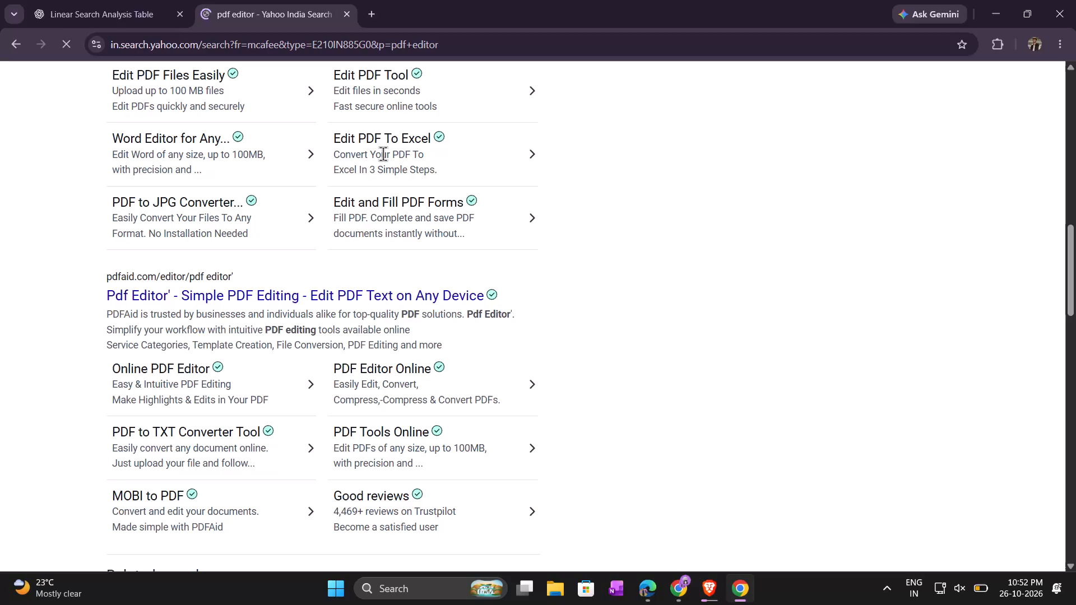
Search the web for "shezda pdf editor" by extending the existing "pdf editor" query.
scroll(287, 276, "down", 3)
scroll(287, 276, "up", 14)
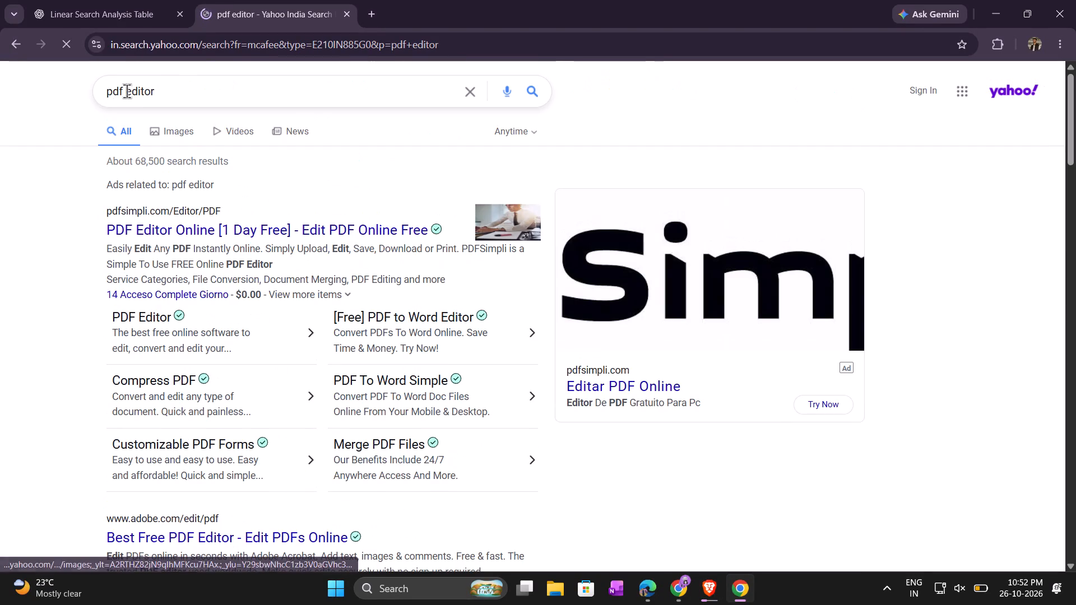
type("shezda")
key("space")
key("Return")
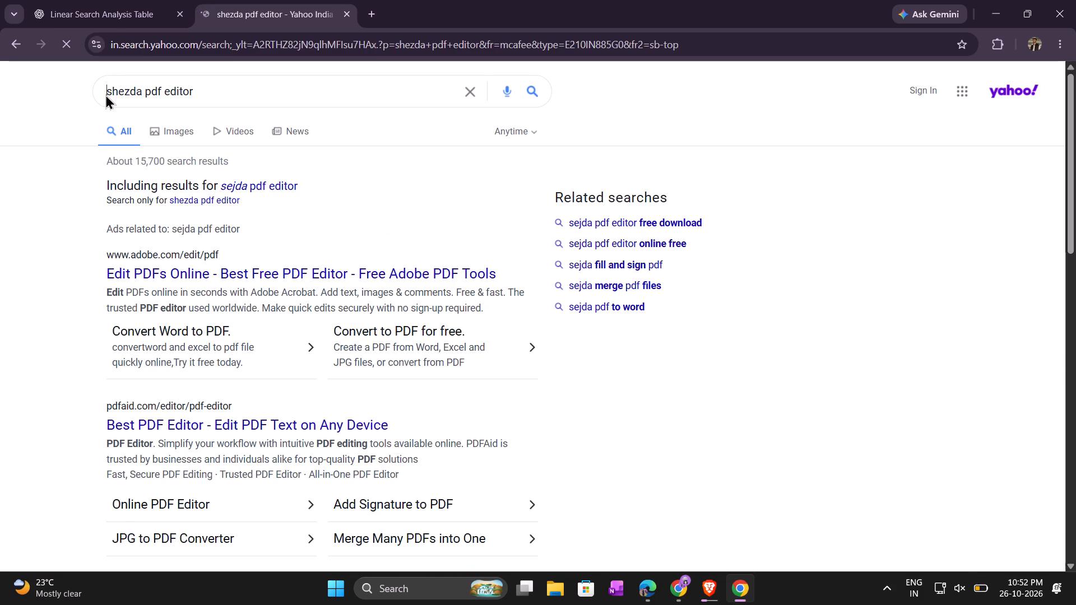
Open the "Easy to use Online PDF editor - Sejda" page from the search results.
scroll(197, 446, "down", 3)
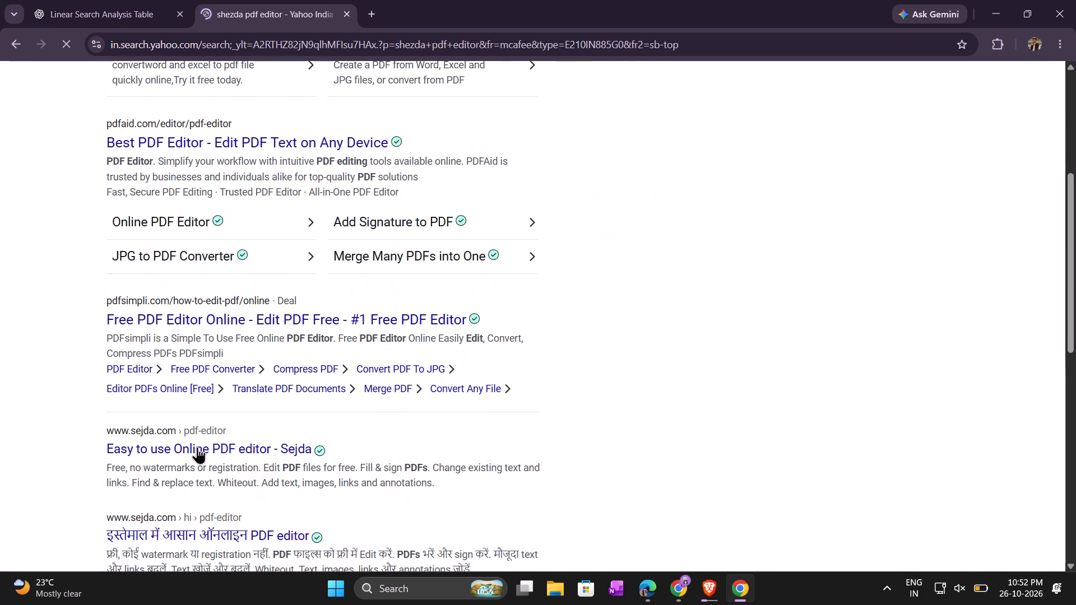
scroll(223, 504, "down", 1)
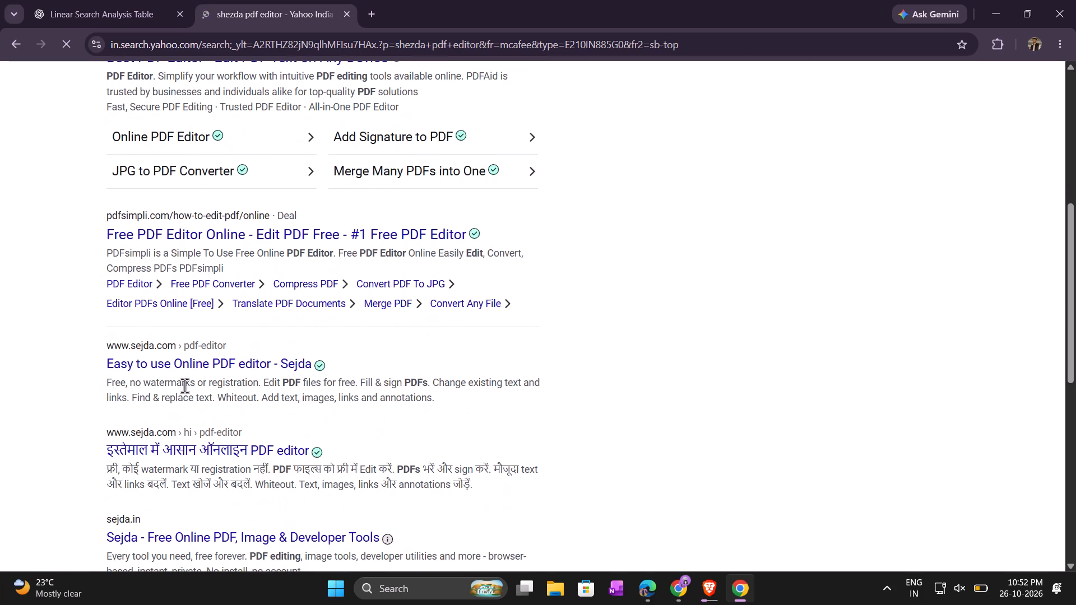
left_click(180, 367)
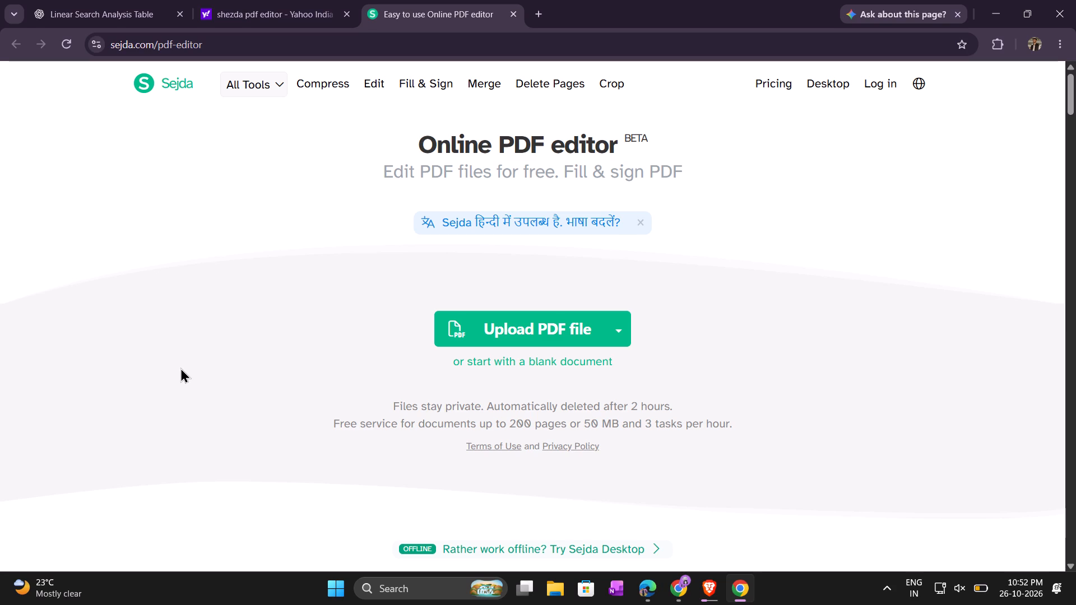
Upload the PDF "DAA 1st part_merged (1)" from Downloads to the Sejda online editor.
left_click(526, 322)
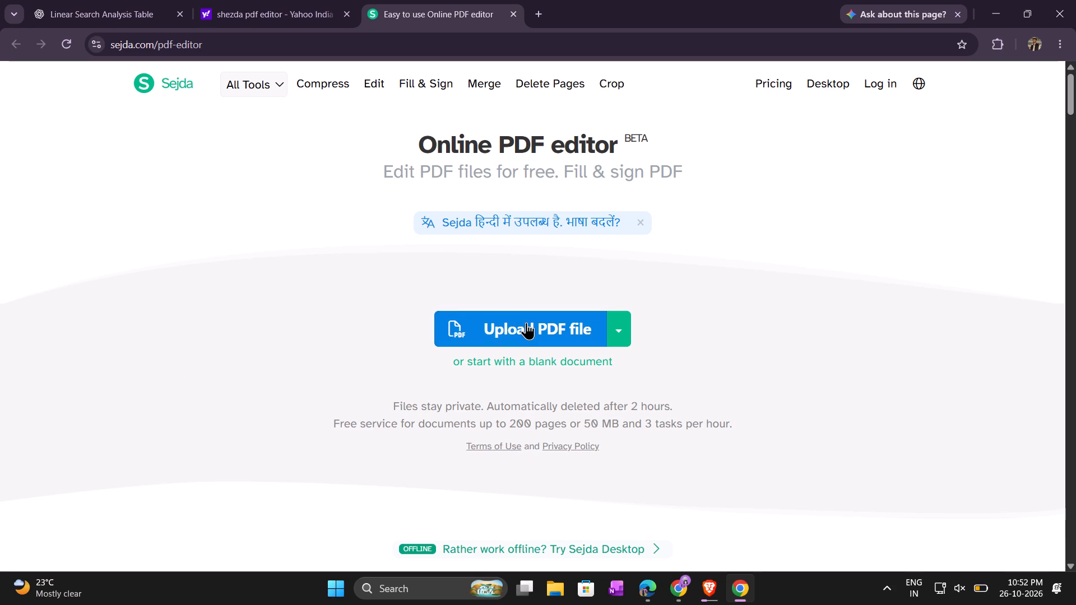
left_click(156, 120)
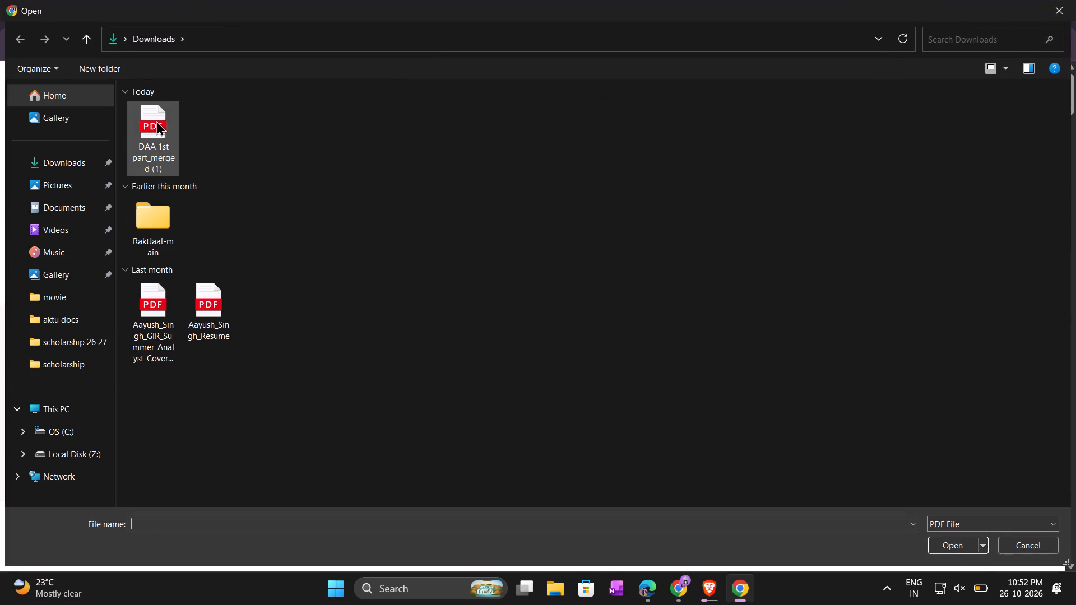
left_click(951, 545)
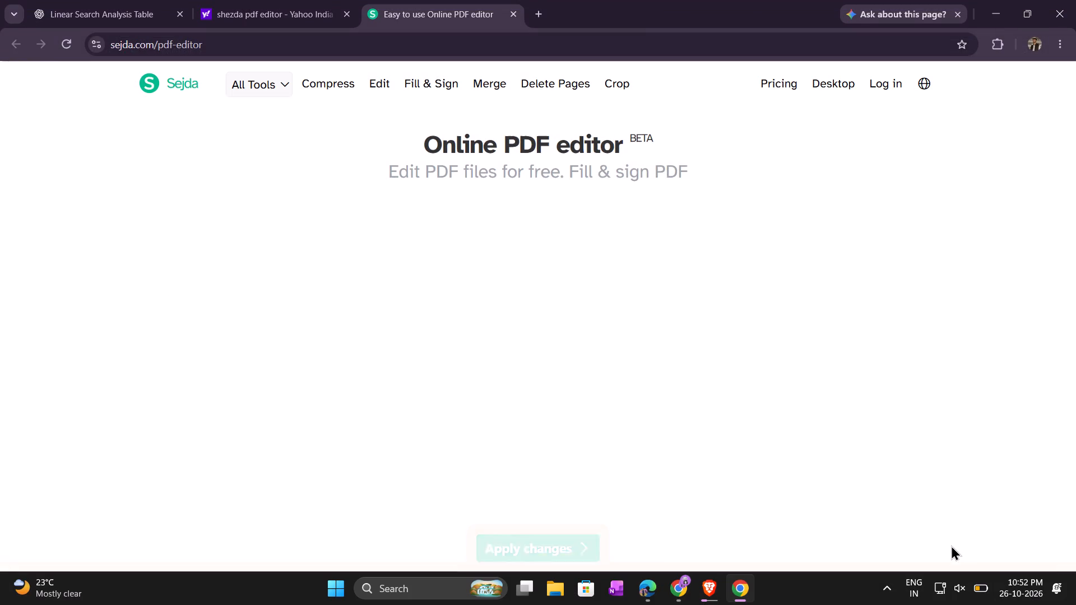
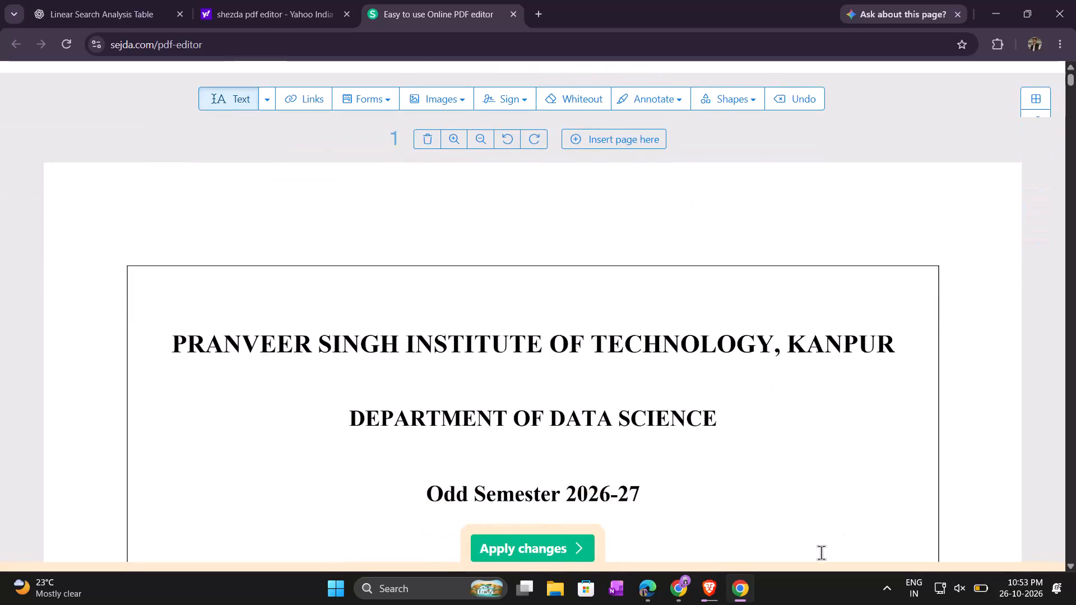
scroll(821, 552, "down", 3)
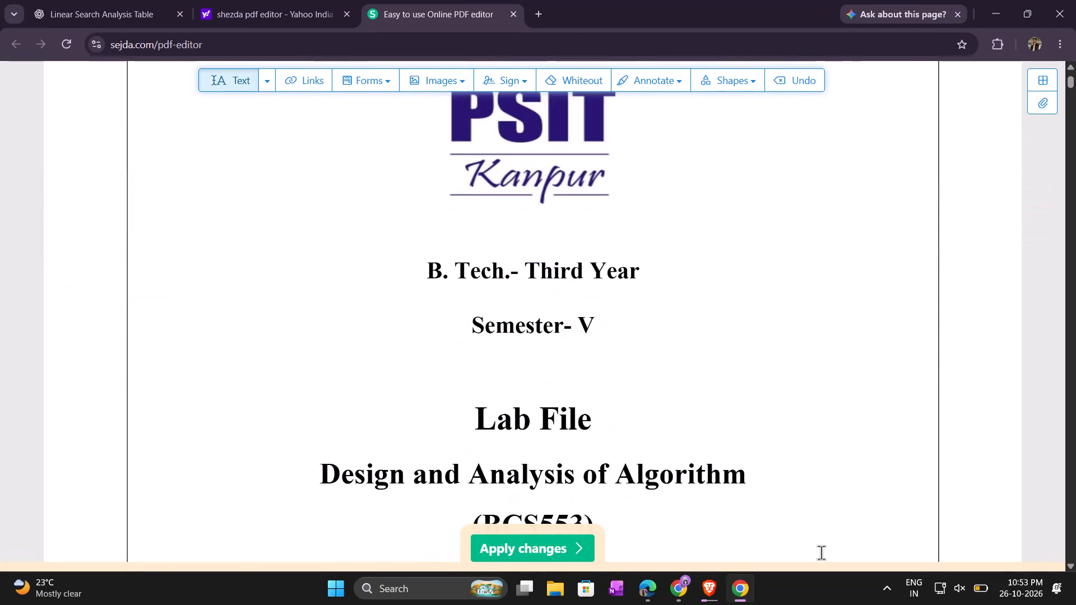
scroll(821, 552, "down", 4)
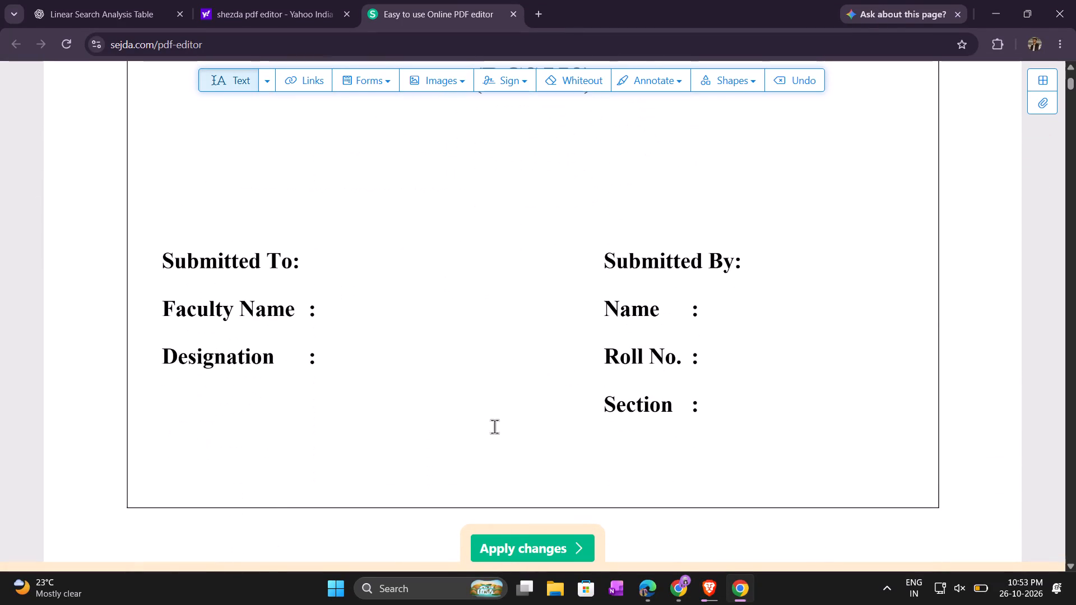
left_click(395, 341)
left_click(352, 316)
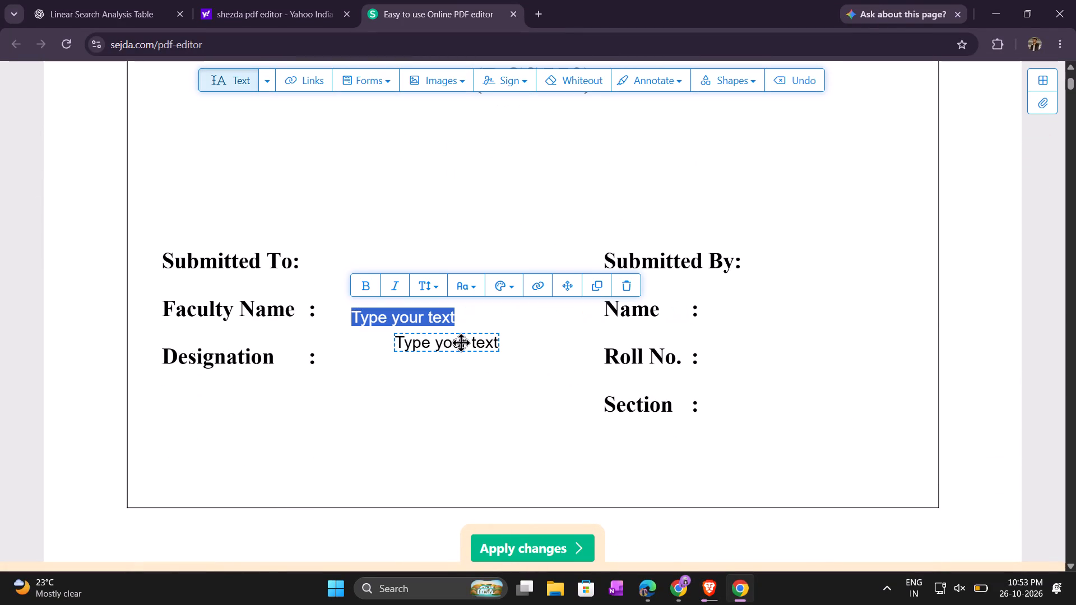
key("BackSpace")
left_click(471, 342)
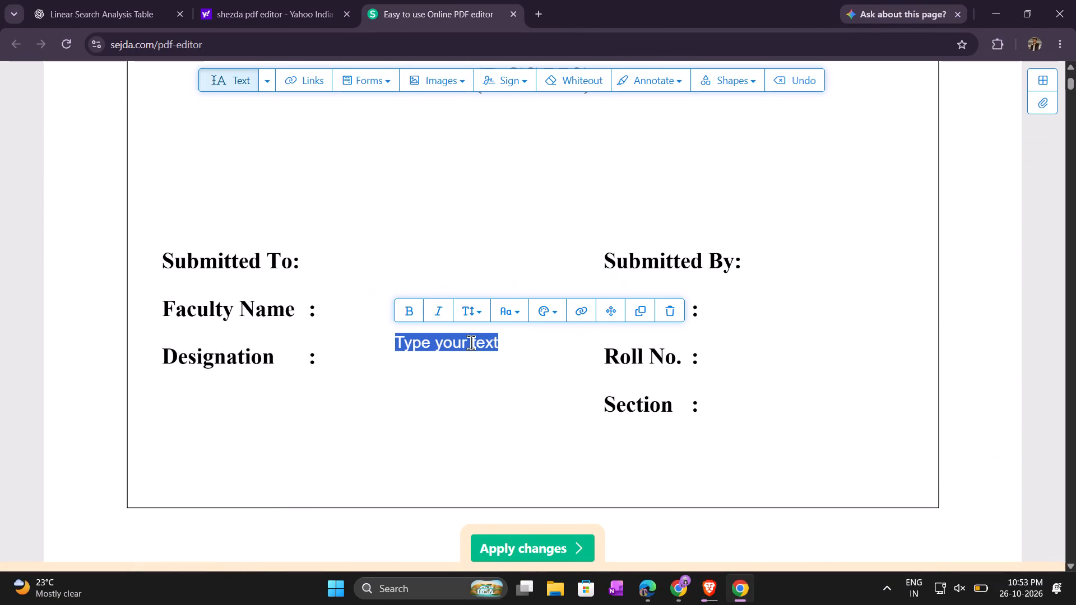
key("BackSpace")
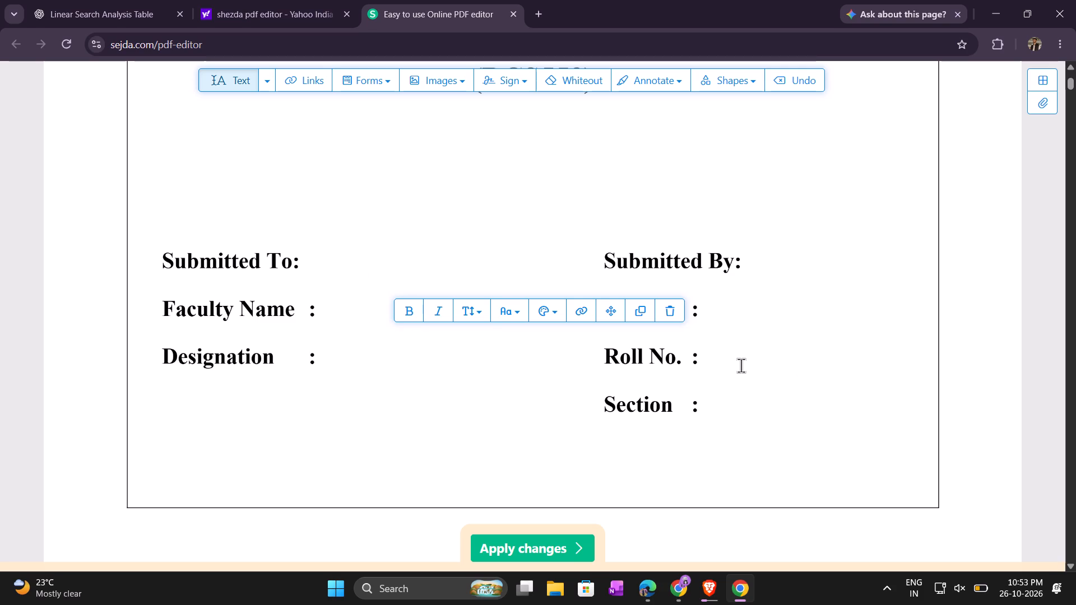
Add the student's name in bold text beside the "Name" label under "Submitted By" on the cover page.
left_click(712, 312)
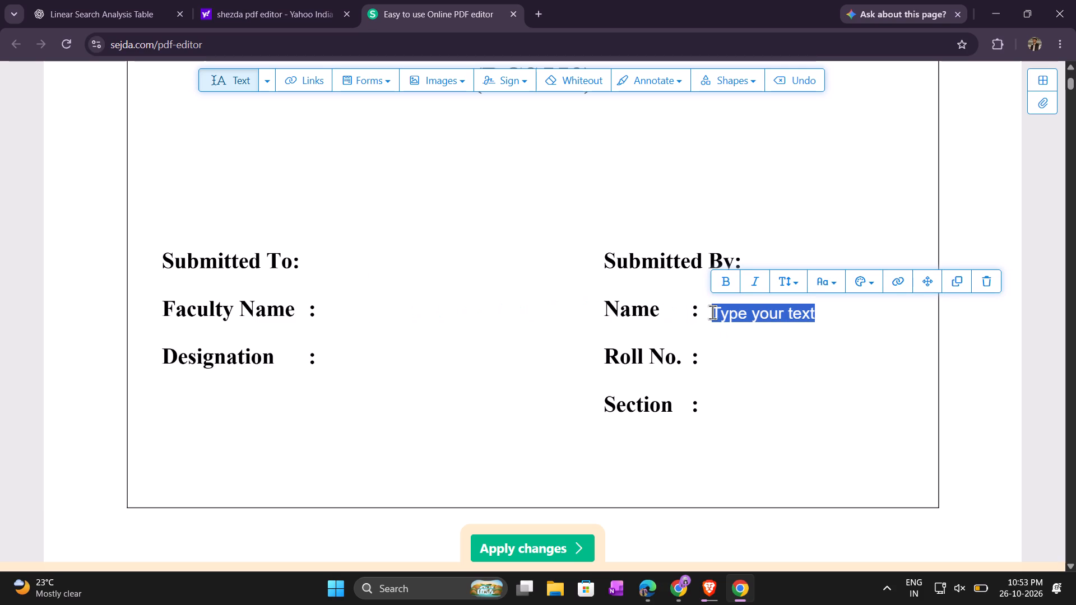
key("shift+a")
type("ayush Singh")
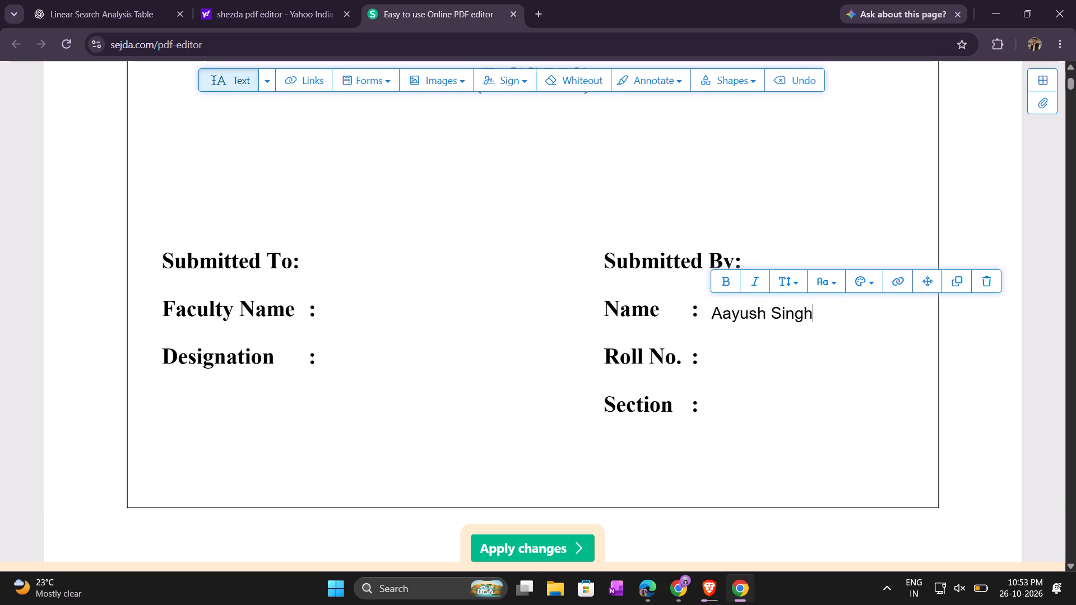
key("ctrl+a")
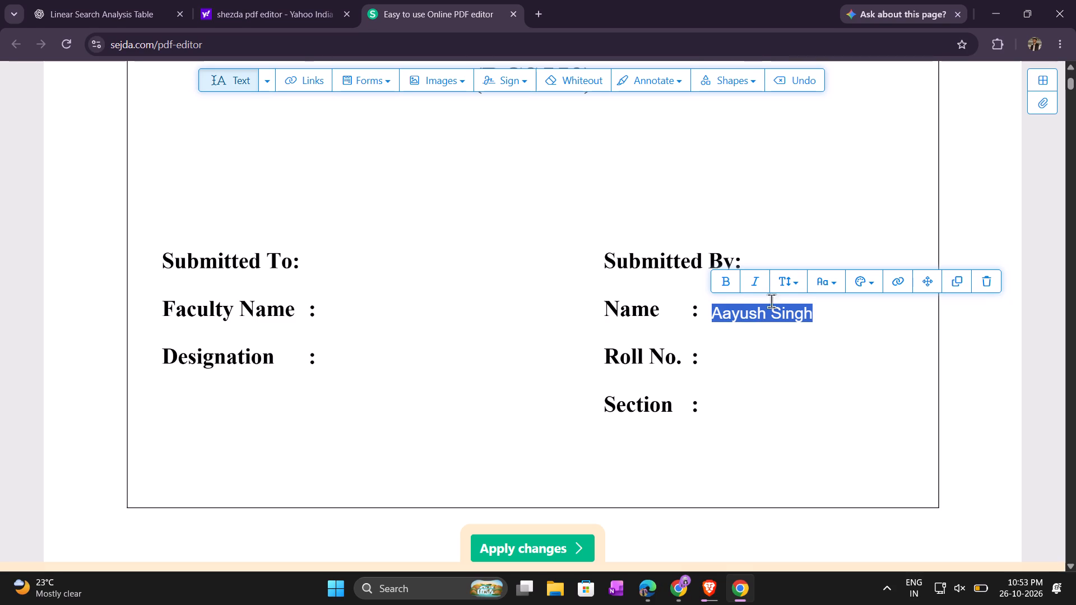
left_click(732, 278)
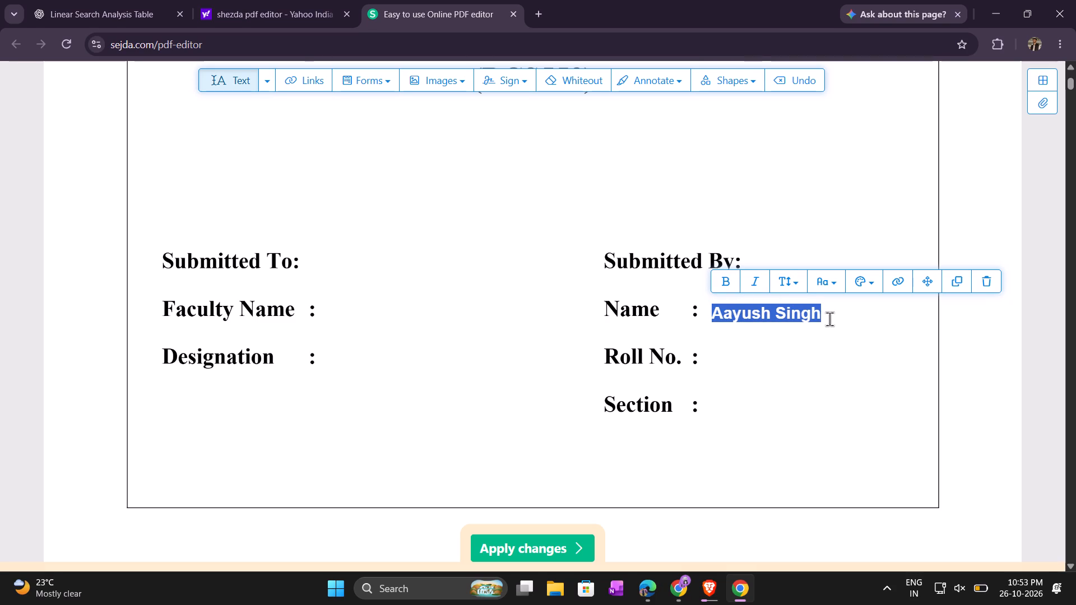
Add the student's roll number in bold text beside the "Roll No." label.
left_click(727, 355)
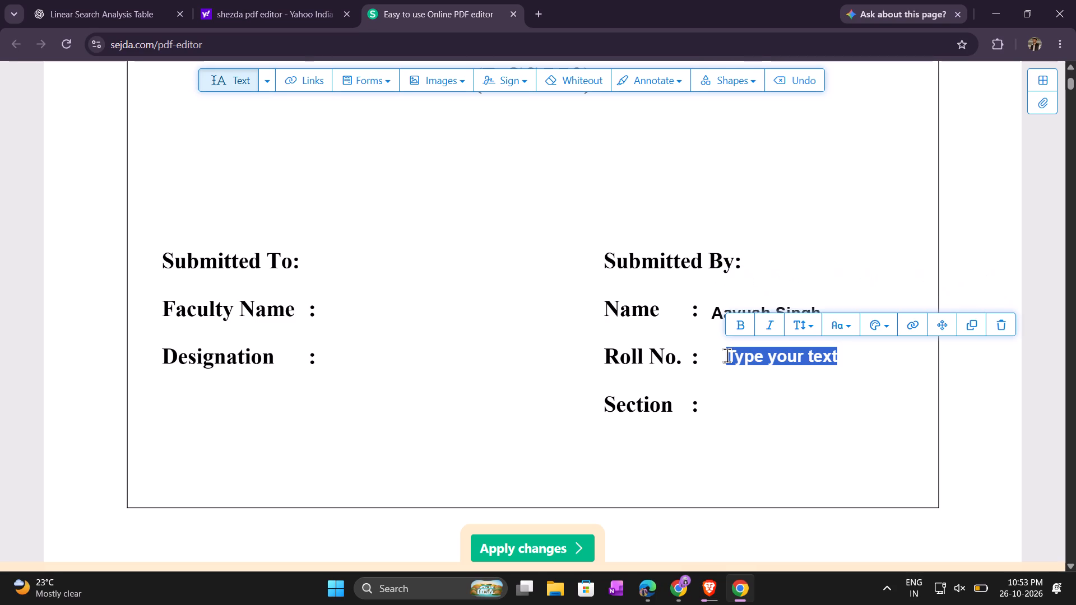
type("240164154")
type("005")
Place a new text box beside the "Section" label under "Submitted By".
left_click(725, 404)
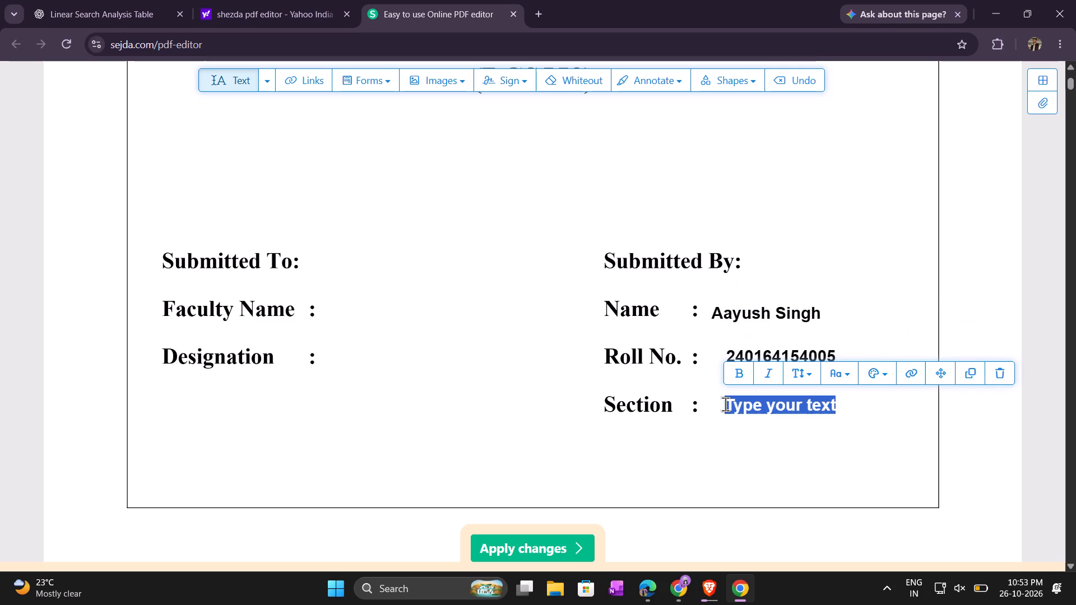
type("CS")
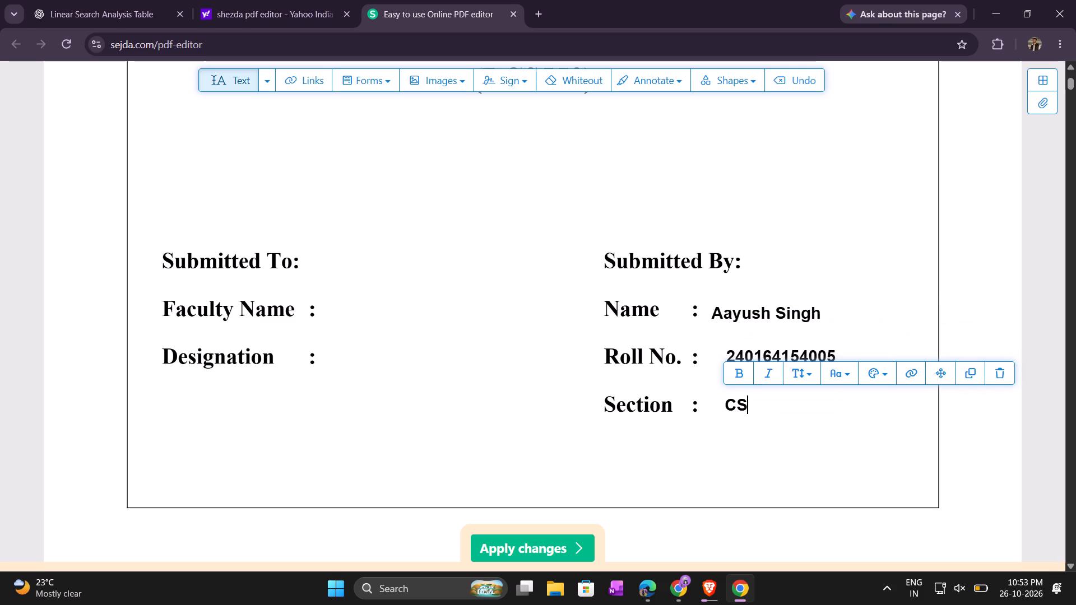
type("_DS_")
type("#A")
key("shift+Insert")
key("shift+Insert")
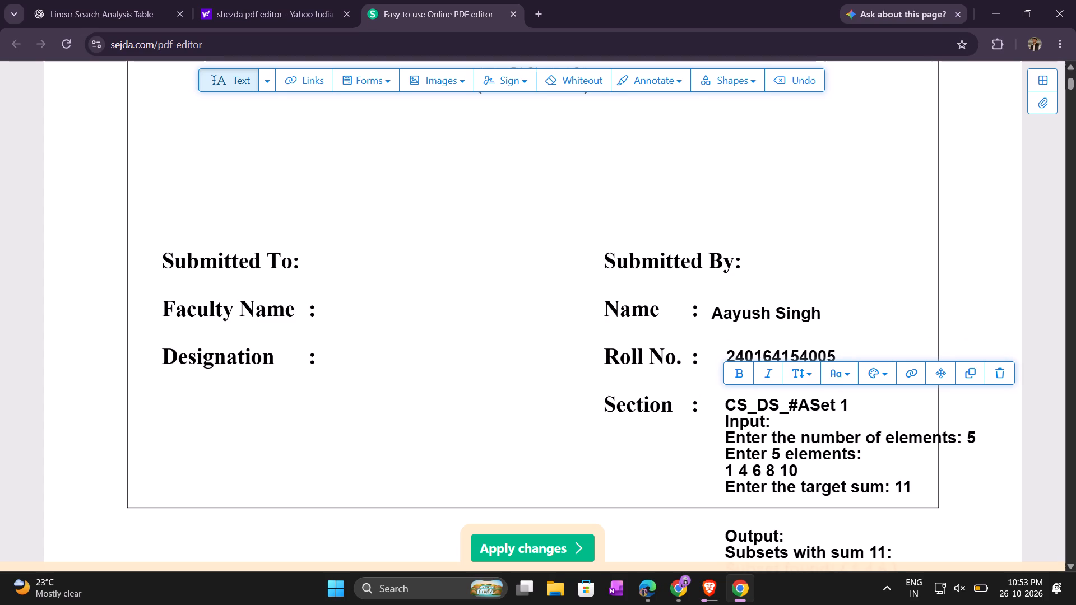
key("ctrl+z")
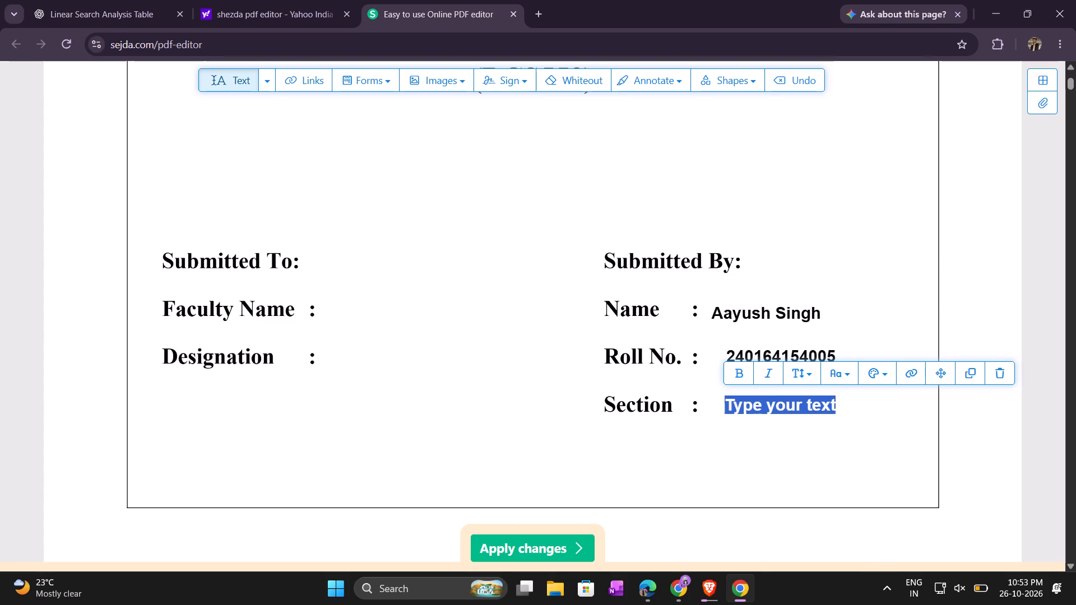
Enter CS_DS_3A as the section in the text box beside the "Section" label, leaving no stray placeholder text.
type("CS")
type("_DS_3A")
left_click(805, 414)
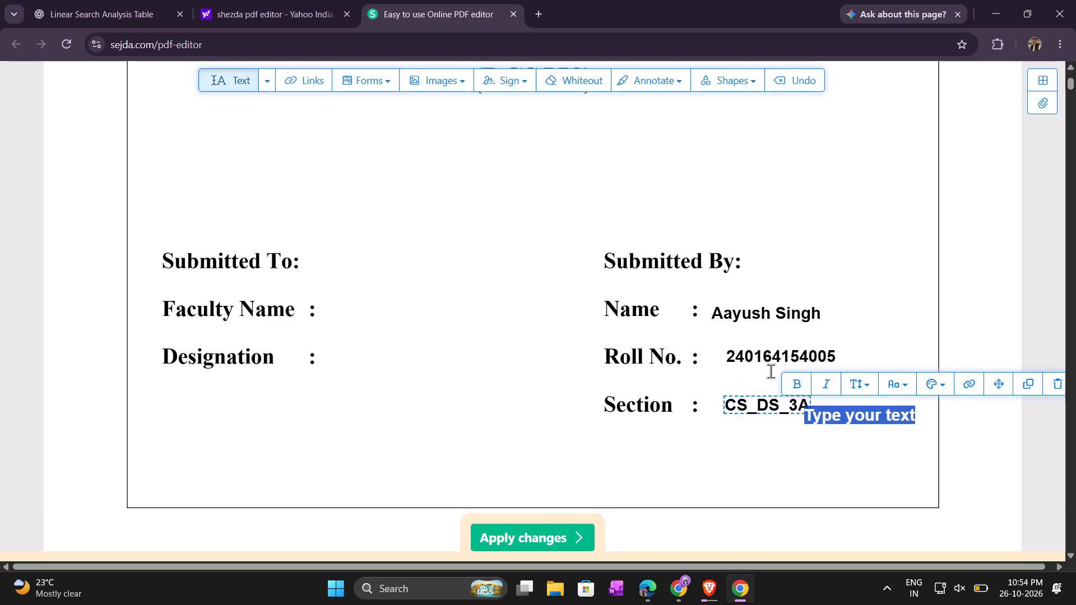
key("BackSpace")
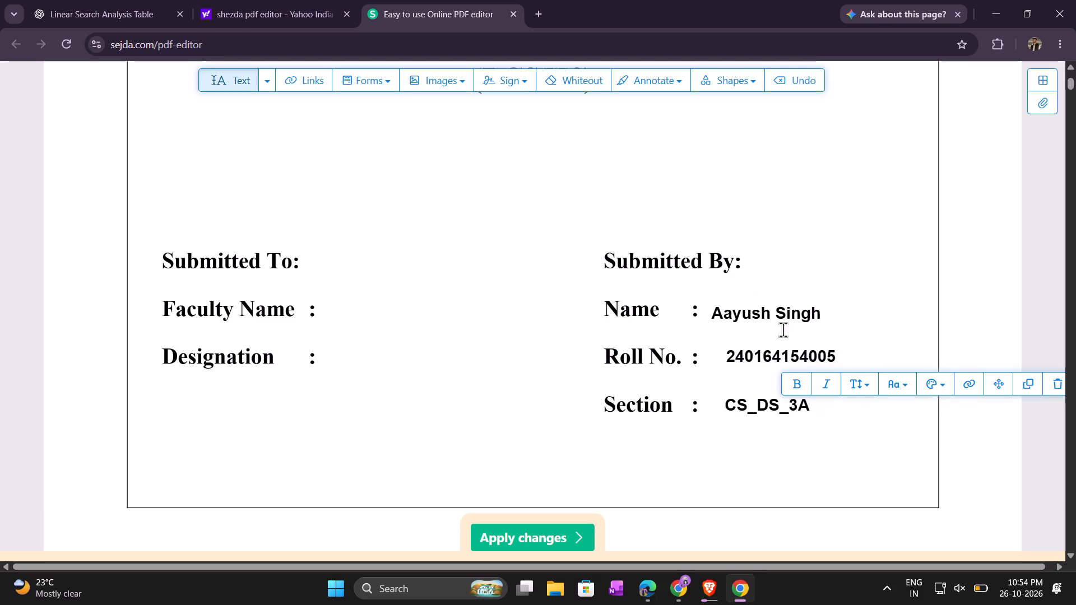
Move the student's name text slightly upward so it lines up with the "Name" label under "Submitted By".
left_click(750, 315)
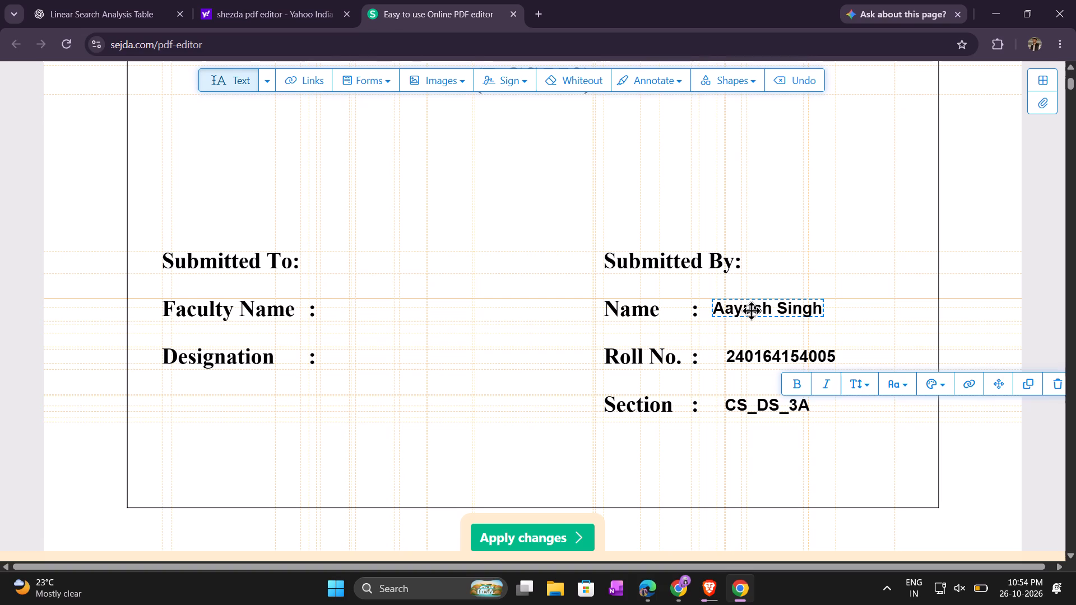
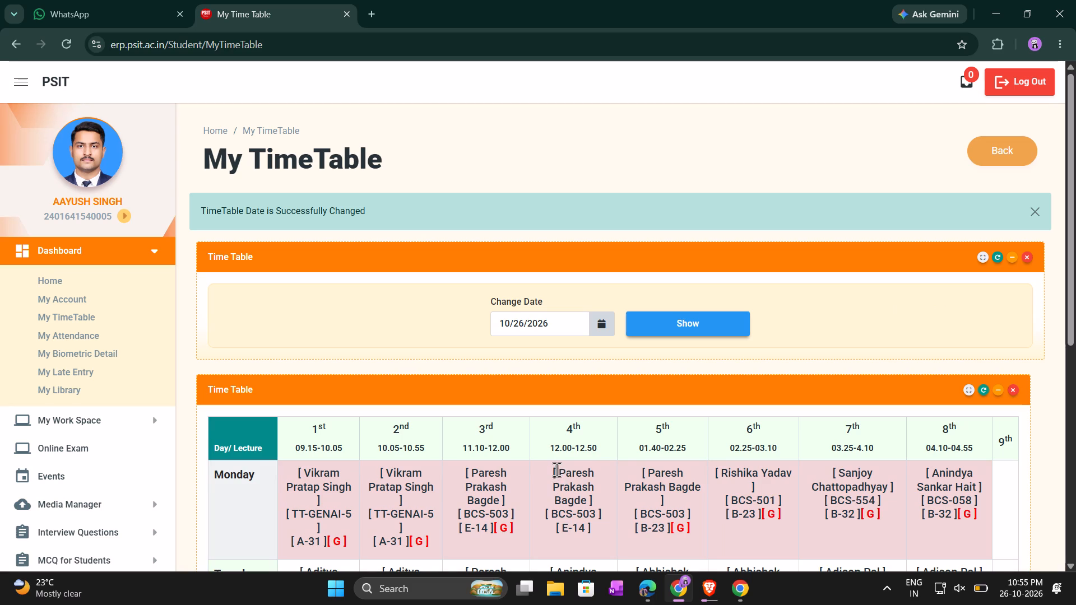
Copy the faculty member's full name from Monday's 4th lecture in the timetable.
left_click_drag(557, 470, 590, 498)
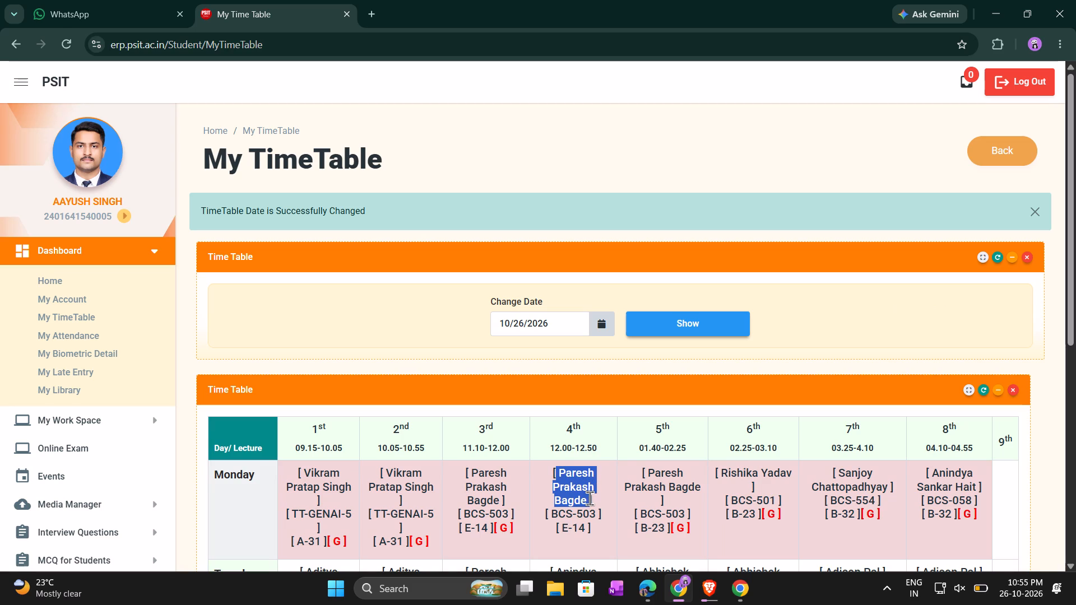
key("ctrl+c")
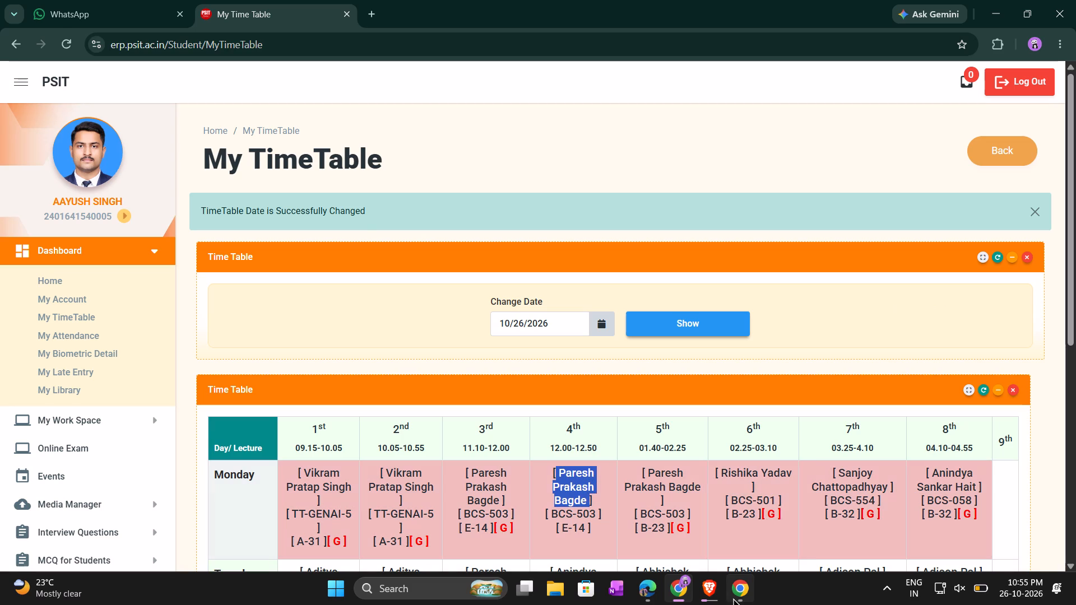
Switch to the PDF editor and replace the faculty name text with the copied full name, preceded by "Mr." and a space.
left_click(732, 596)
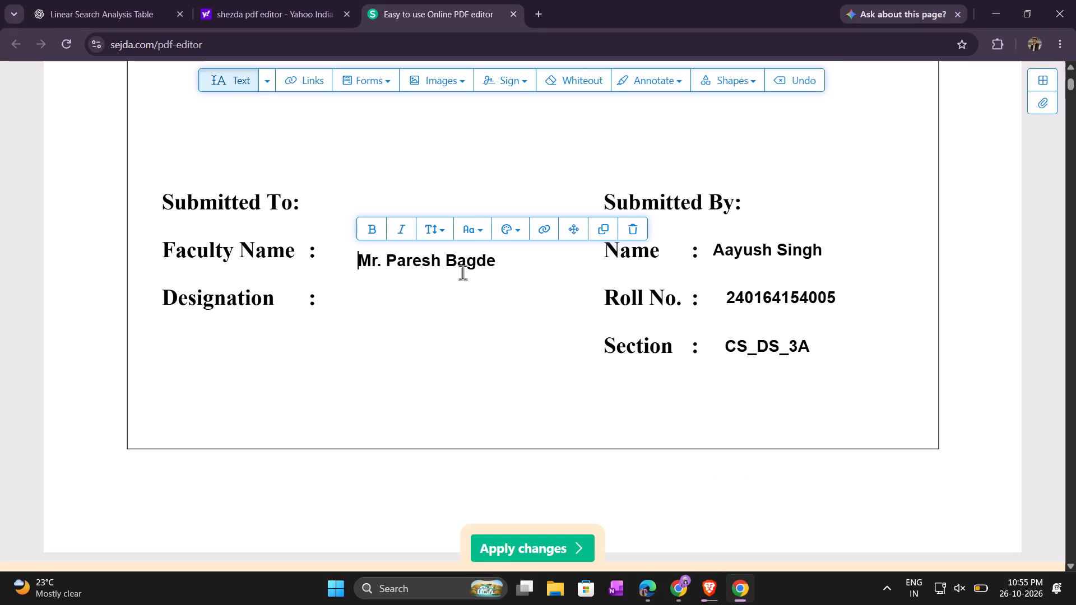
left_click_drag(387, 258, 514, 268)
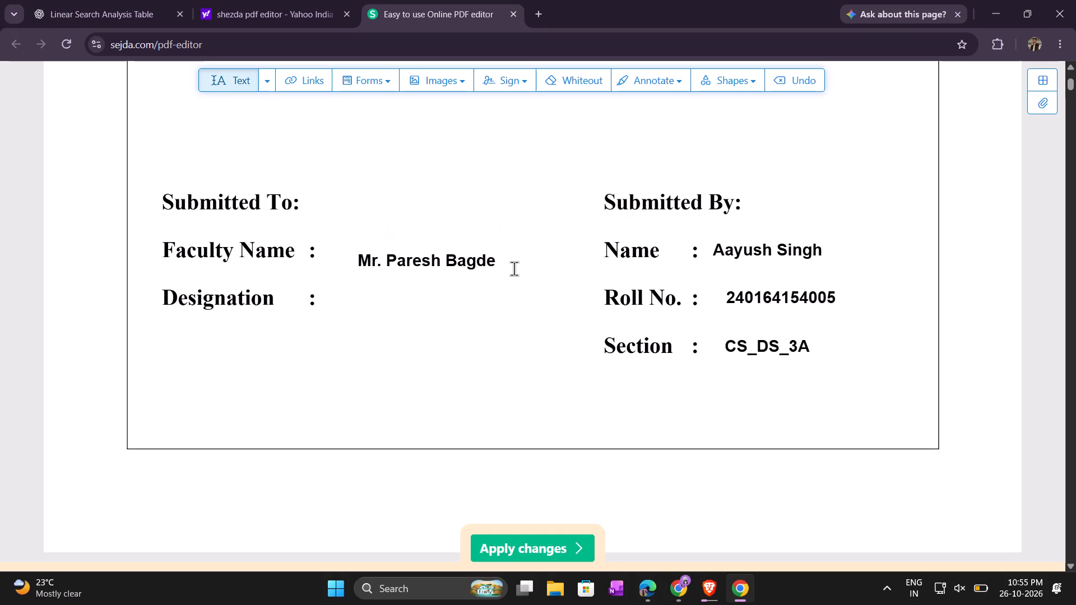
key("ctrl+v")
left_click(379, 259)
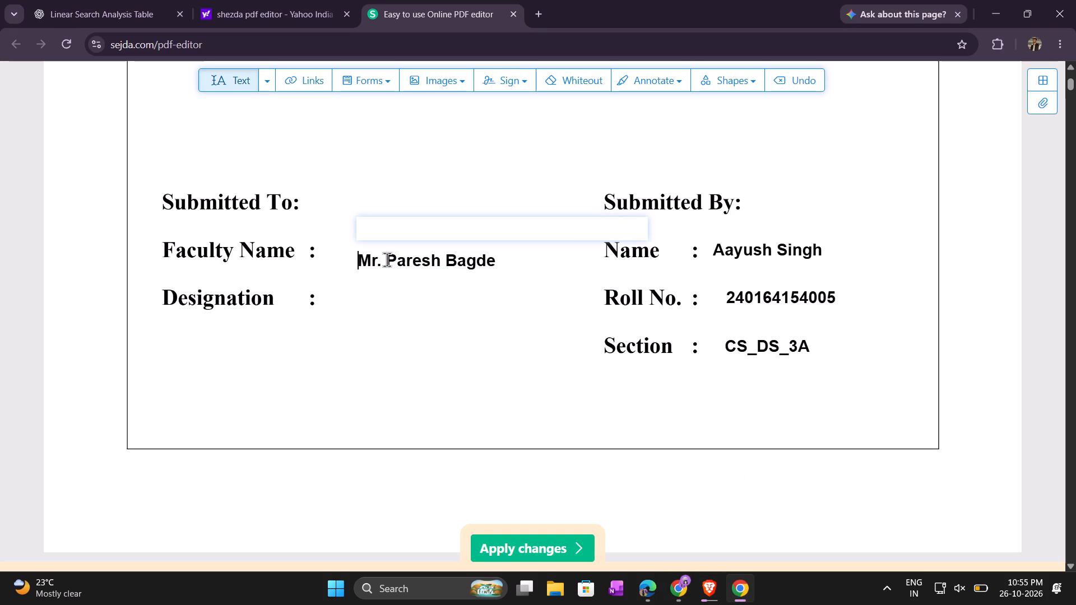
left_click_drag(387, 259, 511, 266)
key("ctrl+v")
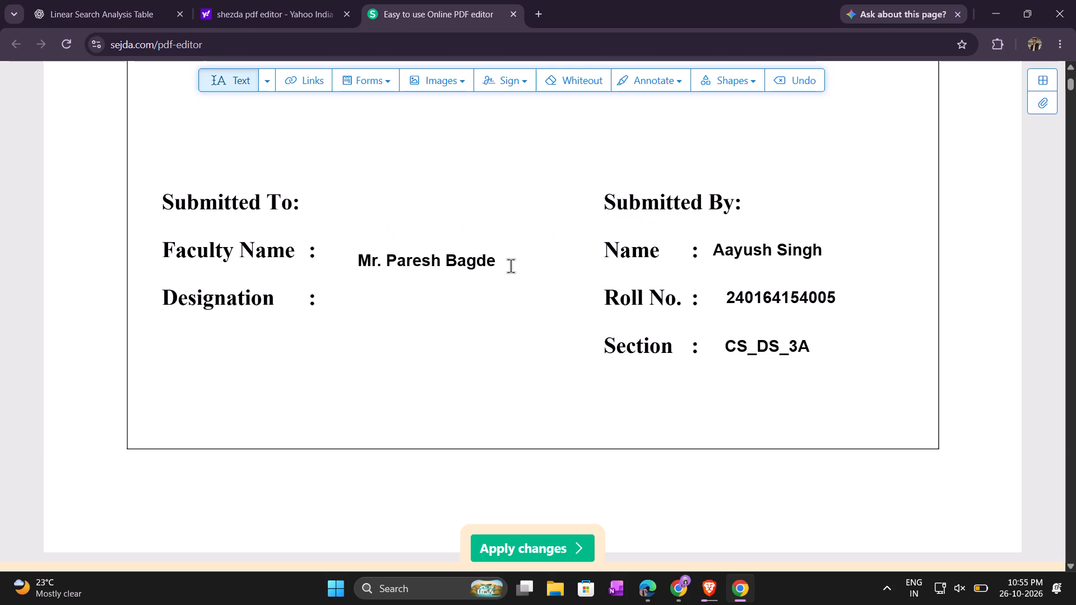
left_click(457, 259)
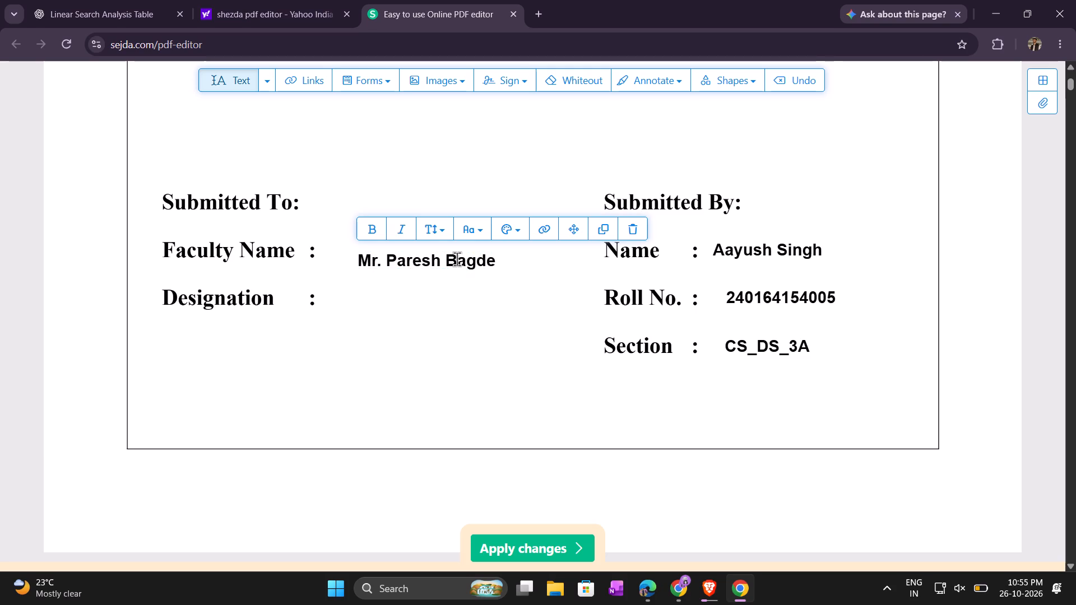
key("ctrl+a")
key("BackSpace")
key("ctrl+v")
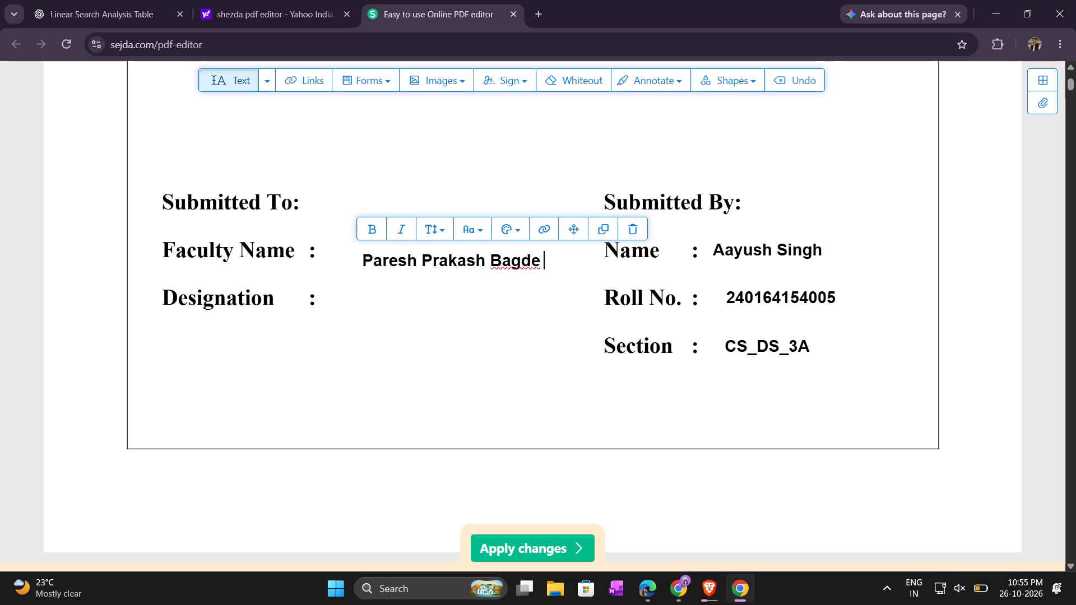
left_click(365, 259)
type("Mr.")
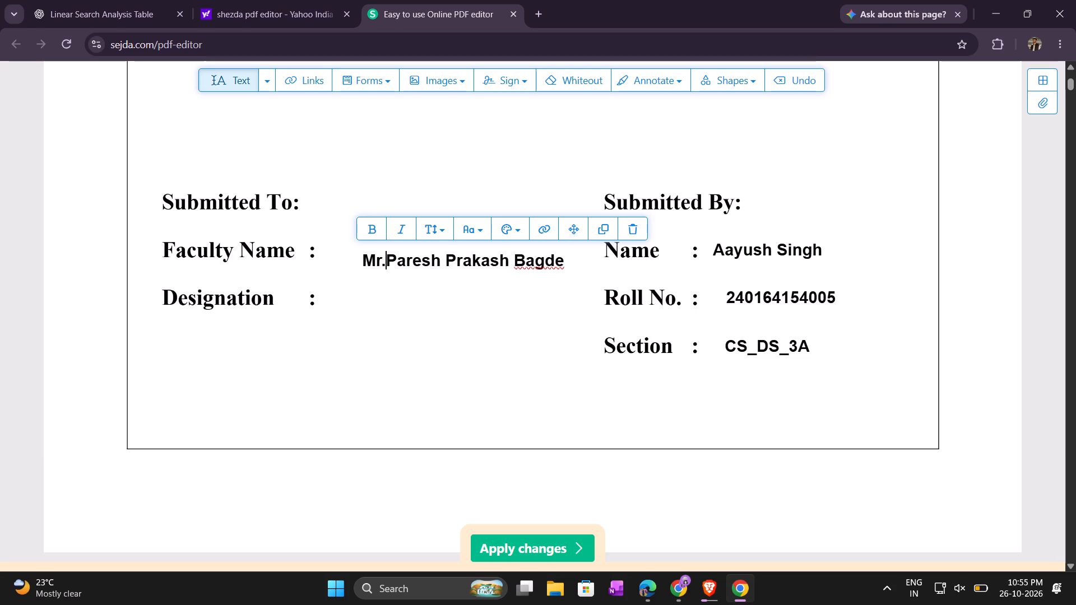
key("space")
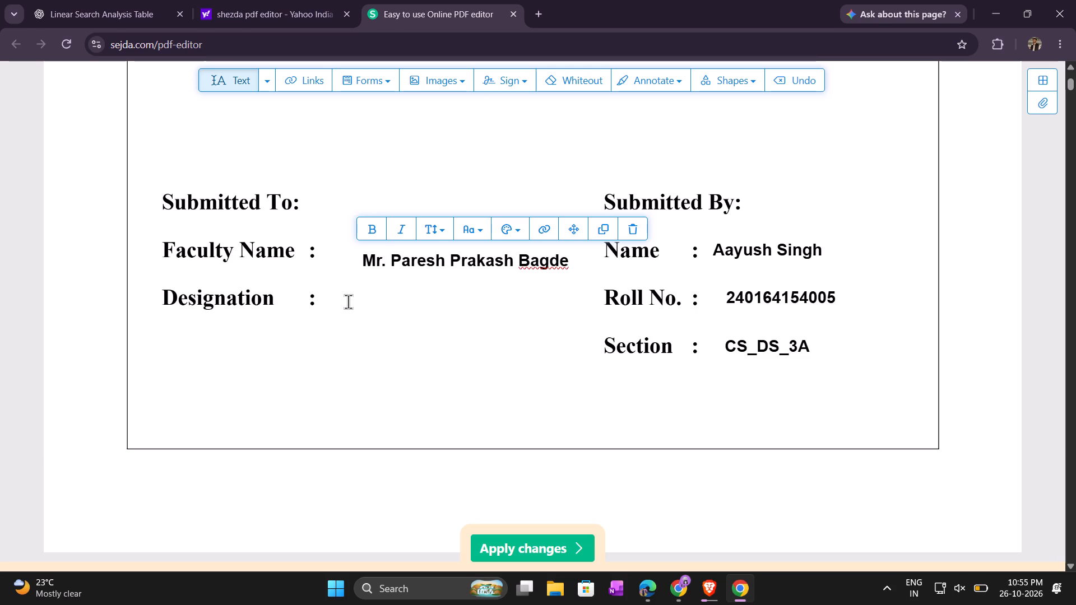
Add the text "Assistant Professor" beside the "Designation" label under "Submitted To".
left_click(348, 301)
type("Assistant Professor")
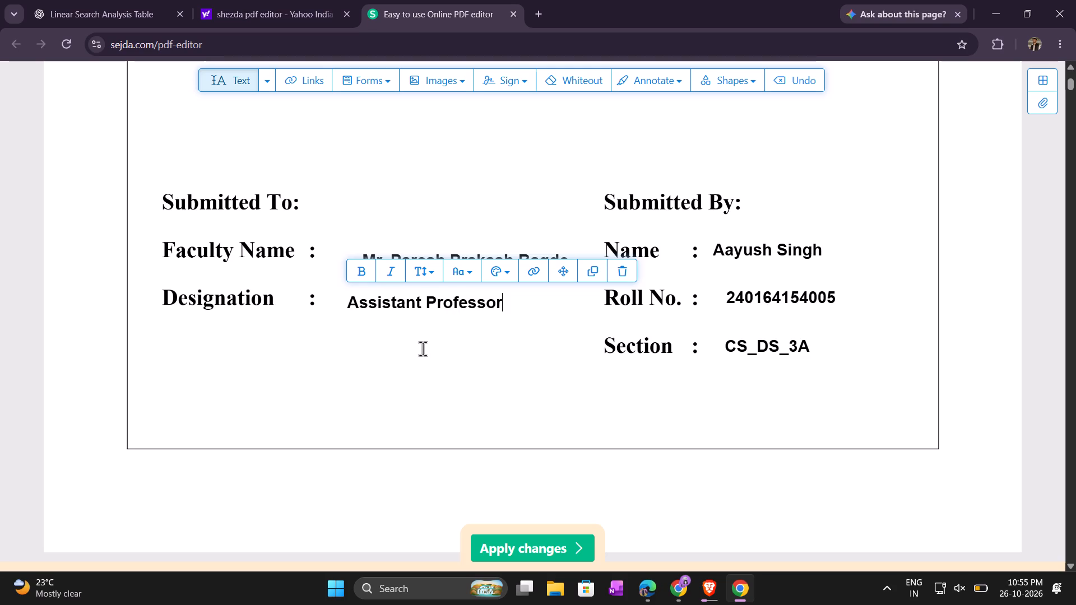
Move the faculty name text level with the "Faculty Name" label, just after its colon.
left_click_drag(436, 253, 416, 240)
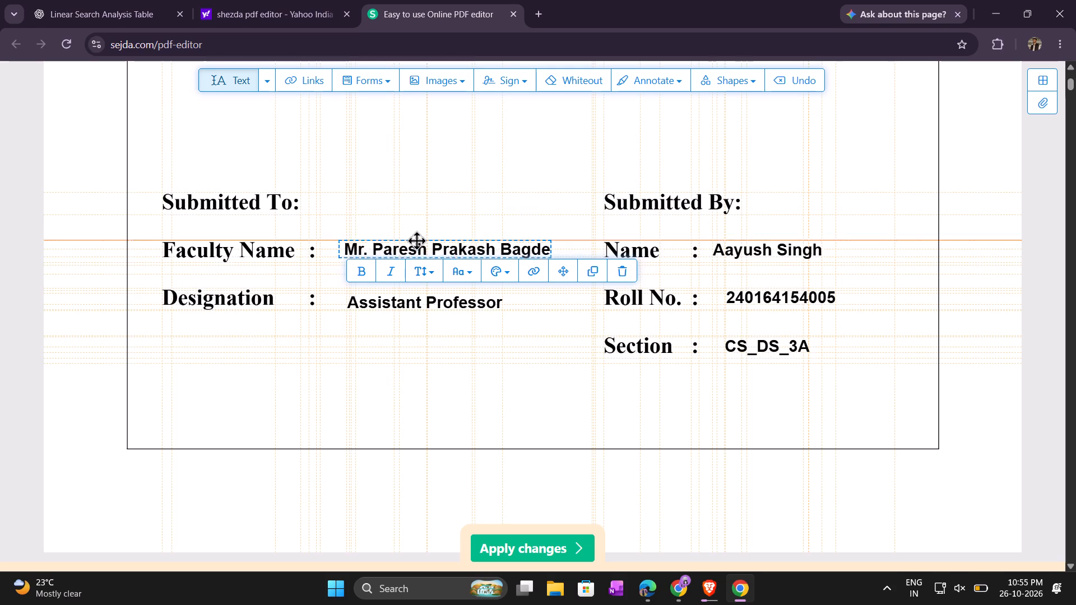
left_click_drag(416, 240, 397, 243)
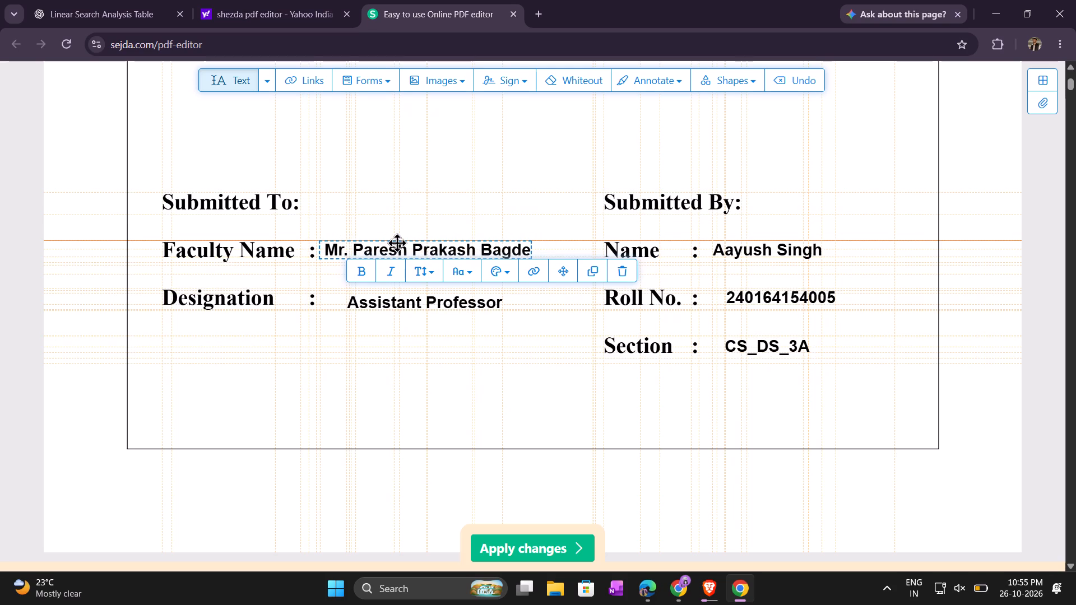
Reposition the faculty name and "Assistant Professor" texts so they line up beside the "Faculty Name" and "Designation" labels.
left_click_drag(397, 243, 398, 243)
left_click(410, 303)
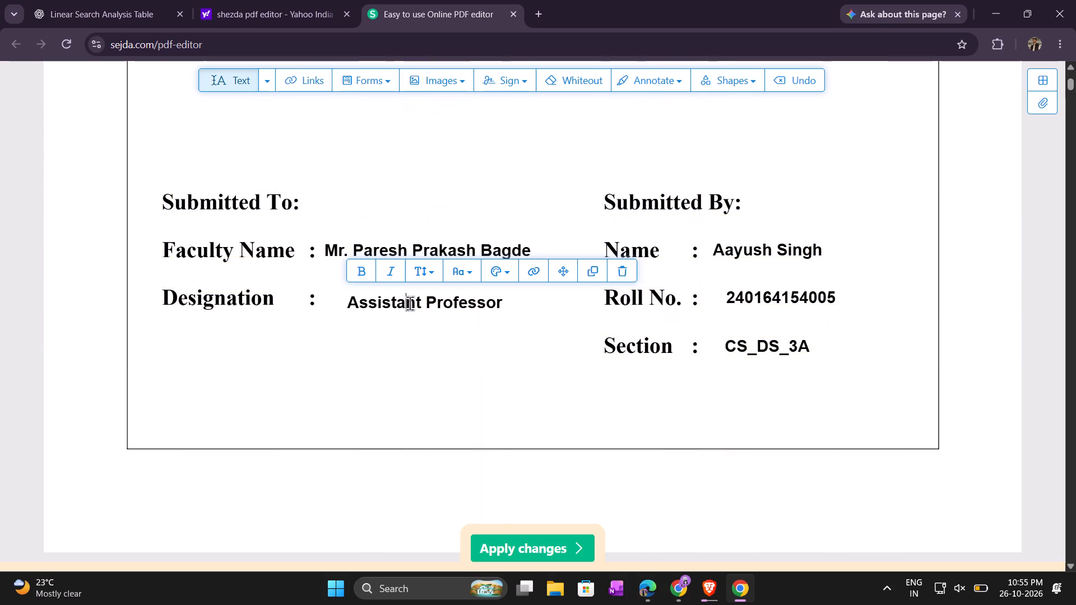
left_click(650, 350)
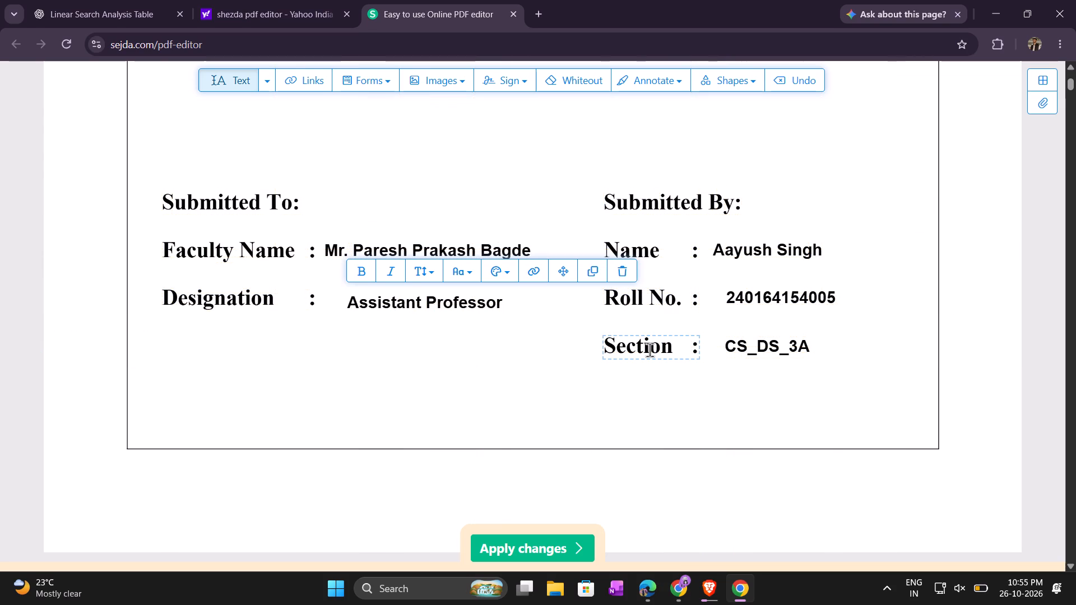
left_click_drag(452, 301, 448, 300)
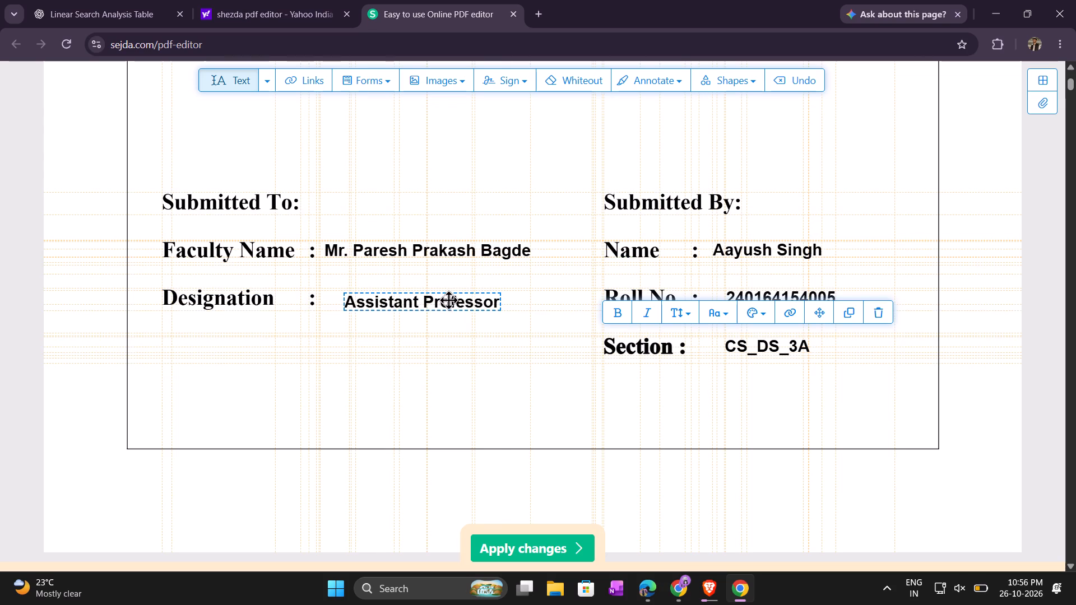
left_click_drag(448, 300, 434, 295)
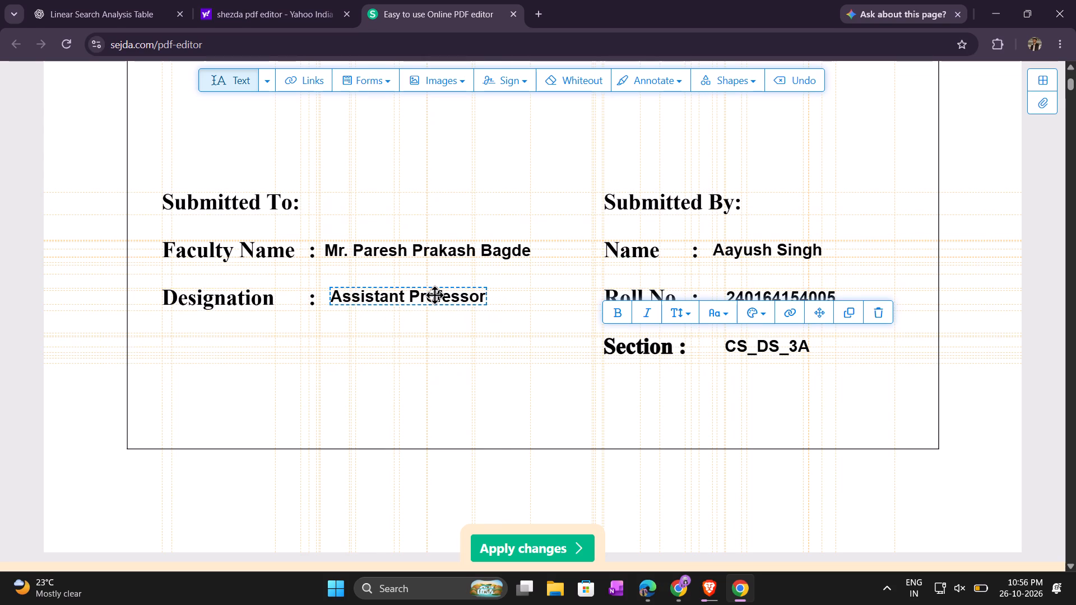
left_click_drag(434, 295, 430, 296)
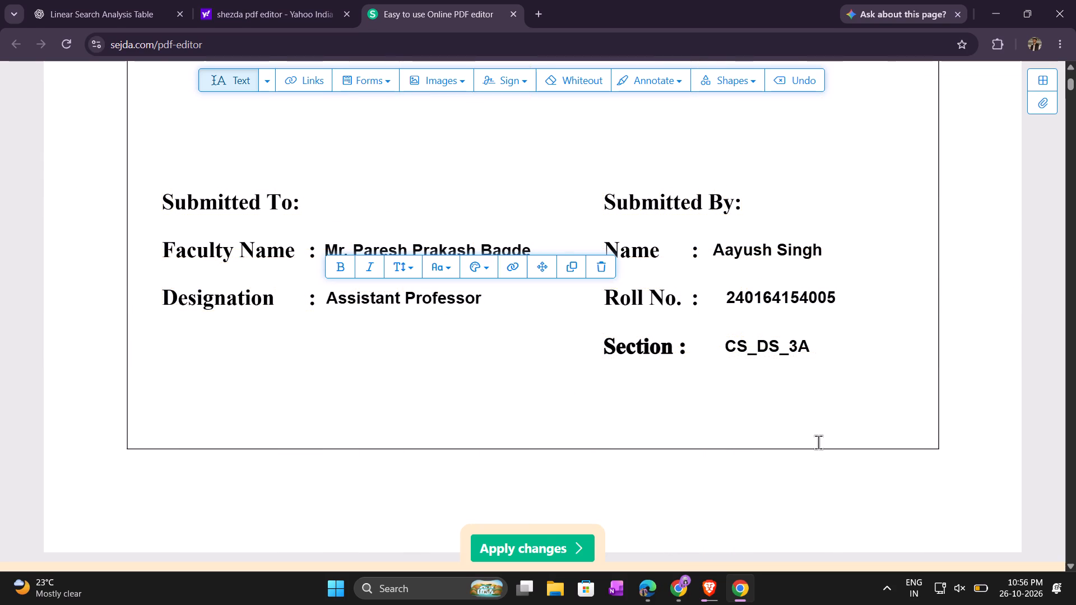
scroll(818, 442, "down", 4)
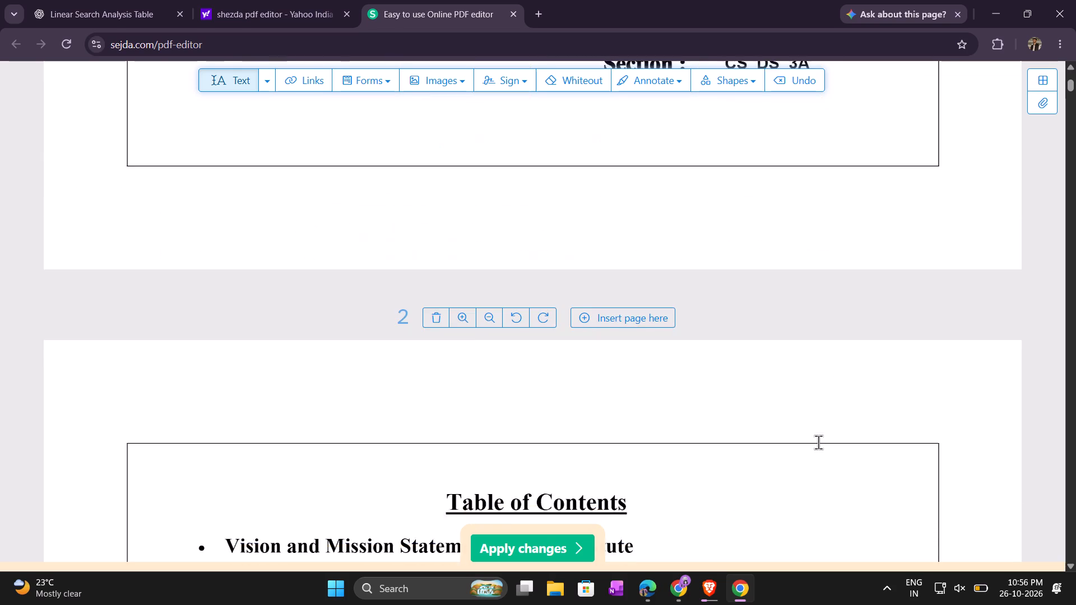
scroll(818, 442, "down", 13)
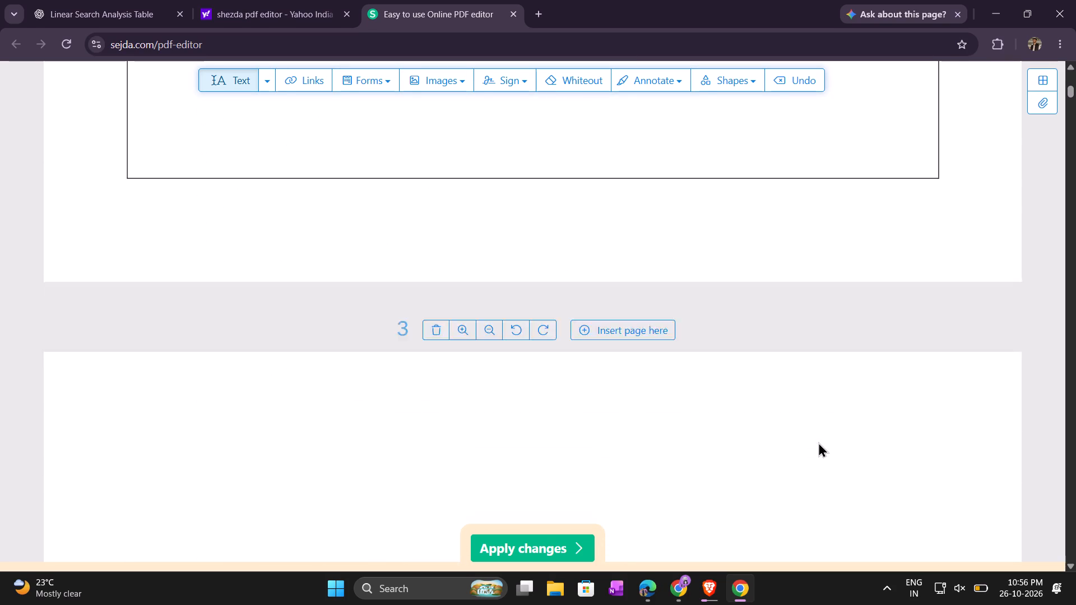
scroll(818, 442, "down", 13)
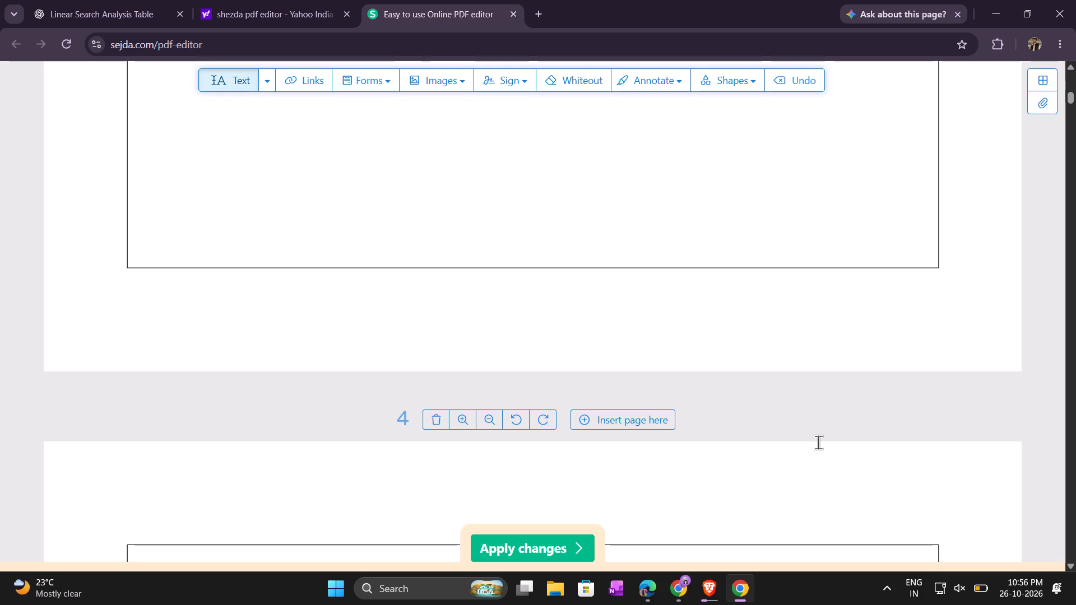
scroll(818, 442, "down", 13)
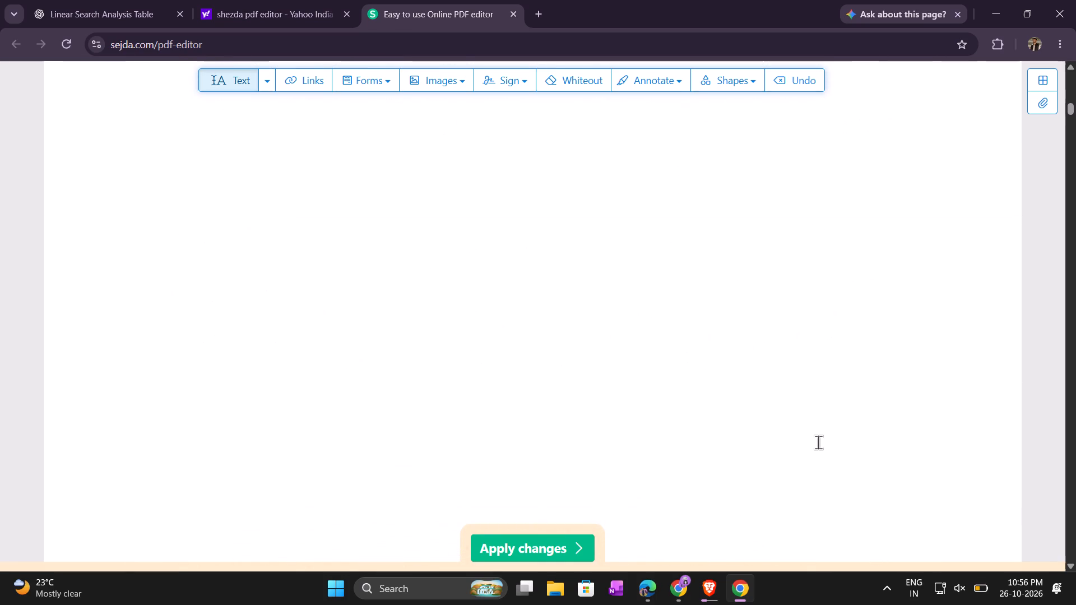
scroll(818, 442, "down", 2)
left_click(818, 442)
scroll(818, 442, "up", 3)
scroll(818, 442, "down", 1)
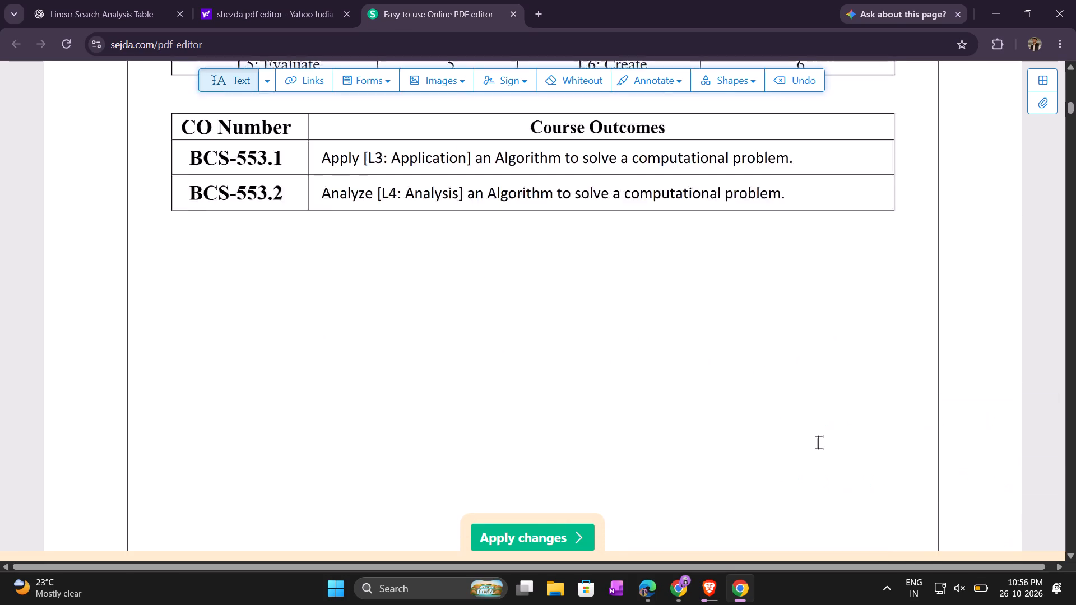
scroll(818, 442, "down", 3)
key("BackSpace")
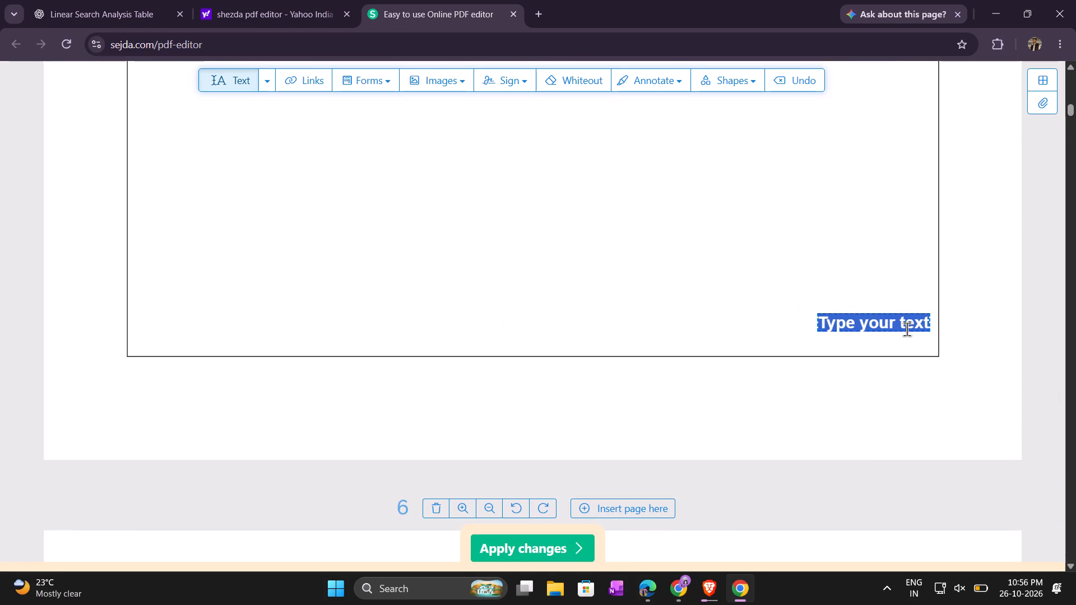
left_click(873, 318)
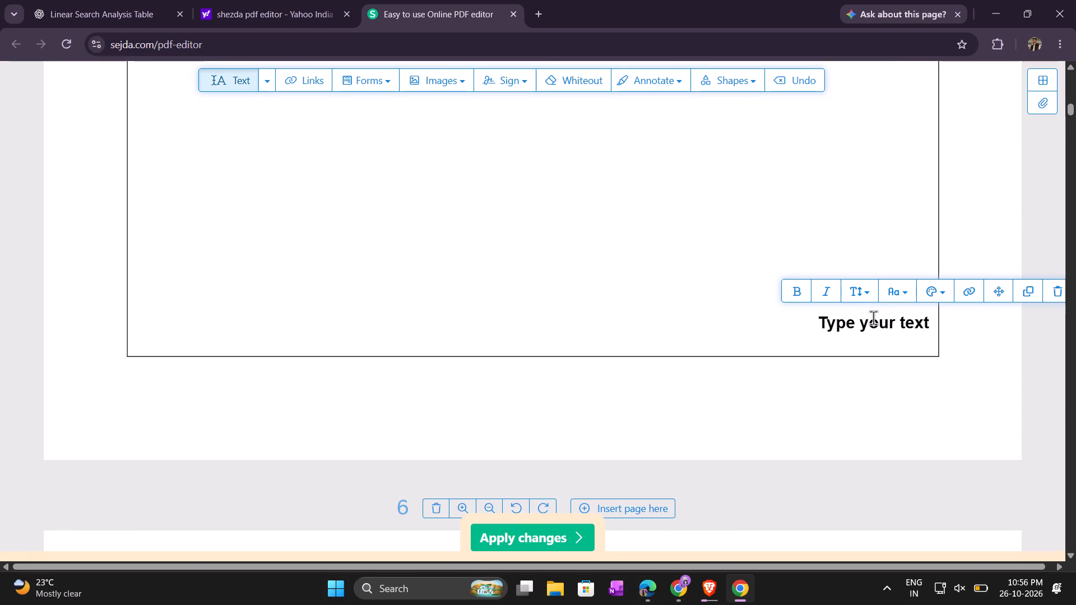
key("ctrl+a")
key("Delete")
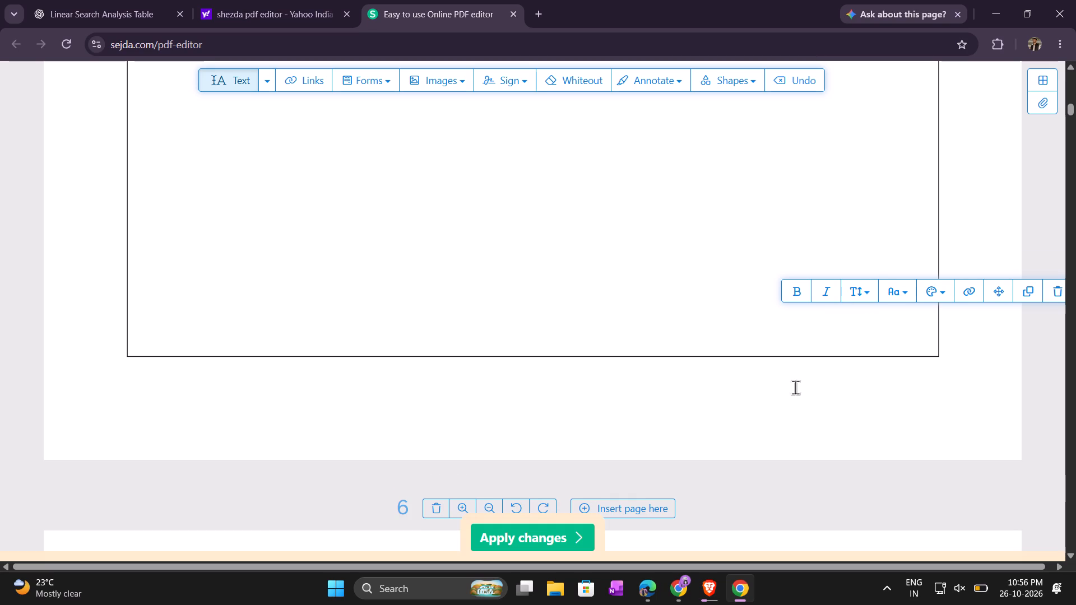
Bring the Experiment 1(a) linear search analysis table on page 8 into view in a reduced browser window.
scroll(795, 387, "down", 14)
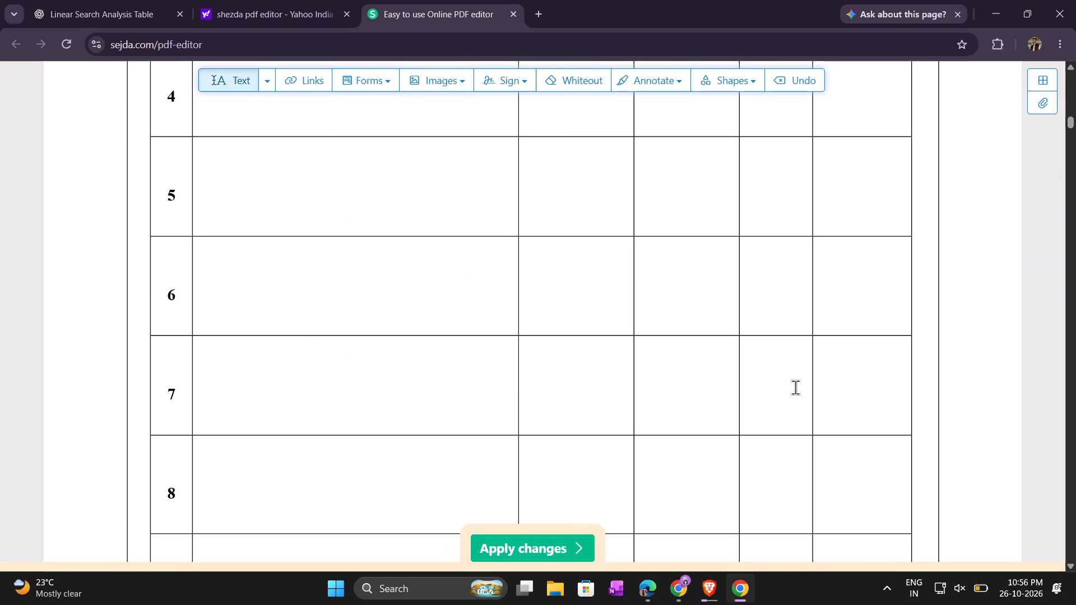
scroll(795, 387, "down", 5)
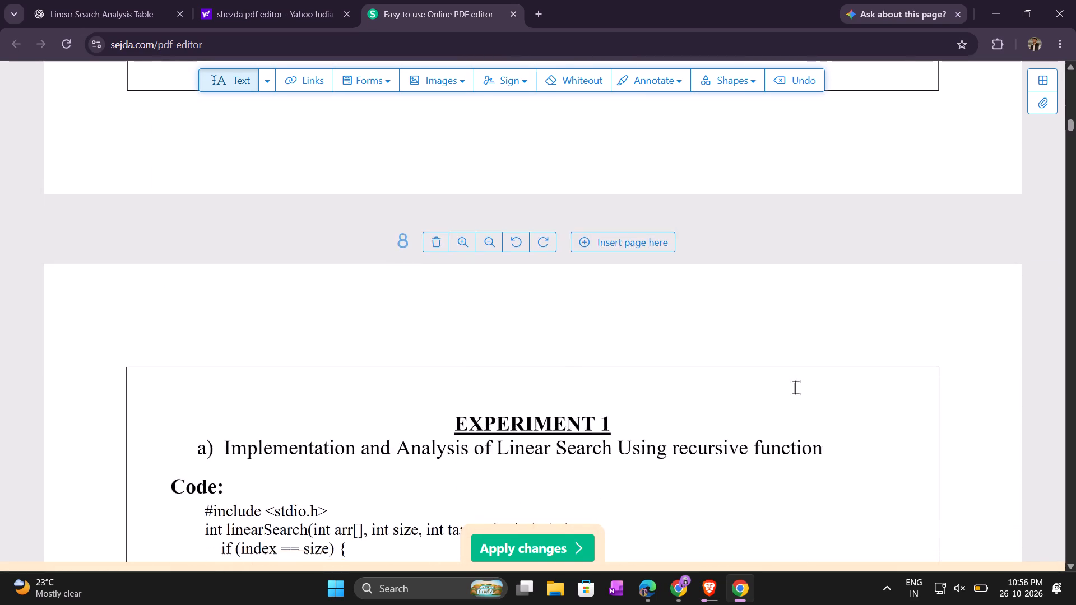
scroll(795, 387, "down", 8)
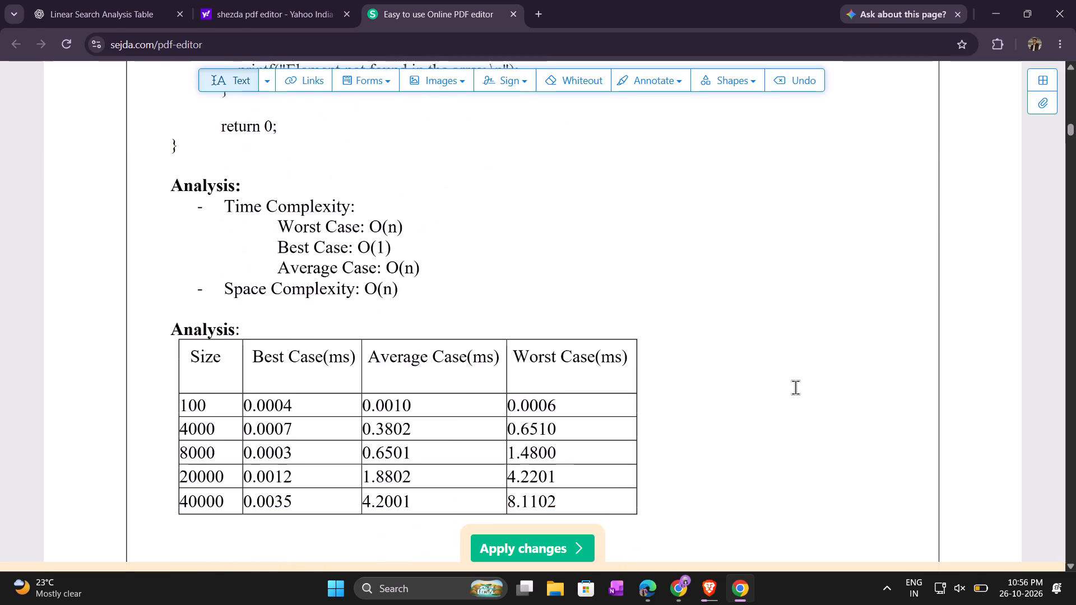
scroll(795, 387, "down", 3)
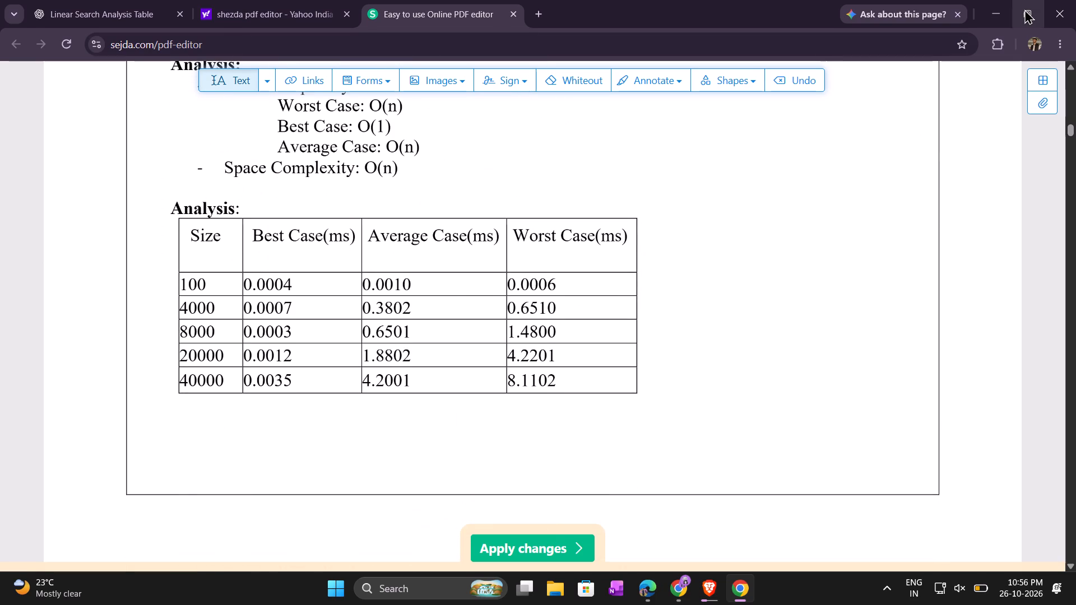
left_click(1024, 9)
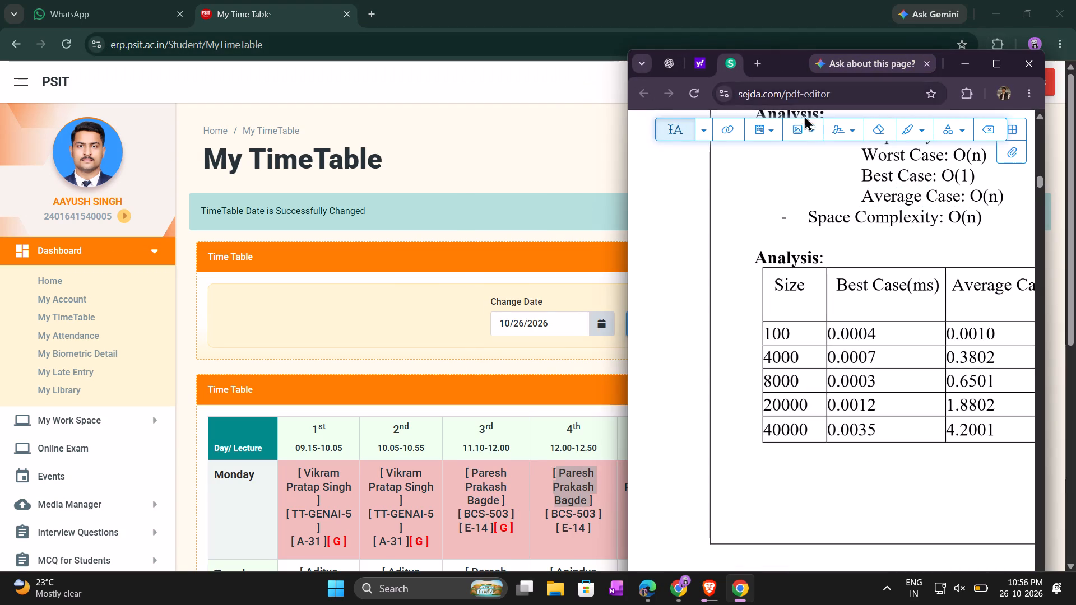
scroll(748, 215, "left", 3)
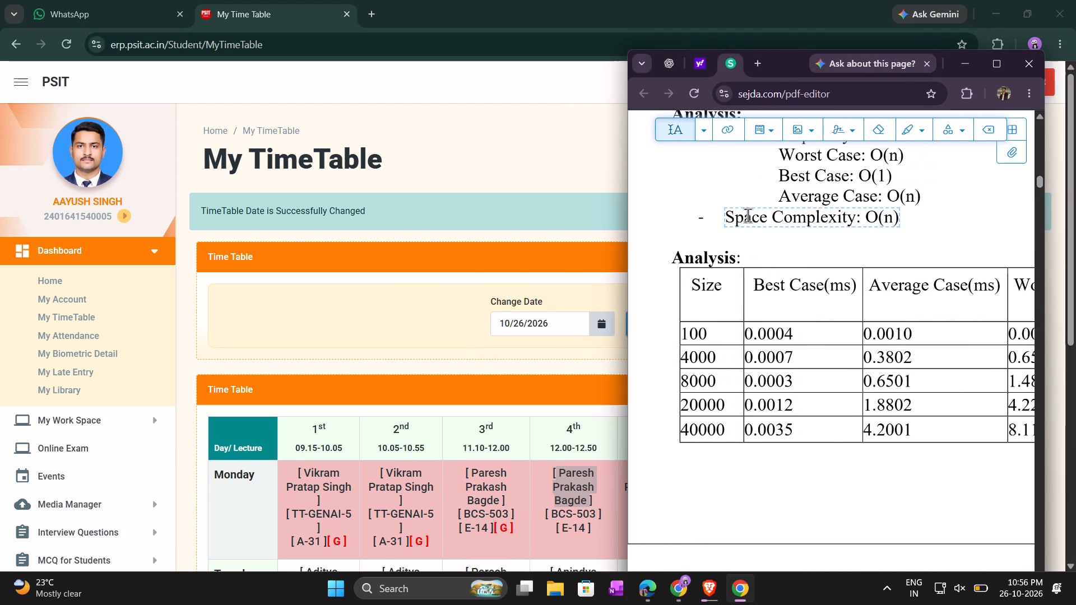
scroll(748, 215, "left", 1)
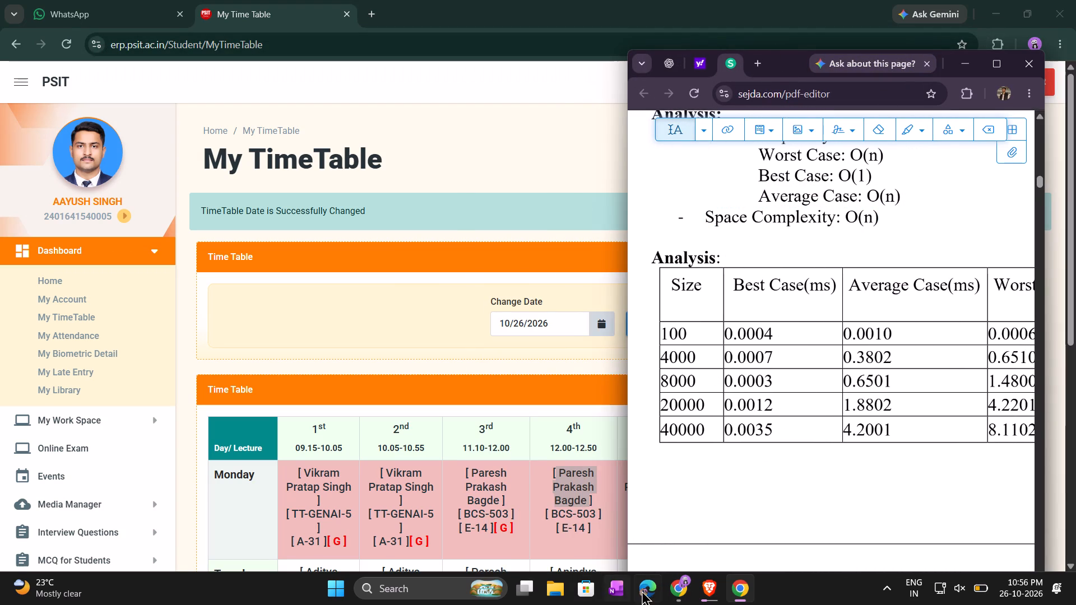
Open Notepad and go to the experiment 1(A) analysis values in the DAA file solution notes.
left_click(432, 592)
type("note")
key("Return")
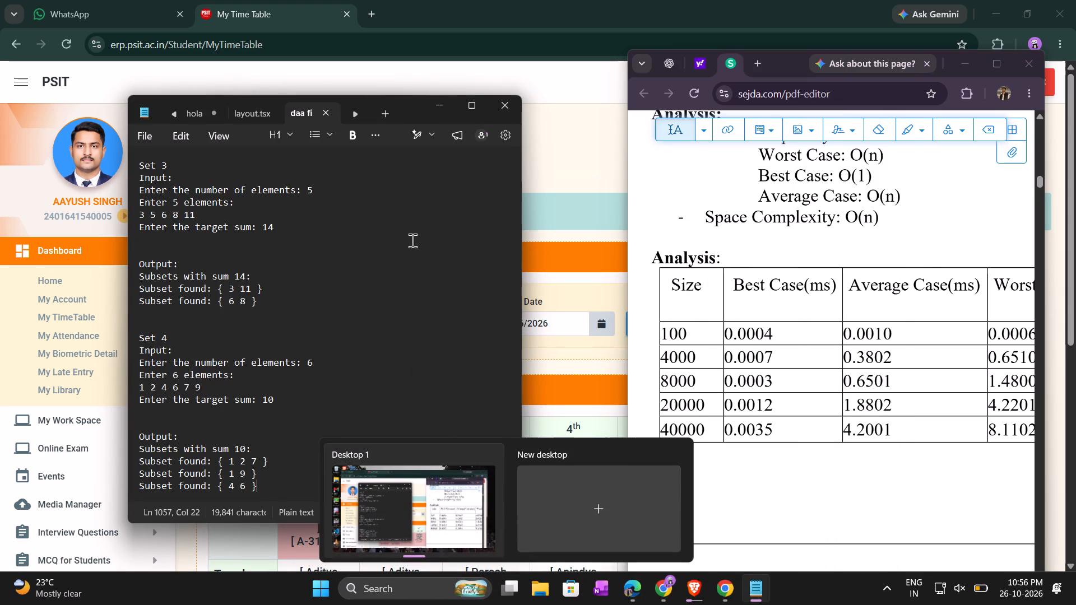
scroll(412, 240, "up", 20)
scroll(412, 240, "up", 20)
scroll(412, 240, "up", 17)
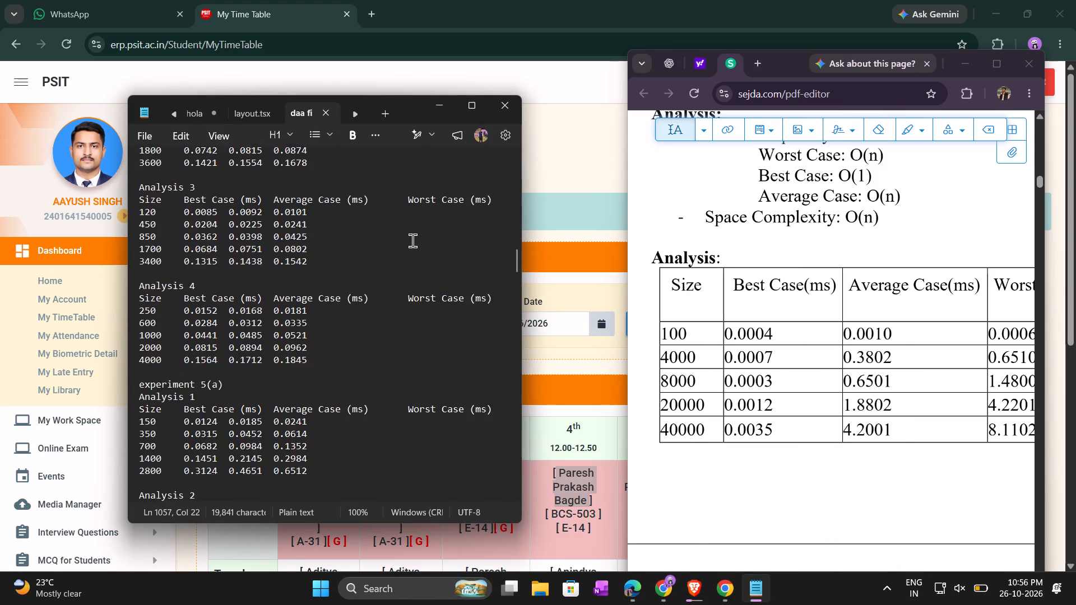
scroll(412, 240, "up", 10)
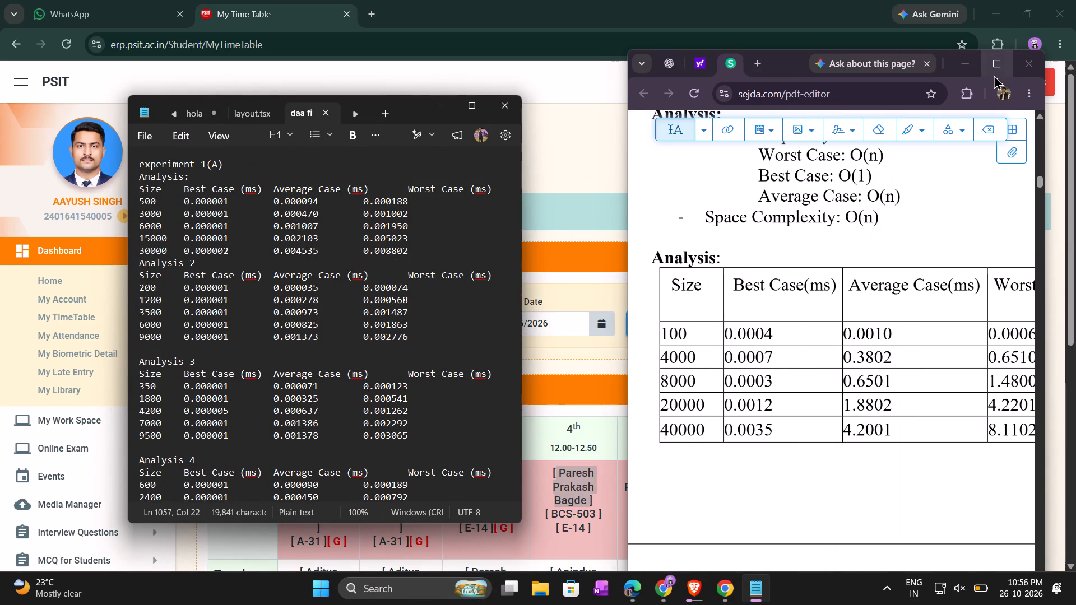
Arrange the two windows side by side, with the Notepad notes on the left half and the PDF editor on the right half.
left_click(954, 131)
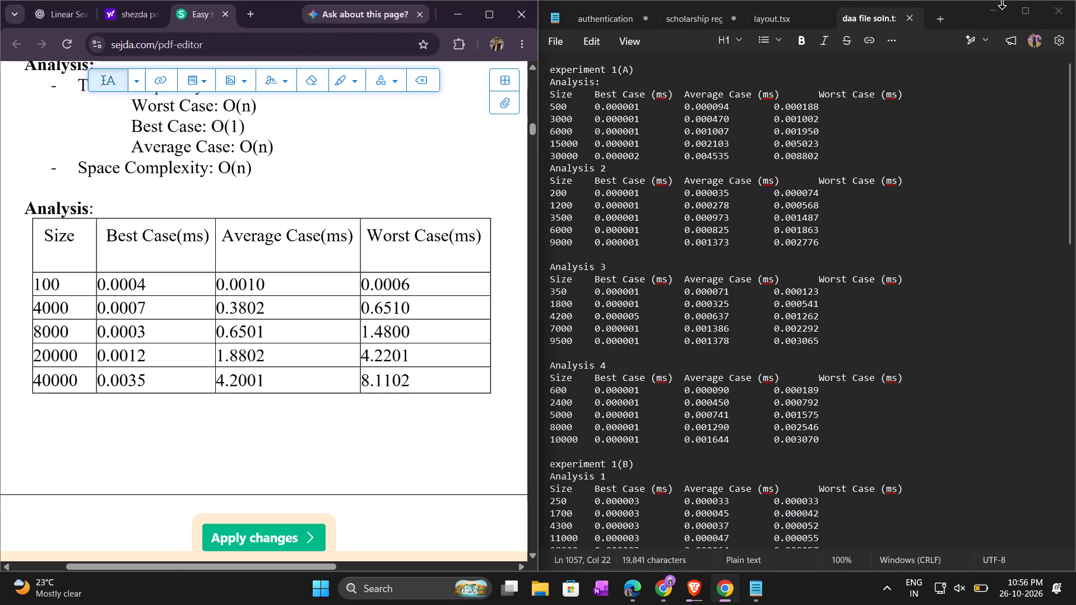
left_click(968, 54)
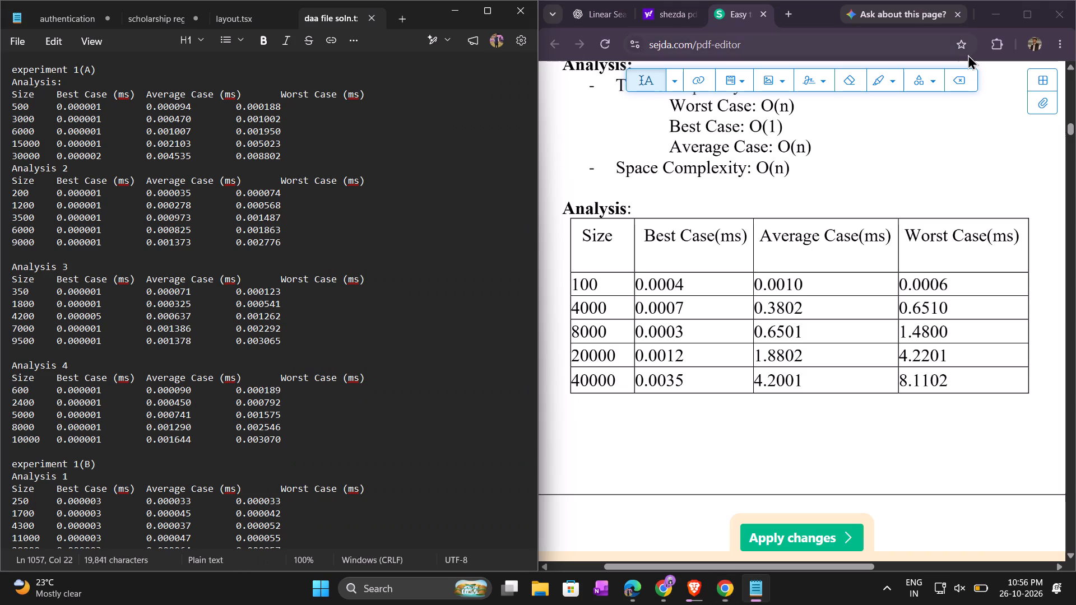
scroll(214, 311, "up", 10)
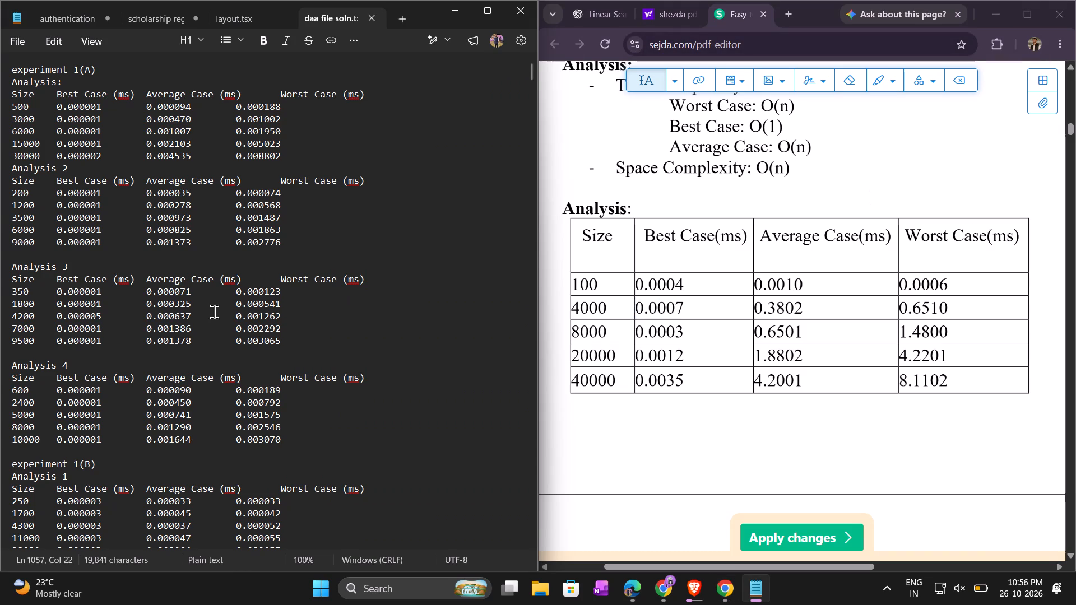
scroll(214, 311, "up", 10)
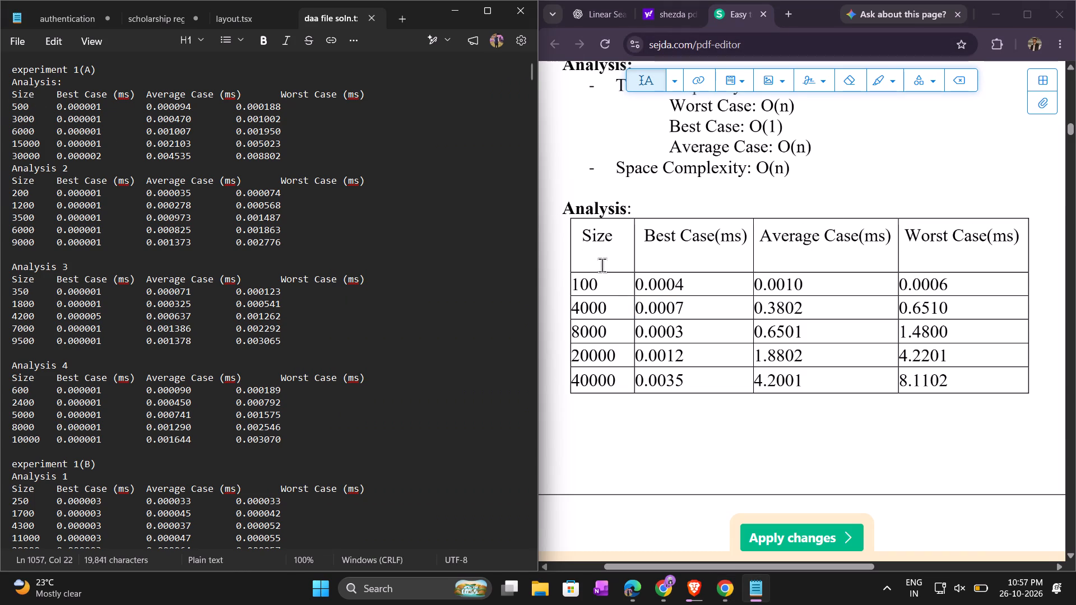
Set the first two Size values in the Experiment 1(a) analysis table to 500 and 3000.
left_click(574, 286)
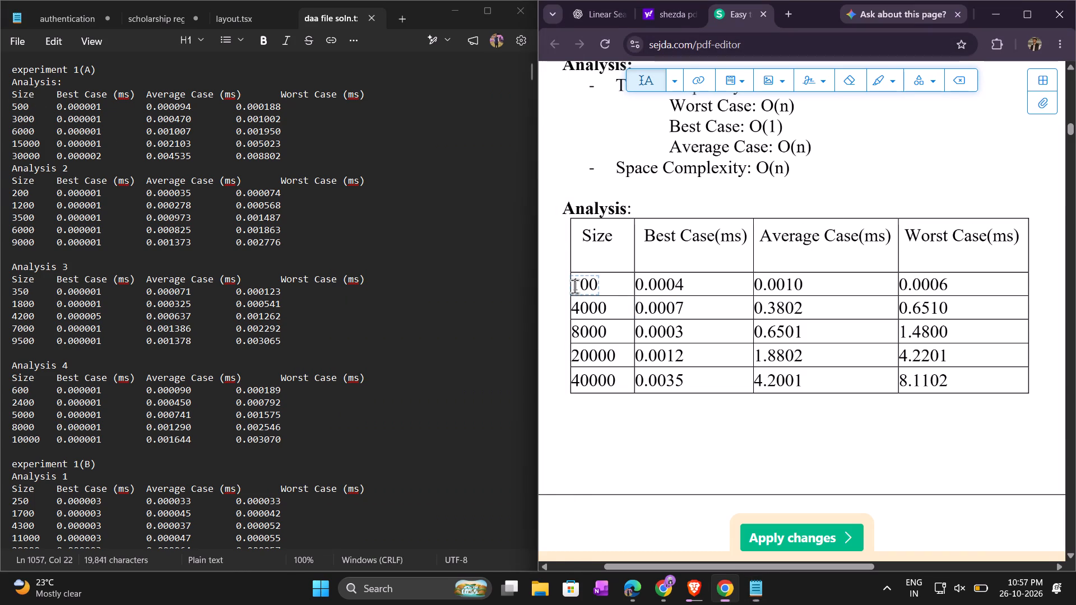
left_click(575, 282)
left_click(577, 282)
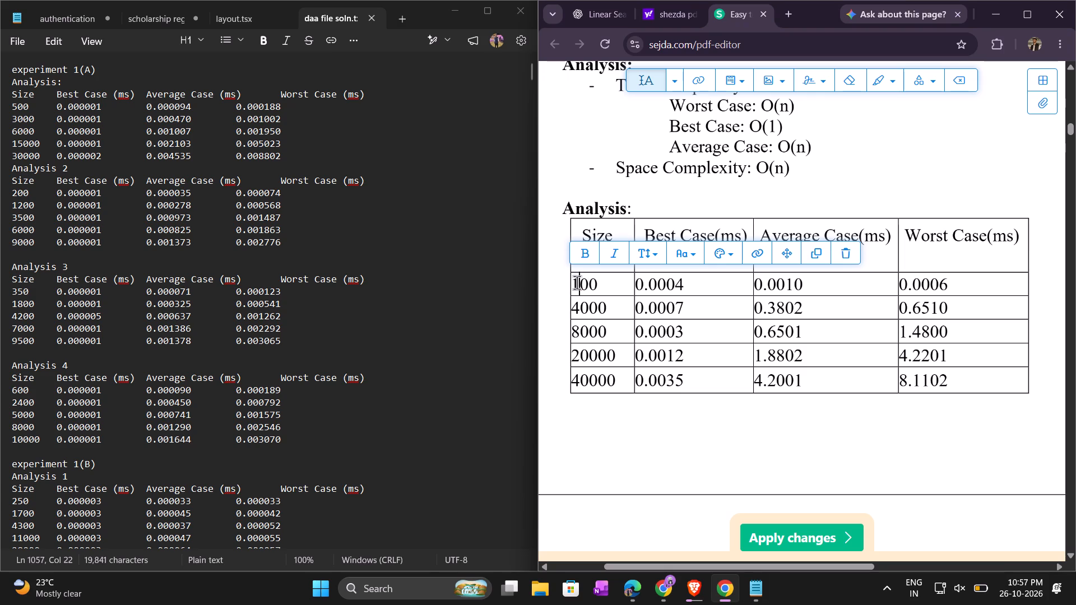
key("BackSpace")
key("5")
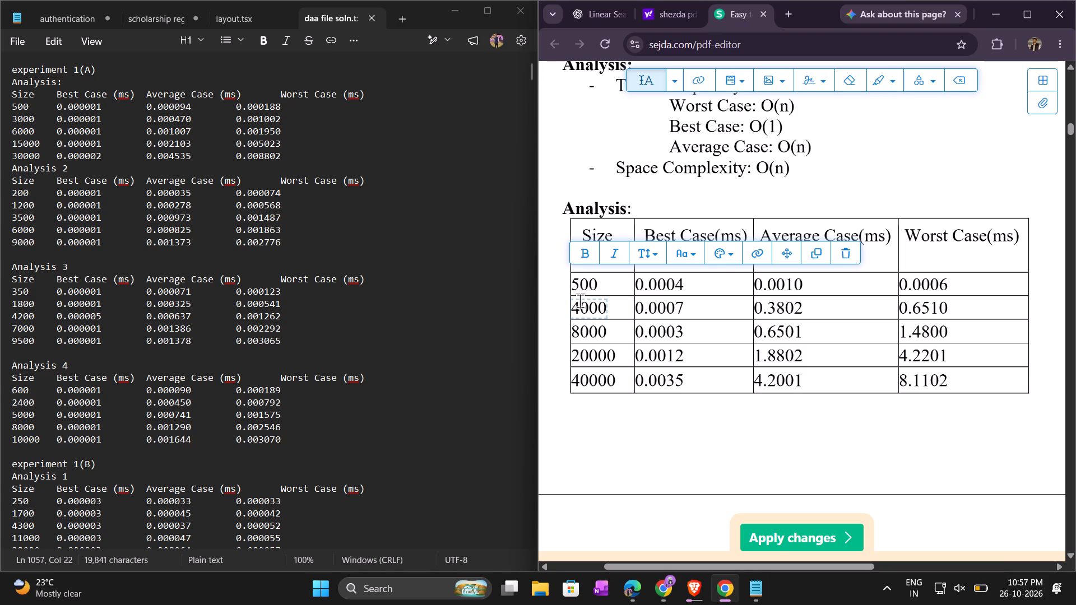
left_click(581, 305)
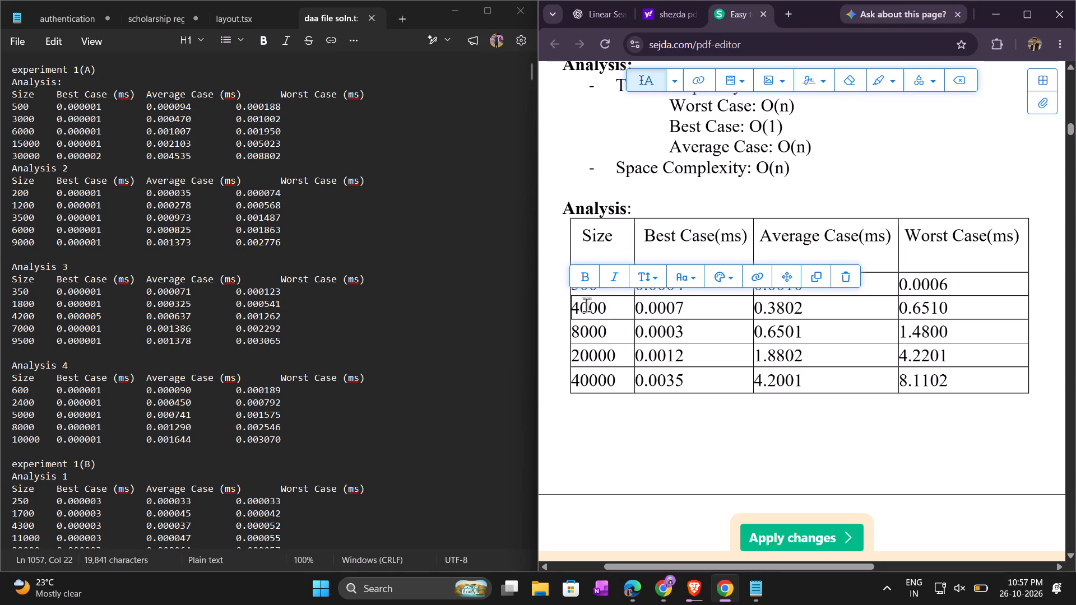
key("Right")
key("BackSpace")
key("3")
Change the Size value in the fourth data row of the Experiment 1(a) analysis table to 60000.
left_click(581, 350)
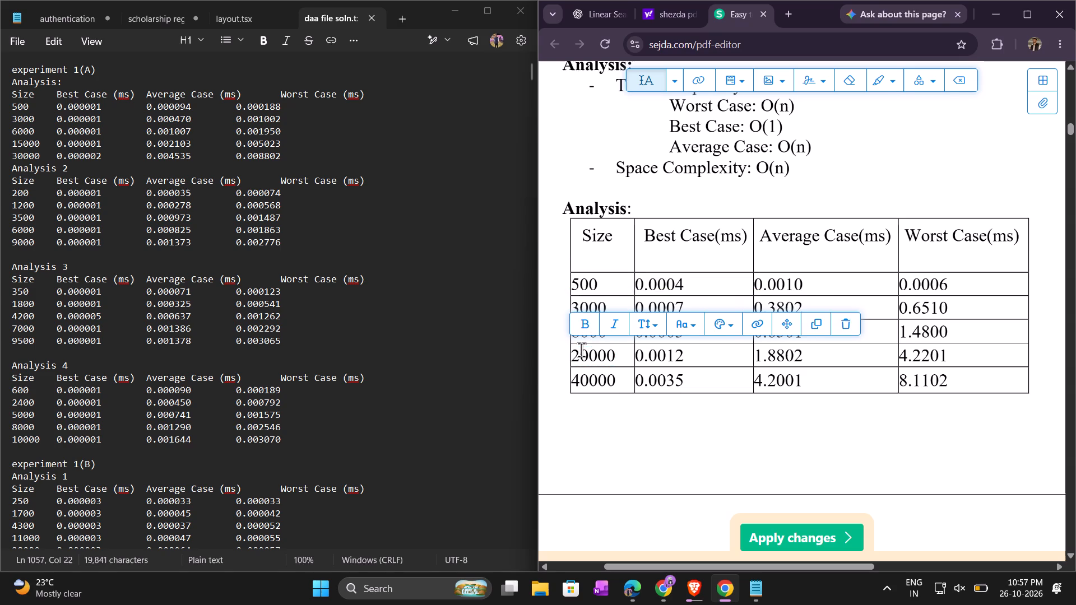
key("Right")
key("BackSpace")
key("6")
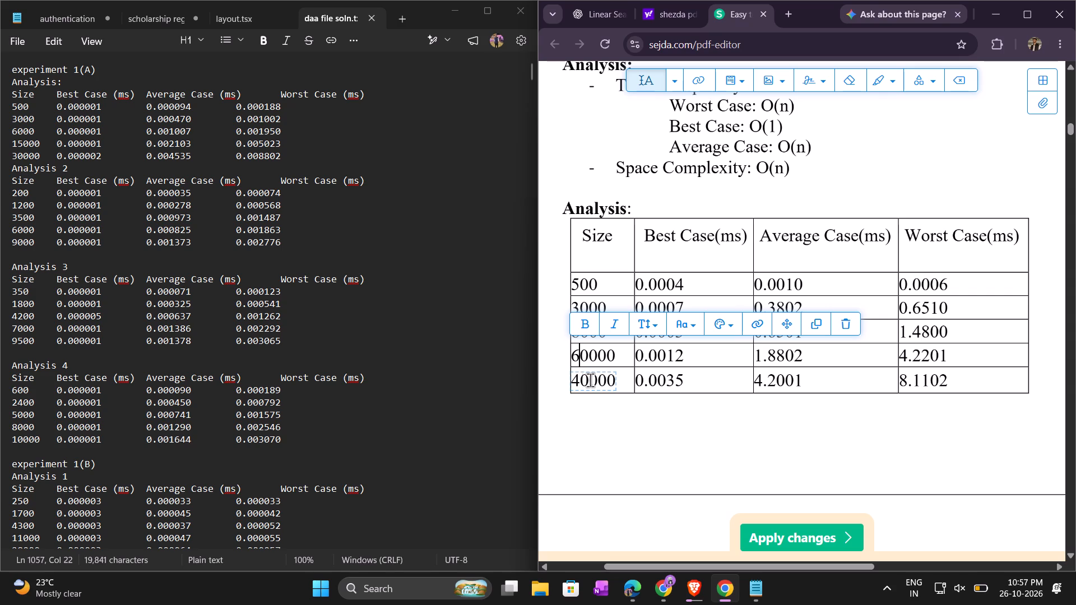
Set the Size values in the last two data rows of the Experiment 1(a) analysis table to 60000 and 15000.
key("BackSpace")
key("6")
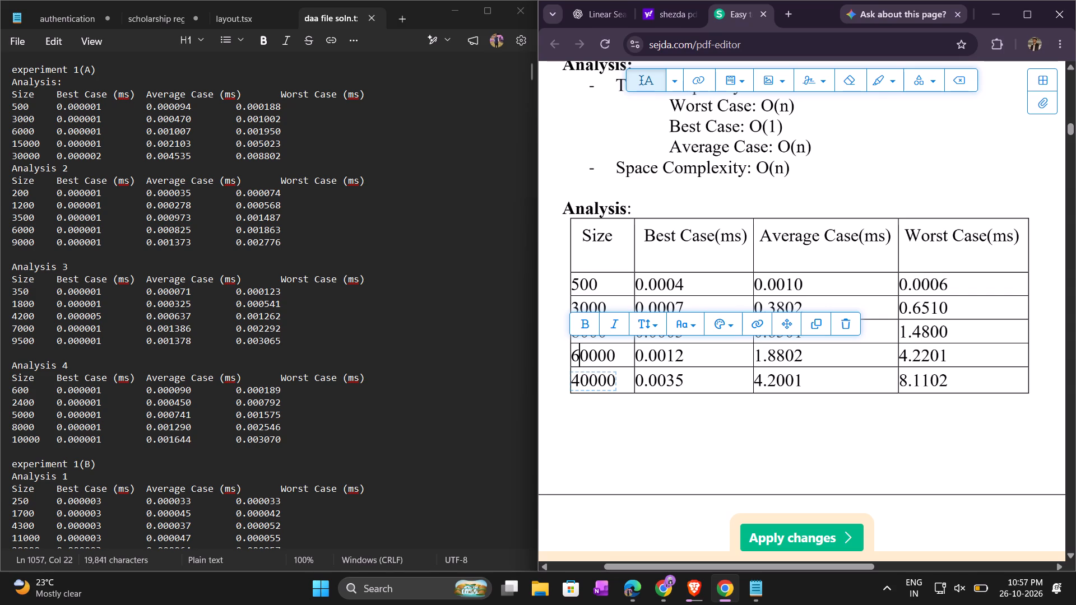
left_click(590, 380)
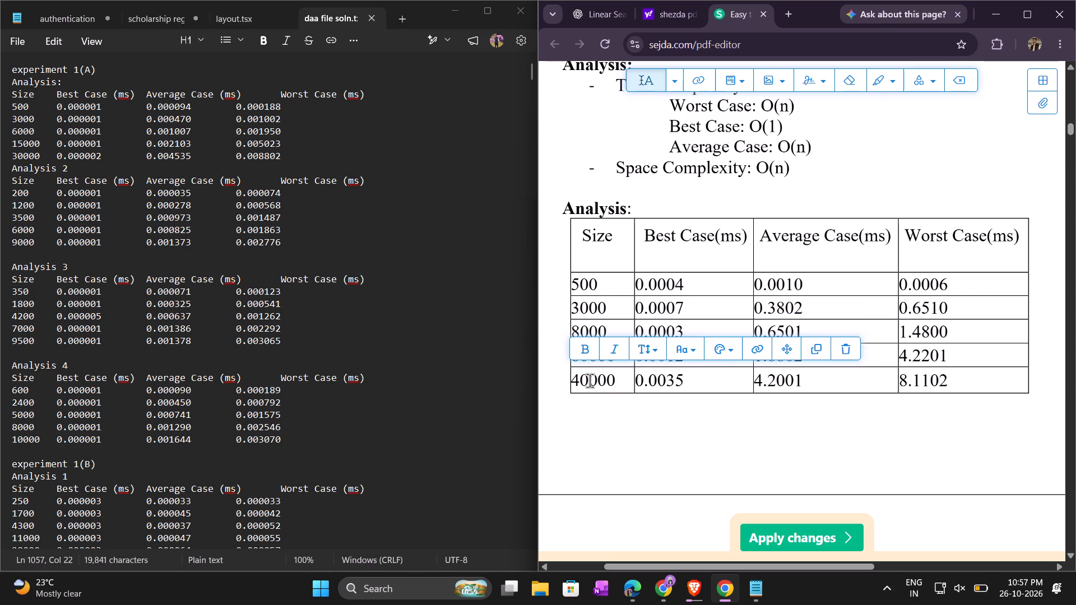
key("Right")
key("Right")
key("BackSpace")
key("BackSpace")
type("15")
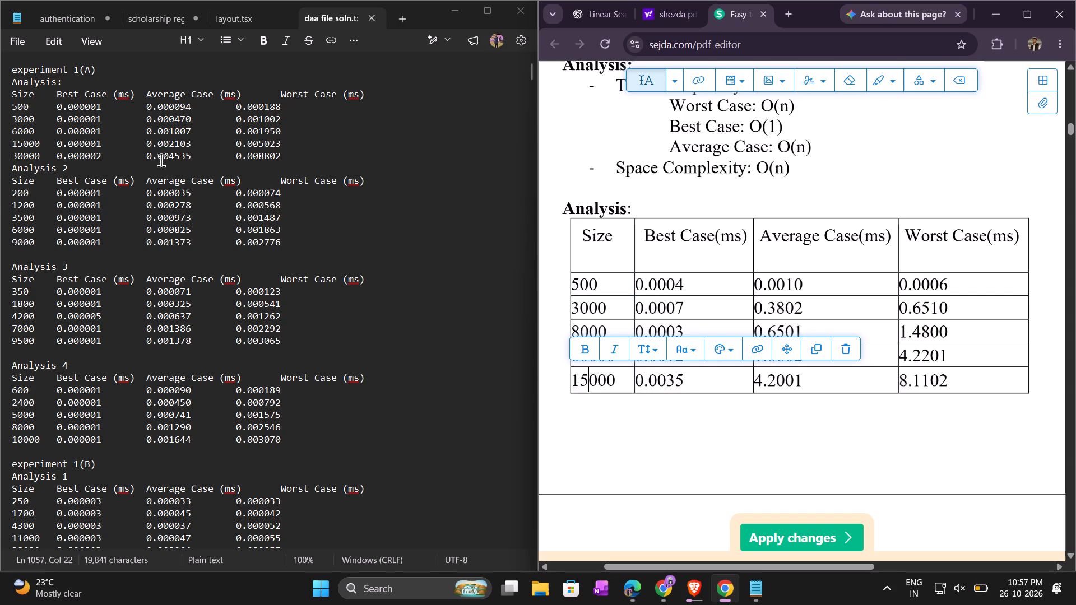
Copy the Best Case value 0.000001 from the Notepad notes into the first two Best Case cells of the analysis table.
left_click_drag(105, 105, 56, 108)
key("ctrl+c")
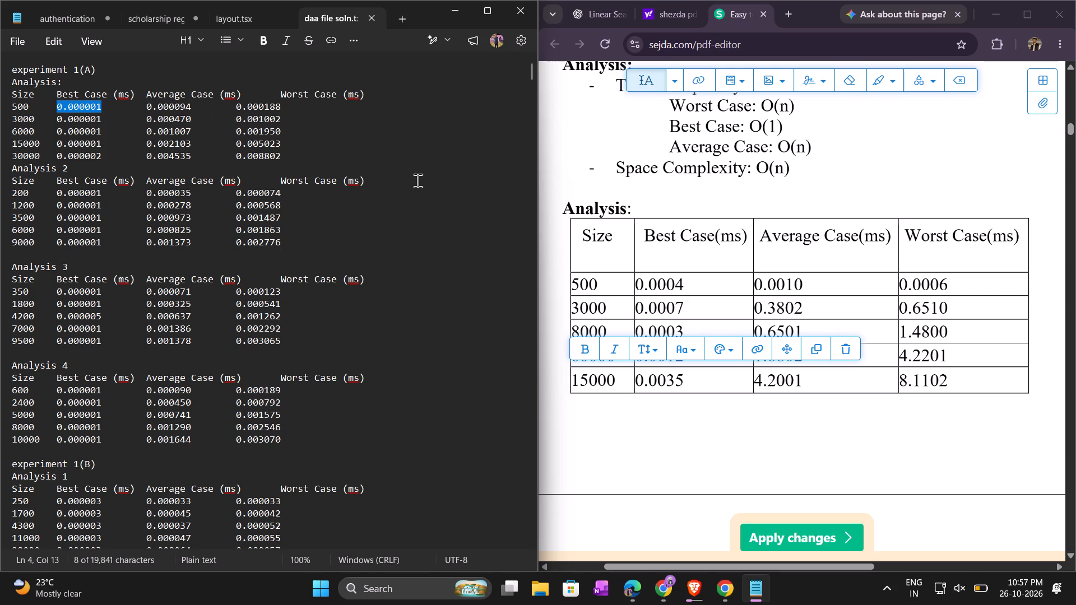
left_click(684, 282)
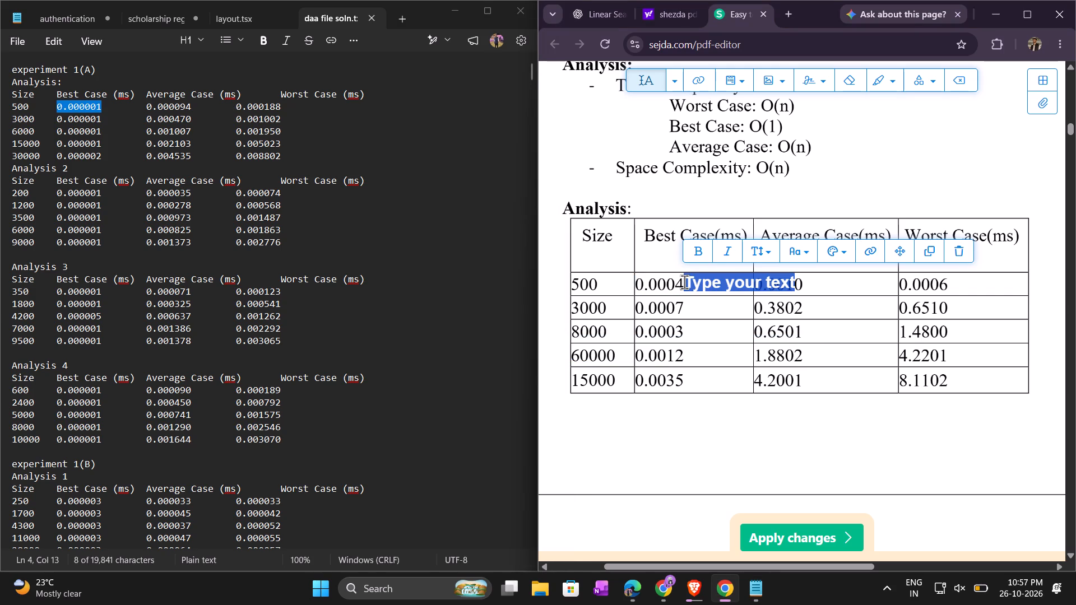
key("BackSpace")
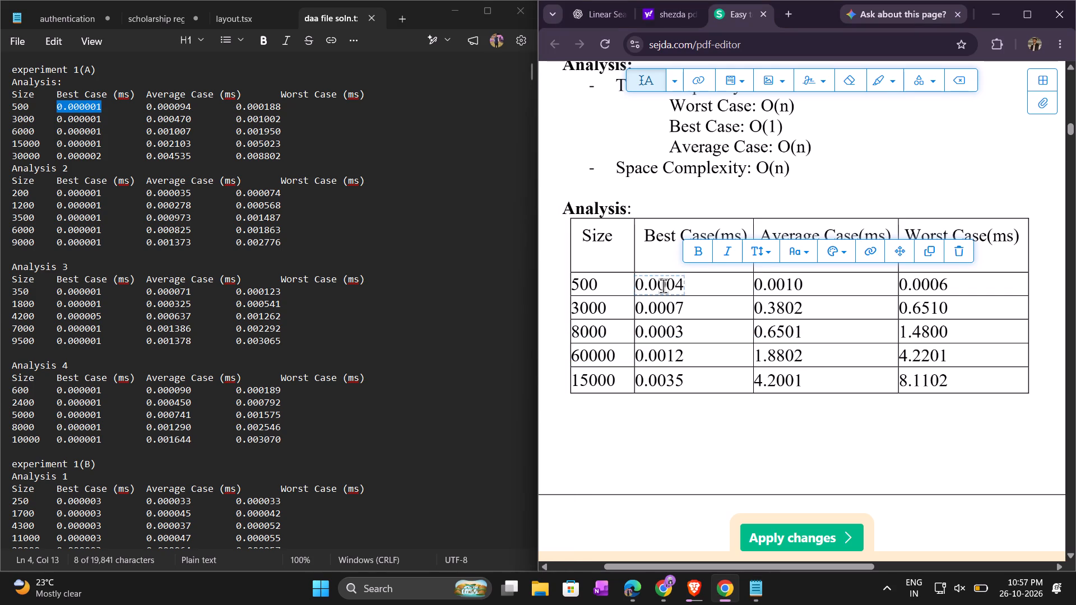
left_click(663, 286)
key("ctrl+a")
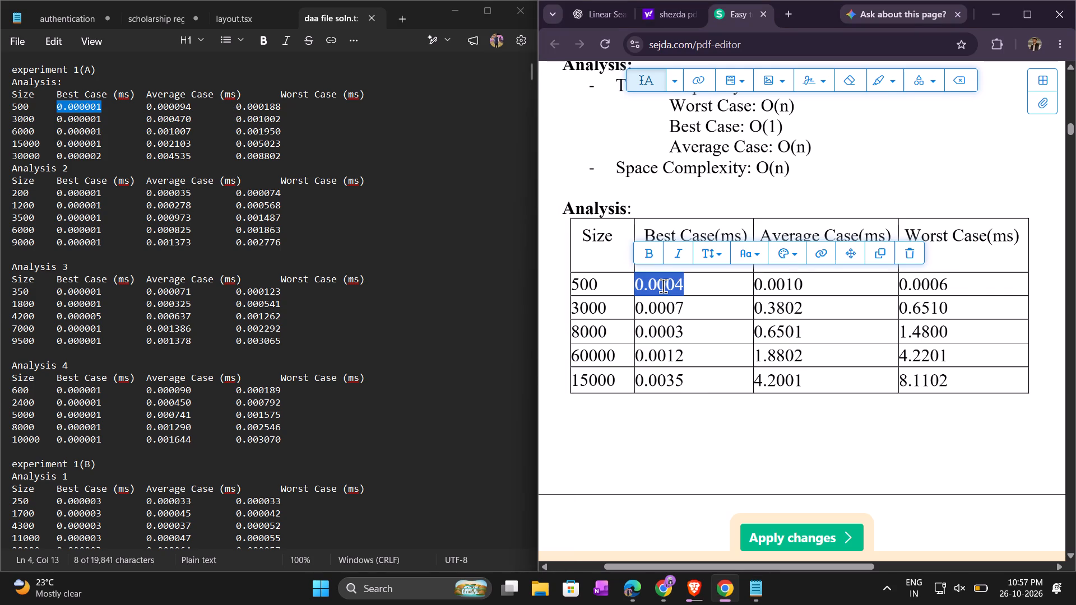
key("BackSpace")
key("ctrl+v")
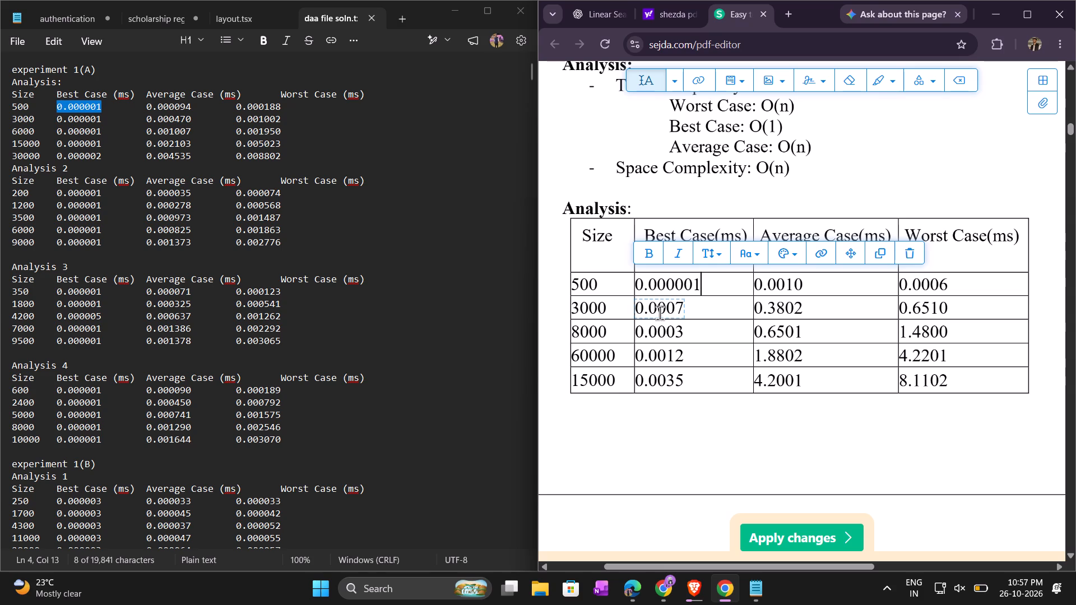
left_click(660, 313)
key("ctrl+a")
key("BackSpace")
key("ctrl+v")
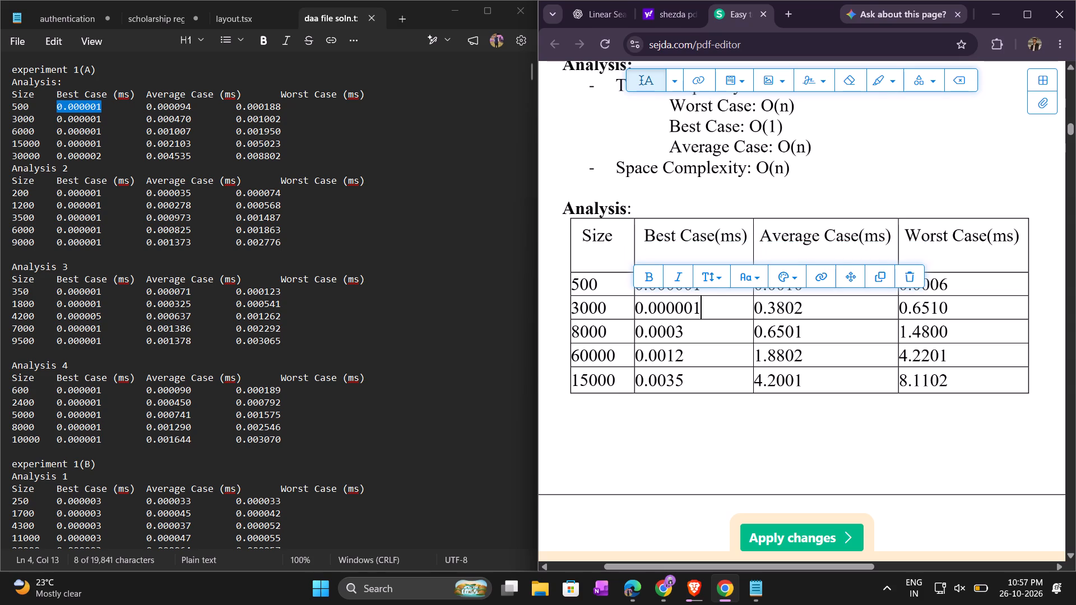
Set the Best Case values in the third and fourth data rows to 0.000001 and in the fifth row to 0.000002.
left_click(659, 334)
key("ctrl+a")
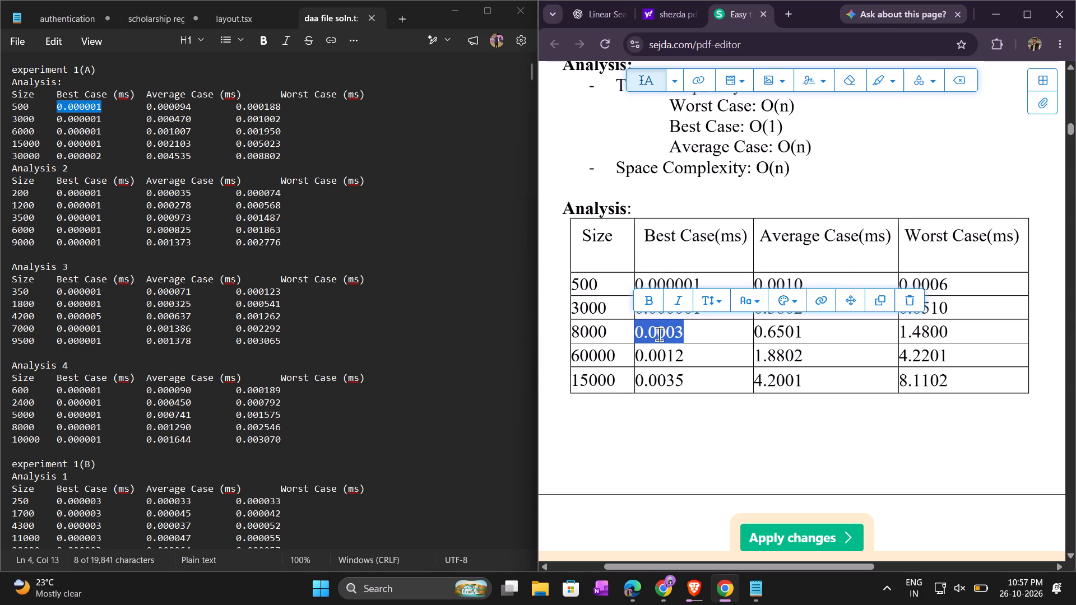
key("ctrl+v")
left_click(662, 348)
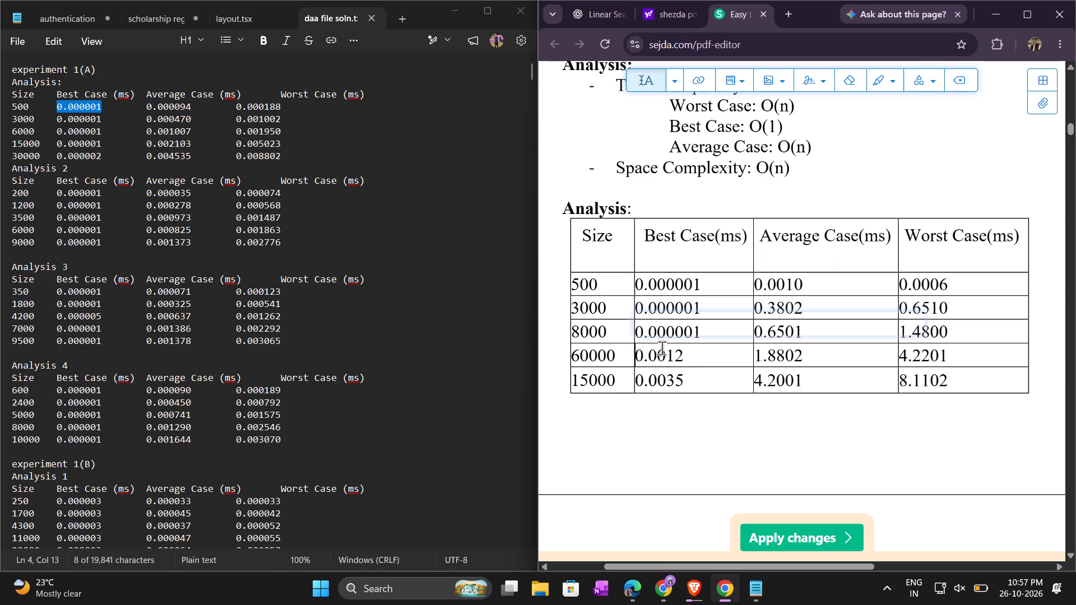
key("ctrl+a")
key("ctrl+v")
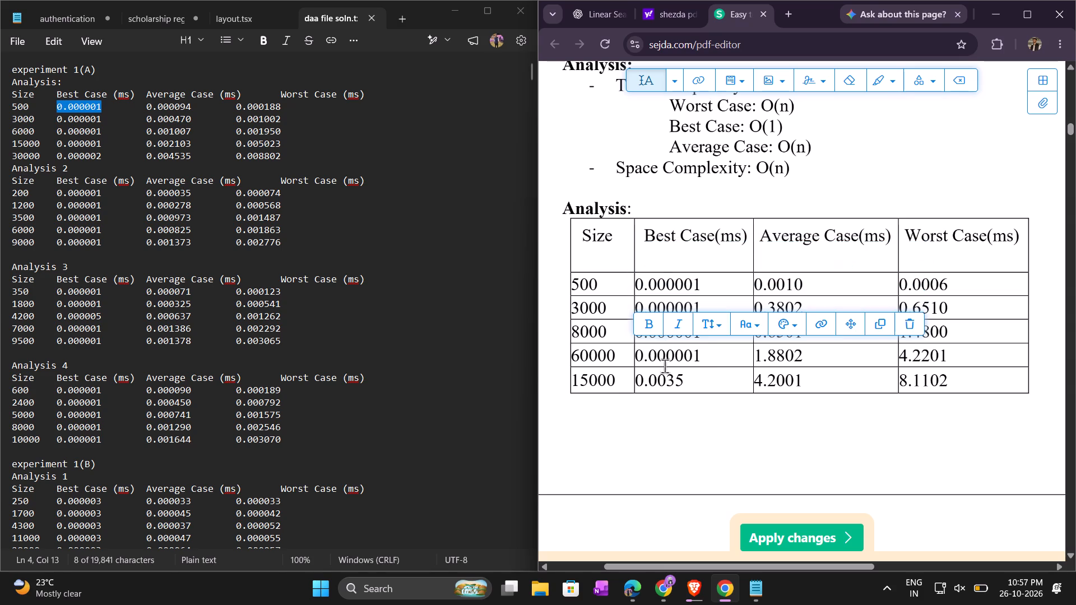
left_click(667, 373)
key("ctrl+a")
key("ctrl+v")
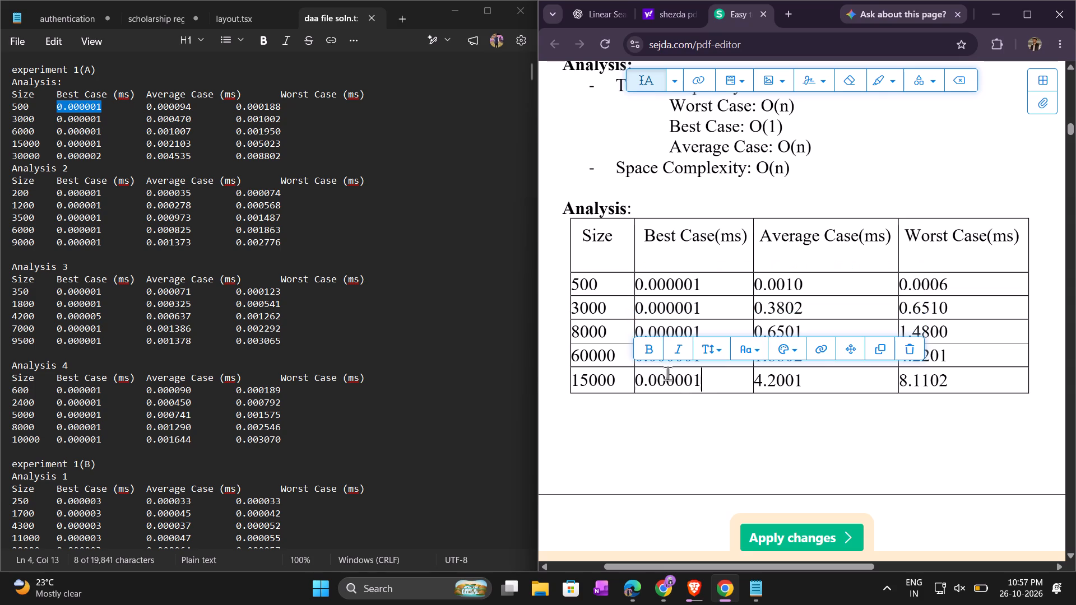
key("BackSpace")
key("2")
Replace the first two Average Case values in the table with 0.000094 and 0.000470 copied from the notes.
left_click_drag(145, 104, 198, 110)
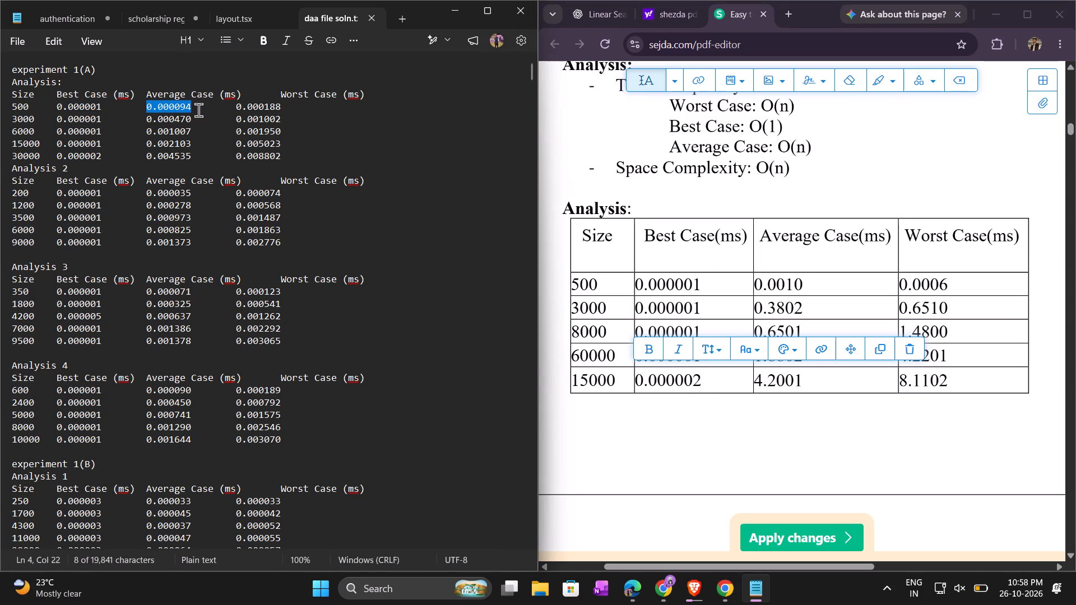
key("ctrl+c")
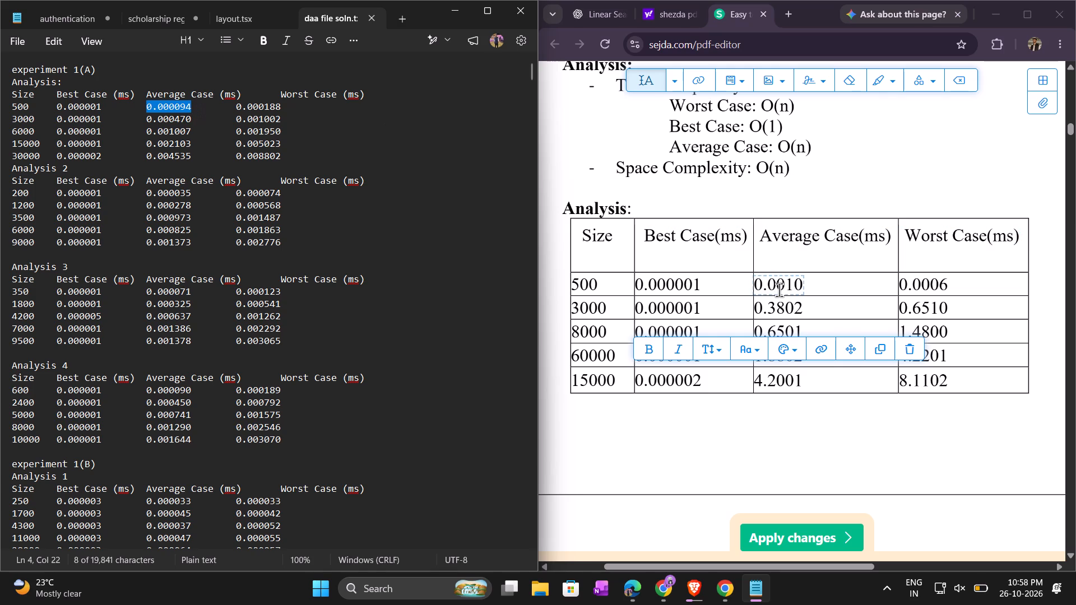
left_click(779, 289)
key("ctrl+a")
key("ctrl+v")
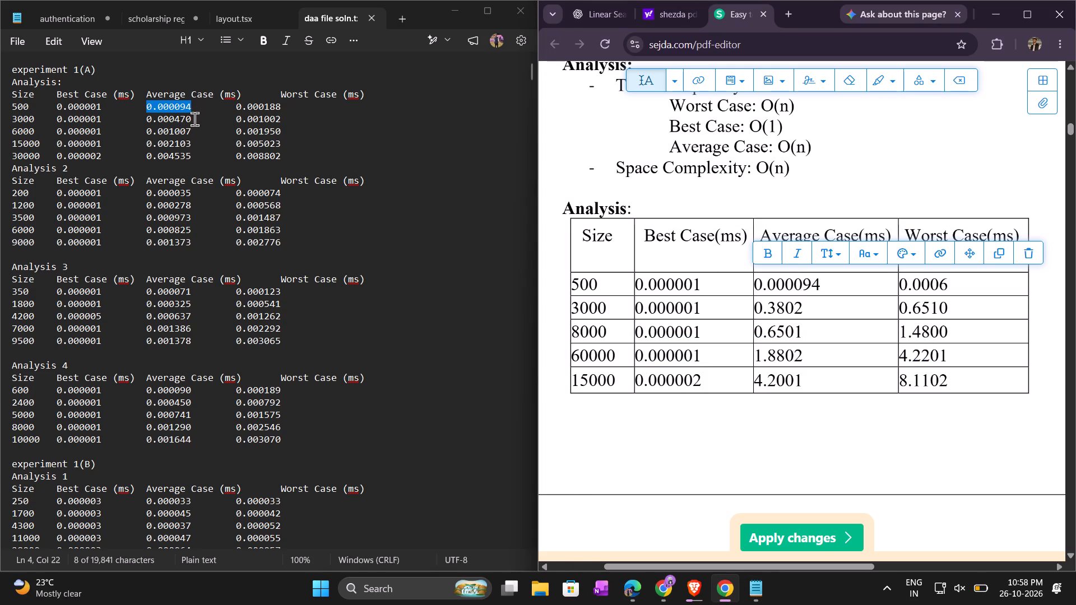
left_click_drag(194, 119, 143, 119)
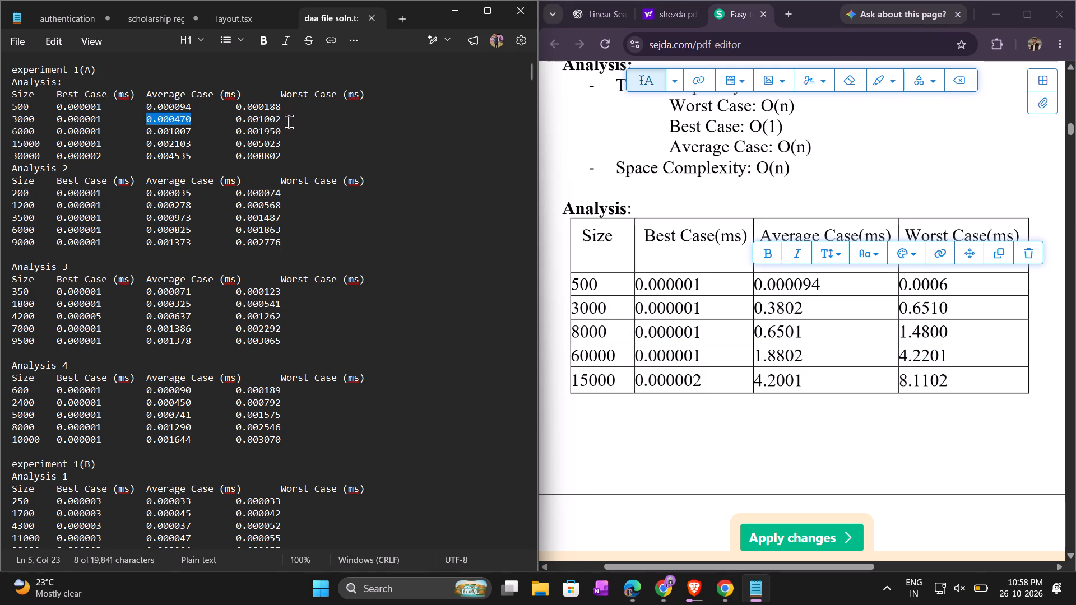
key("ctrl+c")
left_click(786, 304)
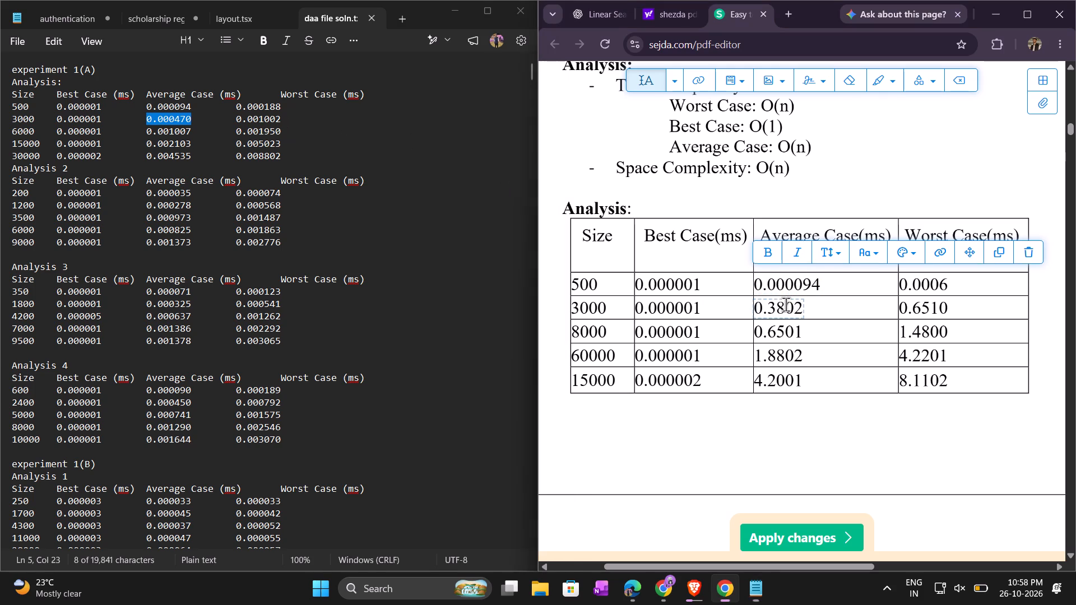
key("ctrl+a")
key("ctrl+v")
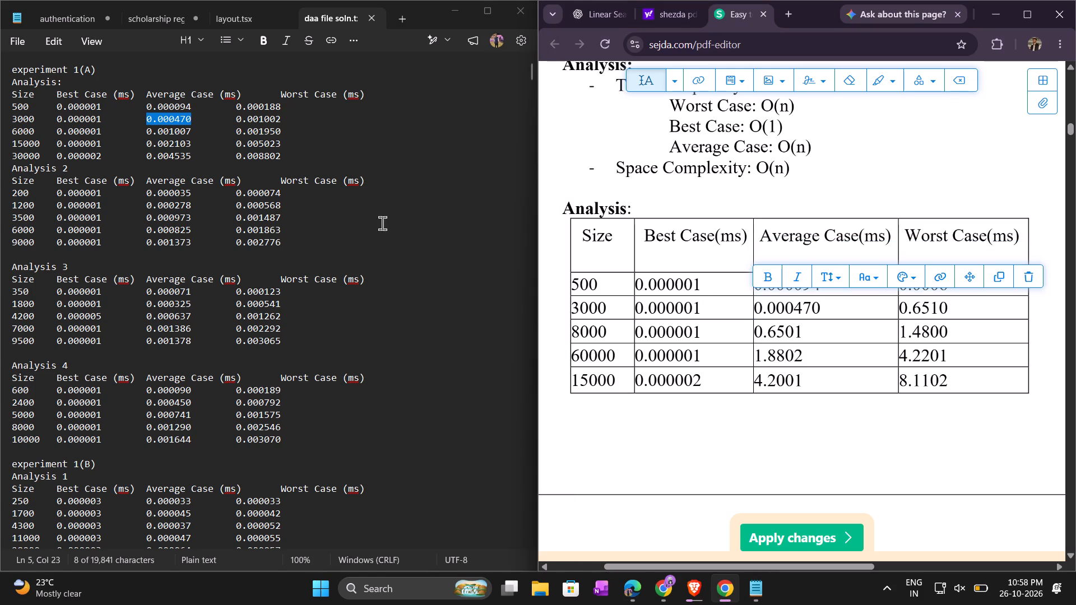
Replace the Average Case values in the third and fourth data rows with 0.001007 and 0.002103 from the notes.
left_click_drag(195, 132, 152, 130)
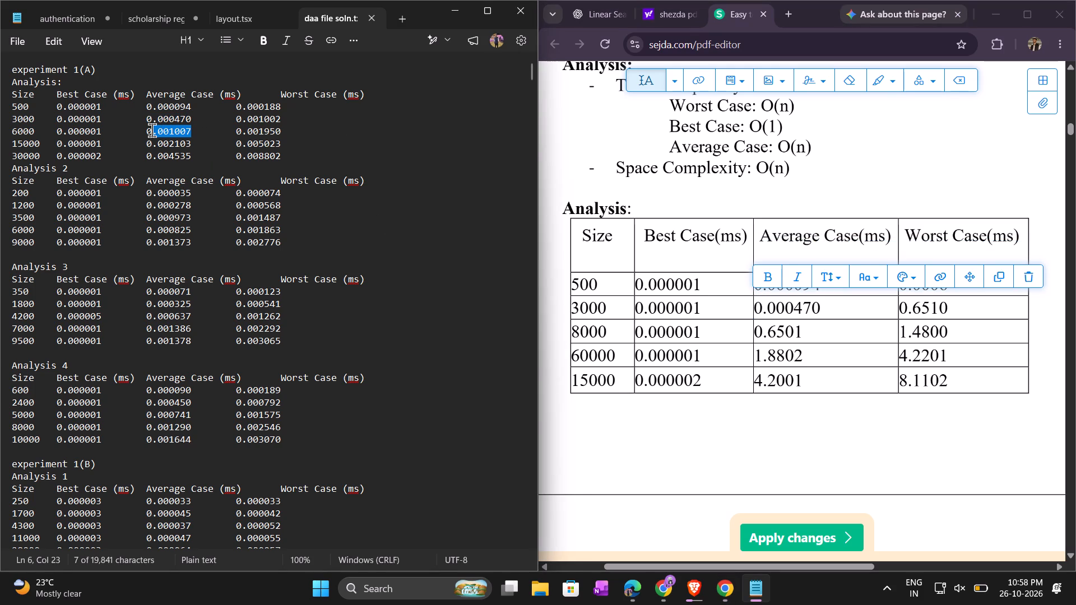
left_click_drag(152, 130, 143, 129)
key("ctrl+c")
left_click(786, 332)
key("ctrl+a")
key("ctrl+v")
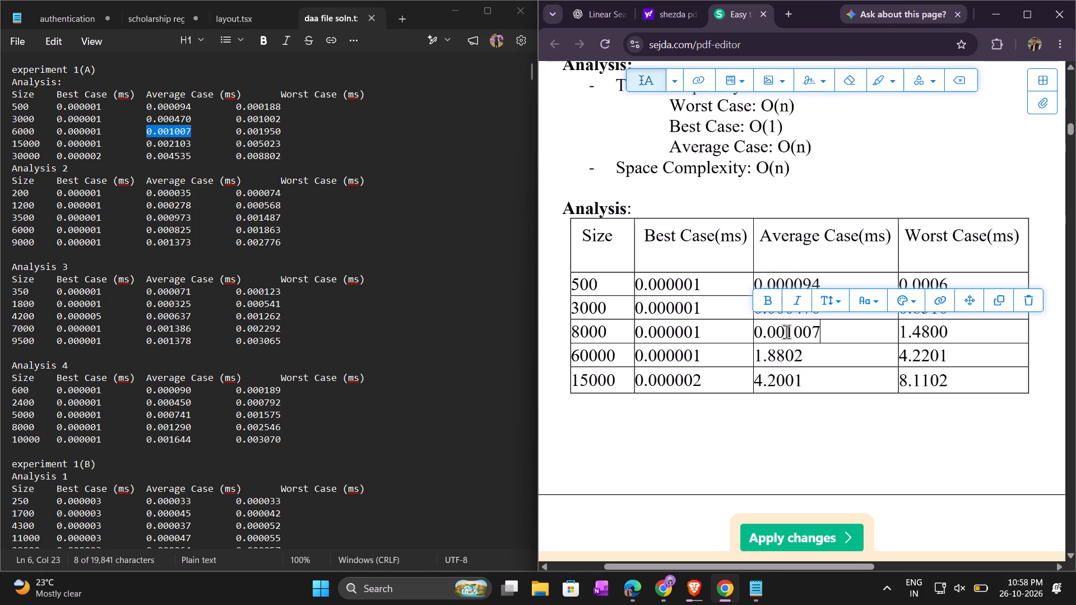
left_click_drag(192, 142, 145, 143)
key("ctrl+c")
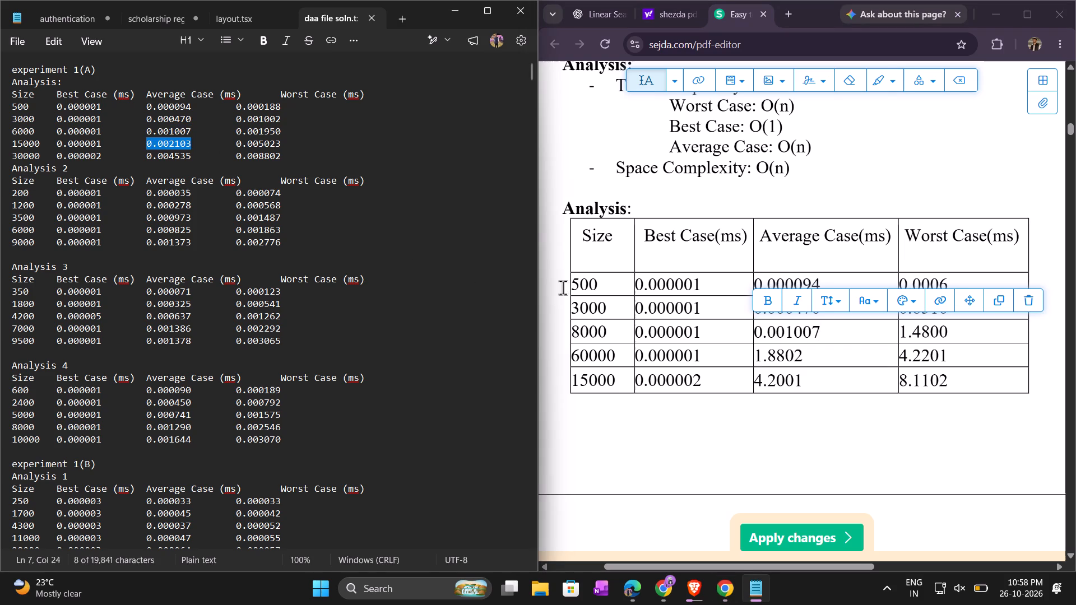
left_click(777, 351)
key("ctrl+a")
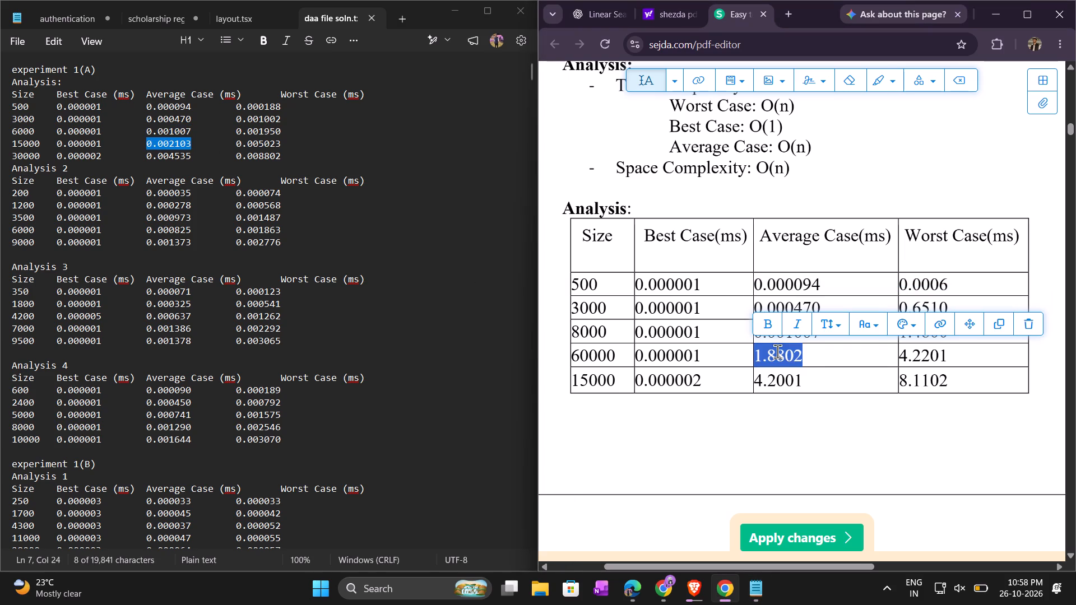
key("ctrl+v")
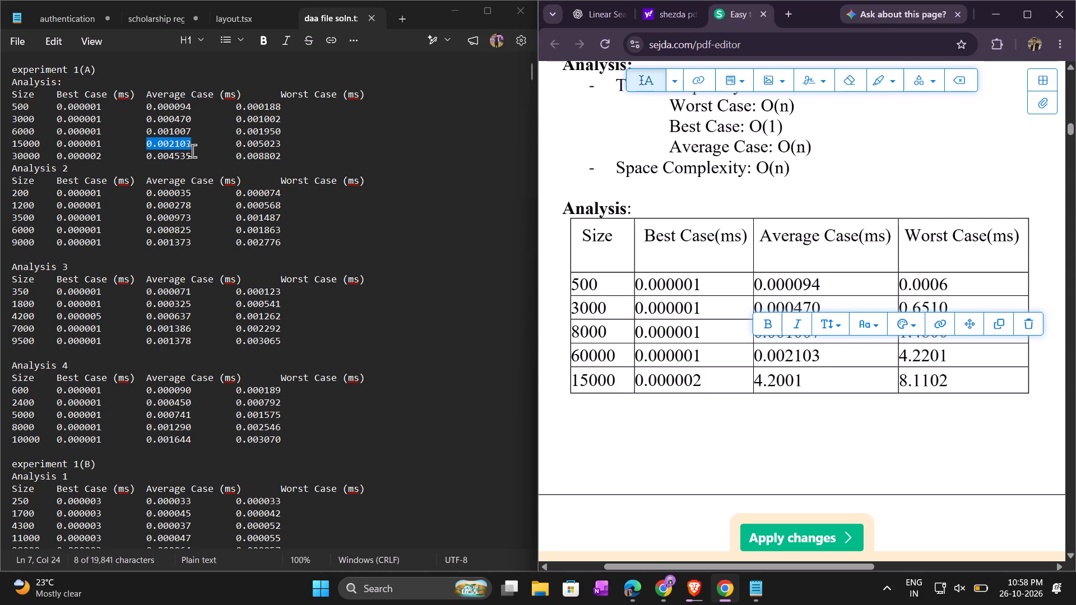
Replace the Average Case value in the last data row with 0.004535 from the notes.
left_click_drag(192, 156, 132, 153)
key("ctrl+c")
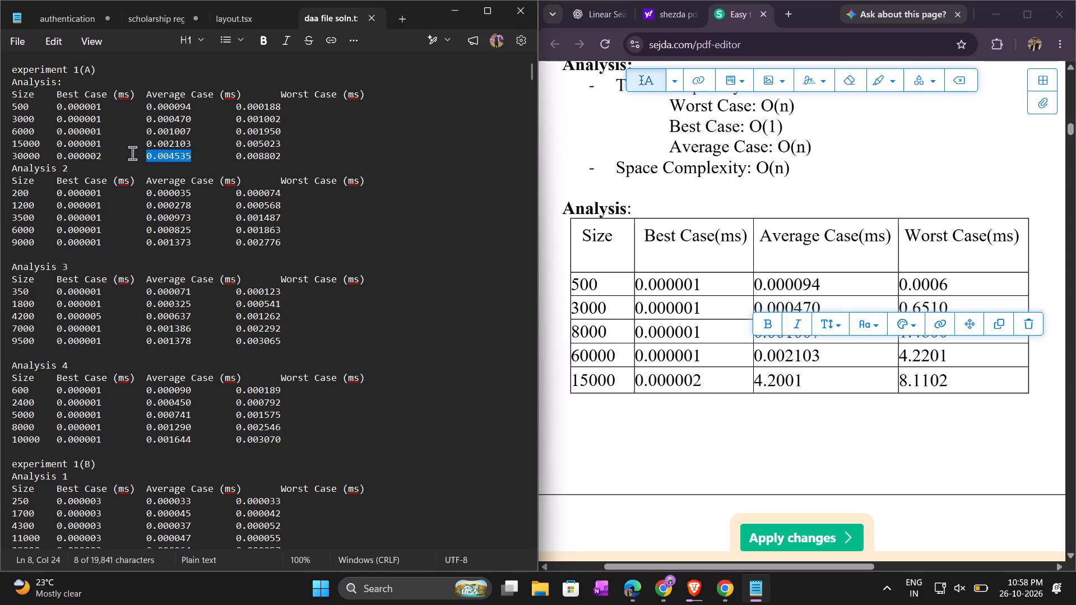
left_click(776, 383)
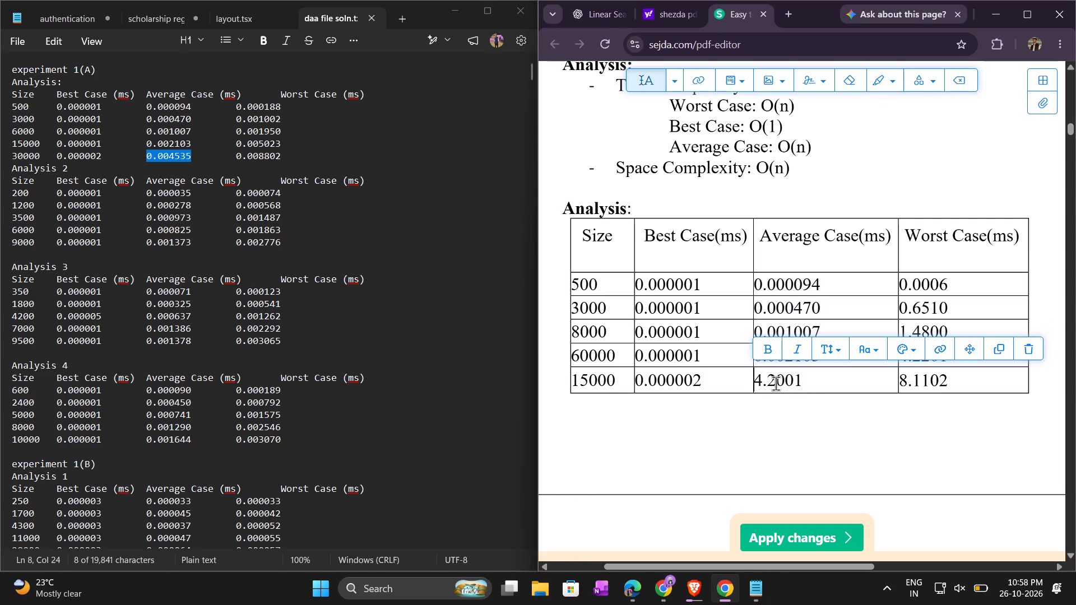
key("ctrl+a")
key("ctrl+v")
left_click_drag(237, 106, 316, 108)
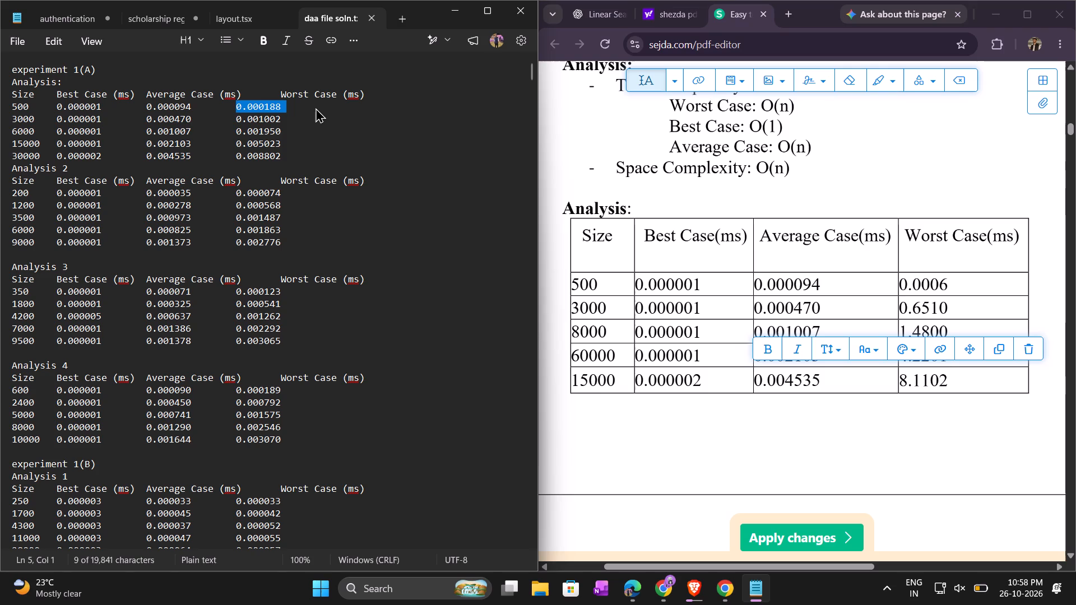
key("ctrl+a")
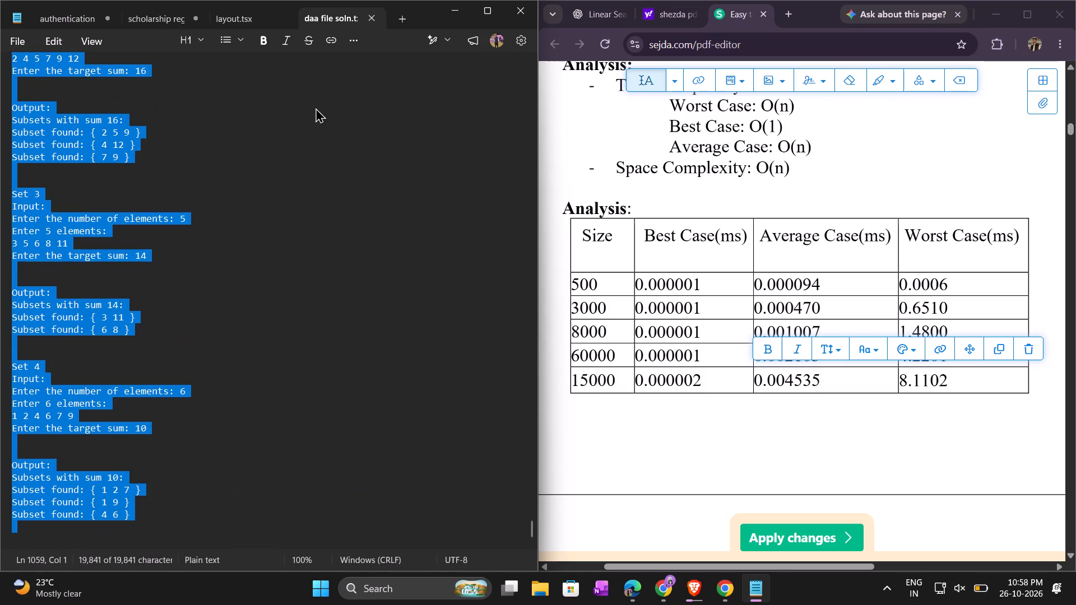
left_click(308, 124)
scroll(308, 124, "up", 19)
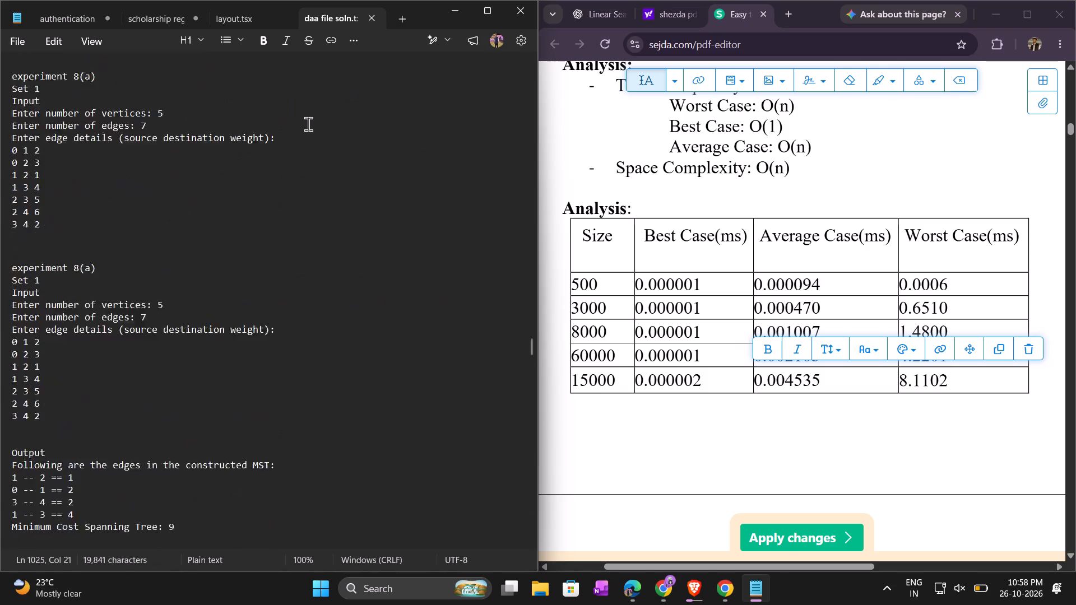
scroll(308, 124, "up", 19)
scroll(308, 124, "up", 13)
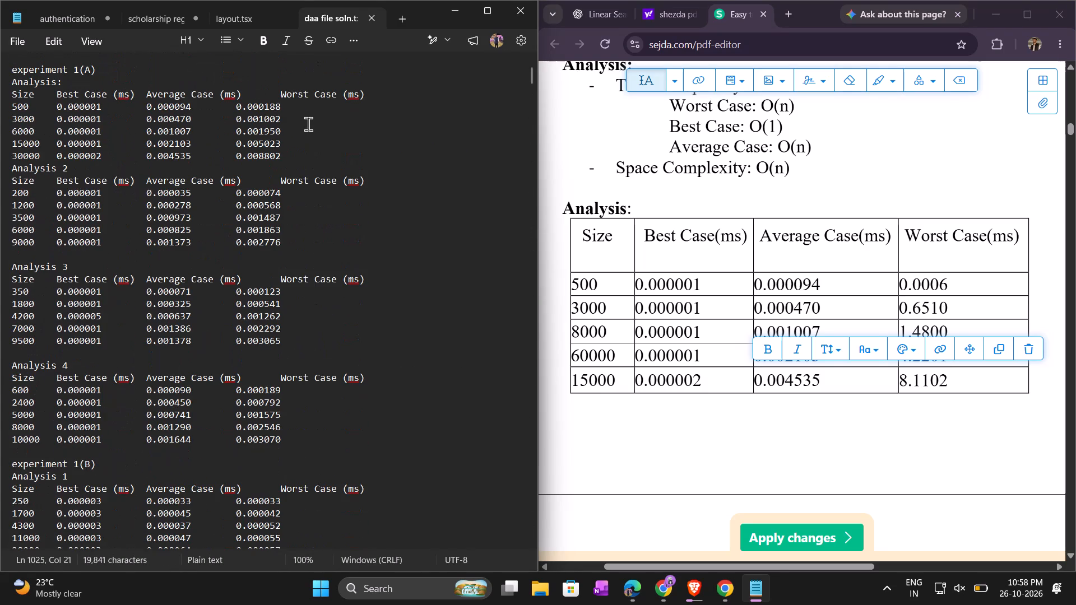
Replace the Worst Case value for size 500 in the linear analysis table with 0.000188 copied from the notes.
scroll(308, 124, "up", 10)
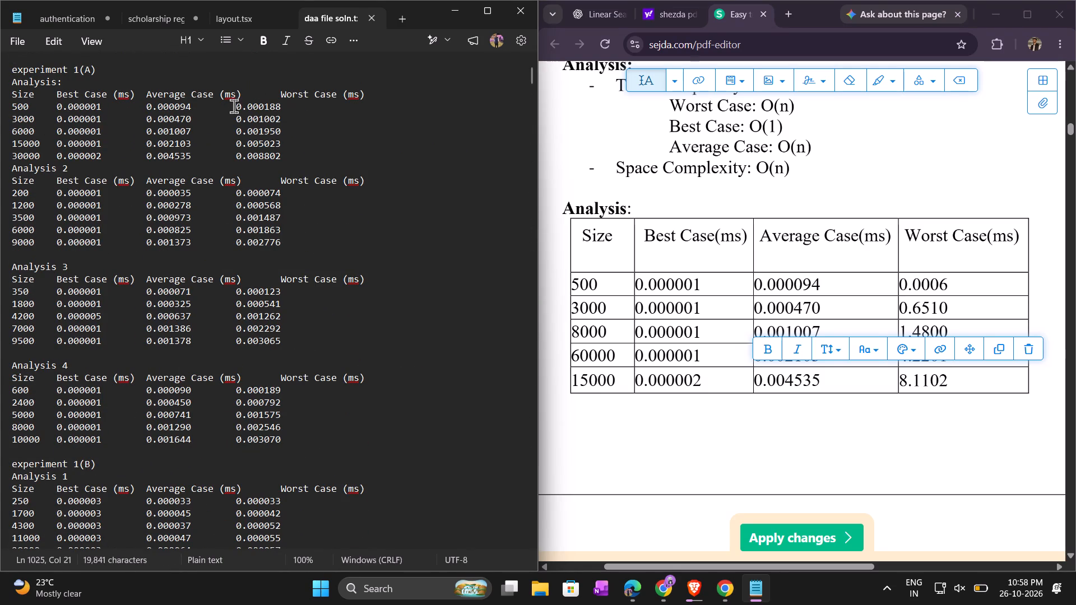
left_click_drag(234, 106, 295, 108)
key("ctrl+c")
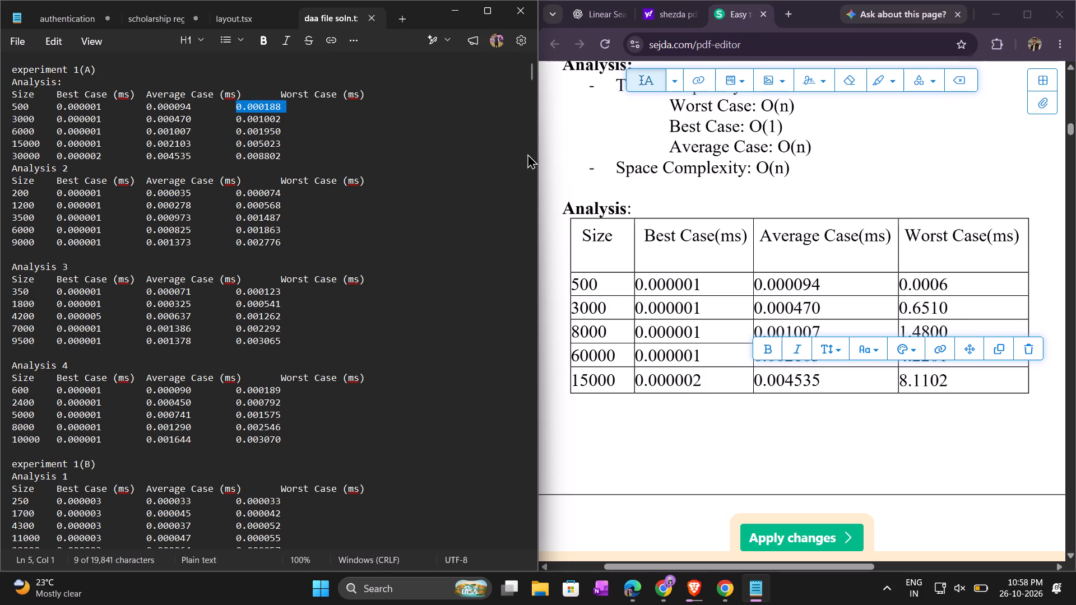
left_click(908, 286)
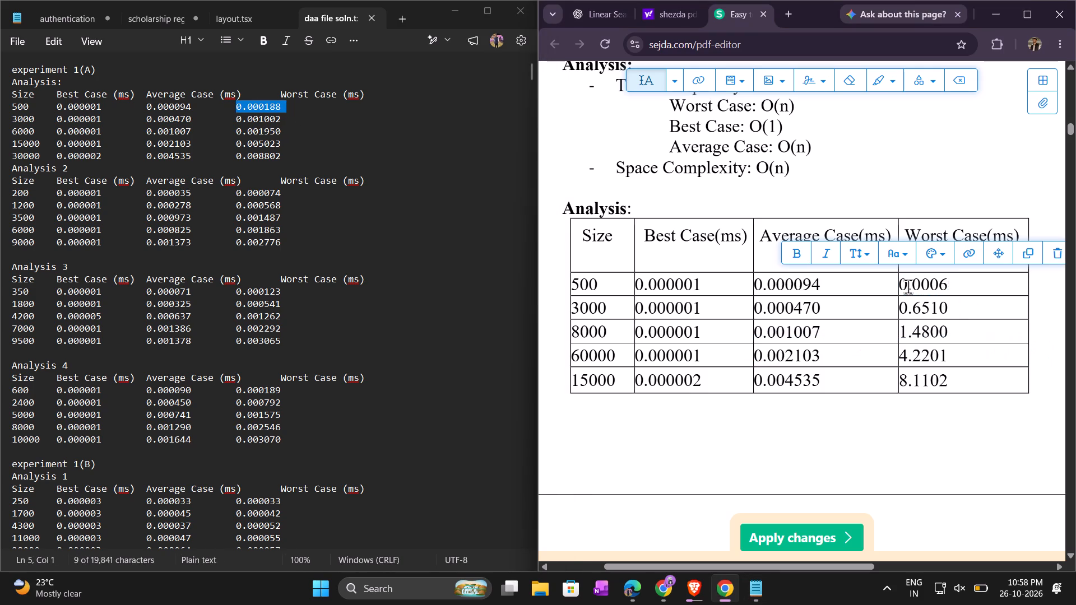
key("ctrl+v")
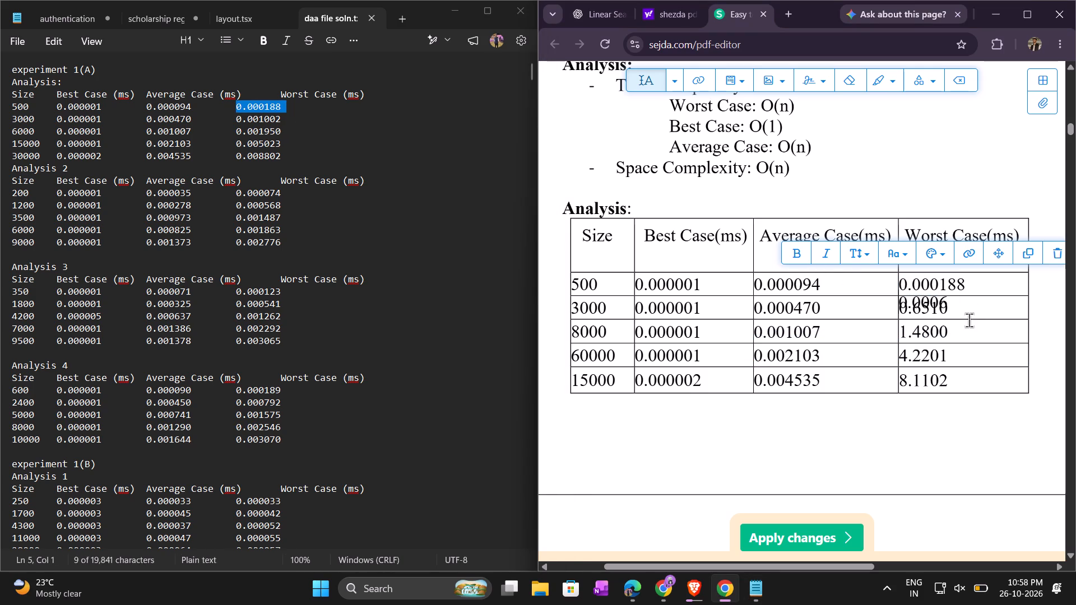
key("BackSpace")
key("BackSpace")
key("BackSpace")
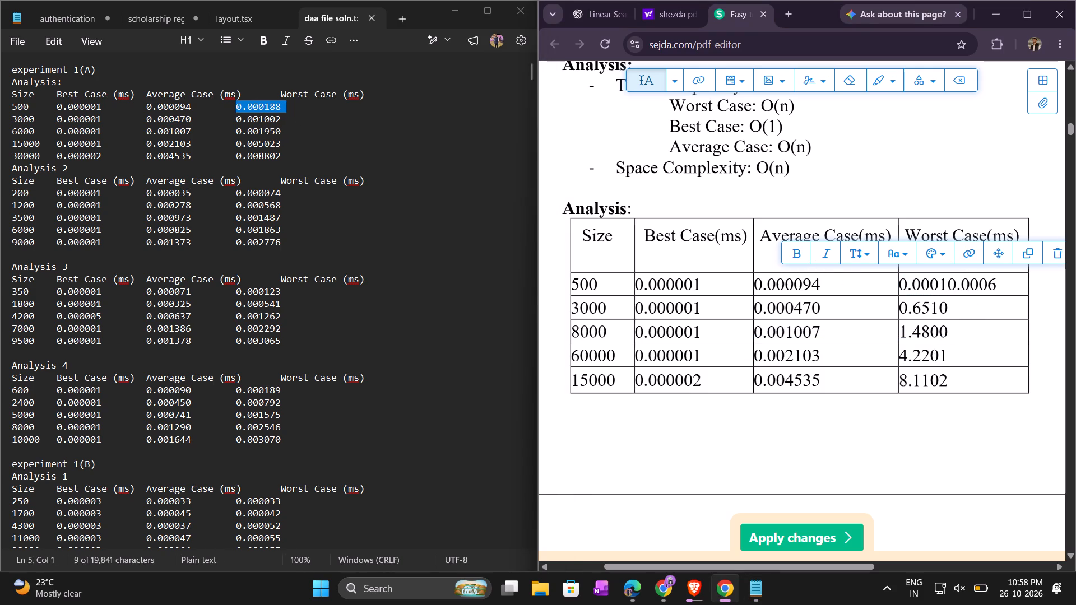
key("BackSpace")
key("BackSpace")
key("BackSpace")
key("BackSpace")
key("BackSpace")
key("BackSpace")
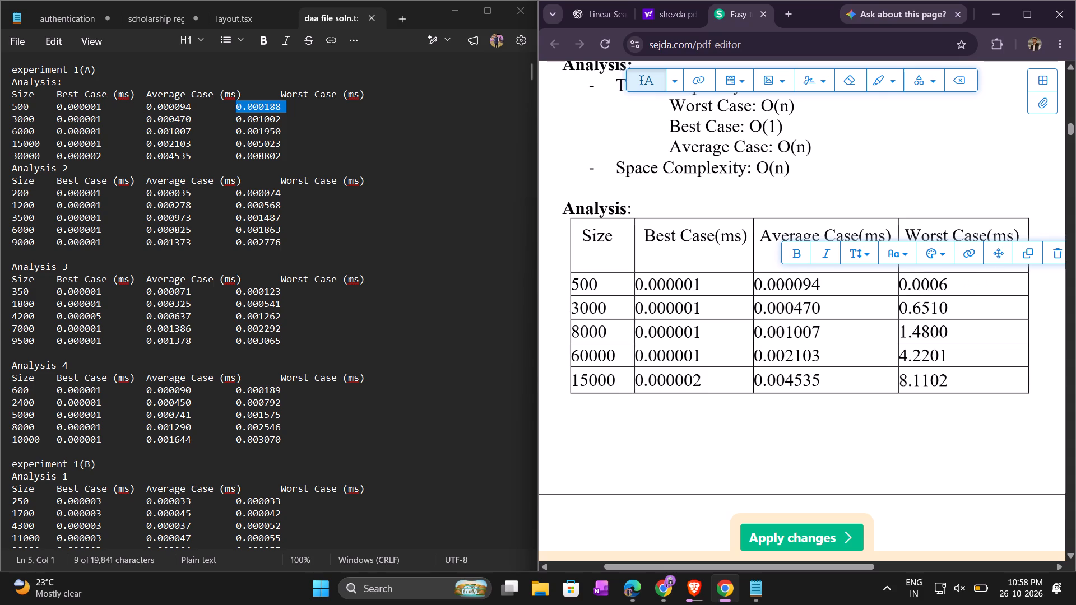
key("ctrl+a")
key("ctrl+BackSpace")
key("ctrl+v")
Replace the Worst Case values in the second and third data rows with 0.001002 and 0.001950 from the notes.
left_click(277, 119)
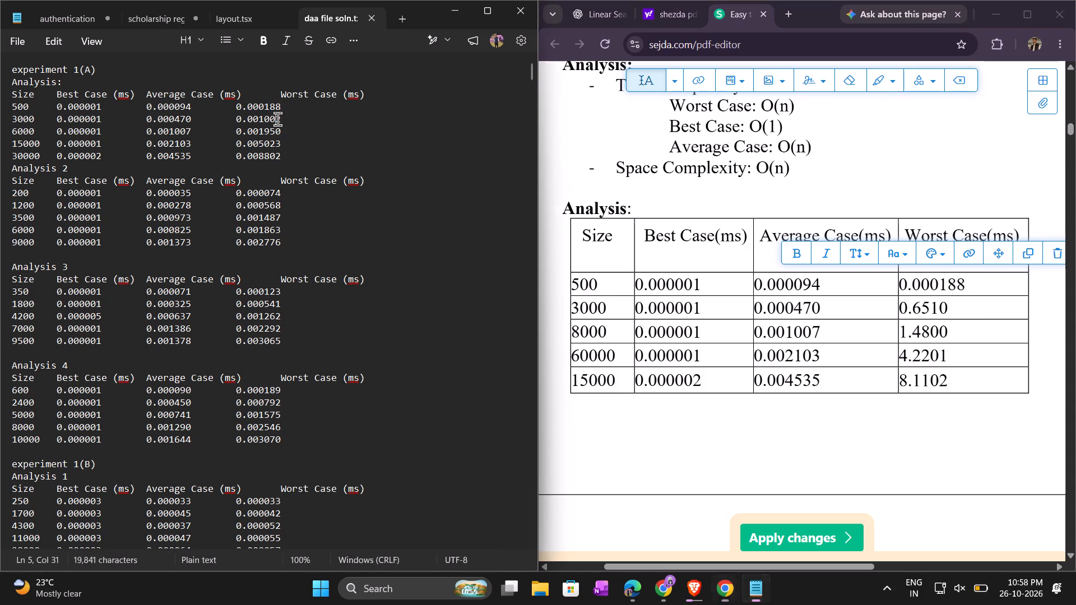
left_click(281, 119)
left_click_drag(281, 119, 234, 122)
key("ctrl+c")
left_click(909, 307)
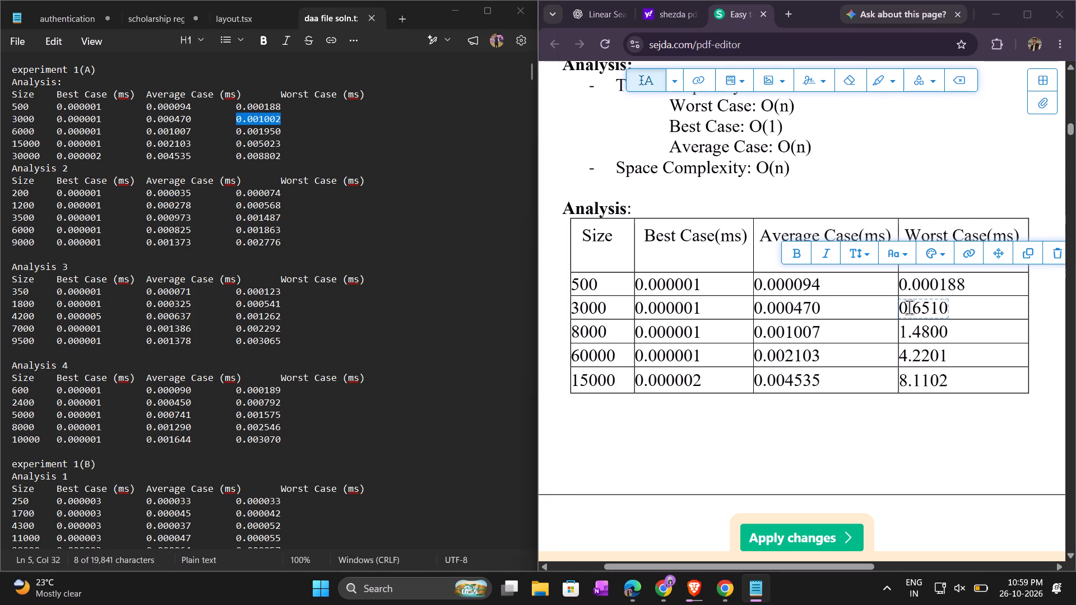
key("ctrl+a")
key("ctrl+v")
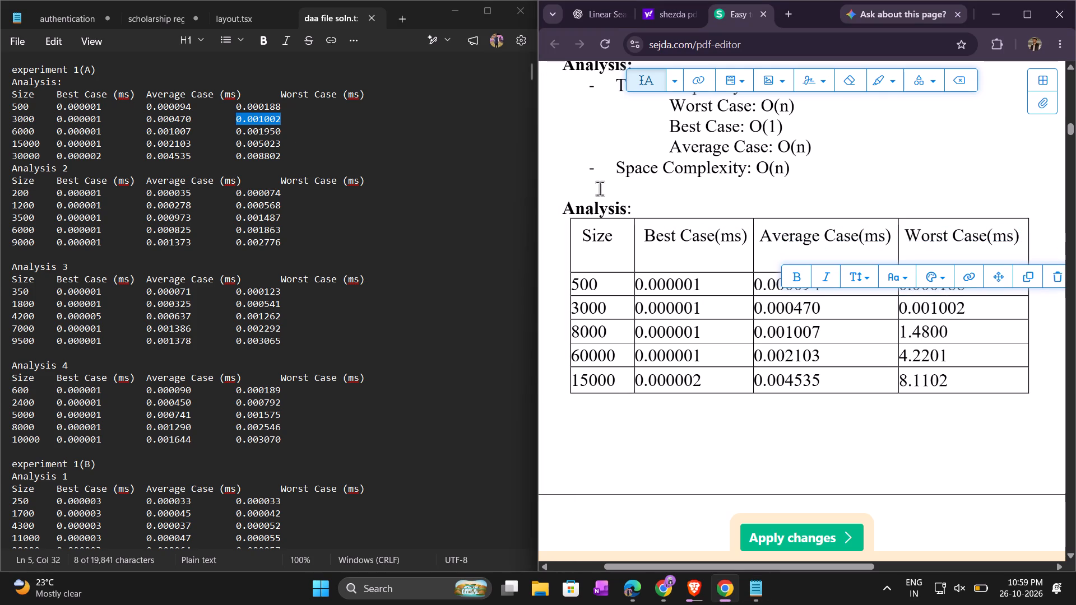
left_click_drag(289, 133, 225, 128)
key("ctrl+c")
left_click(925, 343)
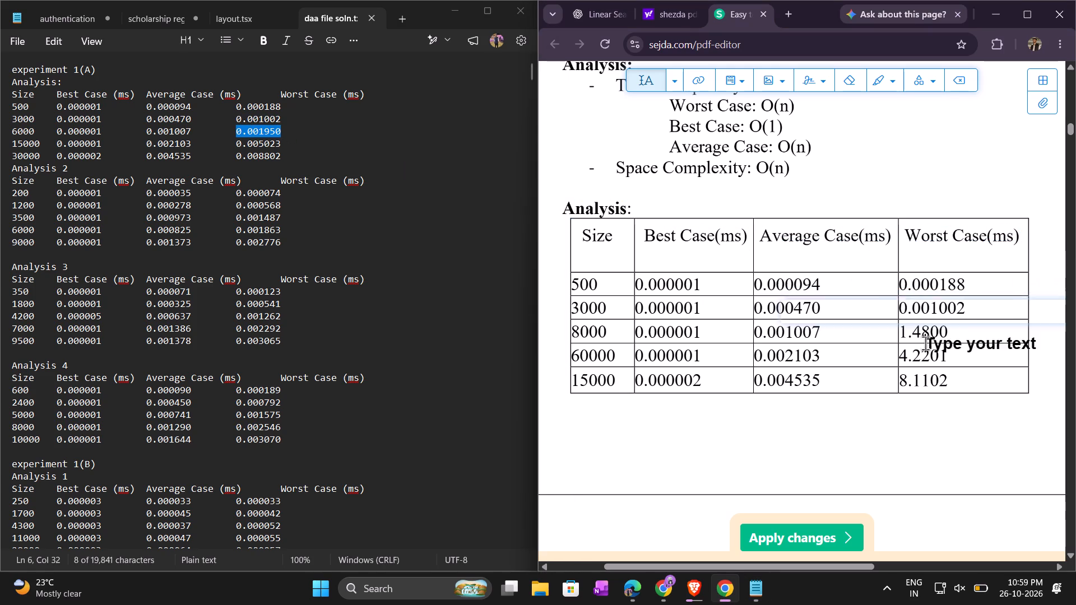
key("BackSpace")
left_click(906, 329)
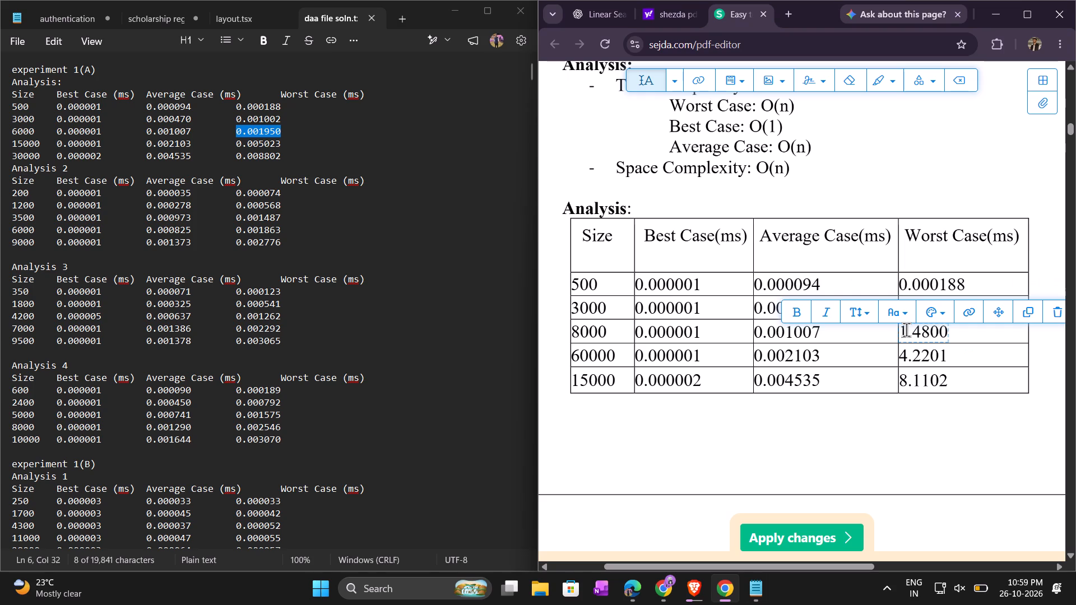
key("ctrl+a")
key("ctrl+v")
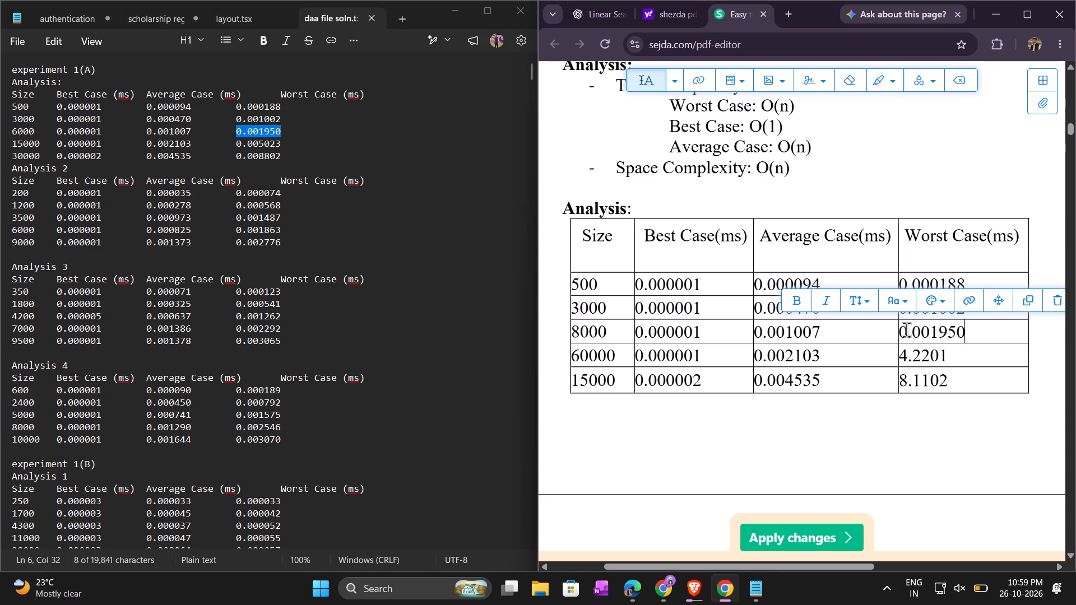
Replace the Worst Case values in the fourth and fifth data rows with 0.005023 and 0.008802 from the notes.
left_click_drag(282, 146, 228, 145)
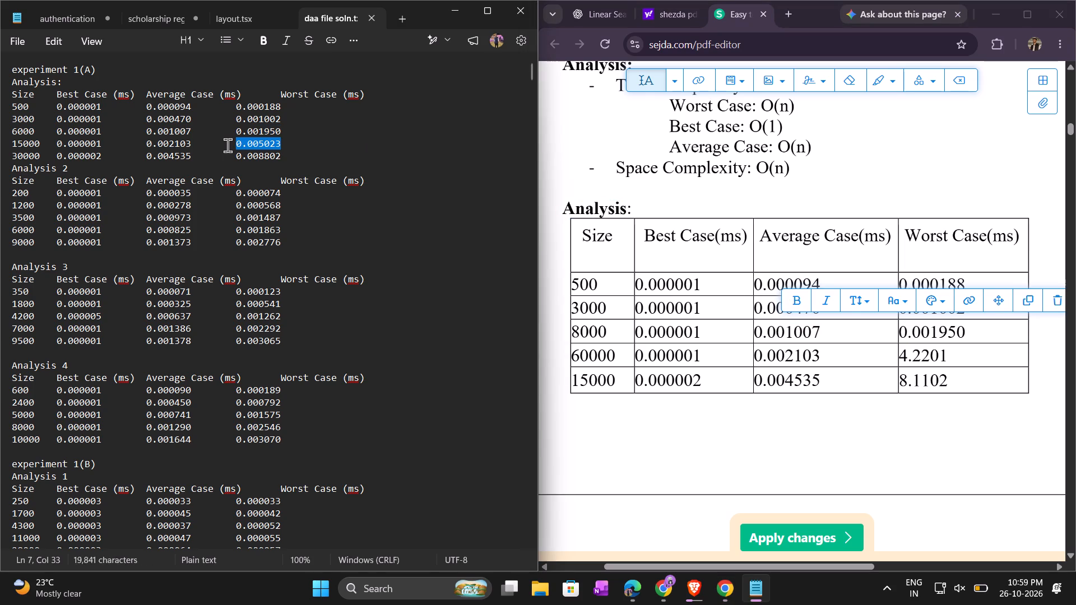
left_click_drag(228, 145, 227, 145)
key("ctrl+c")
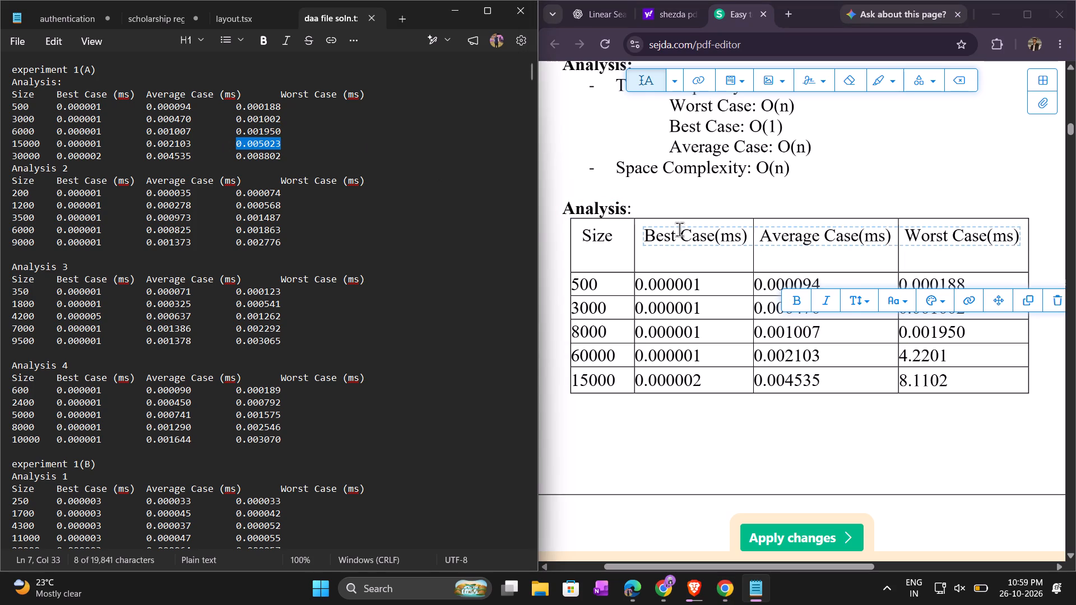
key("ctrl+c")
left_click(915, 358)
key("ctrl+a")
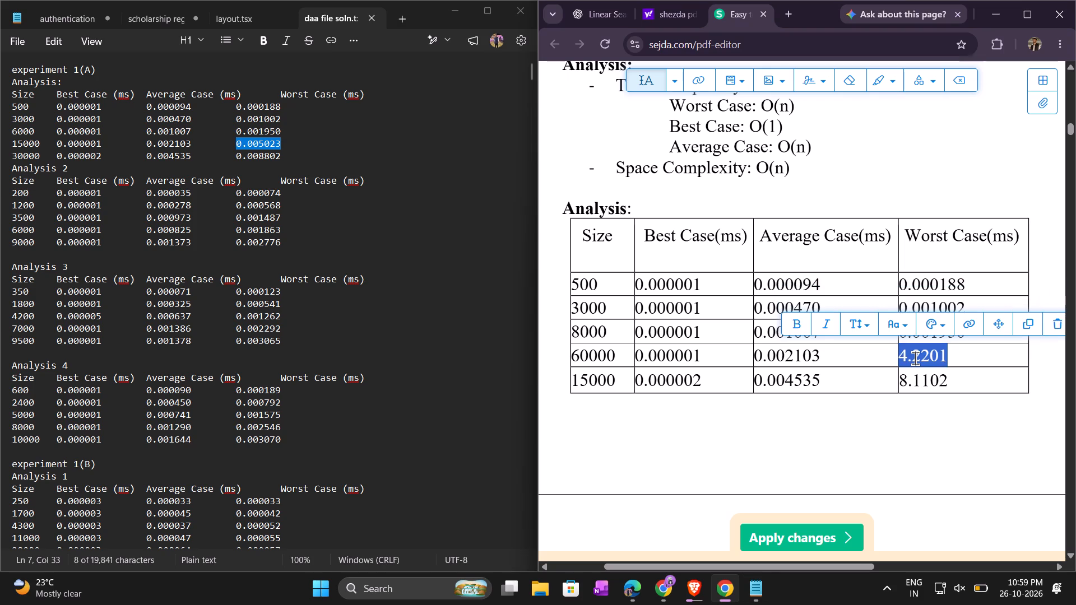
key("ctrl+v")
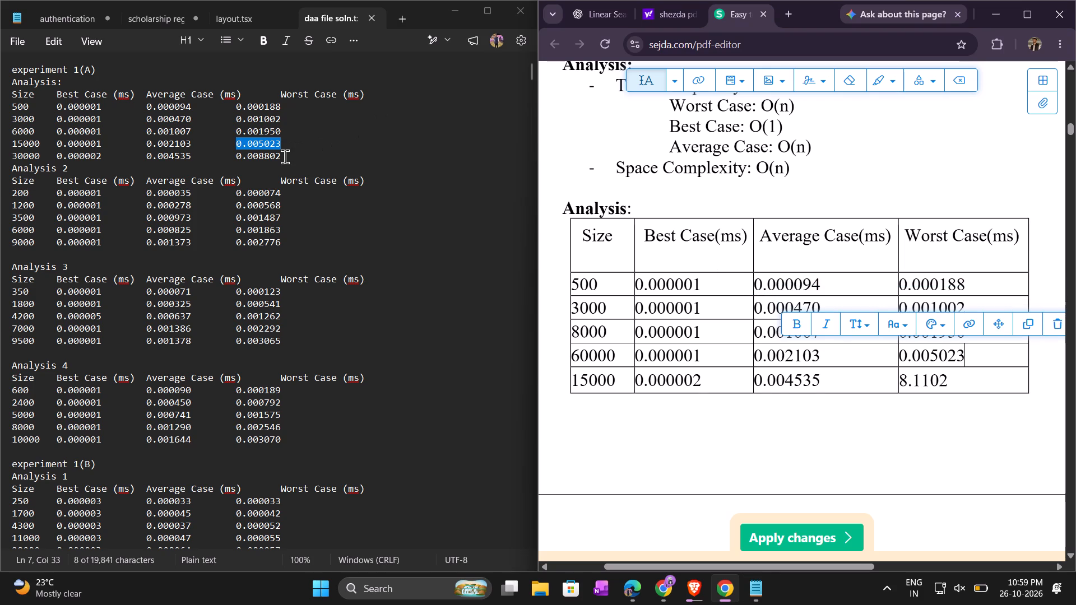
left_click_drag(285, 157, 217, 153)
key("ctrl+c")
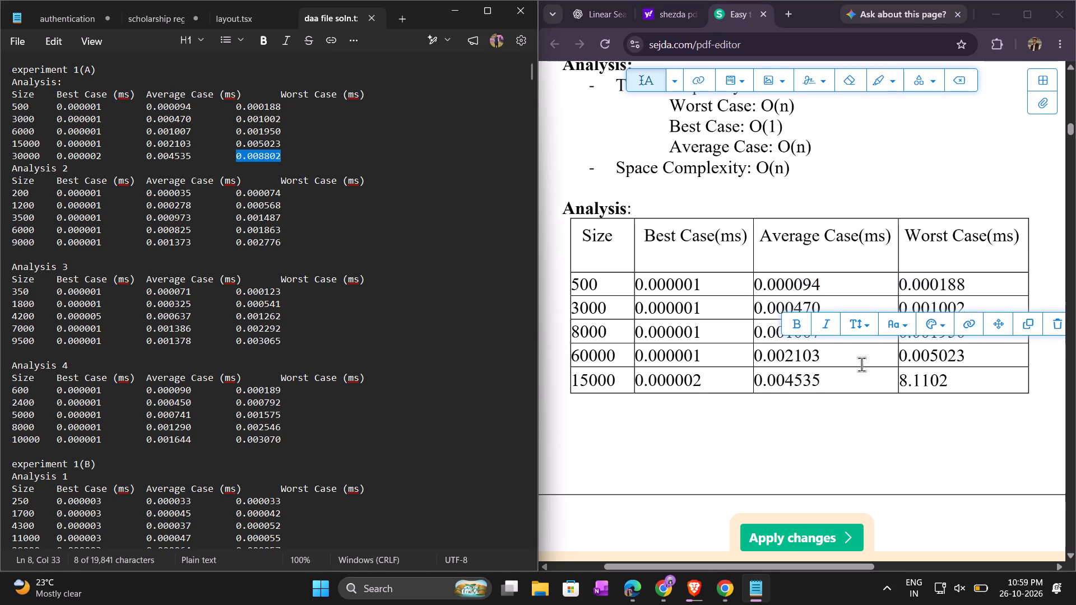
left_click(917, 375)
key("ctrl+a")
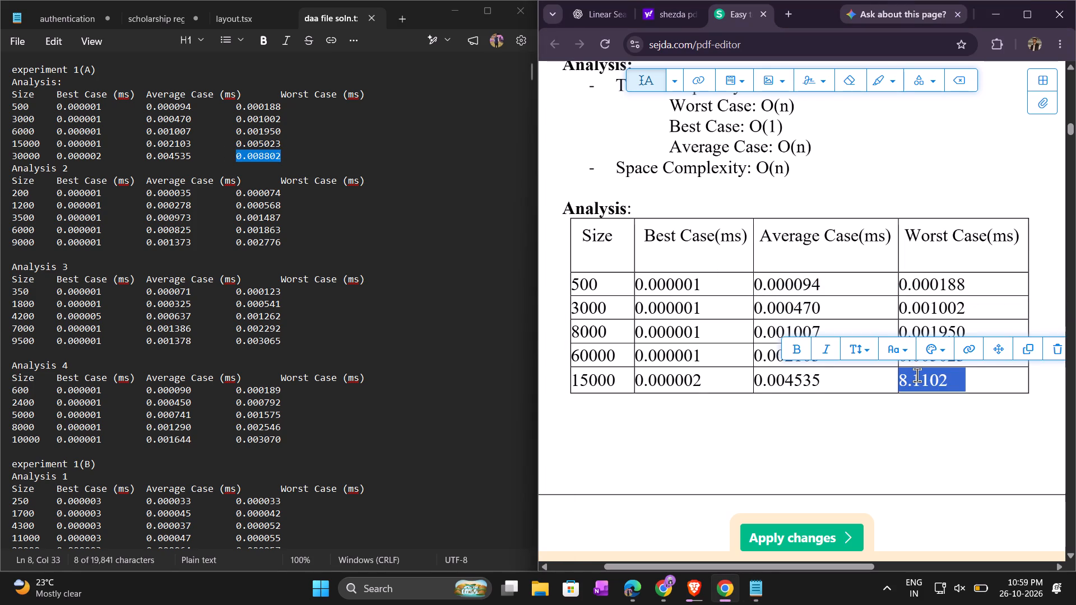
key("ctrl+v")
Review the completed analysis table and move on to part b, the Binary Search implementation and analysis.
scroll(916, 449, "down", 4)
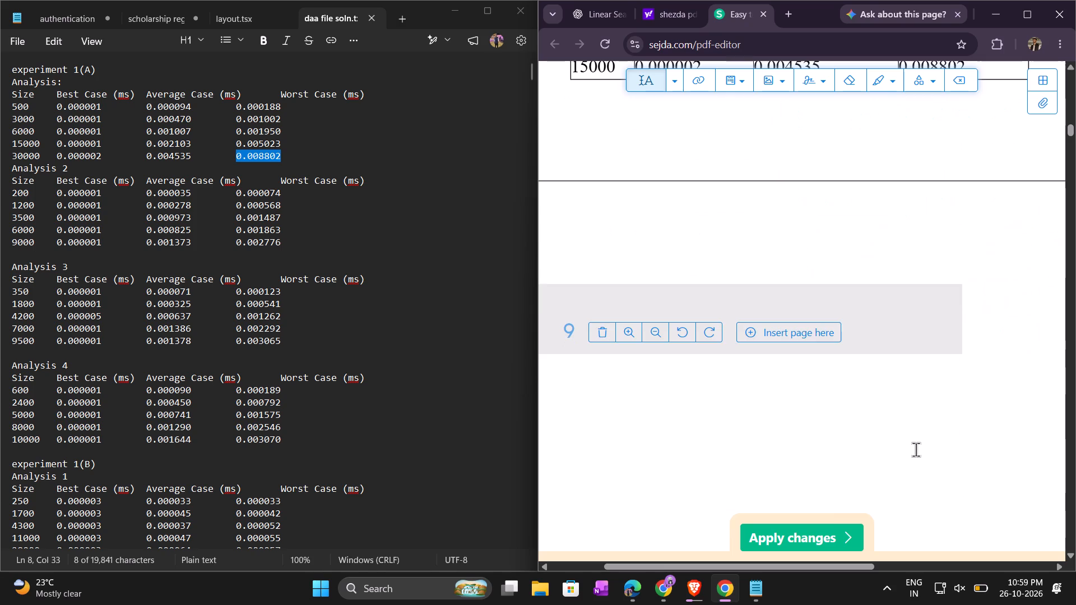
scroll(916, 449, "up", 4)
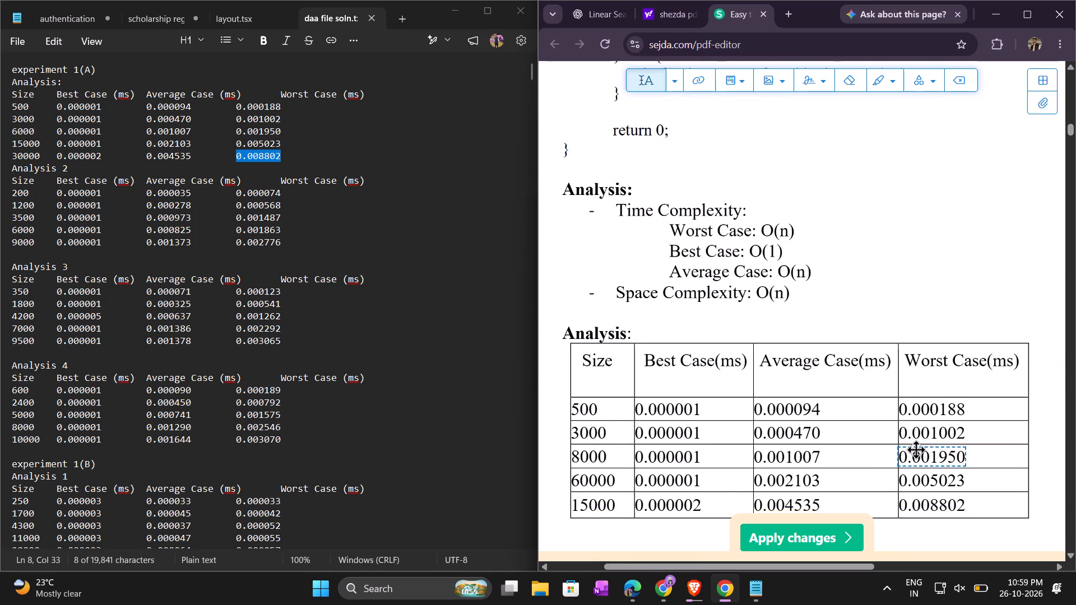
scroll(916, 449, "down", 1)
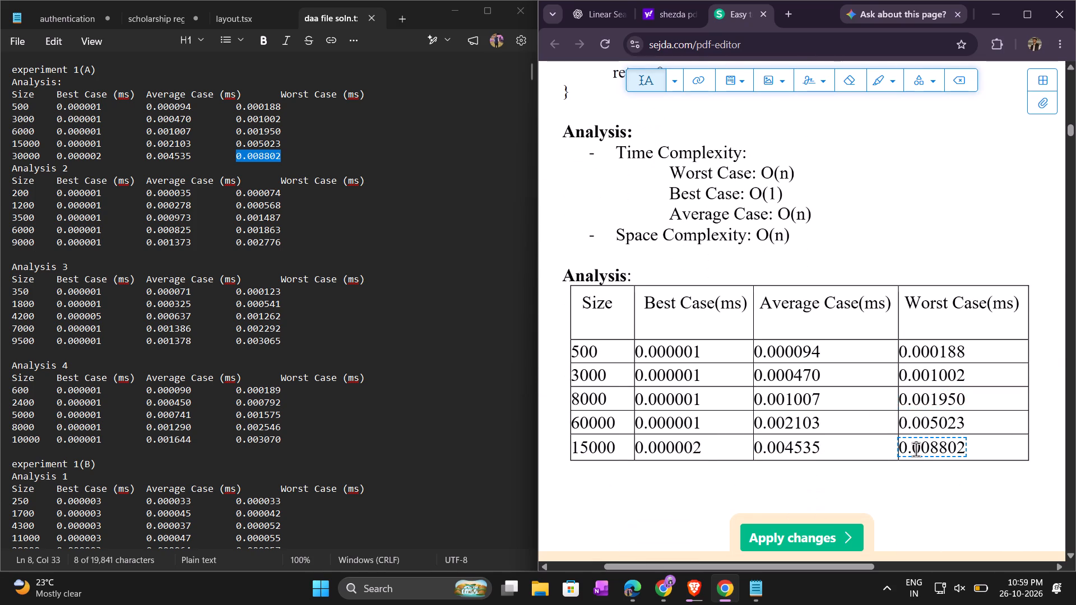
scroll(916, 449, "down", 1)
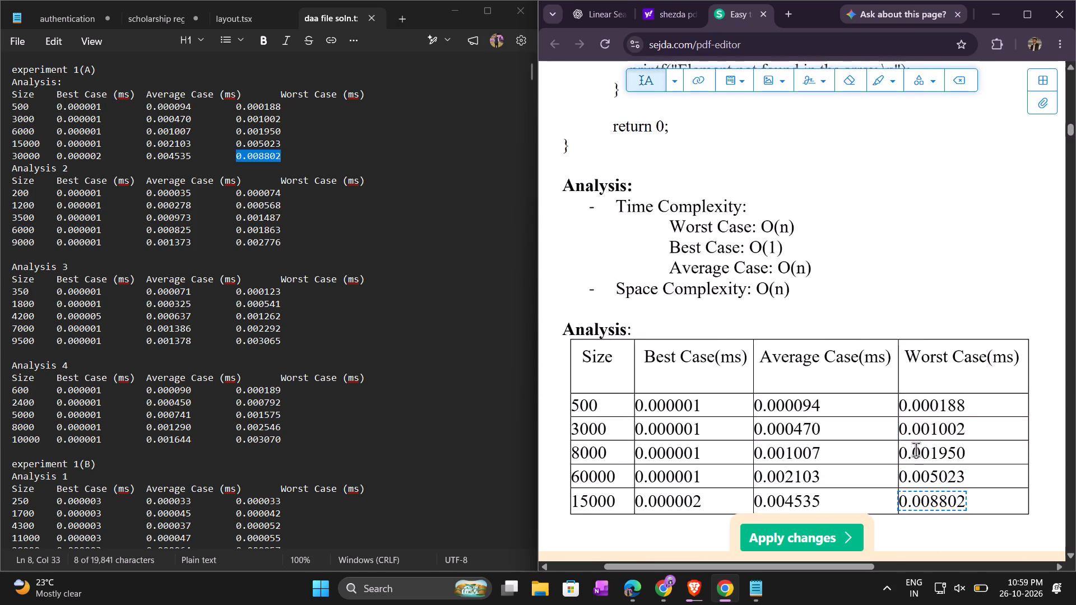
scroll(916, 449, "down", 2)
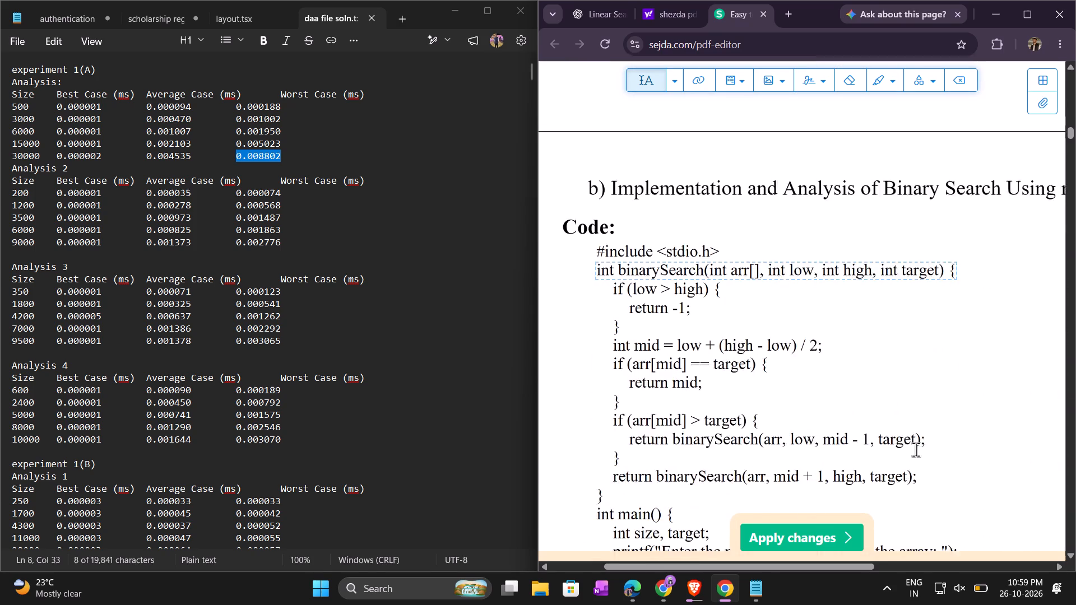
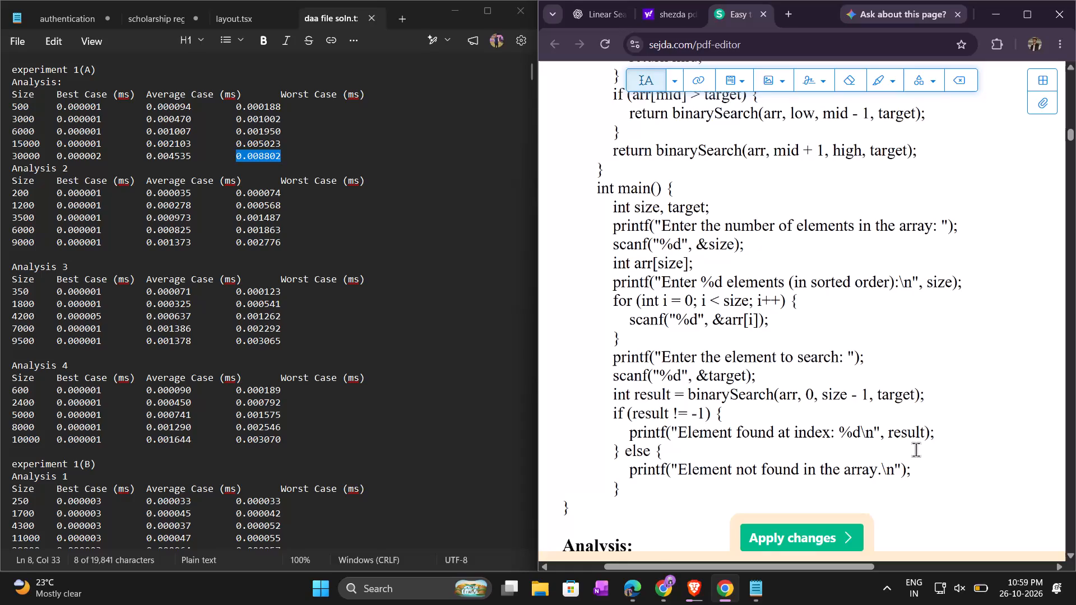
Format the "experiment 1(B)" heading in the Notepad notes with the Subtitle style.
scroll(916, 449, "down", 2)
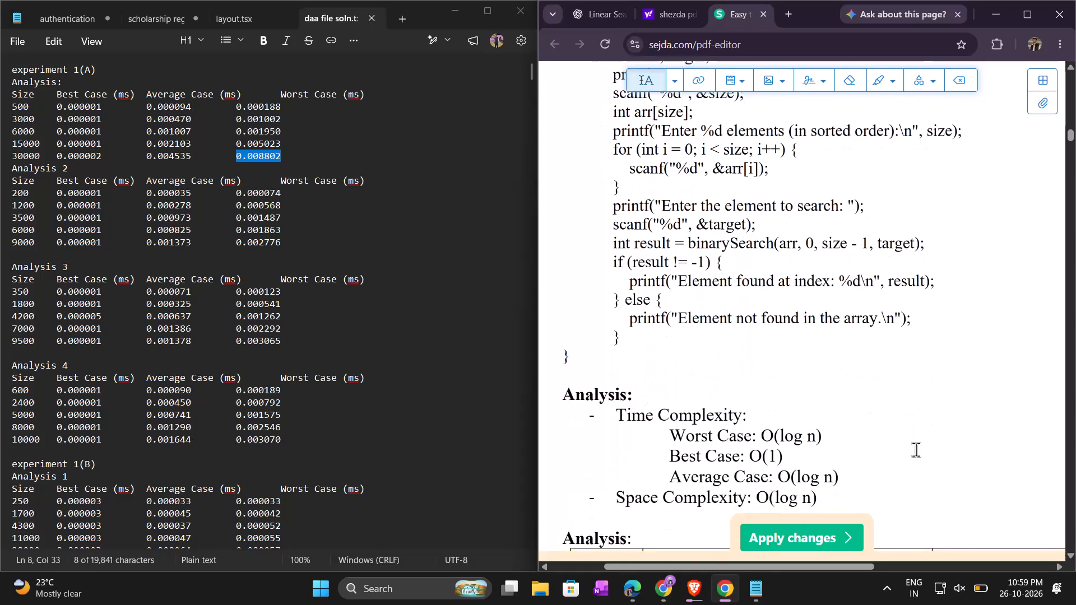
scroll(916, 449, "down", 5)
scroll(406, 421, "down", 1)
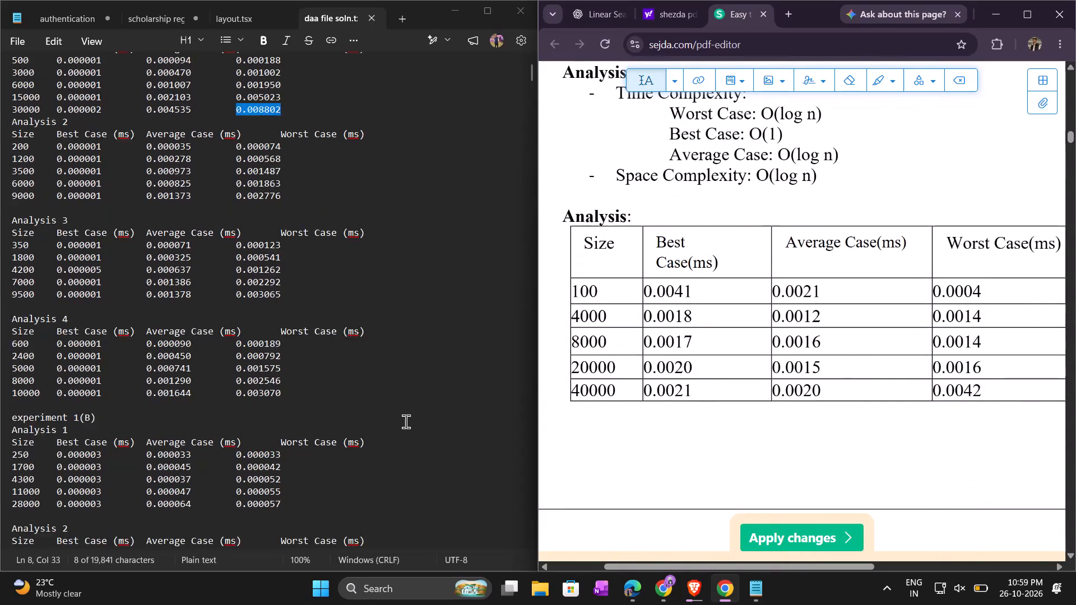
scroll(406, 421, "down", 1)
scroll(231, 288, "up", 1)
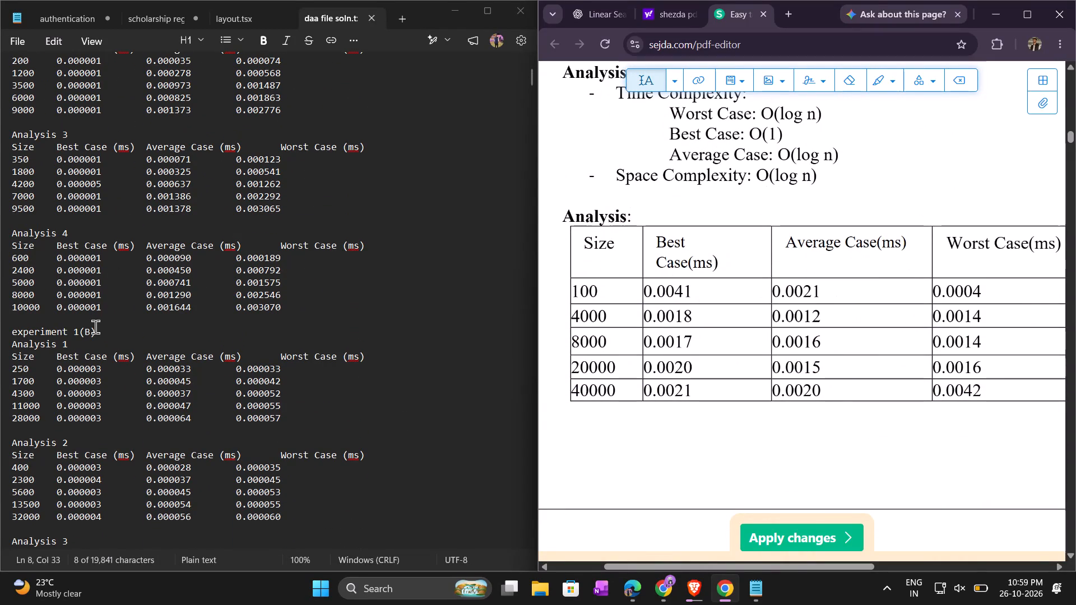
left_click_drag(102, 332, 0, 317)
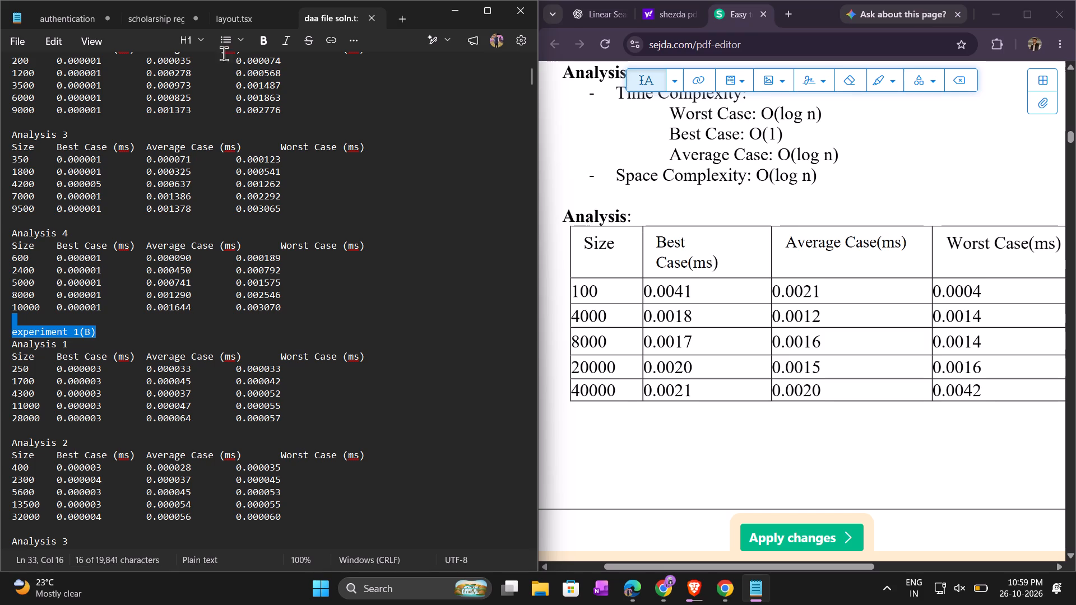
left_click(191, 30)
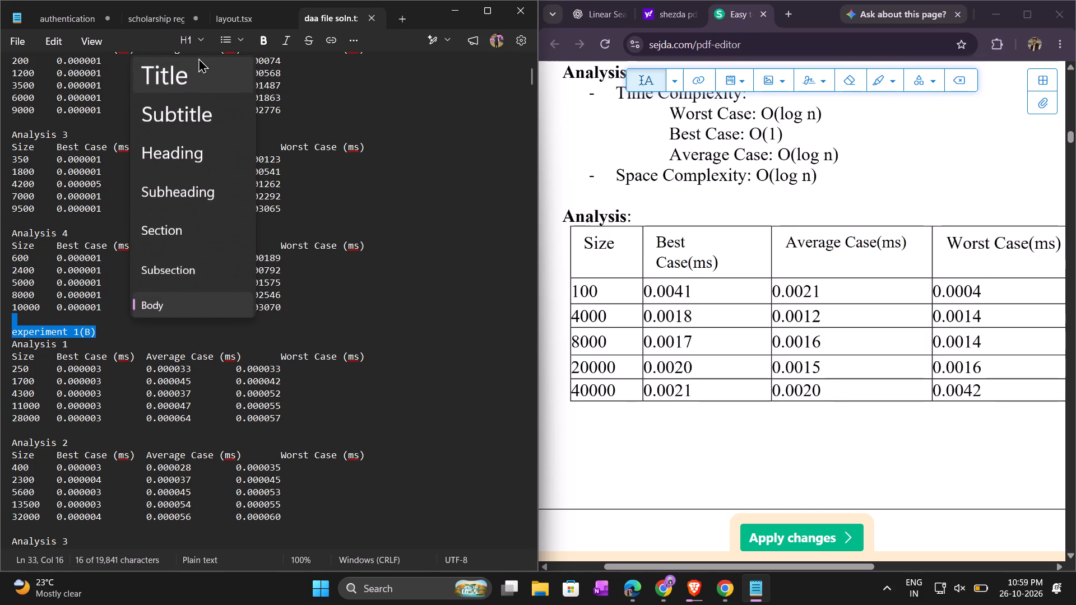
left_click(188, 118)
scroll(292, 370, "down", 2)
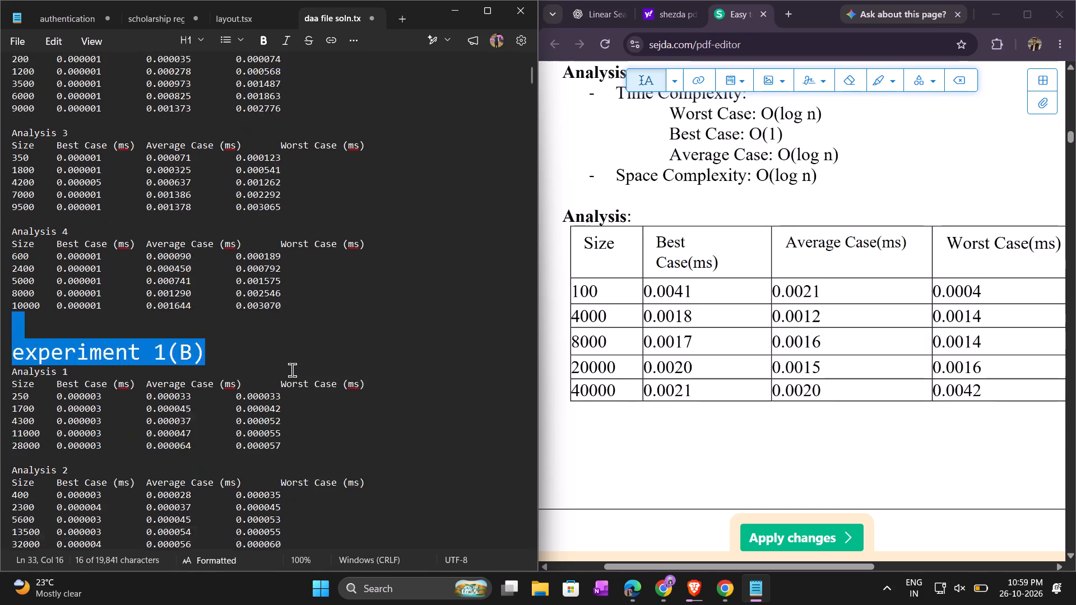
scroll(292, 370, "down", 1)
scroll(317, 457, "up", 1)
left_click(338, 439)
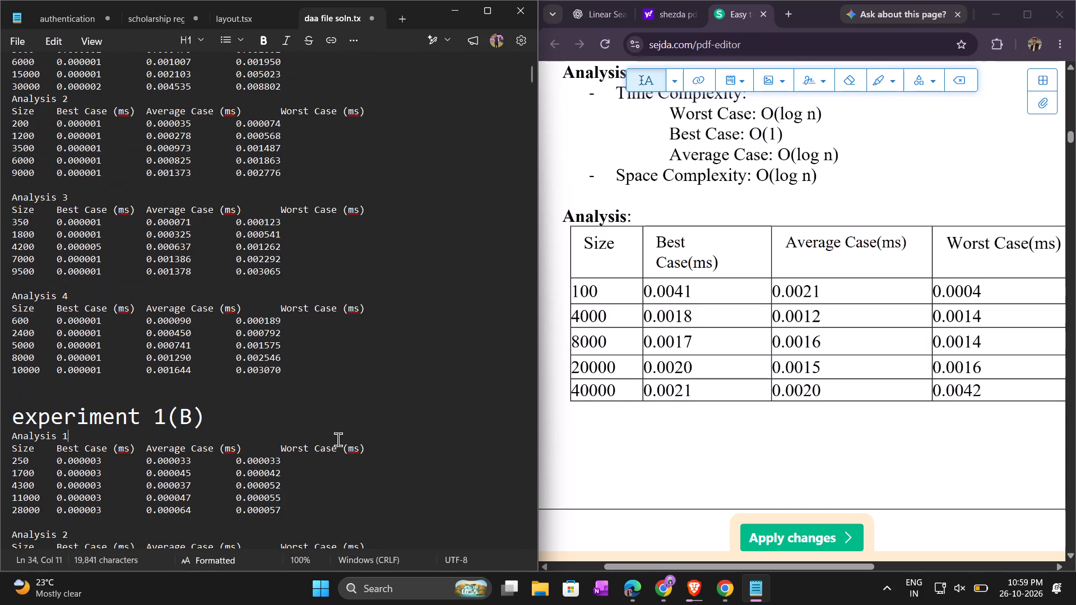
Set the Size values in the first two data rows of the Binary Search analysis table to 250 and 1700.
scroll(151, 450, "down", 1)
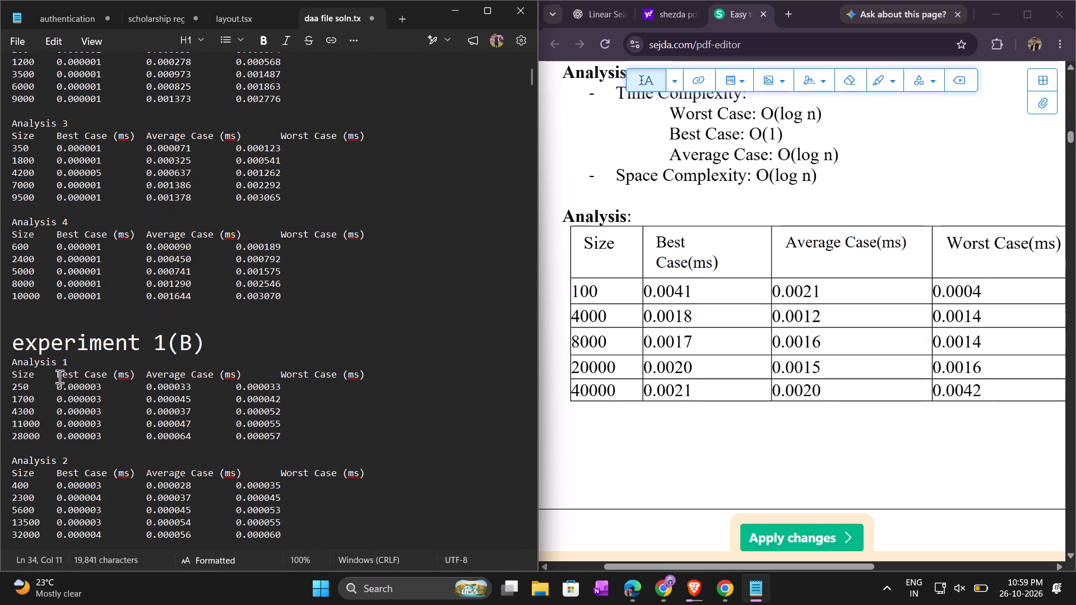
left_click(592, 291)
key("Right")
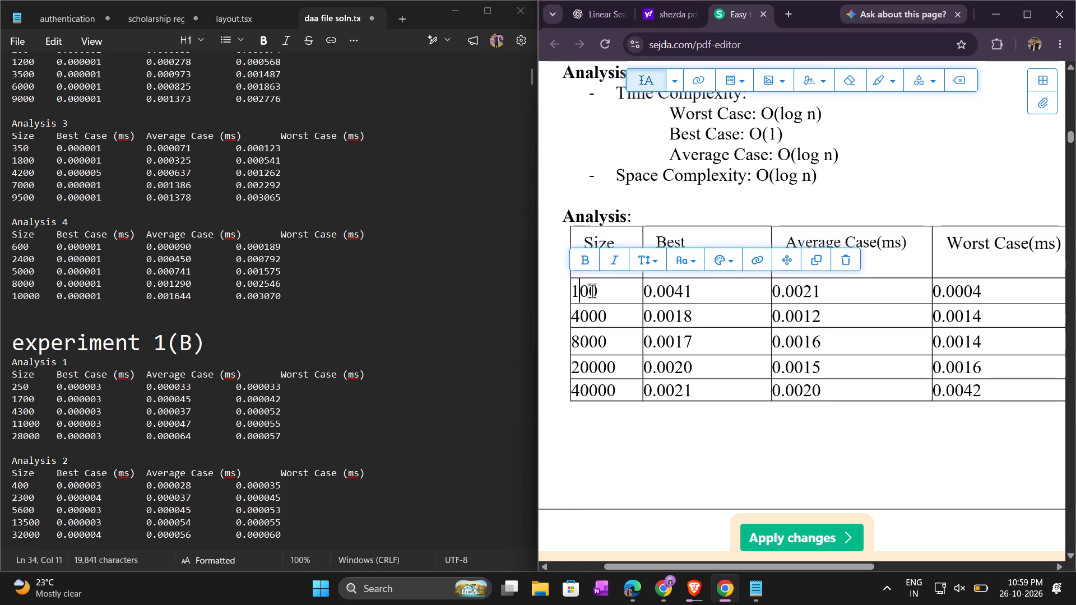
key("Right")
key("BackSpace")
key("BackSpace")
type("25")
key("Down")
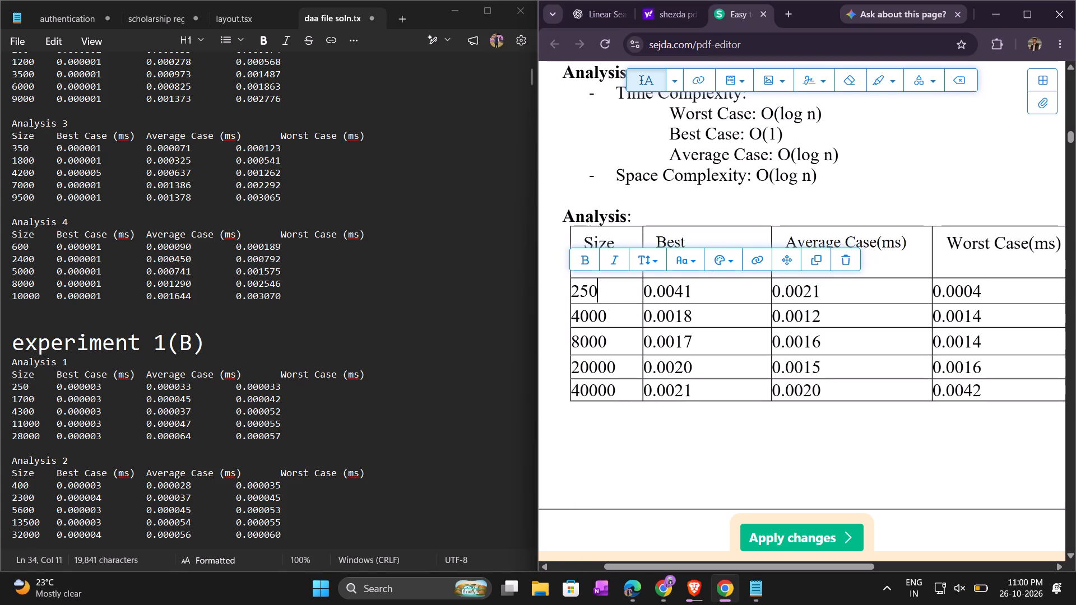
key("Down")
left_click(591, 312)
key("Delete")
key("Delete")
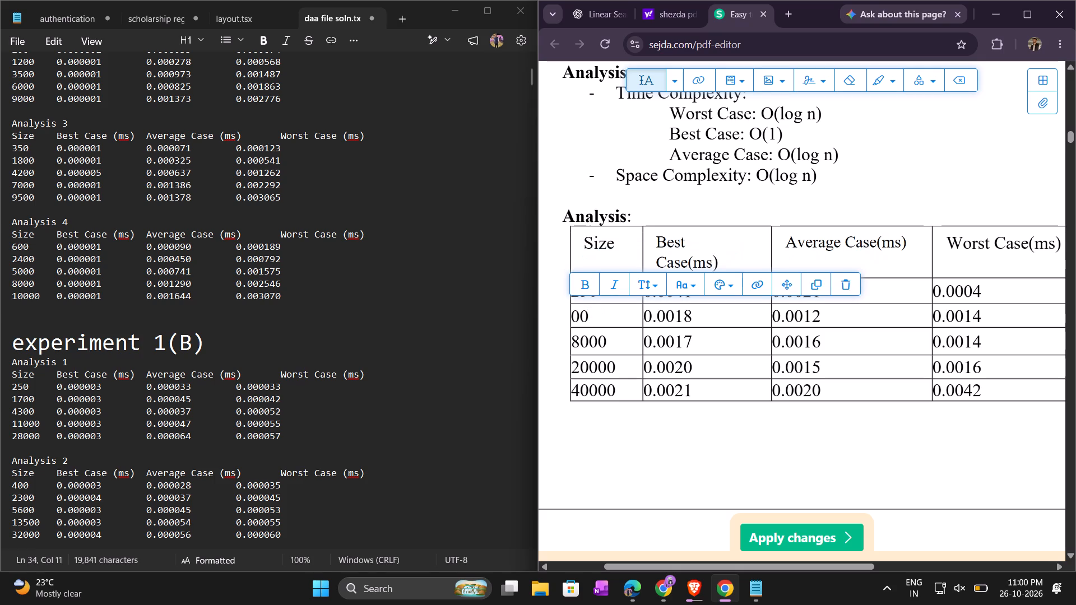
type("17")
Set the Size values in the third and fourth data rows of the Binary Search table to 4300 and 11000.
left_click(594, 340)
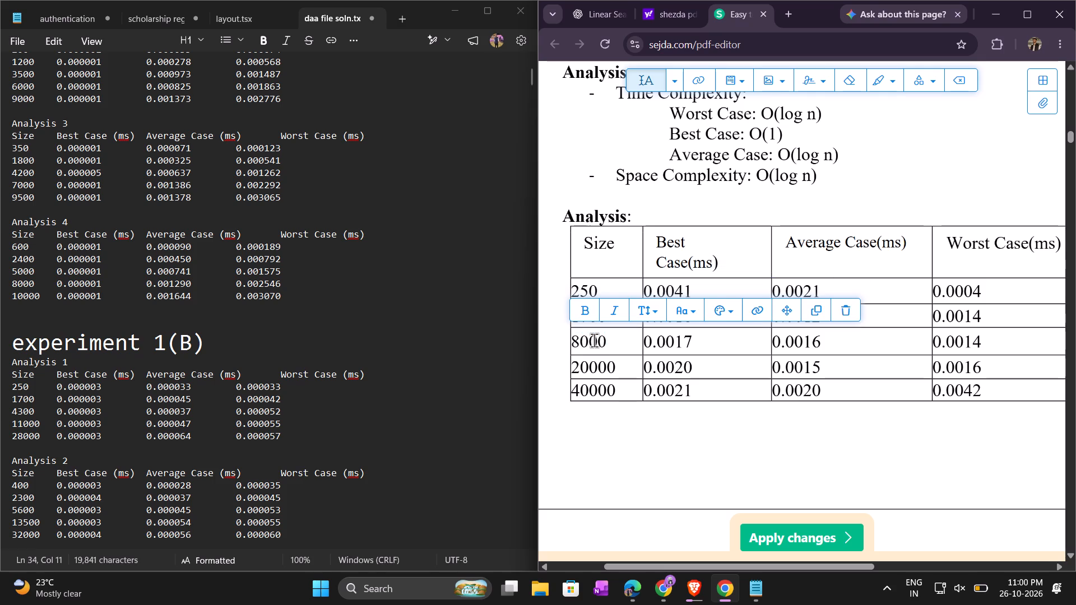
key("Delete")
key("Delete")
type("43")
left_click(585, 366)
key("Delete")
key("Delete")
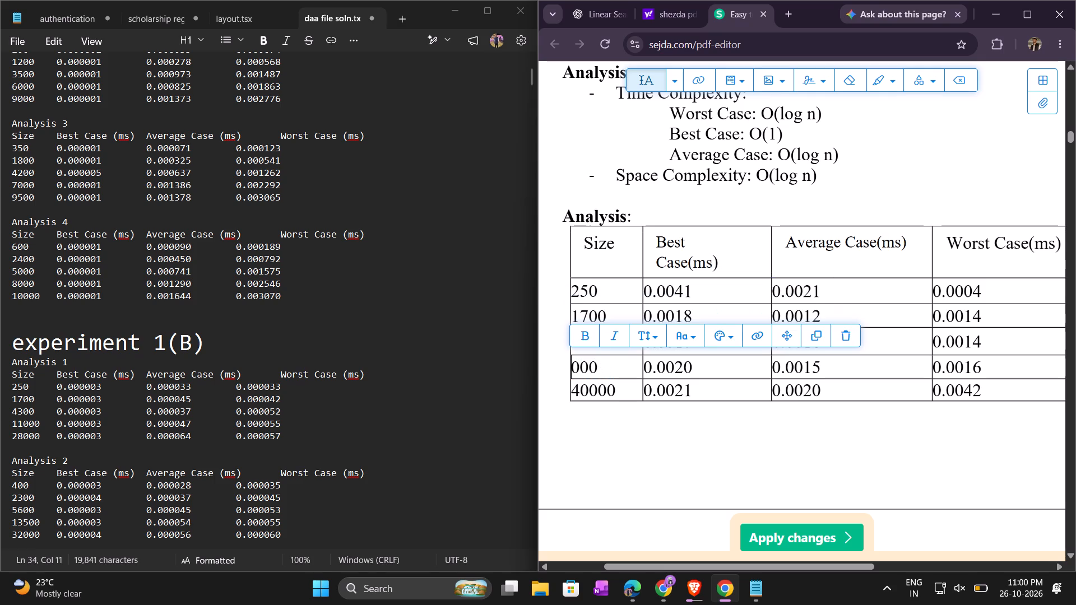
type("11")
Replace the Best Case value for size 250 with 0.000003 copied from Analysis 1 of experiment 1(B) in the notes.
scroll(132, 392, "down", 1)
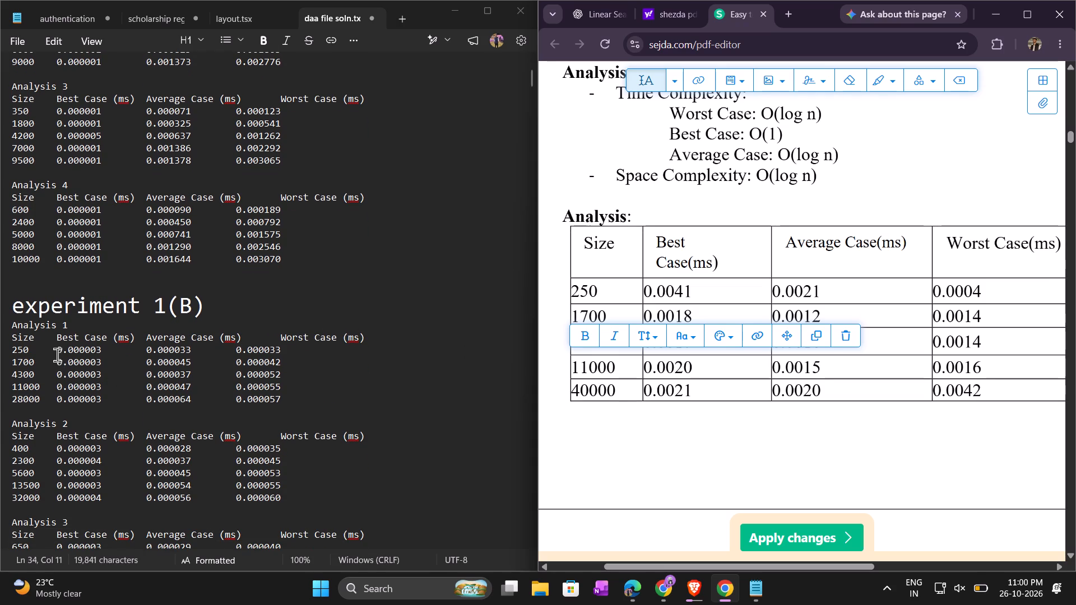
left_click_drag(56, 351, 57, 351)
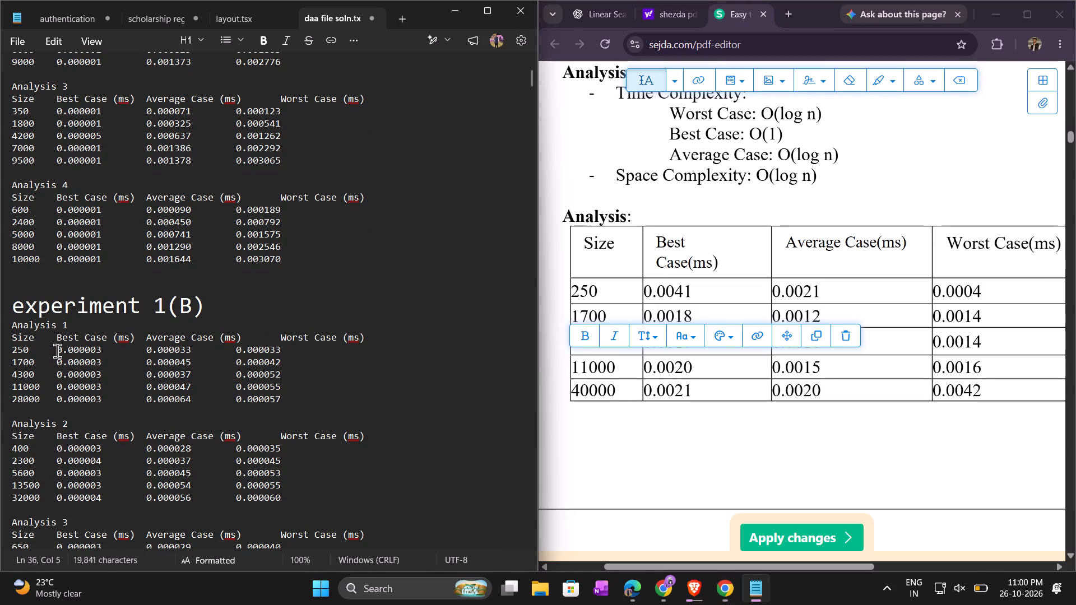
left_click_drag(57, 351, 107, 351)
key("ctrl+c")
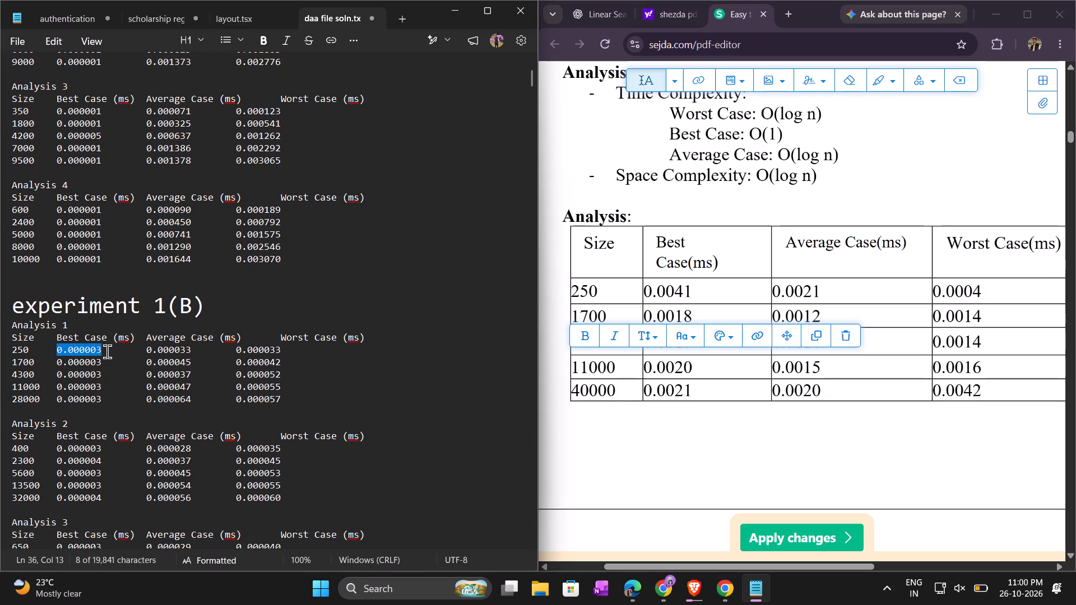
left_click(648, 288)
key("ctrl+a")
key("v")
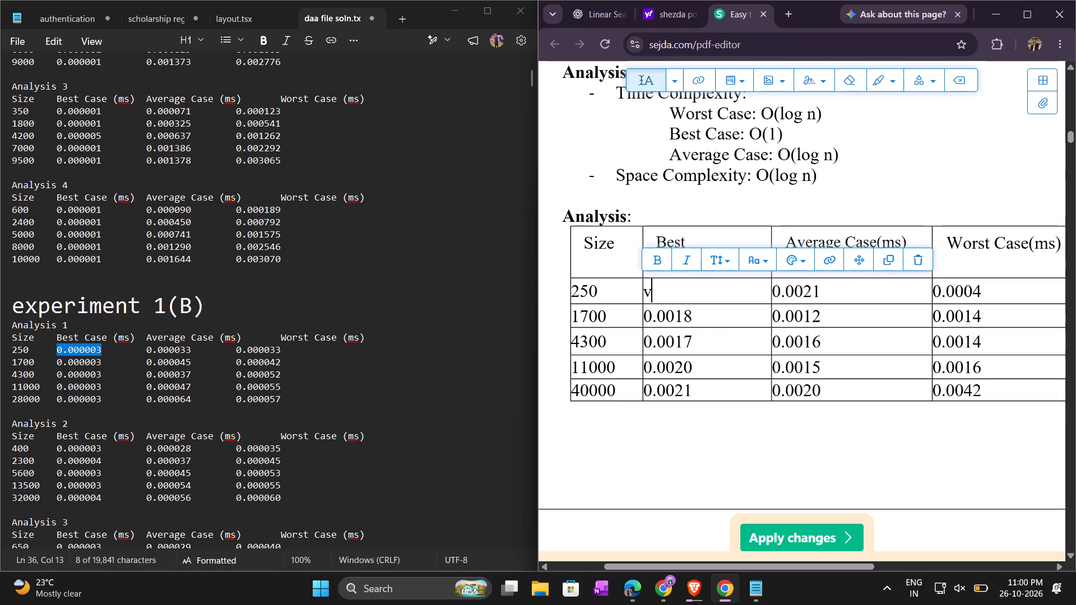
key("BackSpace")
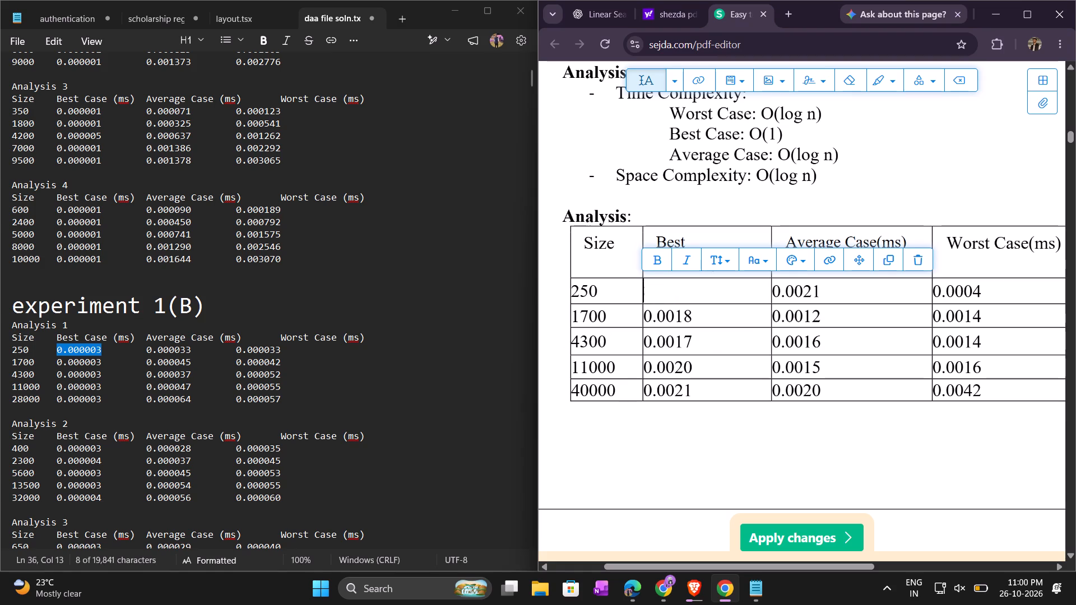
key("ctrl+v")
Replace the Best Case values in the remaining four data rows with the copied 0.000003.
left_click(676, 311)
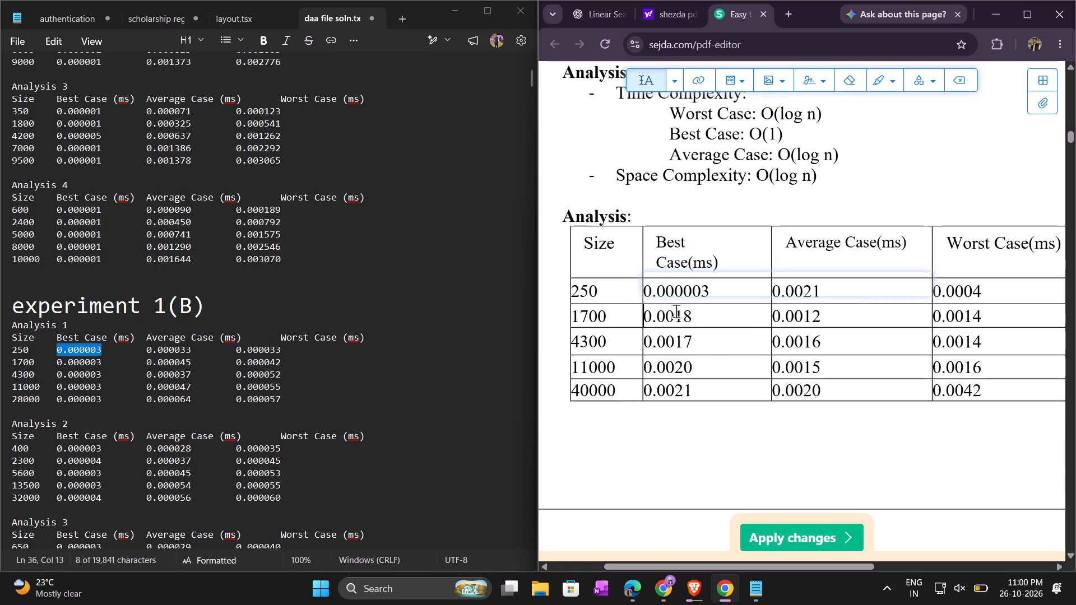
key("ctrl+a")
key("ctrl+v")
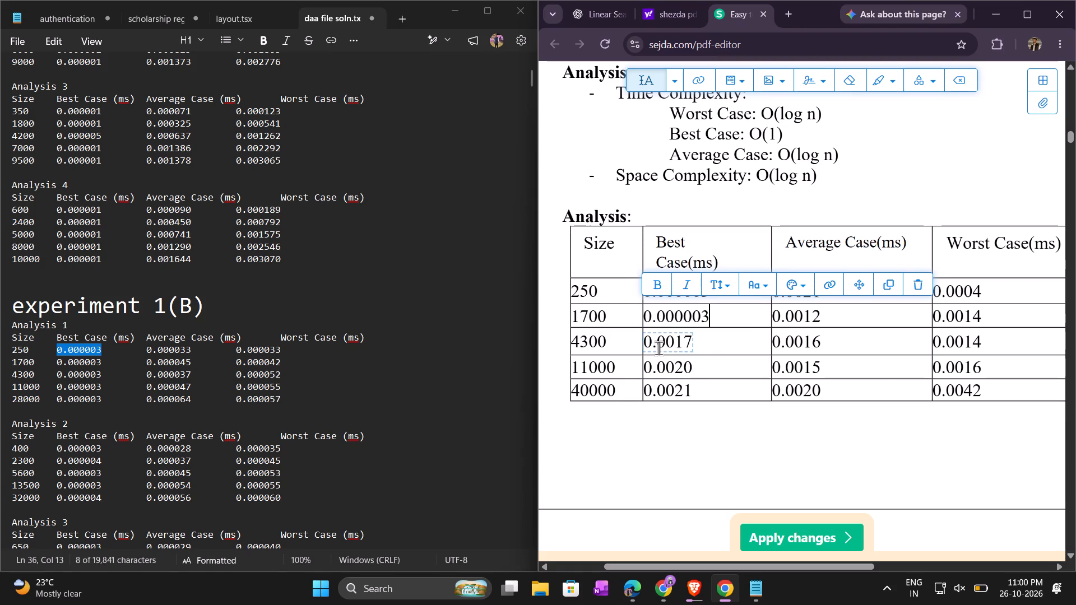
left_click(658, 348)
key("ctrl+a")
key("ctrl+v")
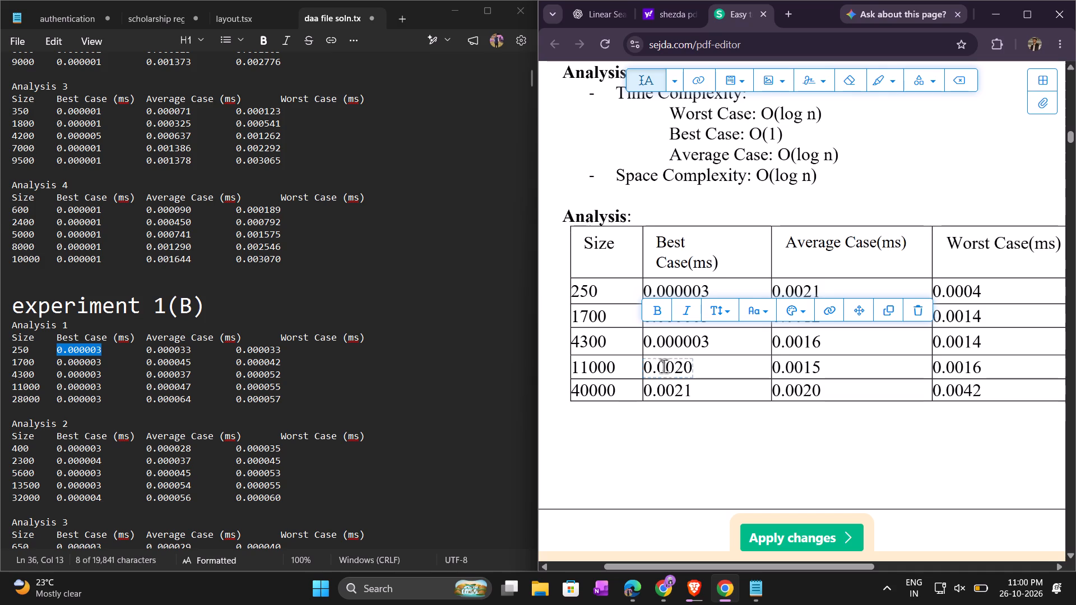
left_click(657, 365)
key("ctrl+a")
key("ctrl+v")
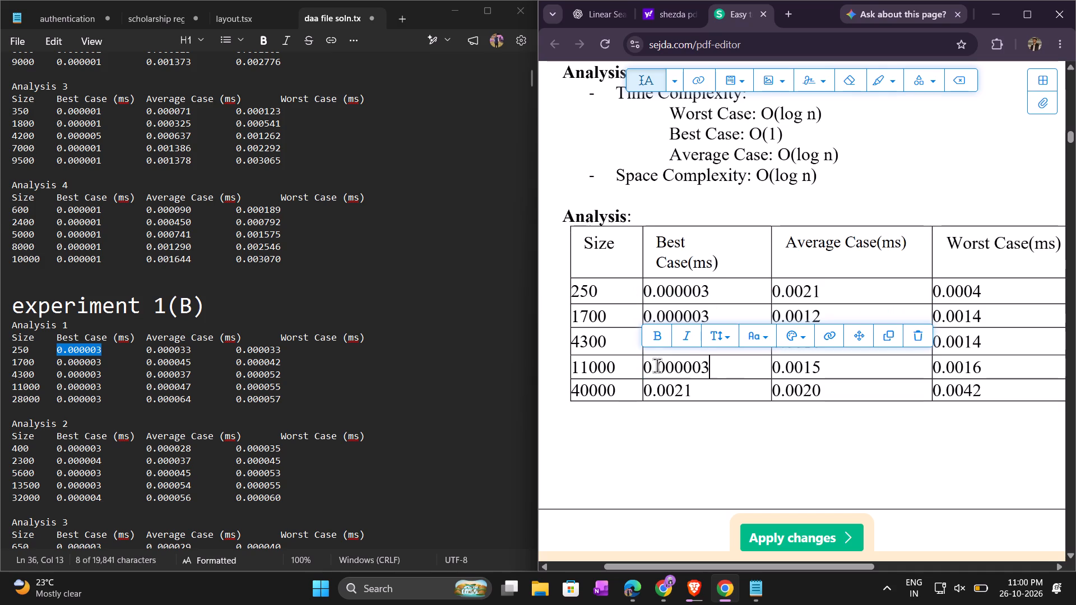
left_click(666, 388)
key("ctrl+a")
key("ctrl+v")
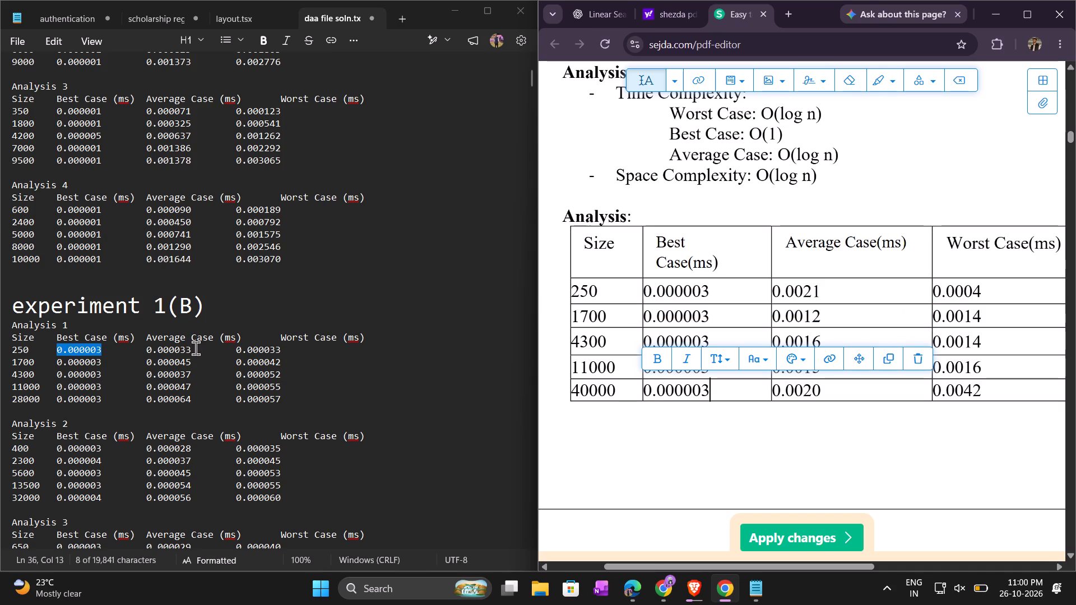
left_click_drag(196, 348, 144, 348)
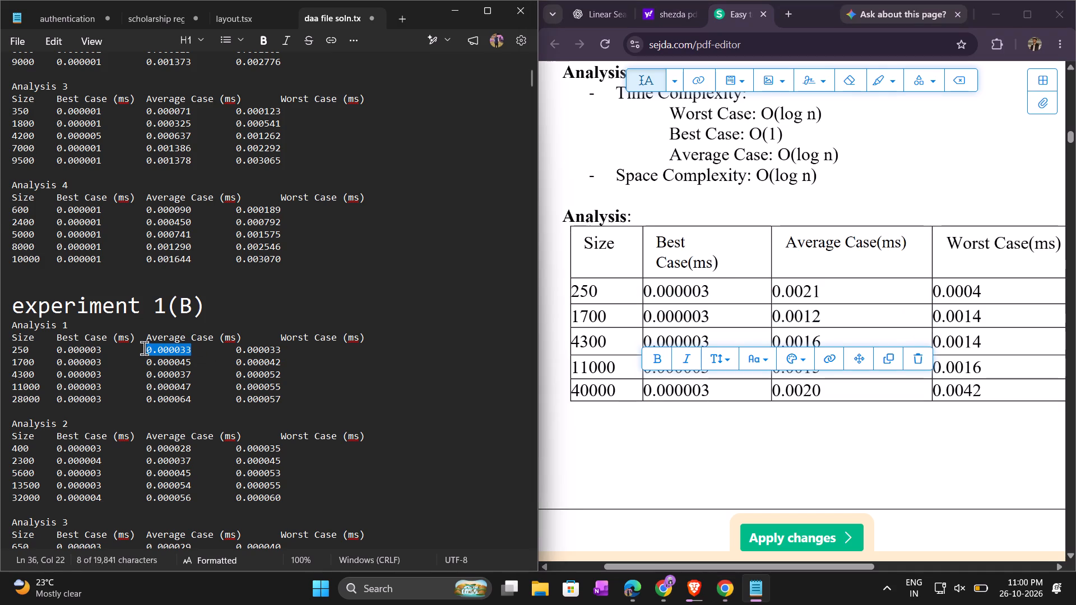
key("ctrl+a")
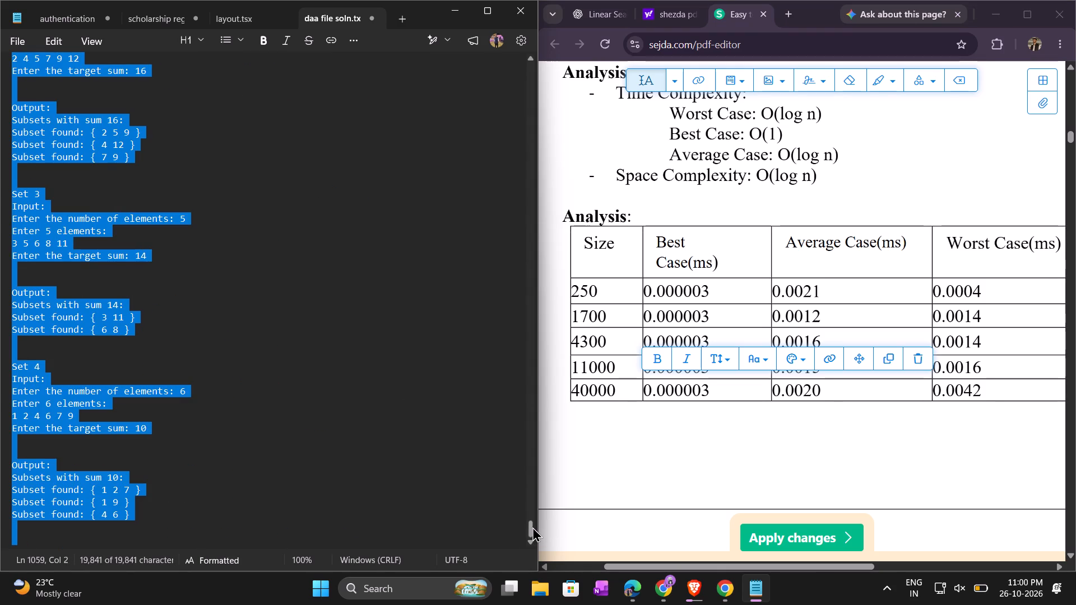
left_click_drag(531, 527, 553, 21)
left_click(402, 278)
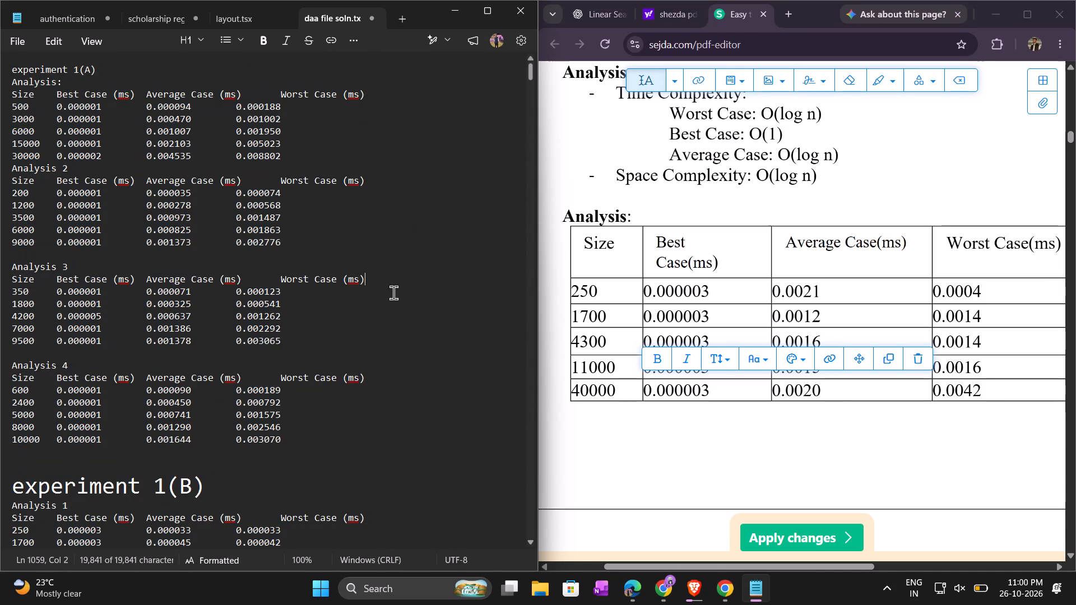
Replace the Average Case value for size 250 with 0.000033 copied from Analysis 1 of experiment 1(B).
scroll(322, 442, "down", 2)
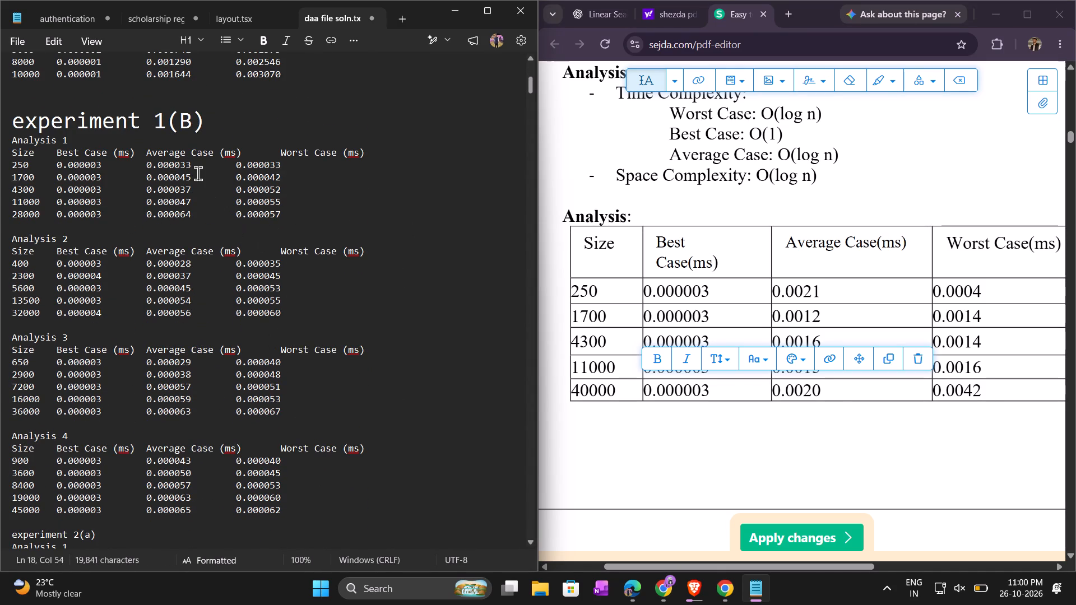
left_click(196, 165)
left_click_drag(196, 165, 138, 165)
key("ctrl+c")
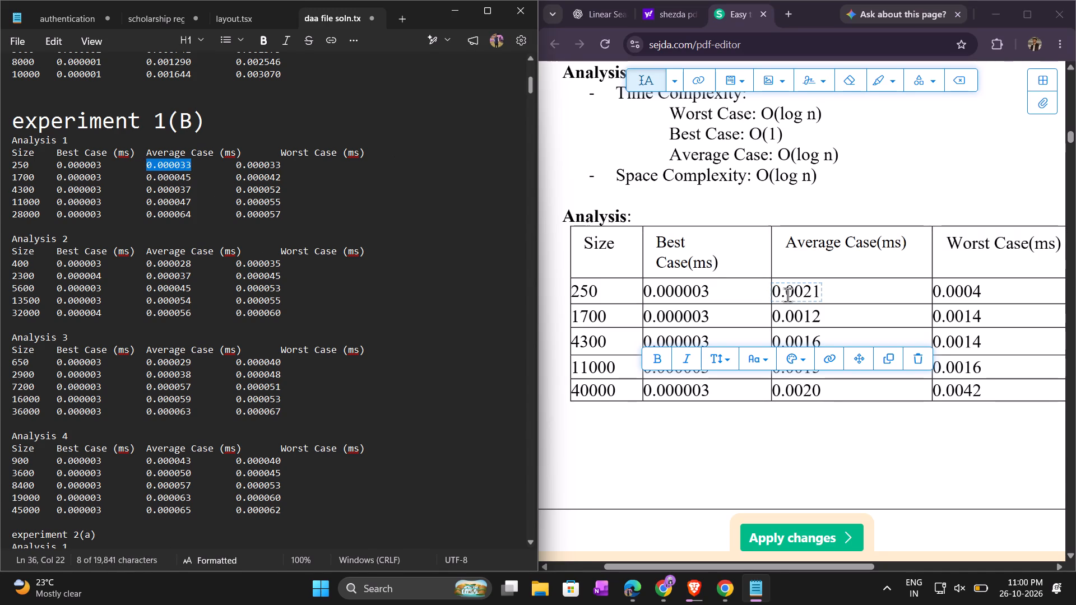
left_click(787, 295)
key("ctrl+a")
key("ctrl+v")
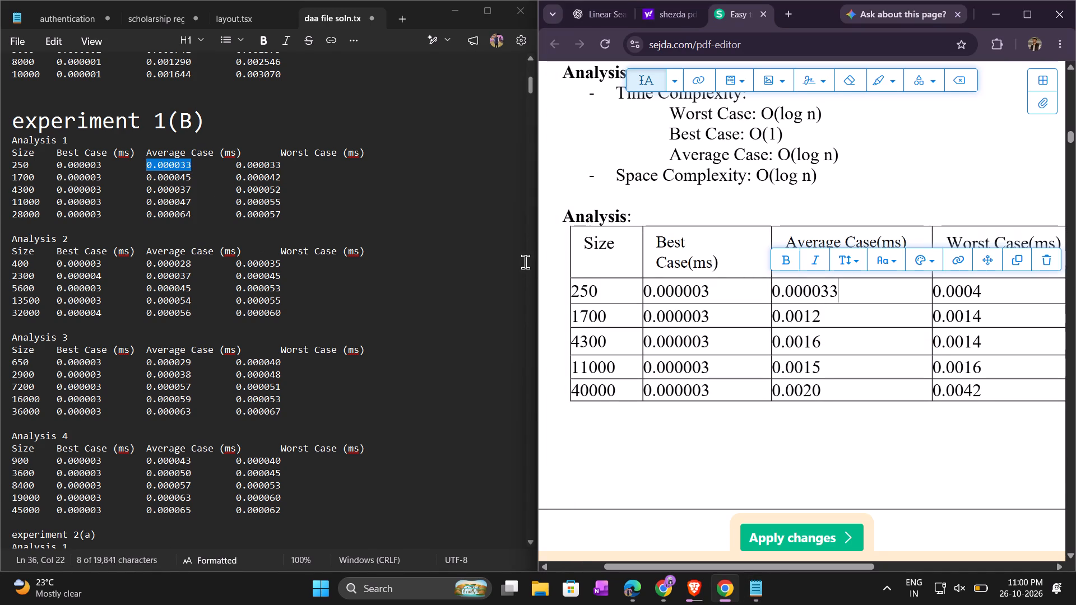
Replace the Average Case values for sizes 1700 and 4300 with 0.000045 and 0.000037 copied from Analysis 1 of experiment 1(B).
left_click_drag(192, 175, 145, 175)
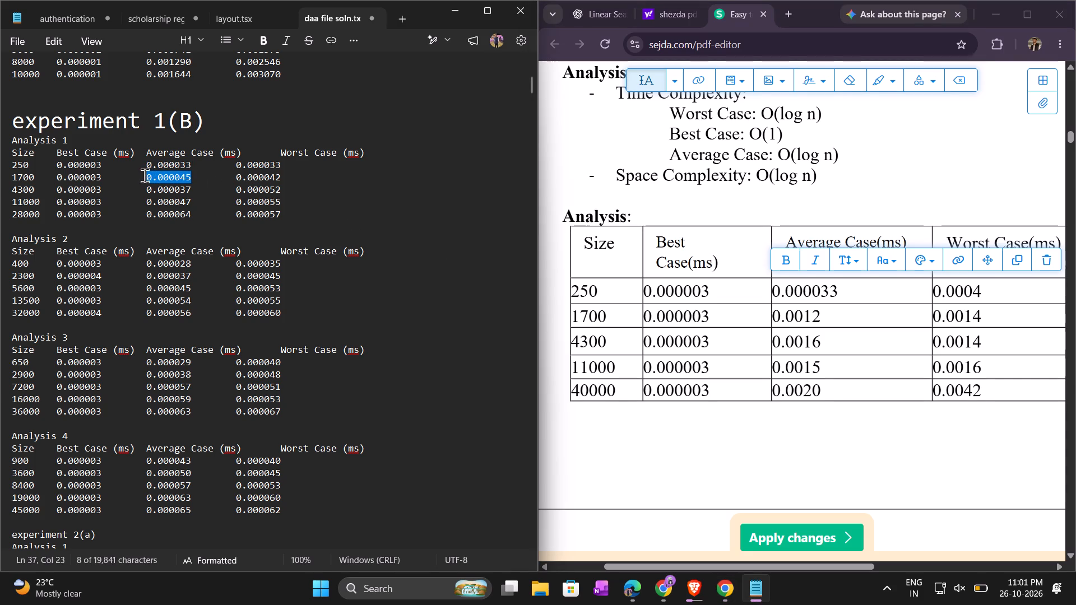
left_click_drag(145, 175, 146, 176)
key("ctrl+c")
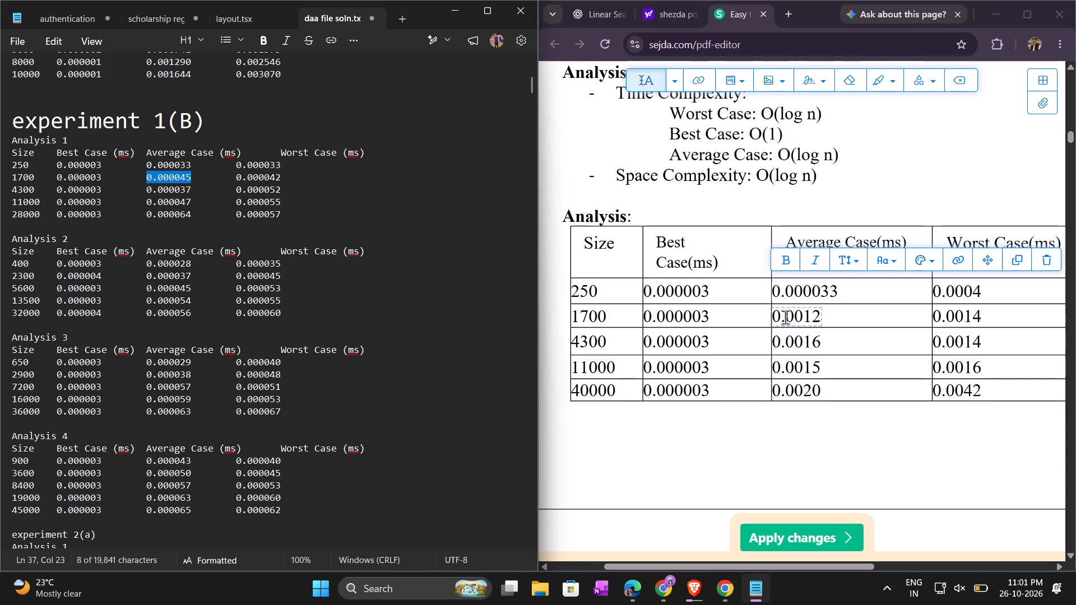
left_click(785, 317)
key("ctrl+a")
key("ctrl+v")
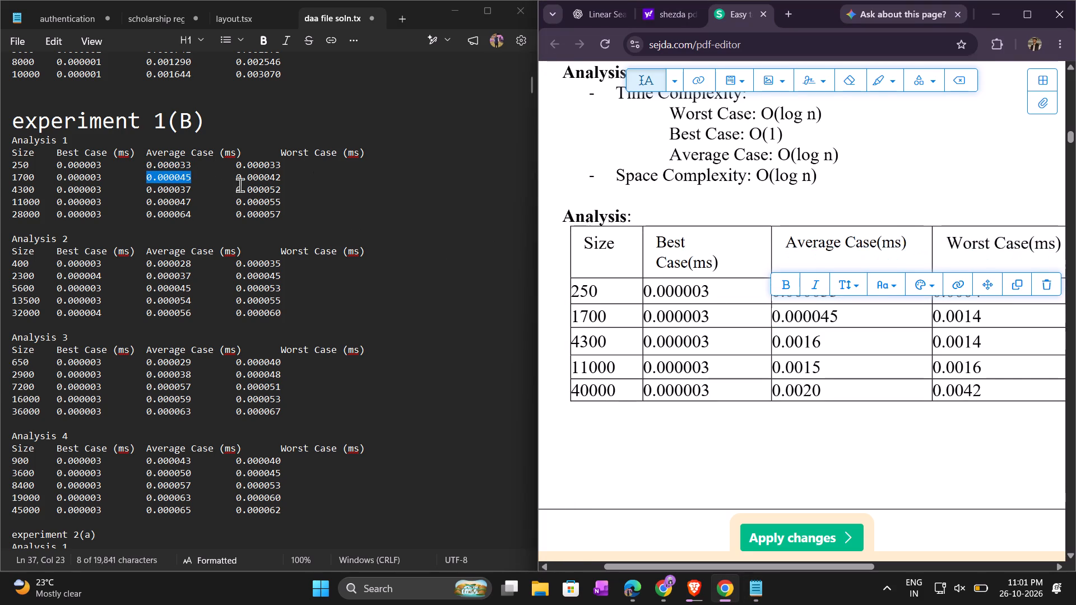
left_click_drag(193, 189, 142, 189)
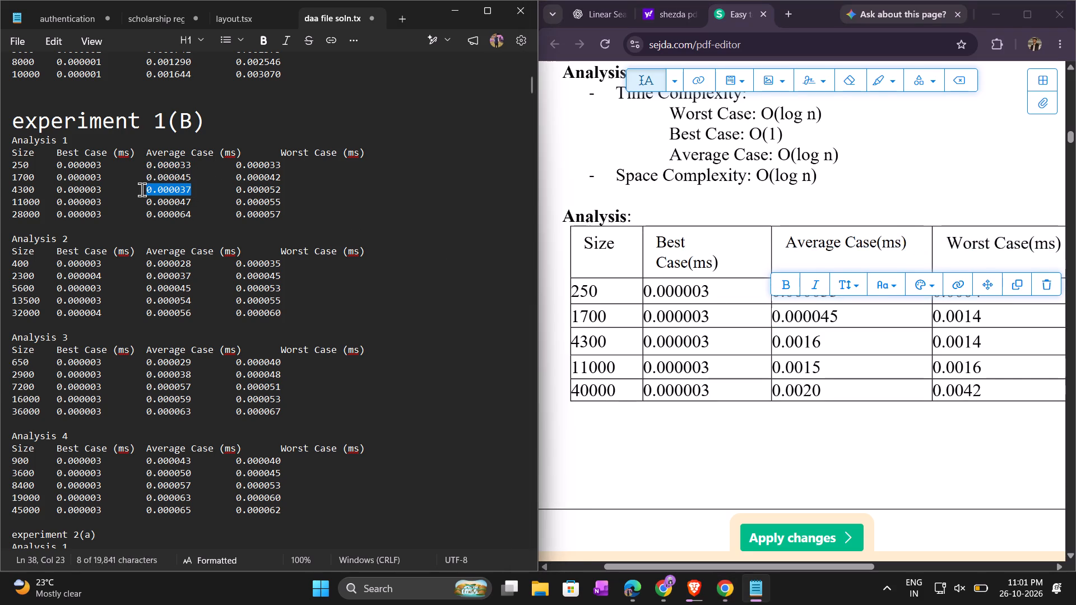
key("ctrl+c")
left_click(792, 347)
key("ctrl+a")
key("ctrl+v")
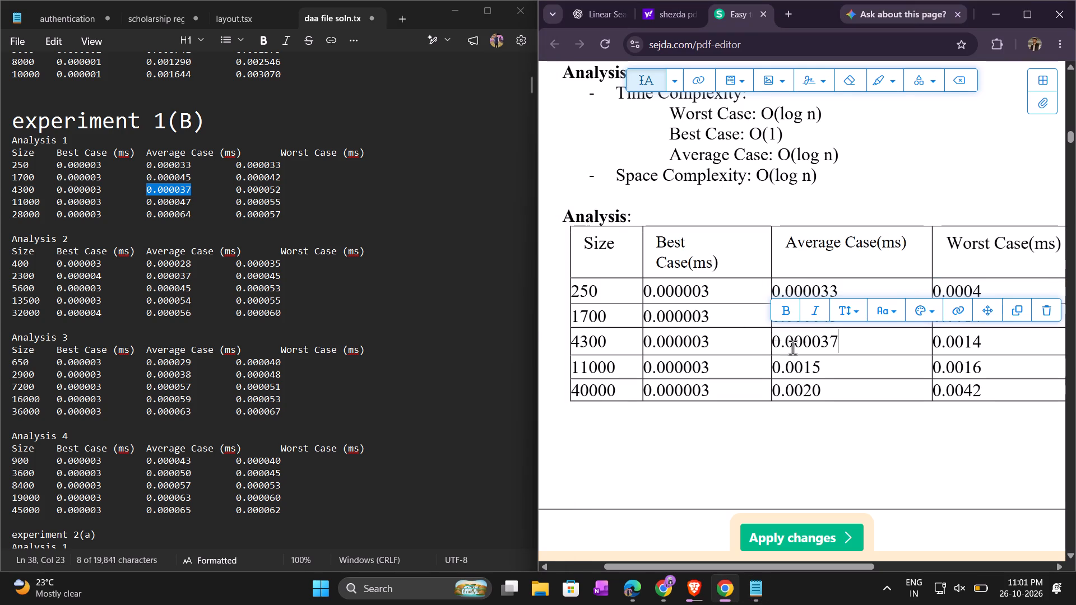
Replace the Average Case values for size 11000 and the last row with 0.000047 and 0.000064 copied from Analysis 1 of experiment 1(B).
left_click_drag(193, 202, 140, 197)
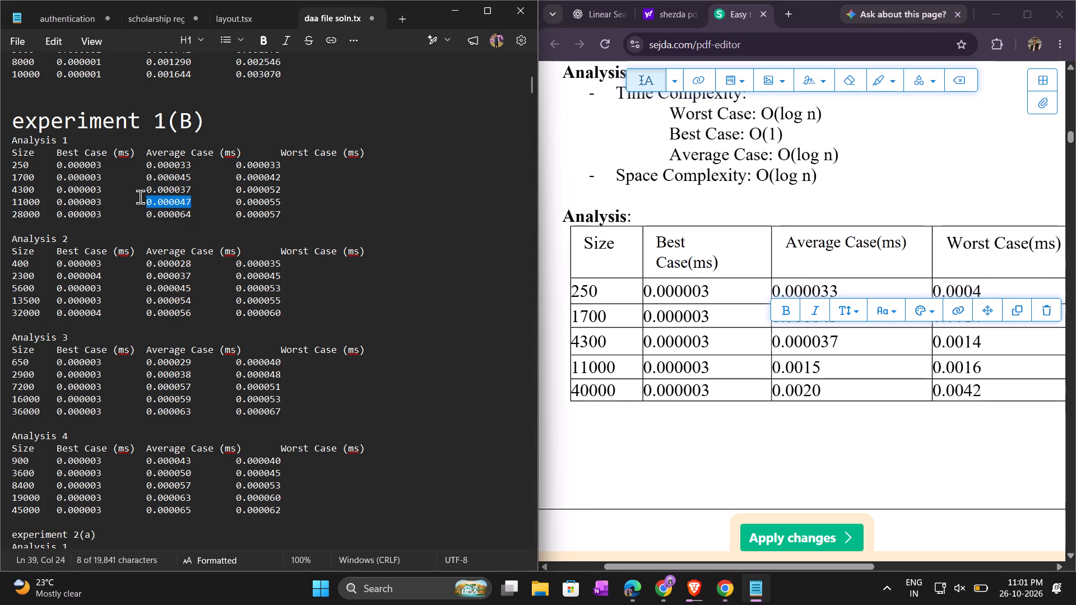
key("ctrl+c")
left_click(801, 362)
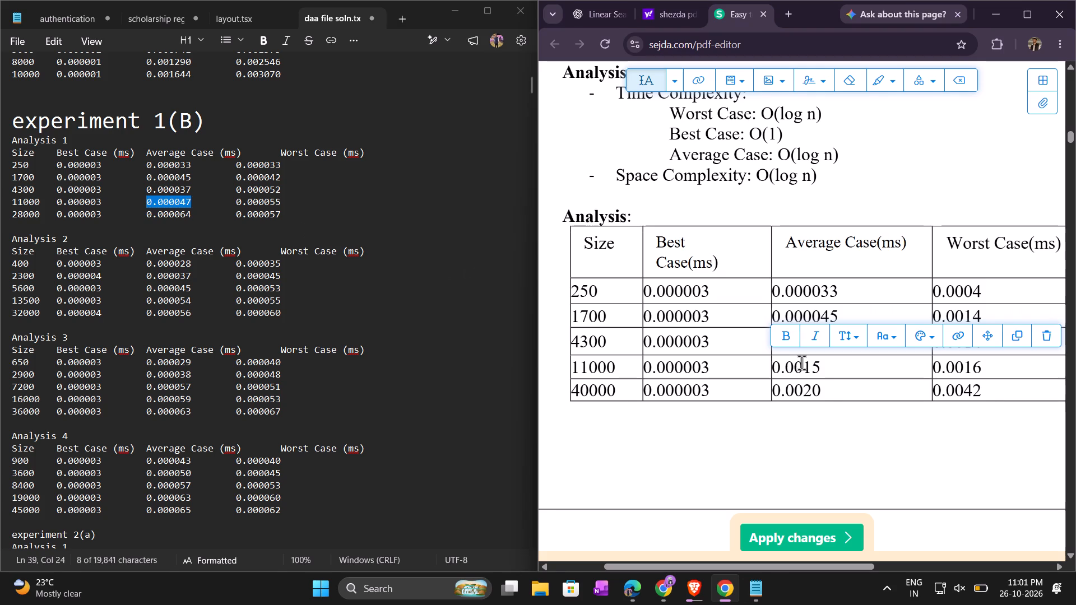
key("ctrl+a")
key("ctrl+v")
left_click_drag(194, 212, 140, 211)
key("c")
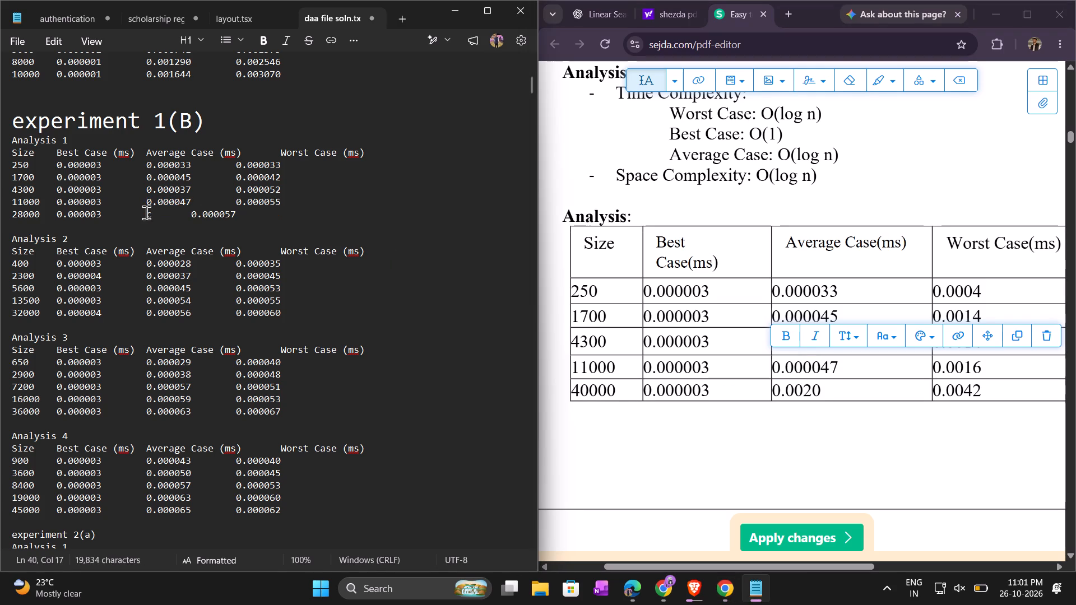
key("ctrl+z")
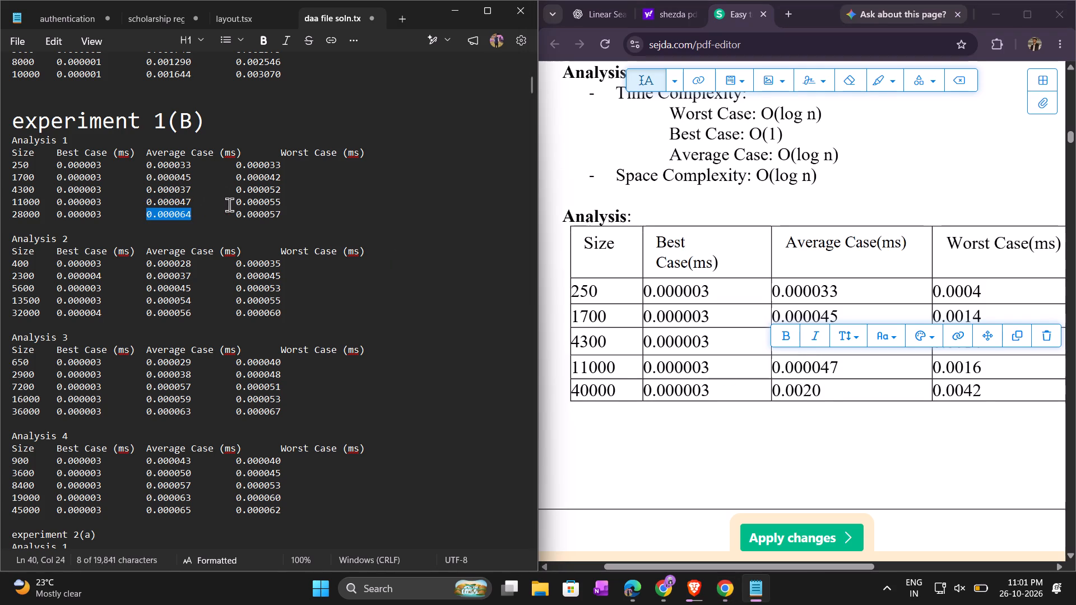
key("ctrl+c")
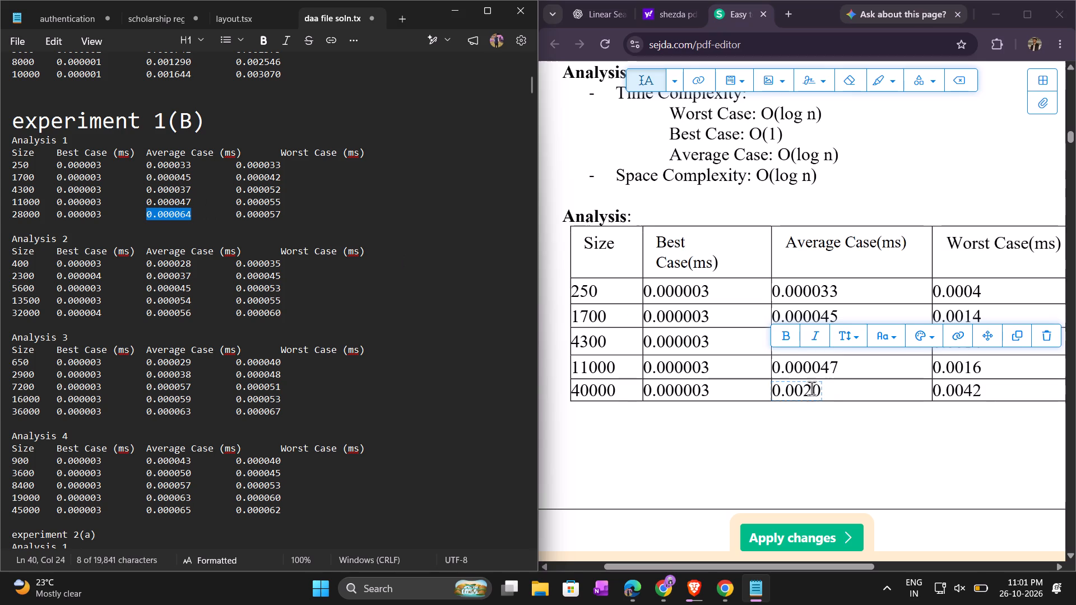
left_click(811, 388)
key("ctrl+a")
key("ctrl+v")
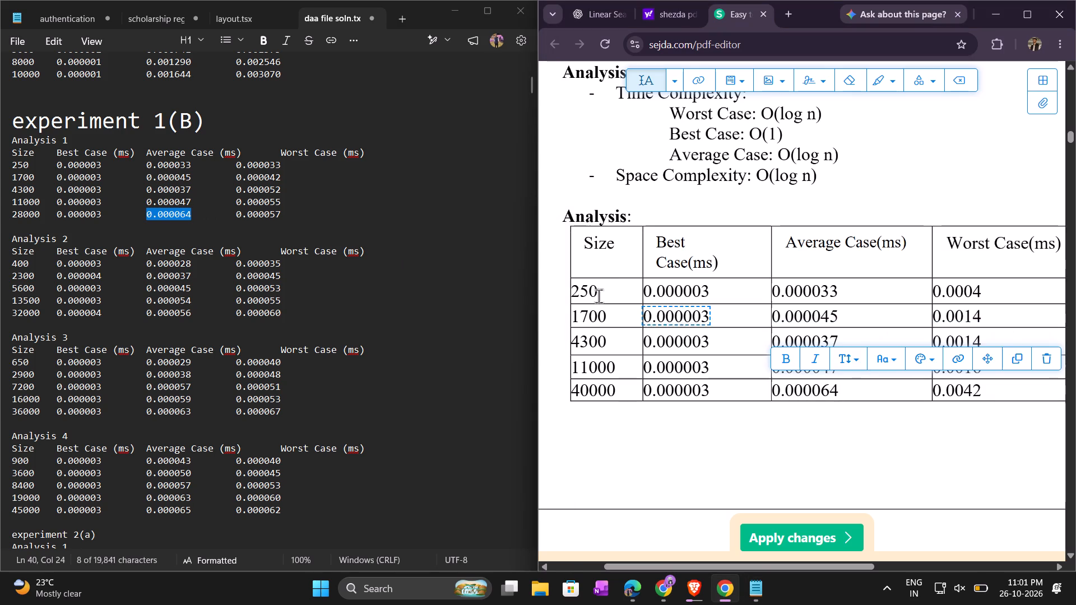
Replace the Worst Case values for sizes 250 and 1700 with 0.000033 and 0.000042 copied from Analysis 1 of experiment 1(B).
left_click_drag(281, 162, 233, 161)
key("ctrl+c")
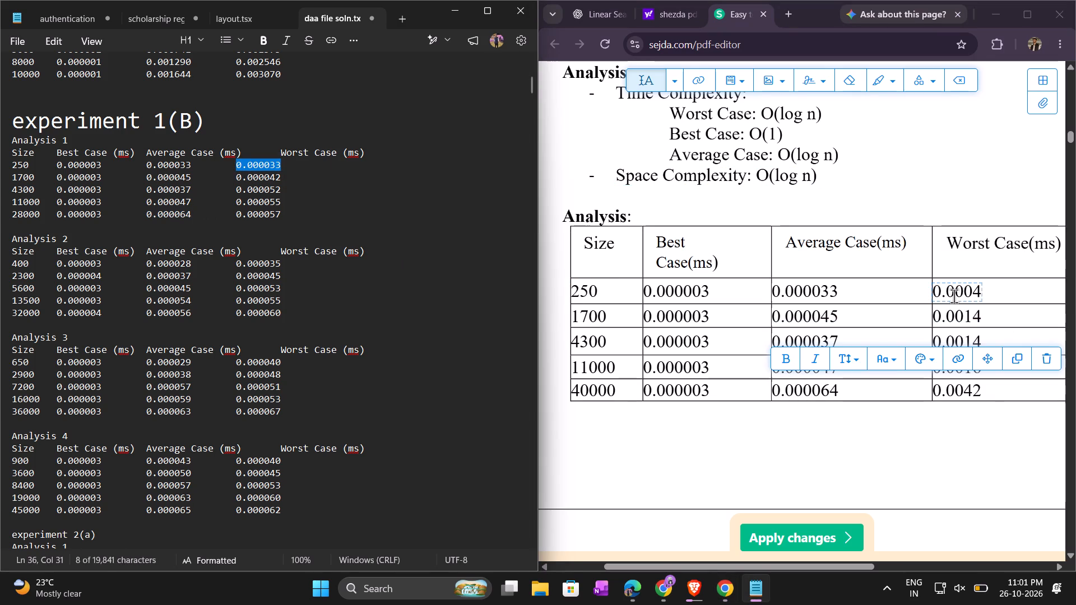
left_click(954, 296)
key("ctrl+a")
key("ctrl+v")
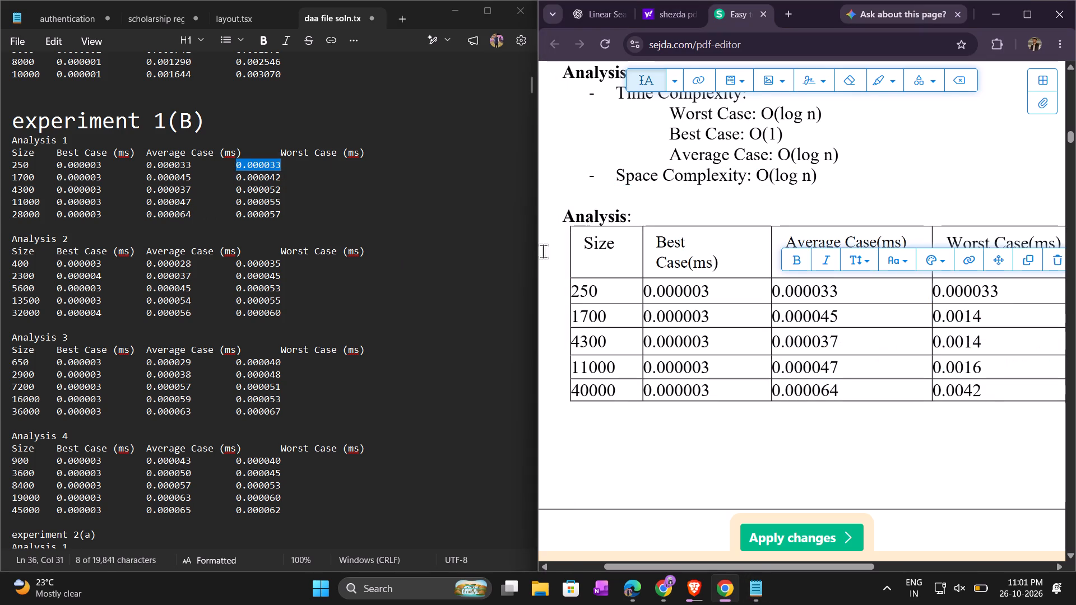
left_click_drag(281, 176, 238, 176)
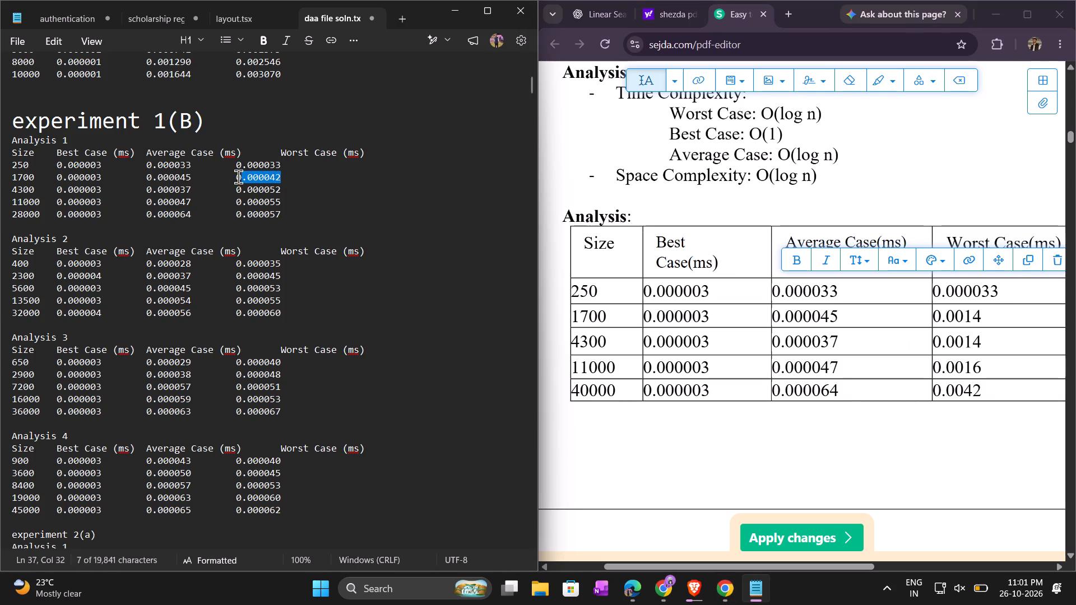
left_click_drag(238, 176, 233, 178)
key("ctrl+c")
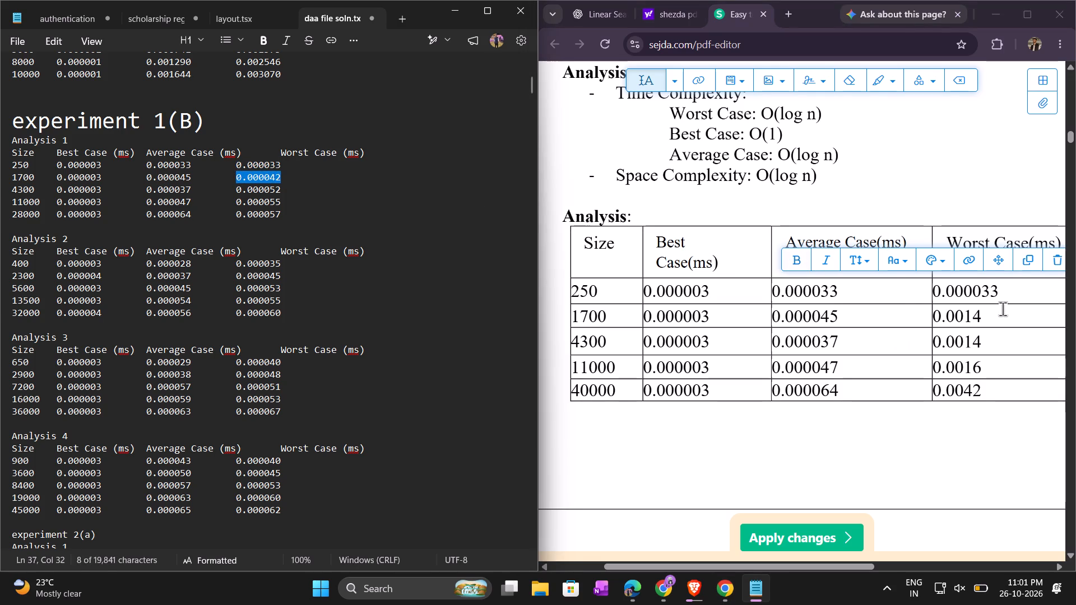
left_click(949, 314)
key("ctrl+a")
key("ctrl+v")
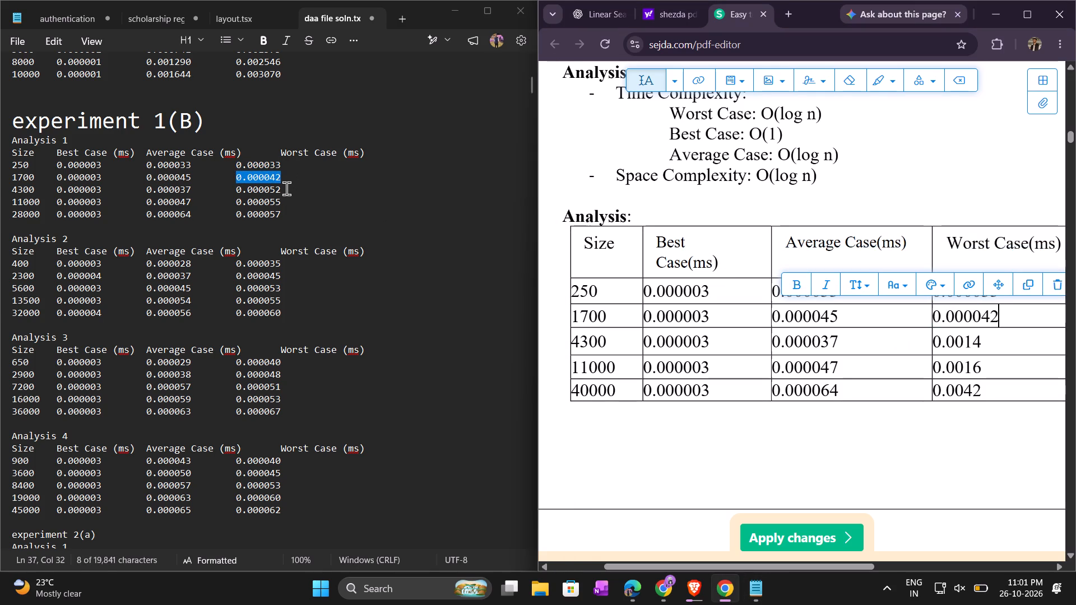
Replace the Worst Case values for sizes 4300 and 11000 with 0.000052 and 0.000055 copied from Analysis 1 of experiment 1(B).
left_click_drag(286, 188, 237, 185)
key("ctrl+c")
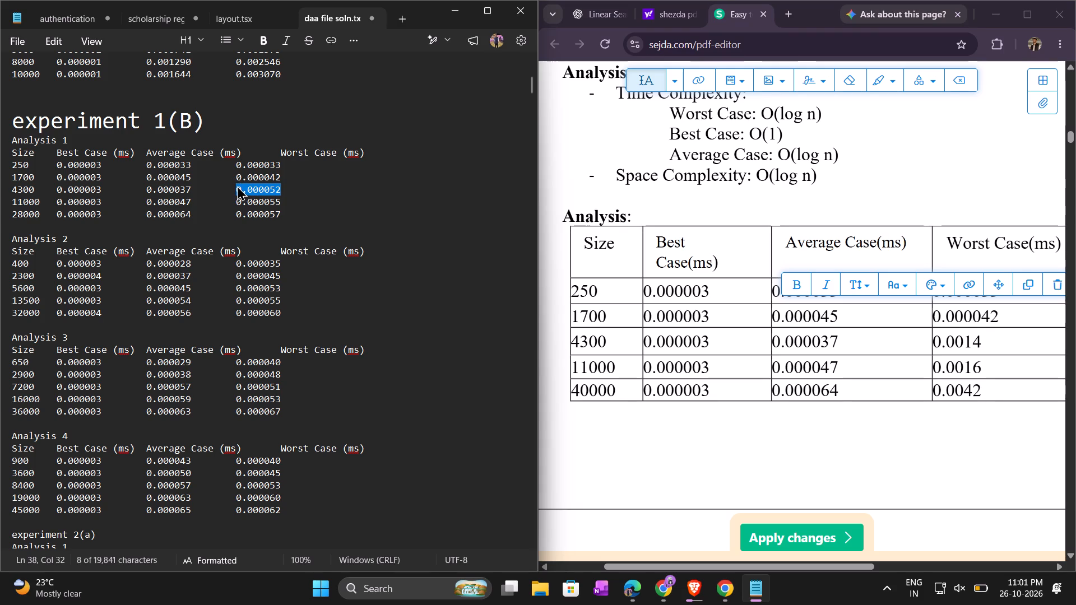
left_click(959, 336, "ctrl")
key("ctrl+a")
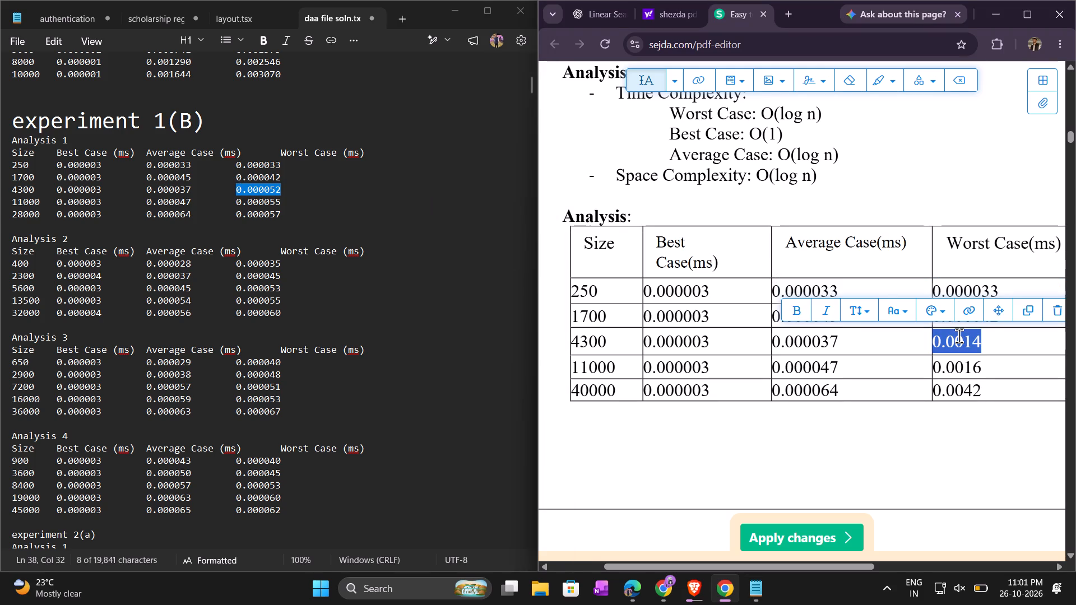
key("ctrl+v")
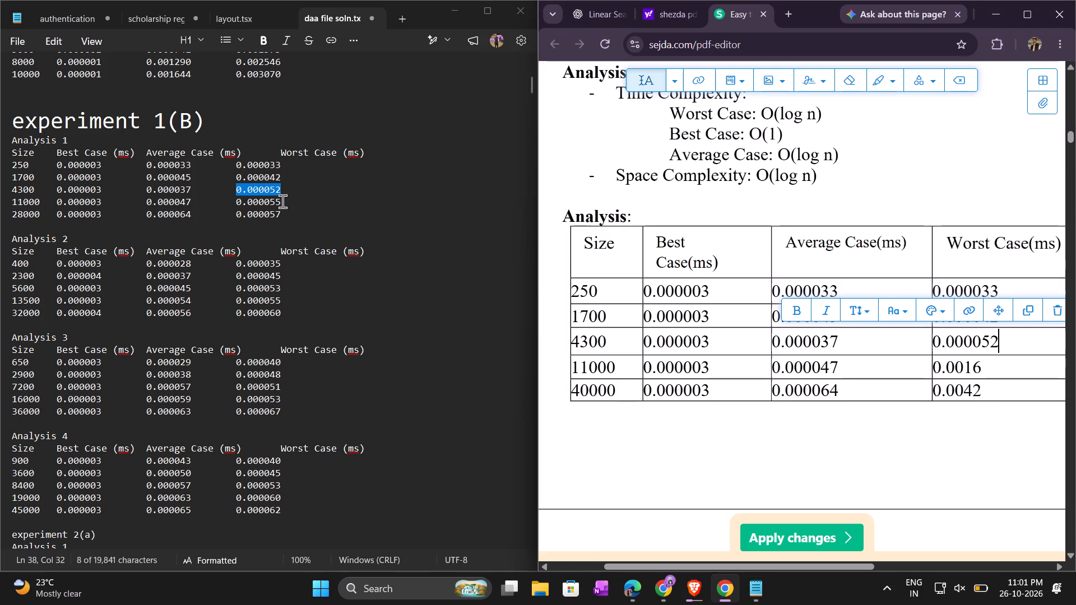
left_click_drag(282, 201, 234, 191)
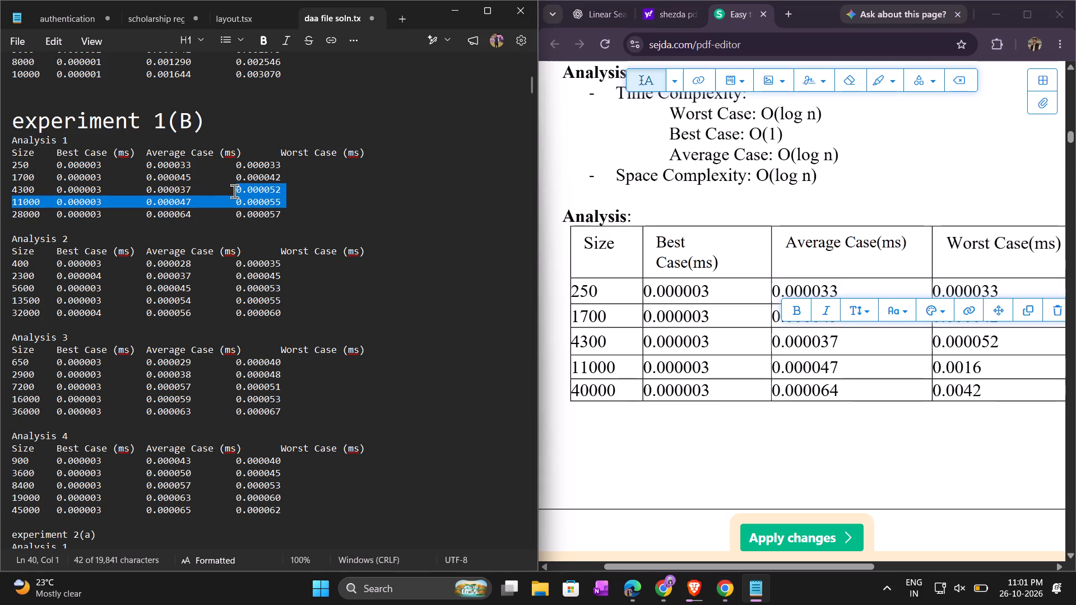
left_click_drag(234, 191, 232, 202)
key("ctrl+c")
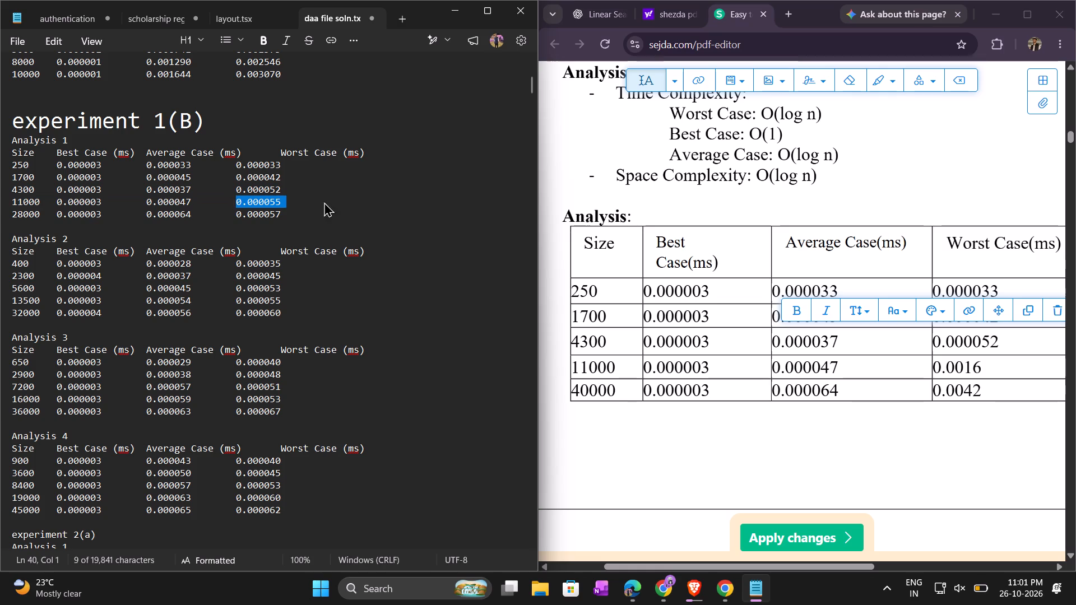
left_click(975, 371, "ctrl")
key("ctrl+a")
key("ctrl+v")
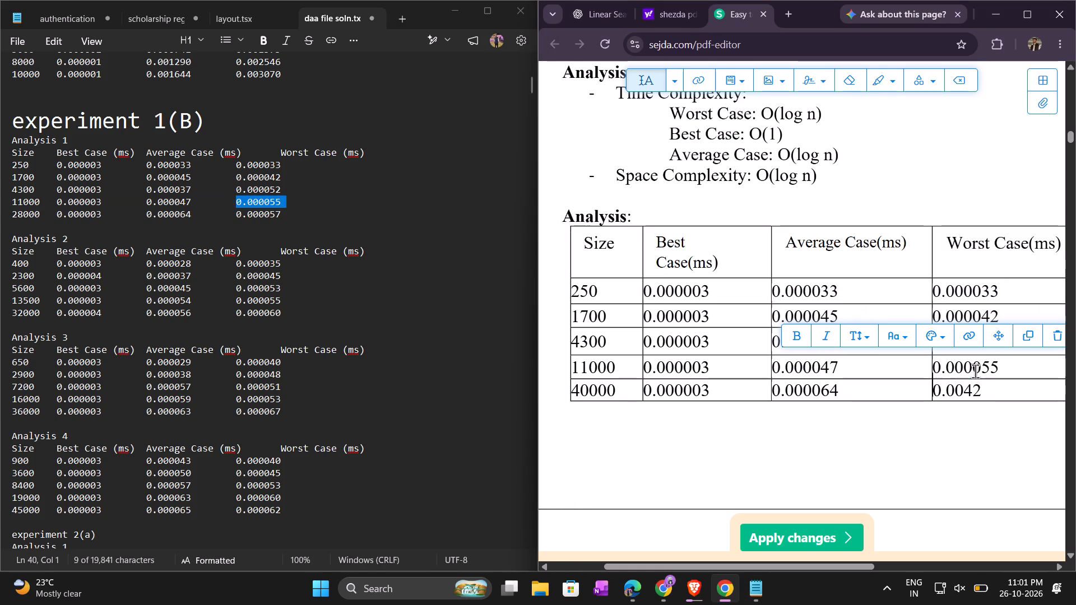
Replace the Worst Case value in the table's last row with 0.000057 copied from Analysis 1 of experiment 1(B).
left_click_drag(284, 213, 259, 212)
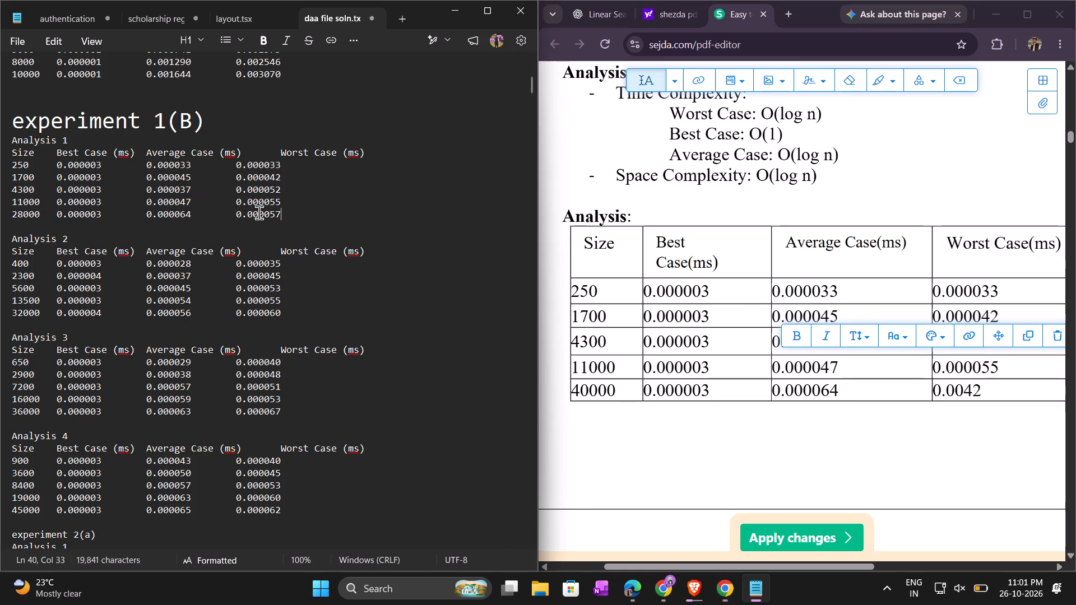
left_click_drag(259, 212, 234, 211)
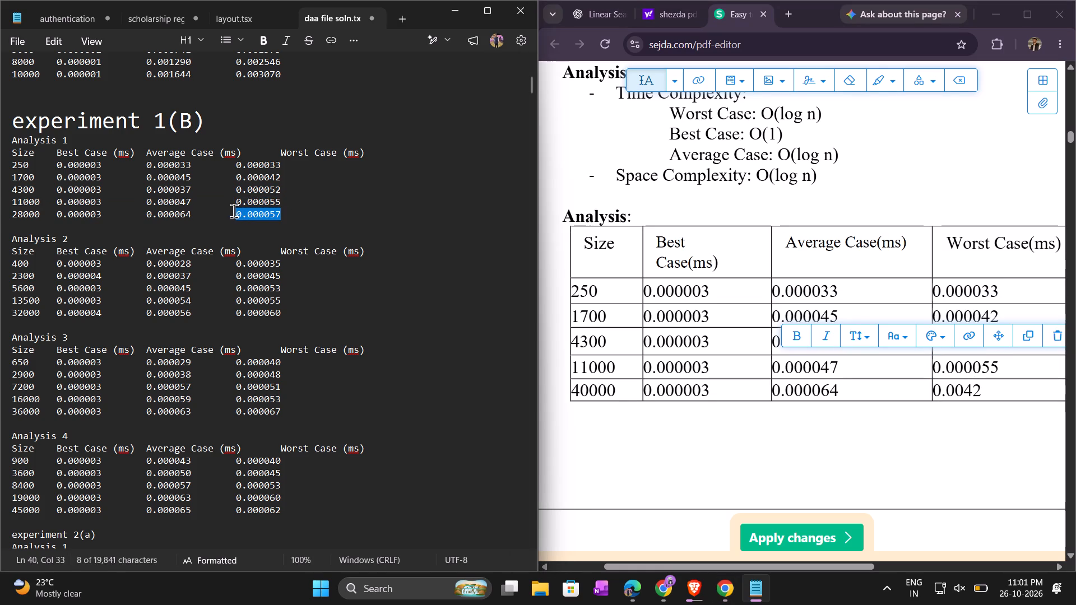
key("ctrl+c")
left_click(965, 394)
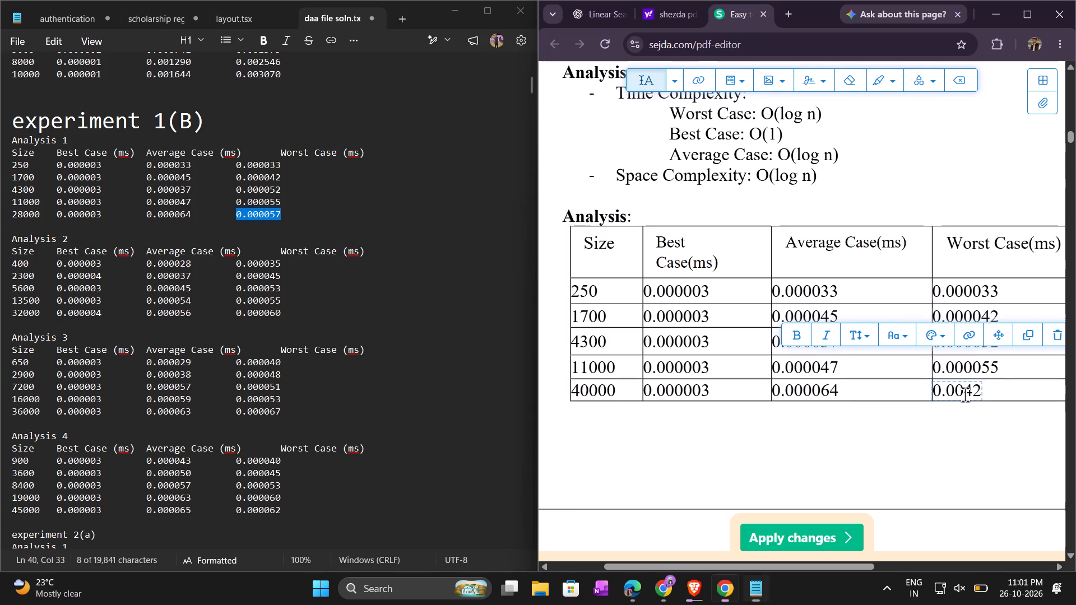
key("ctrl+a")
key("ctrl+v")
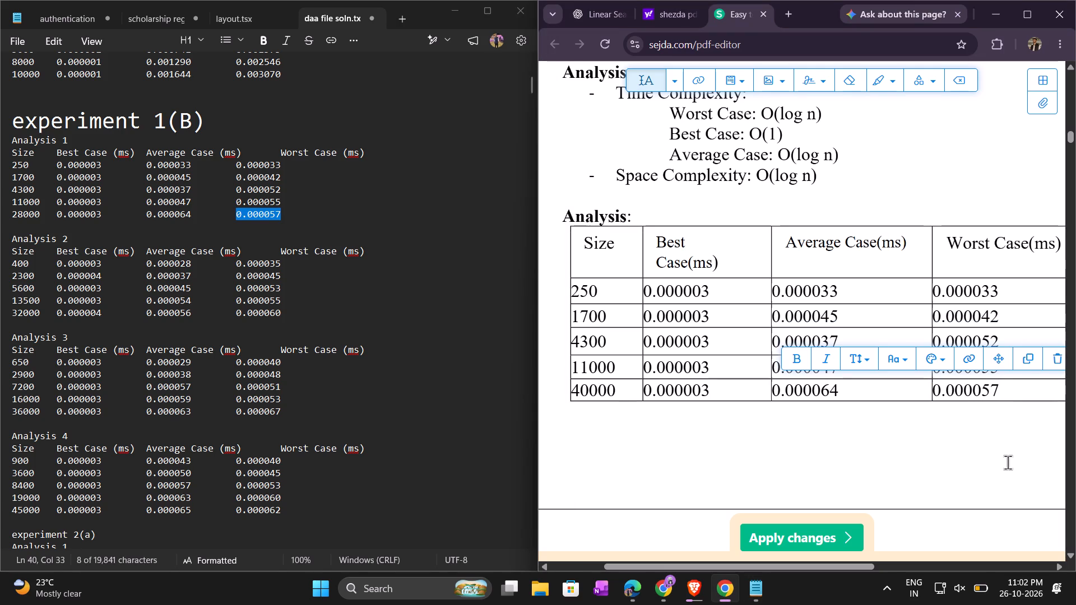
In the Notepad notes, format the "experiment 2(b)" line as a Subtitle.
scroll(948, 487, "down", 3)
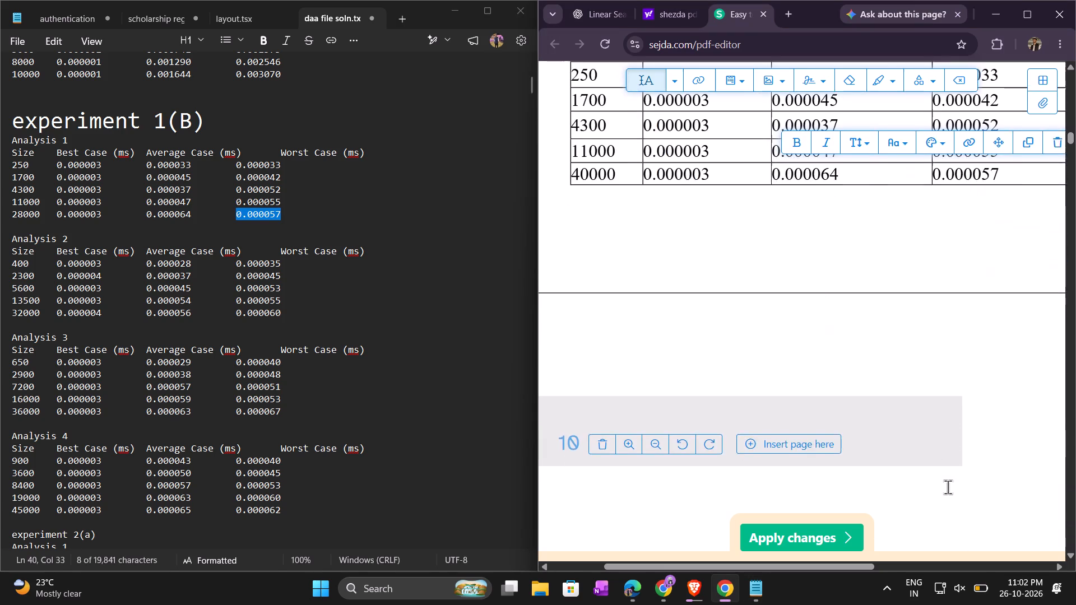
scroll(948, 487, "down", 10)
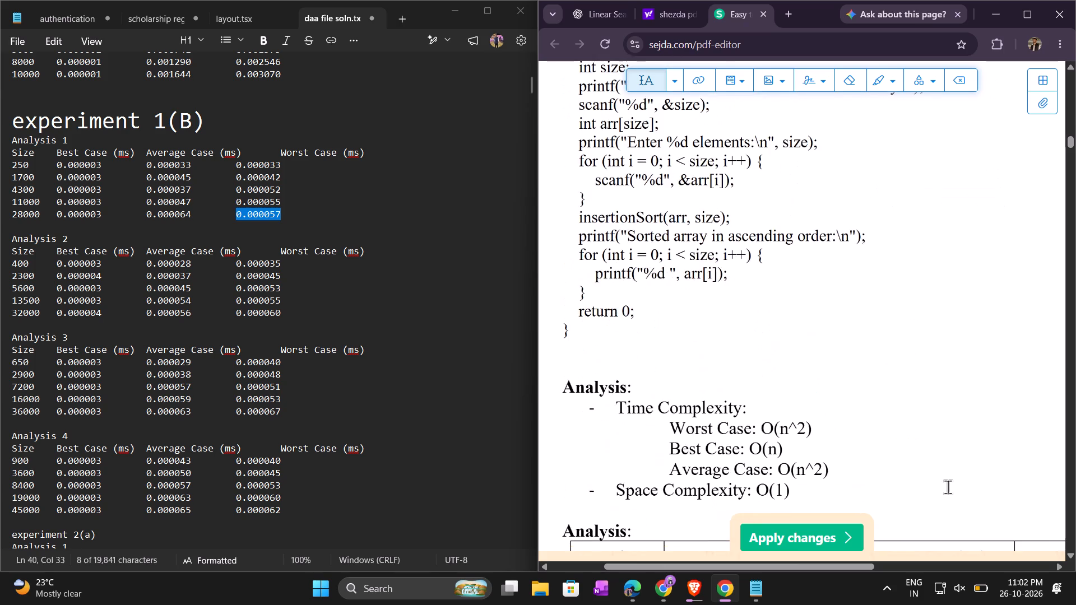
scroll(948, 487, "down", 4)
scroll(452, 362, "down", 4)
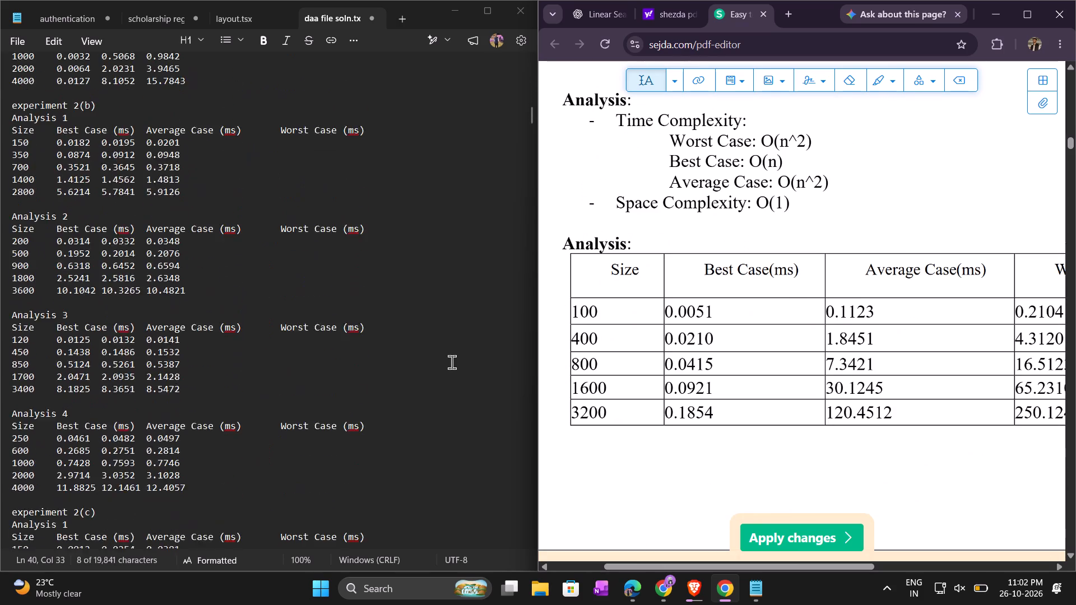
scroll(452, 362, "up", 20)
scroll(345, 435, "down", 2)
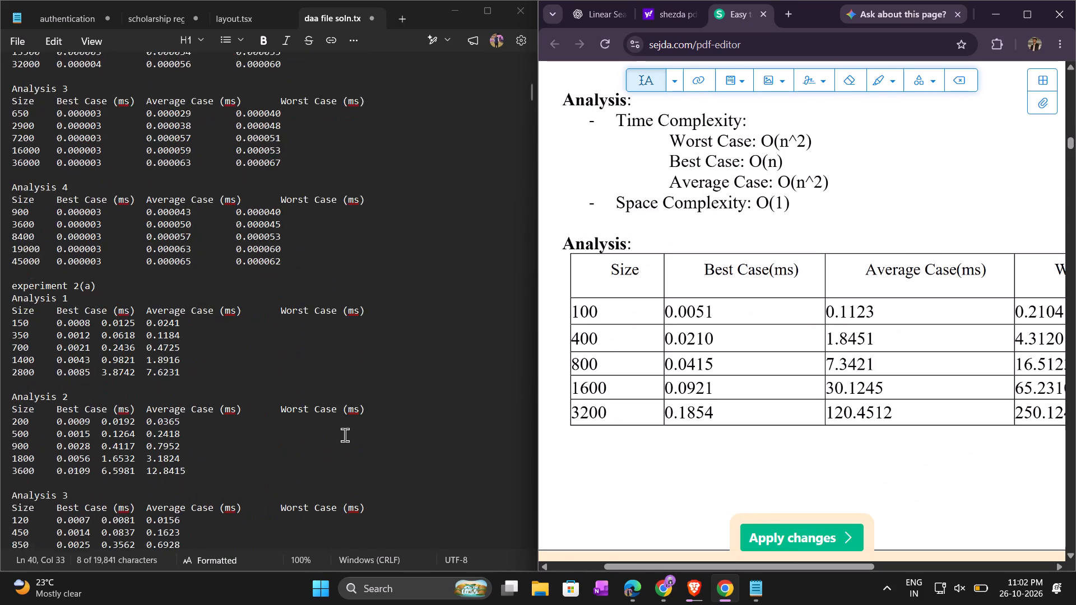
scroll(345, 435, "down", 3)
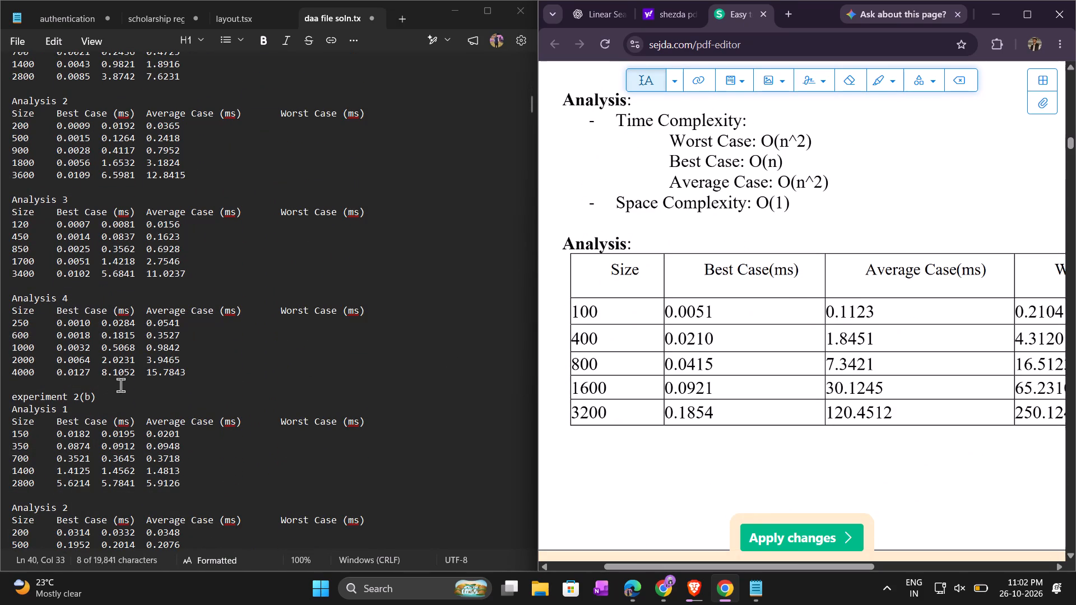
left_click_drag(100, 396, 5, 397)
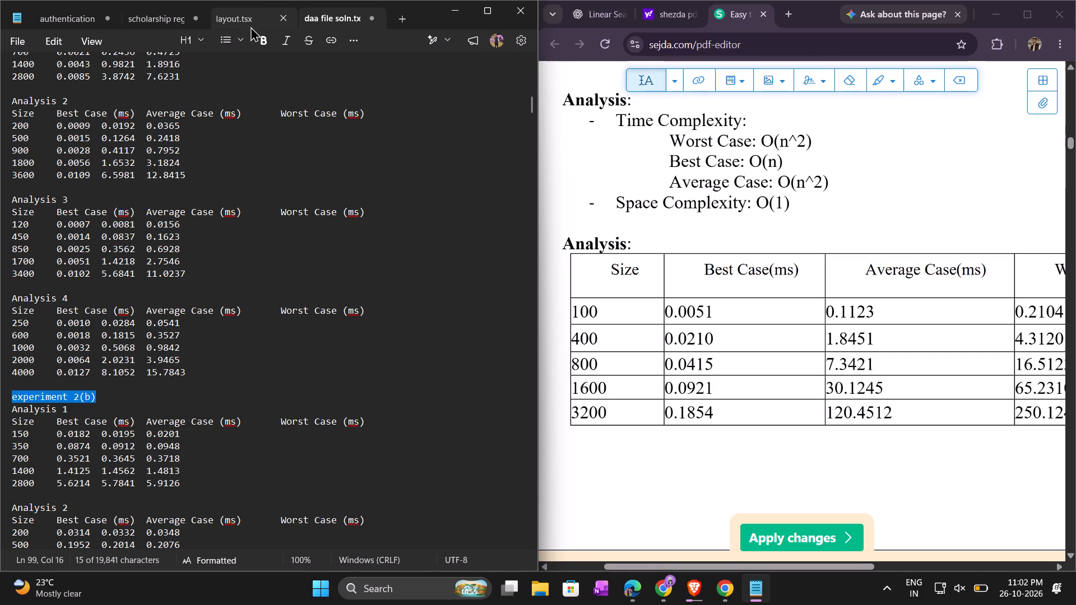
left_click(201, 40)
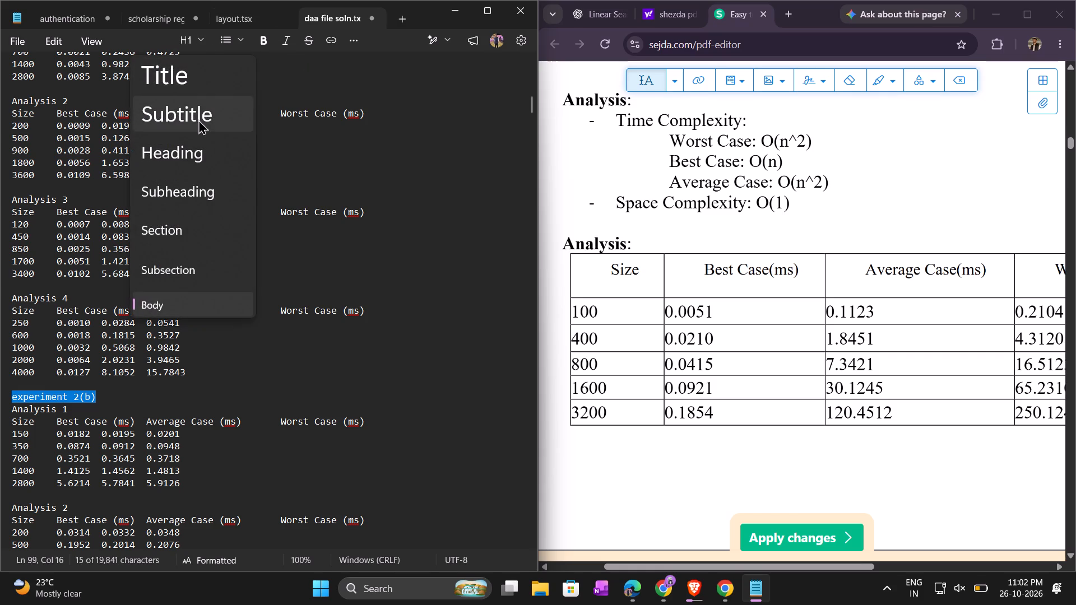
left_click(198, 119)
Format the "experiment 2(a)" line in the notes as a Subtitle.
scroll(212, 307, "down", 3)
scroll(212, 307, "up", 2)
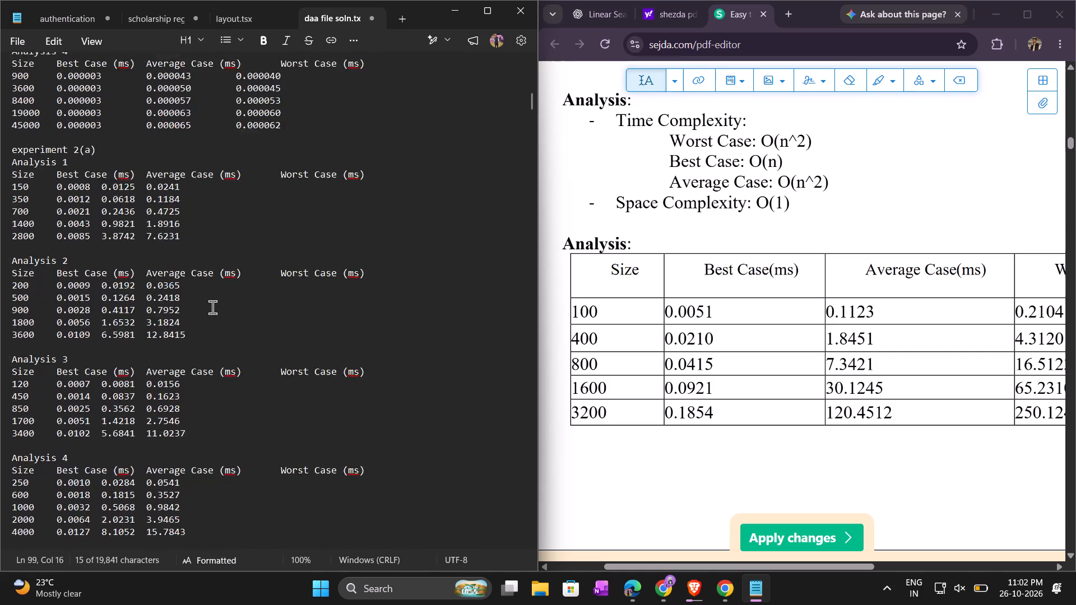
scroll(212, 307, "up", 2)
scroll(212, 307, "down", 1)
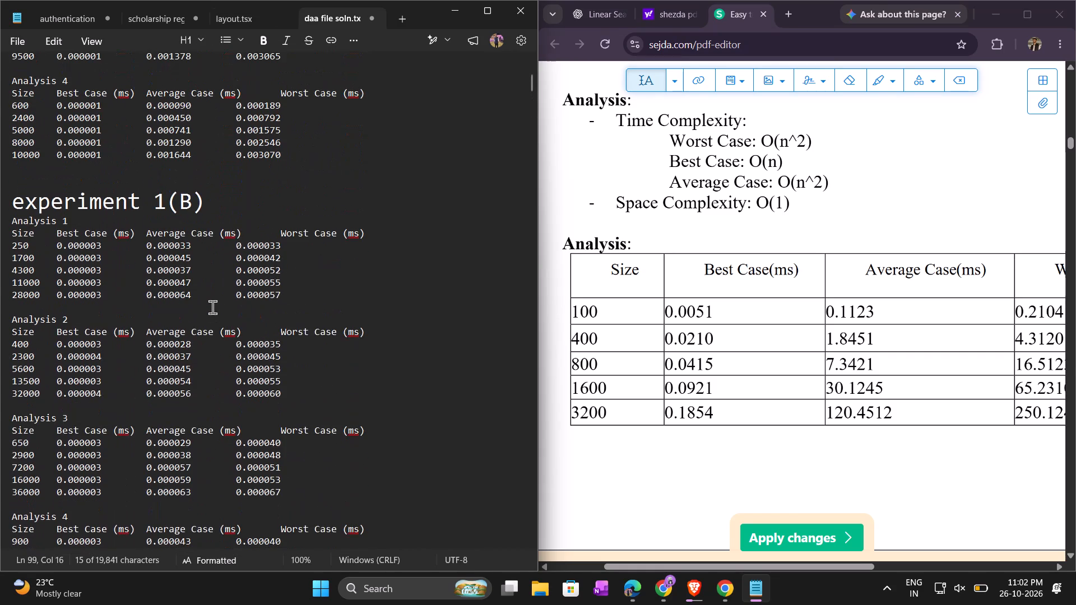
scroll(212, 307, "down", 2)
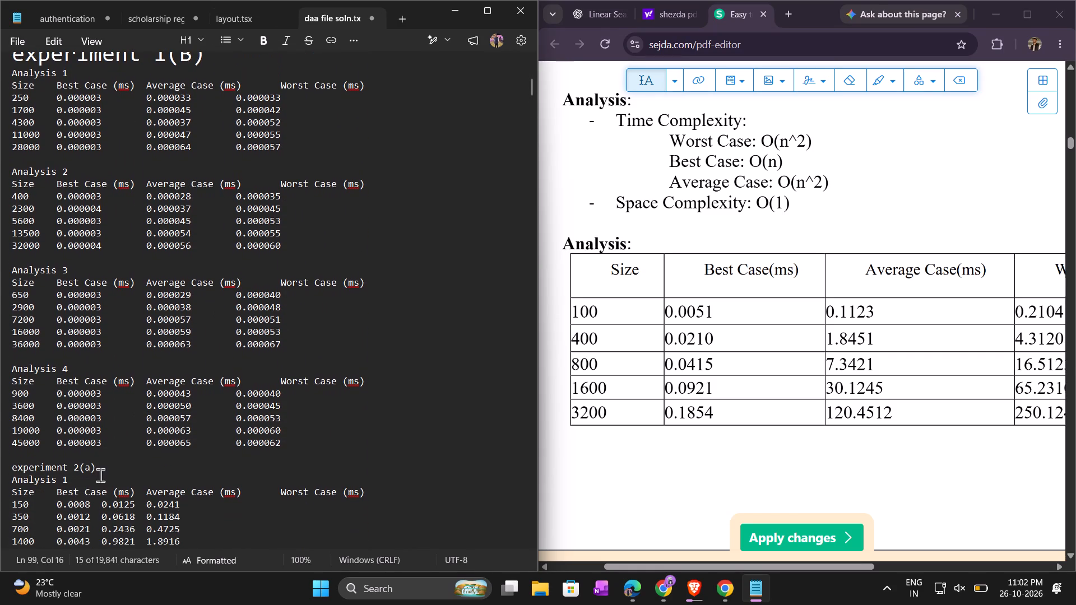
left_click_drag(102, 474, 53, 464)
triple_click(53, 464)
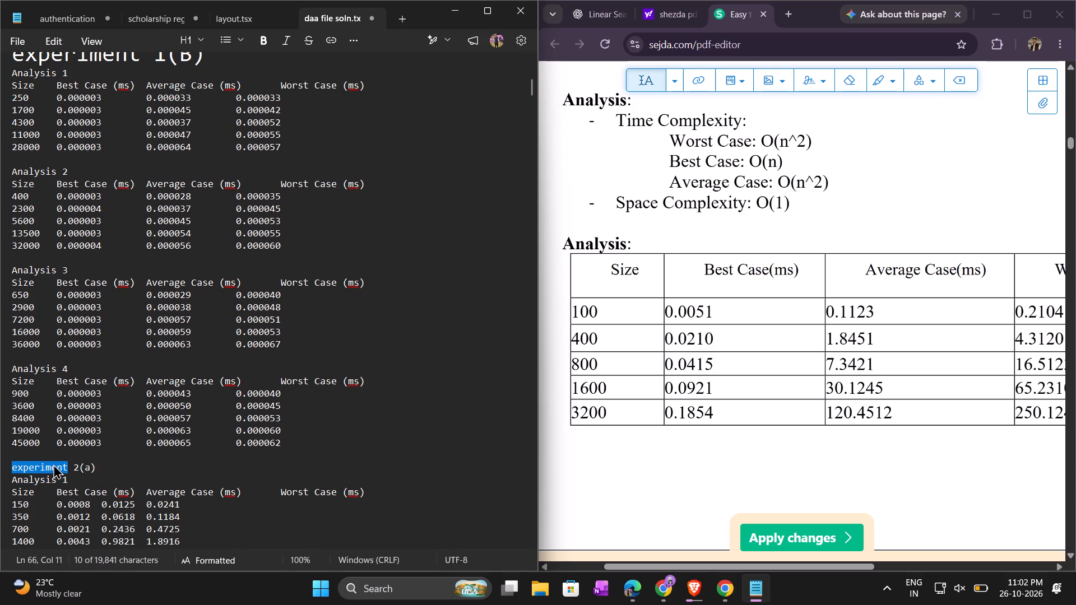
double_click(53, 464)
triple_click(53, 464)
triple_click(53, 464)
left_click(53, 464)
left_click(191, 38)
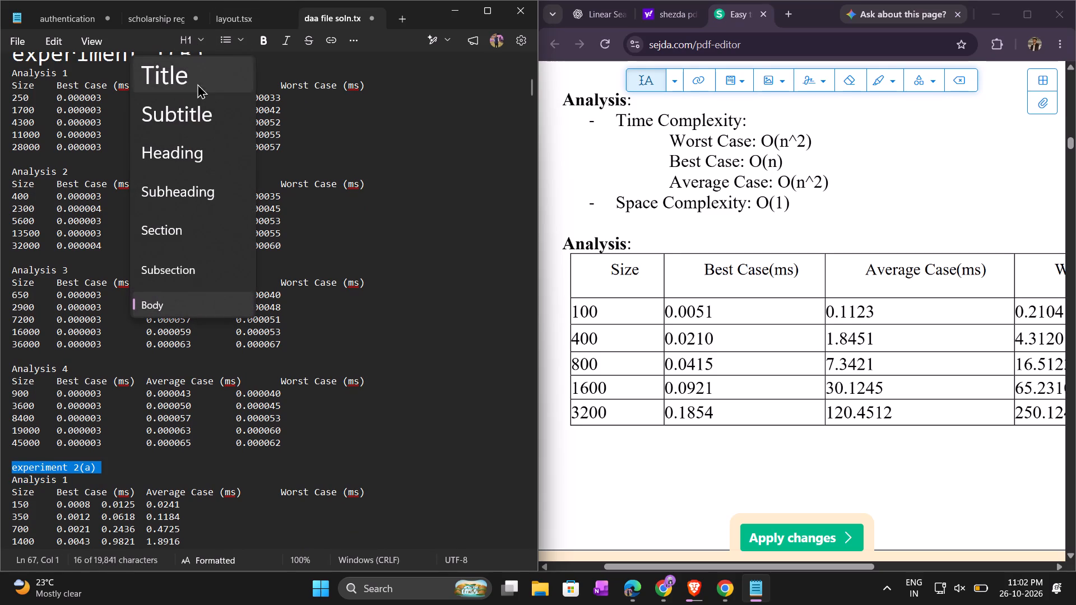
left_click(197, 105)
In the PDF's Insertion Sort analysis table, set the first row's size to 150, following Analysis 1 of experiment 2(a).
scroll(273, 453, "down", 1)
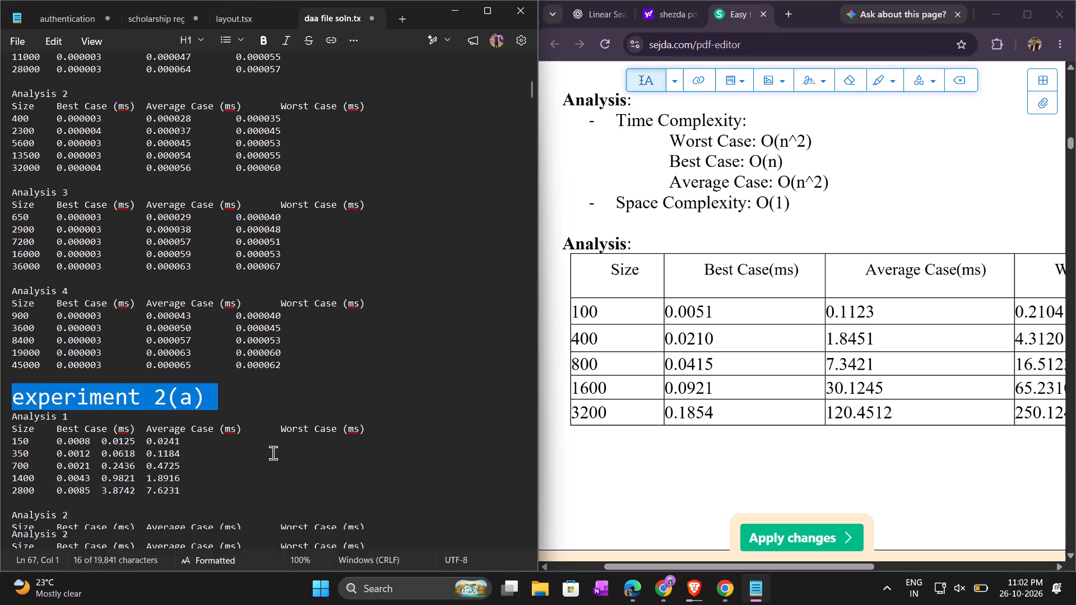
scroll(273, 453, "down", 1)
scroll(605, 347, "up", 3)
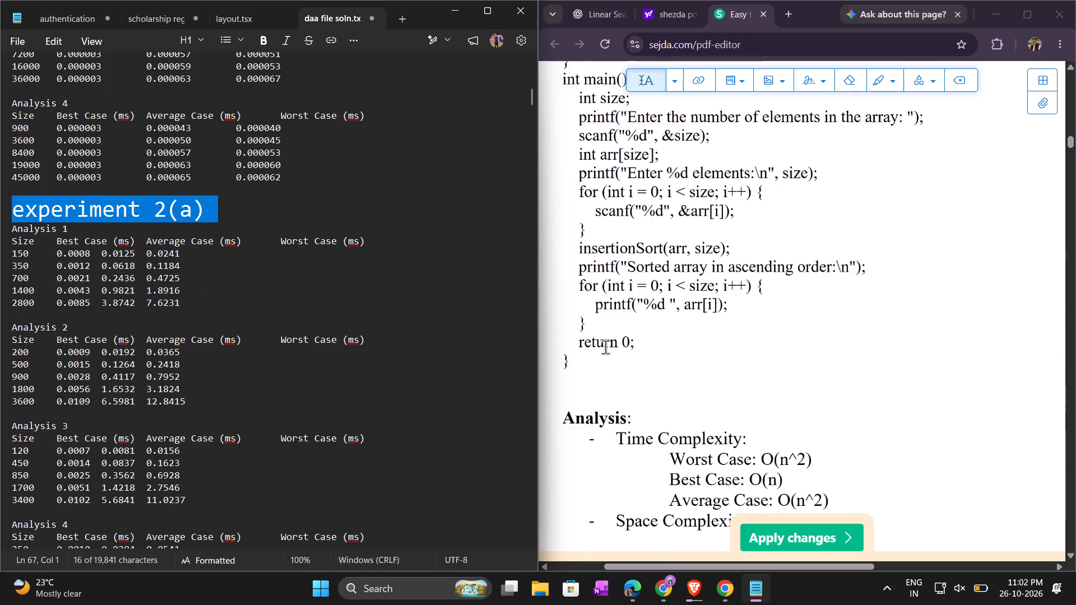
scroll(605, 347, "up", 4)
scroll(605, 347, "down", 4)
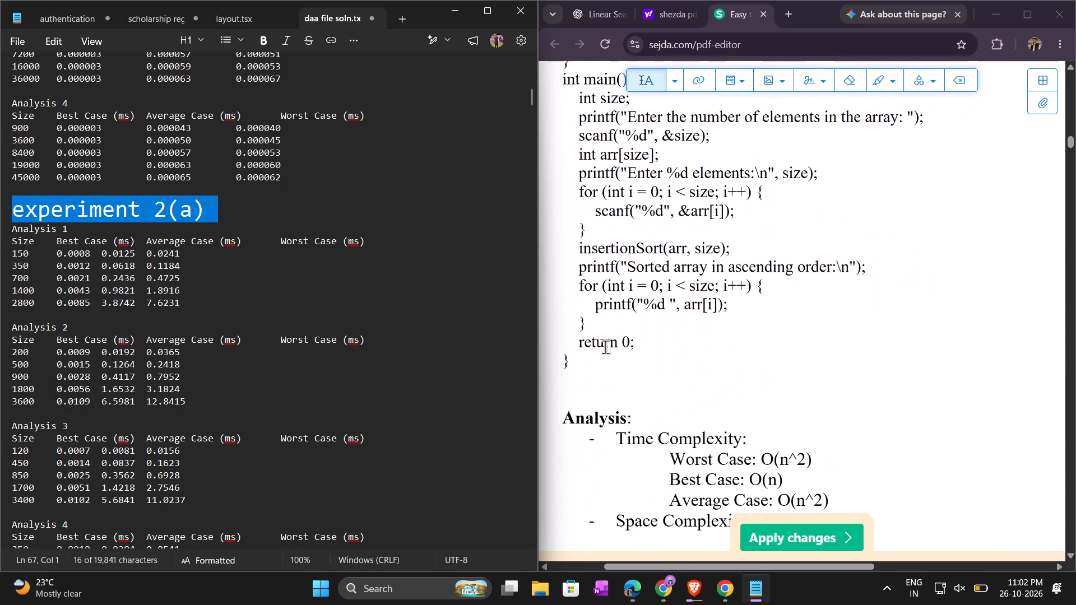
scroll(605, 347, "down", 2)
scroll(667, 389, "down", 2)
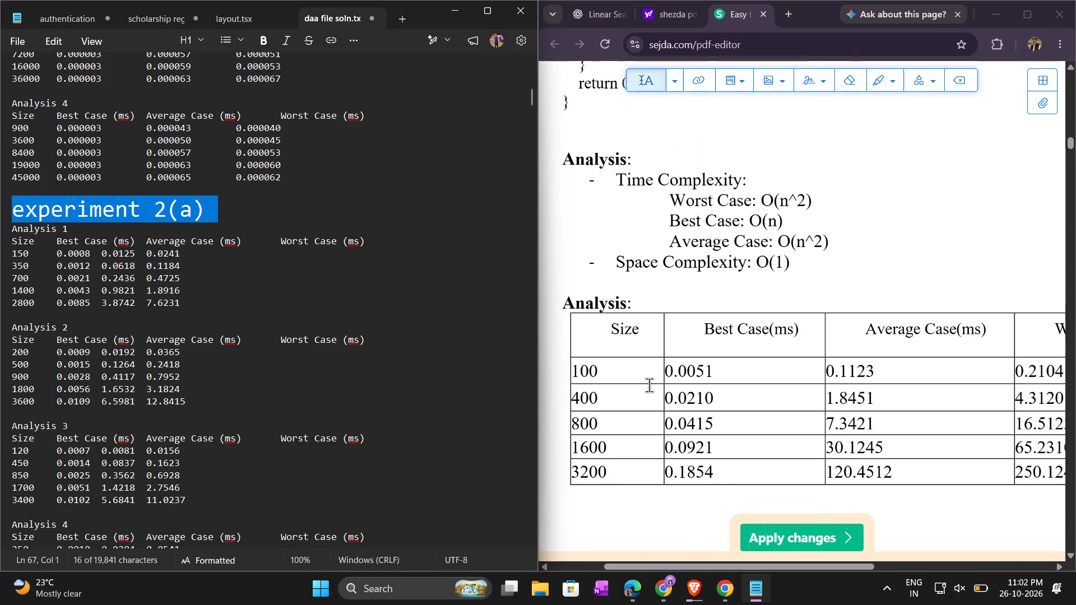
left_click(588, 371)
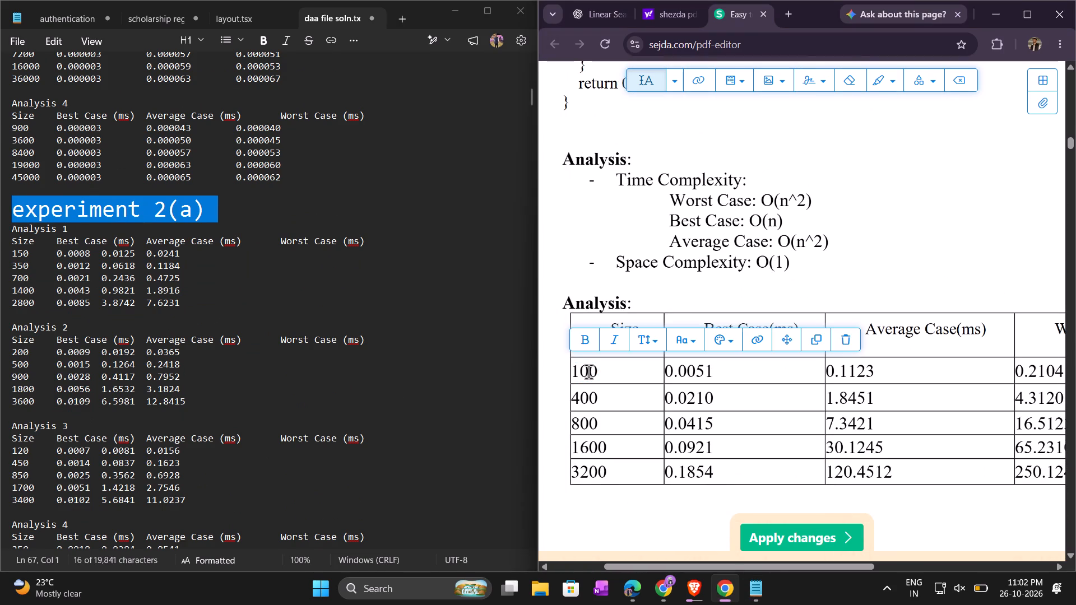
key("Right")
key("Right")
key("BackSpace")
key("5")
Set the size in the second row of the Insertion Sort table to 350.
left_click(607, 394)
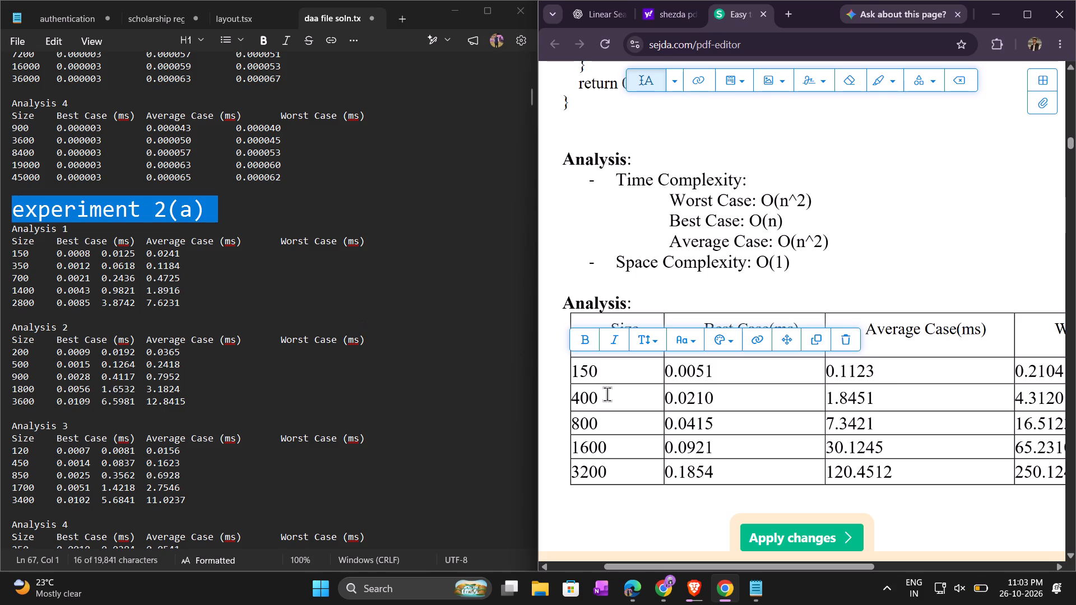
key("BackSpace")
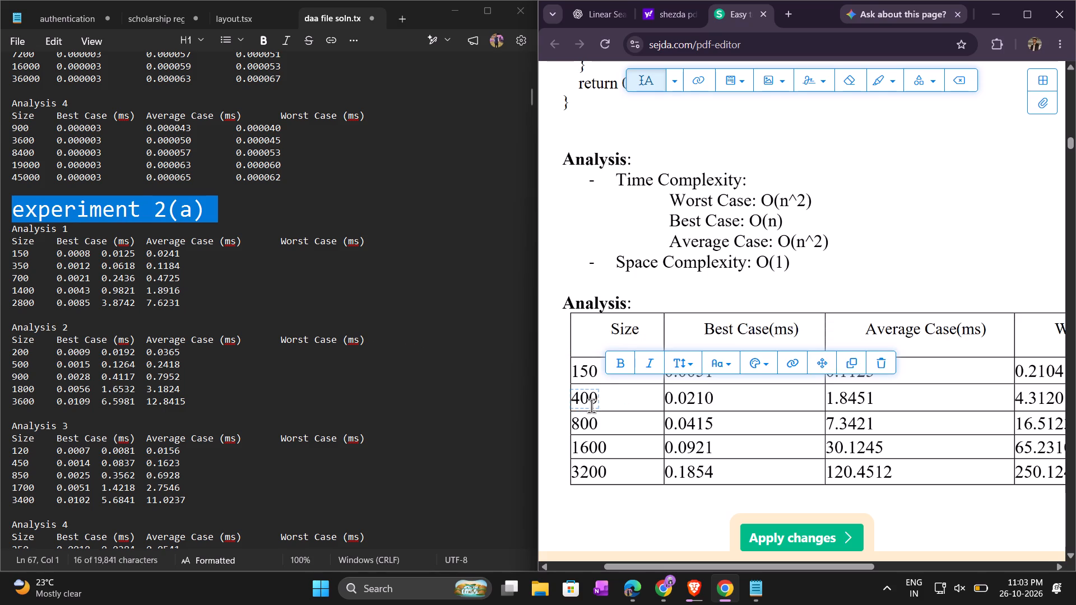
left_click(591, 406)
key("ctrl+a")
key("BackSpace")
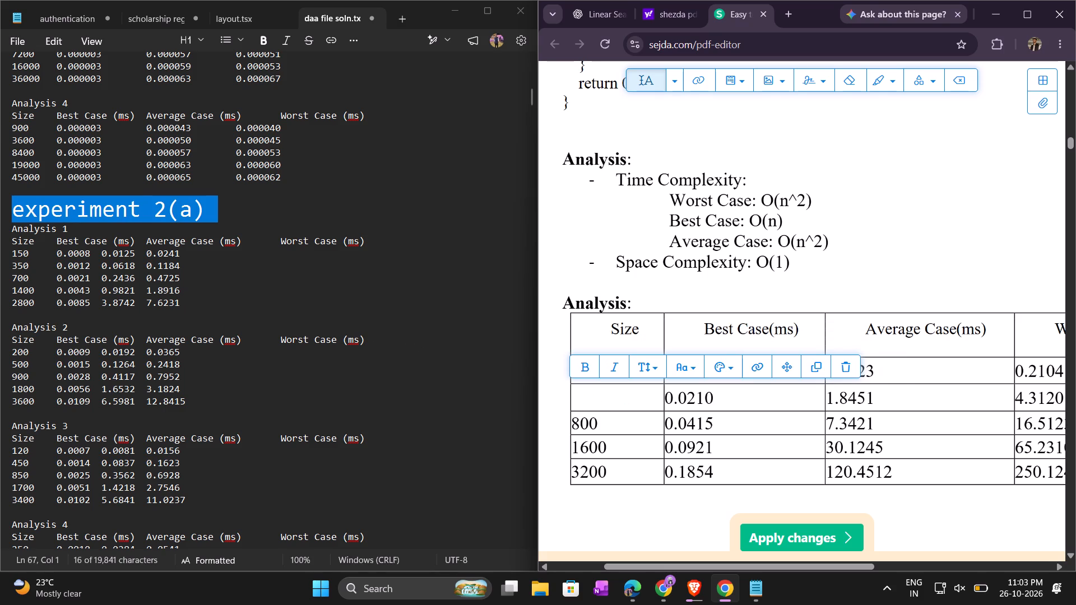
type("350")
key("ctrl+a")
type("700")
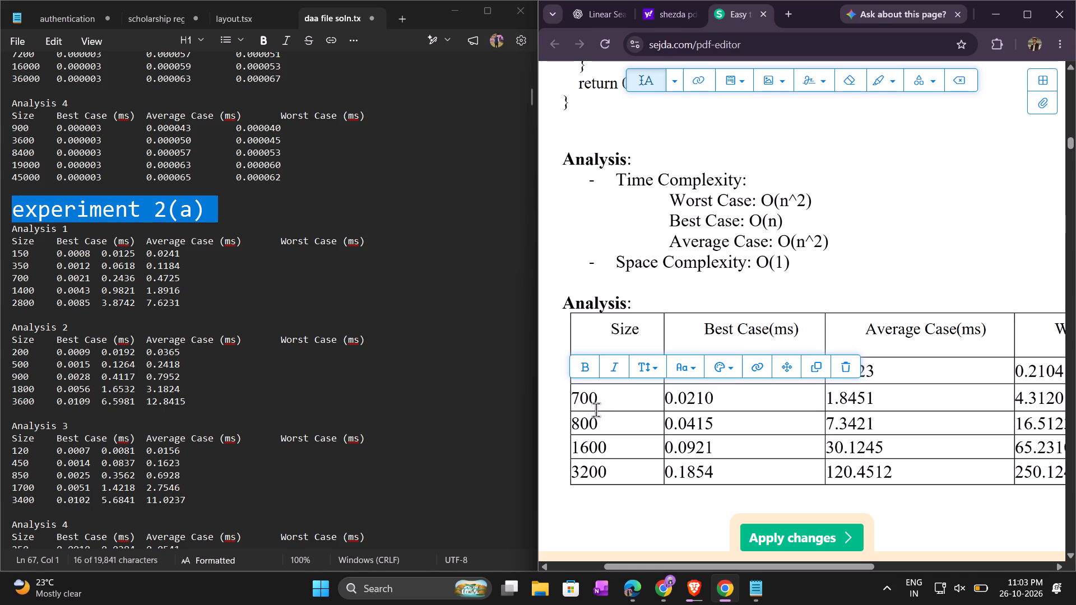
key("ctrl+a")
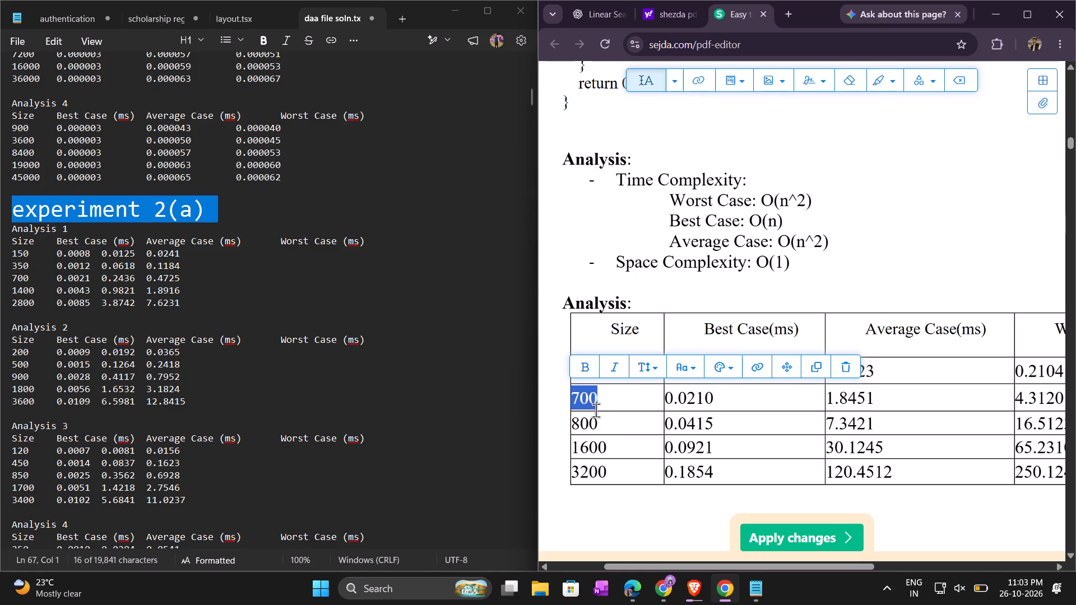
type("350")
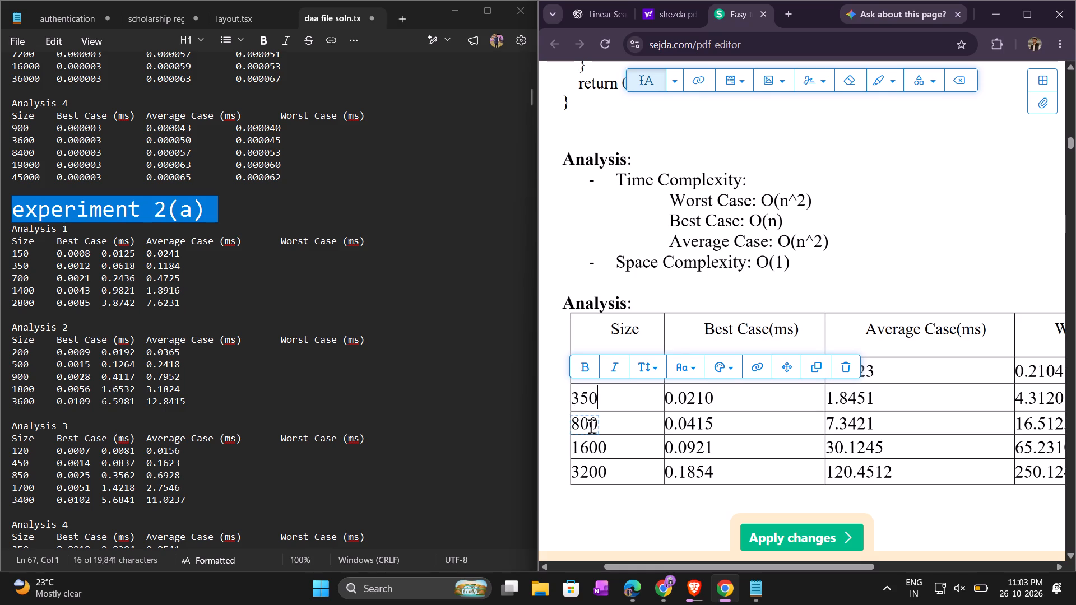
Set the sizes in the last three rows of the Insertion Sort table to 700, 1400 and 2800.
left_click(591, 426)
key("ctrl+a")
type("700")
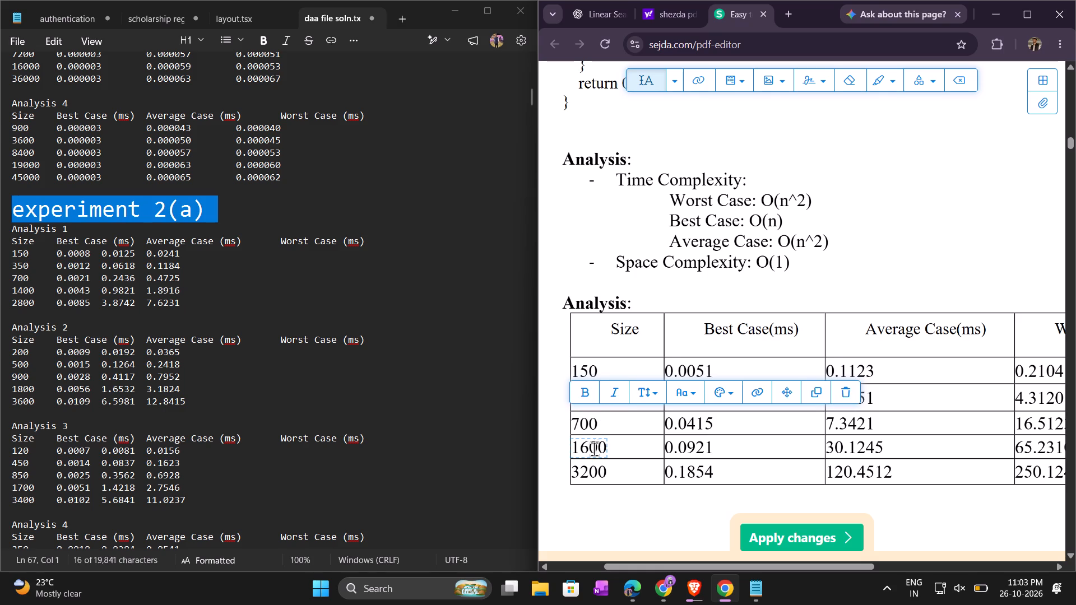
left_click(593, 449)
key("ctrl+a")
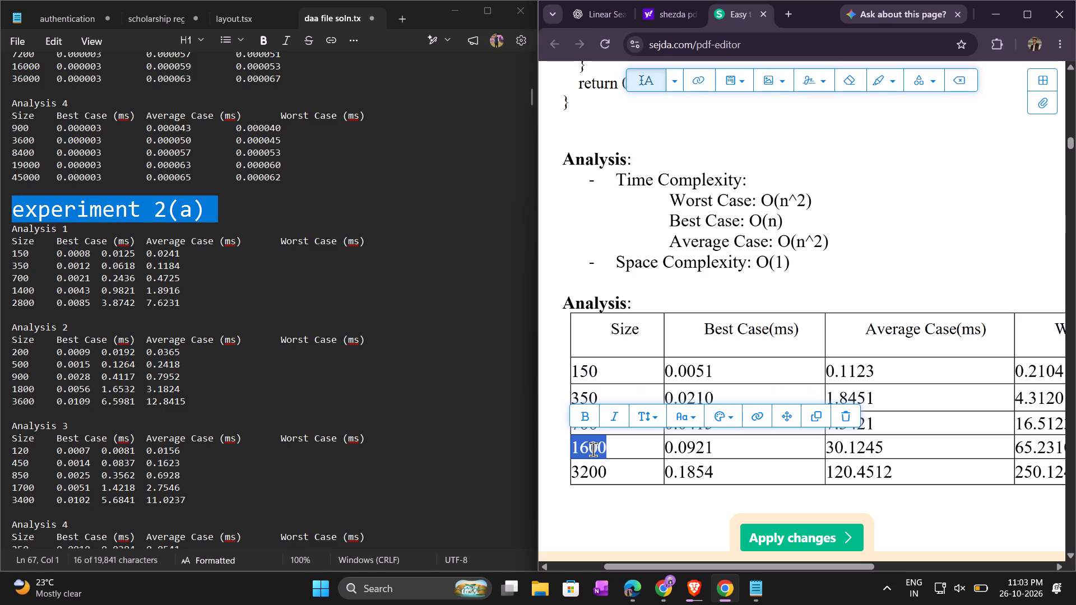
type("1400")
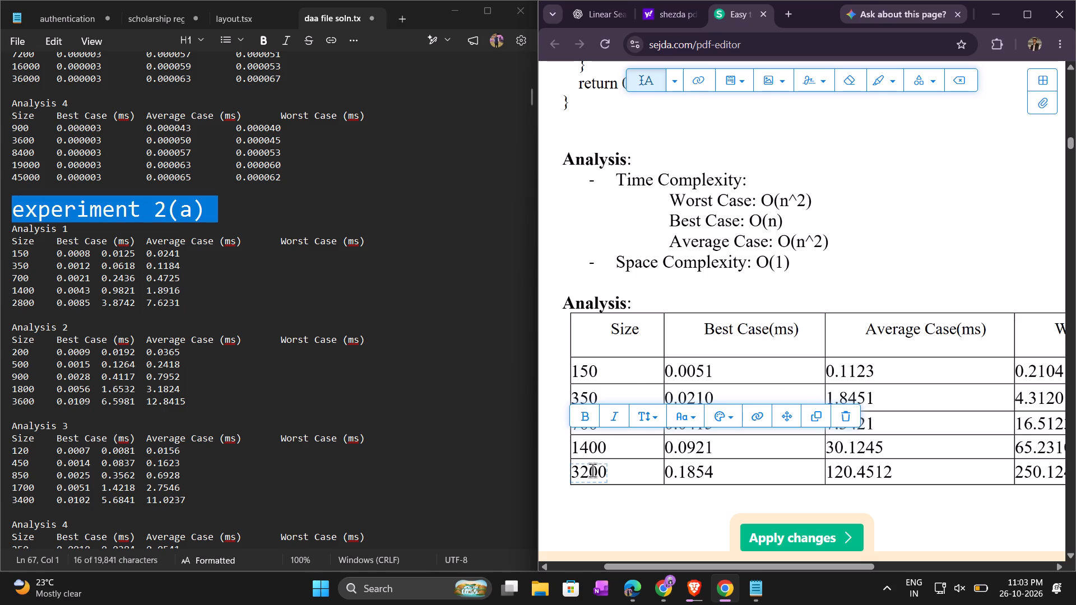
left_click(592, 470)
key("ctrl+a")
type("2800")
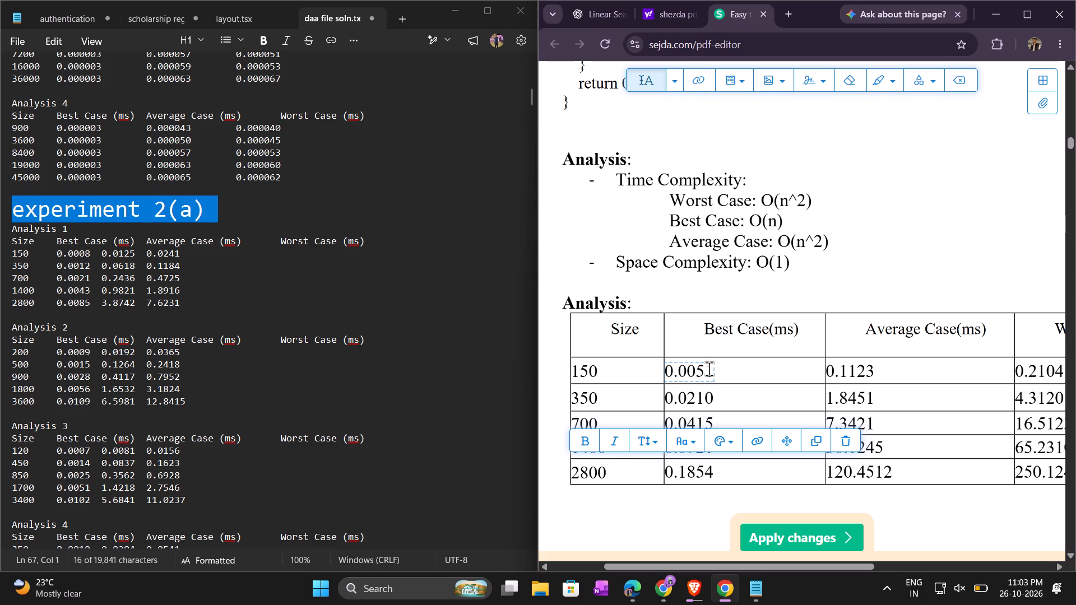
Set the Best Case value for size 150 in the Insertion Sort table to 0.0008.
left_click(709, 369)
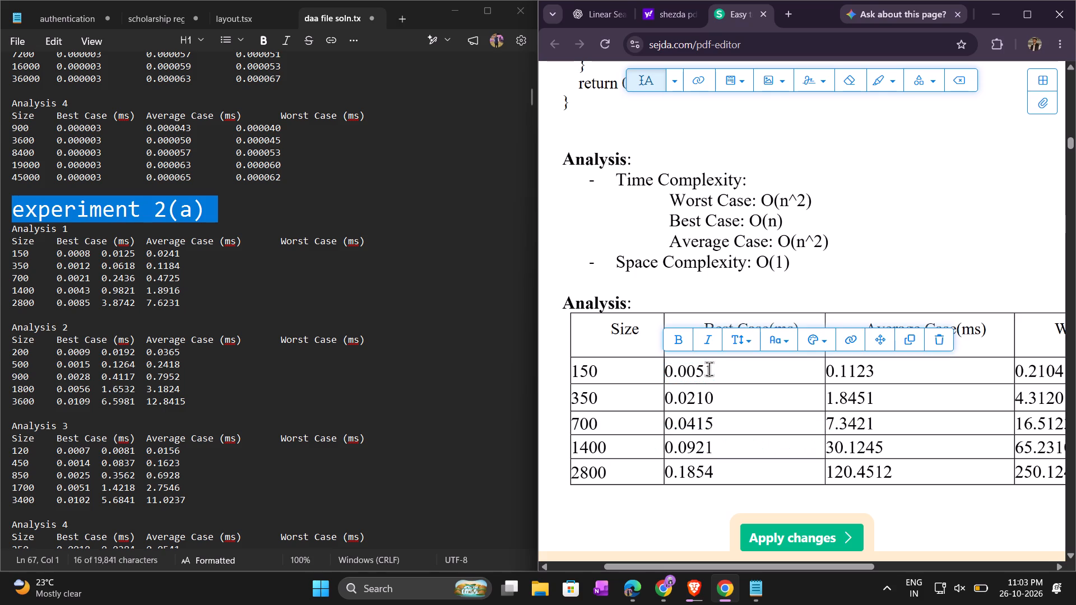
key("Right")
key("Right")
key("Right")
key("Right")
key("Right")
key("Right")
key("BackSpace")
key("BackSpace")
key("0")
key("8")
Set the Best Case values for sizes 350 and 700 in the Insertion Sort table to 0.0012 and 0.0021.
left_click(706, 399)
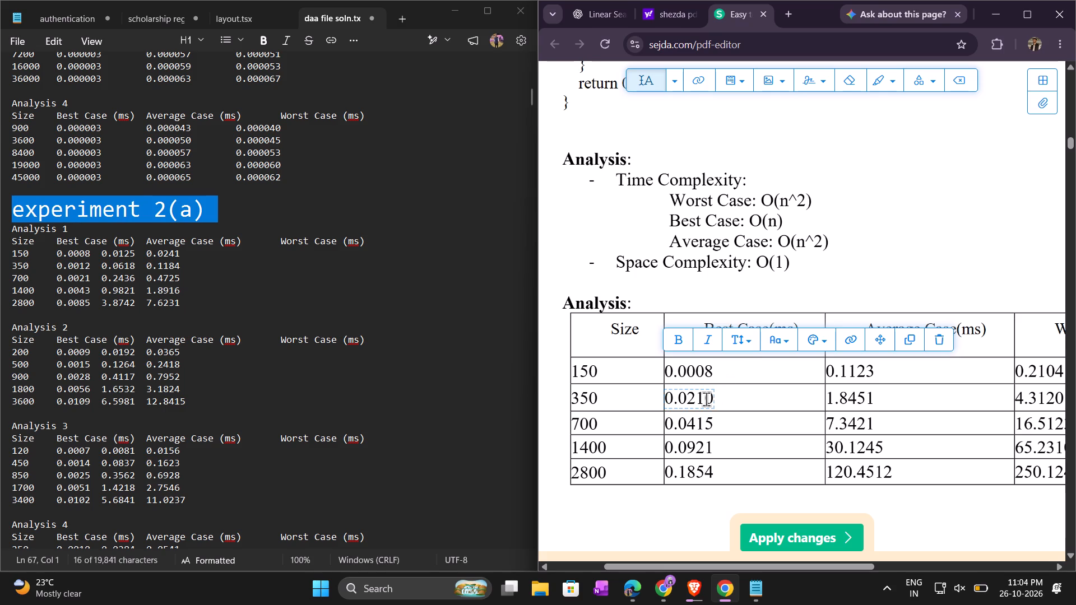
key("ctrl+a")
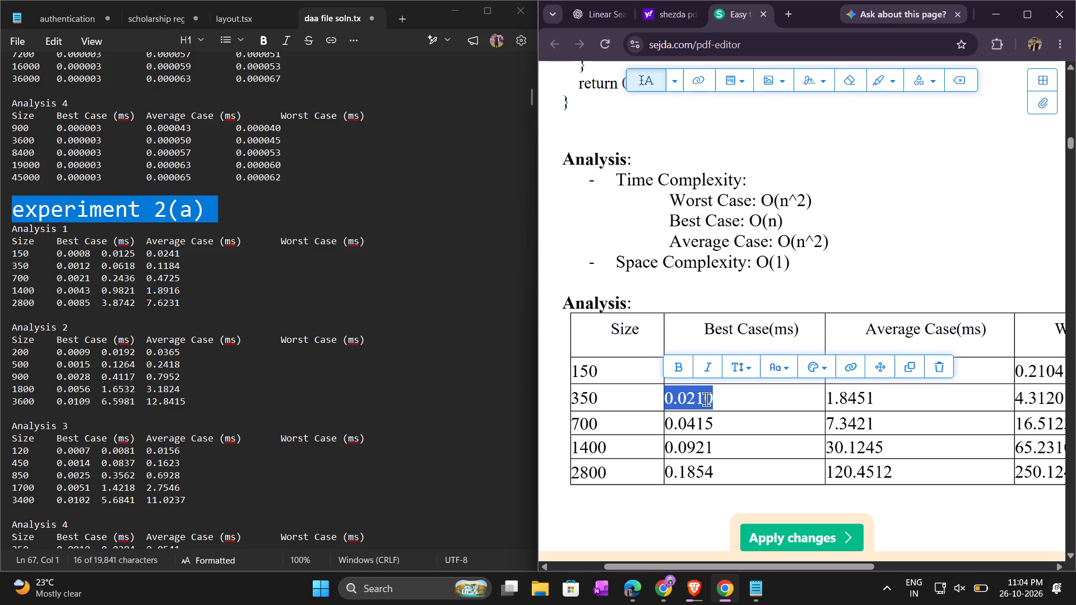
type("0.00")
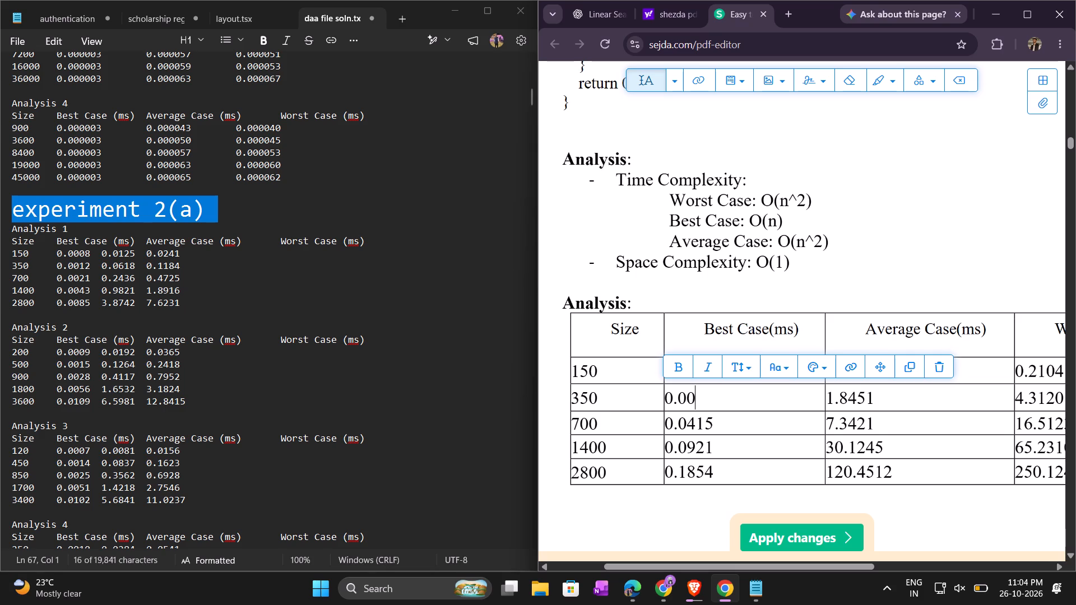
type("12")
left_click(682, 421)
key("ctrl+a")
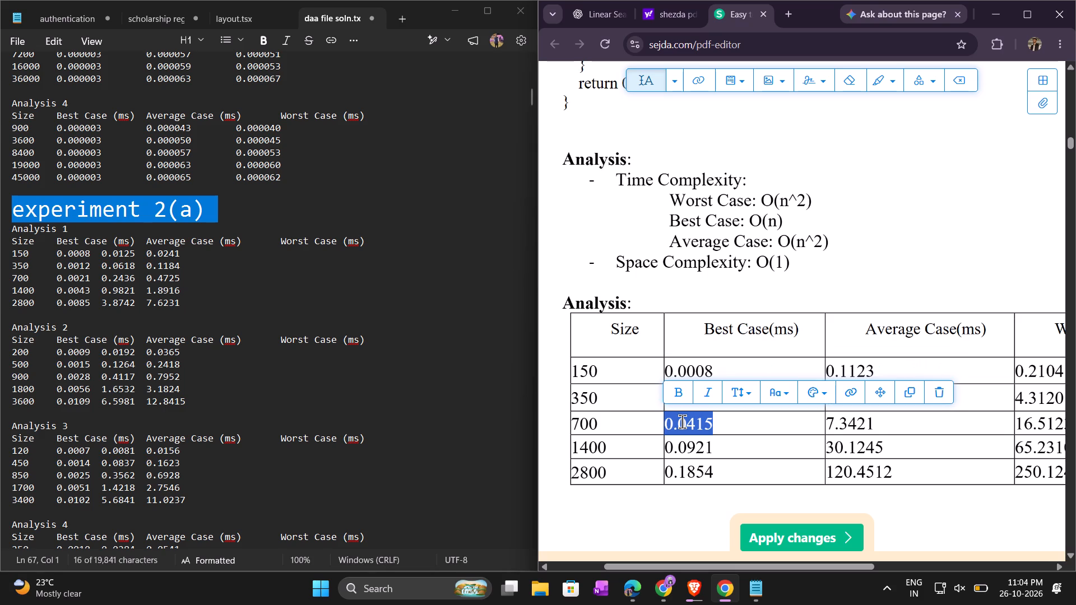
type("0.0021")
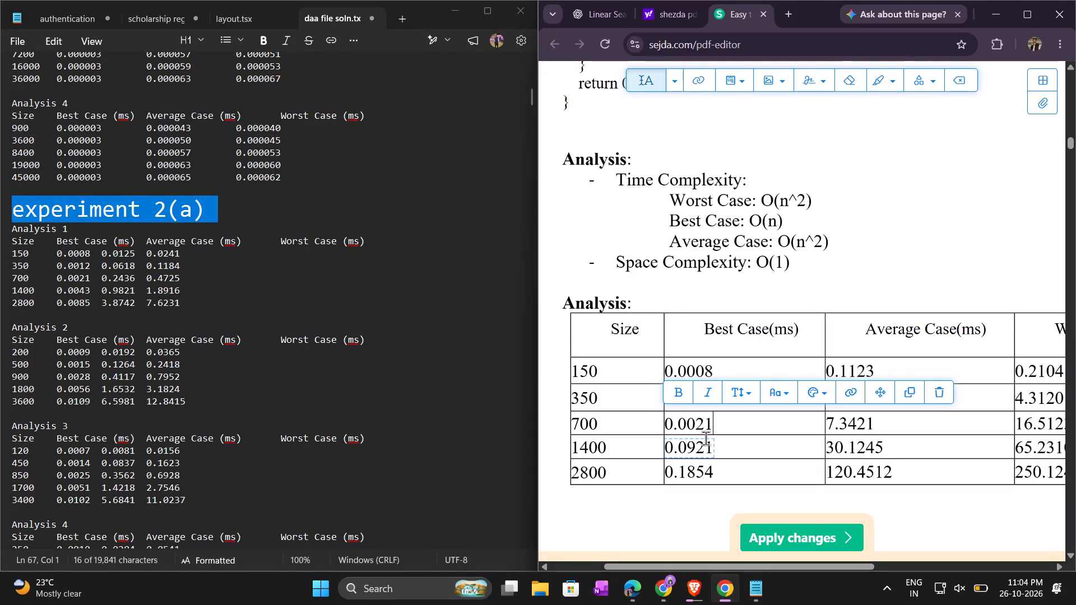
Set the Best Case values for sizes 1400 and 2800 in the Insertion Sort table to 0.0043 and 0.0085.
left_click(700, 455)
key("ctrl+a")
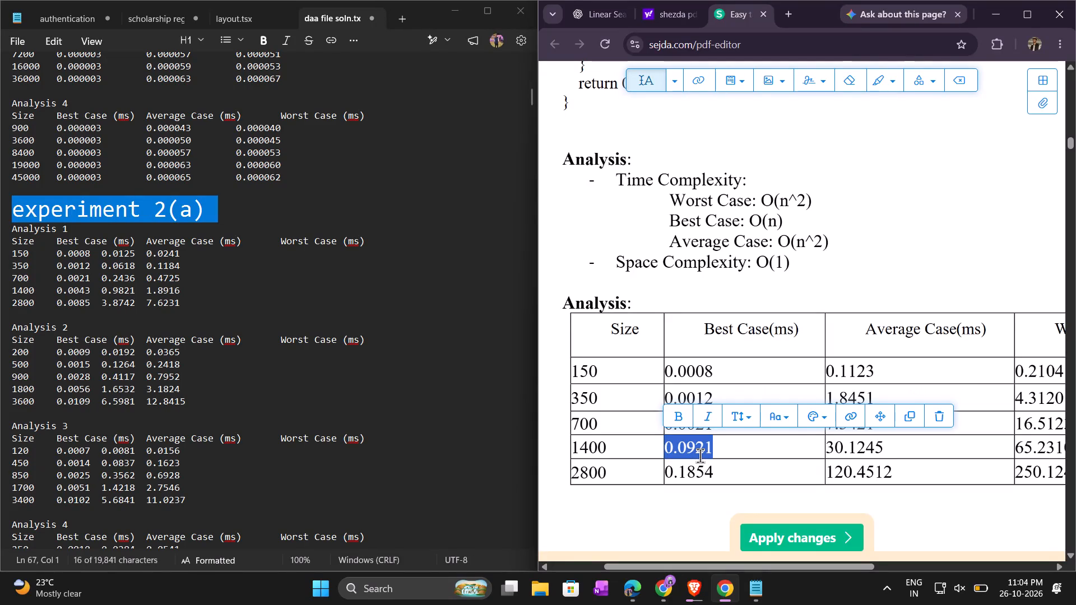
type("0.00")
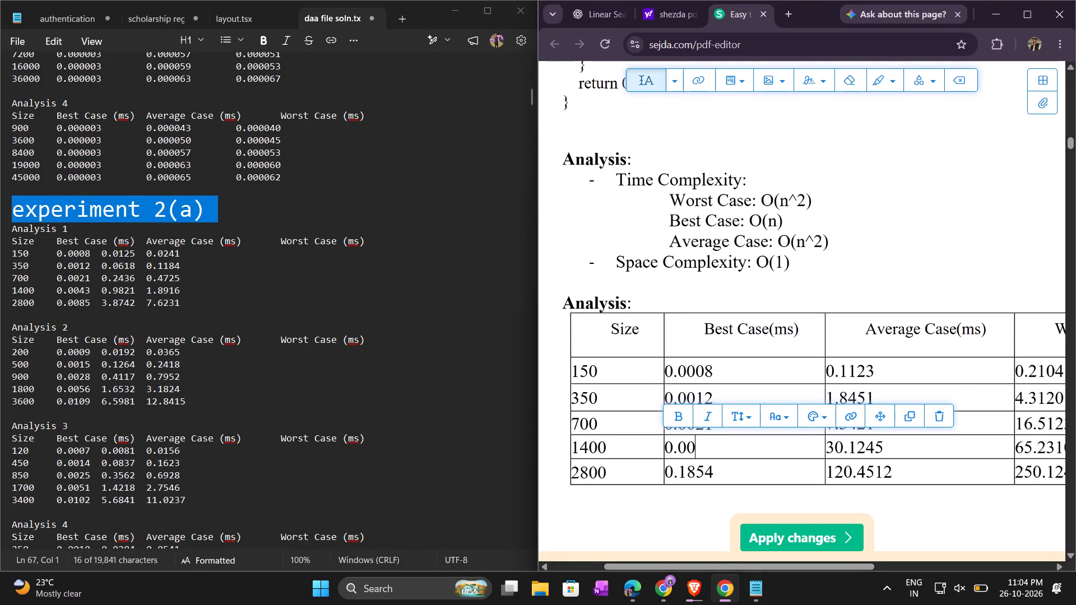
key("4")
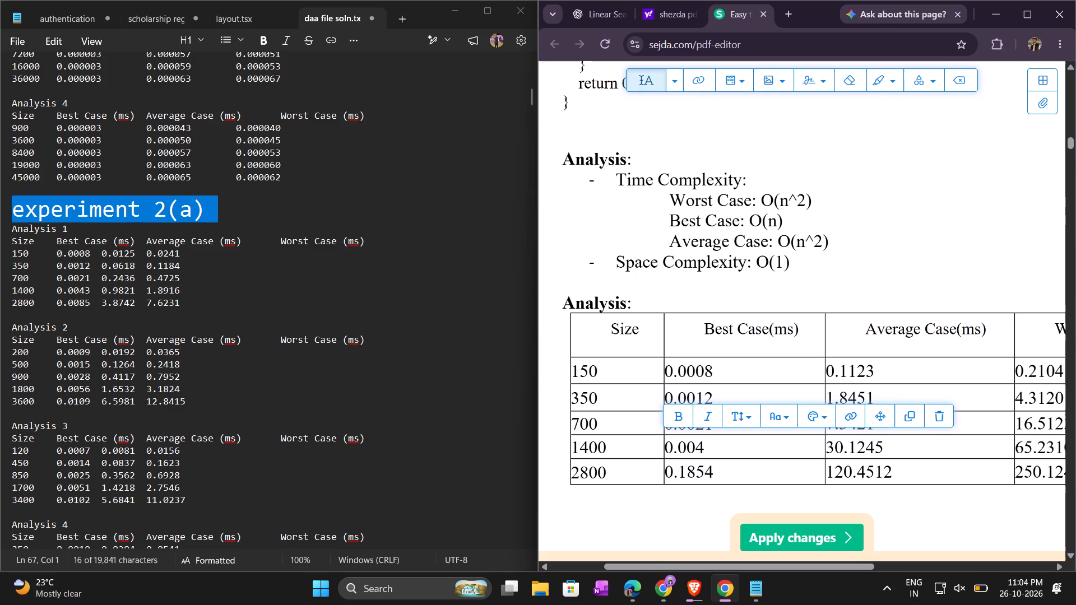
key("3")
double_click(697, 472)
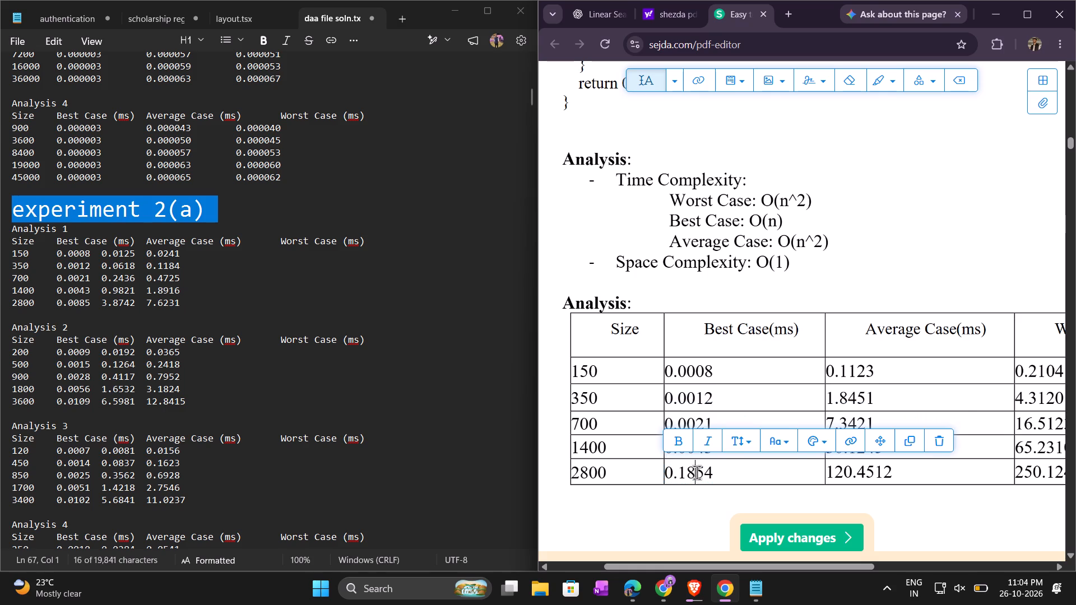
key("ctrl+a")
type("0.0085")
Set the Average Case values for sizes 150 and 350 in the Insertion Sort table to 0.0125 and 0.0618.
left_click(858, 372)
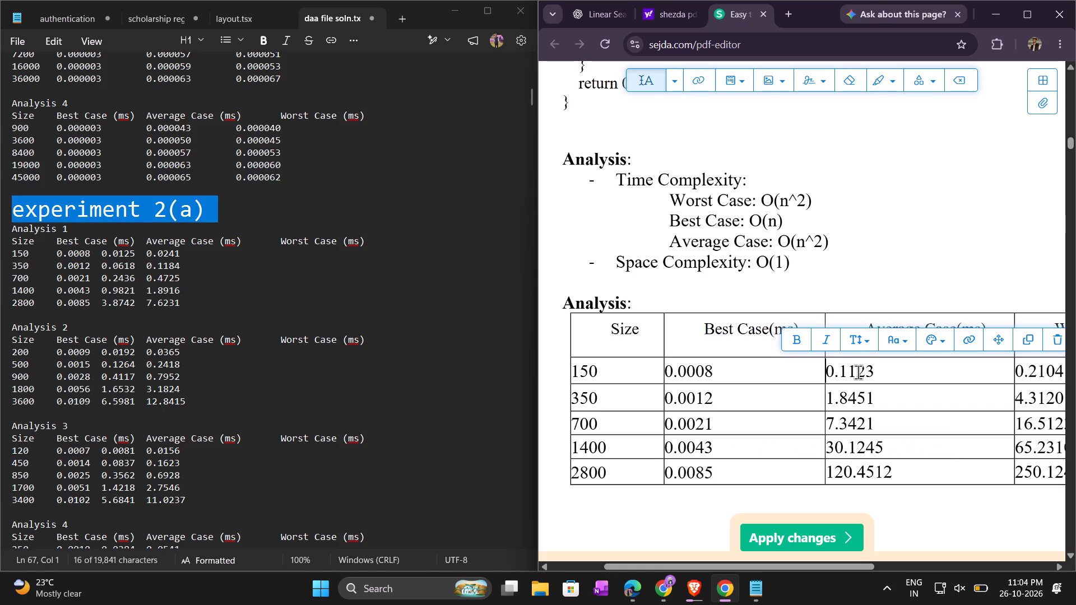
key("ctrl+a")
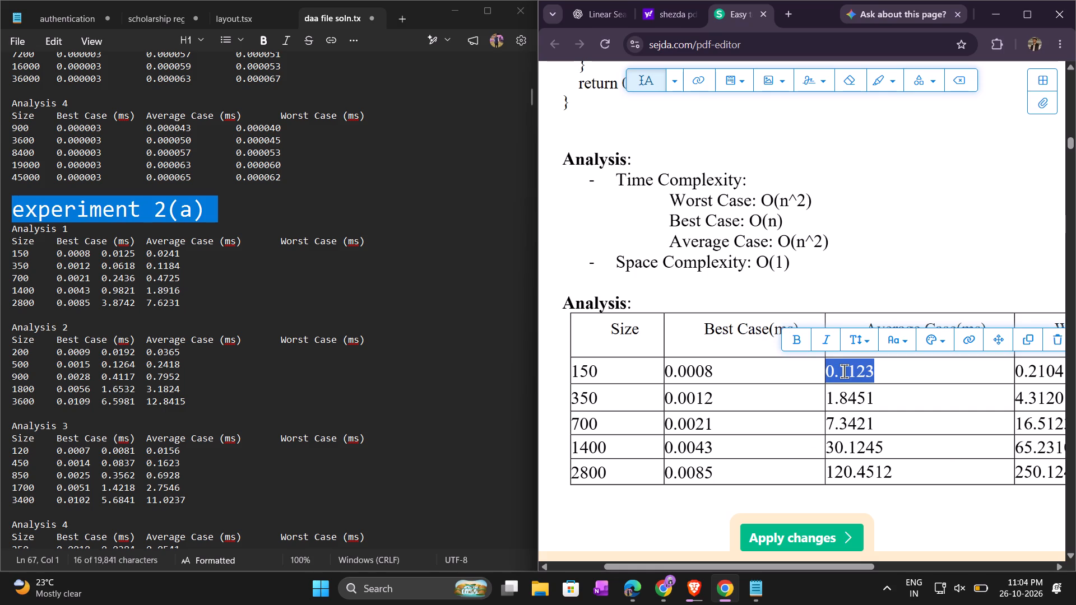
type("0.0125")
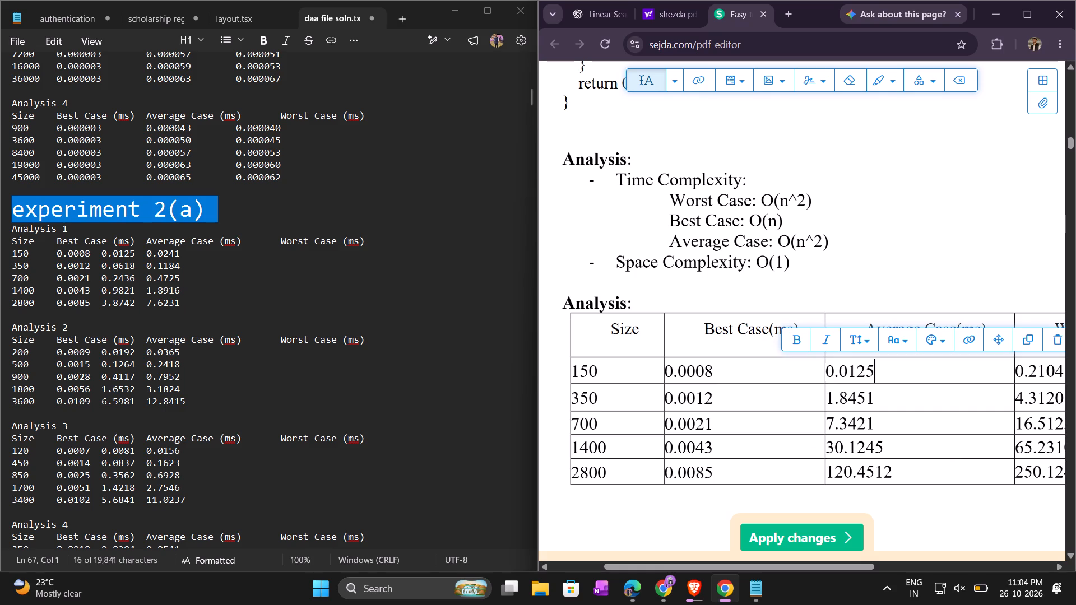
left_click(820, 406)
key("BackSpace")
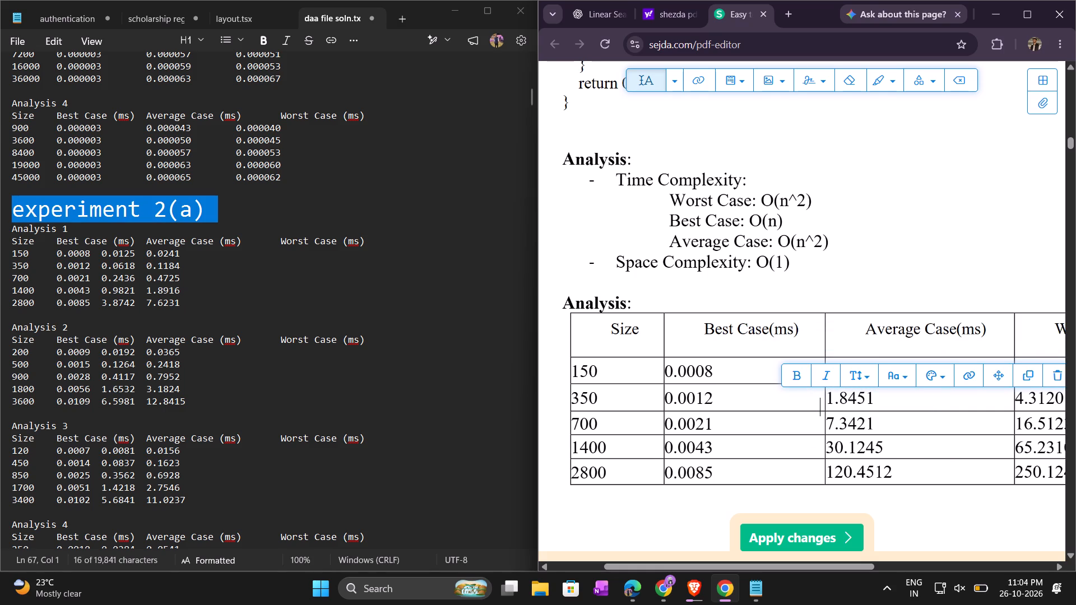
left_click(848, 400)
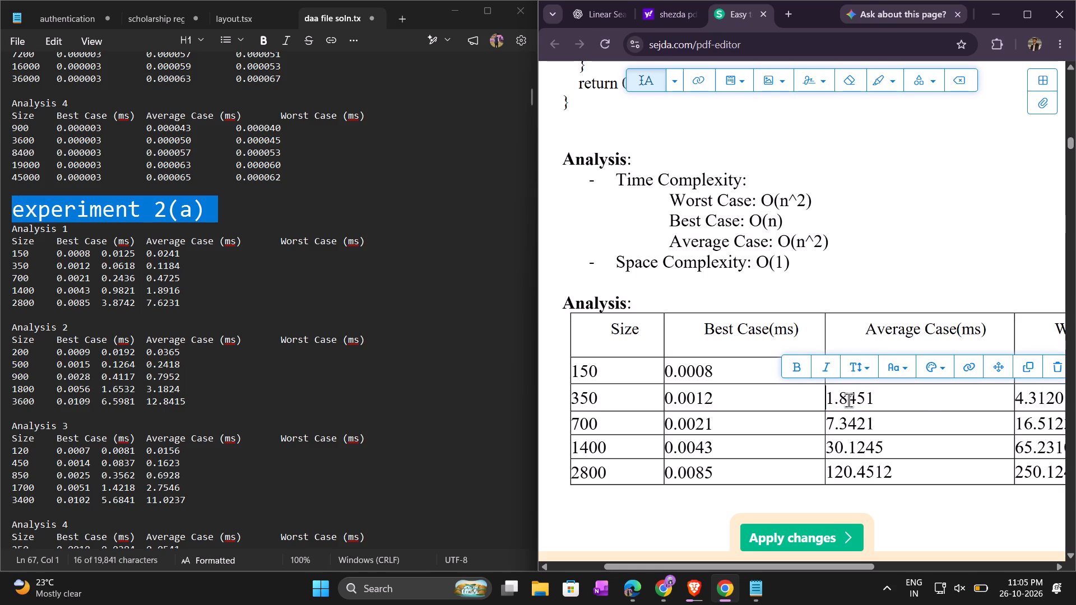
key("ctrl+a")
type("0.0618")
Set the Average Case values for sizes 700 and 1400 in the Insertion Sort table to 0.2436 and 0.9821.
key("ctrl+a")
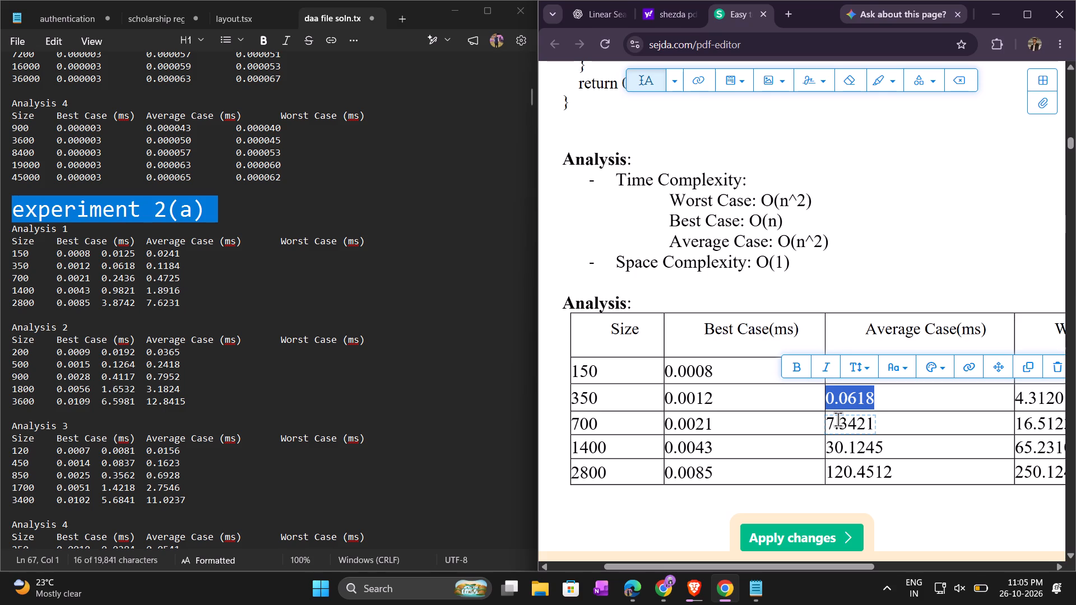
left_click(838, 419)
key("ctrl+a")
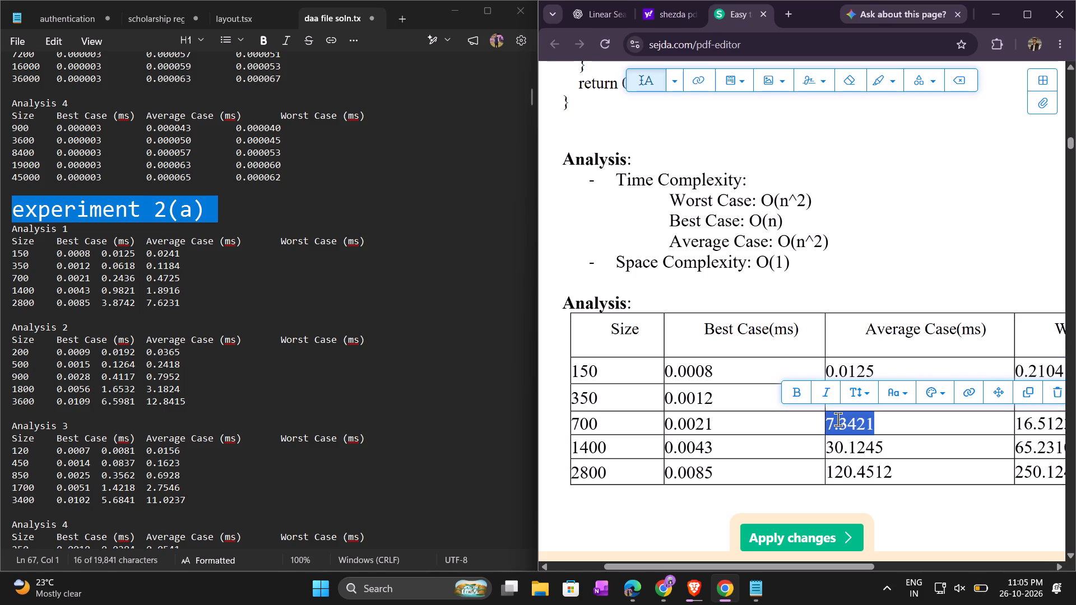
type("0.24")
type("36")
left_click(865, 455)
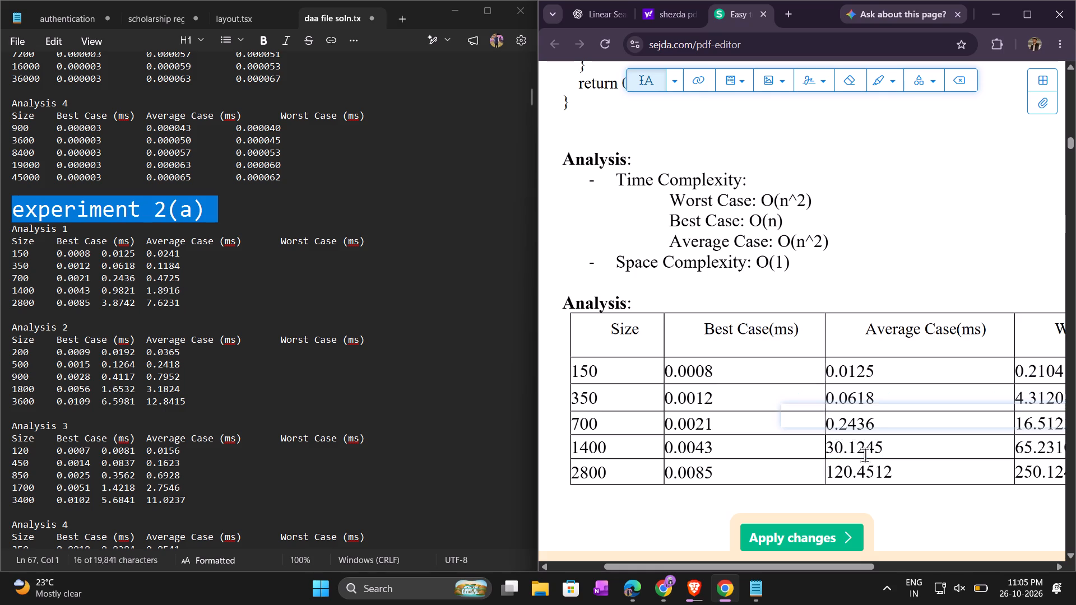
key("ctrl+a")
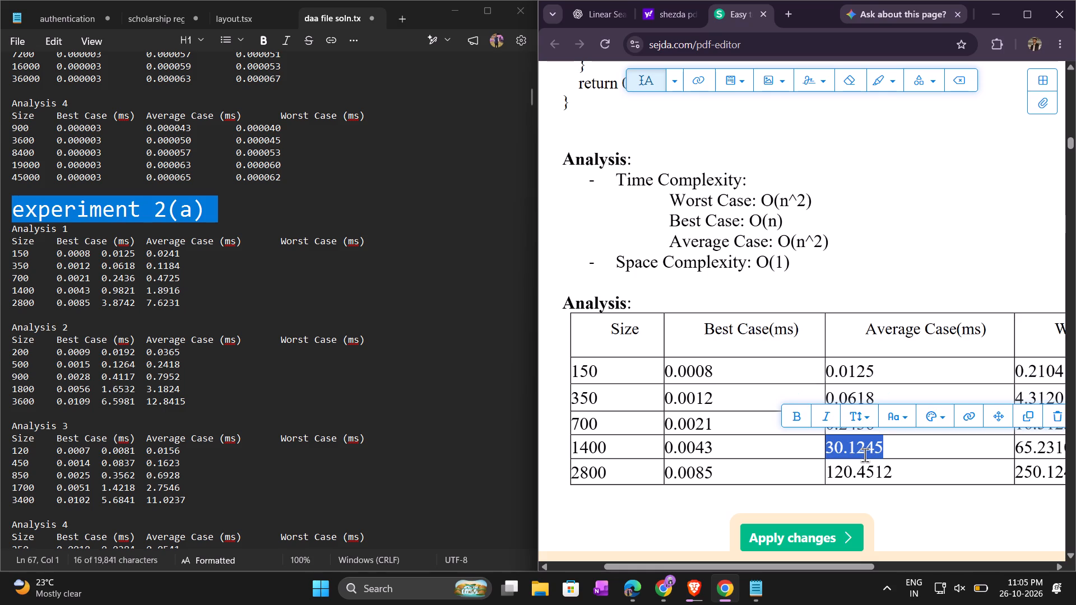
type("0.98")
type("221")
key("BackSpace")
key("BackSpace")
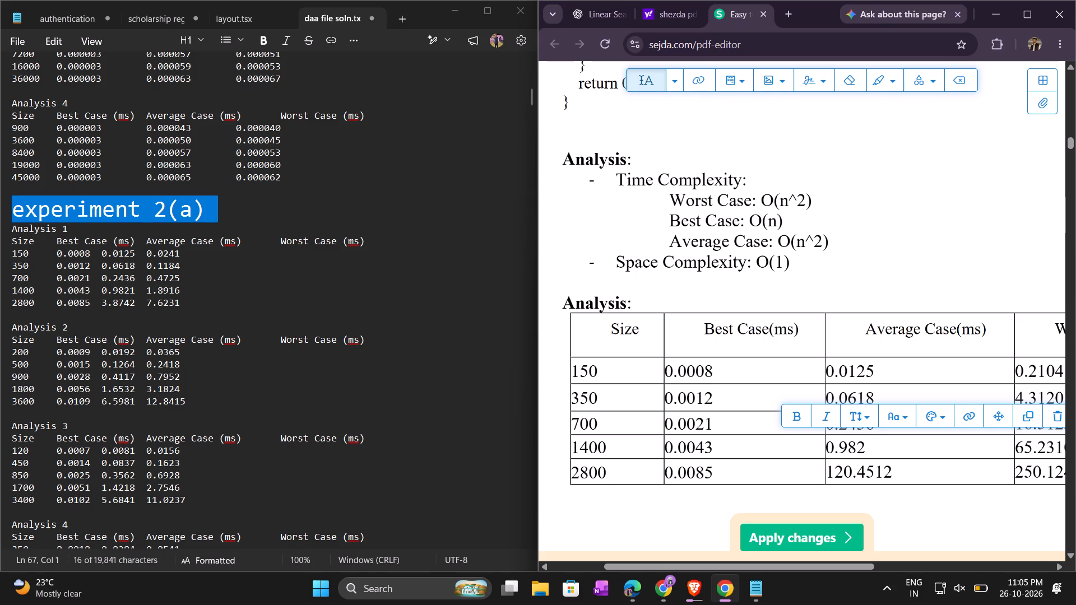
key("1")
Set the Average Case value for size 2800 in the Insertion Sort table to 3.8742.
left_click(851, 476)
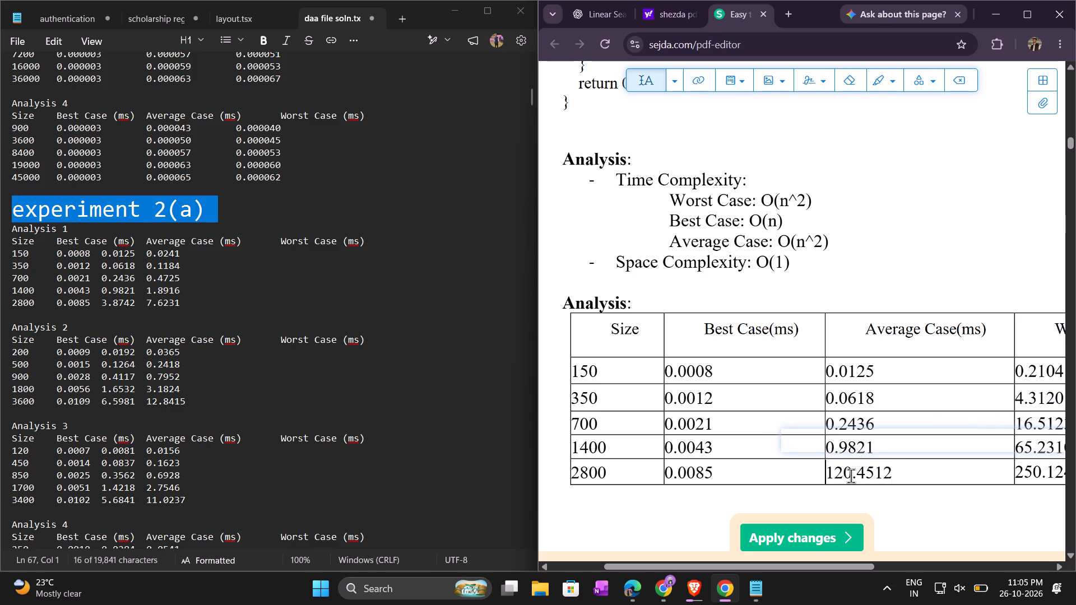
key("ctrl+a")
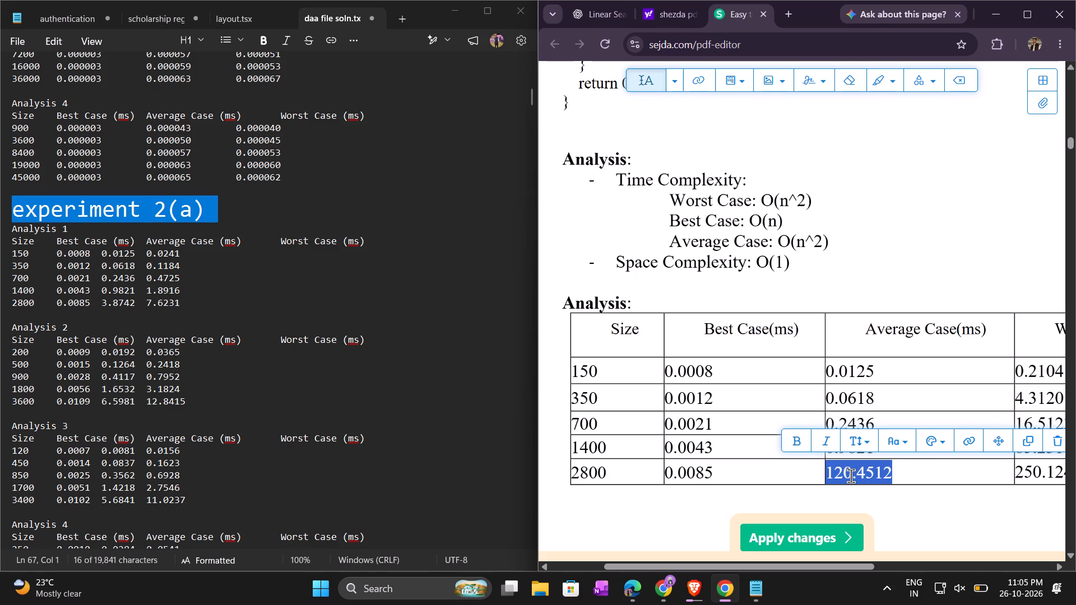
type("3.")
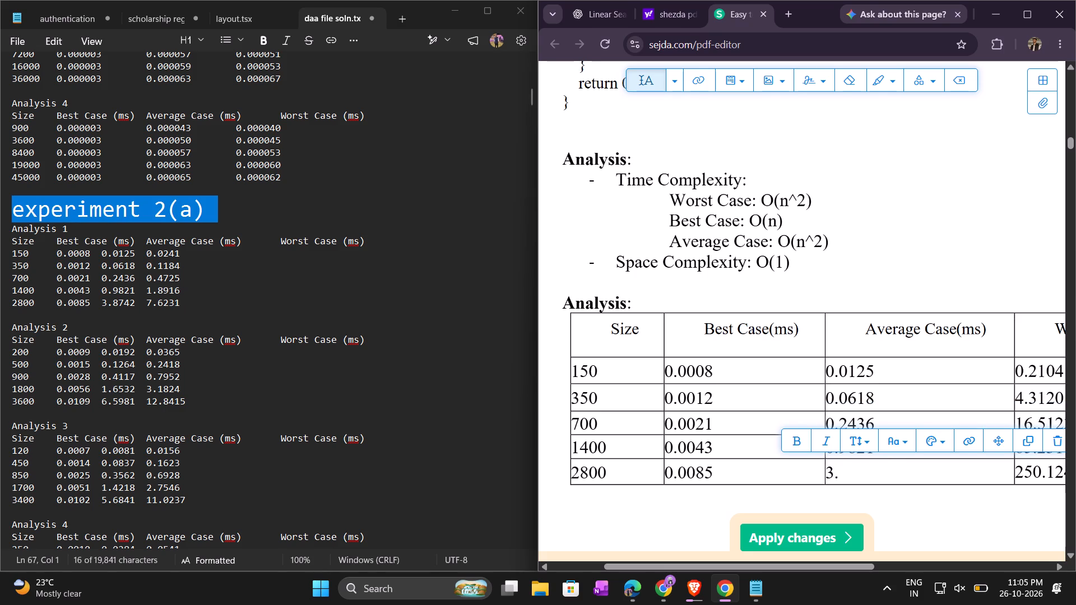
type("8742")
Enlarge the PDF editor window and look through the remaining lab file pages down to the end of the document.
scroll(935, 291, "down", 3)
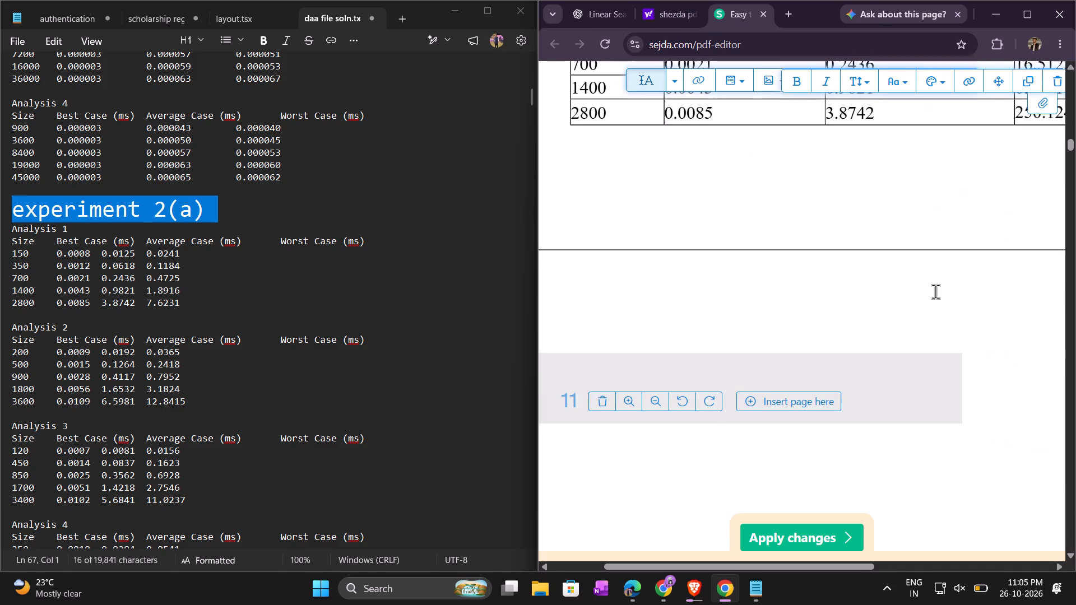
scroll(935, 291, "down", 14)
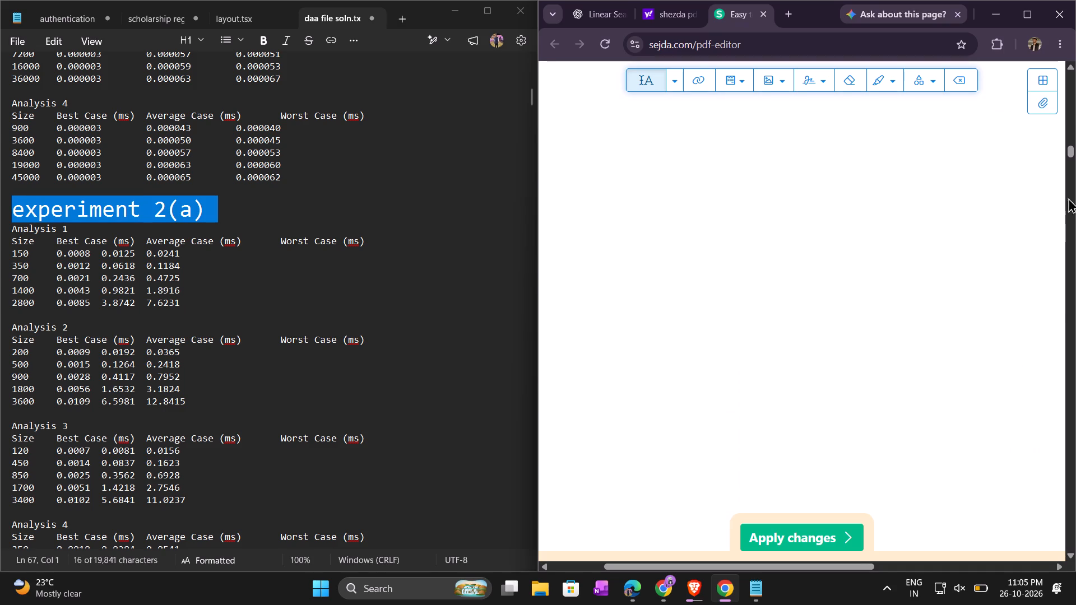
left_click_drag(1071, 151, 1075, 604)
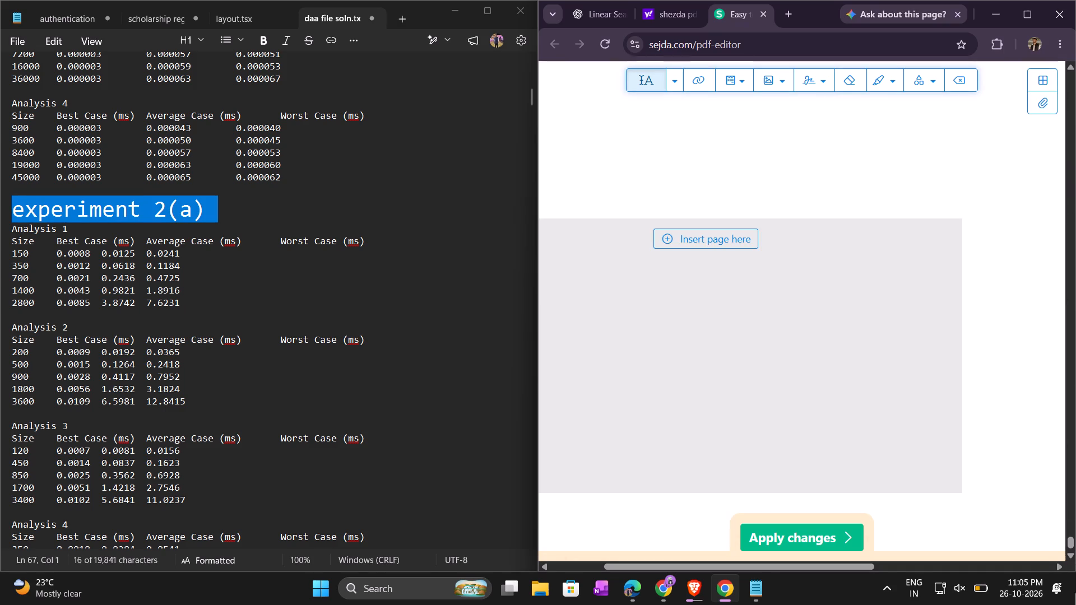
left_click(1027, 7)
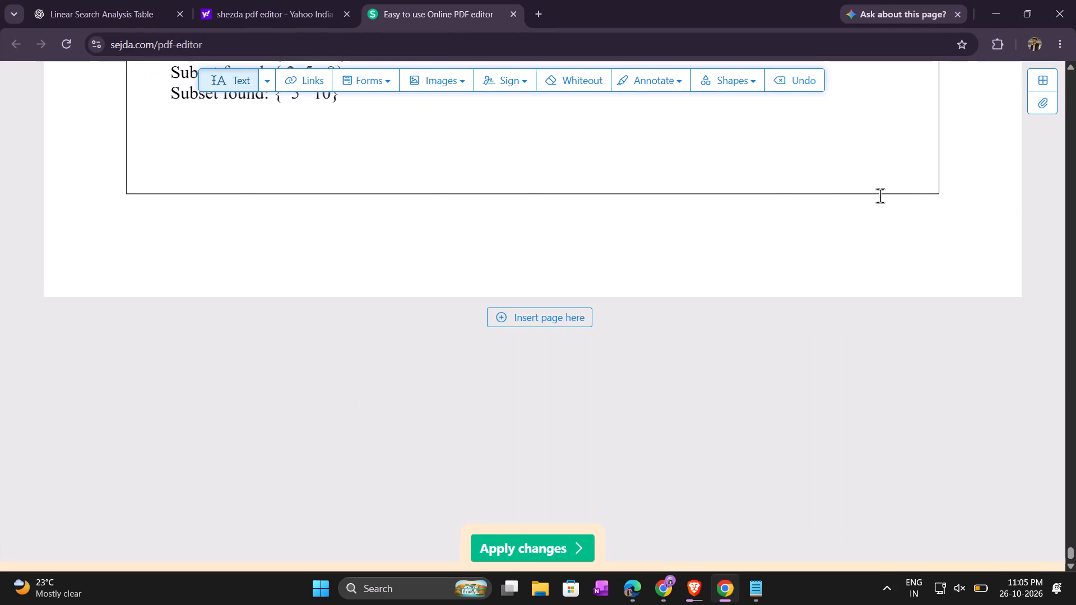
scroll(680, 337, "up", 3)
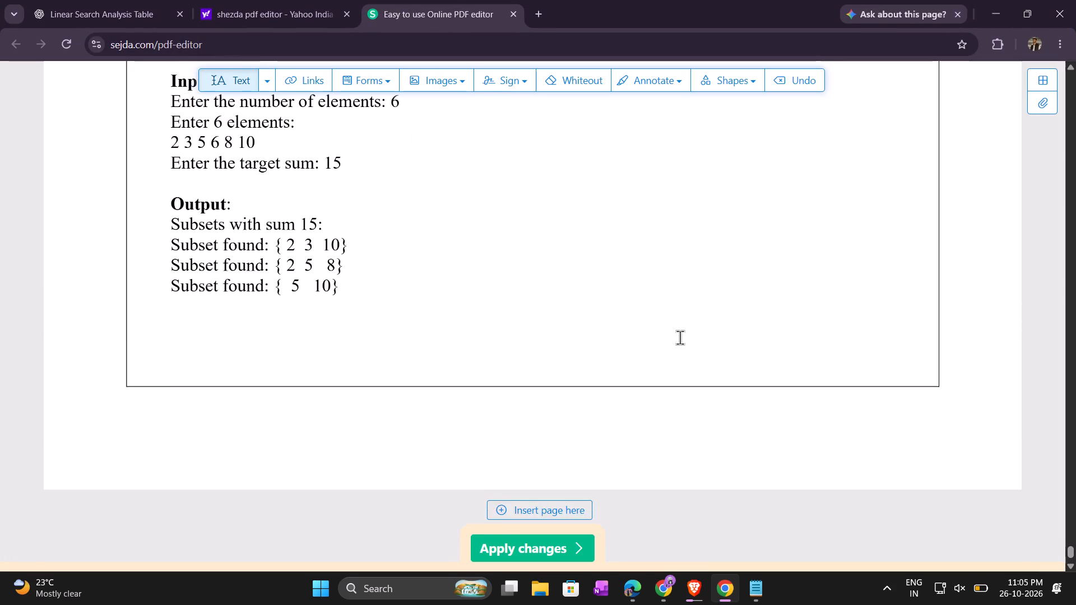
scroll(680, 337, "up", 1)
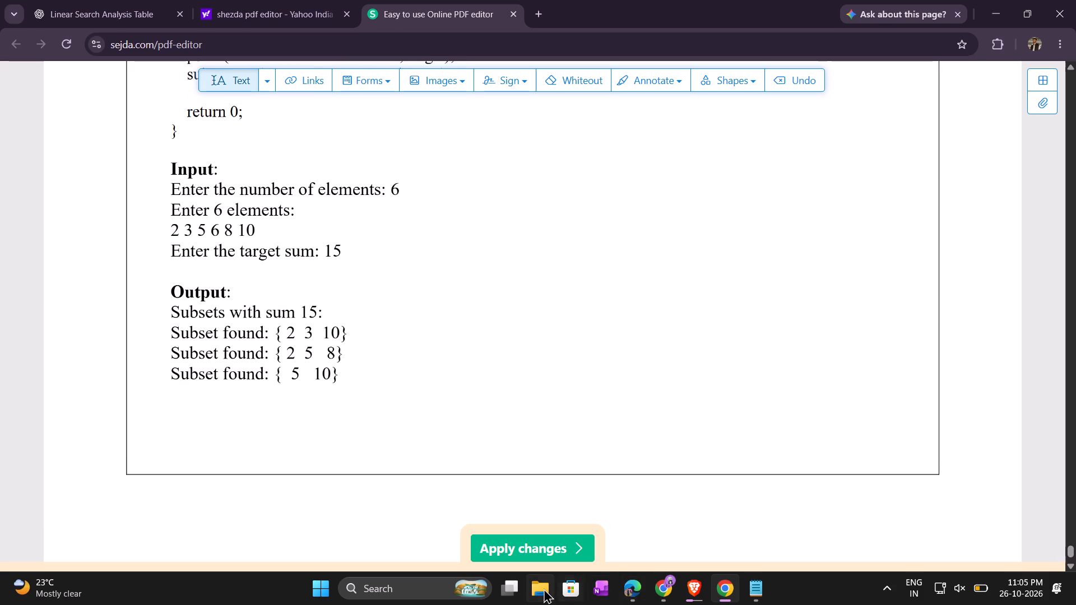
scroll(760, 347, "up", 16)
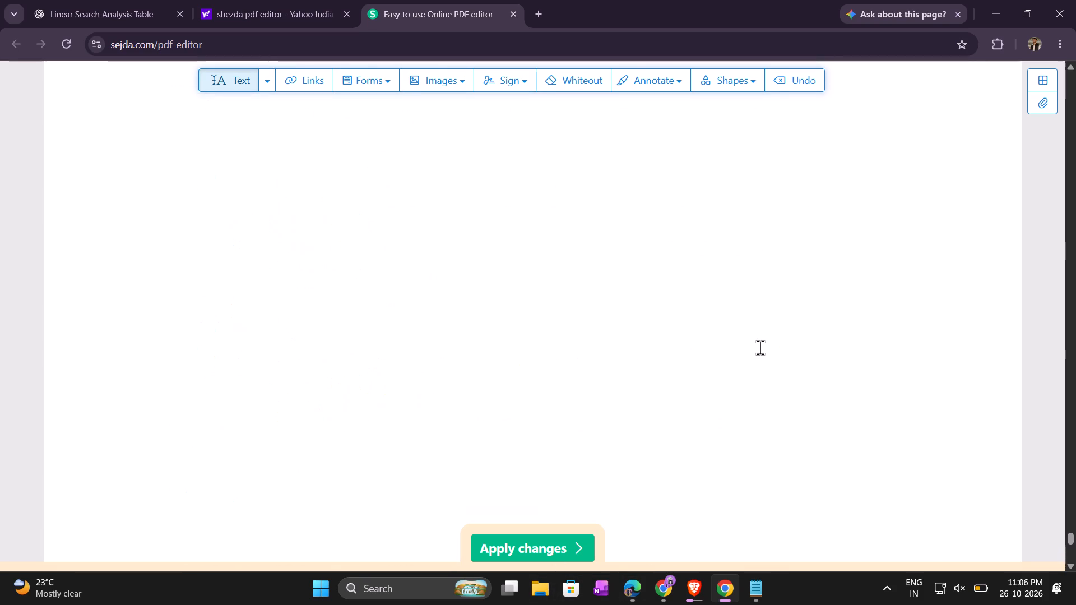
scroll(760, 347, "up", 14)
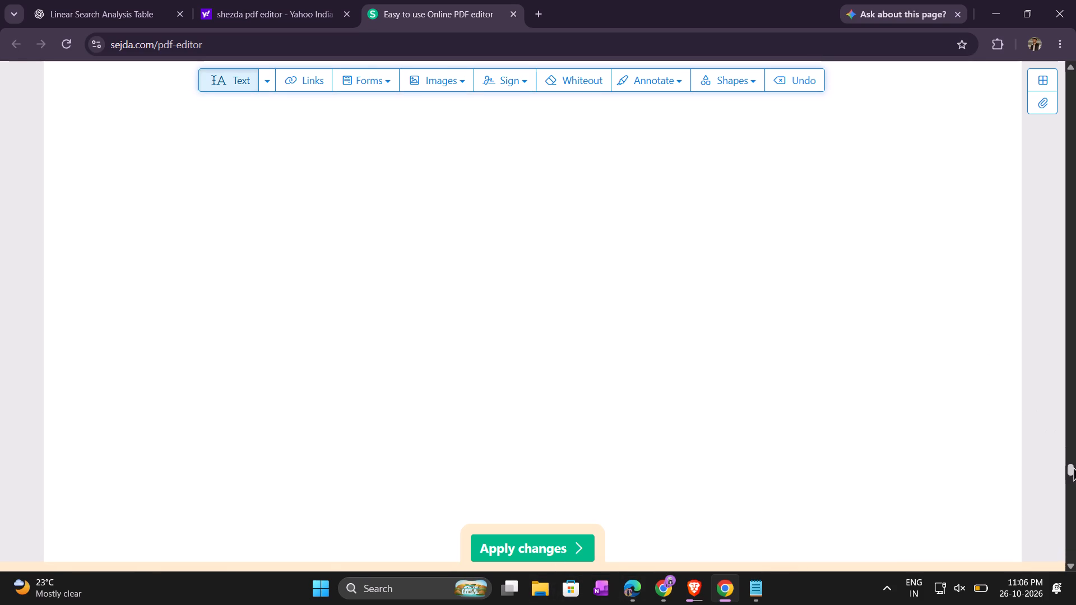
left_click_drag(1072, 468, 721, 542)
scroll(721, 542, "down", 1)
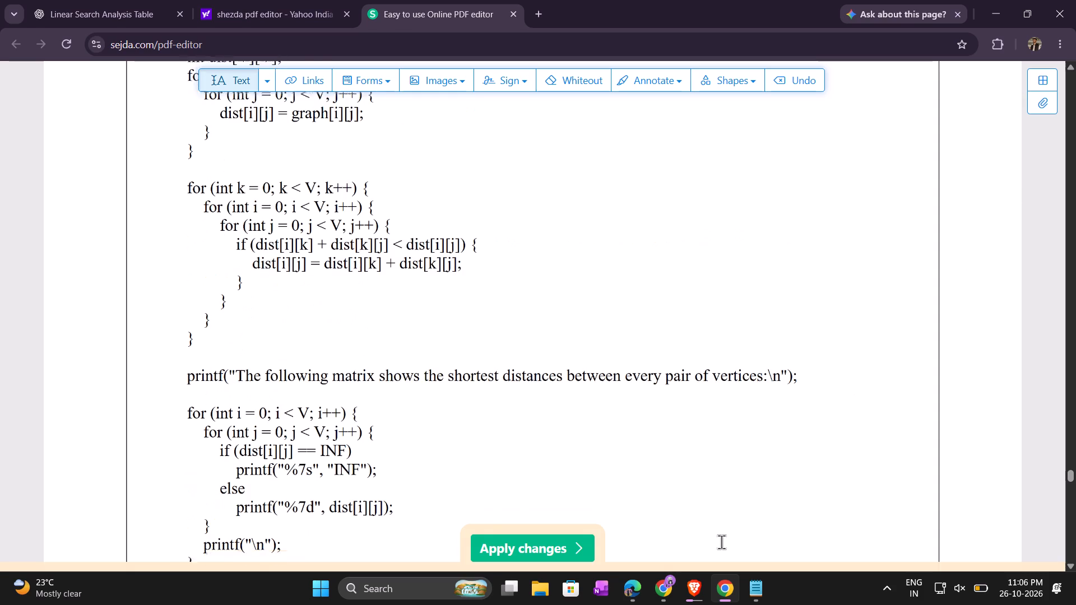
scroll(721, 542, "down", 5)
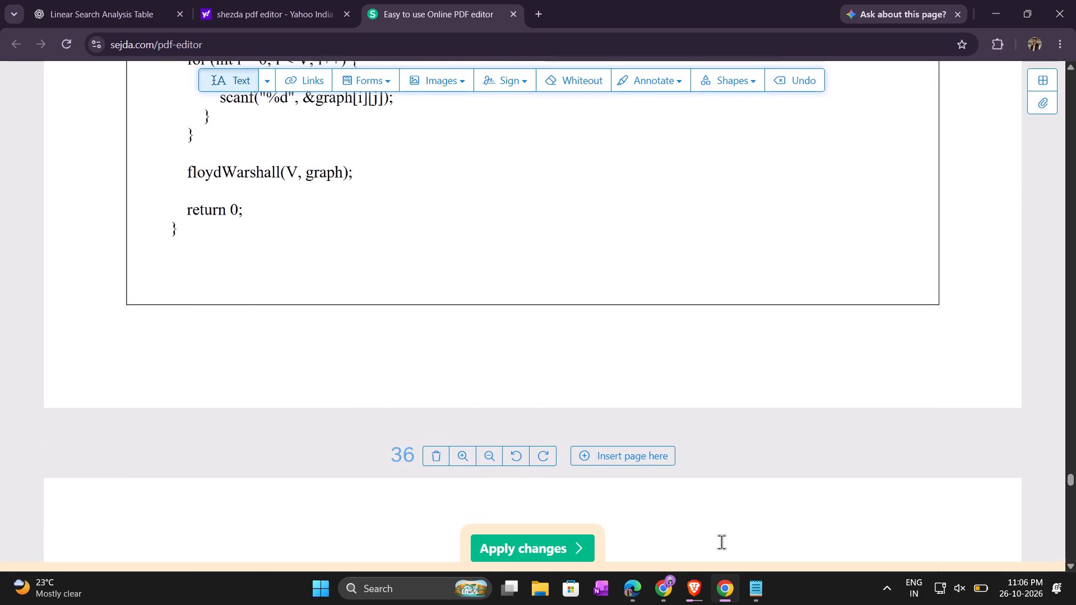
scroll(721, 542, "down", 1)
left_click_drag(1070, 482, 1047, 604)
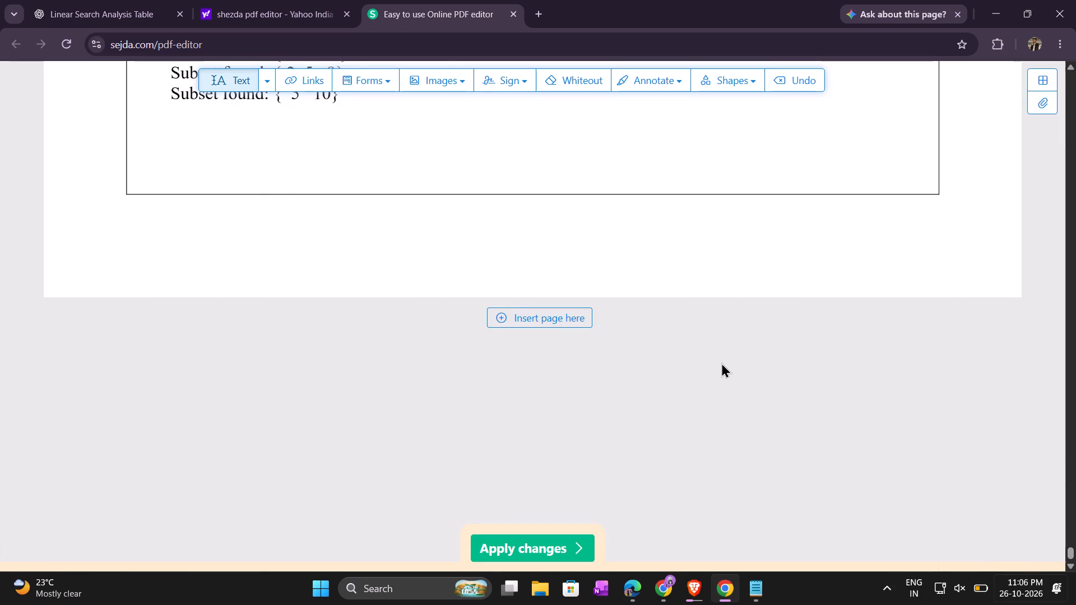
scroll(721, 362, "up", 9)
scroll(721, 362, "down", 4)
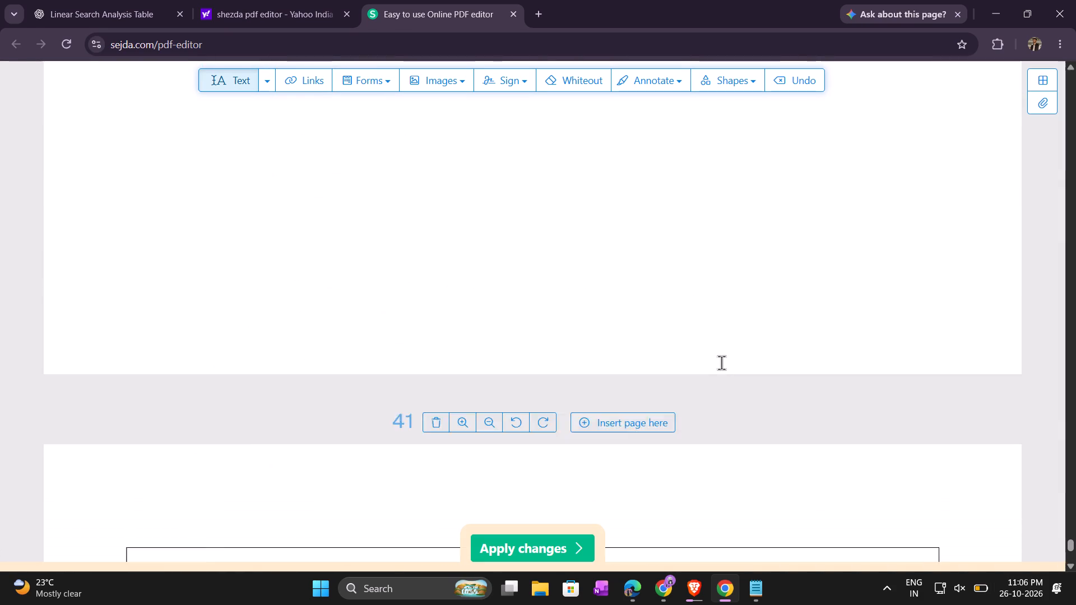
scroll(721, 362, "down", 2)
scroll(721, 362, "up", 1)
scroll(721, 362, "down", 4)
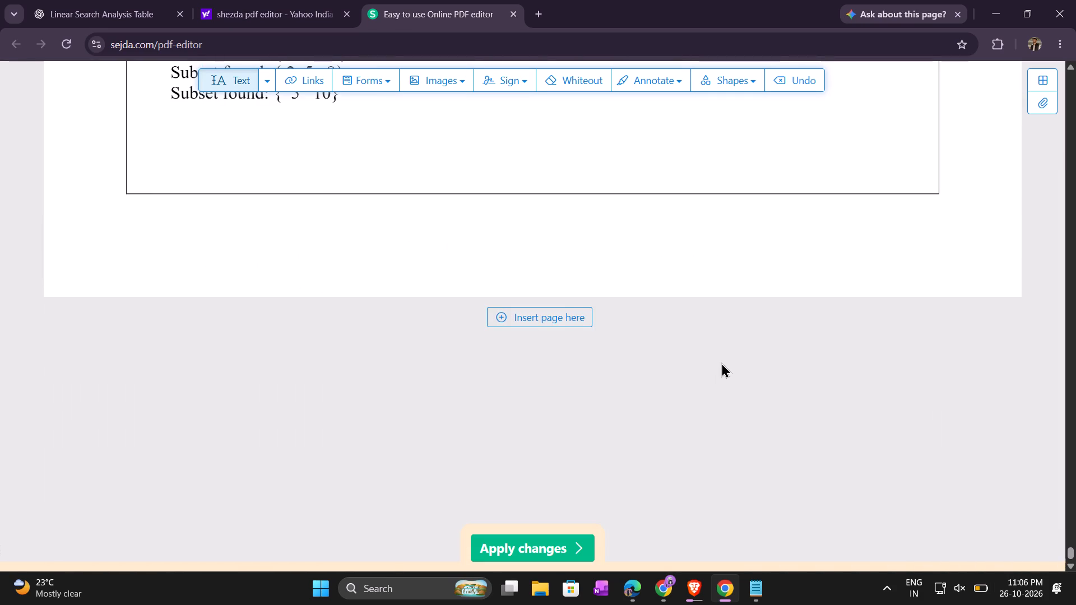
scroll(721, 362, "down", 2)
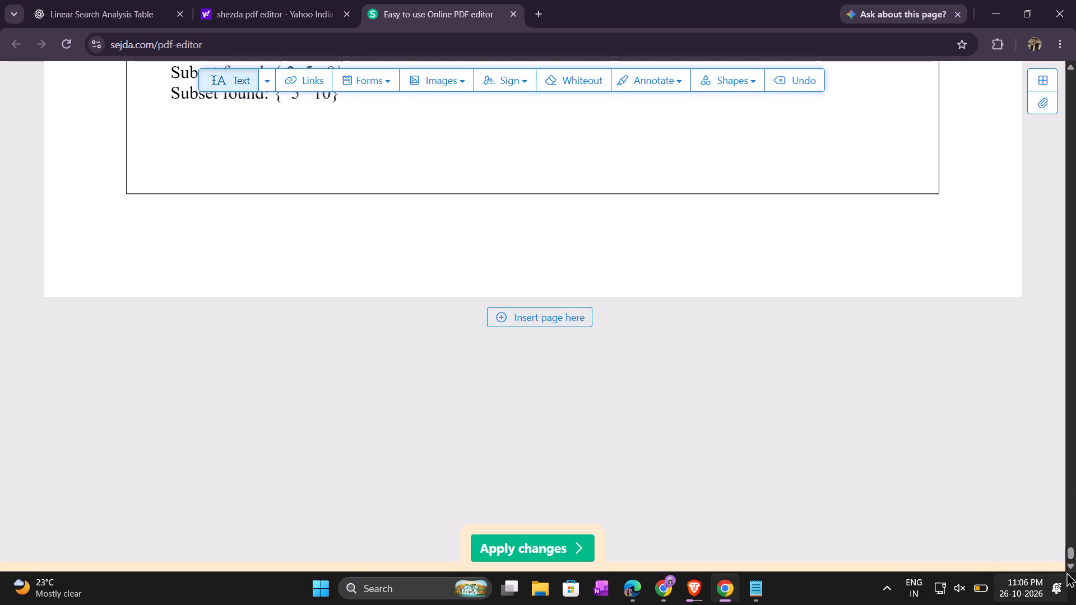
scroll(1058, 502, "up", 4)
scroll(1058, 502, "down", 5)
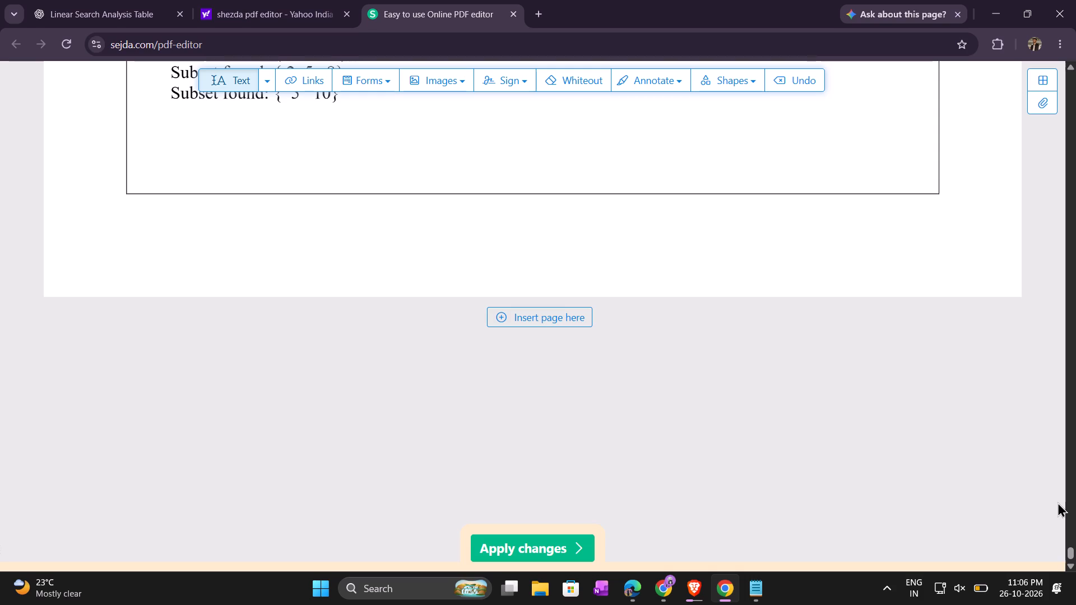
Review the analysis tables on the earlier pages, from page 18 back to the recursive Linear Search table.
left_click(1066, 212)
left_click_drag(1069, 548, 1069, 259)
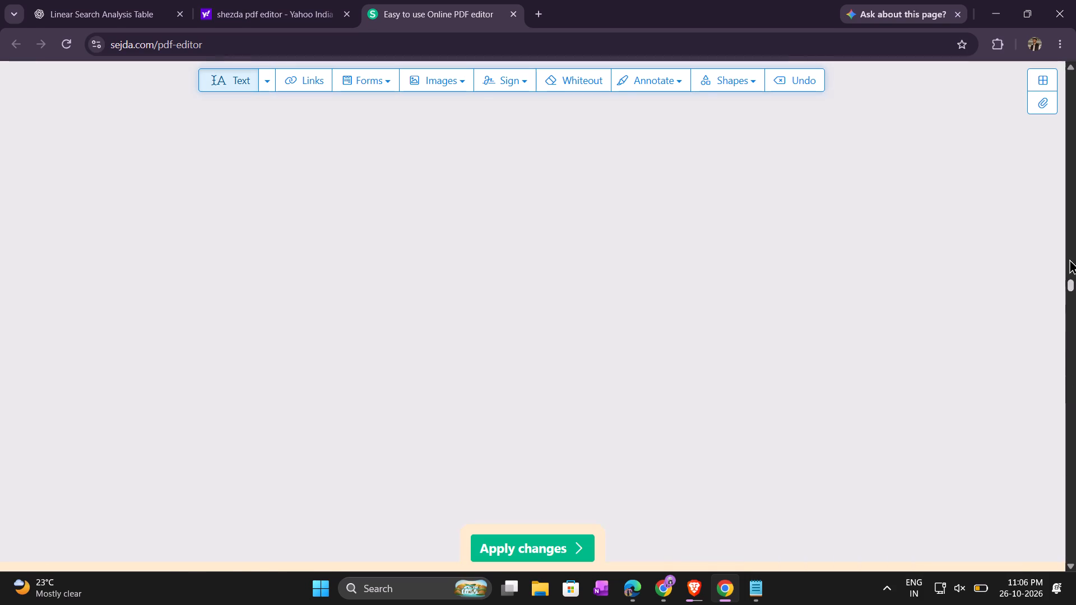
left_click_drag(1069, 259, 1072, 177)
left_click_drag(1071, 185, 1071, 213)
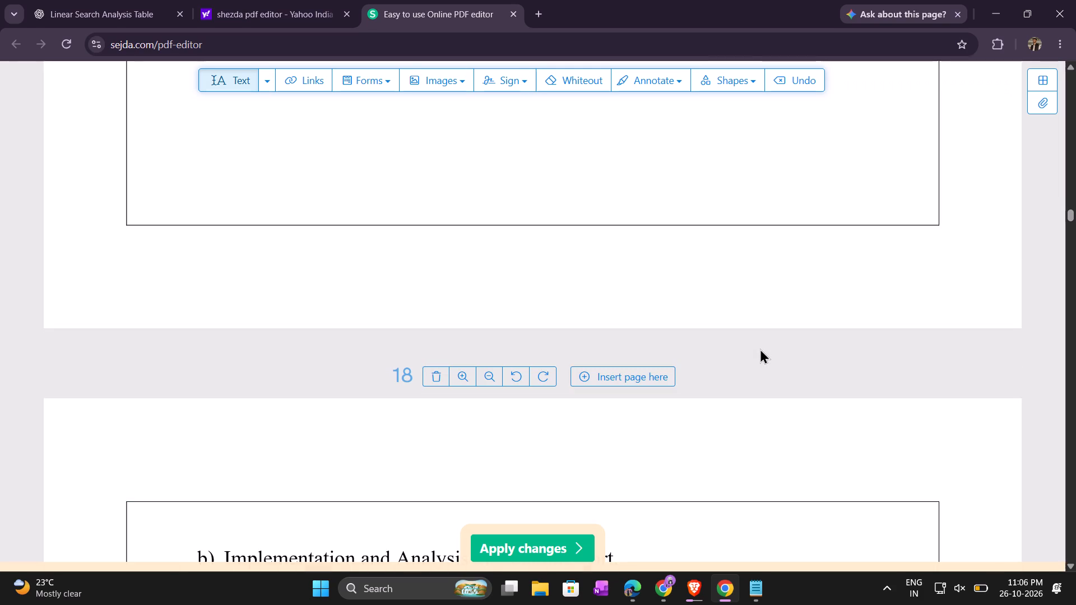
scroll(839, 264, "up", 1)
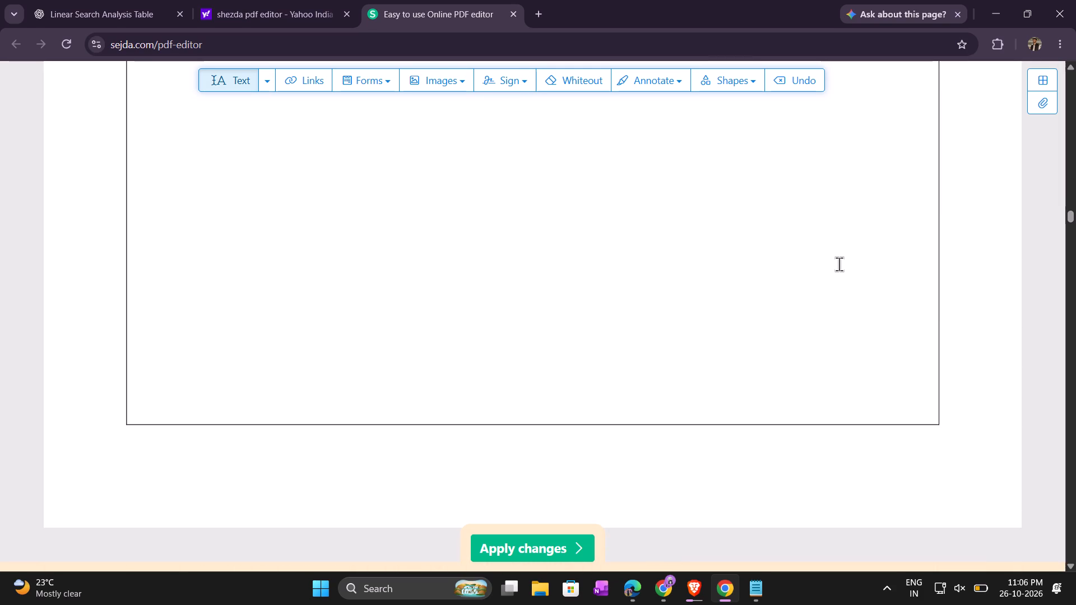
scroll(839, 264, "up", 5)
scroll(839, 264, "down", 1)
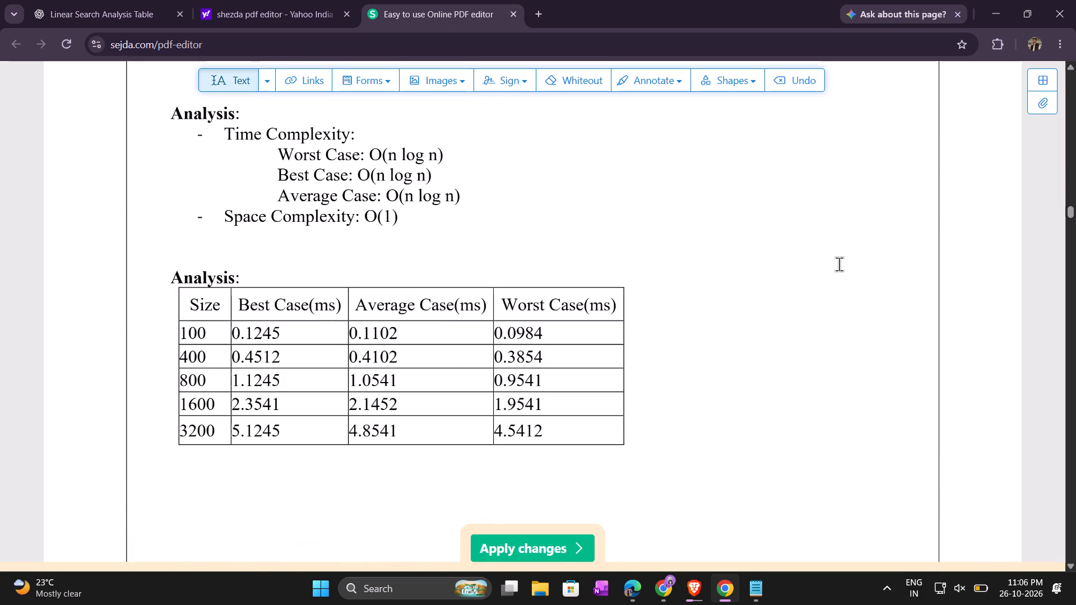
scroll(839, 264, "up", 15)
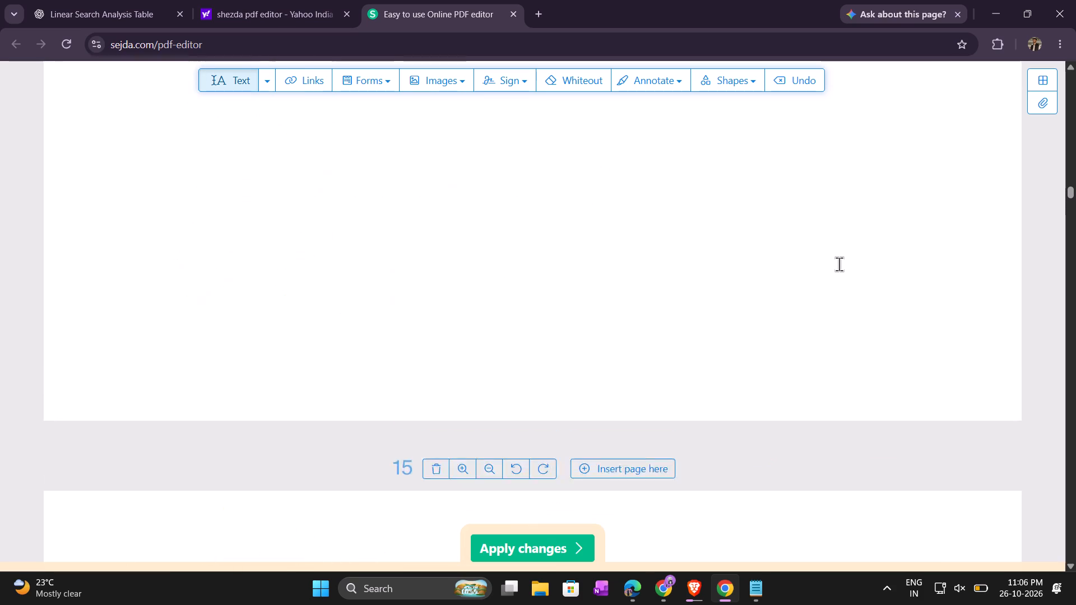
scroll(839, 264, "up", 10)
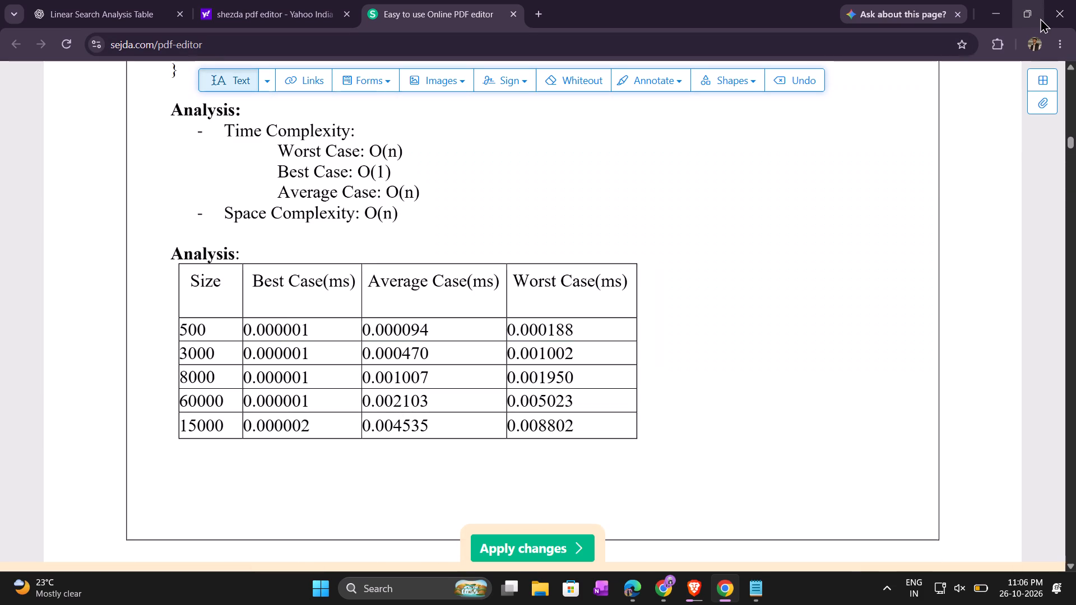
Arrange the PDF editor and the Notepad file side by side again.
left_click(989, 36)
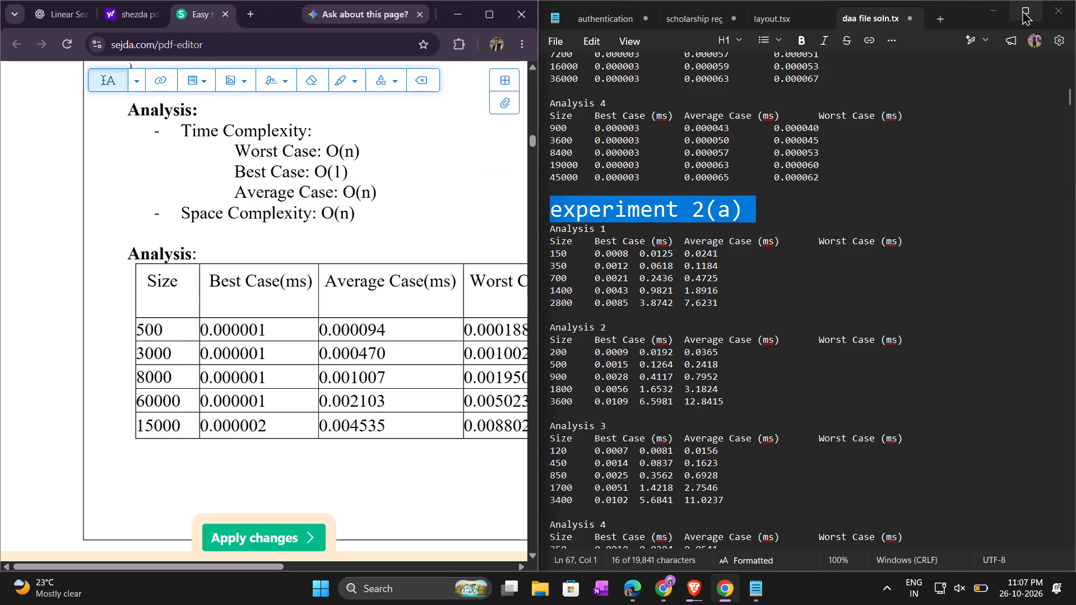
left_click(952, 60)
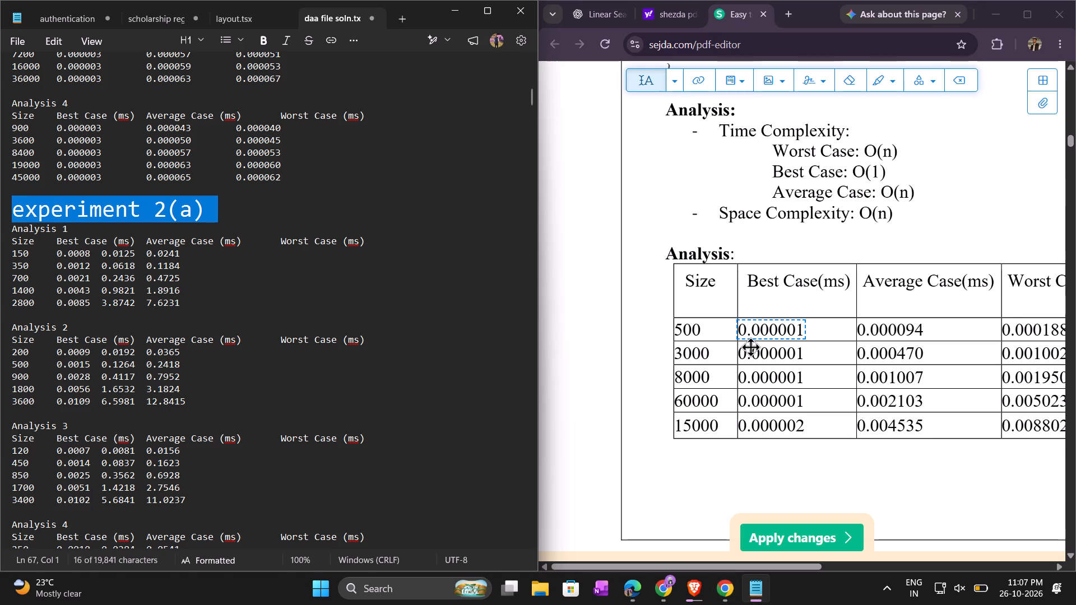
Review the recursive Linear Search page and the pages after it, ending at the Insertion Sort analysis table before page 11.
scroll(930, 404, "down", 1)
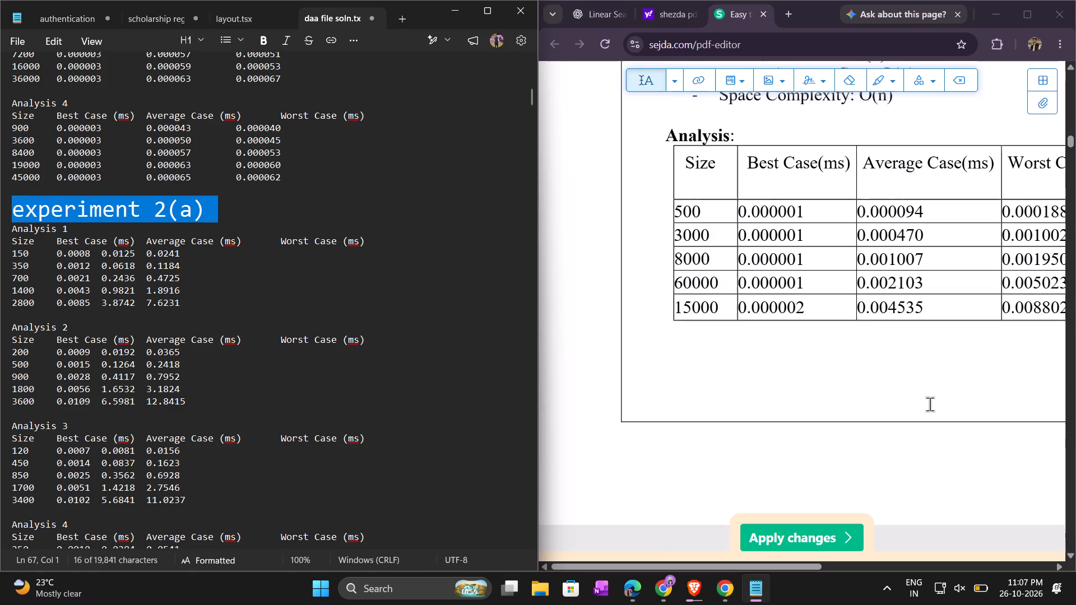
scroll(930, 404, "down", 8)
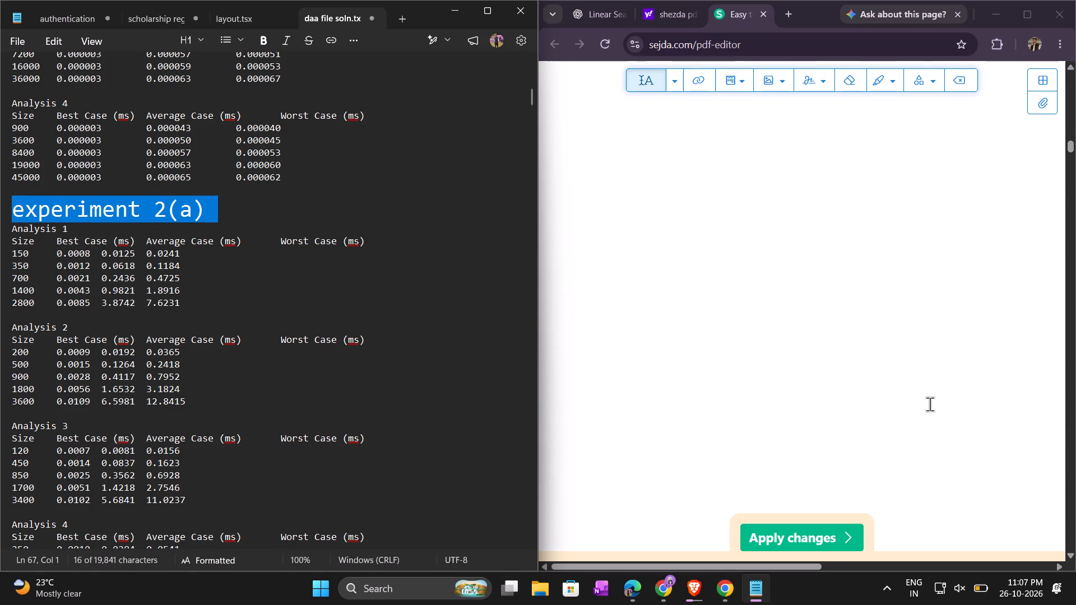
scroll(930, 404, "down", 2)
scroll(930, 404, "up", 5)
scroll(930, 404, "down", 1)
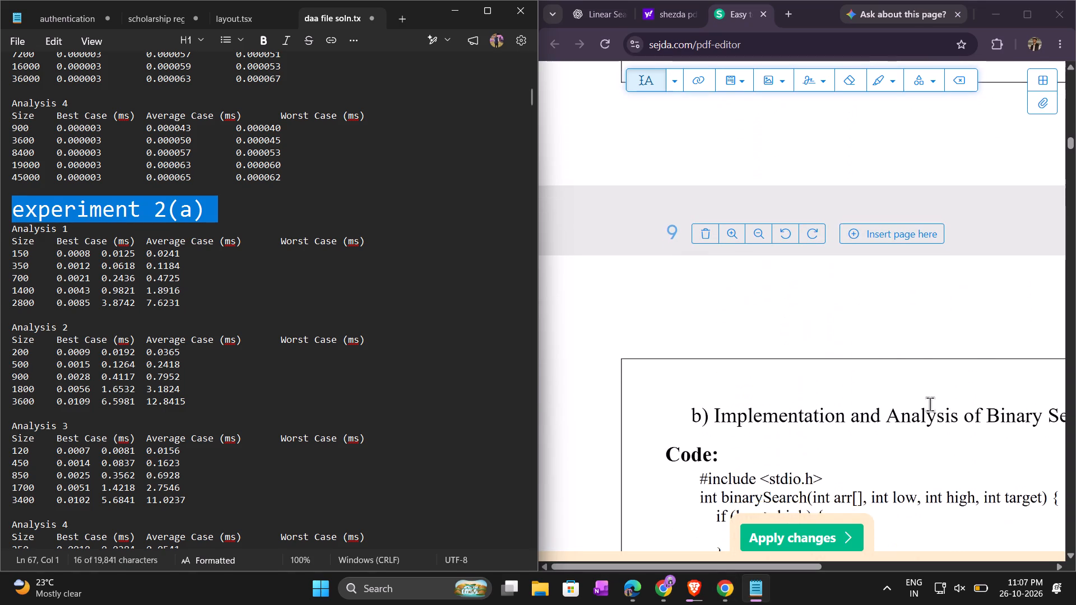
scroll(930, 404, "down", 1)
scroll(893, 370, "up", 4)
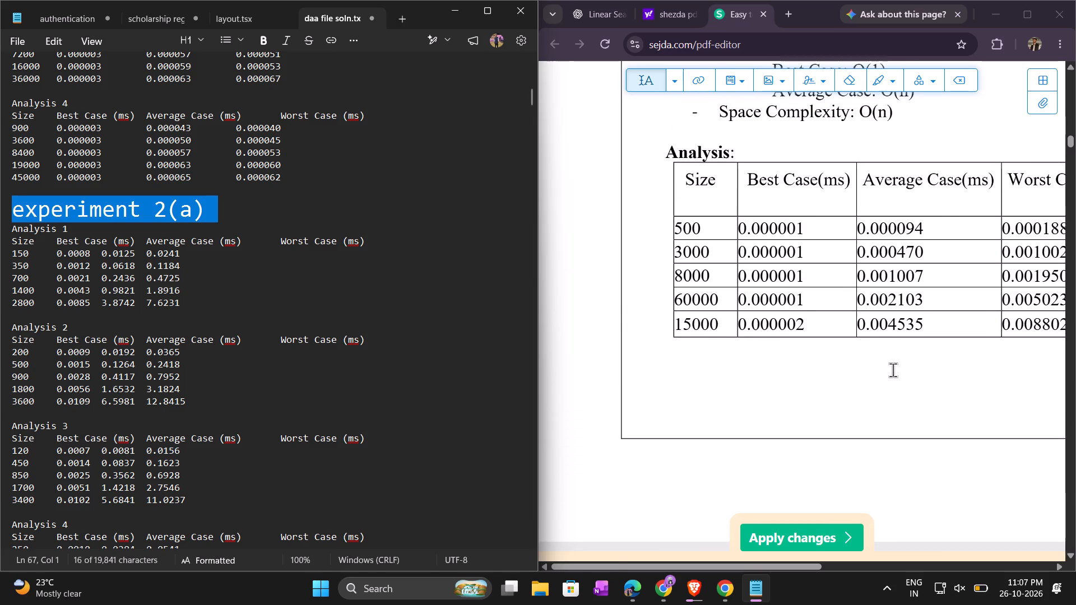
scroll(893, 370, "left", 1)
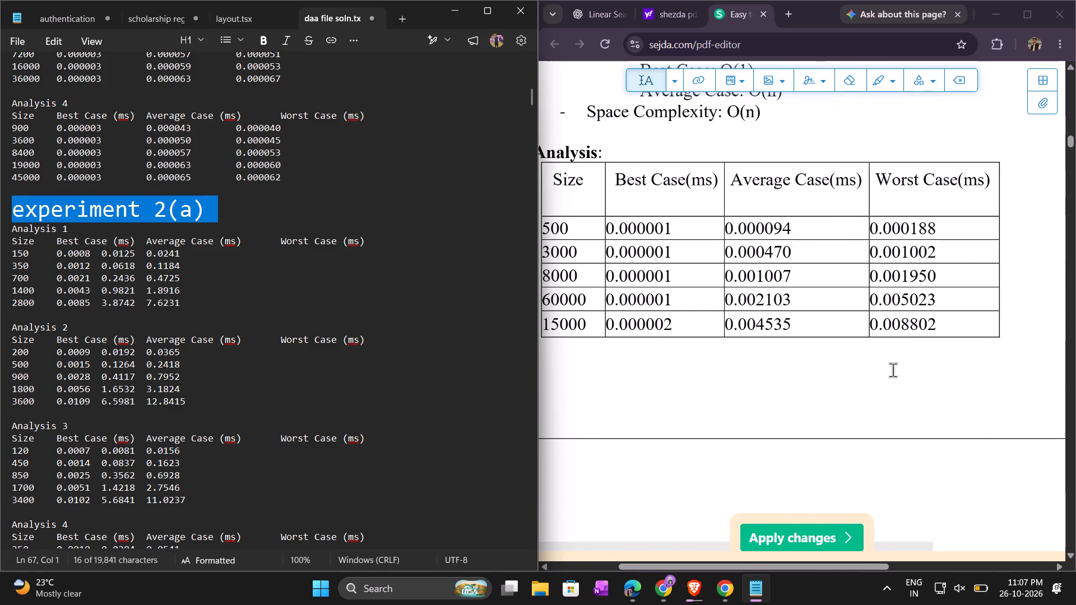
scroll(893, 370, "up", 7)
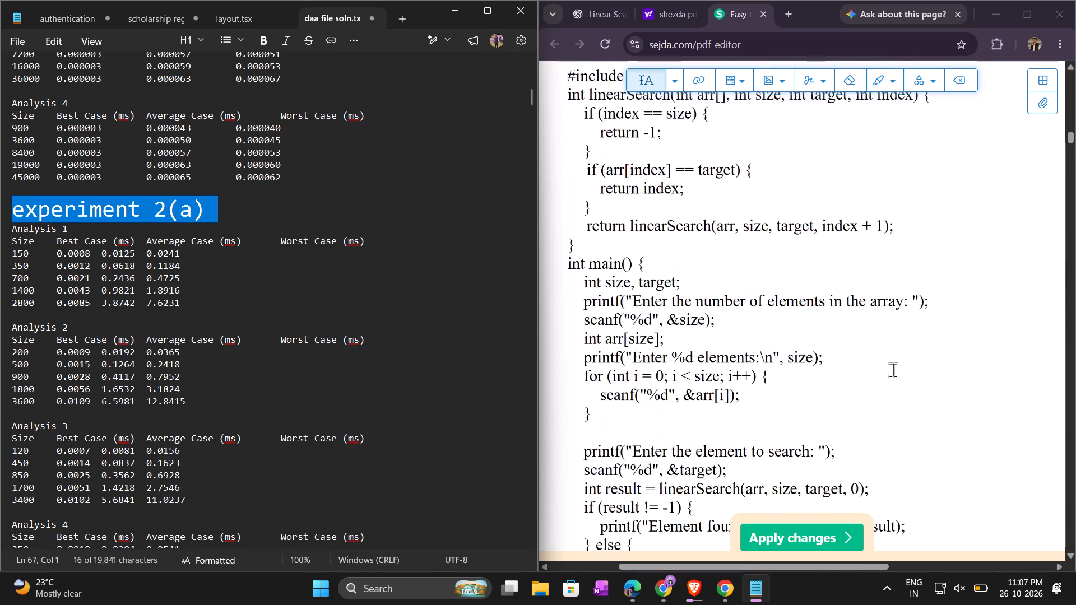
scroll(893, 370, "up", 3)
scroll(893, 370, "down", 9)
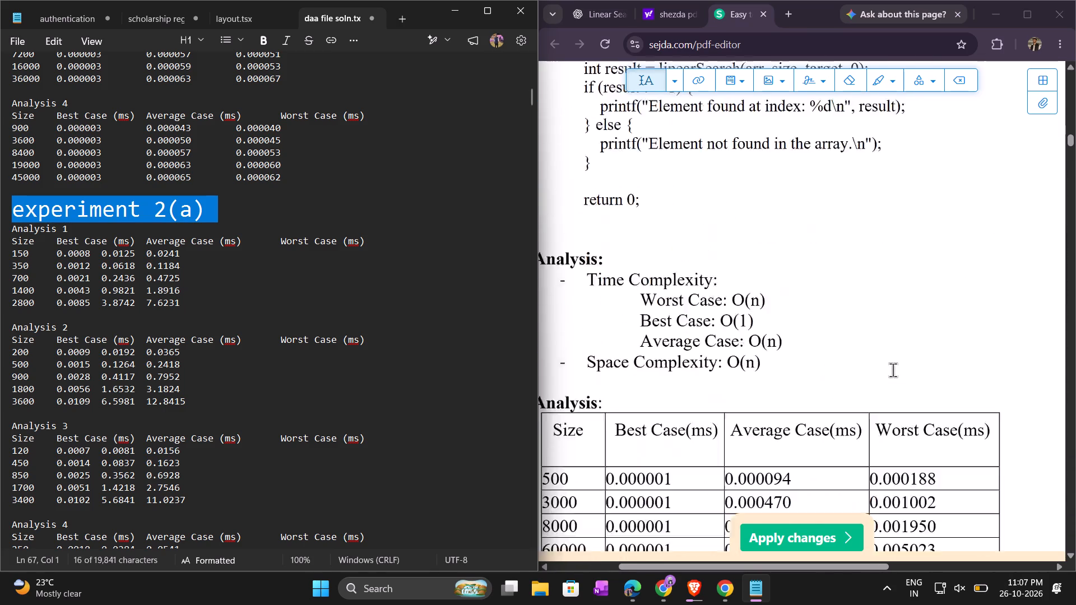
scroll(893, 370, "down", 11)
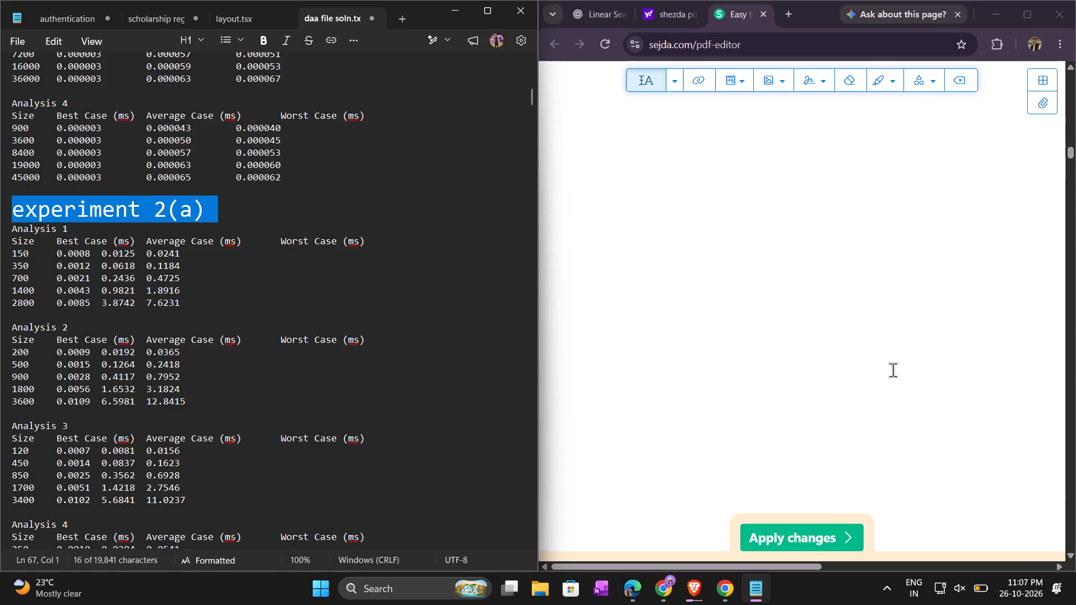
scroll(893, 370, "down", 11)
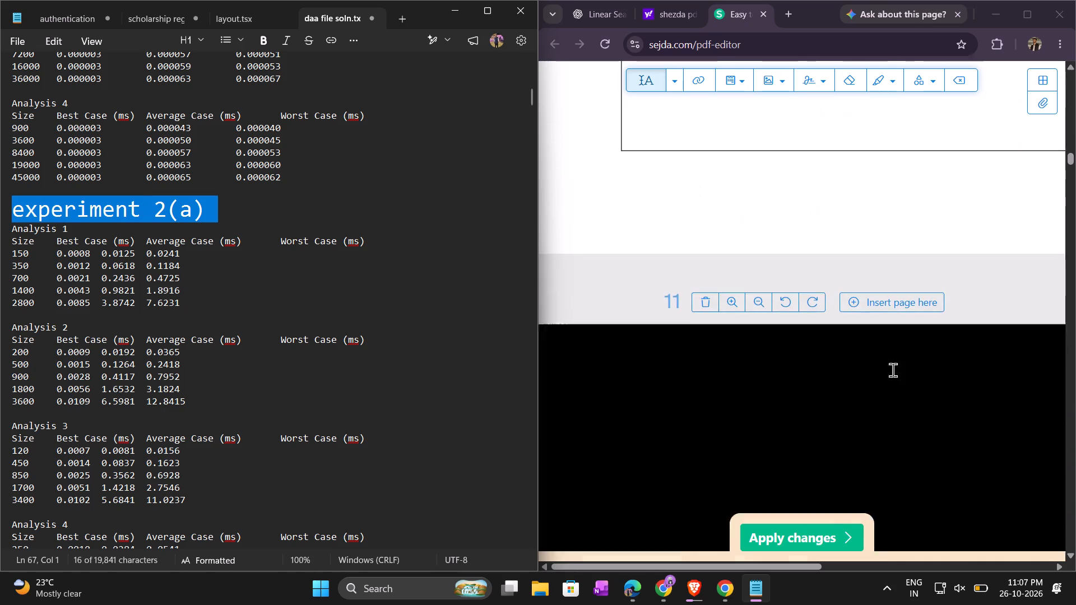
scroll(893, 370, "down", 7)
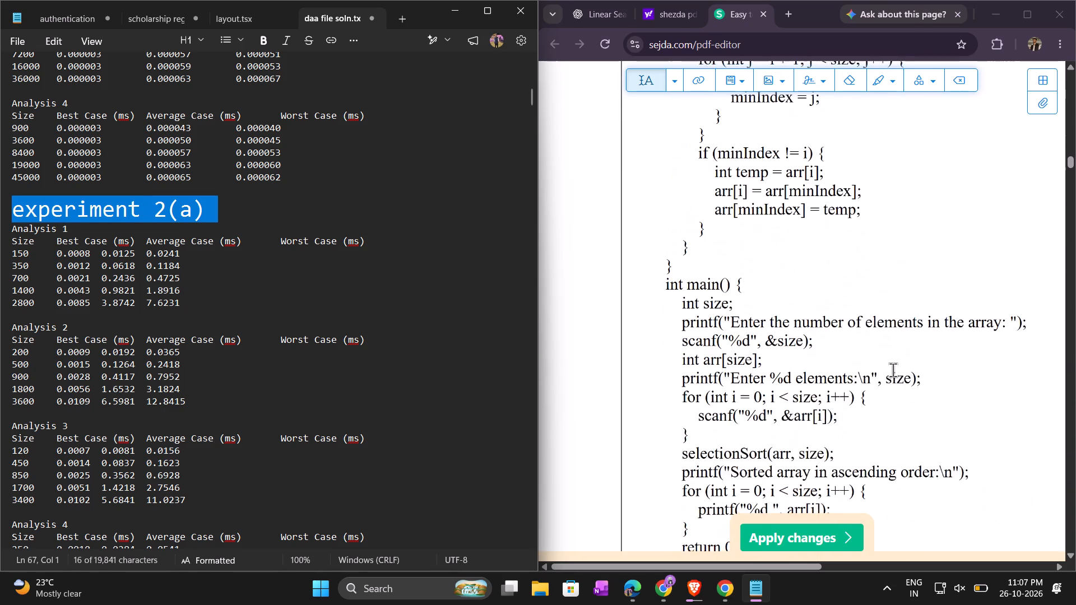
scroll(893, 370, "up", 8)
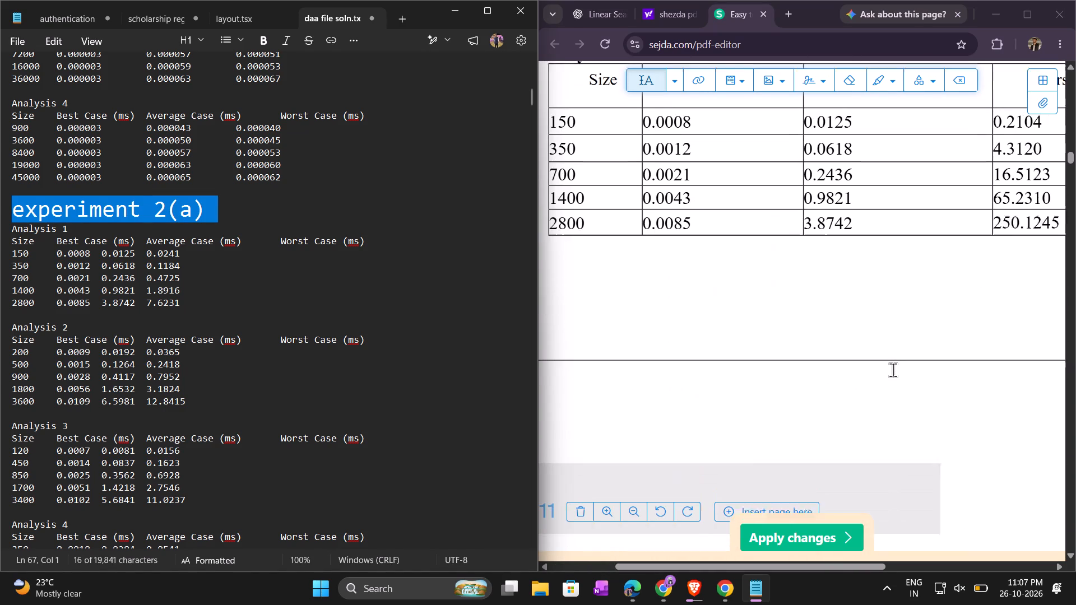
scroll(893, 370, "up", 2)
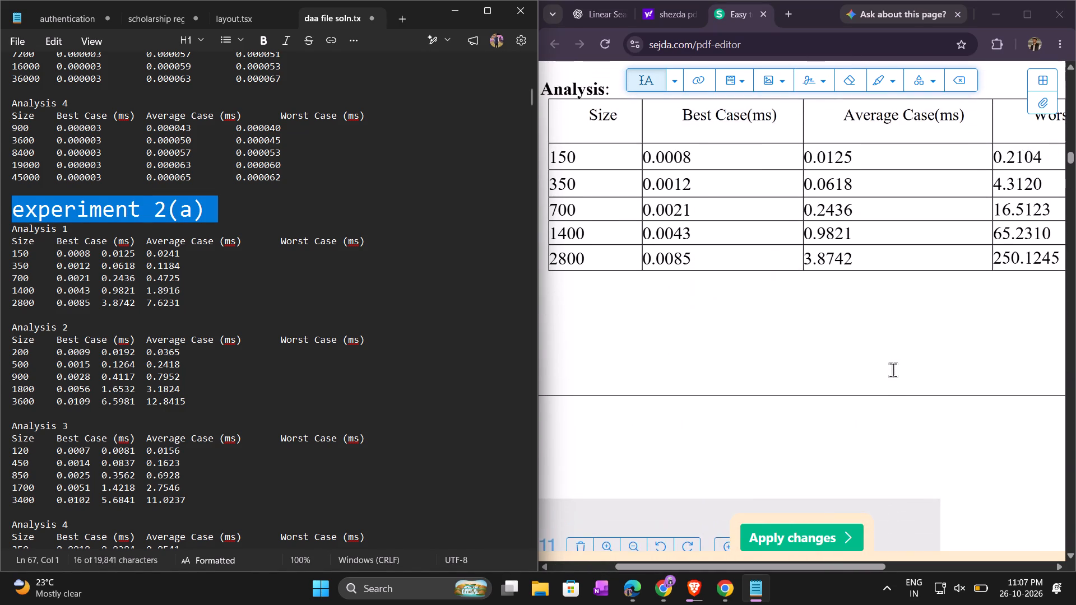
In the Insertion Sort analysis table, set the worst-case values for sizes 150 and 350 to 0.0241 and 0.1184.
scroll(893, 370, "up", 2)
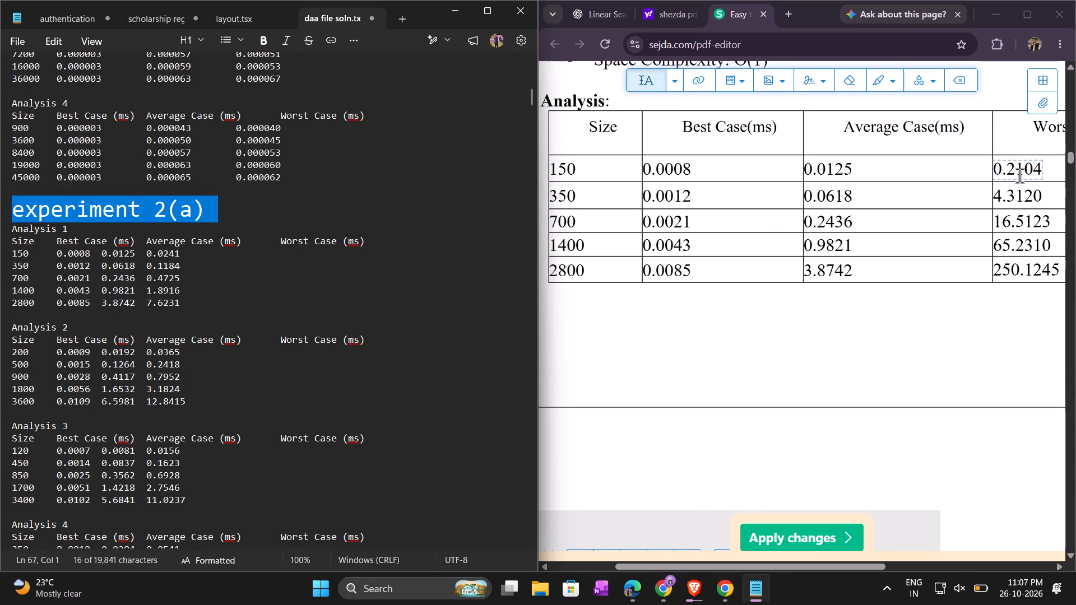
scroll(1019, 175, "left", 1)
left_click(854, 191)
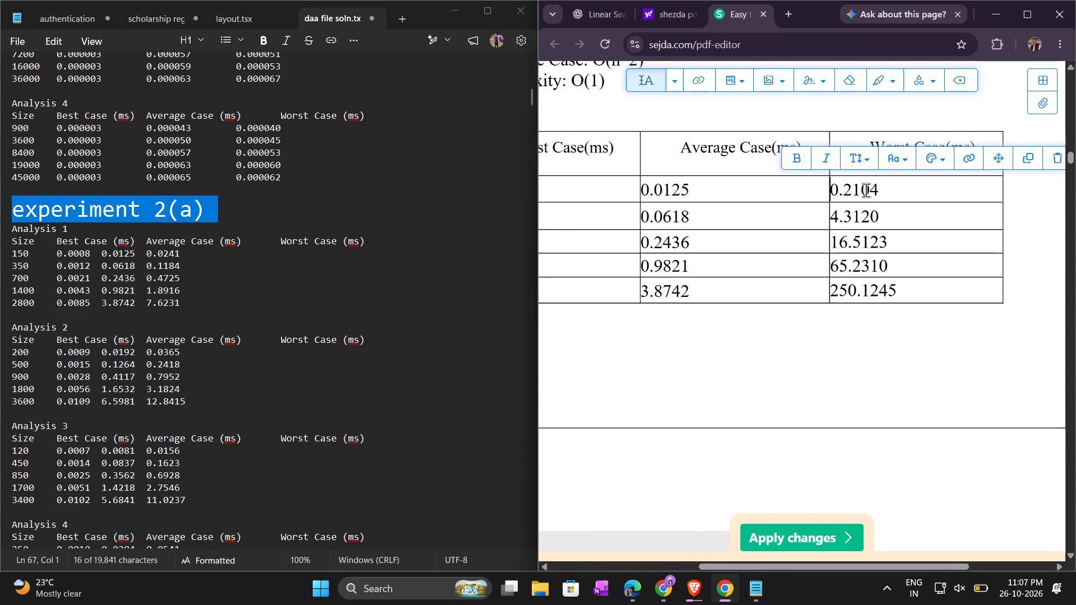
key("ctrl+a")
type("0.241")
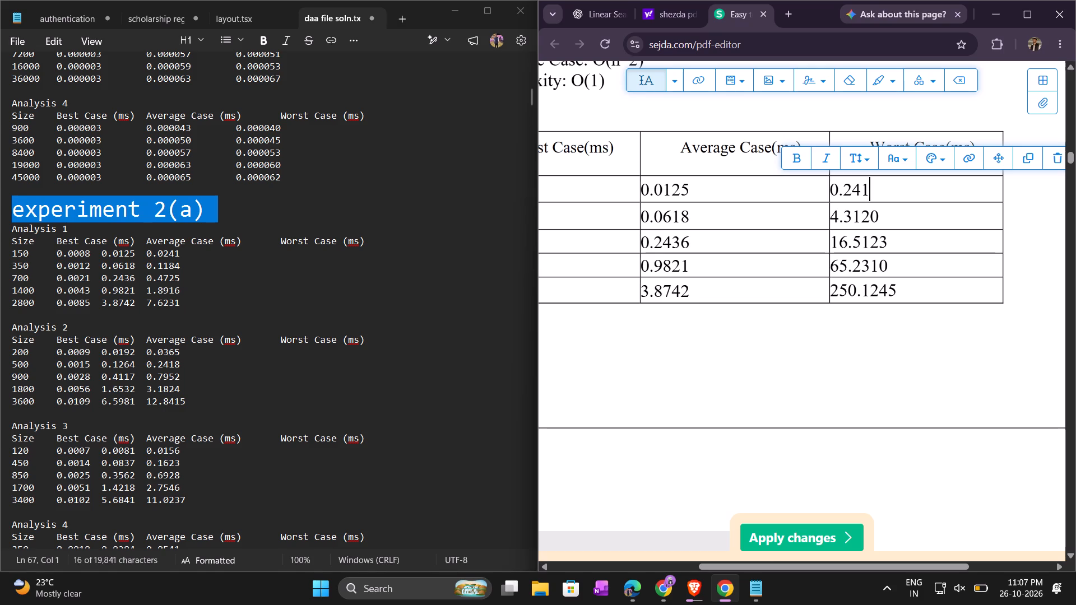
key("Left")
key("Left")
key("Left")
key("0")
left_click(860, 222)
key("ctrl+a")
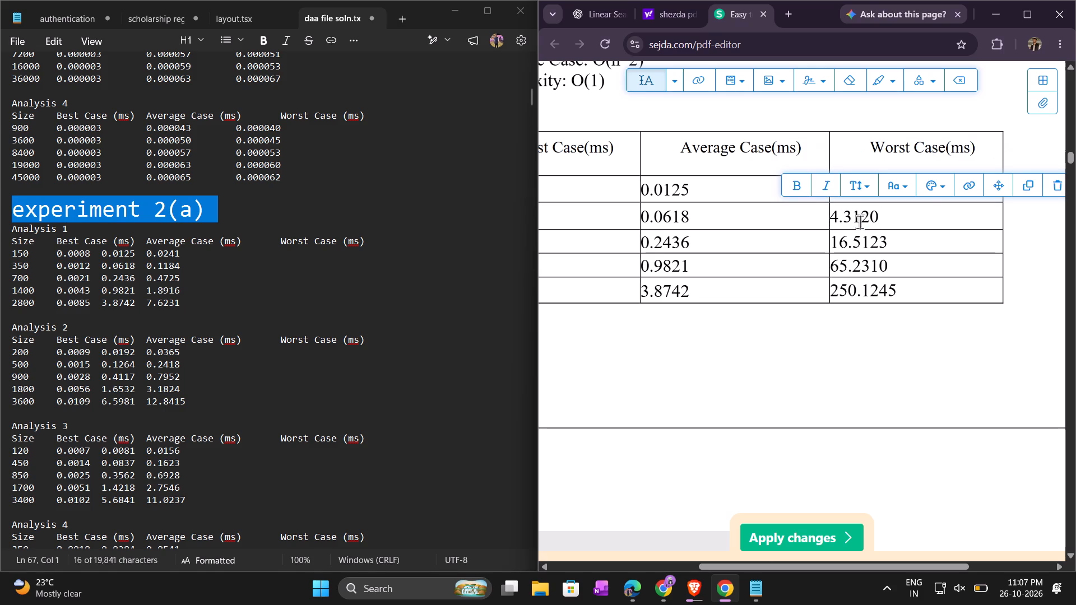
type("0.1184")
Set the Insertion Sort worst-case values for sizes 700, 1400 and 2800 to 0.4725, 1.8916 and 7.6231.
left_click(861, 245)
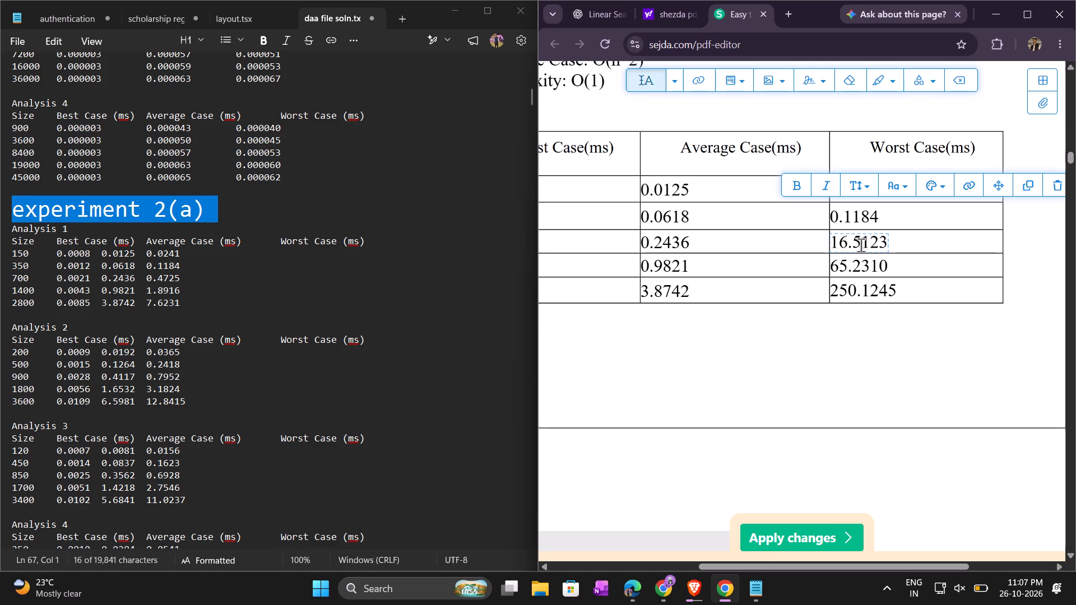
key("ctrl+a")
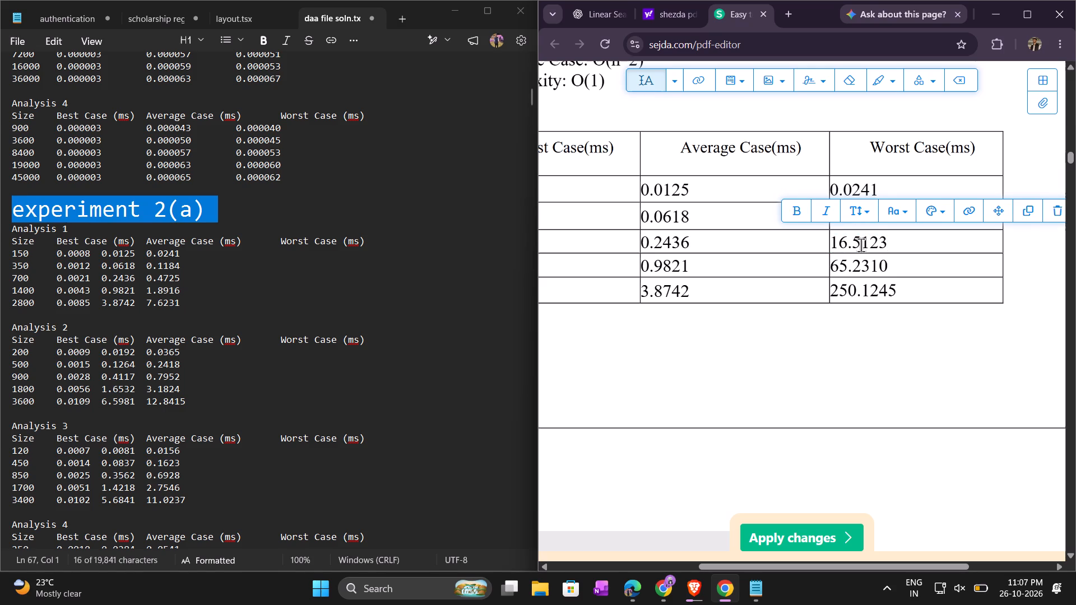
key("period")
key("BackSpace")
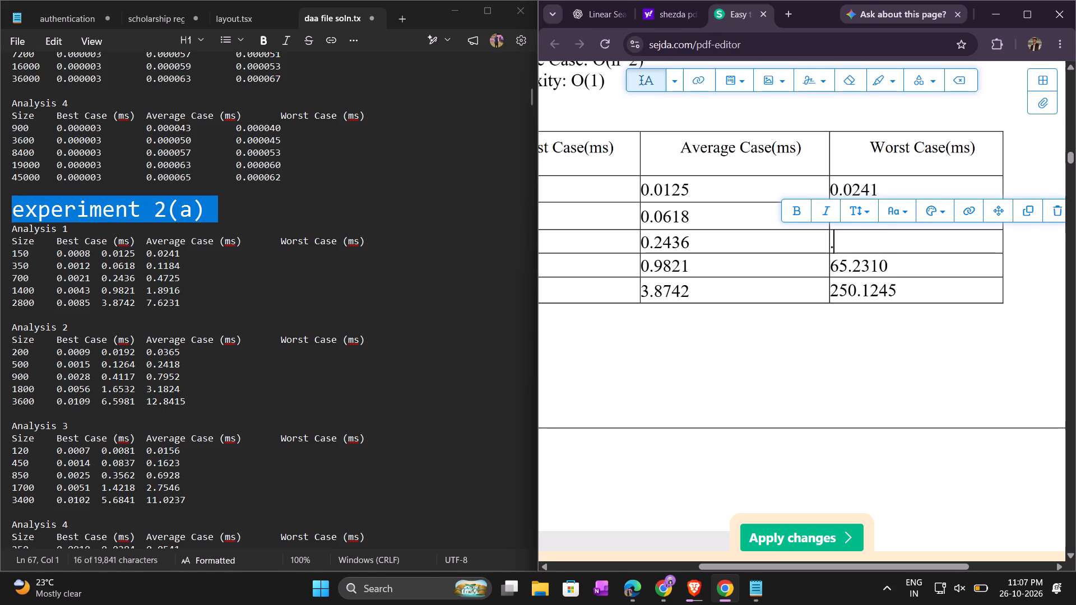
type("0.4725")
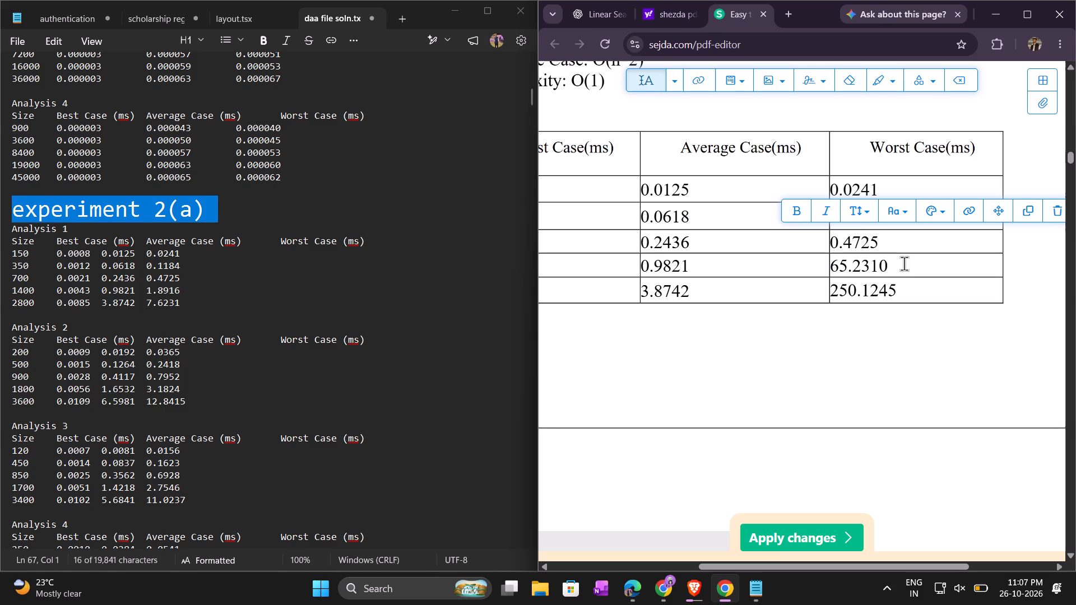
left_click(870, 264)
key("ctrl+a")
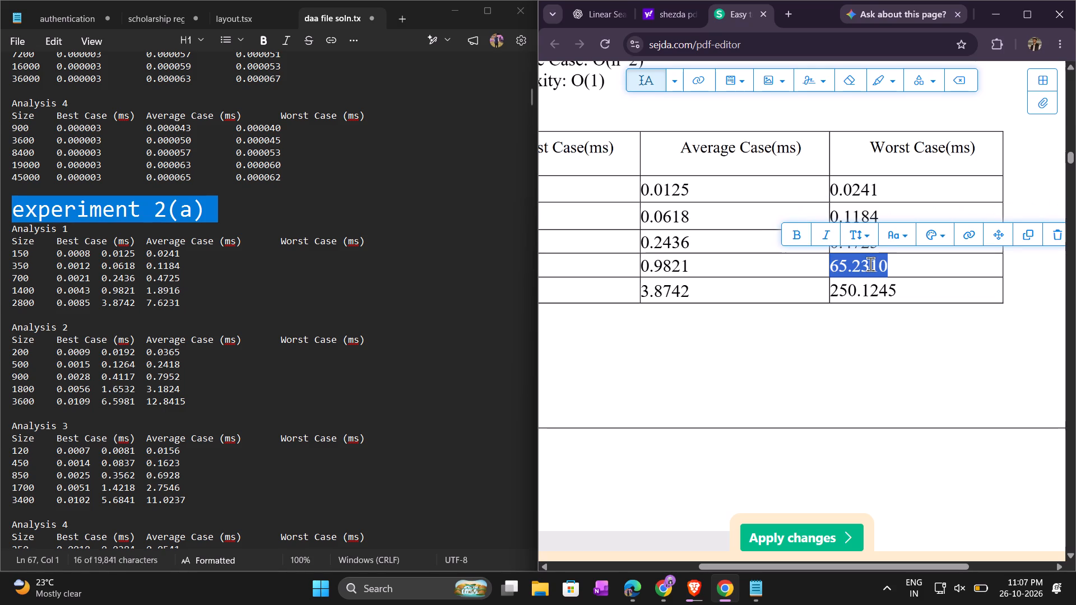
type("1.")
type("8916")
left_click(860, 285)
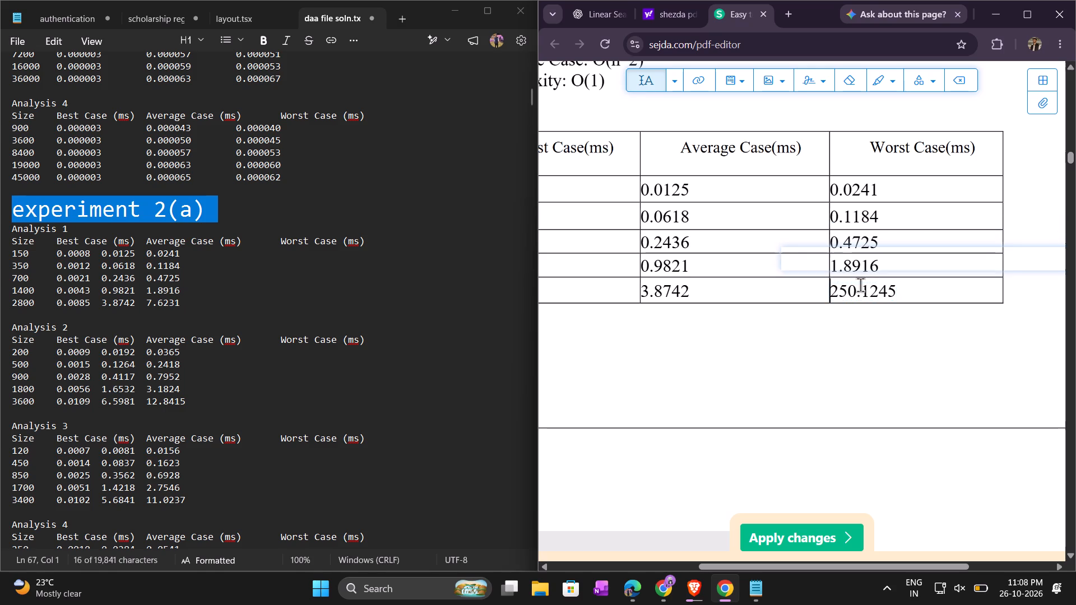
key("ctrl+a")
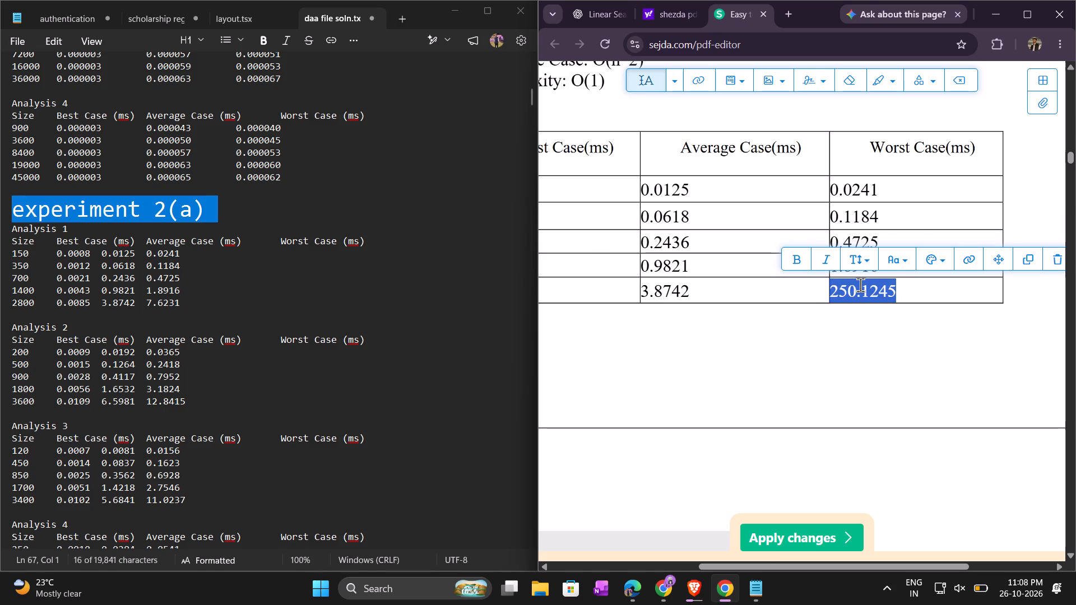
type("7.")
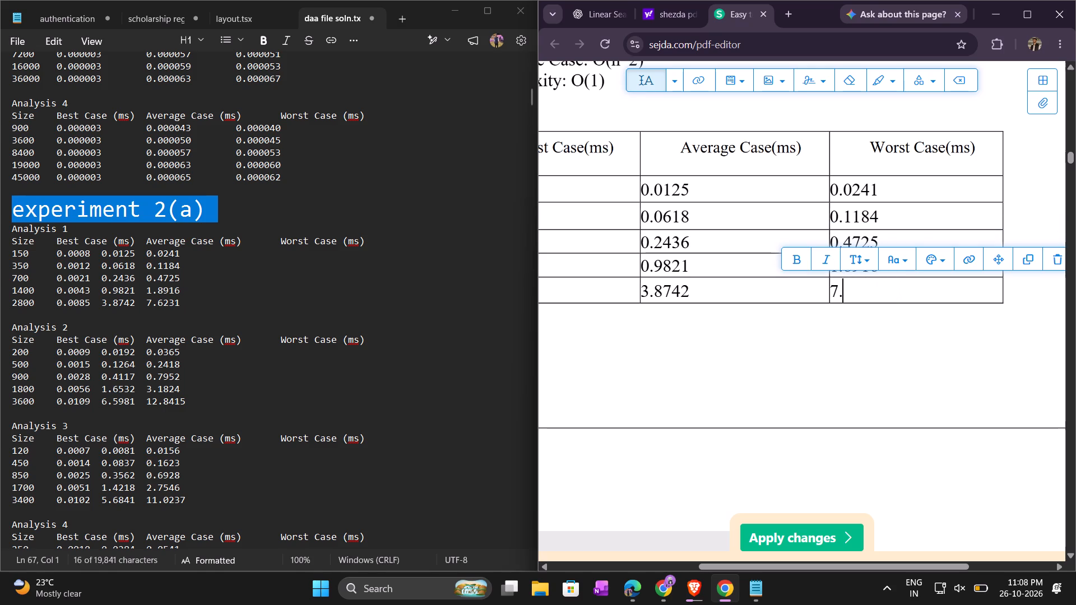
type("6231")
In the Selection Sort analysis table, set the first two sizes to 150 and 350 from experiment 2(b), Analysis 1 in the notes.
scroll(809, 346, "down", 2)
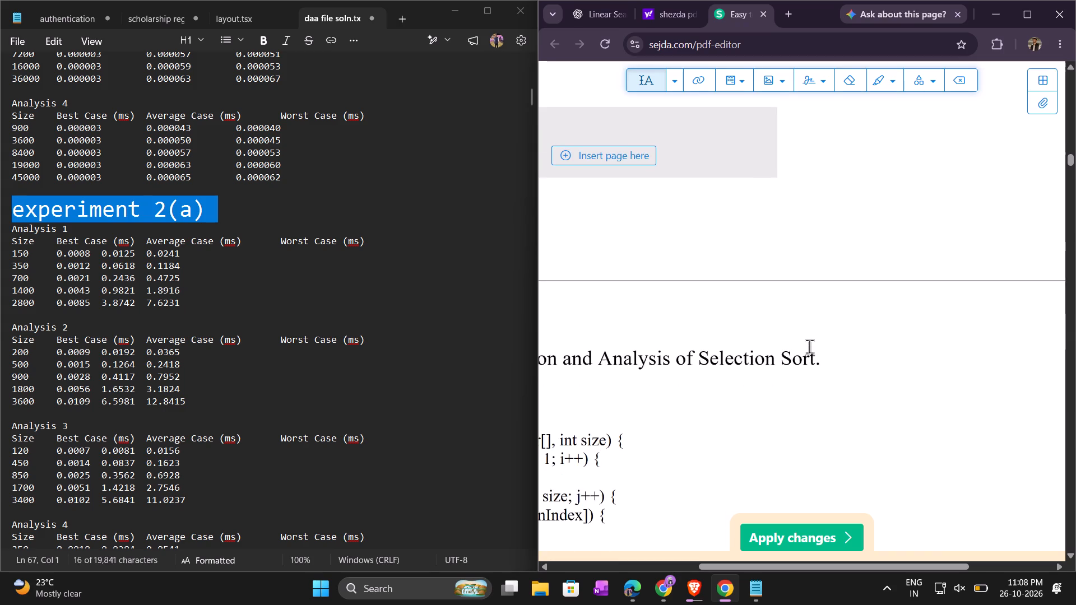
scroll(809, 346, "up", 3)
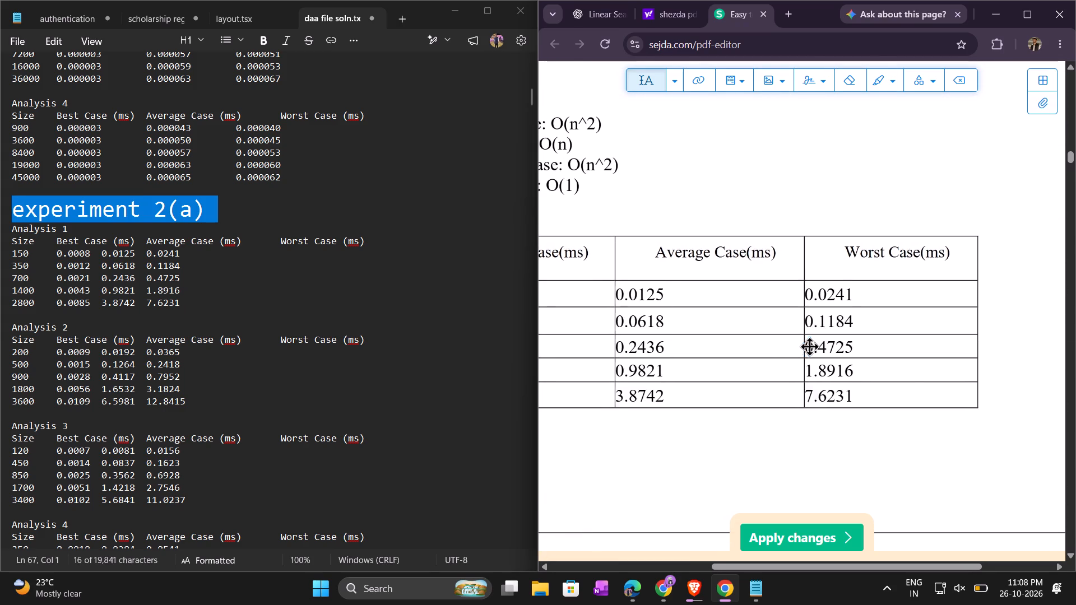
scroll(809, 346, "down", 6)
scroll(809, 346, "up", 1)
scroll(809, 346, "down", 8)
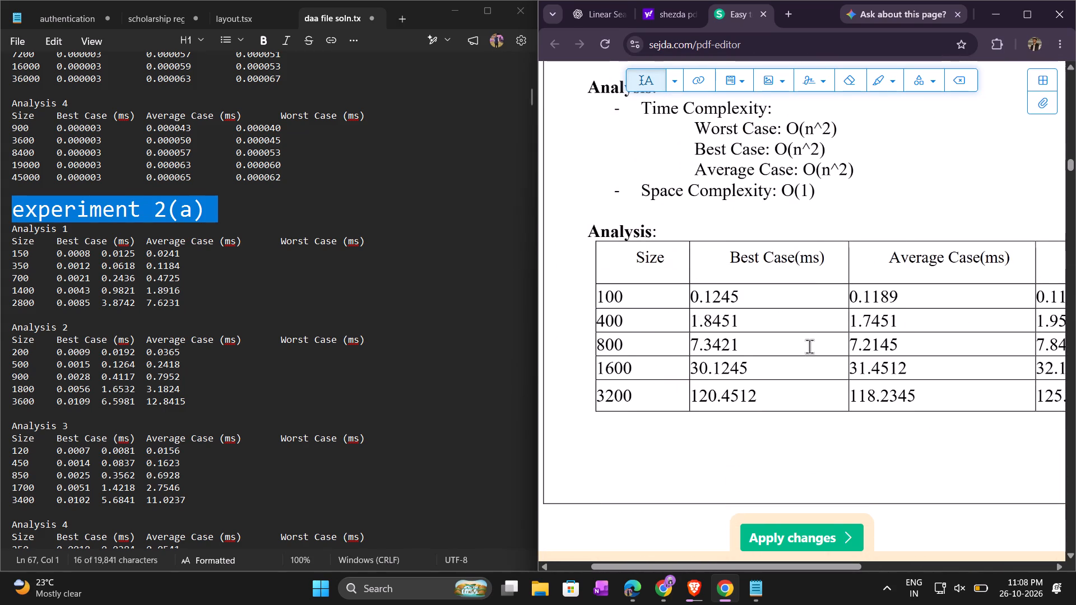
scroll(246, 466, "down", 4)
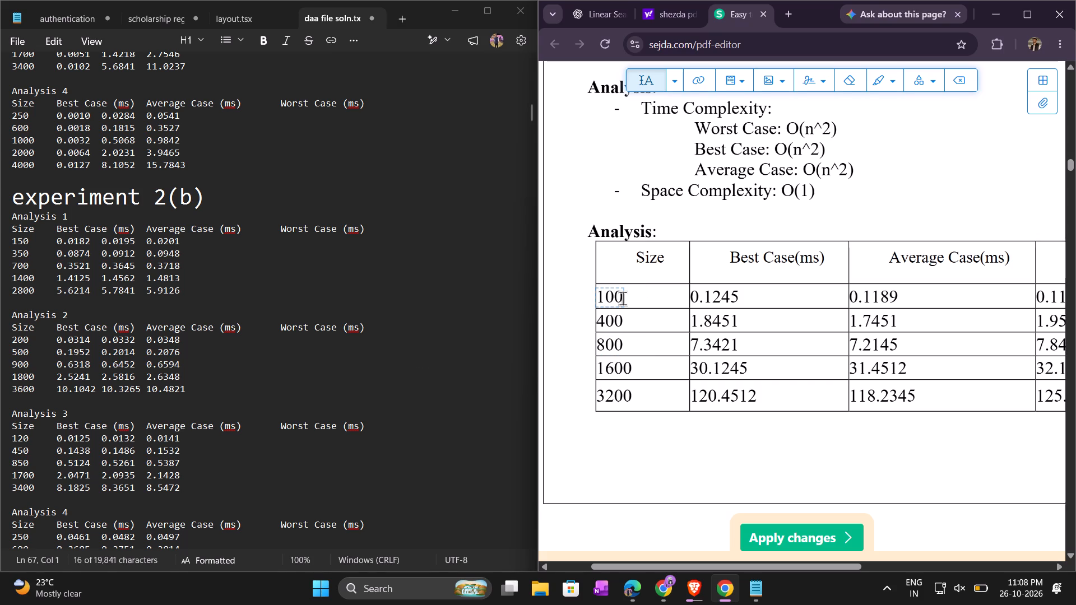
key("BackSpace")
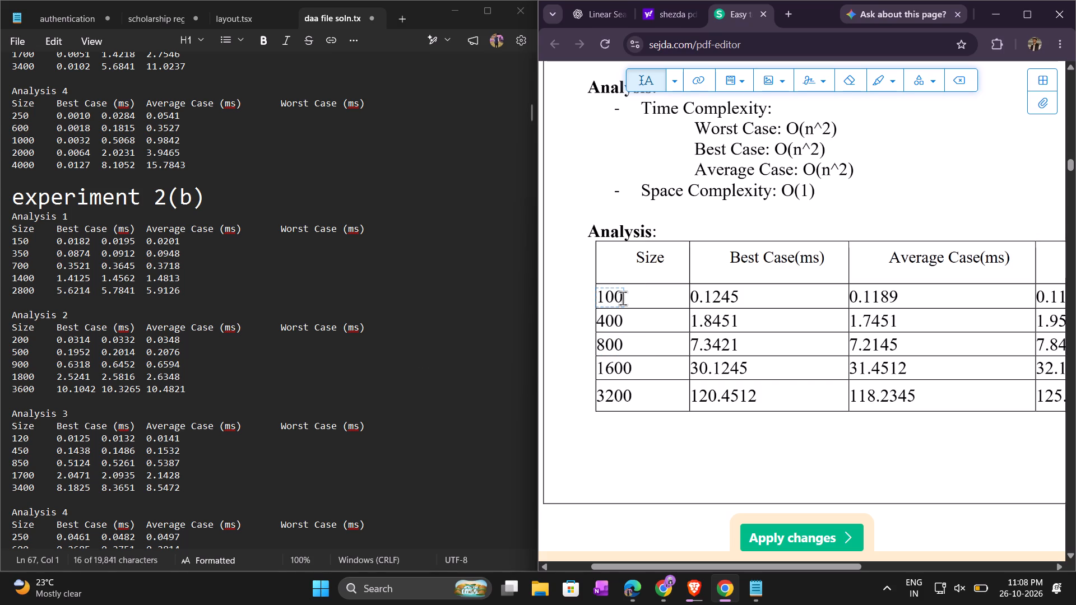
key("ctrl+a")
left_click(623, 298)
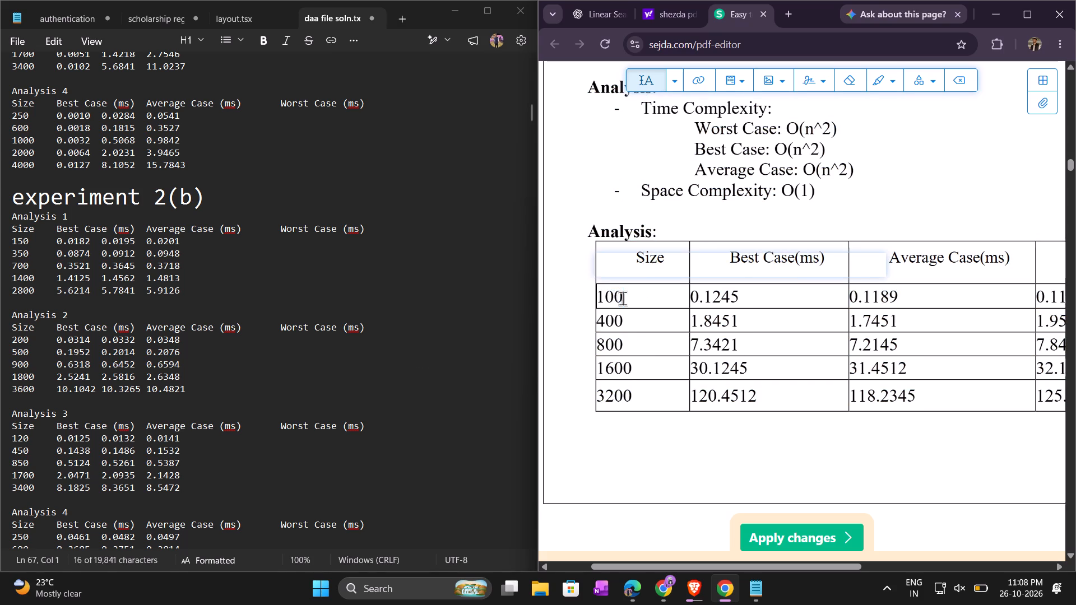
left_click(613, 296)
key("ctrl+a")
type("150")
left_click(612, 326)
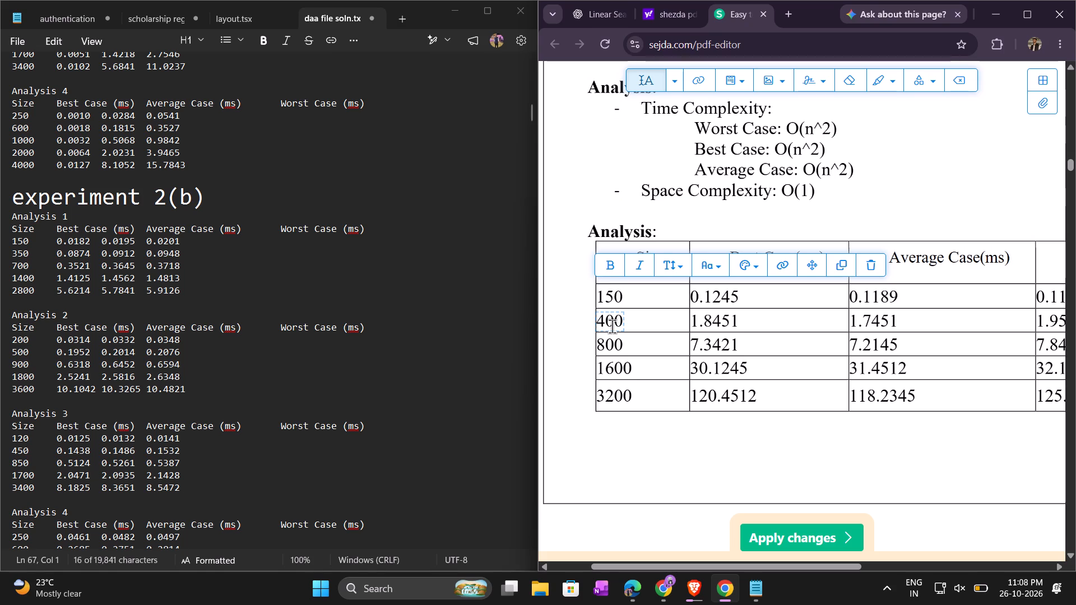
key("ctrl+a")
type("350")
Set the third and fourth sizes in the Selection Sort table to 700 and 1400, and open the fifth size for editing.
left_click(613, 345)
key("ctrl+a")
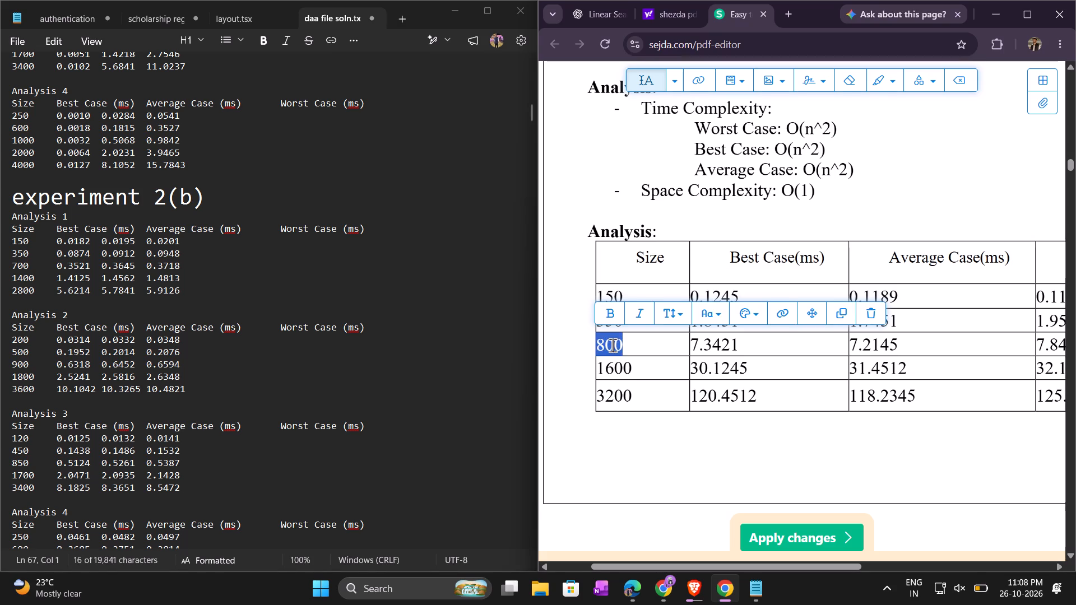
type("700")
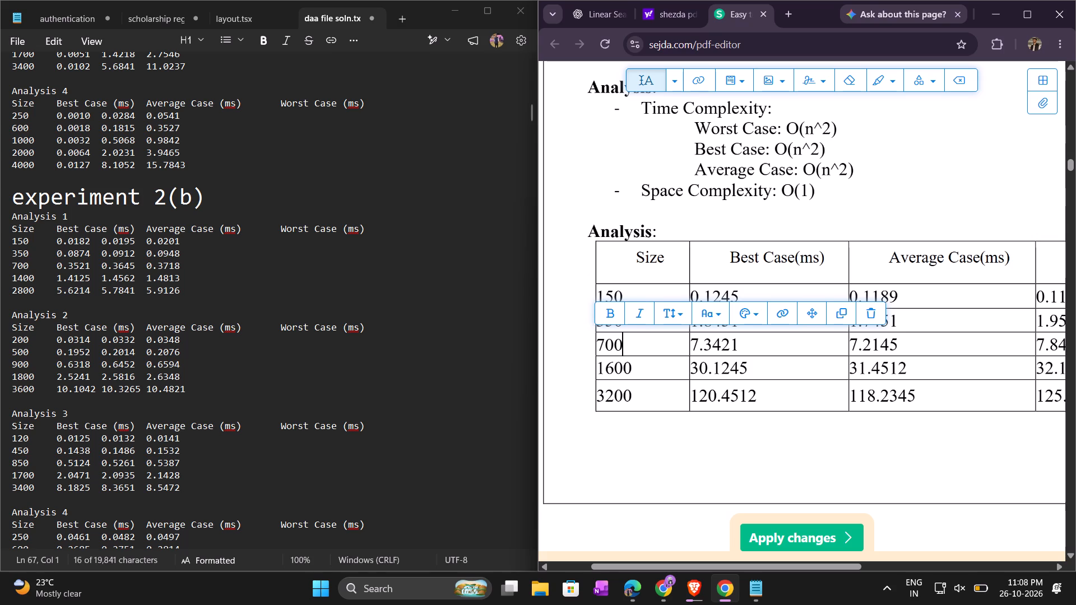
left_click(618, 371)
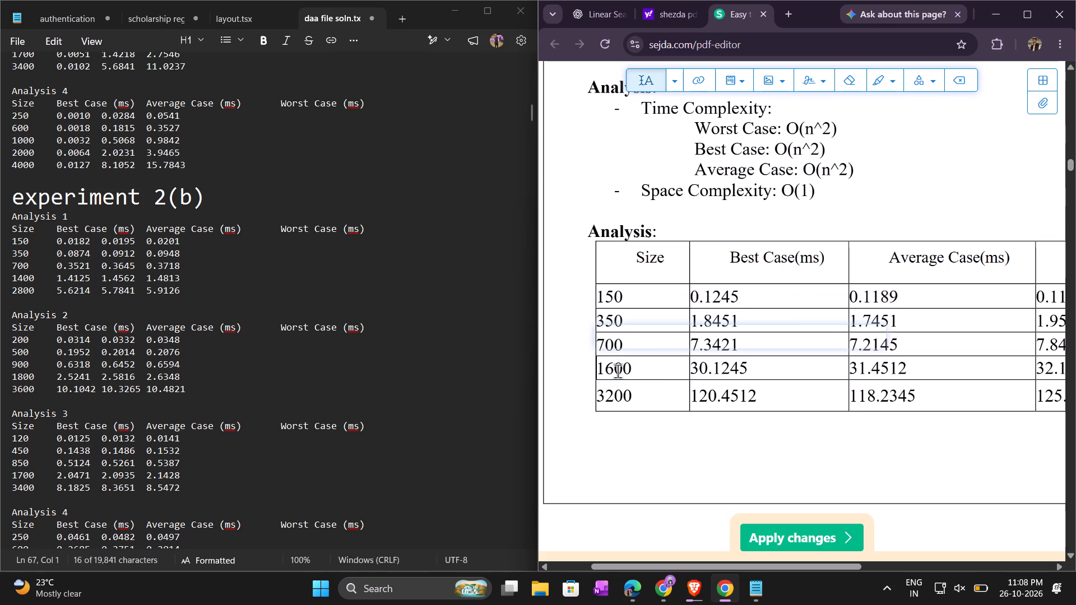
key("ctrl+a")
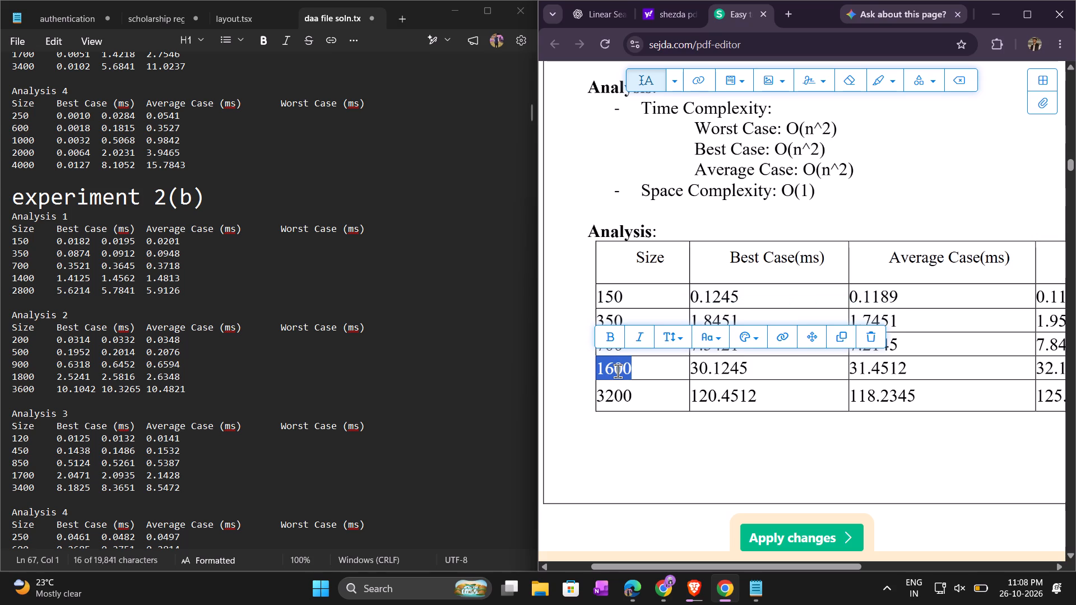
type("149")
key("BackSpace")
type("00")
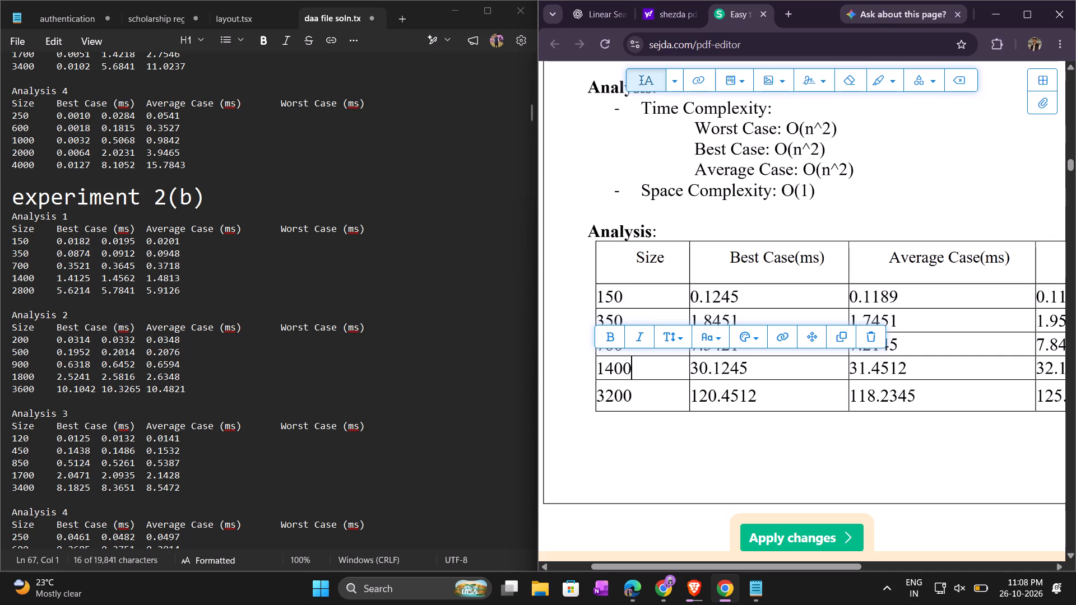
left_click(607, 395)
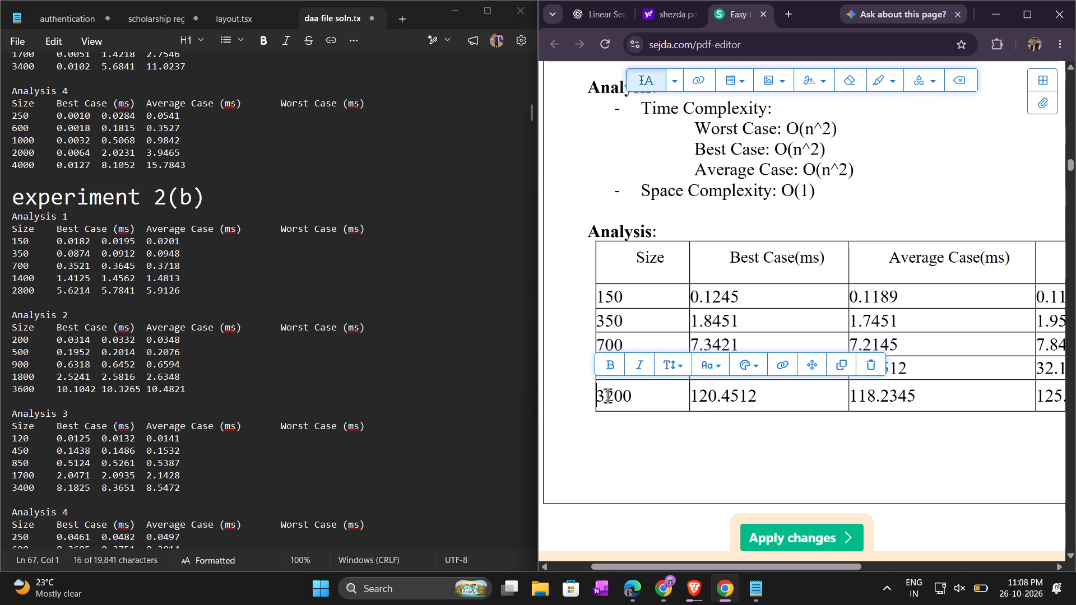
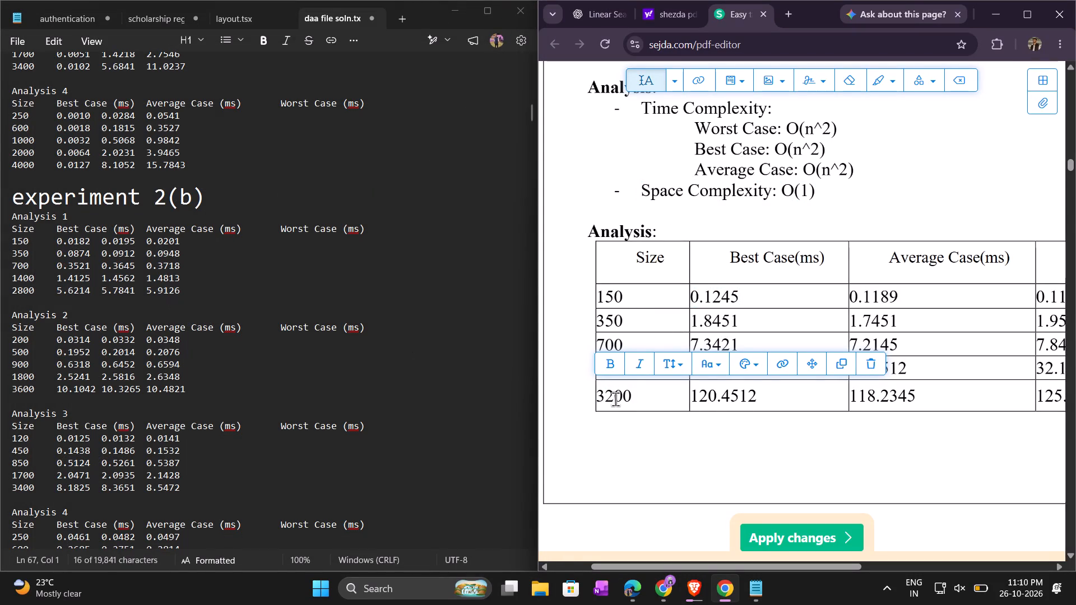
Set the fifth size in the Selection Sort analysis table to 2800.
key("ctrl+a")
type("2800")
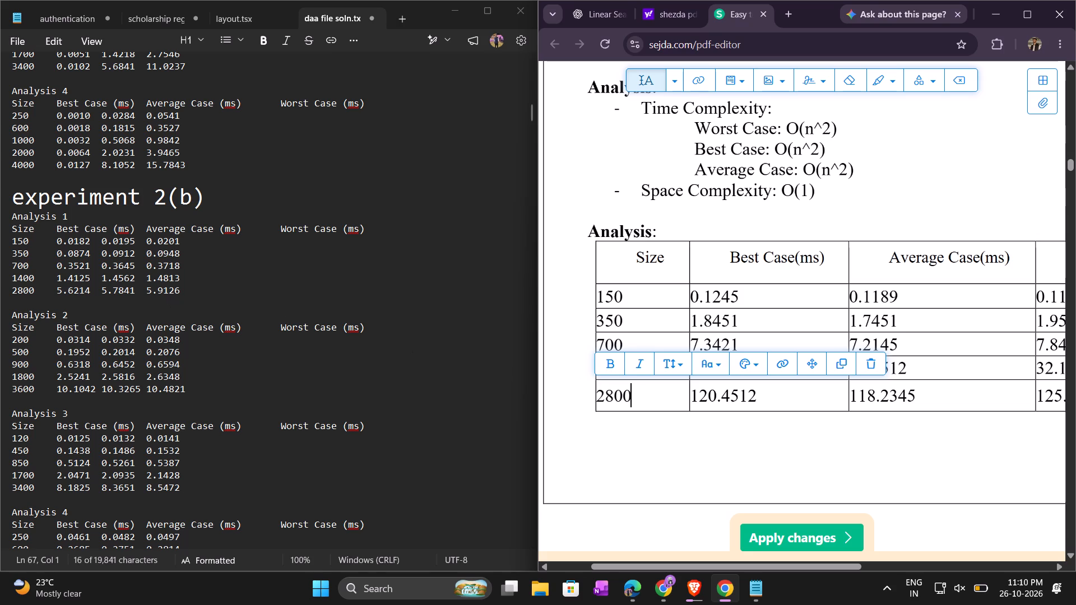
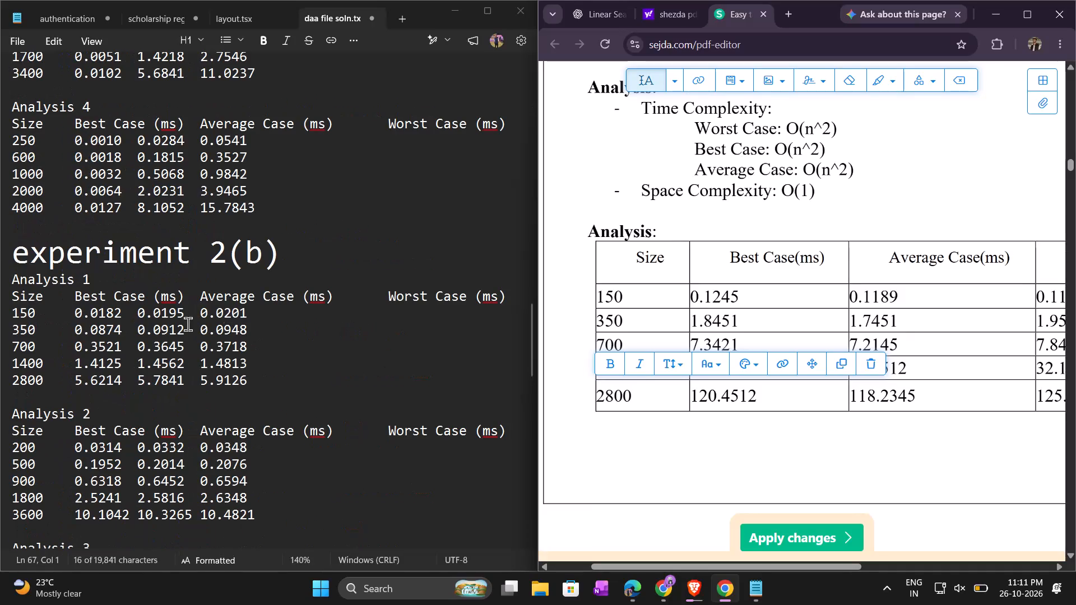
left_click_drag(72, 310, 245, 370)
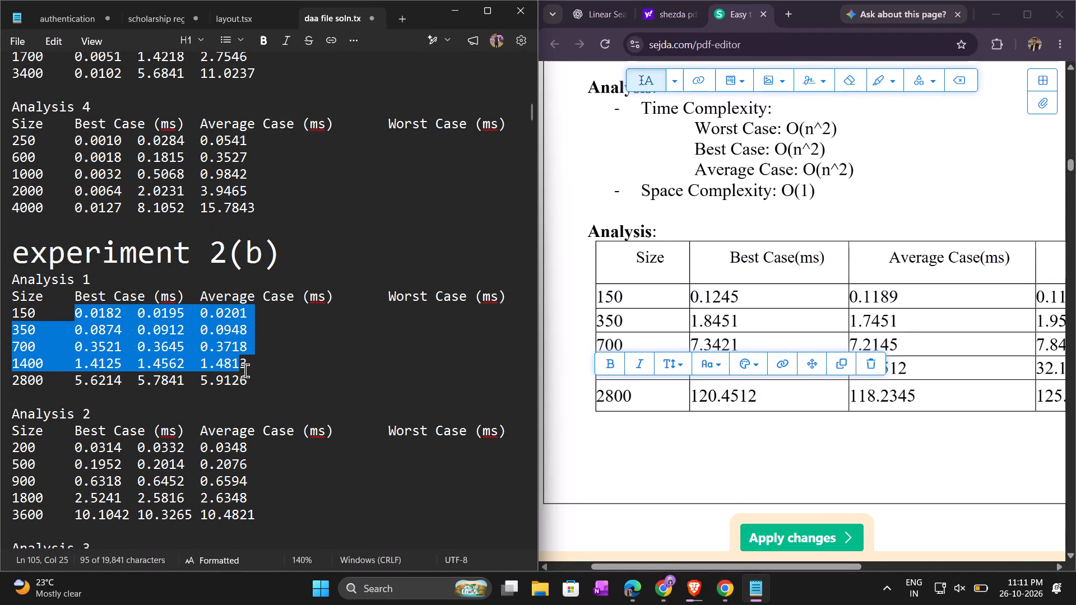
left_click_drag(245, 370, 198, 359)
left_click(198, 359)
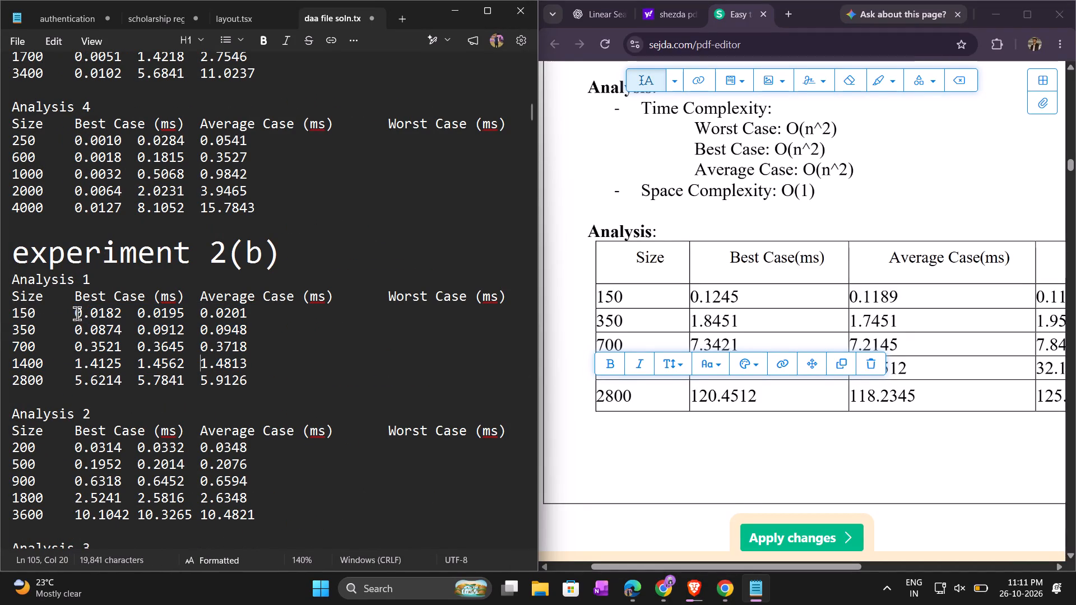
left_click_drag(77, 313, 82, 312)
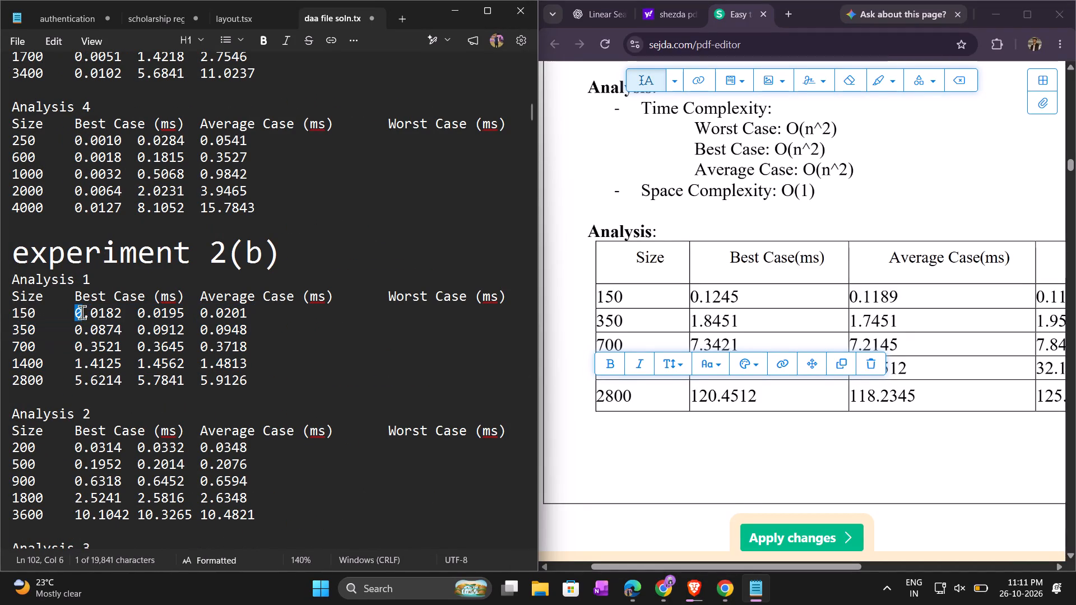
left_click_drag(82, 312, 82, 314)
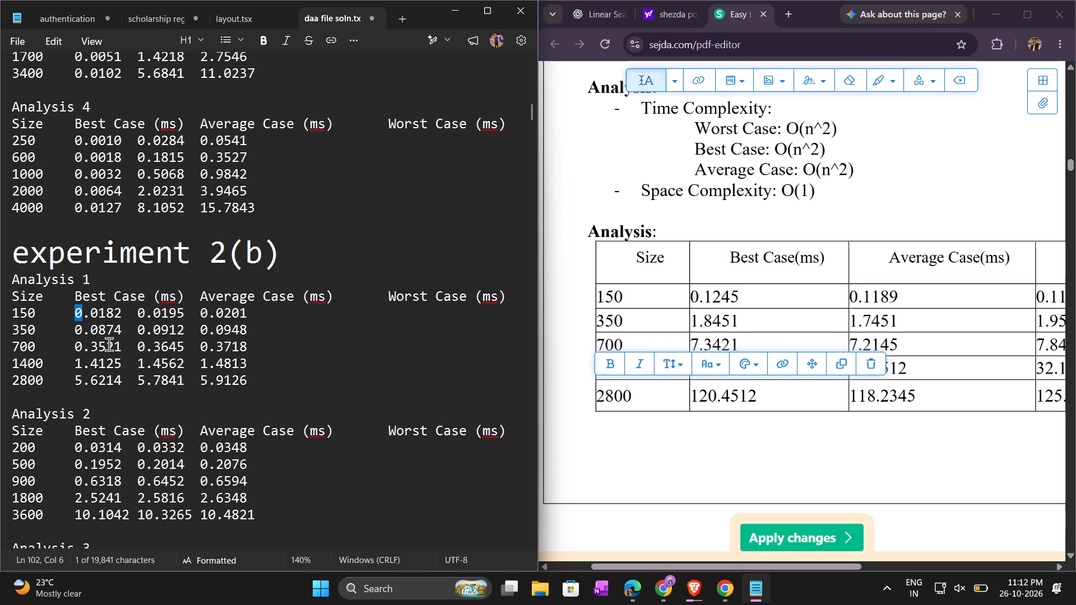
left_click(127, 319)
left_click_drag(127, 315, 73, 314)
Clear the clipboard history.
key("super+v")
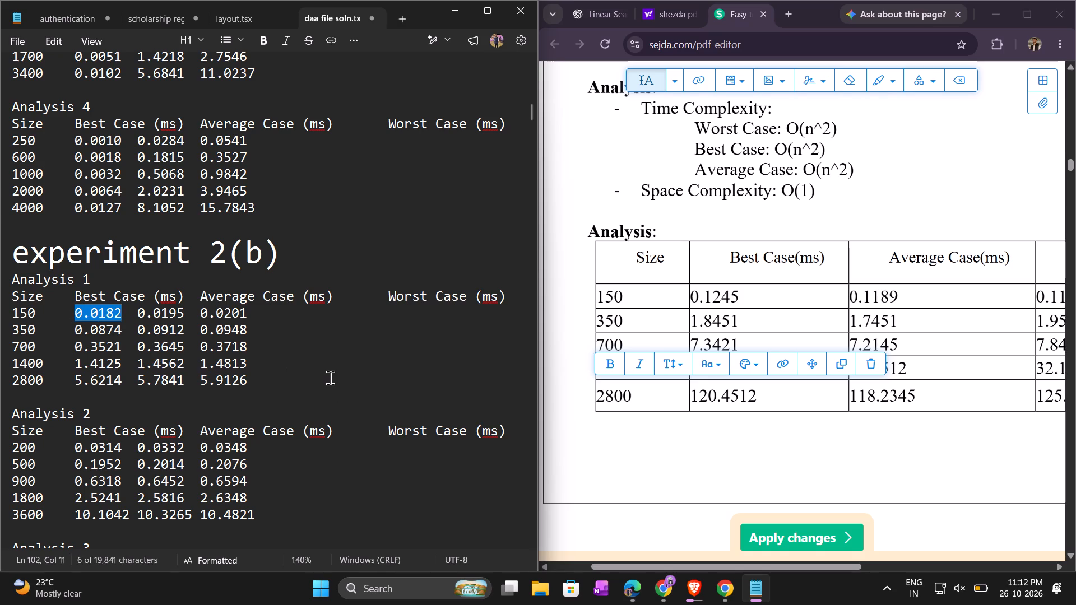
left_click(298, 399)
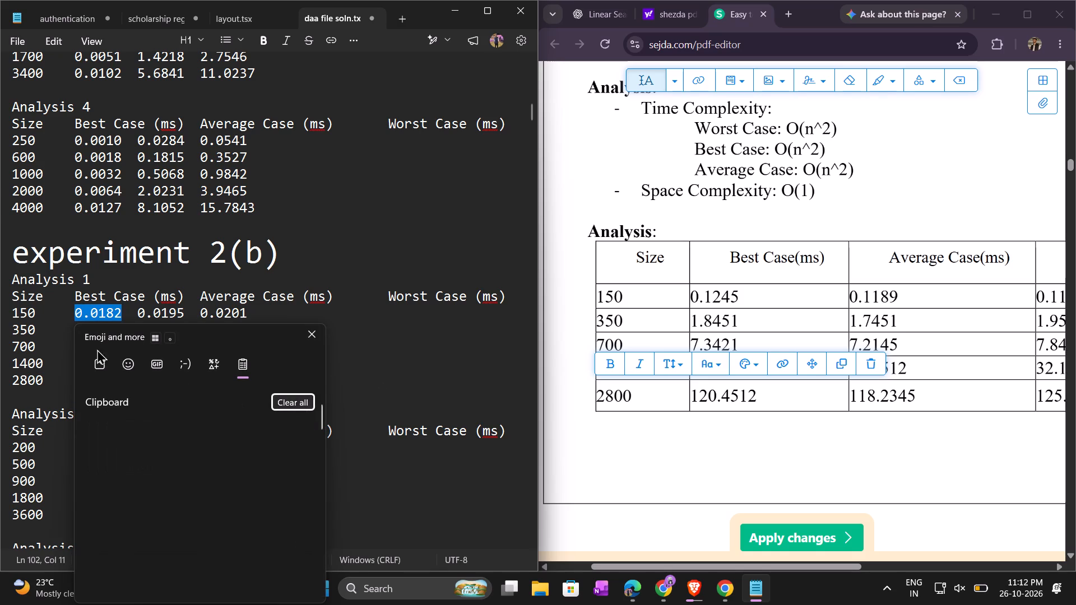
left_click(58, 317)
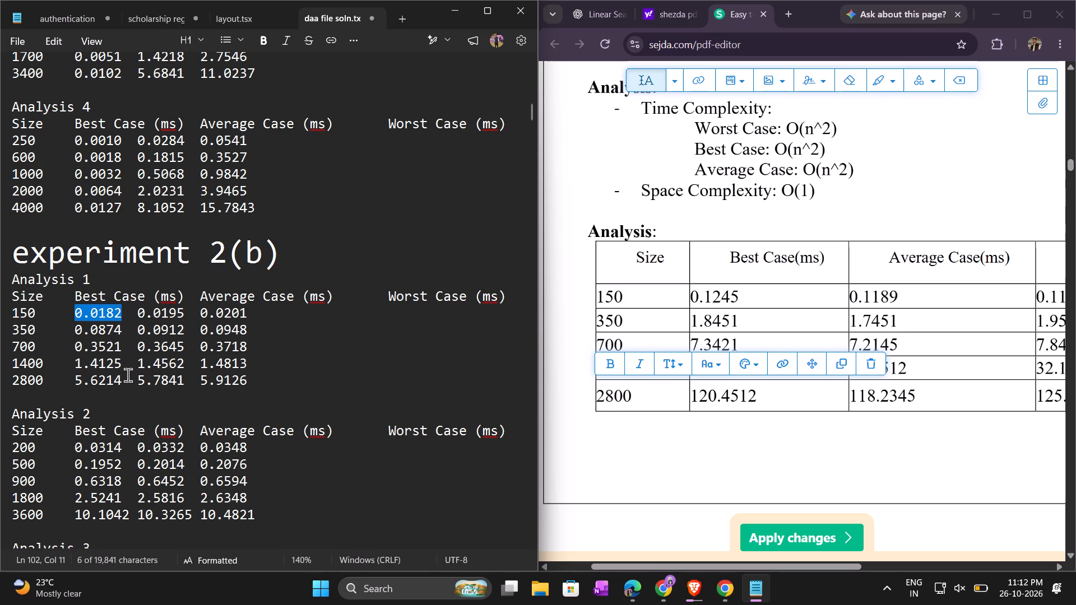
Copy the best-case values 5.6214, 1.4125, 0.3521, 0.0874 and 0.0182 one by one from Notepad's experiment 2(b) Analysis 1.
left_click_drag(124, 379, 66, 387)
key("ctrl+c")
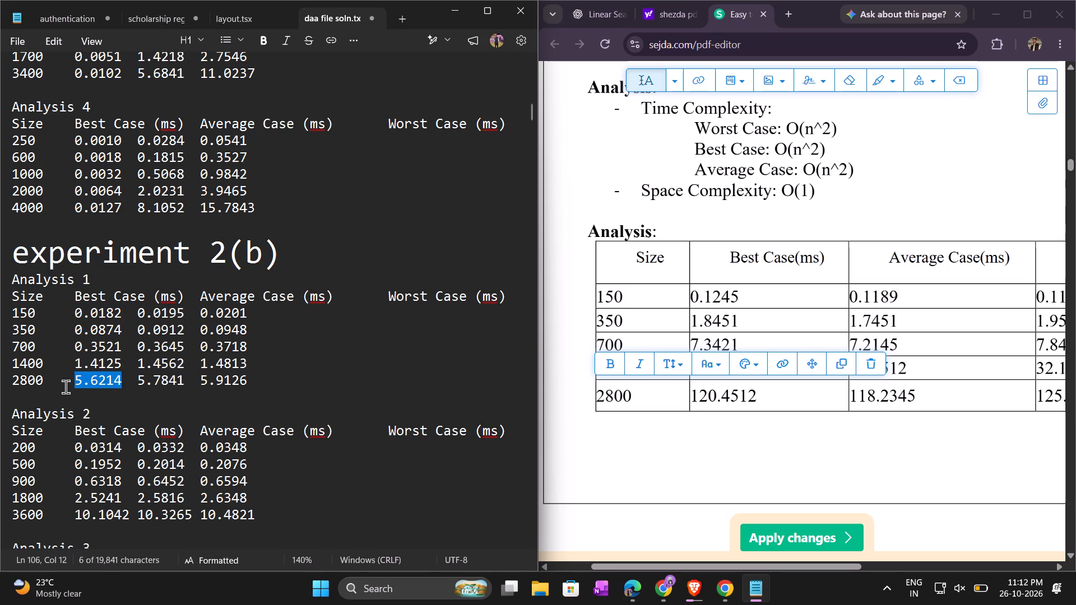
left_click_drag(122, 362, 75, 364)
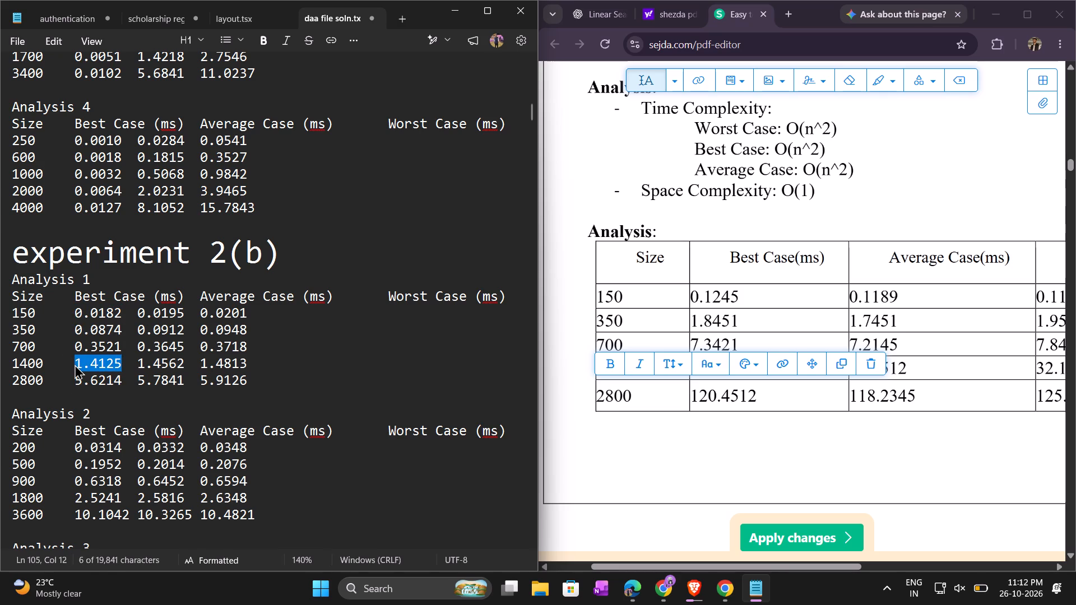
key("ctrl+c")
left_click_drag(120, 346, 78, 350)
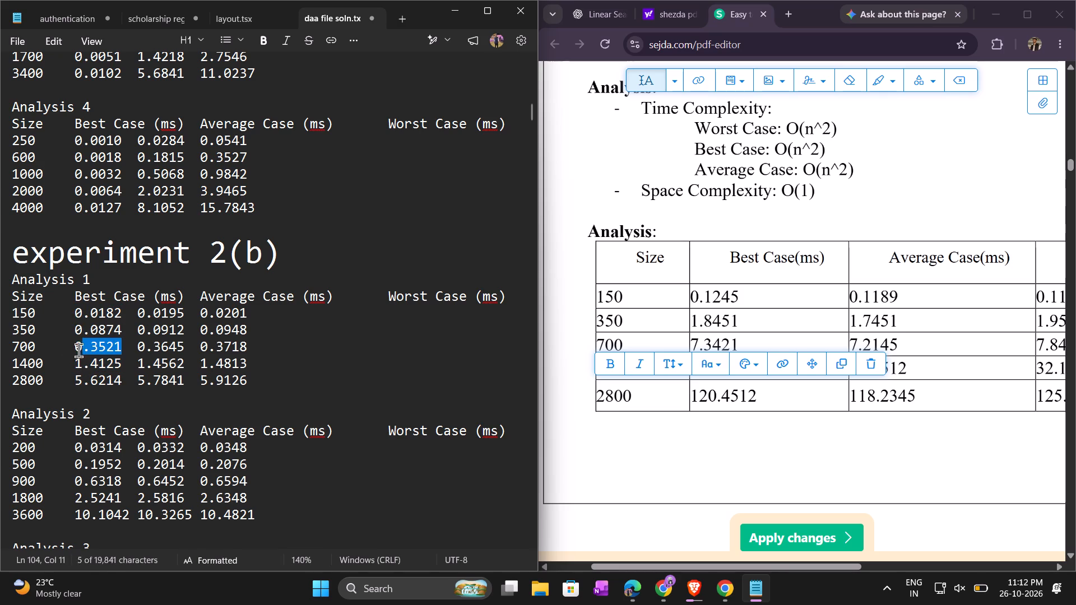
left_click_drag(78, 350, 72, 349)
key("ctrl+c")
left_click_drag(123, 329, 77, 327)
key("ctrl+c")
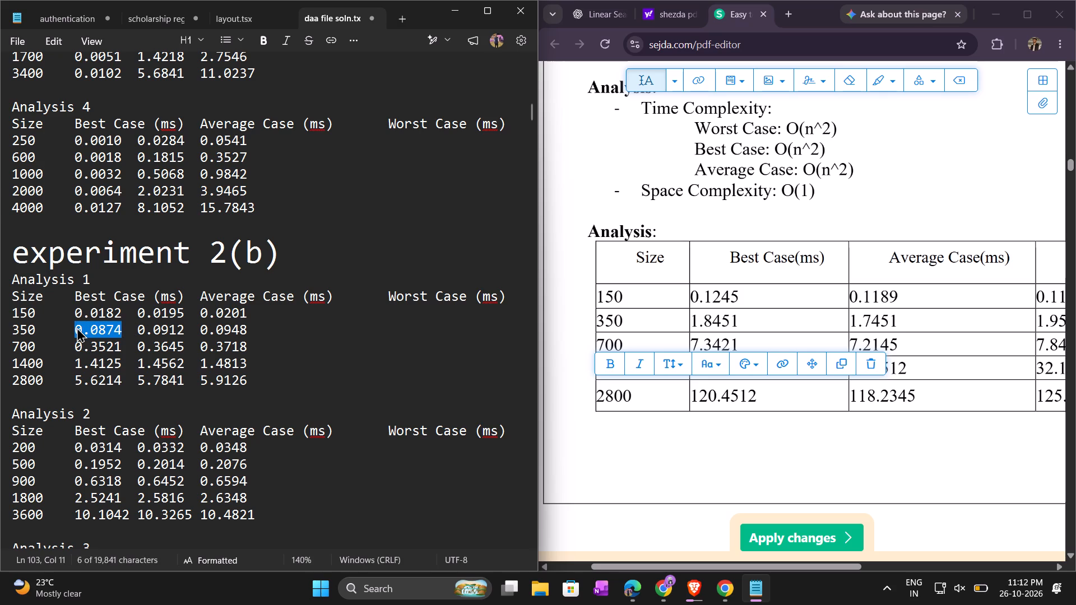
left_click_drag(123, 313, 71, 314)
key("ctrl+c")
In the PDF's Selection Sort analysis table, set the best case to 0.0182 for size 150 and 0.0874 for size 350.
left_click(710, 303)
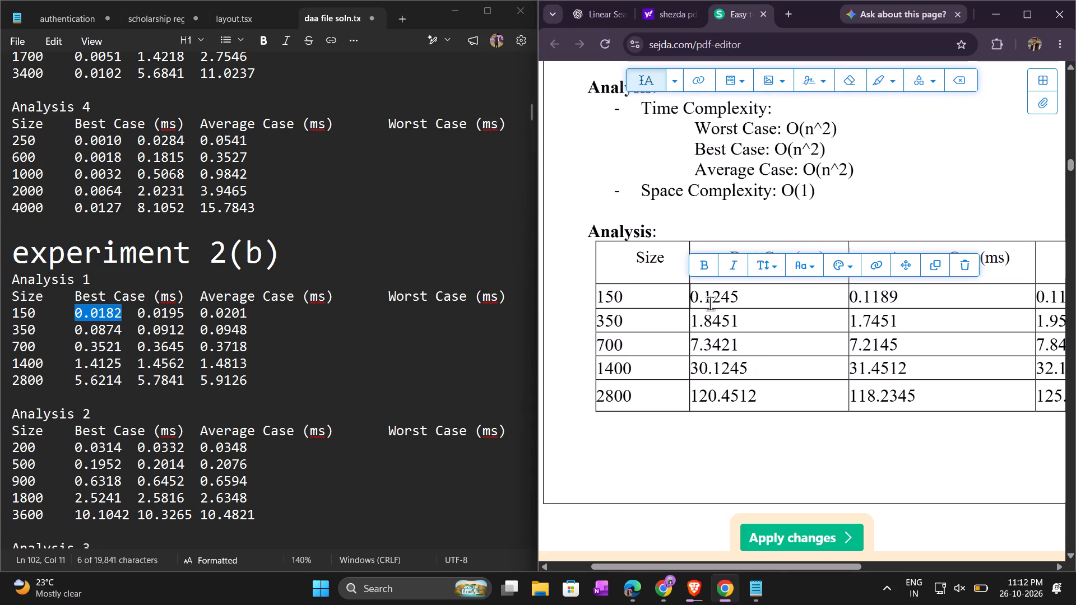
key("ctrl+a")
key("ctrl+v")
left_click(735, 322)
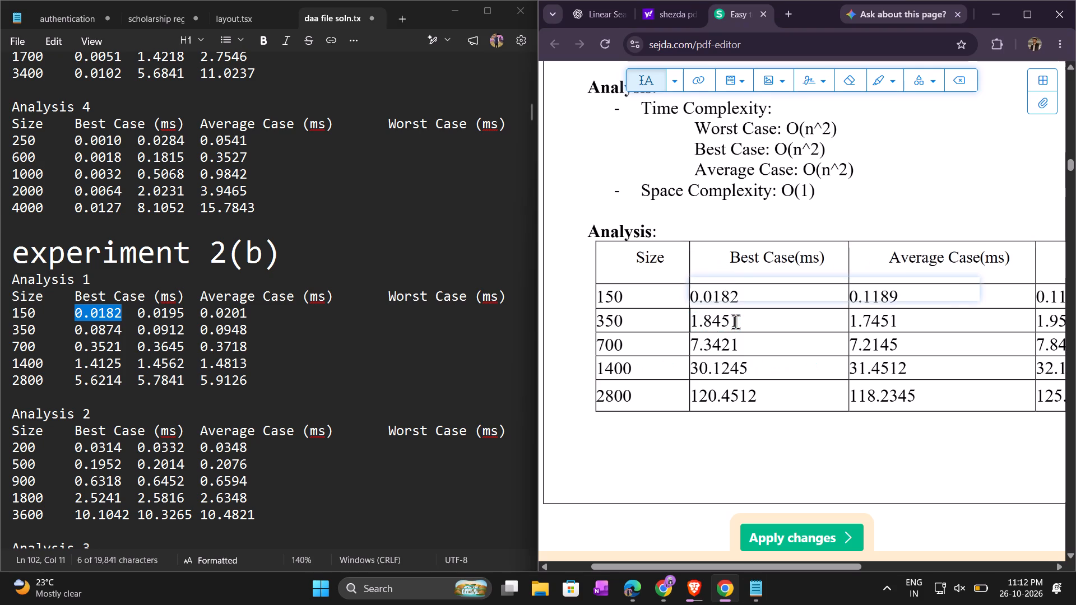
key("ctrl+a")
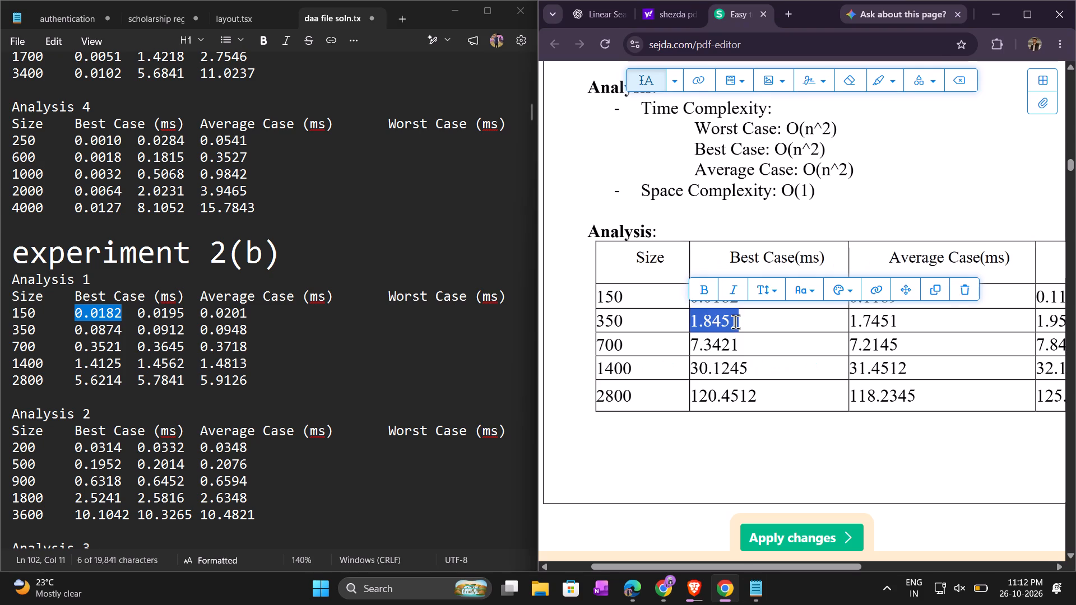
key("super+v")
key("Down")
key("Return")
key("ctrl+v")
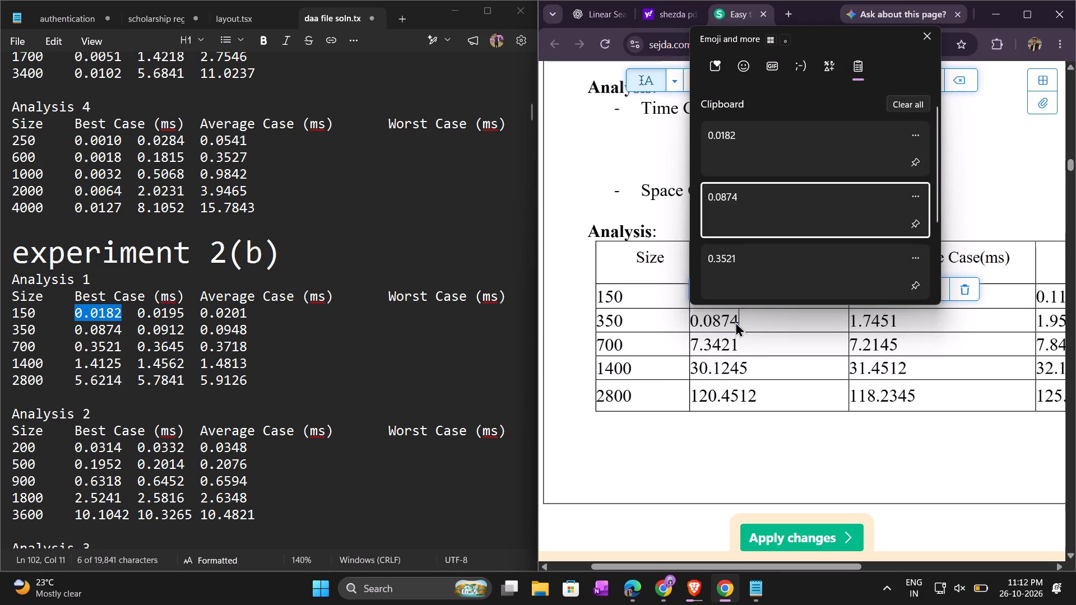
Set the best case for size 700 to 0.3521 in the Selection Sort analysis table.
left_click(713, 341)
key("ctrl+a")
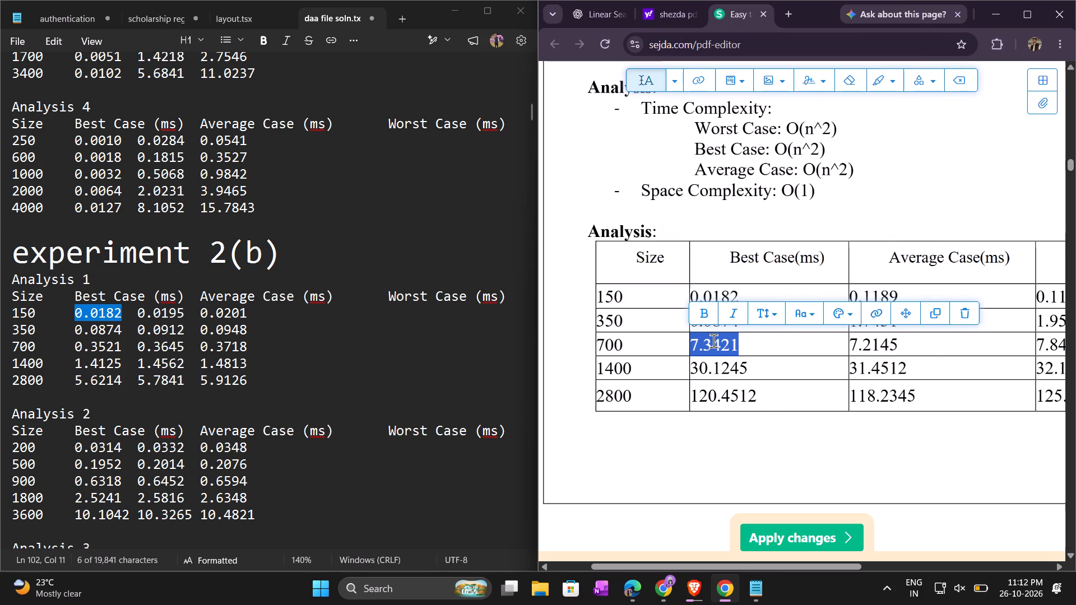
key("super+v")
key("Down")
key("Down")
key("Return")
key("ctrl+v")
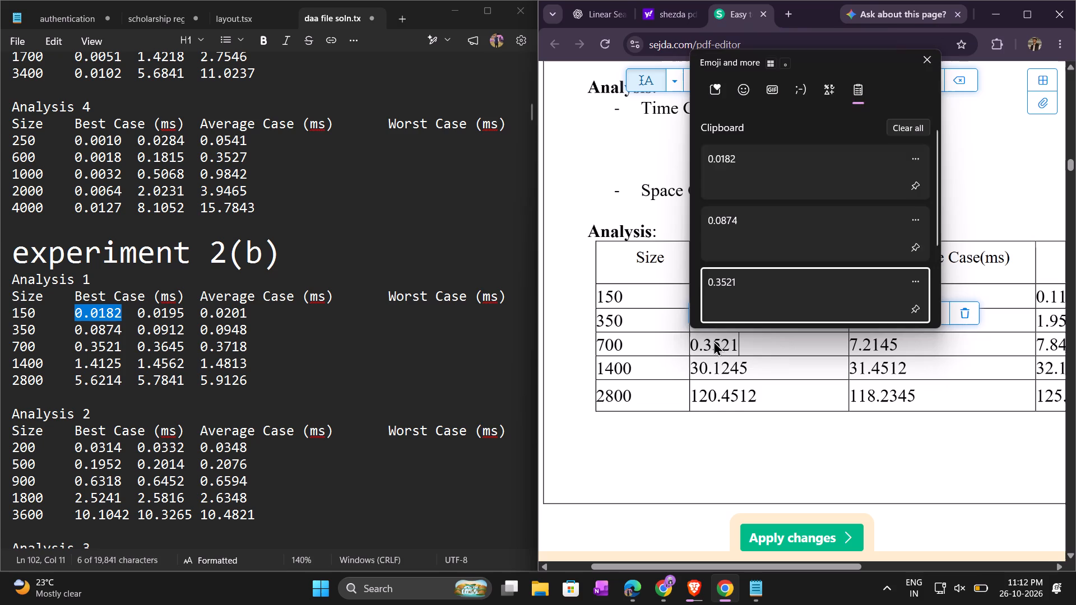
Set the best case for size 1400 to 1.4125 in the Selection Sort analysis table.
left_click(716, 365)
key("ctrl+a")
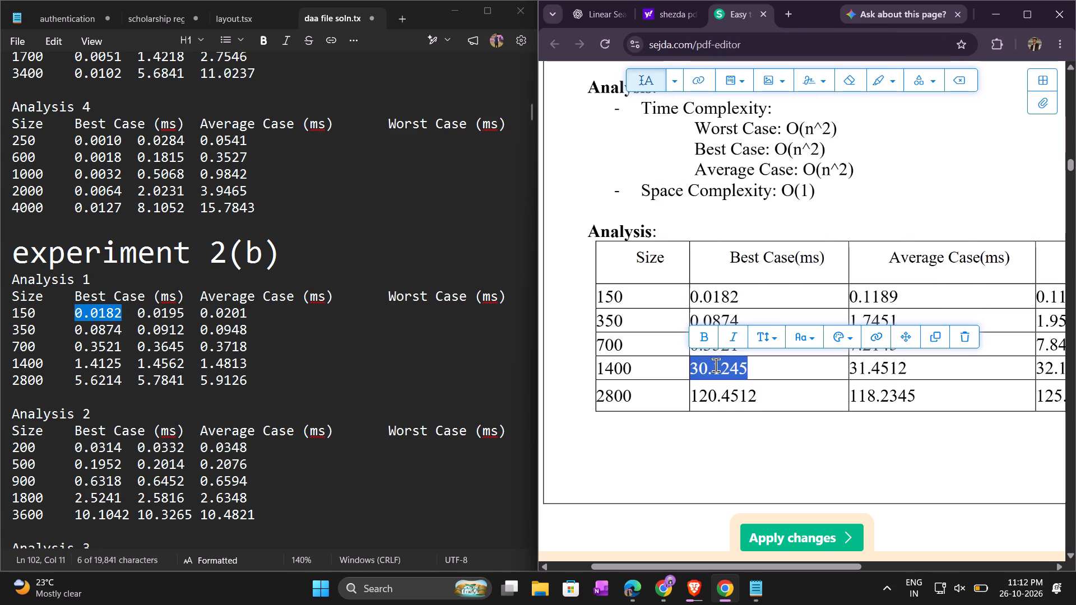
key("super+v")
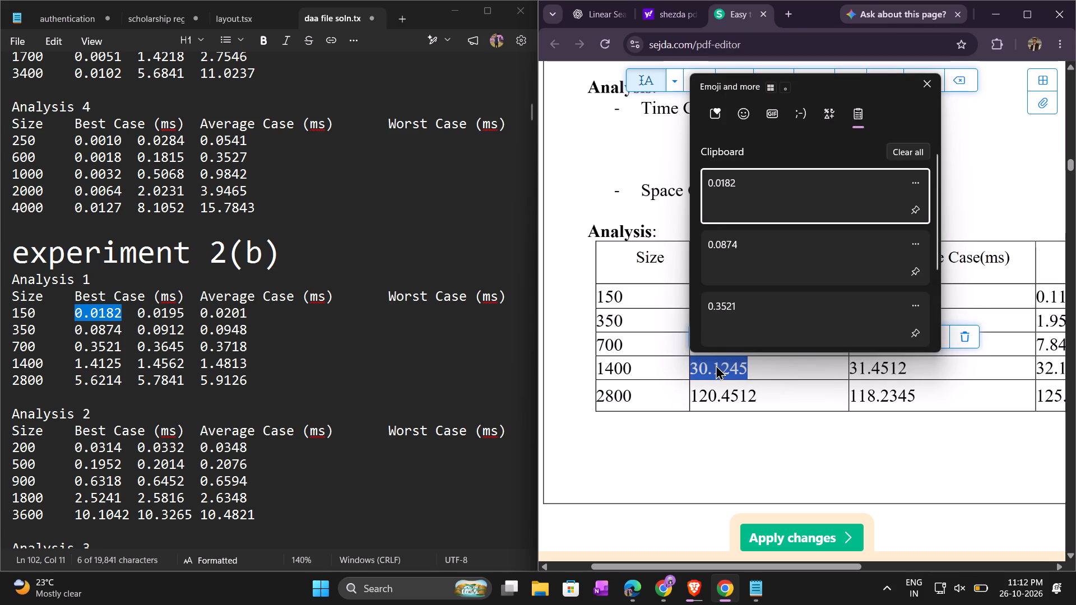
key("Down")
key("Down")
key("Down")
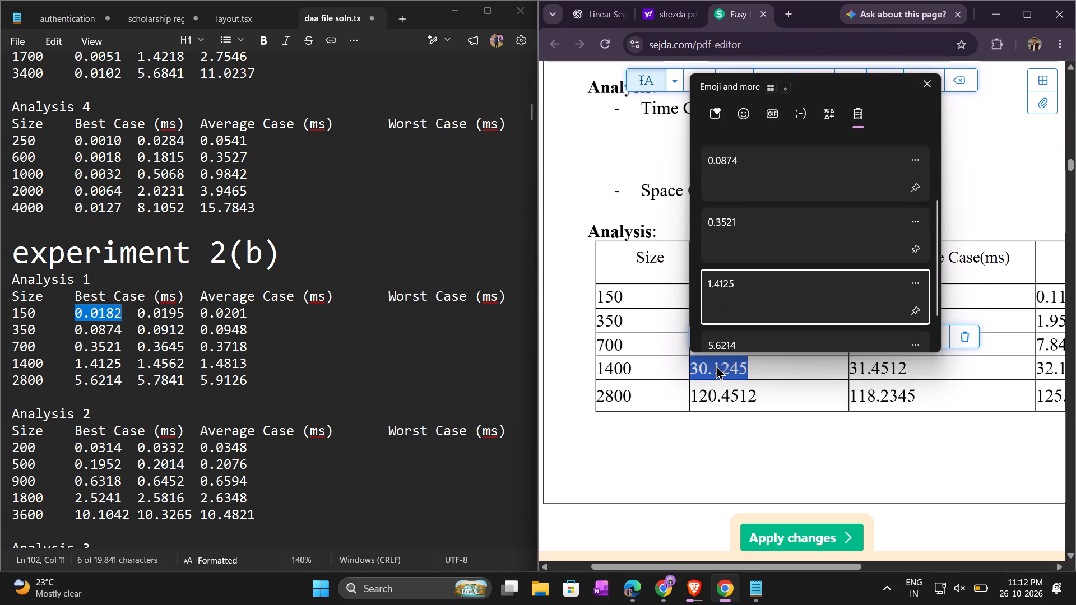
key("Return")
key("ctrl+v")
Set the best case for size 2800 to 5.6214 in the Selection Sort analysis table.
left_click(716, 396)
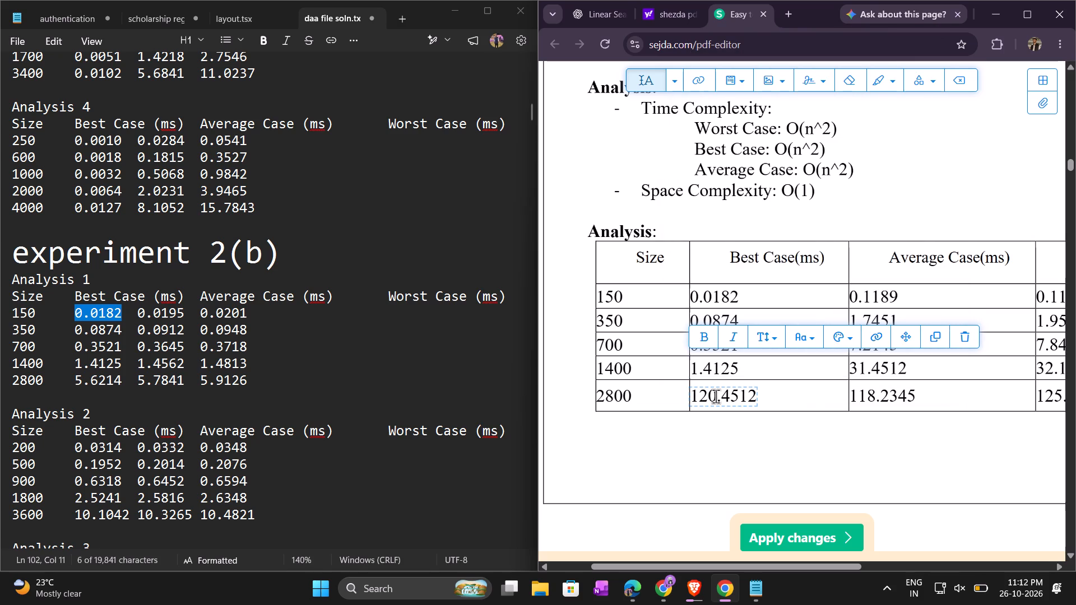
key("ctrl+a")
key("super+v")
key("Down")
key("Down")
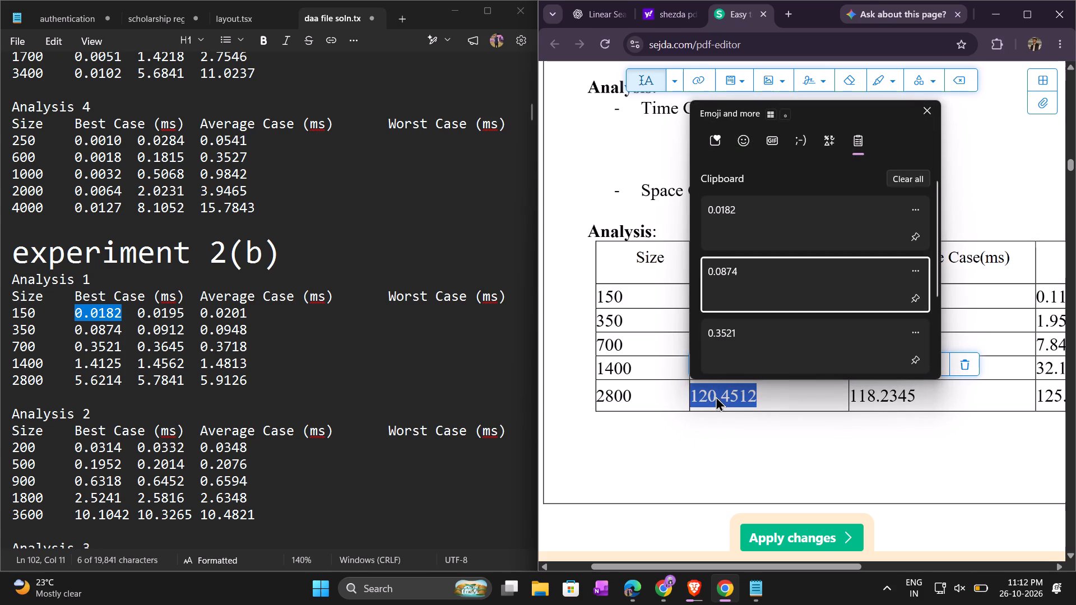
key("Down")
key("Down")
key("Return")
key("ctrl+v")
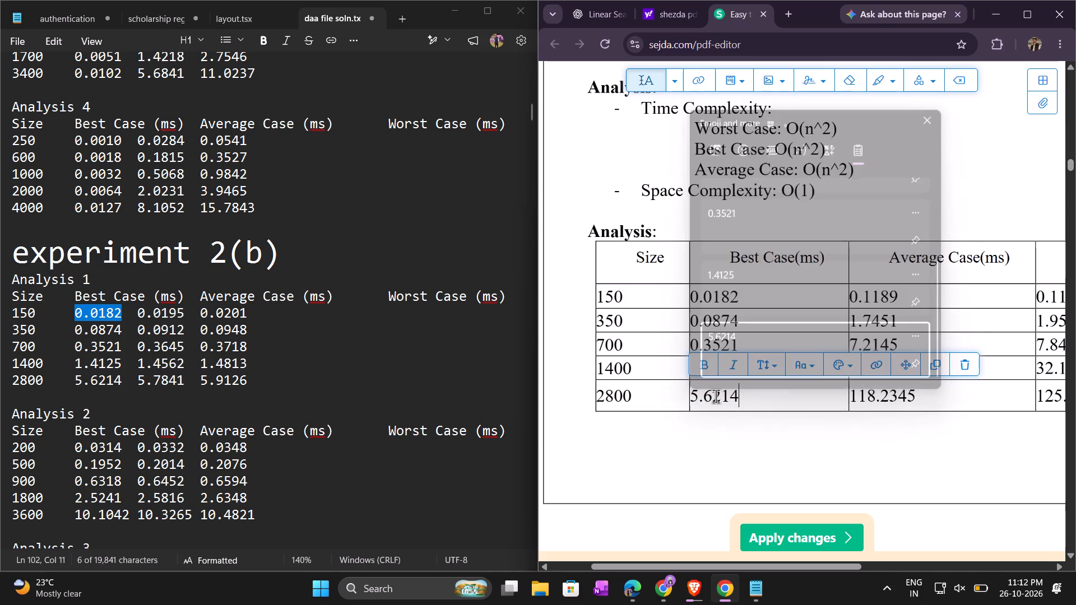
Clear the clipboard history of the copied best-case values.
key("super+v")
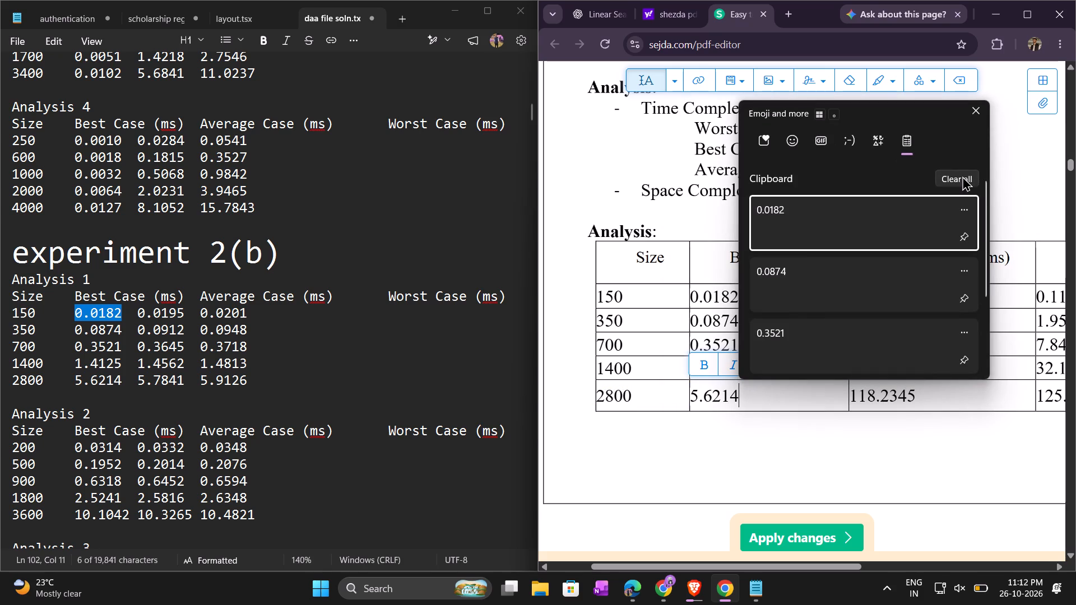
left_click(962, 176)
left_click(136, 309)
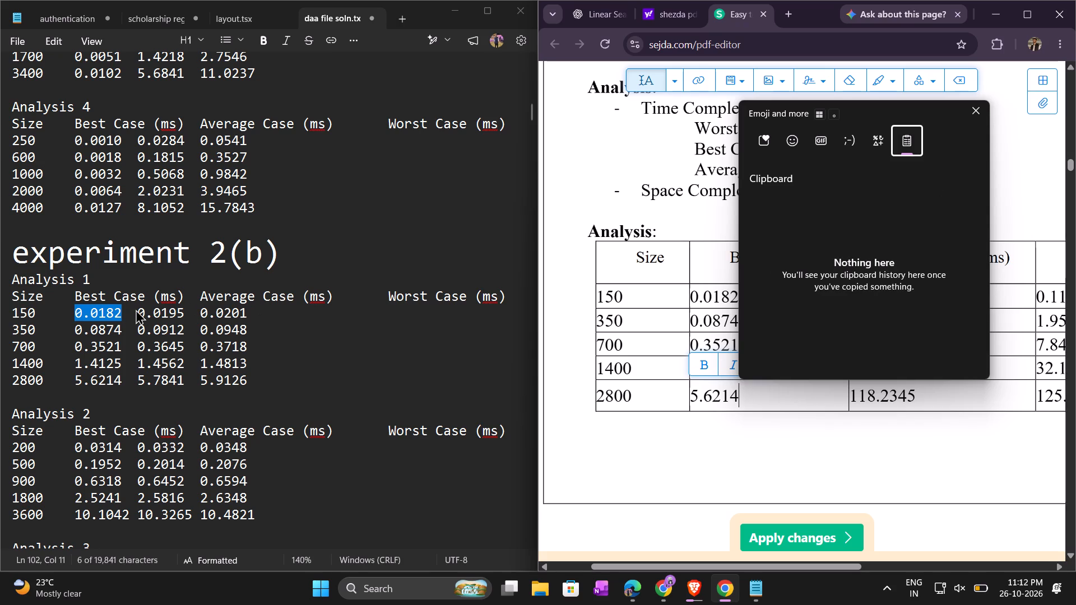
Copy the average-case values 5.7841, 1.4562, 0.3645, 0.0912 and 0.0195 one by one from Notepad's experiment 2(b) Analysis 1.
left_click(136, 309)
left_click_drag(136, 309, 172, 313)
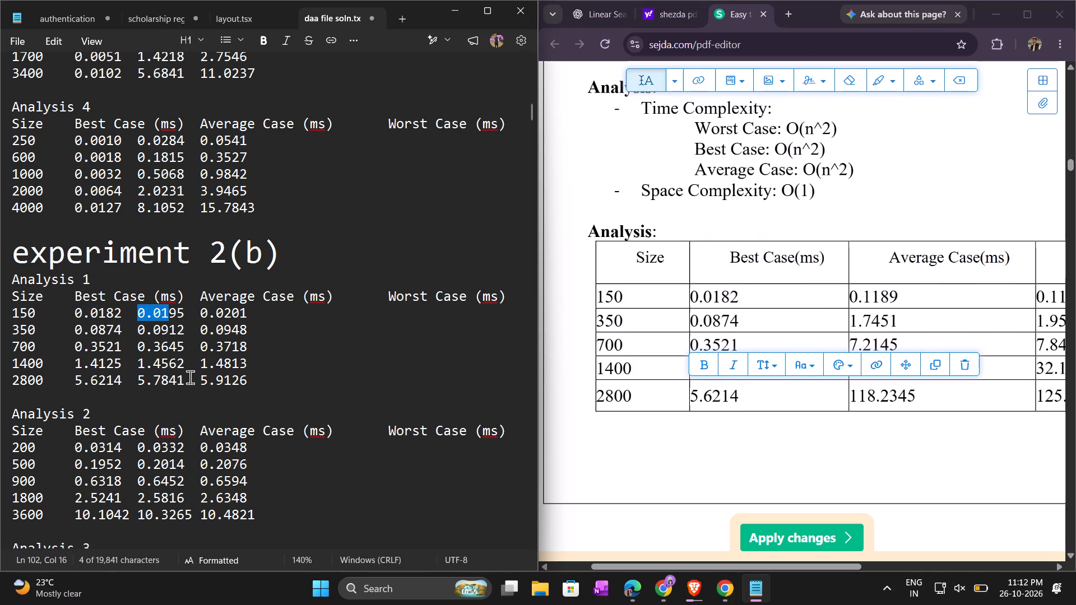
left_click_drag(187, 379, 132, 381)
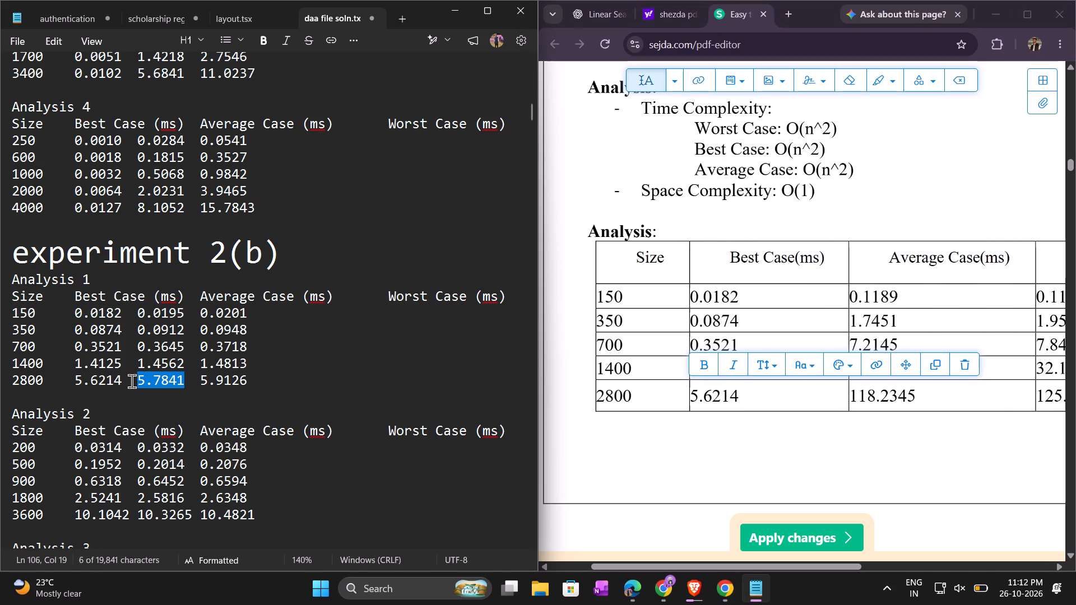
key("ctrl+c")
left_click_drag(184, 362, 147, 365)
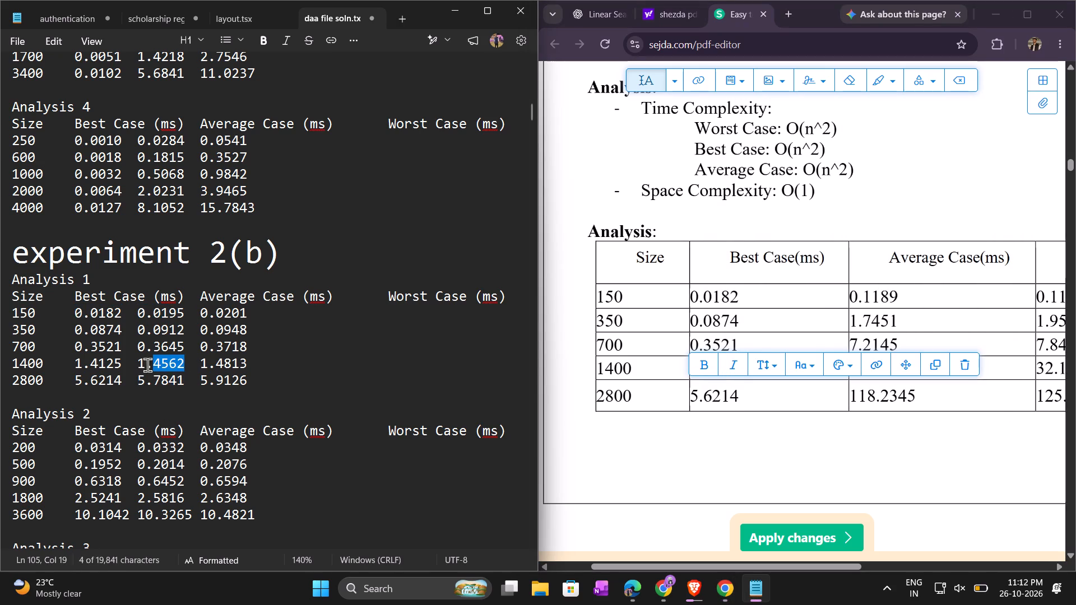
left_click_drag(147, 365, 137, 365)
key("ctrl+c")
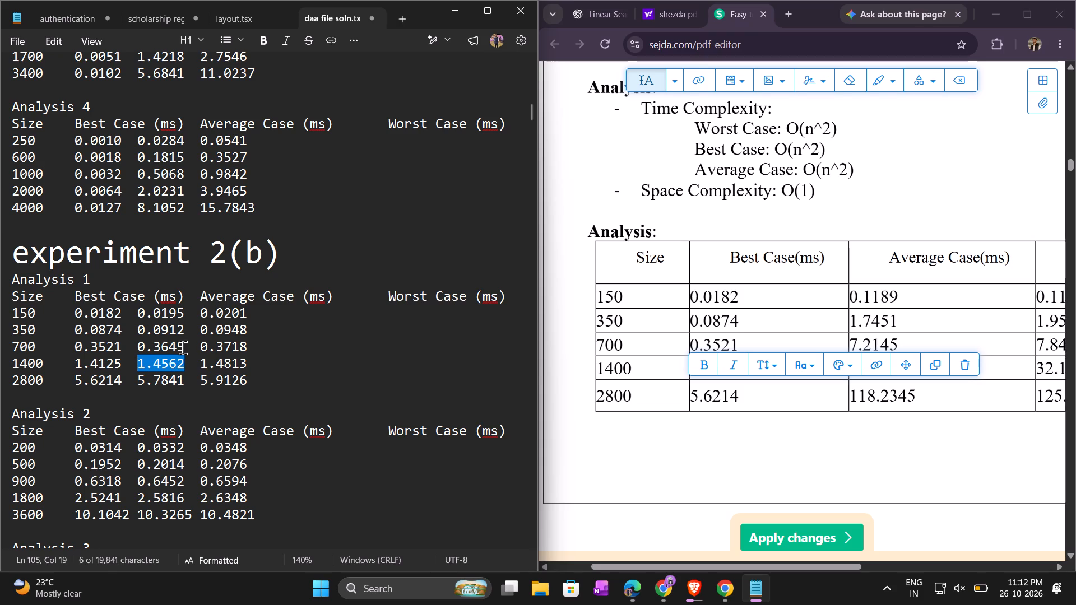
left_click_drag(183, 347, 140, 347)
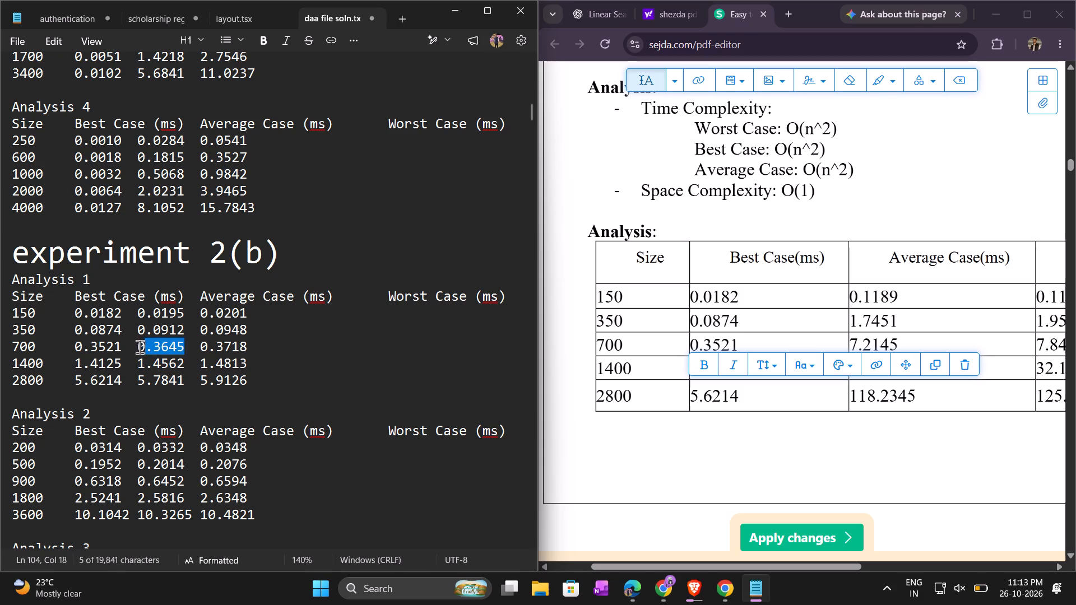
left_click_drag(140, 347, 134, 345)
key("ctrl+c")
left_click_drag(183, 333, 134, 329)
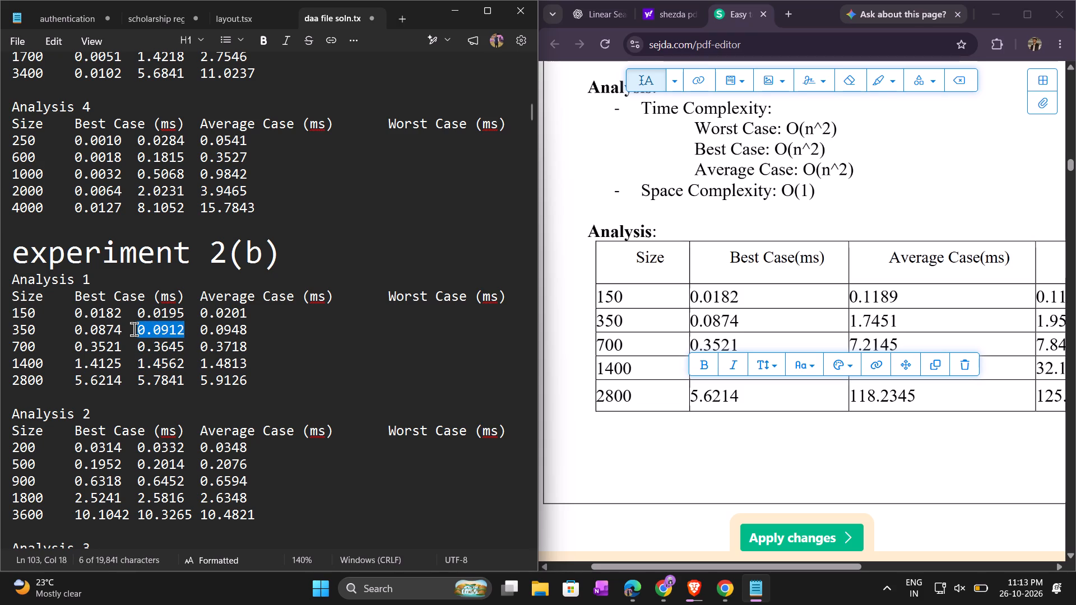
key("ctrl+c")
left_click_drag(184, 313, 142, 313)
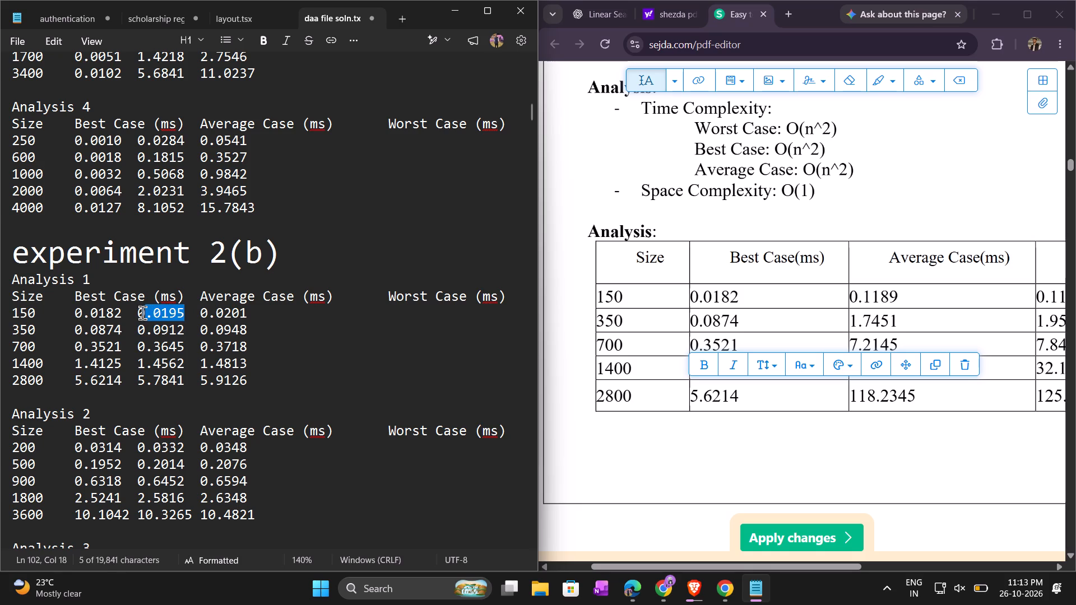
left_click_drag(142, 313, 137, 312)
key("ctrl+c")
In the Sejda PDF, set the average case for size 150 to 0.0195 in the Selection Sort analysis table.
left_click(863, 293)
key("ctrl+v")
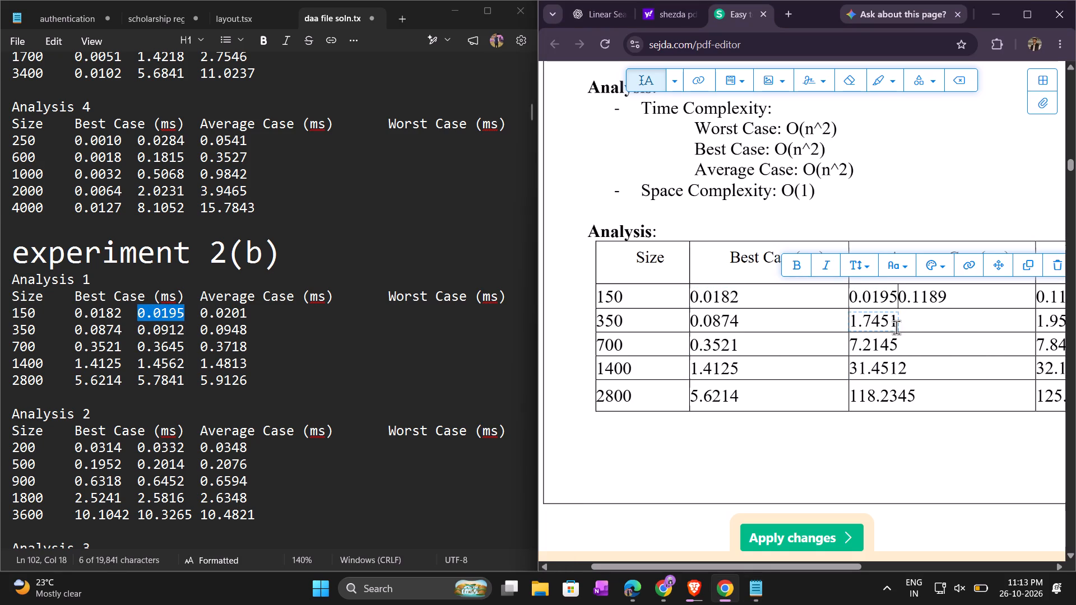
key("ctrl+z")
key("ctrl+a")
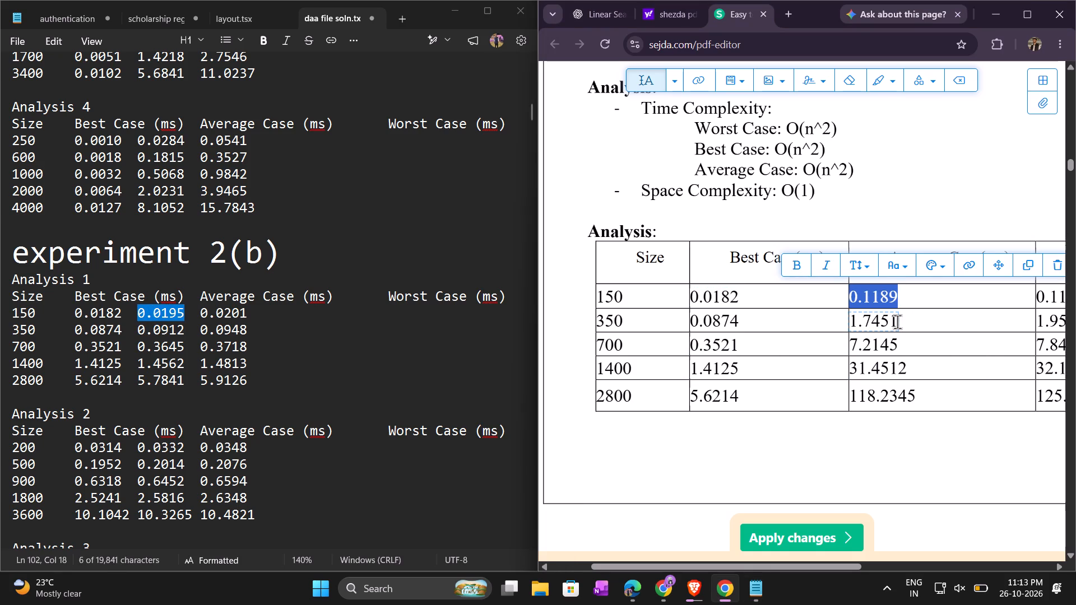
key("ctrl+v")
Set the average case for size 350 to 0.0912 in the Selection Sort analysis table.
left_click(887, 318)
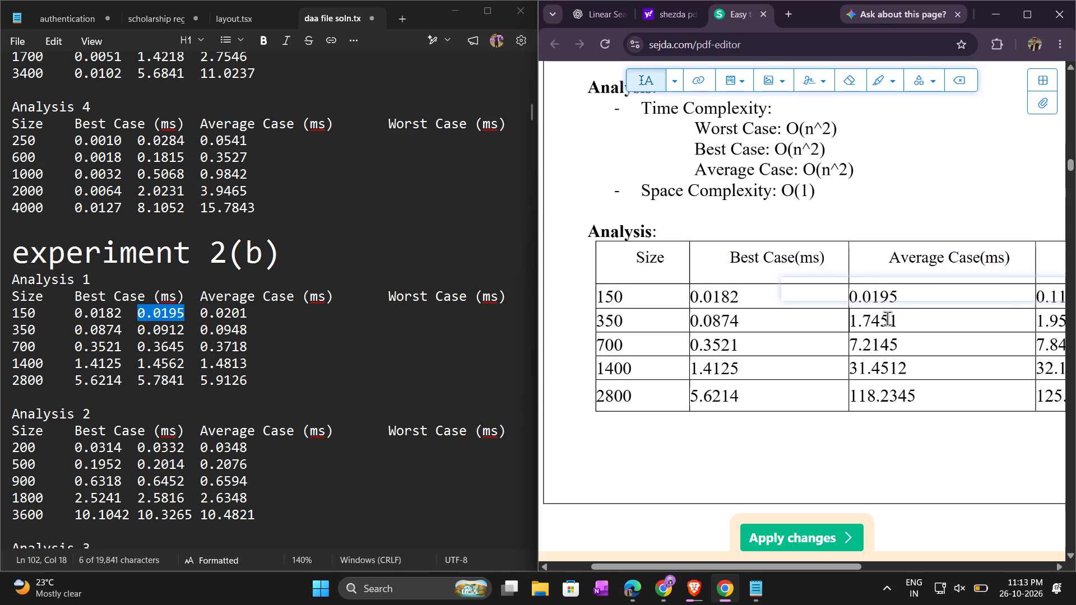
key("ctrl+a")
key("super+v")
key("Down")
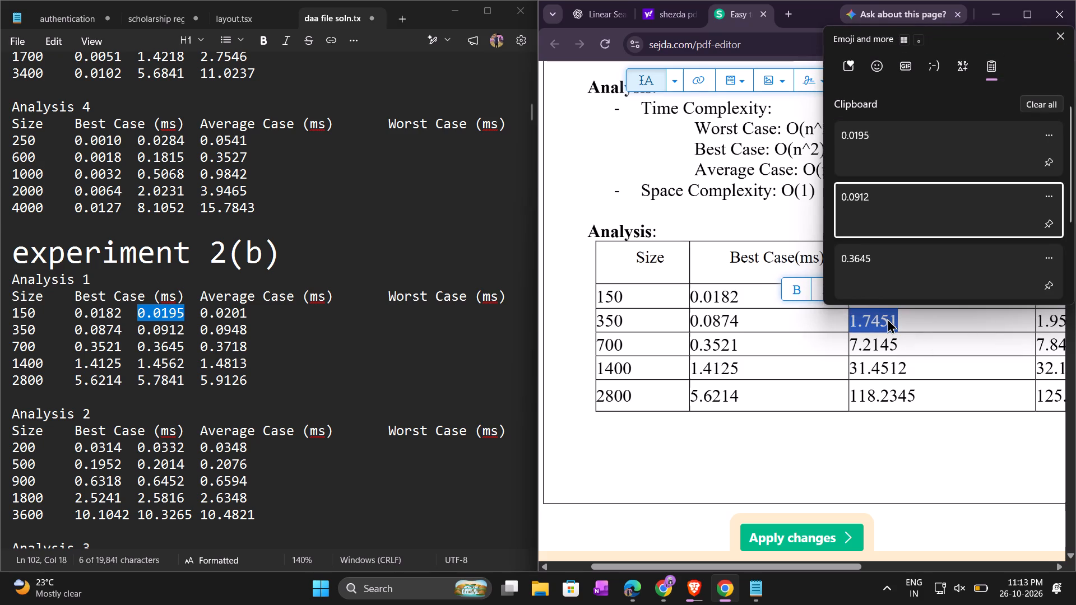
key("Return")
key("ctrl+v")
Set the average case for size 700 to 0.3645 in the Selection Sort analysis table.
left_click(874, 360)
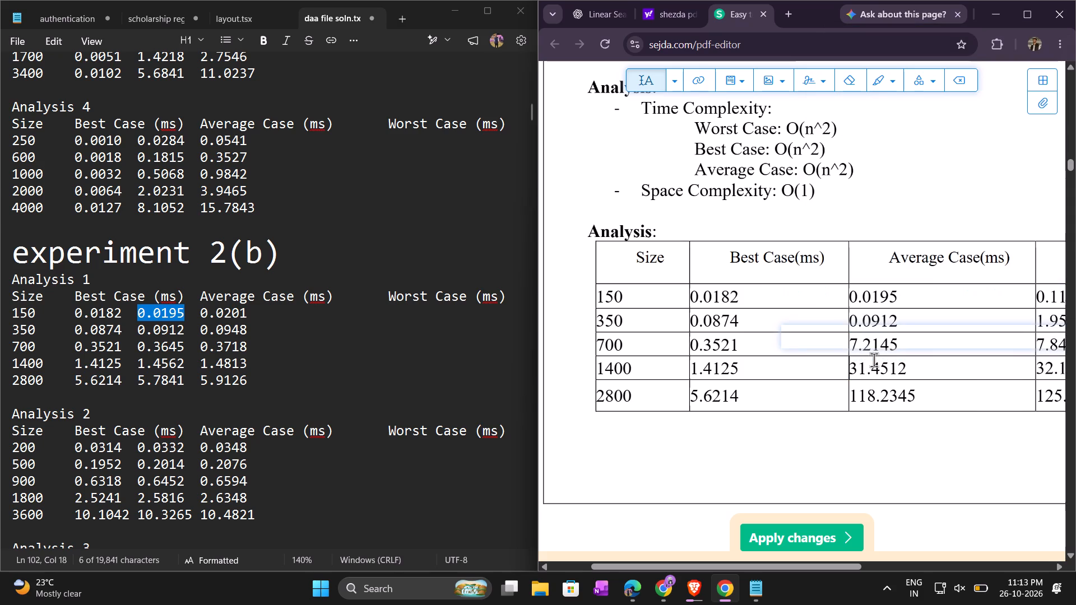
left_click(872, 351)
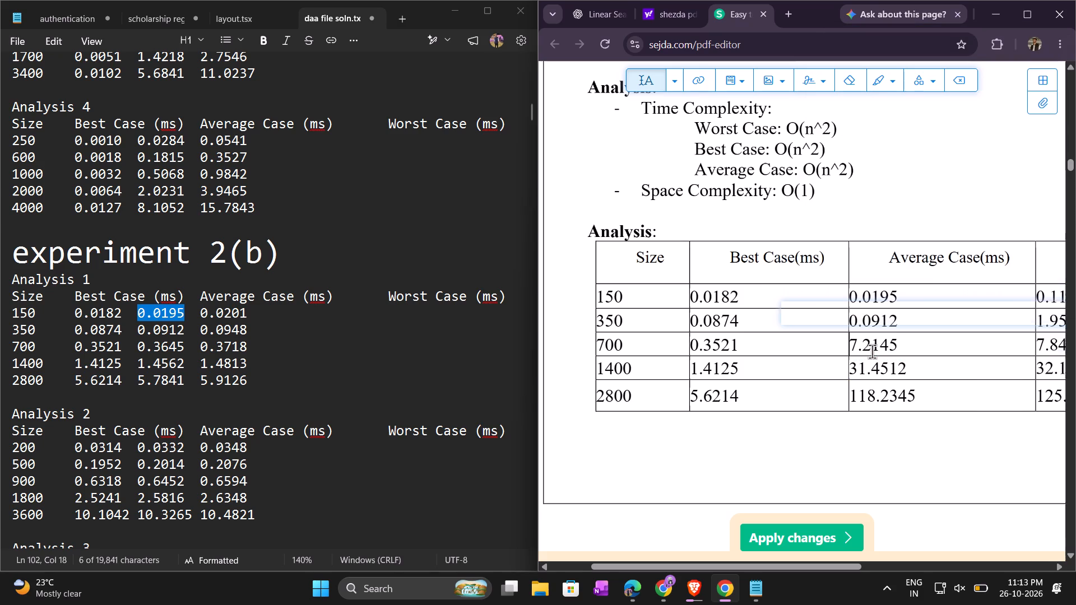
key("ctrl+a")
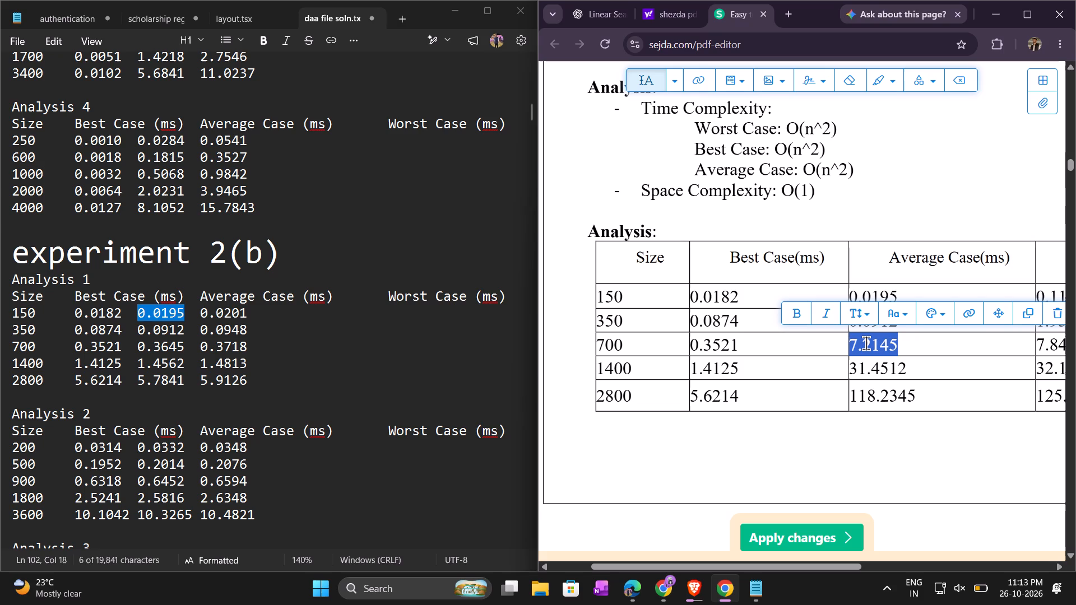
key("super+v")
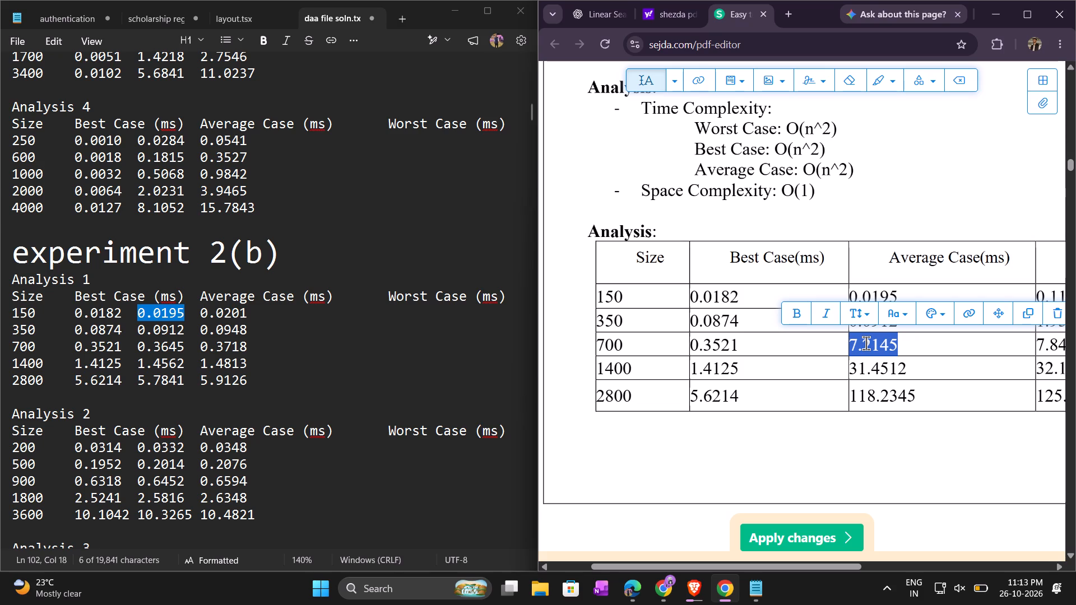
key("Down")
key("Down")
key("Return")
key("ctrl+v")
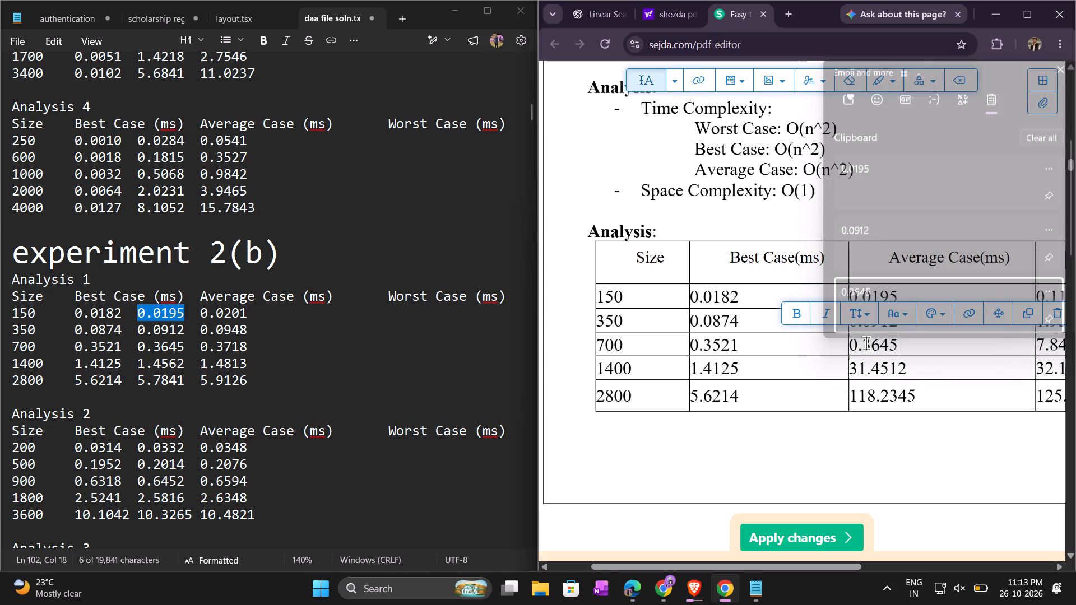
Set the average case for size 1400 to 1.4562 in the Selection Sort analysis table.
left_click(873, 361)
left_click(873, 361)
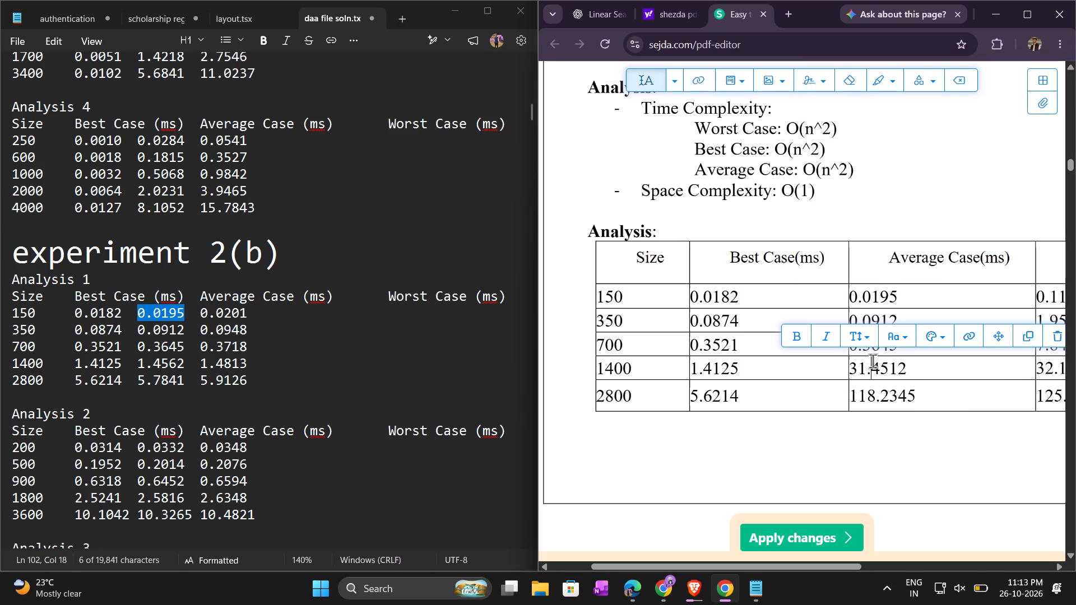
key("ctrl+a")
key("super+v")
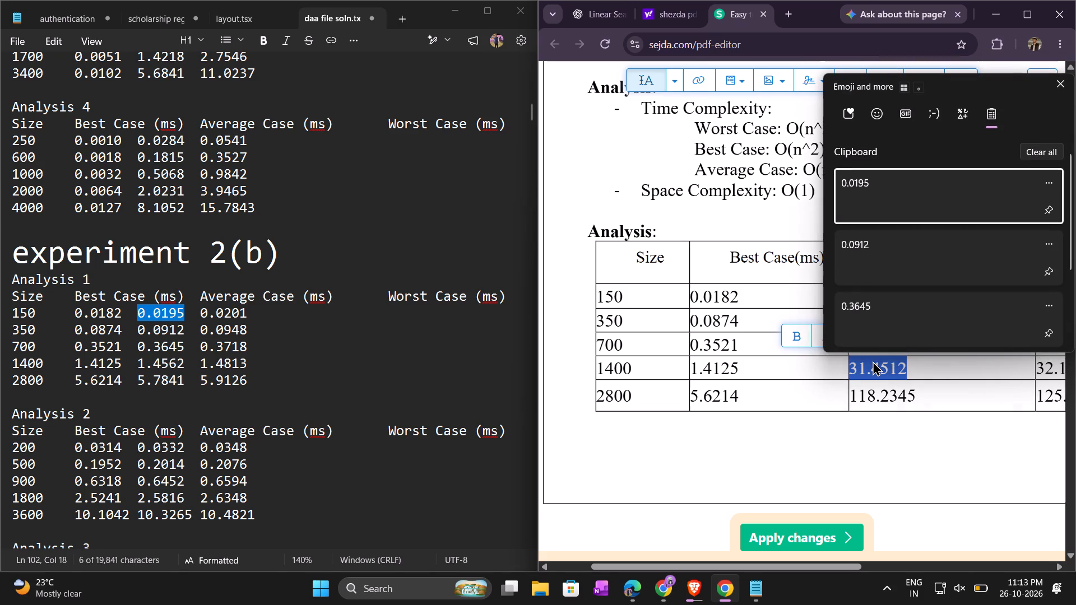
key("Down")
key("Down")
key("Down")
key("Return")
key("ctrl+v")
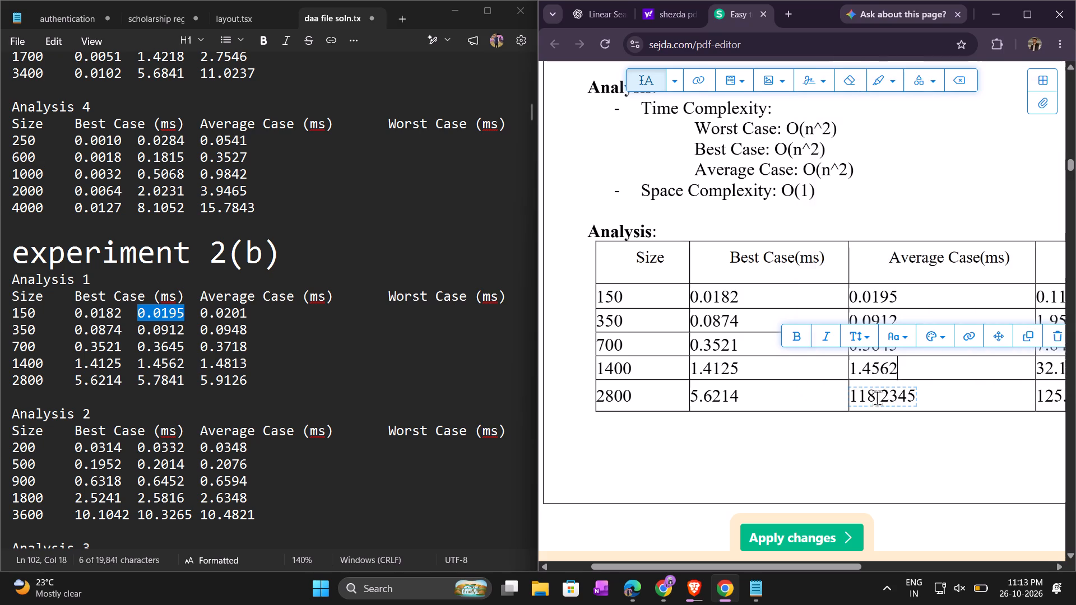
Set the average case for size 2800 to 5.7841 in the Selection Sort analysis table.
left_click(878, 399)
key("ctrl+a")
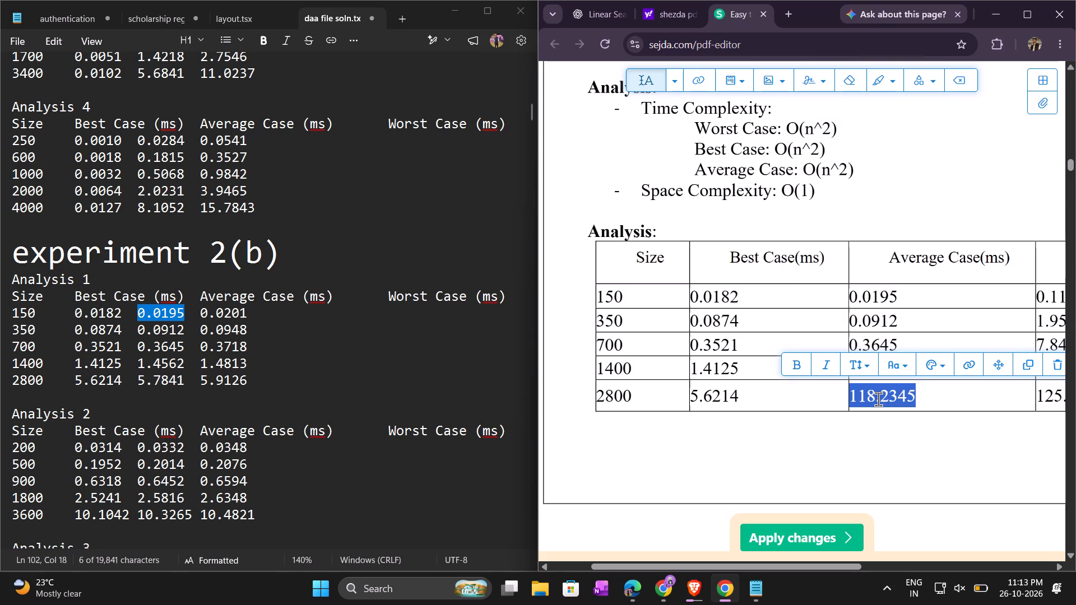
key("super+v")
key("Down")
key("Down")
key("Down")
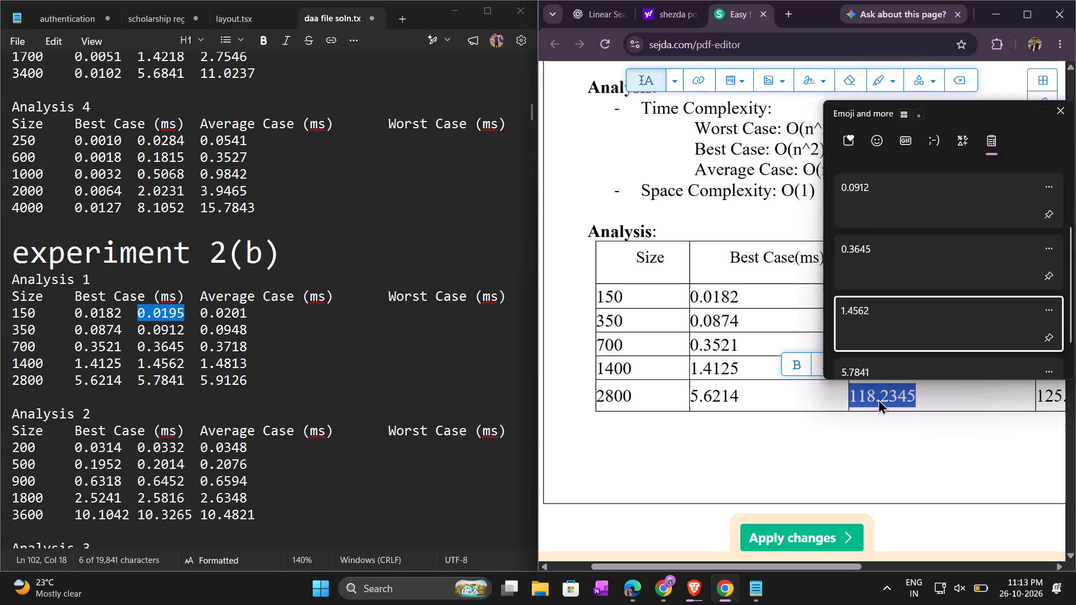
key("Down")
key("Return")
key("ctrl+v")
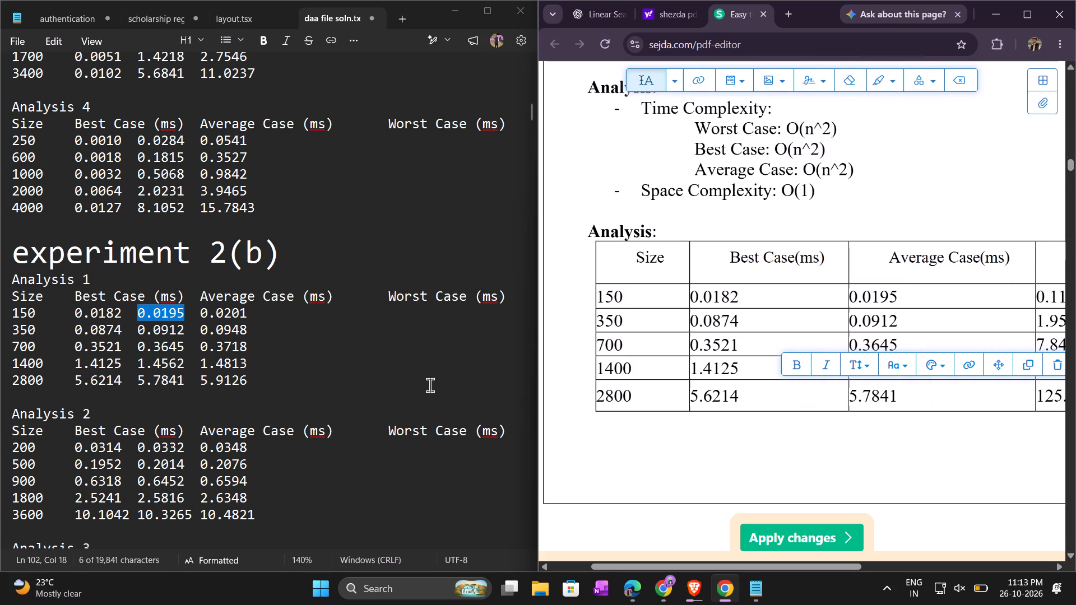
Clear the clipboard history of the copied average-case values.
key("super+v")
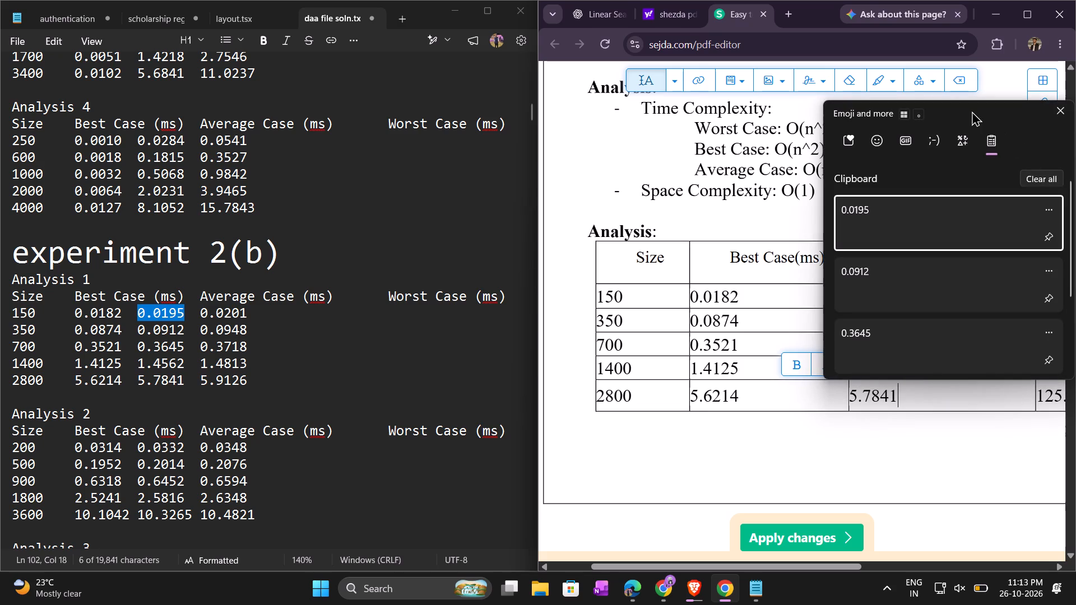
left_click_drag(920, 115, 996, 121)
left_click_drag(996, 121, 645, 175)
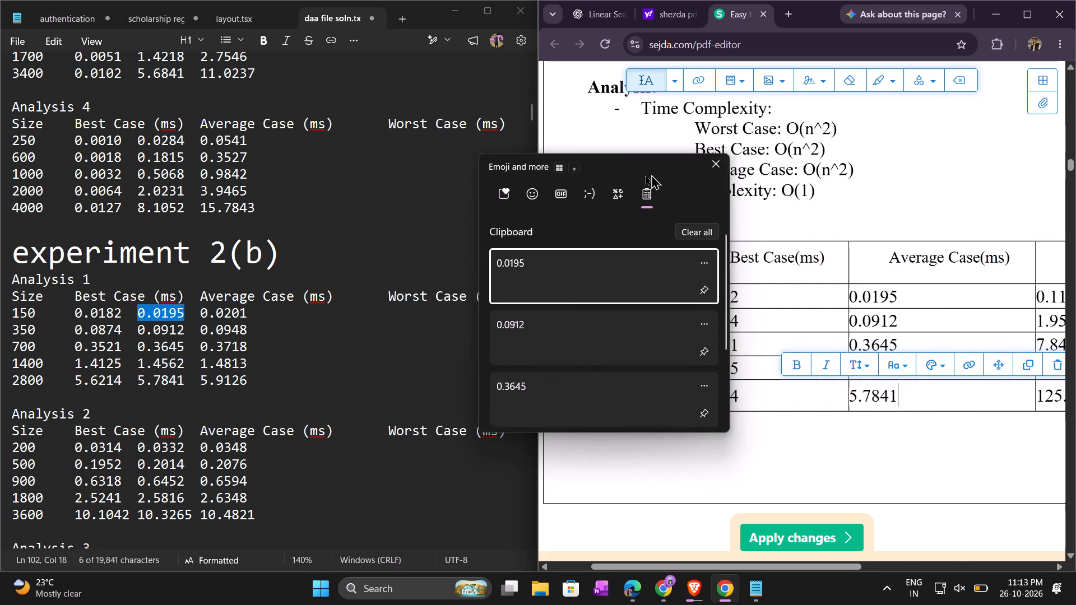
left_click_drag(645, 175, 576, 179)
left_click(618, 233)
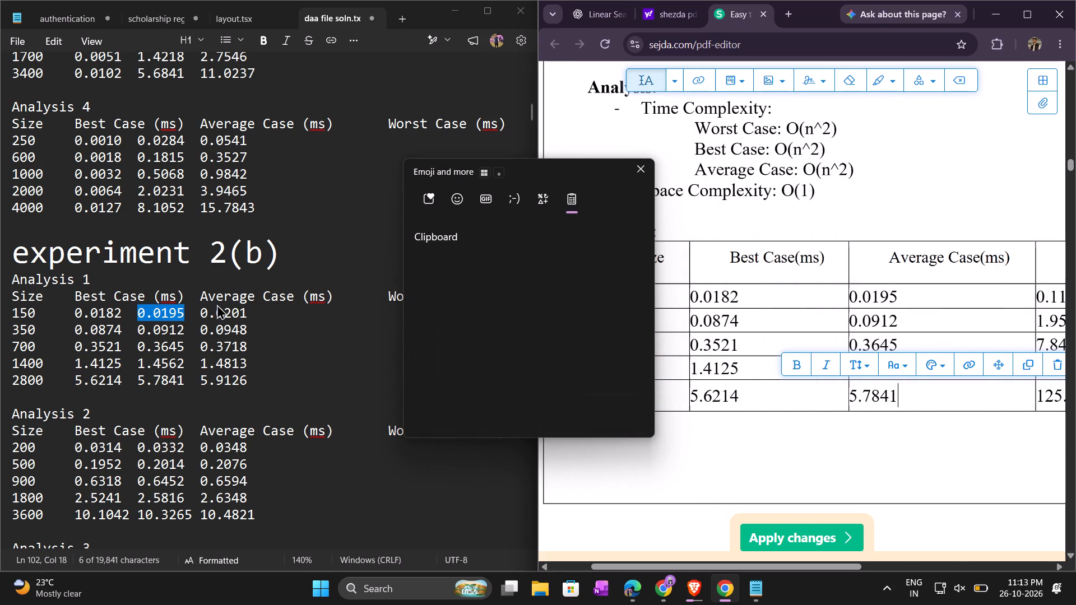
Copy the worst-case values 5.9126, 1.4813, 0.3718, 0.0948 and 0.0201 one by one from Notepad's experiment 2(b) Analysis 1.
left_click(205, 311)
left_click_drag(248, 379, 200, 379)
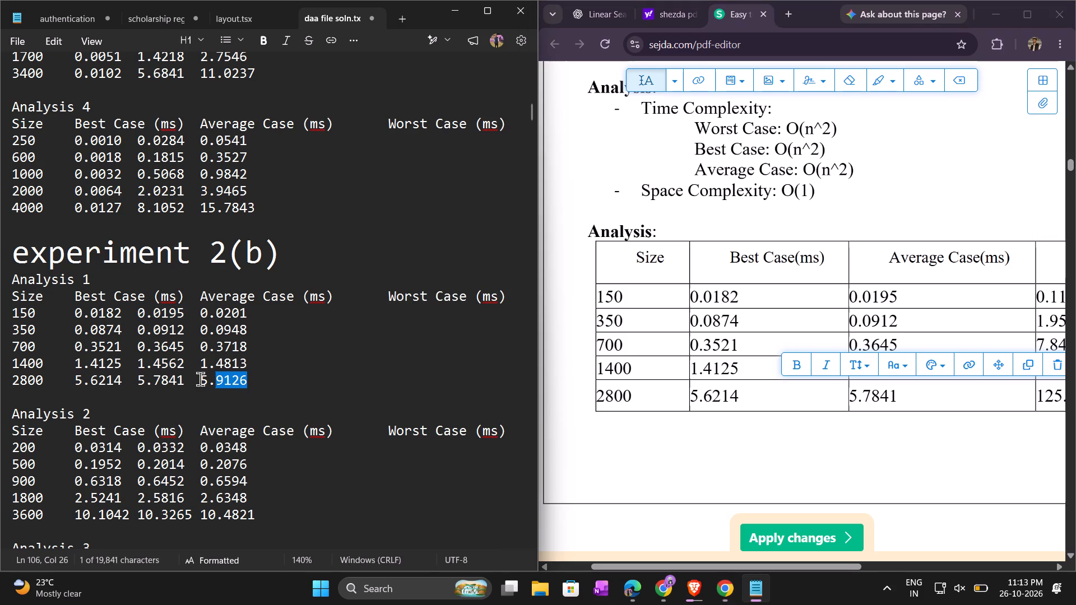
left_click_drag(200, 379, 197, 379)
key("ctrl+c")
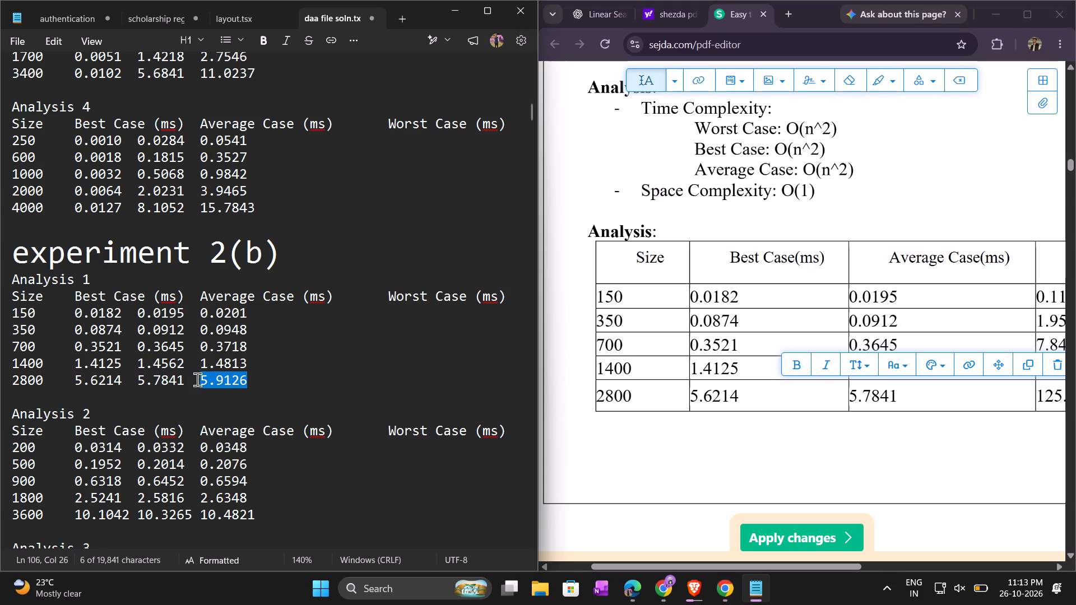
left_click_drag(252, 366, 197, 368)
key("ctrl+c")
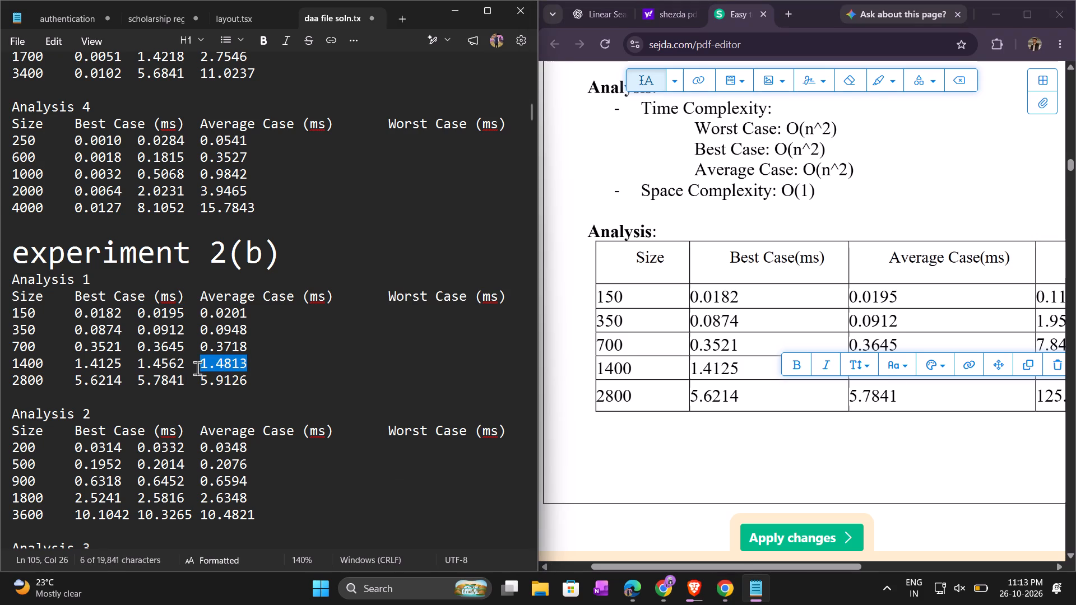
left_click_drag(249, 347, 200, 344)
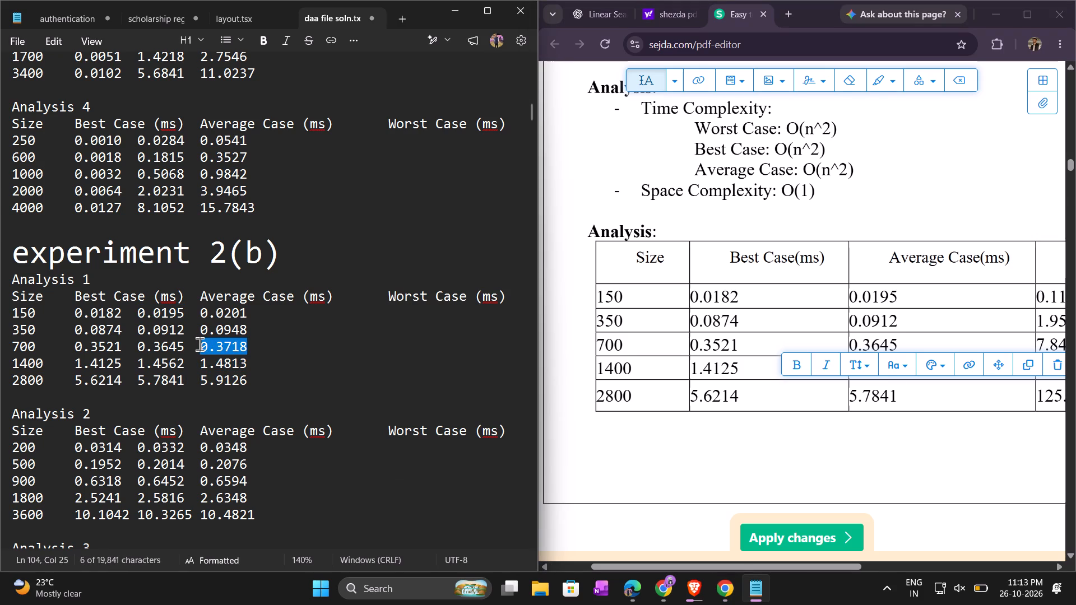
key("ctrl+c")
left_click_drag(246, 326, 200, 334)
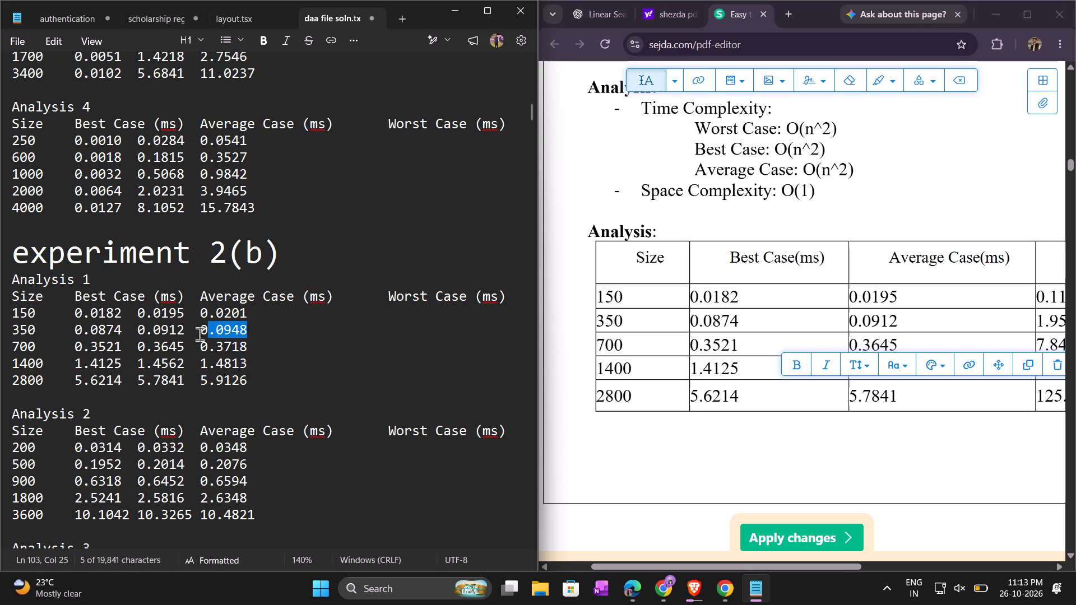
left_click_drag(200, 334, 199, 334)
key("ctrl+c")
left_click_drag(249, 313, 211, 318)
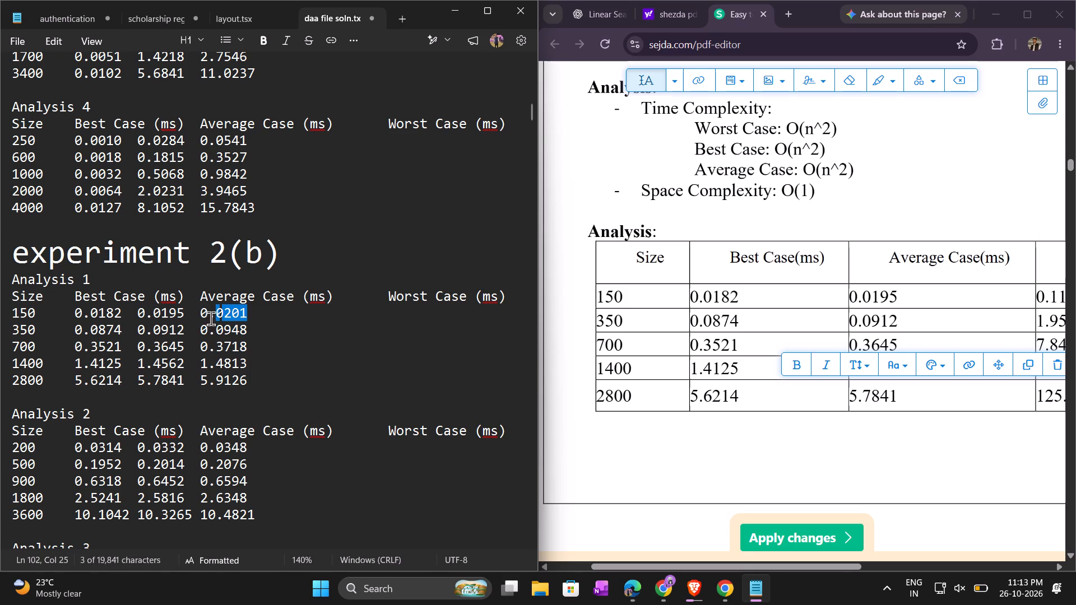
left_click_drag(211, 318, 198, 319)
key("c")
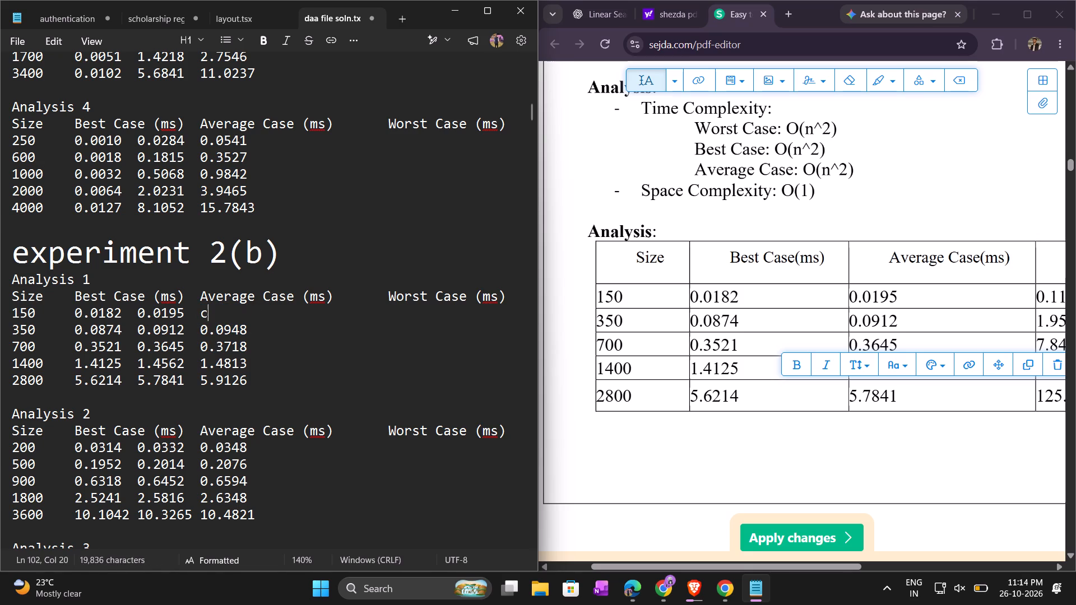
key("ctrl+z")
key("ctrl+c")
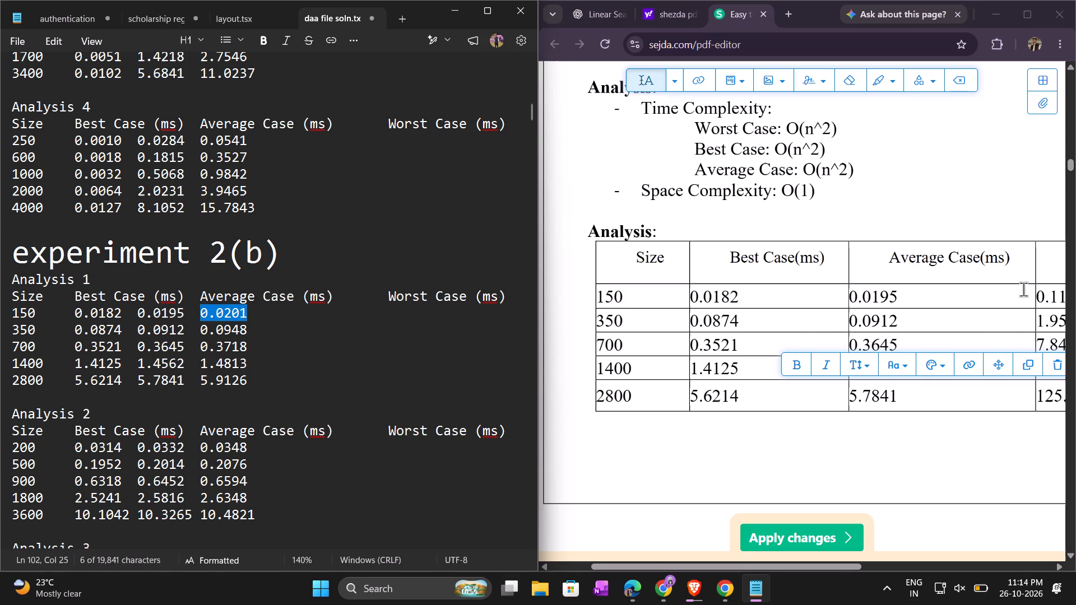
In the Sejda PDF, set the worst case for size 150 to 0.0201 in the Selection Sort analysis table.
scroll(1023, 289, "left", 2)
left_click(959, 303)
key("ctrl+a")
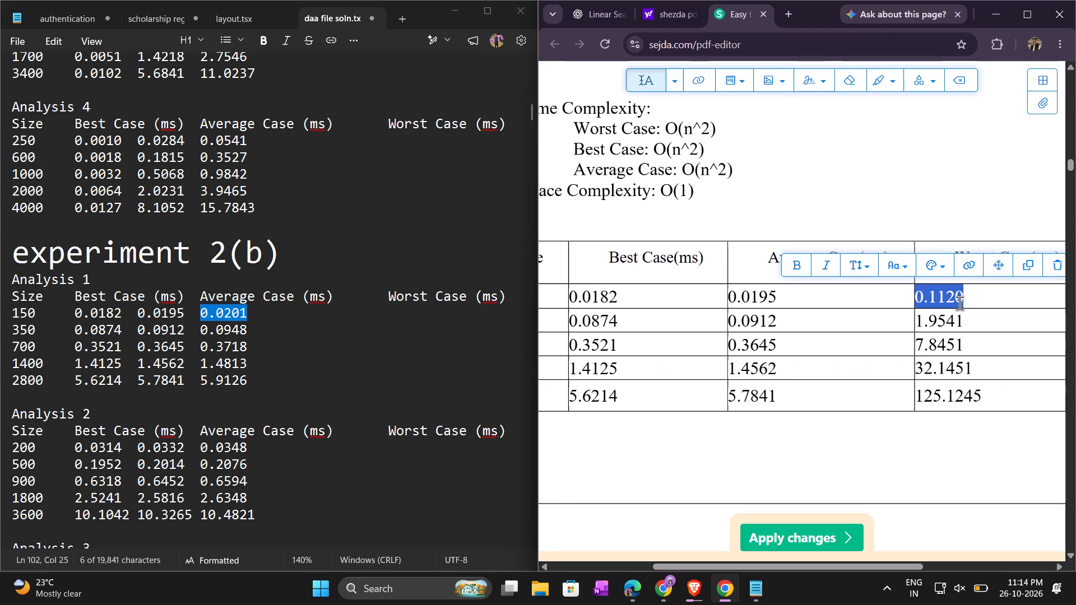
key("ctrl+v")
Set the worst case for size 350 to 0.0948 in the Selection Sort analysis table.
left_click(934, 320)
key("ctrl+a")
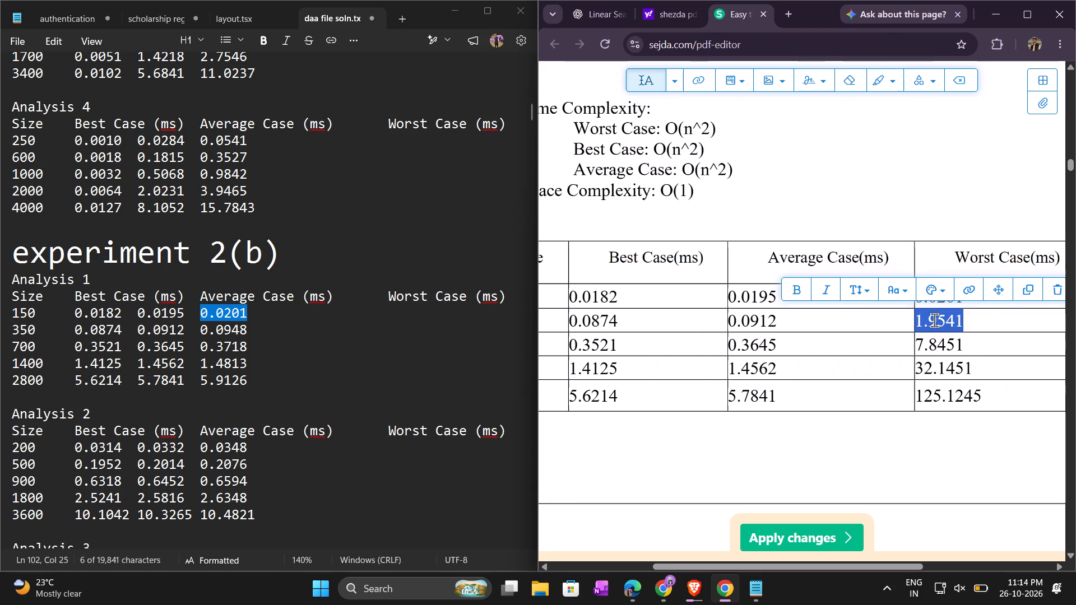
key("super+v")
key("Down")
key("Return")
key("ctrl+v")
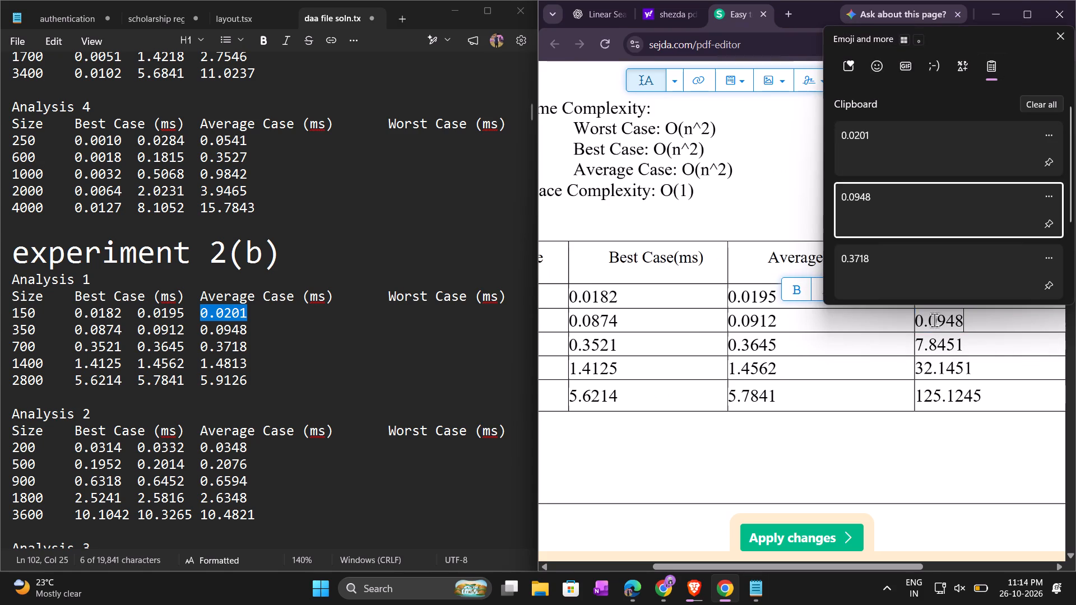
Set the worst case for size 700 to 0.3718 in the Selection Sort analysis table.
left_click(931, 352)
left_click(925, 342)
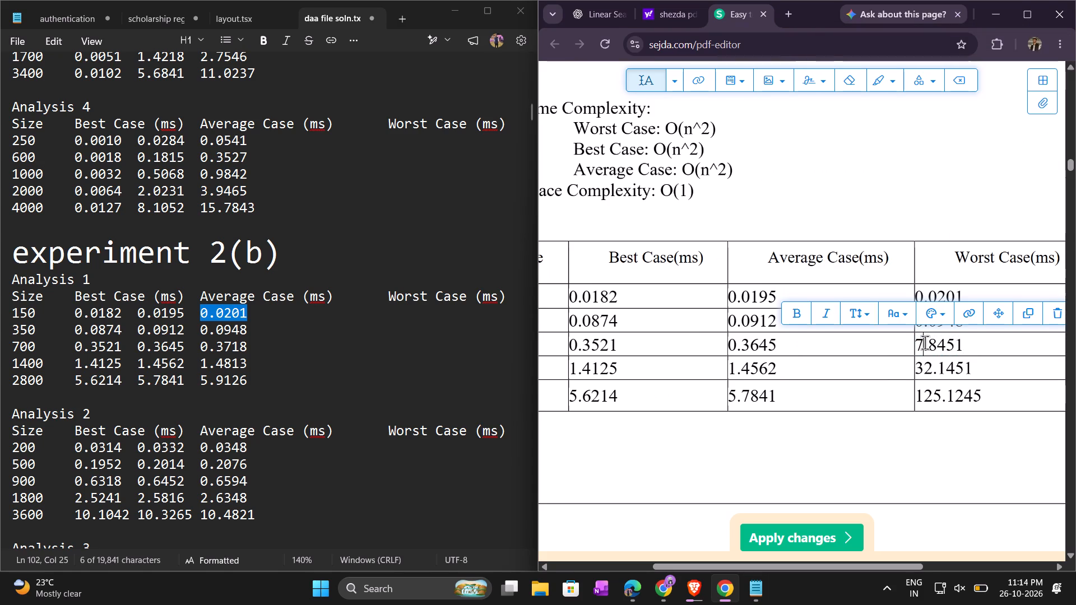
key("ctrl+a")
key("super+v")
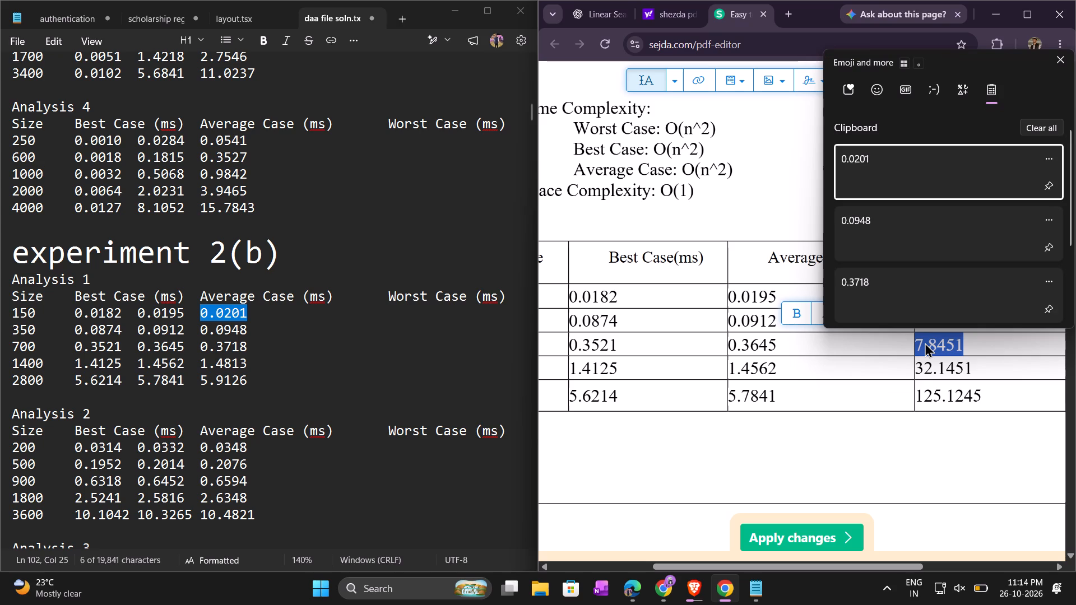
key("Down")
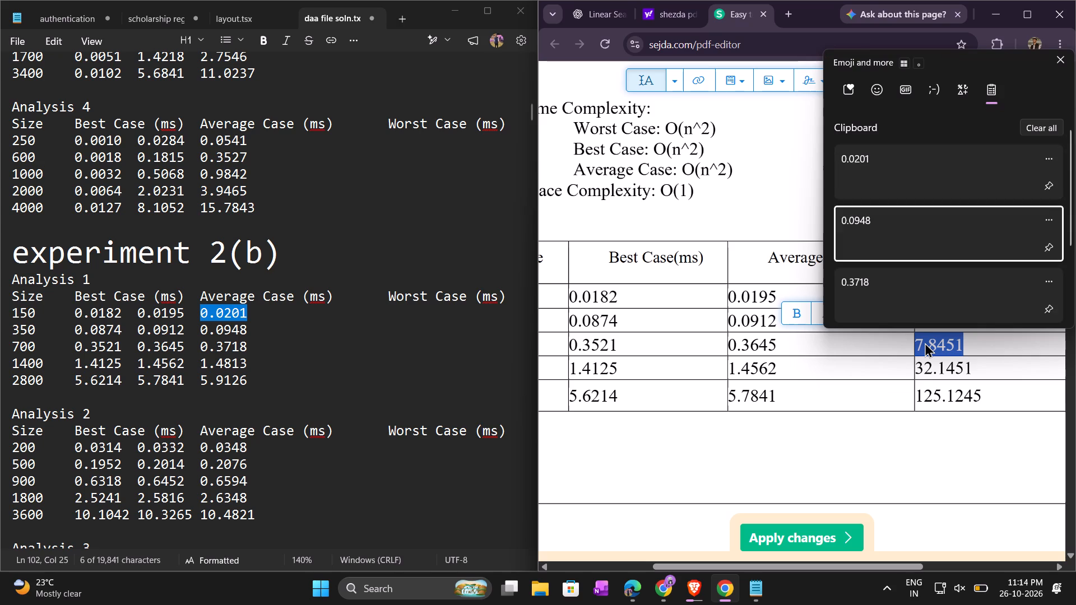
key("Down")
key("Return")
key("ctrl+v")
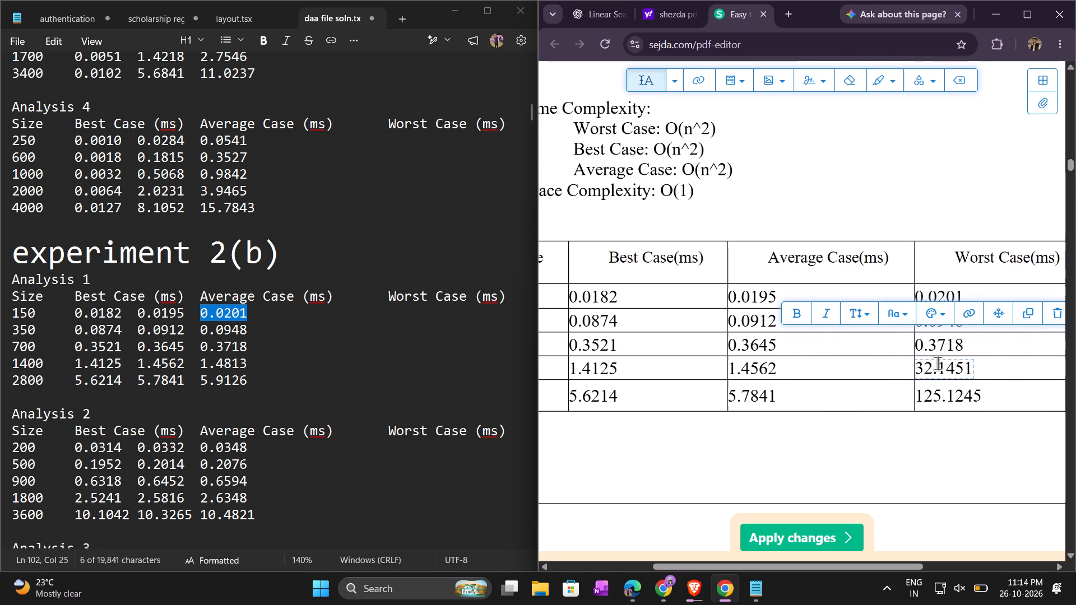
Set the worst case for size 1400 to 1.4813 in the Selection Sort analysis table.
left_click(938, 363)
key("ctrl+a")
key("super+v")
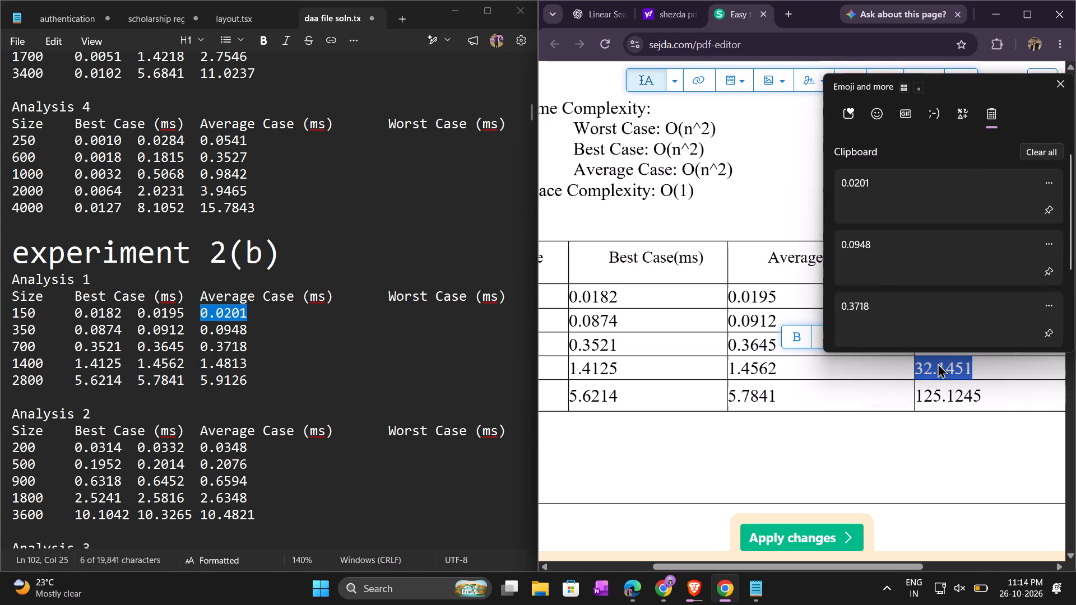
key("Down")
key("Down")
key("Down")
key("Return")
key("ctrl+v")
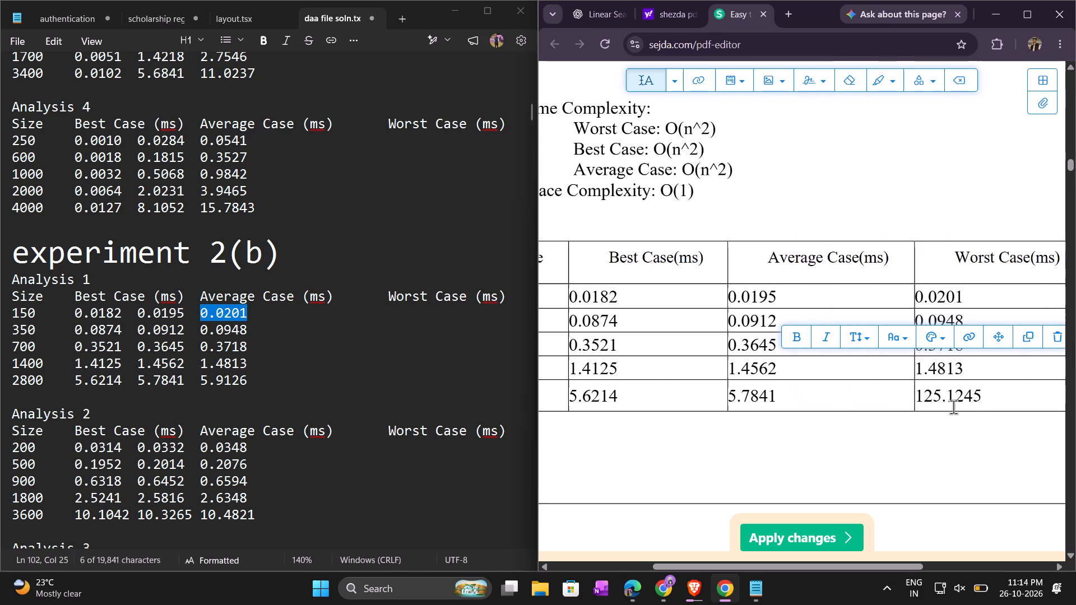
Set the worst case for size 2800 to 5.9126 in the Selection Sort analysis table.
left_click(943, 398)
key("ctrl+a")
key("super+v")
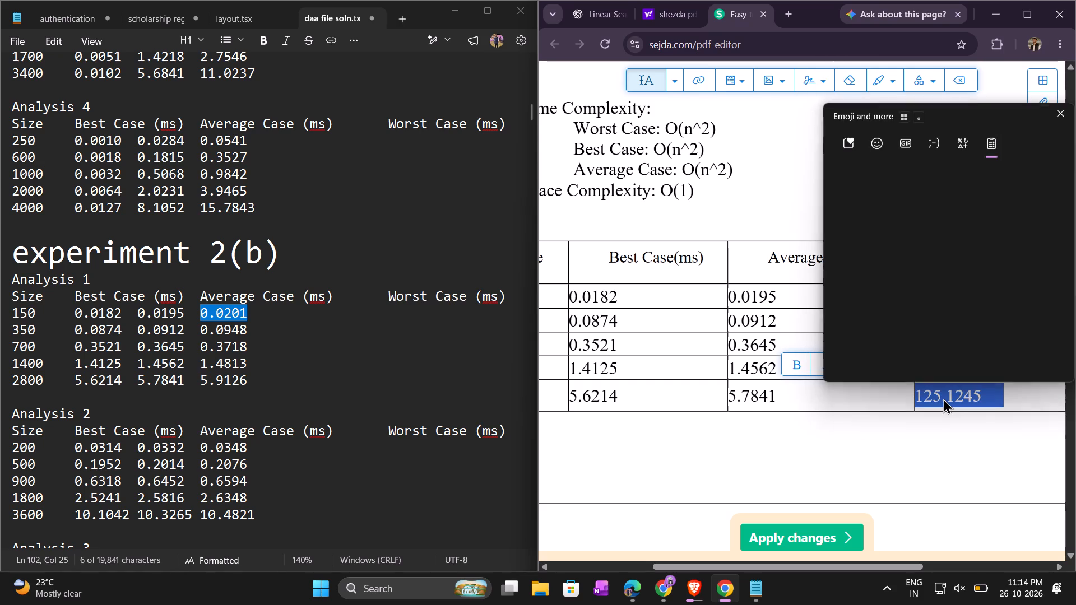
key("Down")
key("Down")
key("Down")
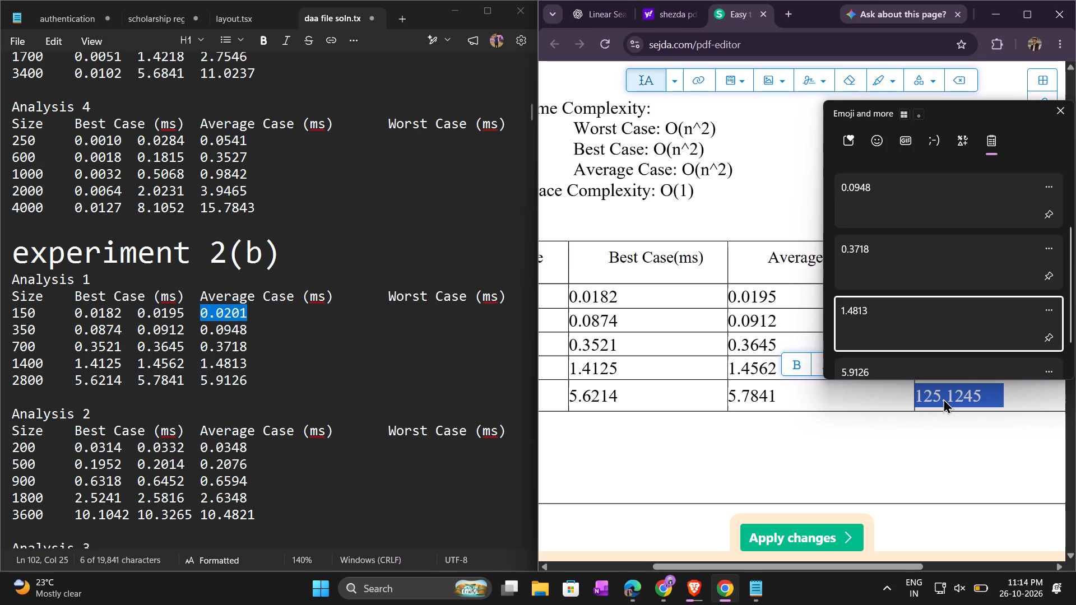
key("Down")
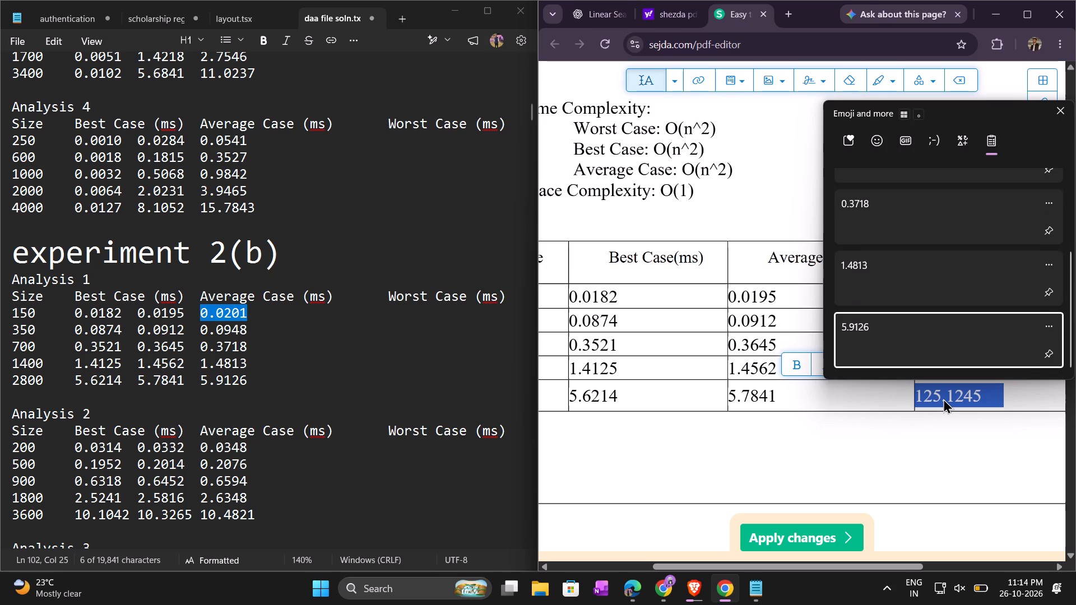
key("Return")
key("ctrl+v")
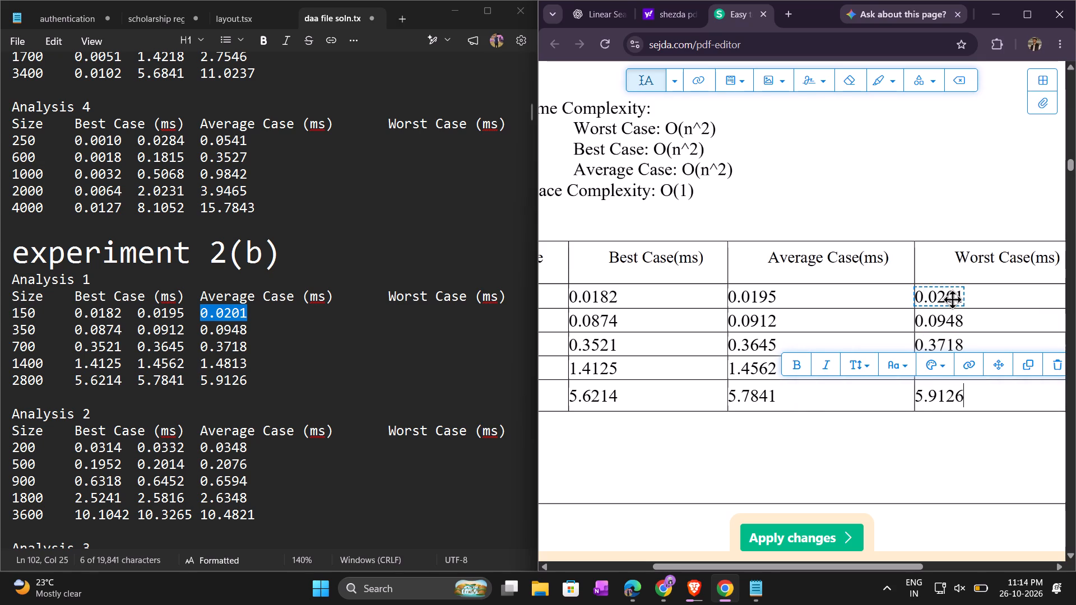
In the Notepad solutions file, format the "experiment 3(a)" line as an H1 heading.
scroll(952, 299, "left", 1)
scroll(952, 299, "down", 1)
scroll(952, 299, "right", 1)
scroll(952, 299, "down", 8)
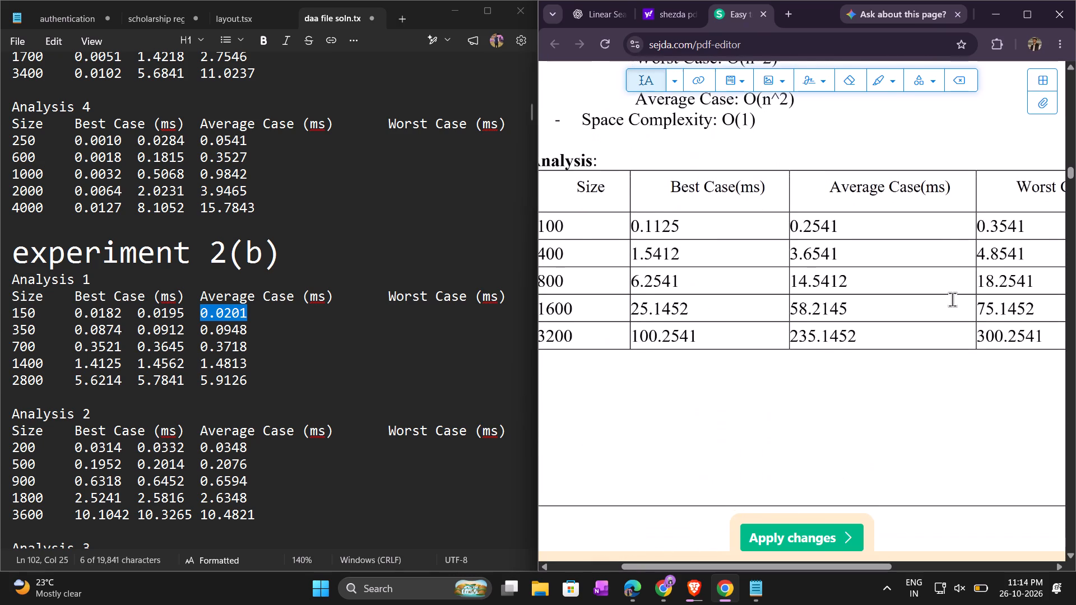
scroll(952, 299, "down", 2)
scroll(384, 414, "down", 2)
scroll(384, 414, "up", 1)
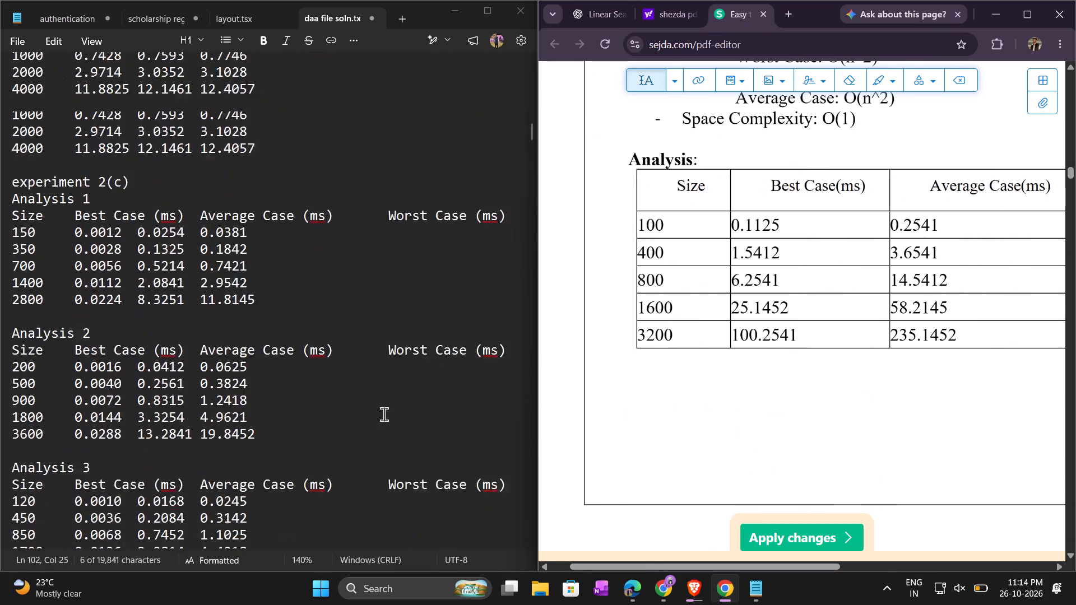
scroll(384, 414, "up", 1)
scroll(384, 414, "down", 1)
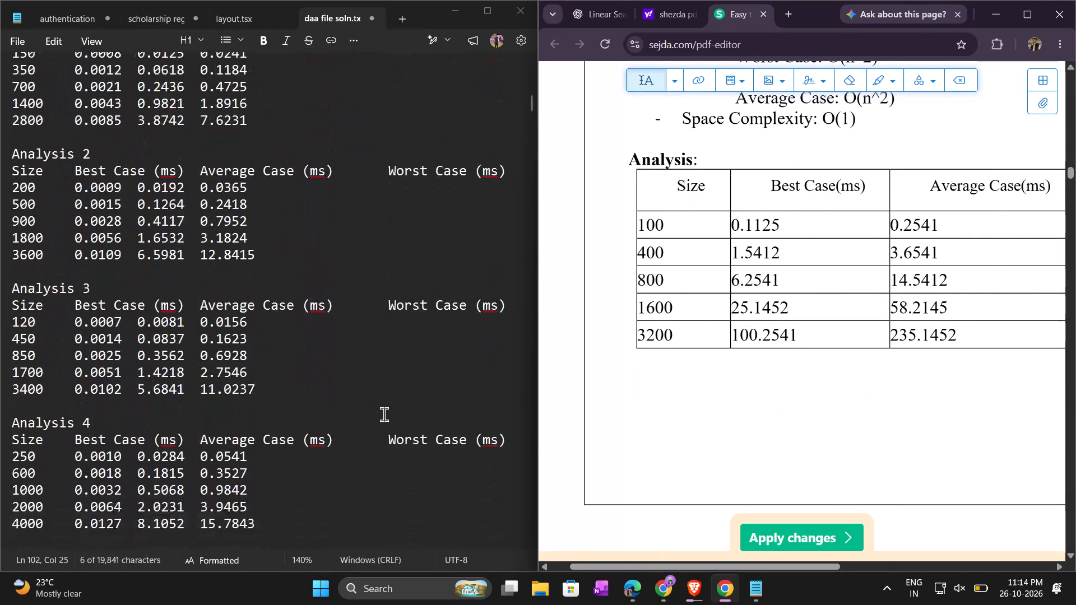
scroll(384, 414, "down", 2)
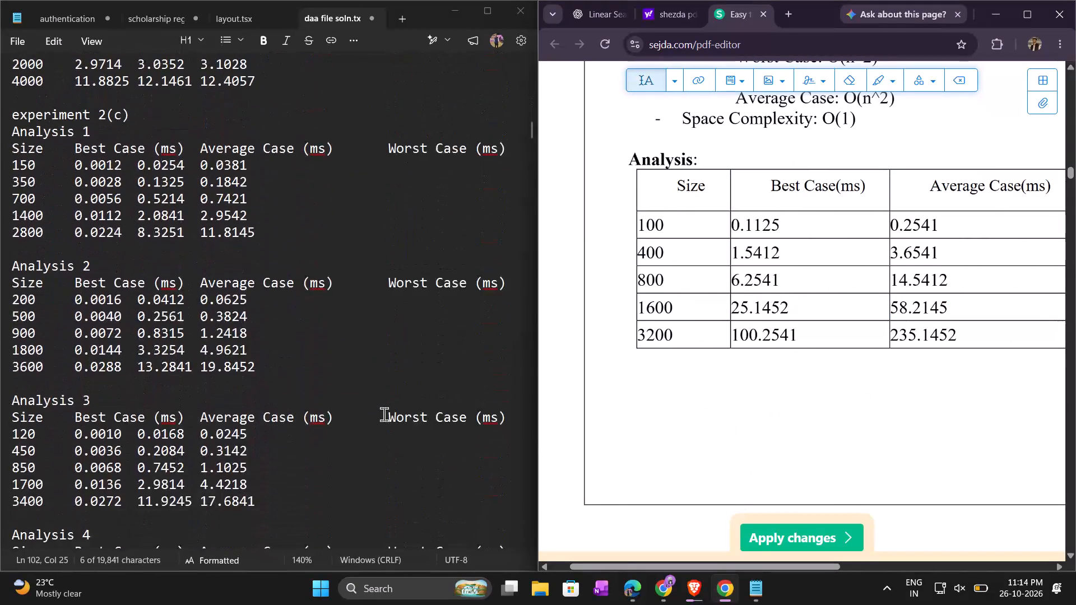
scroll(384, 414, "down", 1)
scroll(384, 414, "up", 1)
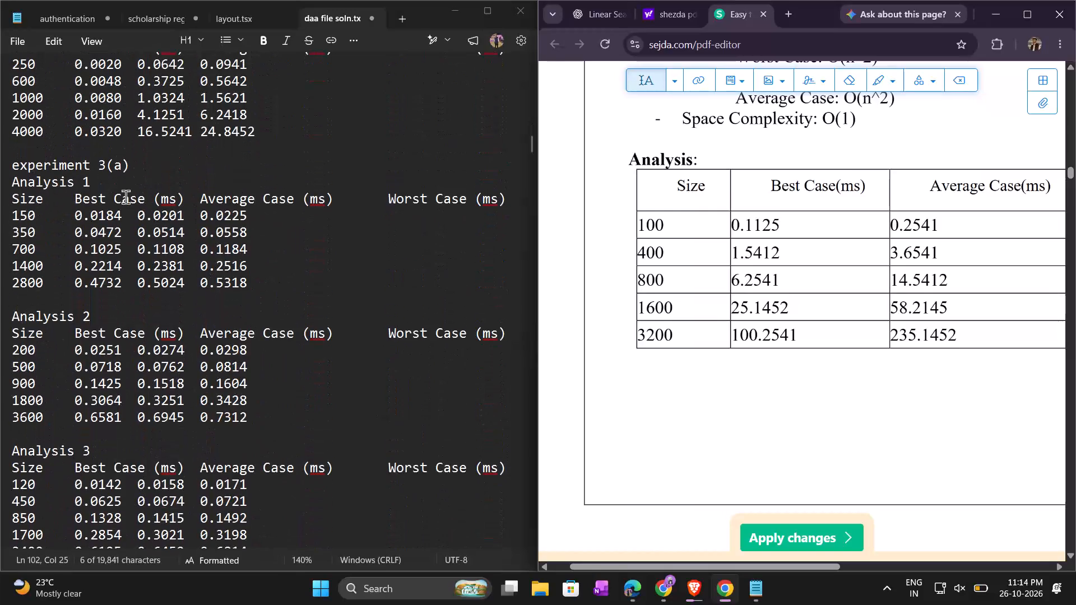
left_click_drag(131, 167, 18, 152)
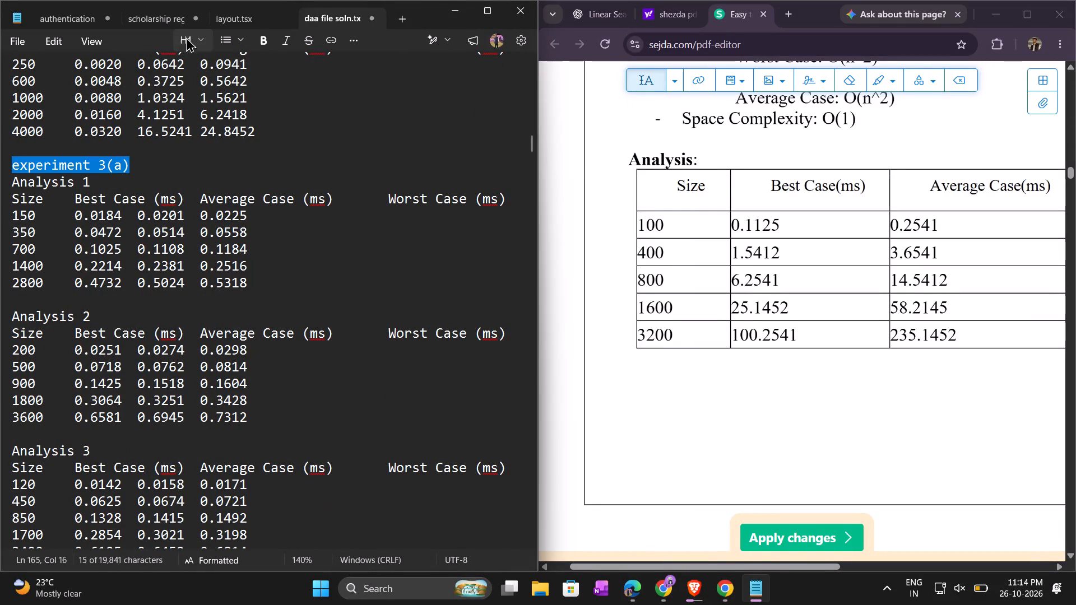
left_click(203, 35)
left_click(202, 104)
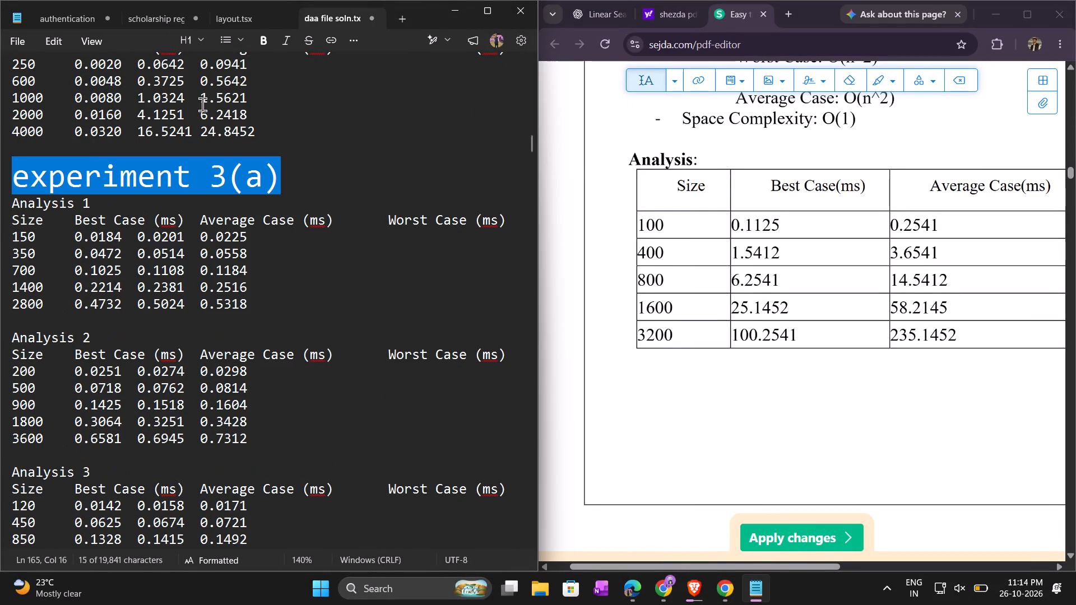
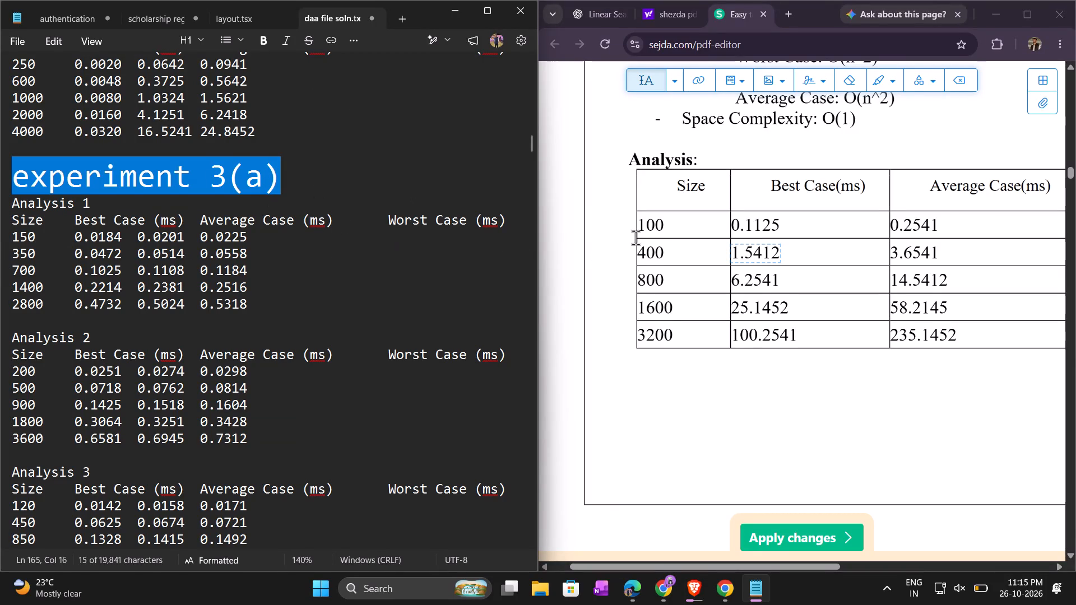
Set the first two sizes in the PDF's analysis table to 150 and 350, matching experiment 3(a) Analysis 1.
left_click(647, 225)
key("ctrl+a")
type("150")
left_click(649, 249)
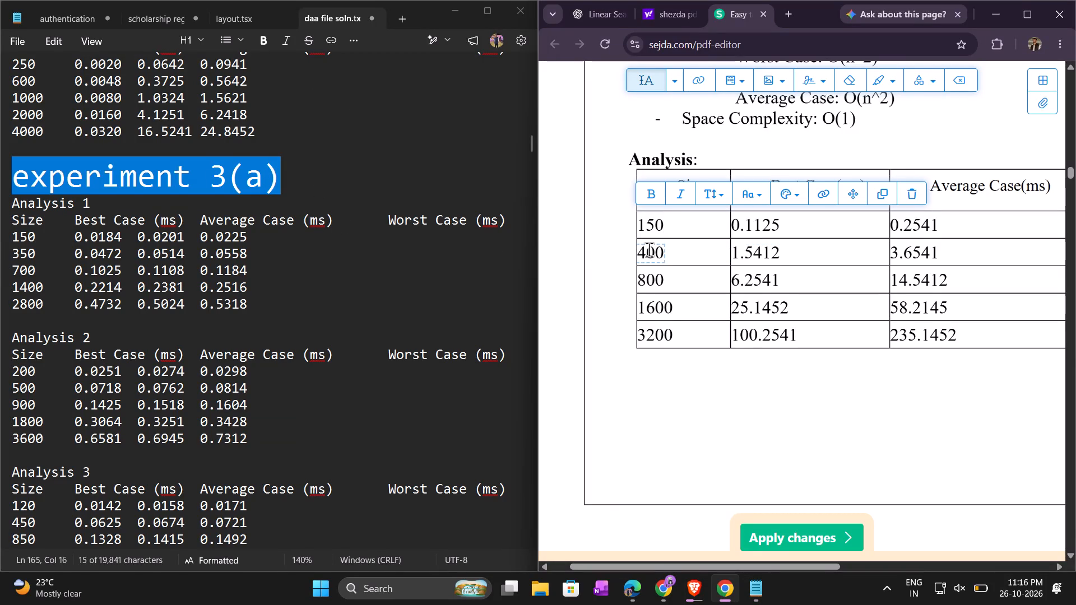
key("ctrl+a")
key("3")
type("50")
Set the third size in the PDF's analysis table to 700.
left_click(649, 273)
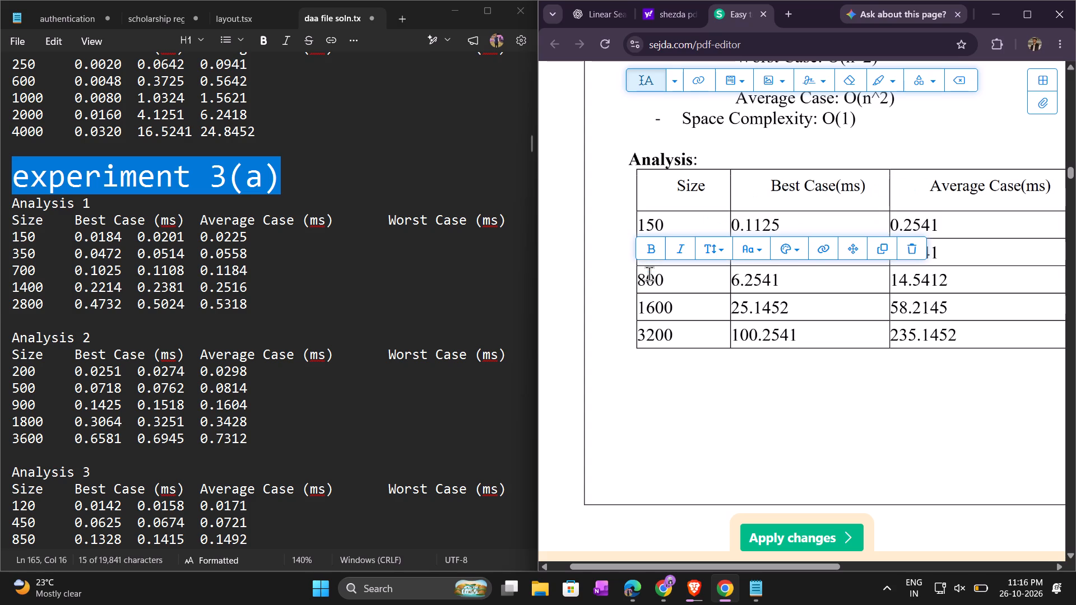
key("ctrl+a")
type("7700")
key("BackSpace")
key("BackSpace")
key("BackSpace")
type("00")
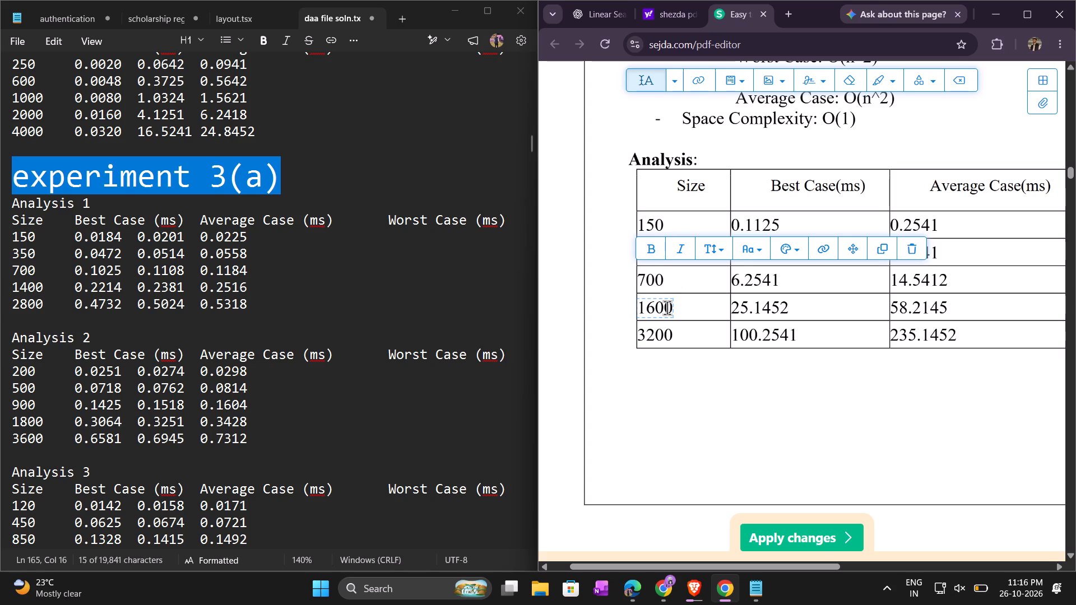
key("ctrl+a")
type("1400")
key("ctrl+a")
type("700")
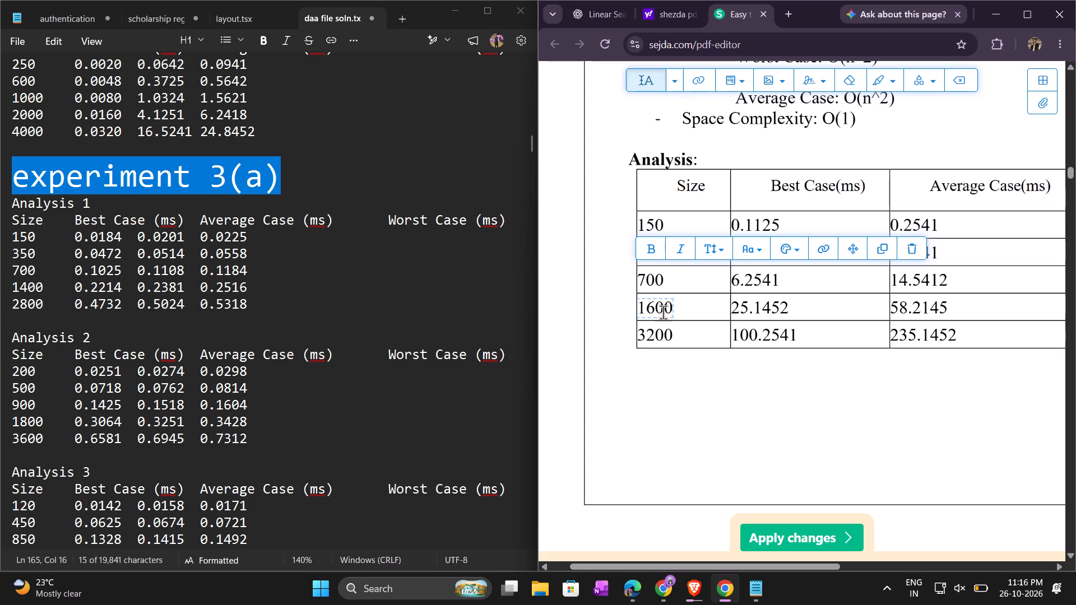
Set the last two sizes in the PDF's analysis table to 1400 and 2800.
left_click(656, 306)
key("ctrl+a")
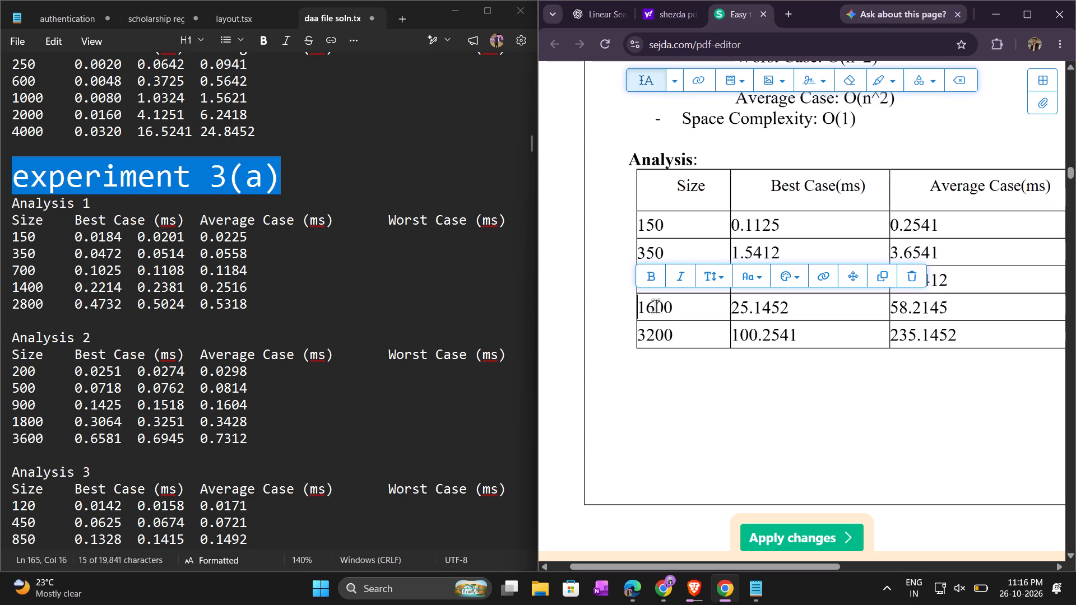
type("1400")
left_click(659, 334)
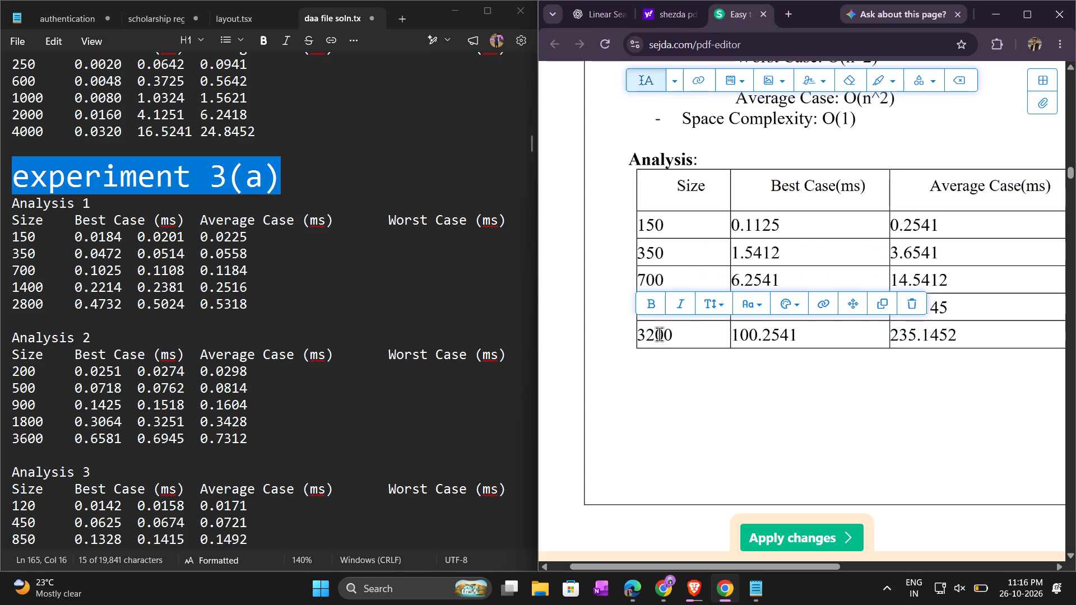
key("ctrl+a")
type("2800")
Clear the clipboard history and copy the size 2800 best case, 0.4732, from experiment 3(a) Analysis 1 in Notepad.
left_click_drag(125, 304, 74, 305)
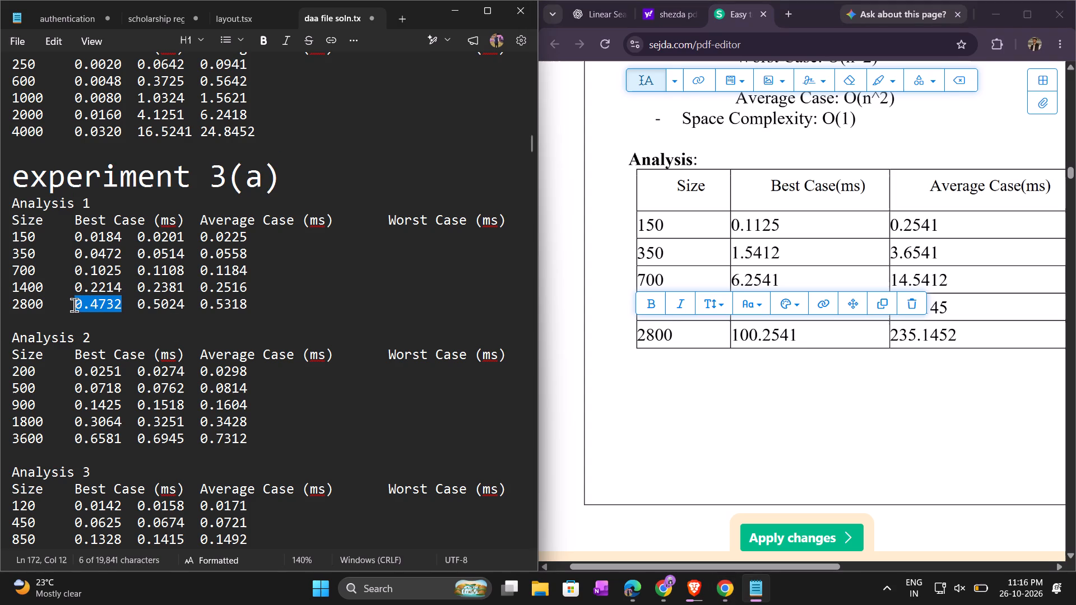
key("super+v")
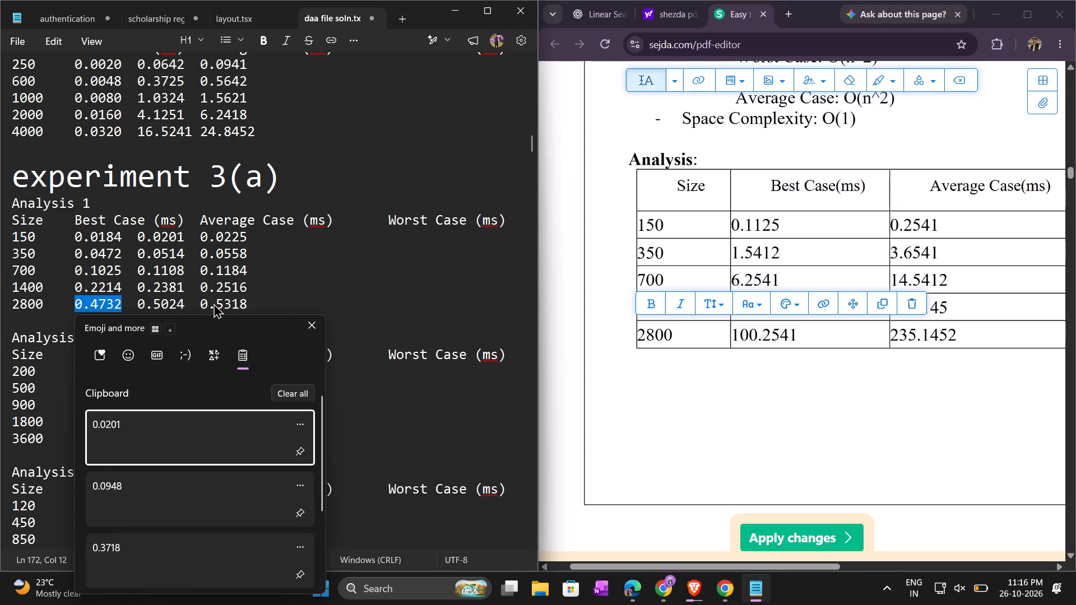
left_click(311, 400)
left_click(103, 274)
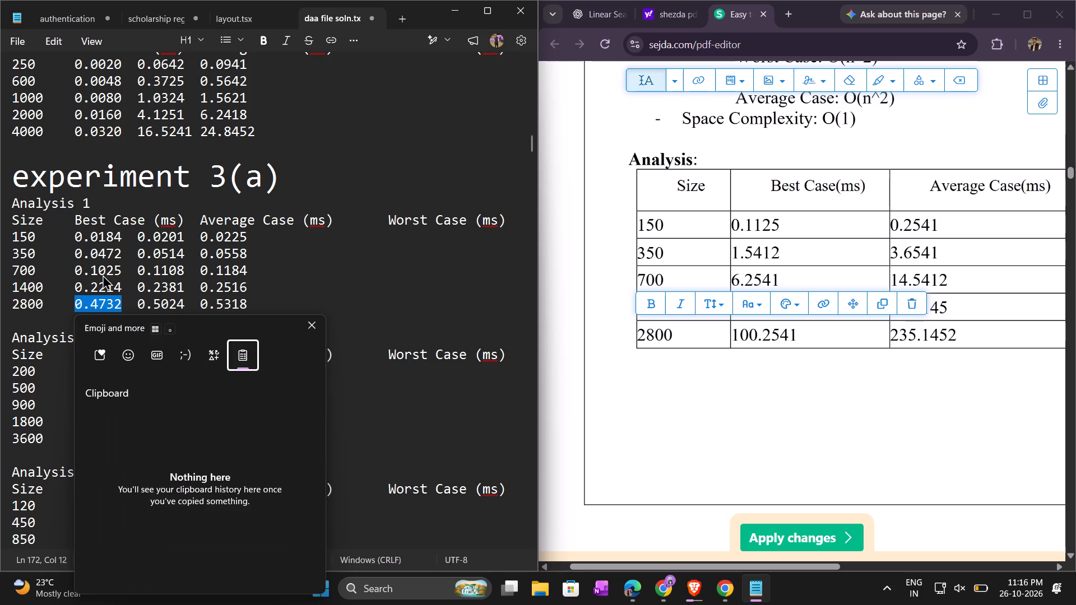
key("ctrl+c")
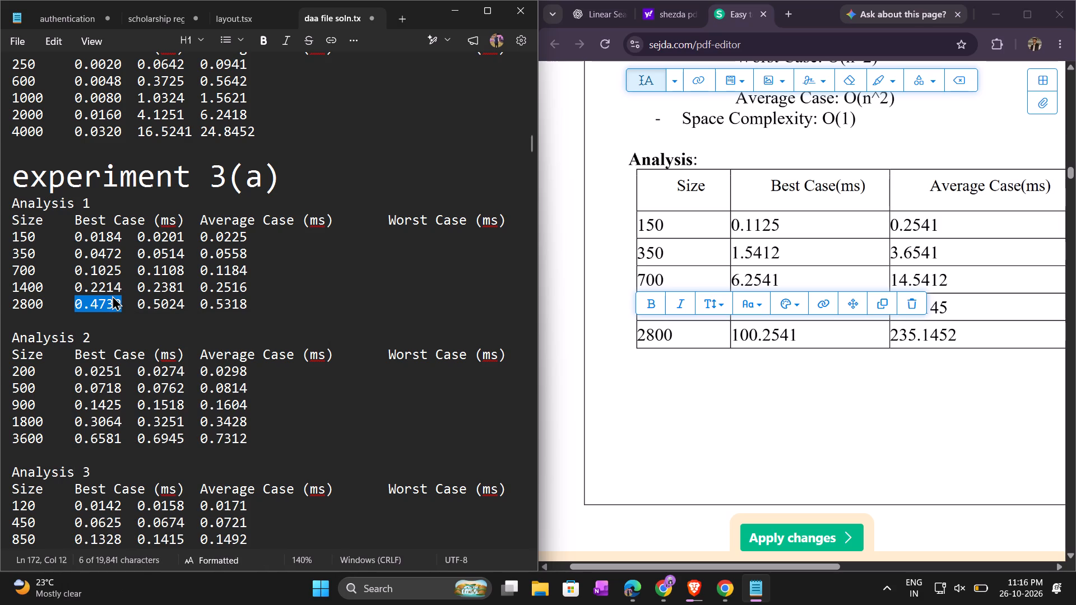
Copy the remaining Analysis 1 best cases one by one from size 1400 up to 150: 0.2214, 0.1025, 0.0472 and 0.0184.
left_click_drag(119, 288, 73, 287)
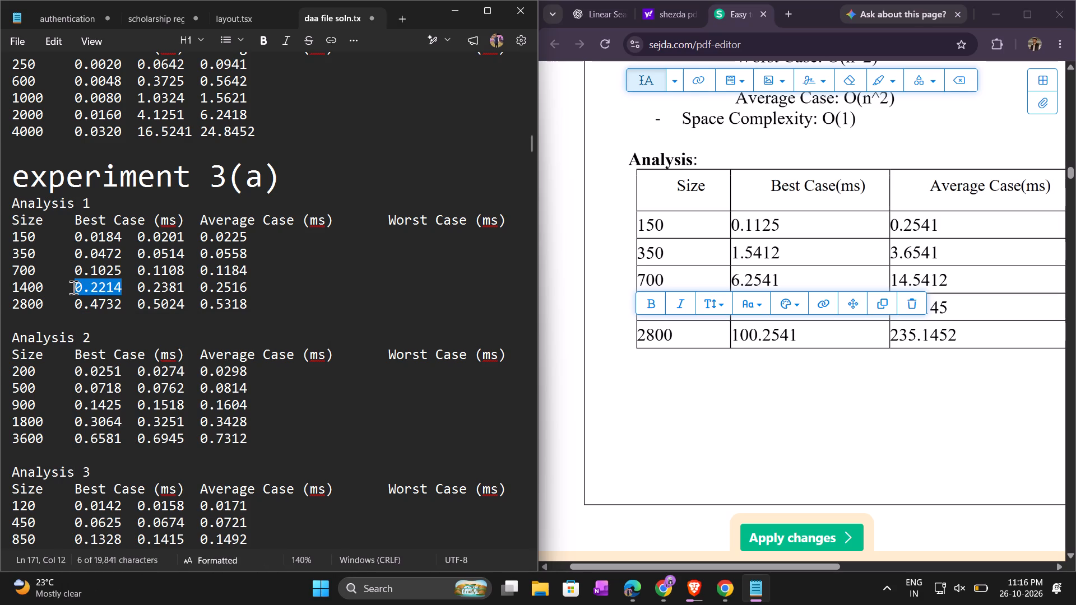
key("ctrl+c")
left_click_drag(128, 264, 75, 269)
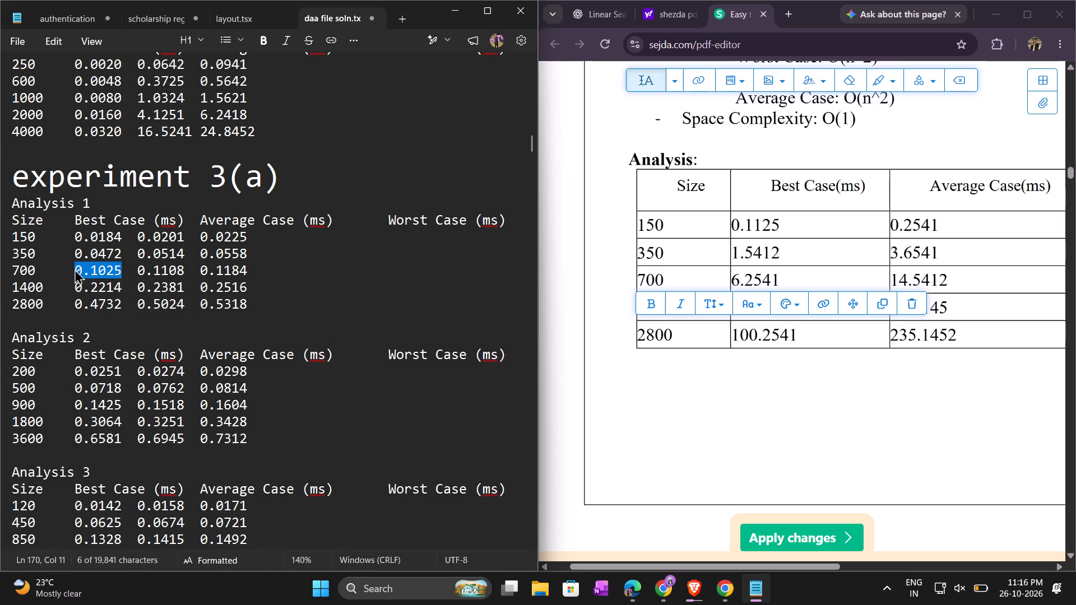
key("ctrl+c")
left_click_drag(118, 253, 80, 253)
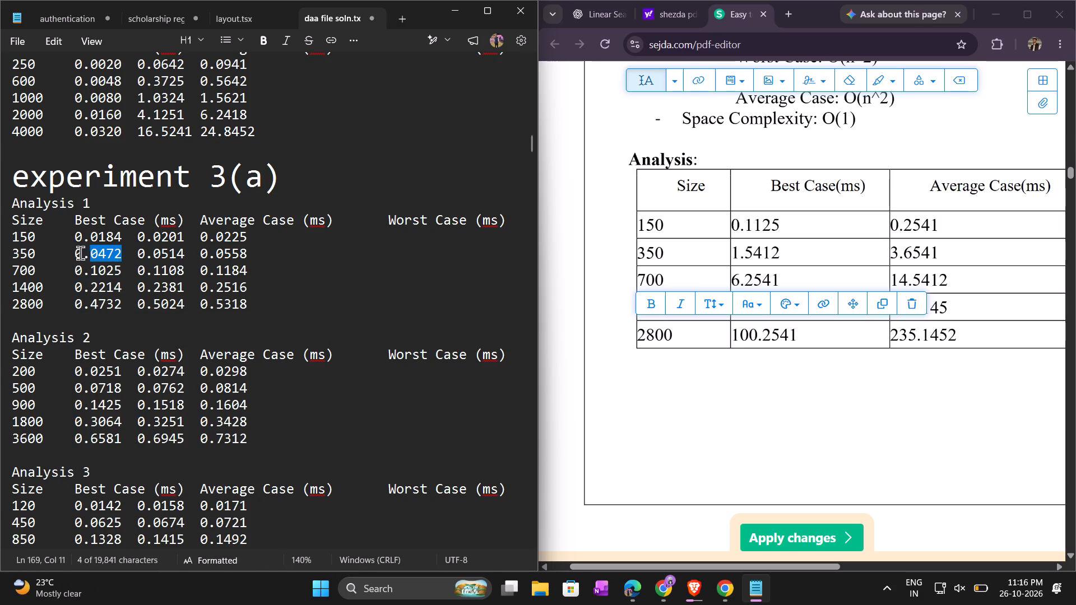
left_click_drag(80, 253, 78, 253)
left_click(76, 253)
left_click_drag(76, 253, 120, 252)
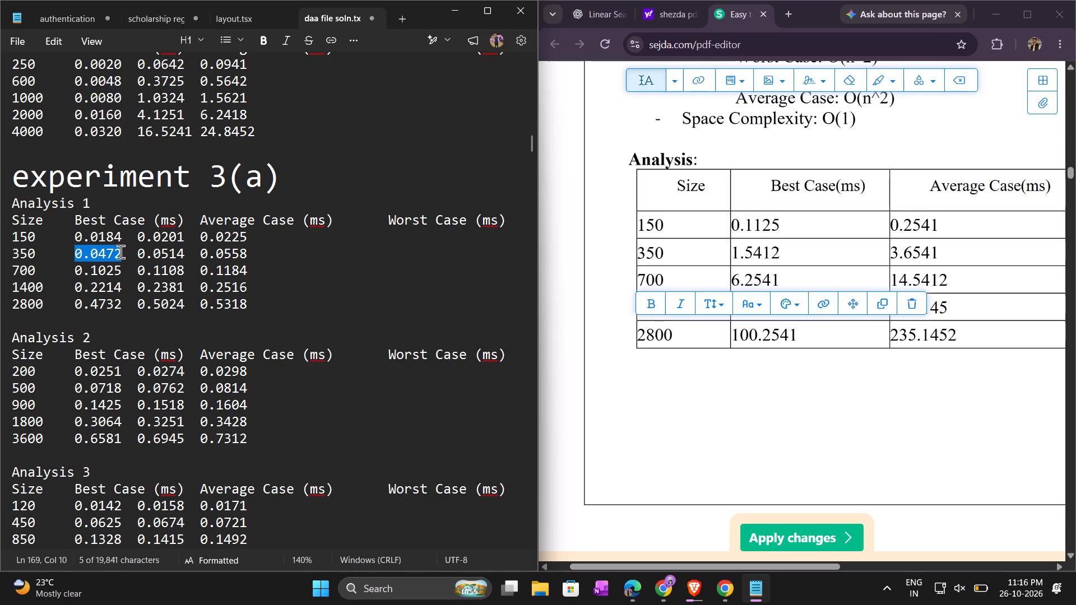
left_click_drag(120, 252, 123, 252)
key("ctrl+c")
left_click_drag(74, 235, 124, 232)
key("ctrl+c")
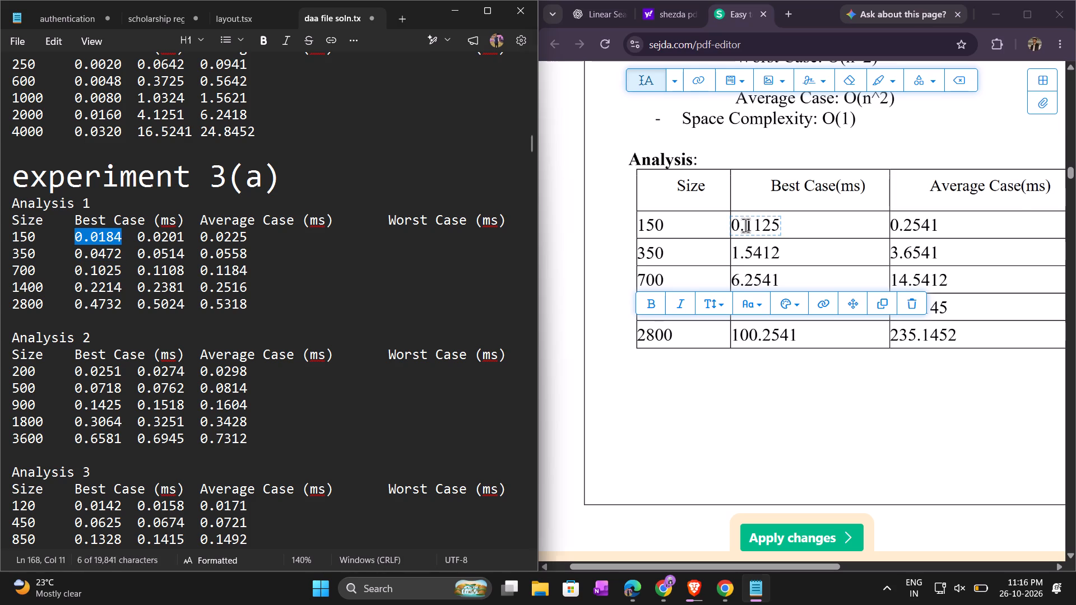
In the PDF's analysis table, set the best case to 0.0184 for size 150 and 0.0472 for size 350.
left_click(745, 225)
key("ctrl+a")
key("ctrl+v")
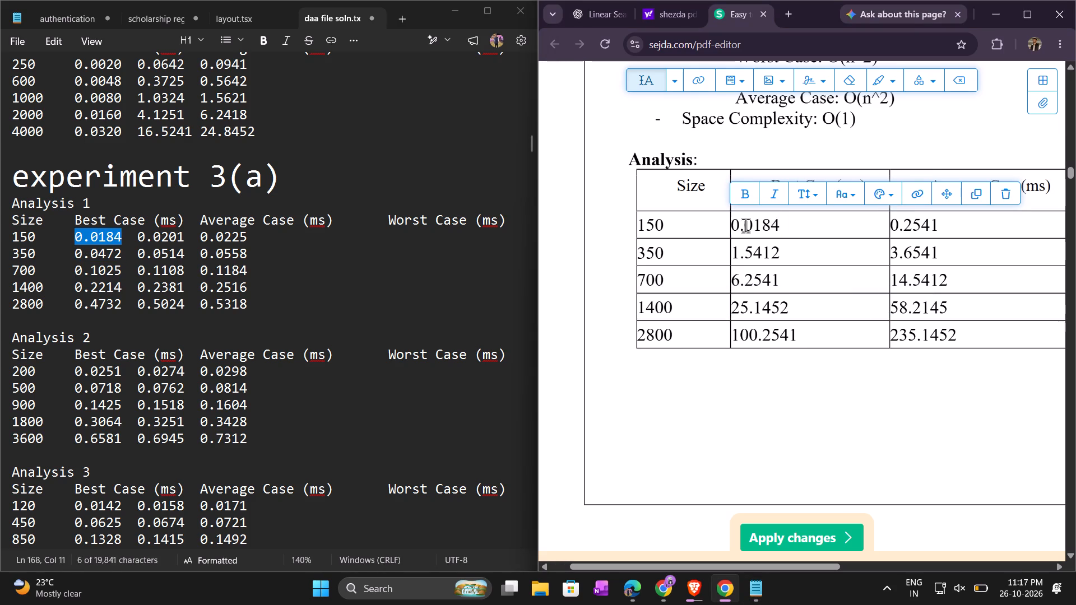
left_click(767, 246)
key("ctrl+a")
key("super+v")
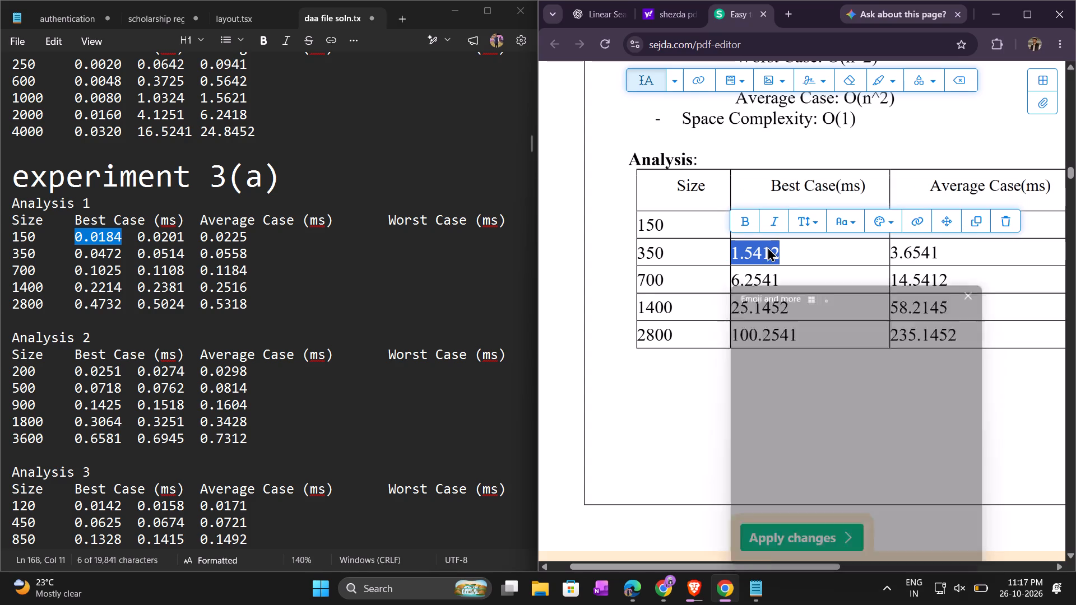
left_click(817, 435)
key("ctrl+v")
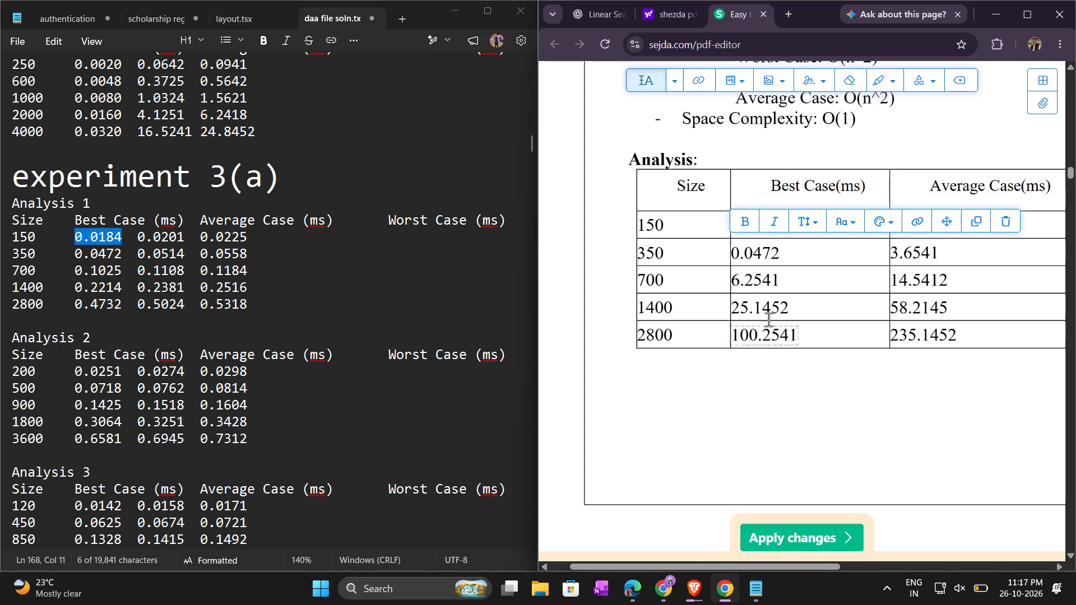
Set the best case for size 700 to 0.1025 in the PDF's analysis table.
left_click(749, 278)
key("ctrl+a")
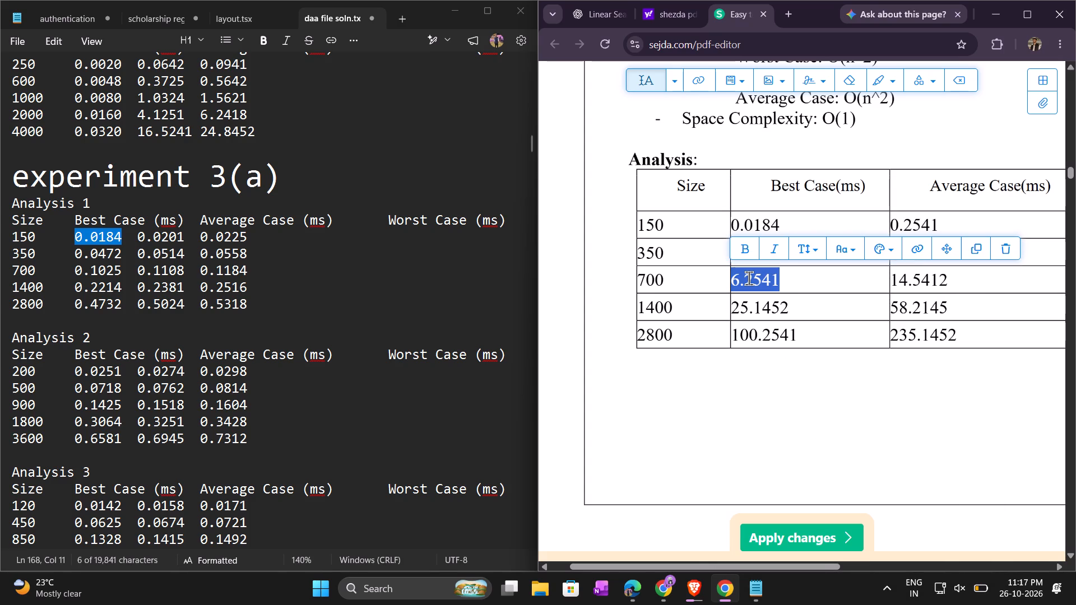
key("super+v")
key("Down")
key("Down")
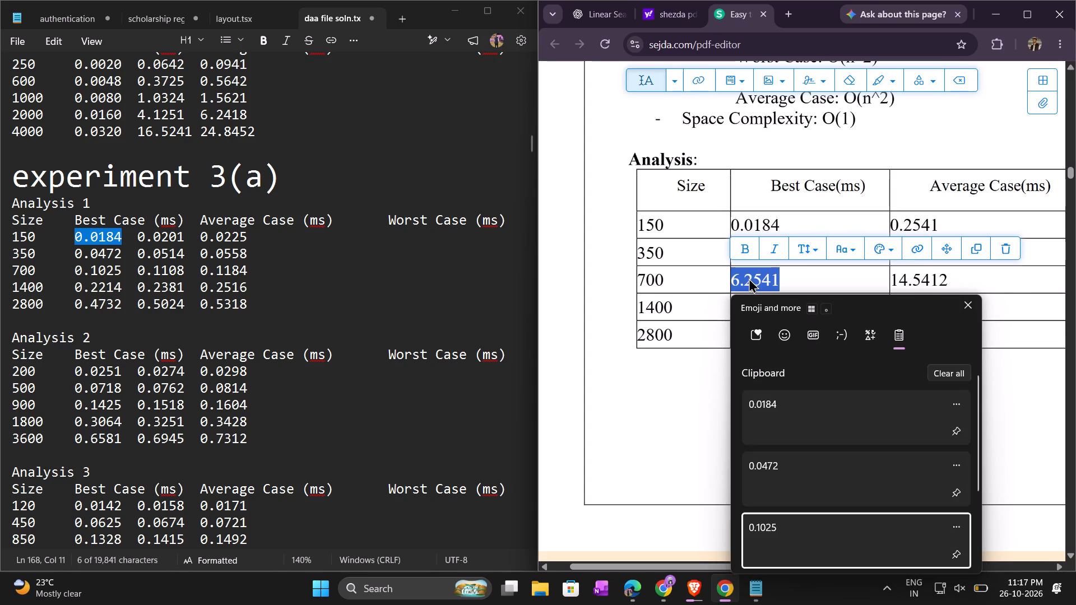
key("Return")
key("ctrl+v")
Set the best case for size 1400 to 0.2214 in the PDF's analysis table.
left_click(753, 311)
key("ctrl+a")
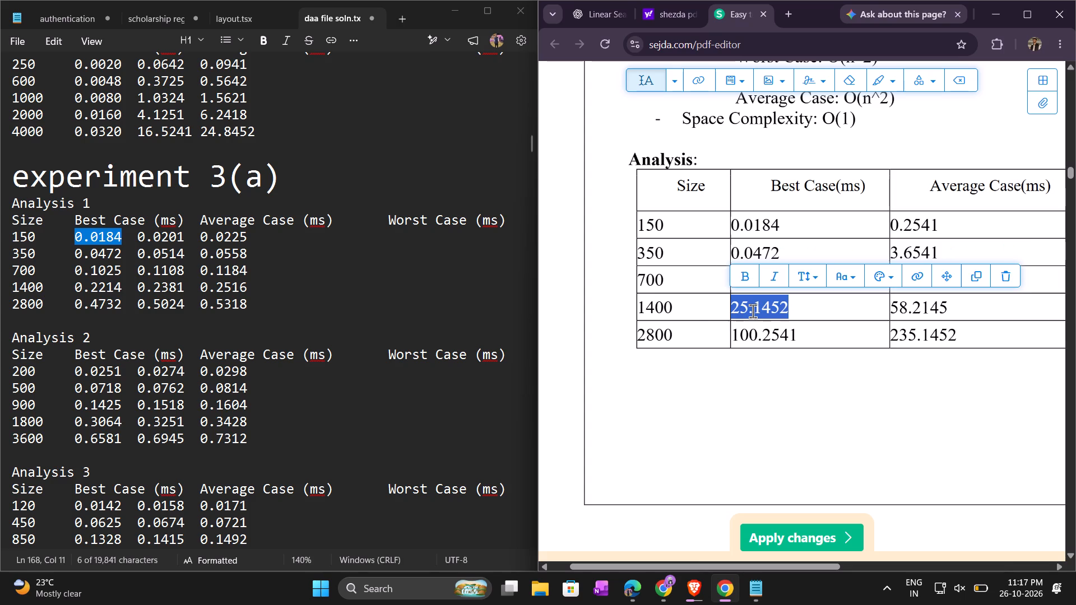
key("super+v")
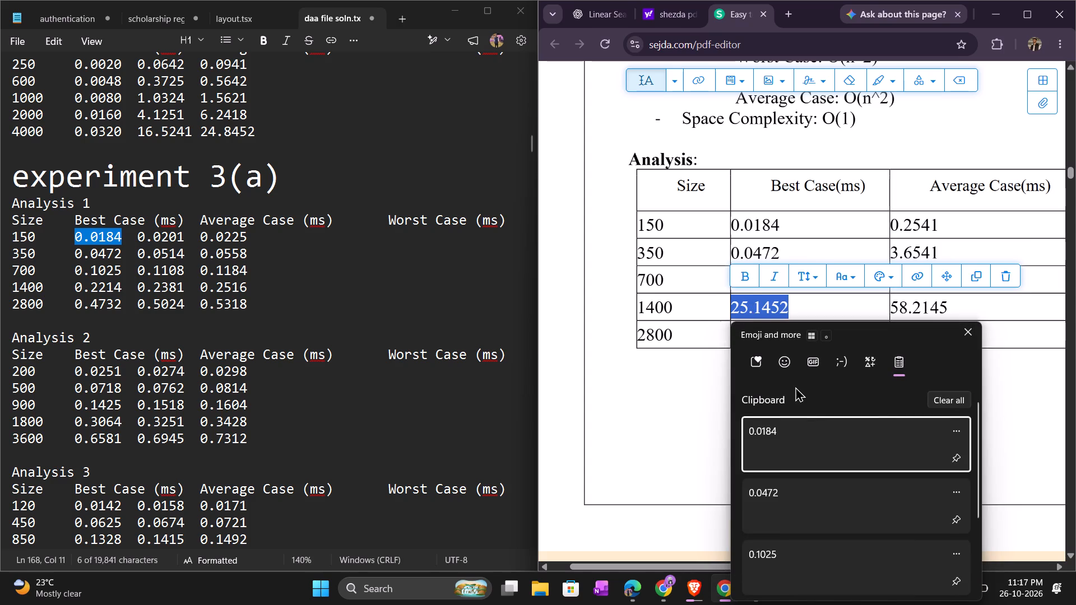
key("Down")
key("Down")
key("Down")
key("Return")
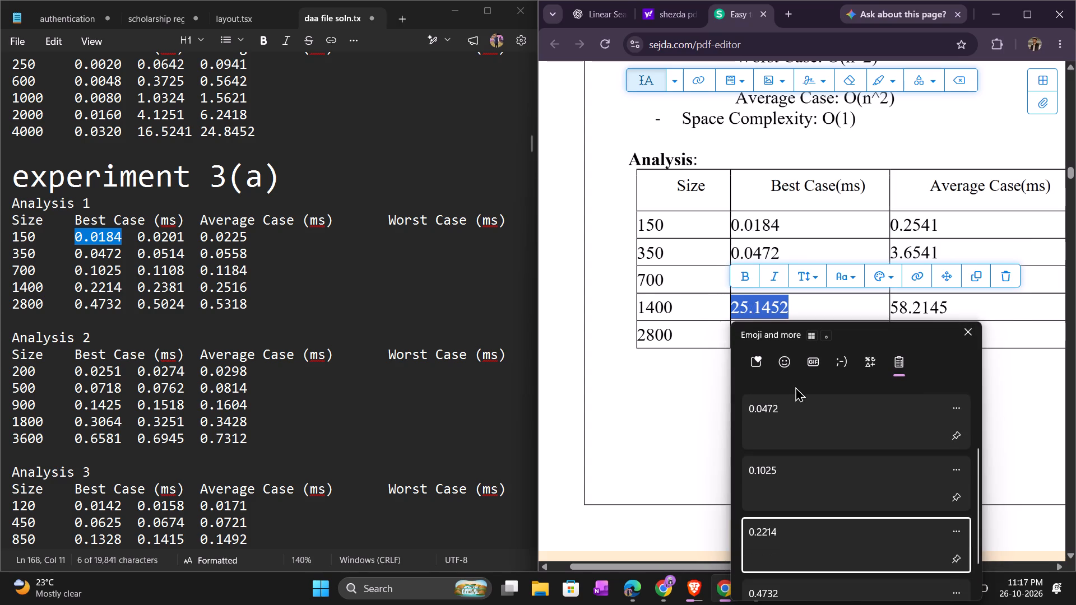
key("ctrl+v")
Set the best case for size 2800 to 0.4732 in the PDF's analysis table.
left_click(759, 339)
key("ctrl+a")
key("super+v")
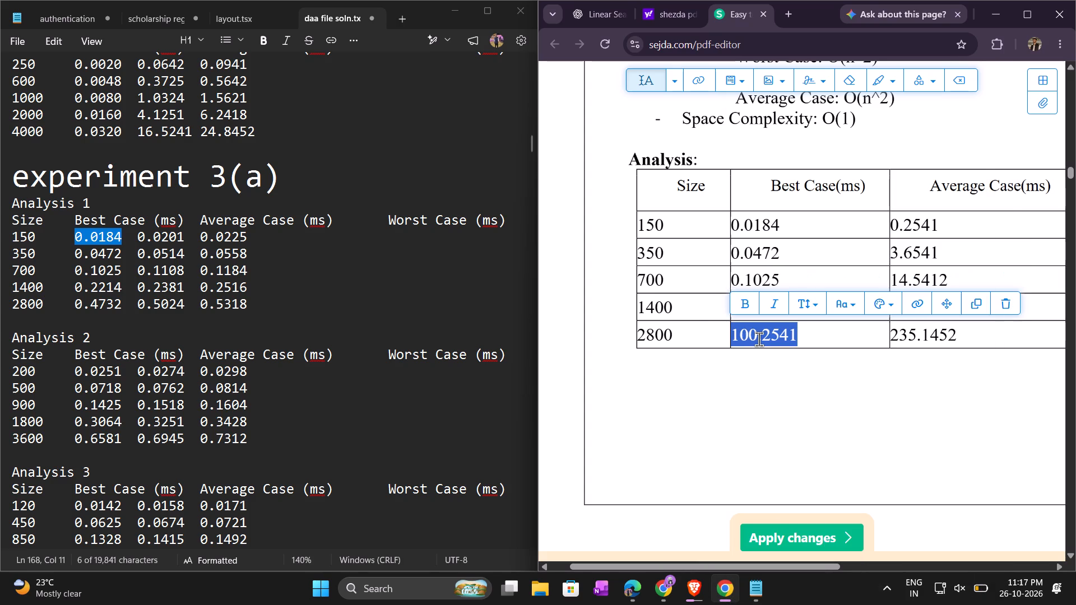
key("Down")
key("Down")
key("Down")
key("Down")
key("Down")
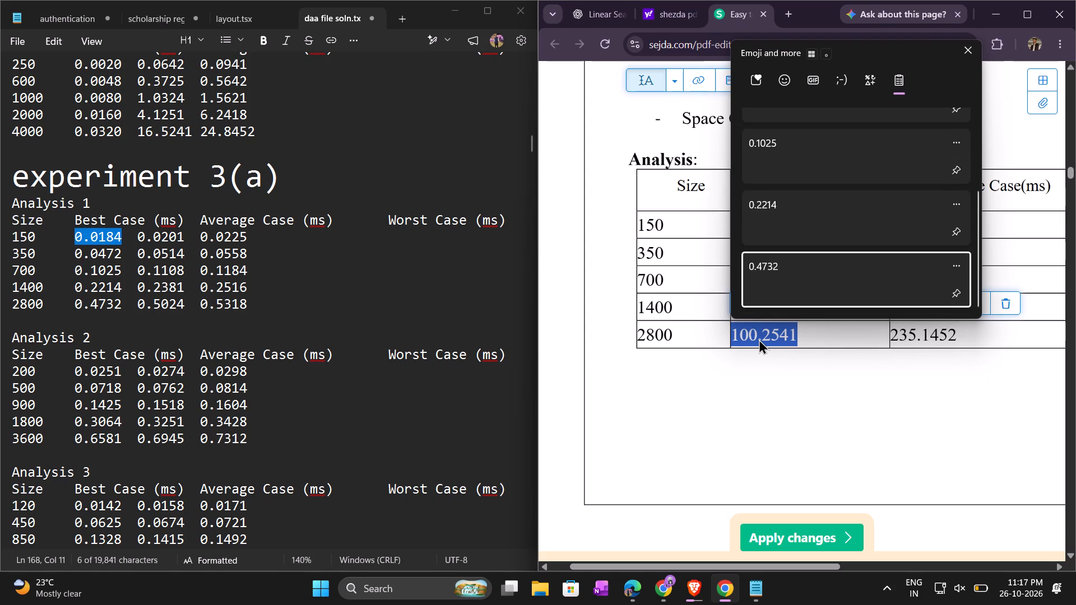
key("Return")
key("ctrl+v")
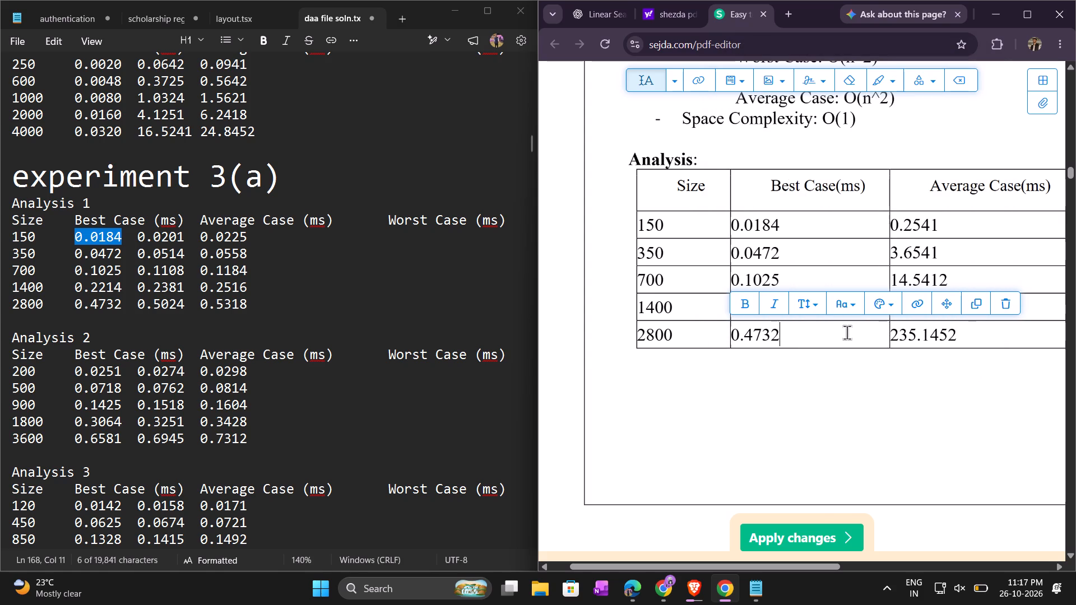
Clear all entries from the clipboard history.
scroll(904, 239, "left", 2)
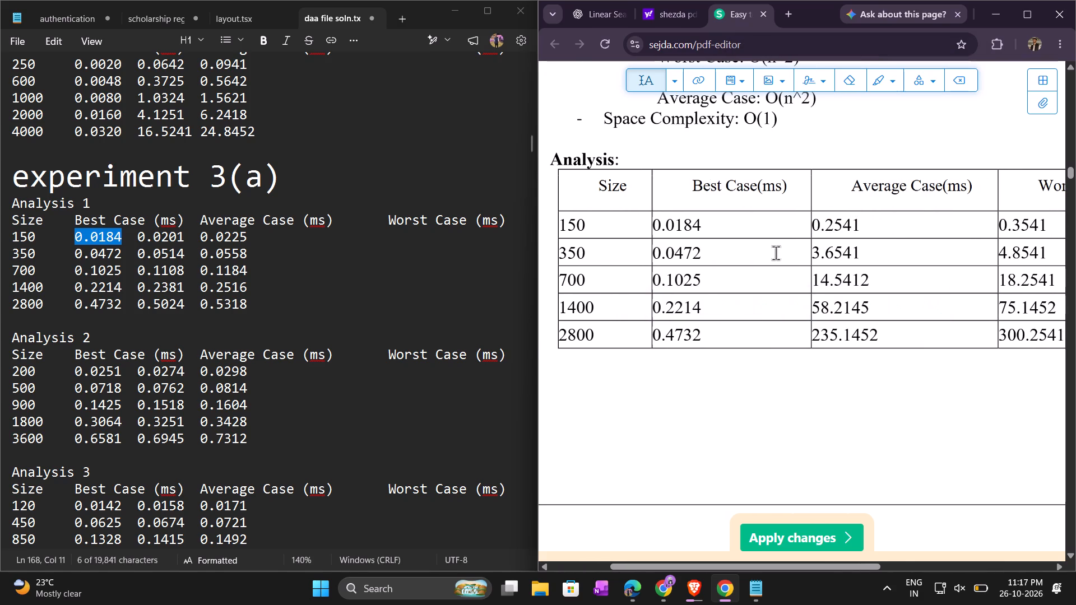
scroll(555, 281, "left", 1)
scroll(736, 286, "left", 1)
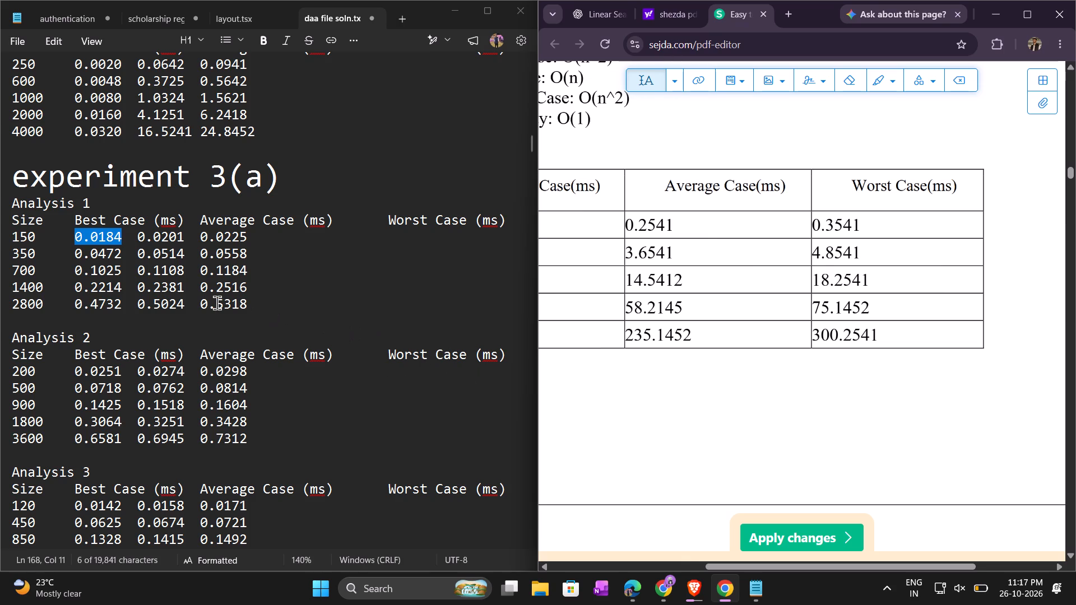
scroll(319, 267, "left", 1)
scroll(364, 351, "up", 2)
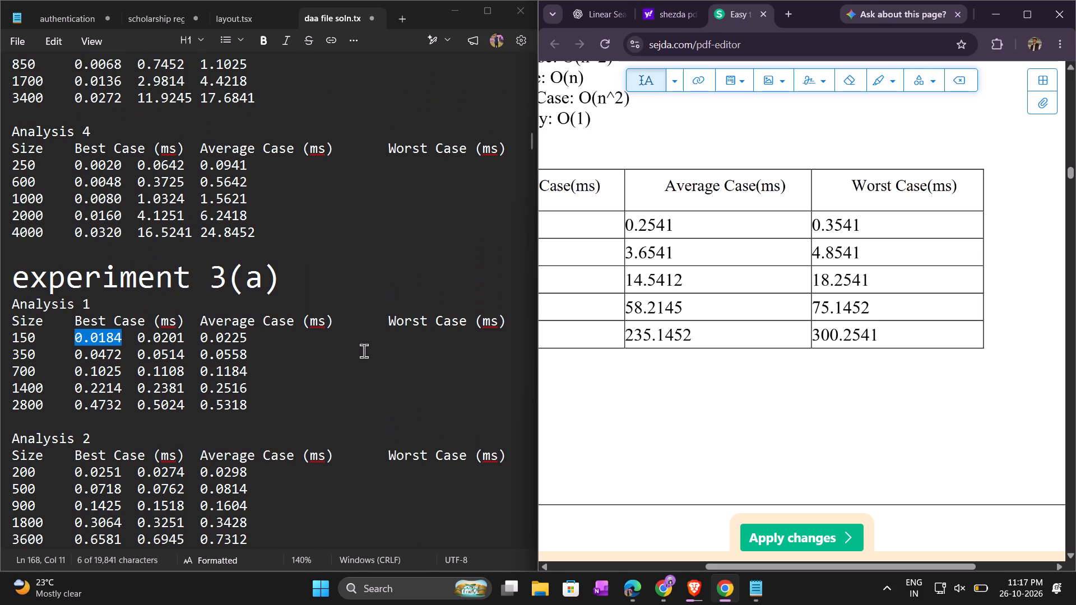
key("super+v")
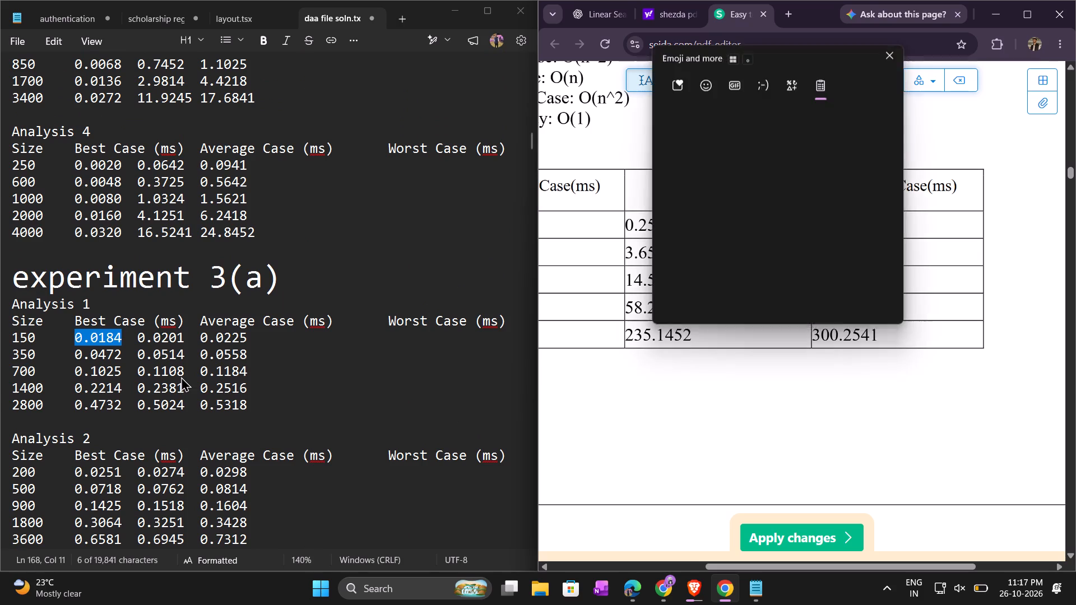
key("super+v")
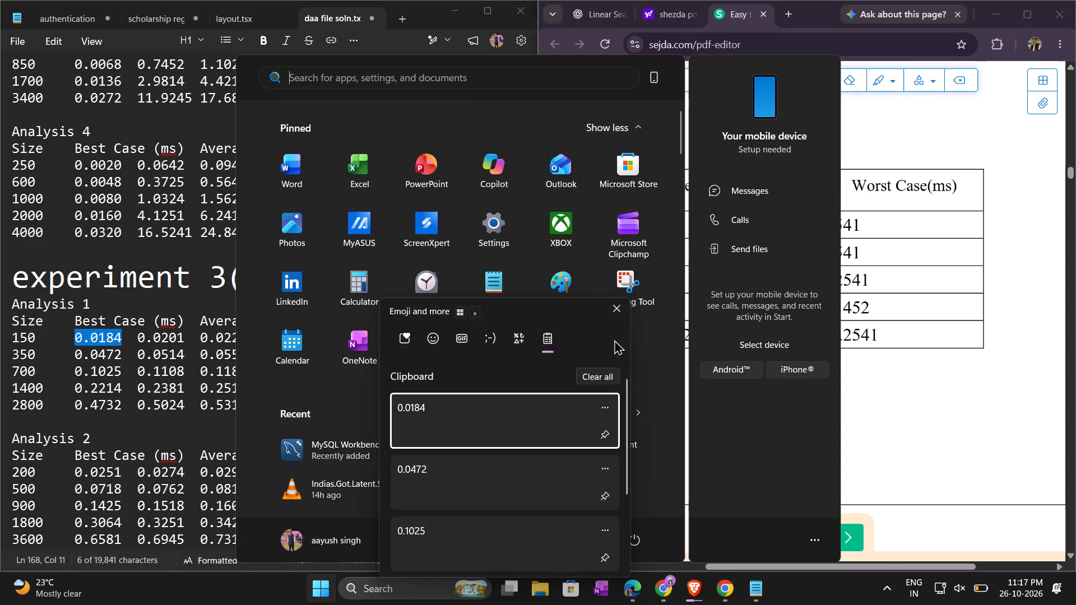
left_click(588, 368)
left_click(198, 363)
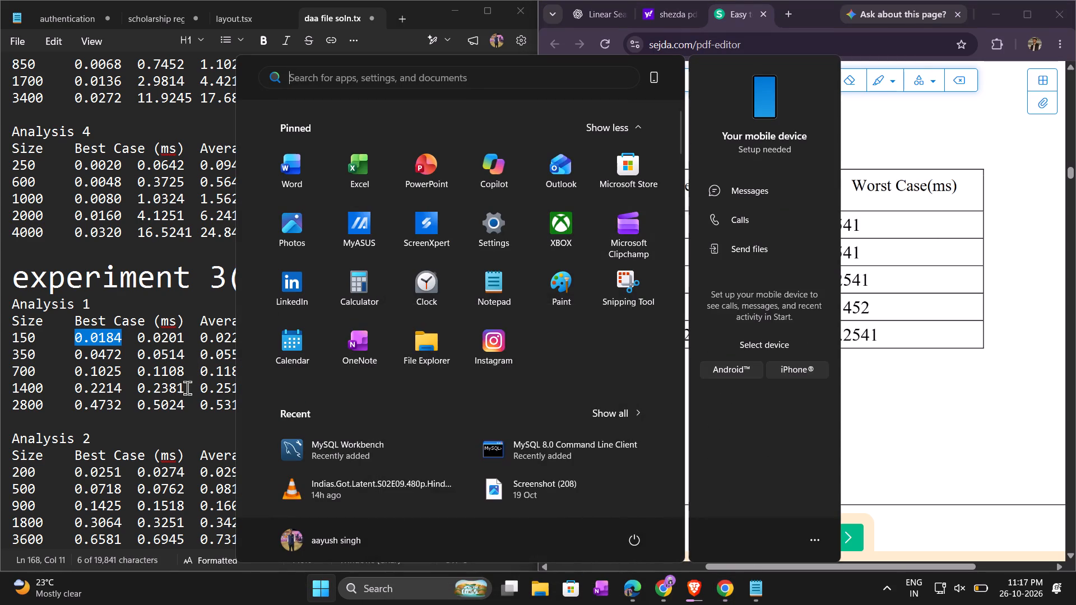
In Notepad, copy experiment 3(a) Analysis 1's second-column values one by one from the bottom up: 0.5024, 0.2381, 0.1108, 0.0514, 0.0201.
left_click(187, 388)
left_click_drag(188, 401, 140, 404)
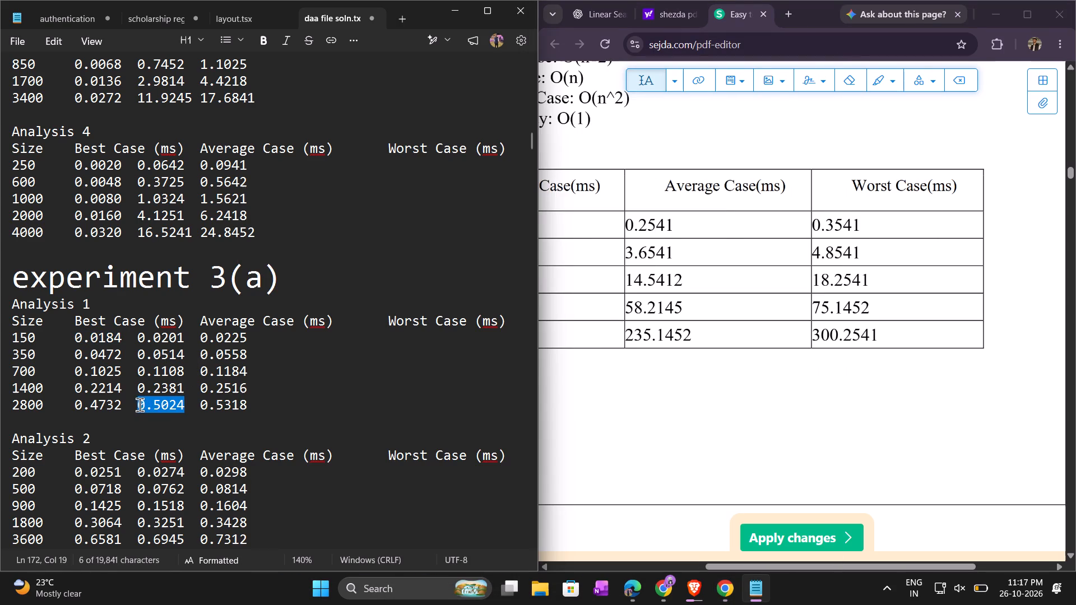
left_click_drag(140, 404, 138, 404)
key("ctrl+c")
left_click_drag(188, 385, 134, 389)
key("ctrl+c")
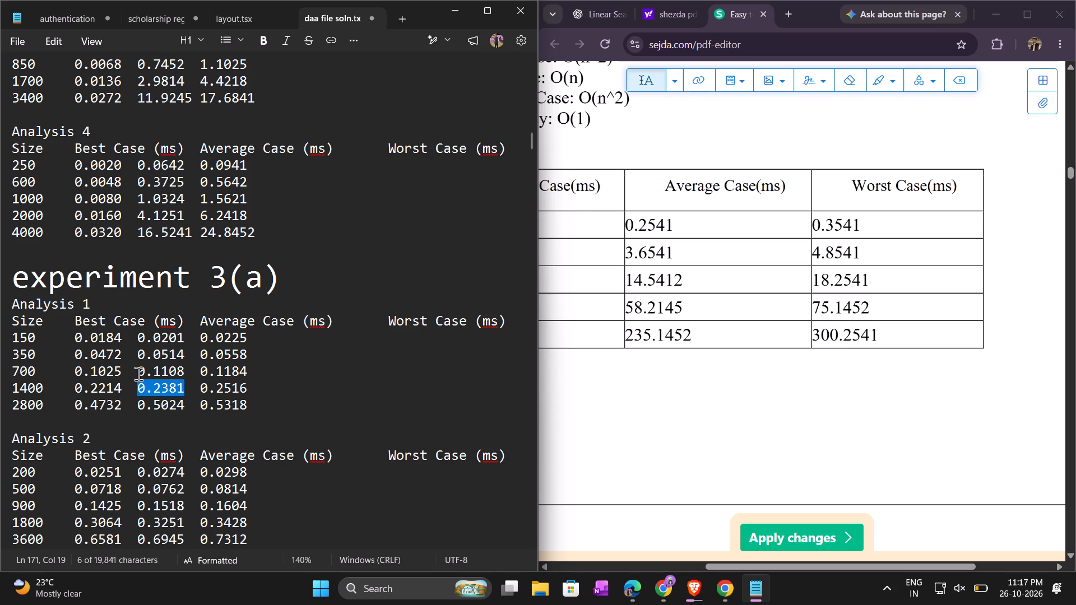
left_click_drag(138, 374, 186, 371)
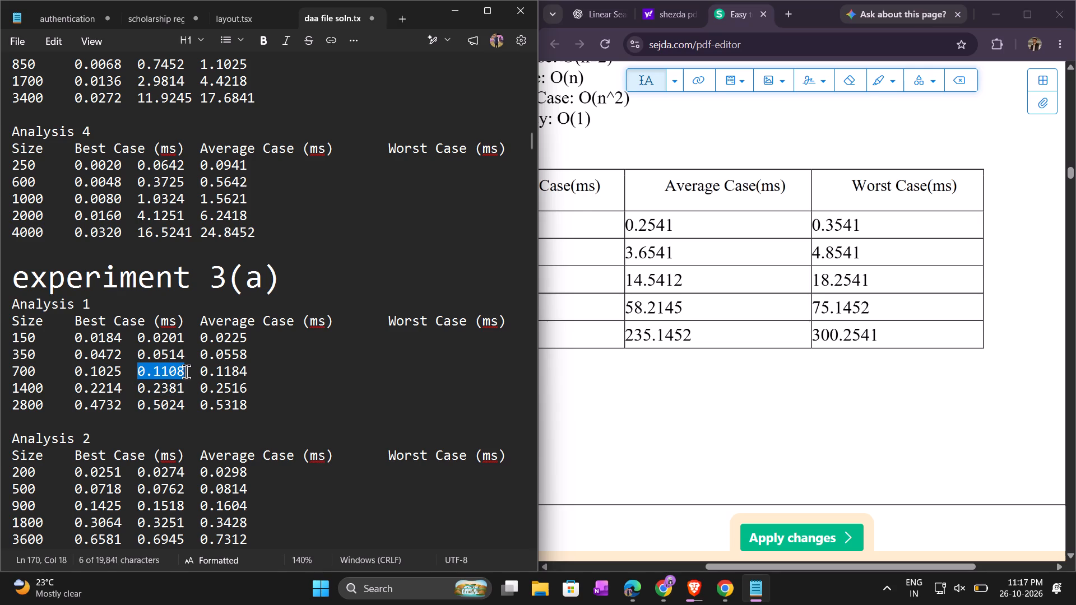
key("ctrl+c")
left_click_drag(136, 354, 185, 353)
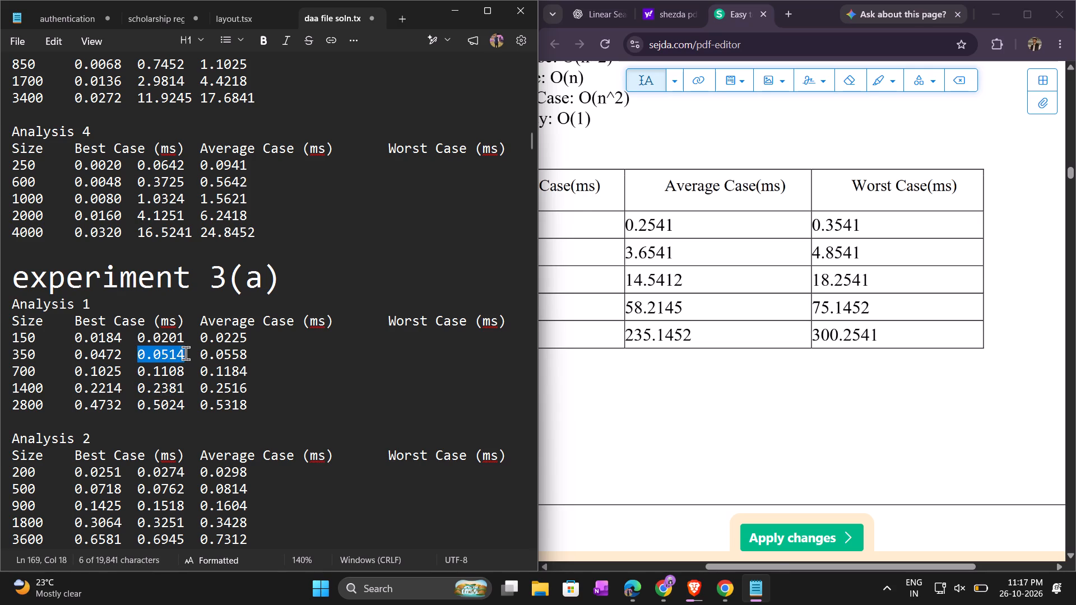
key("ctrl+c")
left_click_drag(136, 337, 191, 336)
key("ctrl+c")
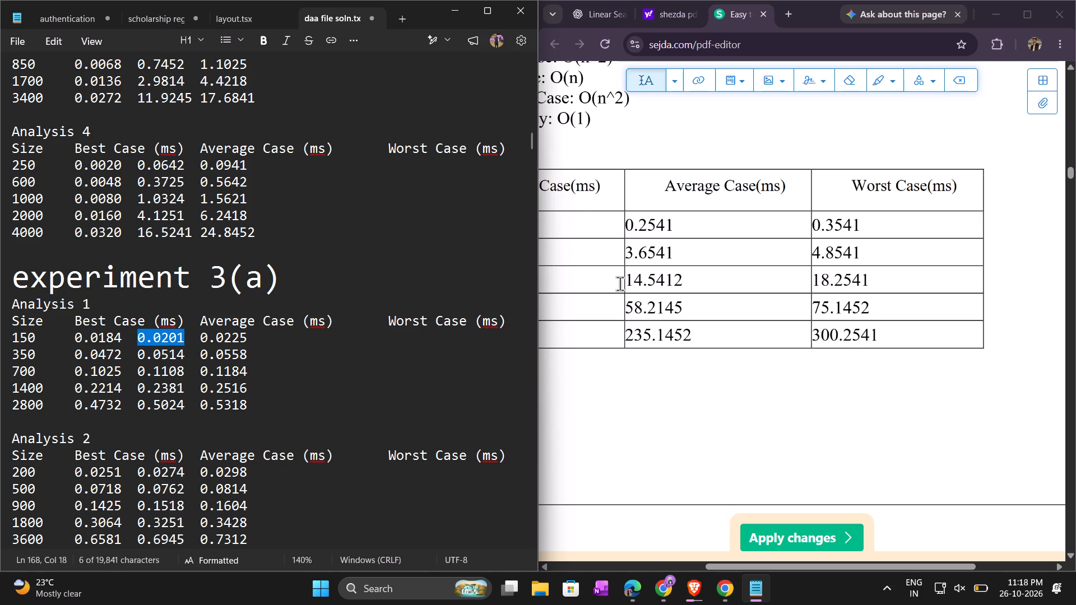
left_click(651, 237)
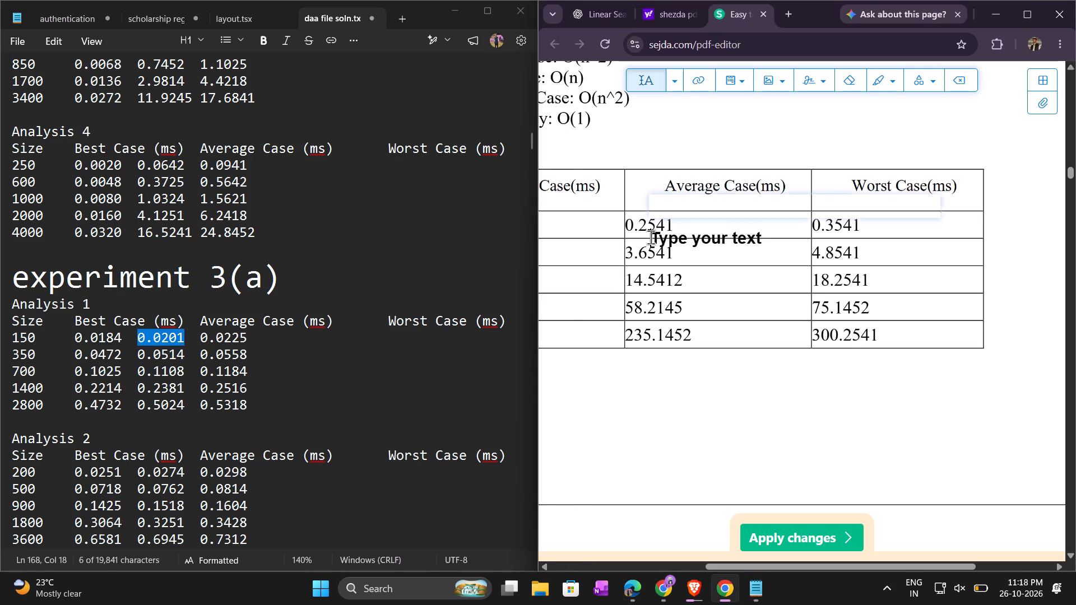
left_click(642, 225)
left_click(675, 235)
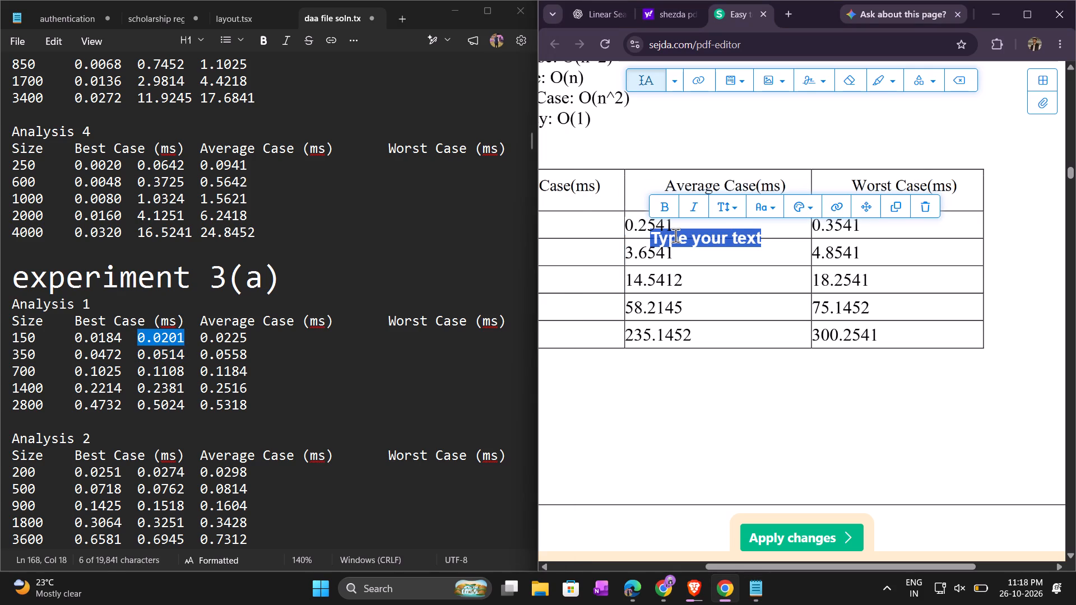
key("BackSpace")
Set the average case for size 150 to 0.0201 in the PDF's analysis table.
left_click(661, 227)
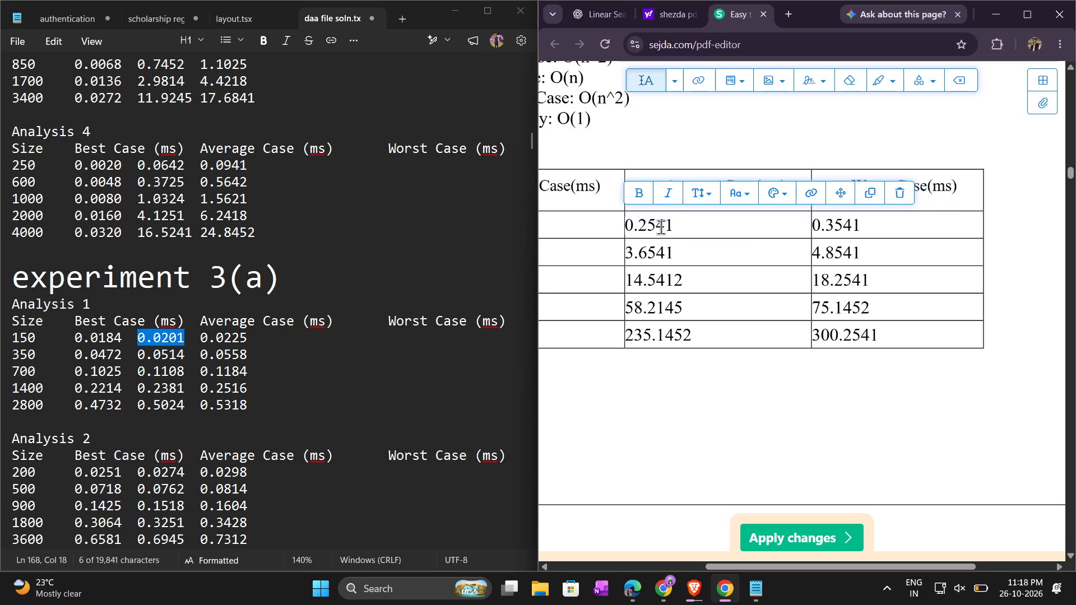
key("ctrl+a")
key("ctrl+v")
Replace the average case for size 350 with 0.0514 in the PDF's analysis table.
left_click(654, 255)
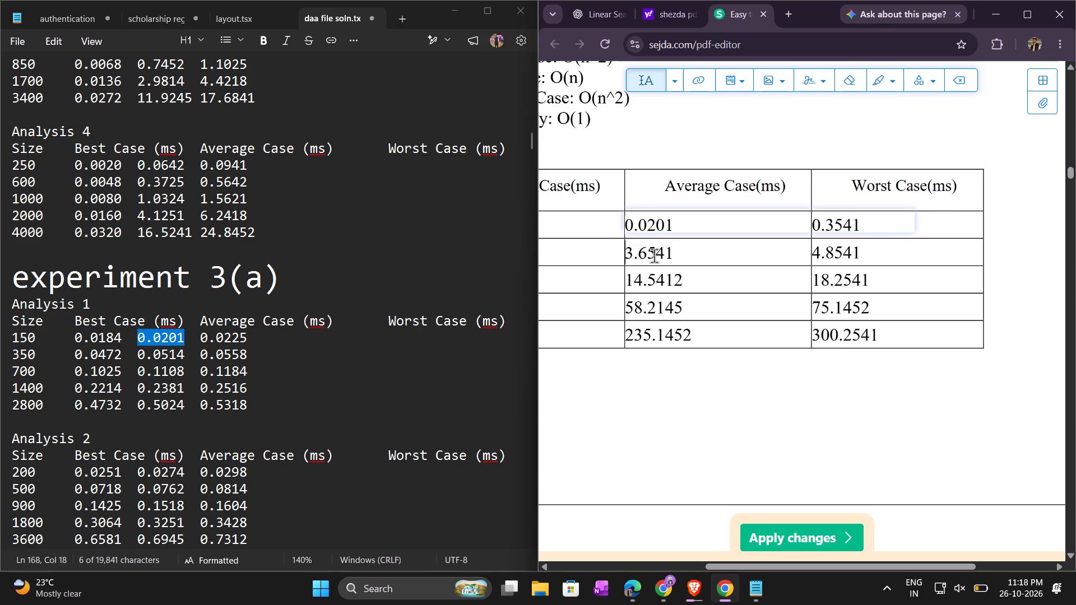
key("ctrl+a")
left_click(654, 255)
key("super+v")
key("Down")
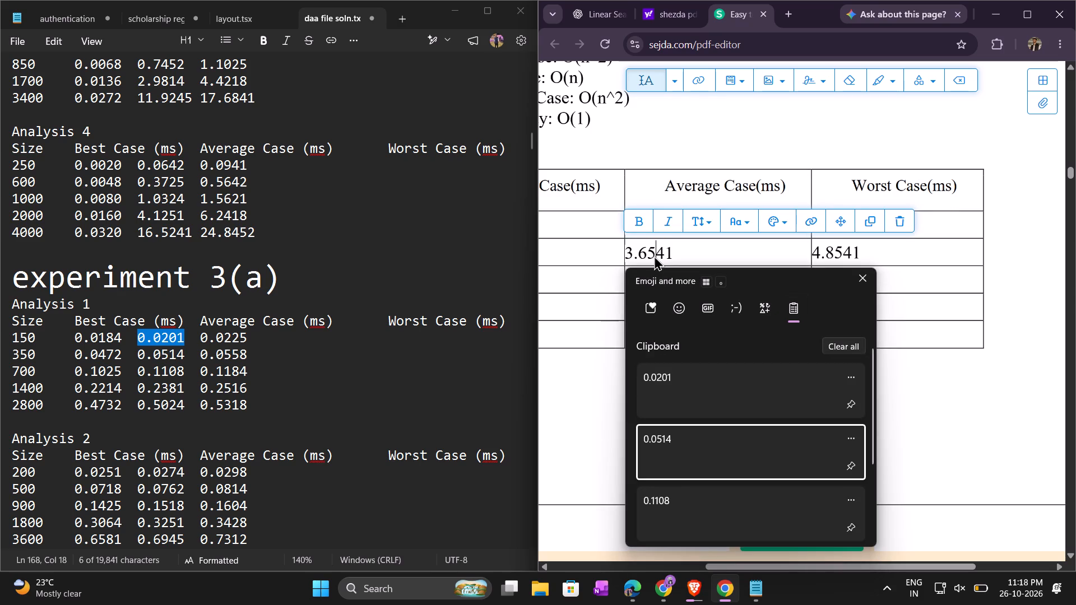
key("Return")
key("ctrl+v")
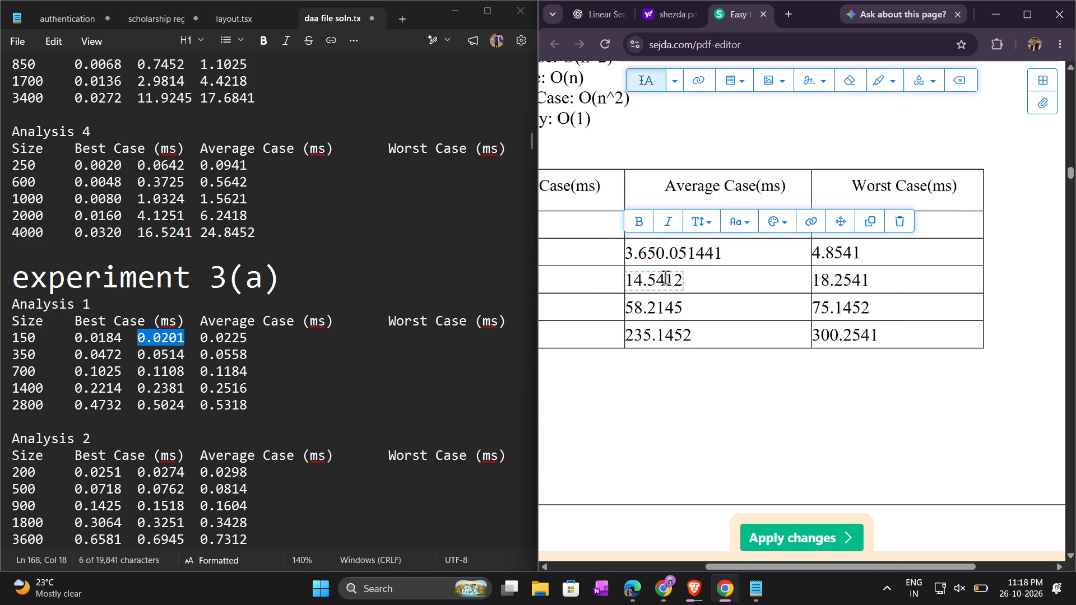
key("ctrl+z")
key("ctrl+a")
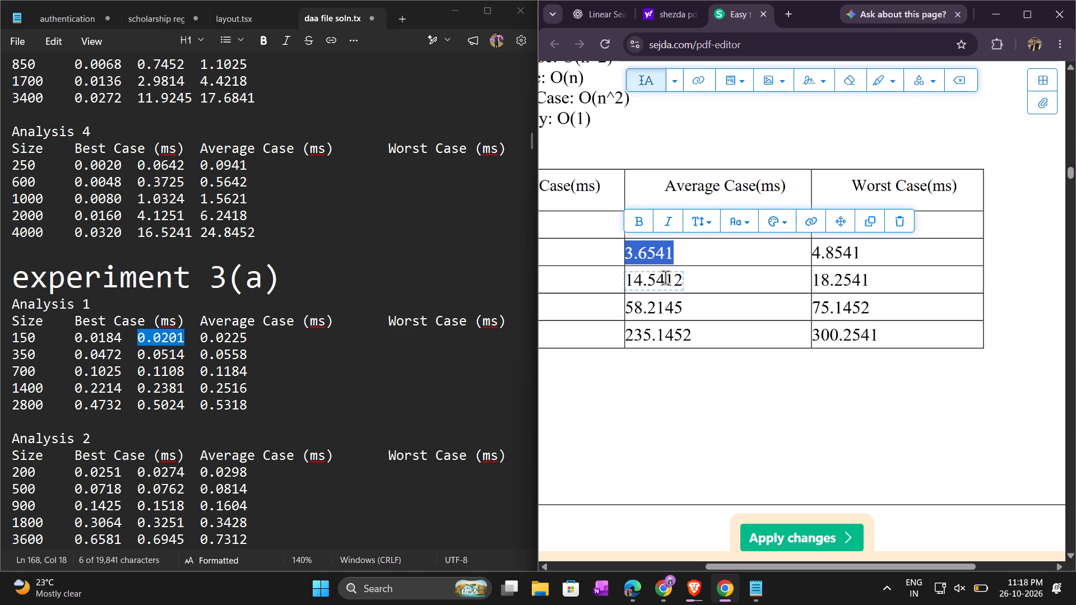
key("super+v")
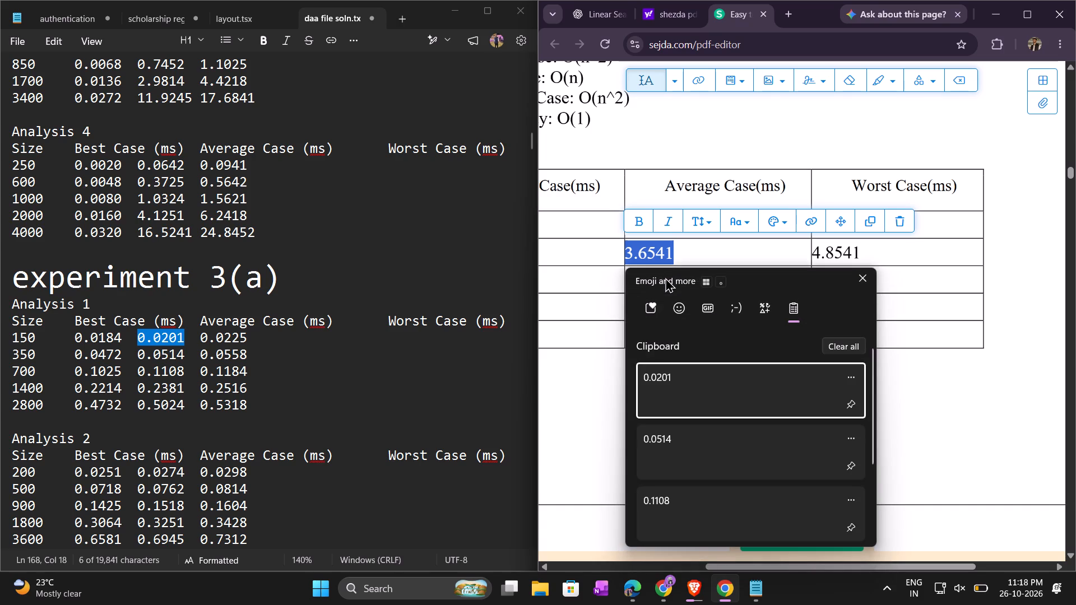
key("Down")
key("Return")
key("ctrl+v")
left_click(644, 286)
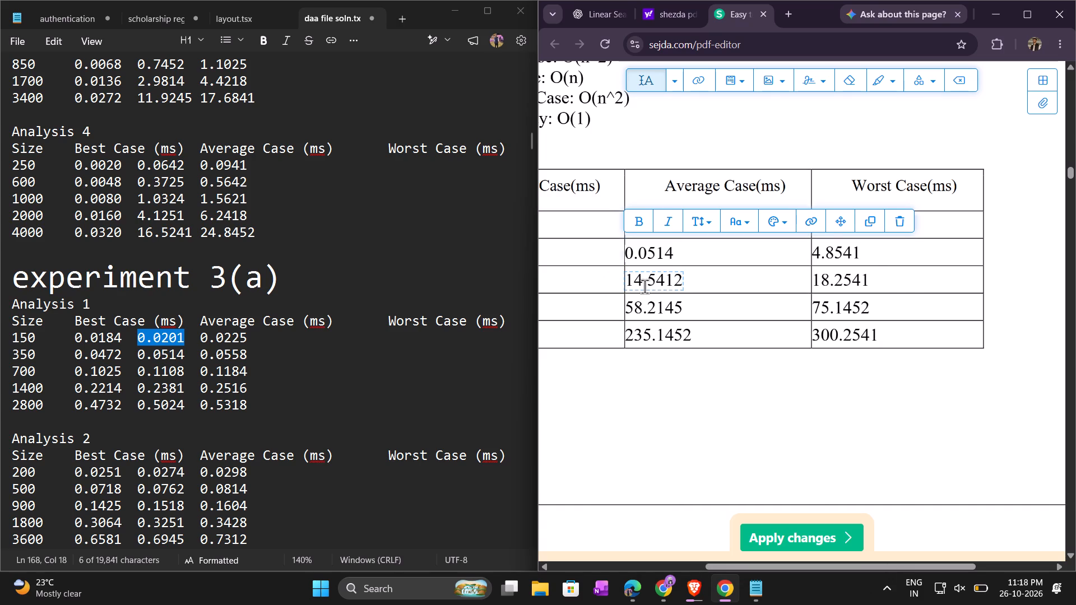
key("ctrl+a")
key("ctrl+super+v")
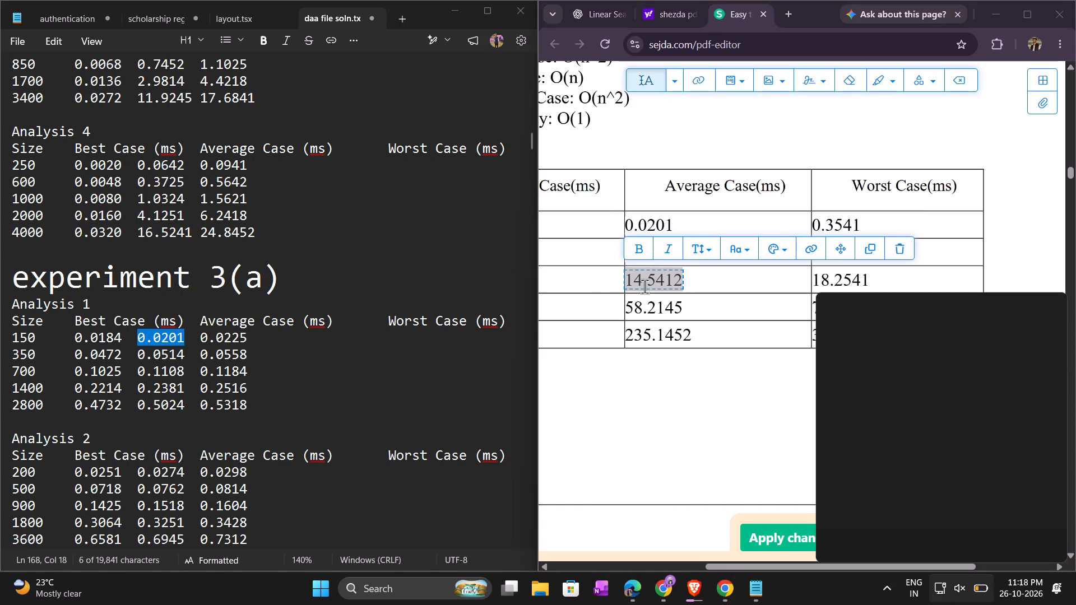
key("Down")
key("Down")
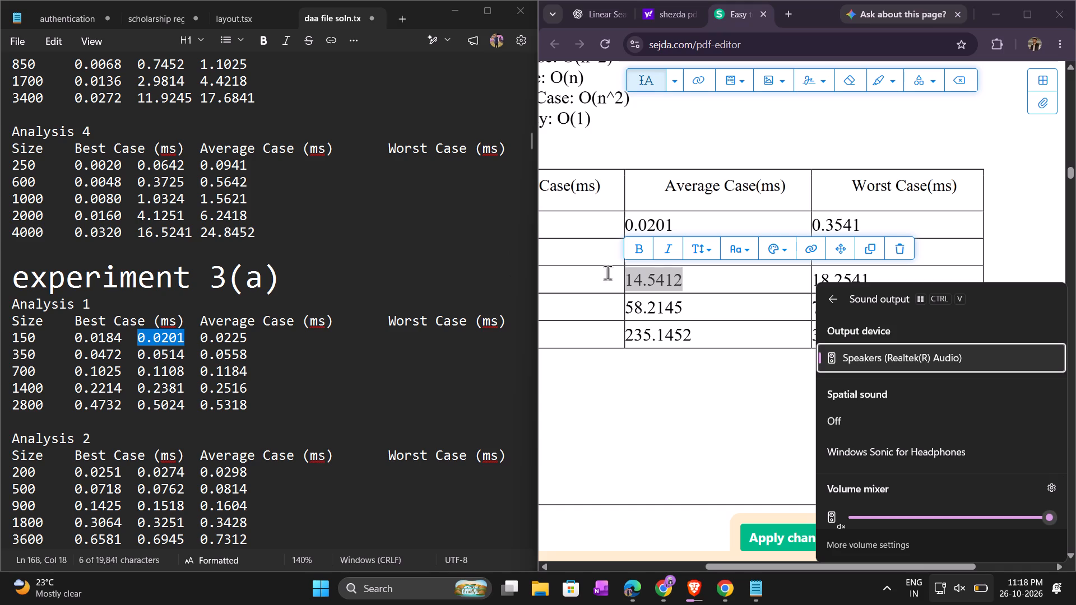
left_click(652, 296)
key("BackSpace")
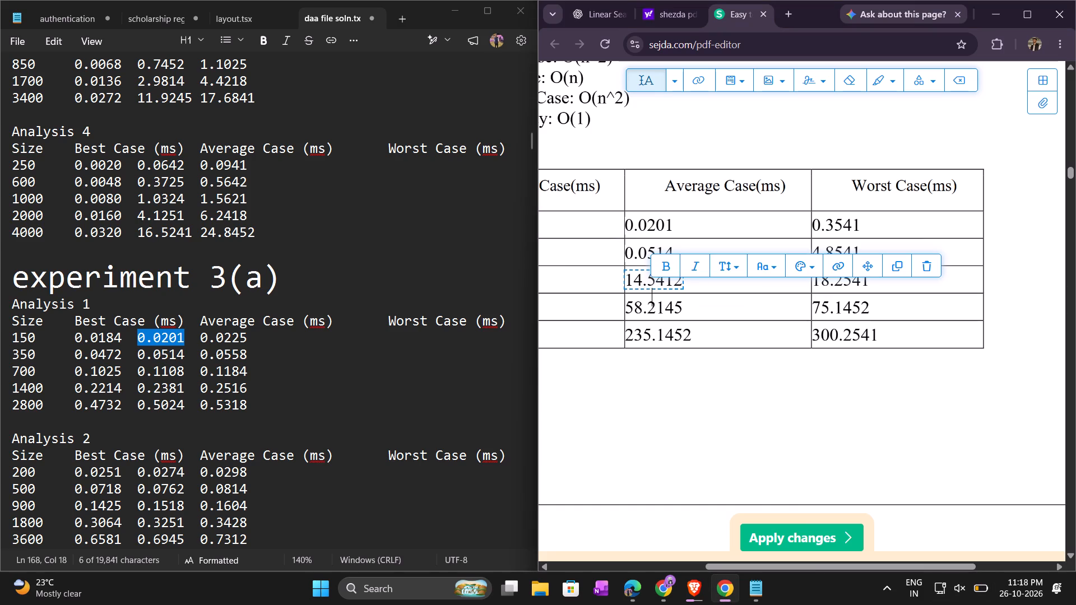
Set the average case for size 700 to 0.1108 in the PDF's analysis table.
left_click(639, 276)
left_click(639, 276)
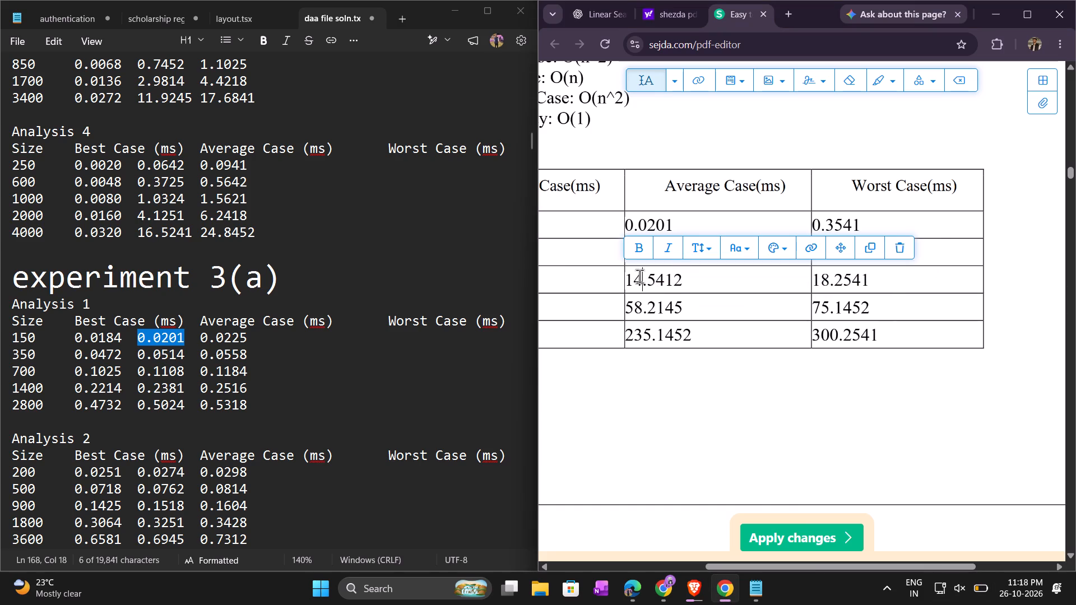
key("ctrl+a")
key("super+v")
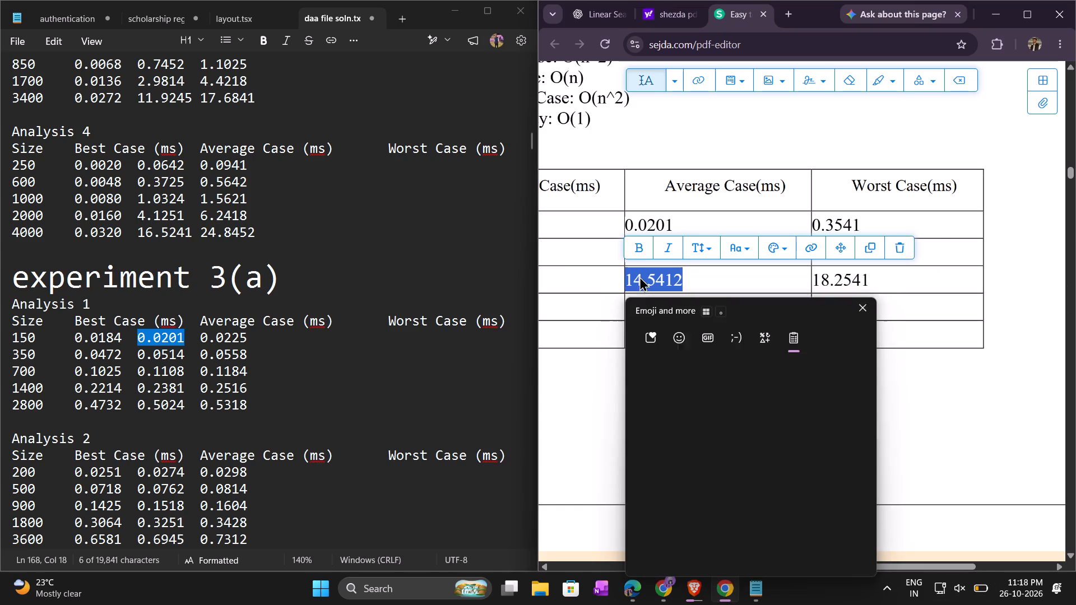
key("Down")
key("Down")
key("Return")
key("ctrl+v")
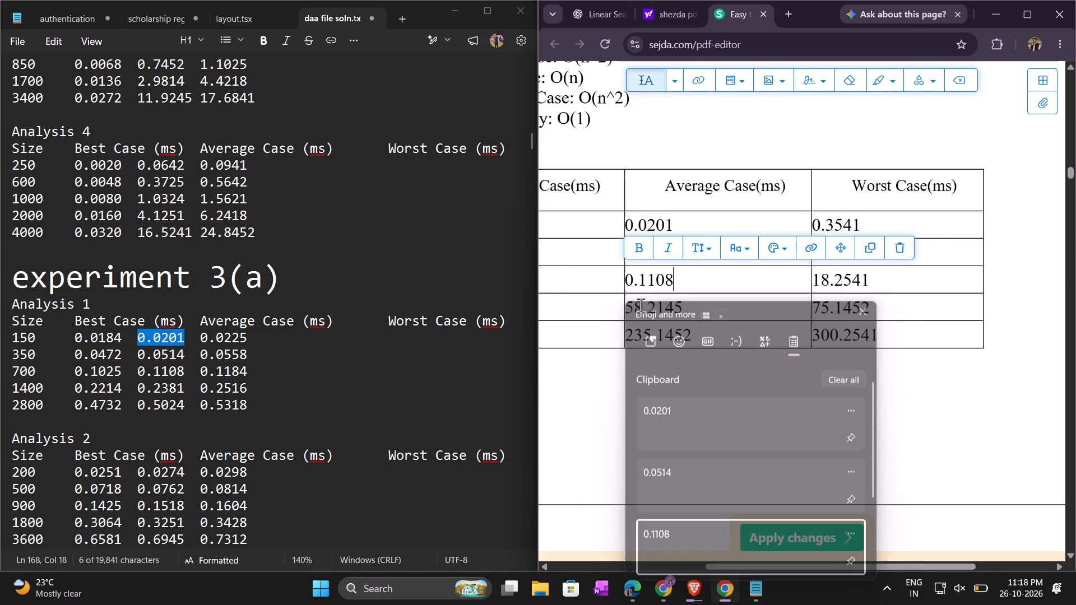
Set the average case for size 1400 to 0.2381 in the PDF's analysis table.
left_click(641, 313)
key("ctrl+a")
key("super+v")
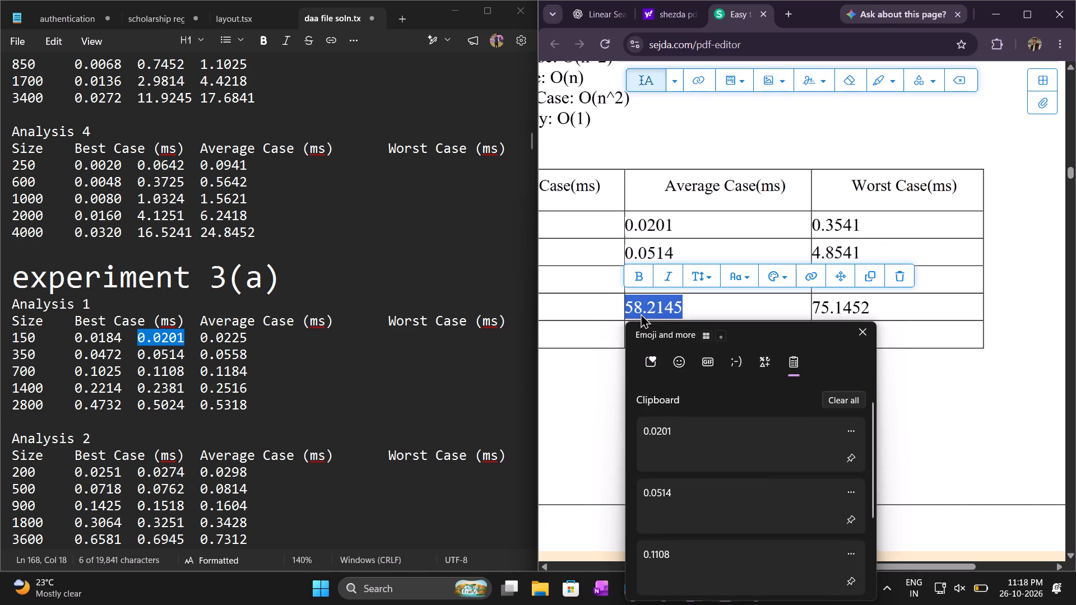
key("Down")
key("Down")
key("Down")
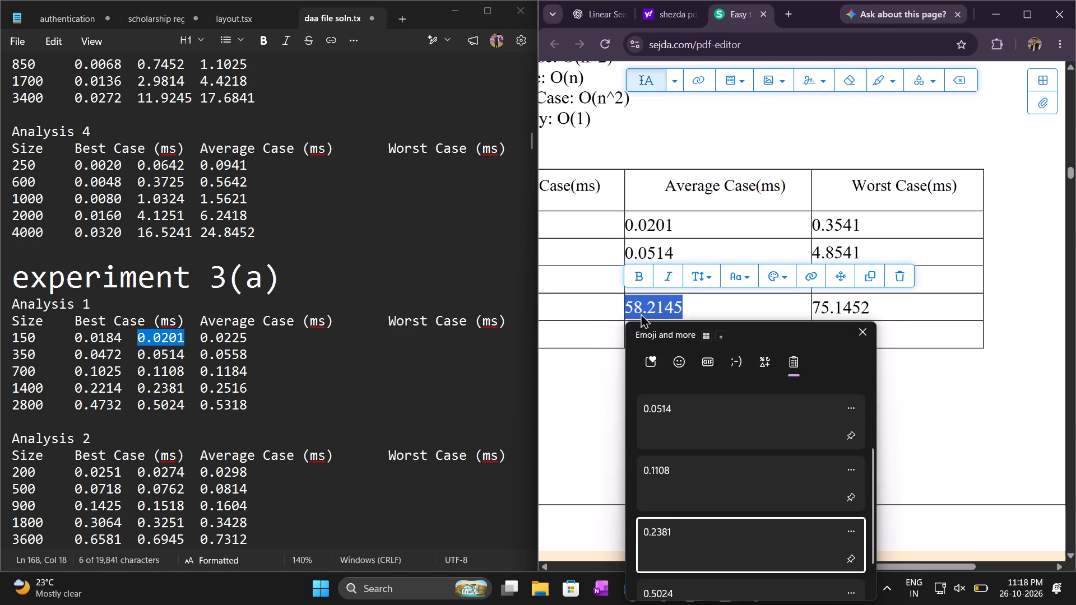
key("Return")
key("ctrl+v")
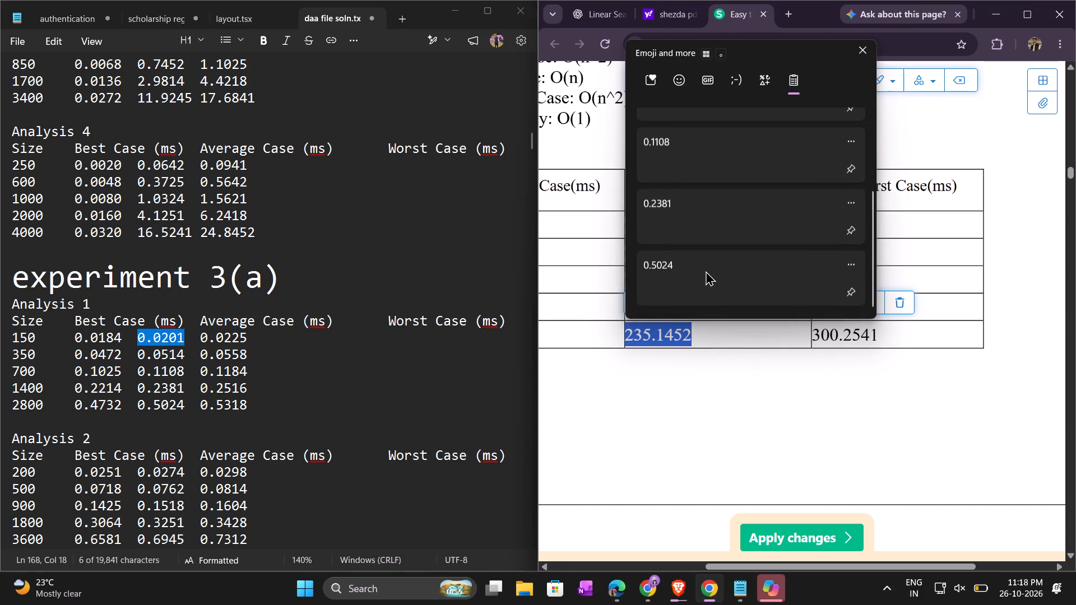
left_click(688, 282)
key("ctrl+v")
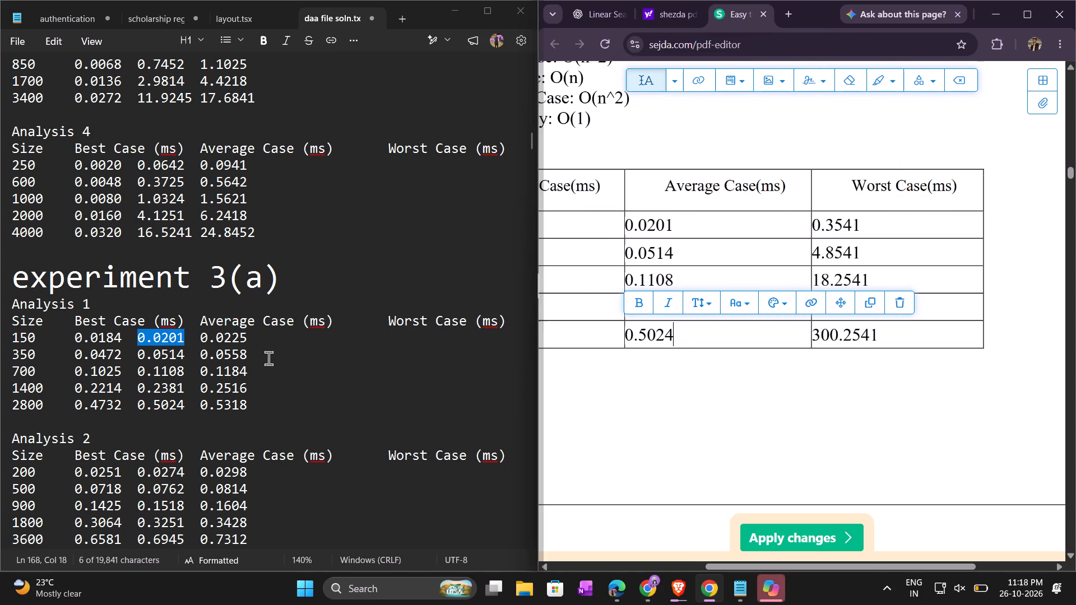
Set the worst case for size 150 to 0.0225 in the PDF's analysis table.
left_click(846, 225)
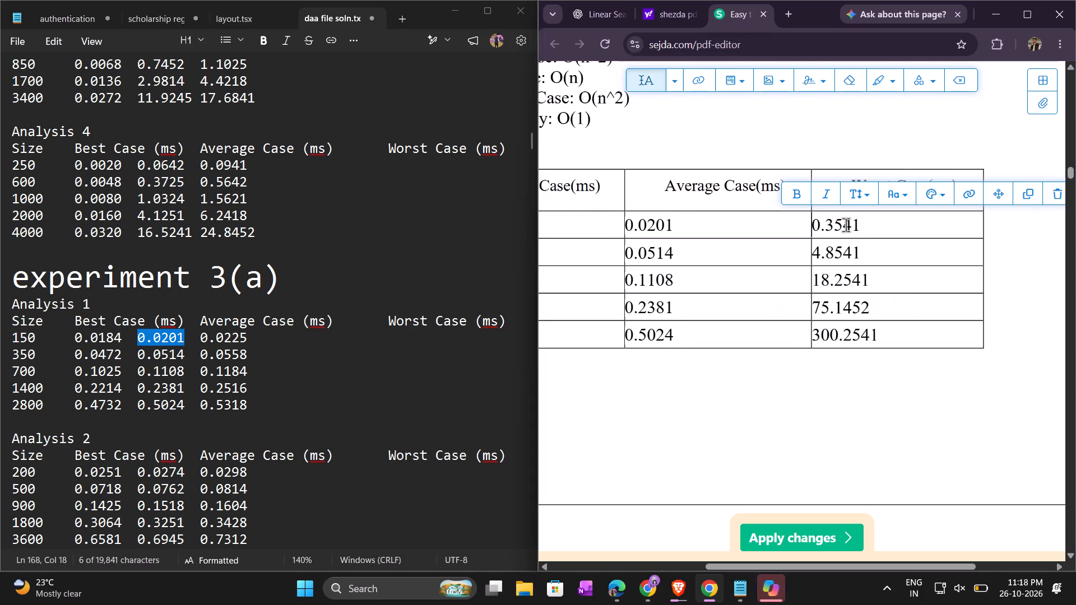
key("ctrl+a")
type("0.")
type("0225")
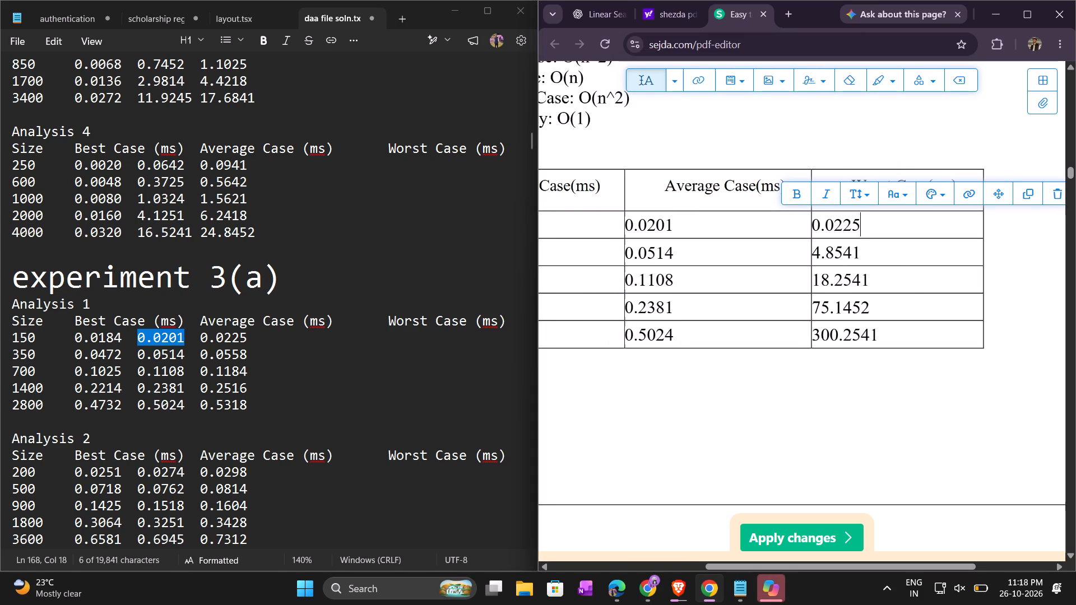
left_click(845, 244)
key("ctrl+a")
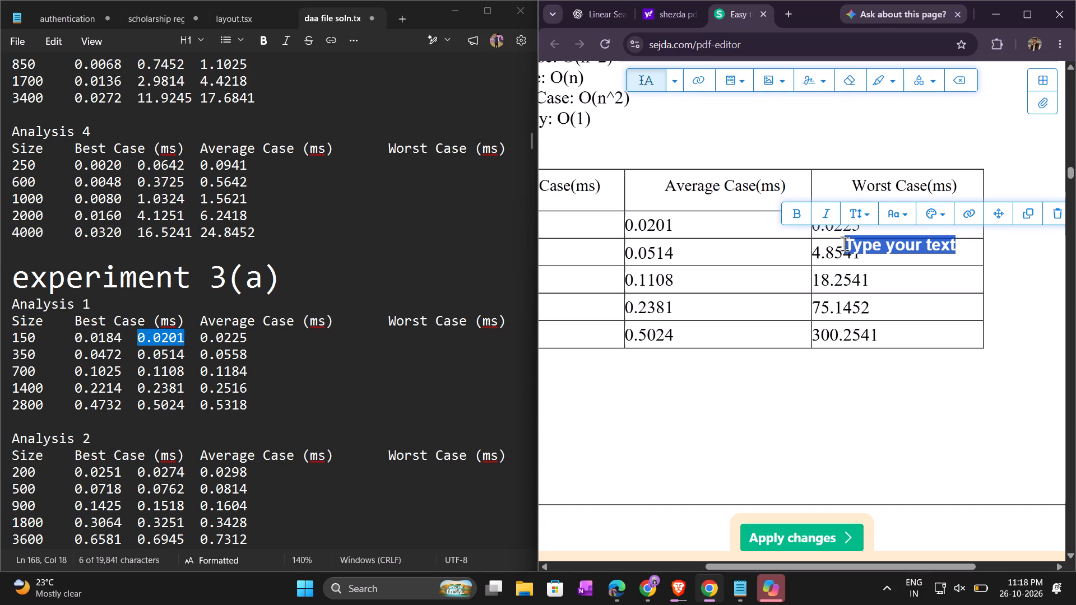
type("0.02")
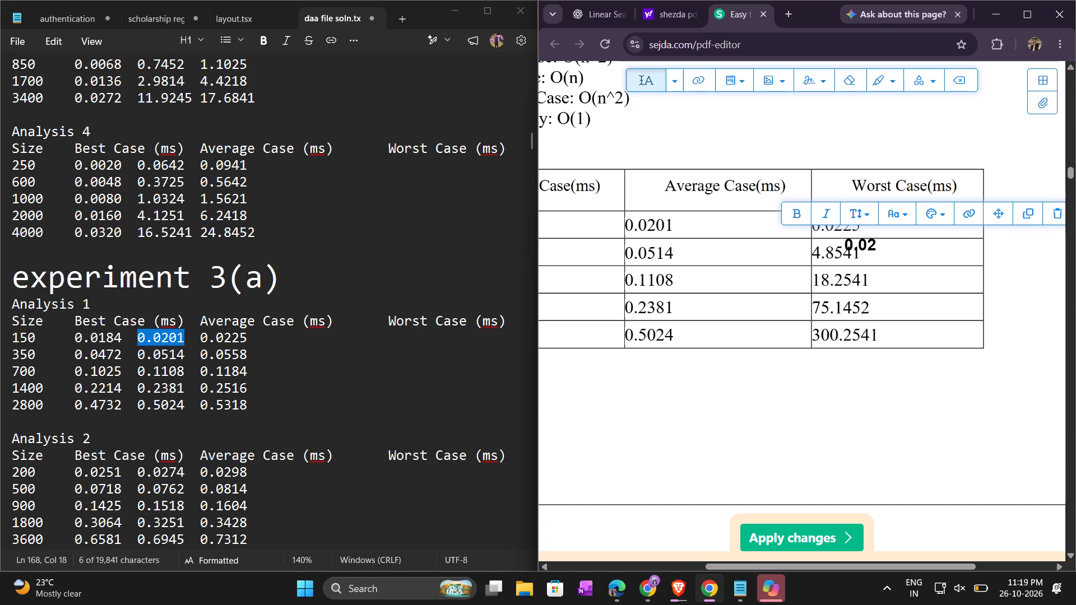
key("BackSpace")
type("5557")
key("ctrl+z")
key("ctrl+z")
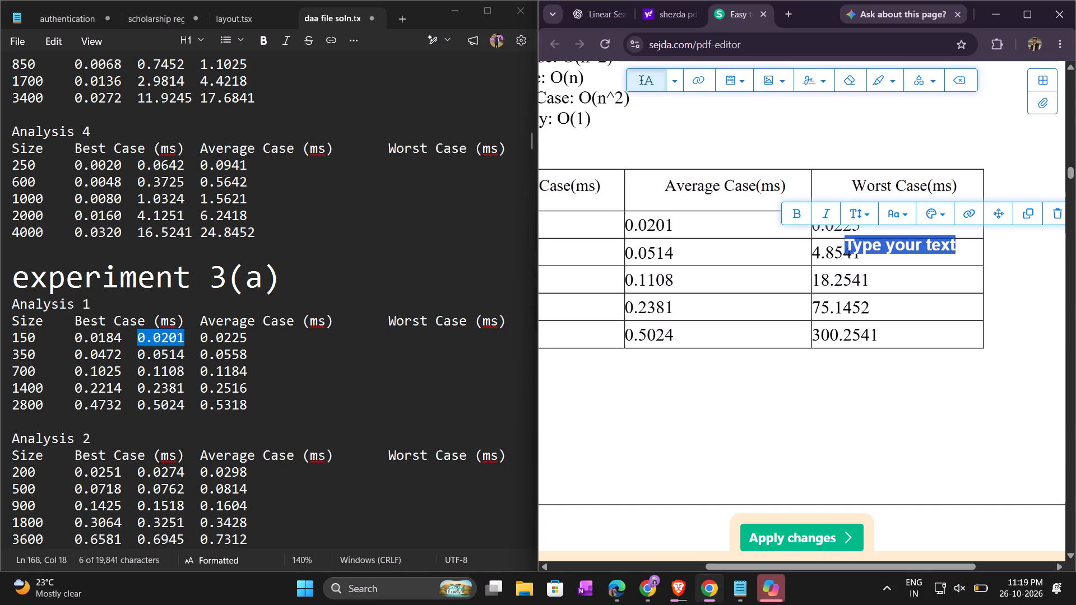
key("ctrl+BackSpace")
Replace the worst case for size 350 with 0.0558 in the PDF's analysis table.
left_click(813, 259)
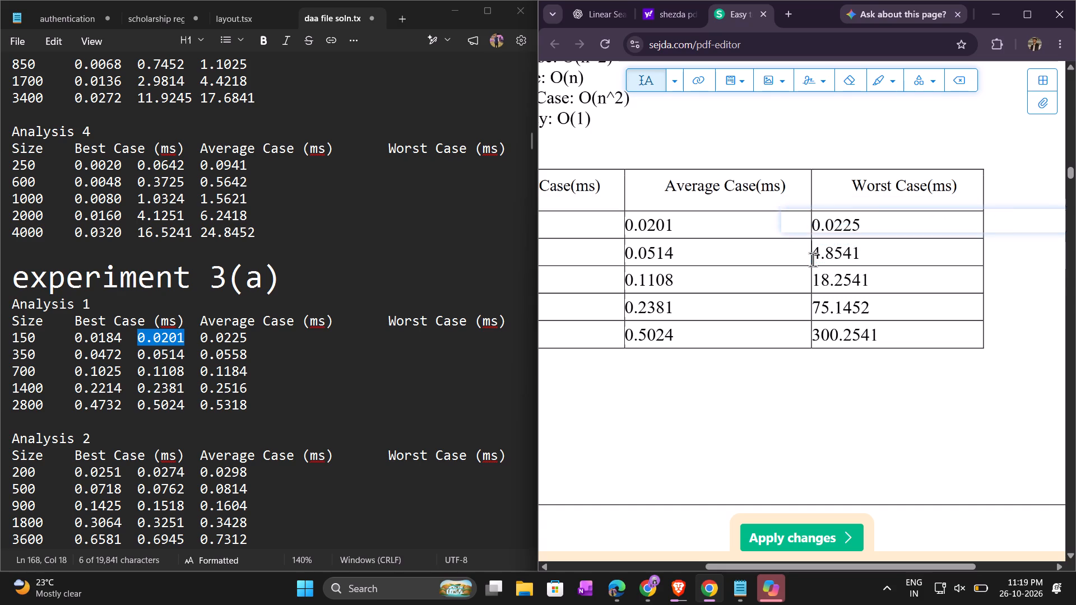
key("ctrl+a")
type("0.0558")
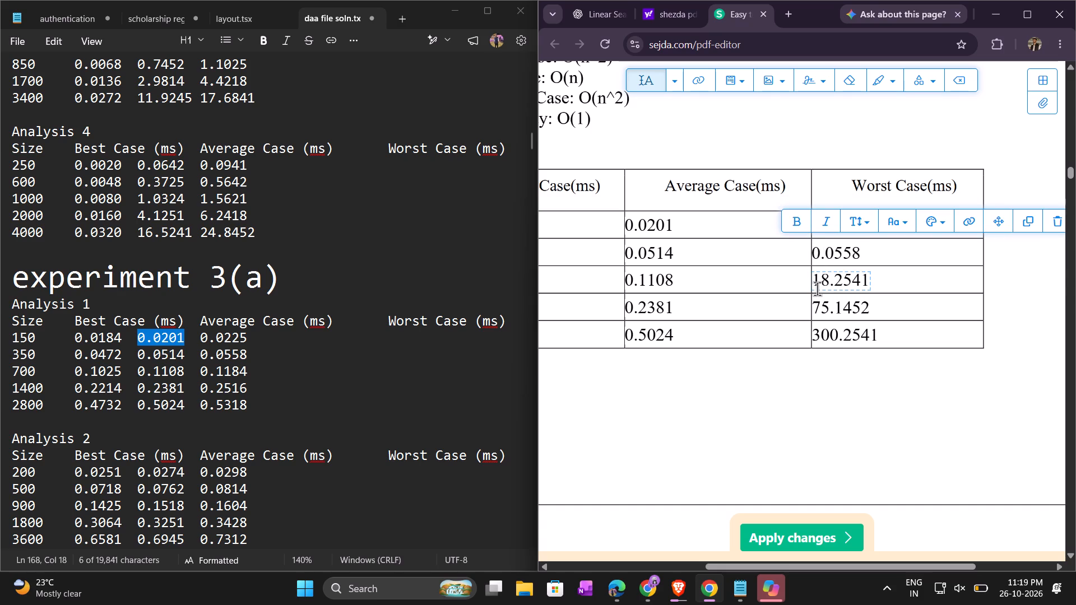
Set the worst case for size 700 to 0.1184 in the PDF's analysis table.
left_click(828, 286)
key("ctrl+a")
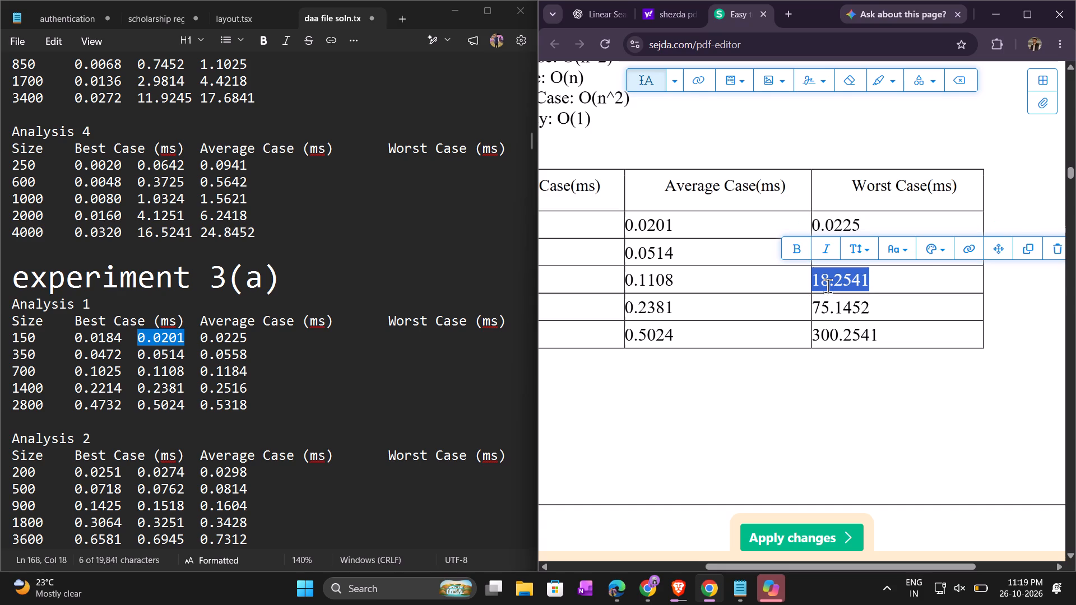
type("0.112")
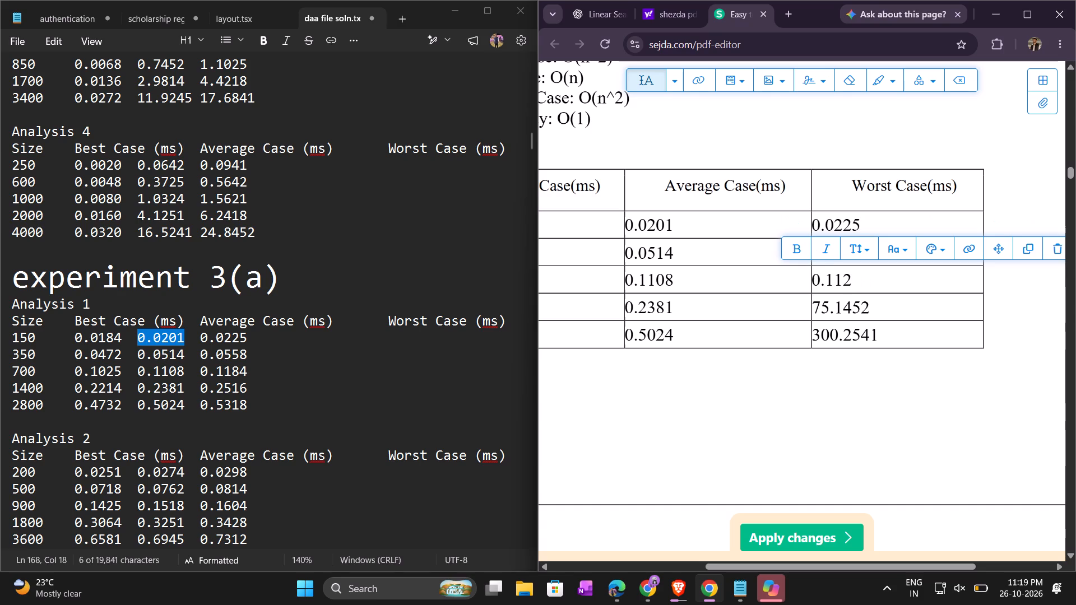
key("BackSpace")
type("84")
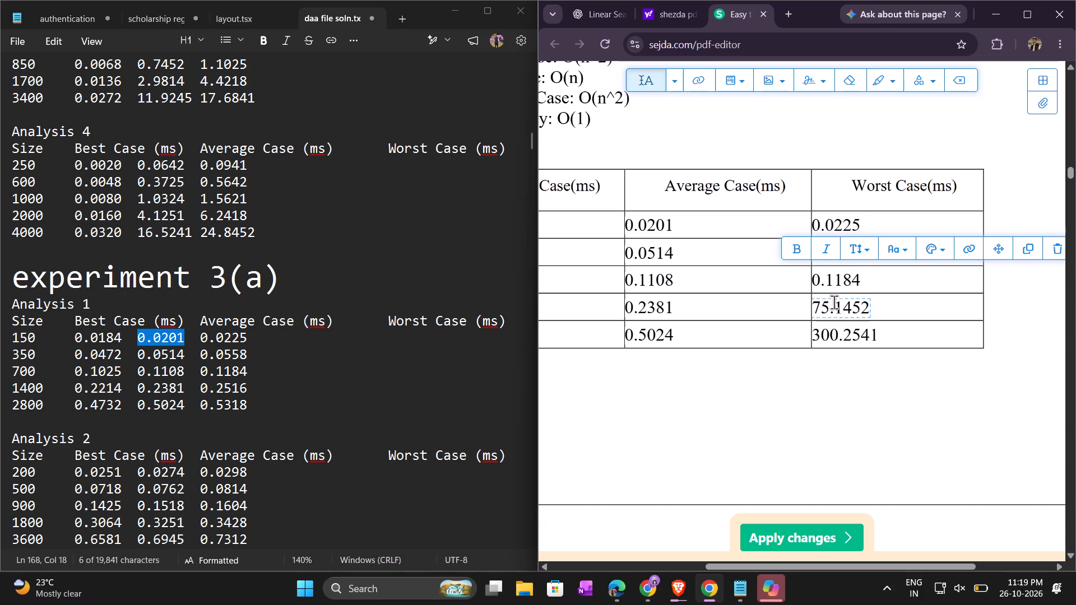
Set the worst case for size 1400 to 0.2516 in the PDF's analysis table.
left_click(838, 310)
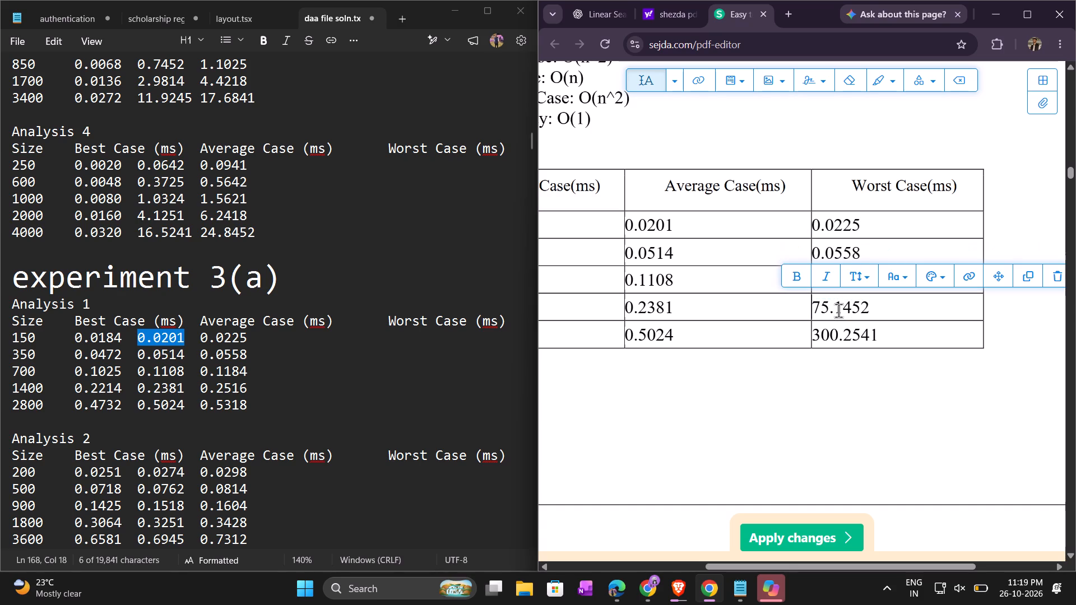
key("ctrl+a")
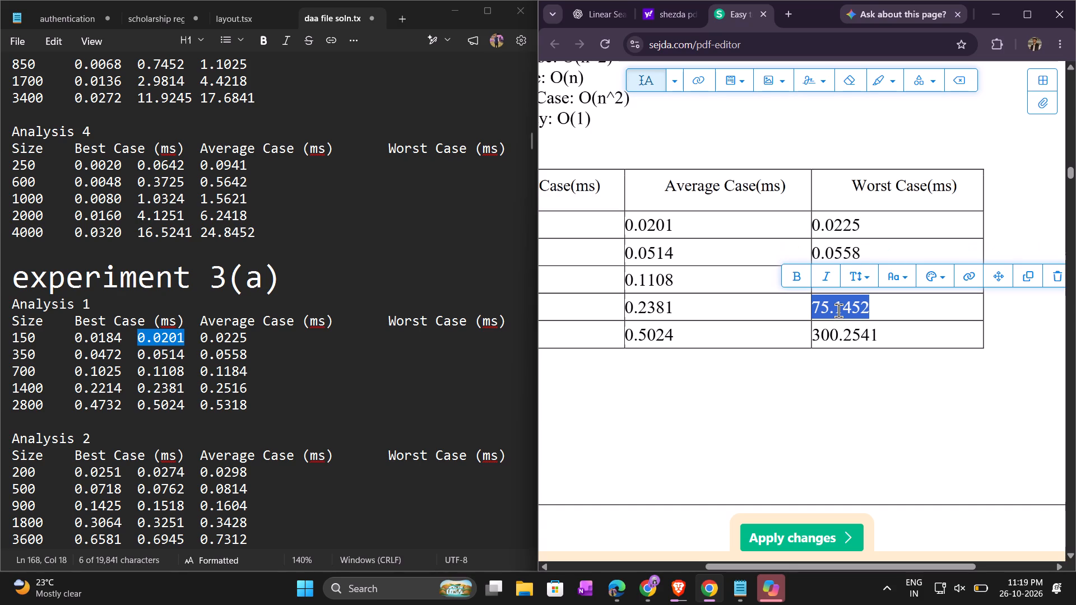
type("0.2516")
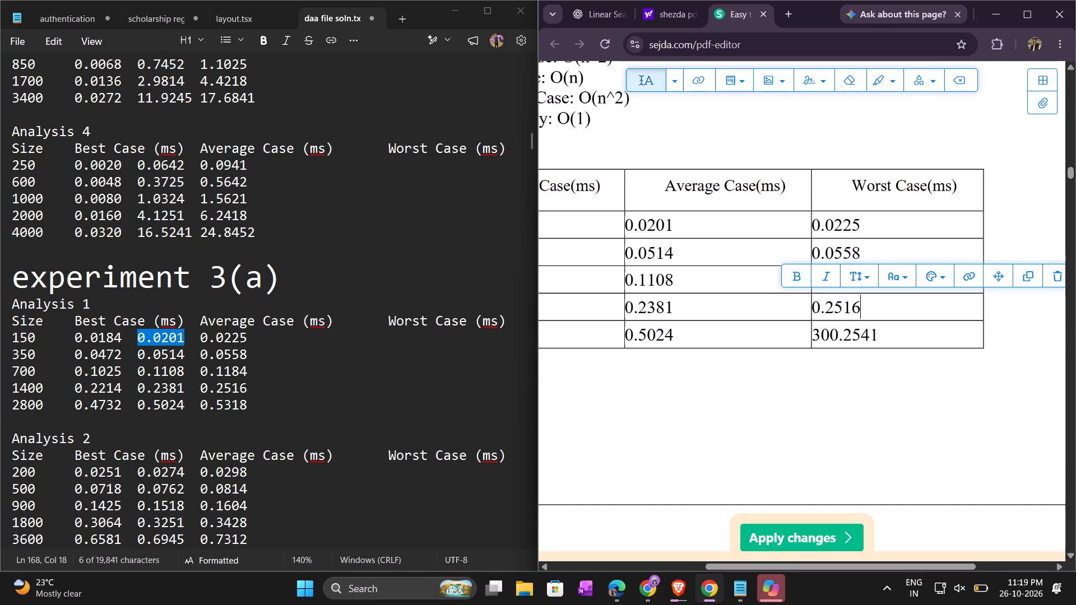
Replace the worst case for size 2800 with 0.5318 in the PDF's analysis table.
left_click(866, 336)
key("ctrl+a")
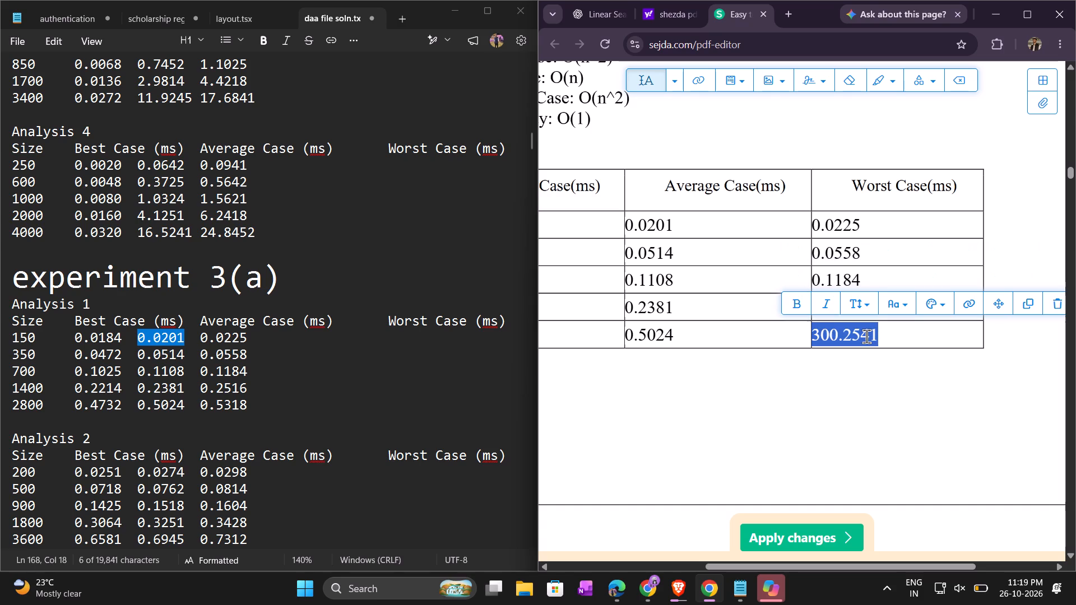
key("period")
key("BackSpace")
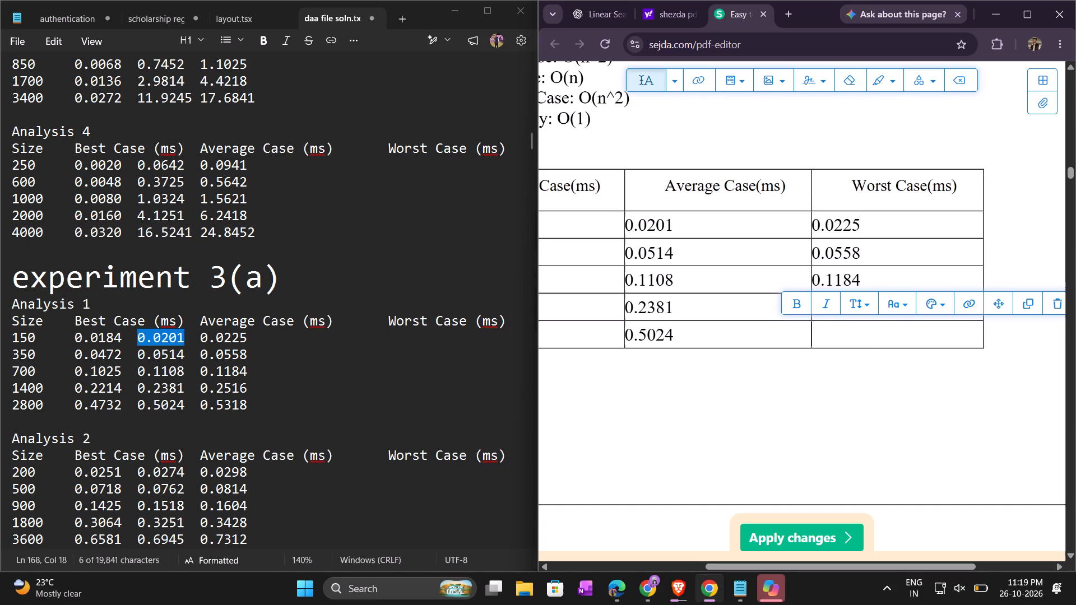
type("0.")
type("5318")
Check the PDF's Experiment 3 Merge Sort section and the analysis tables around it against the experiment sections in Notepad.
scroll(807, 369, "down", 1)
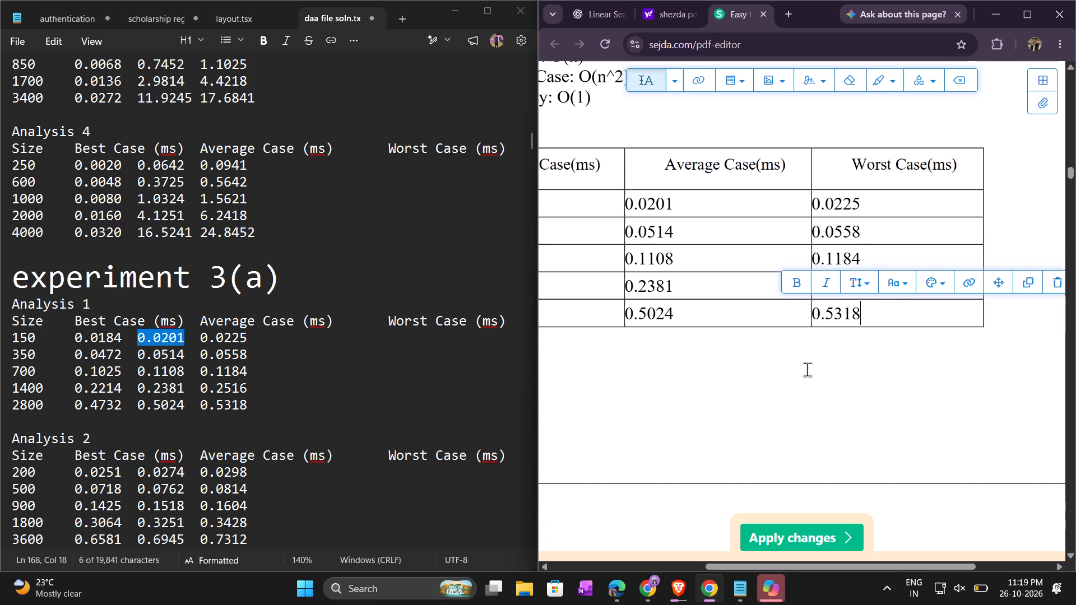
scroll(807, 369, "down", 5)
scroll(807, 369, "right", 1)
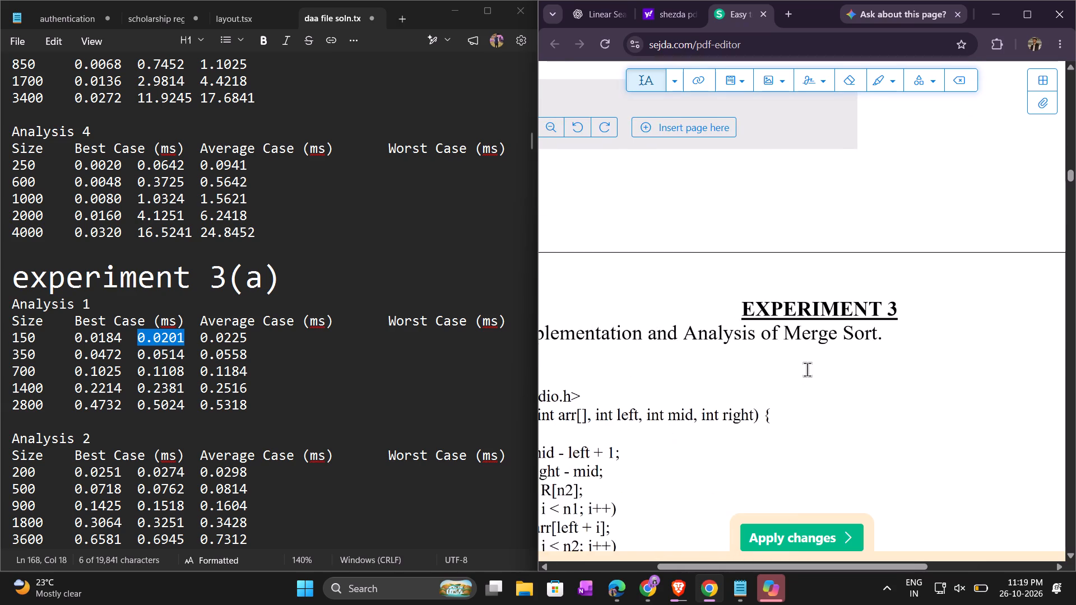
scroll(807, 369, "up", 2)
scroll(807, 369, "down", 9)
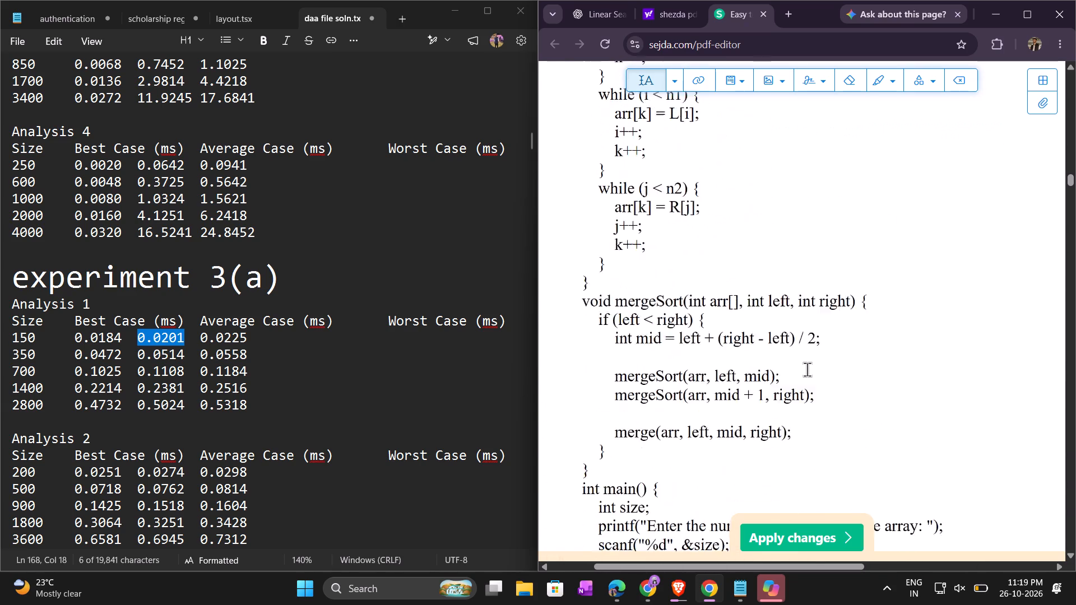
scroll(807, 369, "down", 4)
scroll(807, 369, "up", 1)
scroll(807, 369, "down", 3)
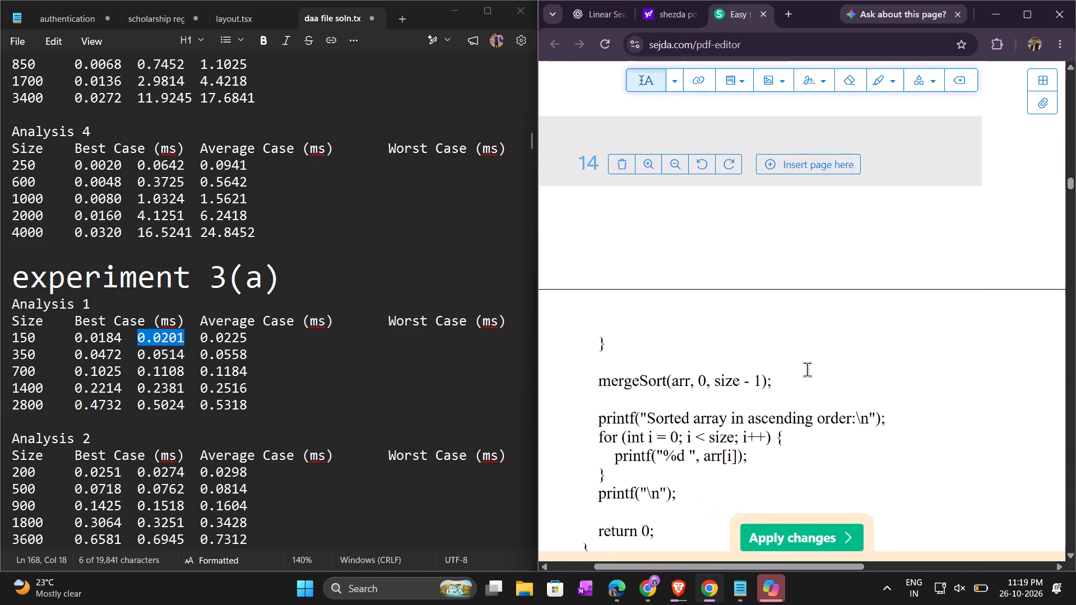
scroll(807, 369, "down", 3)
scroll(427, 426, "down", 1)
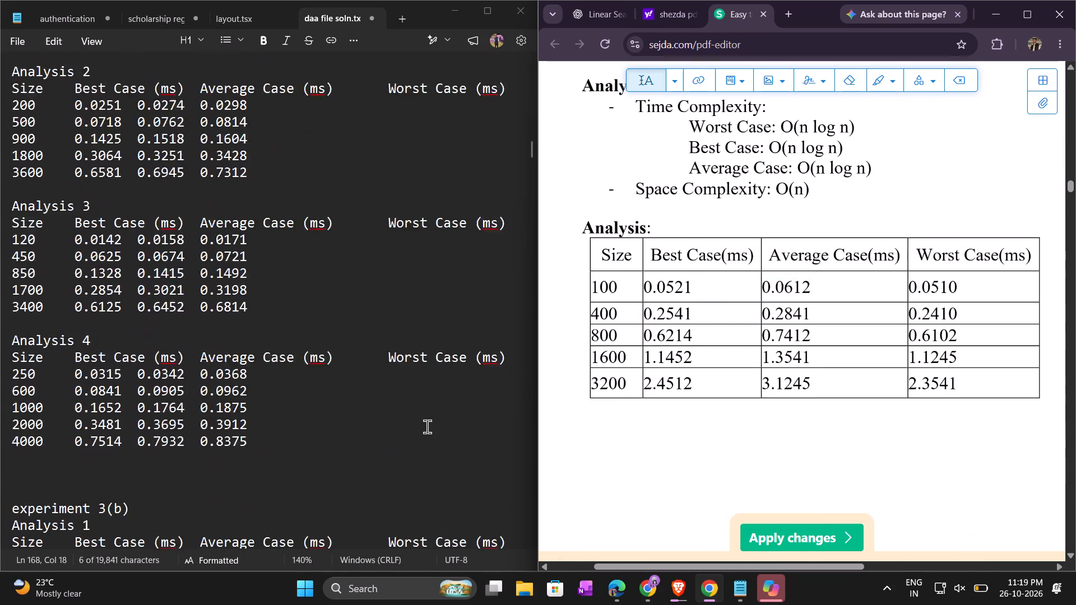
scroll(427, 426, "down", 1)
scroll(682, 370, "up", 4)
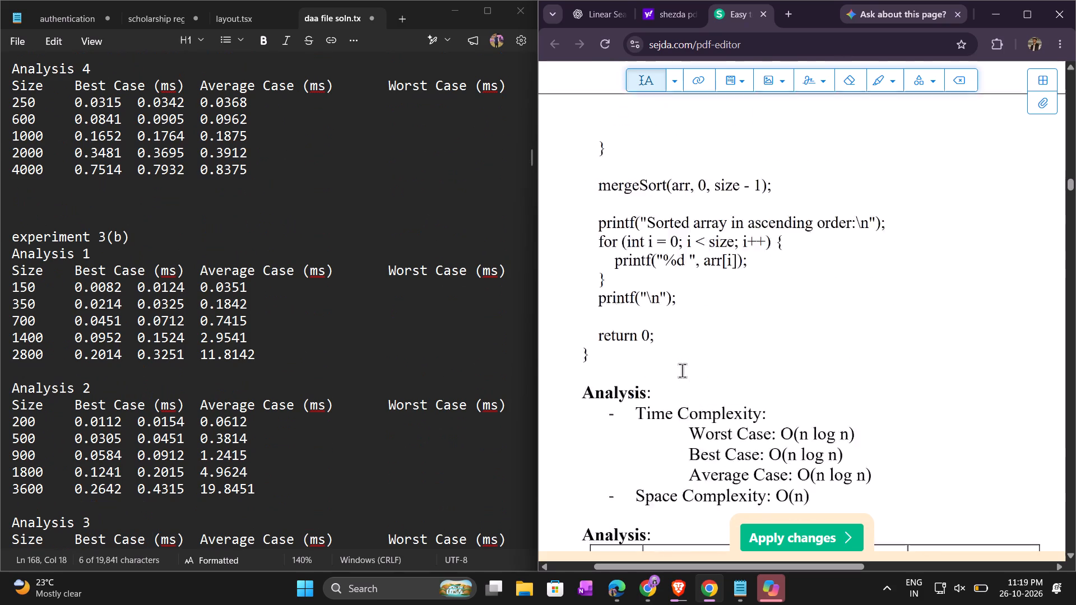
scroll(682, 370, "up", 11)
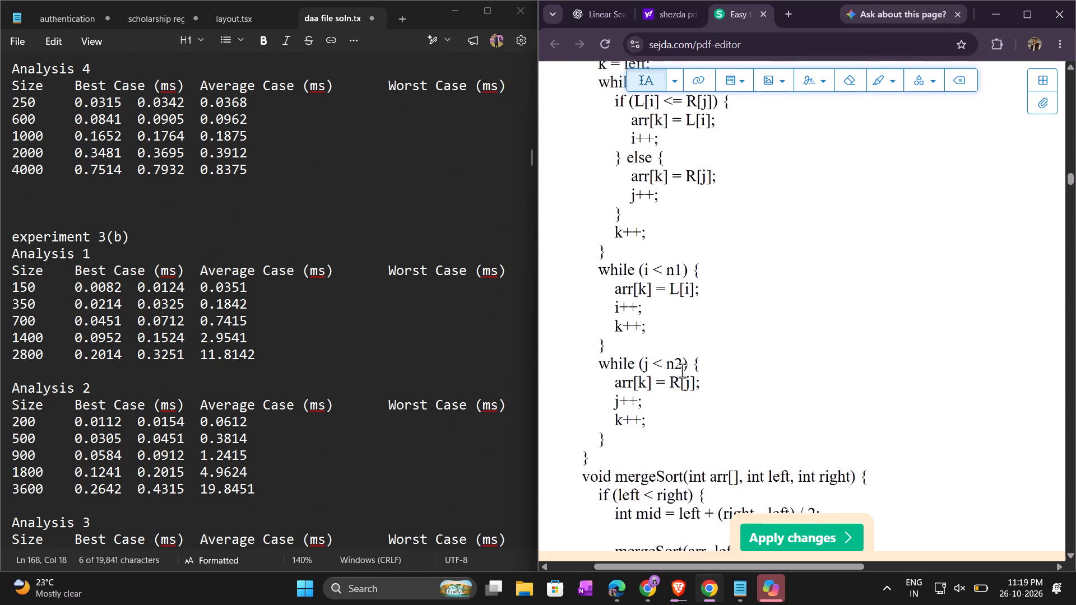
scroll(682, 370, "up", 5)
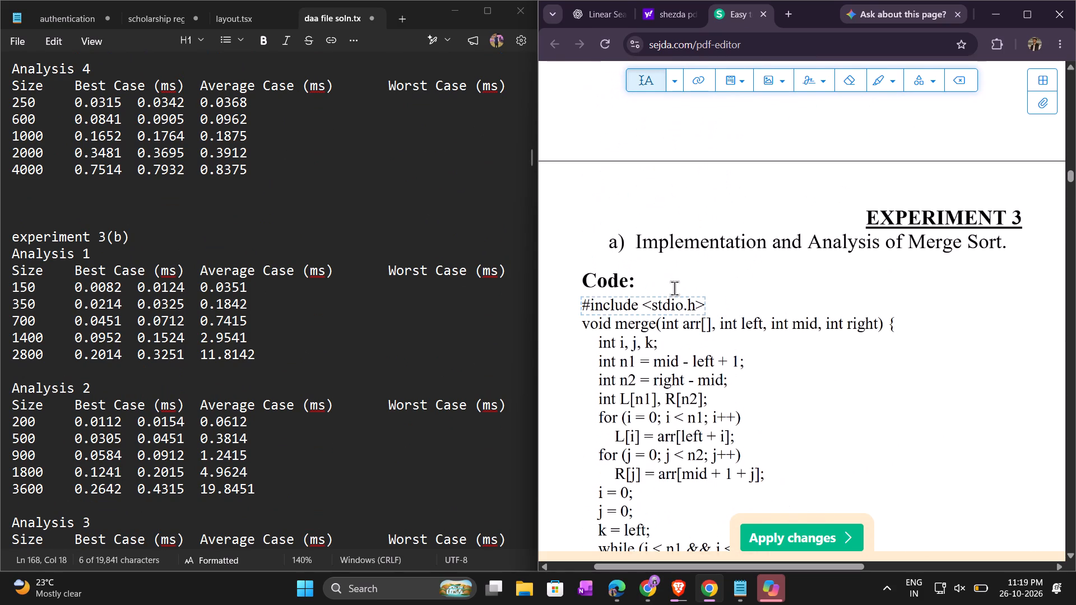
scroll(391, 281, "up", 1)
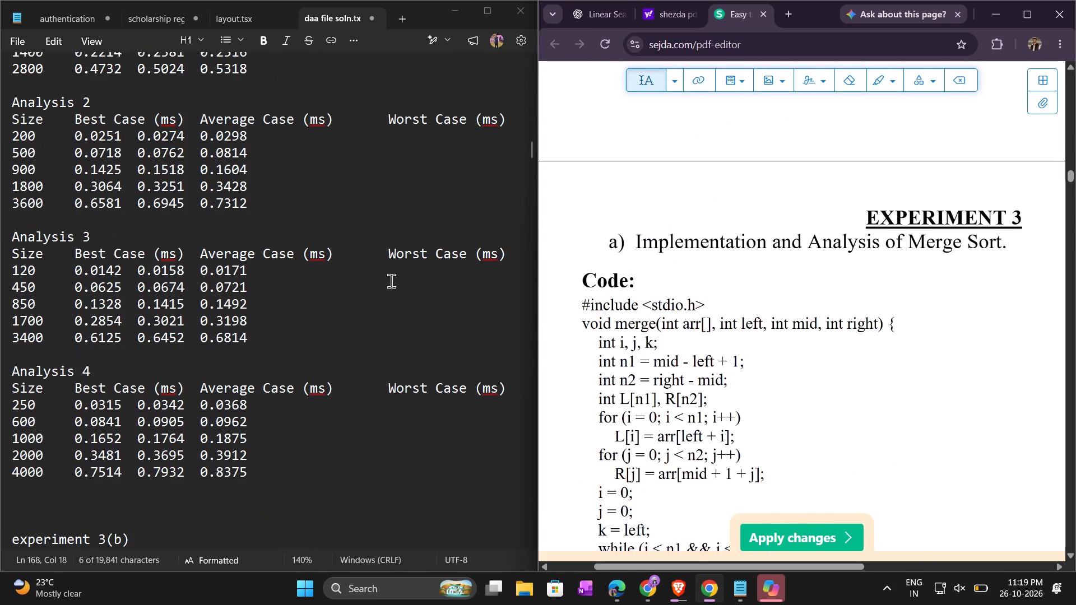
scroll(391, 281, "up", 1)
scroll(701, 274, "up", 1)
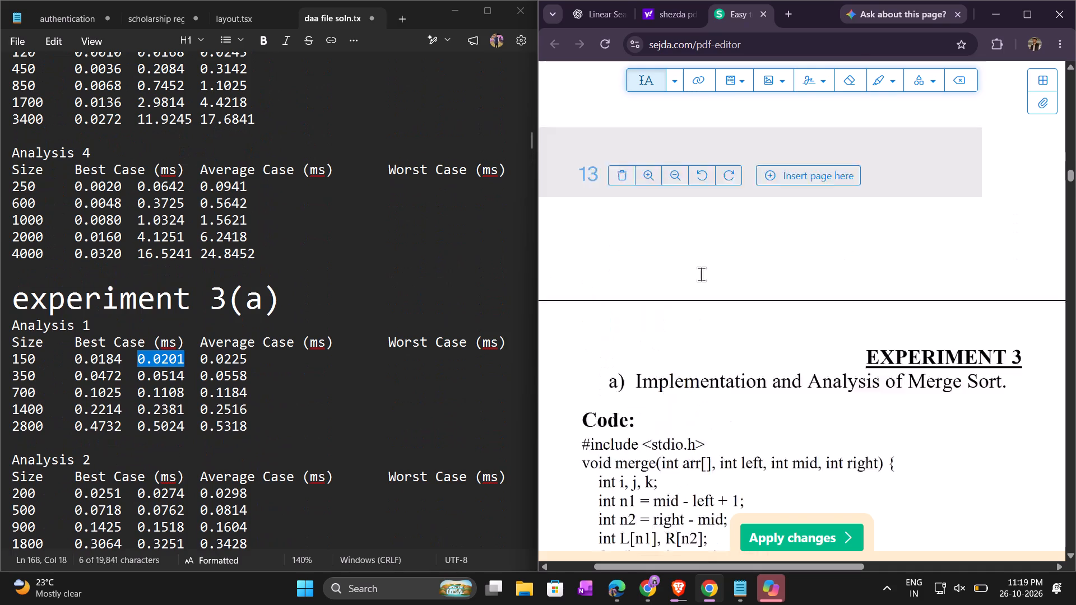
scroll(701, 274, "up", 2)
scroll(465, 266, "up", 1)
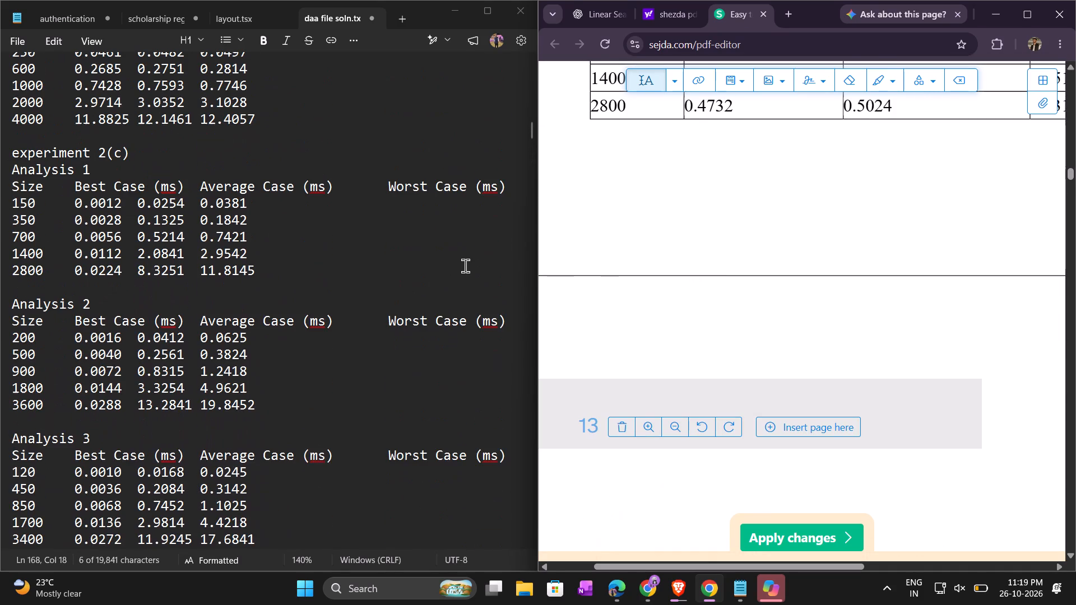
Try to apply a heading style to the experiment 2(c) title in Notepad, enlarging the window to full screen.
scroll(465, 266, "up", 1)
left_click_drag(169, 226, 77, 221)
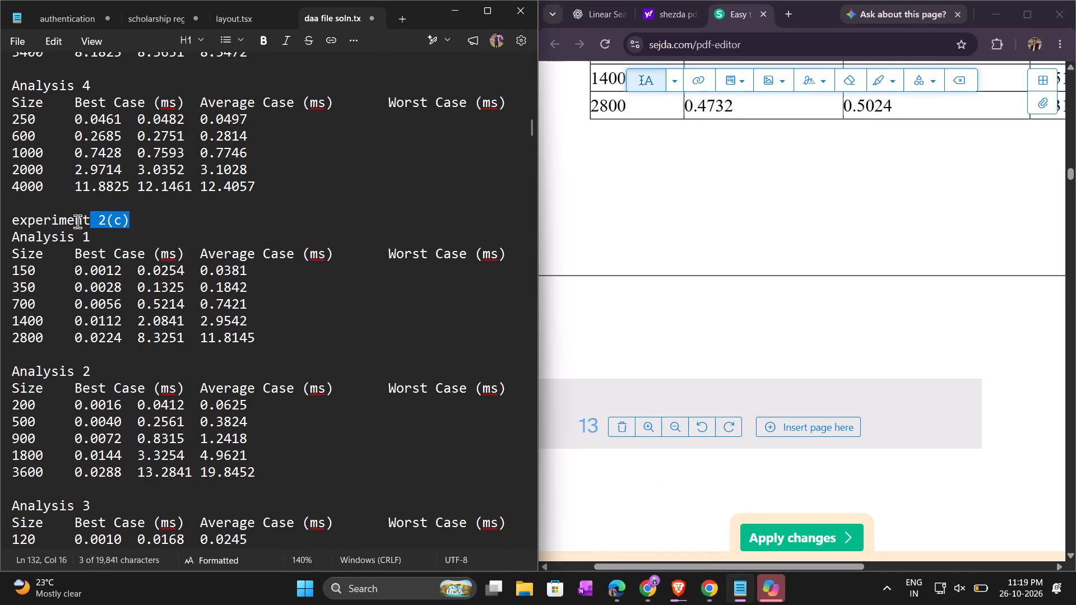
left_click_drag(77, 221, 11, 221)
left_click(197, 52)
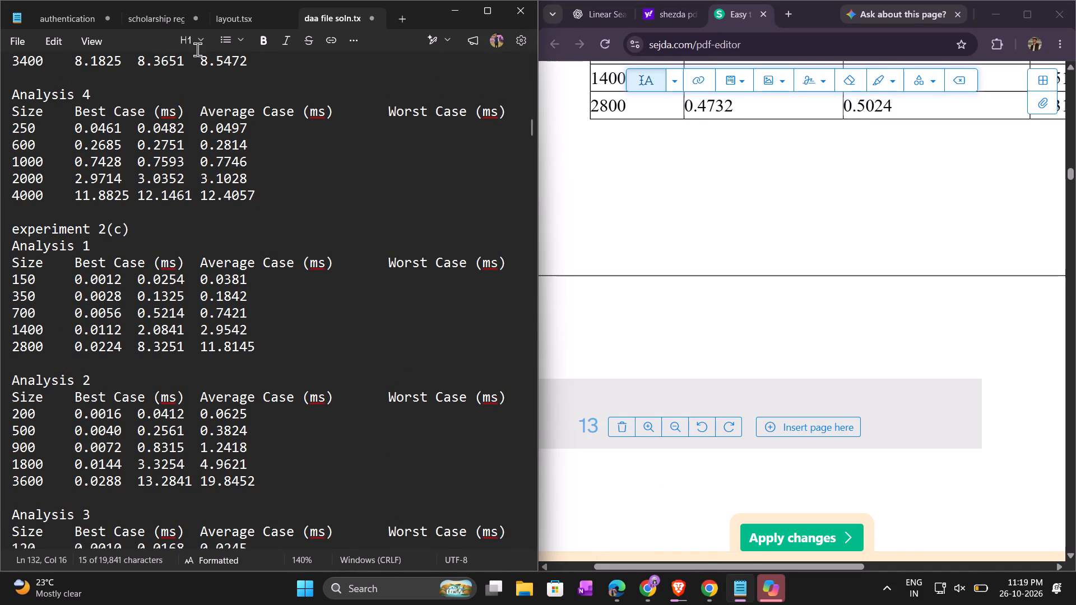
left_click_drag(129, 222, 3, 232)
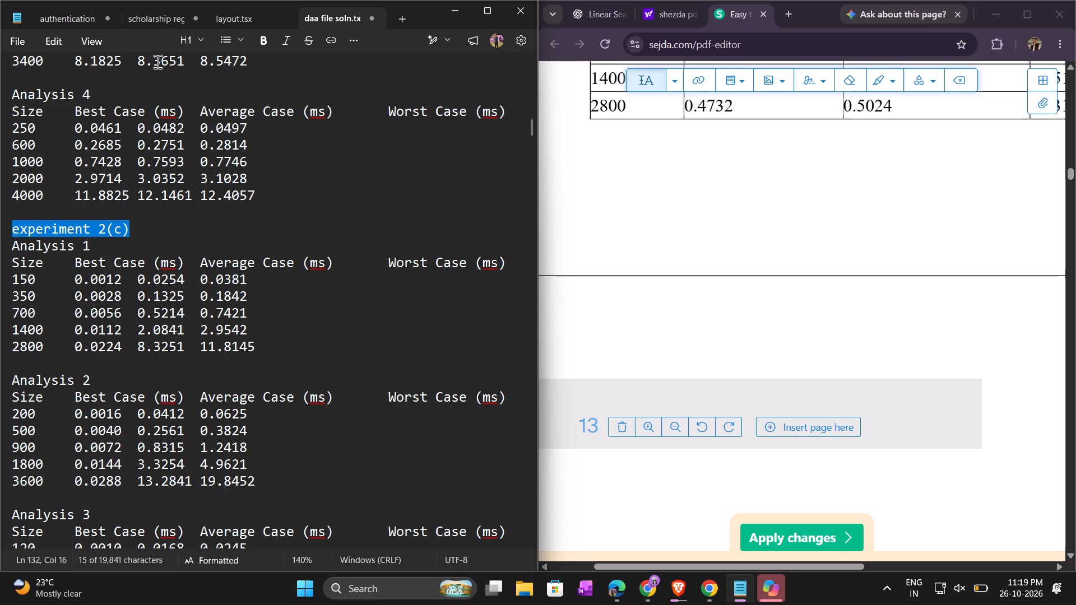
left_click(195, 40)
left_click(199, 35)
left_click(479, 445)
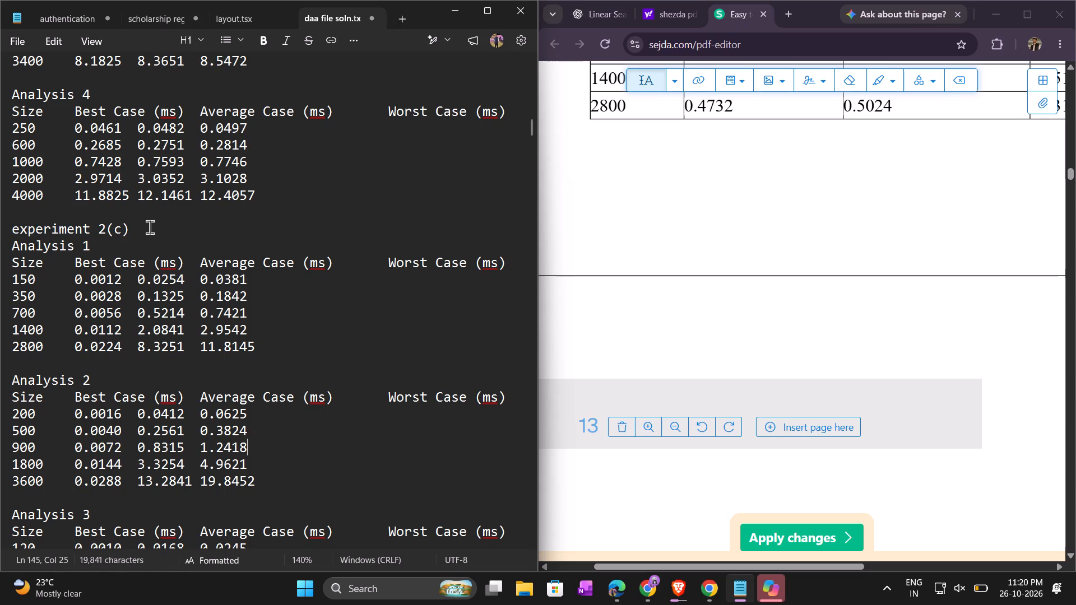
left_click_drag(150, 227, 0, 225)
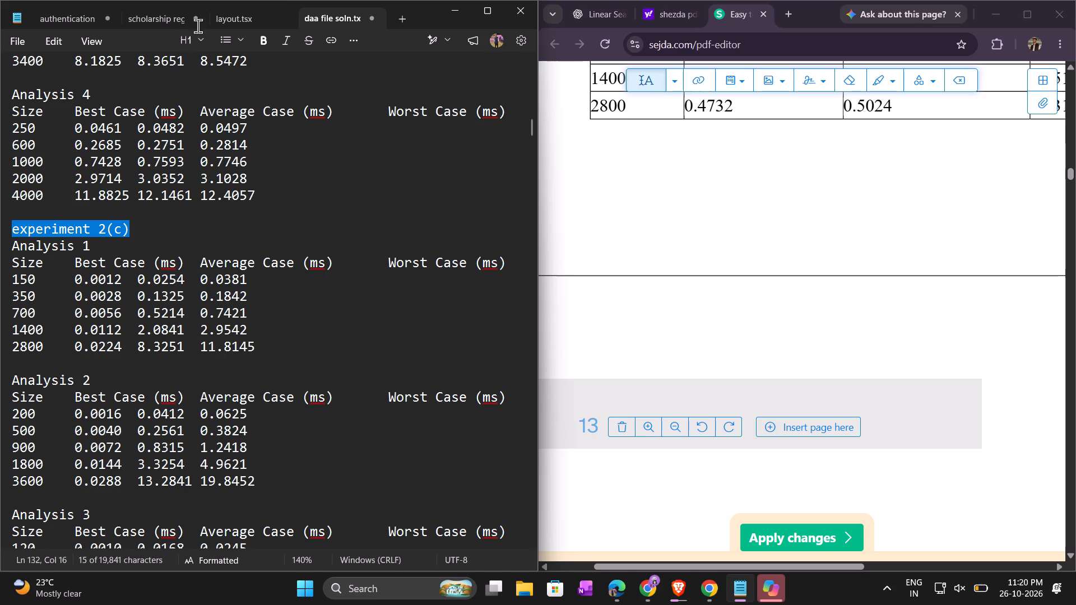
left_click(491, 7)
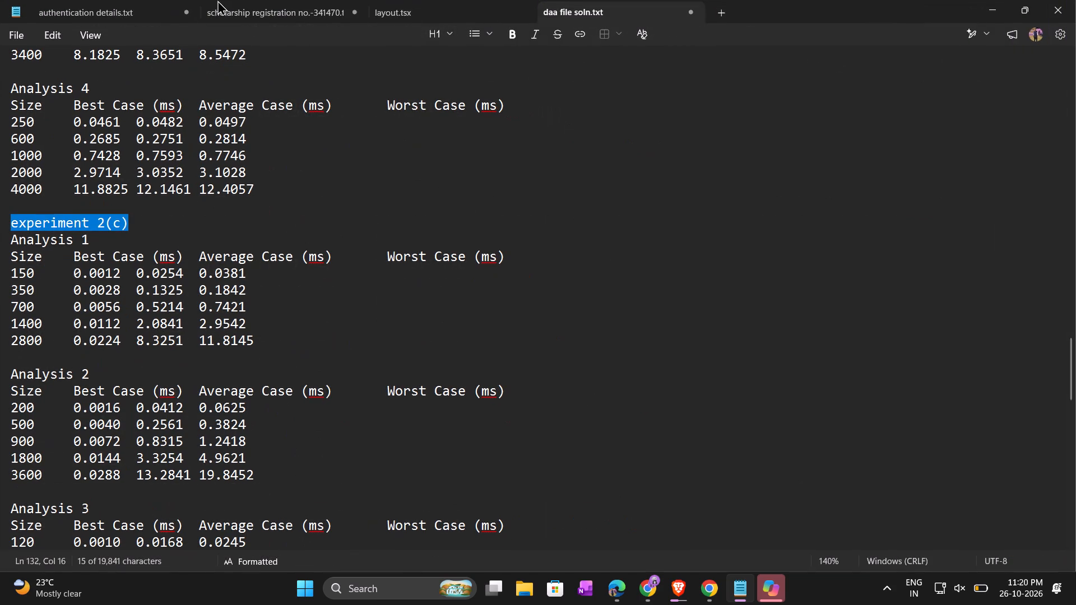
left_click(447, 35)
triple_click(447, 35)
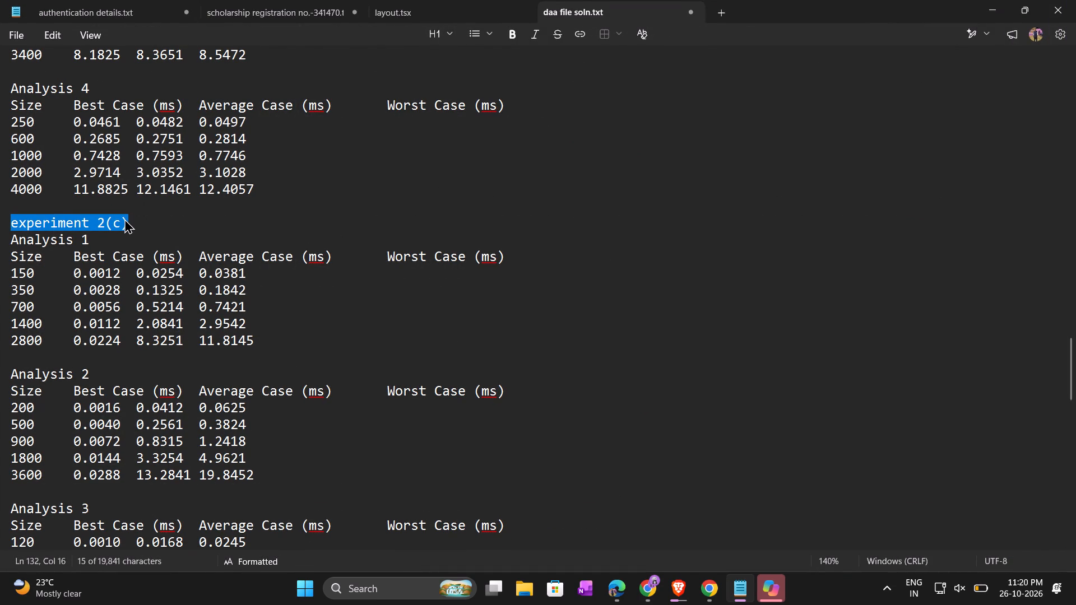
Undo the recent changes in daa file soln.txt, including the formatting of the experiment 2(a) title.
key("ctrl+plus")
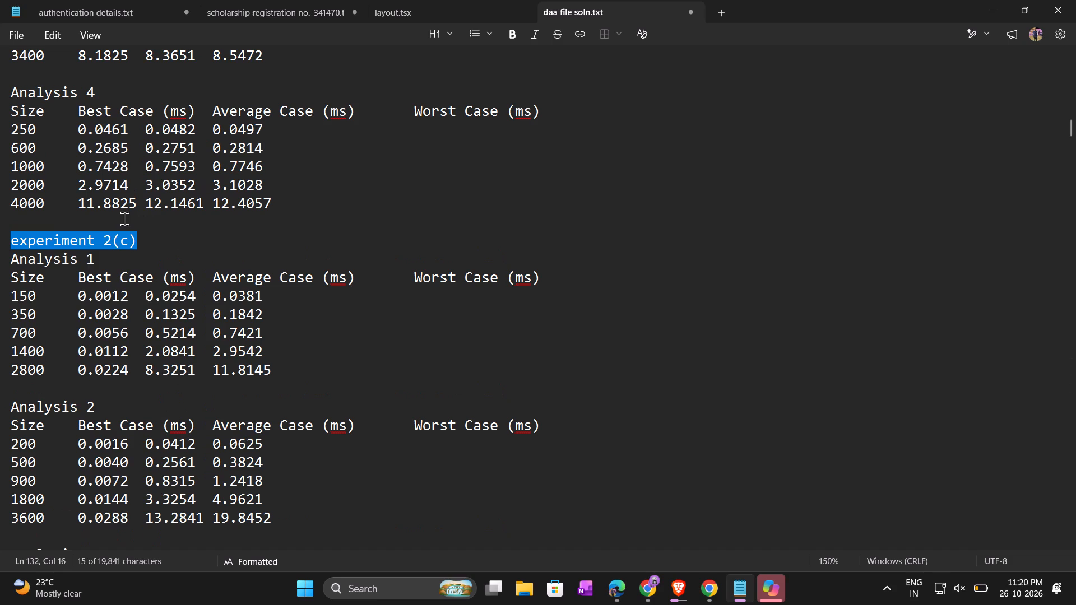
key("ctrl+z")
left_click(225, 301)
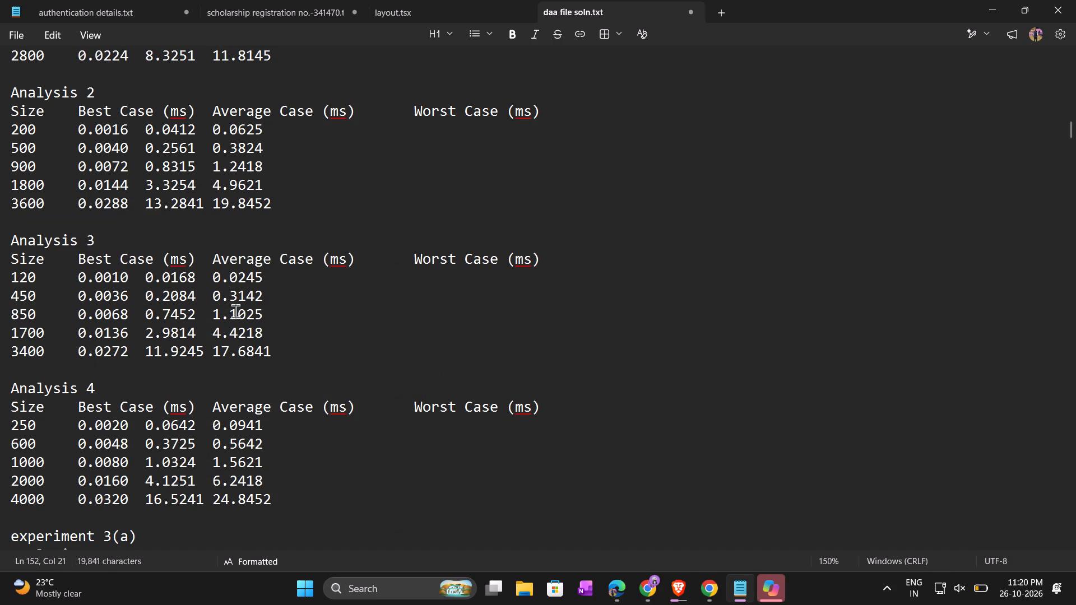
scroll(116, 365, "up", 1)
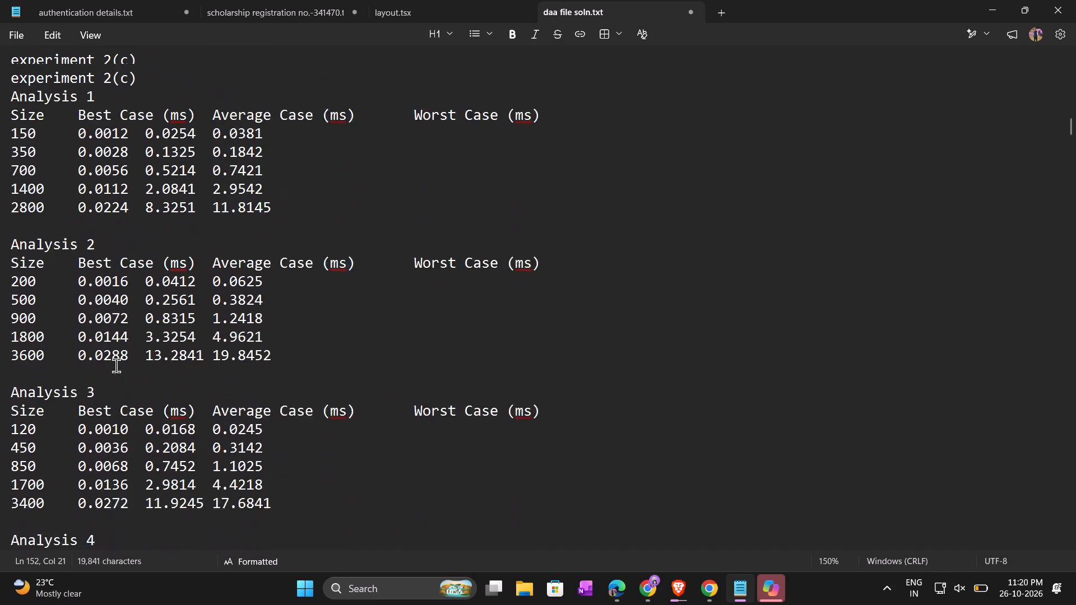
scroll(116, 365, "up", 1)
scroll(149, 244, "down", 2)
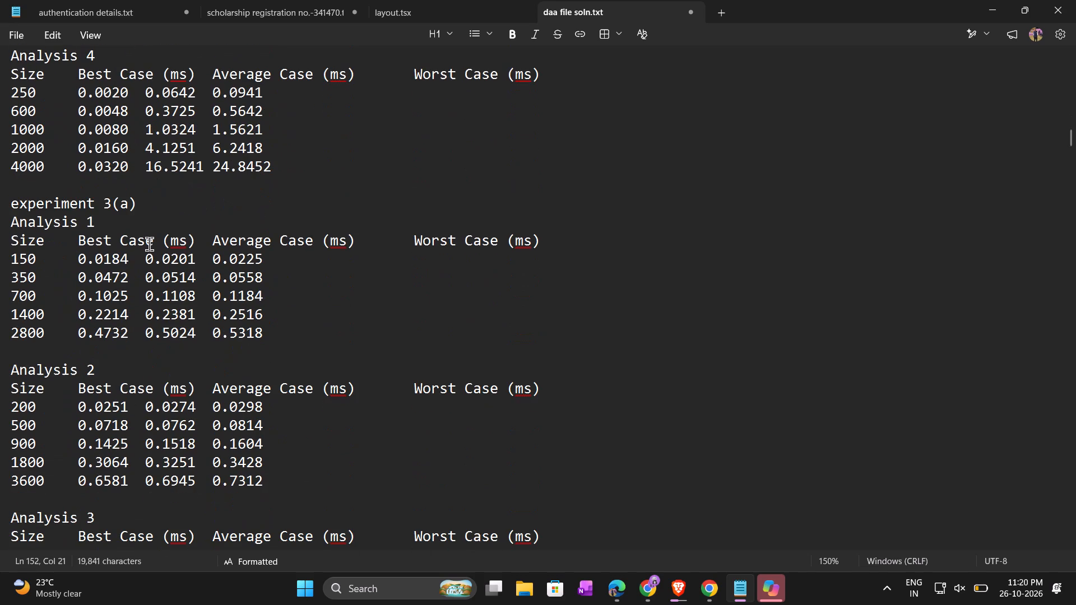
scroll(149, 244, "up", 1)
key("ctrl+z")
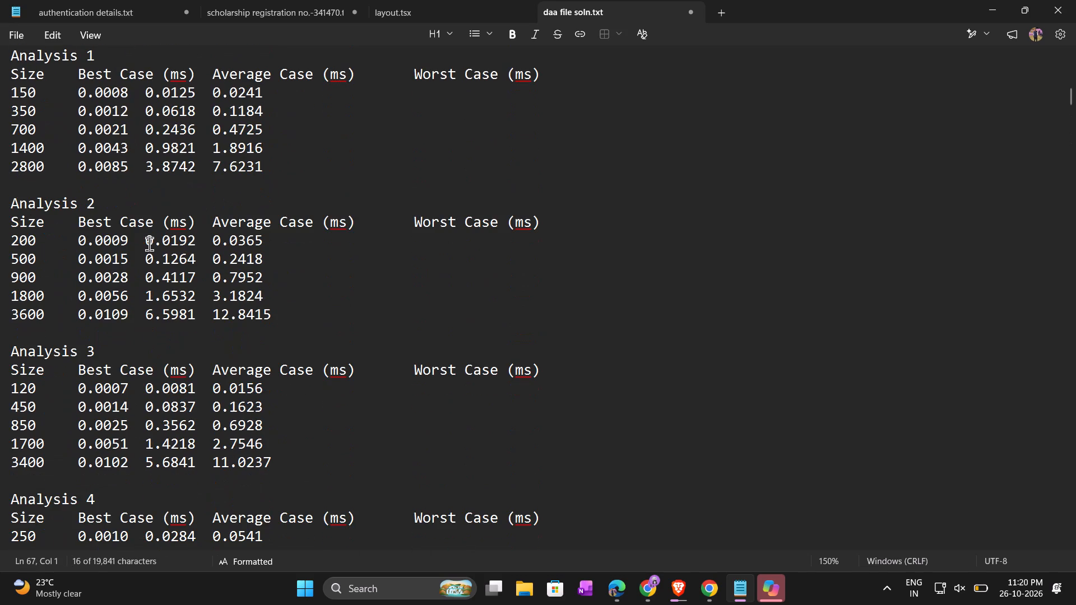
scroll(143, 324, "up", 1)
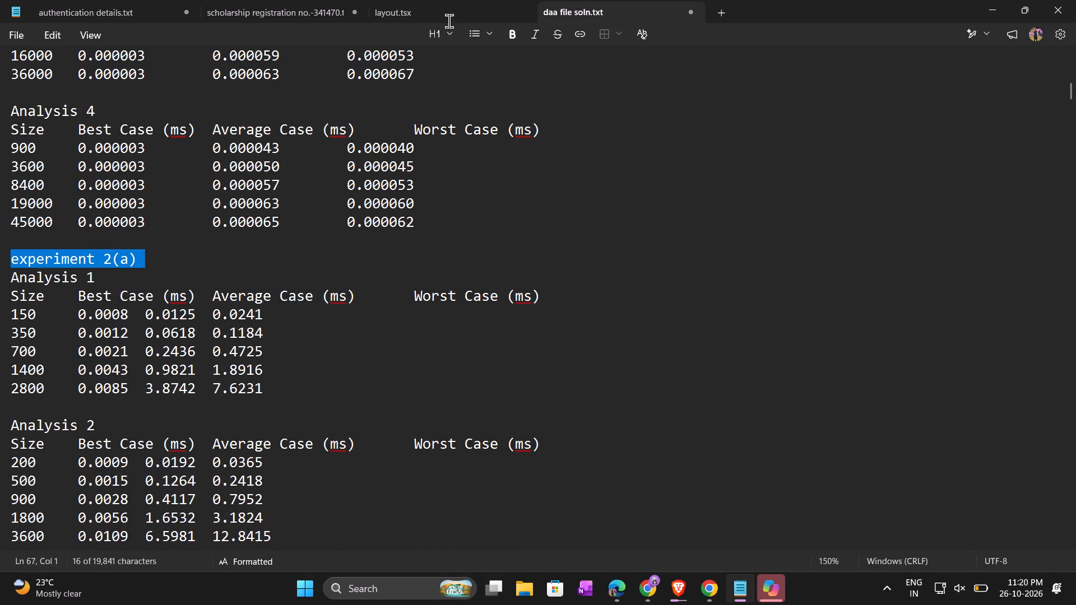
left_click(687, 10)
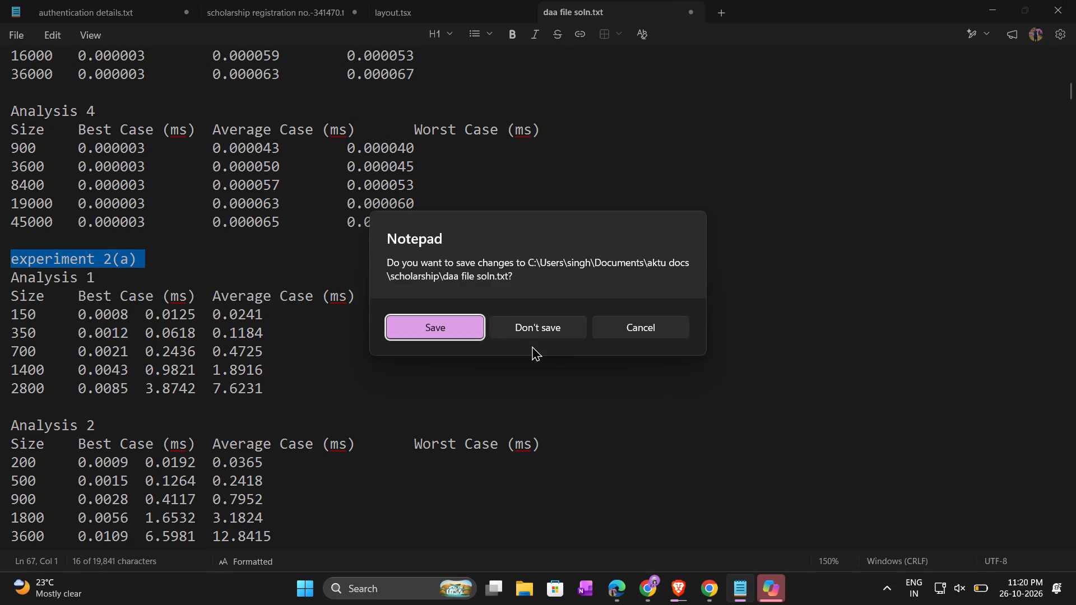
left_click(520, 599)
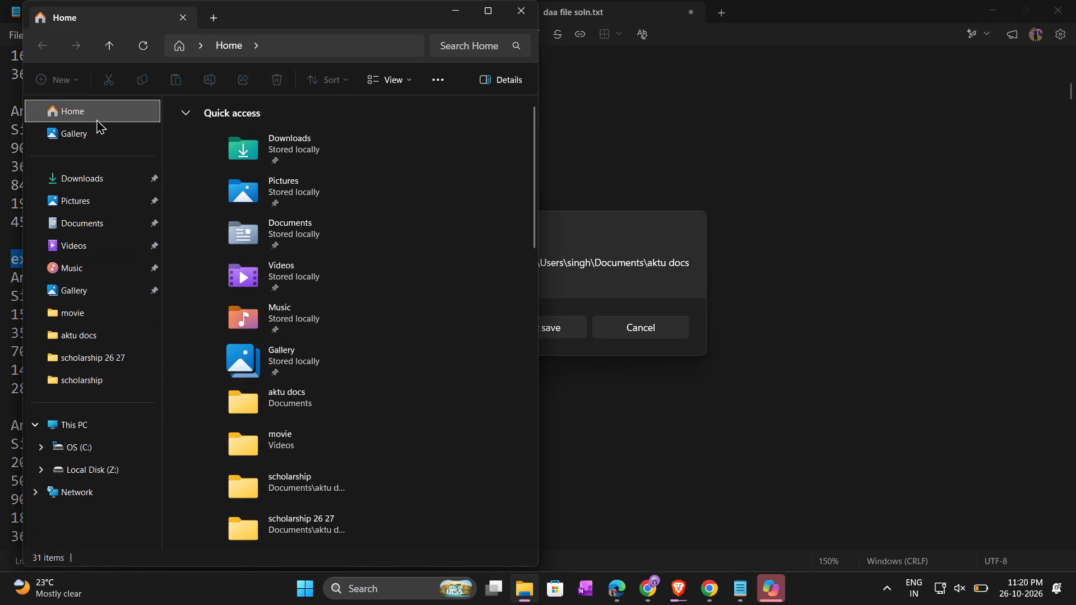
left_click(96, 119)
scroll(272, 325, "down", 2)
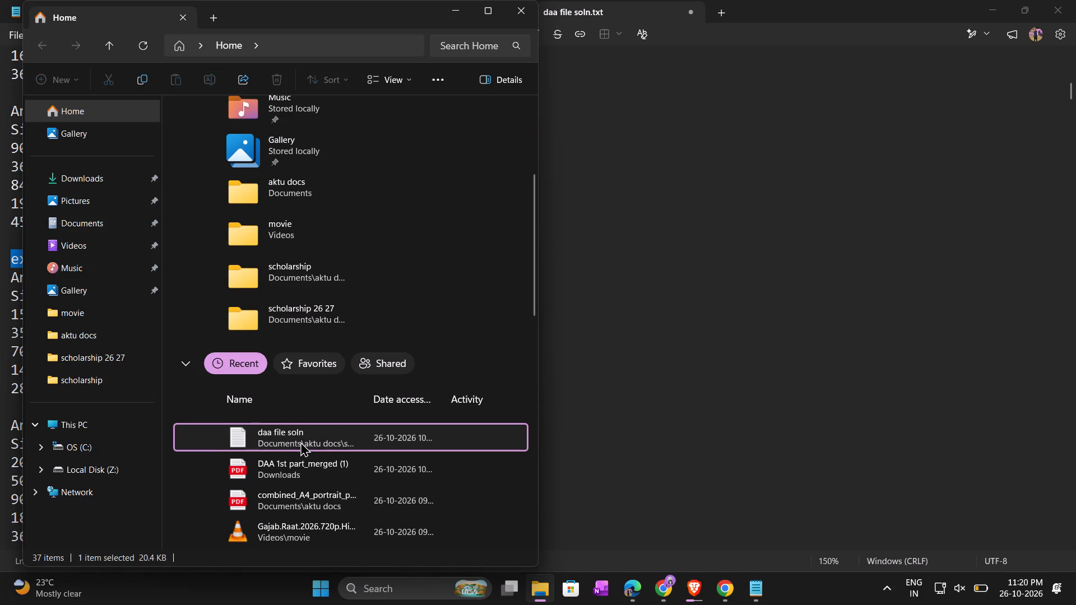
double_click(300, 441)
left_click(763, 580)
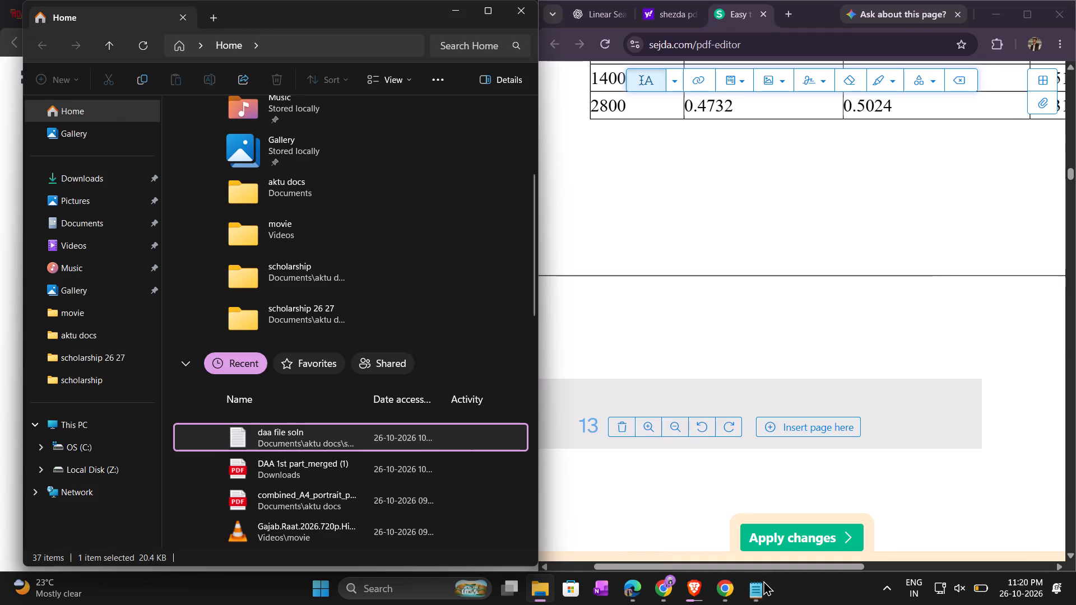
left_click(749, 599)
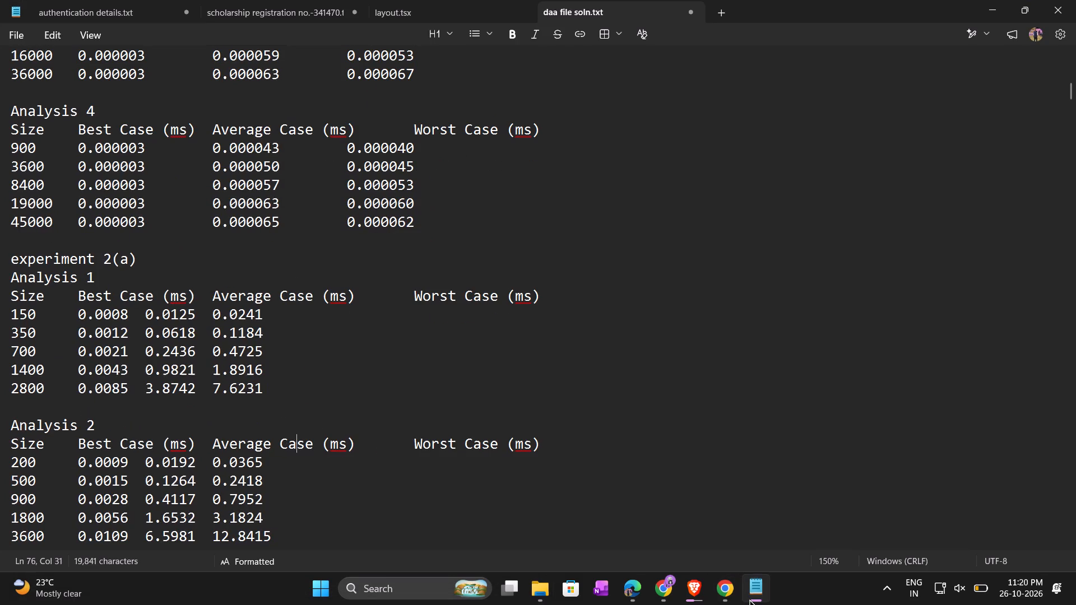
Apply the Subtitle style to the experiment 2(a) title and the blank line above it, with the text zoomed to 120%.
scroll(544, 156, "down", 3, "ctrl")
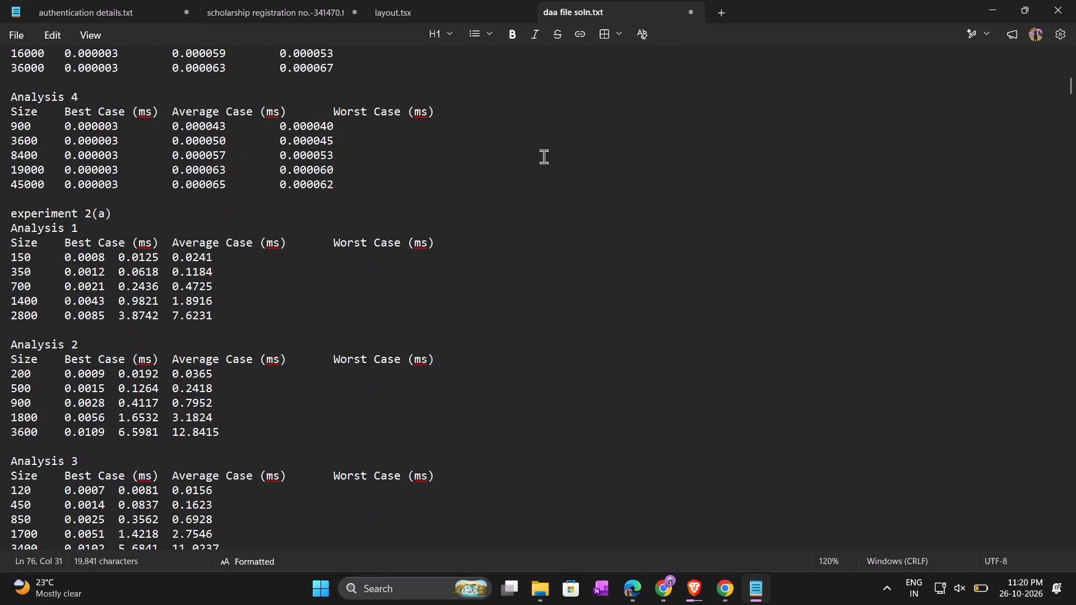
left_click_drag(119, 215, 0, 202)
left_click(451, 30)
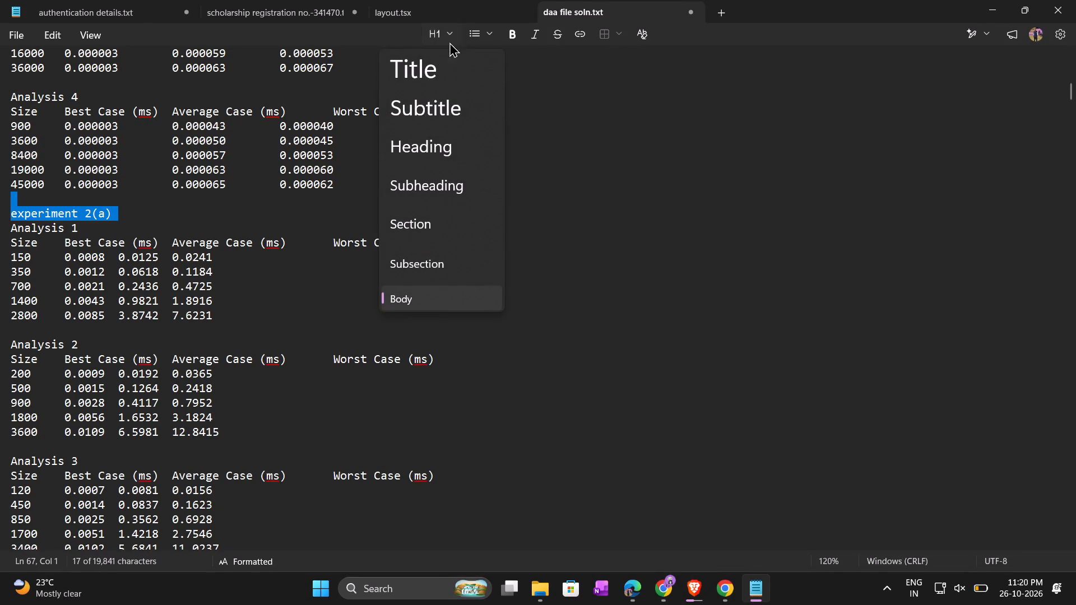
left_click(438, 116)
Apply the Subtitle style to the experiment 2(c) title.
scroll(232, 240, "down", 1)
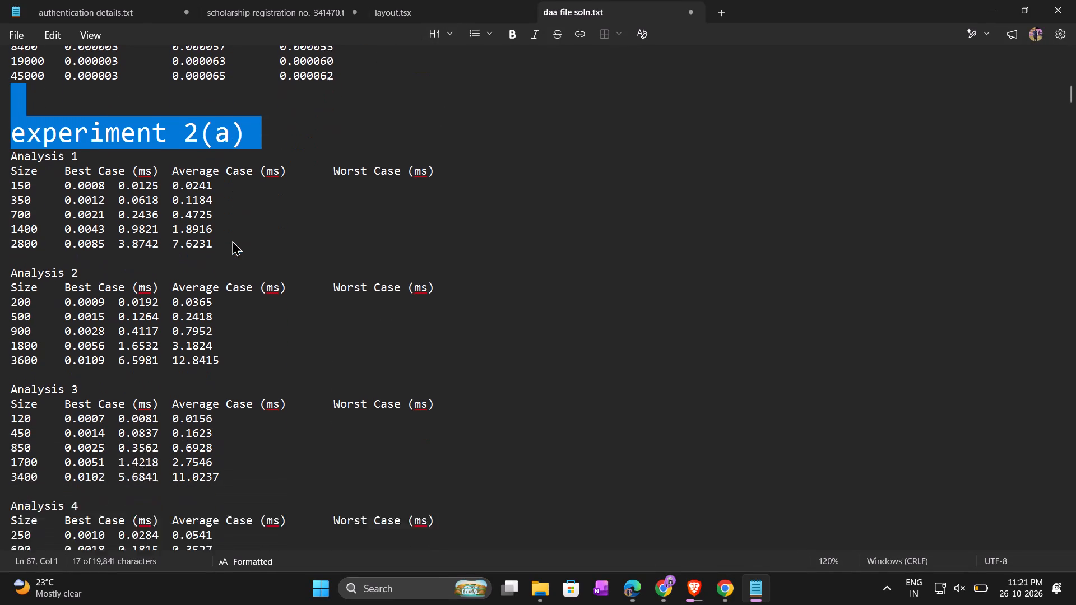
scroll(232, 240, "down", 1)
scroll(271, 385, "down", 1)
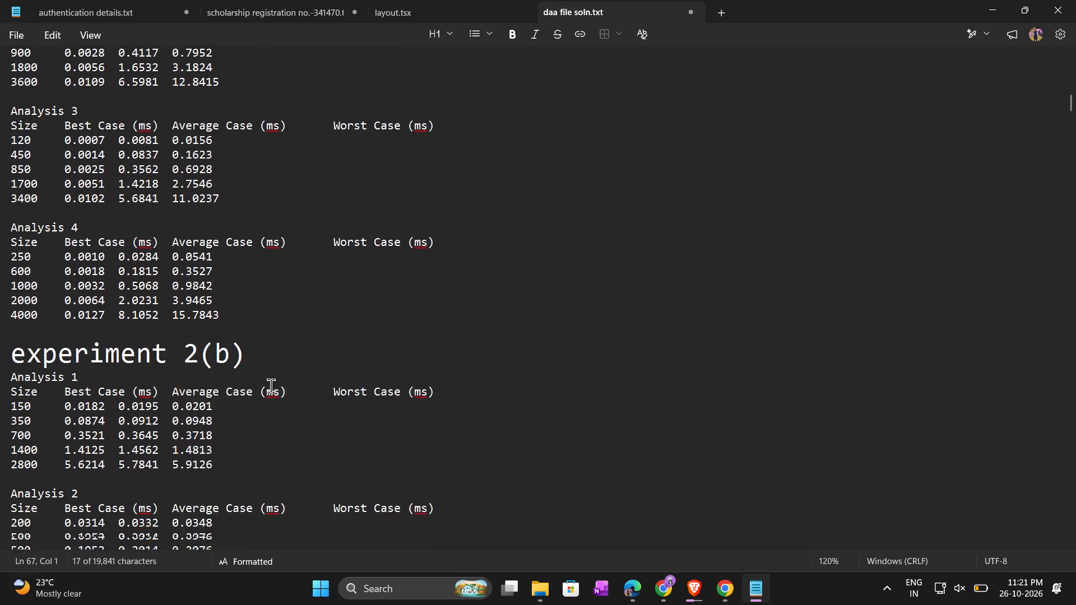
scroll(271, 385, "down", 1)
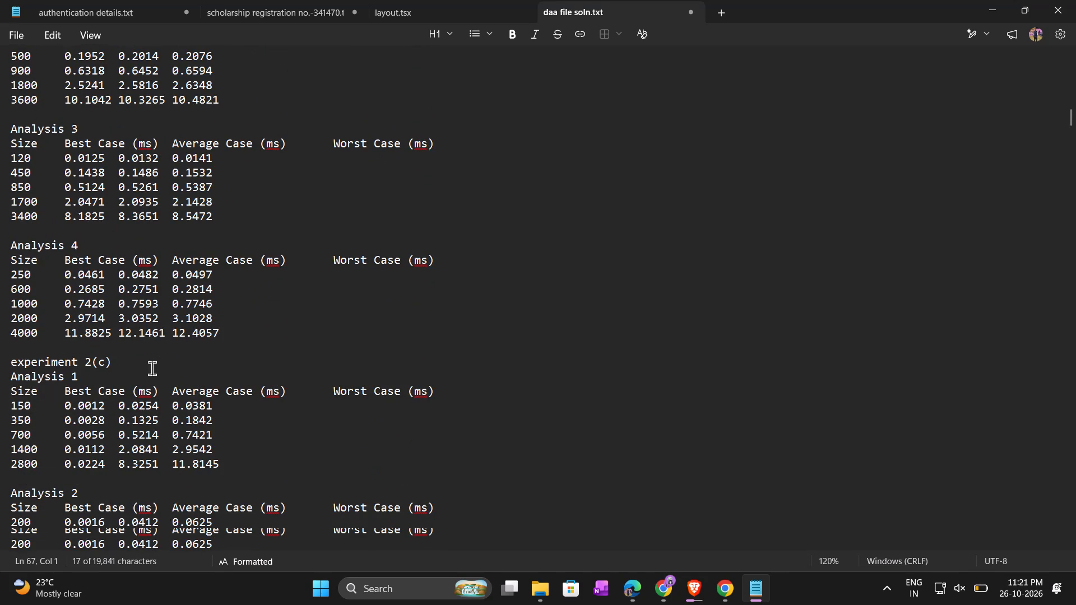
triple_click(137, 366)
left_click(137, 366)
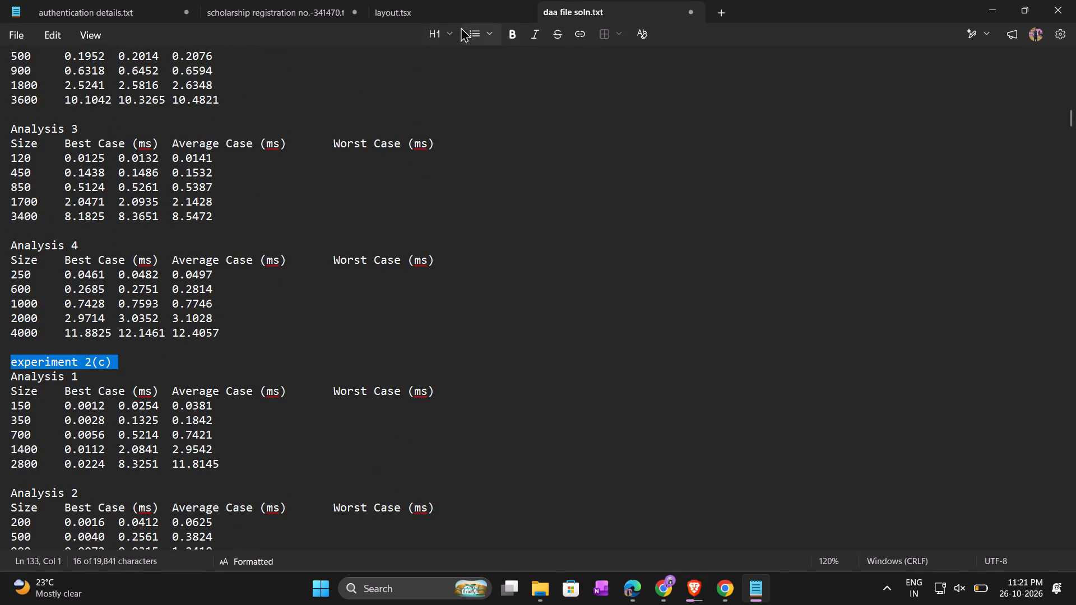
left_click(449, 29)
left_click(451, 109)
Apply the Subtitle style to the experiment 3(a) title in daa file soln.txt.
scroll(319, 317, "down", 1)
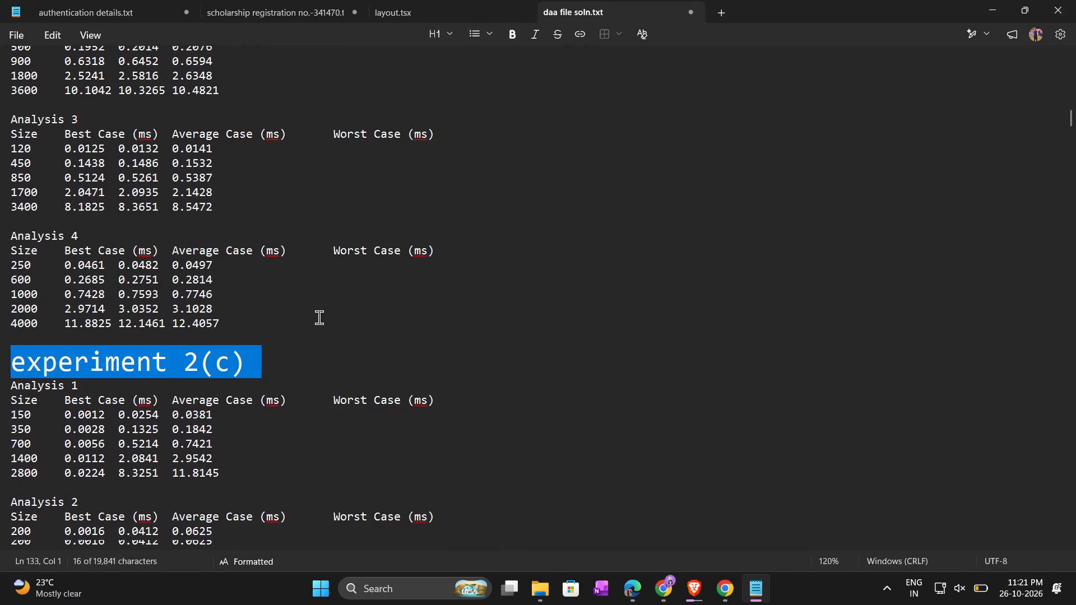
scroll(319, 317, "down", 2)
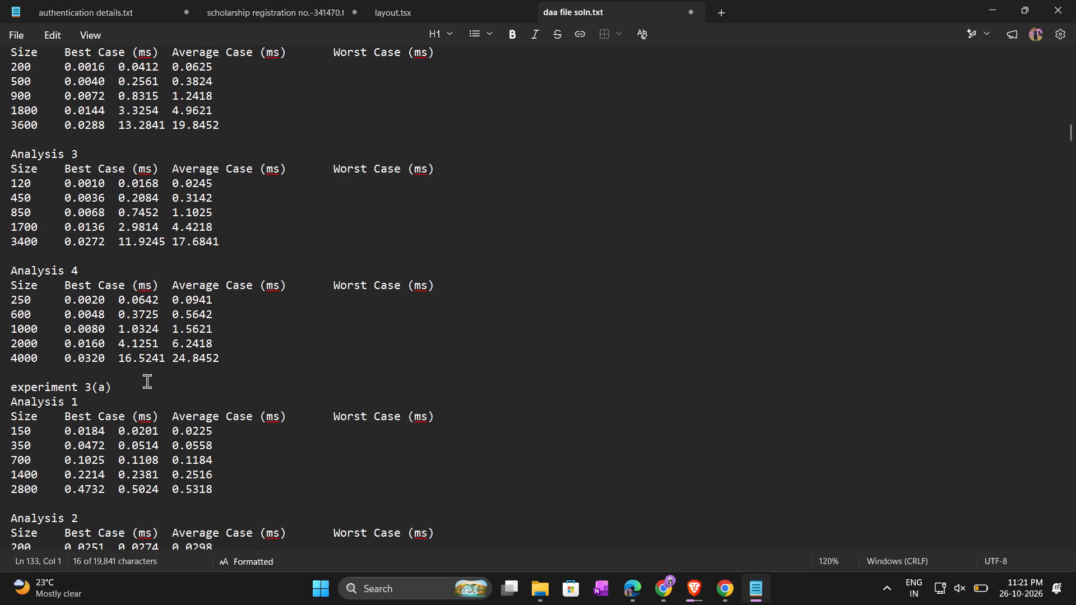
triple_click(147, 381)
left_click(147, 381)
left_click(446, 28)
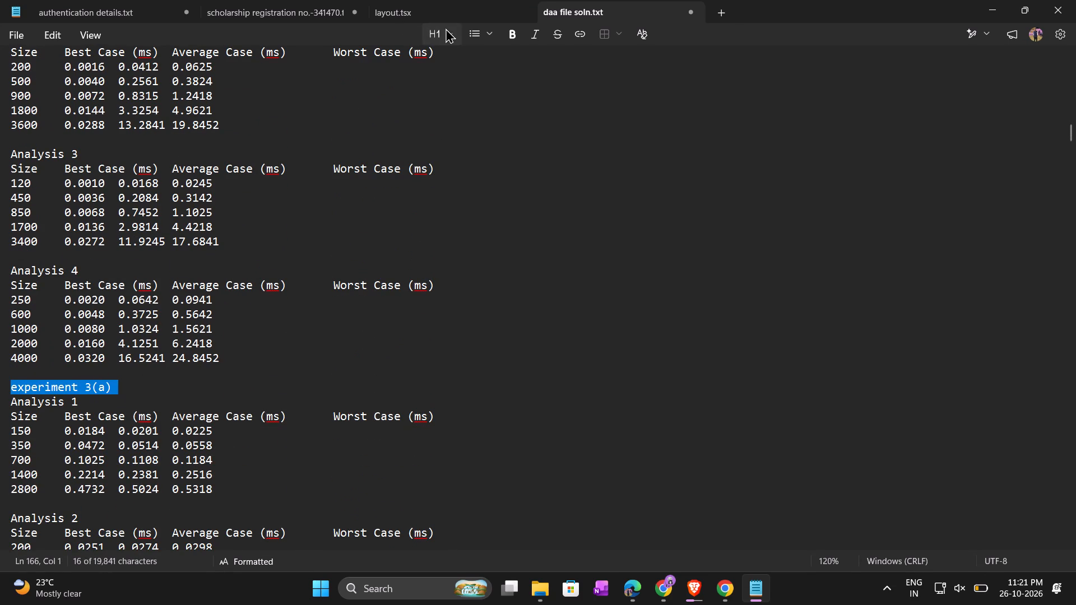
left_click(457, 99)
Apply the Subtitle style to the experiment 3(b) title above its Analysis 1 table.
scroll(312, 295, "down", 1)
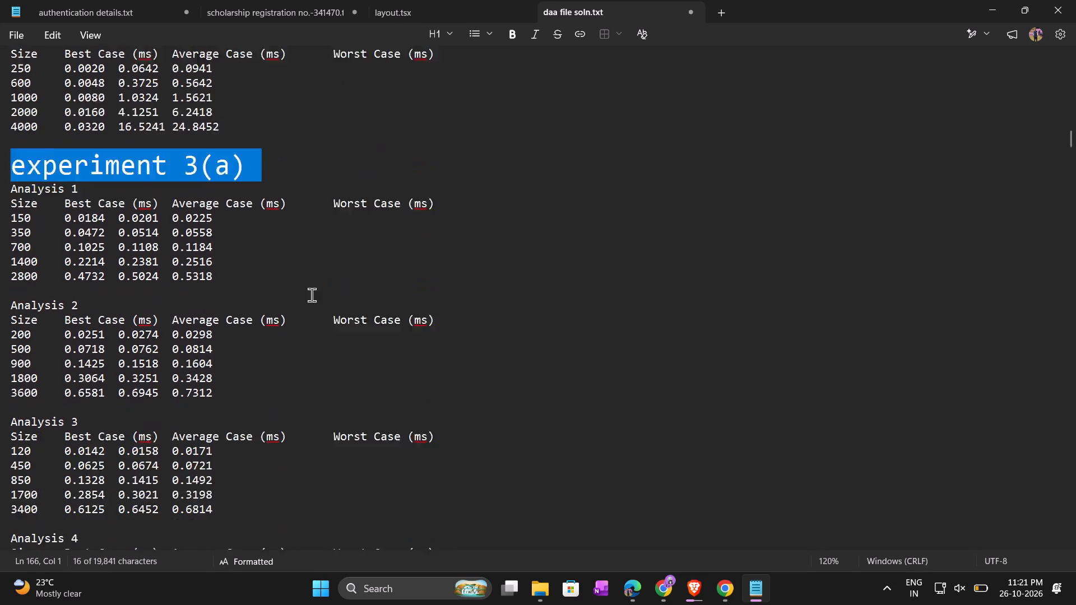
scroll(312, 295, "down", 1)
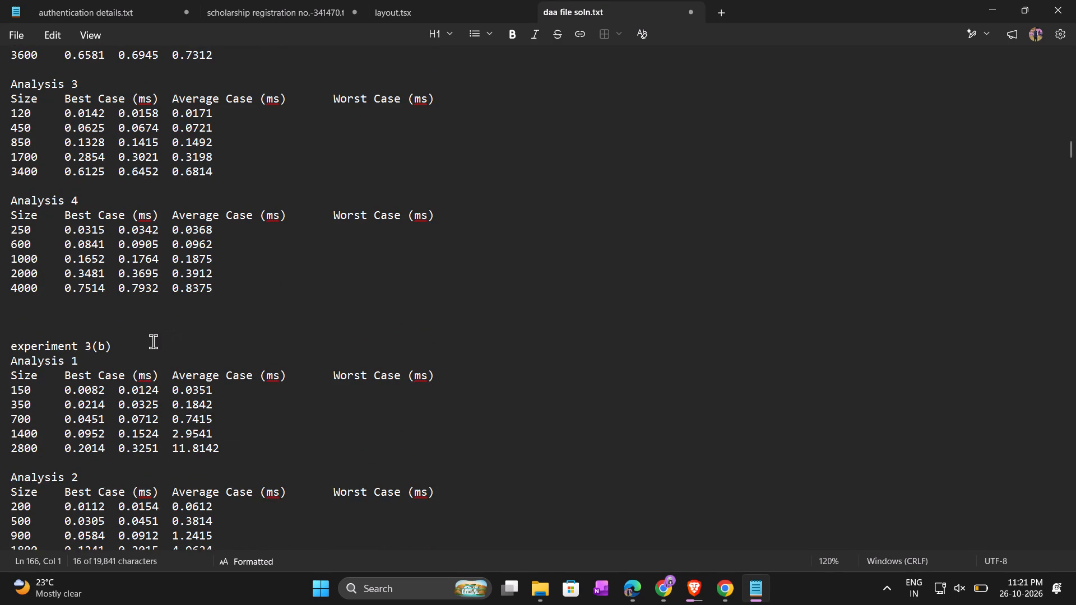
triple_click(153, 341)
left_click(153, 341)
left_click(443, 32)
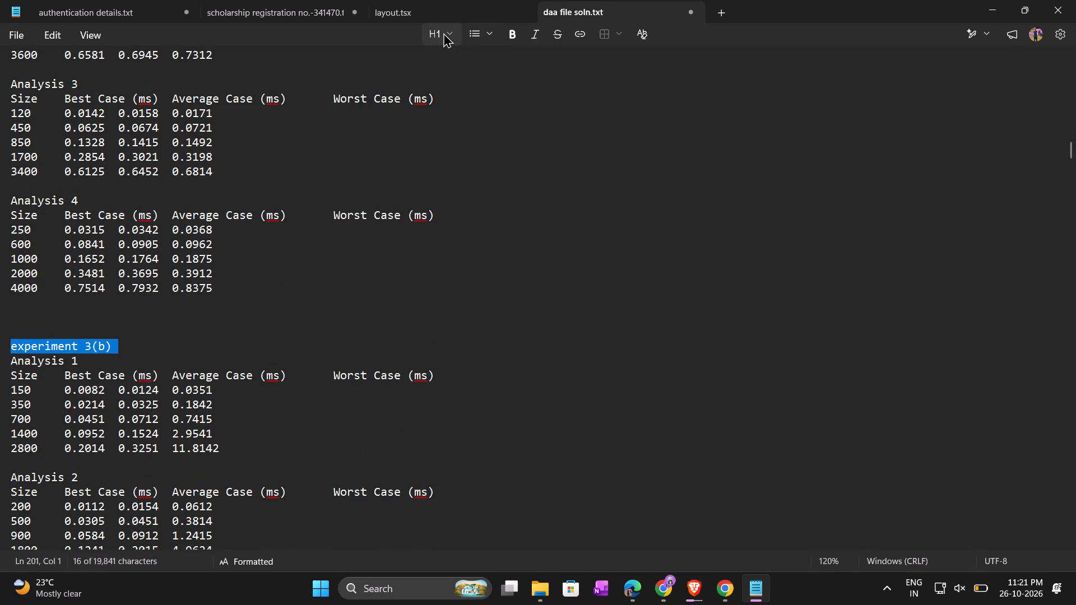
left_click(446, 101)
Apply the Subtitle style to the experiment 4(A) title above its Analysis 1 table.
scroll(321, 295, "down", 1)
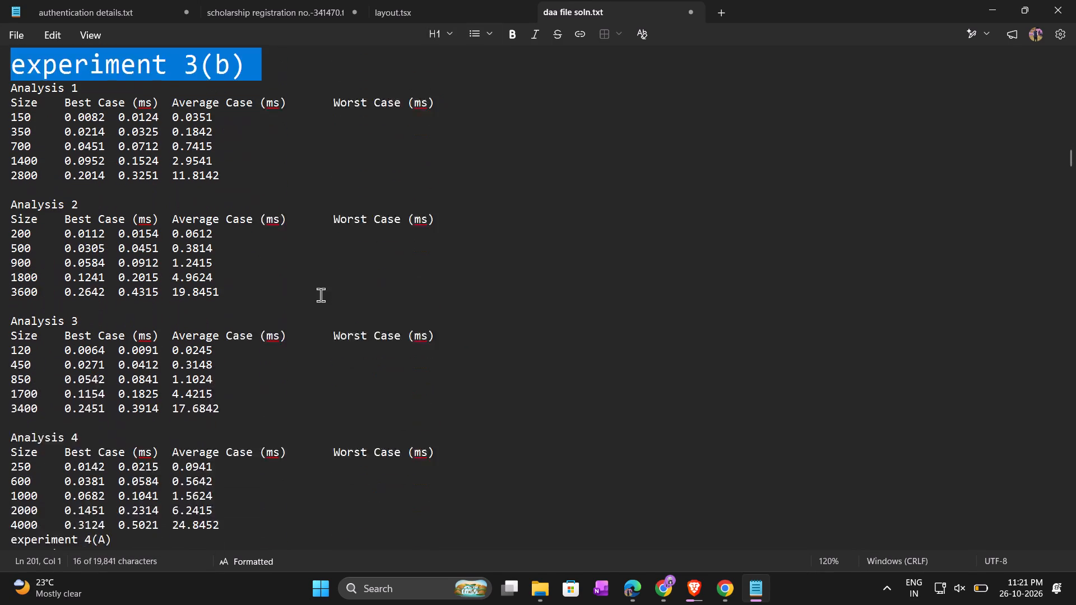
scroll(321, 295, "down", 1)
triple_click(133, 399)
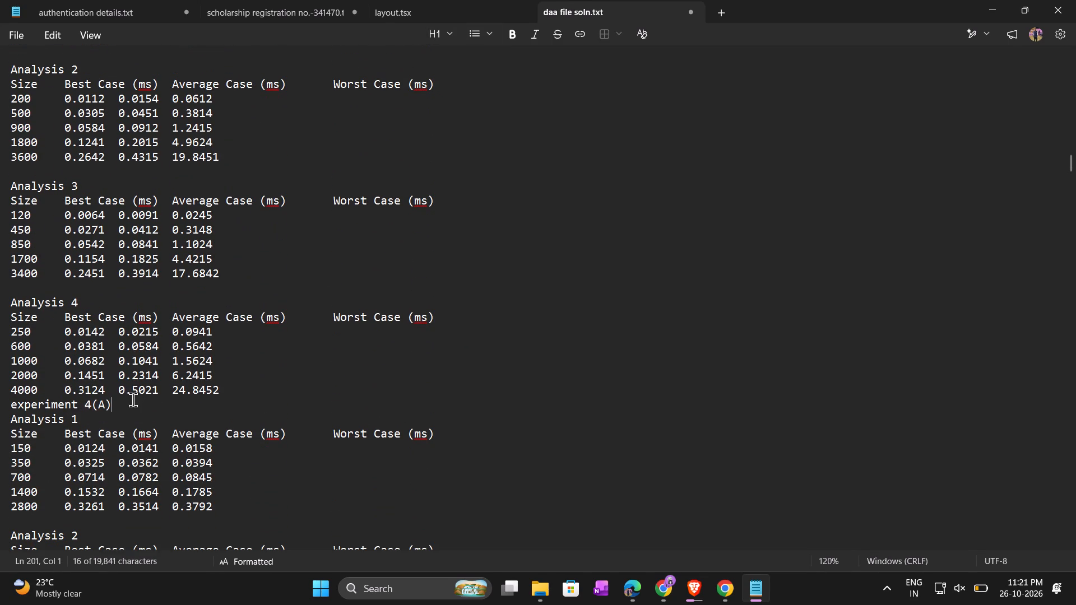
left_click(133, 399)
left_click(441, 33)
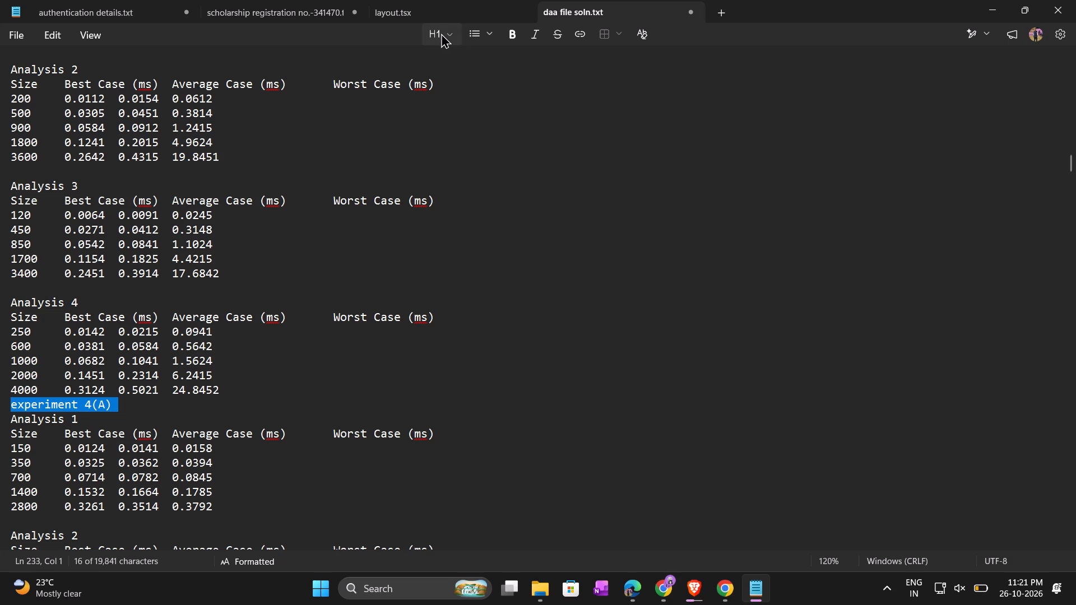
left_click(451, 110)
Apply the Subtitle style to the experiment 4(B) title, leaving the blank line below it as body text.
scroll(287, 329, "down", 2)
scroll(177, 437, "down", 1)
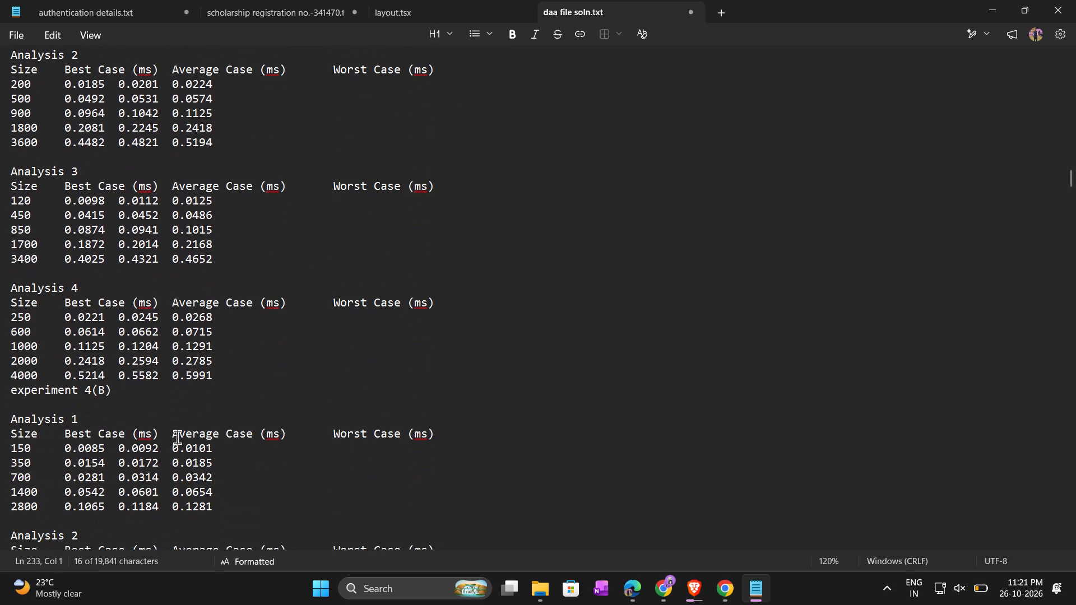
triple_click(124, 394)
left_click(124, 394)
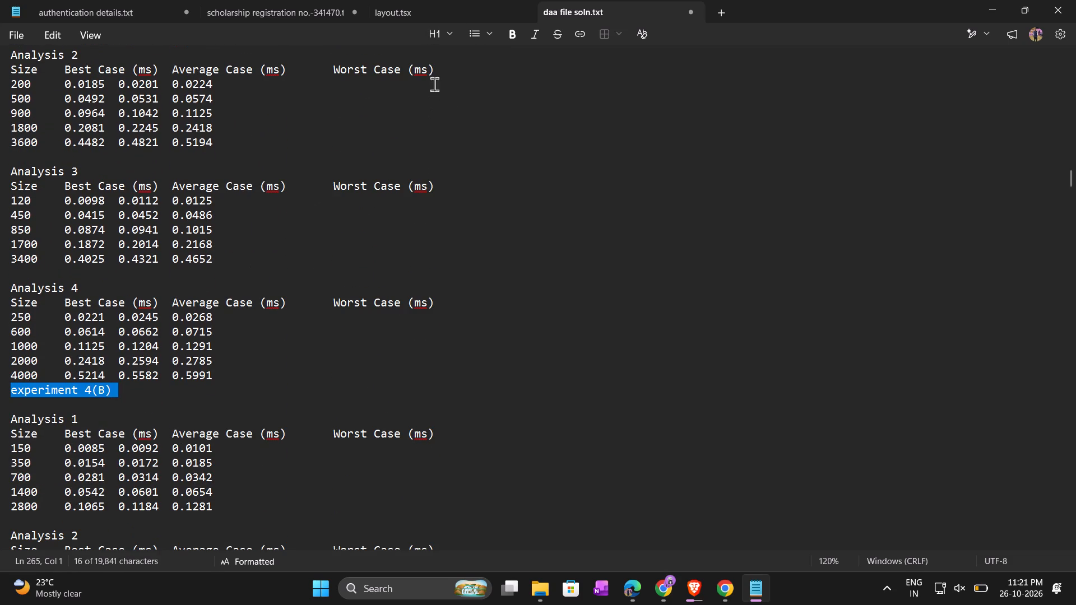
left_click(457, 29)
left_click(461, 101)
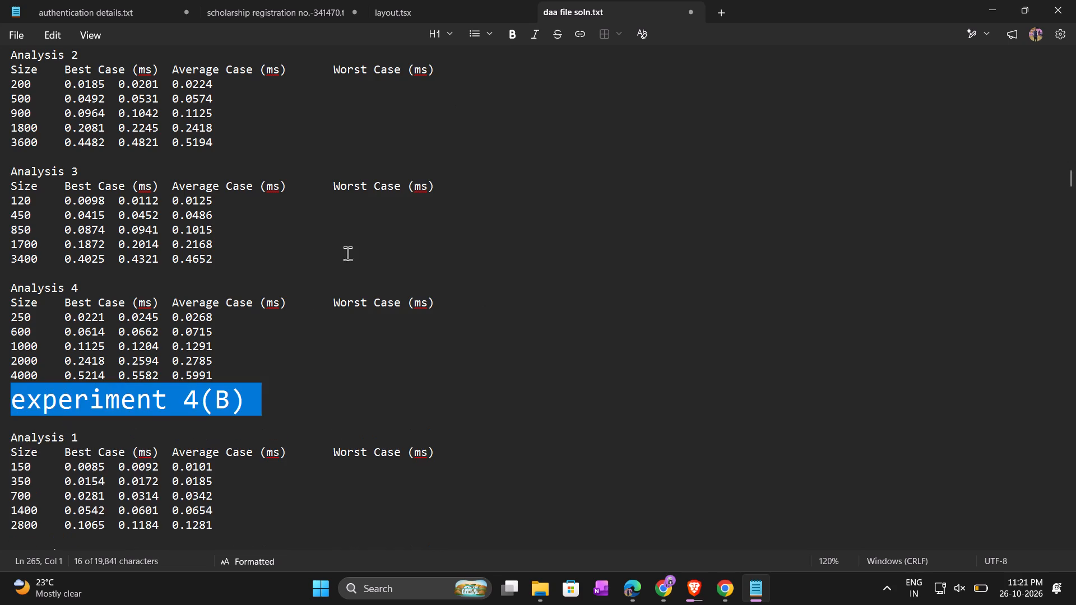
Apply the Subtitle style to the experiment 4(c) title above its Analysis 1 table.
scroll(319, 314, "down", 3)
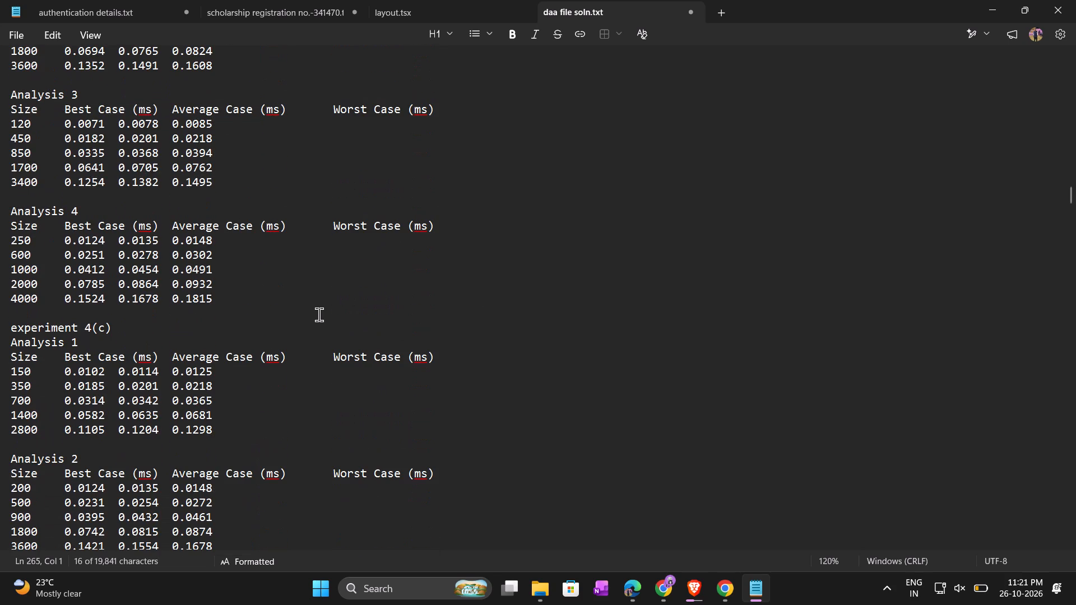
triple_click(157, 326)
left_click(157, 326)
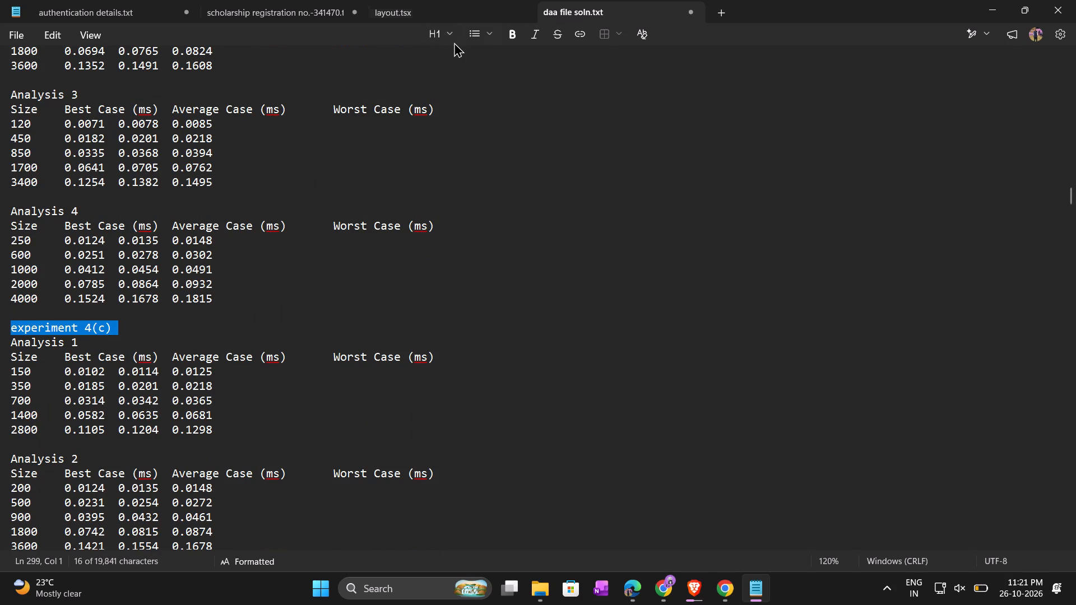
left_click(453, 41)
left_click(447, 119)
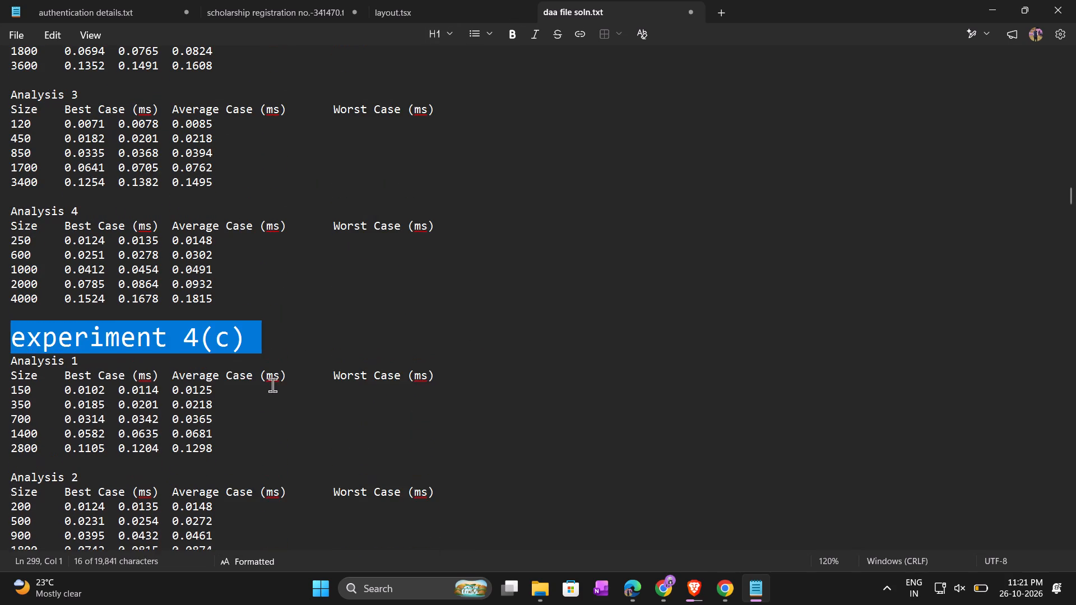
Apply the Subtitle style to the experiment 5(a) title above its Analysis 1 table.
scroll(272, 385, "down", 1)
triple_click(137, 420)
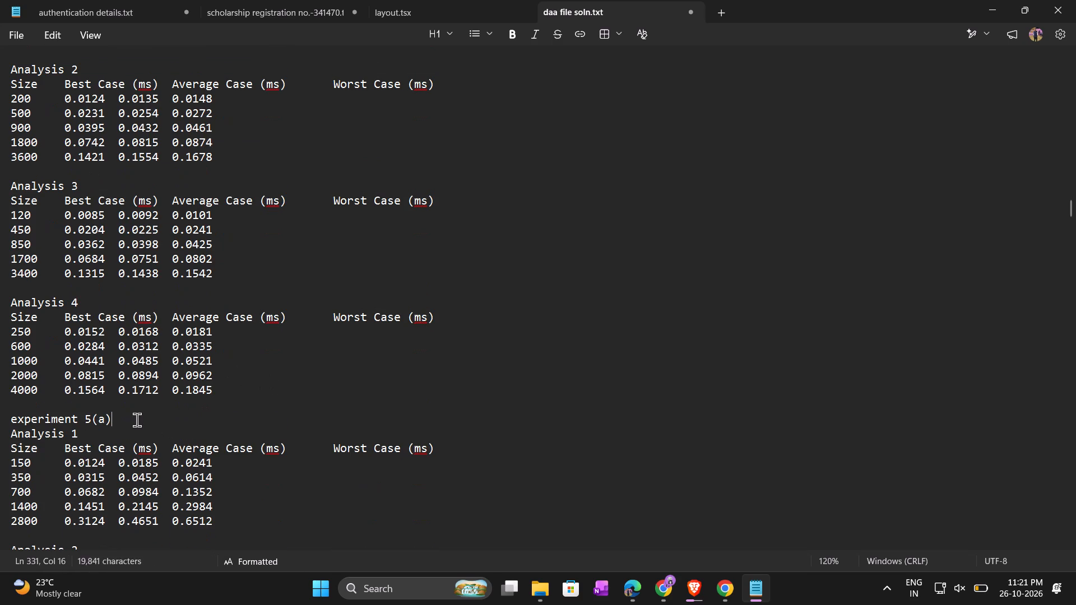
left_click(137, 420)
left_click(440, 40)
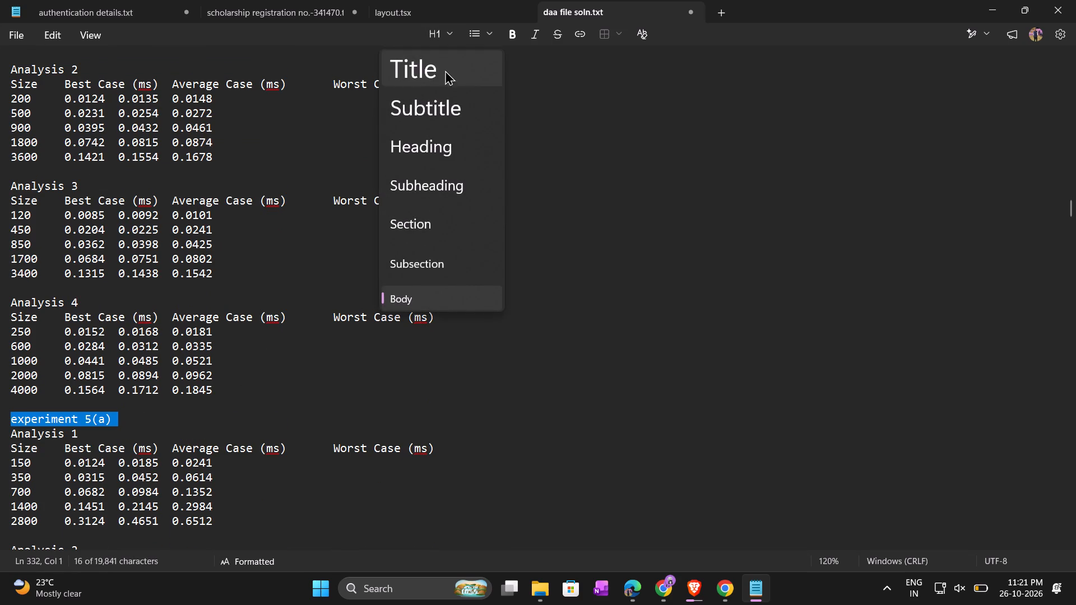
left_click(447, 97)
Apply the Subtitle style to the experiment 6(a) title above the activity selection sets.
scroll(307, 327, "down", 2)
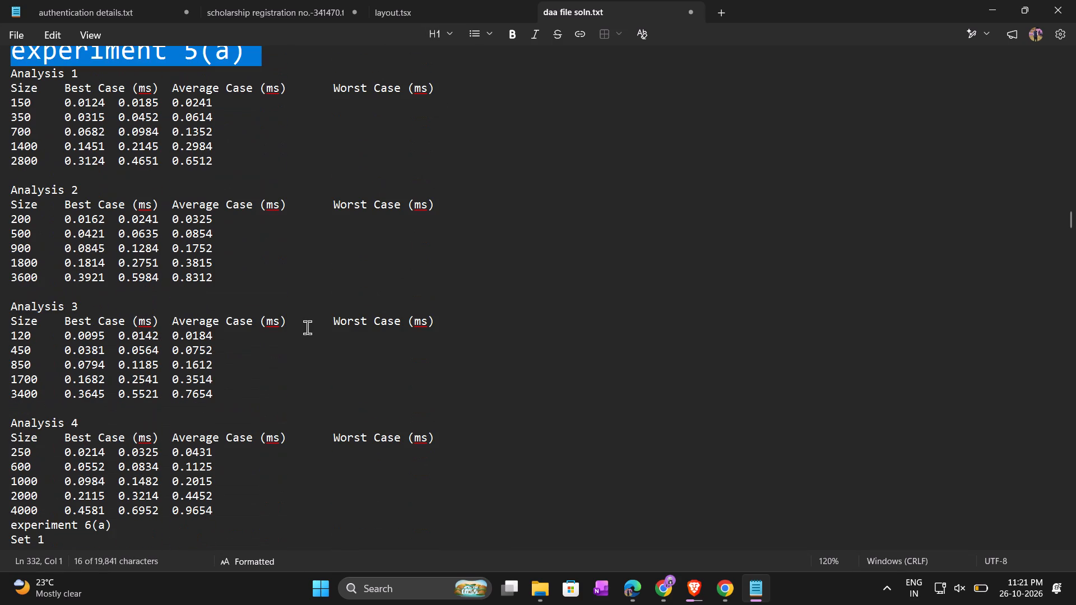
scroll(262, 421, "down", 1)
triple_click(128, 423)
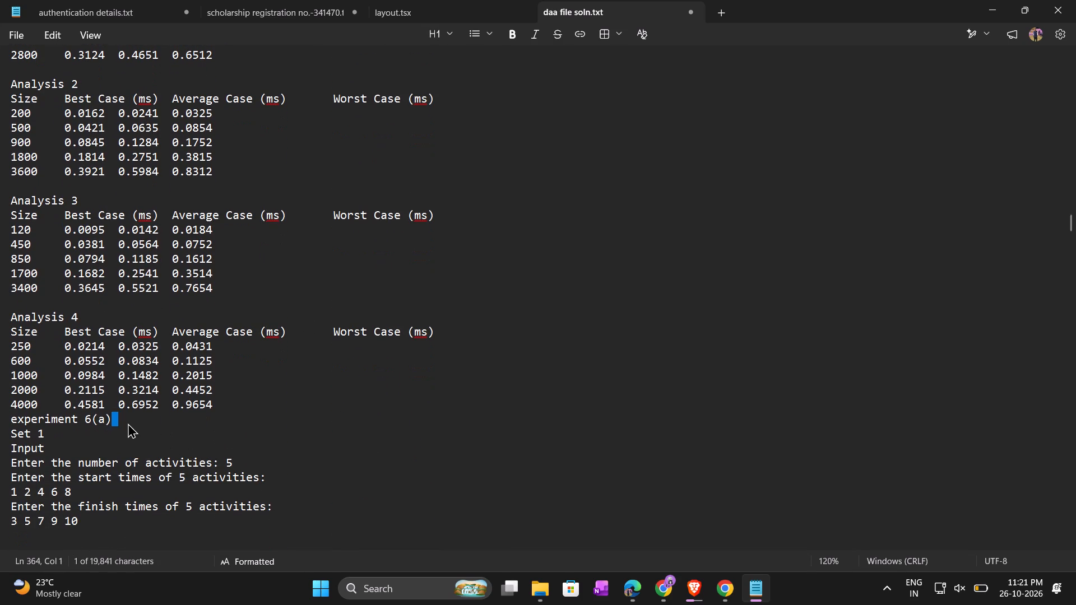
left_click(128, 423)
left_click(441, 40)
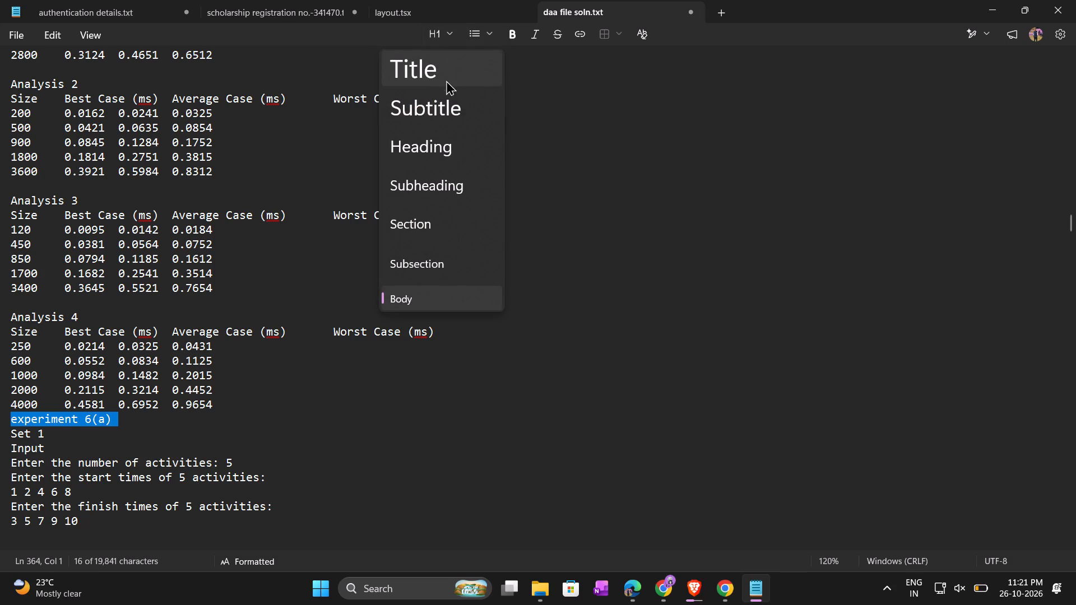
left_click(451, 109)
Apply the Subtitle style to the experiment 6(b) title above the first knapsack input set.
scroll(286, 397, "down", 2)
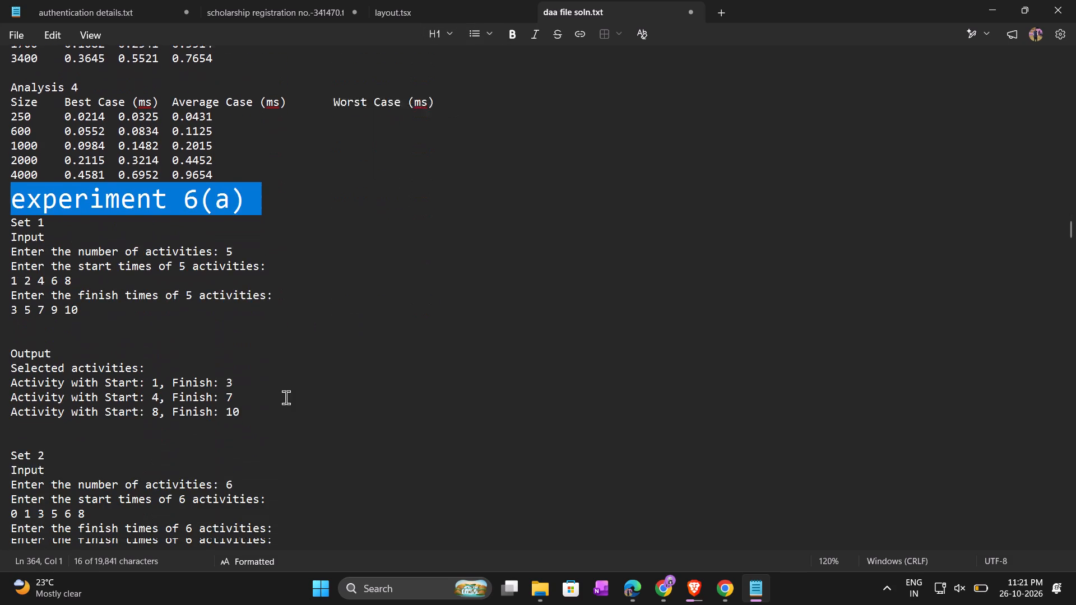
scroll(286, 397, "down", 2)
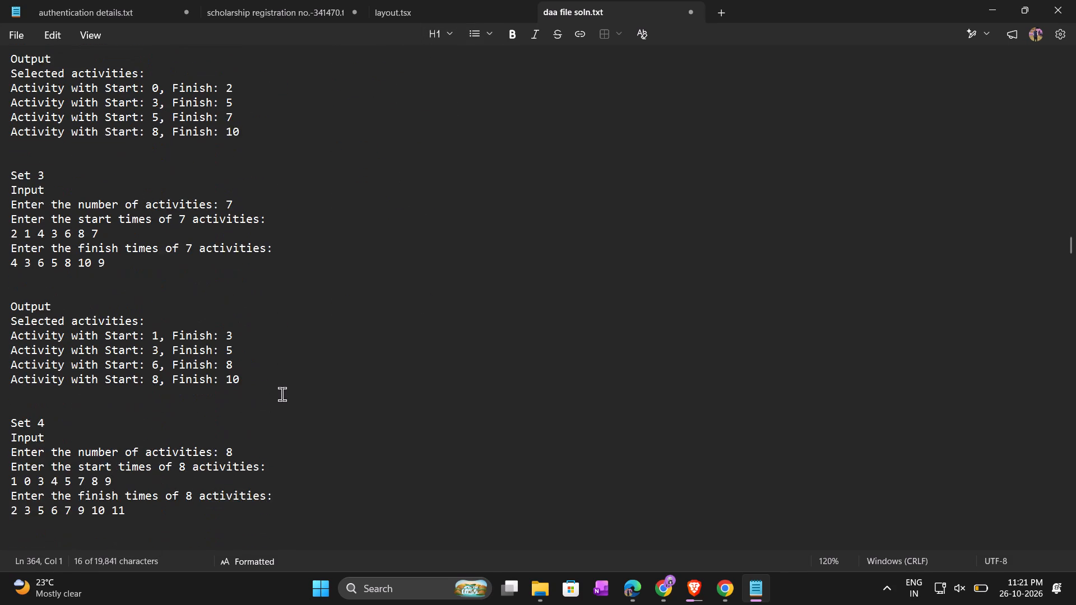
scroll(282, 394, "down", 2)
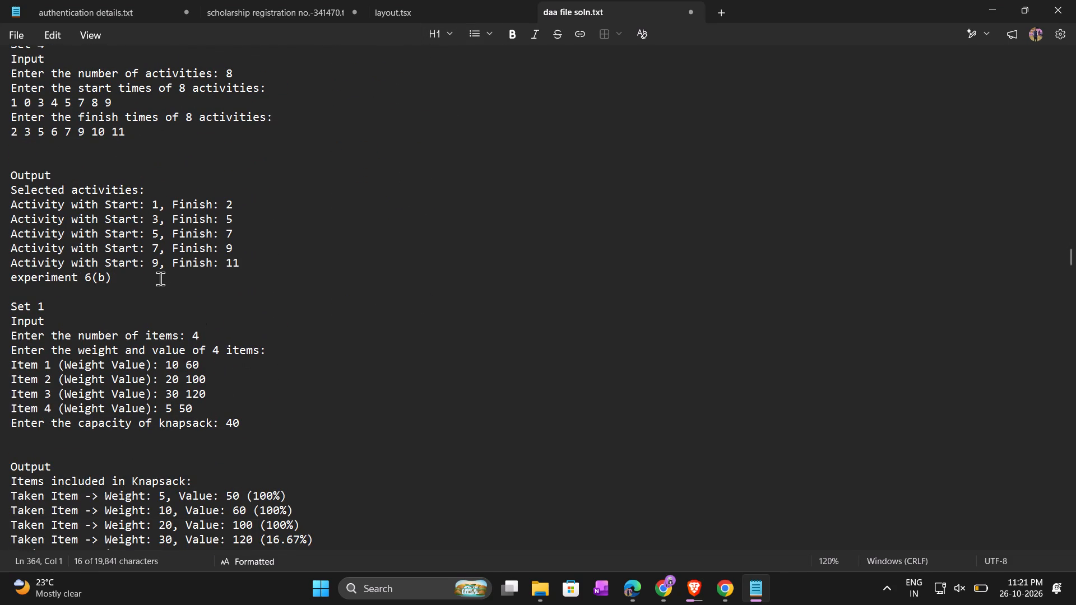
triple_click(160, 278)
left_click(160, 278)
left_click(442, 32)
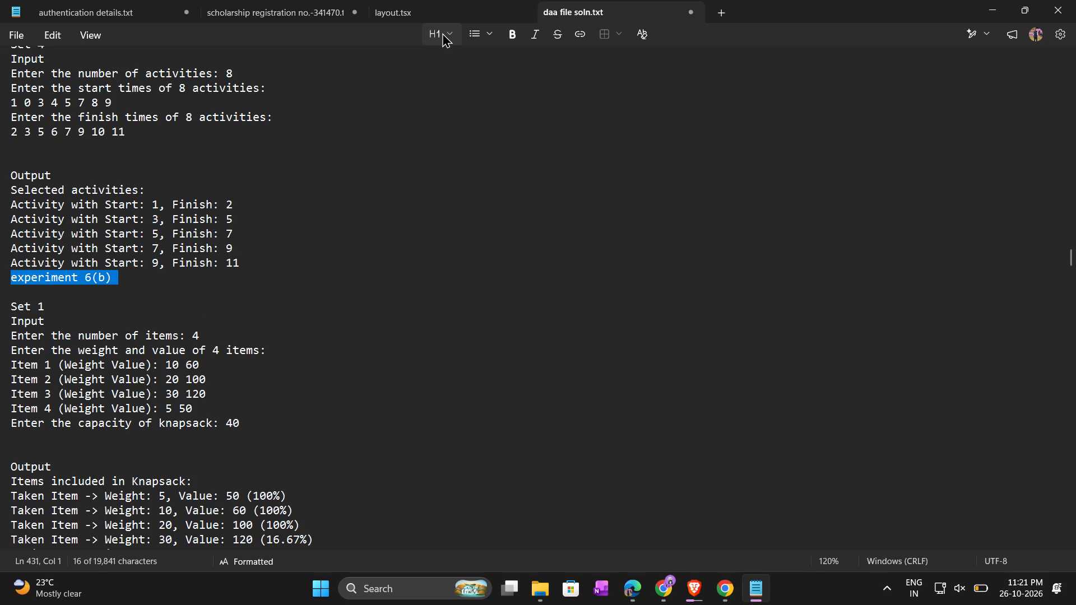
left_click(452, 106)
Apply the Subtitle style to the experiment 7(a) title, closing the layout.tsx file detached into its own window along the way.
scroll(237, 339, "down", 1)
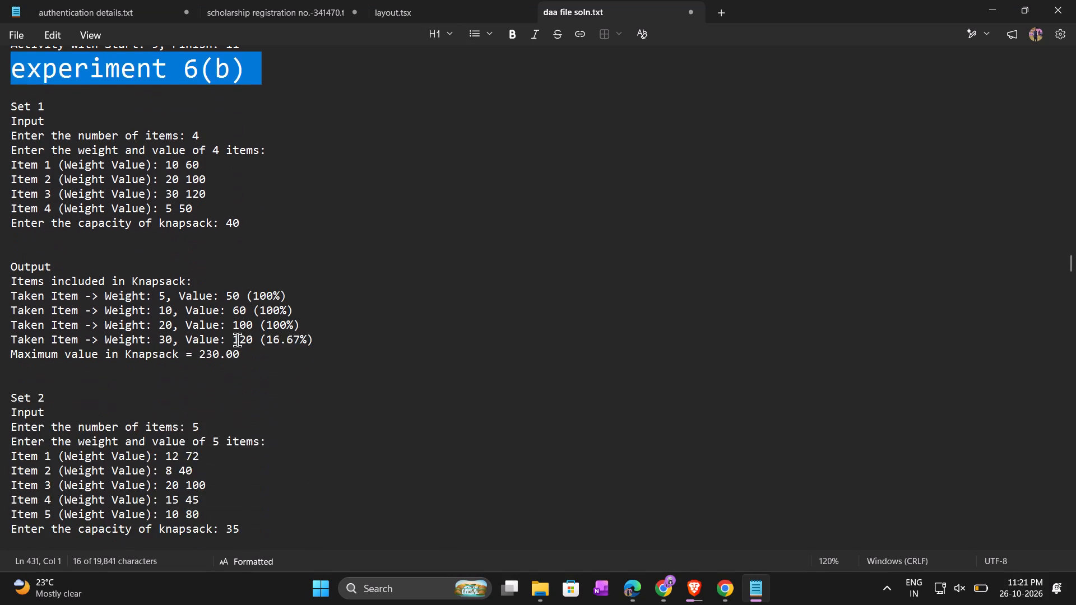
scroll(237, 339, "down", 2)
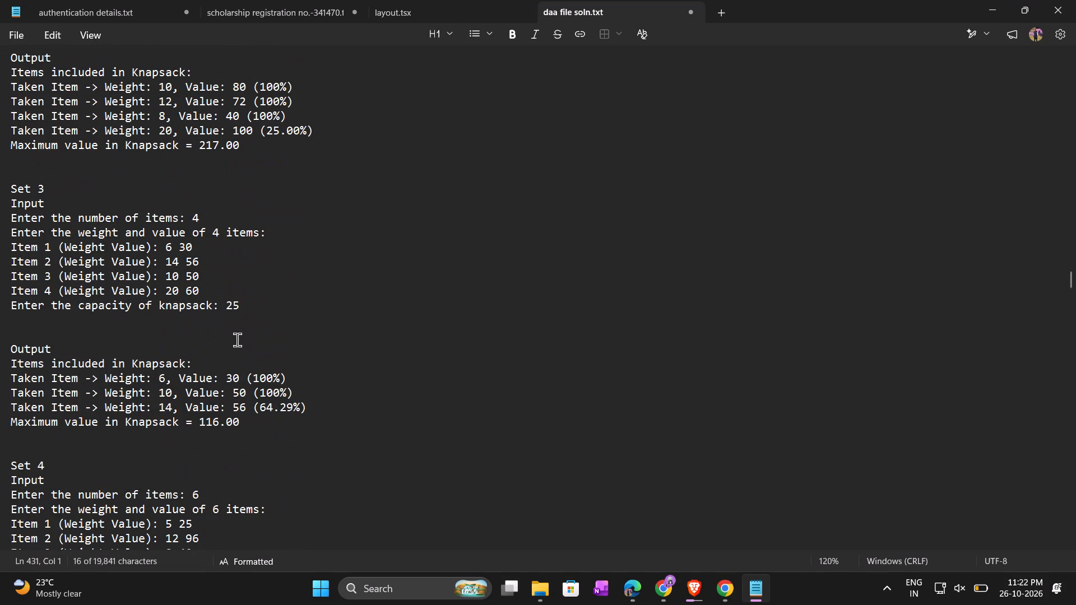
scroll(237, 339, "down", 2)
triple_click(147, 384)
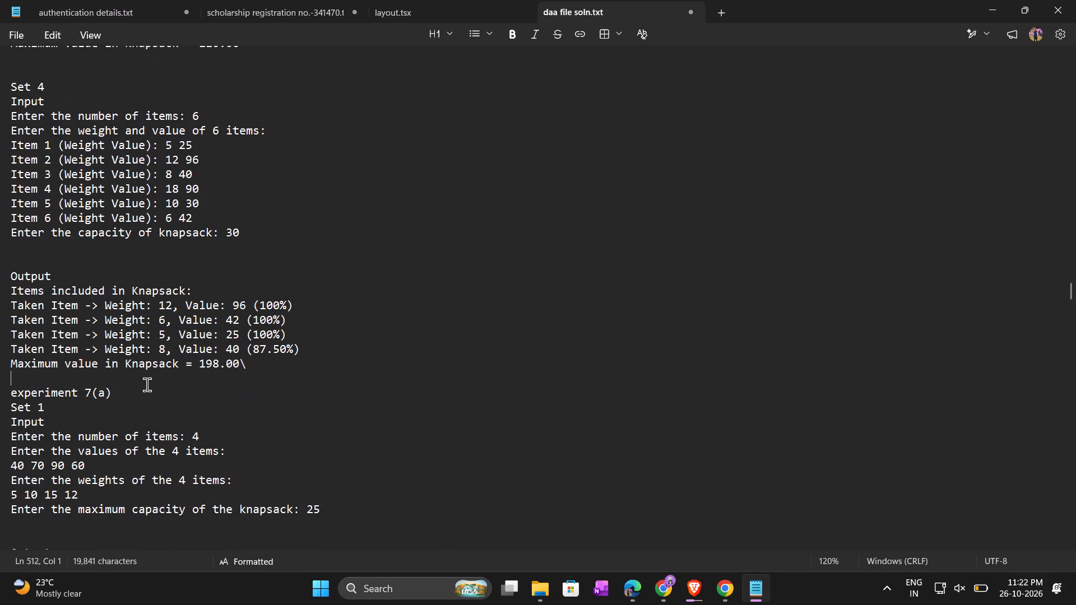
double_click(147, 384)
triple_click(152, 392)
left_click(152, 392)
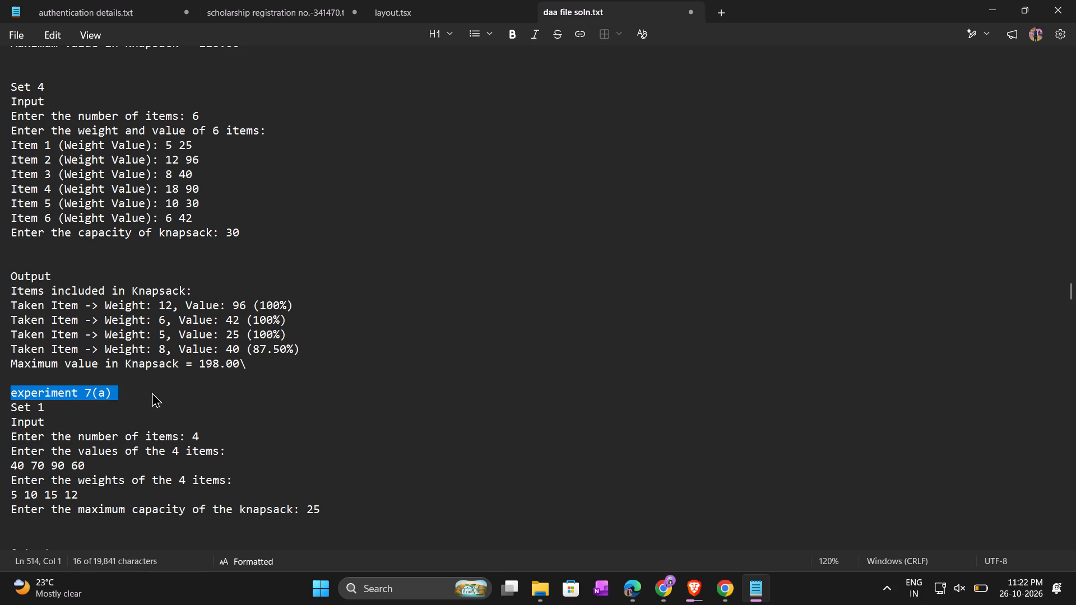
left_click_drag(463, 19, 452, 32)
left_click(452, 32)
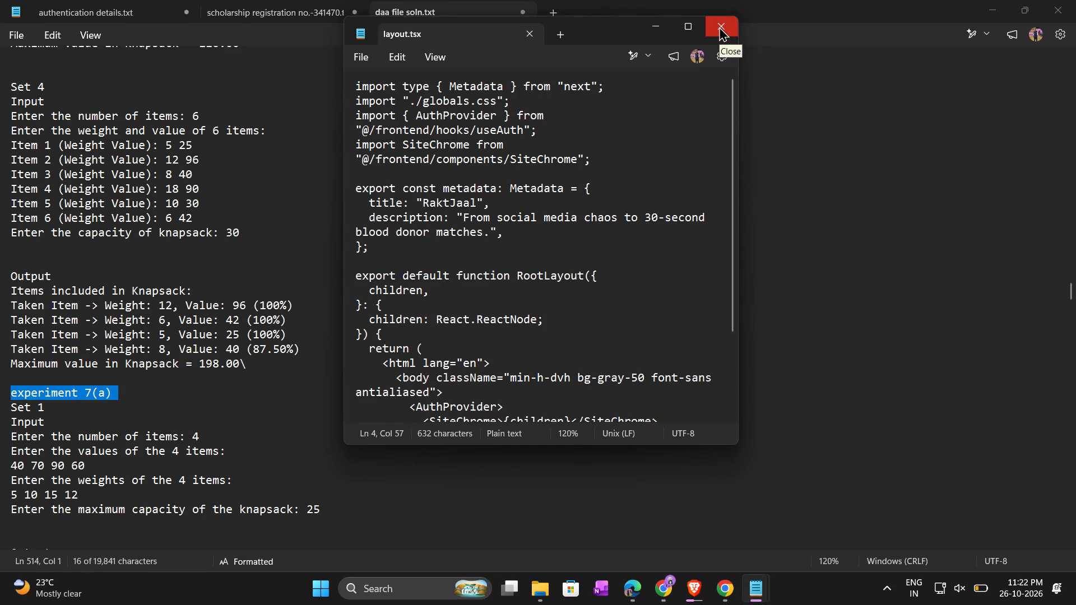
left_click(719, 26)
left_click(447, 31)
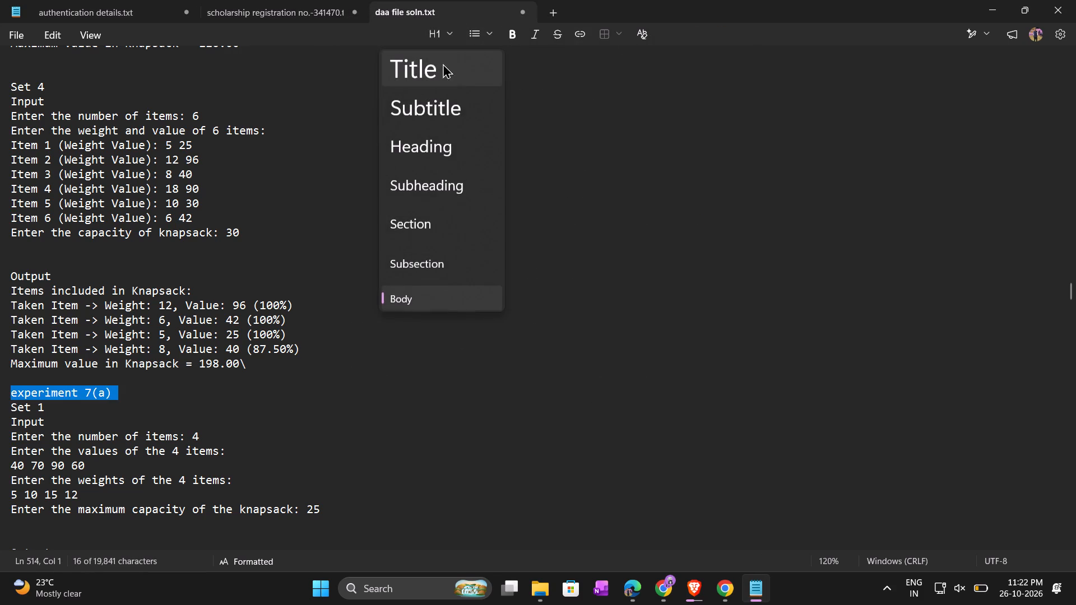
left_click(454, 105)
Apply the Subtitle style to the experiment 7(b) title above the longest common subsequence sets.
scroll(293, 350, "down", 1)
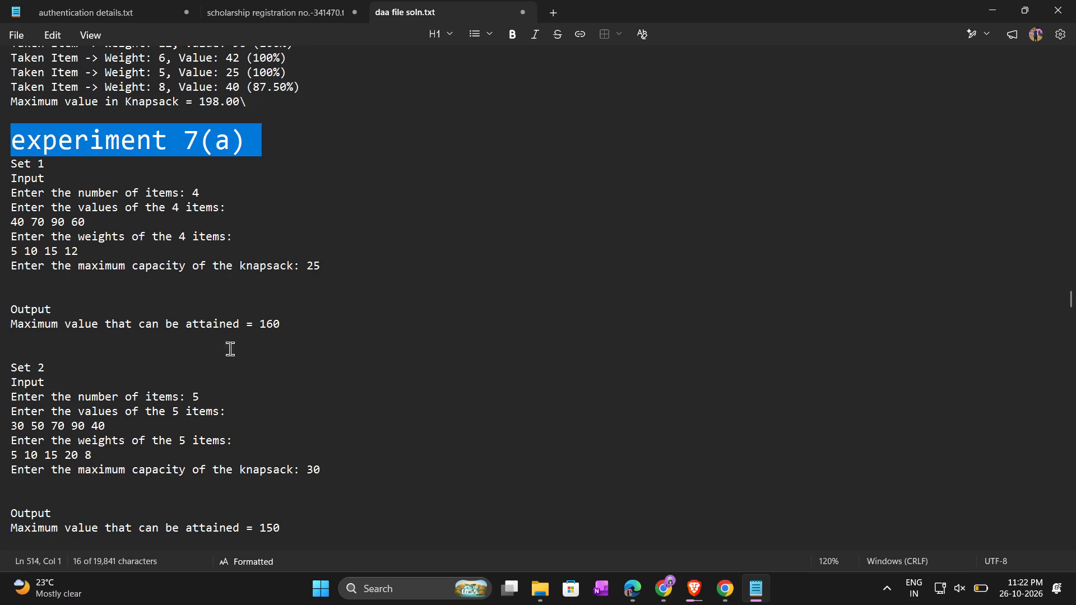
scroll(231, 414, "down", 1)
scroll(225, 471, "down", 1)
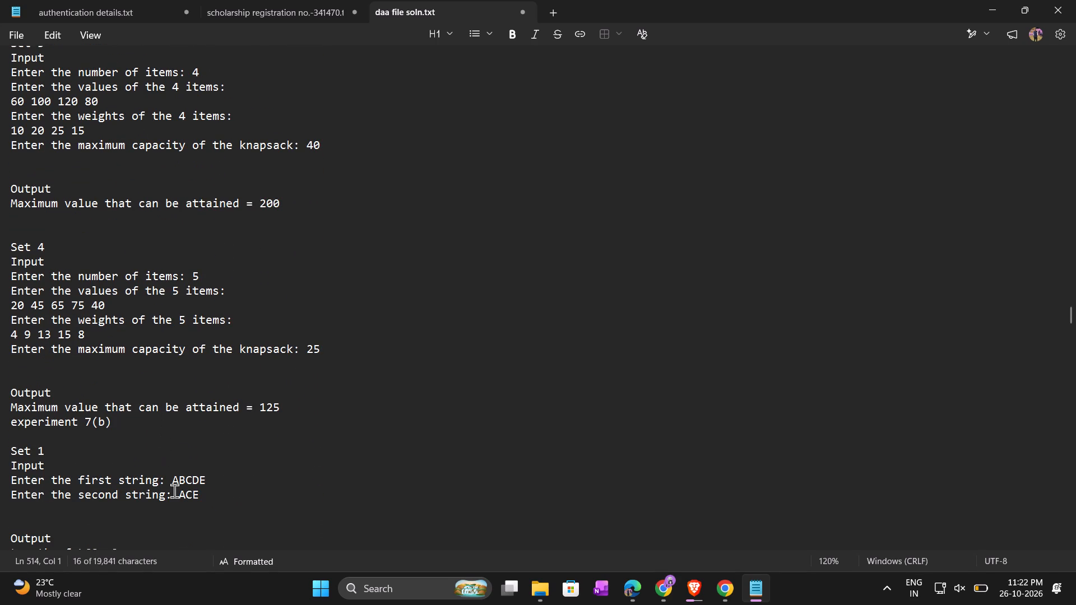
scroll(174, 491, "down", 1)
triple_click(134, 336)
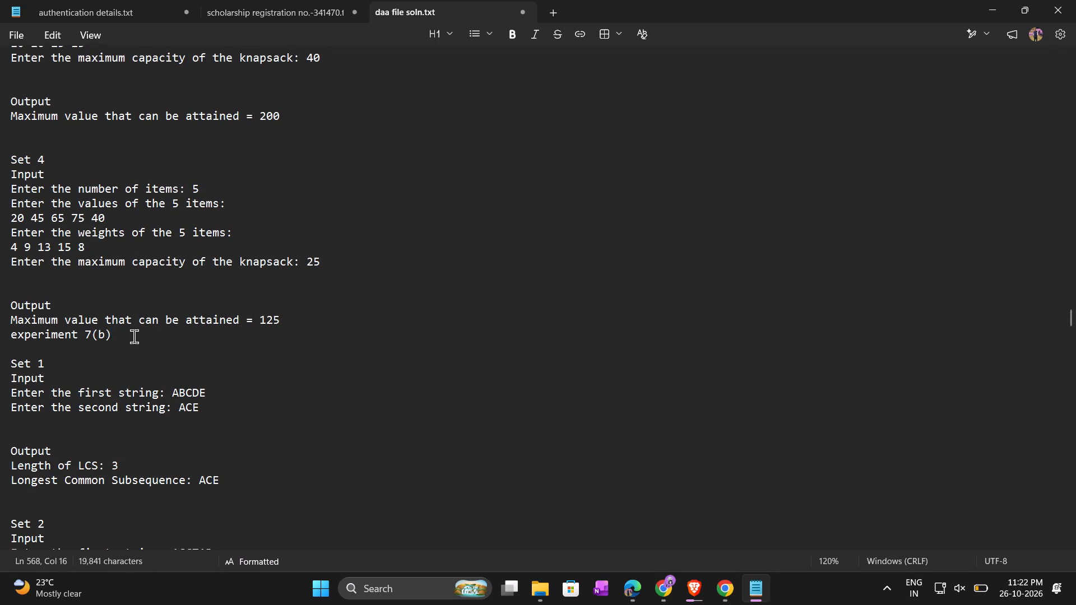
left_click(134, 336)
left_click(460, 34)
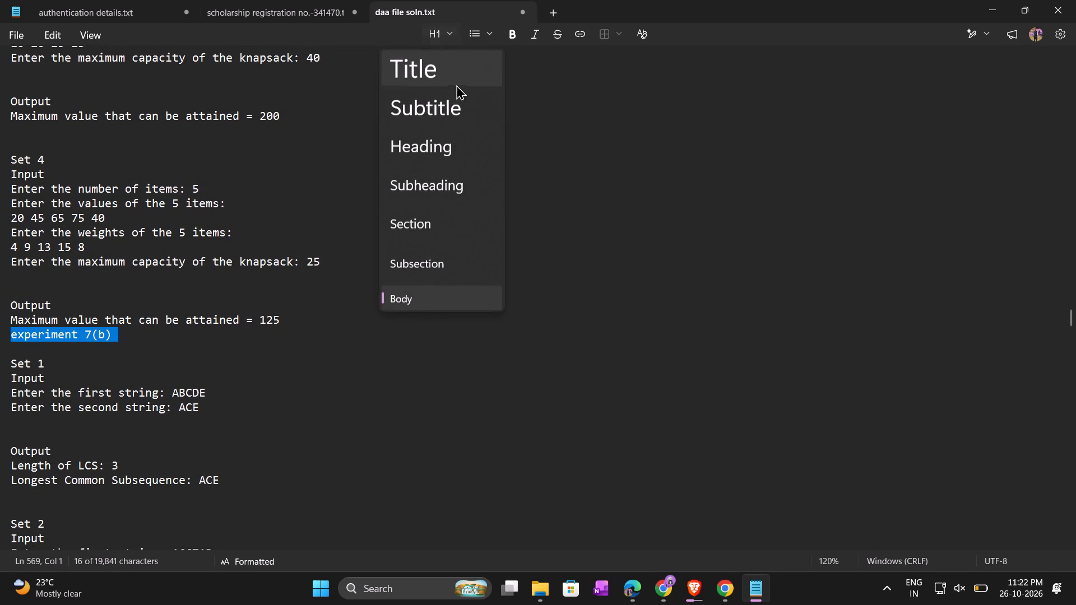
left_click(457, 120)
scroll(341, 313, "down", 2)
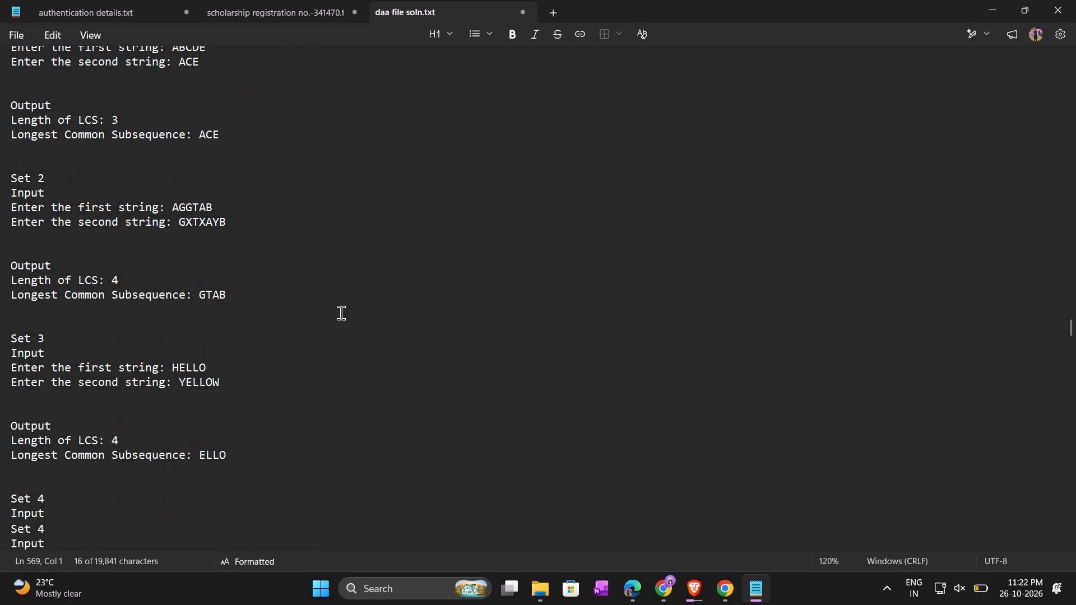
Apply the Subtitle style to the experiment 8(a) title below the last longest common subsequence set.
scroll(157, 403, "down", 1)
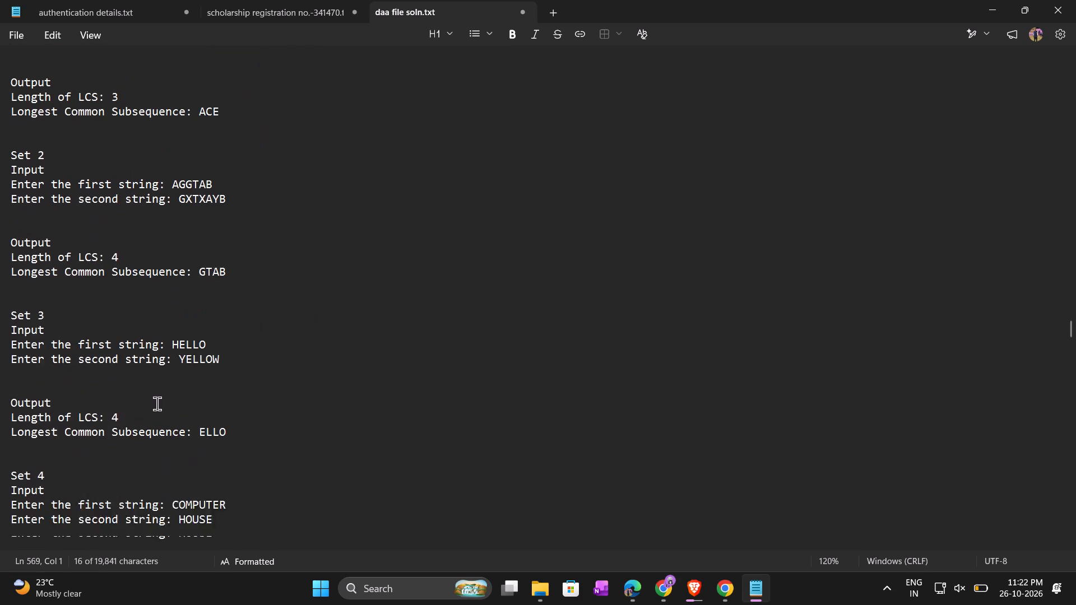
scroll(157, 403, "down", 1)
triple_click(123, 493)
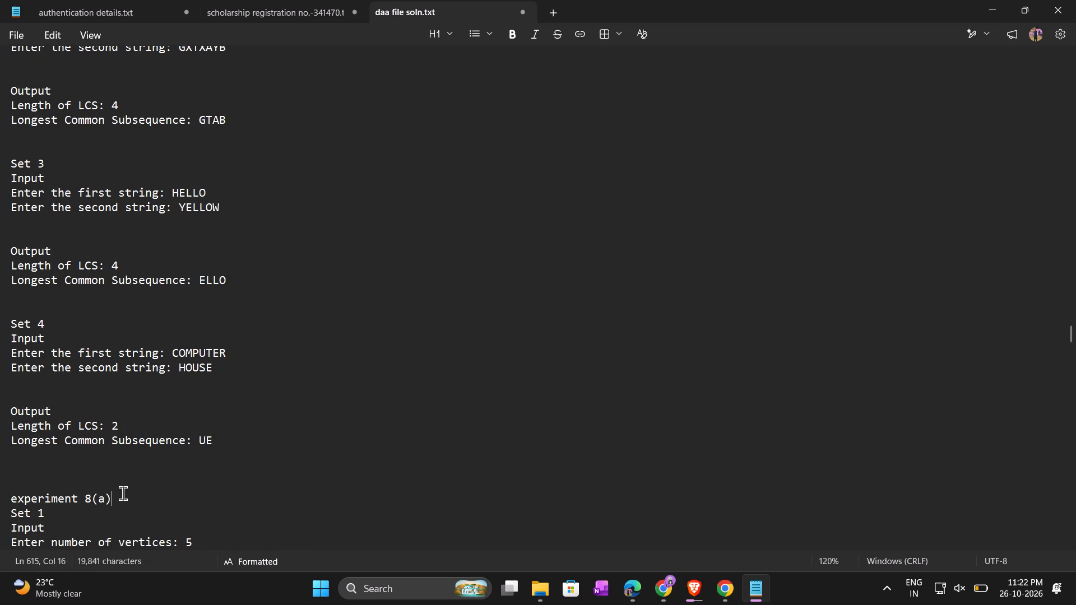
double_click(123, 493)
triple_click(131, 497)
left_click(131, 497)
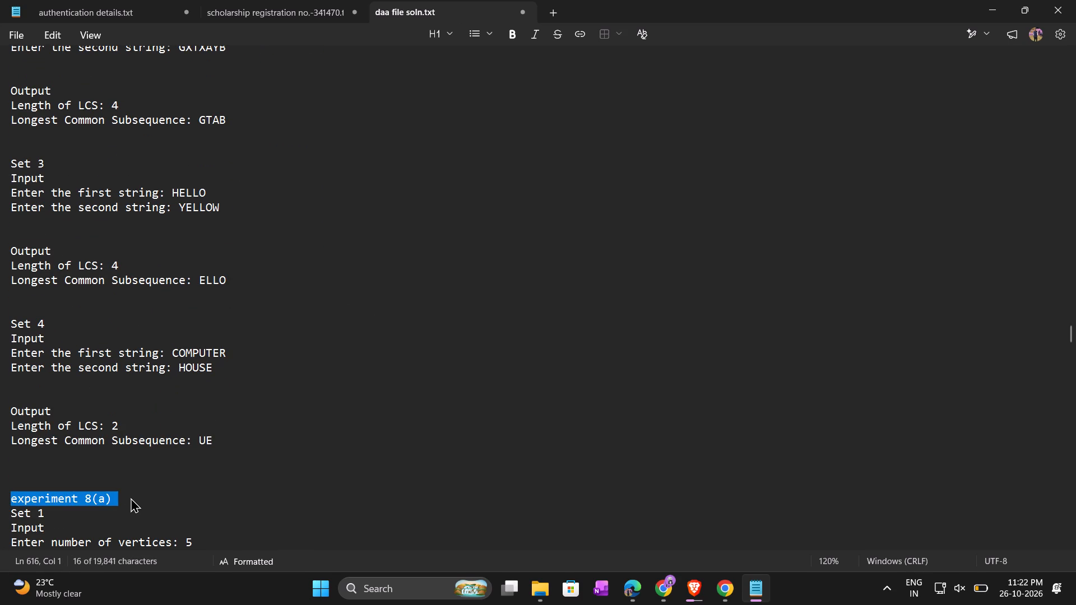
left_click(440, 39)
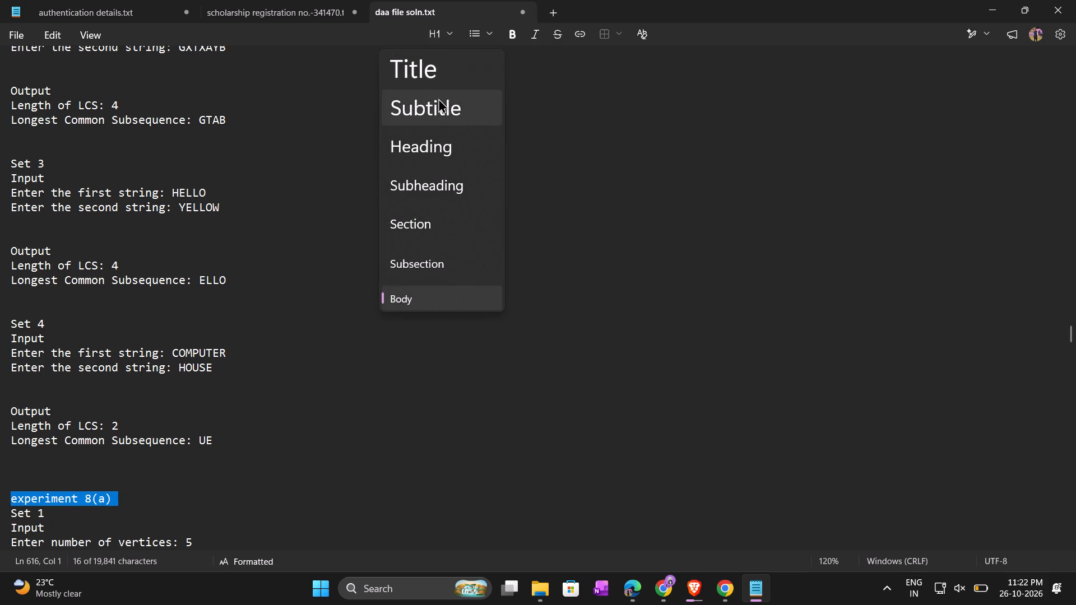
left_click(438, 98)
Apply the Subtitle style to the experiment 8(b) title above the first adjacency-matrix spanning tree set.
scroll(264, 353, "down", 2)
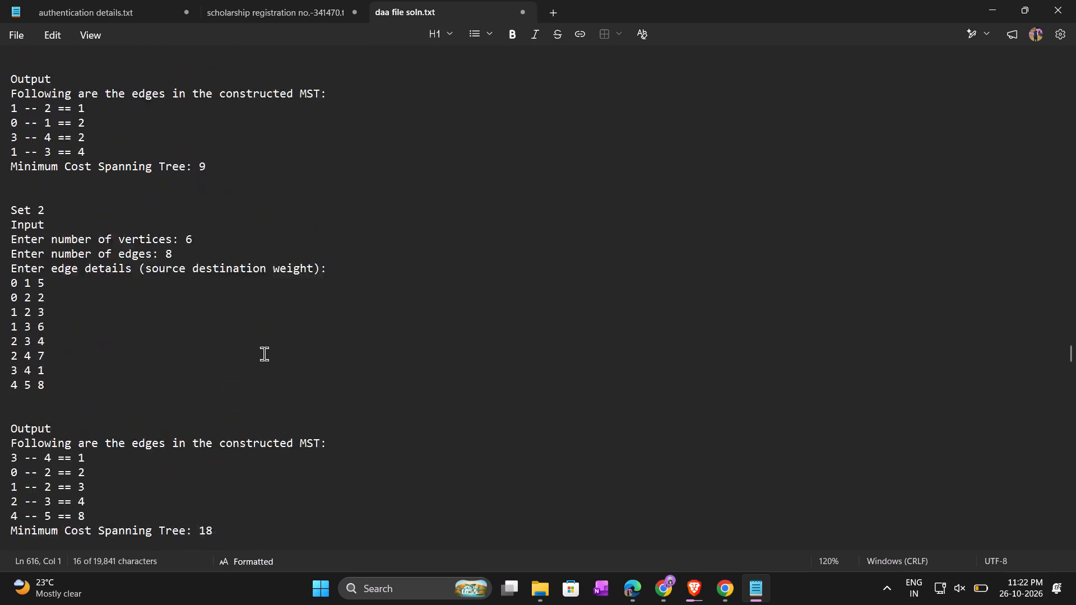
scroll(264, 353, "down", 2)
scroll(264, 353, "up", 1)
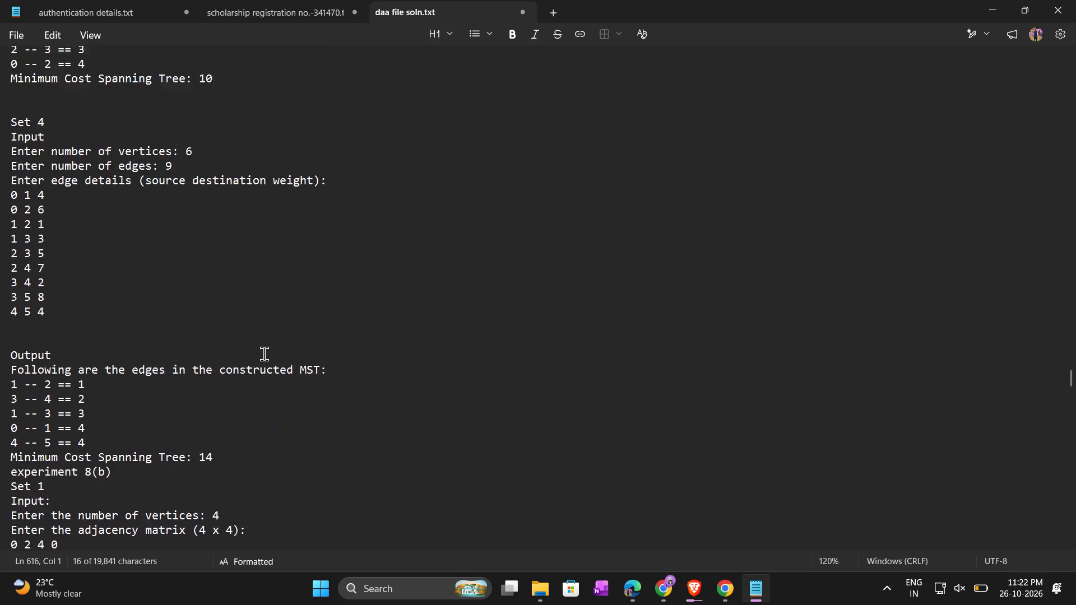
scroll(264, 353, "up", 1)
scroll(120, 492, "down", 1)
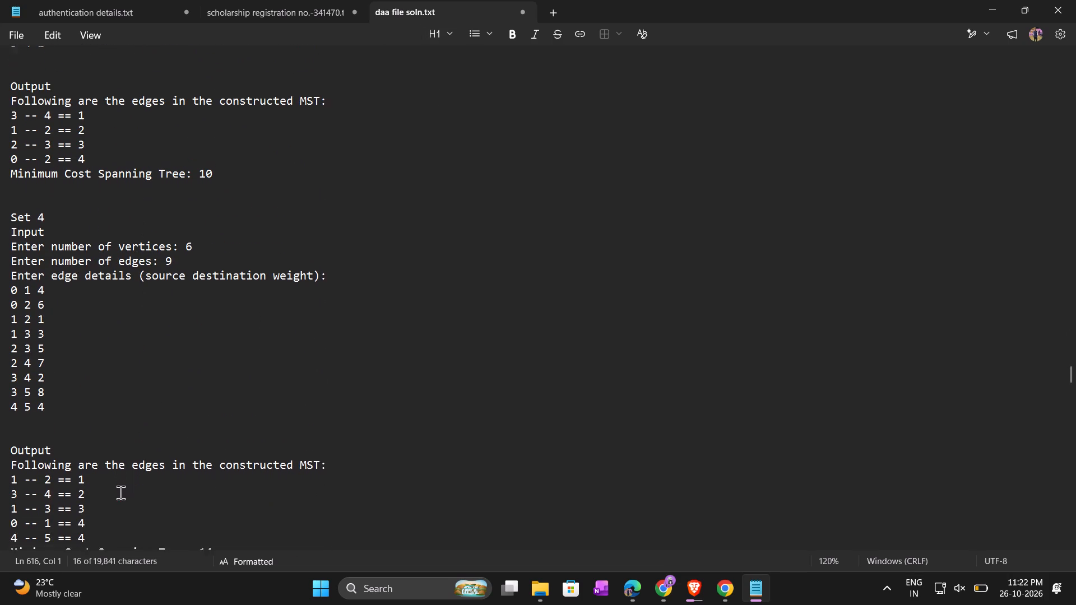
scroll(120, 492, "down", 1)
triple_click(117, 467)
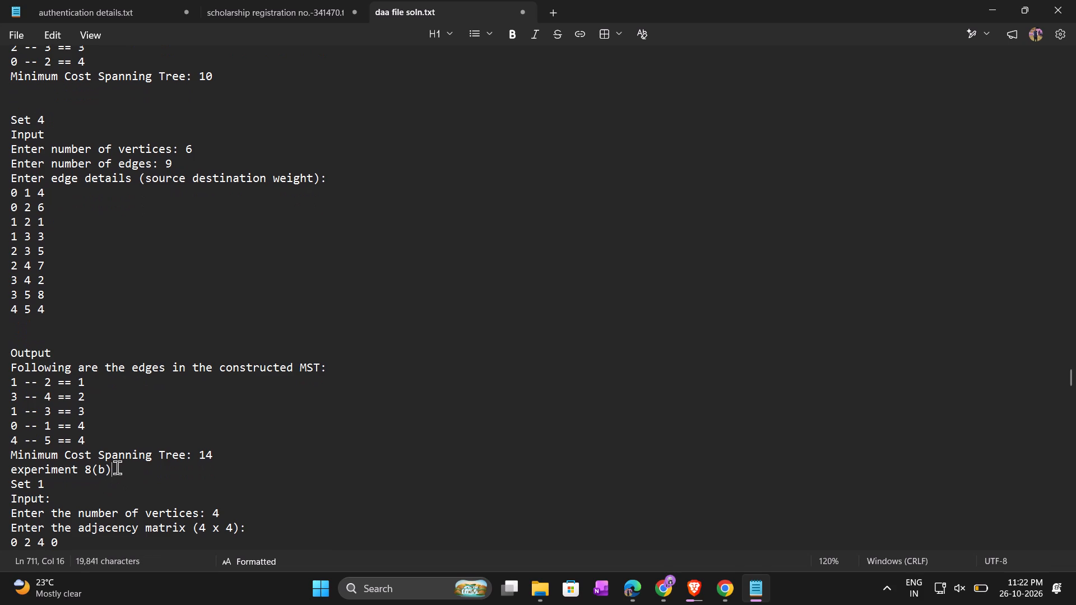
left_click(117, 467)
triple_click(117, 467)
left_click(117, 467)
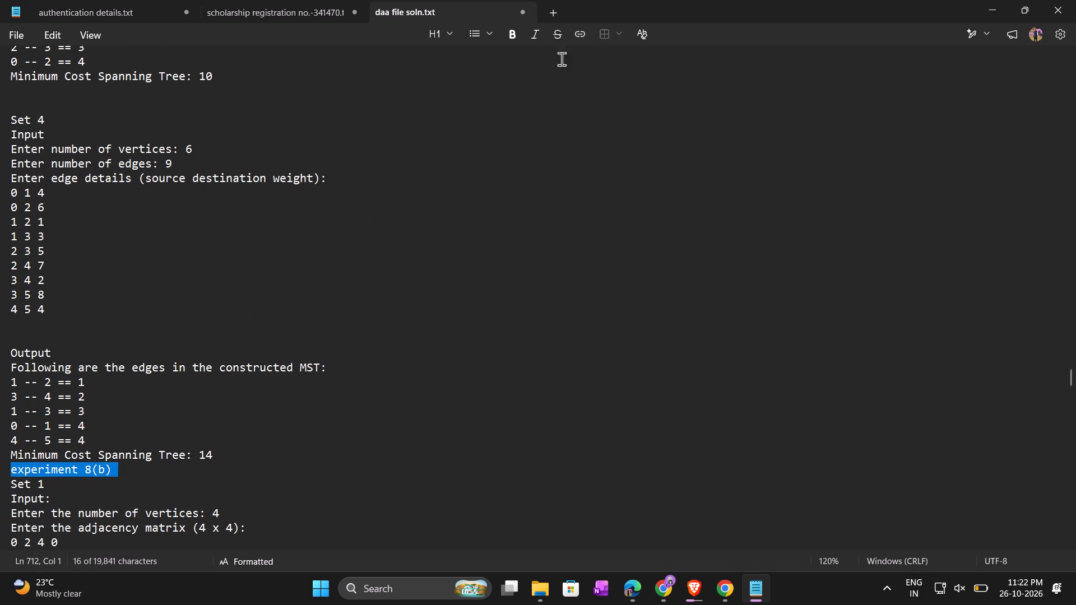
left_click(444, 29)
left_click(443, 108)
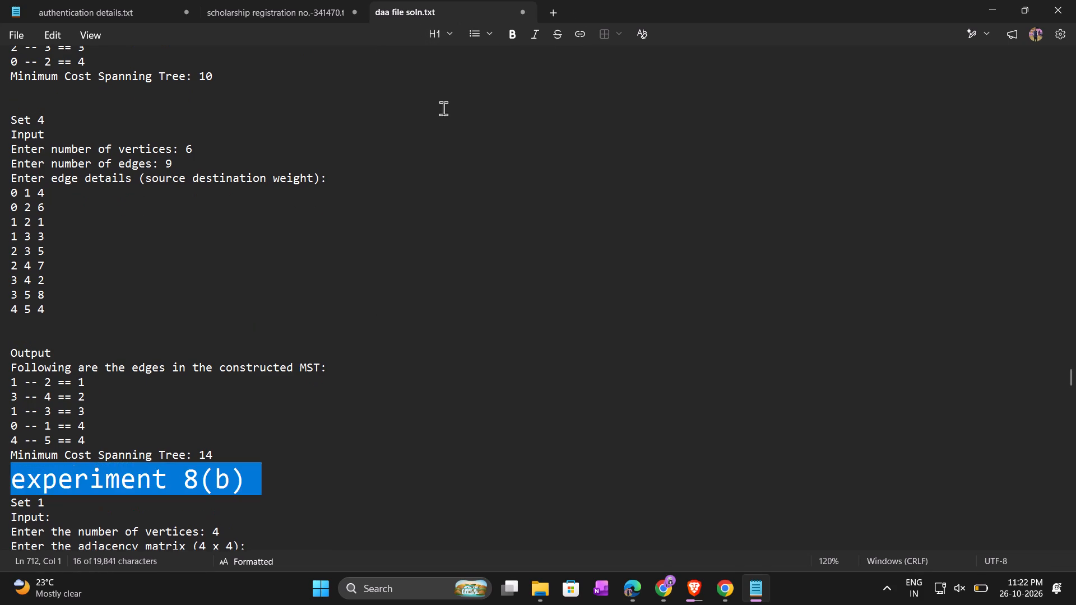
Apply the Subtitle style to the experiment 9(a) title above the all-pairs shortest distance sets.
scroll(251, 379, "down", 1)
scroll(224, 446, "down", 1)
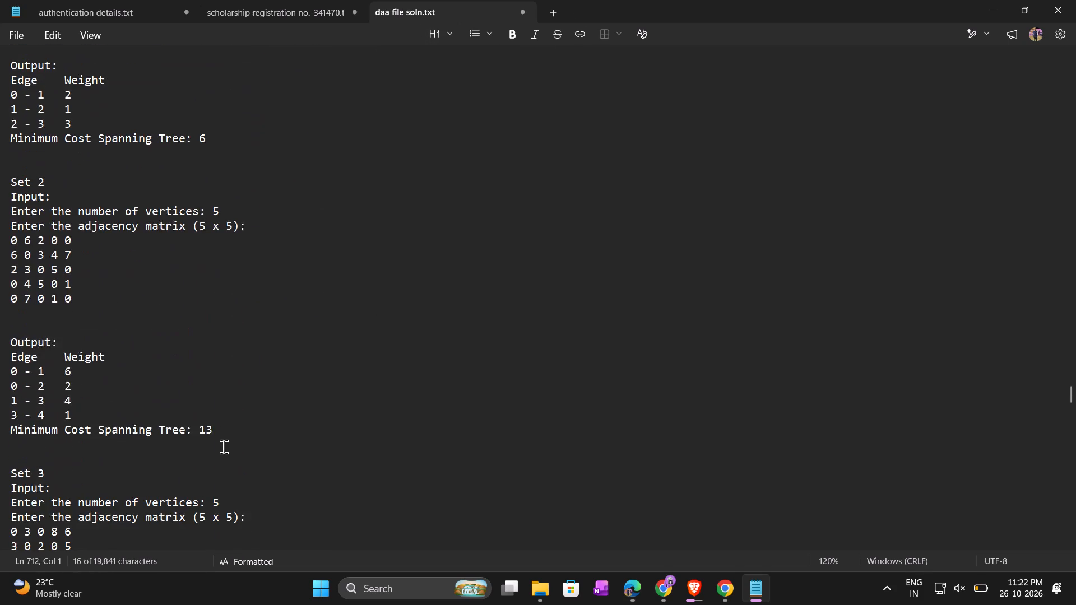
scroll(224, 446, "down", 2)
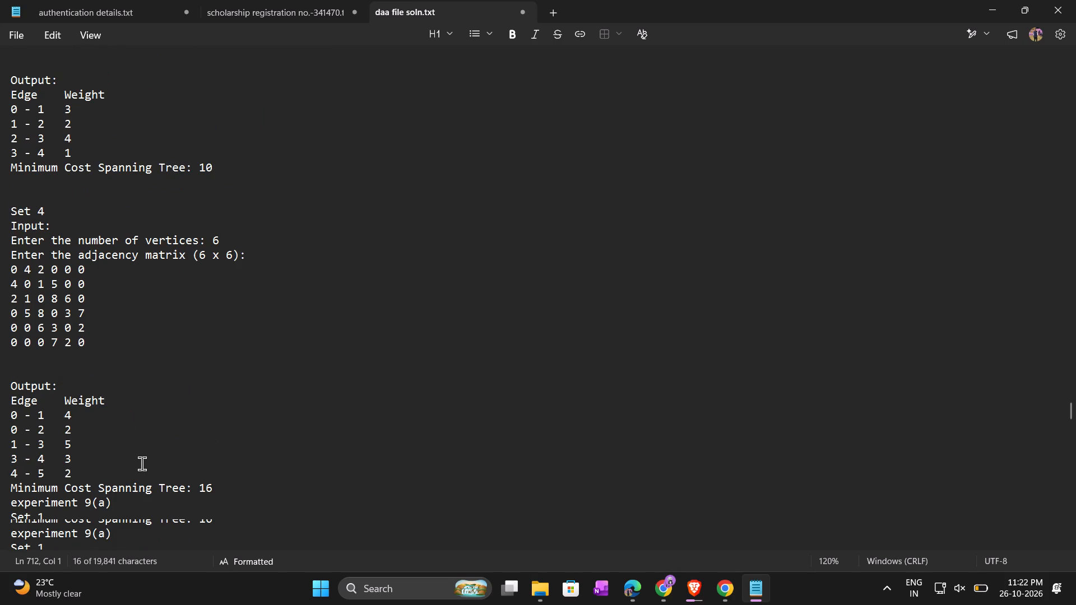
scroll(142, 463, "down", 1)
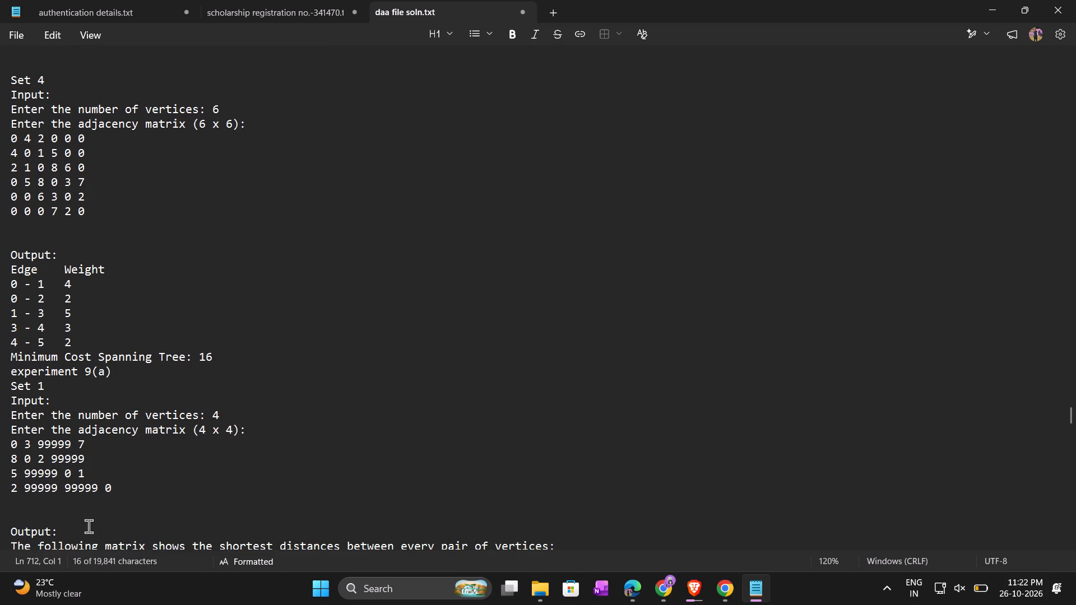
triple_click(120, 371)
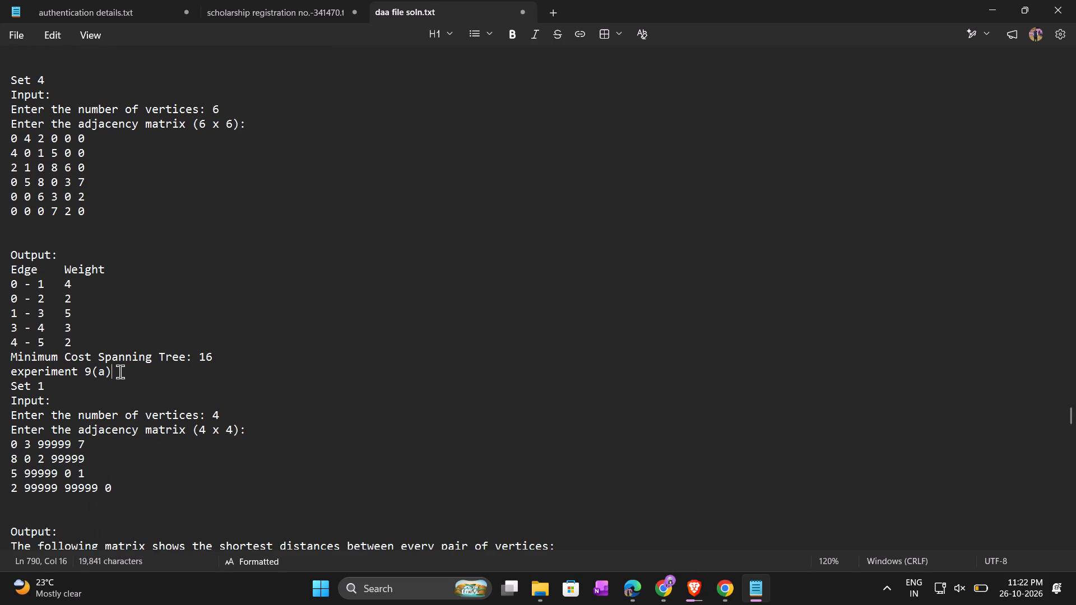
left_click(120, 371)
left_click(433, 32)
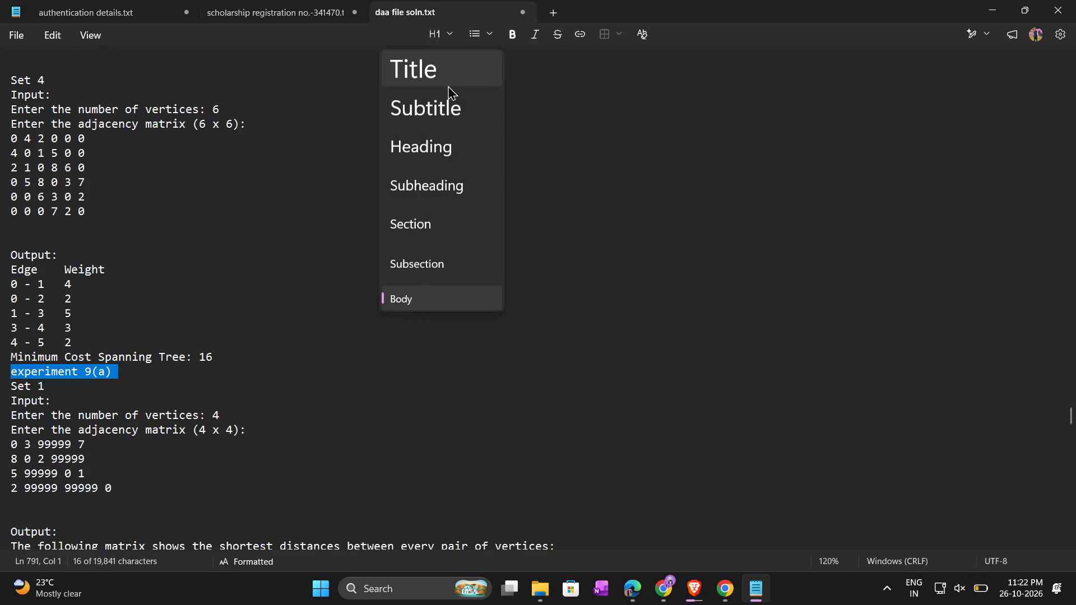
left_click(448, 101)
Apply the Subtitle style to the experiment 9(b) title above the source-vertex shortest distance sets.
scroll(276, 322, "down", 3)
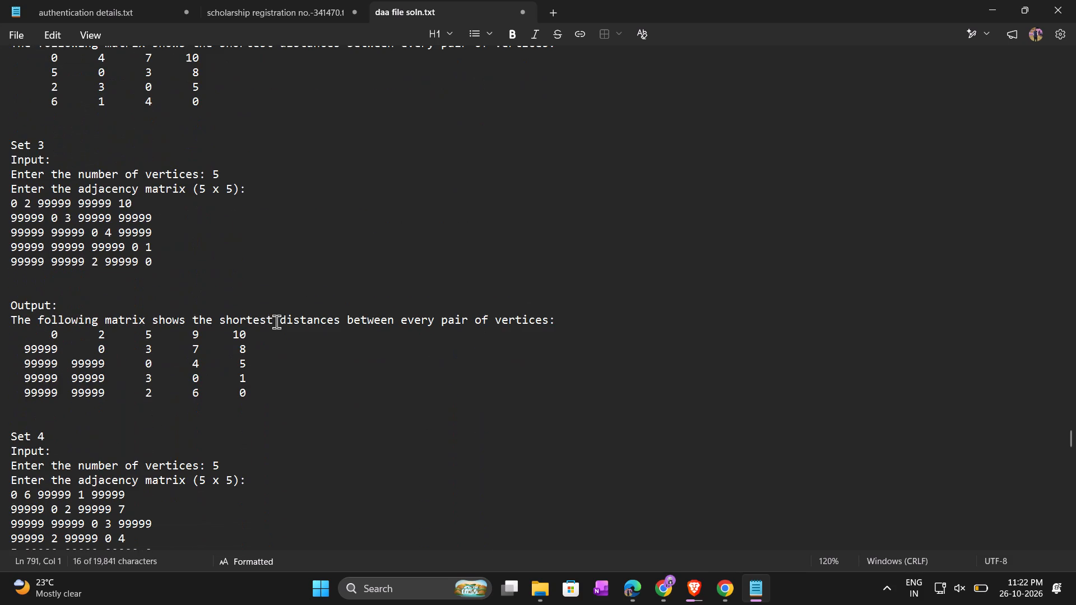
scroll(276, 322, "down", 2)
triple_click(118, 379)
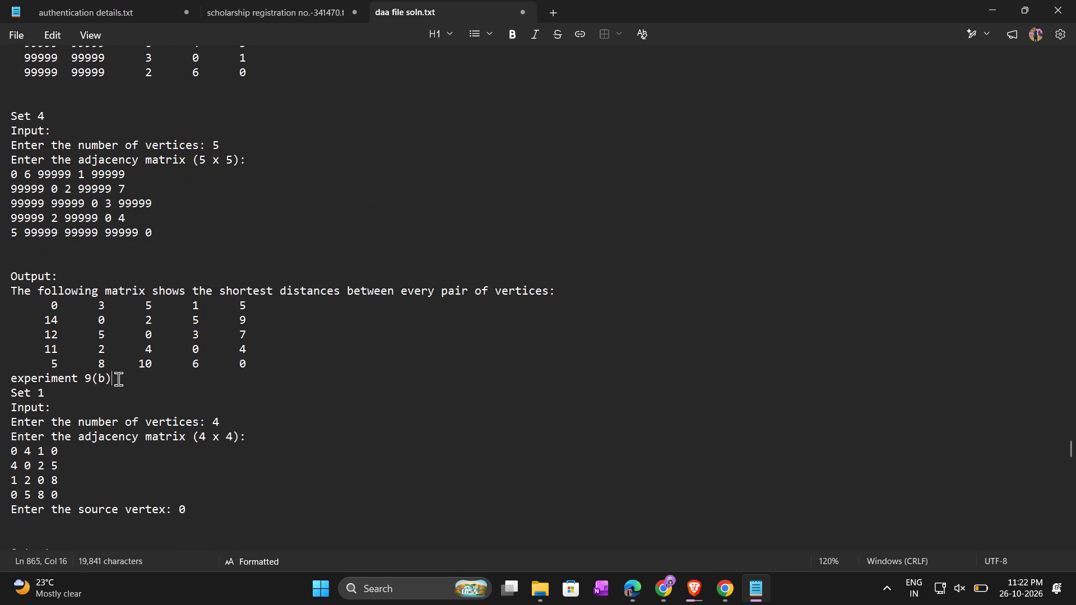
left_click(118, 379)
left_click(449, 35)
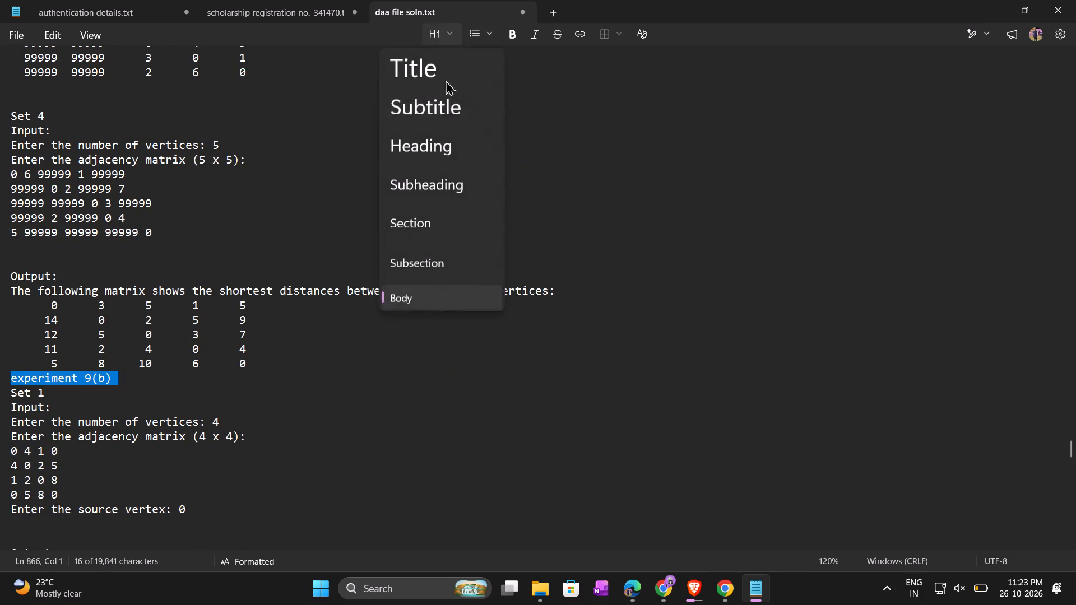
left_click(444, 99)
Apply the Subtitle style to the experiment 10(a) title above the N queens sets.
scroll(280, 373, "down", 2)
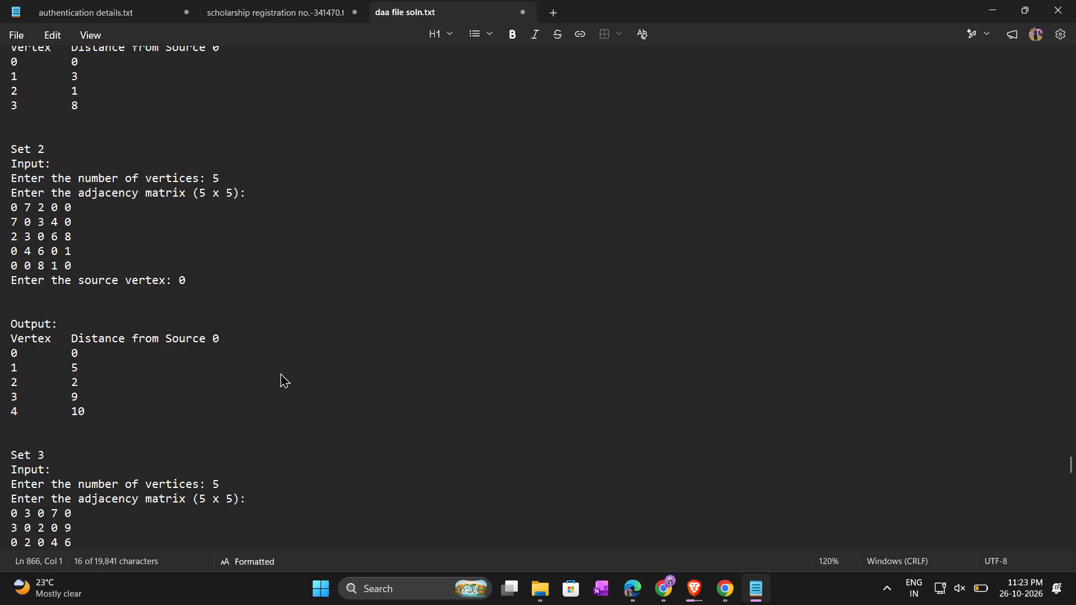
scroll(280, 373, "down", 3)
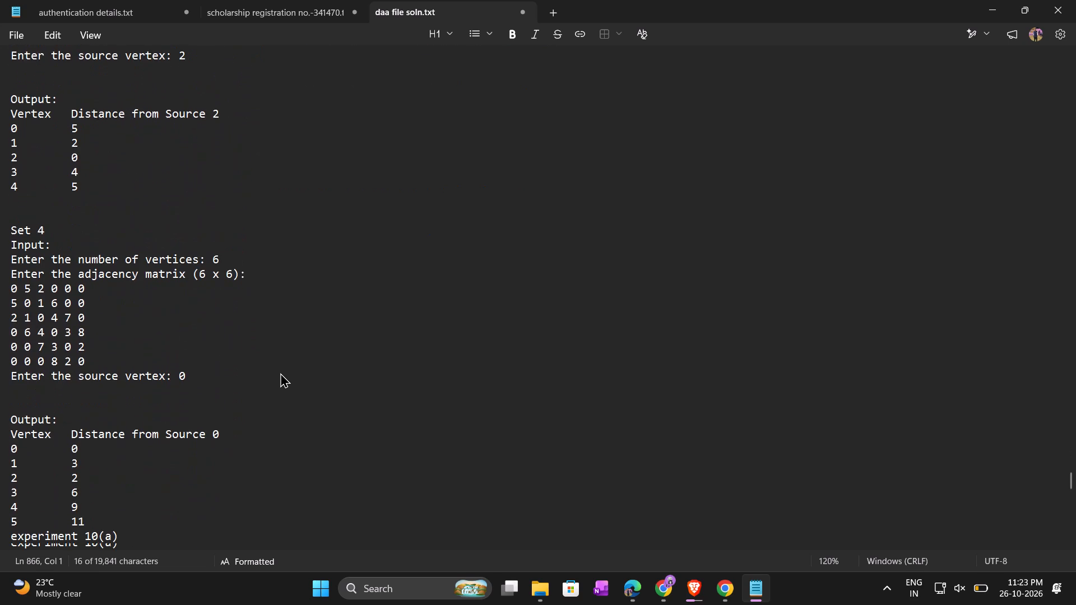
scroll(280, 373, "down", 1)
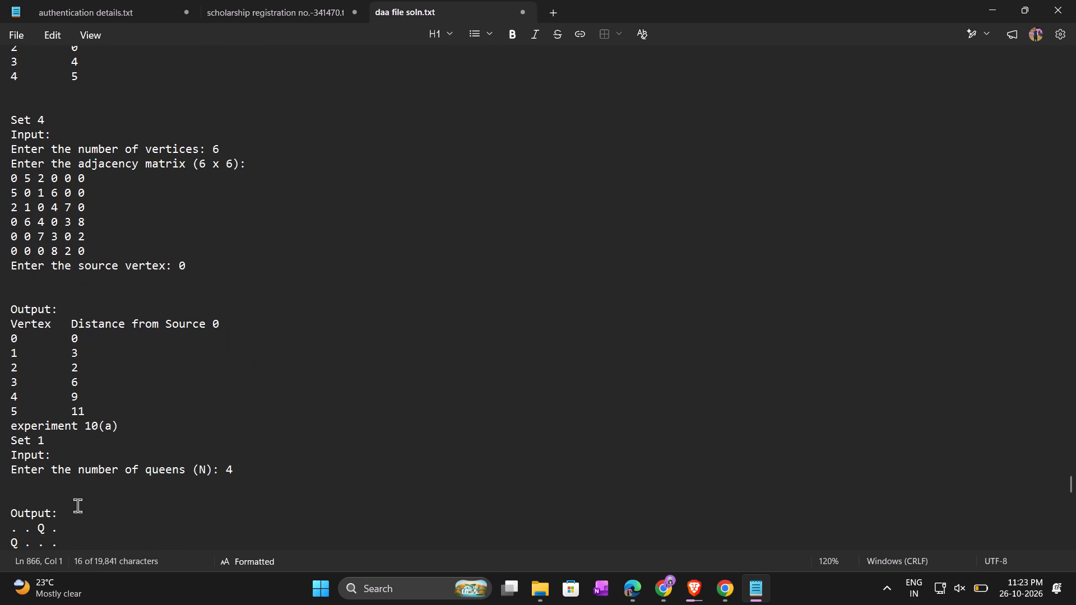
triple_click(118, 419)
left_click(118, 419)
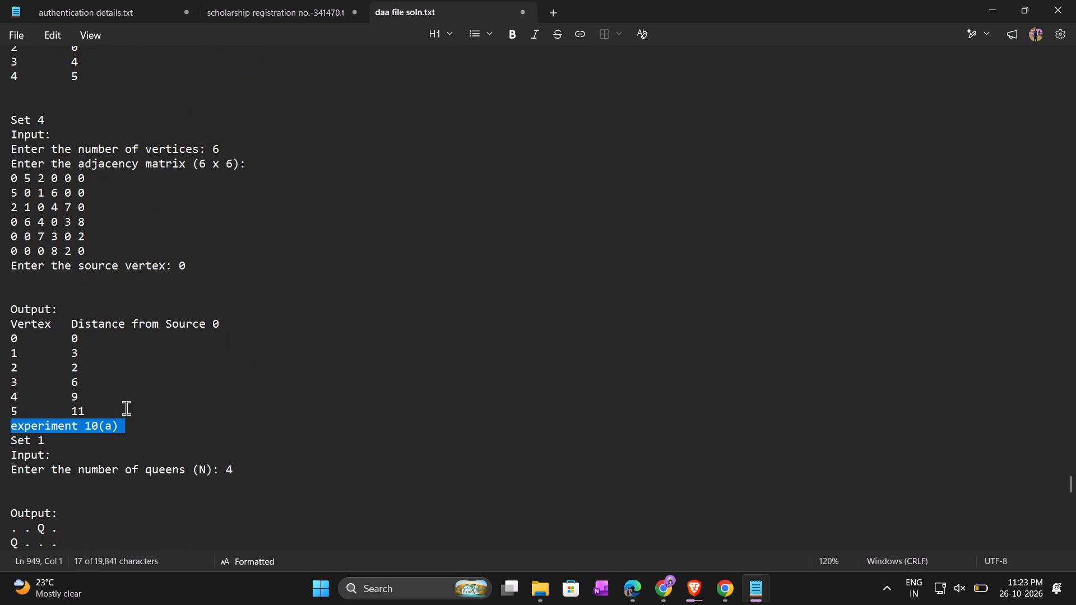
left_click(438, 44)
left_click(458, 109)
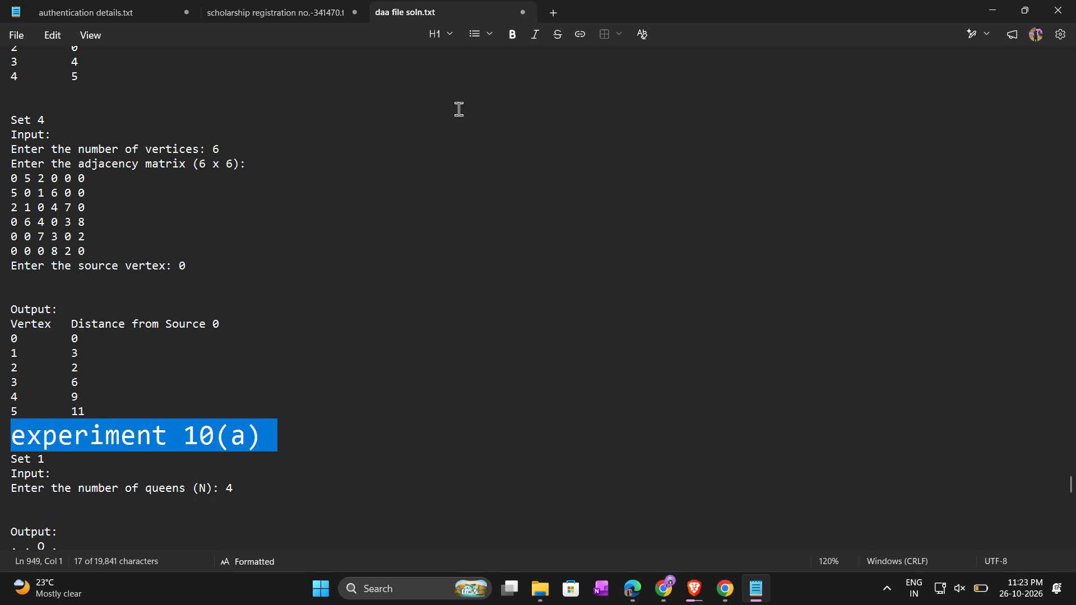
Apply the Subtitle style to the experiment 10(b) title above the subset sum sets.
scroll(286, 348, "down", 4)
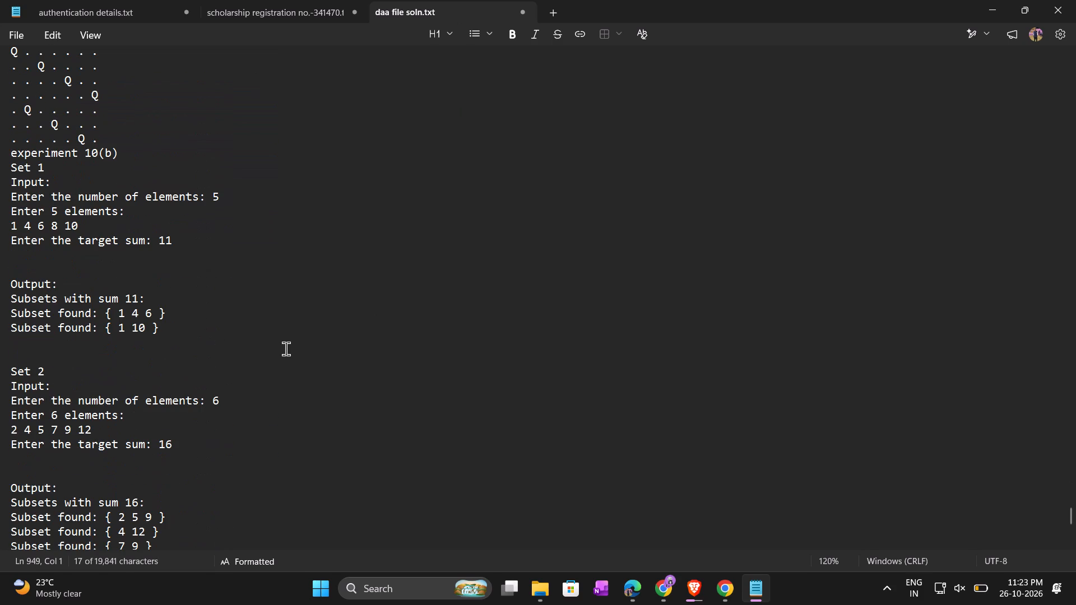
triple_click(142, 152)
left_click(142, 152)
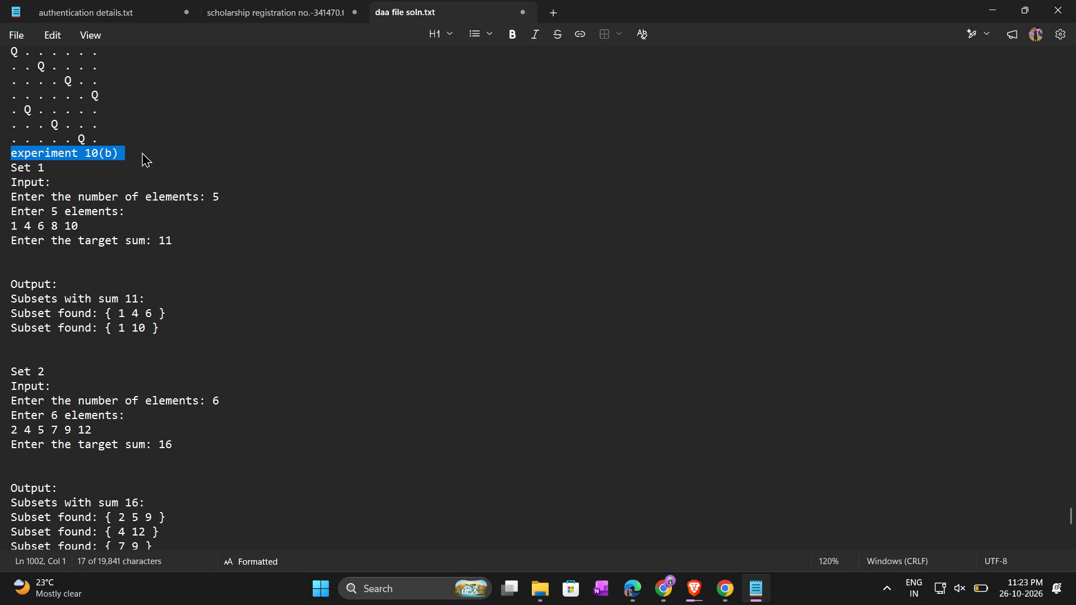
left_click(443, 31)
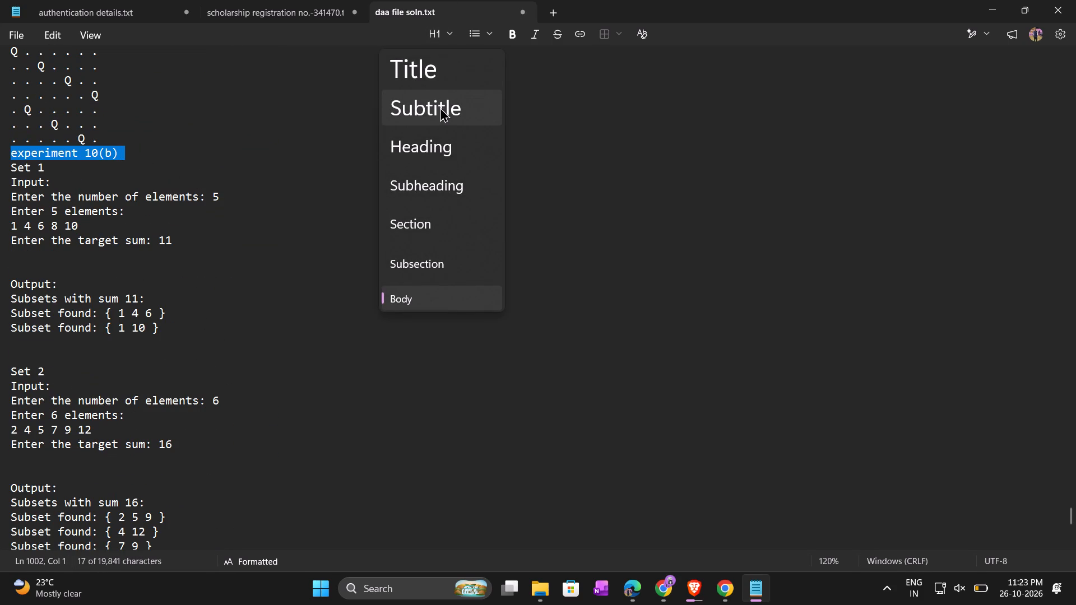
left_click(442, 110)
Return to the start of the file and apply the Subtitle style to the experiment 1(A) title on the first line.
scroll(158, 271, "up", 17)
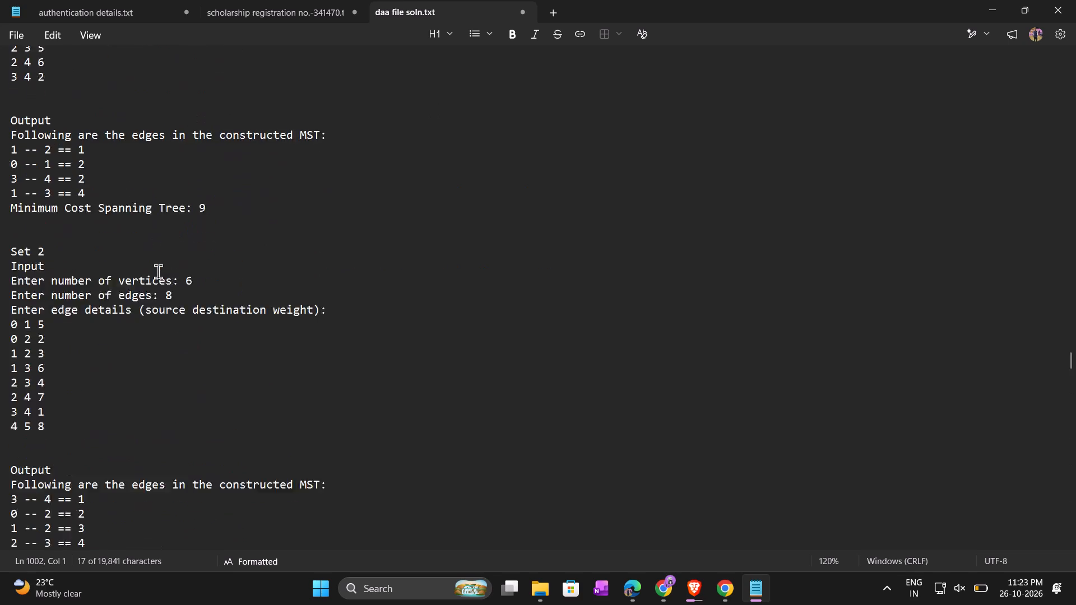
scroll(158, 271, "up", 10)
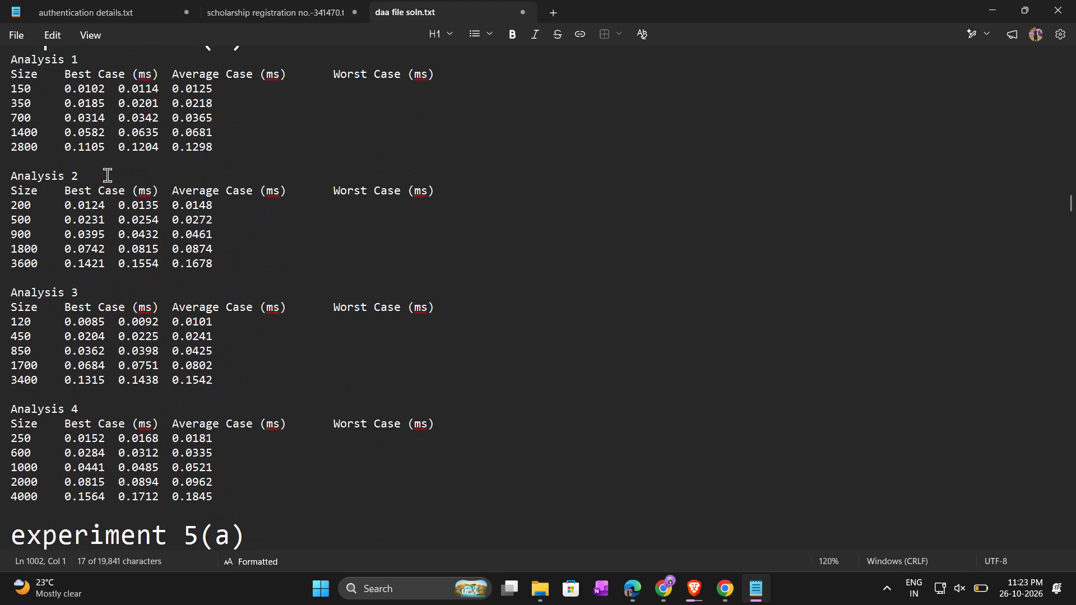
scroll(115, 81, "up", 4)
scroll(159, 327, "up", 13)
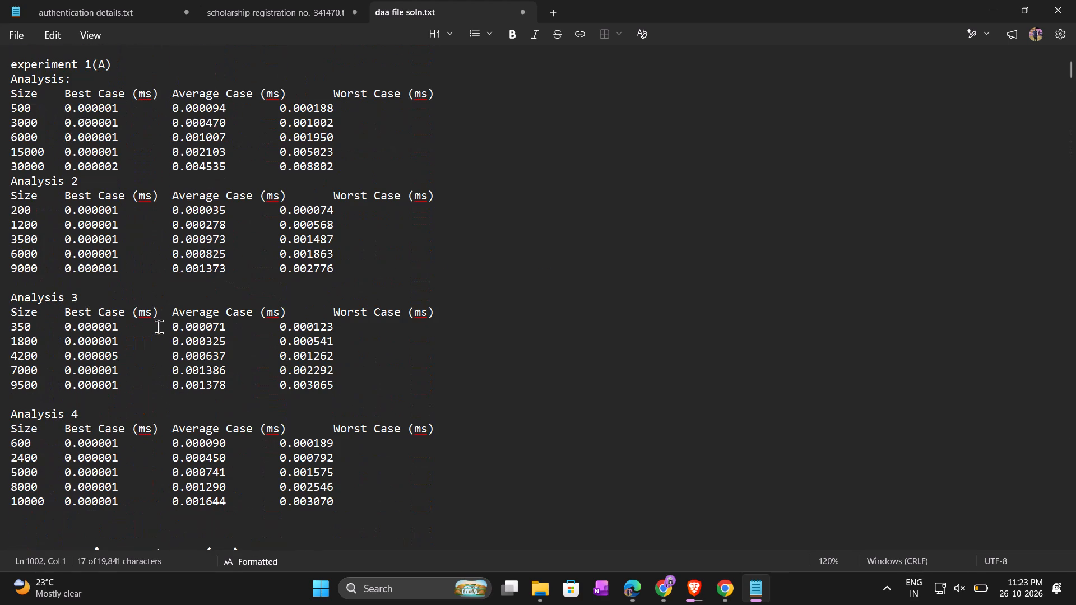
scroll(159, 327, "up", 7)
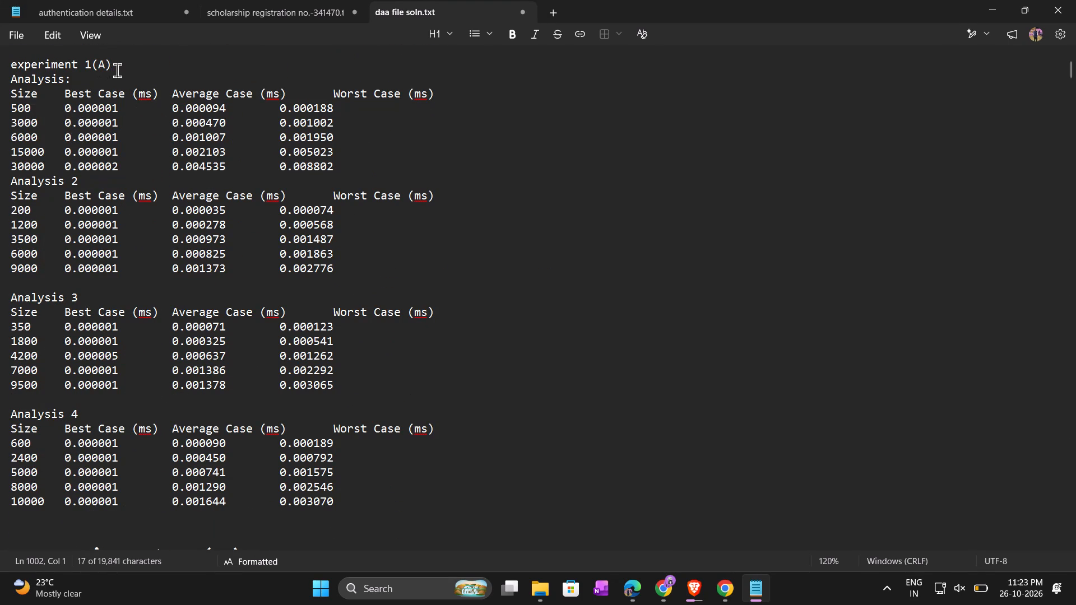
left_click_drag(117, 69, 0, 68)
left_click(460, 35)
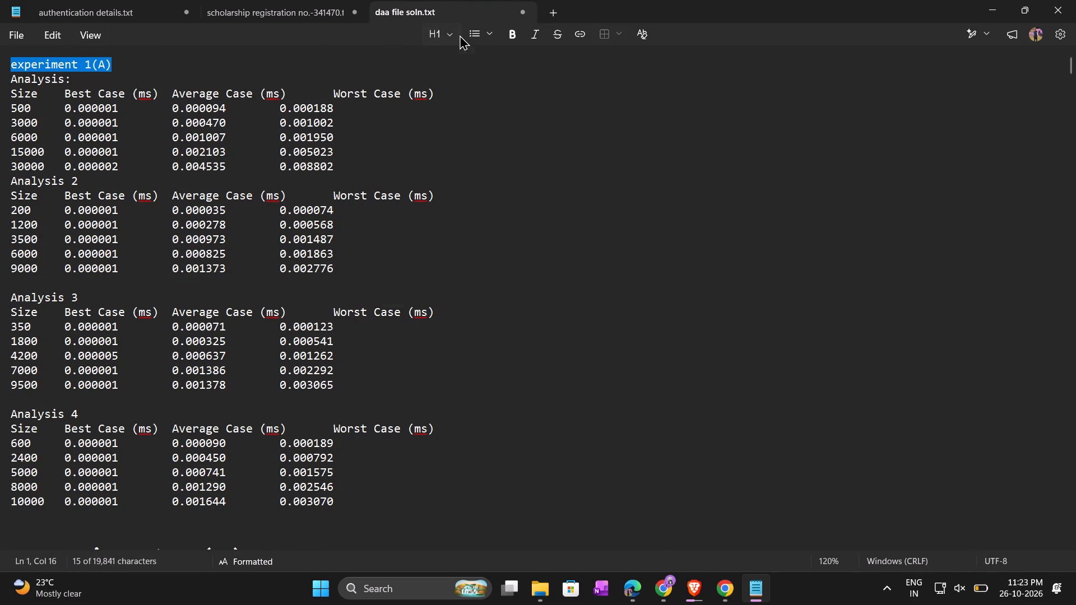
left_click(460, 112)
Review the experiment titles and analysis tables from experiment 1(A) through experiment 2(c).
scroll(273, 241, "down", 1)
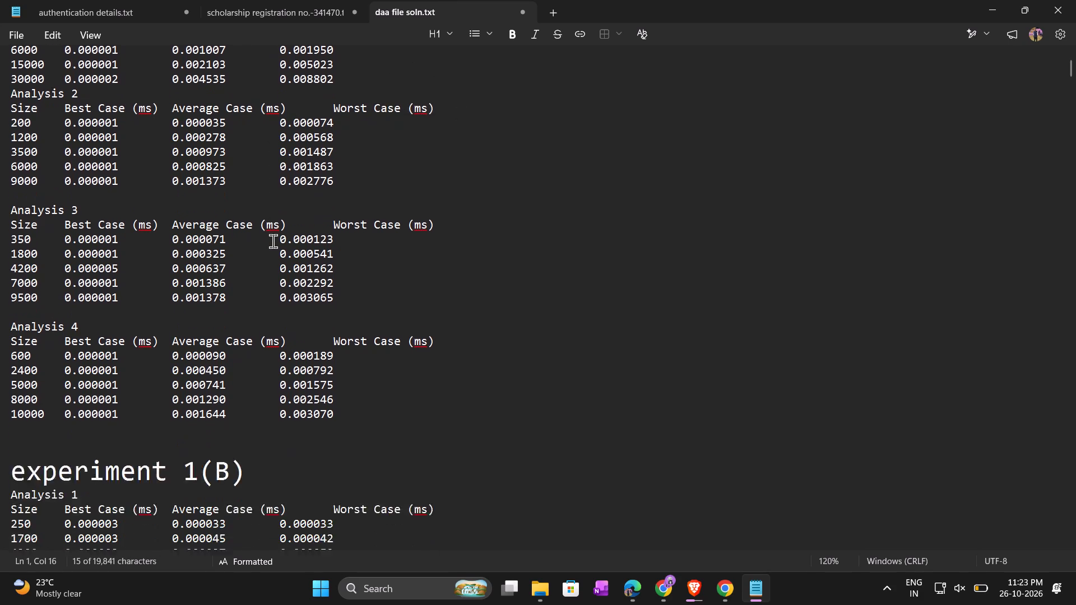
scroll(273, 241, "down", 2)
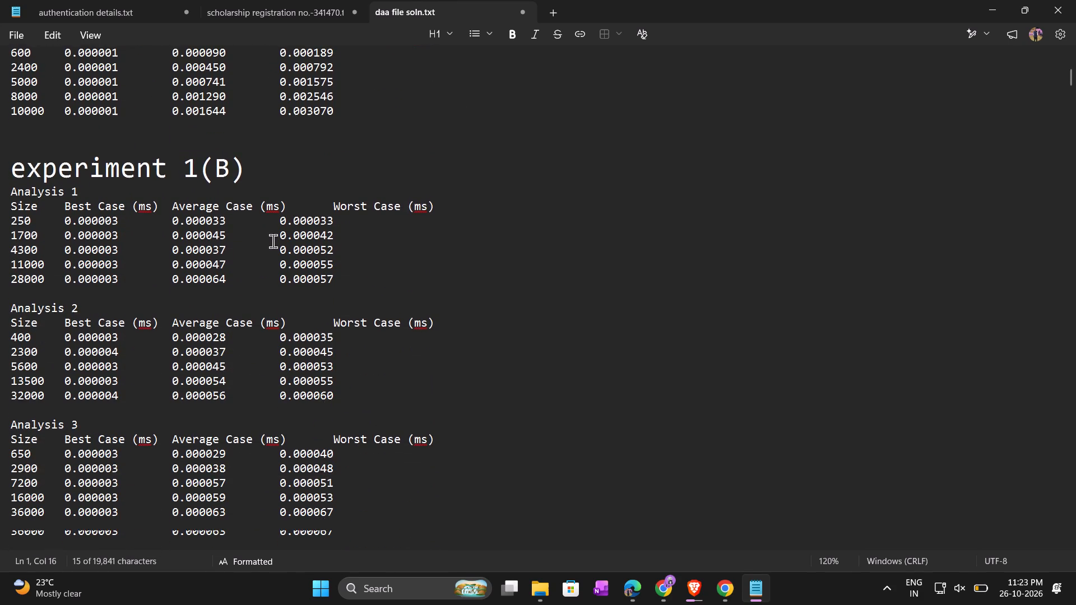
scroll(273, 241, "down", 3)
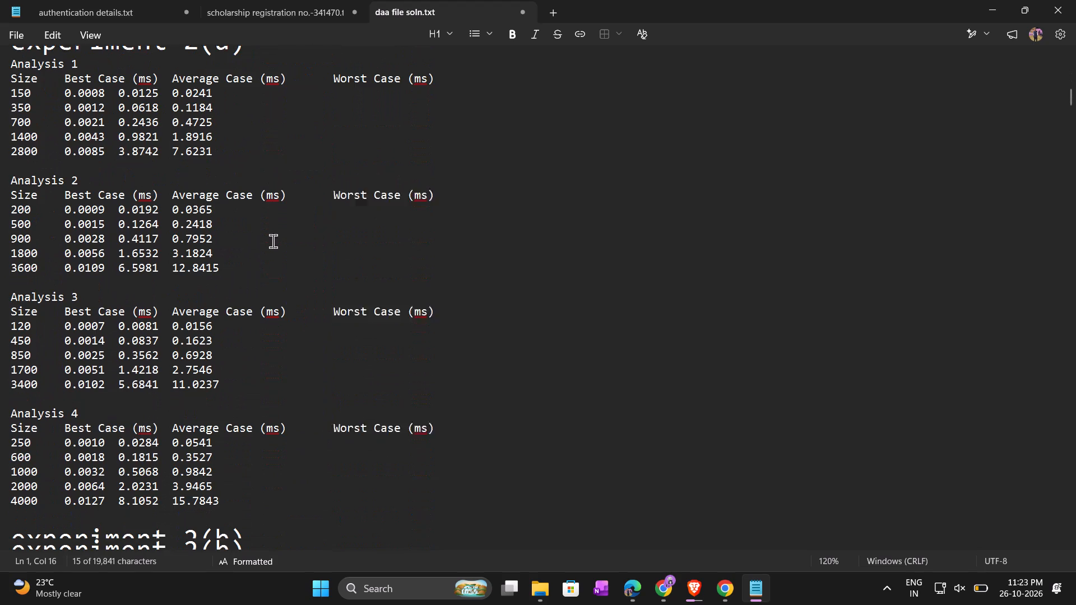
scroll(273, 241, "down", 1)
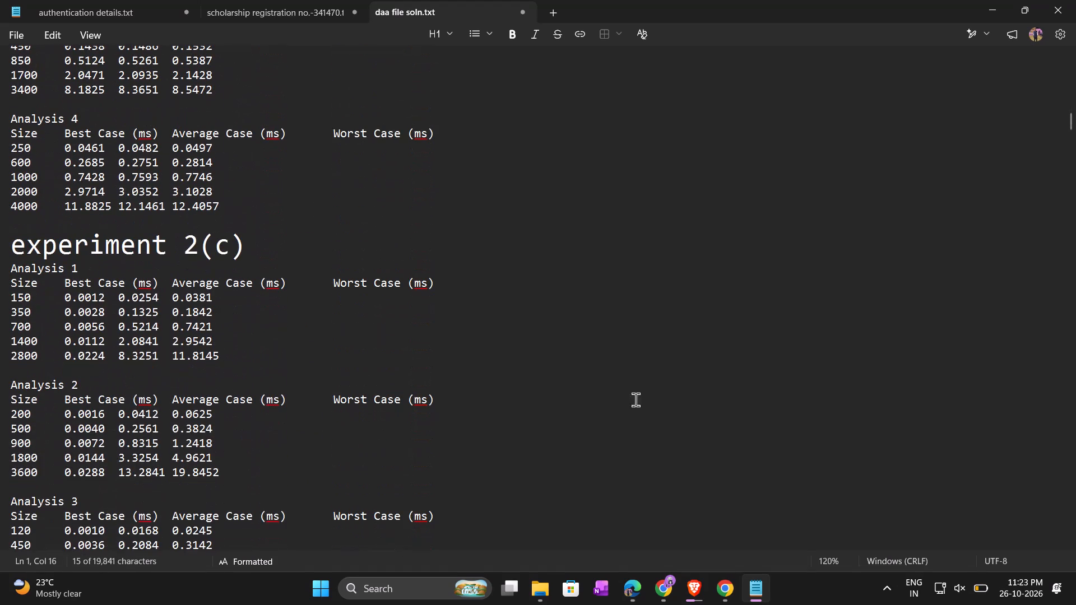
Switch to the PDF in Chrome and examine the Bubble Sort section and its analysis table against experiment 2(c) in Notepad.
left_click(737, 579)
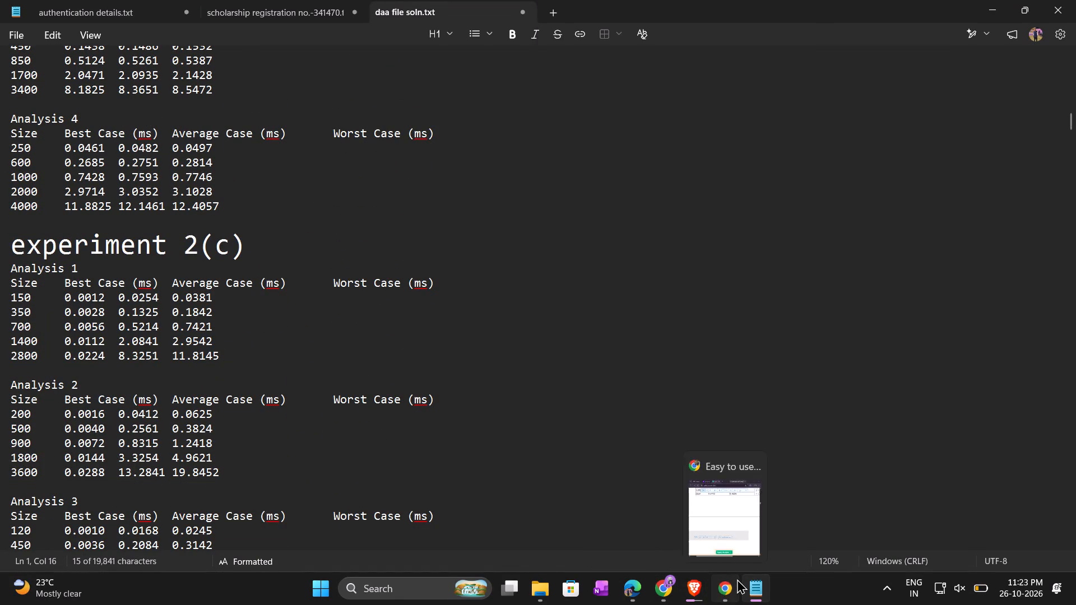
scroll(666, 360, "up", 4)
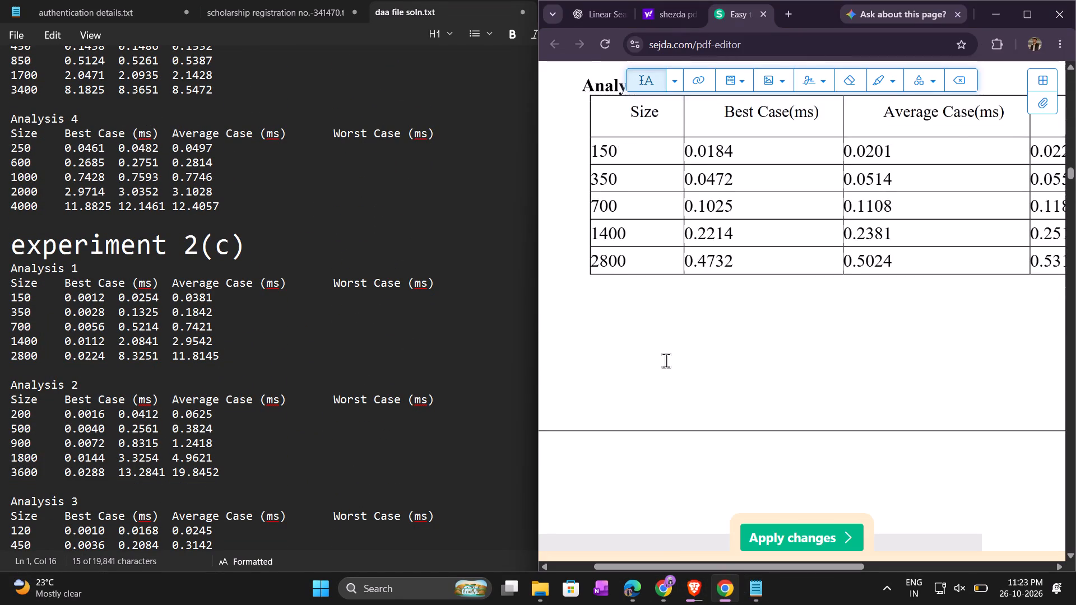
scroll(666, 360, "up", 7)
scroll(666, 360, "down", 1)
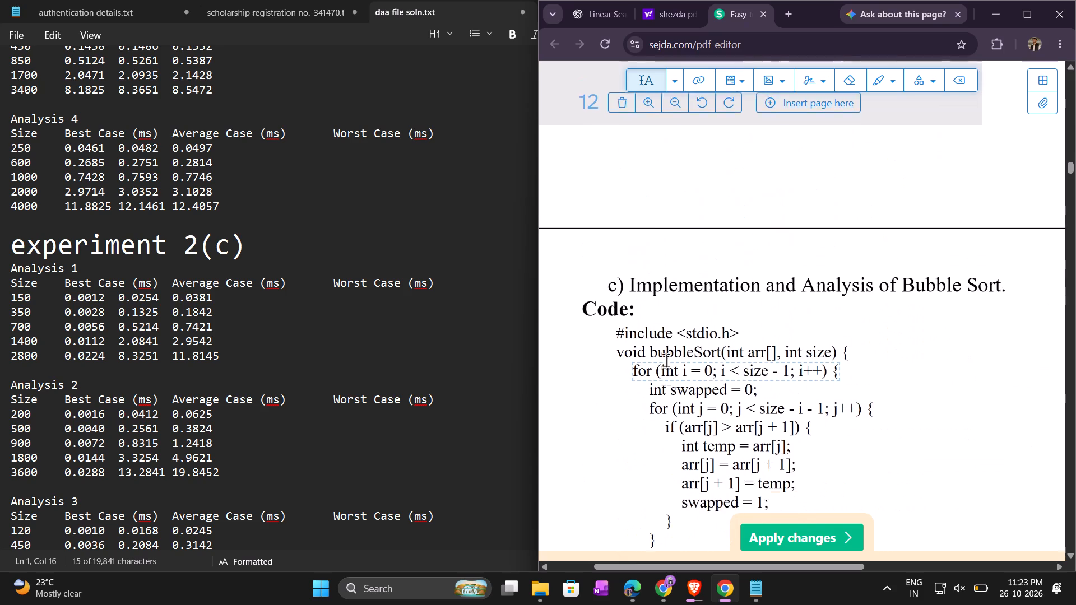
scroll(666, 360, "down", 3)
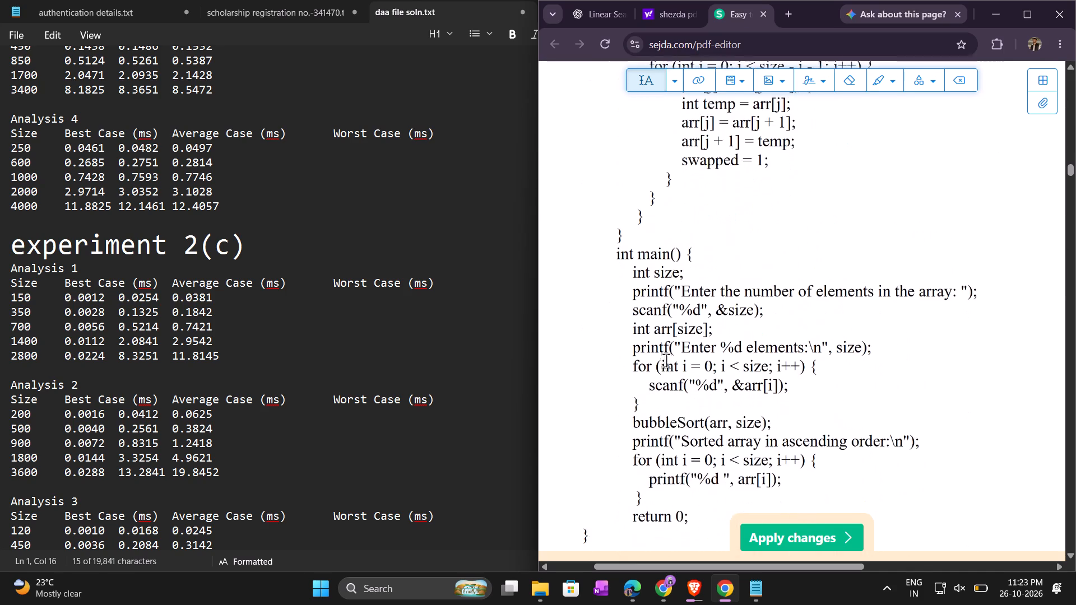
scroll(666, 360, "down", 3)
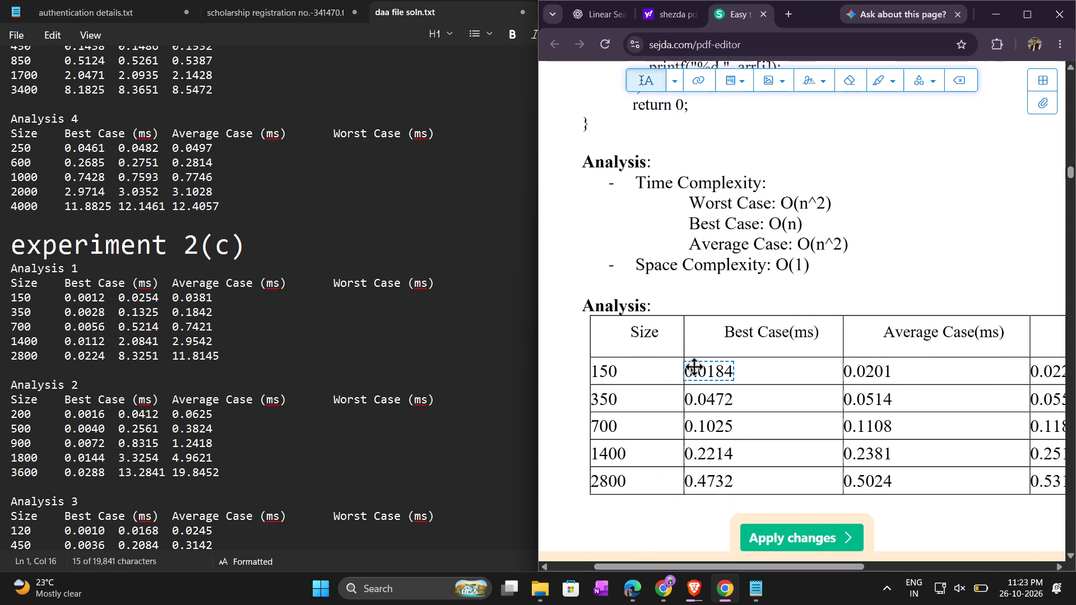
left_click_drag(571, 350, 708, 393)
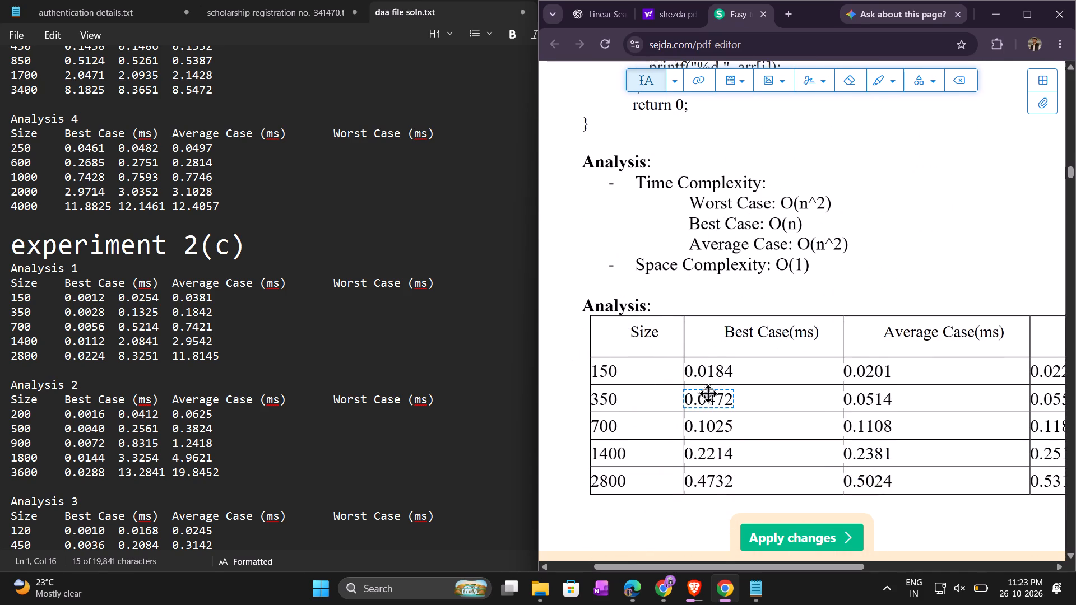
left_click_drag(708, 393, 477, 332)
scroll(613, 300, "down", 4)
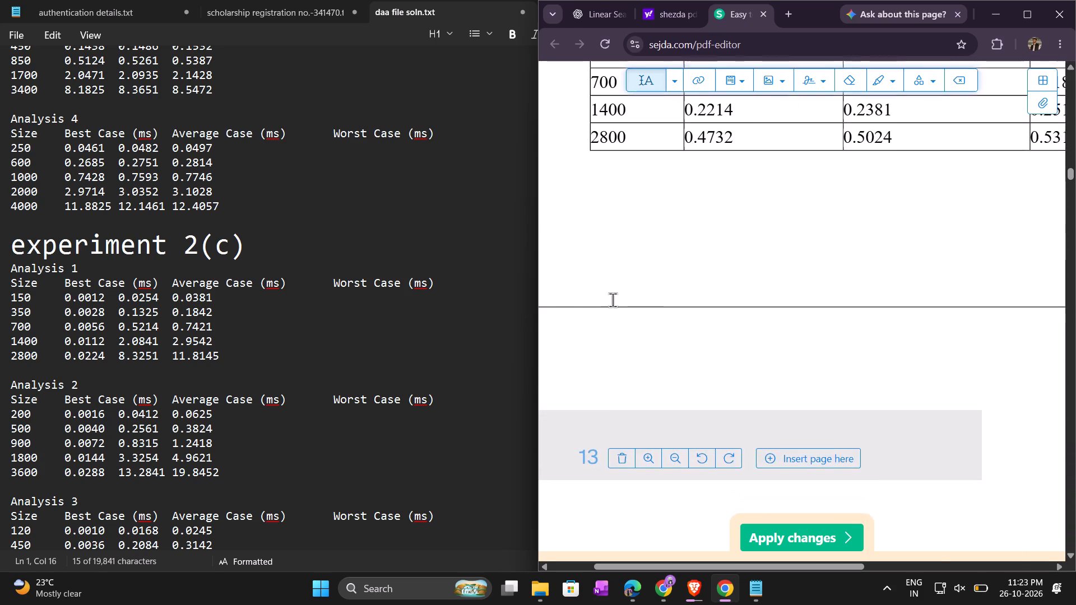
scroll(613, 300, "down", 1)
scroll(613, 300, "up", 1)
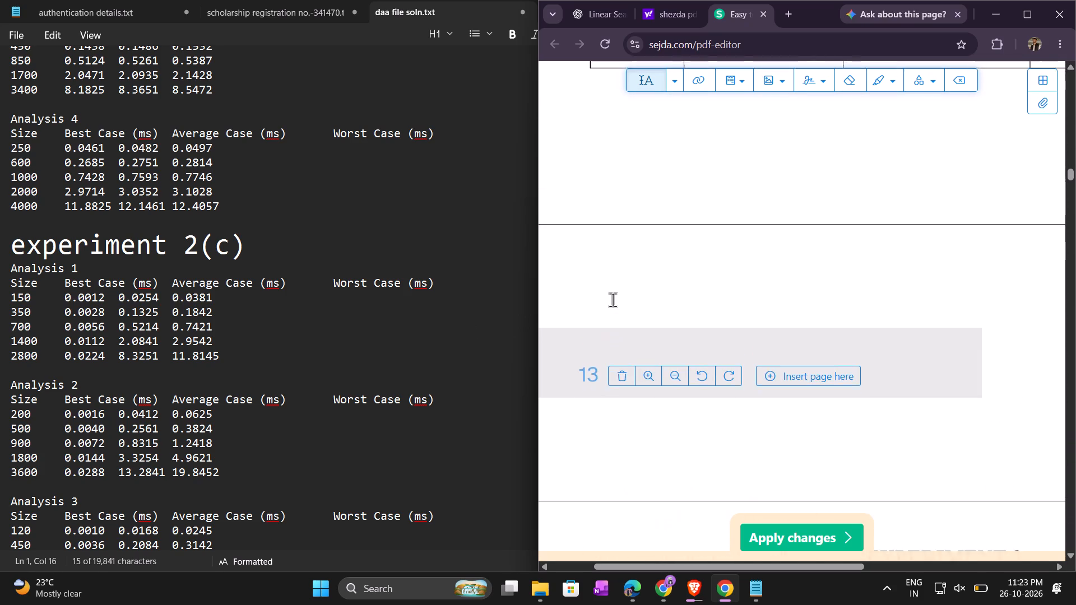
scroll(613, 300, "up", 2)
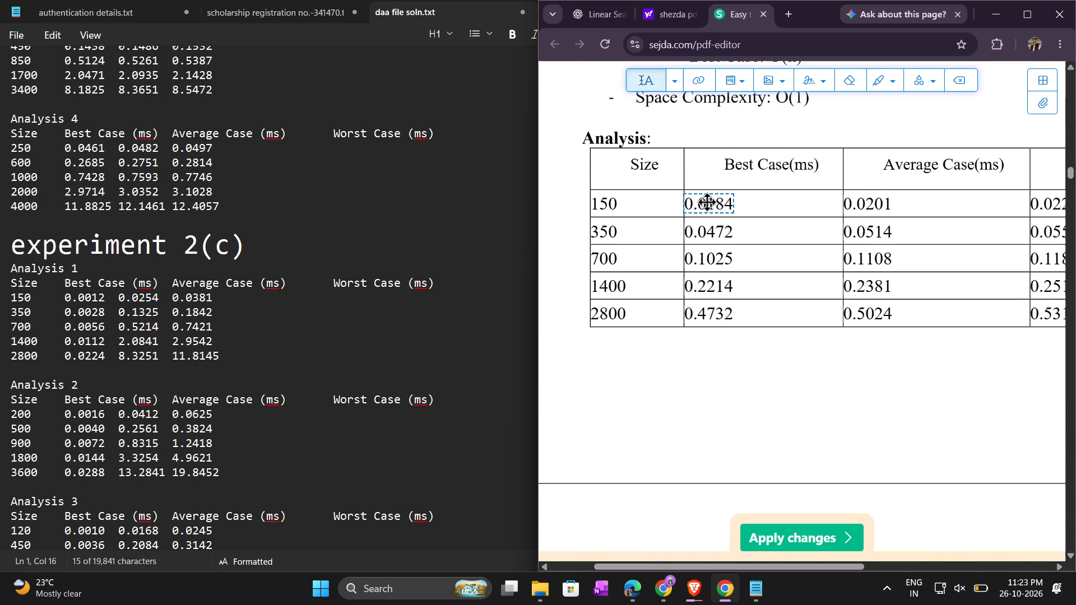
Fill the Bubble Sort table's Best Case column with 0.0012, 0.0028, 0.0056, 0.0112 and 0.0224 for sizes 150 to 2800.
left_click(709, 202)
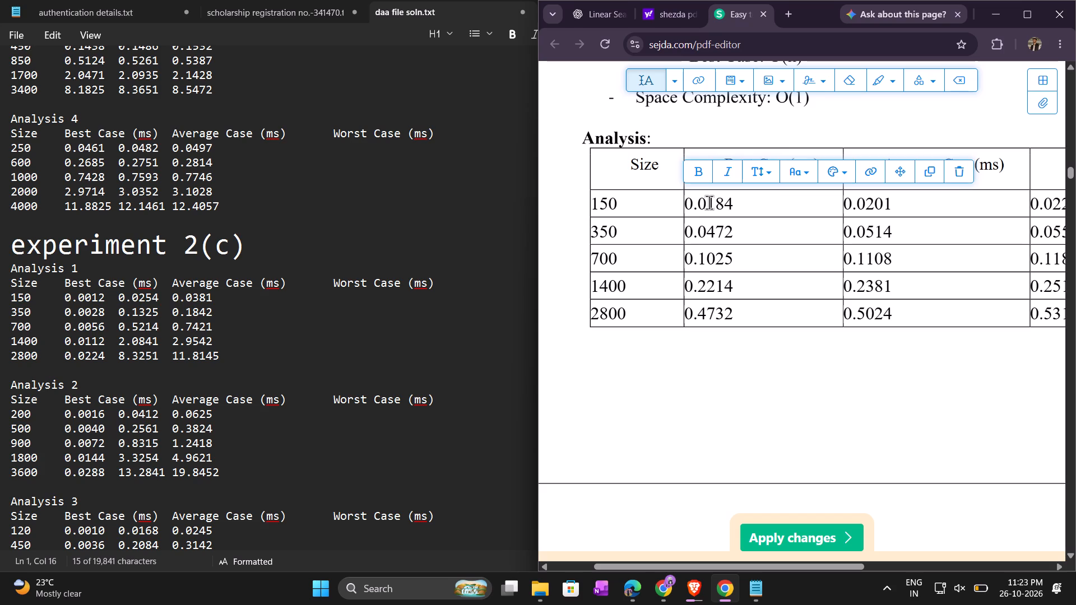
key("ctrl+a")
type("0.0")
type("012")
left_click(706, 227)
key("ctrl+a")
type("0.0028")
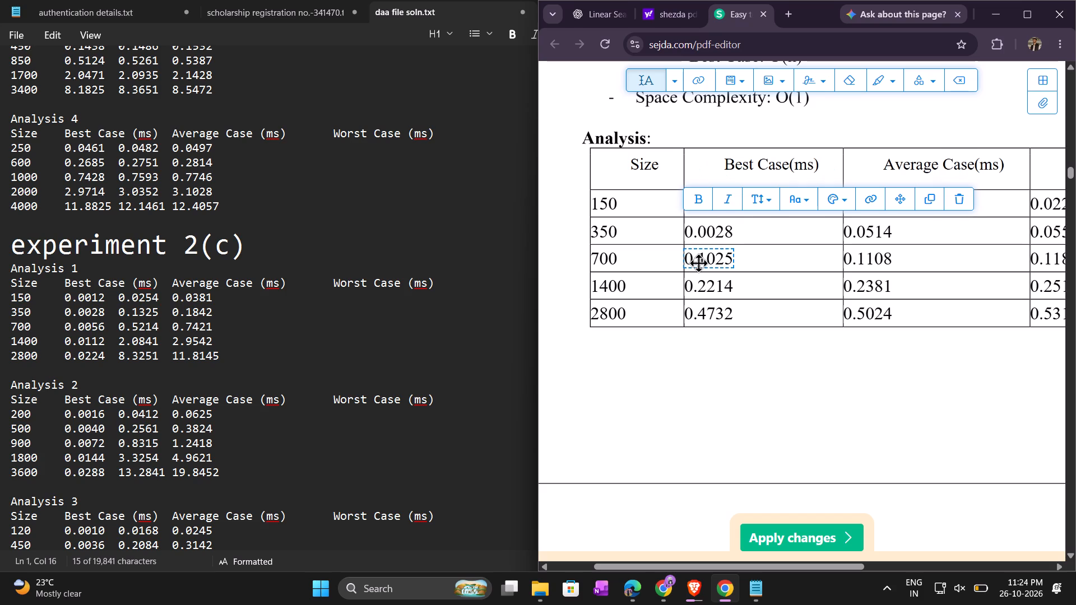
left_click(698, 263)
key("ctrl+a")
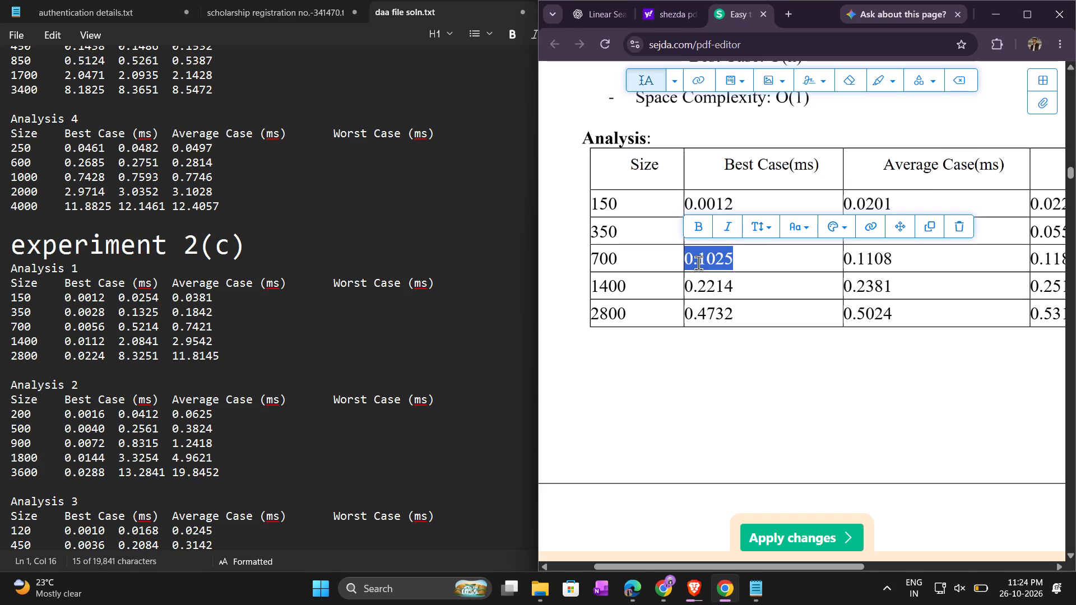
type("0.0056")
left_click(711, 283)
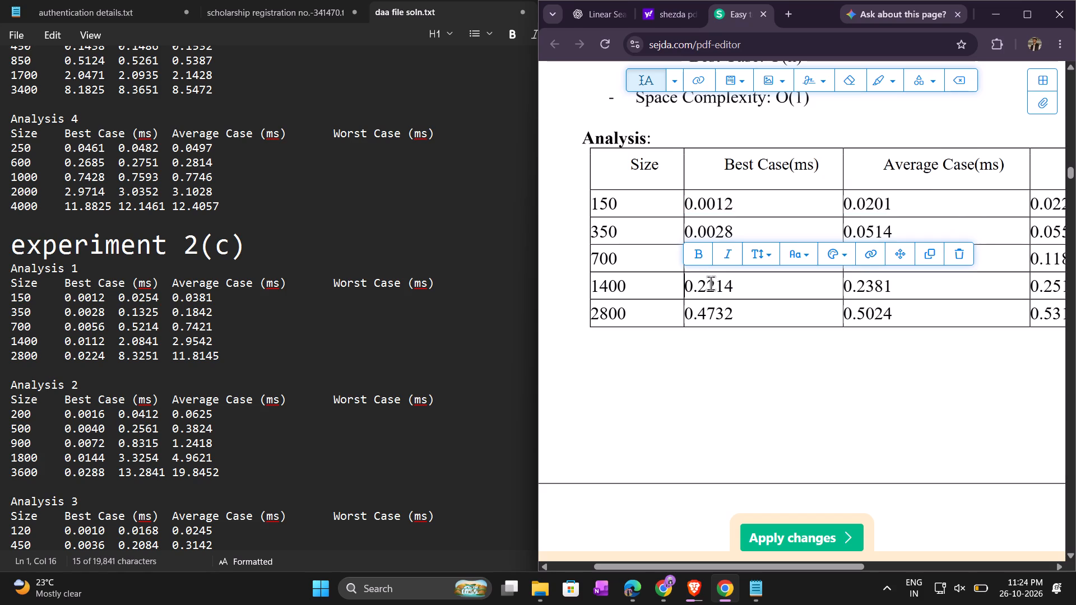
key("ctrl+a")
type("0.0")
type("112")
left_click(717, 313)
key("ctrl+a")
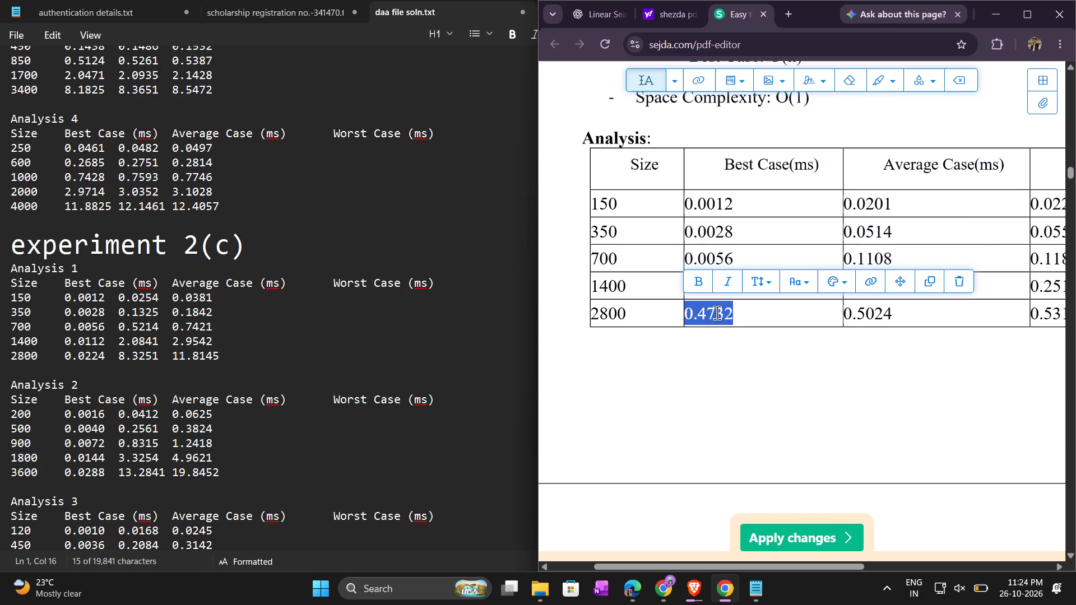
type("0.0224")
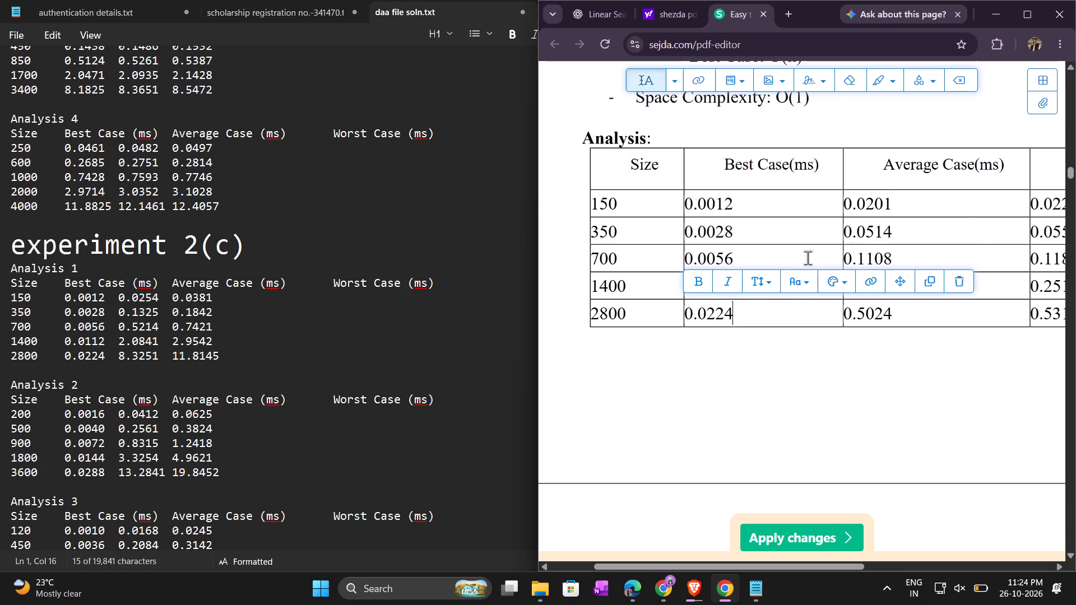
Set the size 150 Average Case to 0.0254, highlighting the five experiment 2(c) Analysis 1 data rows in Notepad as reference.
left_click(867, 198)
key("ctrl+a")
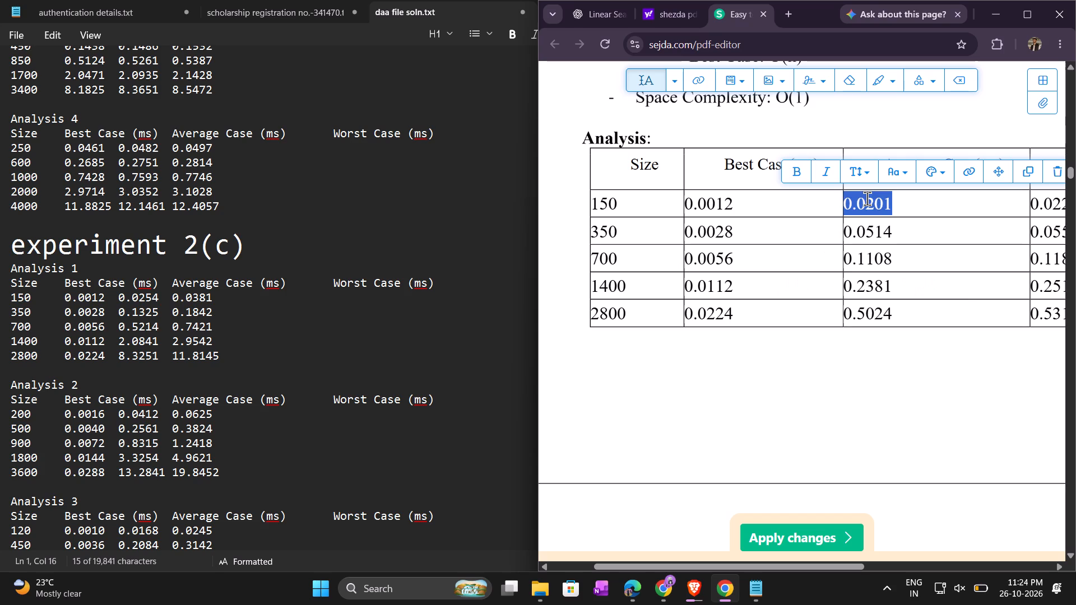
type("0.")
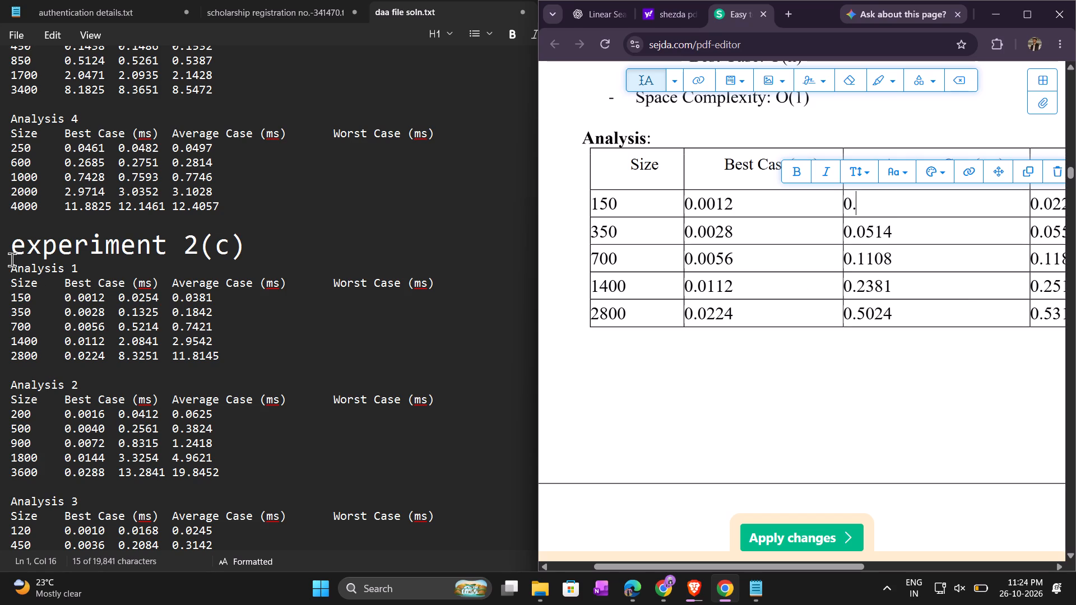
left_click_drag(7, 296, 193, 365)
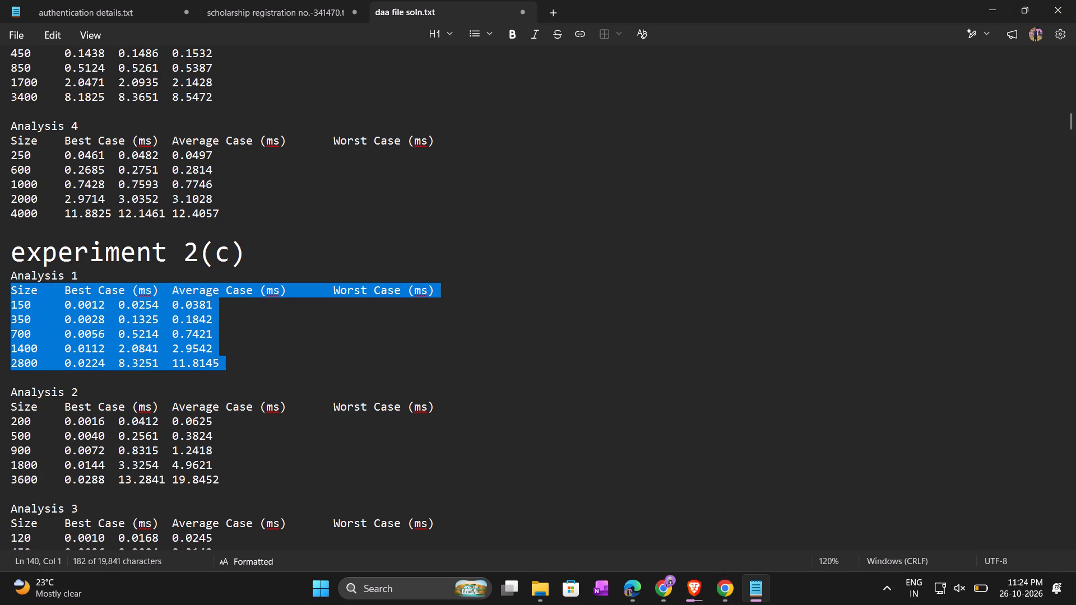
left_click_drag(193, 365, 194, 365)
left_click(278, 313)
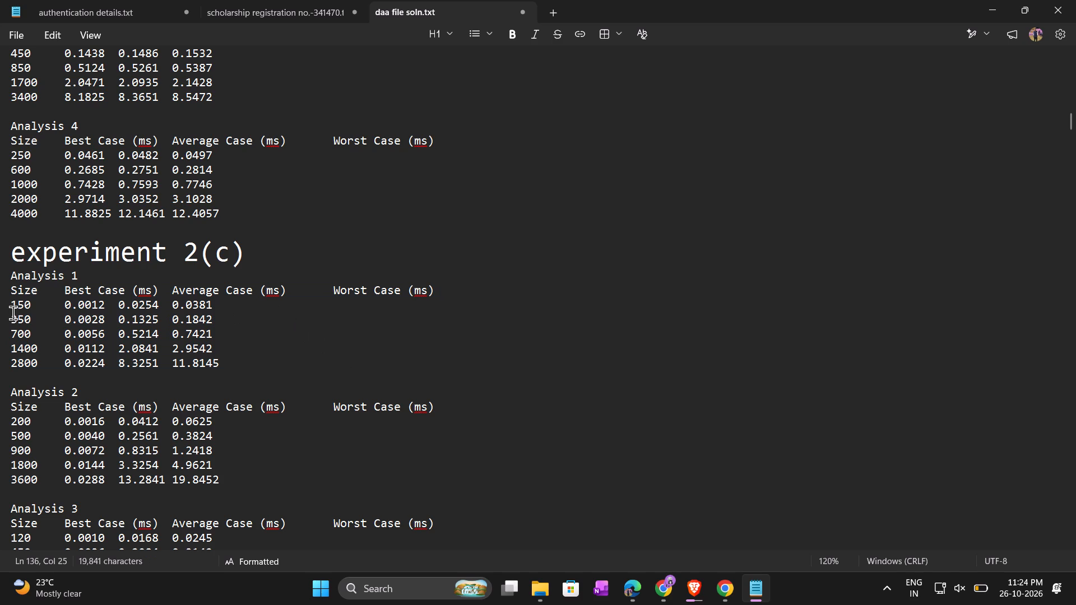
left_click_drag(10, 302, 194, 361)
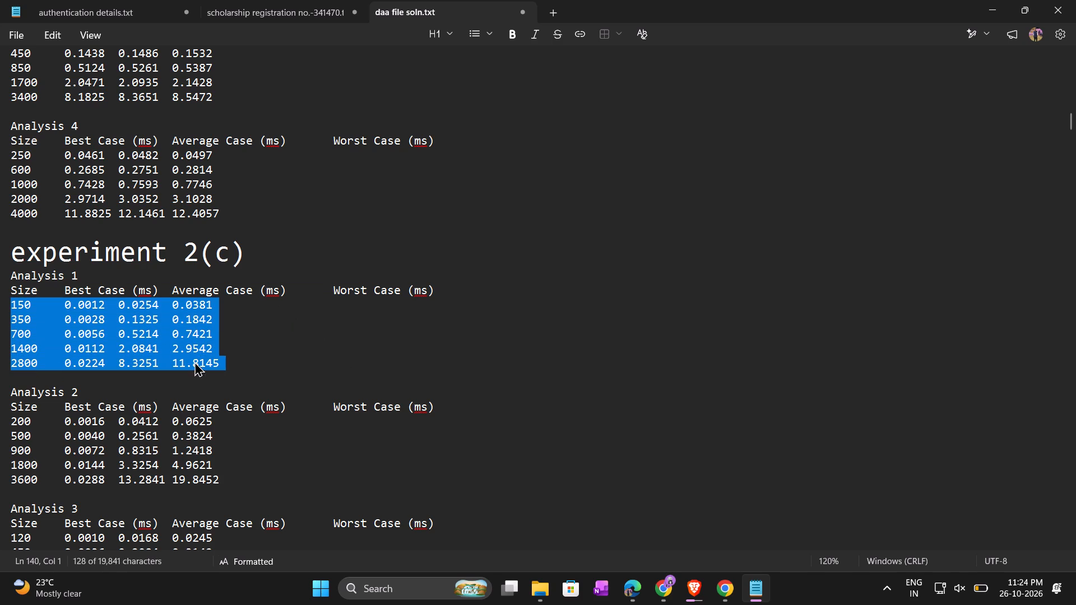
left_click(728, 599)
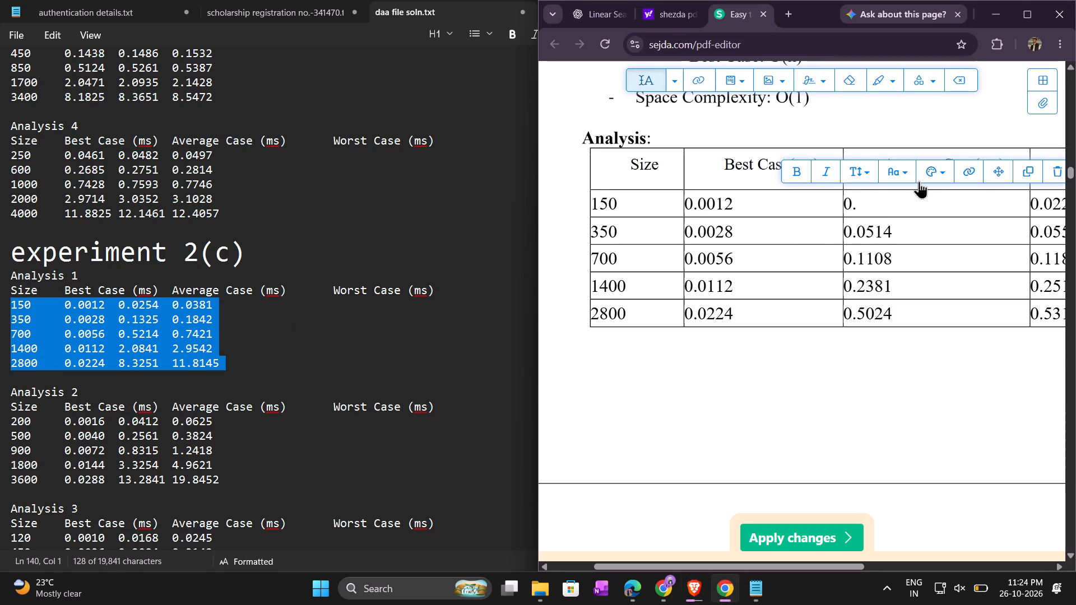
left_click(868, 206)
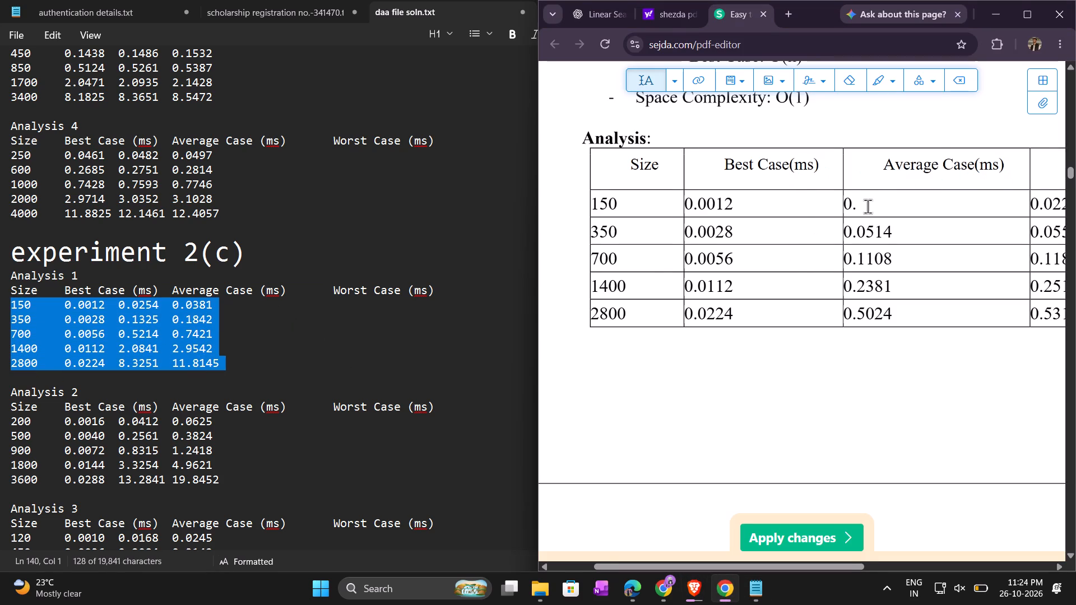
key("Right")
left_click(820, 206)
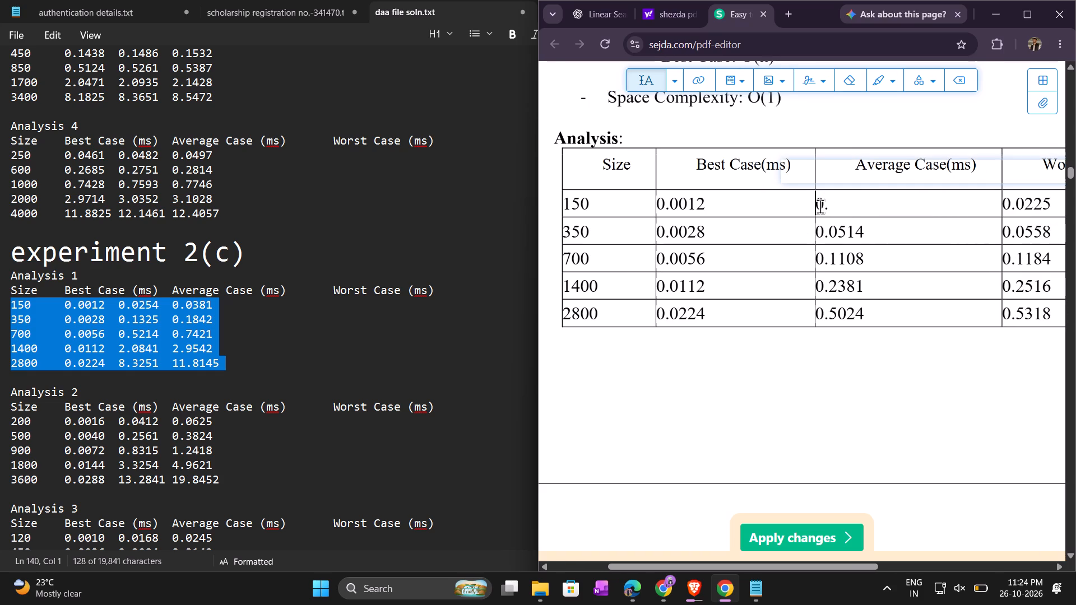
key("Right")
key("Right")
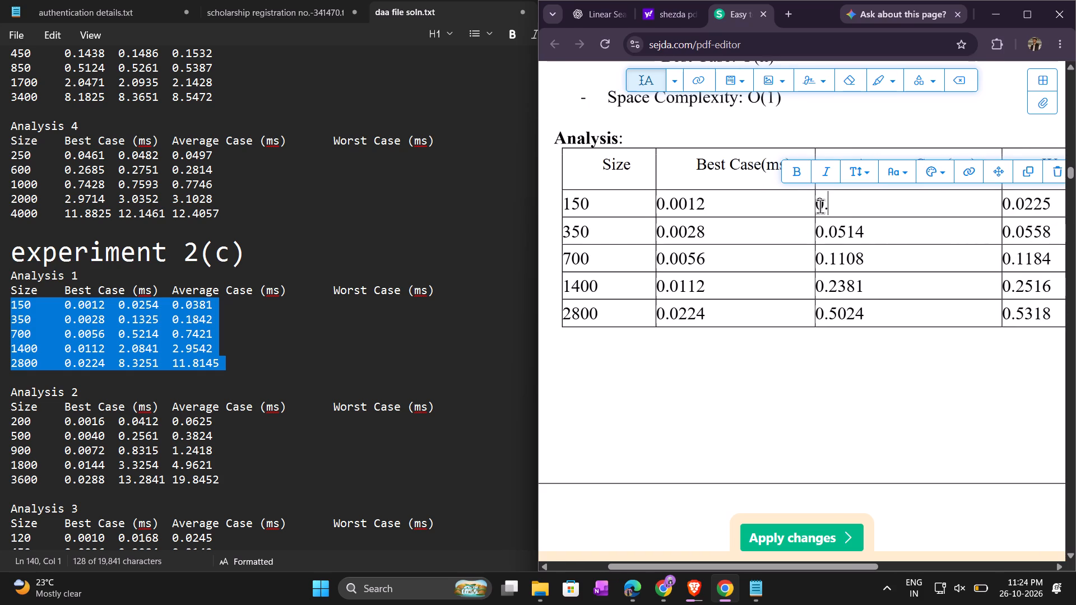
type("02")
type("54")
Set the Bubble Sort table's Average Case values to 0.1325 for size 350 and 0.5214 for size 700.
left_click(837, 229)
key("ctrl+a")
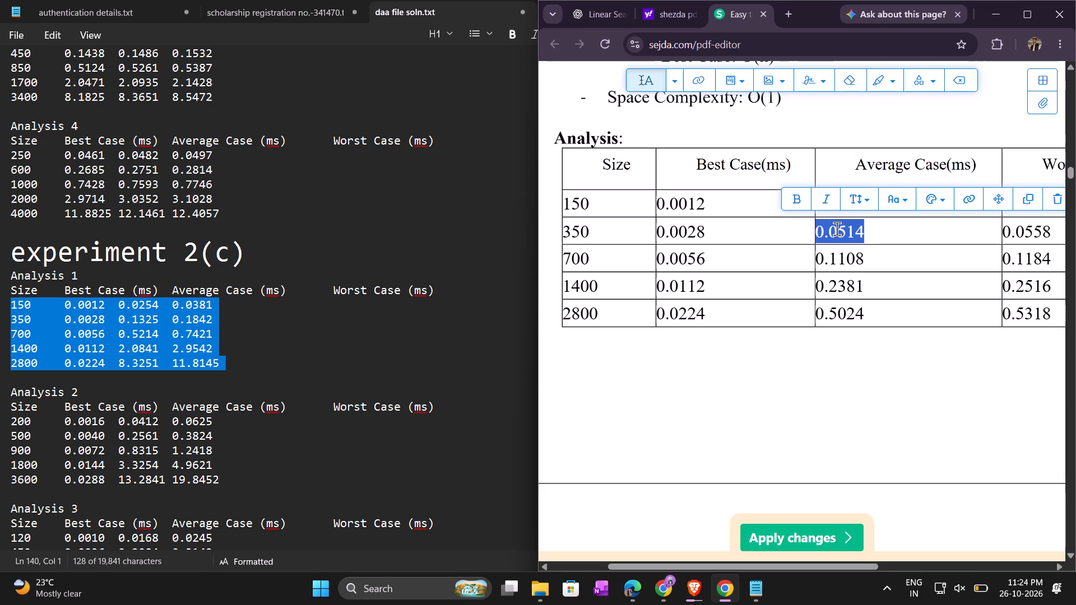
type("0.1325")
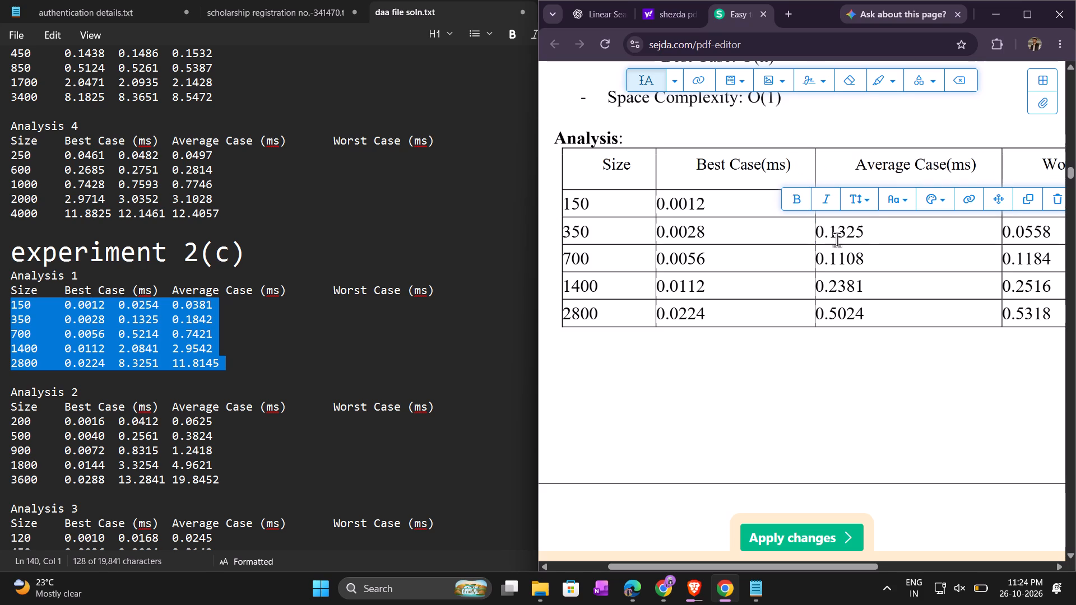
left_click(824, 266)
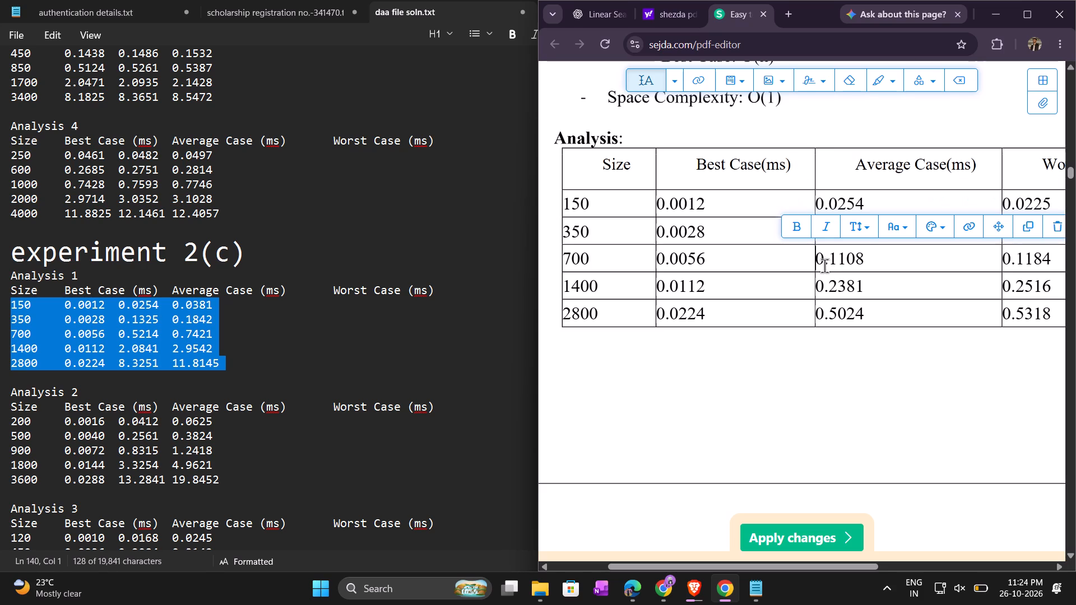
key("ctrl+a")
type("0.5214")
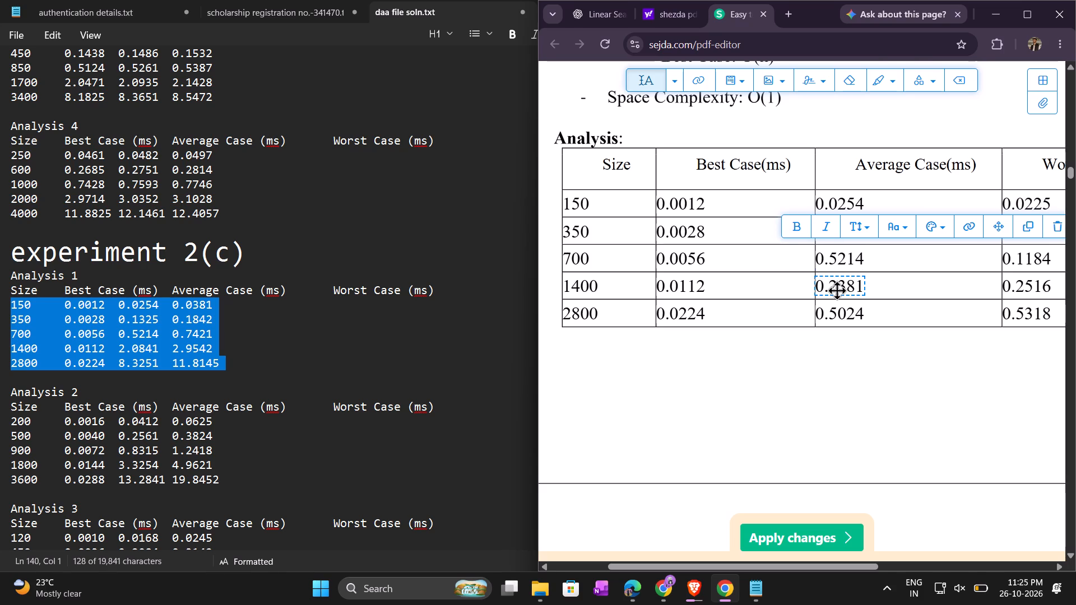
Enter 2.0841 as the size 700 Average Case, copy it, and replace that cell's content with 05214.
key("ctrl+a")
type("2.0")
type("841")
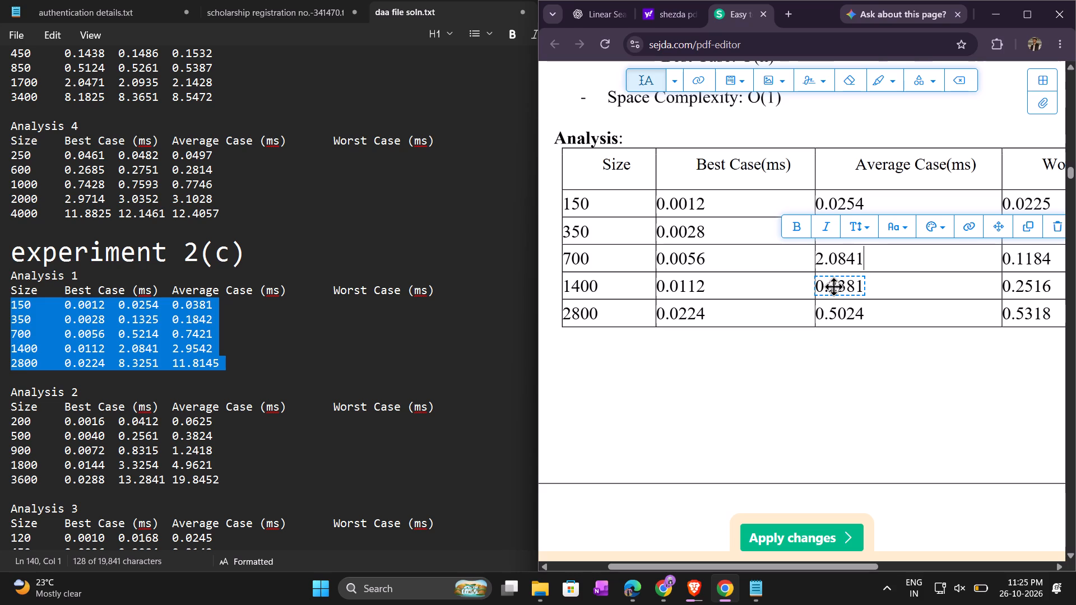
left_click(833, 286)
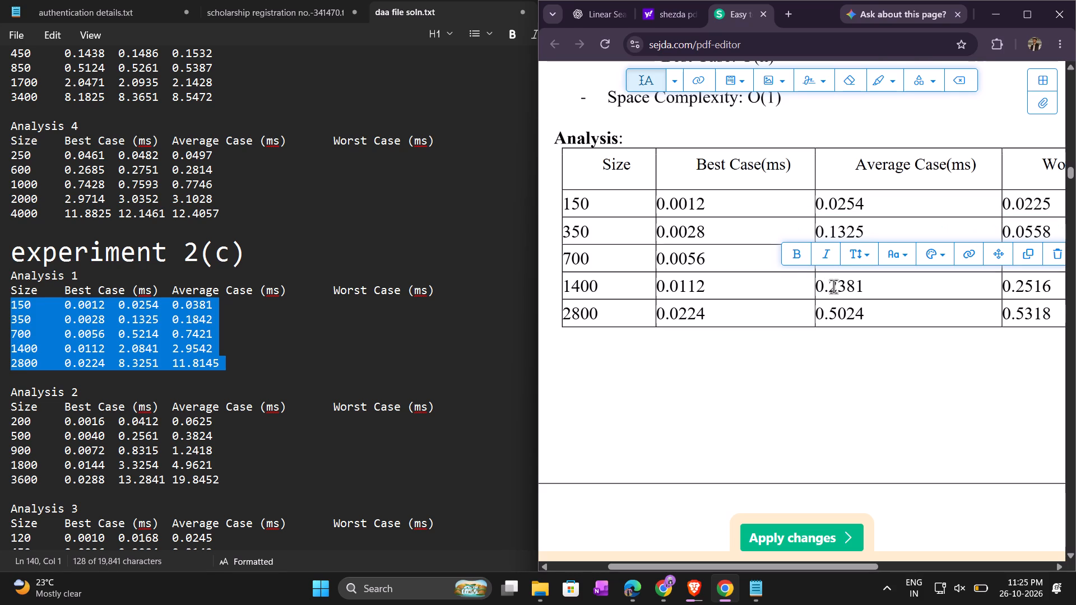
left_click(839, 266)
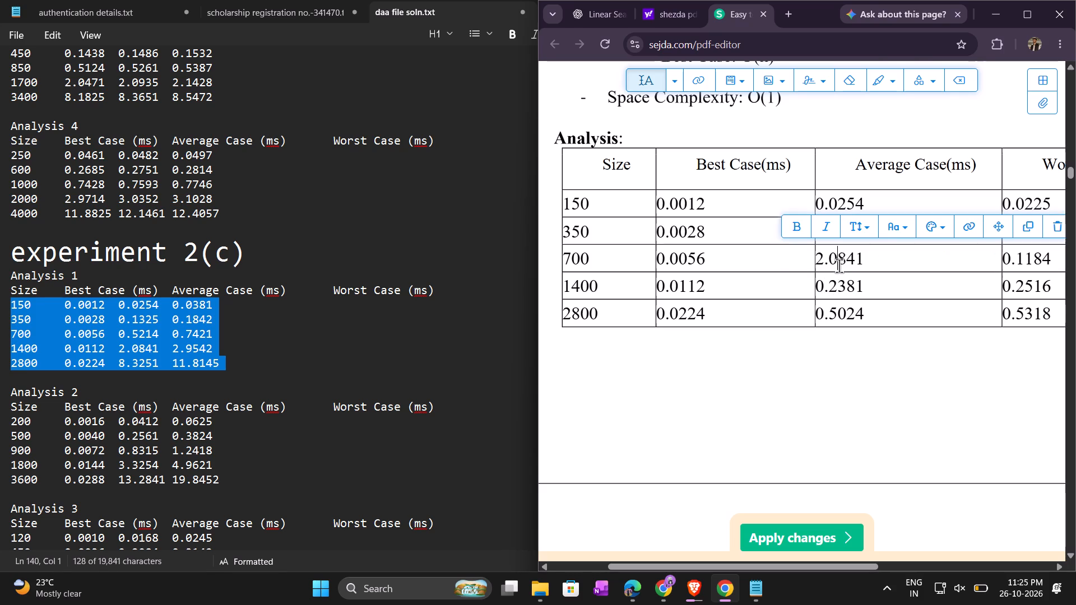
key("ctrl+a")
key("ctrl+c")
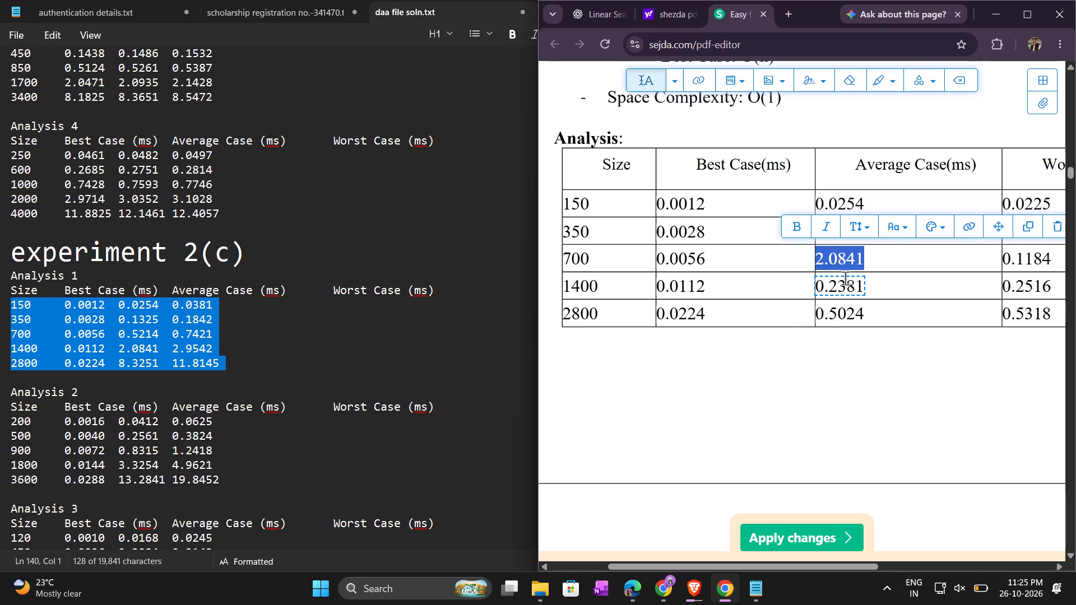
key("BackSpace")
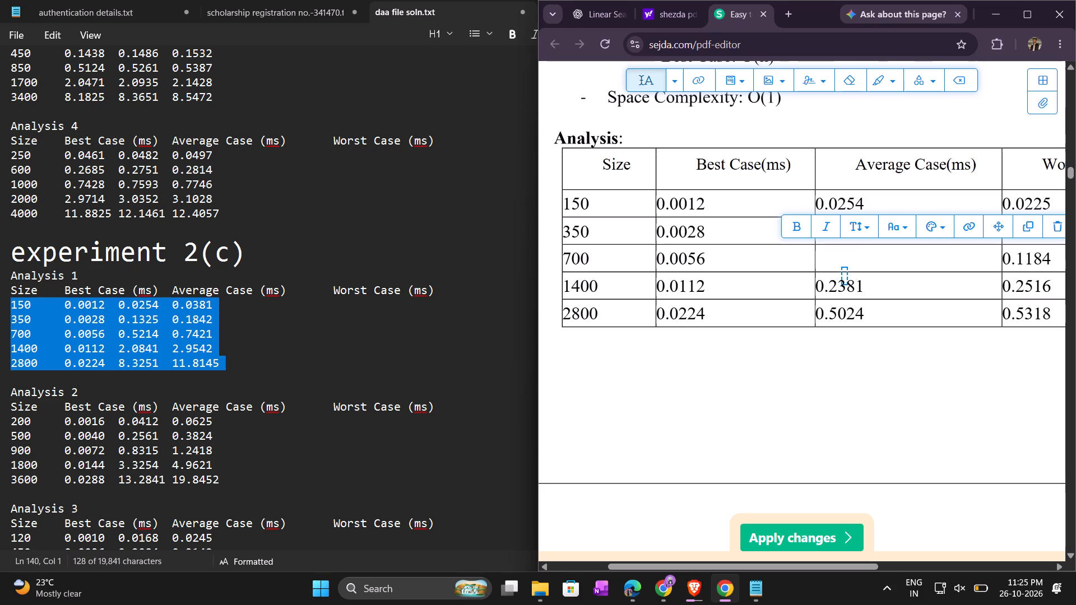
type("051")
key("BackSpace")
type("214")
Paste the copied 2.0841 as the size 1400 Average Case and set the size 2800 Average Case to 8.3251.
left_click(841, 283)
key("ctrl+a")
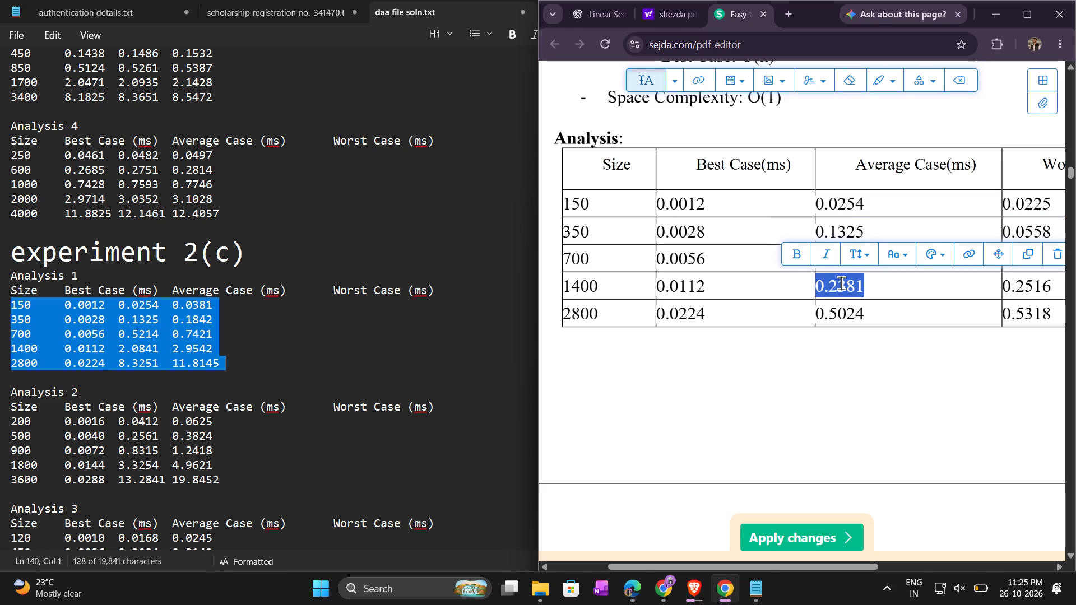
key("ctrl+v")
left_click(841, 318)
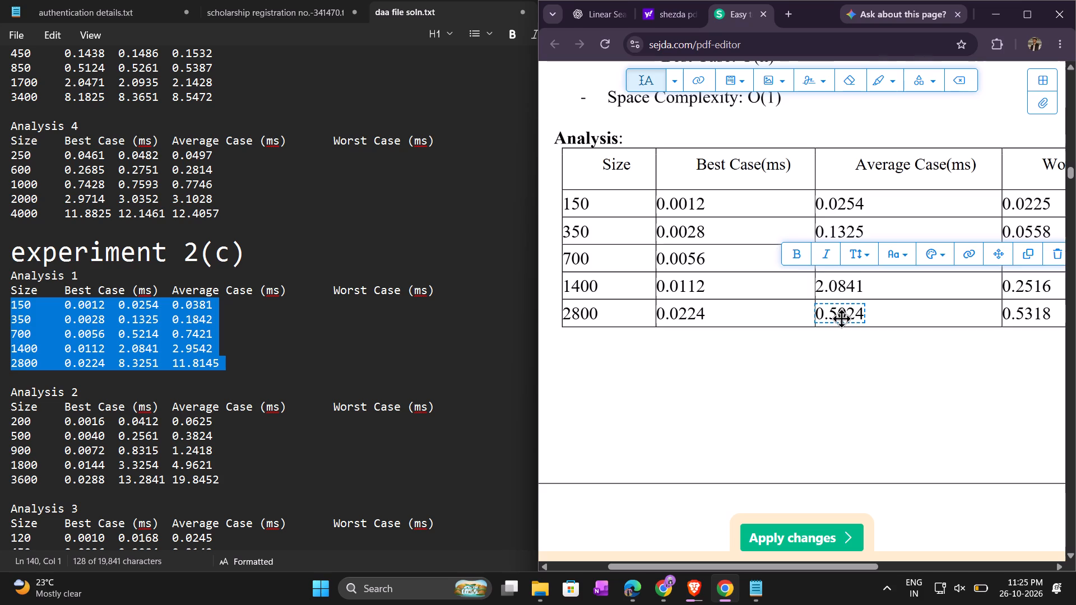
key("ctrl+a")
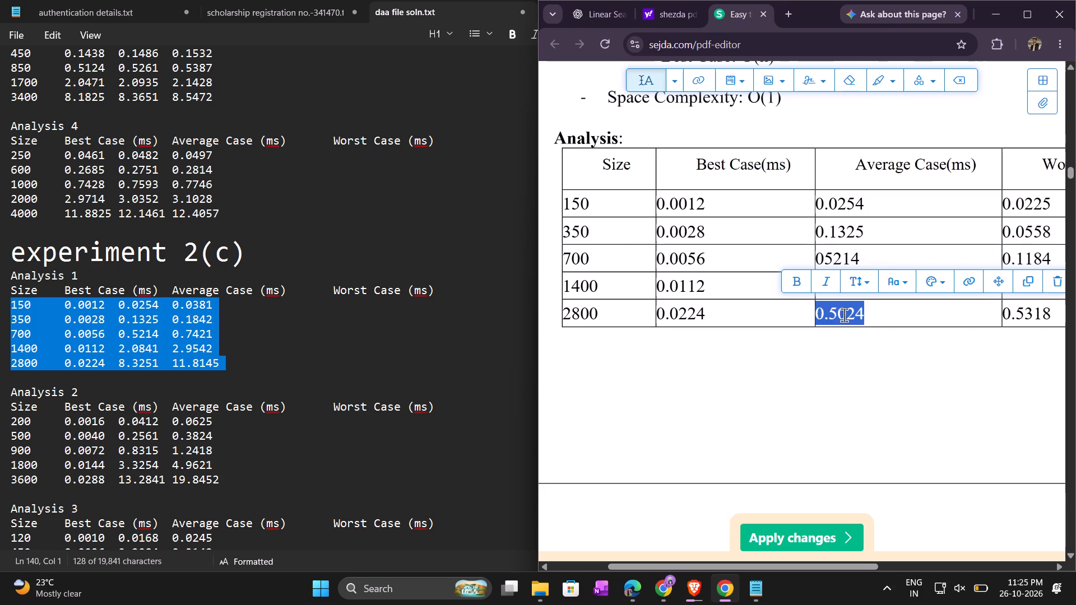
type("8.3251")
Set the Bubble Sort table's Worst Case values to 0.0381 for size 150, 0.1842 for size 350 and 0.7421 for size 700.
scroll(1021, 213, "left", 1)
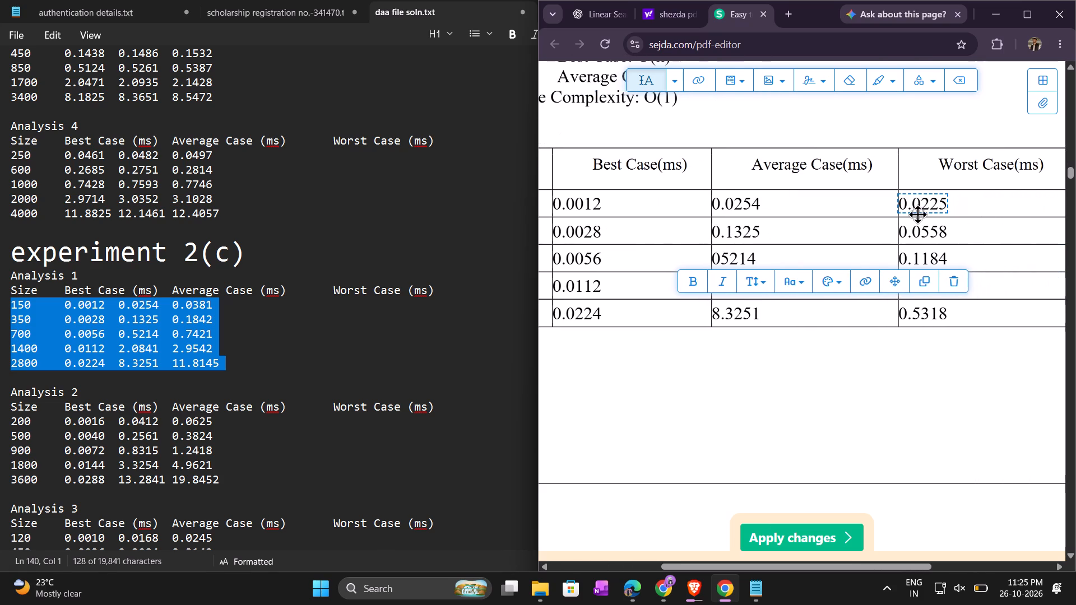
left_click(915, 203)
key("ctrl+a")
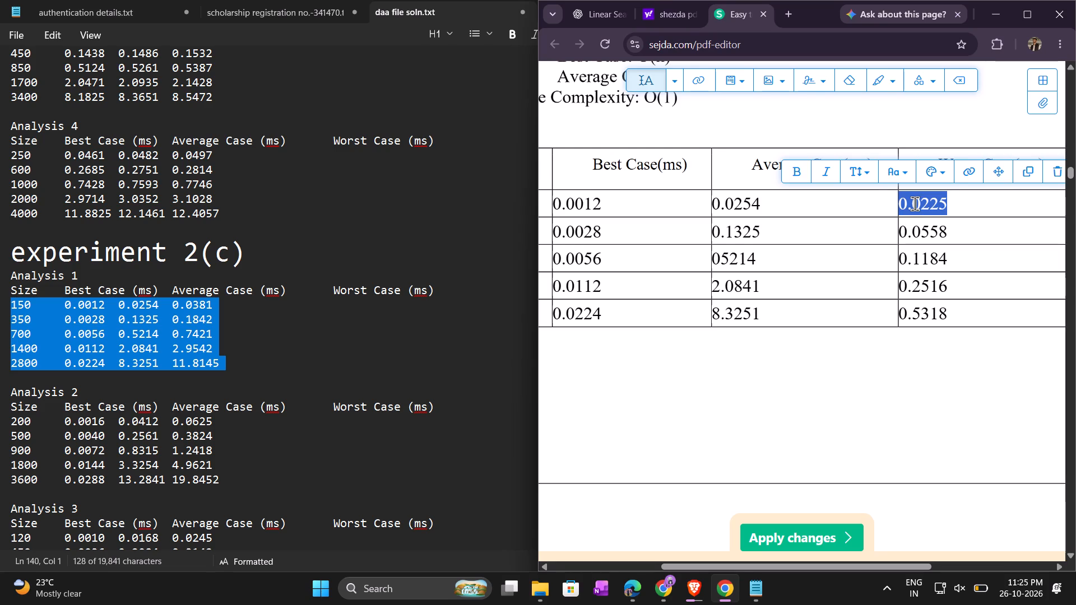
type("0.03")
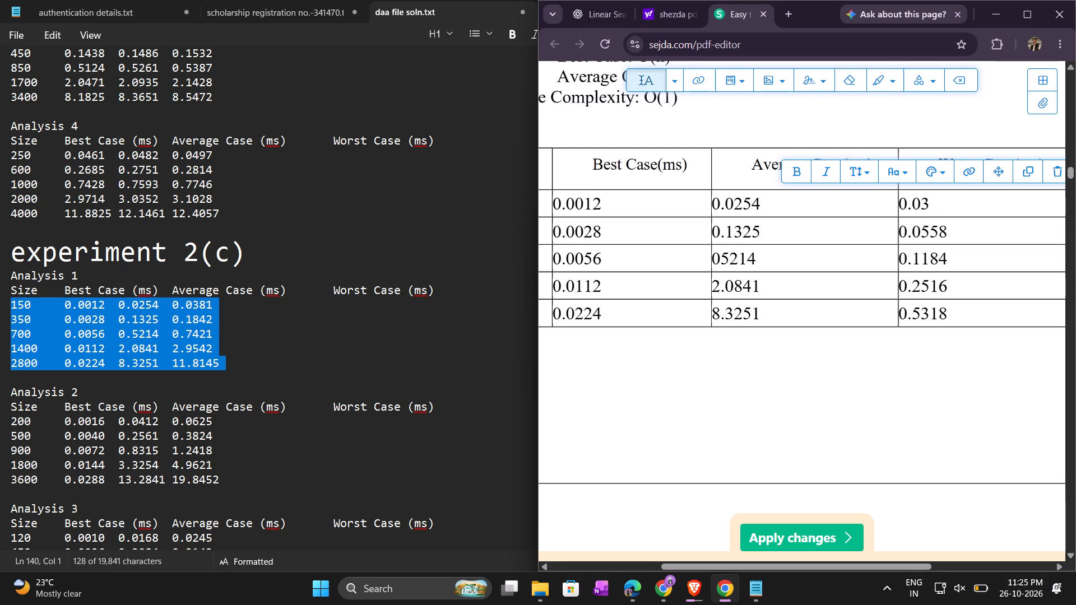
type("81")
left_click(922, 232)
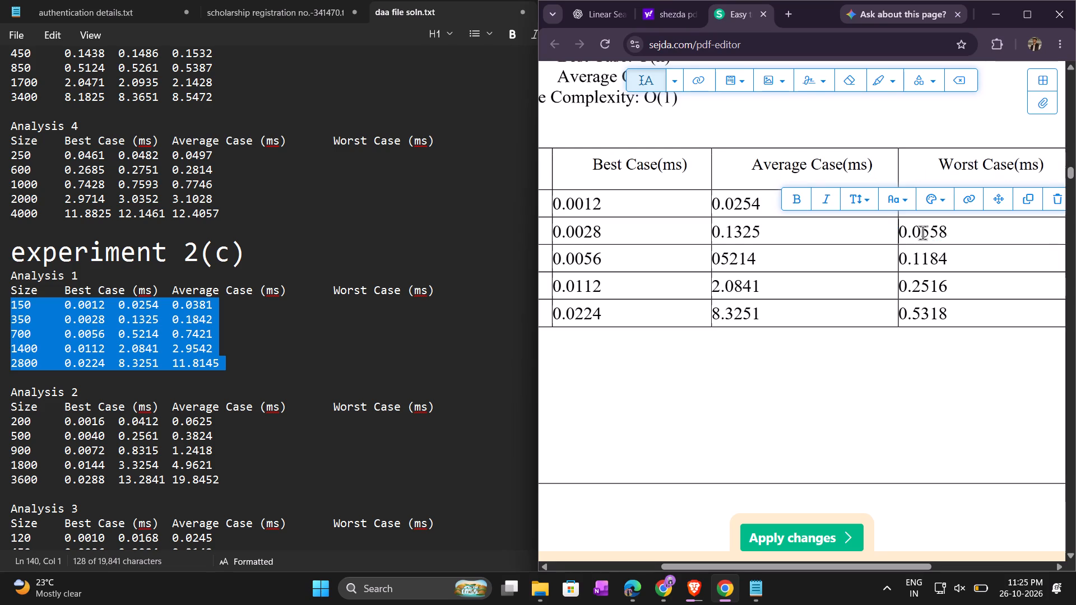
key("ctrl+a")
type("0.0")
key("BackSpace")
type("18")
type("42")
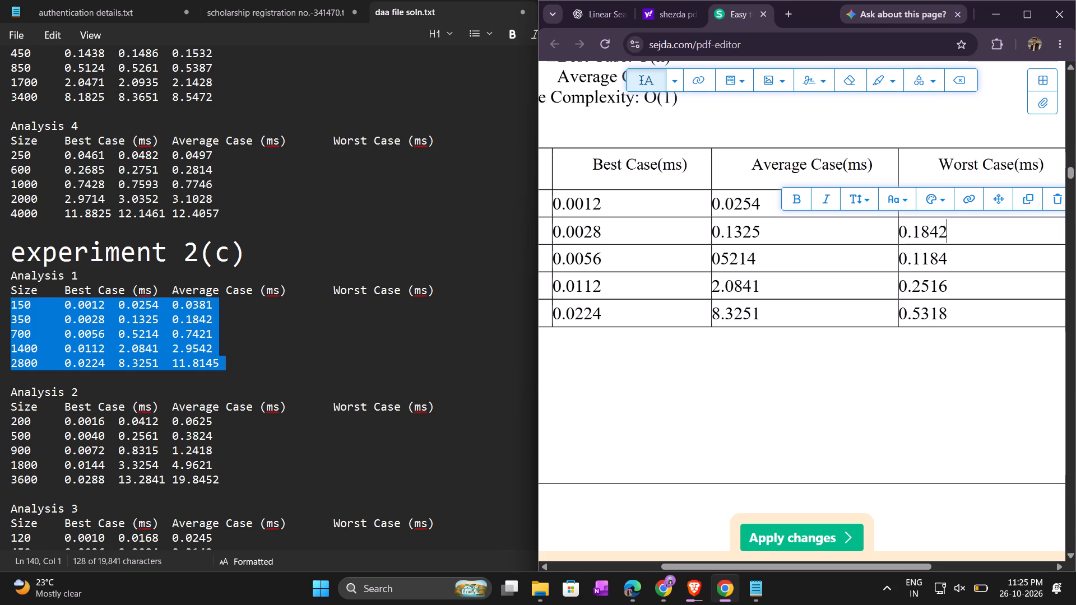
left_click(913, 249)
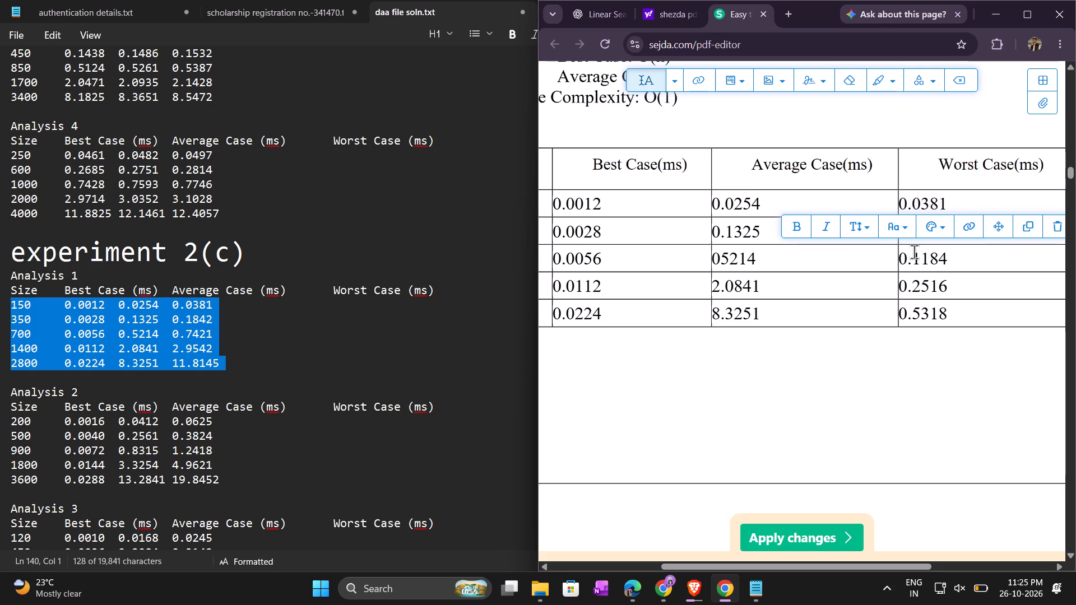
left_click(914, 252)
key("ctrl+a")
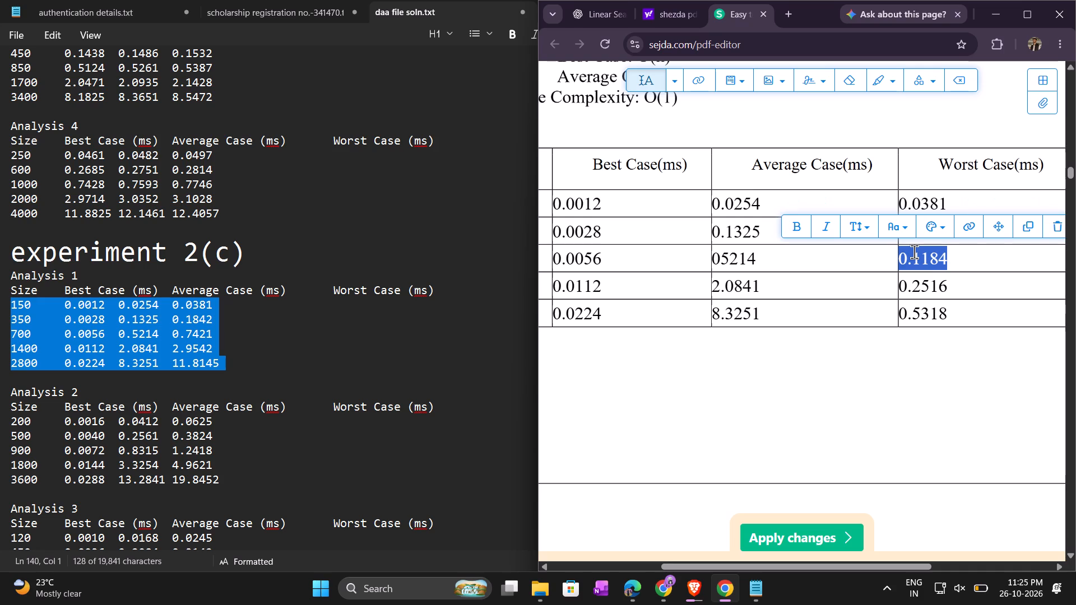
type("0.7421")
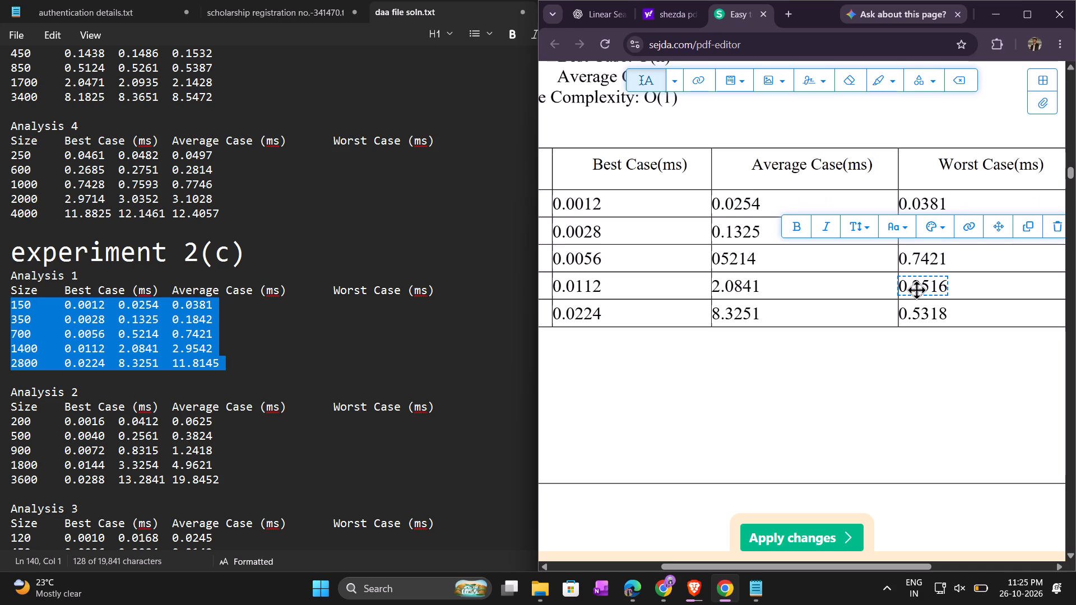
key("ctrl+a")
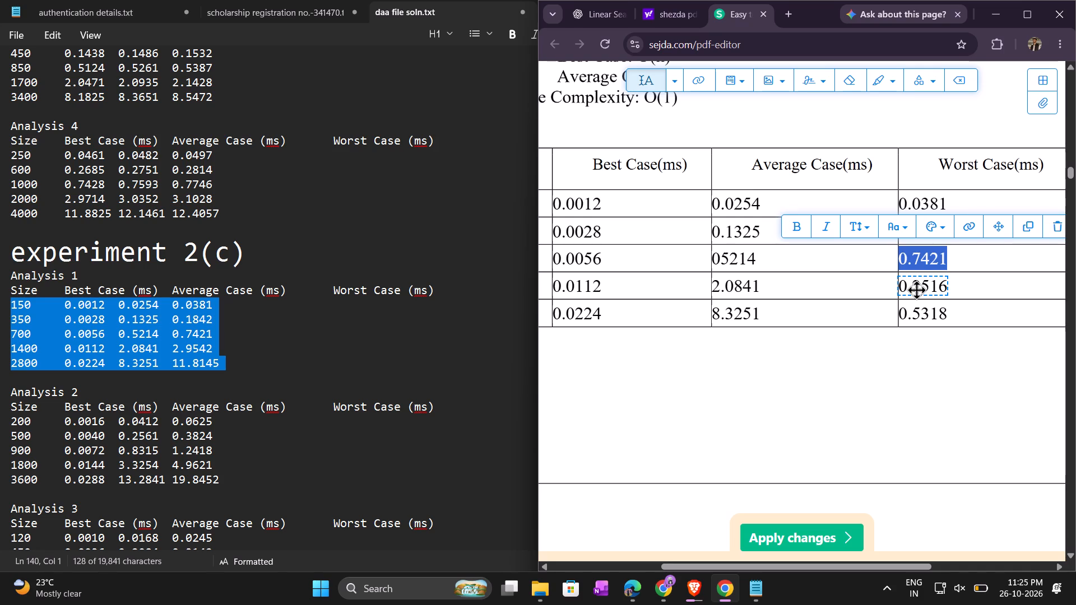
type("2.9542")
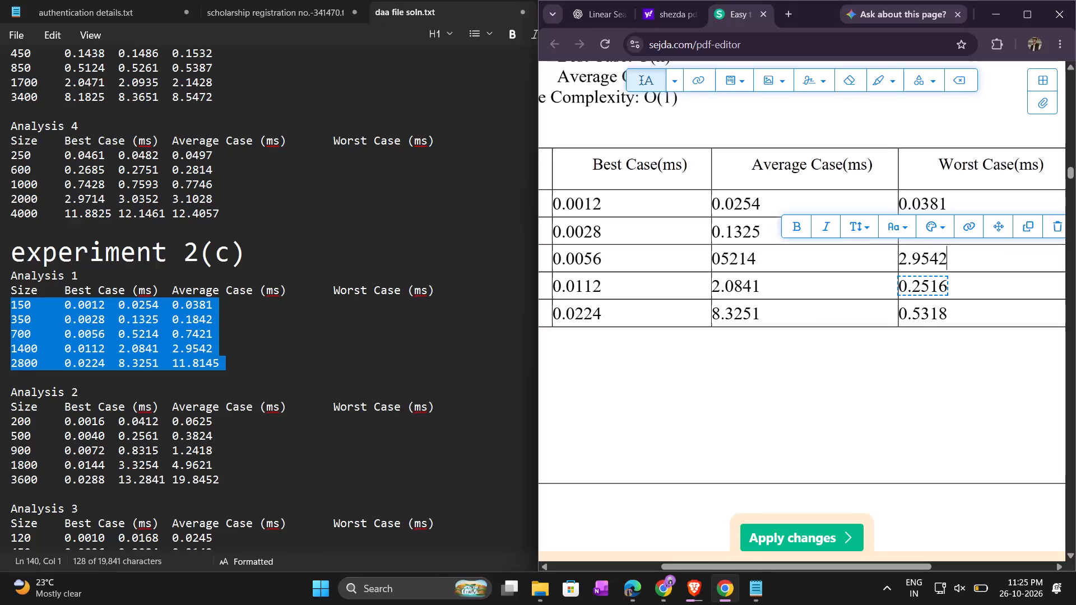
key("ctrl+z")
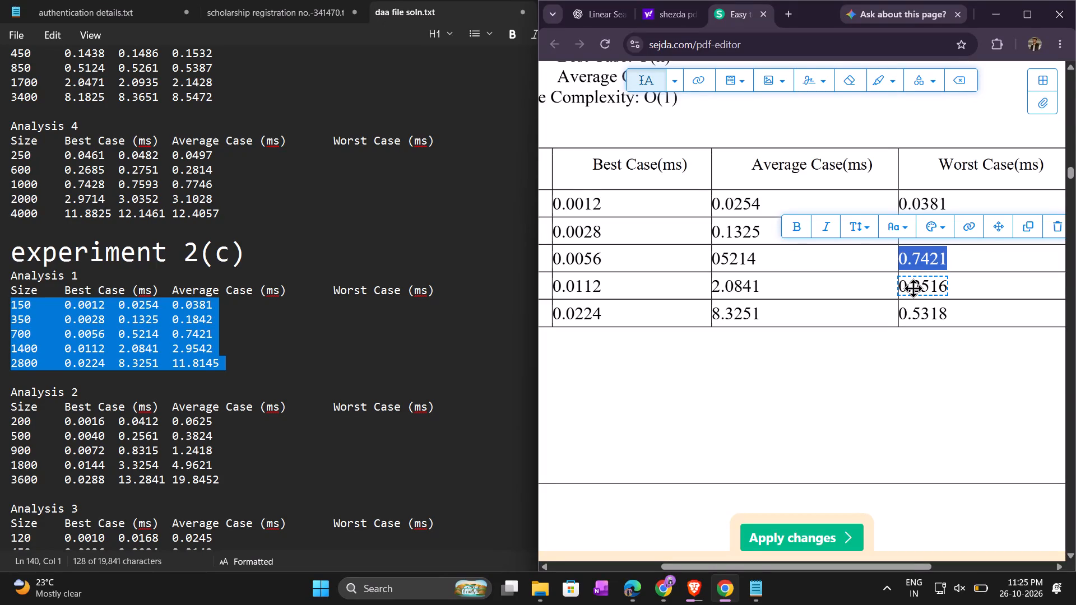
Set the Bubble Sort table's Worst Case values to 2.7542 for size 1400 and 11.8145 for size 2800.
left_click(936, 292)
left_click(918, 286)
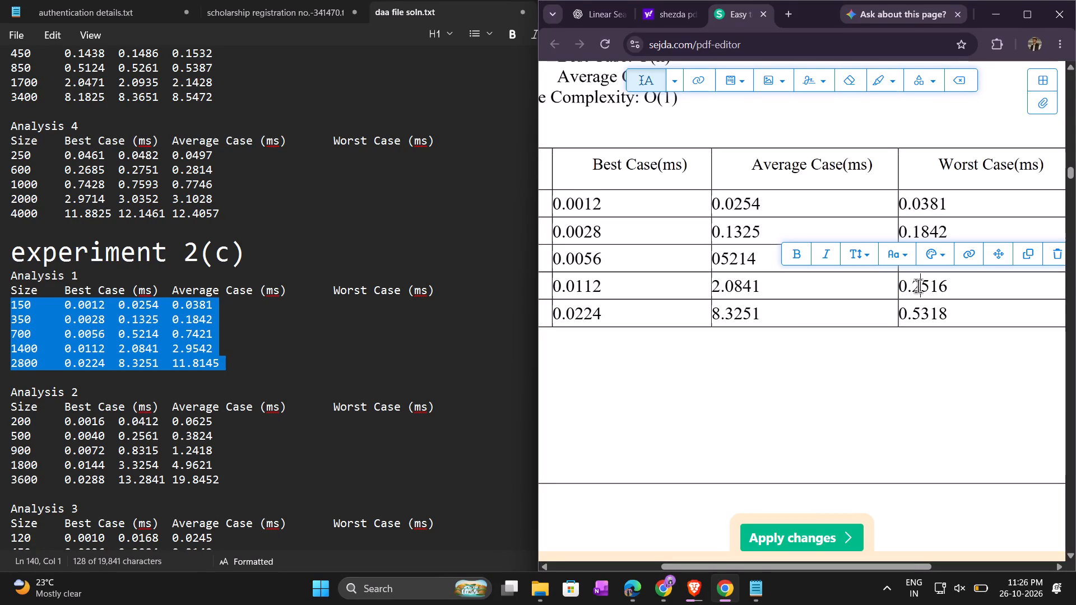
key("ctrl+a")
type("2.")
type("7542")
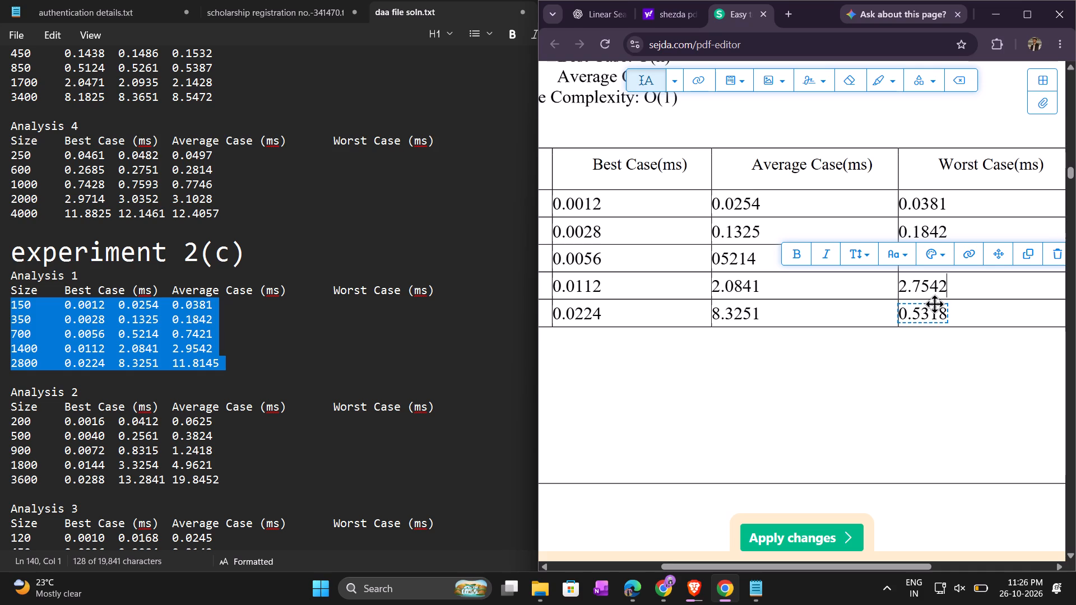
left_click(925, 312)
key("ctrl+a")
type("11.")
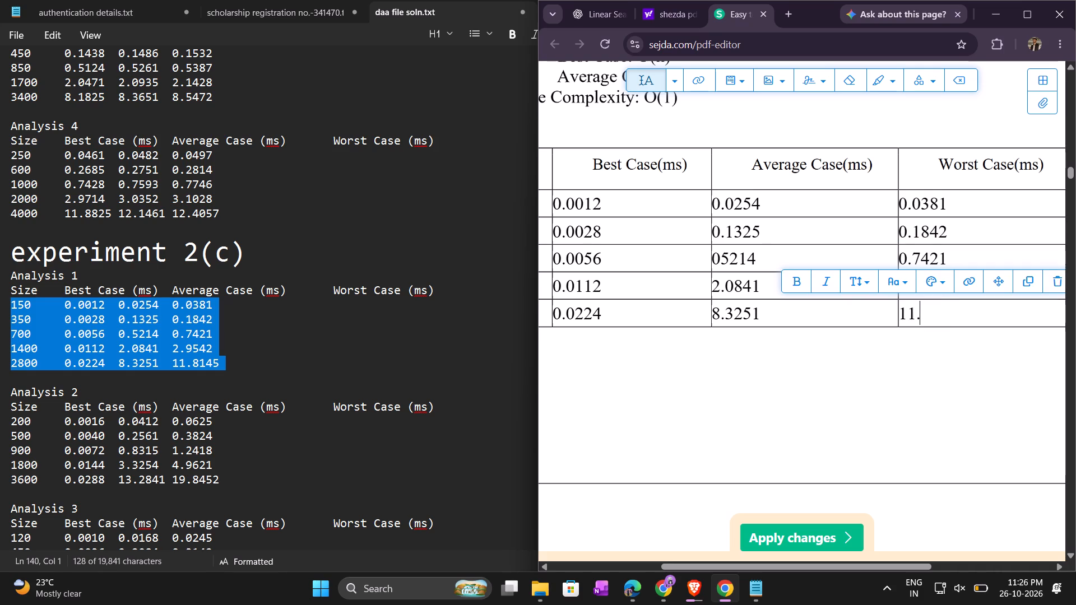
type("8145")
Find the Merge Sort analysis table in the PDF and highlight the experiment 3(a) Analysis 1 data rows in Notepad as reference.
scroll(833, 327, "down", 7)
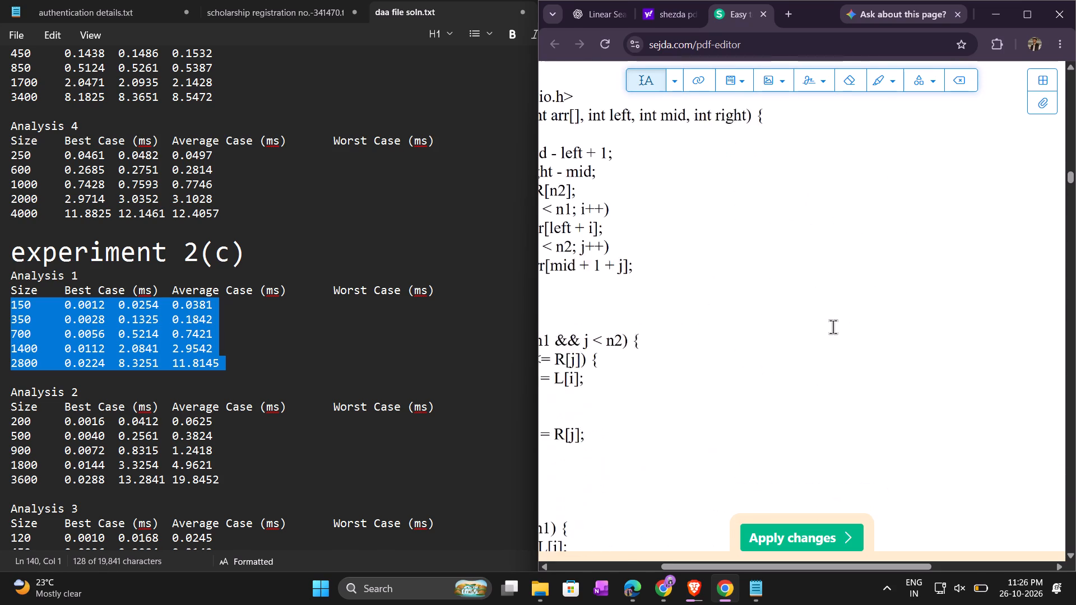
scroll(833, 327, "down", 8)
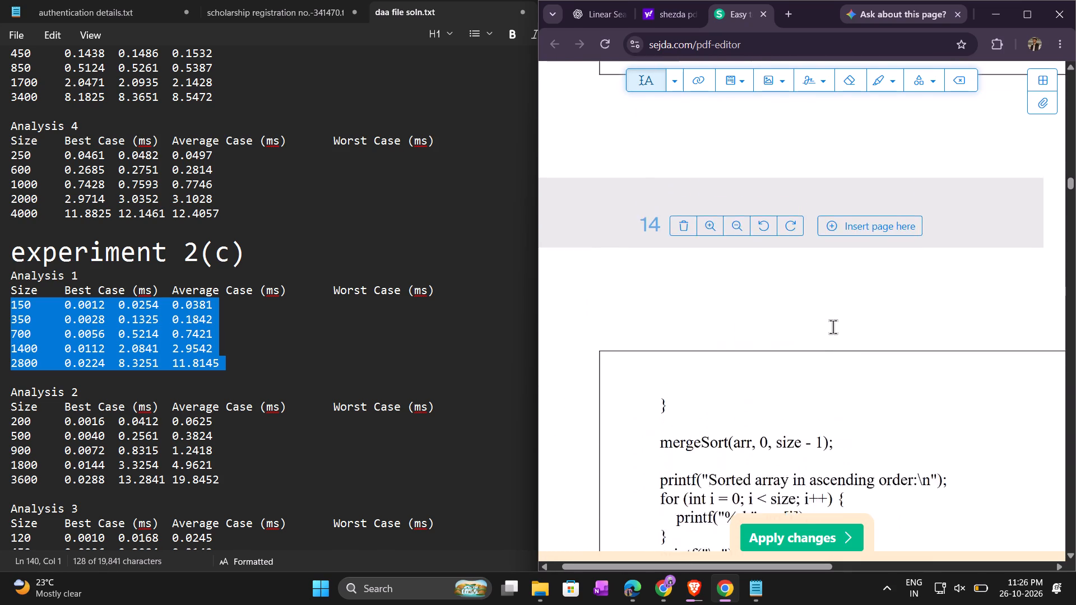
scroll(833, 327, "down", 5)
scroll(833, 327, "left", 1)
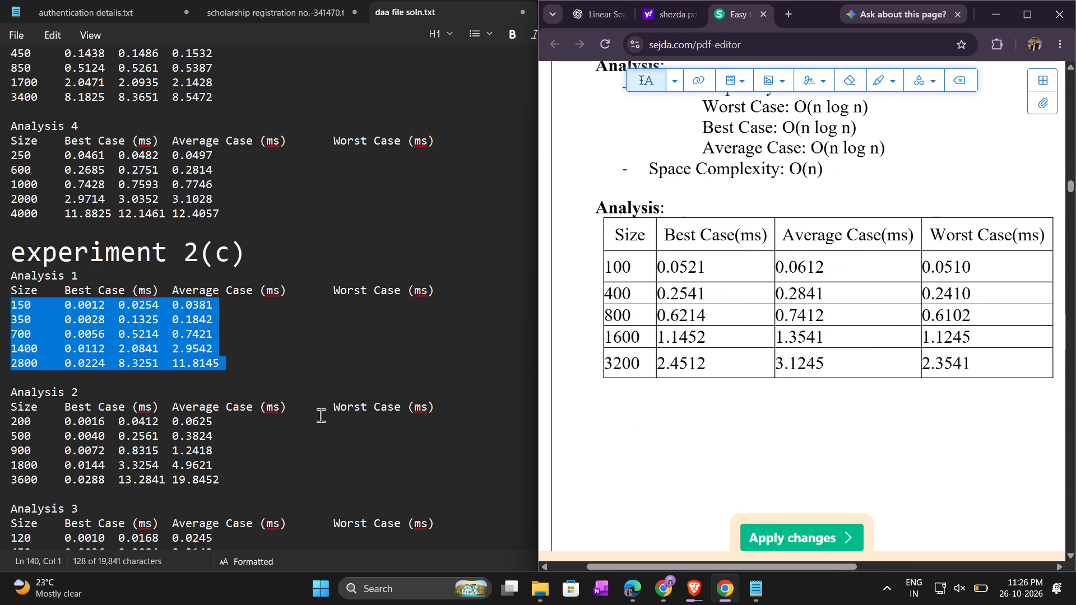
scroll(321, 415, "down", 3)
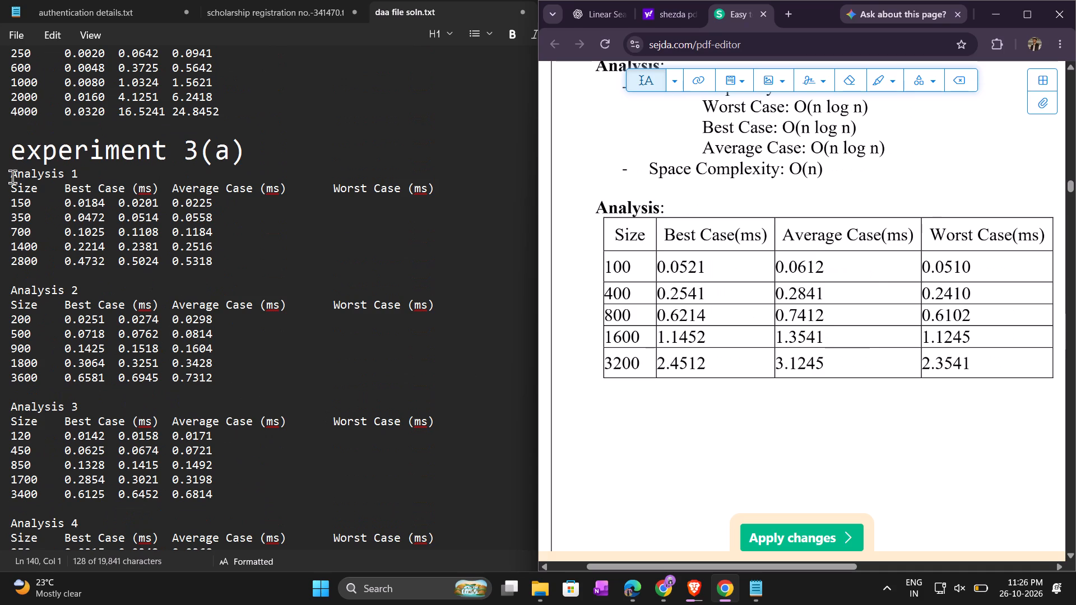
left_click_drag(11, 202, 18, 202)
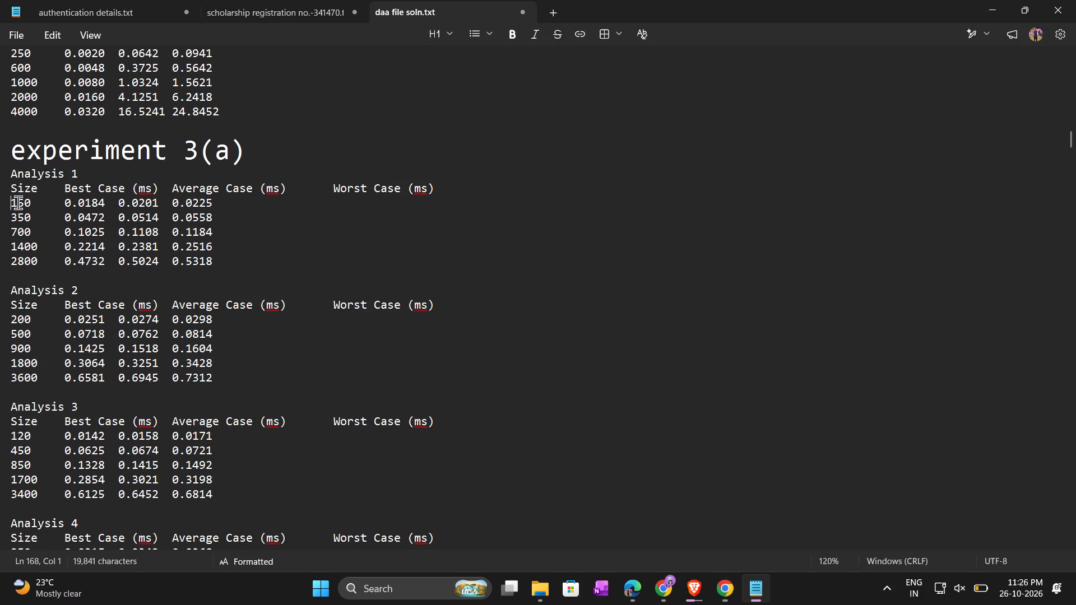
left_click_drag(18, 202, 212, 270)
Set the first three sizes in the PDF's Merge Sort analysis table to 150, 300 and 700.
left_click(736, 604)
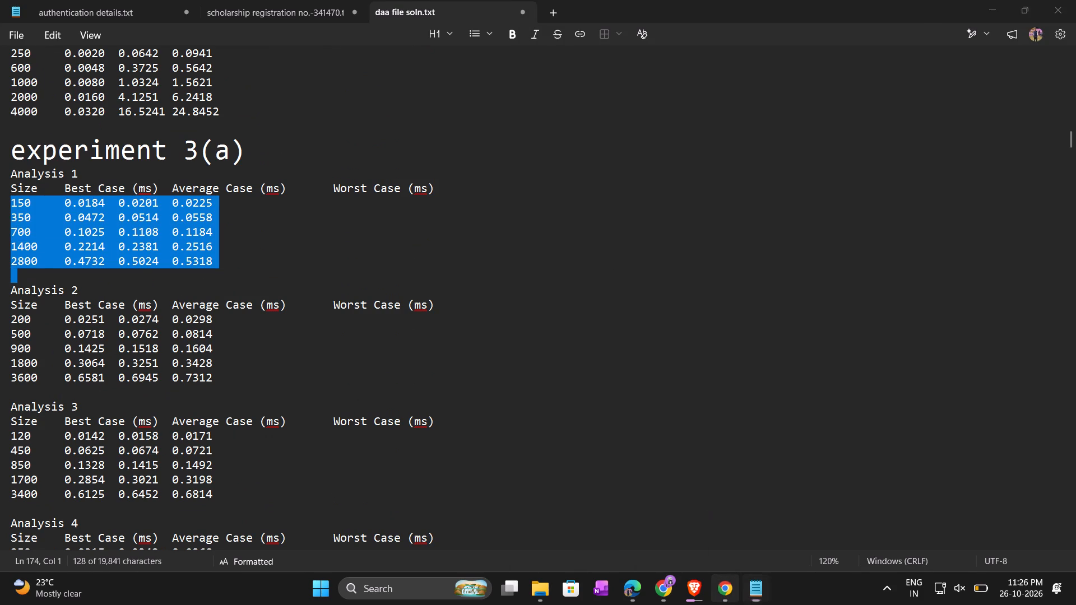
left_click(639, 272)
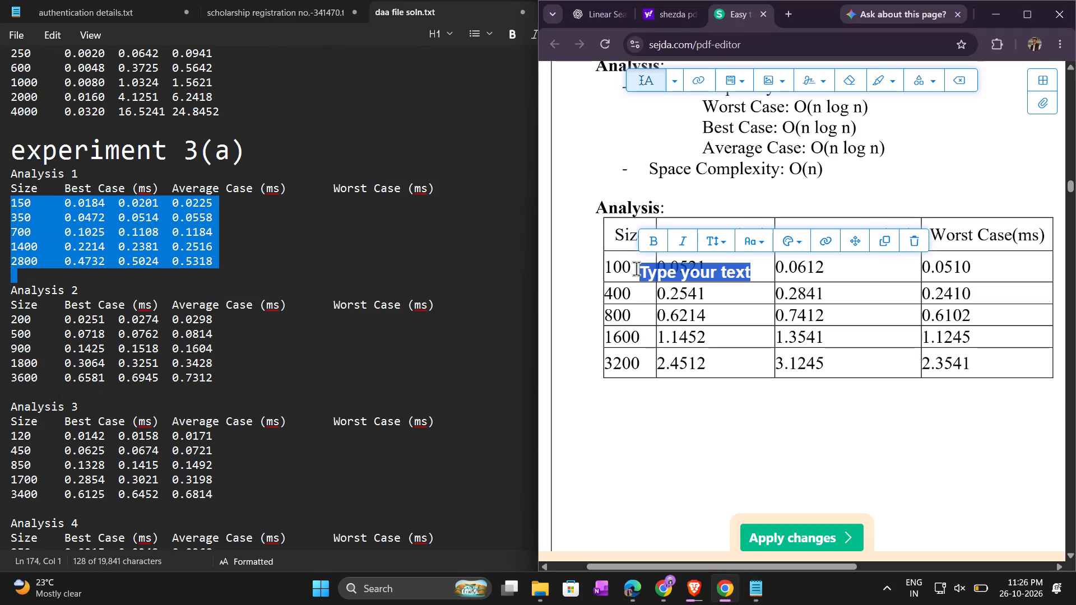
key("BackSpace")
left_click(607, 266)
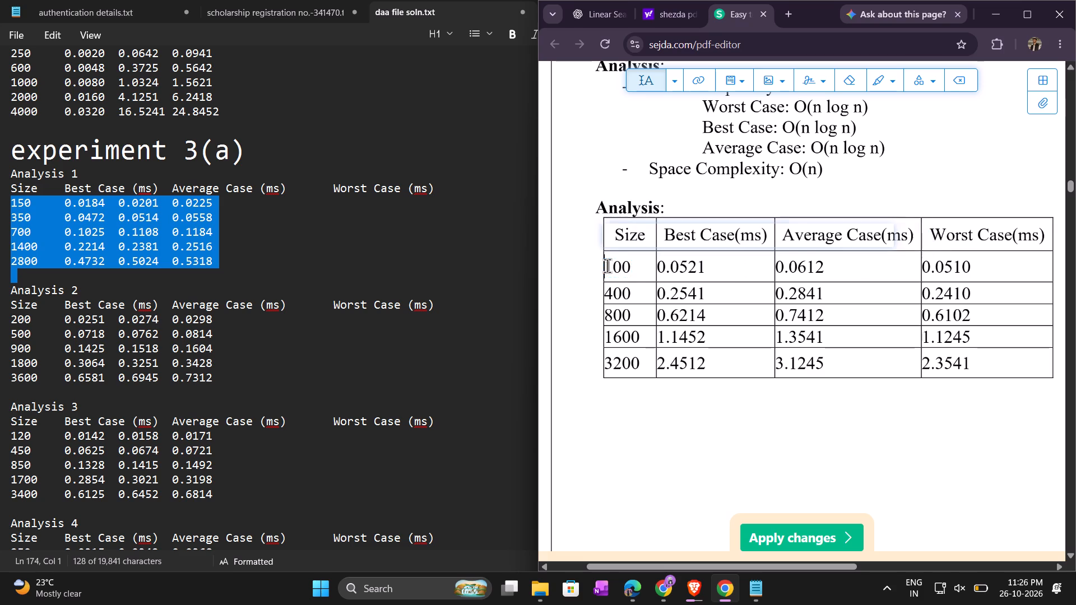
key("ctrl+a")
type("150")
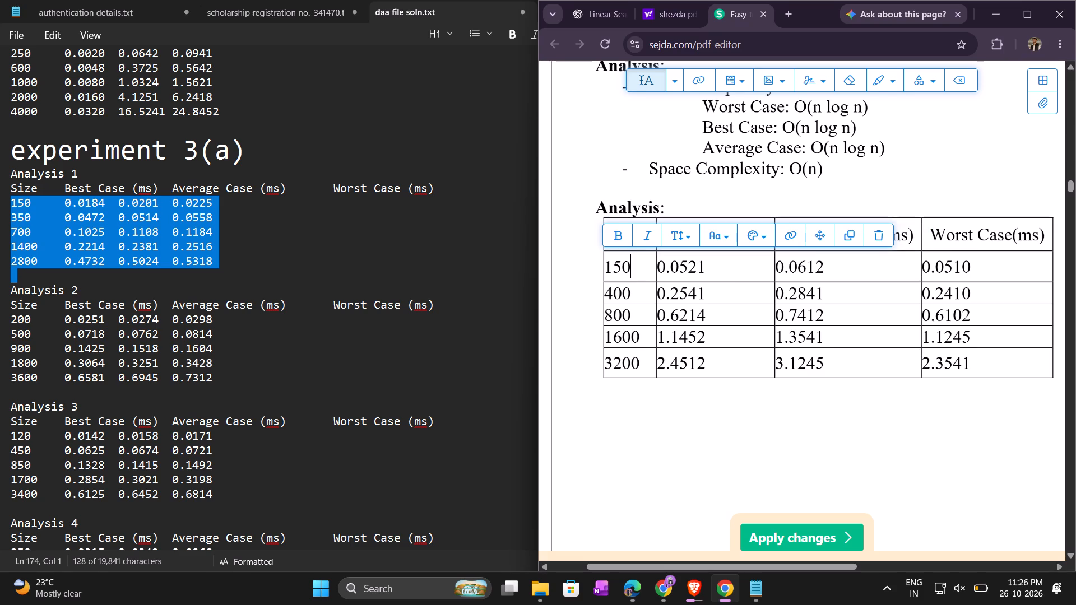
left_click(615, 296)
key("ctrl+a")
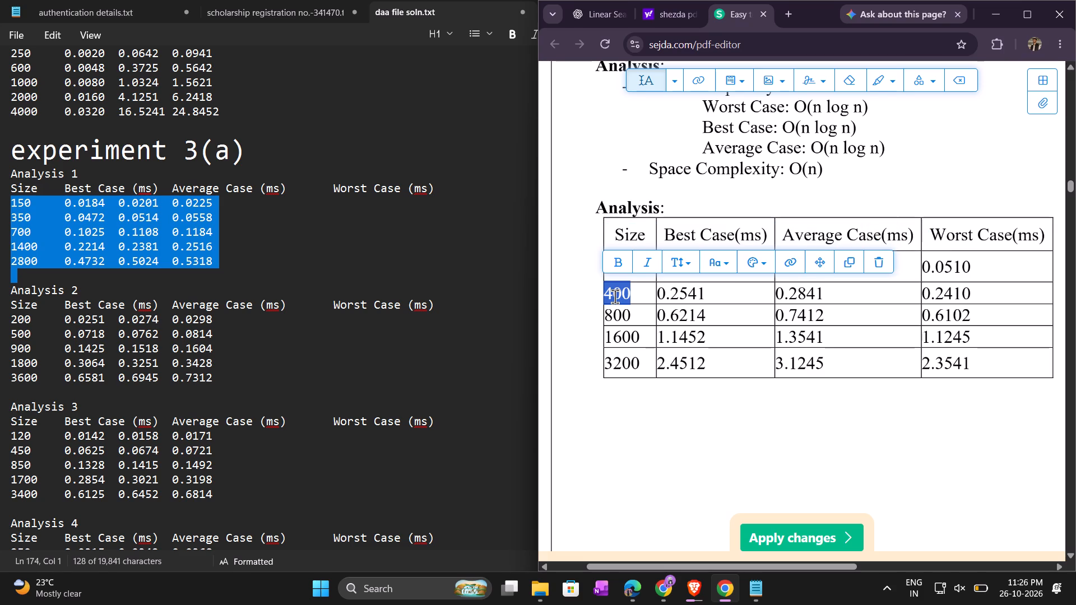
type("300")
left_click(622, 322)
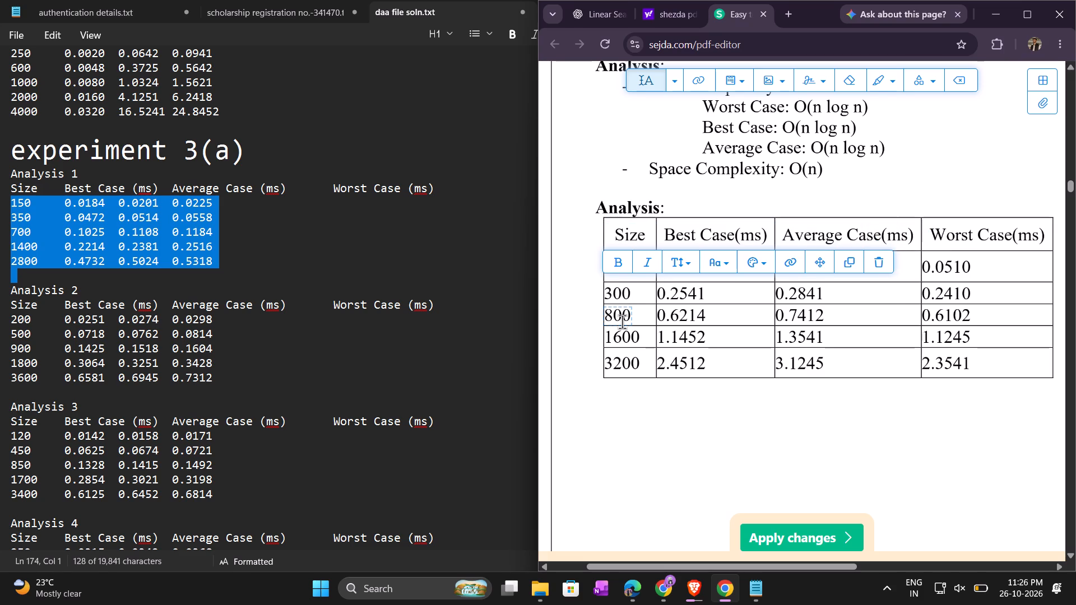
key("ctrl+a")
type("700")
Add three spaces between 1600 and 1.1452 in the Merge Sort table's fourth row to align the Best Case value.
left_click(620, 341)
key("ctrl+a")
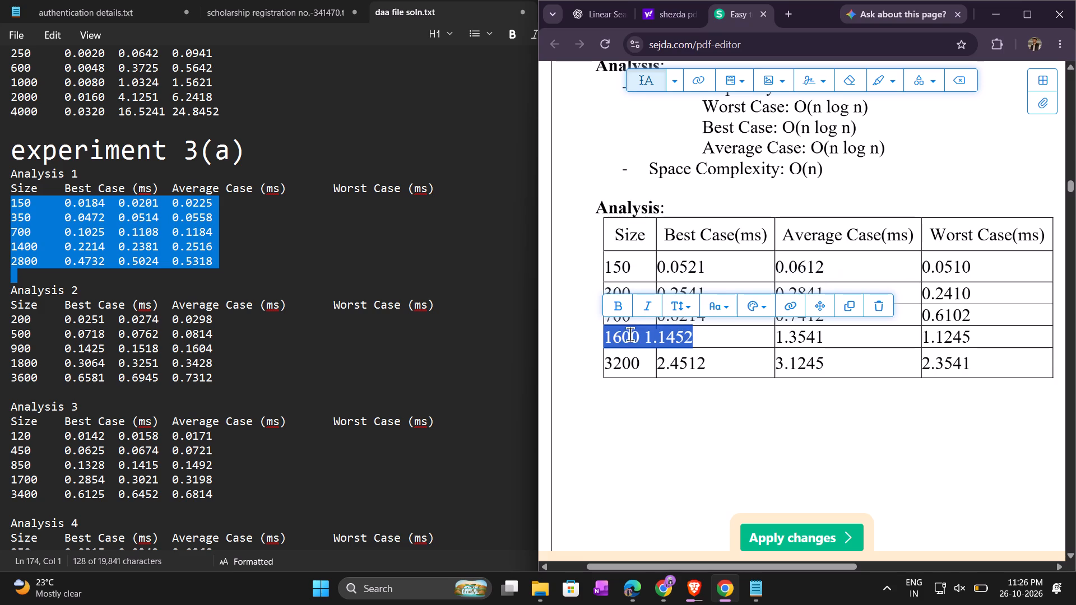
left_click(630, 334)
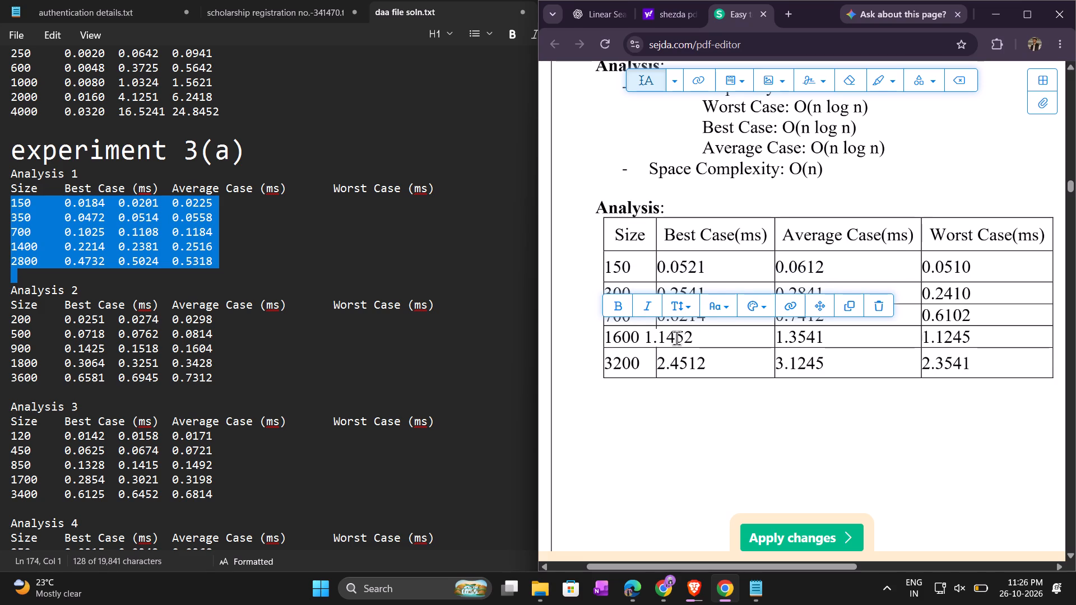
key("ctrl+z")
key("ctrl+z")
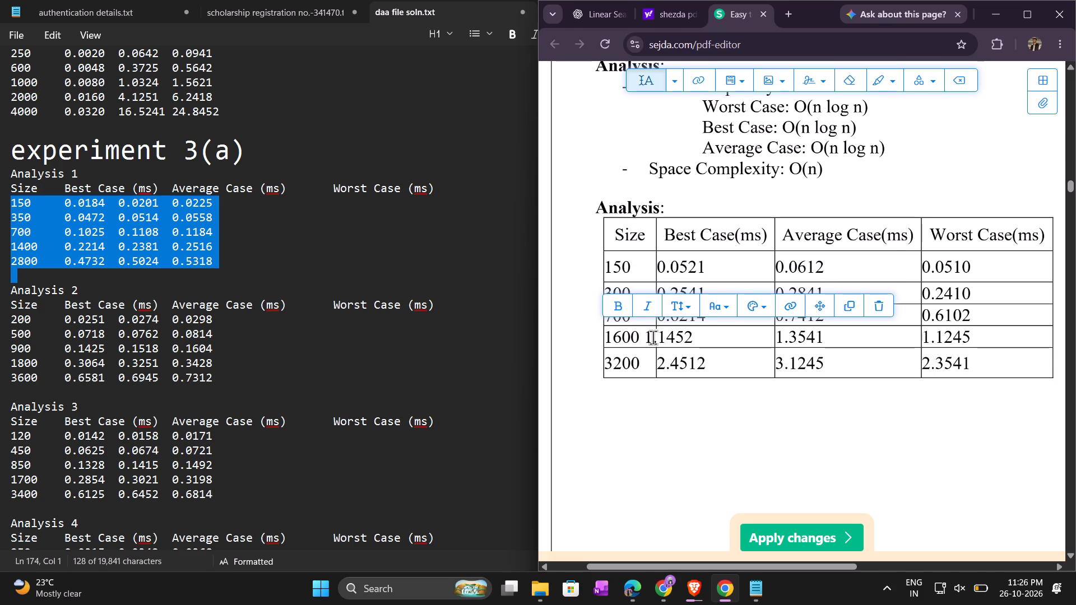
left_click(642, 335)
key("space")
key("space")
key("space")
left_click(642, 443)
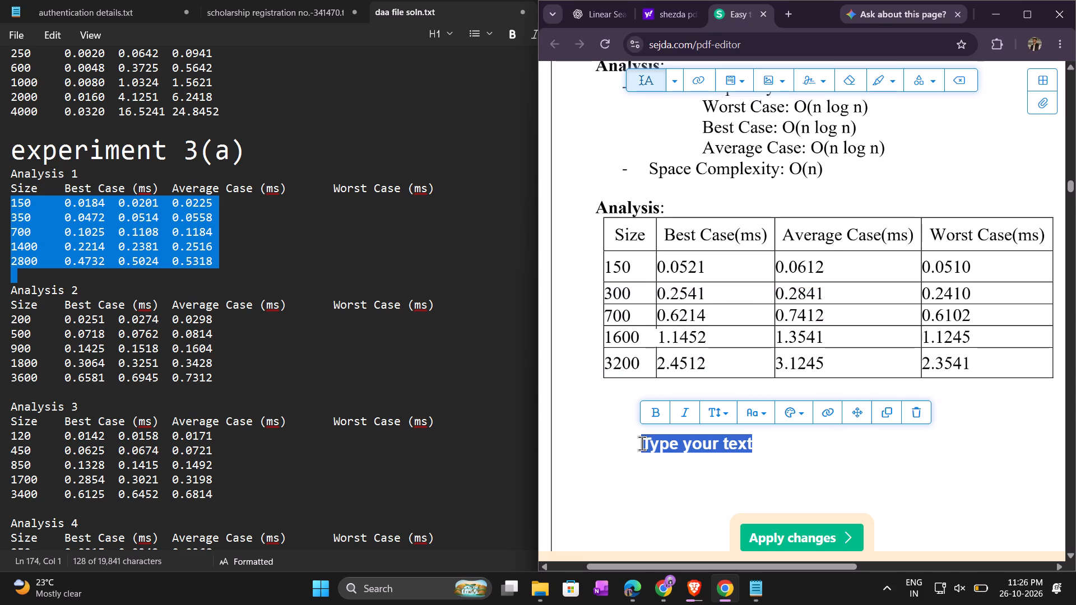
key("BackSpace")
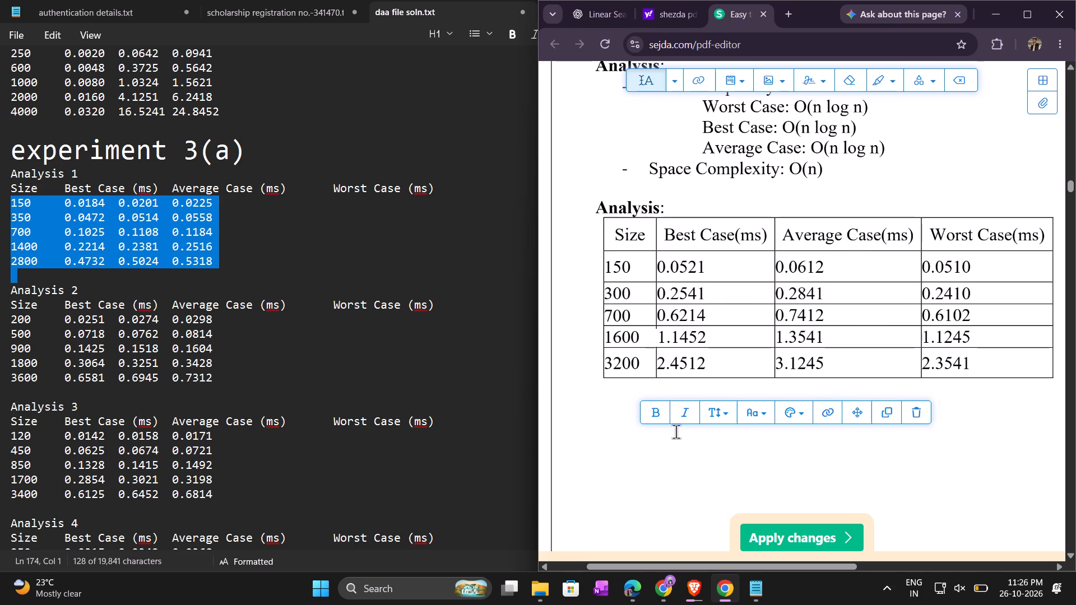
Replace the combined size and Best Case text in the Merge Sort table's fourth row with 1400.
scroll(632, 139, "up", 2)
scroll(632, 139, "down", 1)
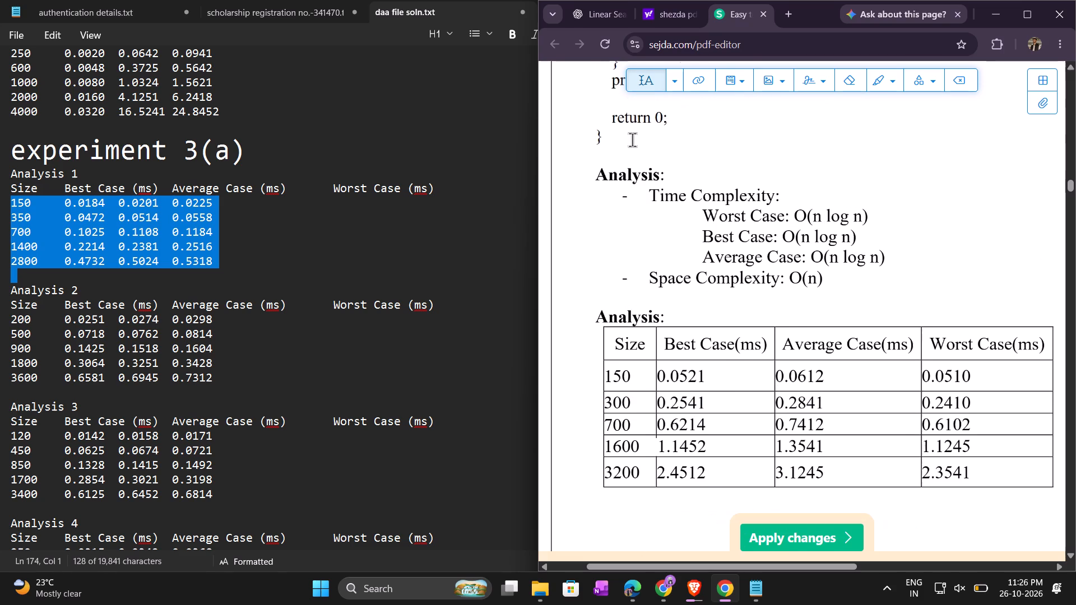
scroll(632, 139, "down", 1)
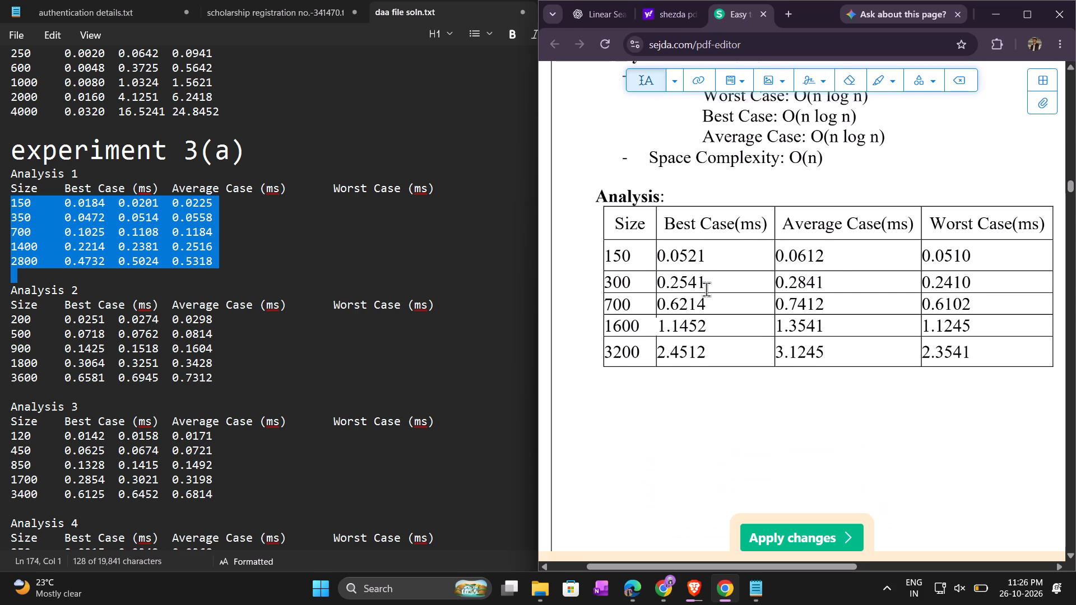
left_click(658, 322)
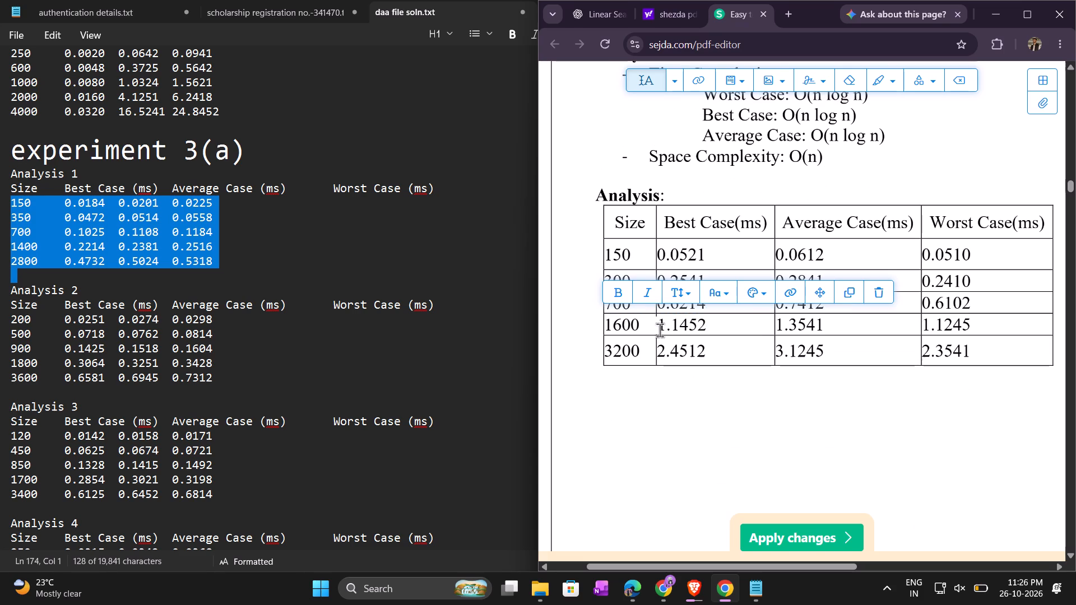
left_click(639, 322)
left_click_drag(716, 324, 613, 328)
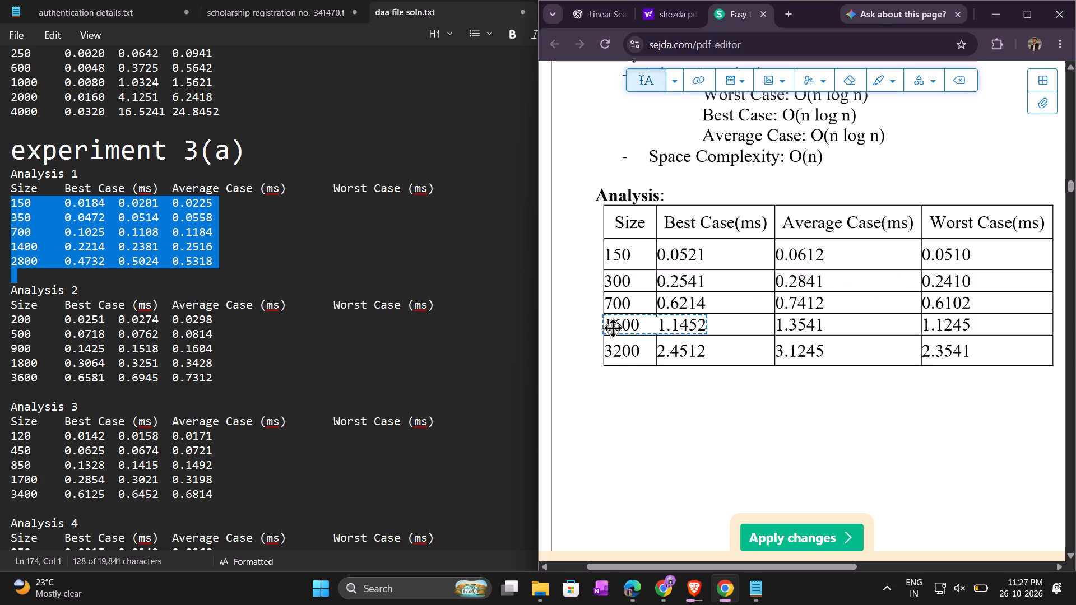
key("ctrl+a")
left_click(613, 328)
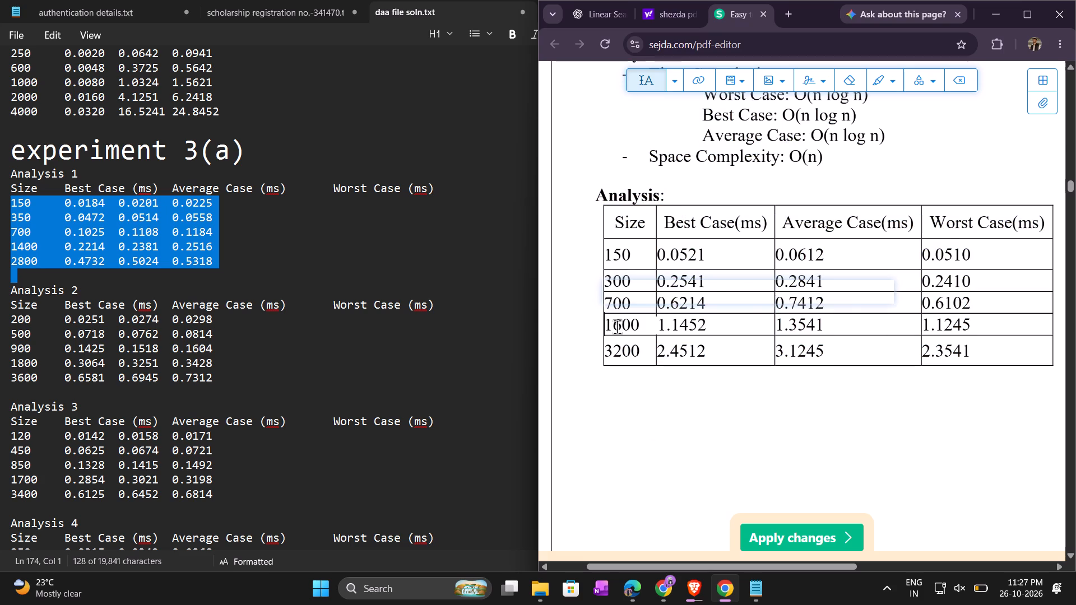
left_click(617, 326)
key("ctrl+a")
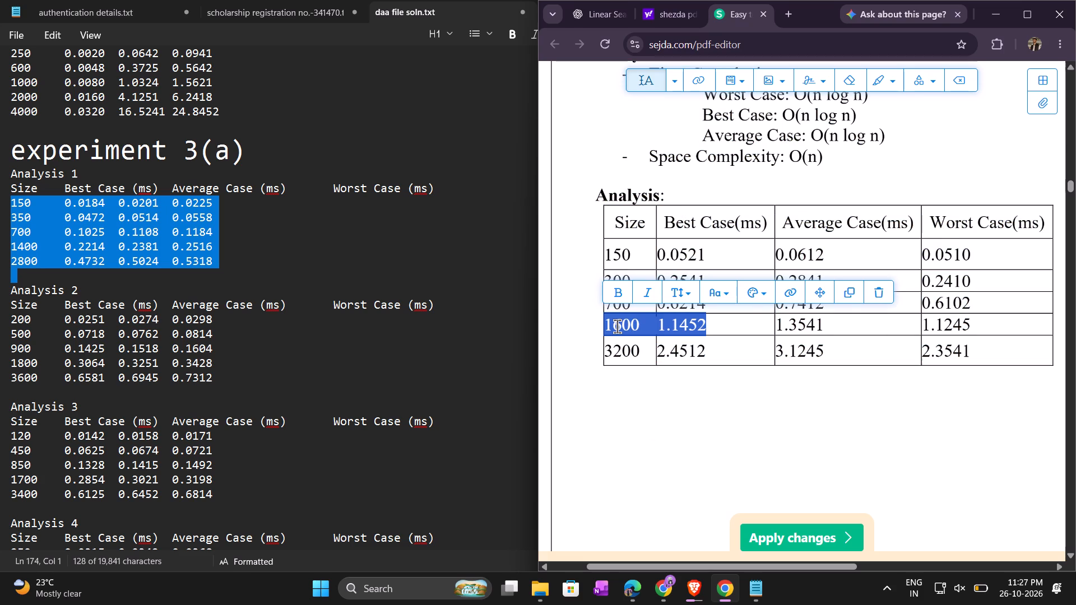
type("14")
type("00")
Replace the combined size and Best Case text in the Merge Sort table's last row with 2800.
left_click(618, 352)
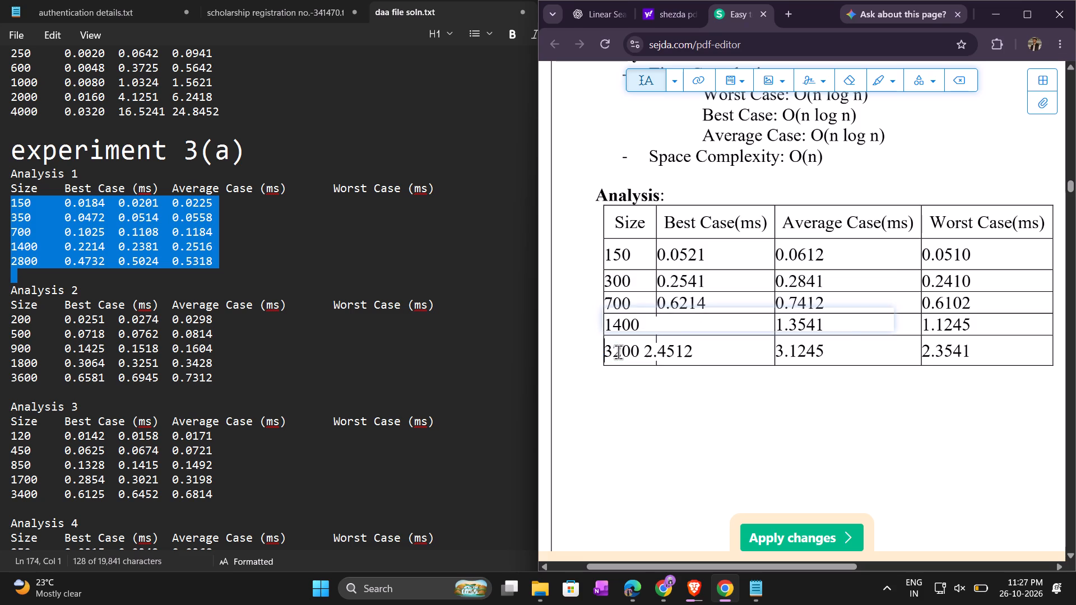
key("ctrl+a")
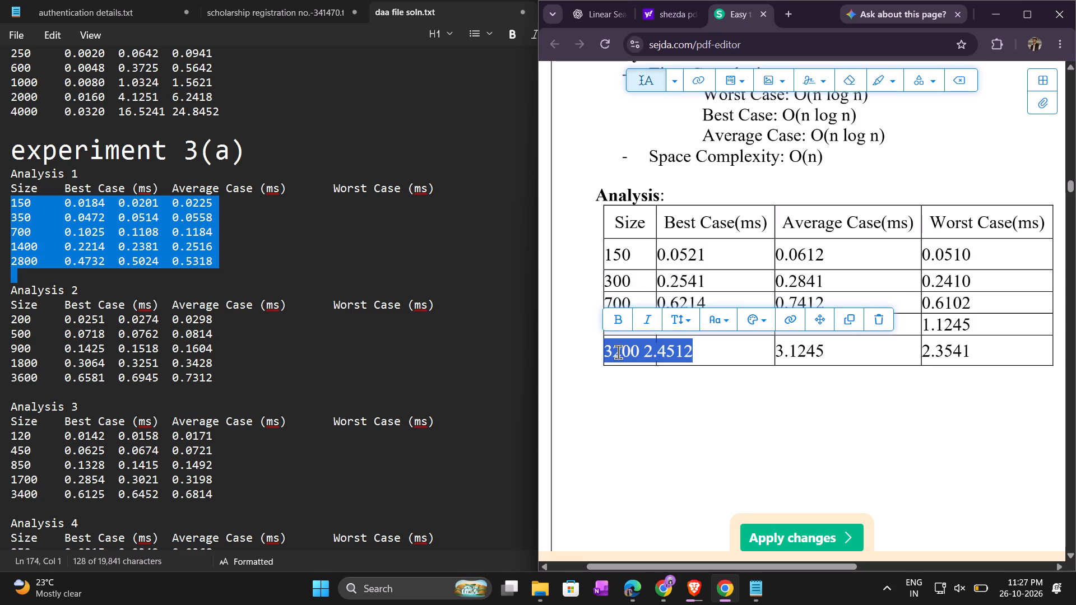
key("2")
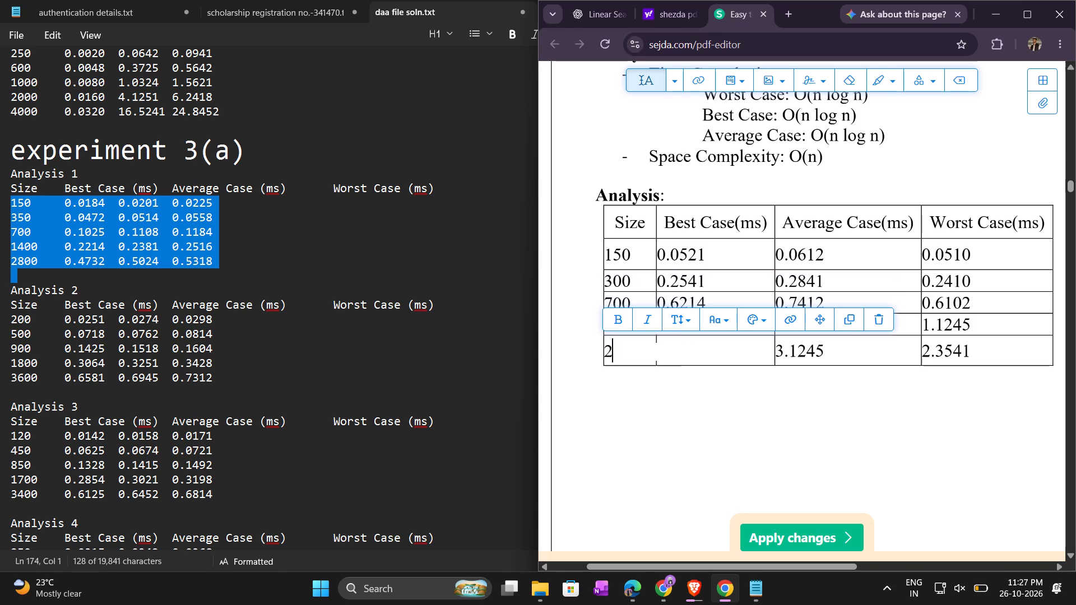
type("800")
left_click(684, 399)
key("BackSpace")
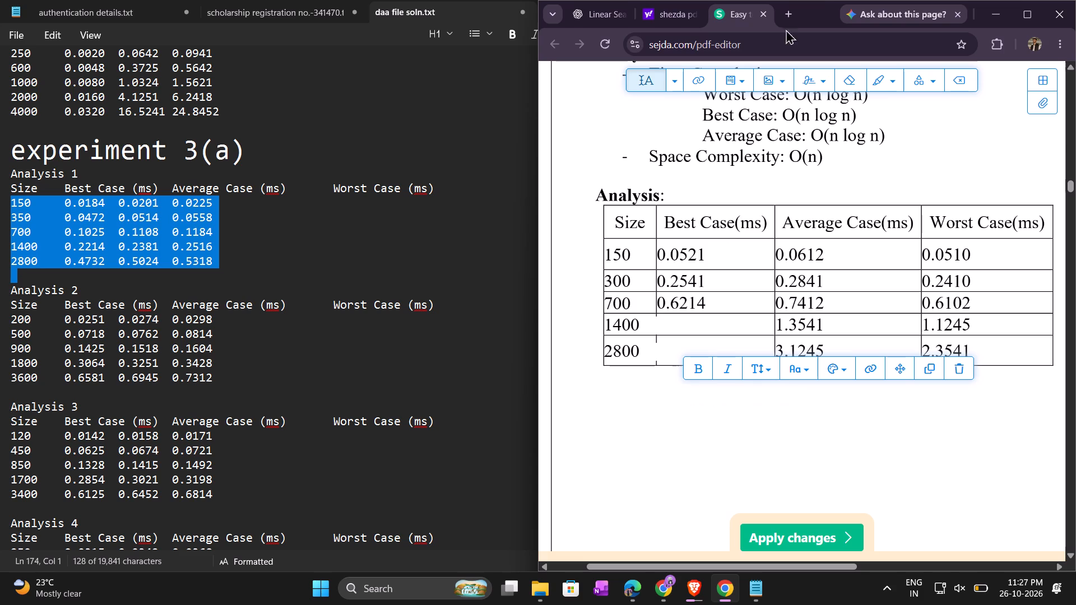
Draw a black freehand vertical stroke over the missing cell border beside size 1400, try to undo it, and leave draw mode.
left_click(883, 81)
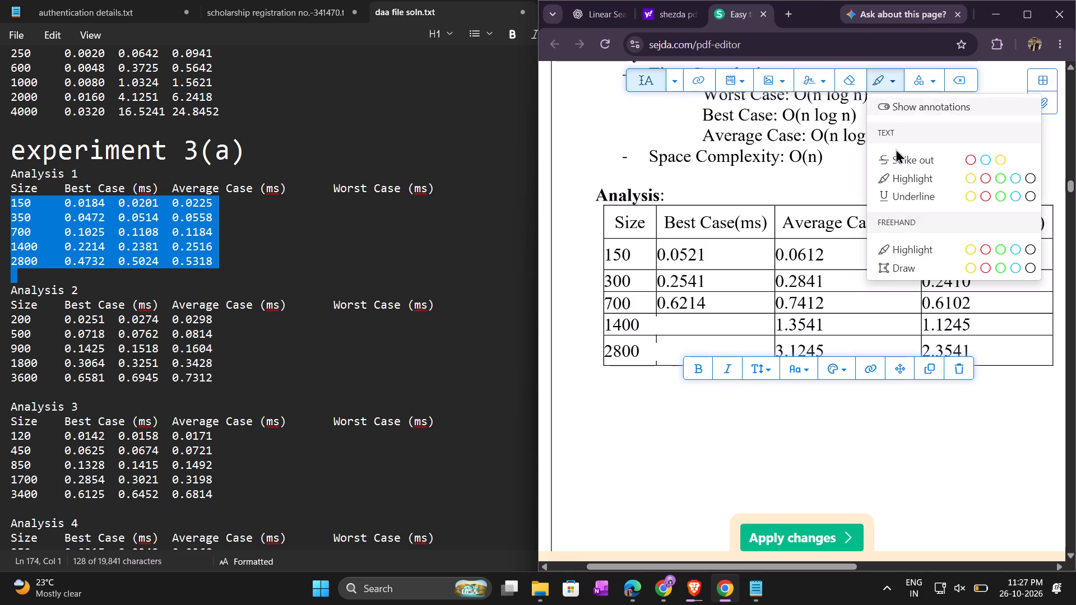
left_click(911, 266)
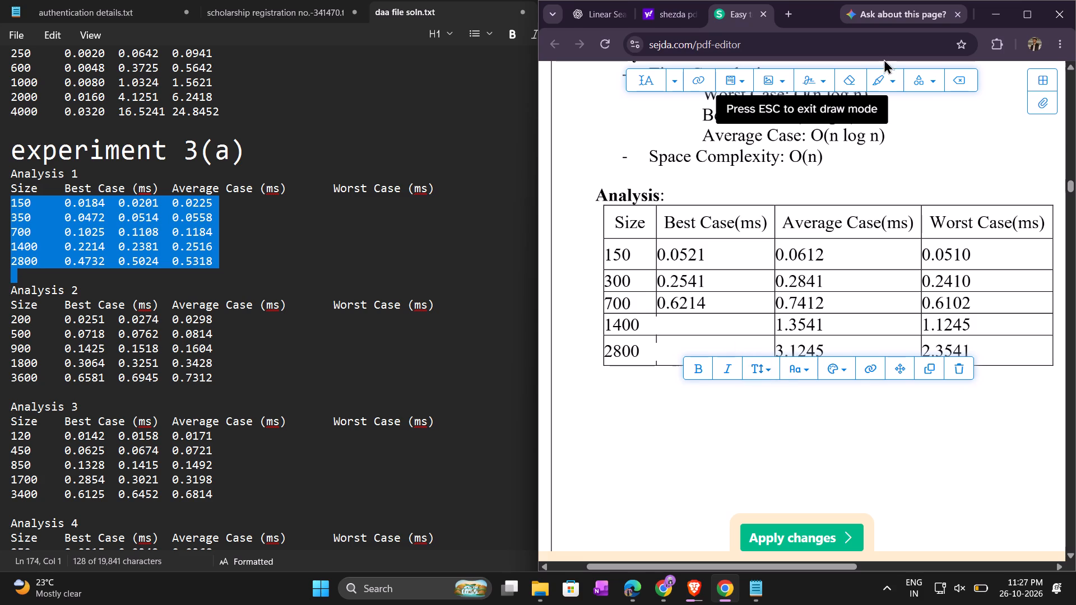
left_click(891, 78)
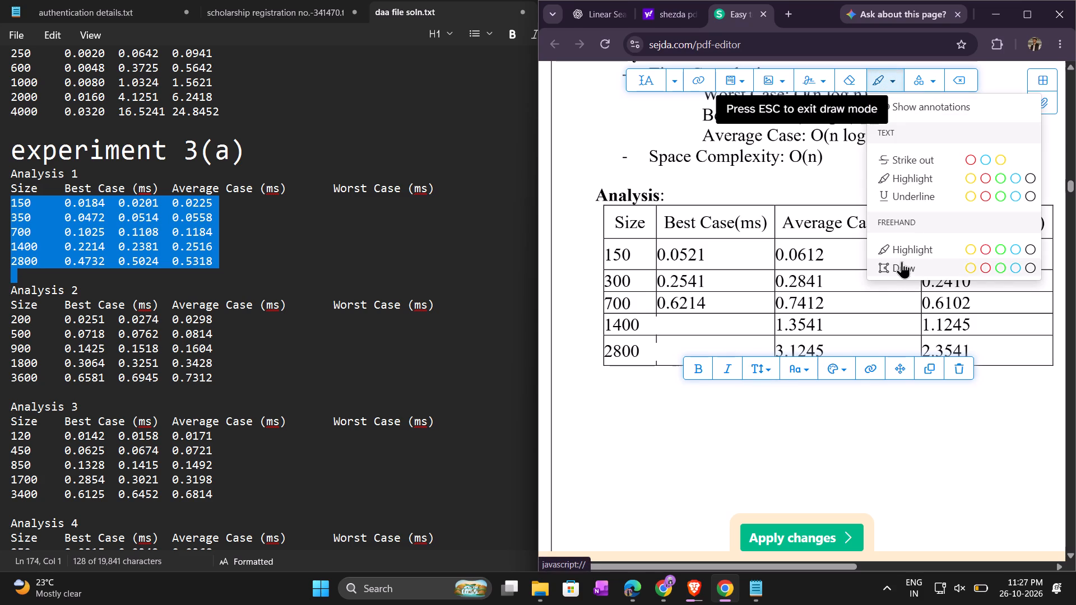
left_click(1031, 266)
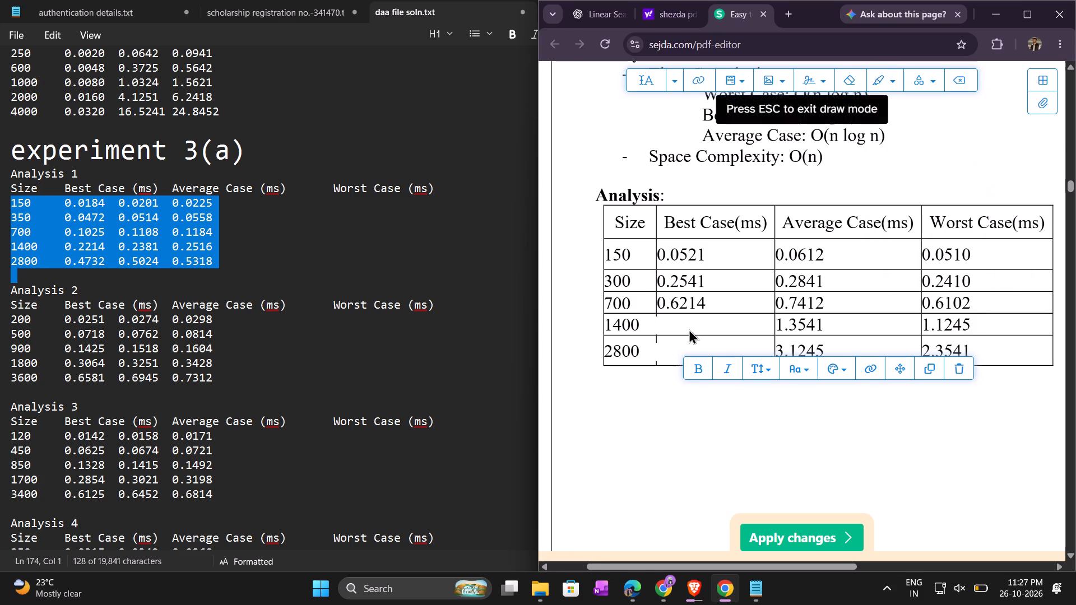
left_click_drag(656, 312, 655, 336)
key("ctrl+z")
key("Escape")
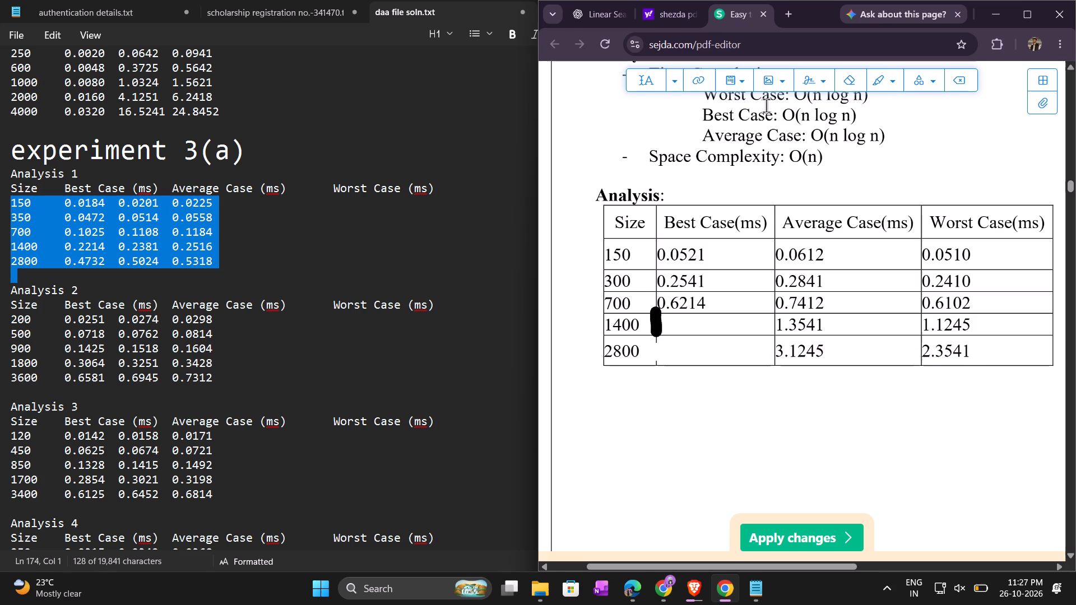
Maximise the browser window and revert the freehand drawing on page 14, beside size 1400 in the Merge Sort table.
scroll(663, 231, "up", 18)
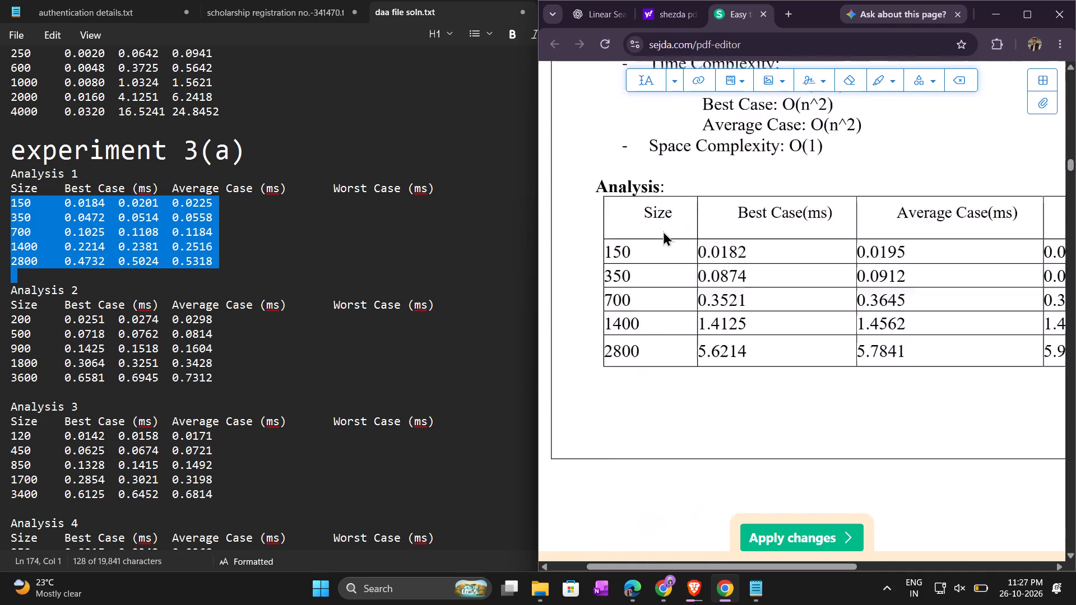
left_click(1024, 11)
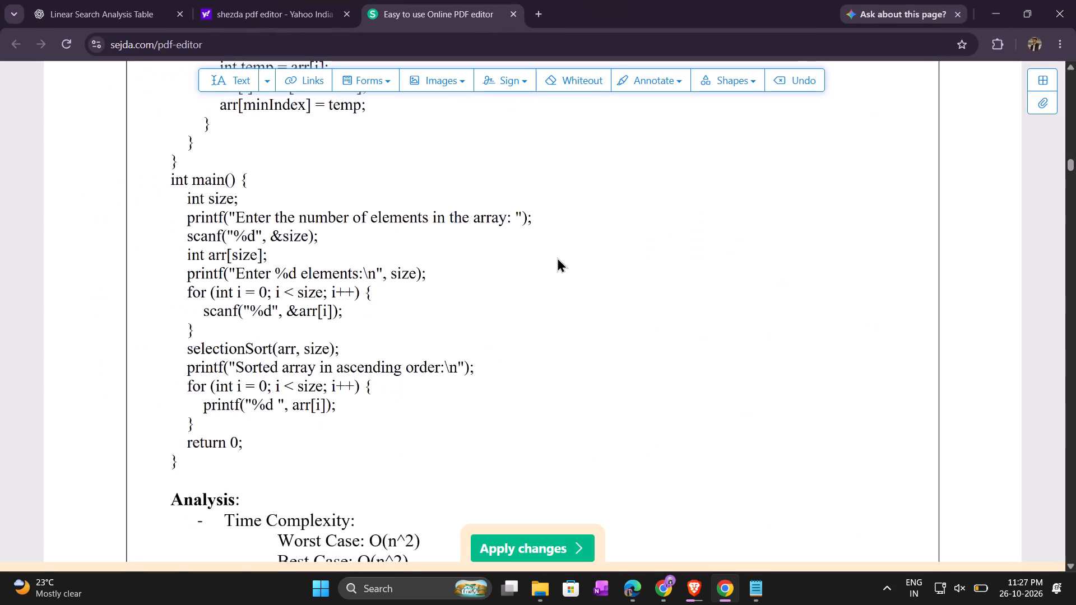
scroll(557, 257, "down", 5)
left_click(557, 257)
scroll(557, 257, "down", 3)
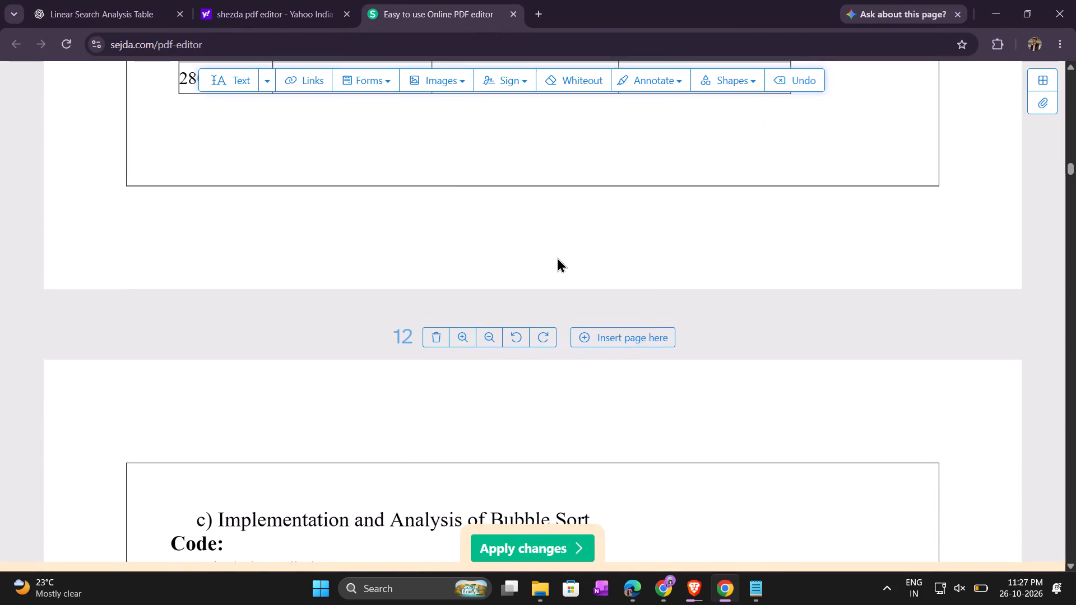
scroll(557, 257, "down", 8)
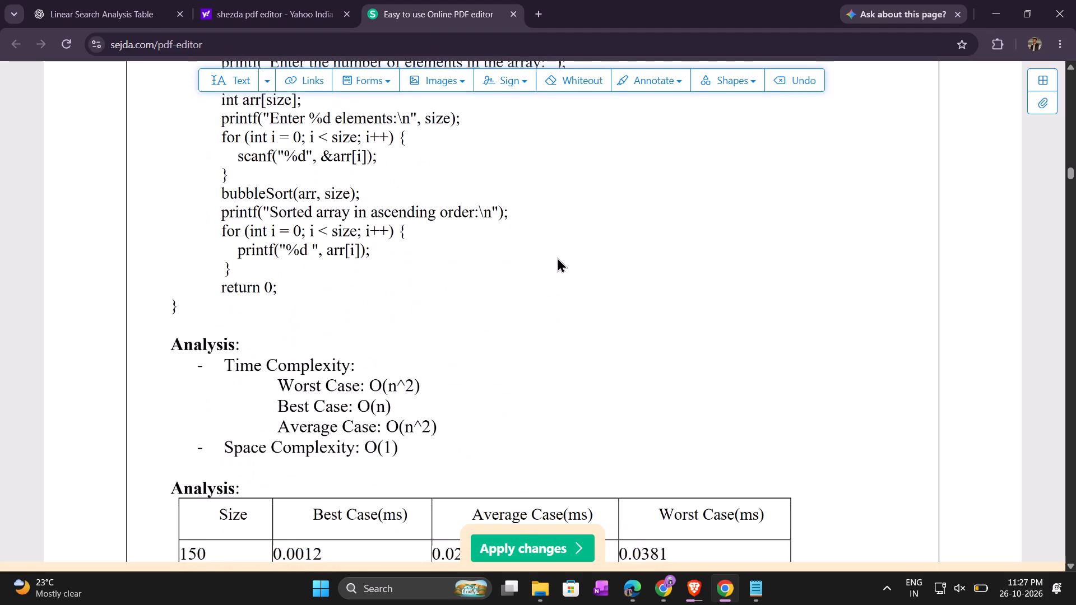
scroll(557, 257, "down", 10)
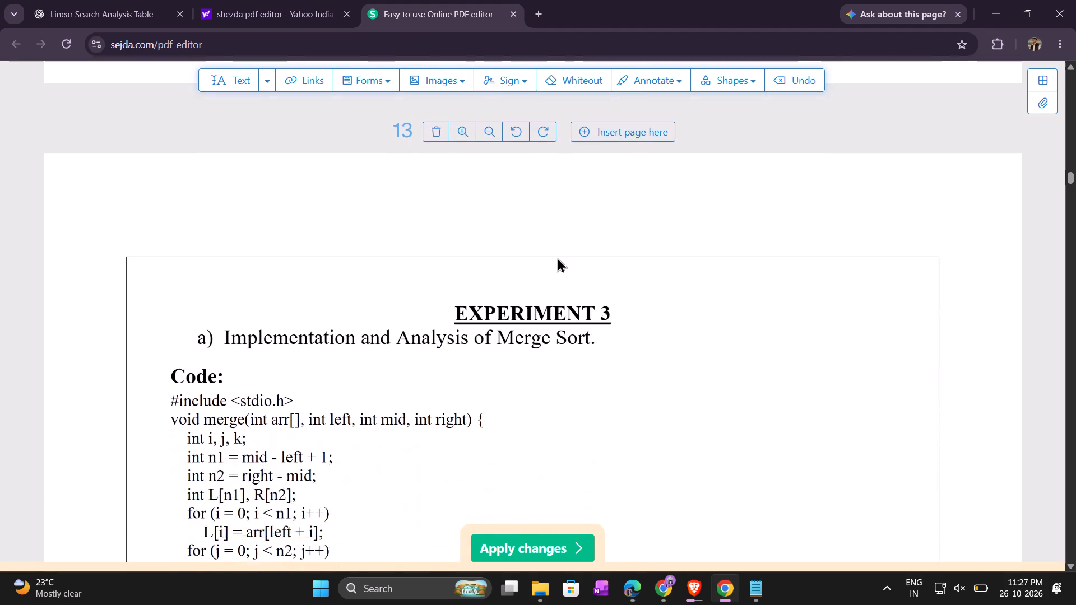
scroll(557, 257, "down", 11)
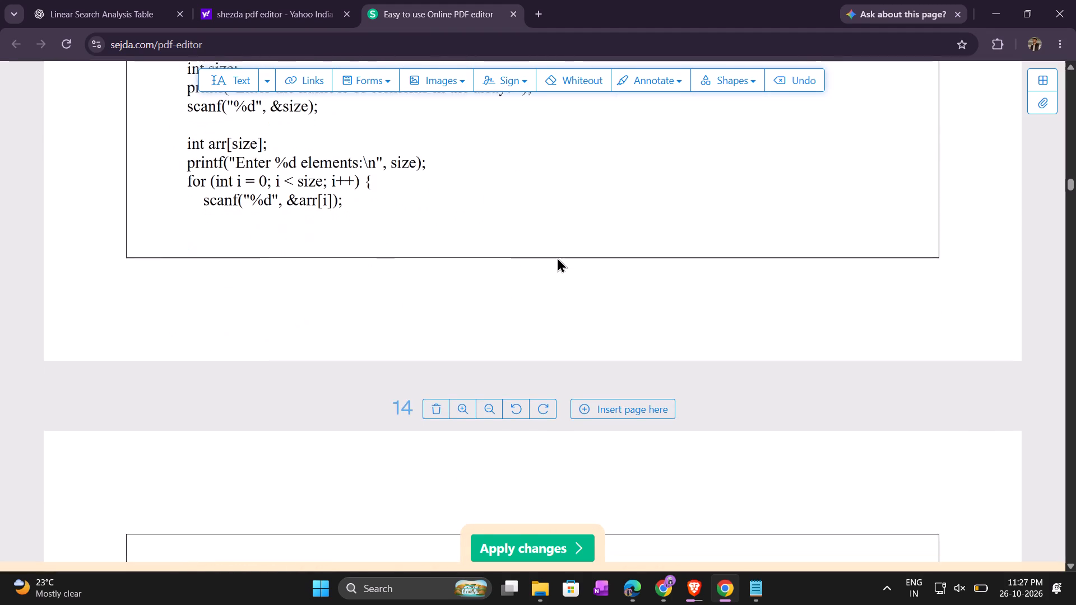
scroll(557, 257, "up", 1)
scroll(557, 257, "down", 7)
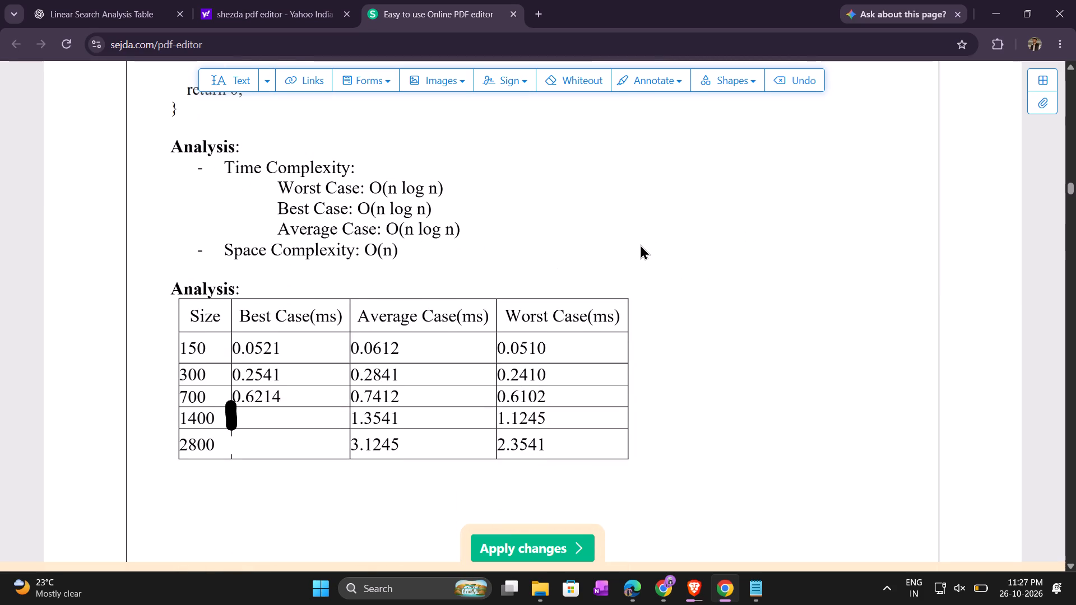
left_click(806, 81)
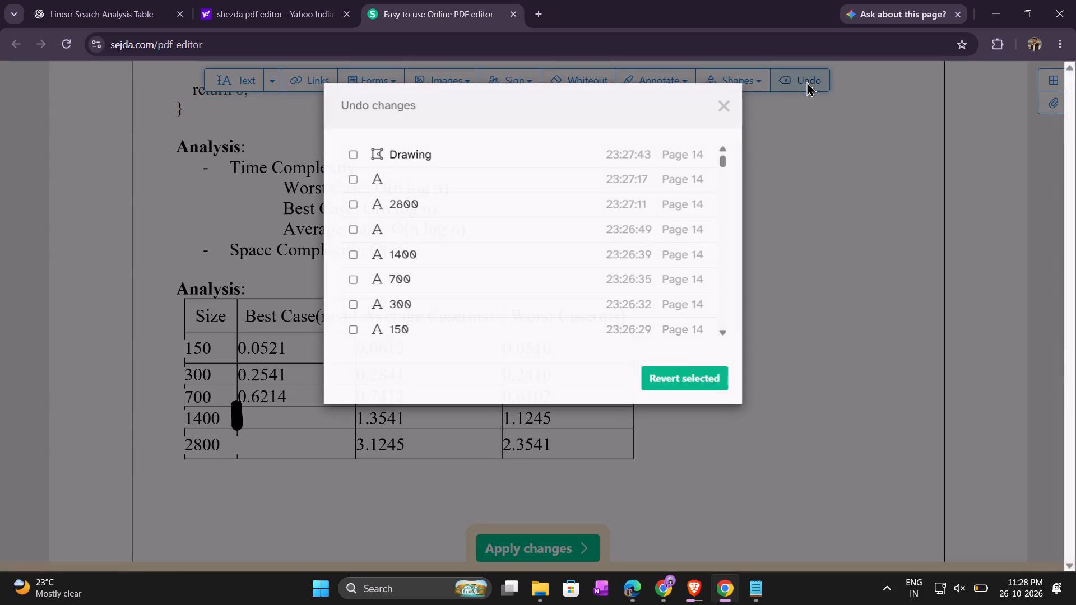
left_click(355, 151)
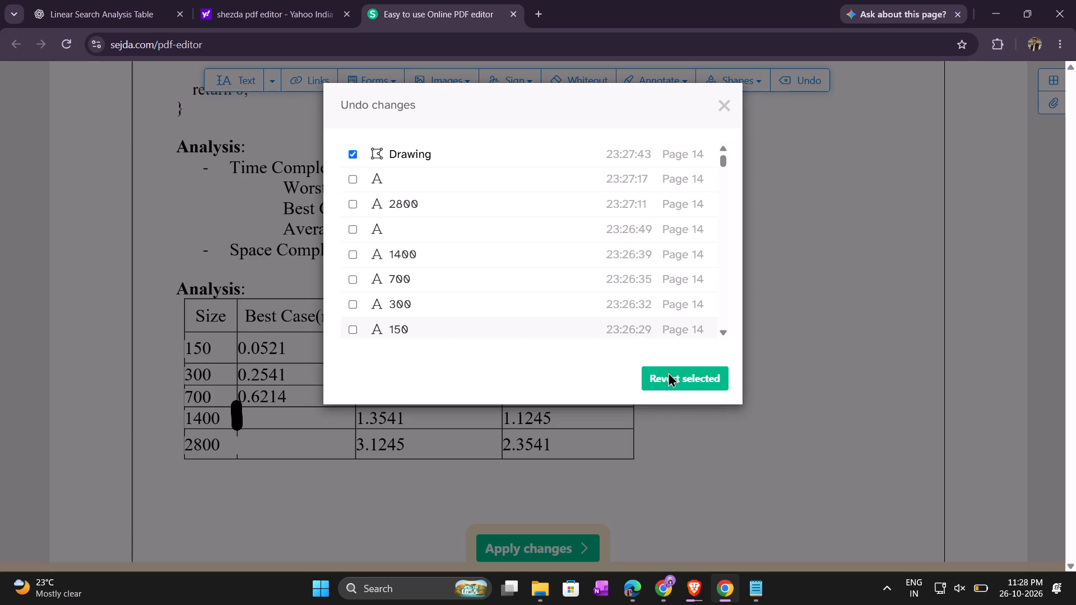
left_click(675, 380)
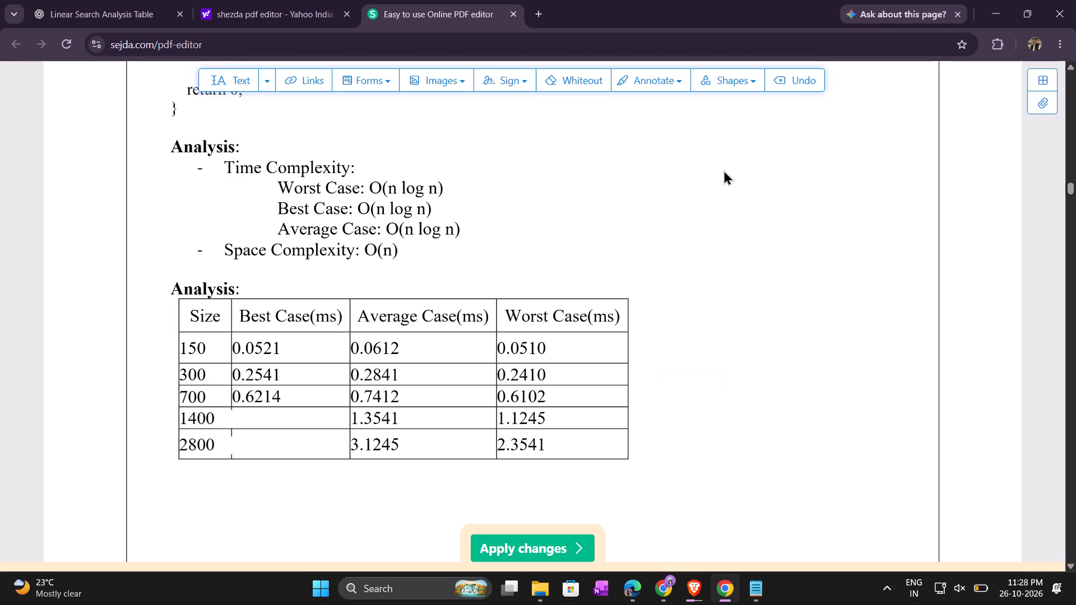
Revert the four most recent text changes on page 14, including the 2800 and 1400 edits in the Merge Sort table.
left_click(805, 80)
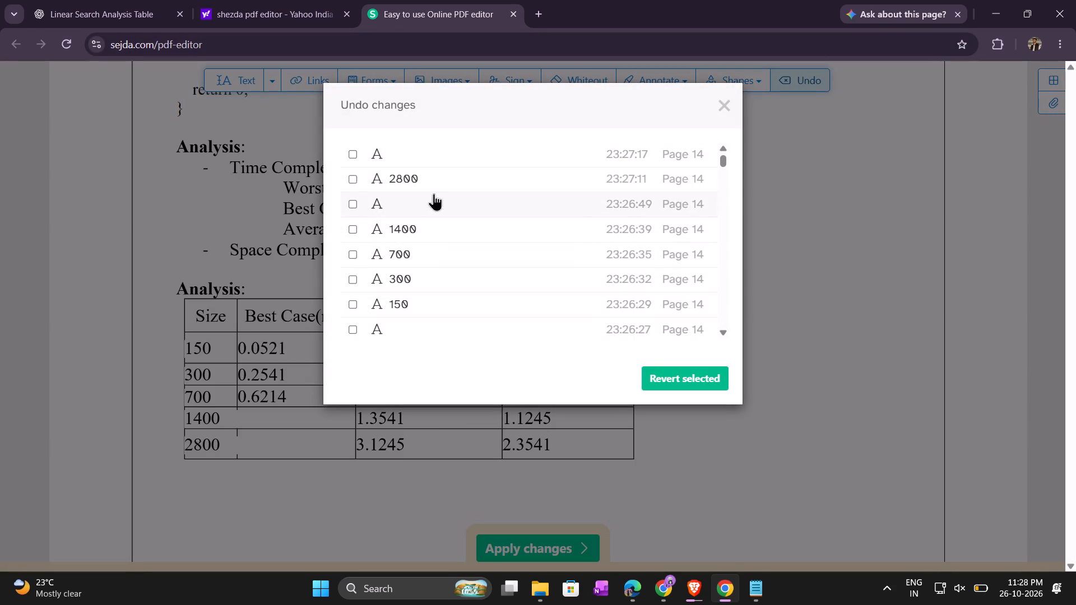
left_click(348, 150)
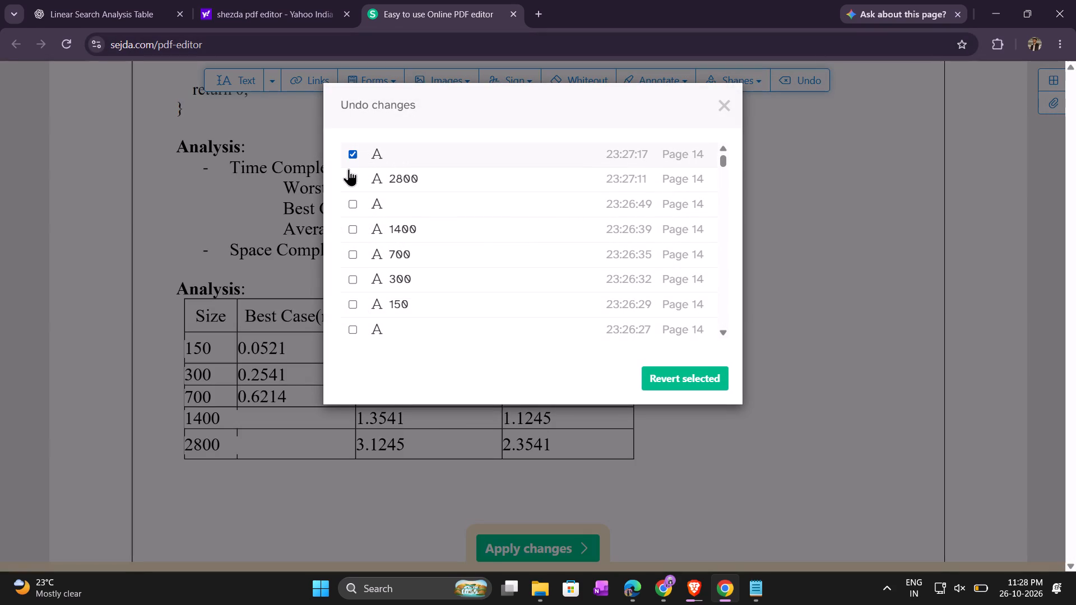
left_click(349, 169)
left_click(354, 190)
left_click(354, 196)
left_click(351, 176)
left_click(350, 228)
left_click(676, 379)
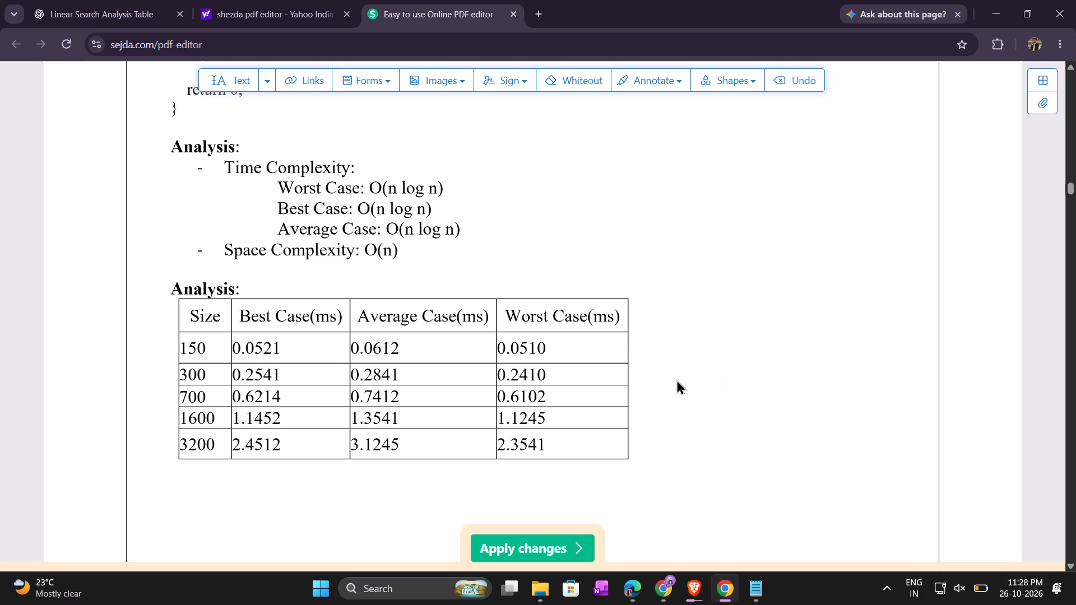
Replace the combined size and Best Case text in the Merge Sort table's fourth row with 1400.
left_click(201, 409)
left_click(202, 414)
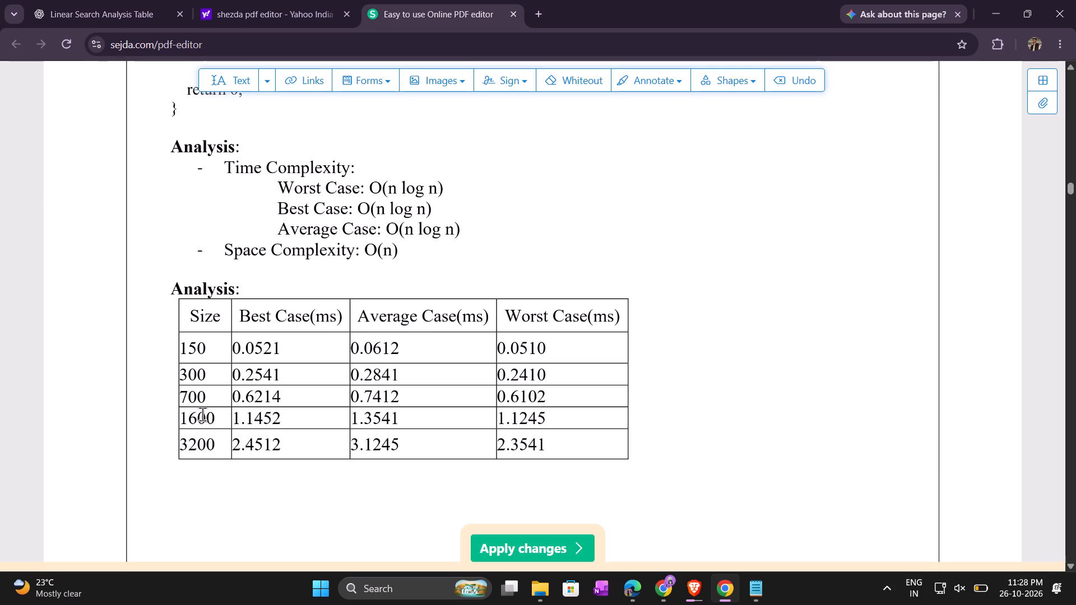
left_click_drag(211, 416, 184, 417)
left_click(194, 417)
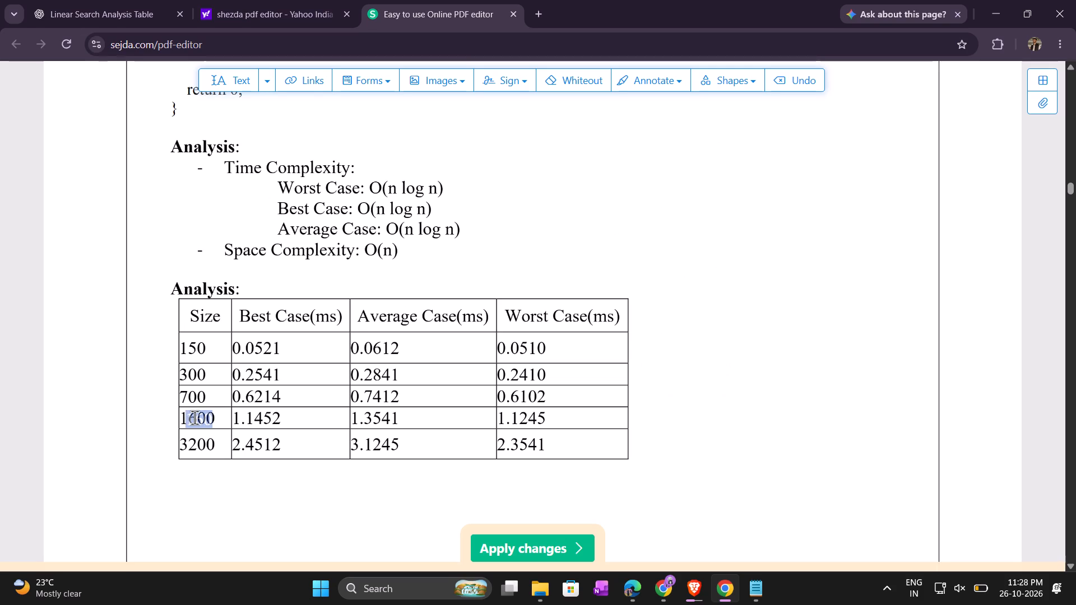
left_click(200, 418)
left_click(241, 73)
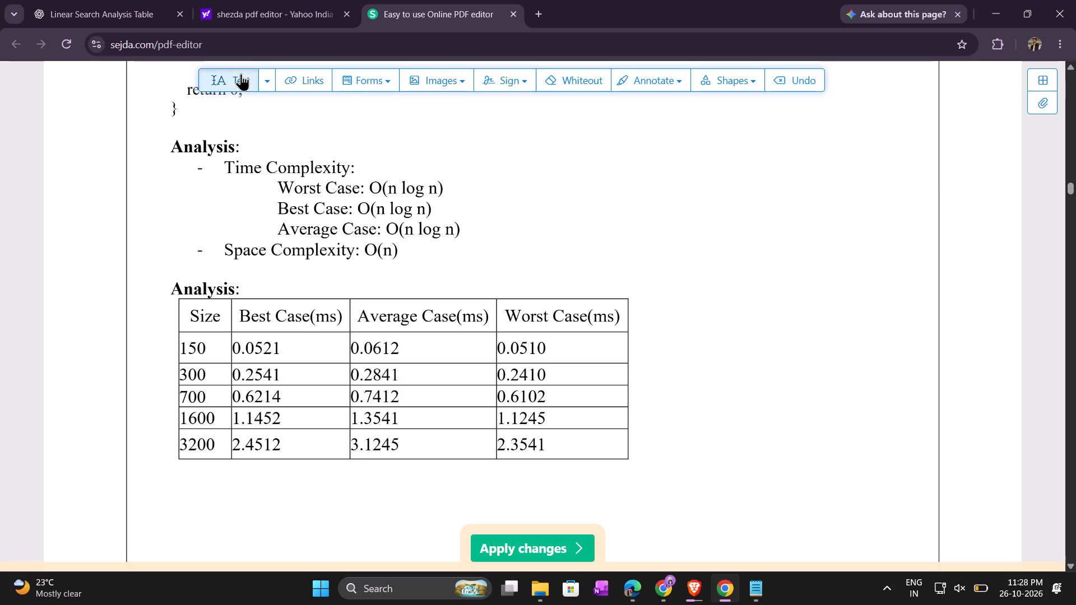
left_click(198, 416)
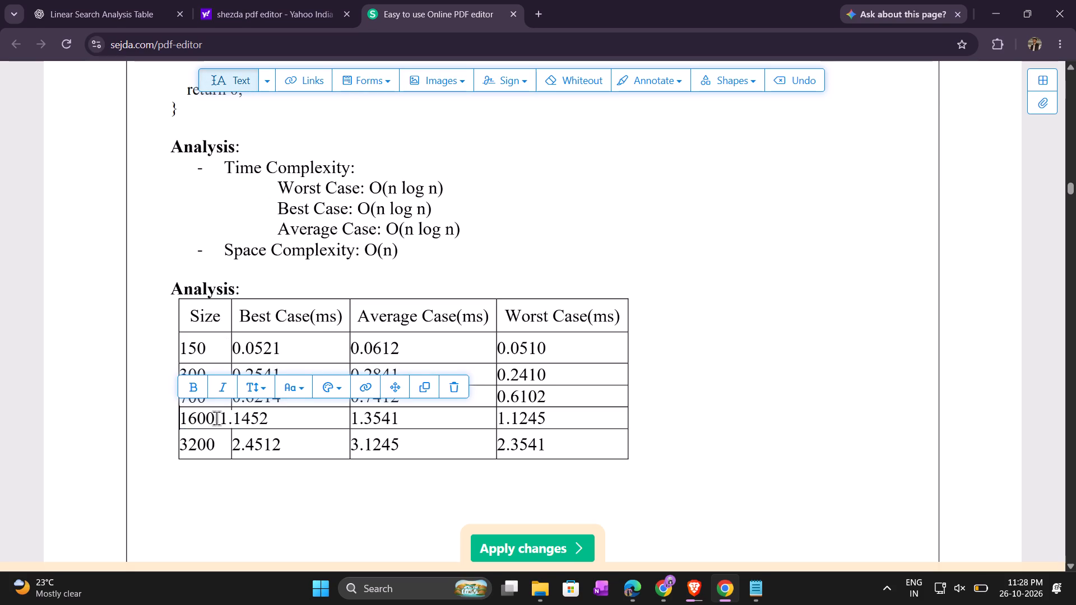
left_click(159, 391)
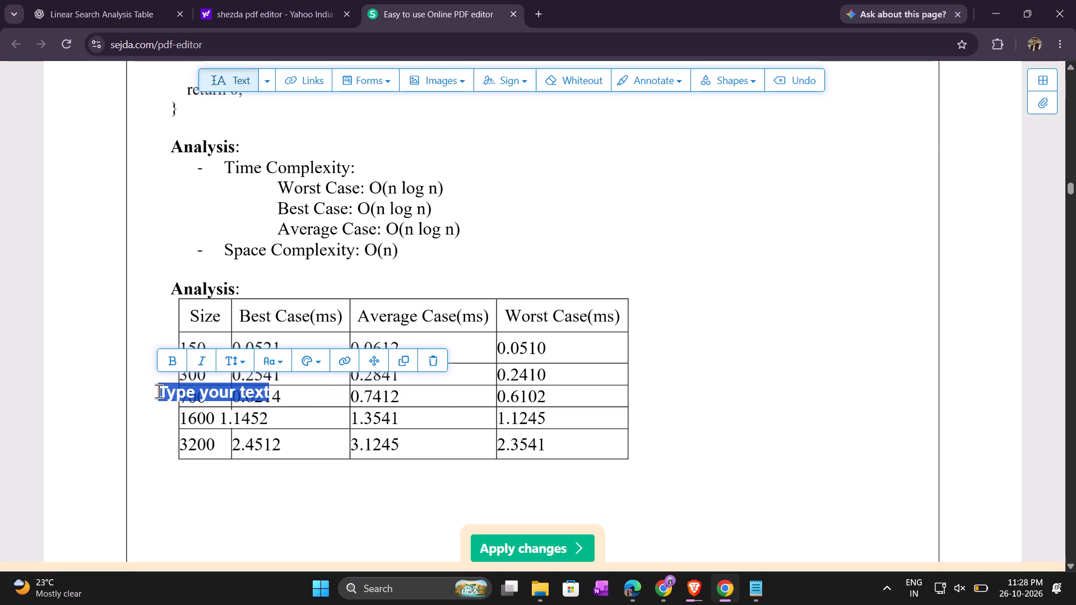
key("BackSpace")
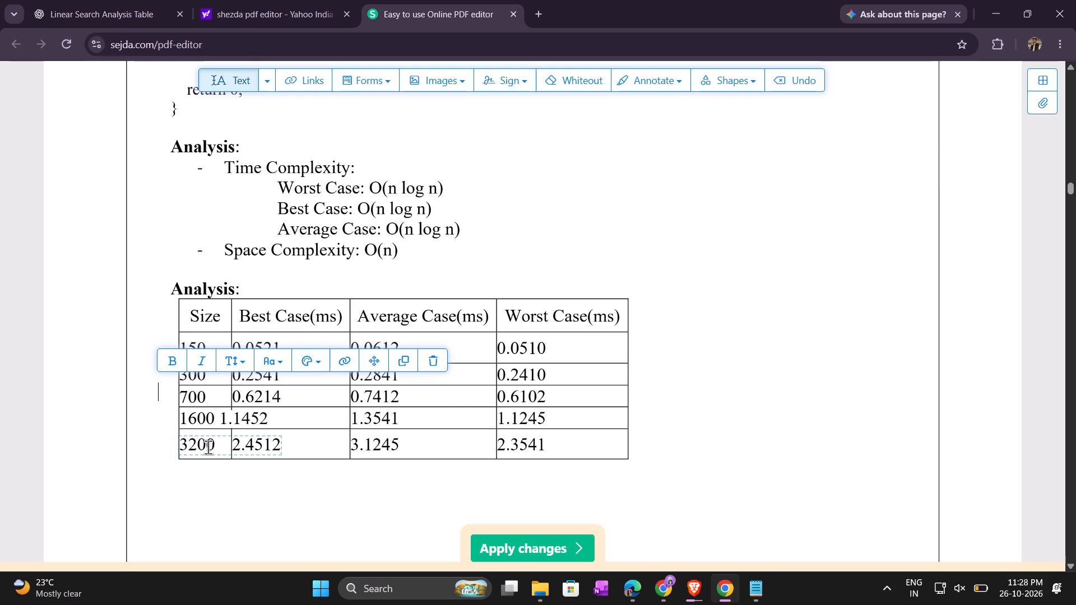
left_click(217, 414)
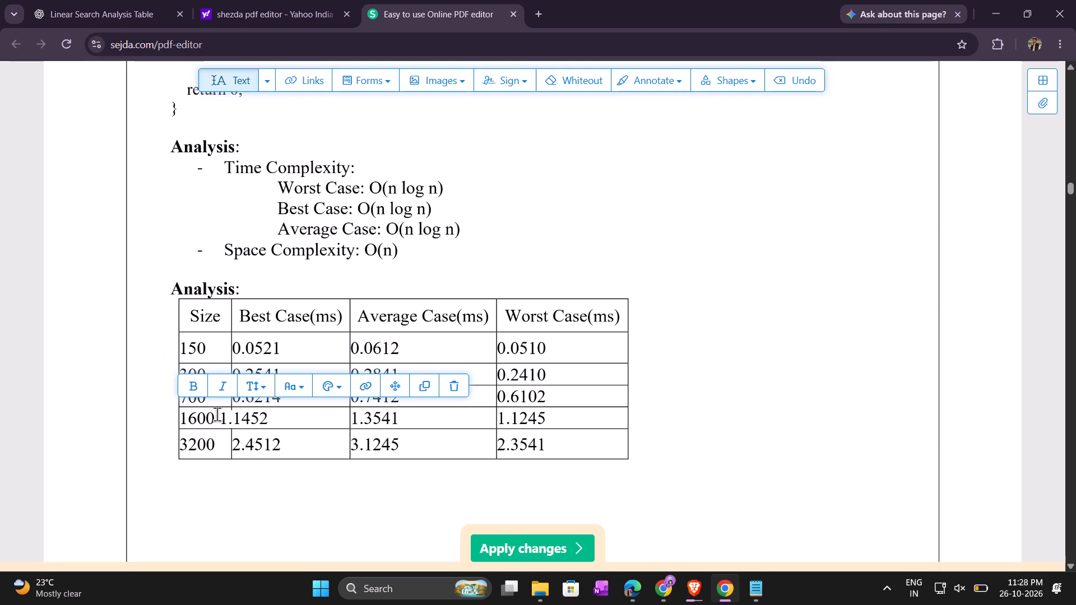
key("ctrl+a")
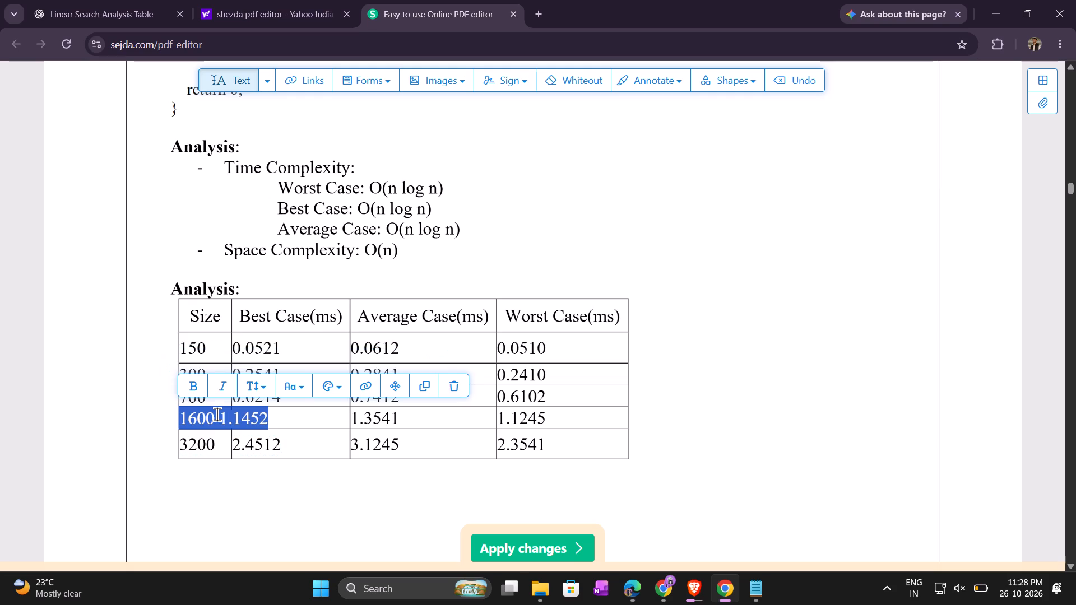
type("1400")
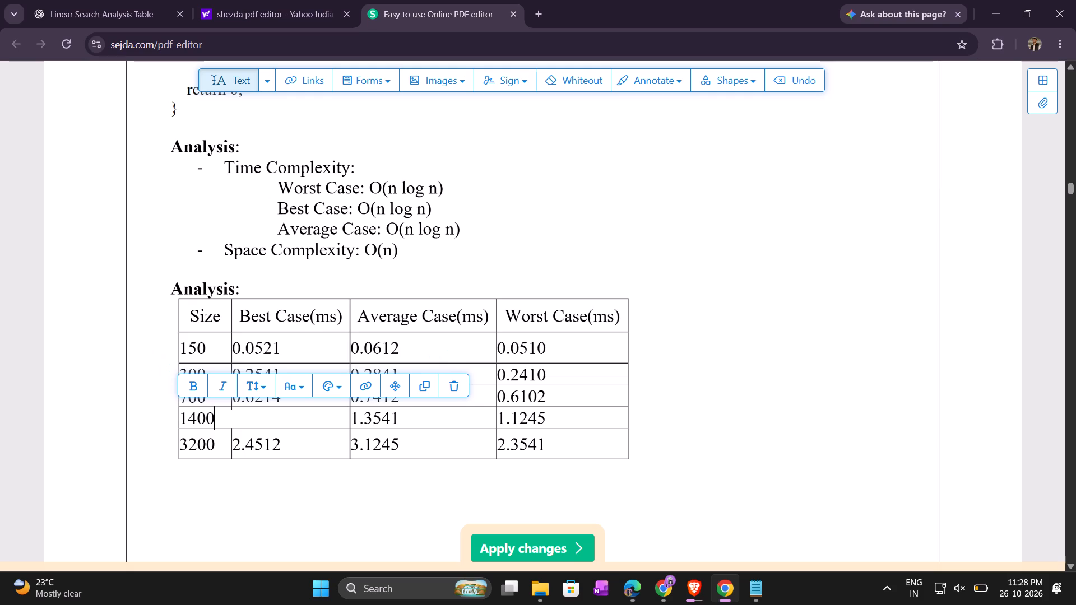
Replace the combined size and Best Case text in the Merge Sort table's last row with 2800.
left_click_drag(211, 444, 202, 444)
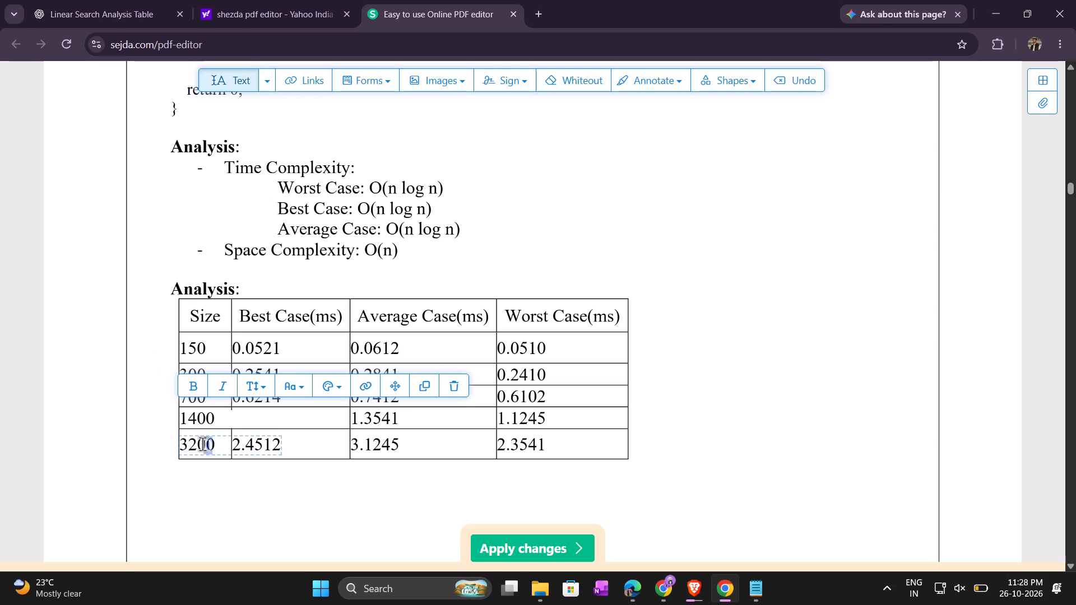
left_click_drag(202, 444, 176, 446)
left_click(215, 441)
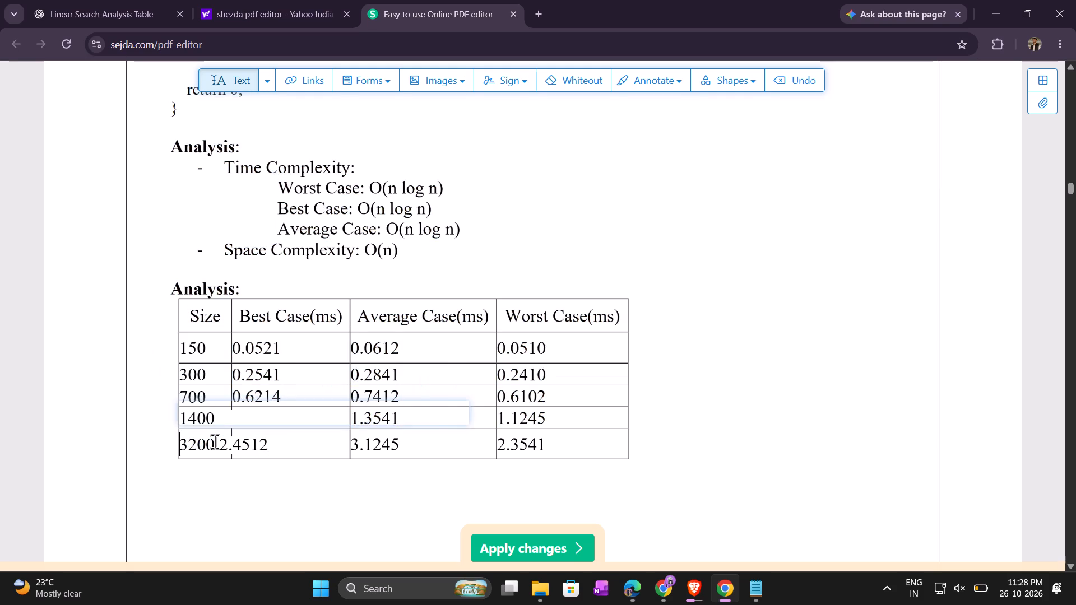
left_click_drag(215, 441, 159, 441)
left_click(217, 442)
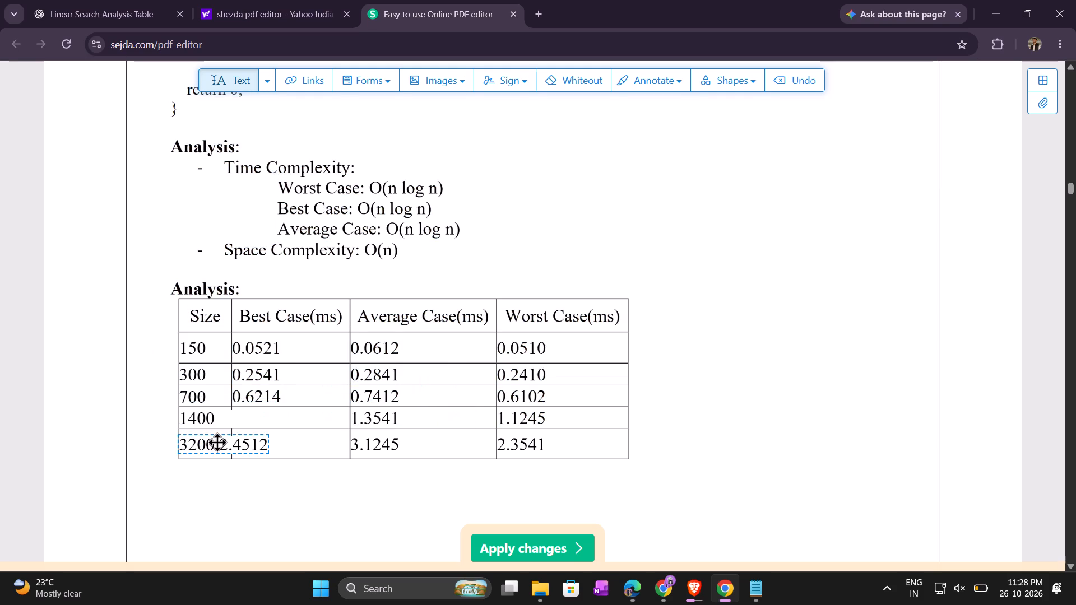
left_click(217, 442)
key("ctrl+a")
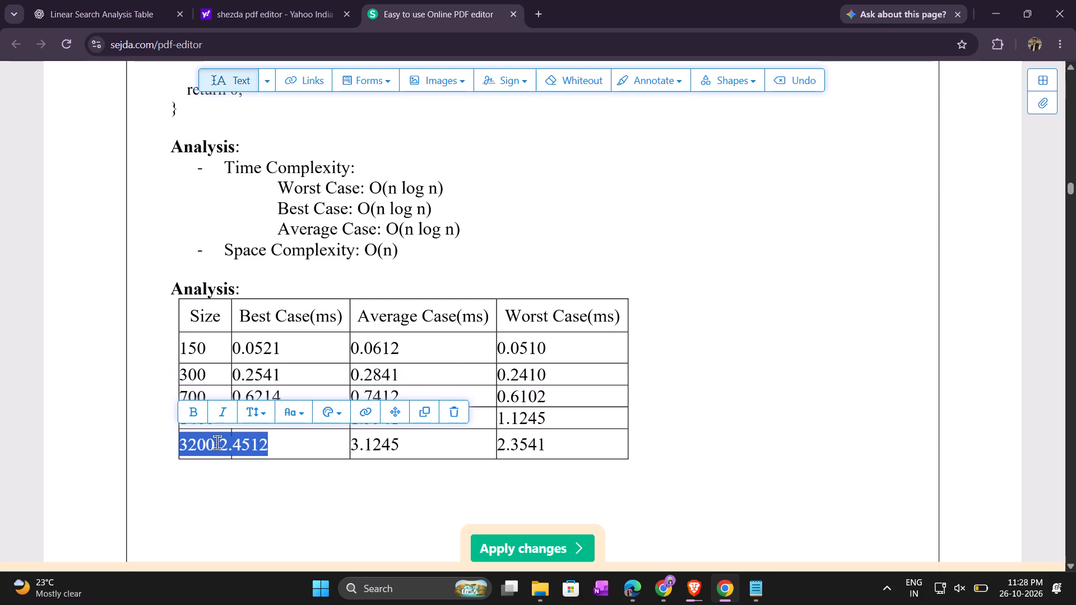
type("2800")
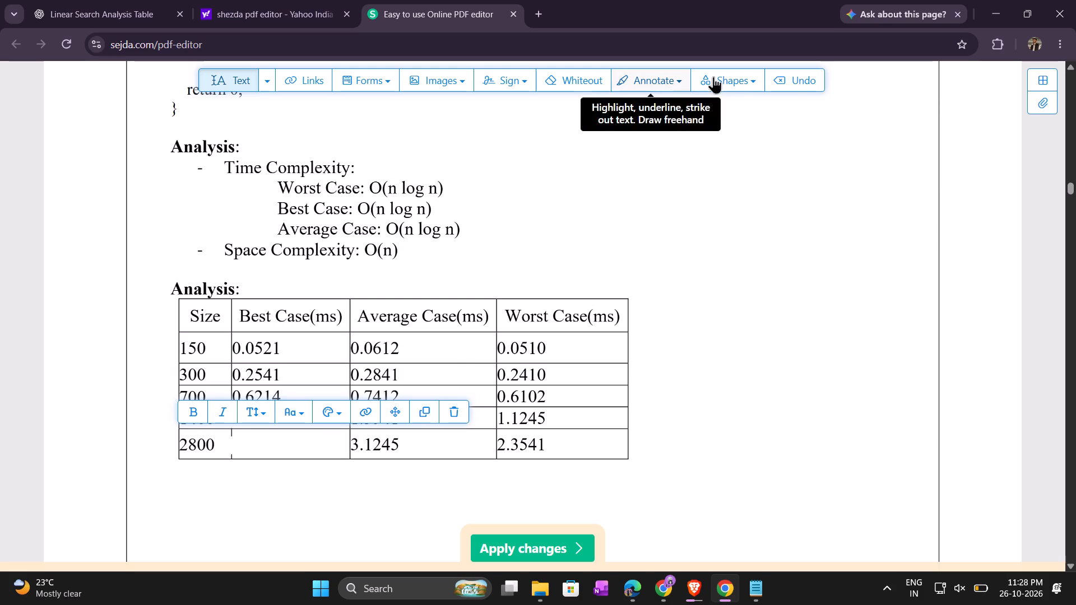
Add a straight line shape beside the 700 and 1400 rows at the Merge Sort table's broken Size/Best Case border.
left_click(750, 78)
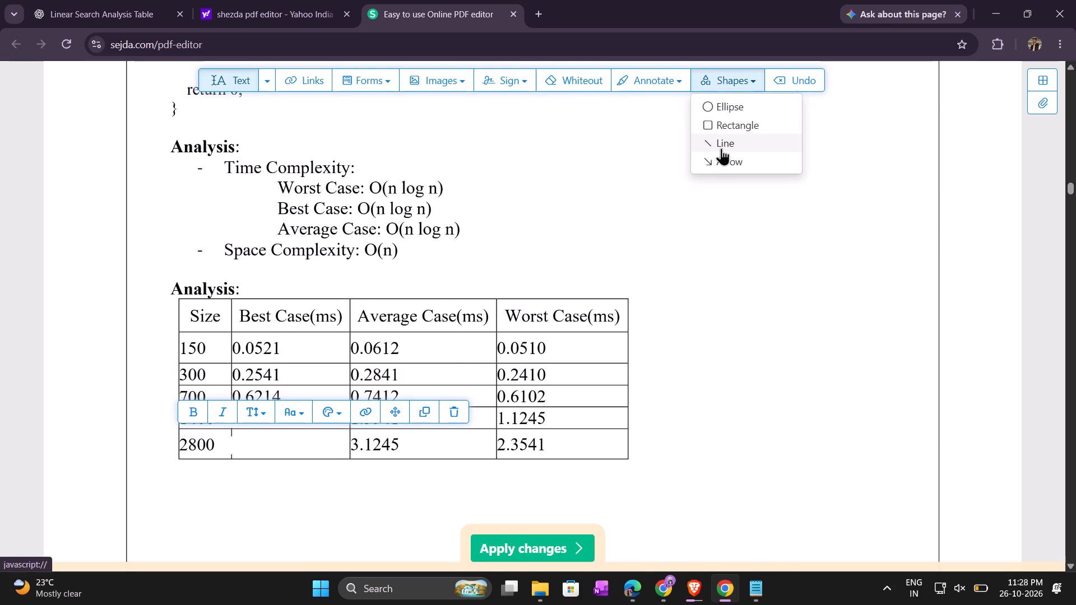
left_click(721, 148)
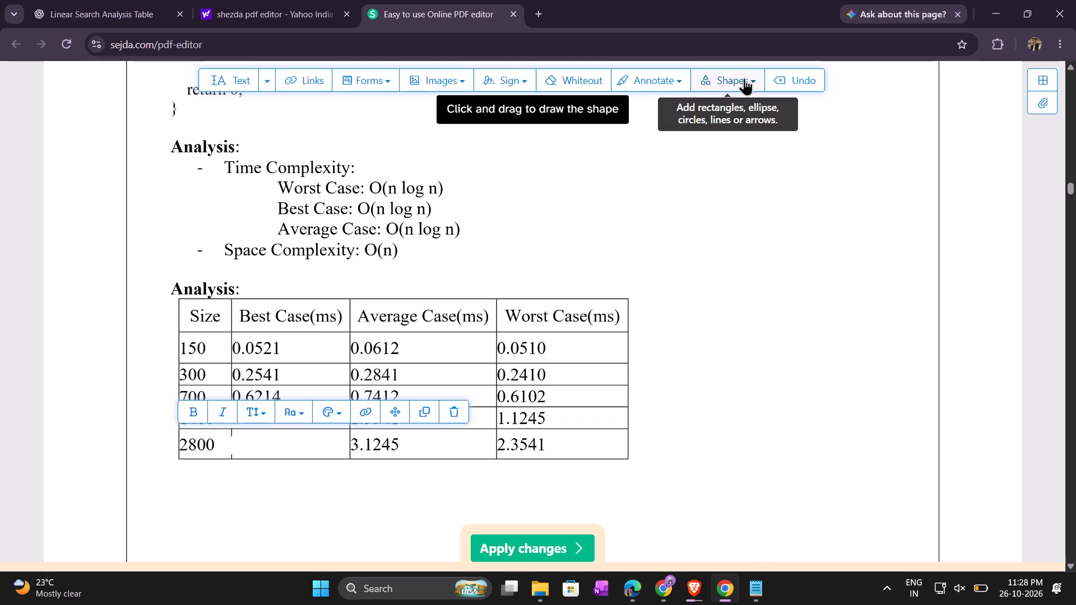
left_click(752, 80)
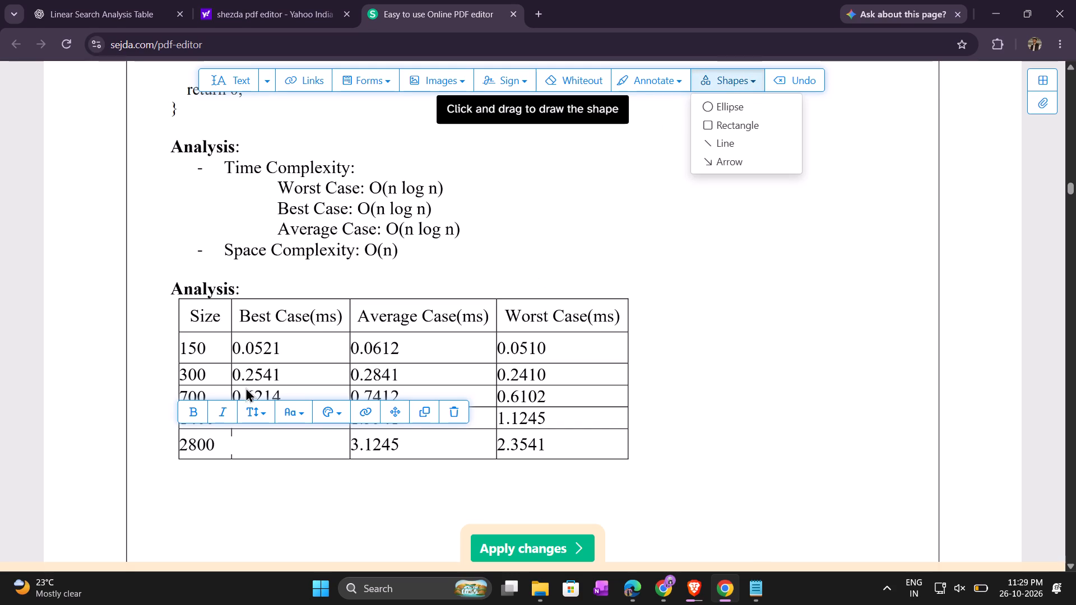
left_click(231, 389)
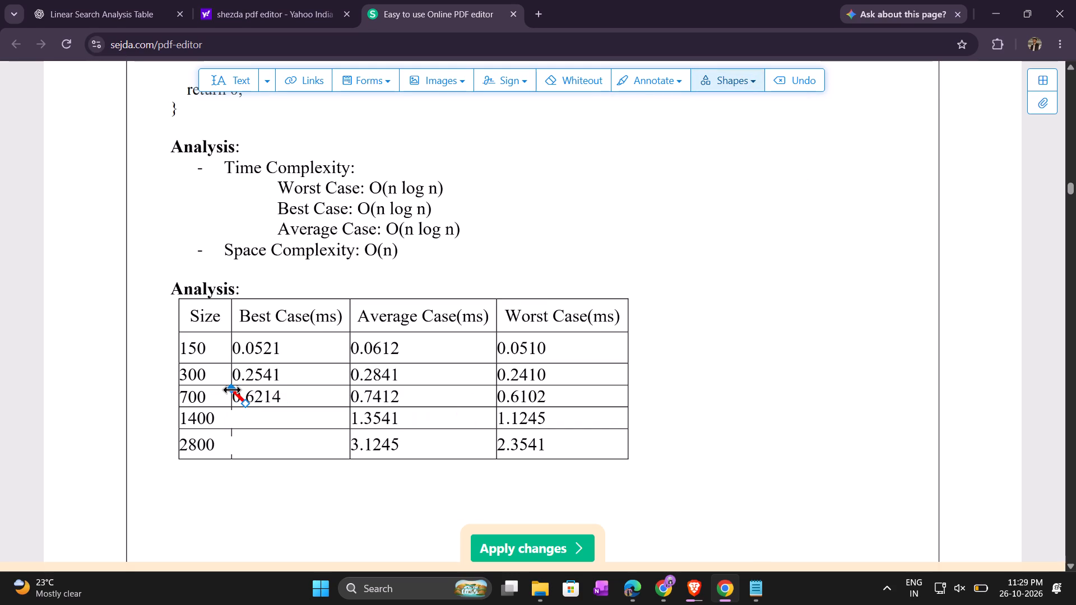
left_click_drag(243, 398, 238, 415)
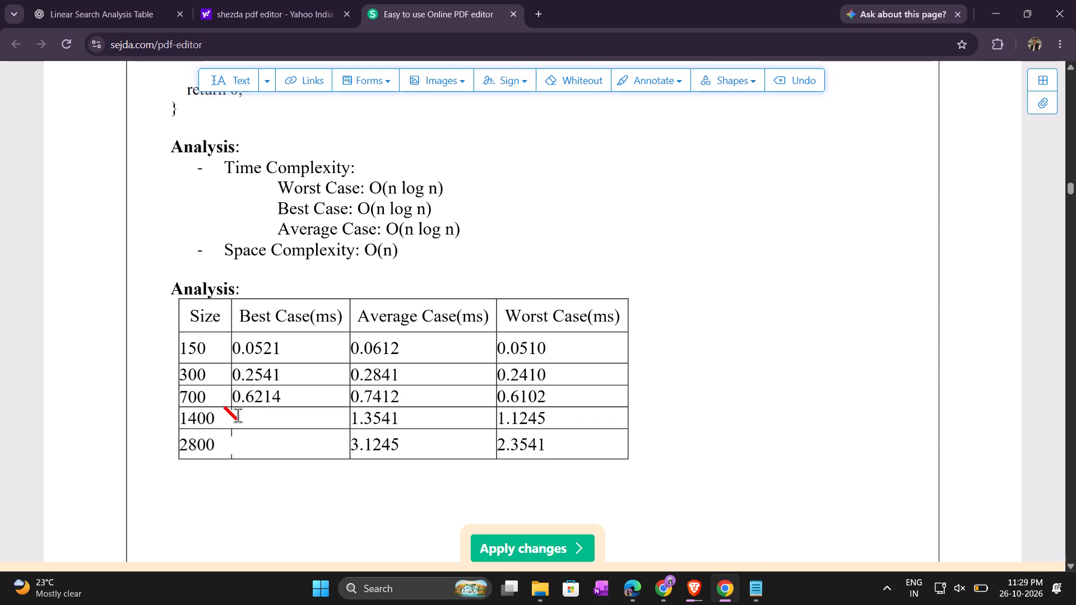
left_click_drag(238, 415, 244, 409)
Stretch the line vertically along the whole Size/Best Case border, from the table's top edge to its bottom edge.
left_click_drag(231, 399, 230, 301)
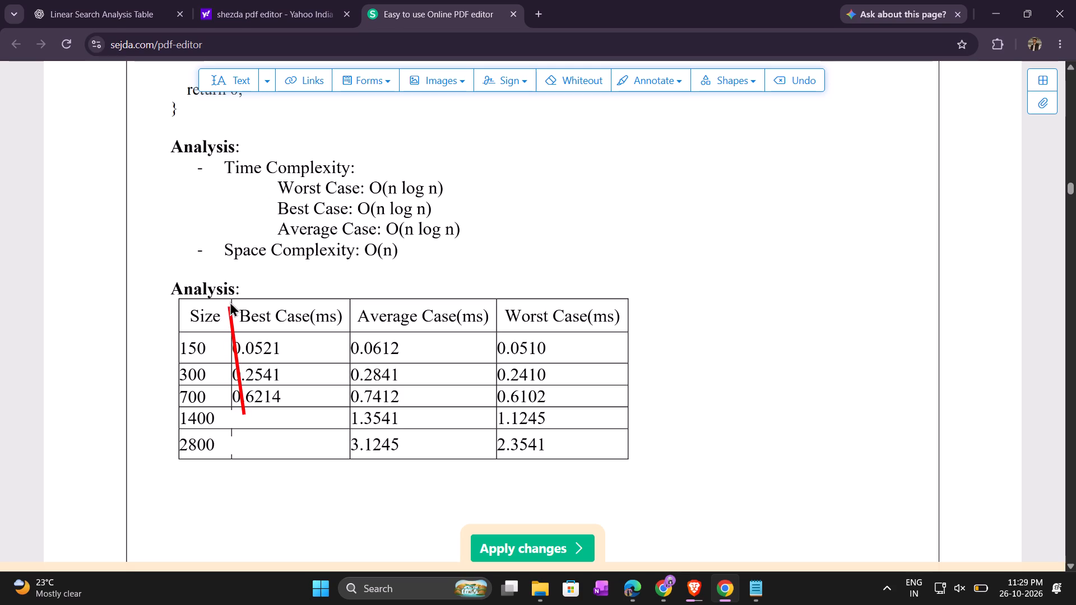
left_click_drag(230, 301, 231, 298)
left_click_drag(243, 414, 232, 449)
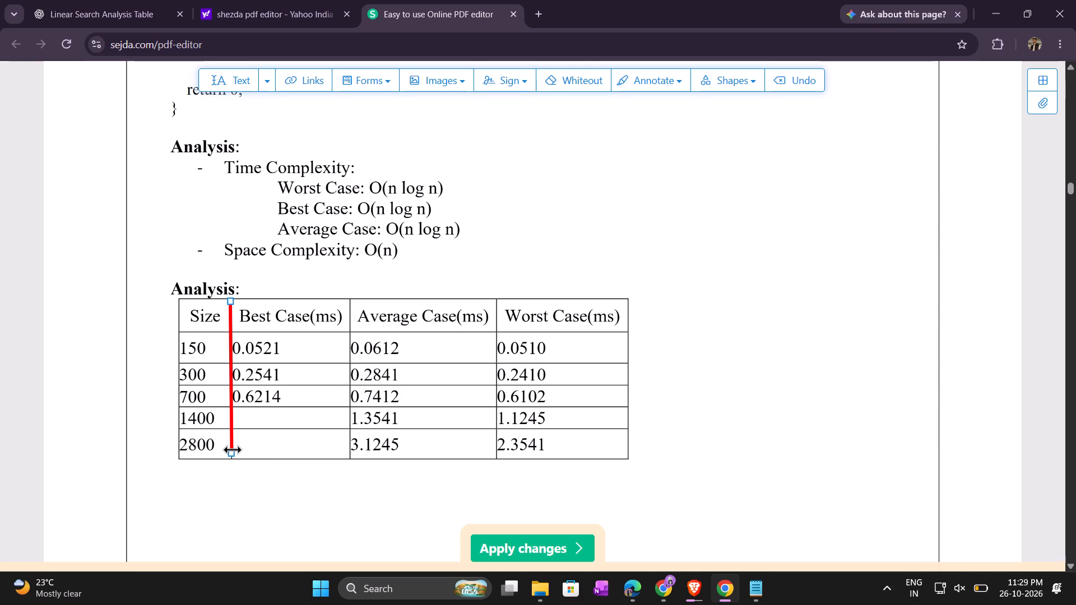
left_click_drag(232, 449, 231, 454)
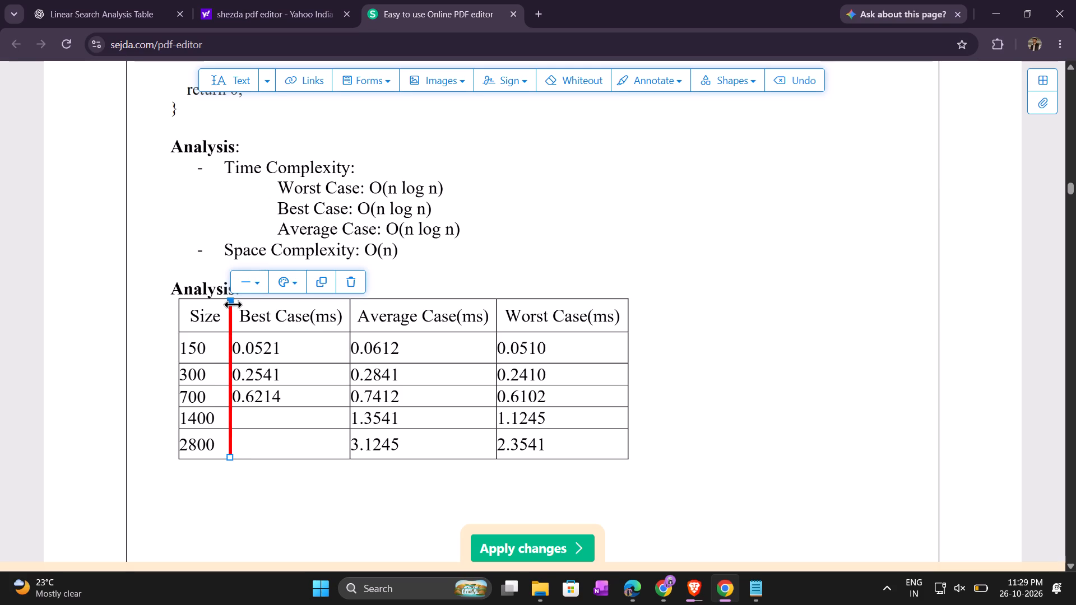
left_click_drag(233, 304, 231, 301)
left_click_drag(231, 301, 232, 295)
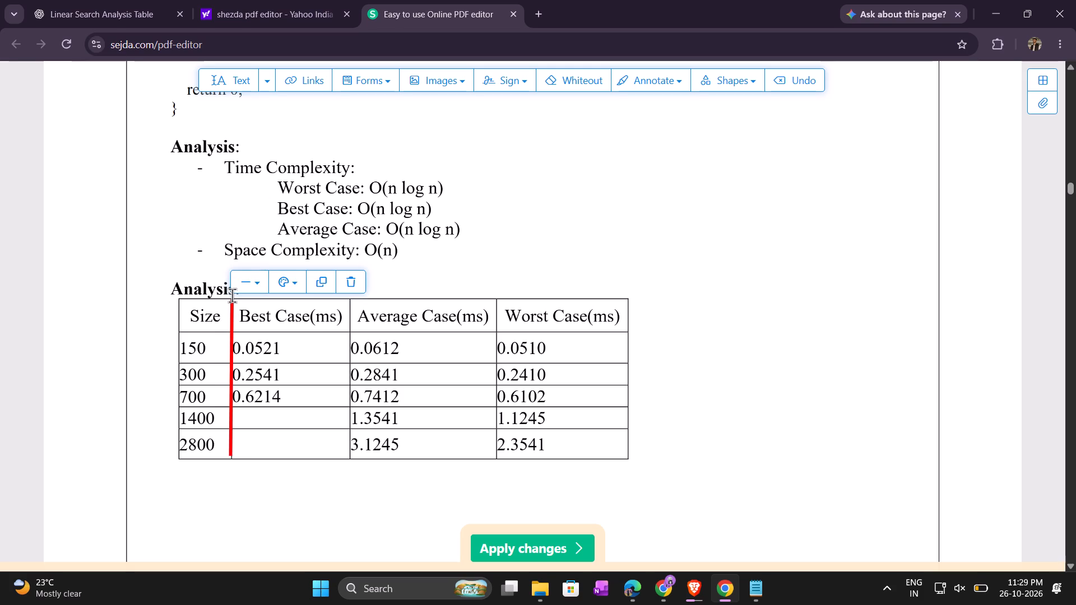
left_click_drag(232, 295, 231, 295)
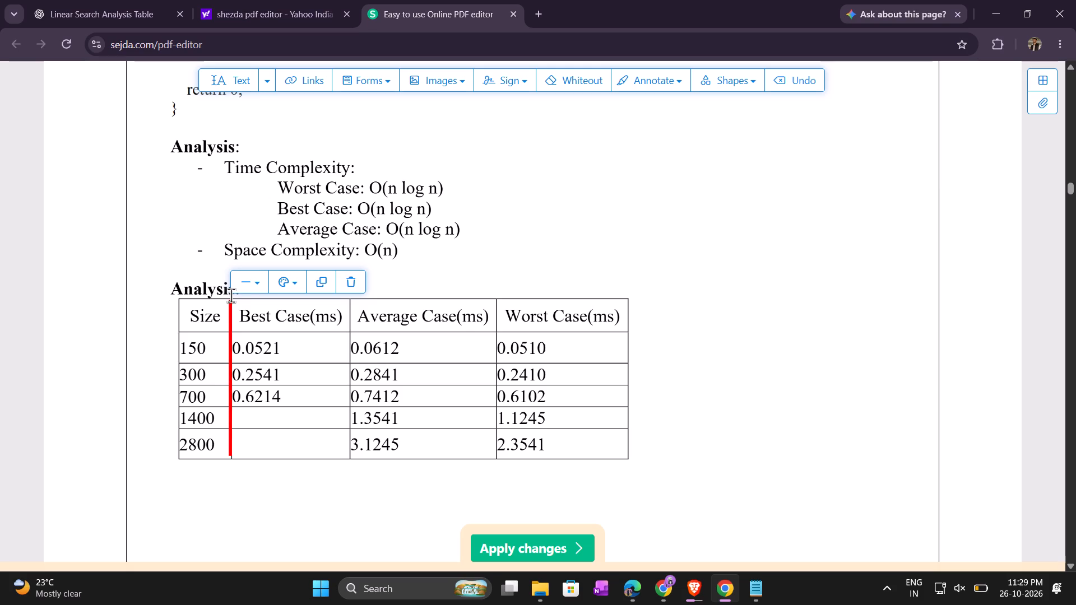
left_click_drag(231, 295, 231, 298)
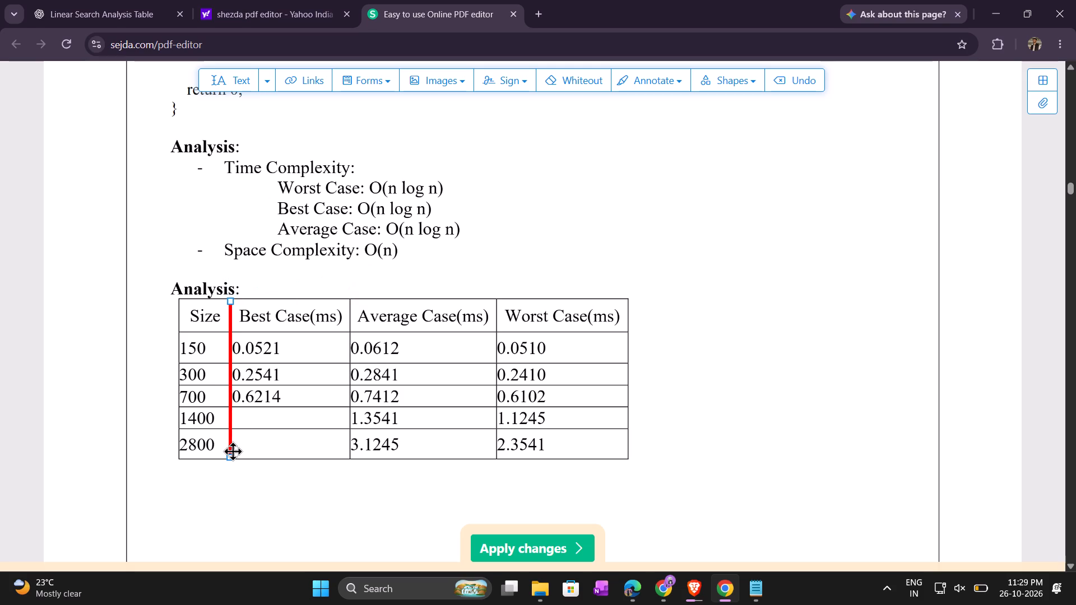
left_click(229, 458)
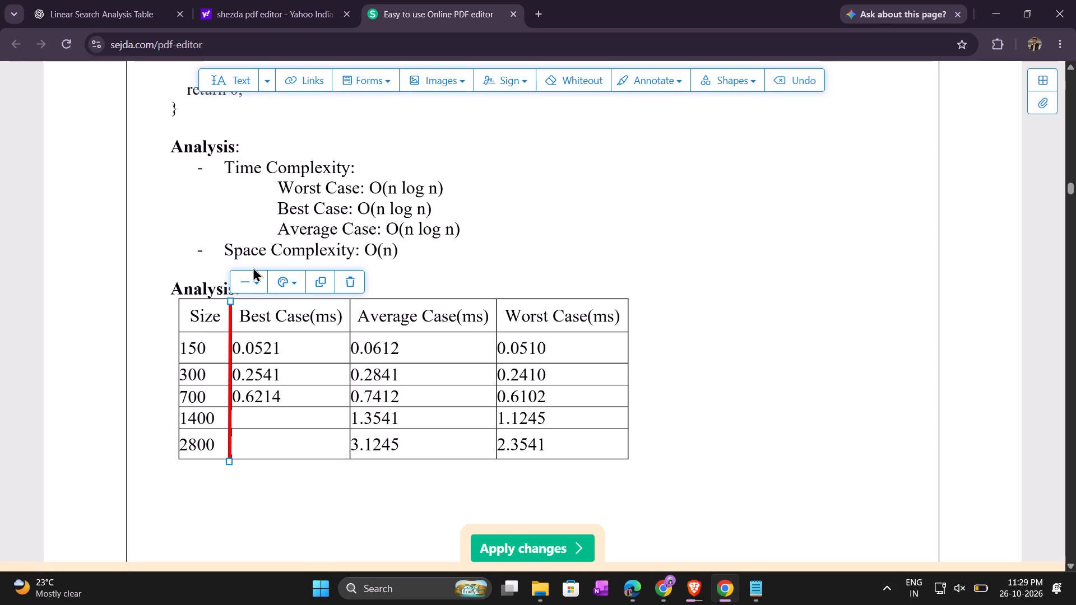
Reduce the thickness of the line over the Size/Best Case border.
left_click(251, 279)
left_click(265, 304)
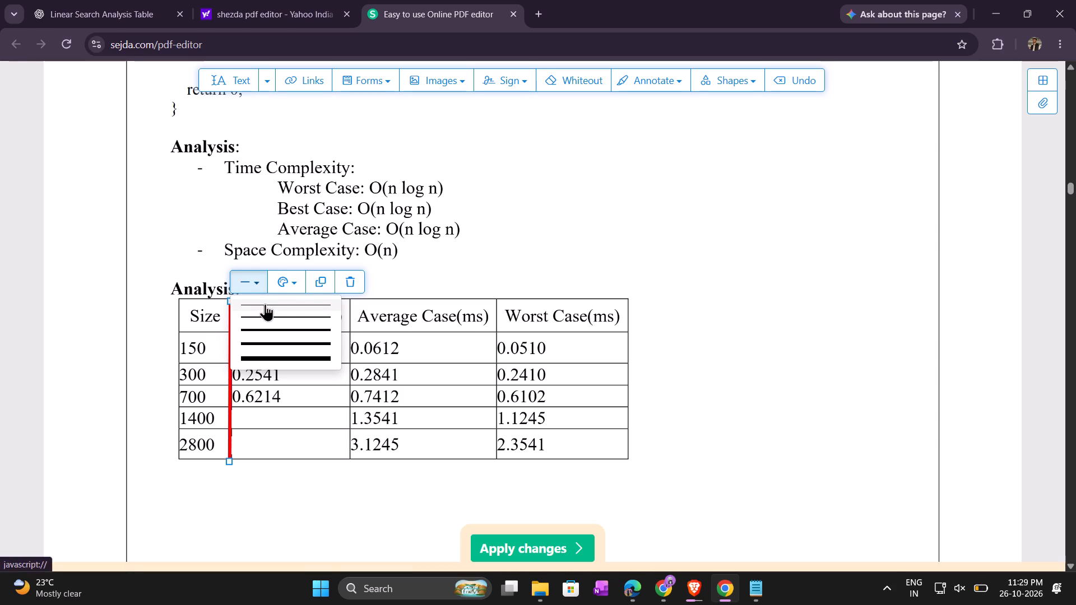
Shift the thin line and its top end to align with the Size/Best Case border.
left_click(230, 409)
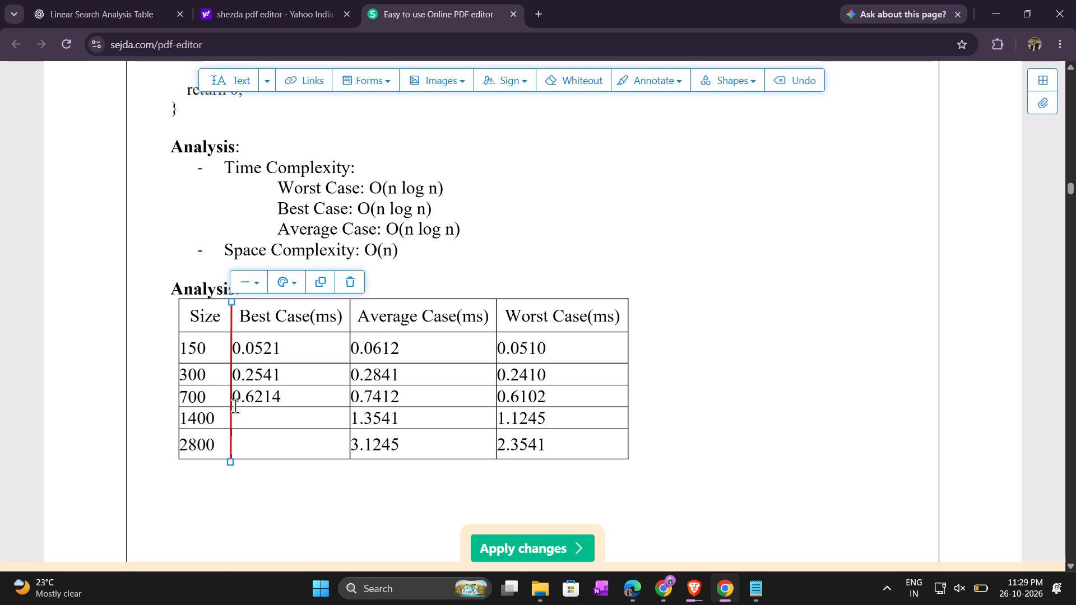
left_click(231, 401)
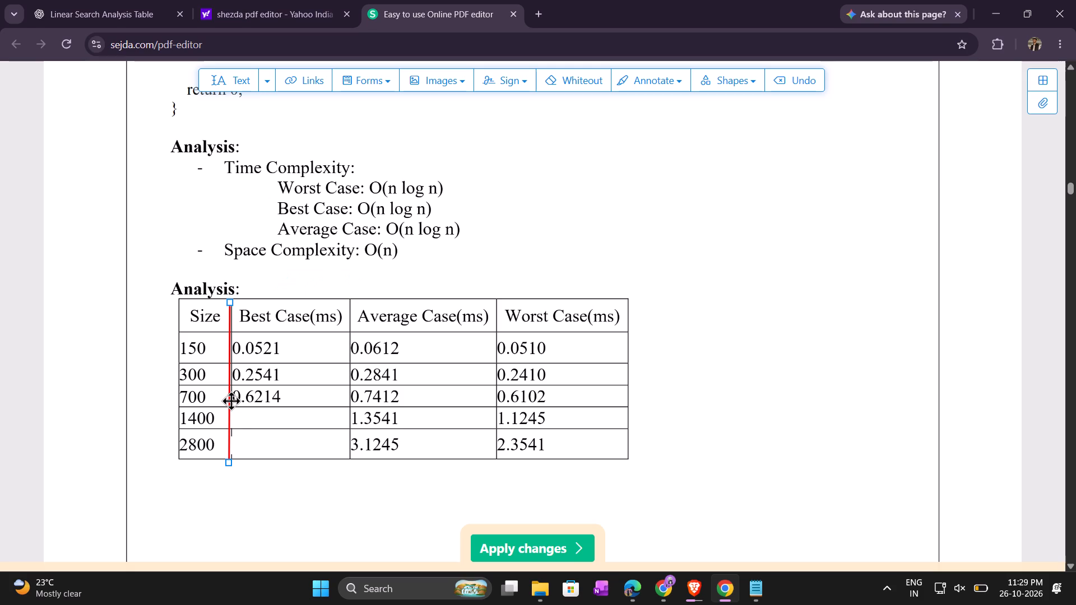
key("Right")
key("Right")
key("Right")
key("Right")
key("Right")
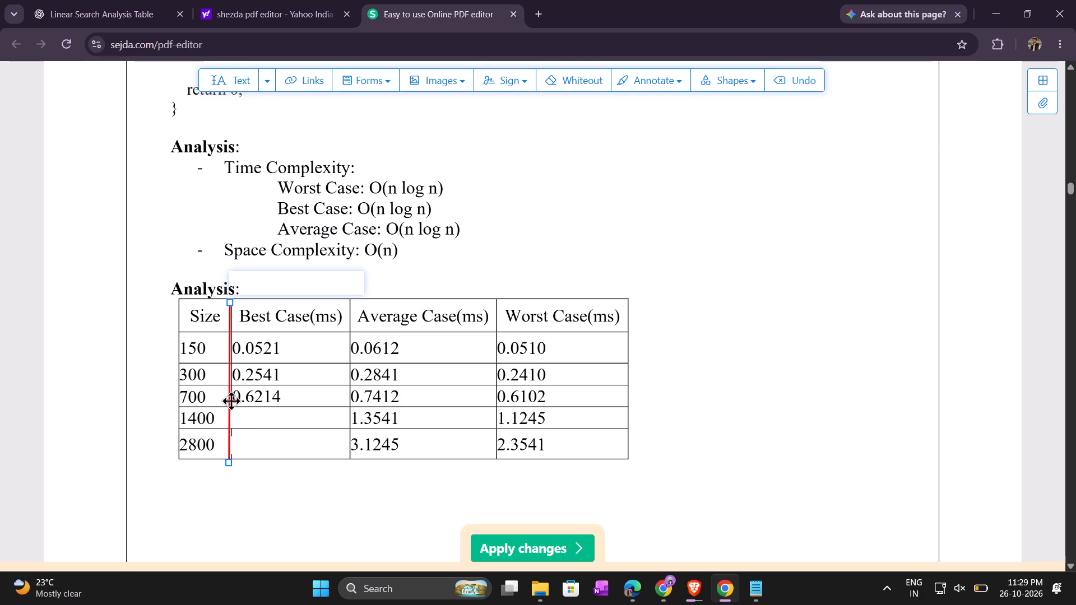
key("Right")
key("Right")
key("Right")
key("Right")
key("Right")
key("Right")
key("Right")
key("Right")
left_click_drag(231, 401, 236, 399)
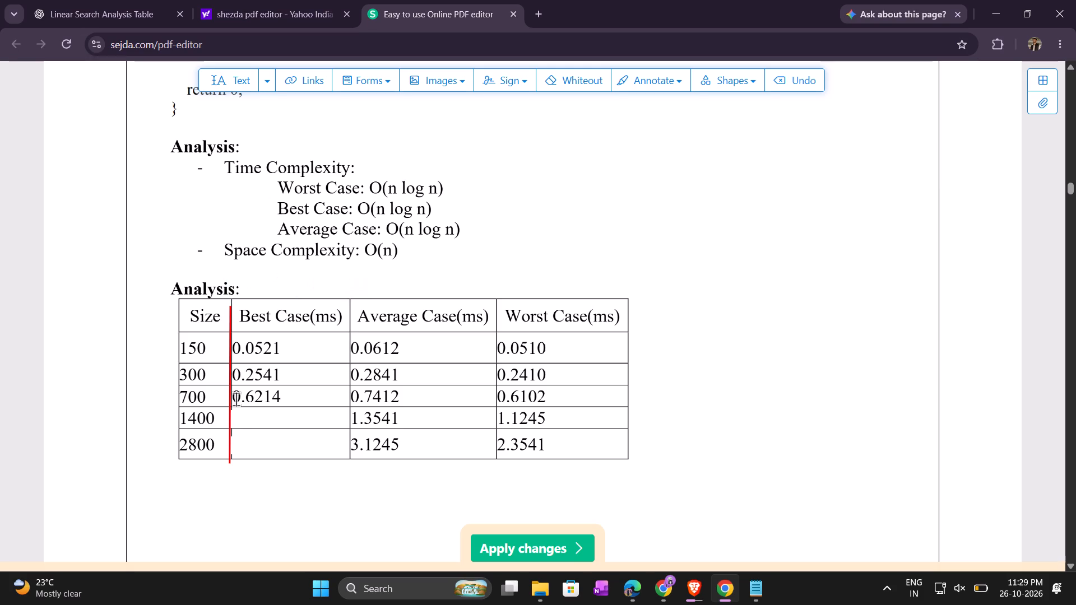
left_click_drag(230, 308, 230, 299)
left_click_drag(230, 299, 232, 298)
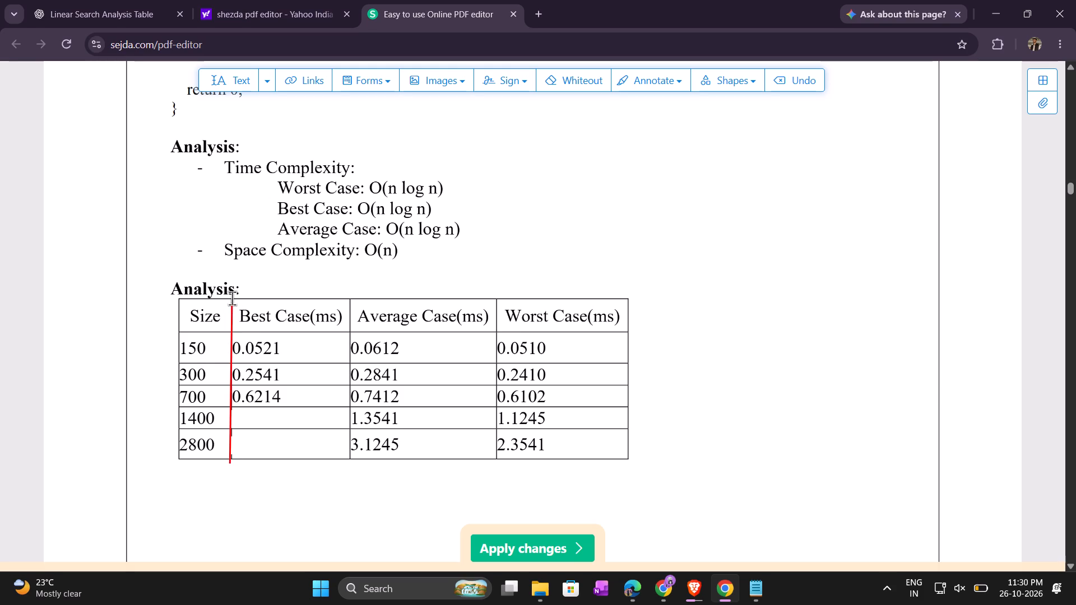
left_click_drag(232, 298, 231, 300)
Change the colour of the Size/Best Case border line to black.
left_click(231, 362)
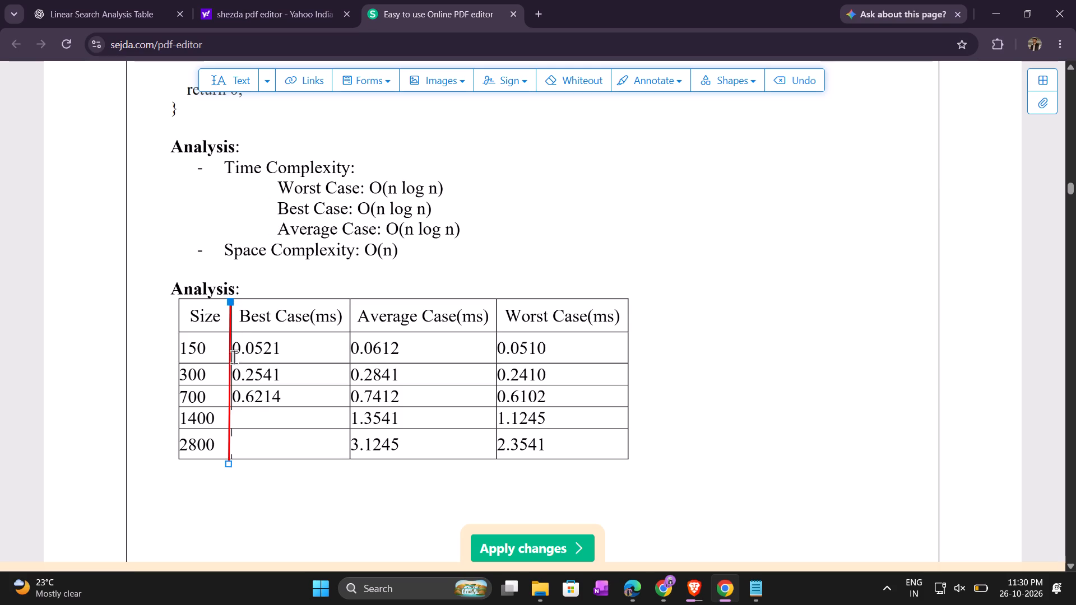
left_click(230, 349)
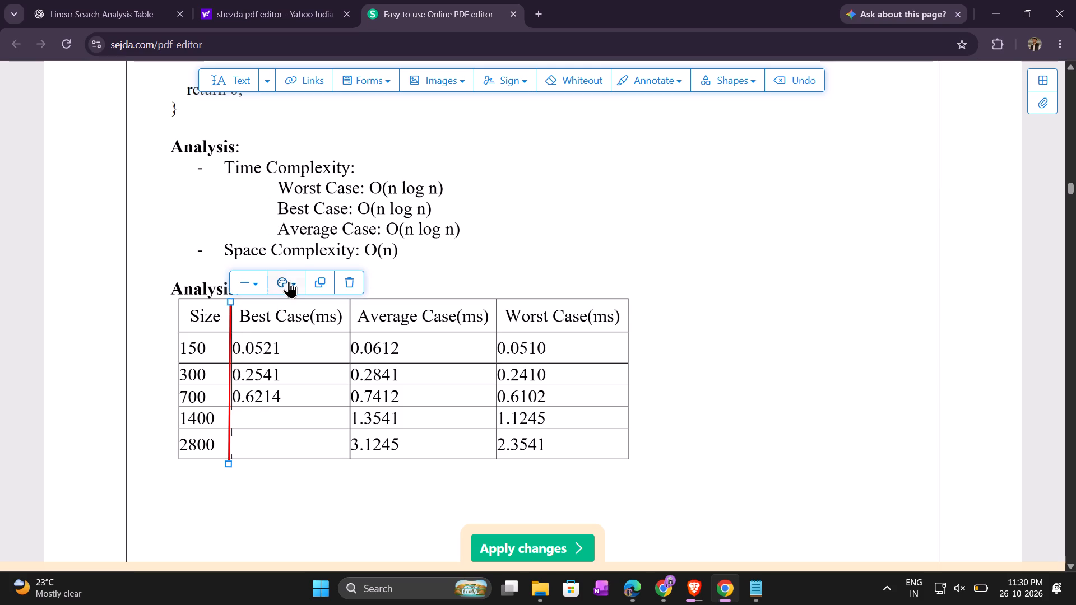
left_click(294, 282)
left_click(278, 389)
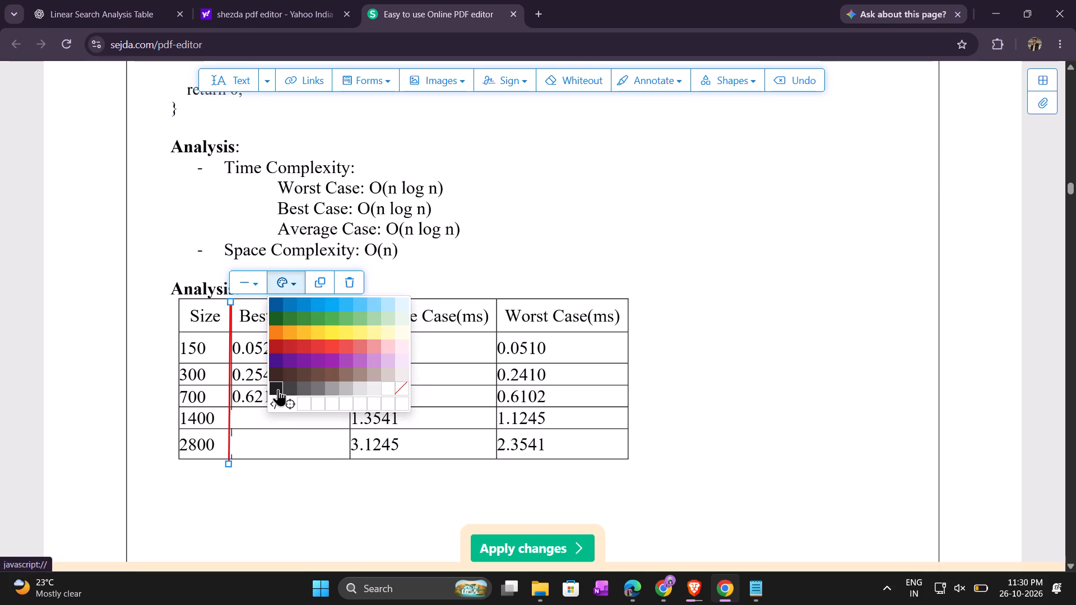
Reposition the black line and adjust both ends so it covers the Size/Best Case border from top to bottom, then deselect it.
left_click_drag(226, 355, 227, 354)
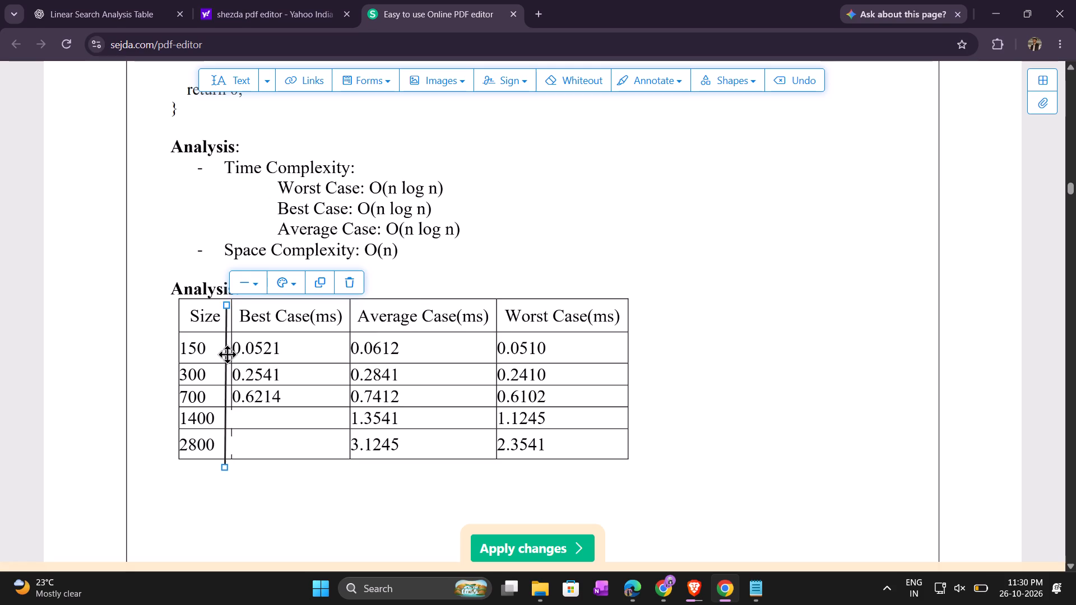
left_click_drag(227, 354, 232, 350)
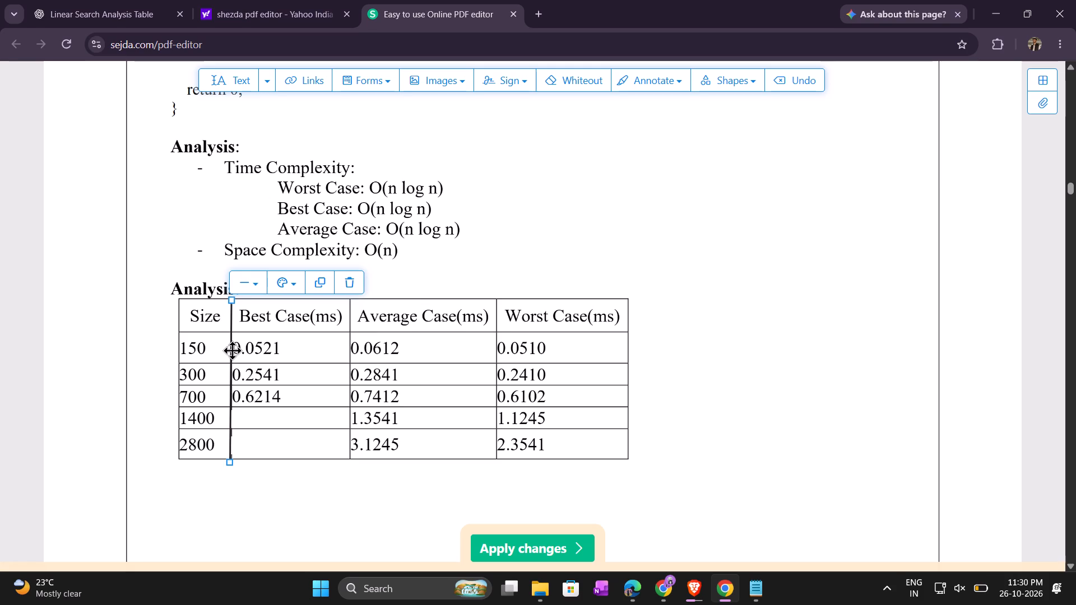
left_click_drag(232, 350, 232, 348)
left_click_drag(232, 348, 231, 348)
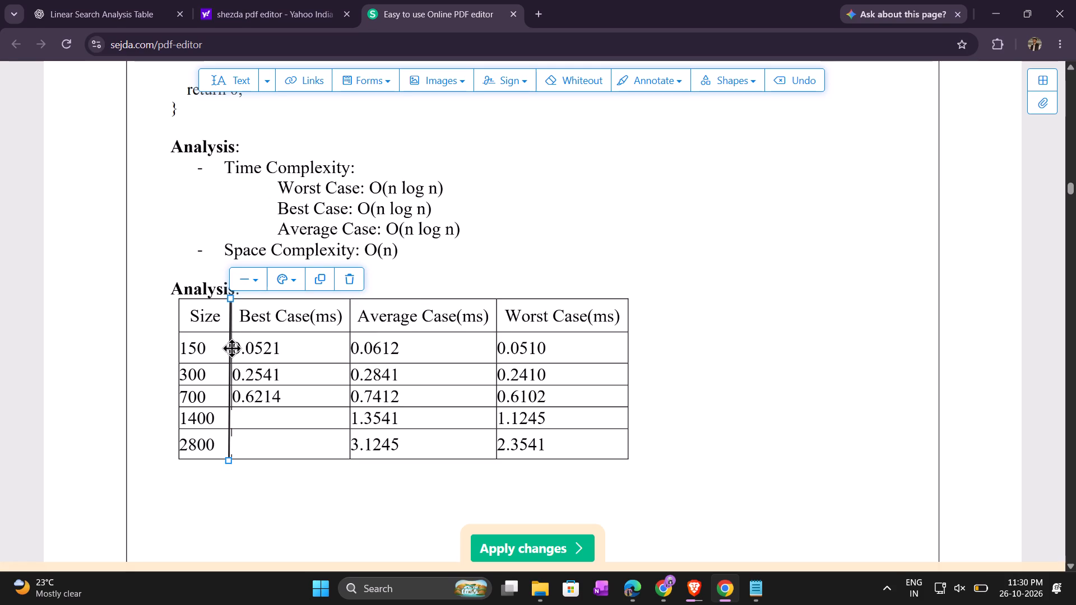
key("Right")
key("Right")
key("space")
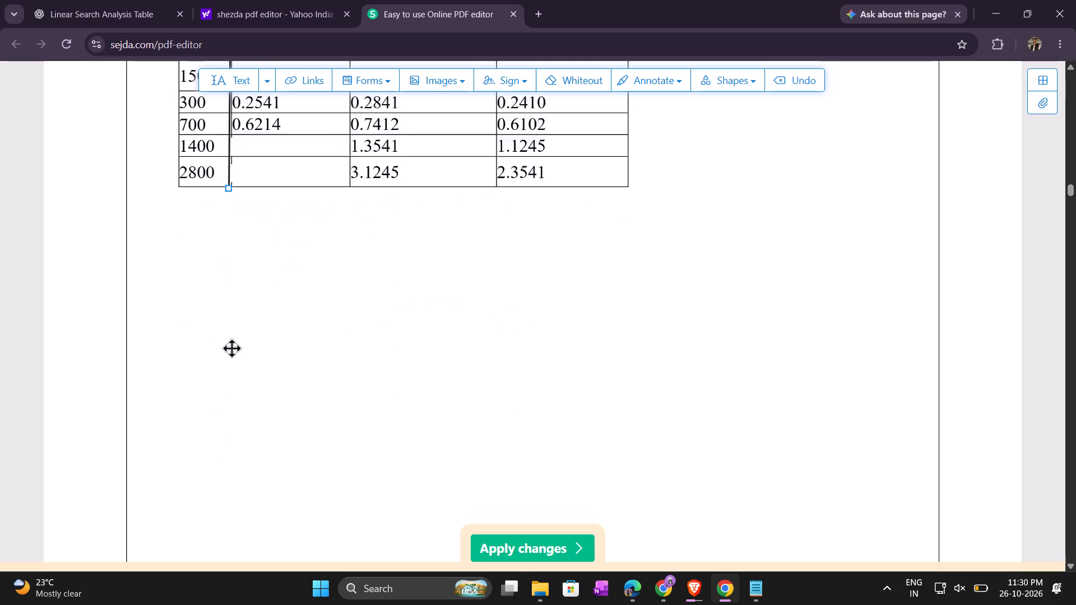
scroll(231, 348, "up", 4)
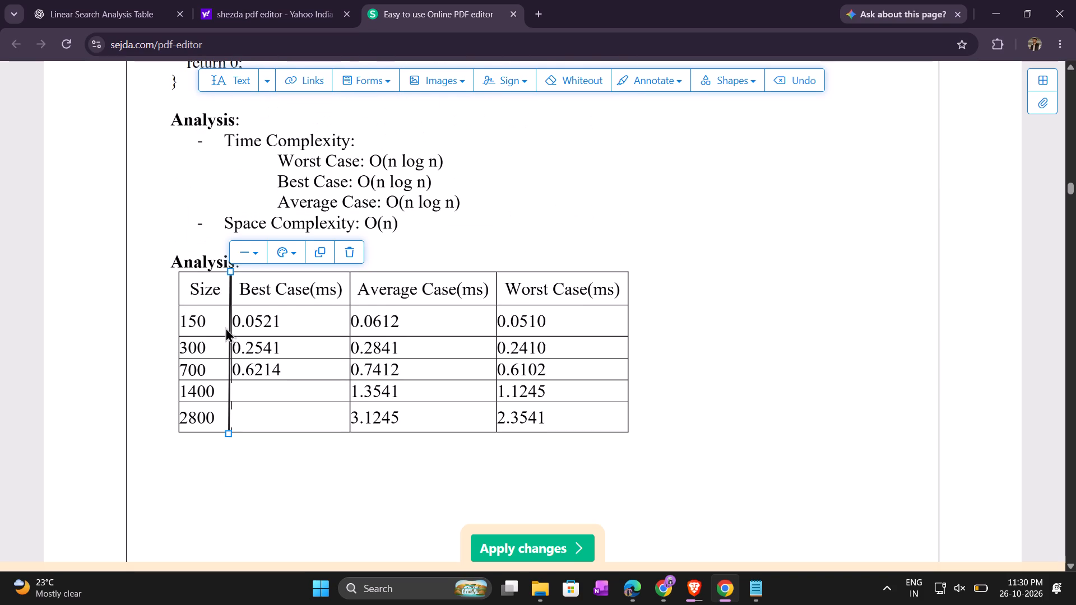
left_click(229, 271)
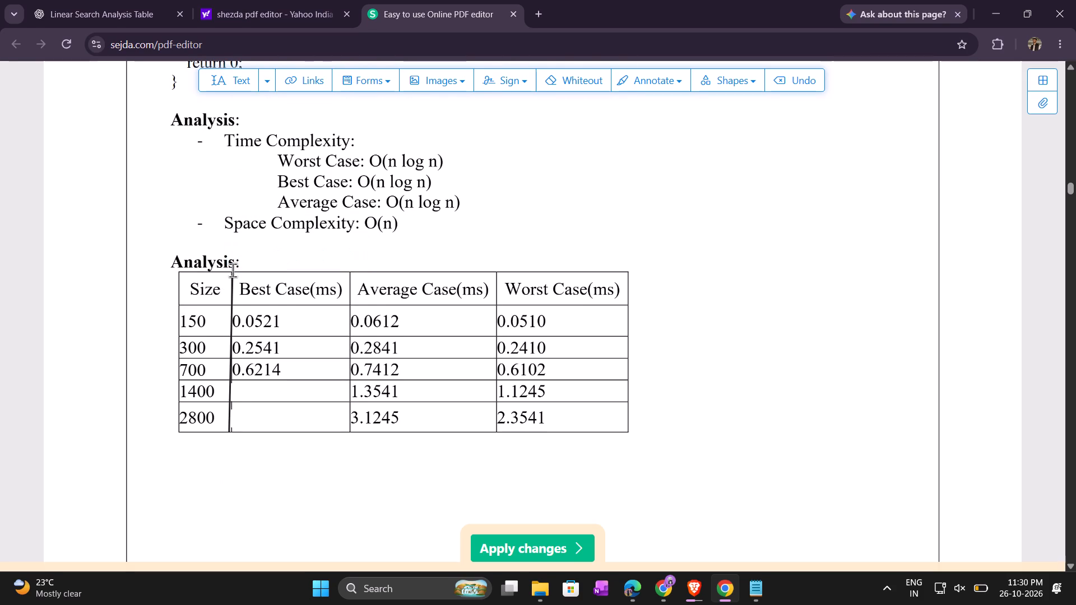
left_click(228, 435)
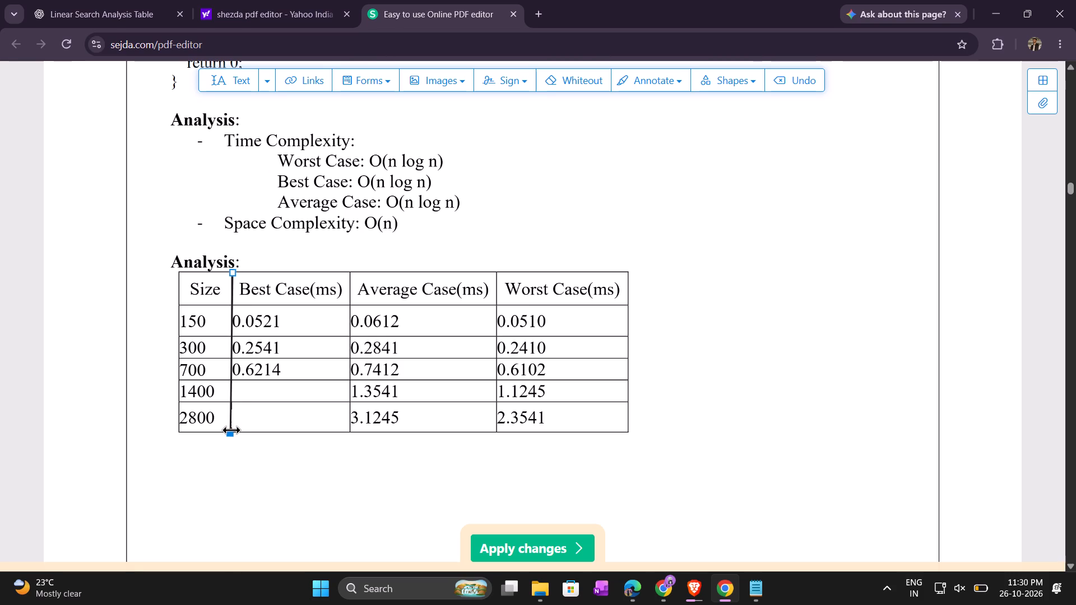
left_click(234, 274)
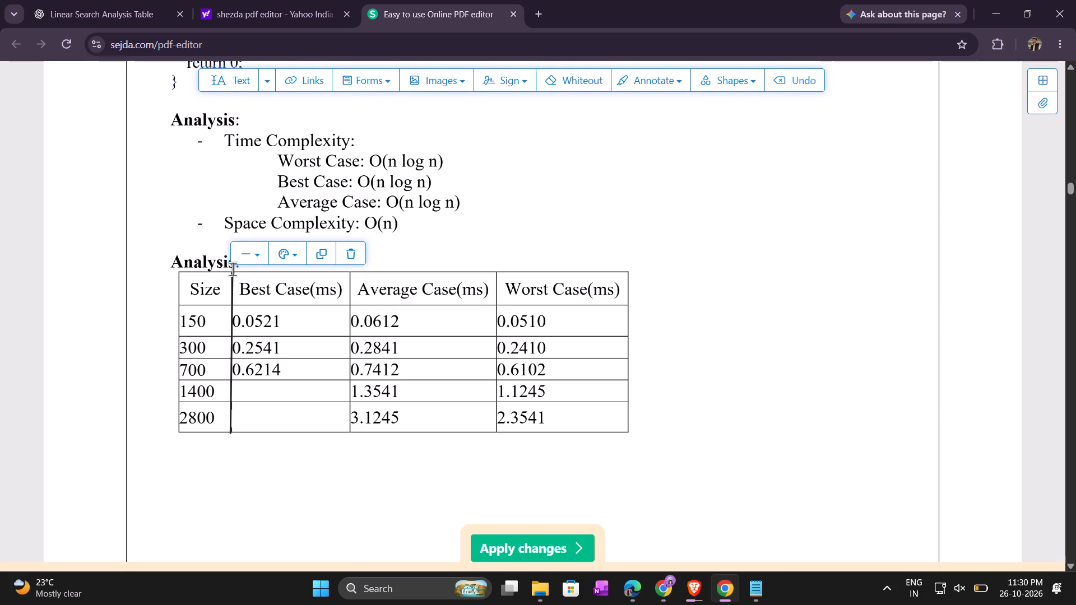
left_click(331, 244)
left_click(248, 380)
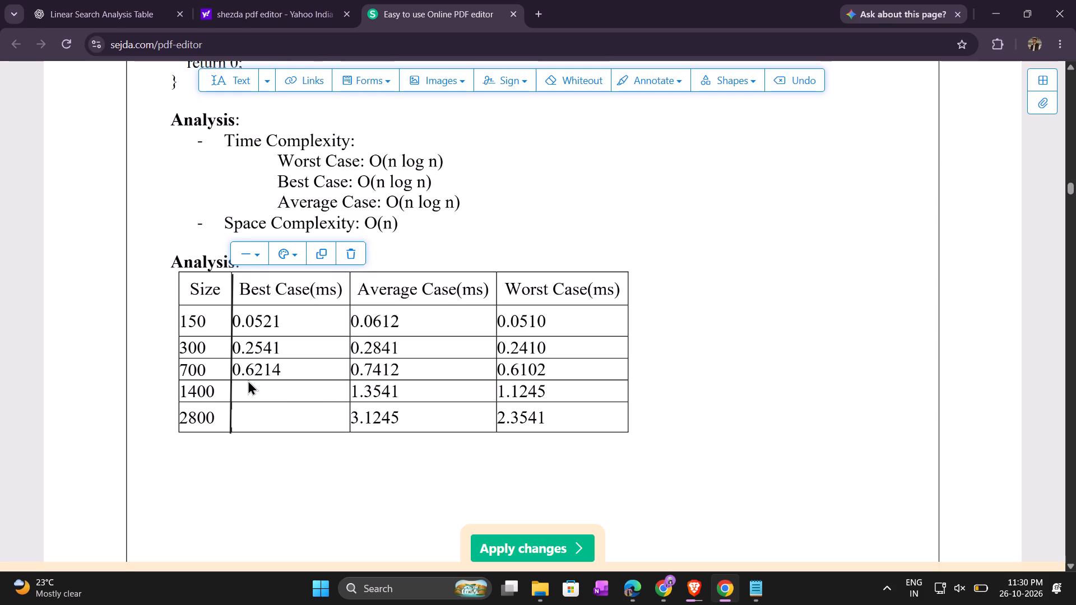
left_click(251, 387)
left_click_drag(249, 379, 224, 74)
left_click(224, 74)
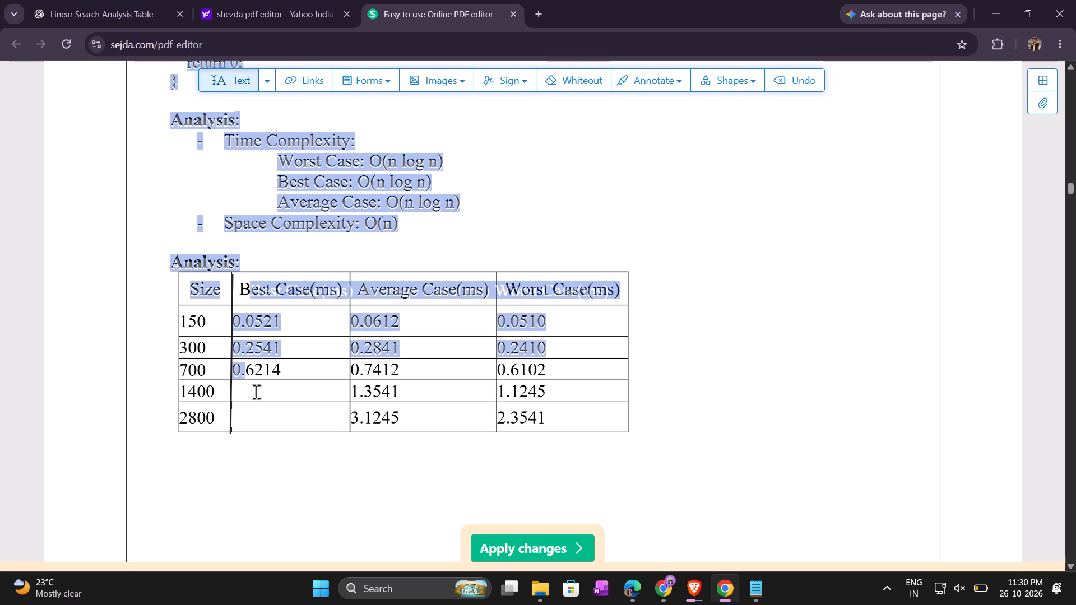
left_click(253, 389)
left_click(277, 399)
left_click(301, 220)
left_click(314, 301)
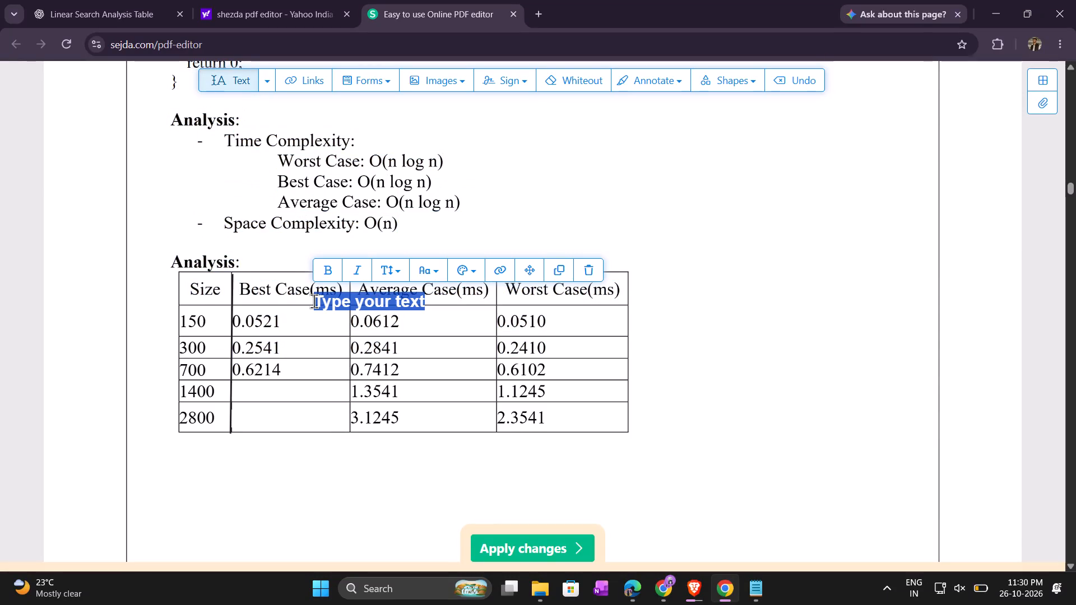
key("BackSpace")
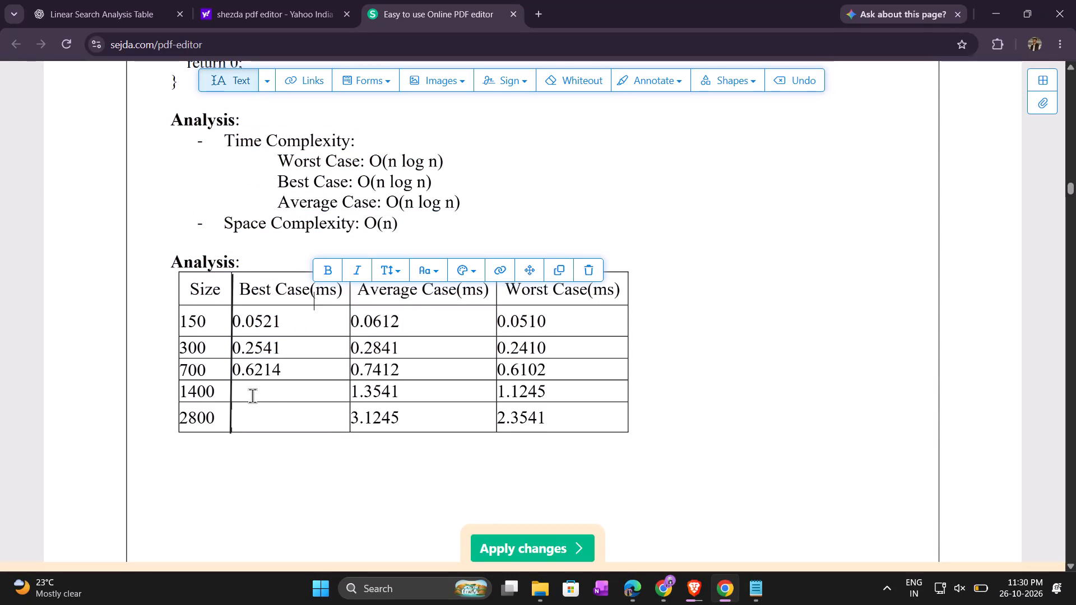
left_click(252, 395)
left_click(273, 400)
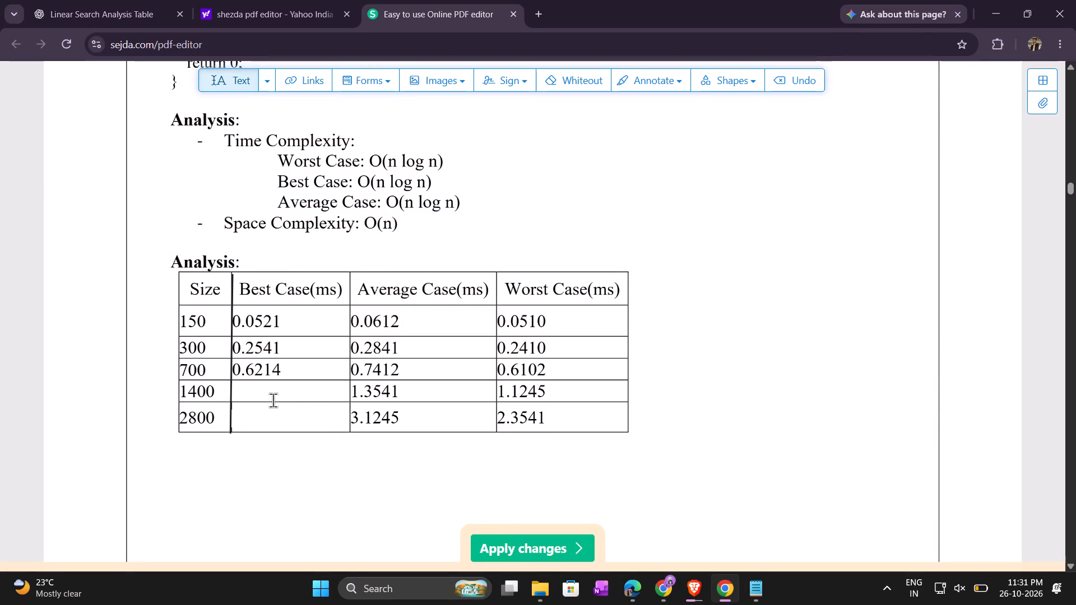
Add a new text box in the blank area below the analysis table.
left_click(266, 495)
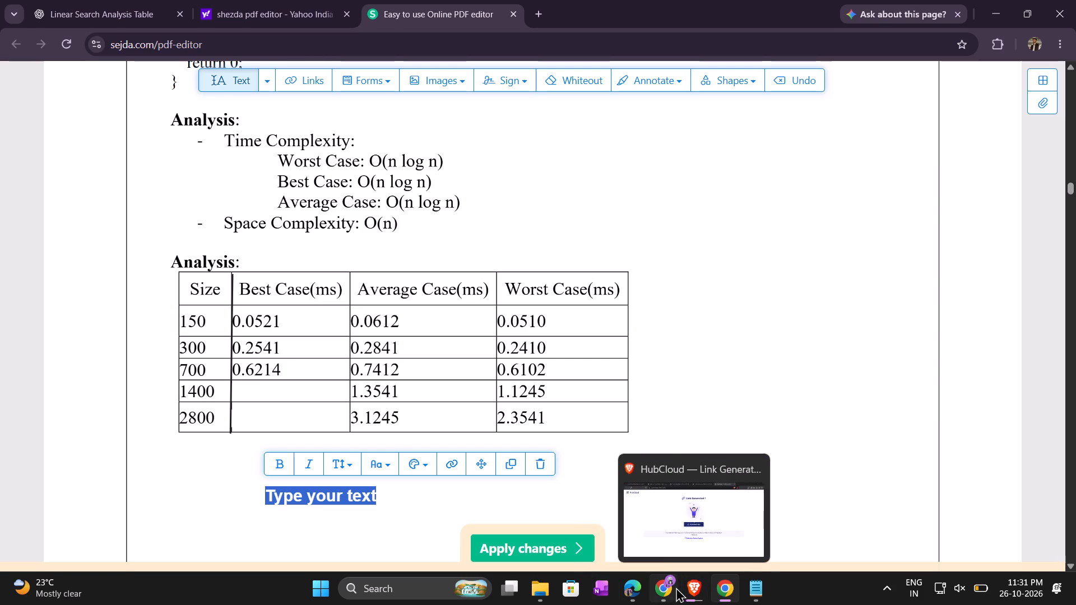
Switch to daa file soln.txt in Notepad and arrange it side by side with the PDF editor.
left_click(757, 594)
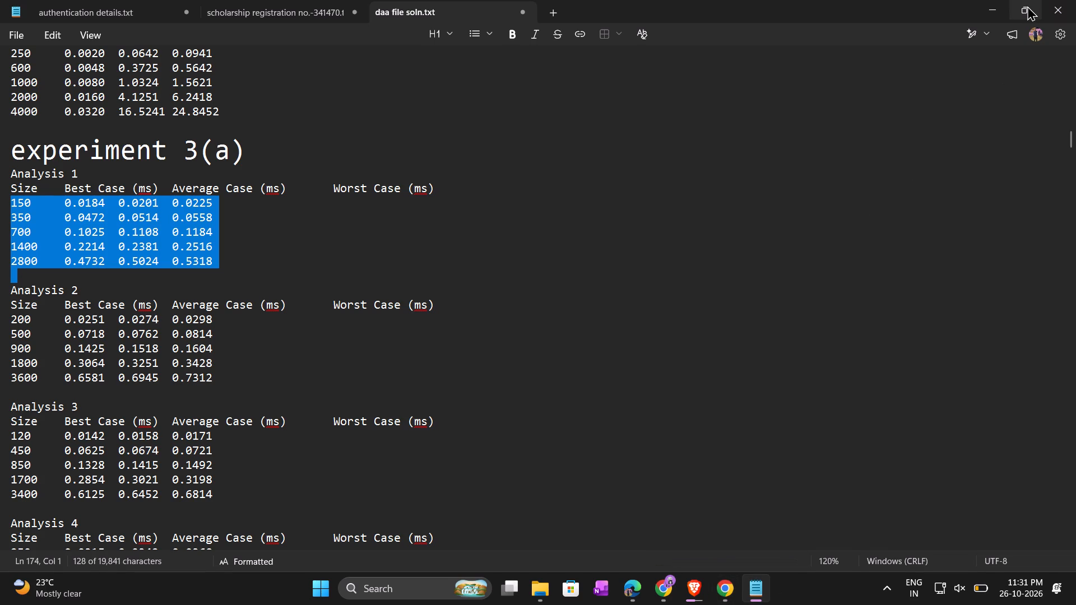
left_click(970, 58)
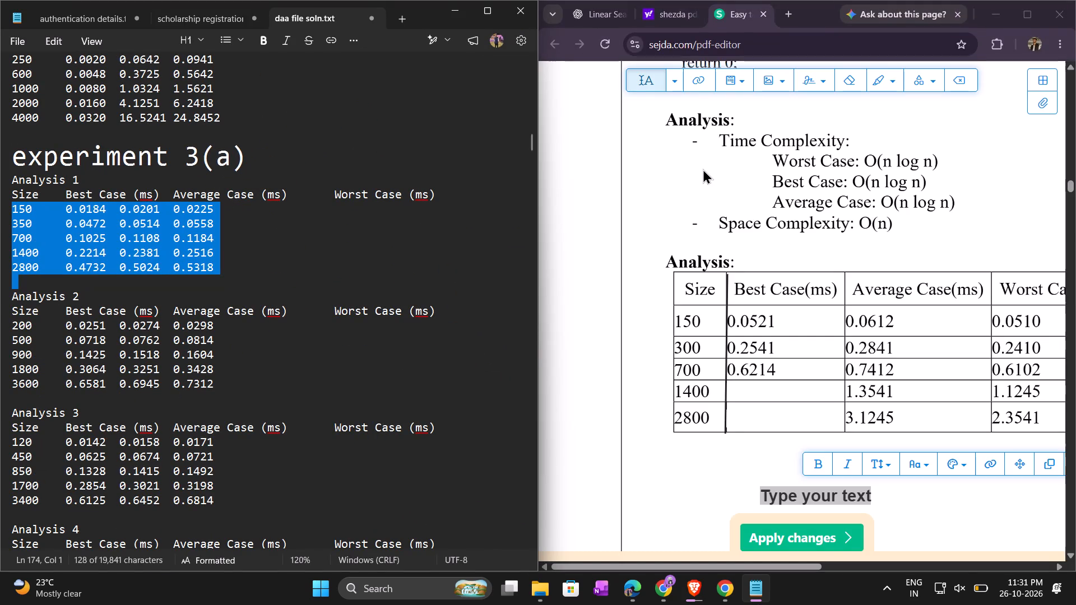
Replace the Best Case values for sizes 150, 300 and 700 with 0.0184, 0.0472 and 0.1025.
left_click(758, 323)
key("ctrl+a")
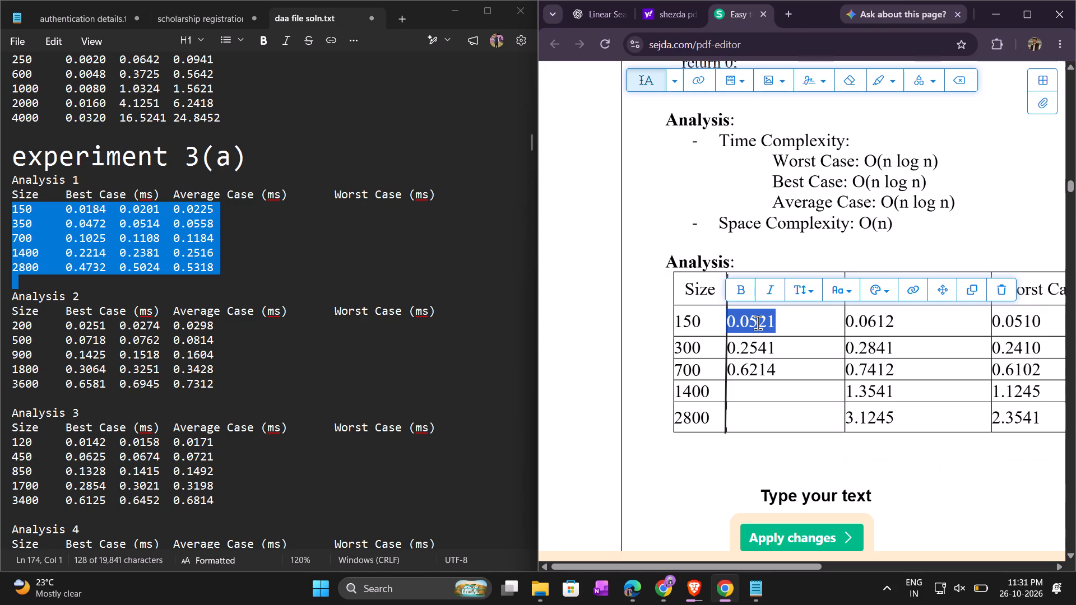
type("0.0184")
left_click(749, 352)
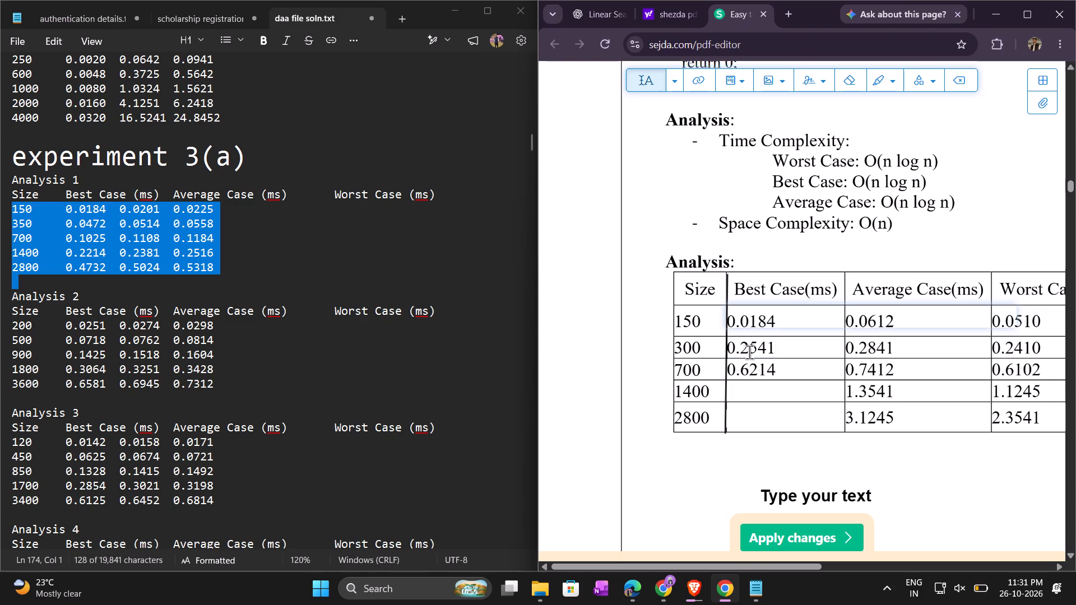
key("ctrl+a")
type("0.0472")
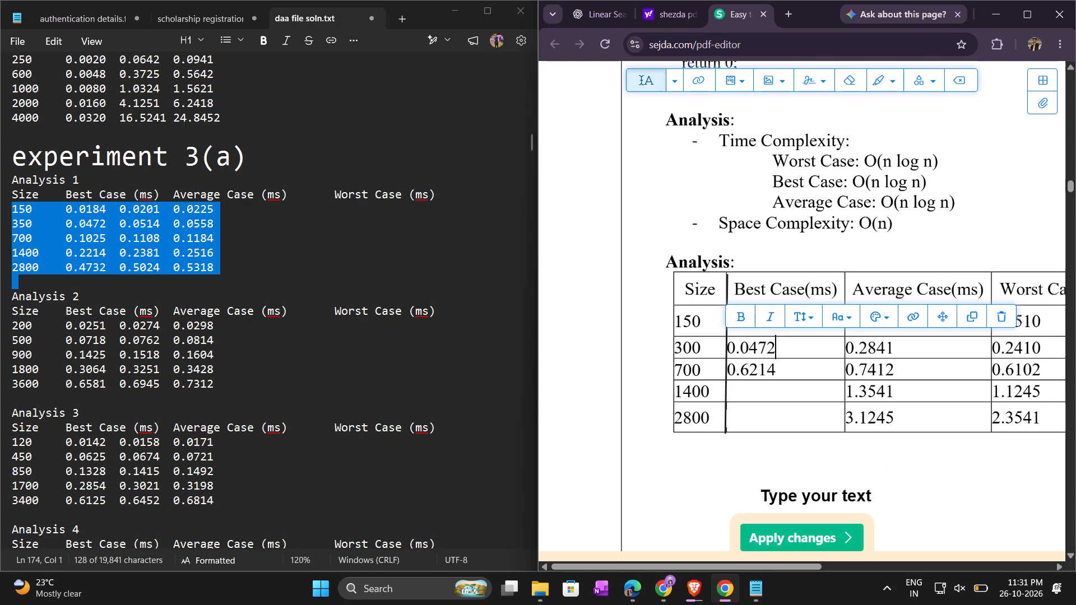
left_click(745, 373)
key("ctrl+a")
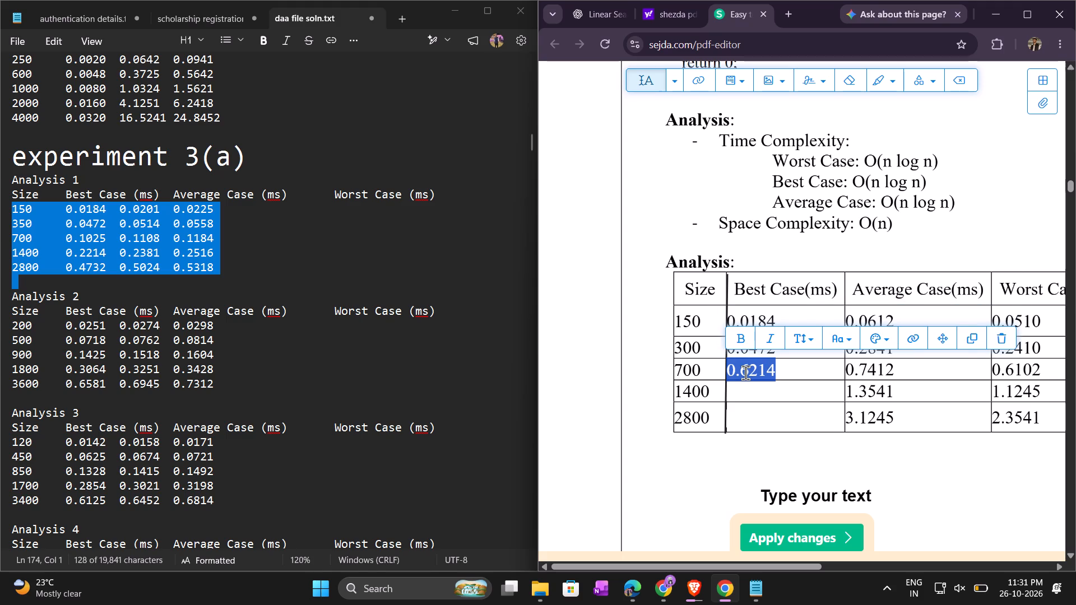
type("0.10")
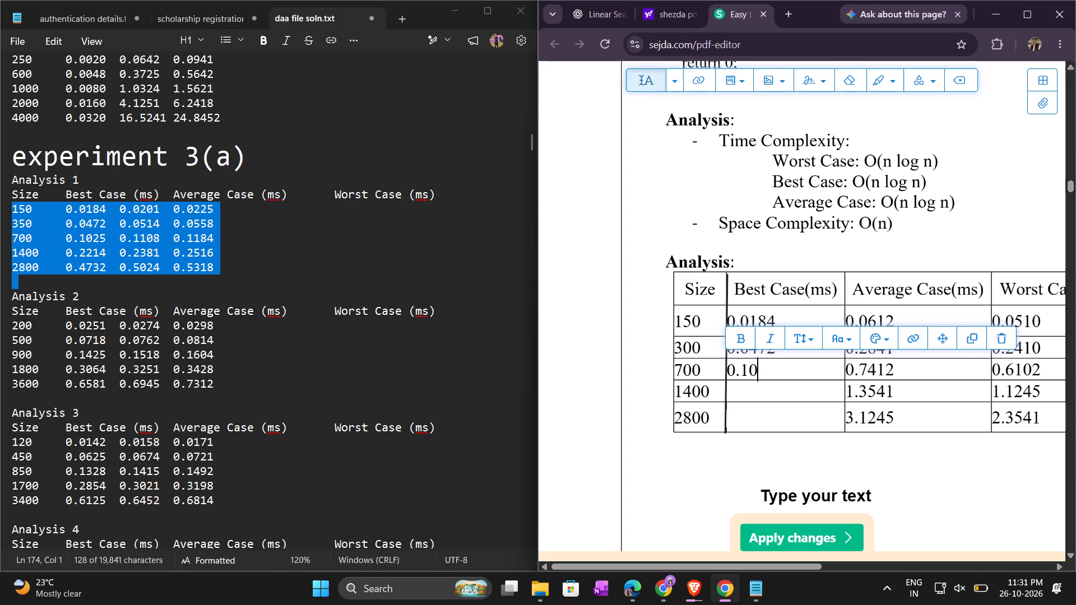
type("25")
Enter 0.2214 in a new text box below the table and 0.4732 in the existing placeholder text box.
left_click(754, 464)
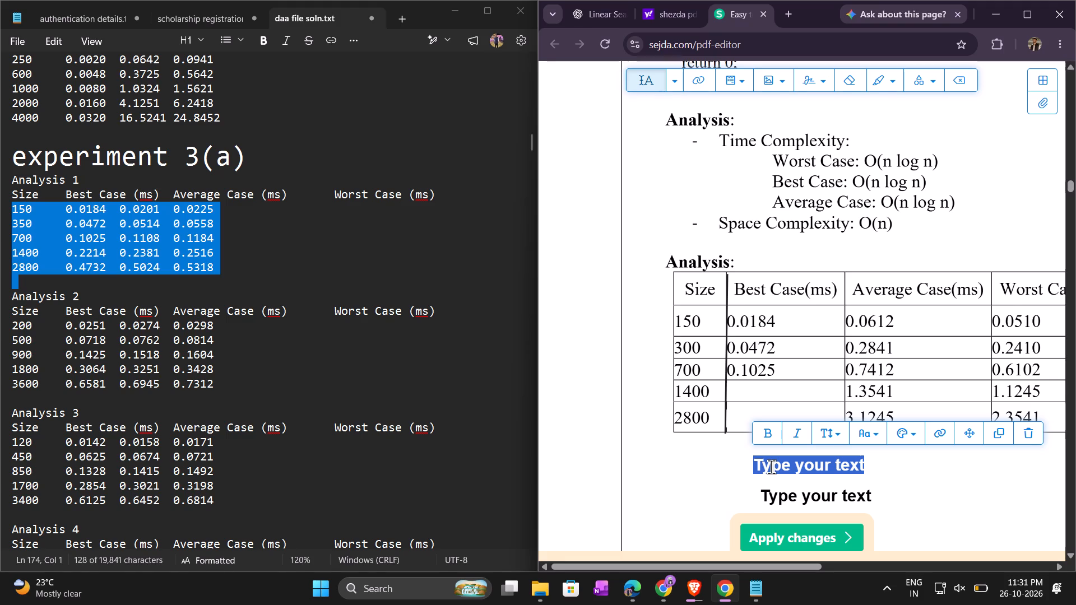
type("0.22")
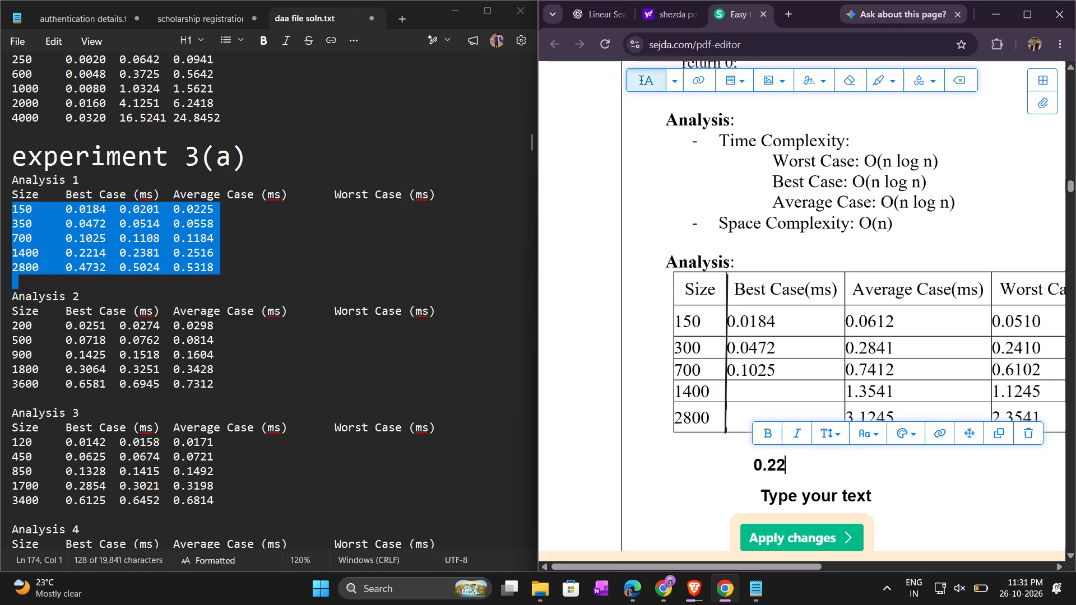
type("14")
left_click(778, 503)
type("0.")
type("47")
type("32")
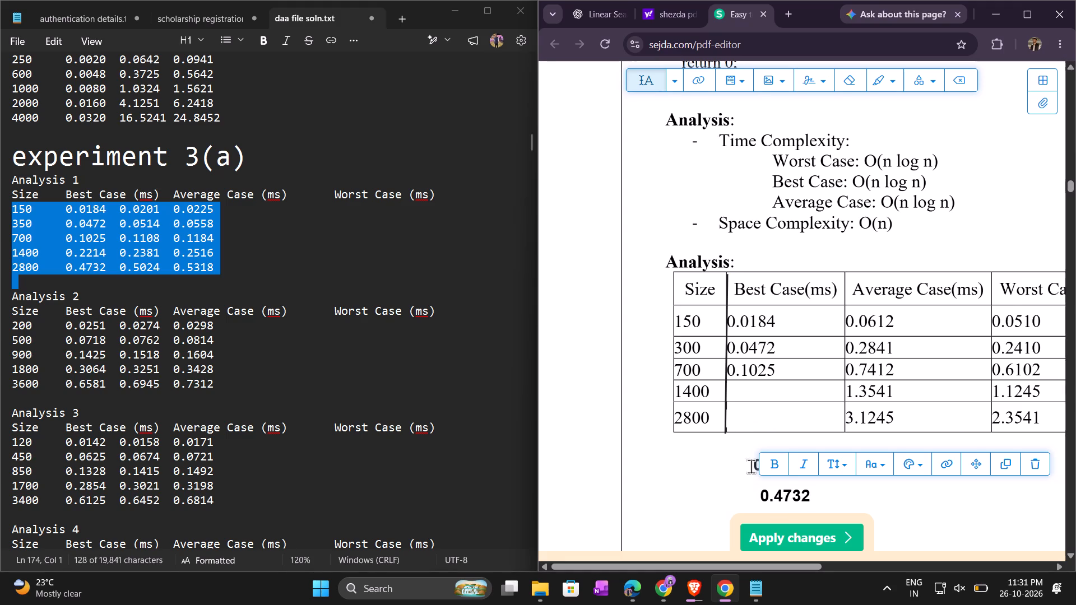
Move the 0.4732 text into the empty Best Case cell of the 2800 row.
left_click(769, 491)
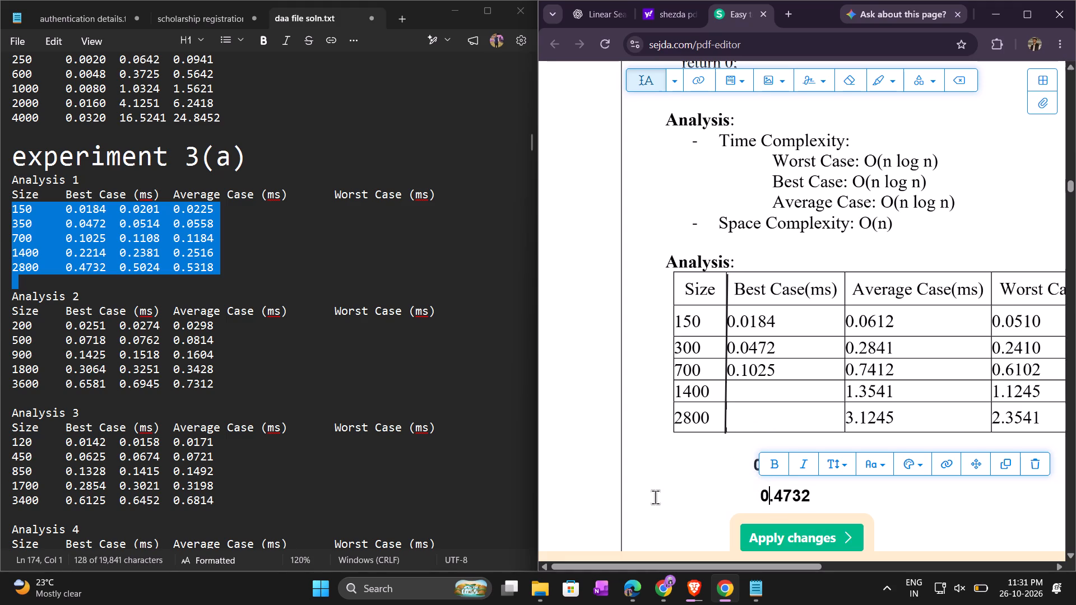
left_click(655, 497)
key("BackSpace")
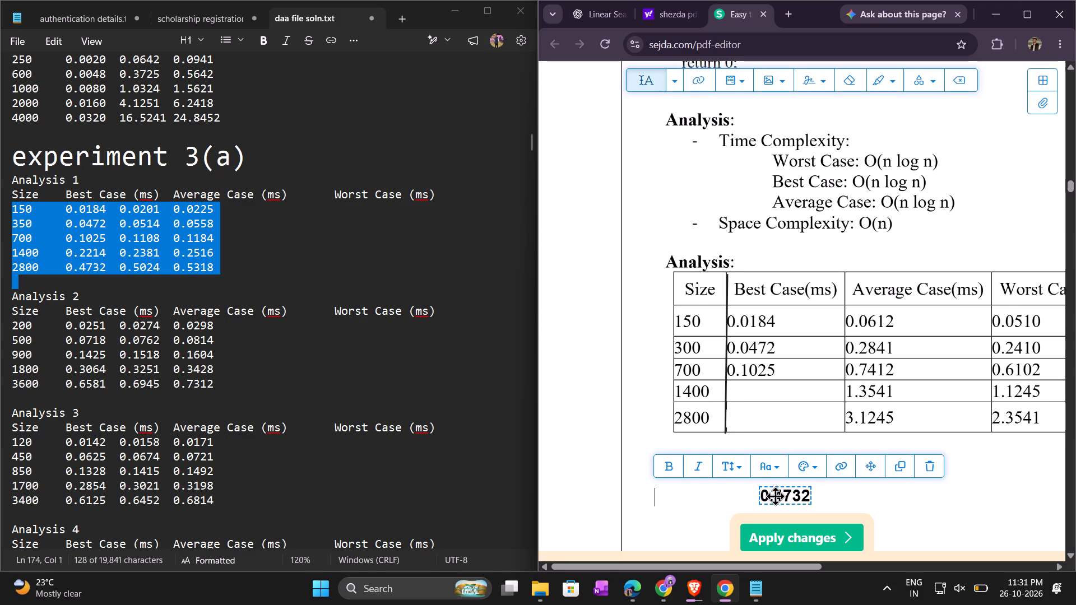
left_click_drag(775, 496, 741, 415)
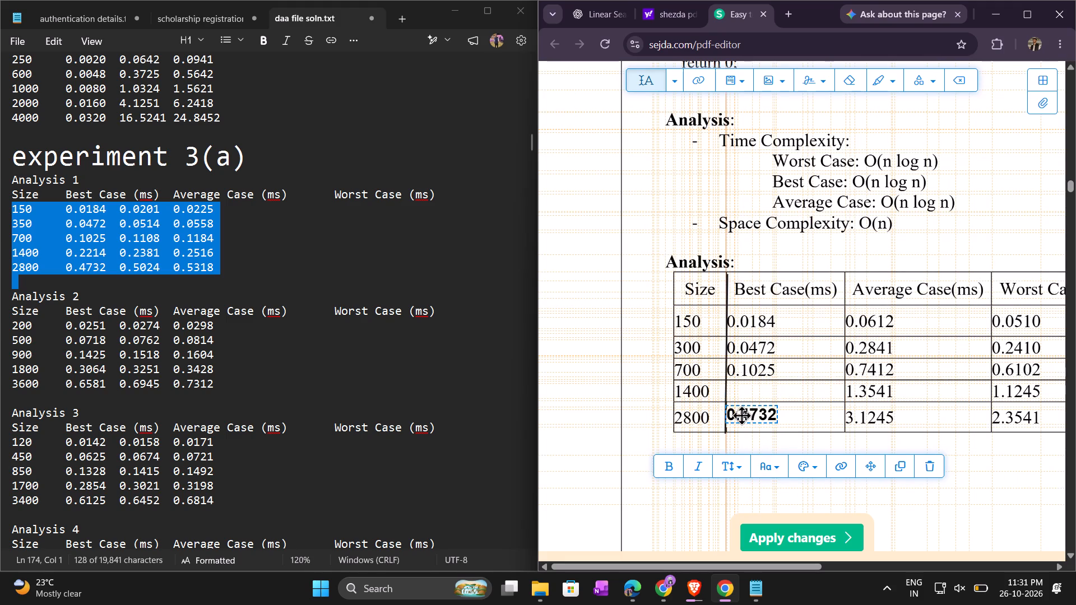
left_click_drag(741, 415, 742, 417)
Remove the bold formatting from the 0.4732 and 0.2214 texts.
key("ctrl+a")
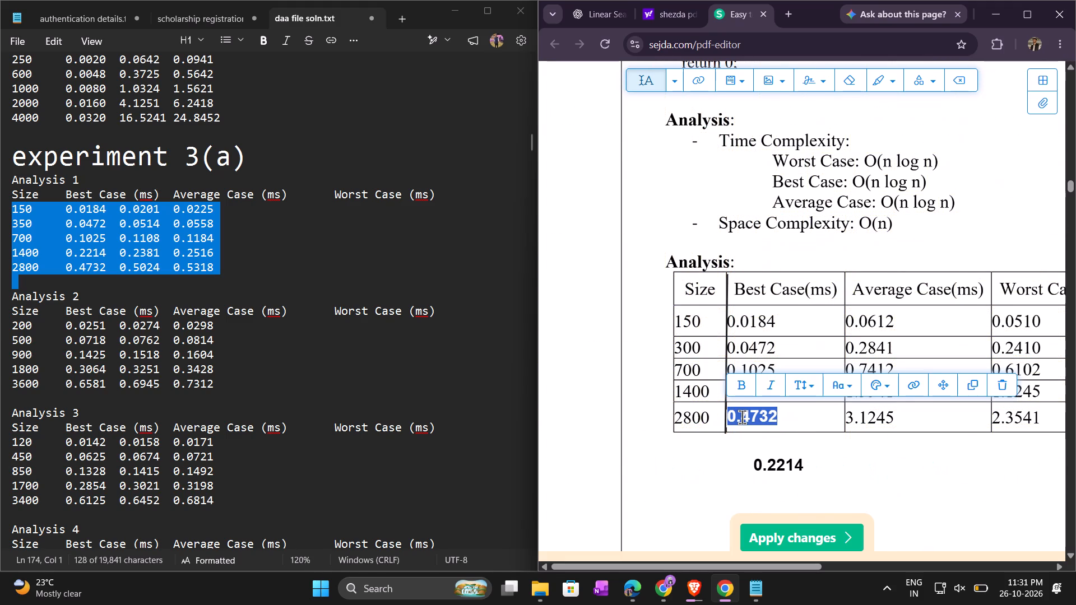
left_click(744, 385)
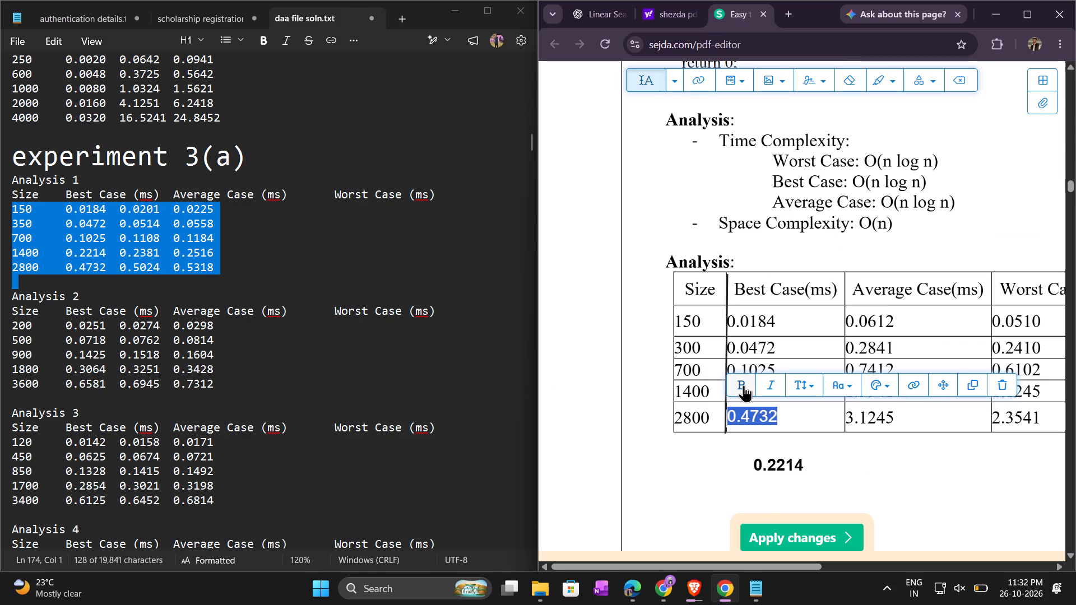
left_click(771, 467)
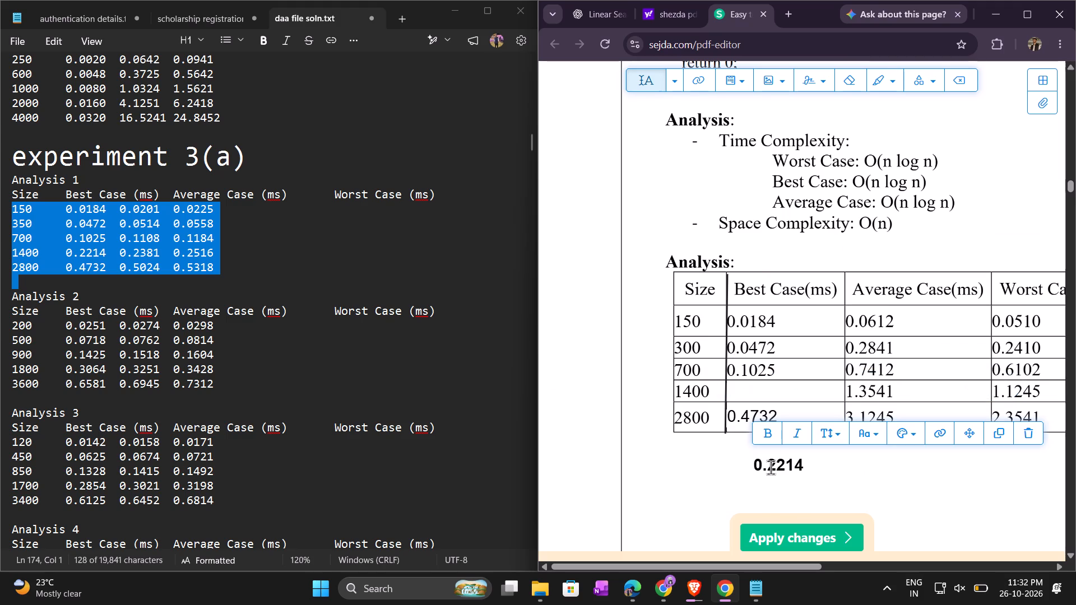
left_click(769, 427)
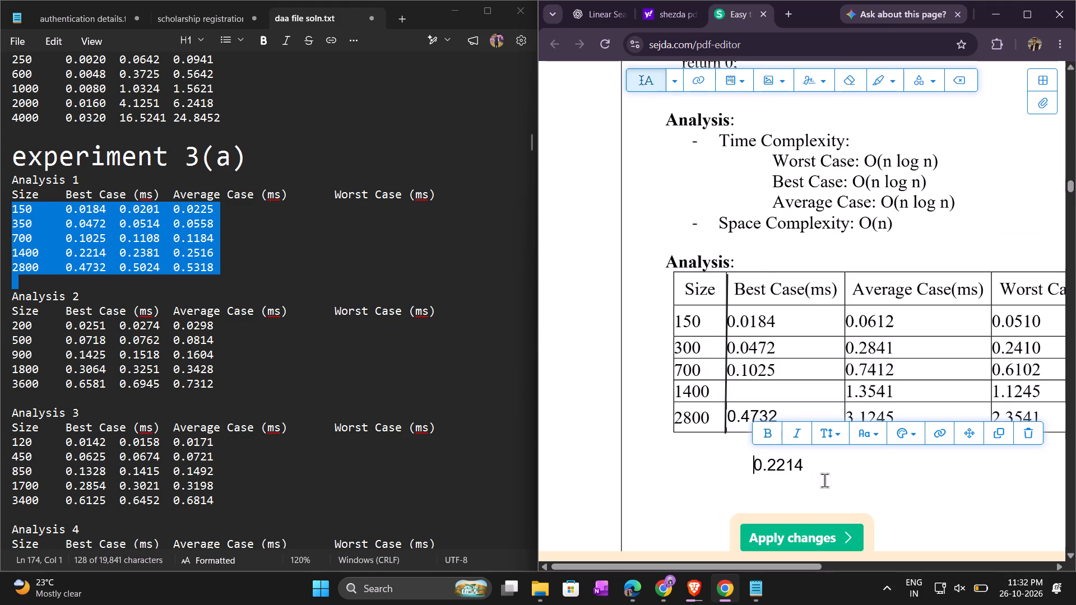
Move the 0.2214 text into the 1400 row's Best Case cell and align 0.4732 beneath it.
left_click(732, 409)
left_click(774, 464)
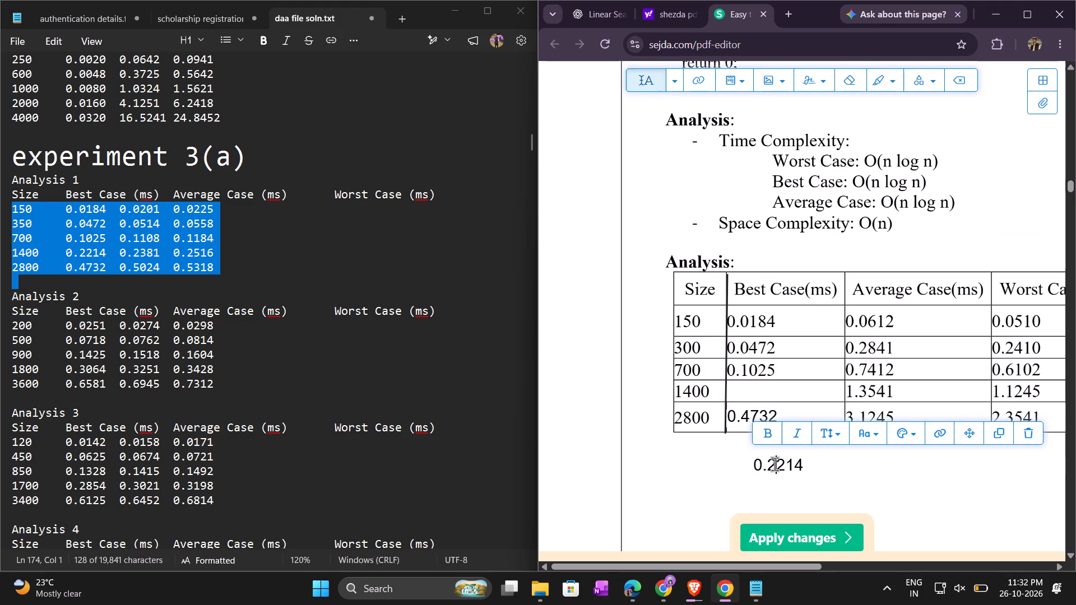
left_click(741, 409)
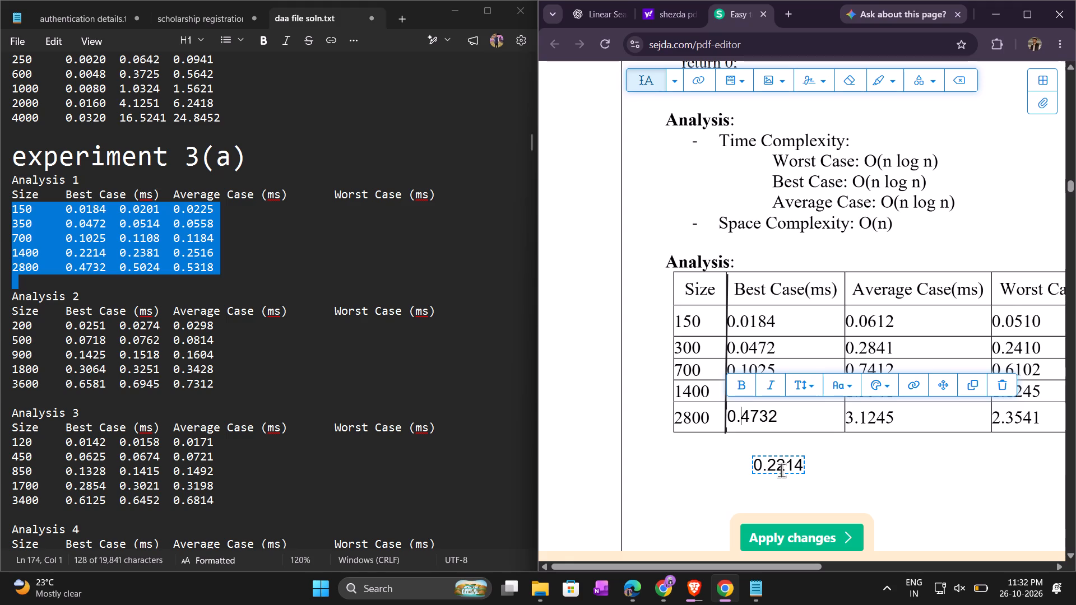
left_click(868, 482)
key("BackSpace")
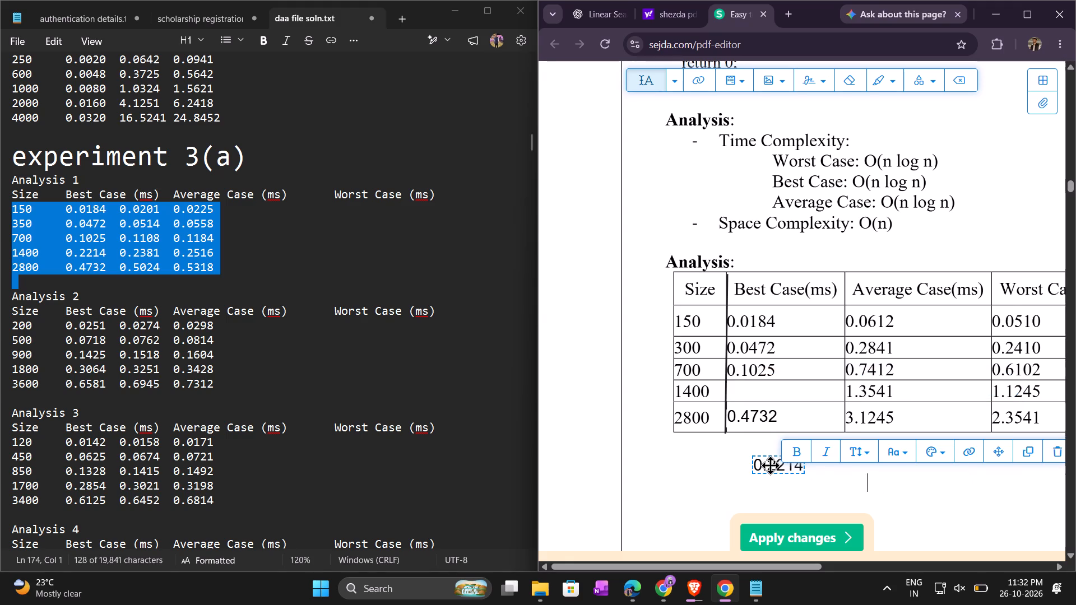
left_click_drag(770, 465, 746, 397)
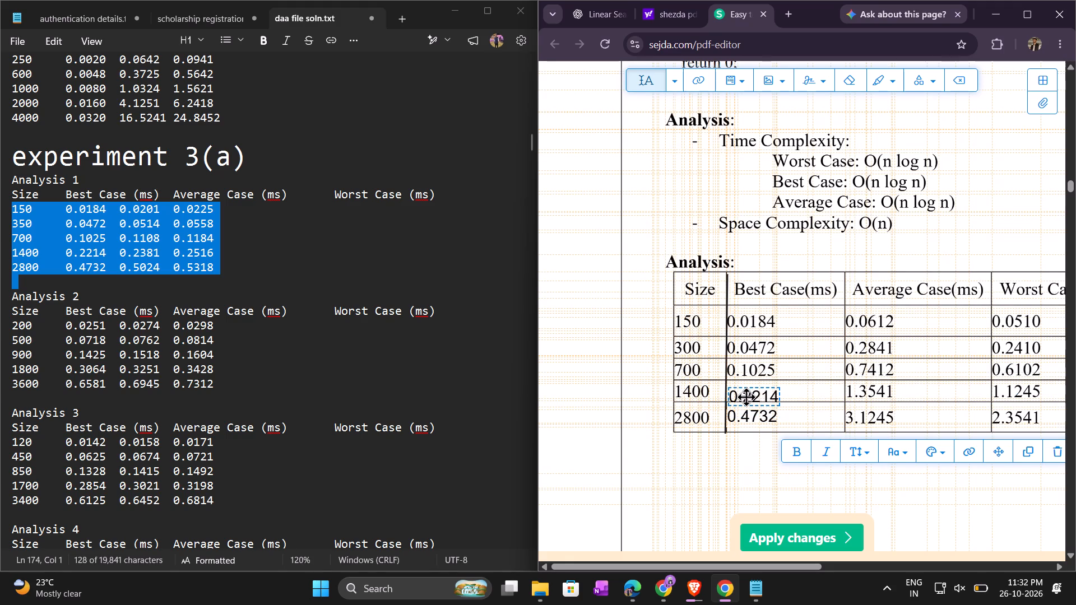
left_click_drag(746, 397, 746, 360)
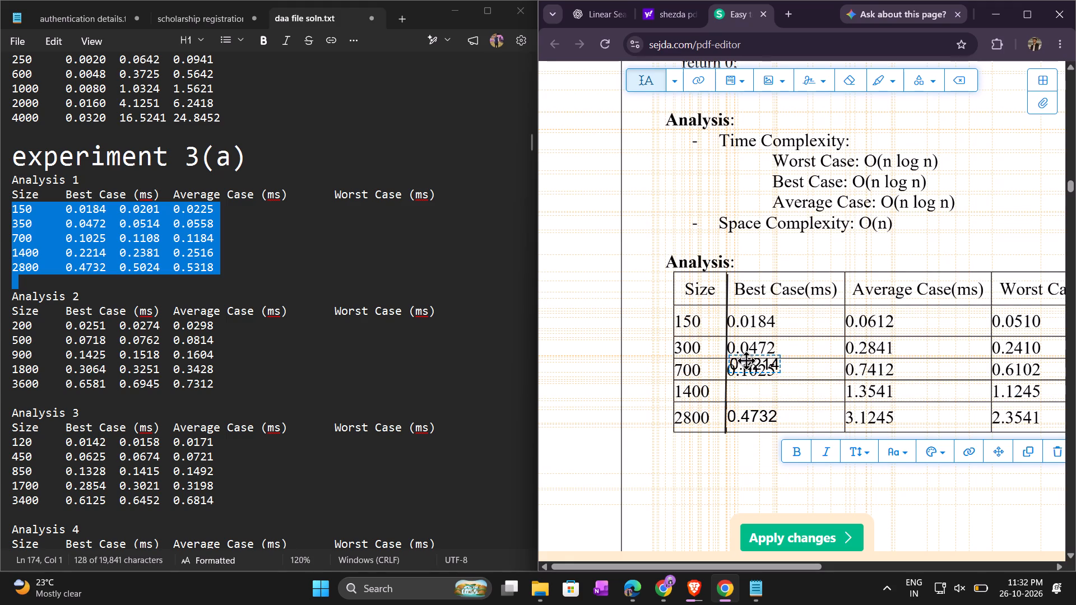
left_click_drag(746, 360, 746, 392)
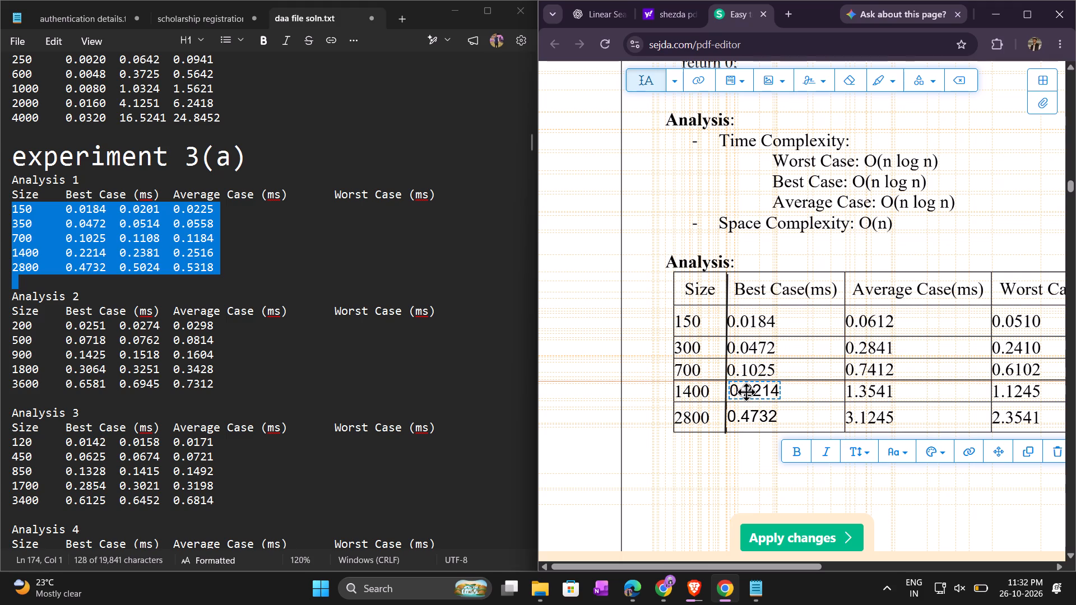
left_click_drag(746, 392, 745, 392)
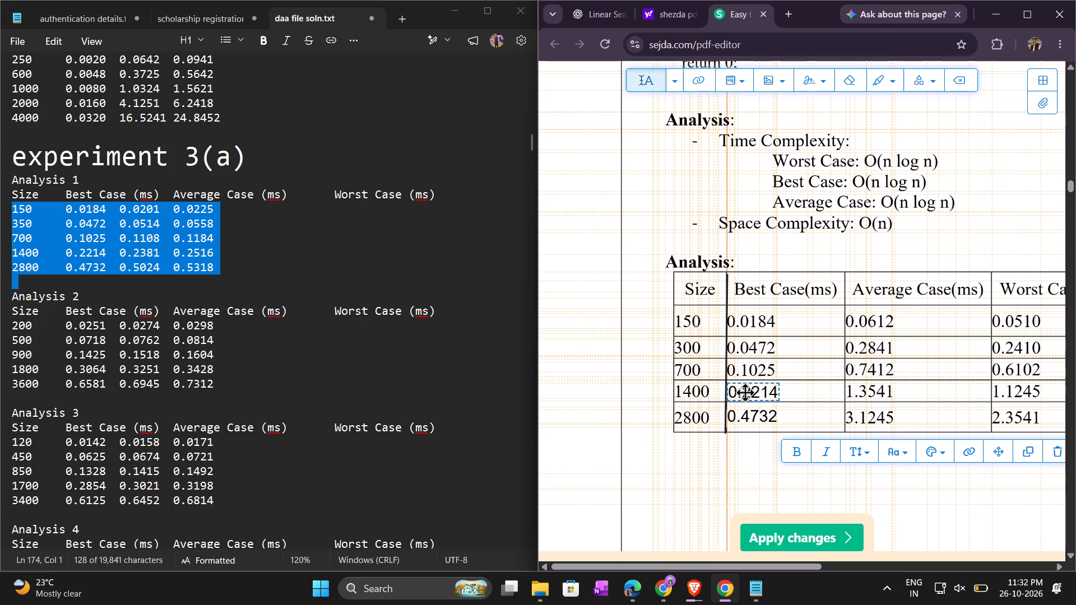
left_click_drag(745, 392, 745, 392)
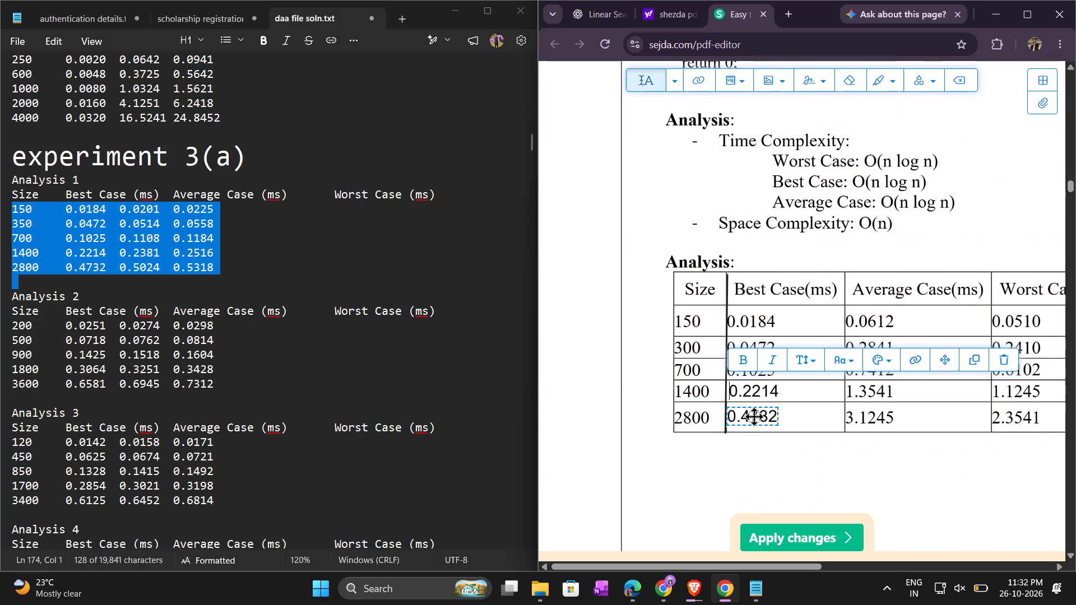
left_click(754, 416)
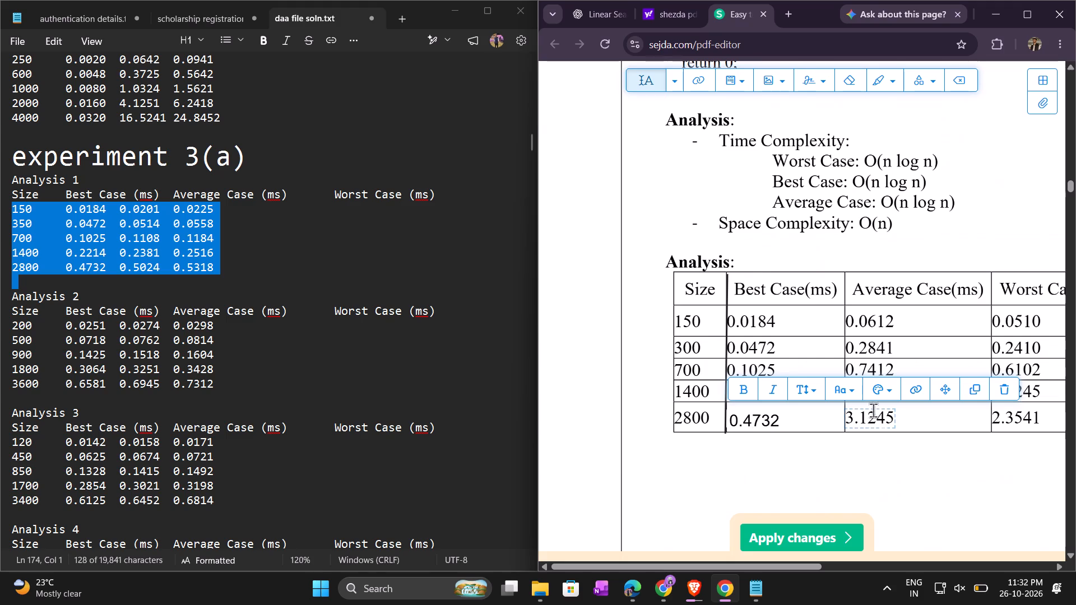
Replace the merge sort table's Average Case values from top to bottom with 0.0201, 0.0514, 0.1108, 0.2381 and 0.5024.
left_click(868, 320)
key("ctrl+a")
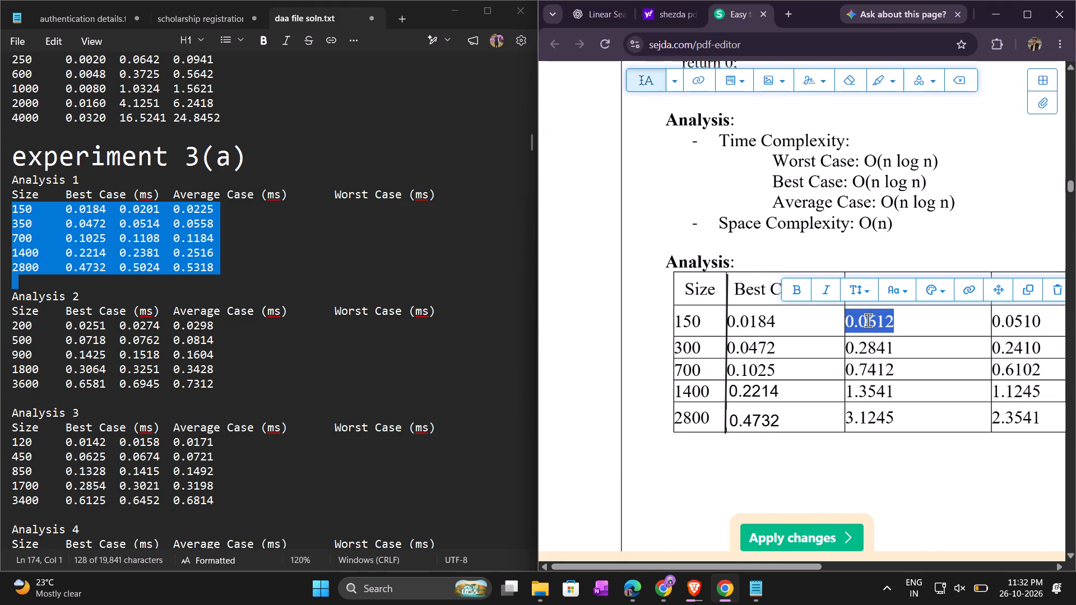
type("0.0201")
left_click(857, 356)
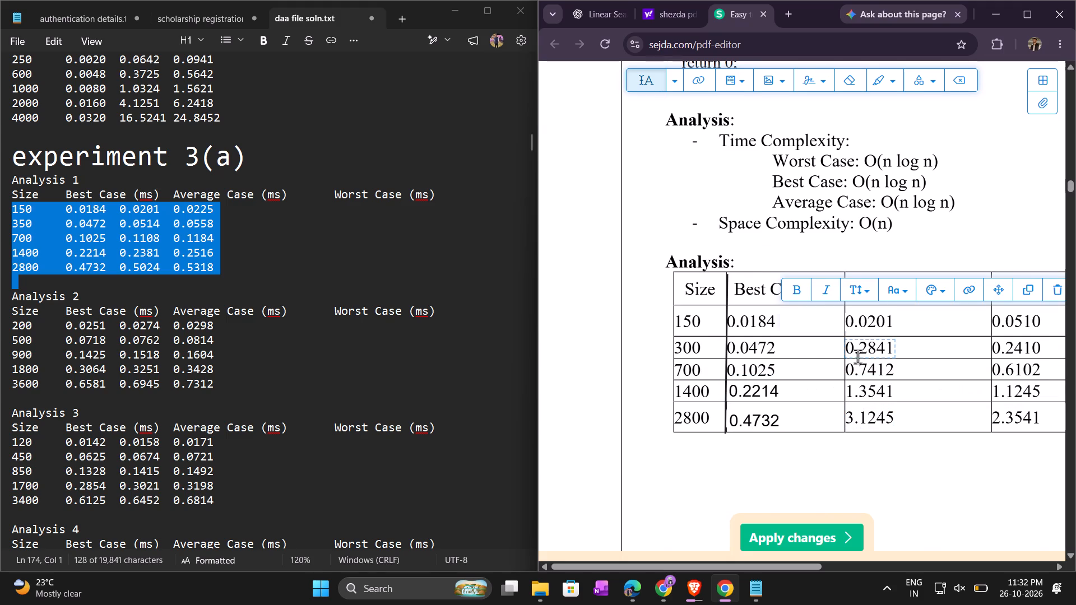
key("ctrl+a")
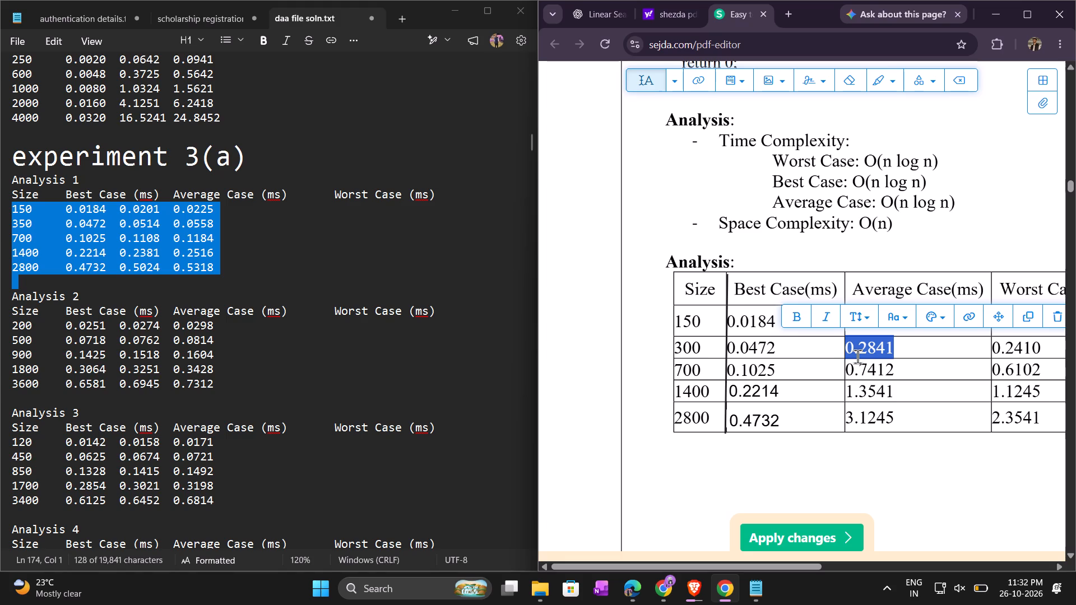
type("0.0514")
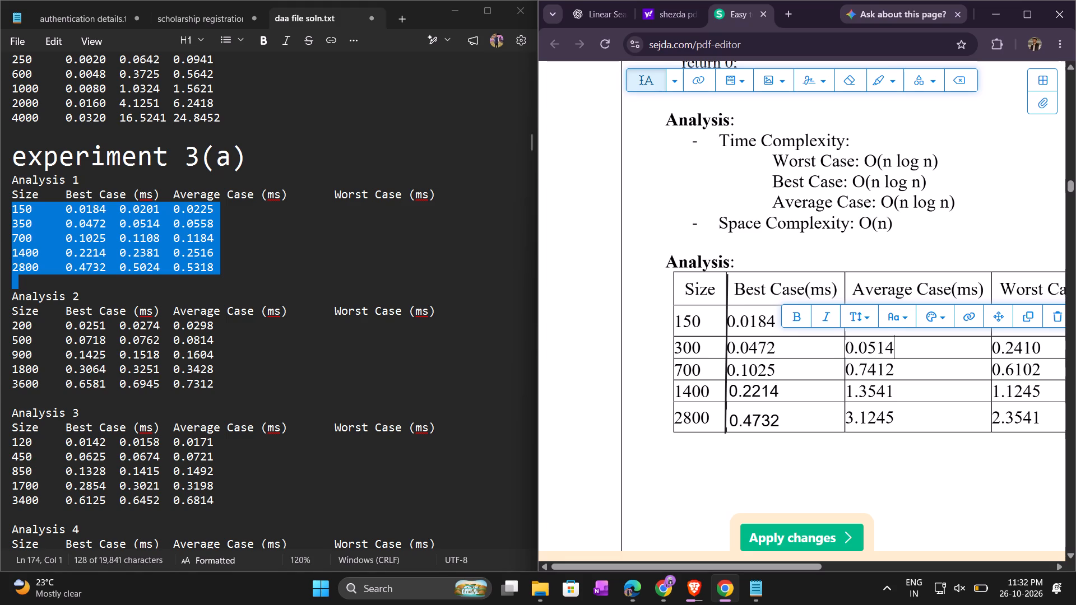
left_click(864, 374)
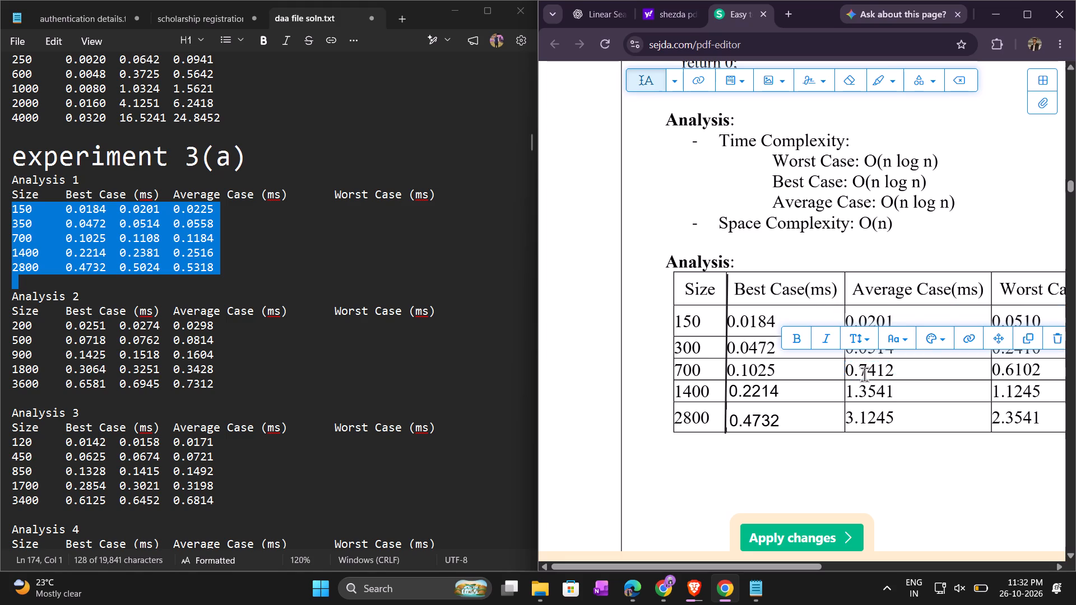
key("ctrl+a")
type("0.11087")
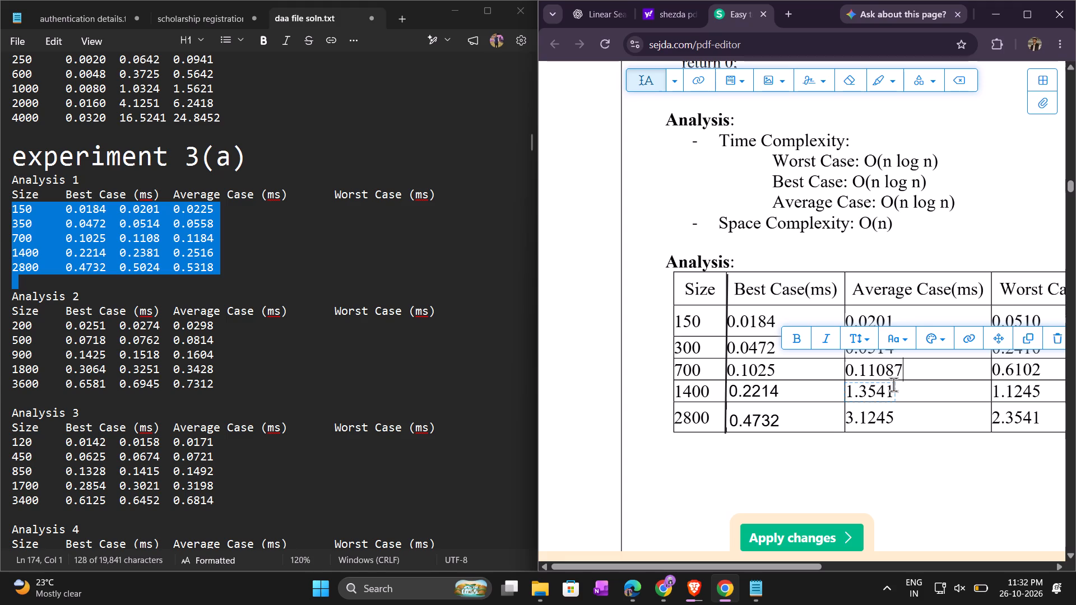
key("BackSpace")
left_click(879, 393)
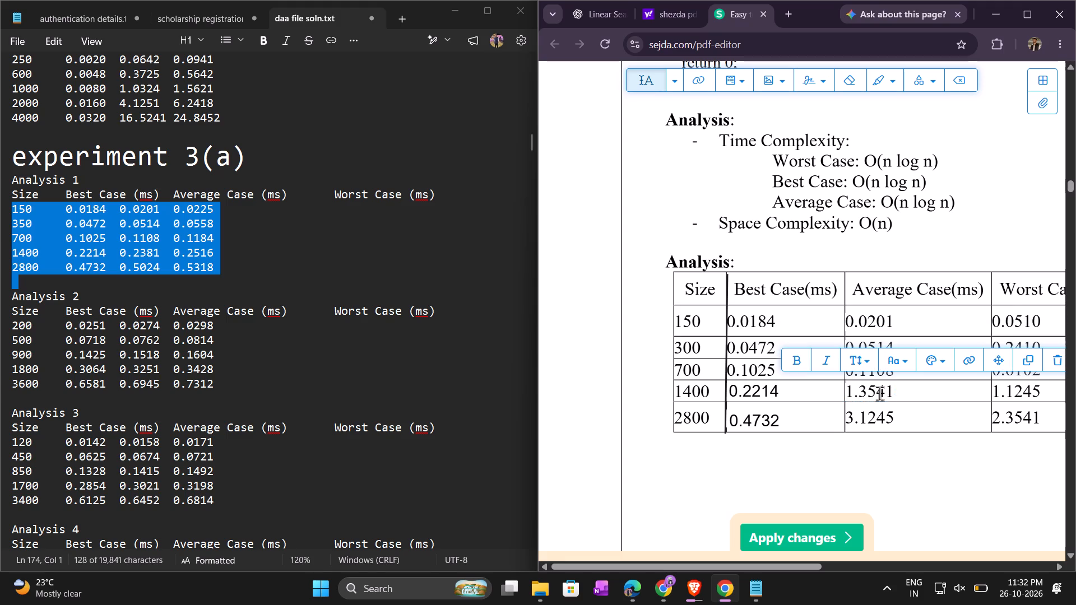
key("ctrl+a")
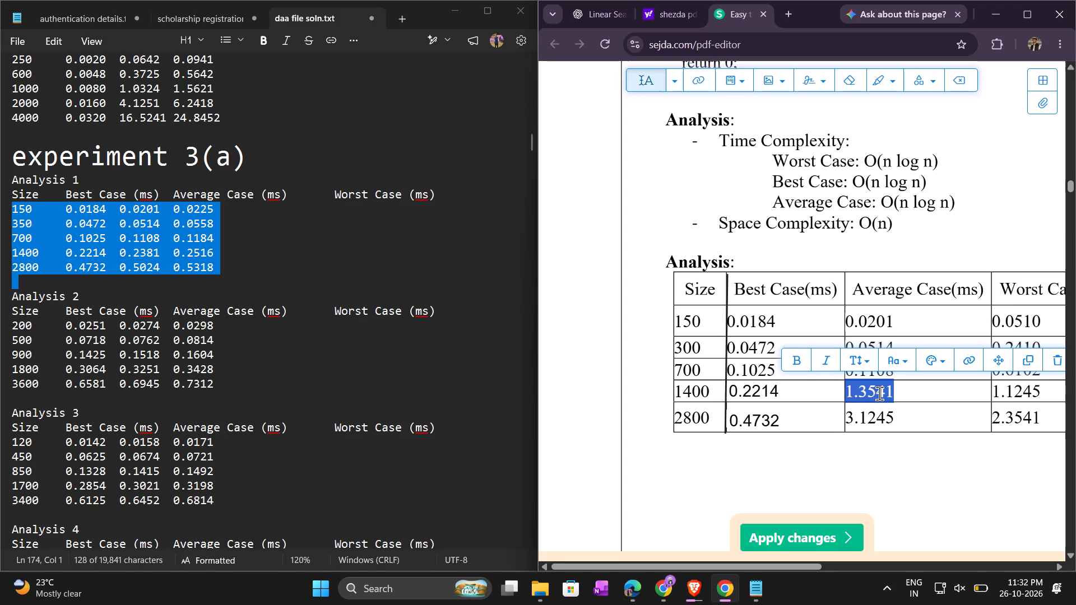
type("0.2381")
left_click(871, 425)
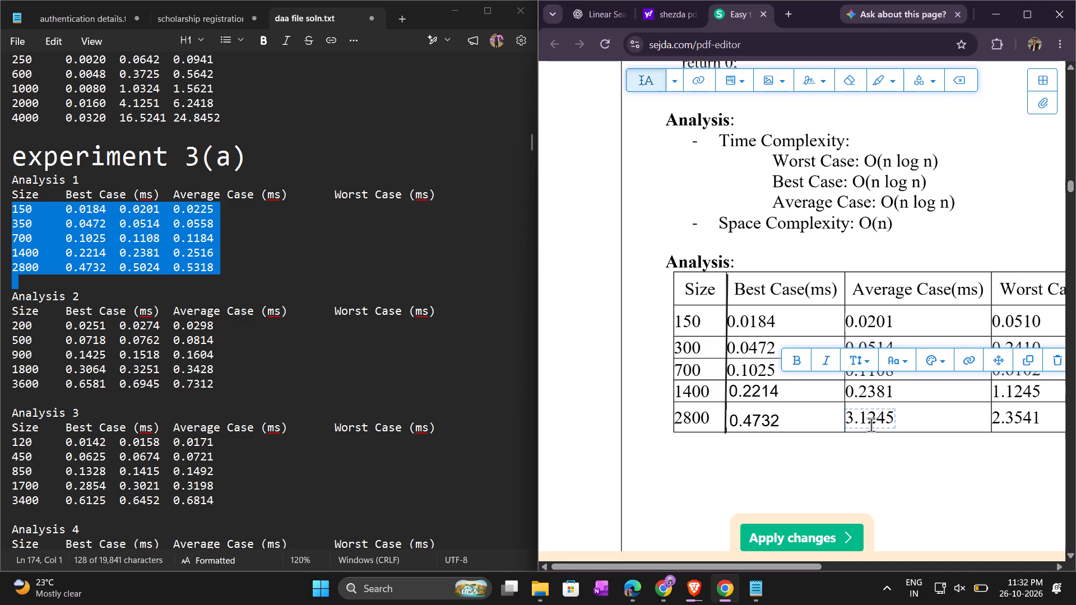
key("ctrl+a")
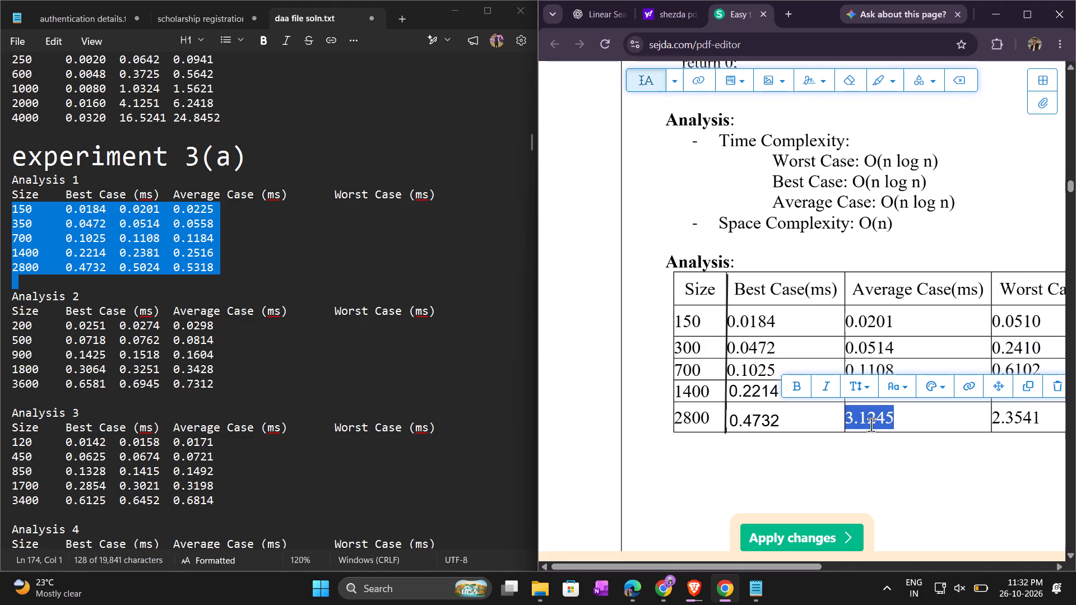
type("0.5024")
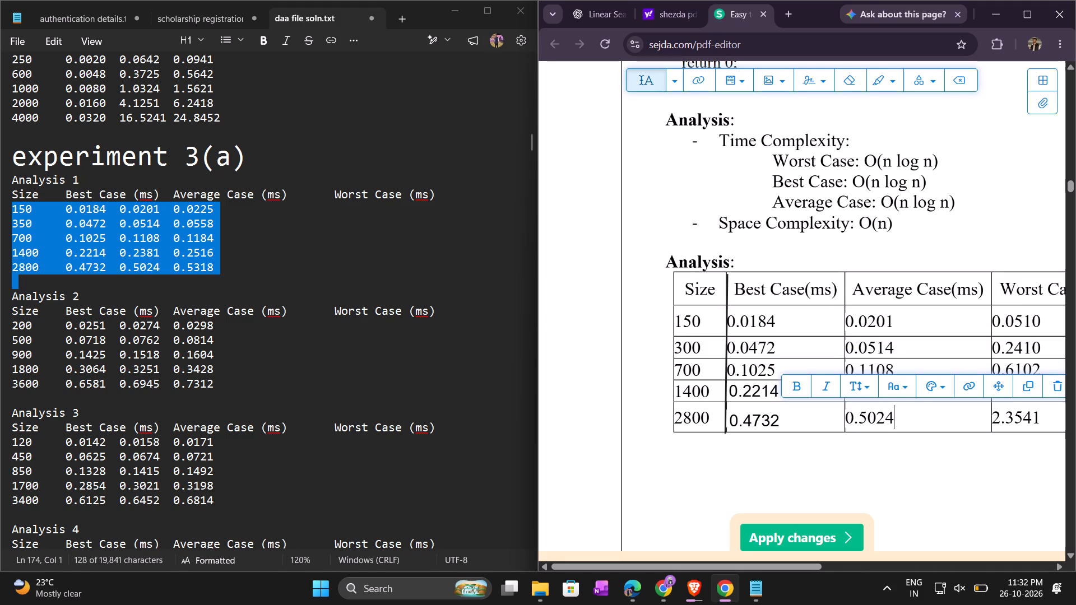
Replace the same table's Worst Case values from top to bottom with 0.0225, 0.0558, 0.1184, 0.2516 and 0.5318.
scroll(1001, 374, "left", 1)
left_click(930, 329)
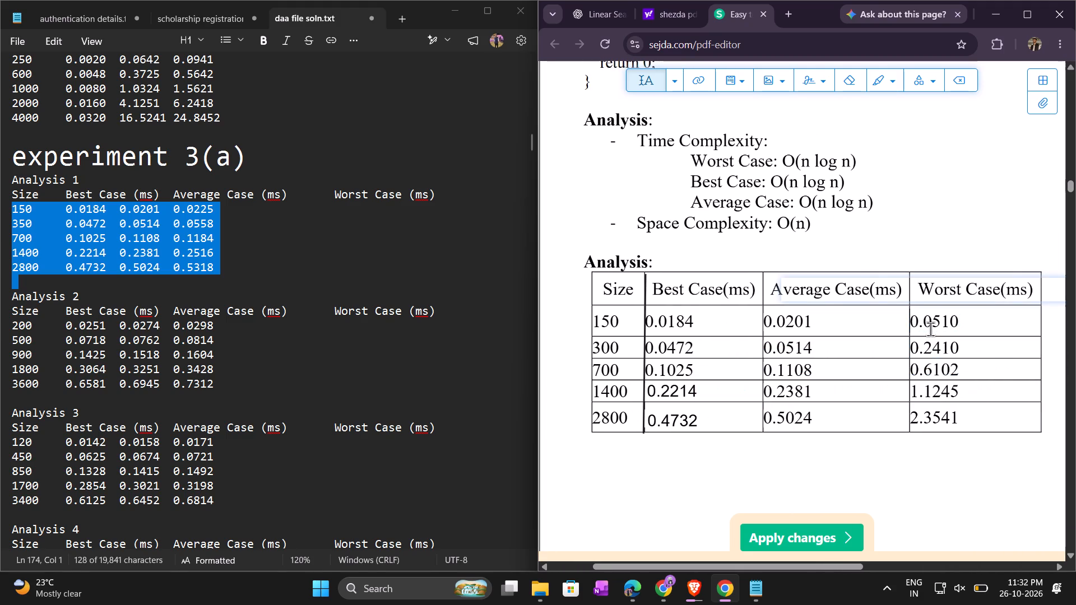
key("ctrl+a")
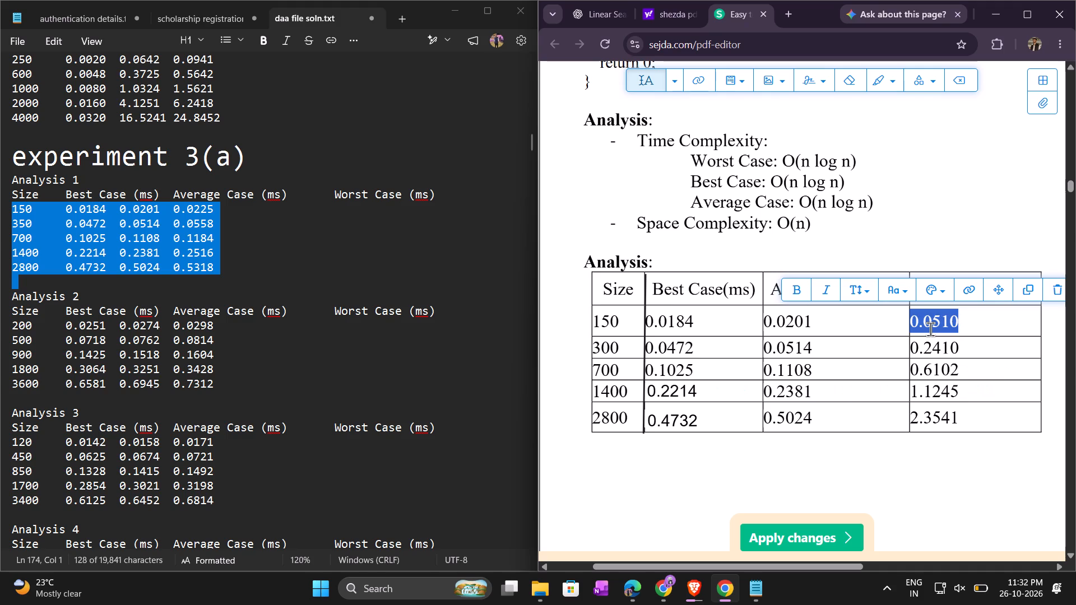
type("0.0225")
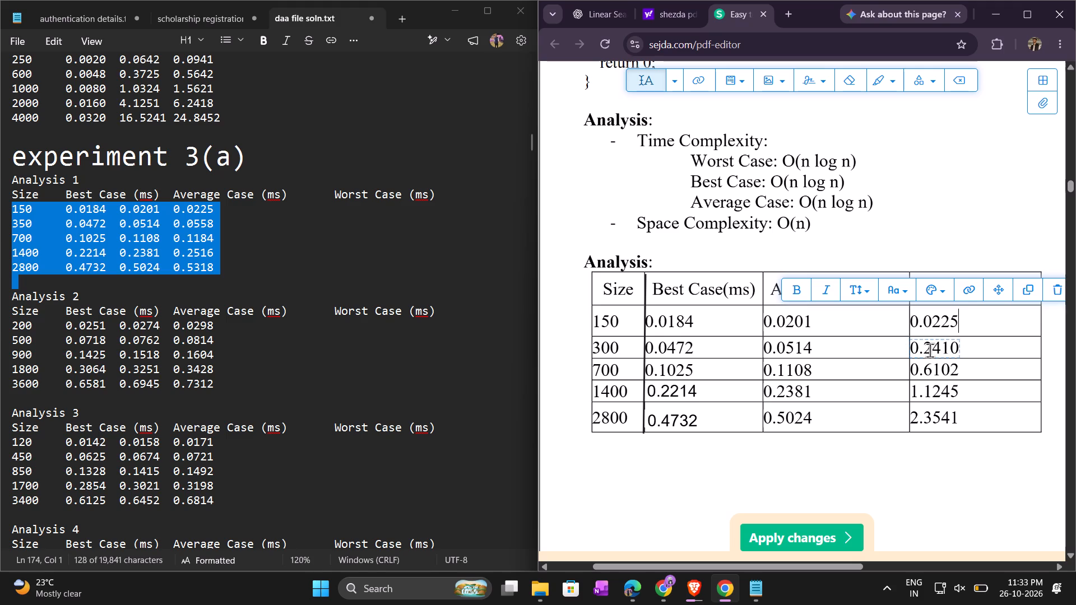
left_click(930, 350)
key("ctrl+a")
type("0.0558")
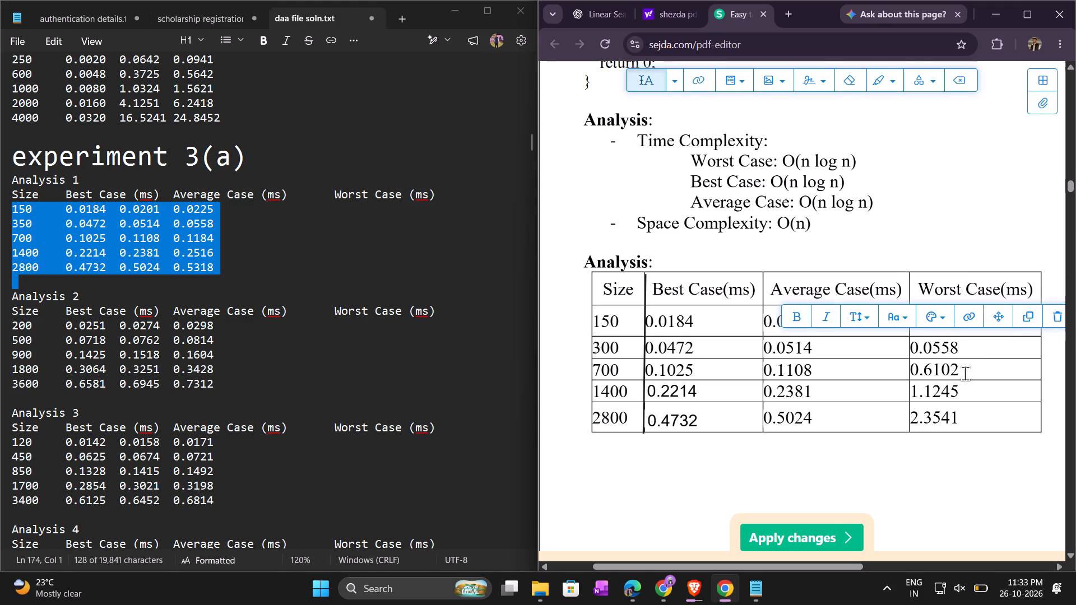
left_click(944, 366)
key("ctrl+a")
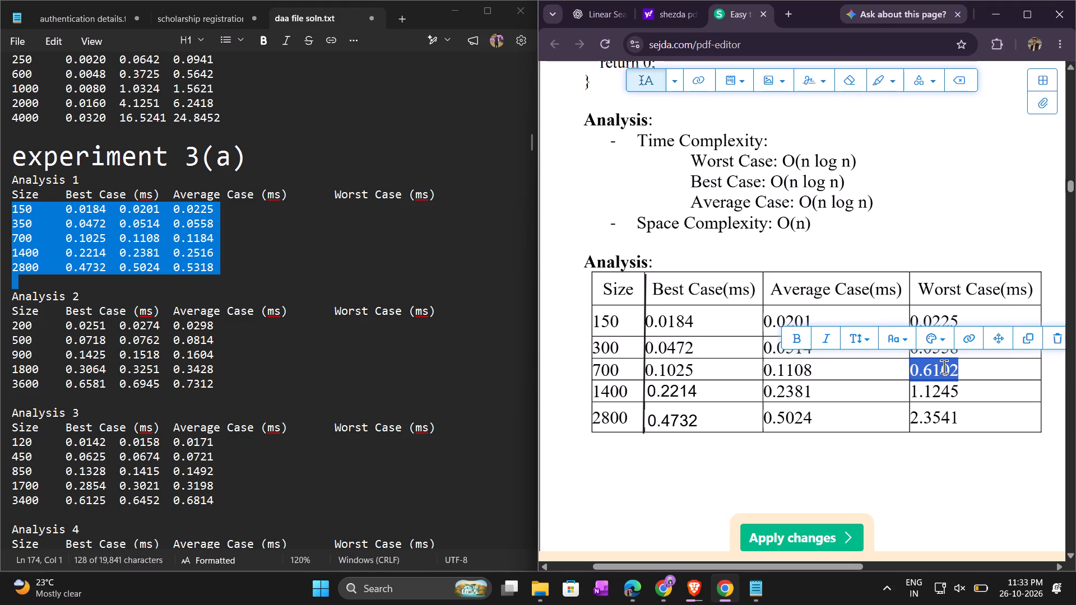
type("0.1184")
left_click(933, 386)
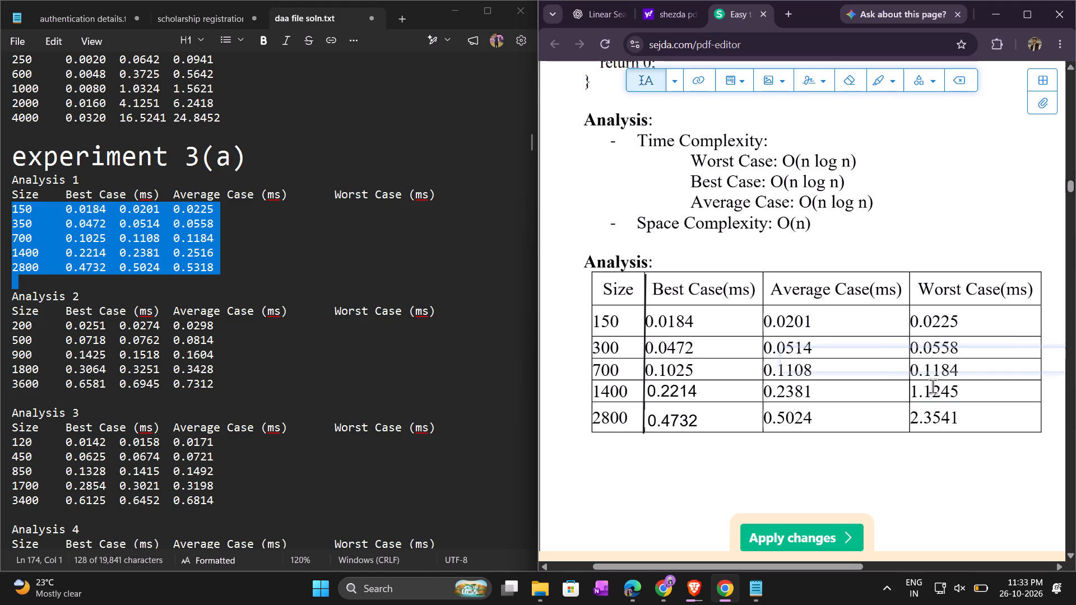
key("ctrl+a")
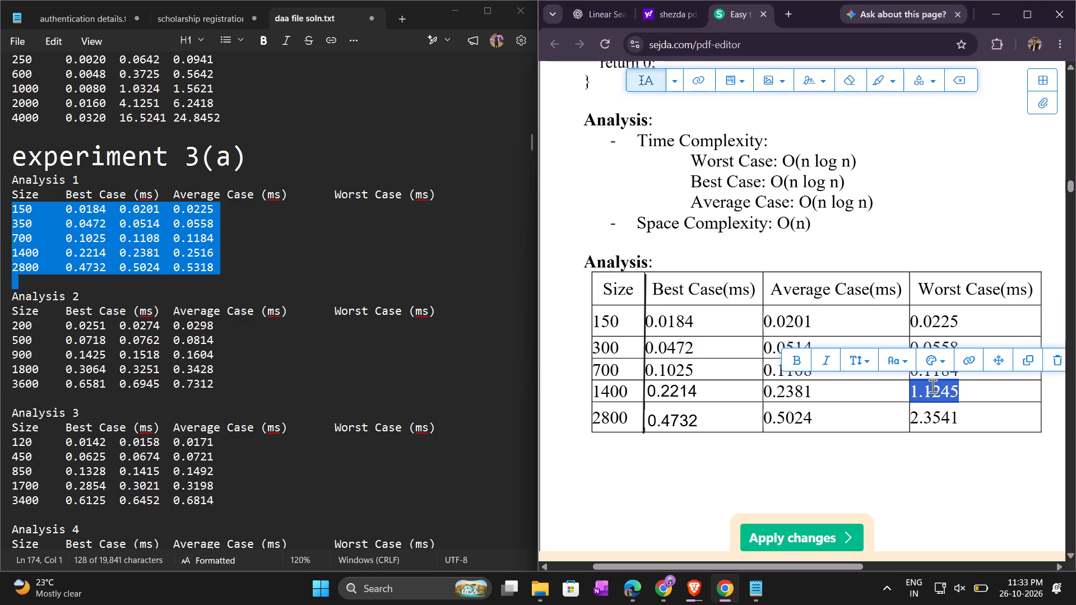
type("0.2516")
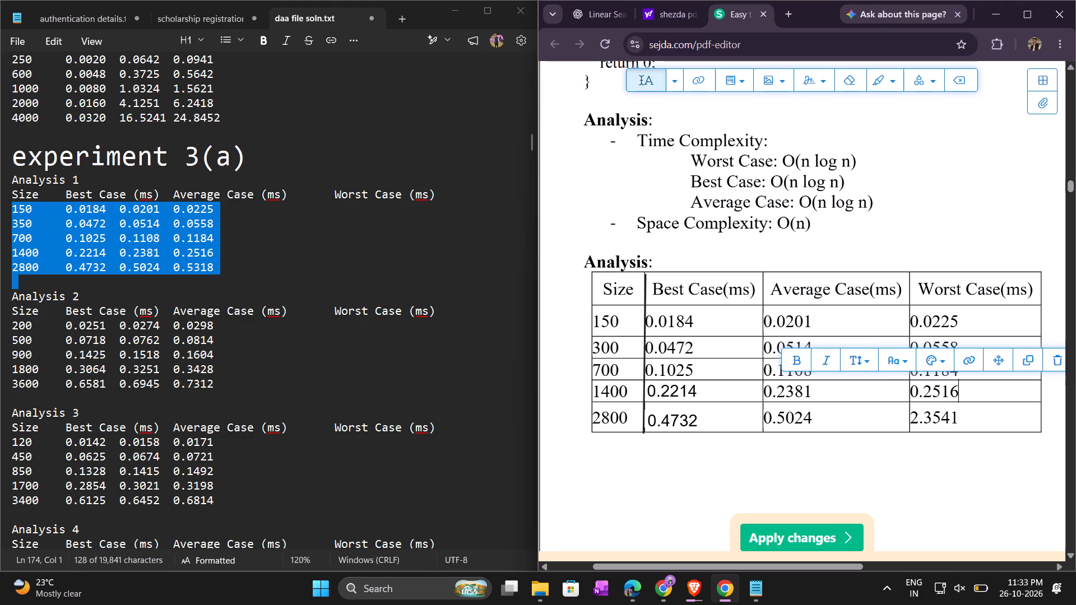
left_click(930, 415)
key("ctrl+a")
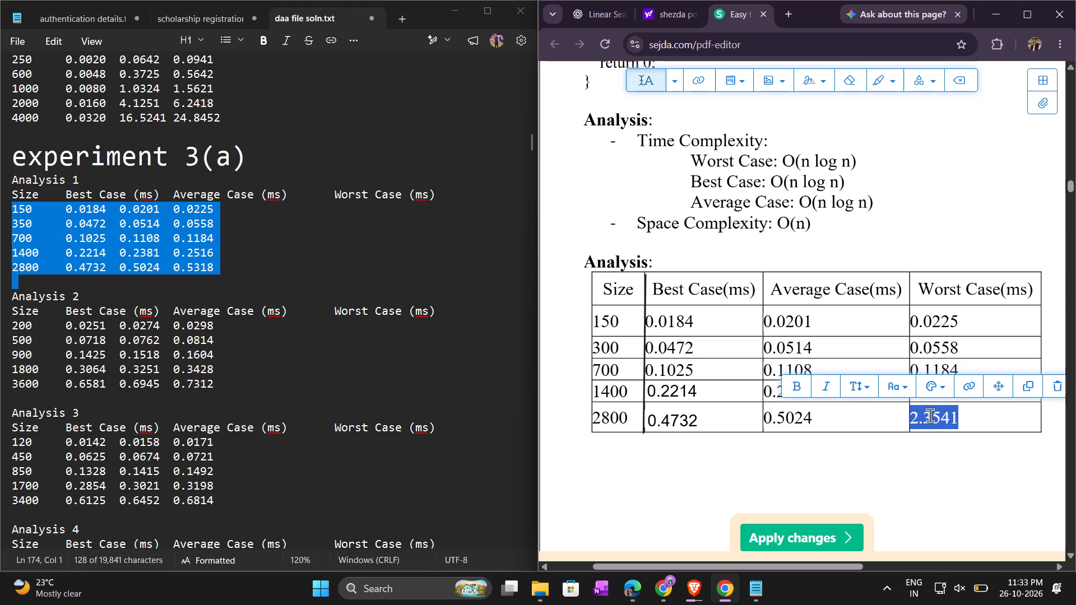
type("0.5318")
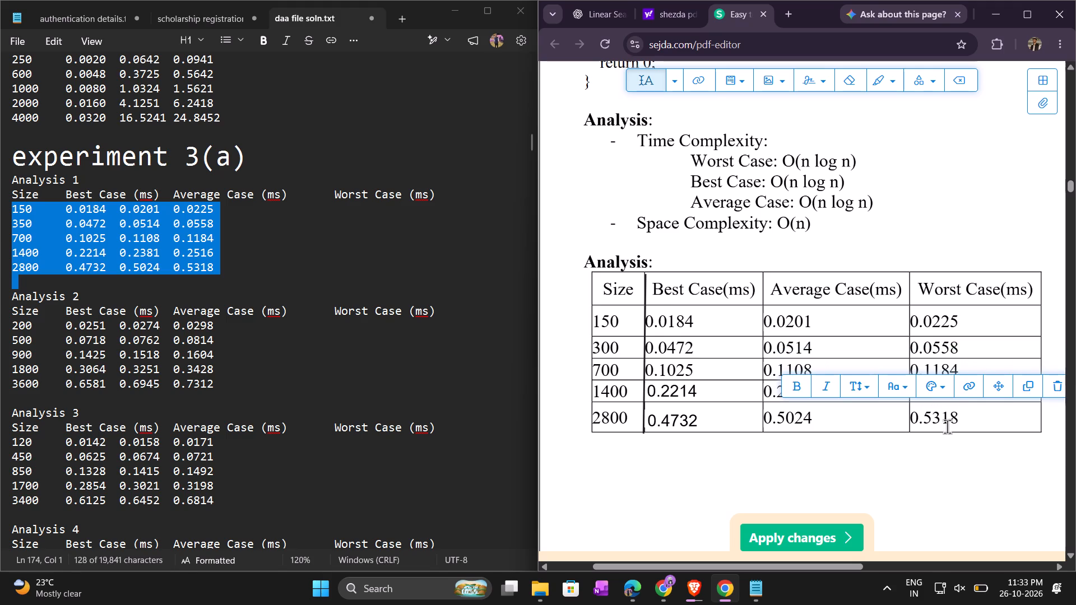
Change the first three Size values in the Quick Sort analysis table to 150, 300 and 700, using the notes' experiment 3(b) section.
scroll(919, 463, "down", 5)
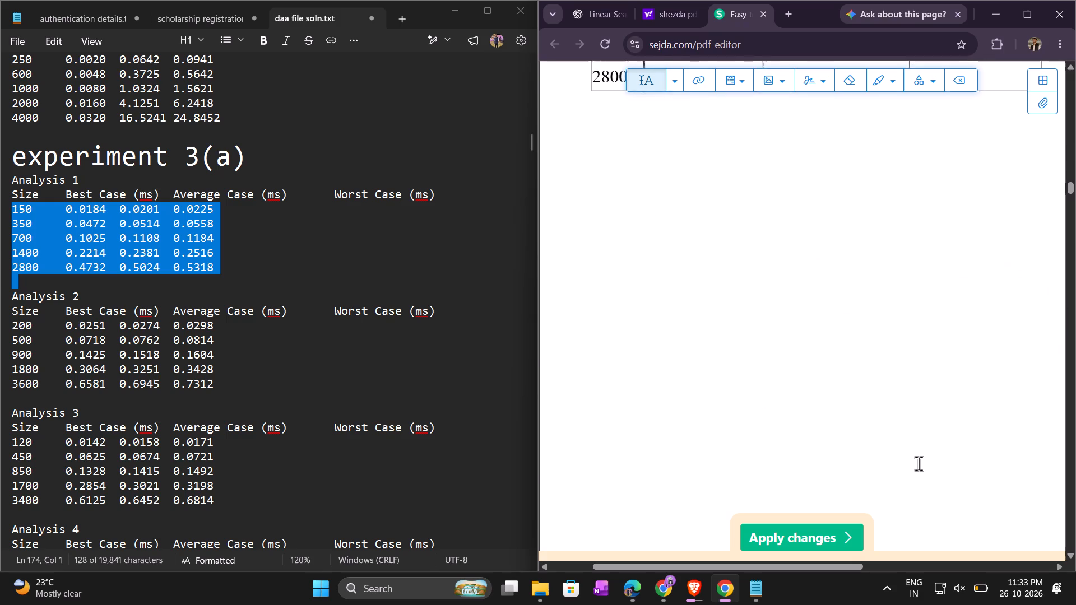
scroll(919, 463, "down", 4)
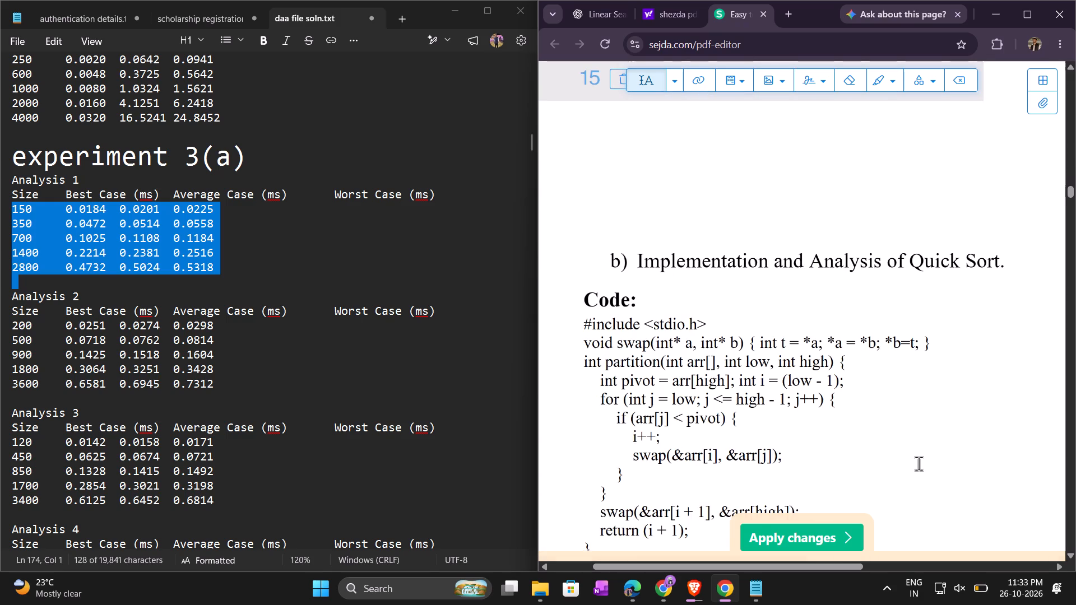
scroll(919, 463, "down", 4)
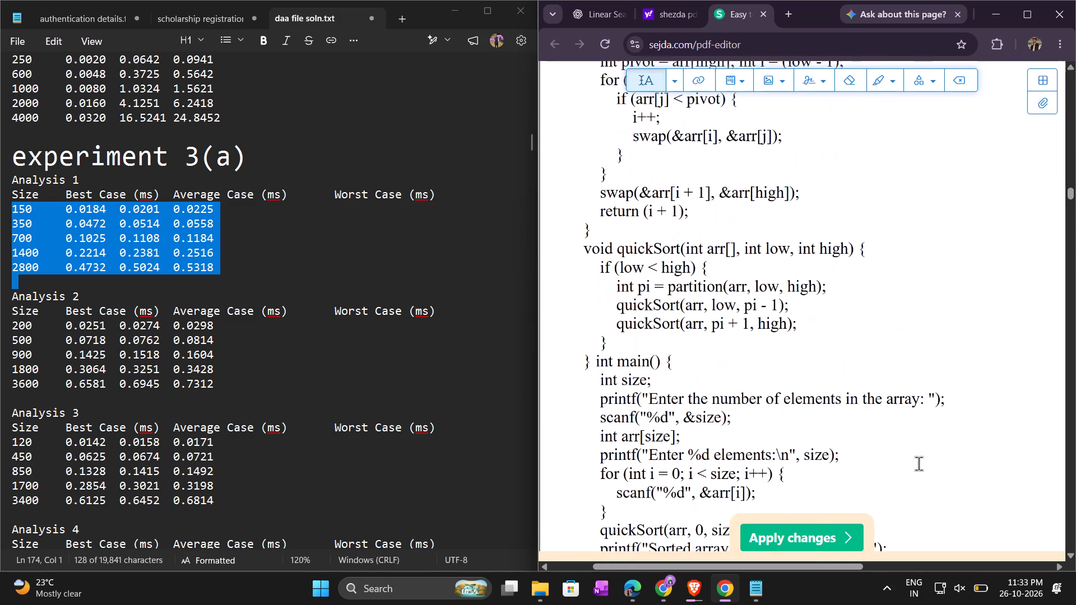
scroll(919, 463, "down", 5)
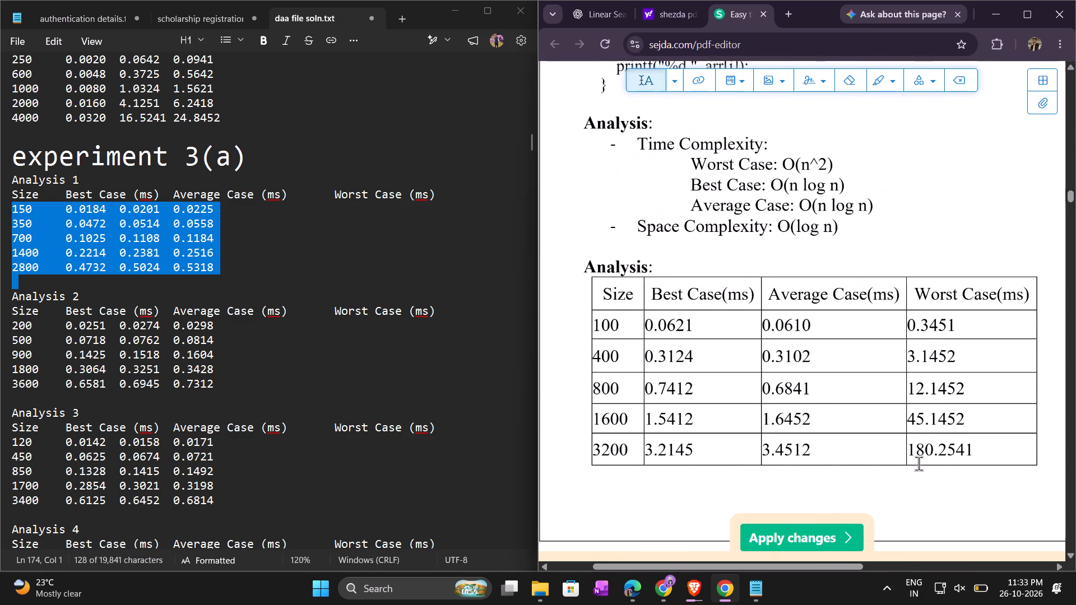
scroll(411, 471, "down", 2)
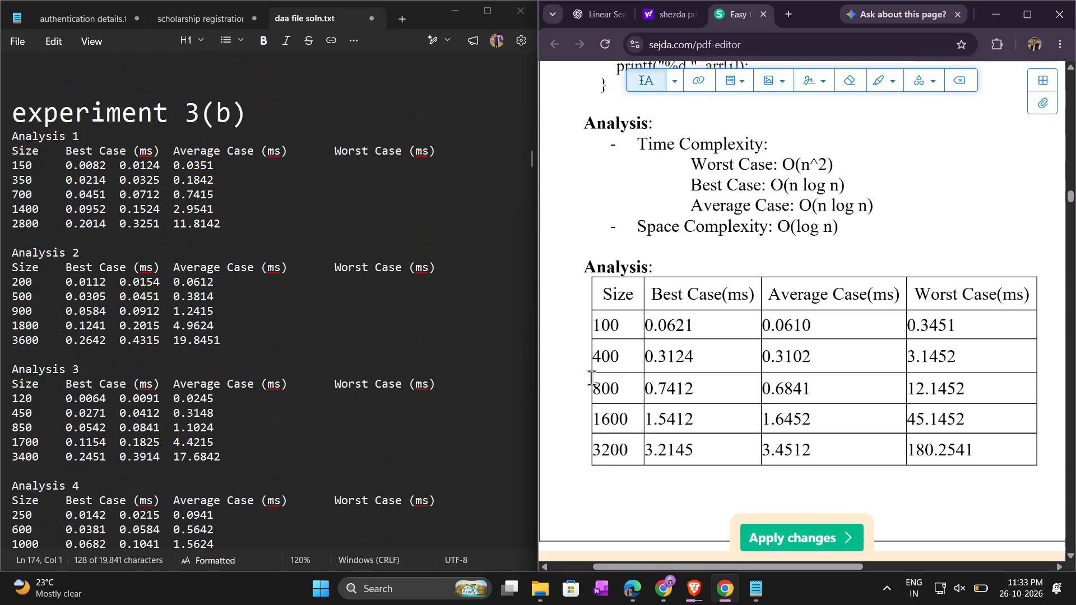
left_click(615, 328)
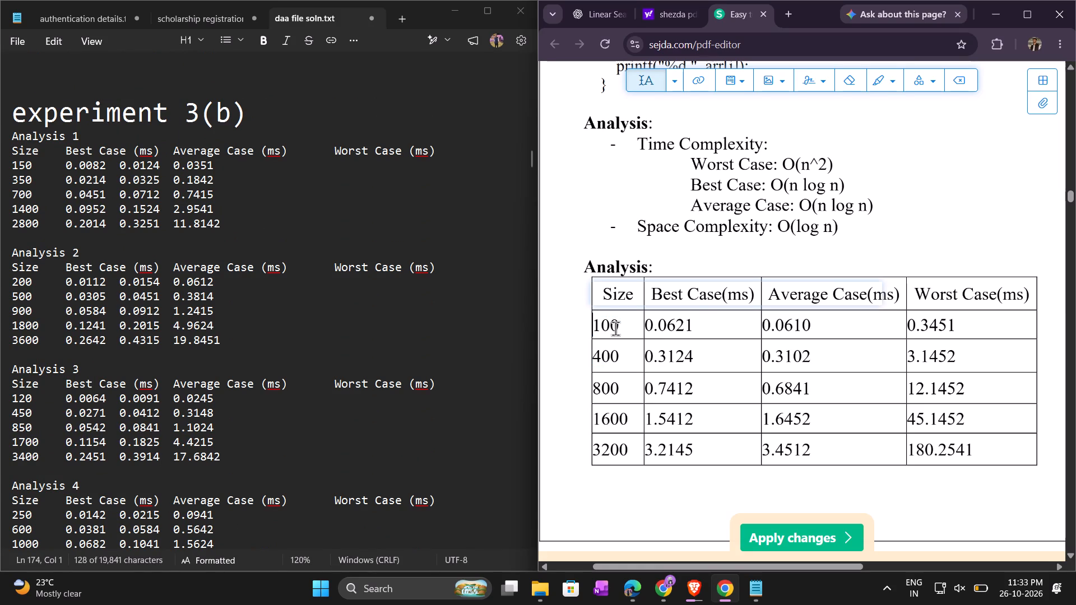
key("ctrl+a")
type("150")
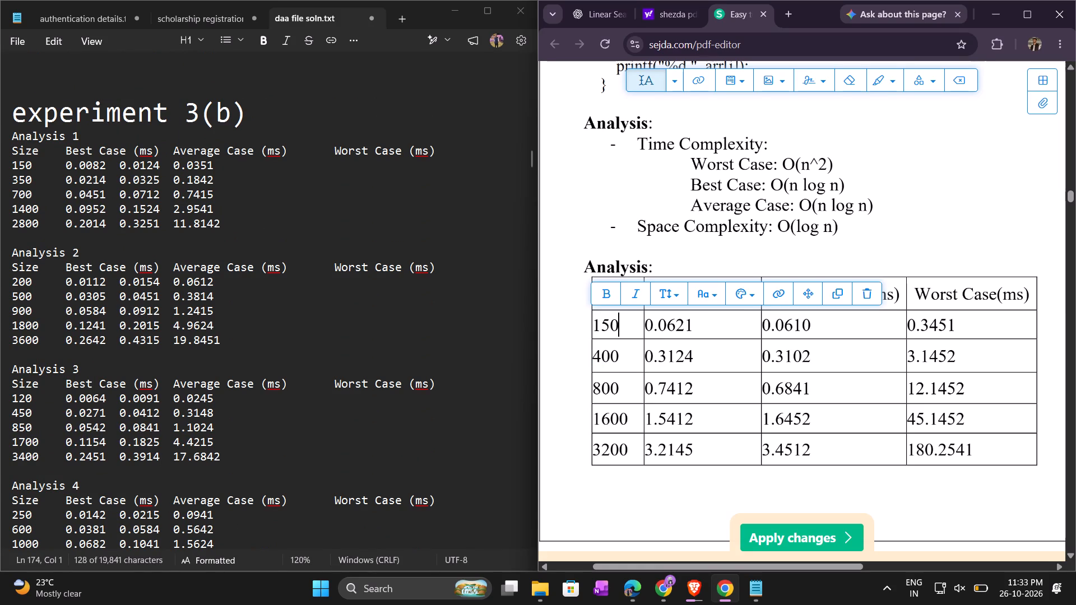
left_click(602, 357)
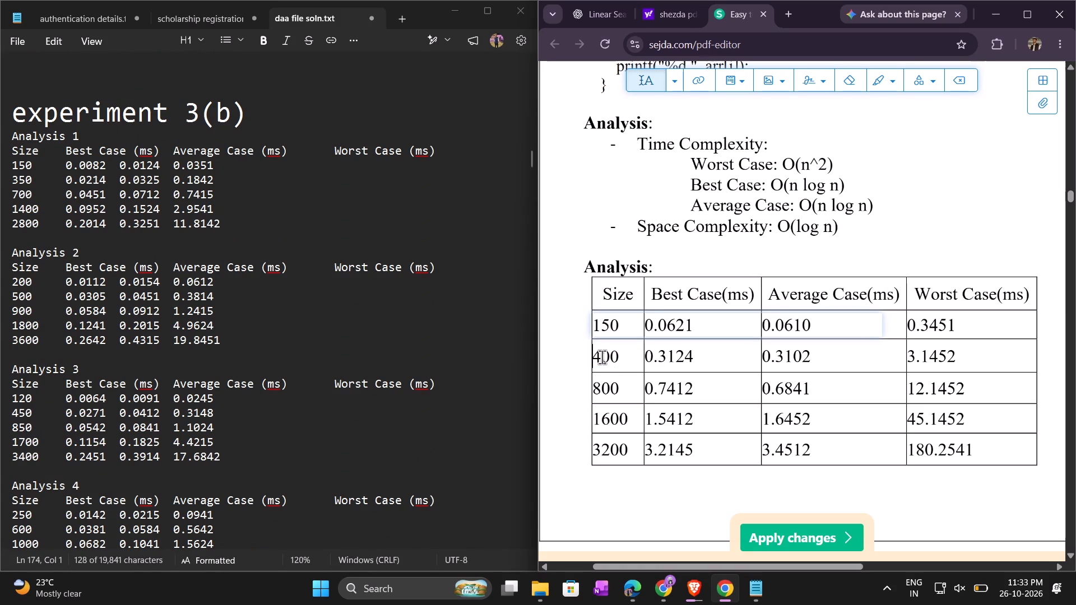
key("Right")
key("BackSpace")
key("3")
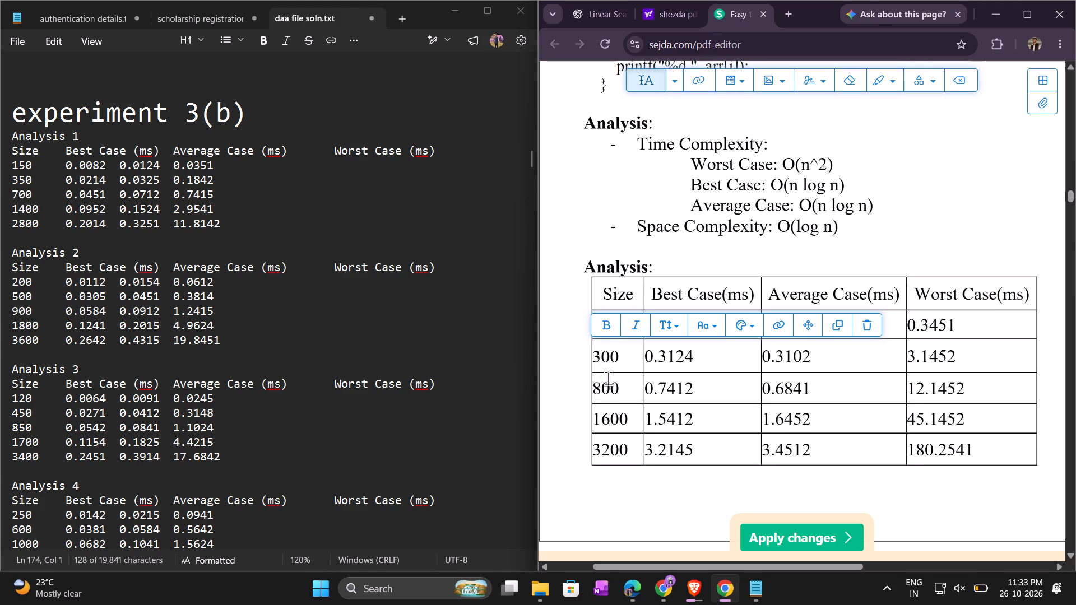
left_click(604, 385)
key("Right")
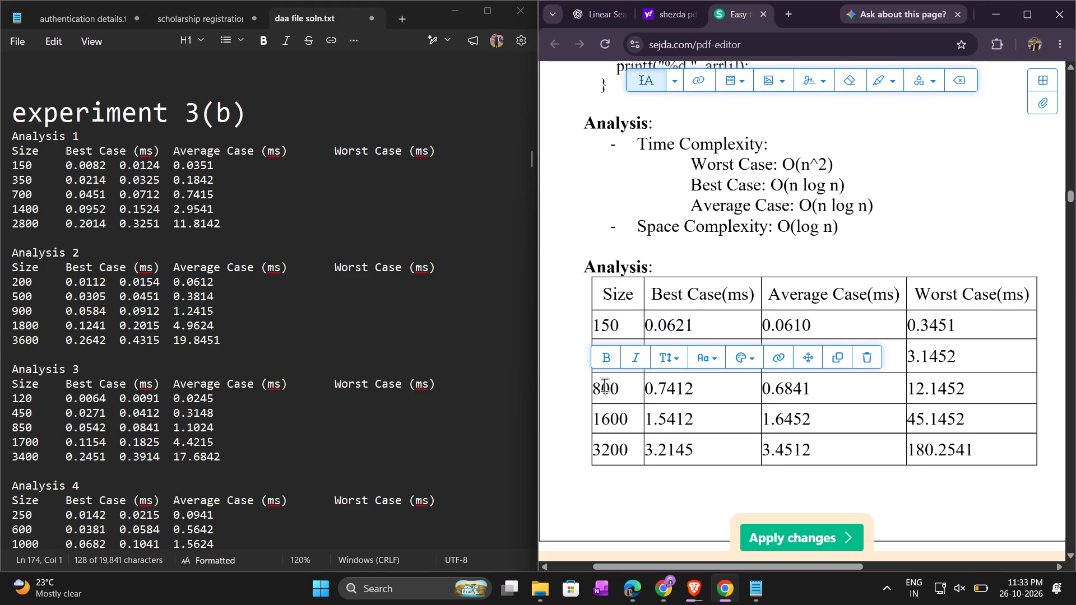
key("BackSpace")
key("7")
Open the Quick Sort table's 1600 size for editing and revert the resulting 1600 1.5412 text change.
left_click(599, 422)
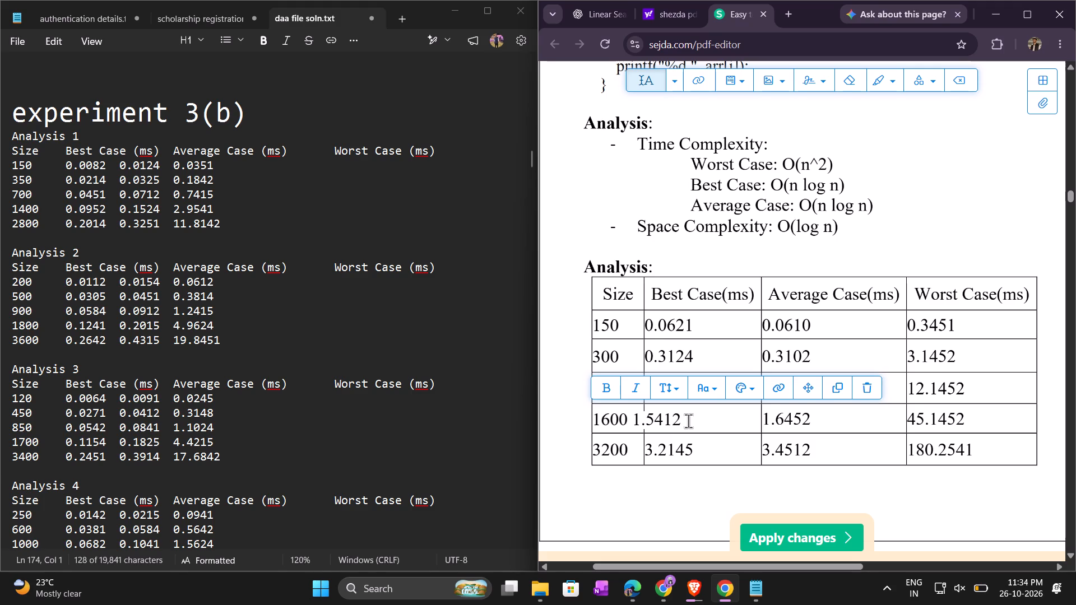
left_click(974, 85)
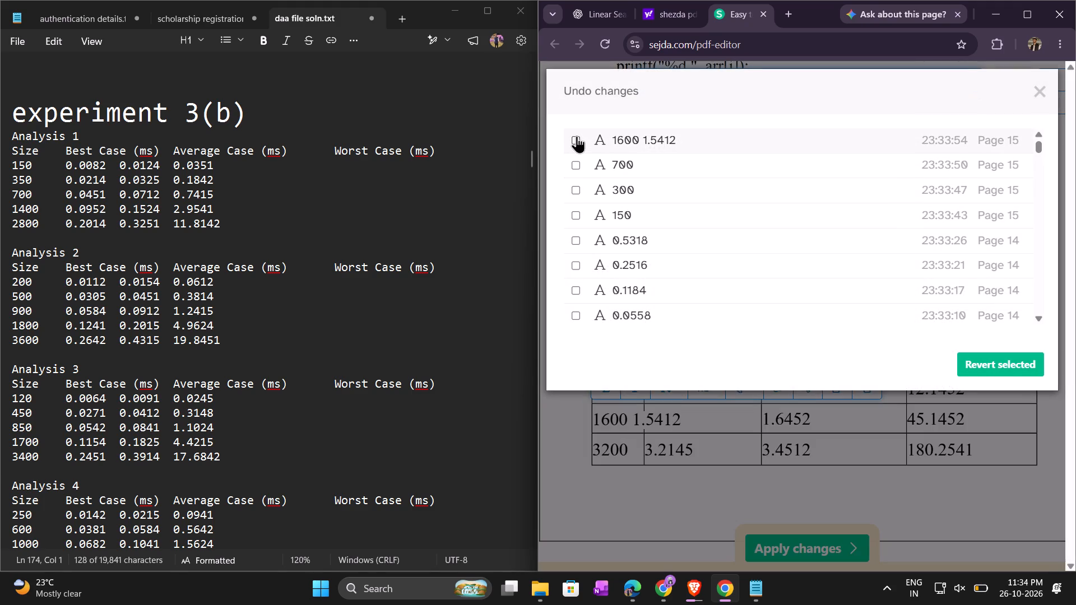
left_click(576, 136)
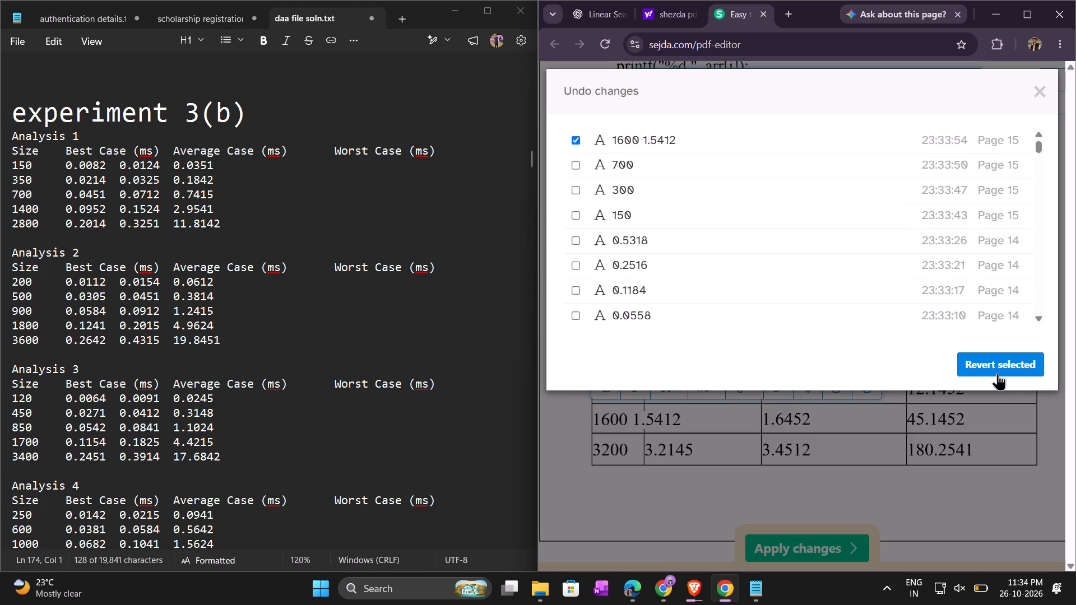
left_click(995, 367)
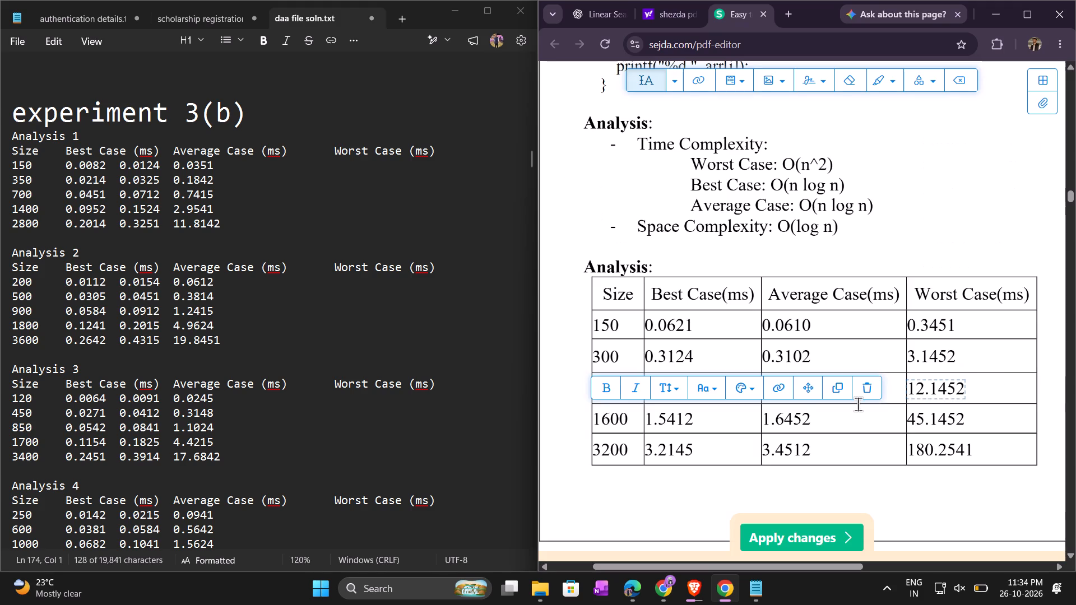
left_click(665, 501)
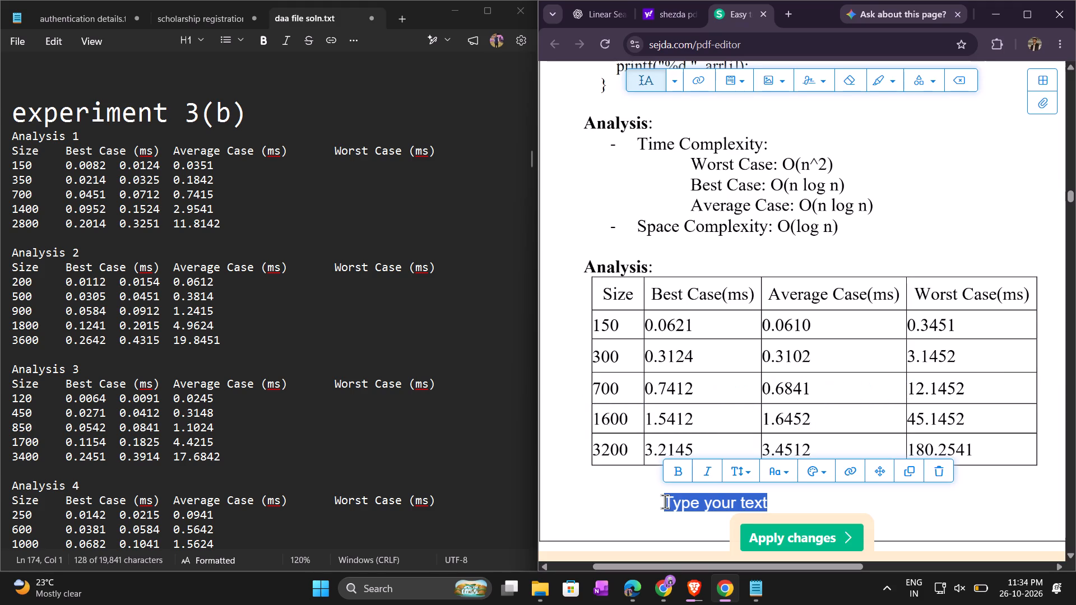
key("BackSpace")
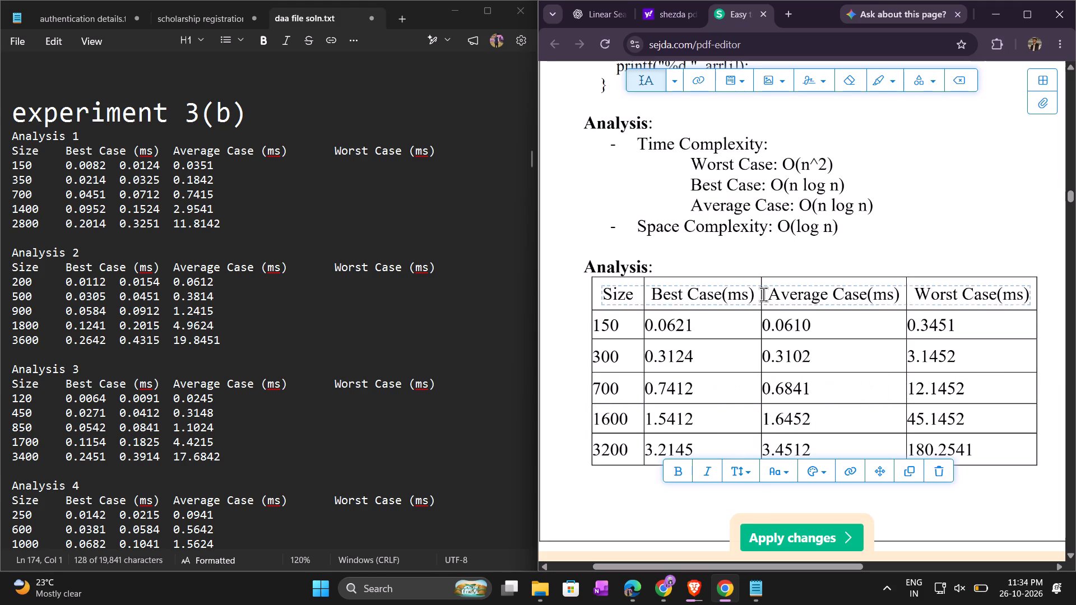
White out the Size and Best Case values in the 1600 and 3200 rows of the Quick Sort table.
left_click(856, 81)
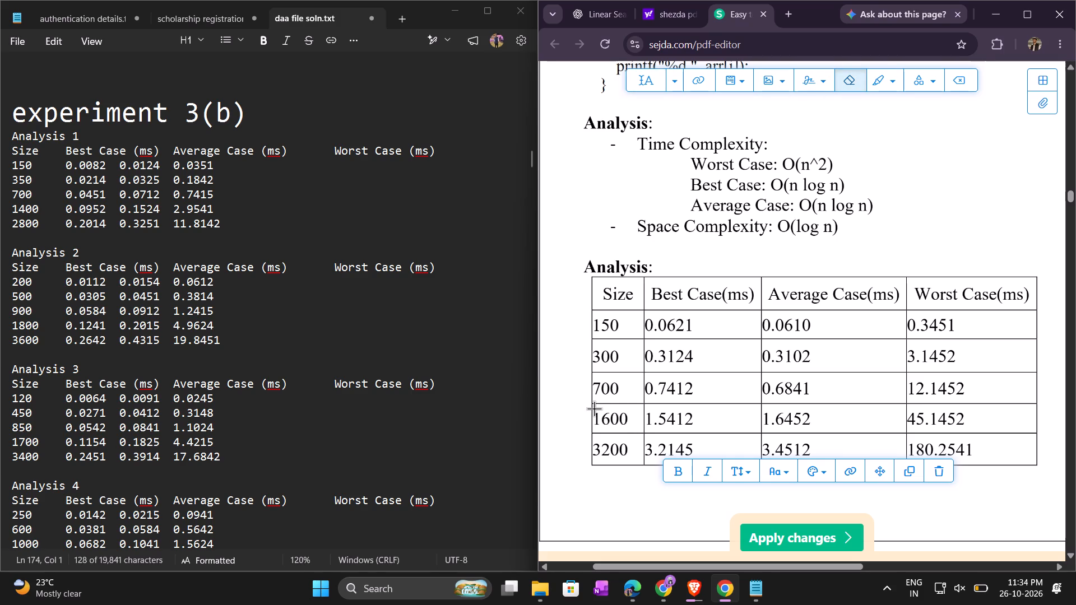
left_click_drag(595, 408, 636, 427)
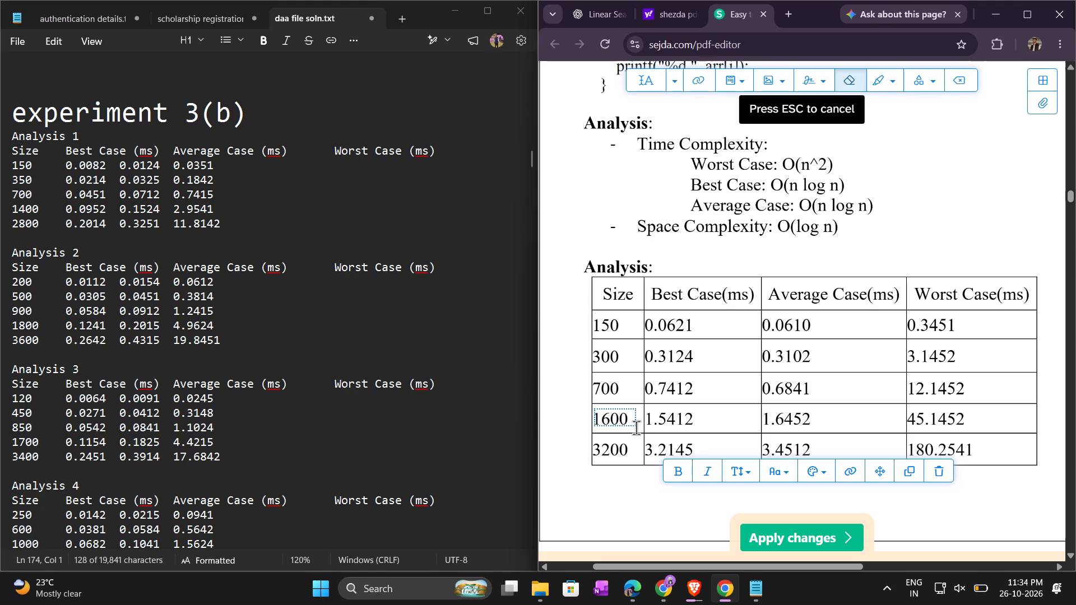
left_click_drag(636, 427, 637, 430)
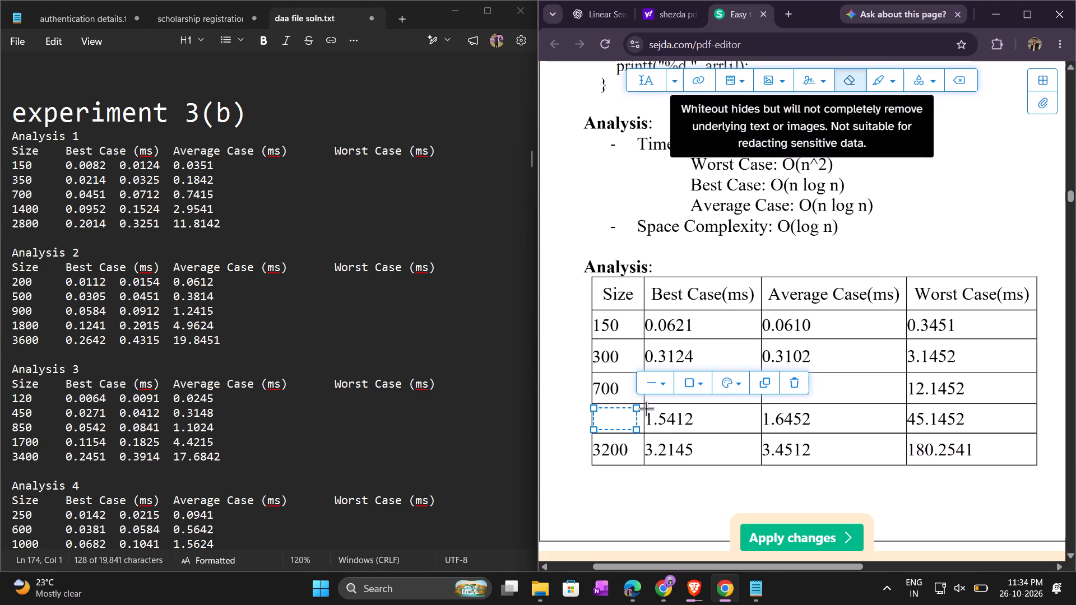
left_click_drag(646, 408, 698, 427)
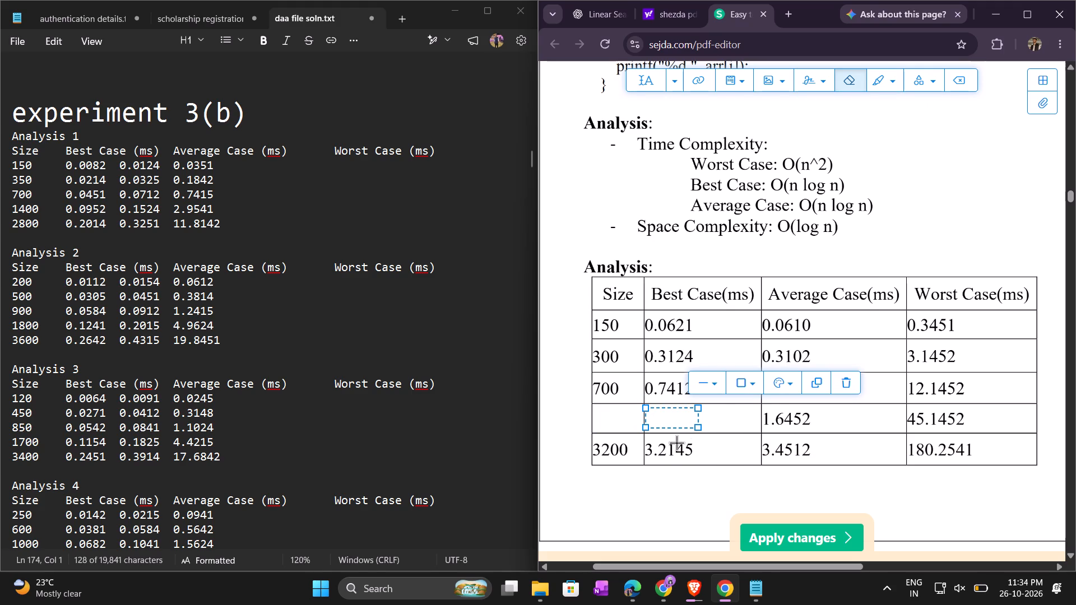
left_click_drag(647, 439, 673, 457)
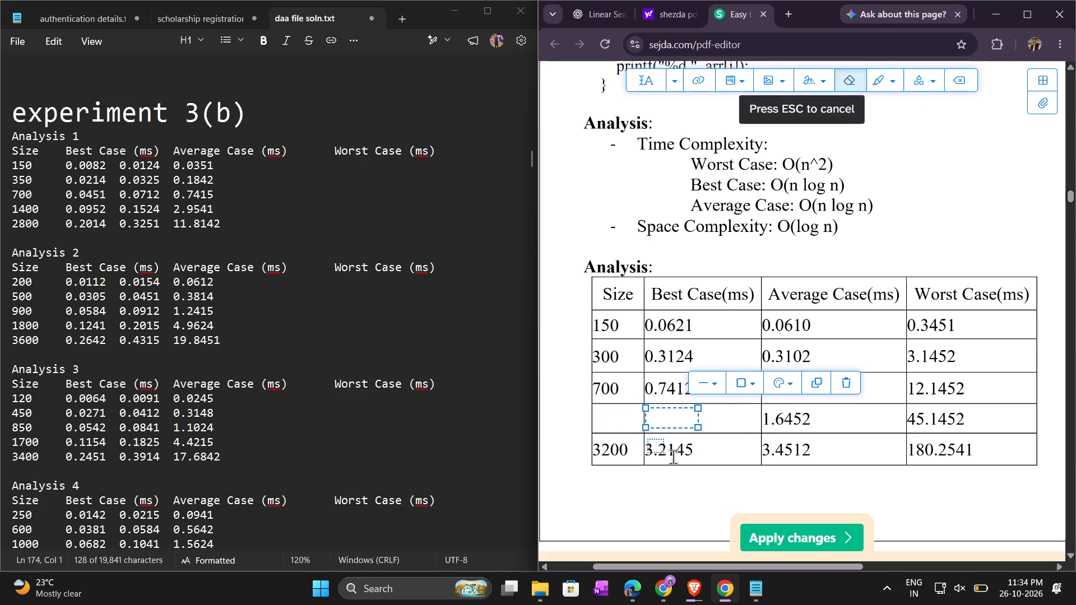
left_click_drag(673, 457, 703, 458)
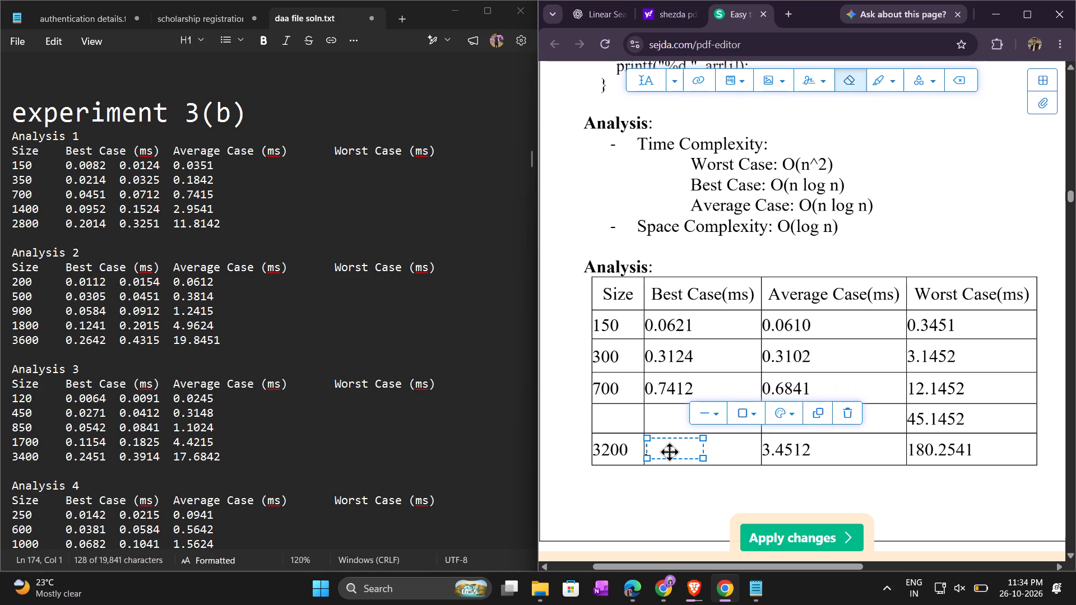
left_click(669, 452)
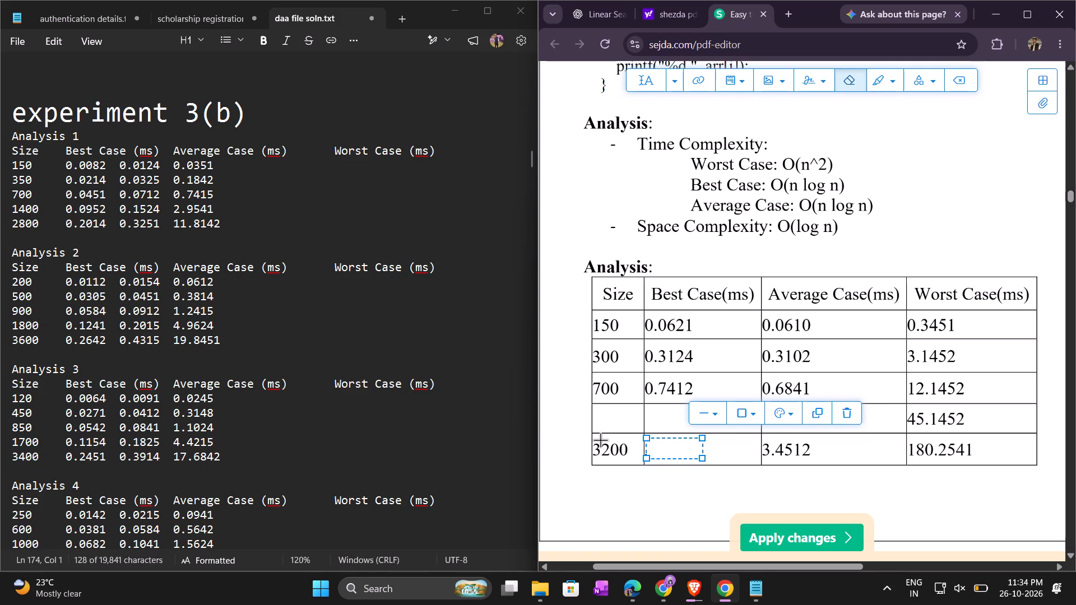
left_click_drag(593, 439, 610, 450)
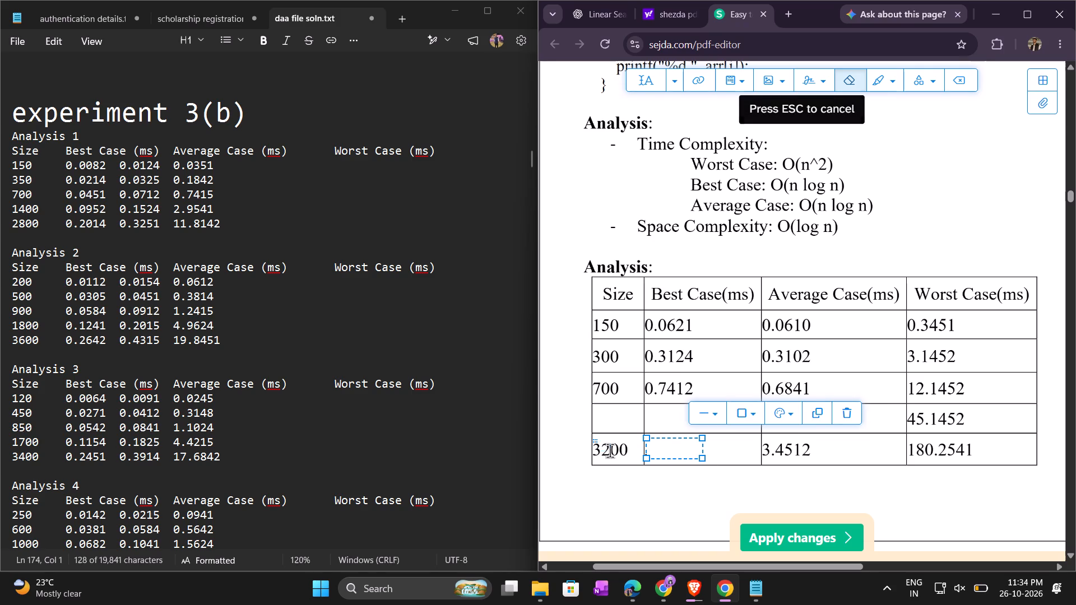
left_click_drag(610, 450, 633, 462)
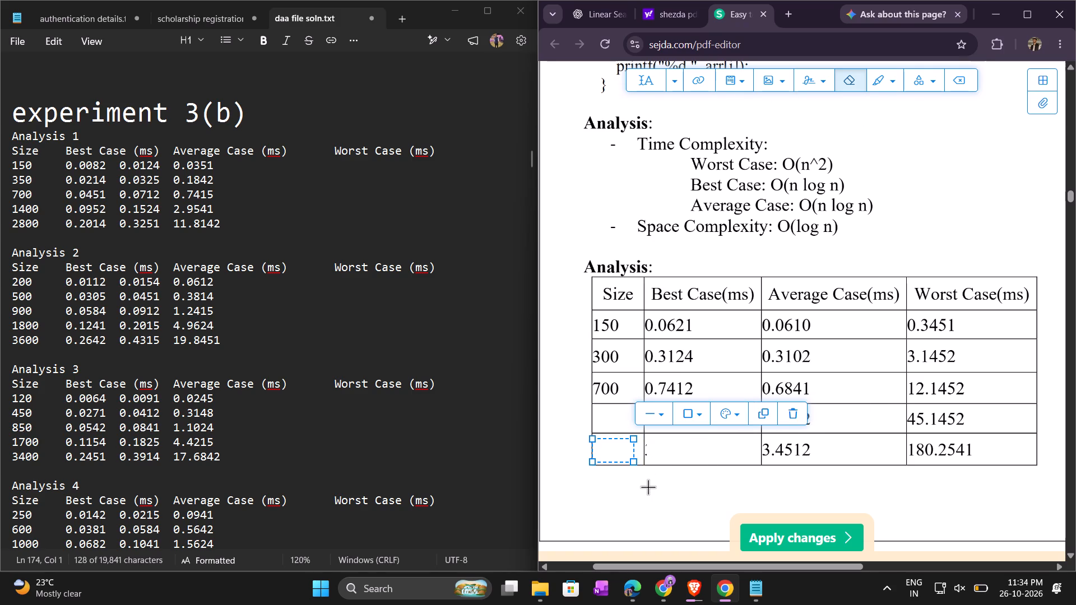
left_click(648, 487)
left_click(610, 495)
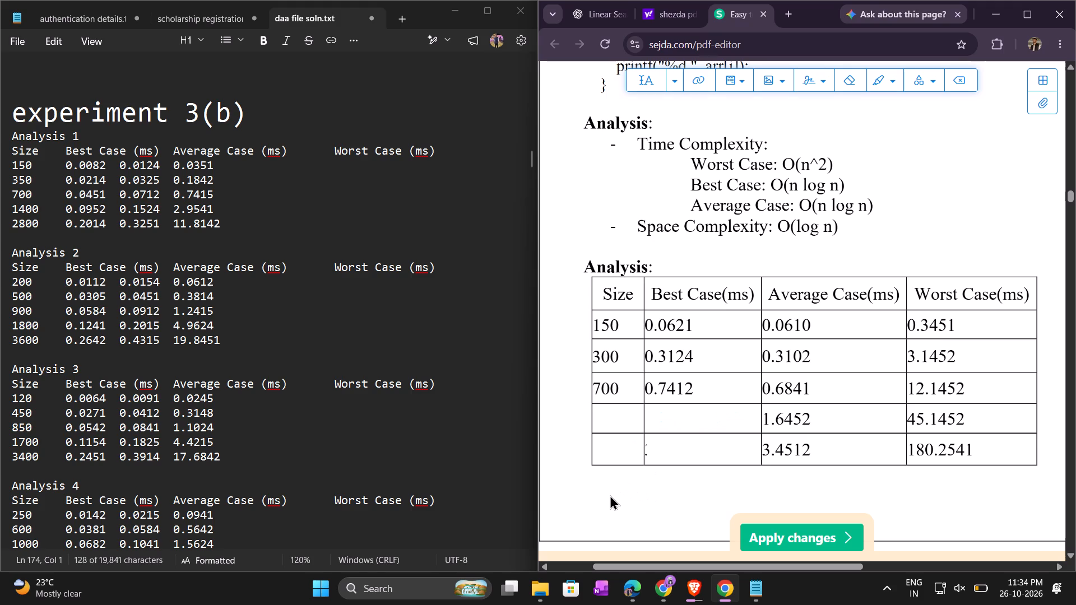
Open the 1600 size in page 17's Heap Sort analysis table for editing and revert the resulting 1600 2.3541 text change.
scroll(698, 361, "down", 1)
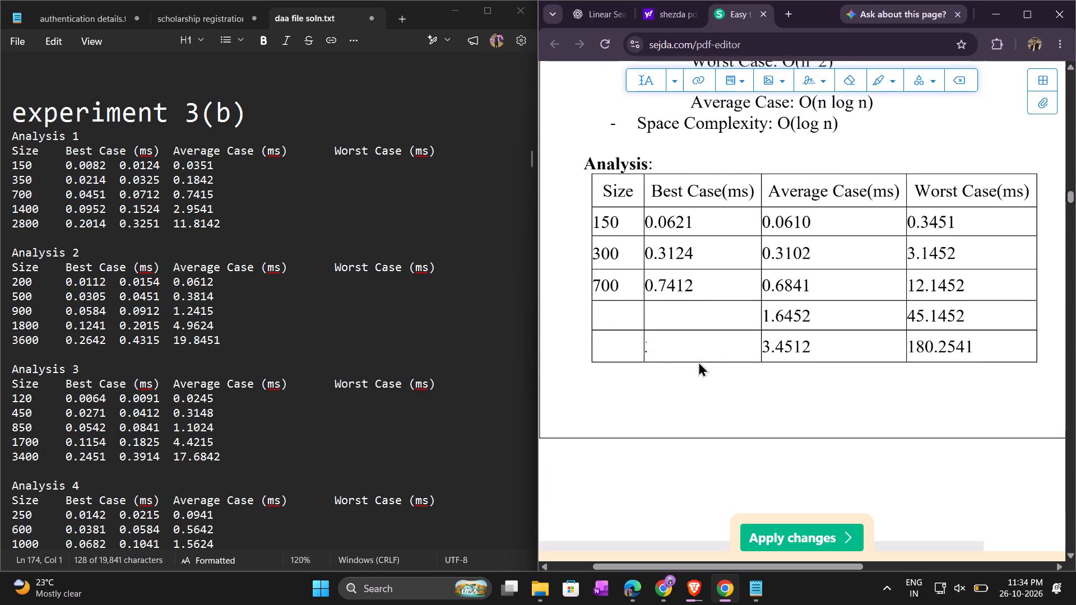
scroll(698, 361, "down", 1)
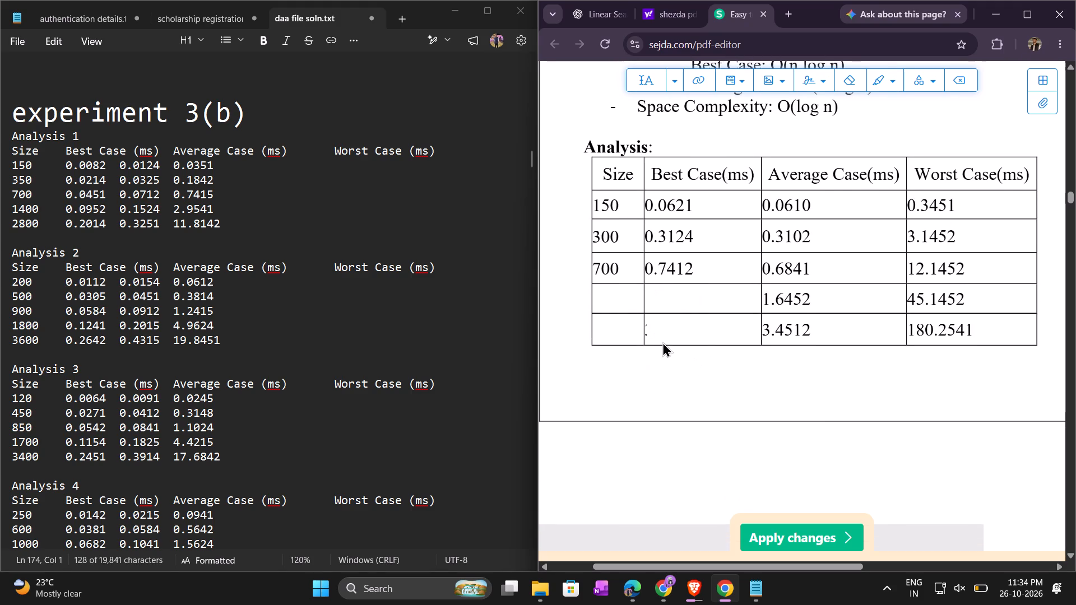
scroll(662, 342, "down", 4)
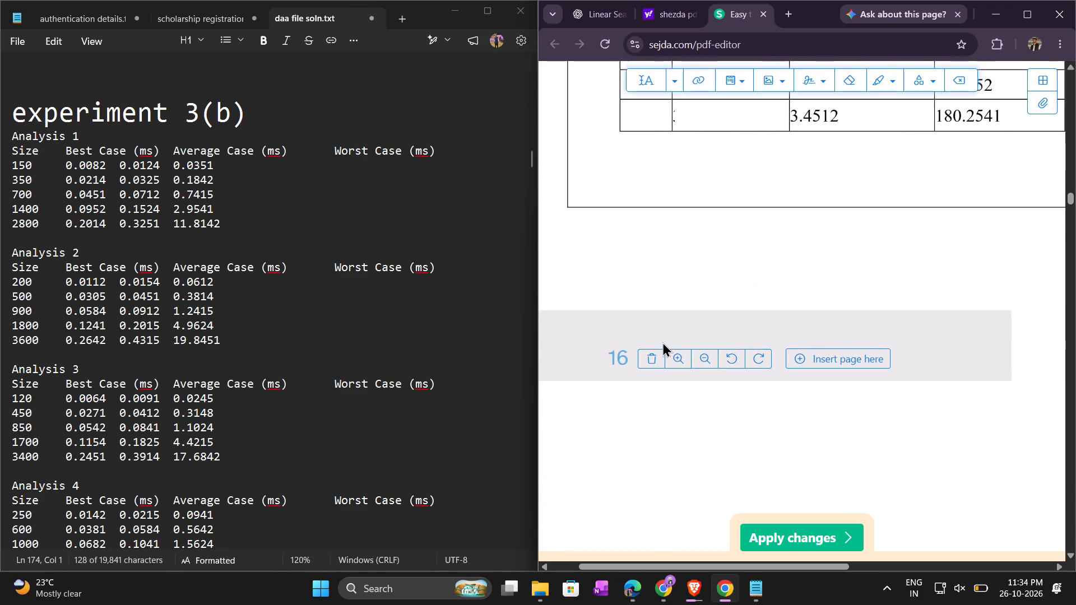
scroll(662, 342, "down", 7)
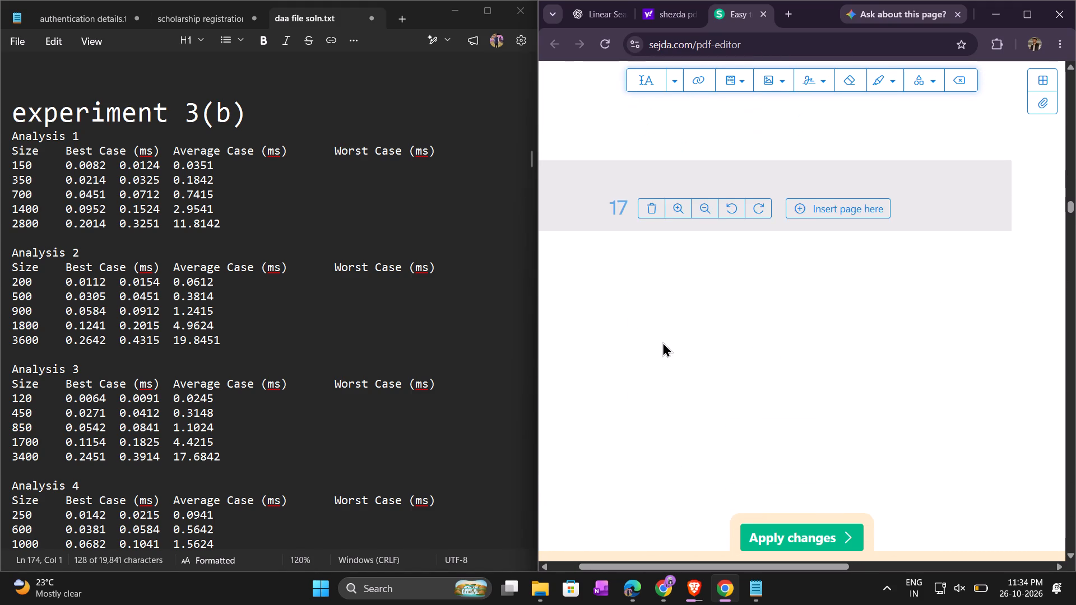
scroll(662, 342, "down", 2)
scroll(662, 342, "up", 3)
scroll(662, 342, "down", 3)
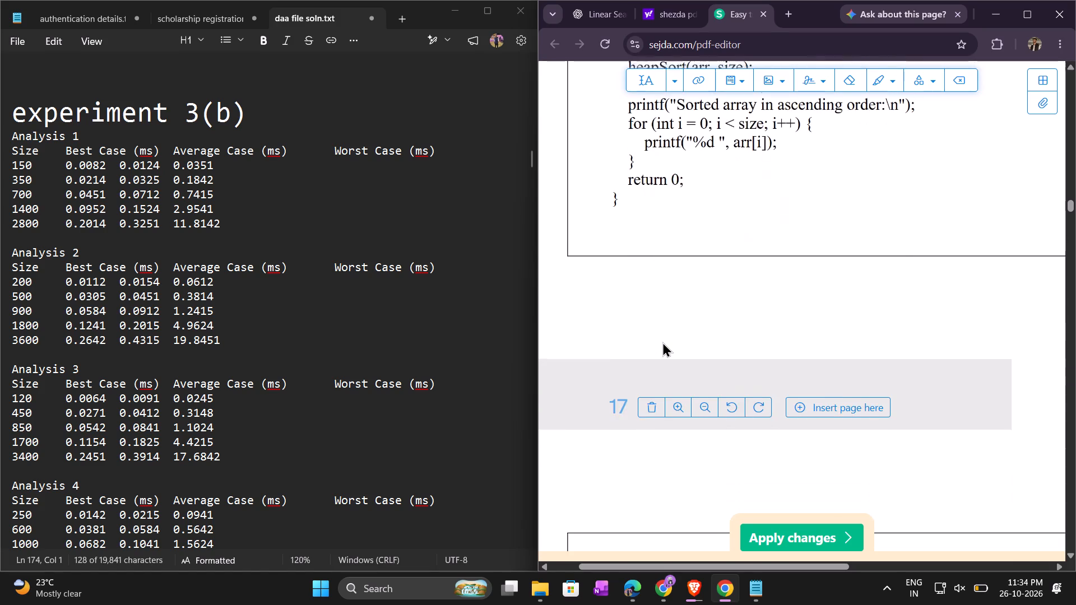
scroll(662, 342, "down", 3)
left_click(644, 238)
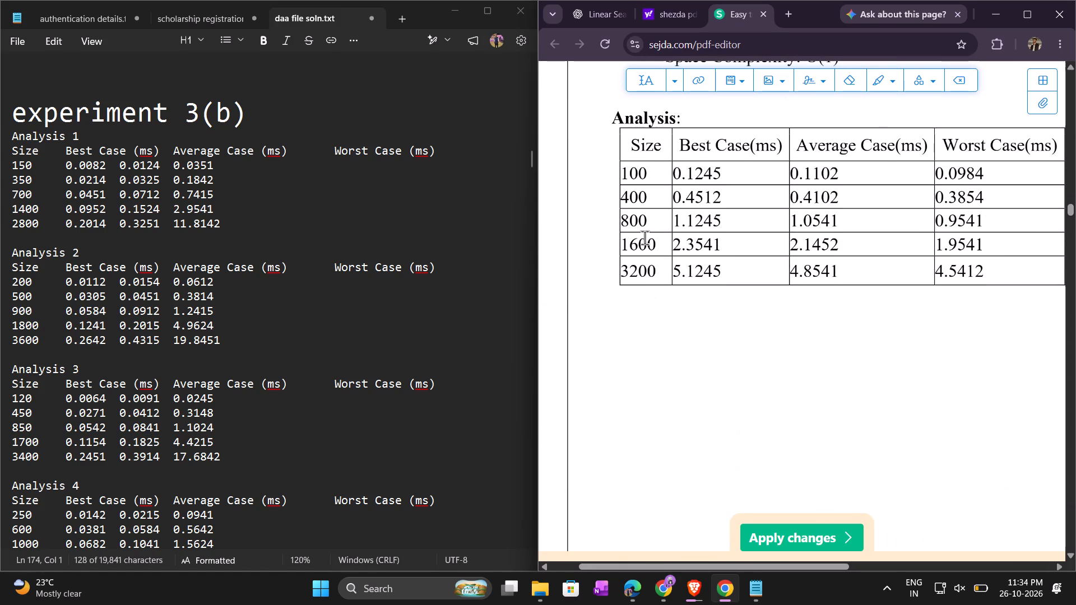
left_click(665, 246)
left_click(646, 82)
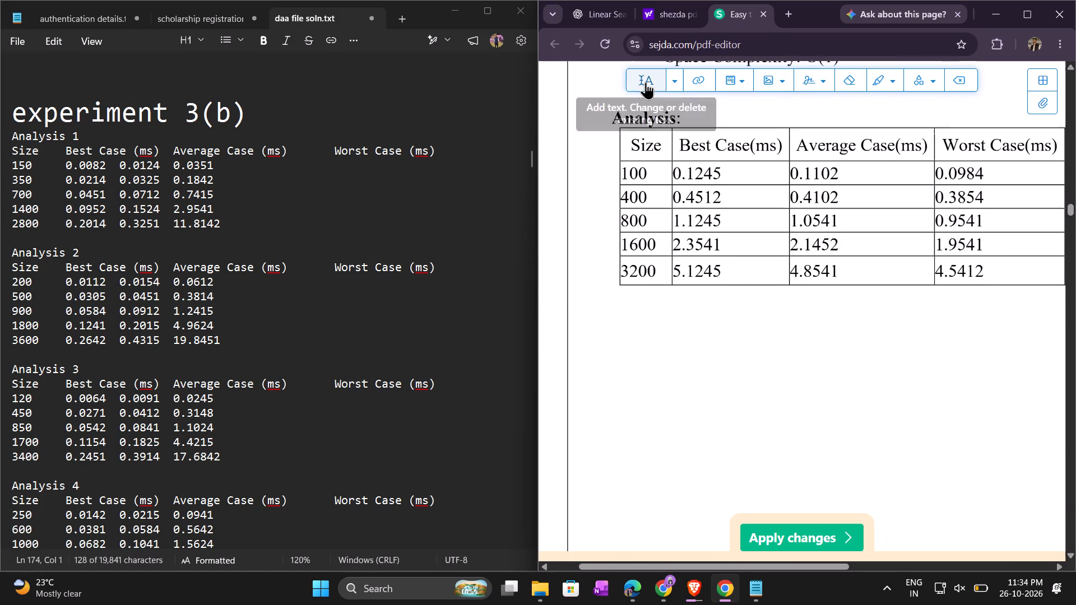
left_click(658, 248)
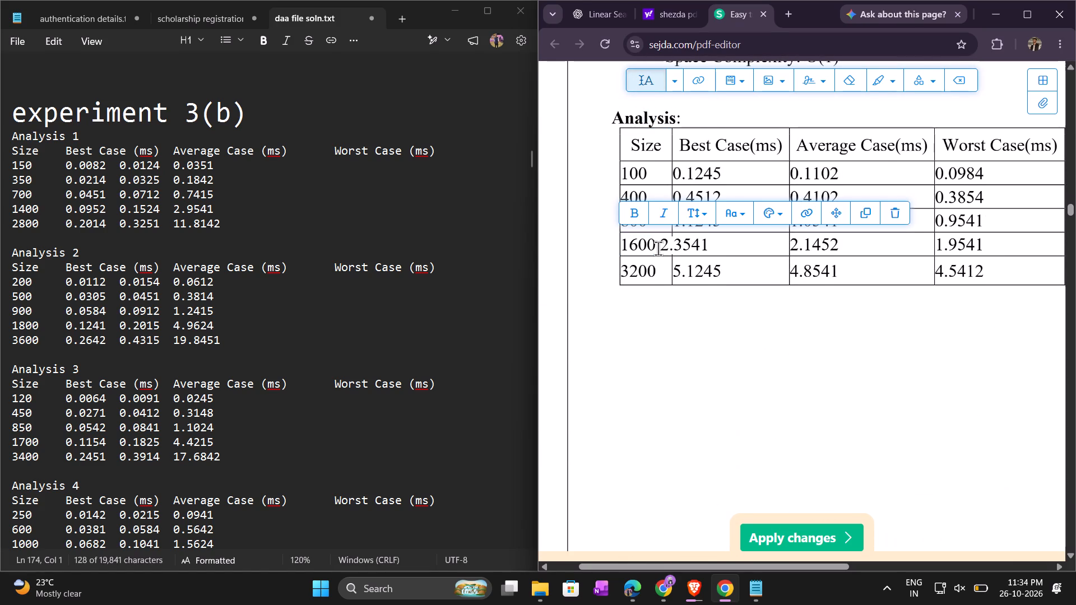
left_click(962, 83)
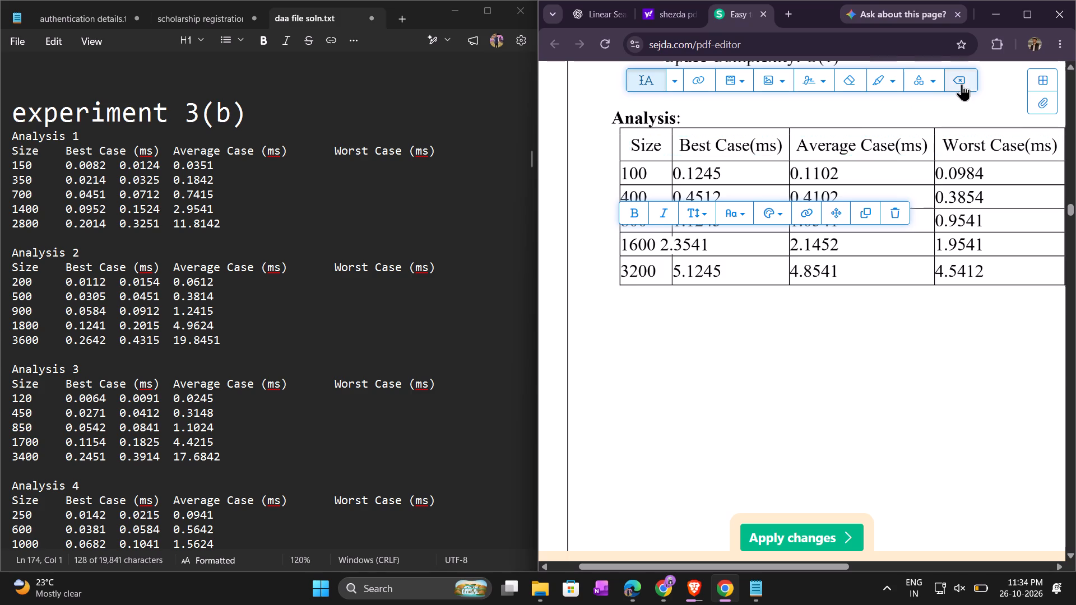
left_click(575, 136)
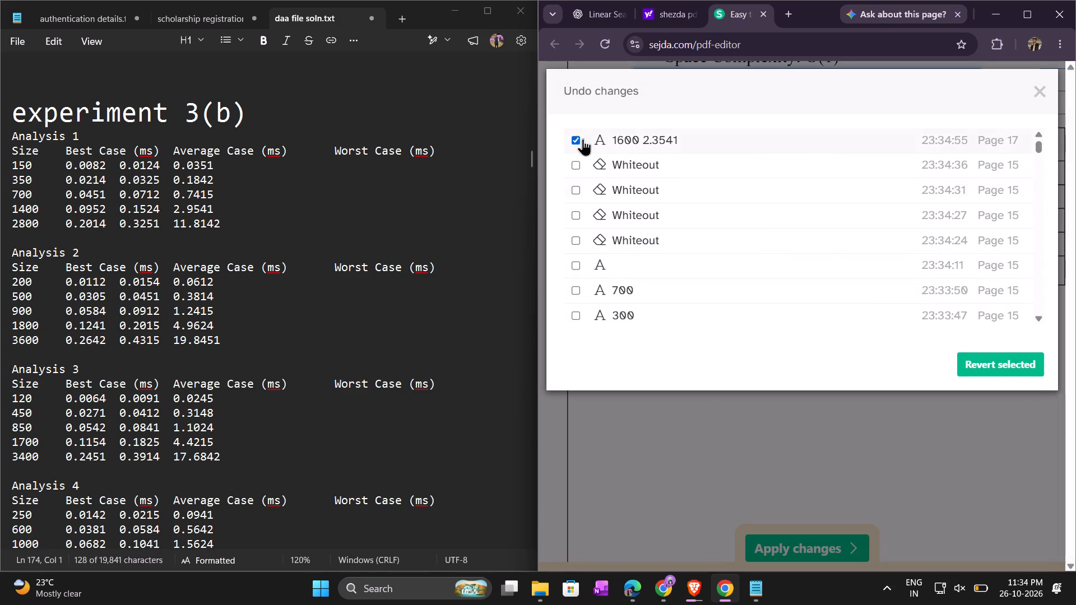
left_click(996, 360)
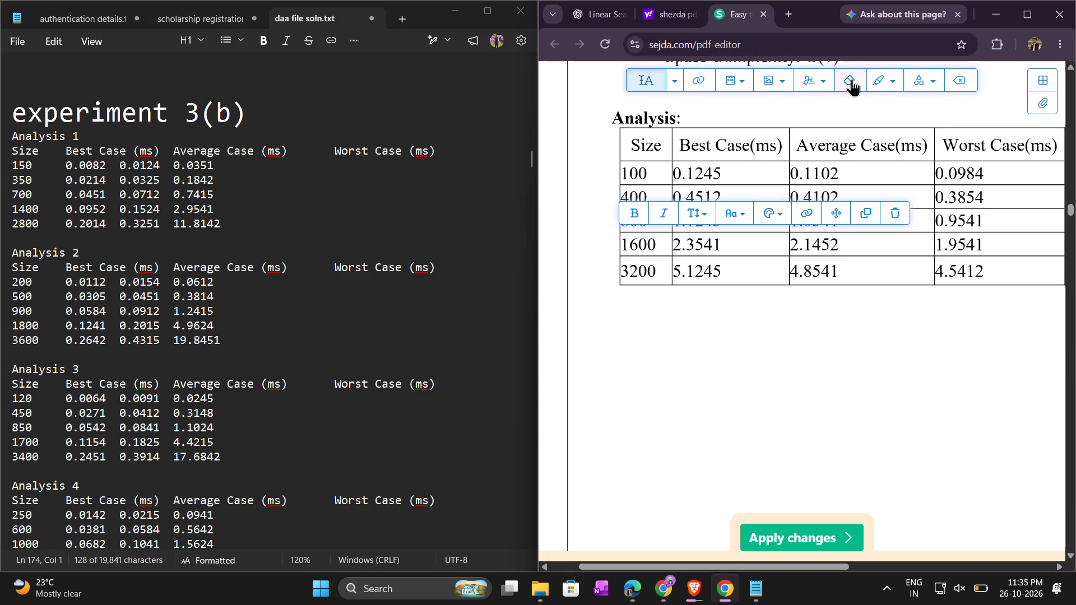
White out the Size and Best Case values in the 1600 and 3200 rows of page 17's Heap Sort analysis table.
left_click(852, 79)
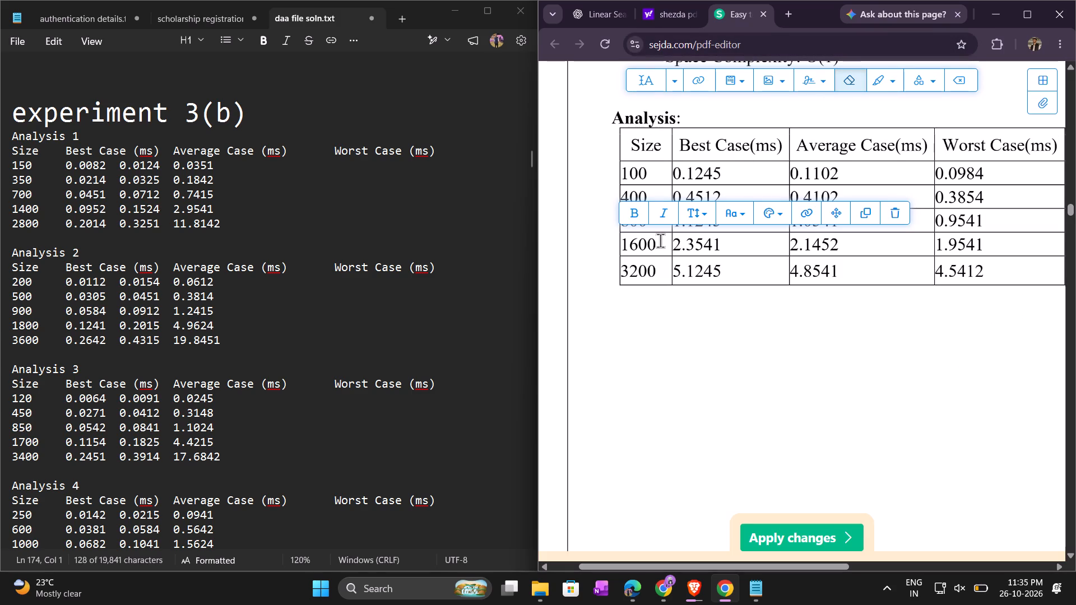
left_click_drag(659, 234, 617, 253)
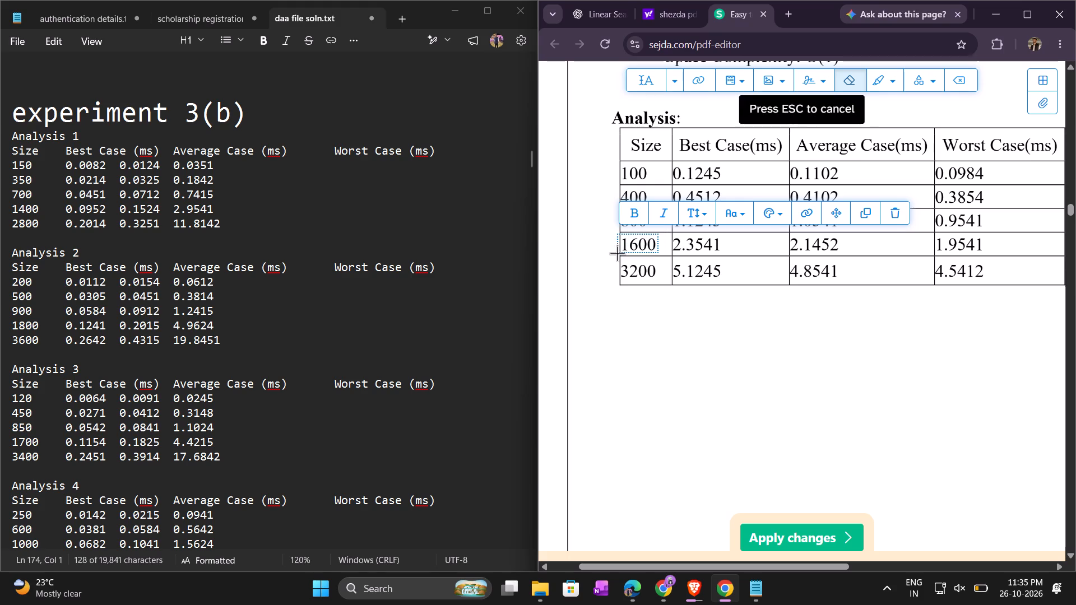
left_click_drag(617, 253, 623, 254)
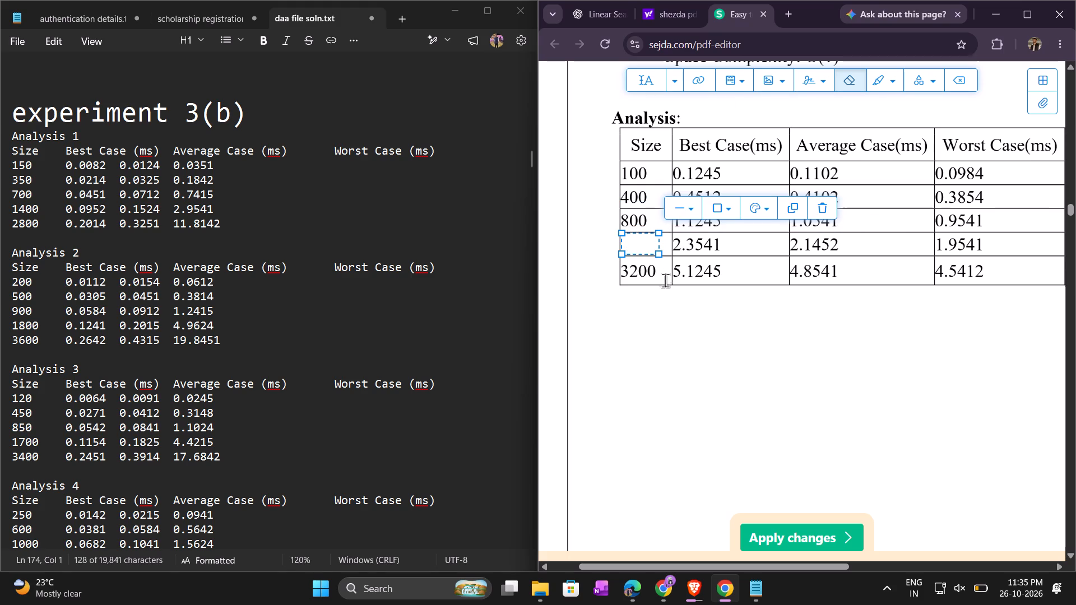
left_click_drag(666, 281, 614, 277)
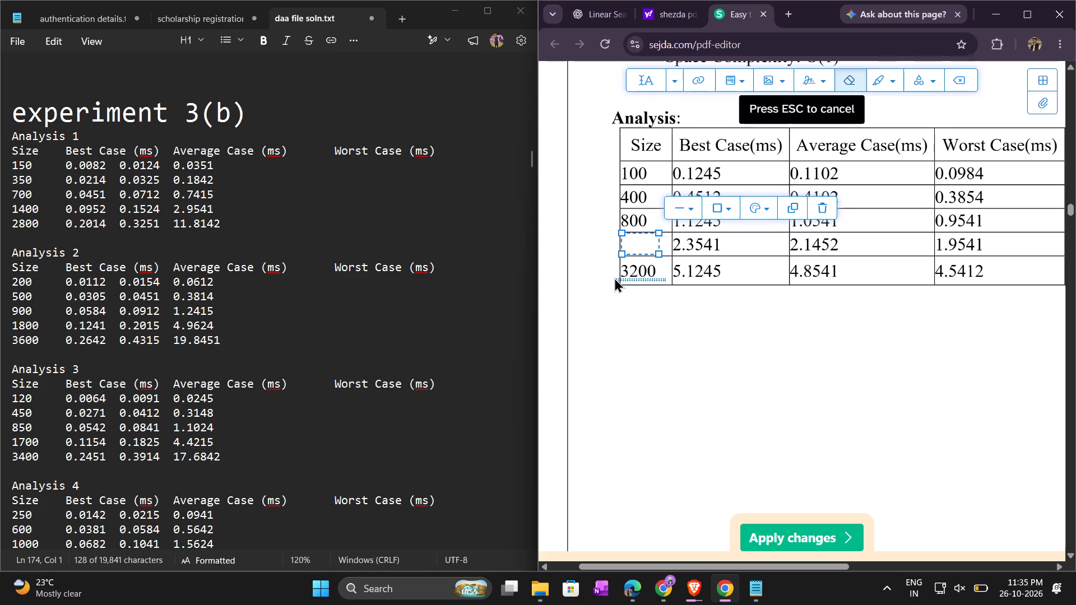
left_click_drag(614, 277, 622, 262)
left_click_drag(622, 262, 622, 262)
left_click_drag(726, 278, 674, 268)
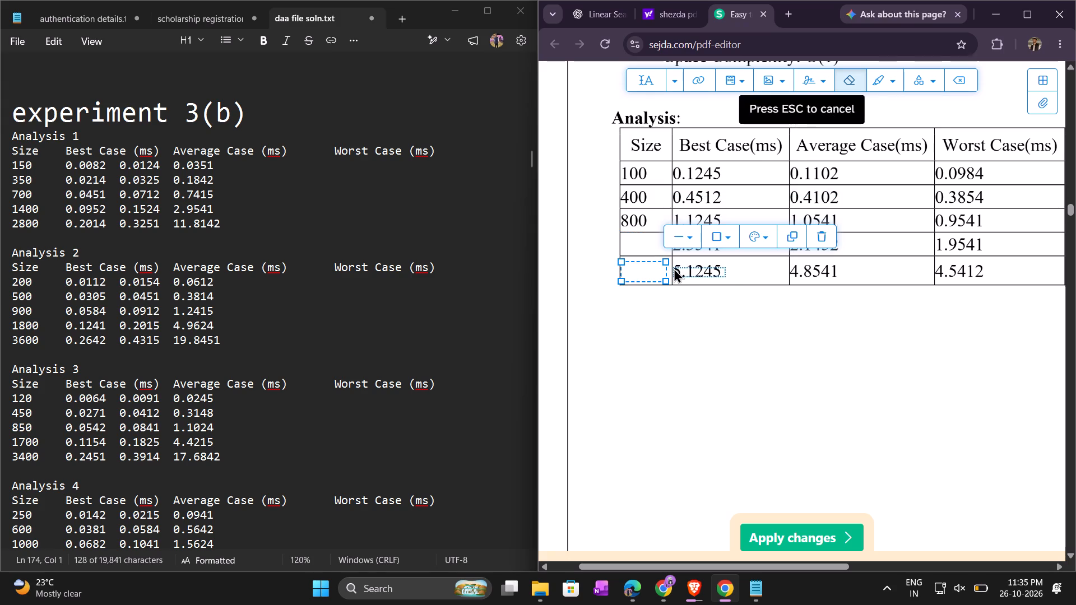
left_click_drag(674, 268, 676, 260)
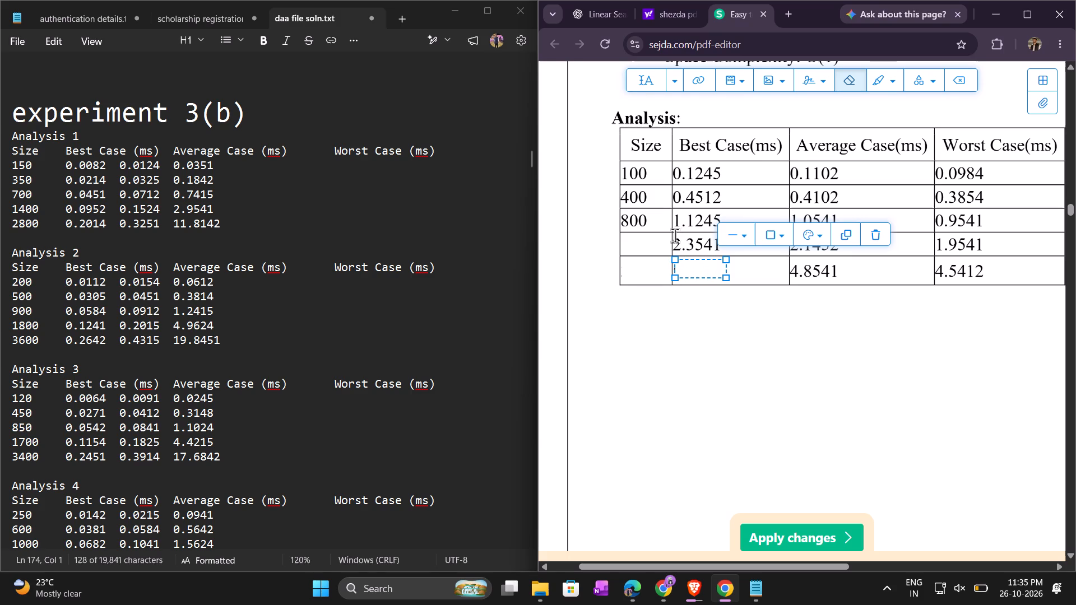
left_click_drag(676, 232, 736, 252)
left_click(711, 248)
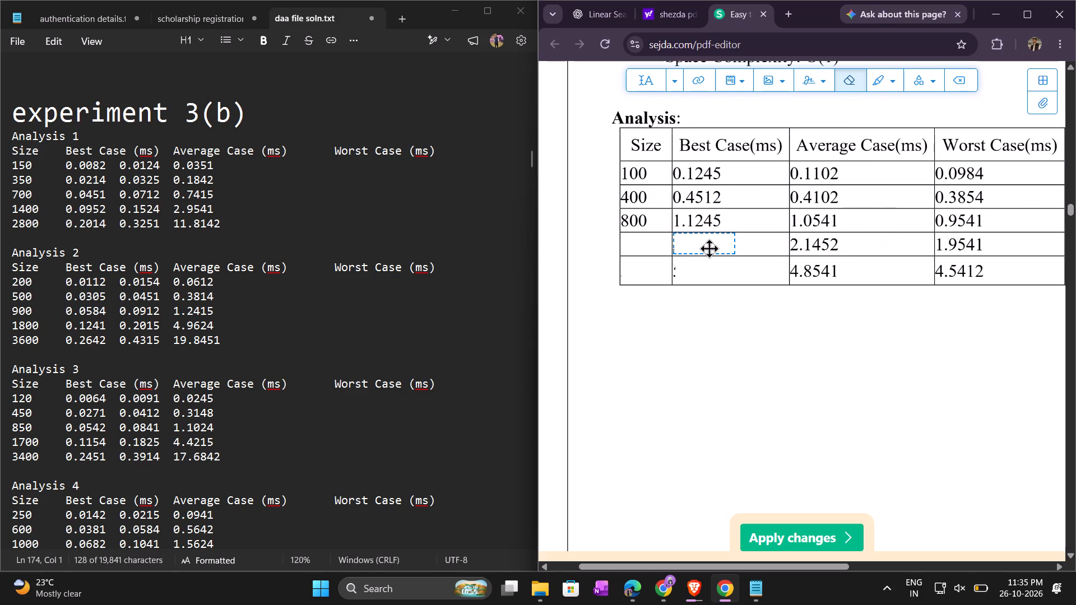
Shift the whiteout in the Heap Sort table's 3200-row Best Case cell over the leftover part of the old value.
left_click(701, 272)
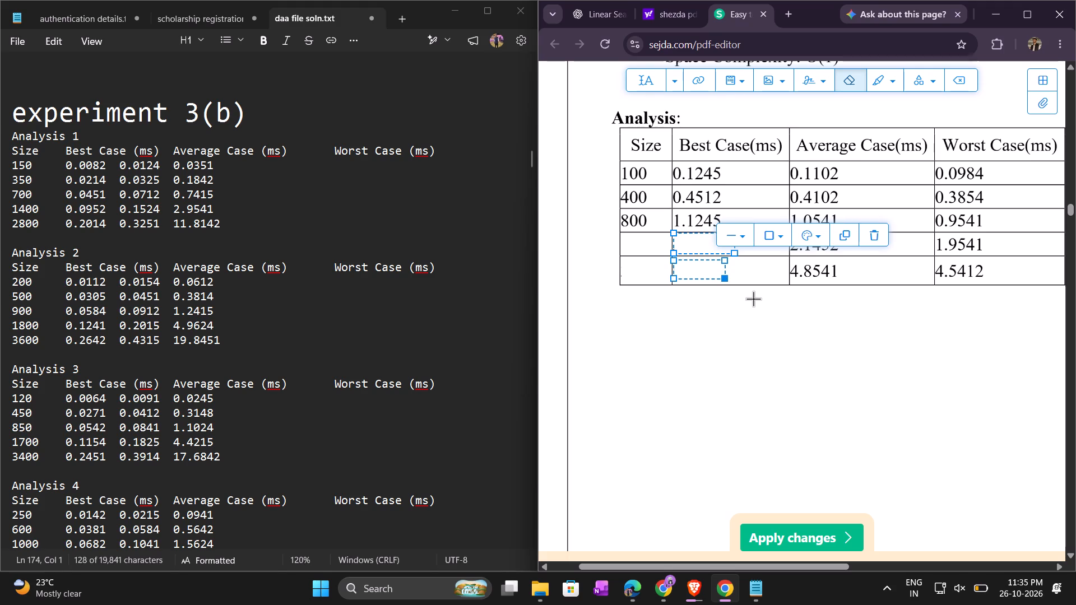
White out the 1600 and 3200 Size values in the Counting Sort analysis table.
scroll(753, 299, "down", 5)
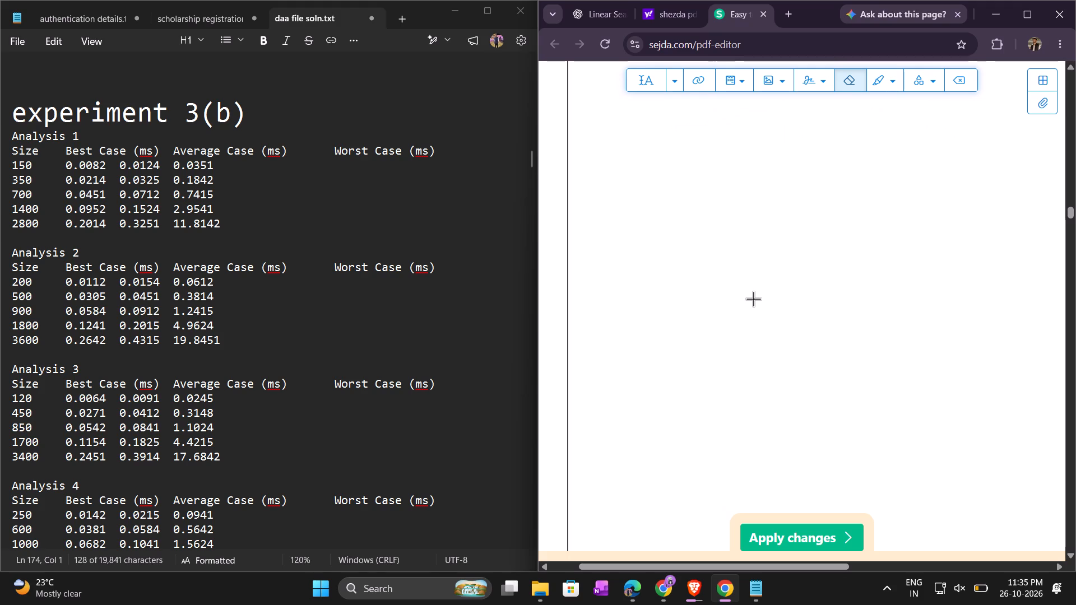
scroll(753, 299, "down", 7)
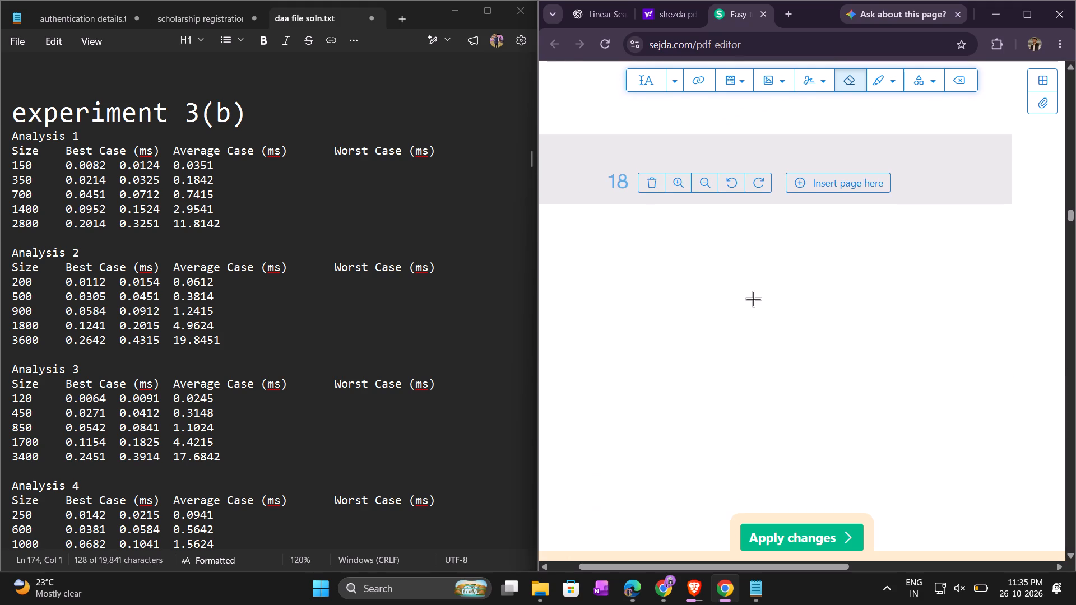
scroll(753, 299, "down", 5)
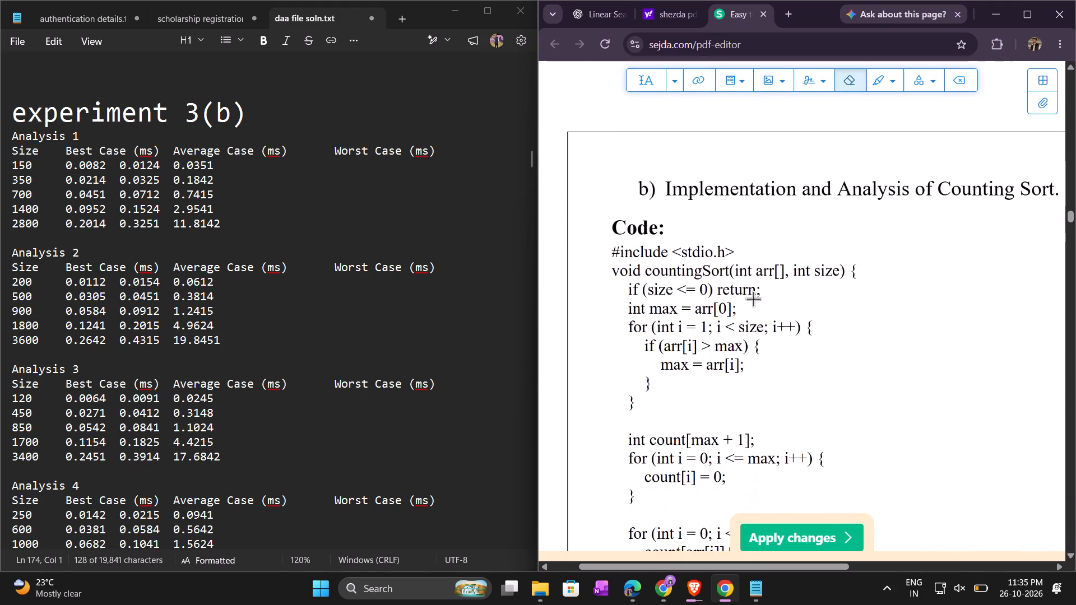
scroll(753, 299, "down", 7)
scroll(753, 299, "up", 1)
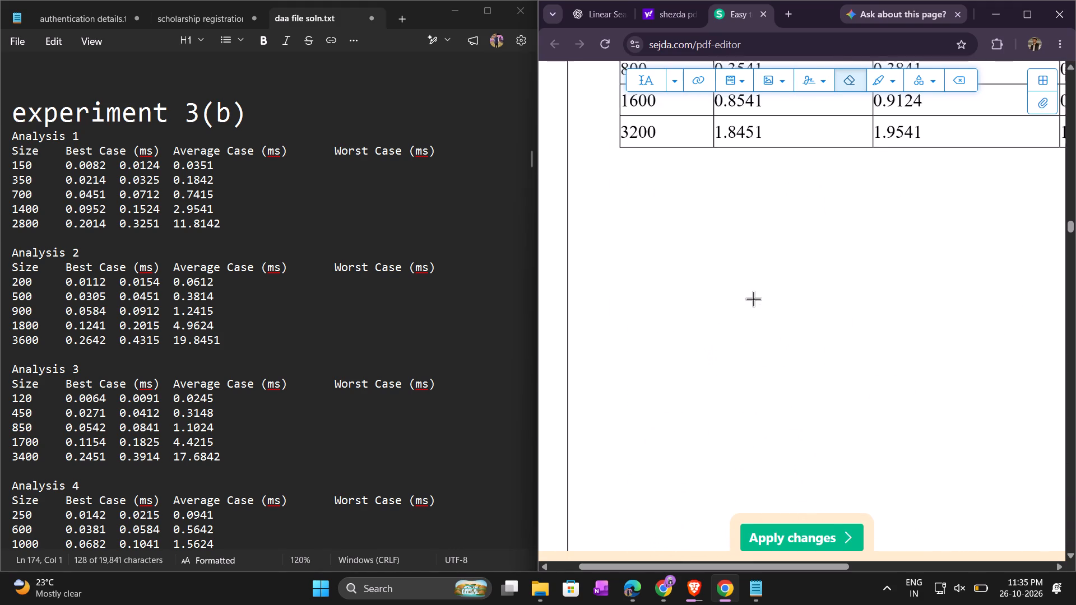
scroll(753, 299, "up", 2)
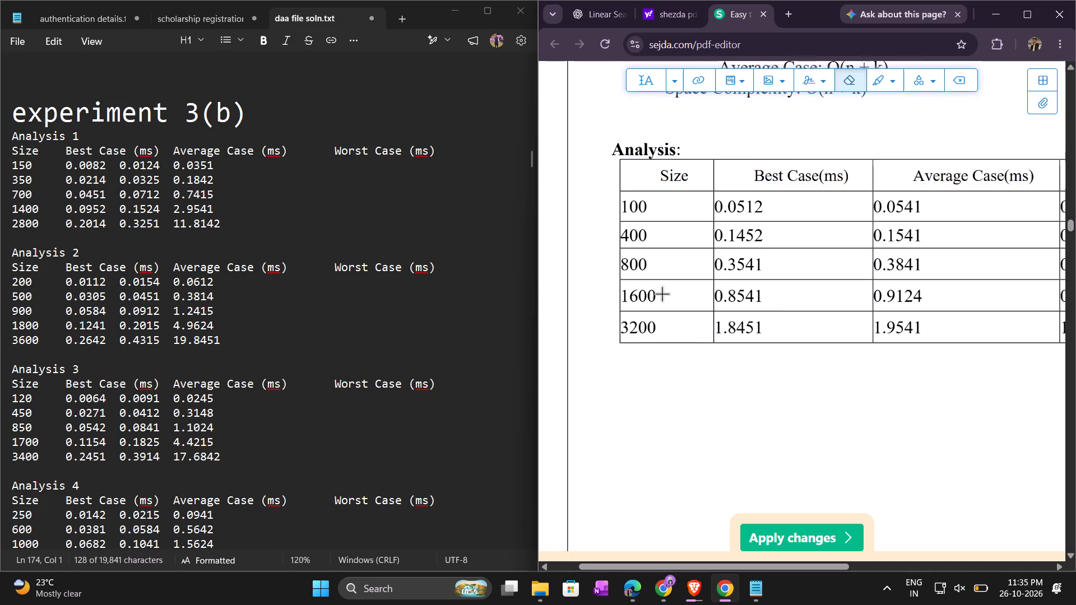
left_click_drag(664, 282, 623, 299)
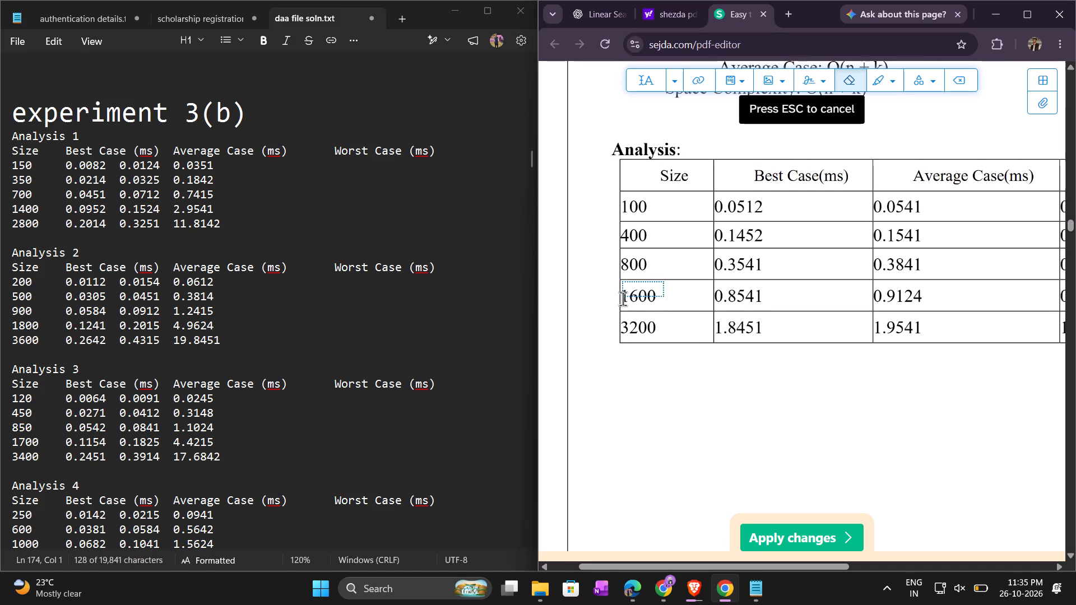
left_click_drag(623, 299, 622, 310)
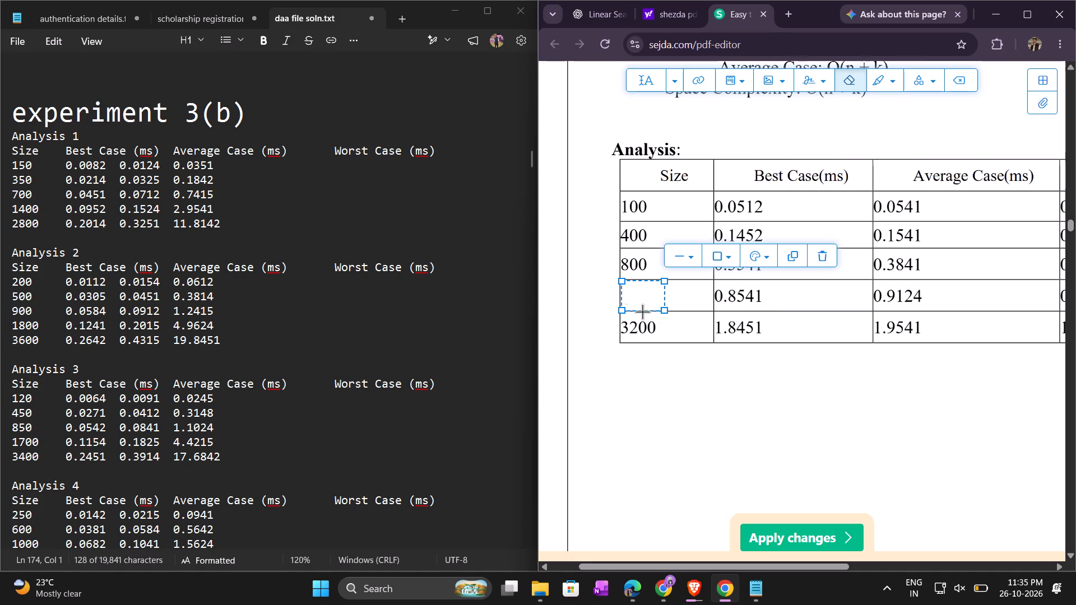
left_click_drag(669, 317, 619, 336)
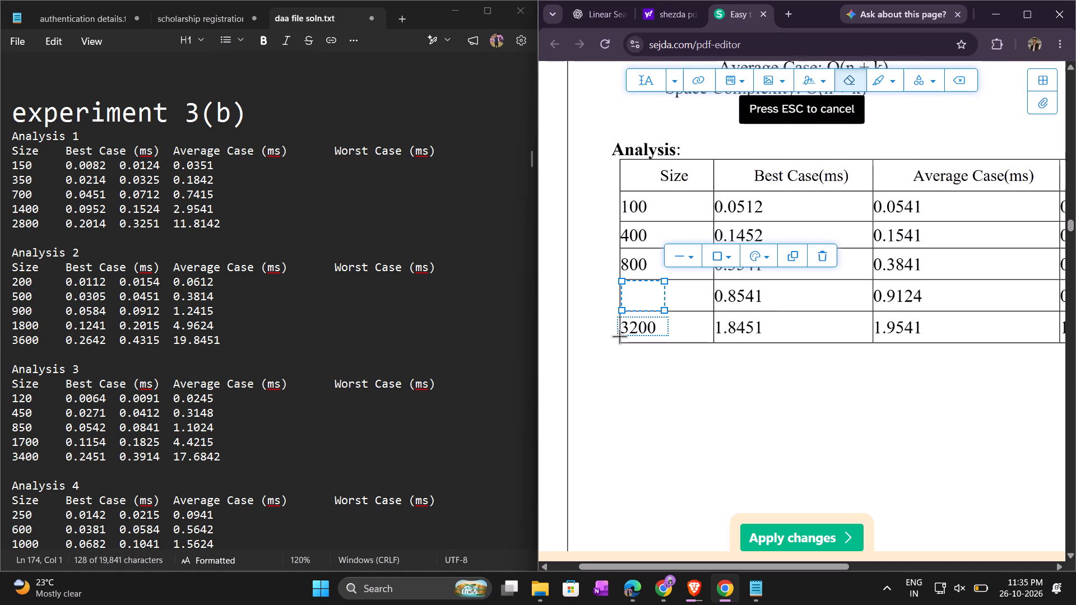
left_click_drag(619, 336, 622, 338)
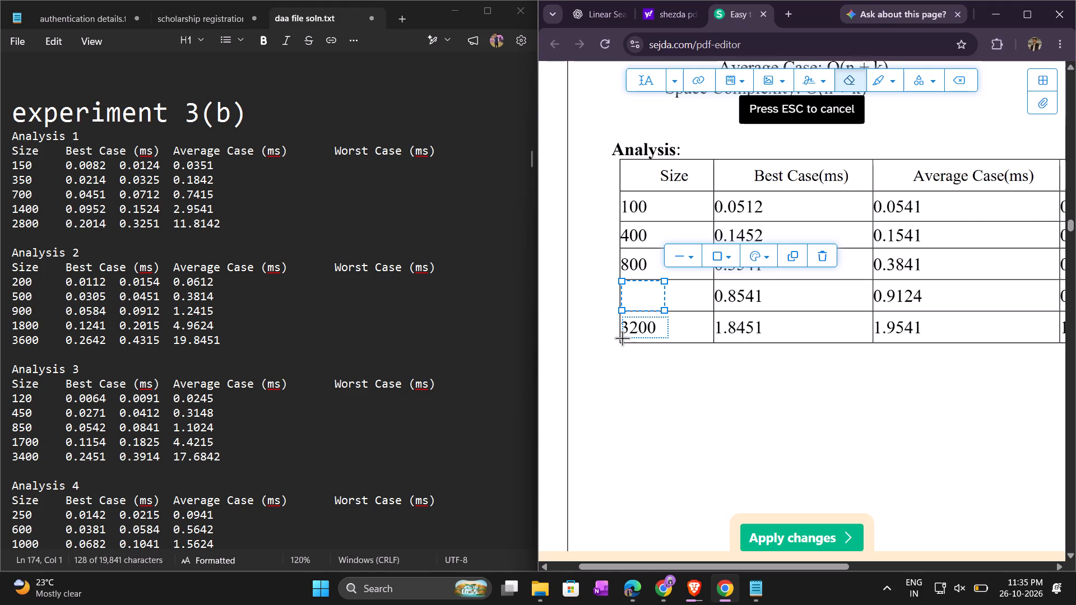
left_click_drag(622, 338, 622, 338)
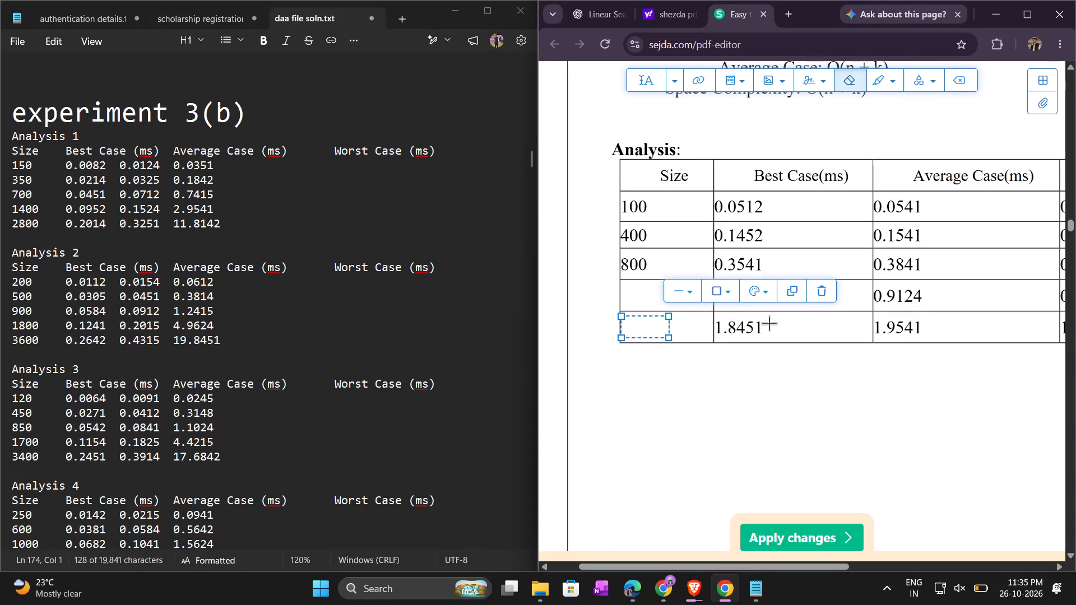
White out the Best Case values 1.8451 and 0.8541 in the last two rows of the Counting Sort analysis table.
left_click_drag(769, 323, 721, 331)
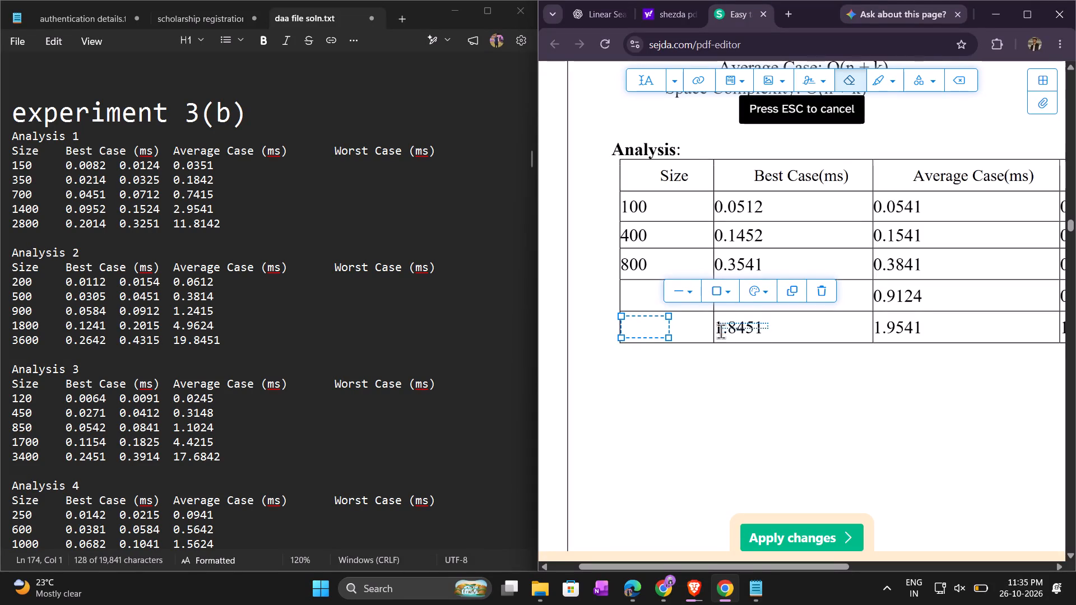
left_click_drag(721, 331, 715, 338)
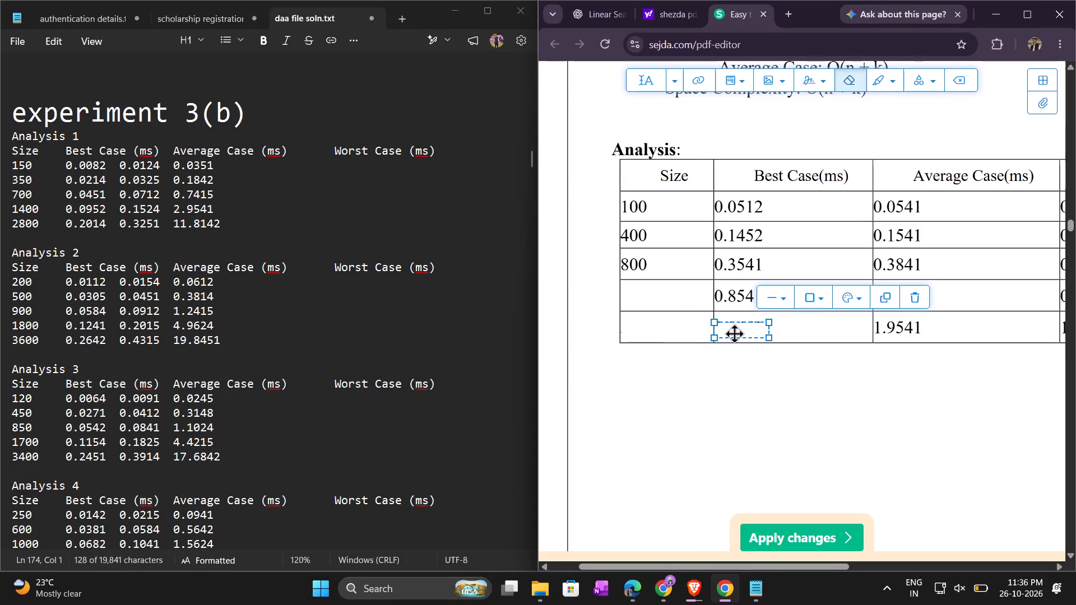
left_click(734, 333)
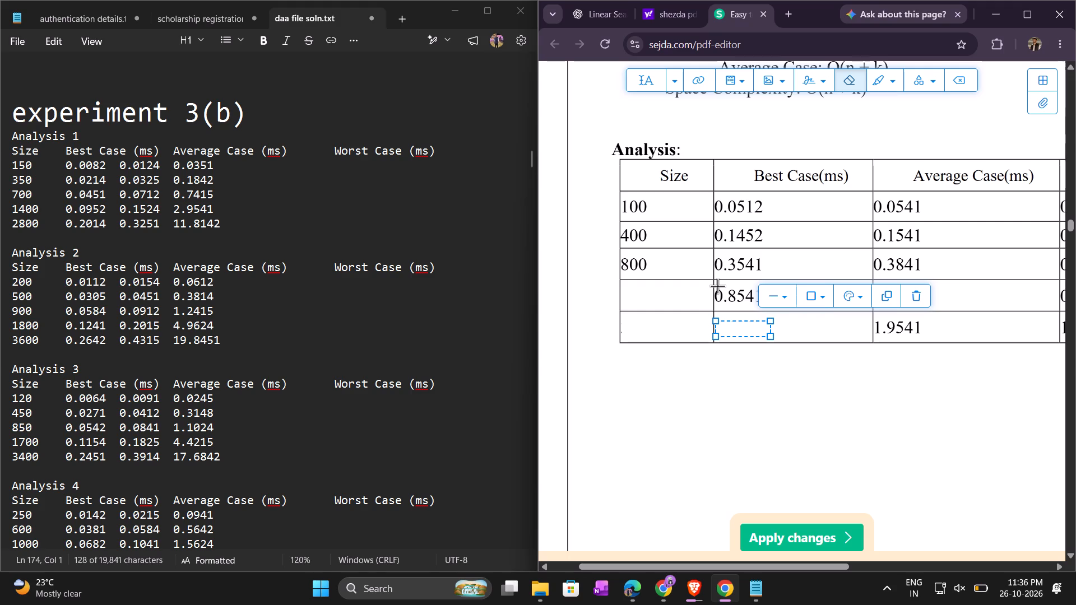
left_click_drag(715, 283, 767, 307)
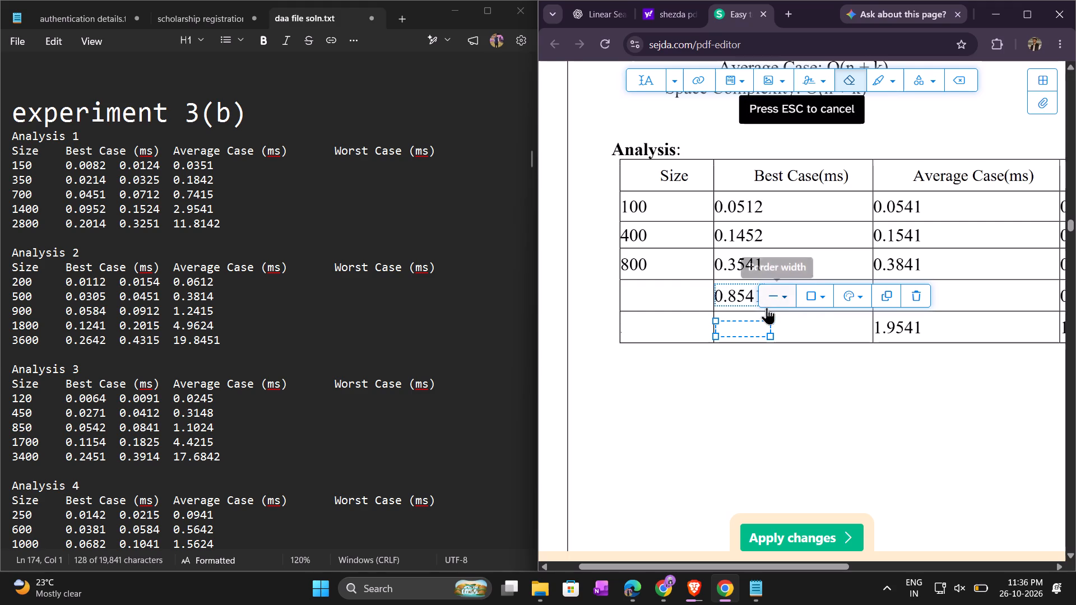
left_click_drag(767, 307, 771, 307)
White out the 1600 and 3200 Size values in the Radix Sort analysis table, aligning the second whiteout with its cell.
scroll(743, 359, "down", 2)
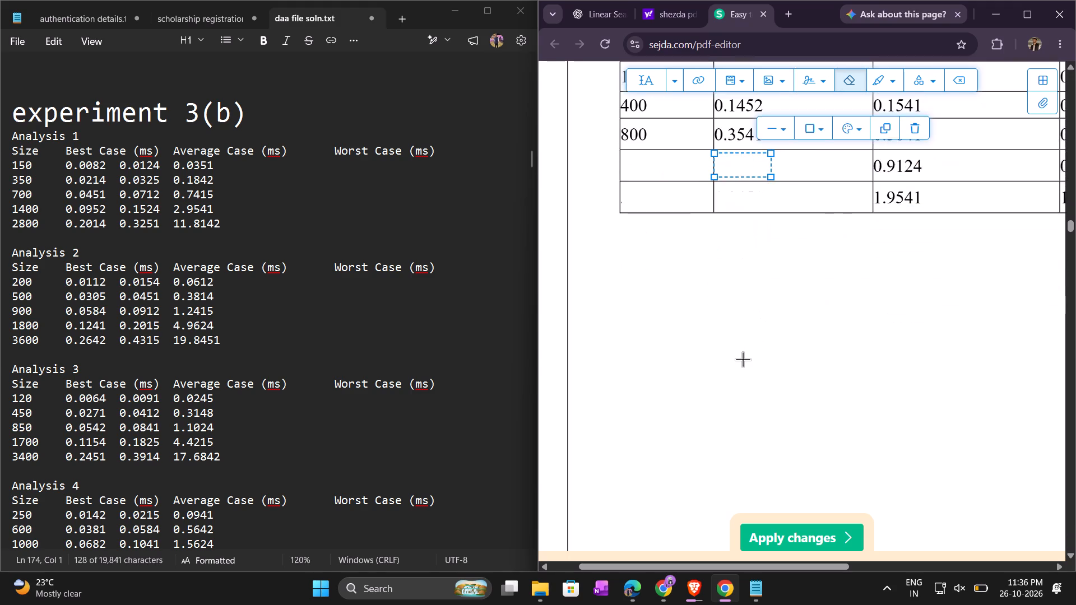
scroll(743, 359, "down", 9)
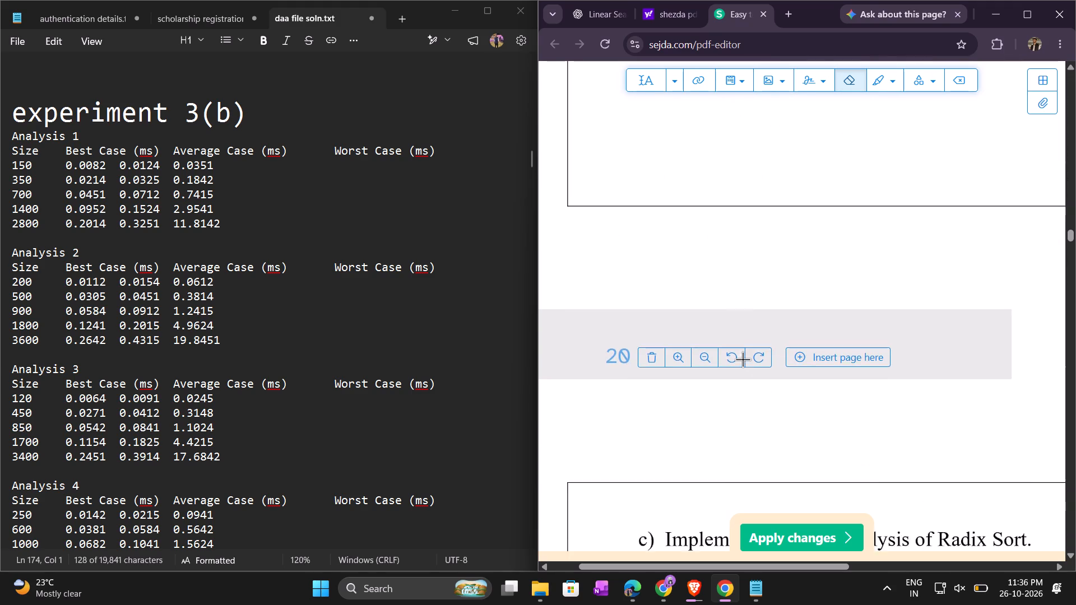
scroll(743, 359, "down", 9)
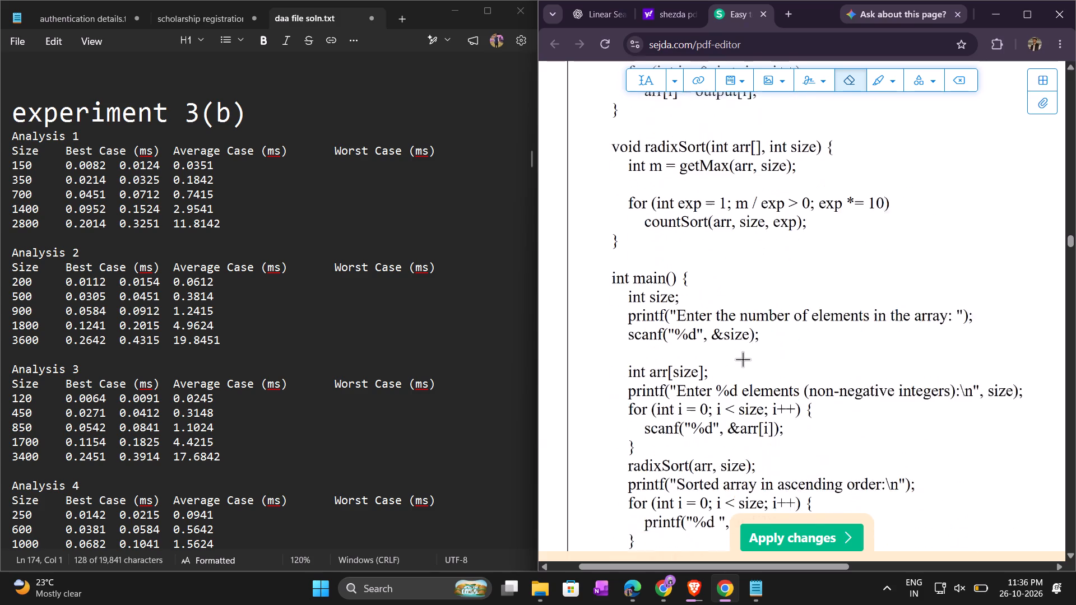
scroll(743, 359, "down", 9)
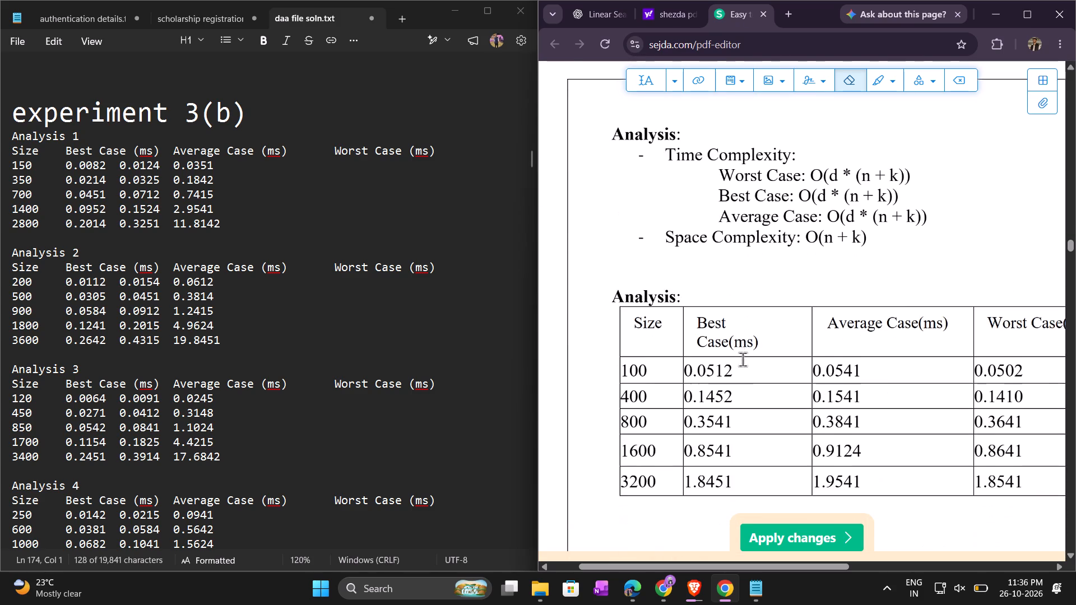
scroll(743, 359, "down", 2)
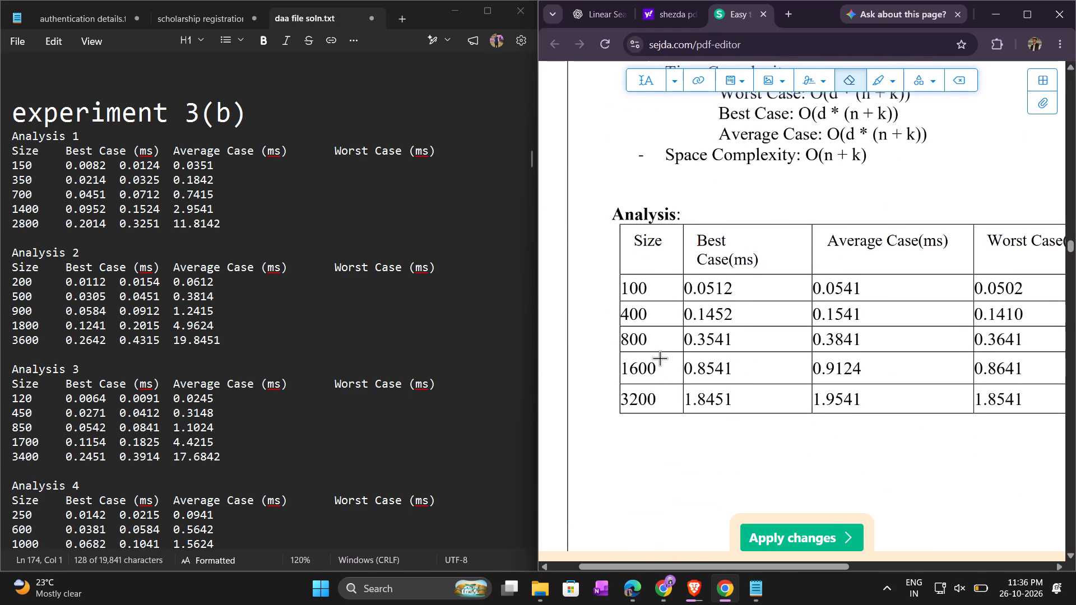
left_click_drag(660, 358, 624, 380)
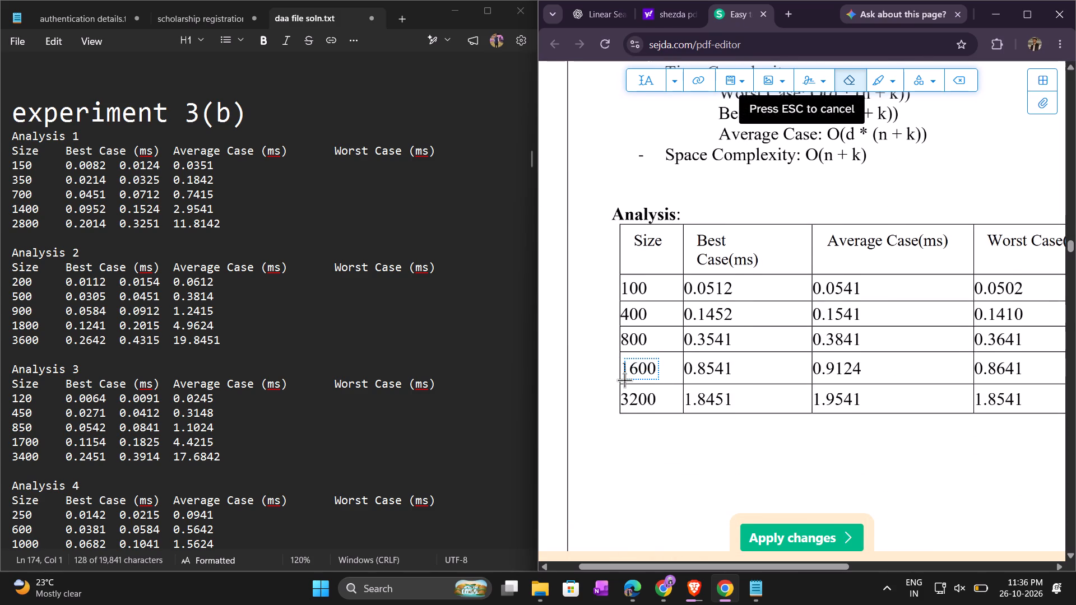
left_click_drag(624, 380, 623, 381)
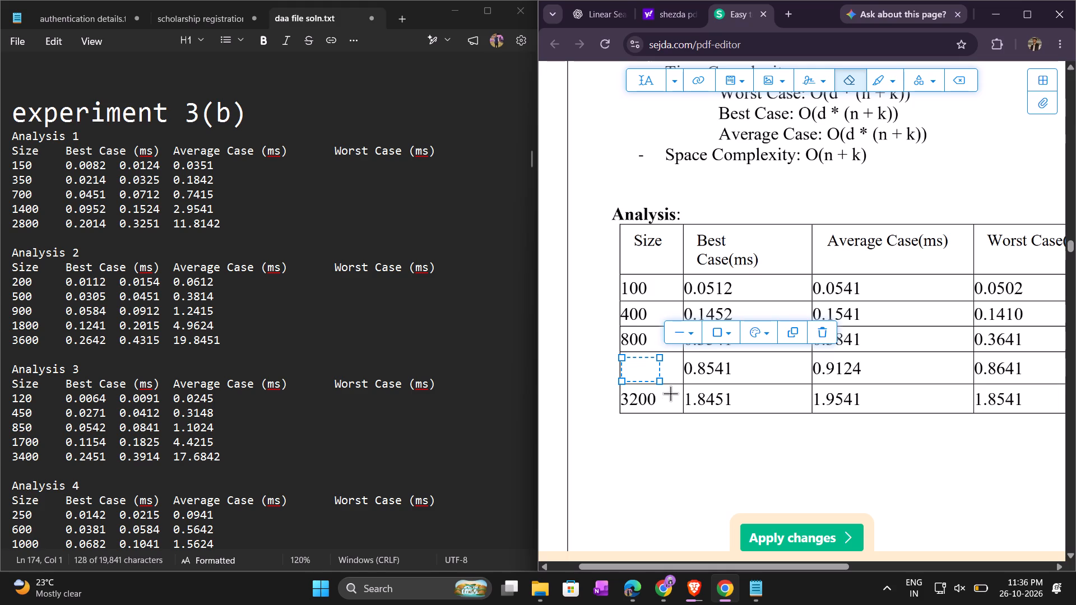
left_click_drag(664, 395, 620, 409)
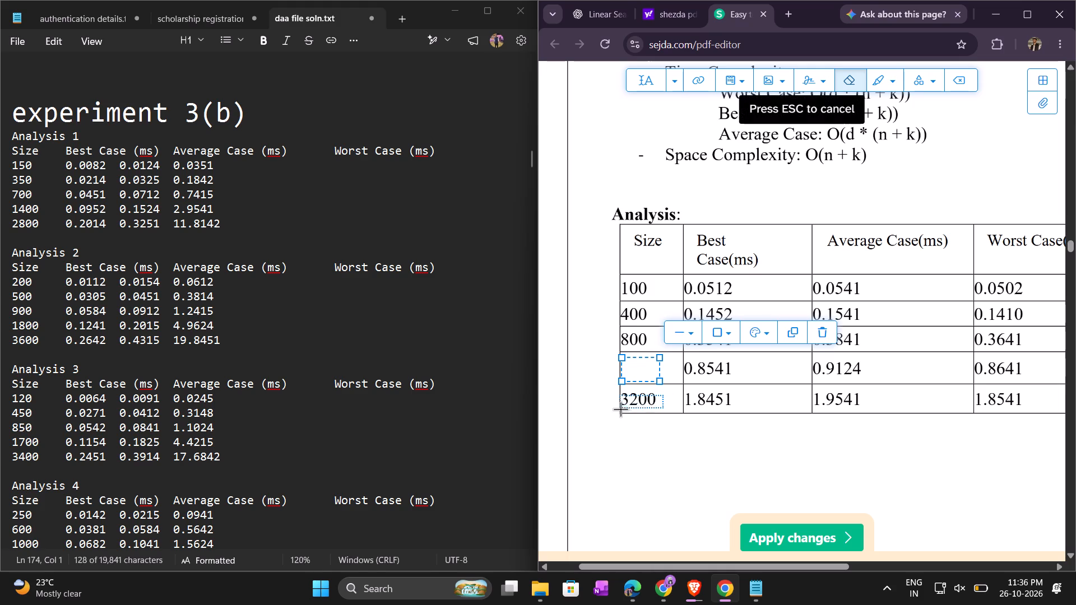
left_click_drag(620, 409, 621, 411)
left_click_drag(621, 411, 622, 411)
left_click(634, 402)
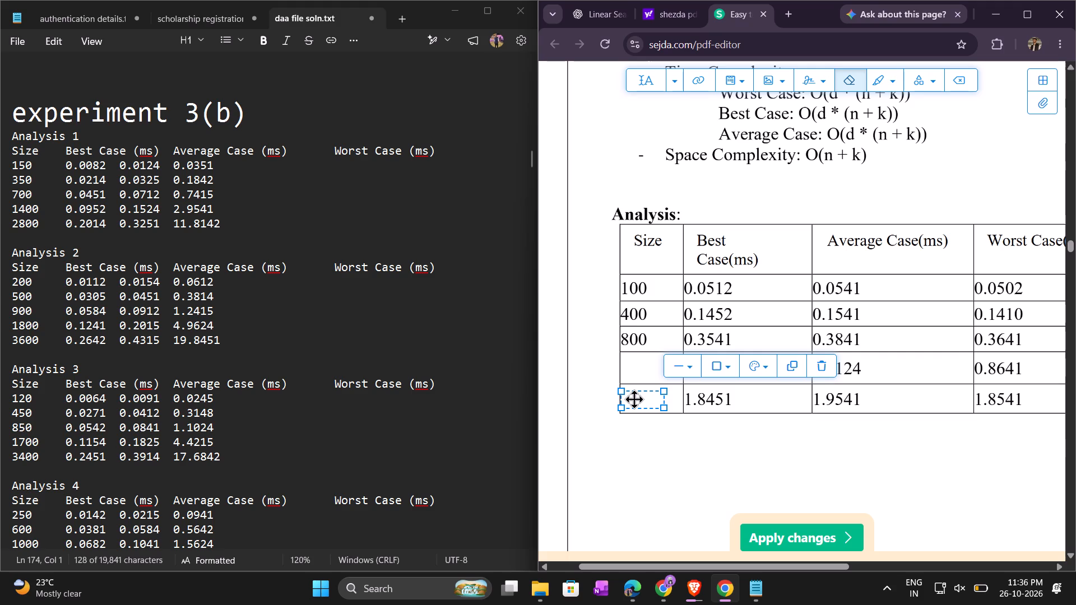
White out the Best Case values 1.8451 and 0.8541 in the Radix Sort table's last two rows, aligning each whiteout with its cell.
left_click_drag(736, 405, 693, 398)
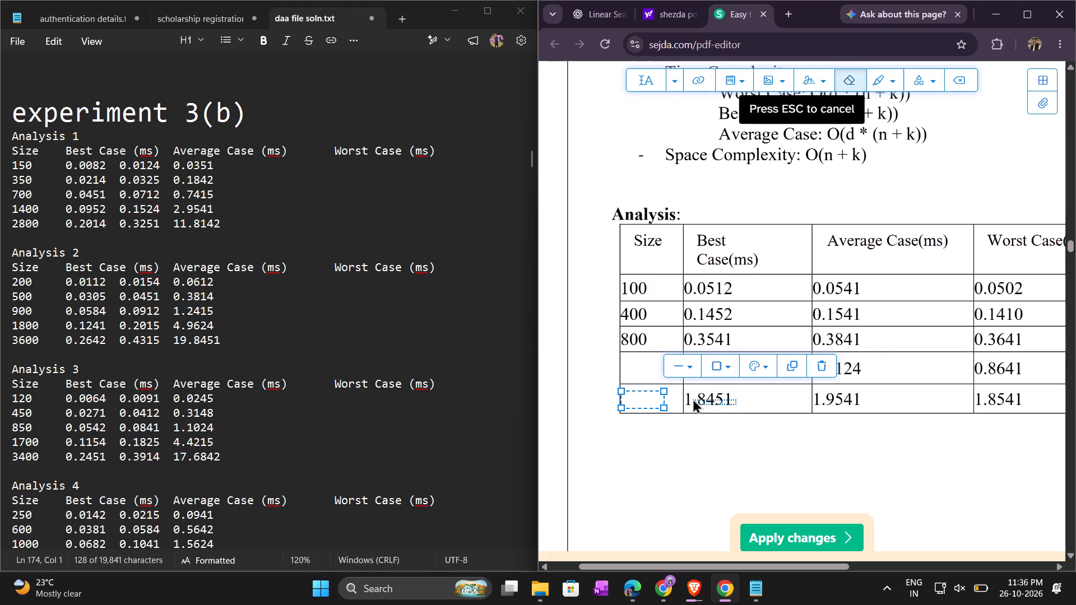
left_click_drag(693, 398, 684, 388)
left_click_drag(684, 388, 683, 389)
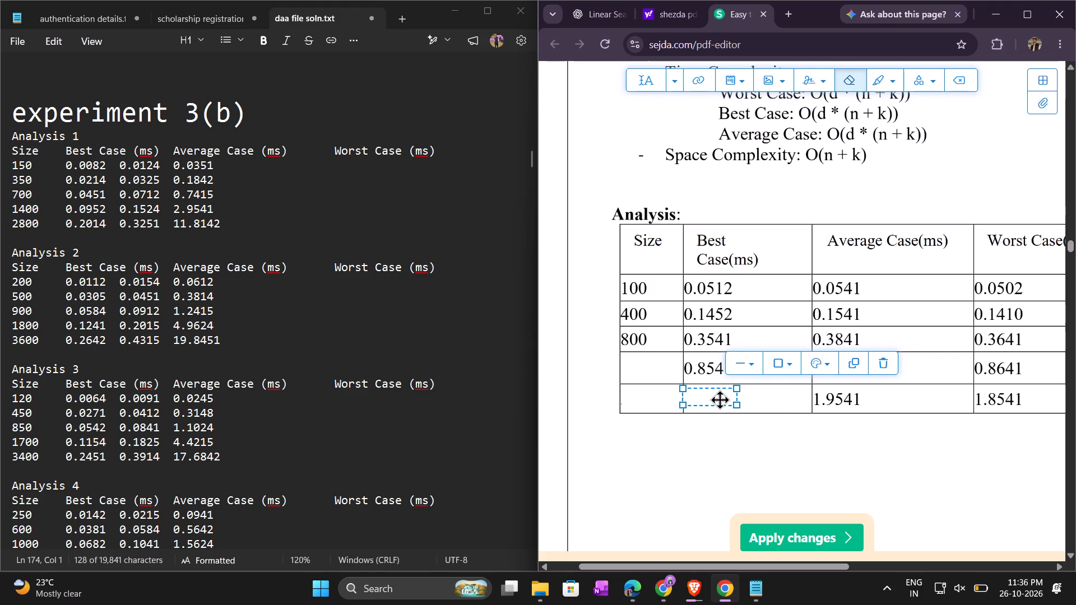
left_click(720, 399)
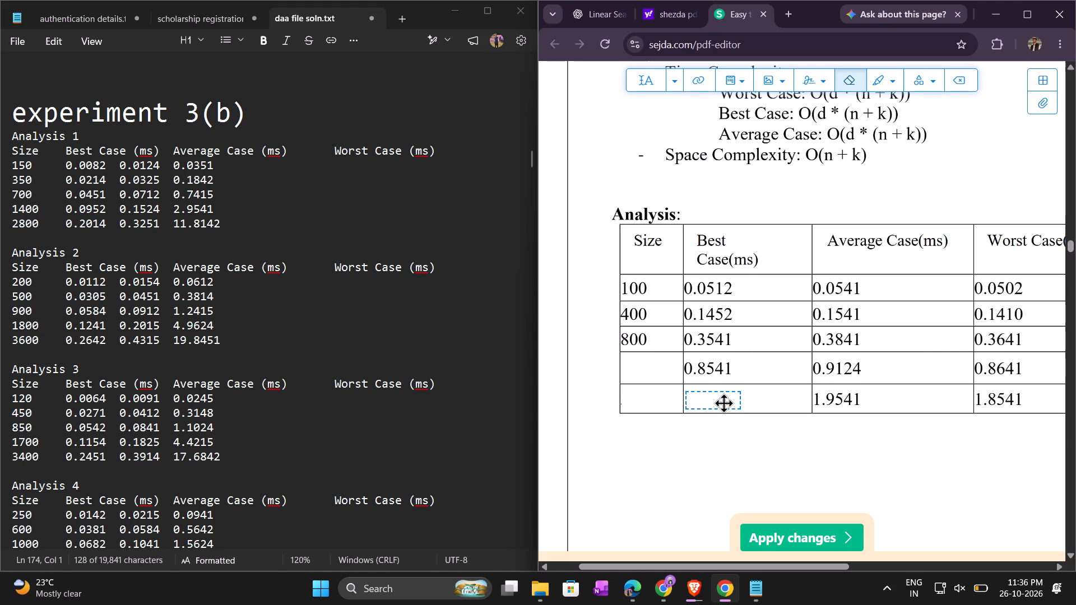
left_click_drag(729, 381, 730, 380)
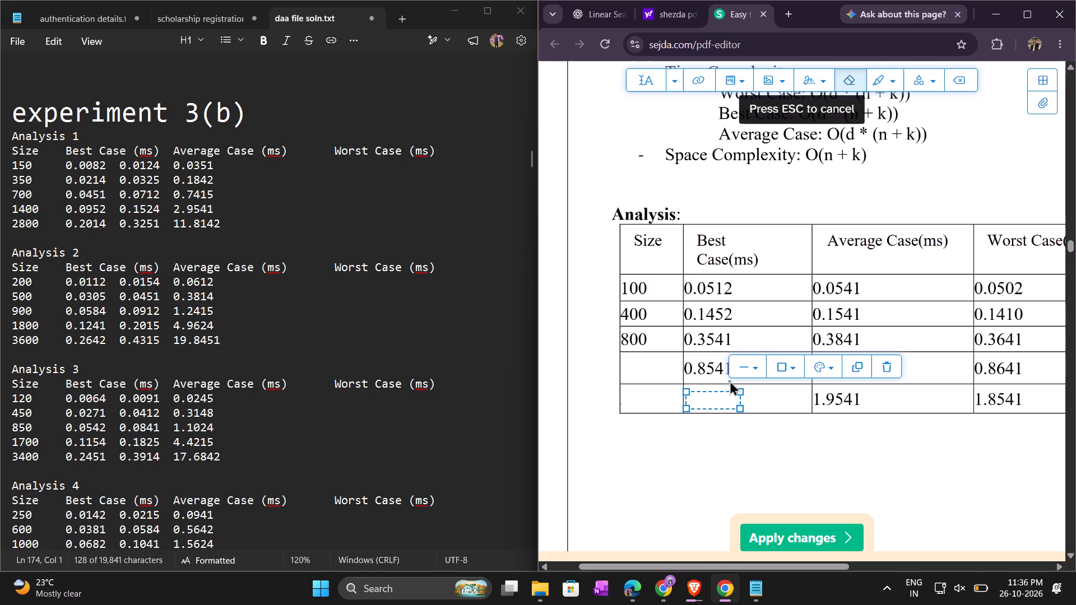
left_click_drag(730, 380, 679, 360)
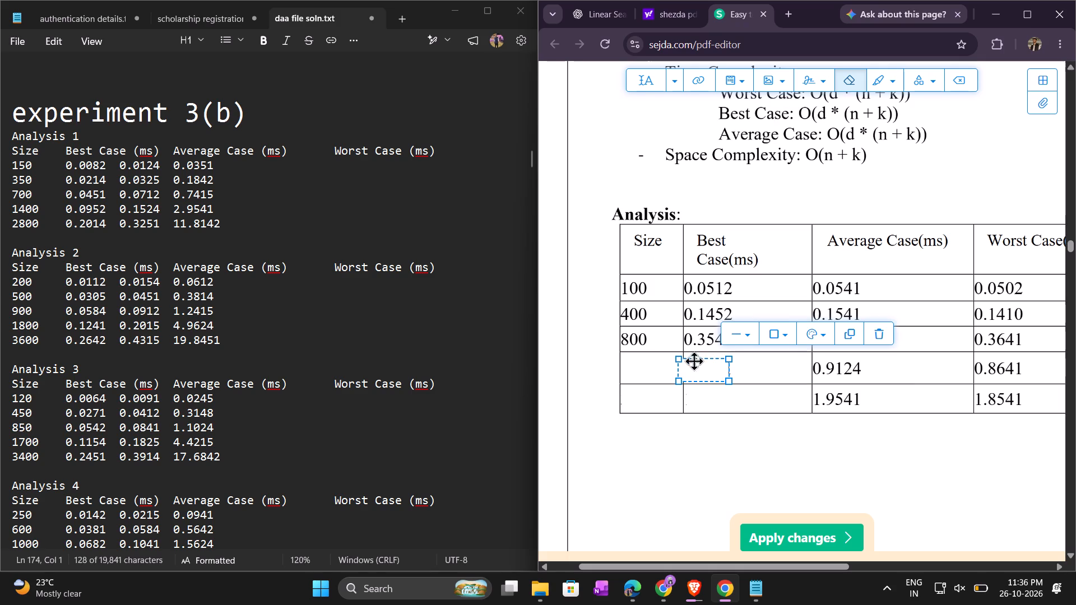
left_click_drag(704, 368, 711, 368)
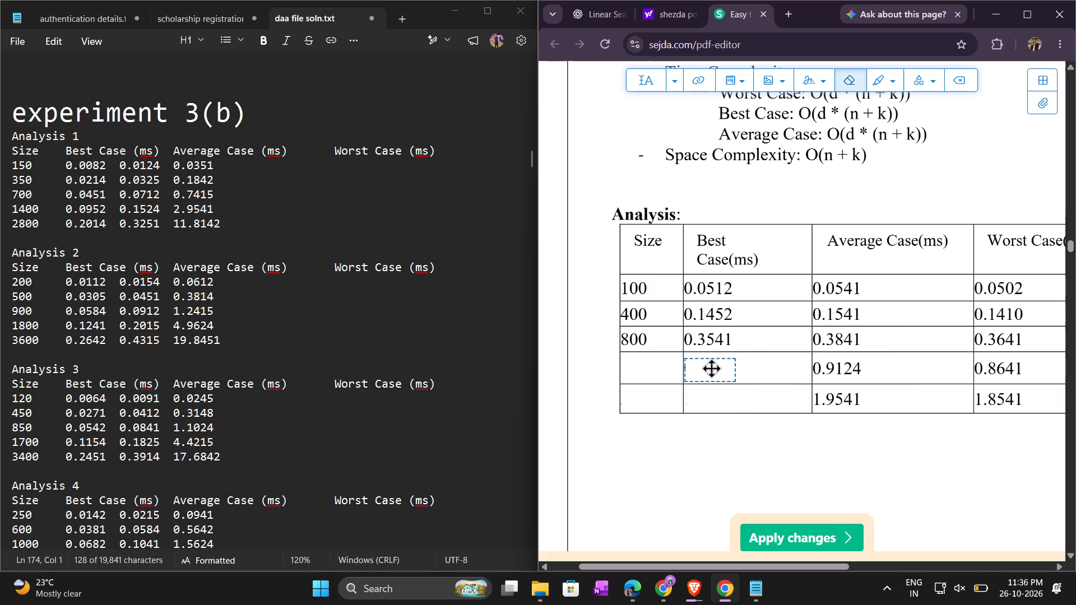
left_click_drag(711, 368, 711, 367)
left_click_drag(711, 367, 711, 368)
scroll(747, 476, "down", 1)
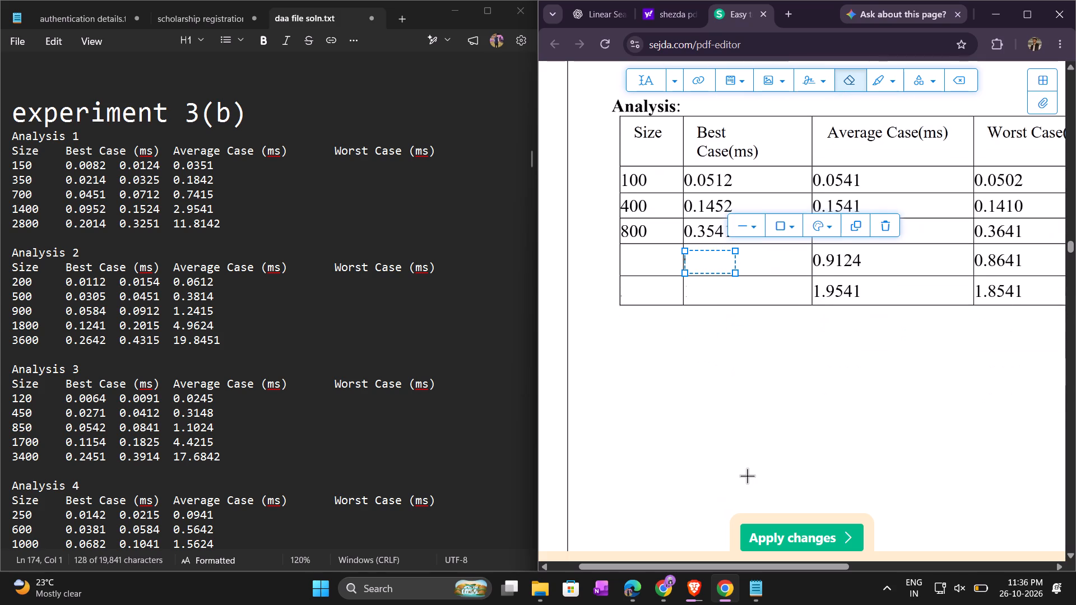
left_click(747, 476)
scroll(747, 476, "down", 1)
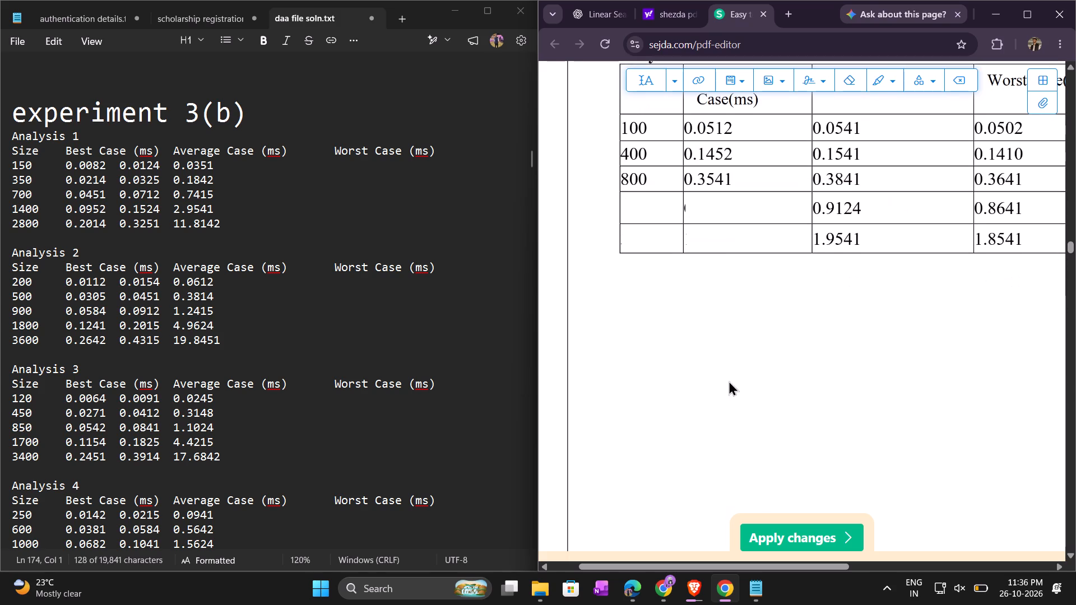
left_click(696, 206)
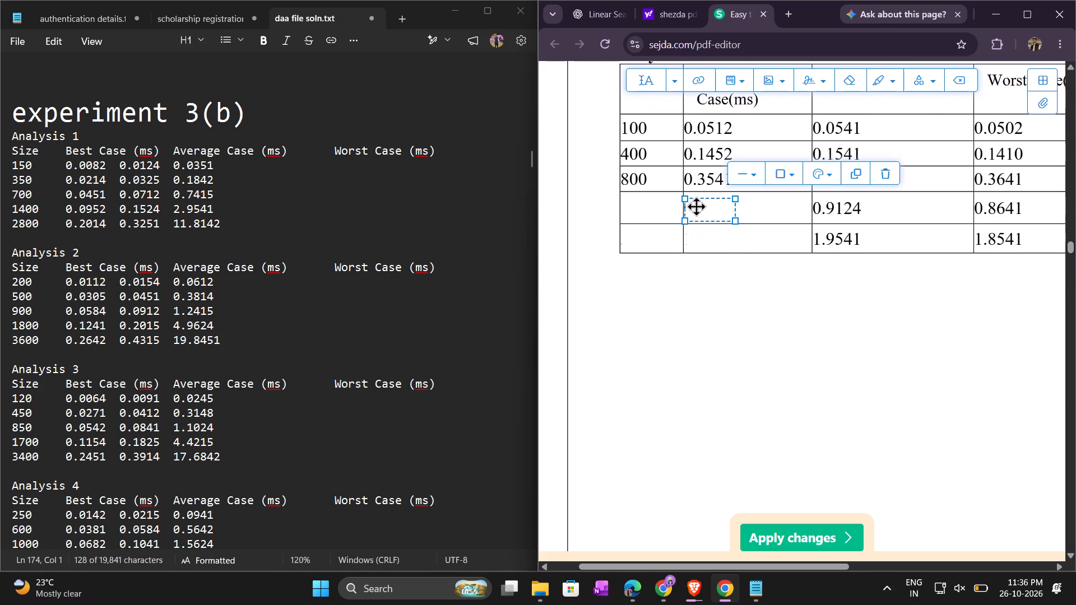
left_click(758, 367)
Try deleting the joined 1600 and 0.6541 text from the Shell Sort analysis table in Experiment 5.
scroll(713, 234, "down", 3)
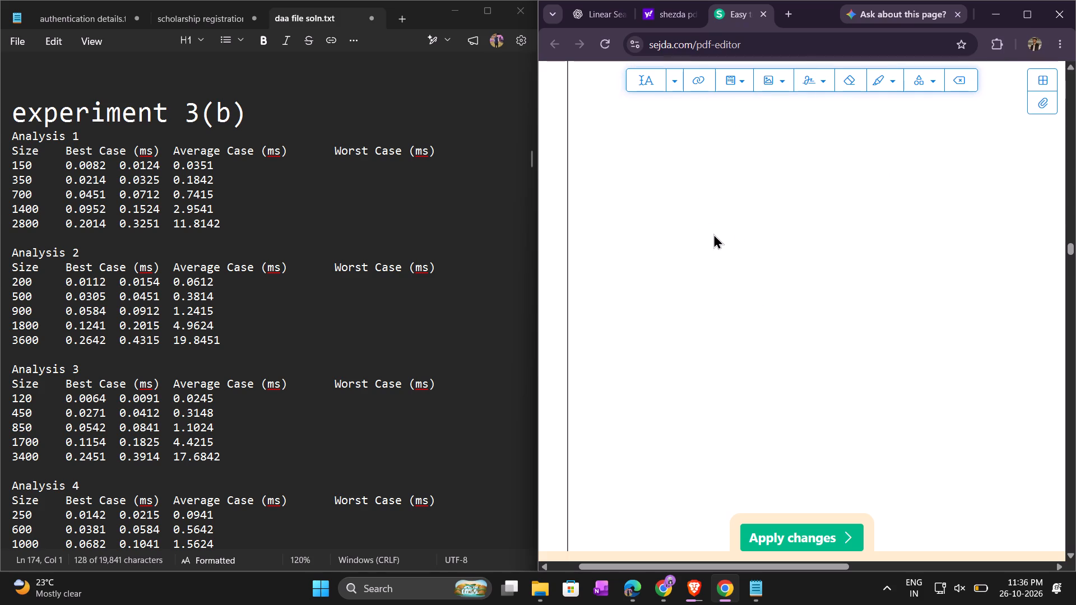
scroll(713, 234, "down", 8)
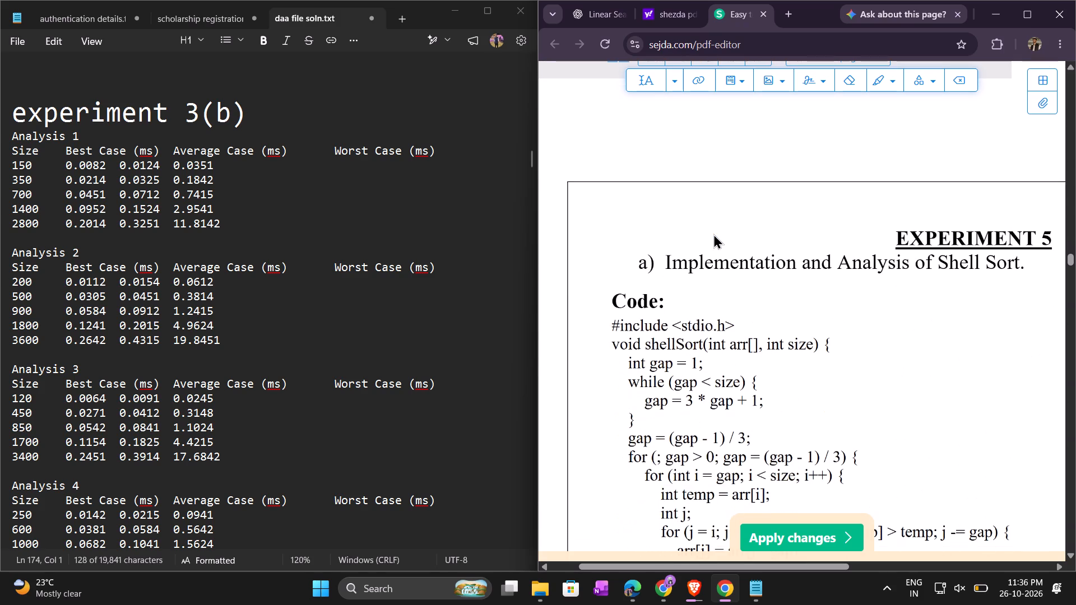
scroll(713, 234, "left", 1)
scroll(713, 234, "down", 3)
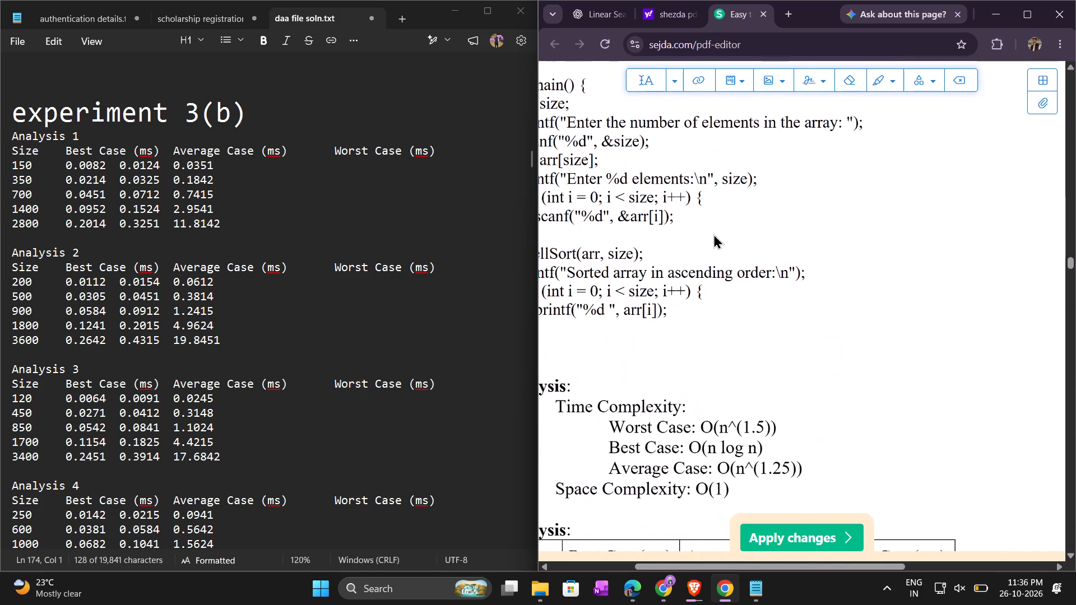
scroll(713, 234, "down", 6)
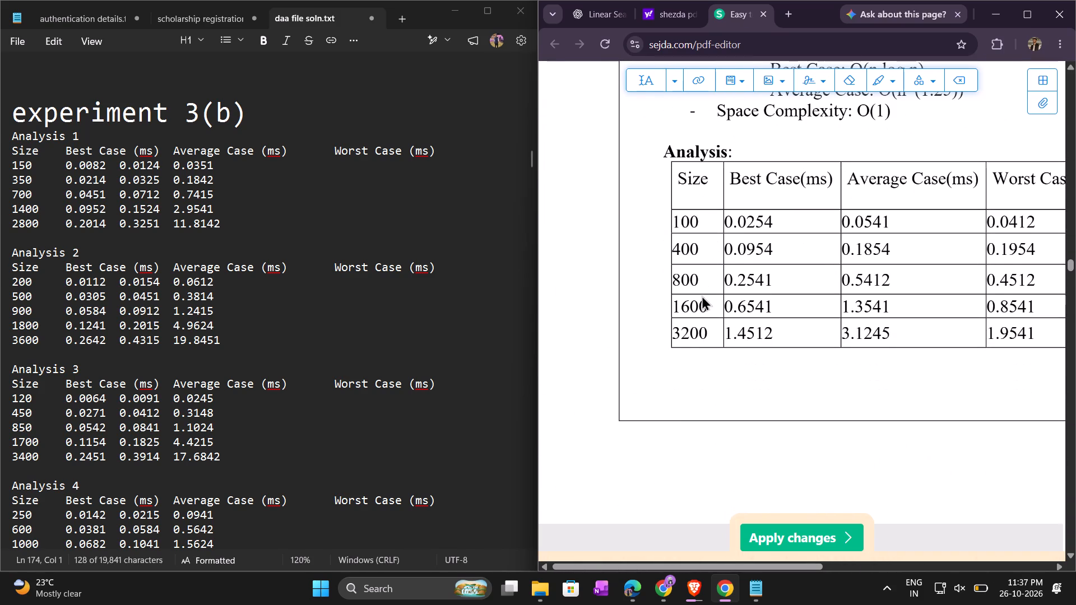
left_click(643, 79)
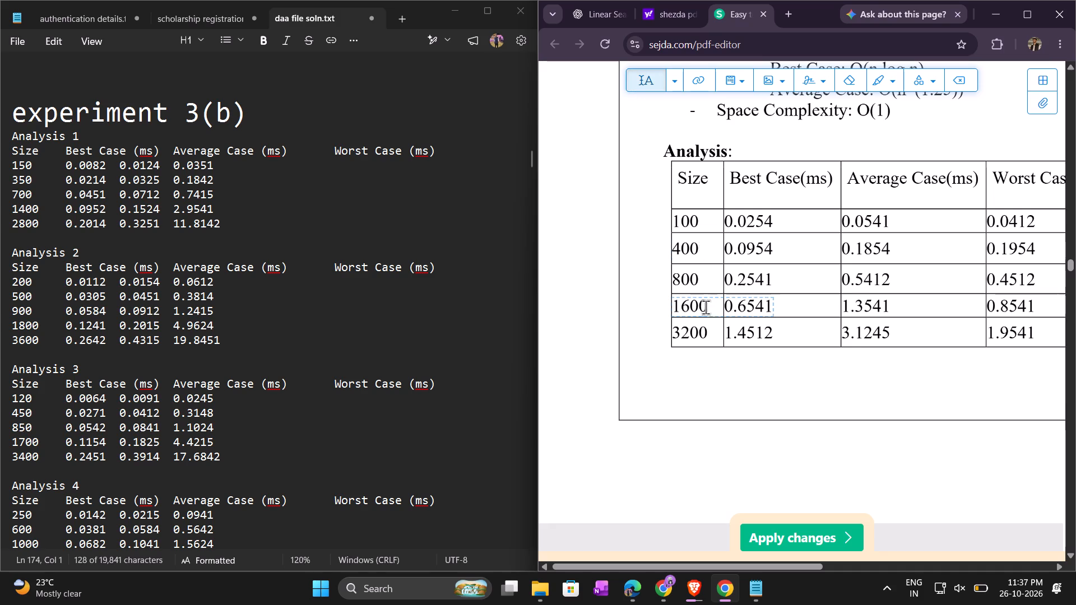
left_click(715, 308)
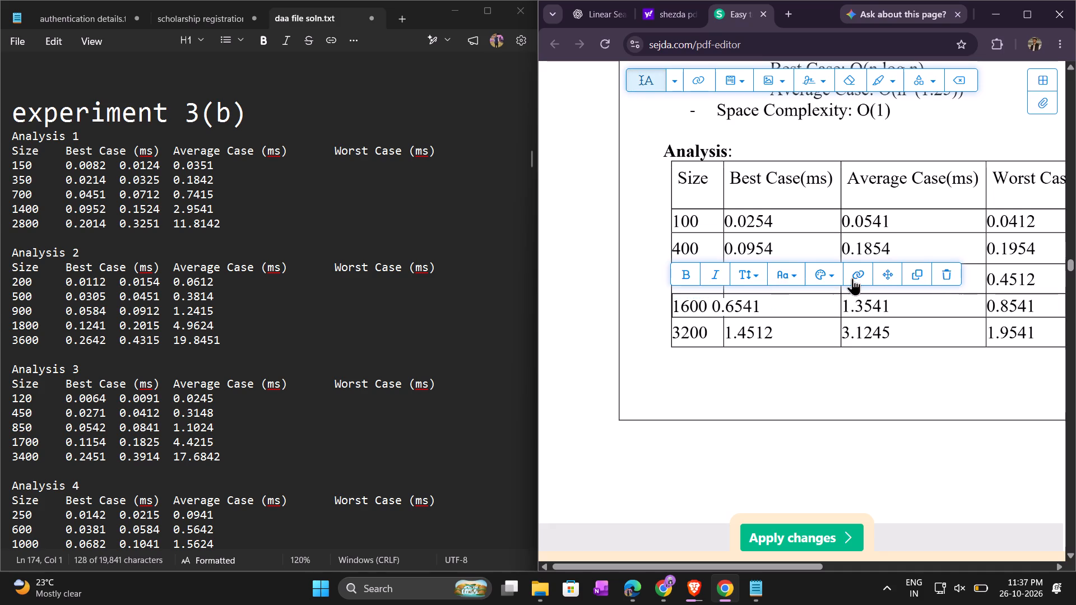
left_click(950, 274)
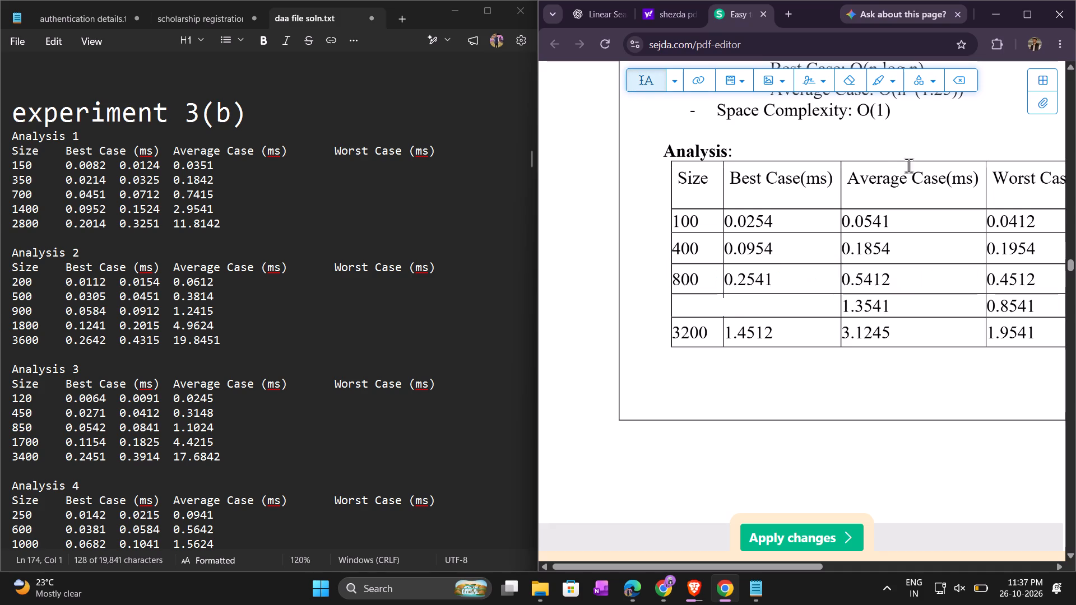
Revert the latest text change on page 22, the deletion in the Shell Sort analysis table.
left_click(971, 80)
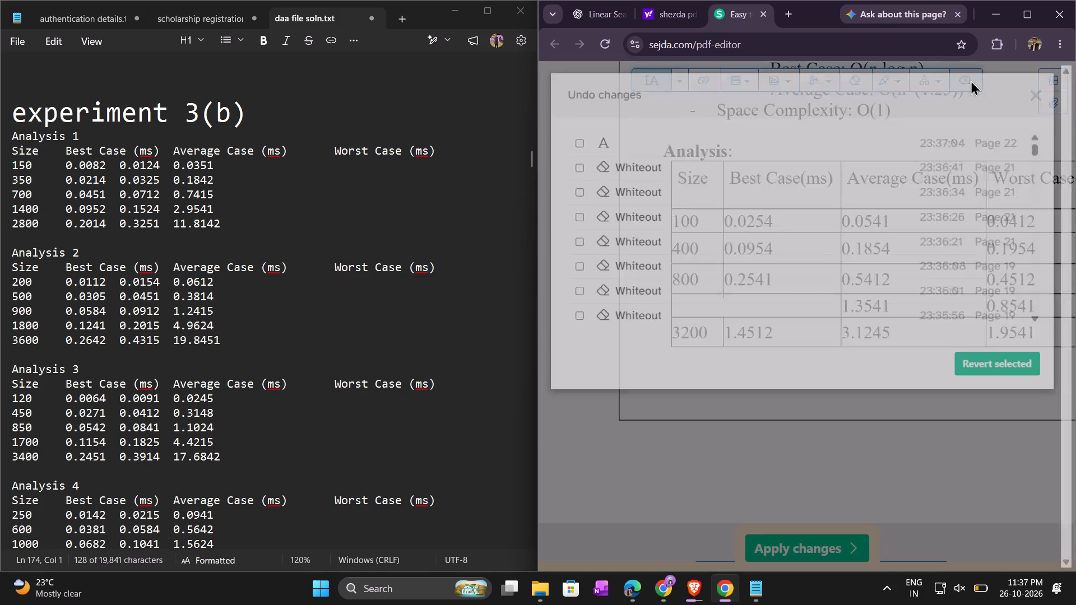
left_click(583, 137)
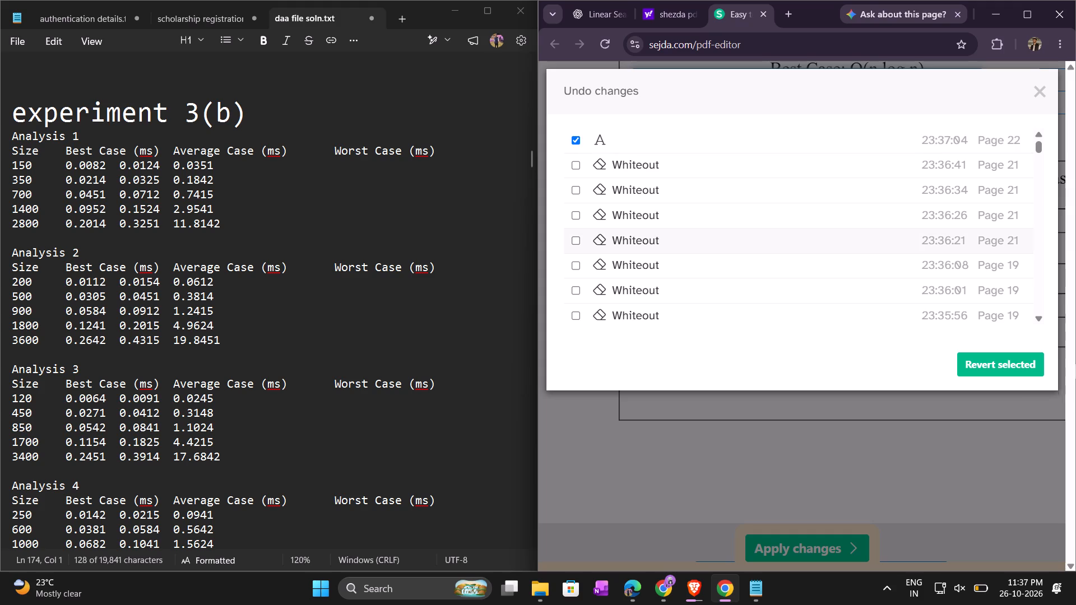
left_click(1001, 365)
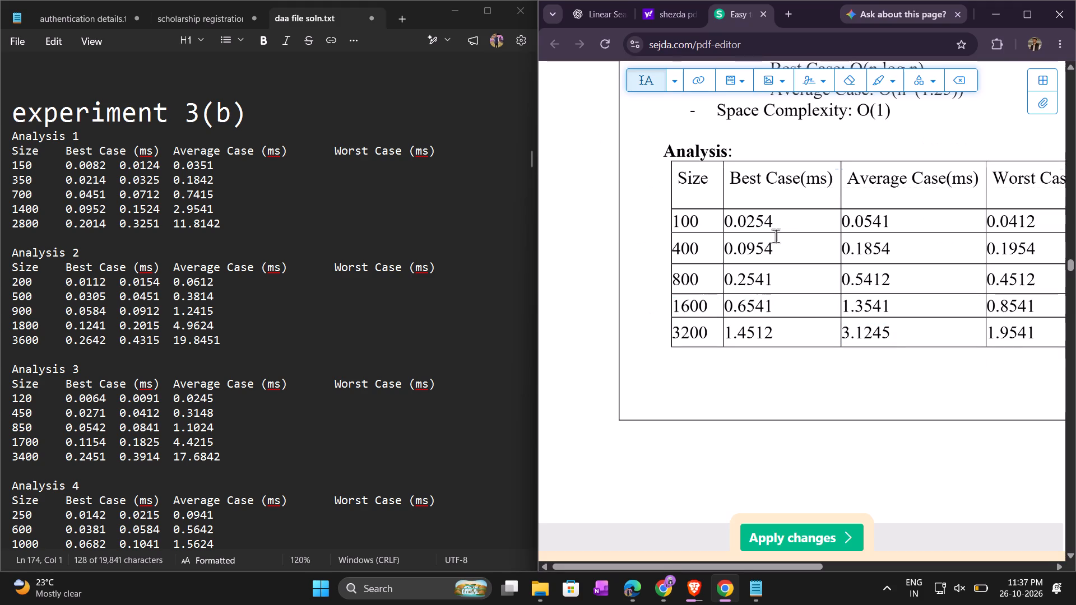
White out the Best Case value 0.6541 in the 1600 row of the Shell Sort analysis table.
left_click(852, 81)
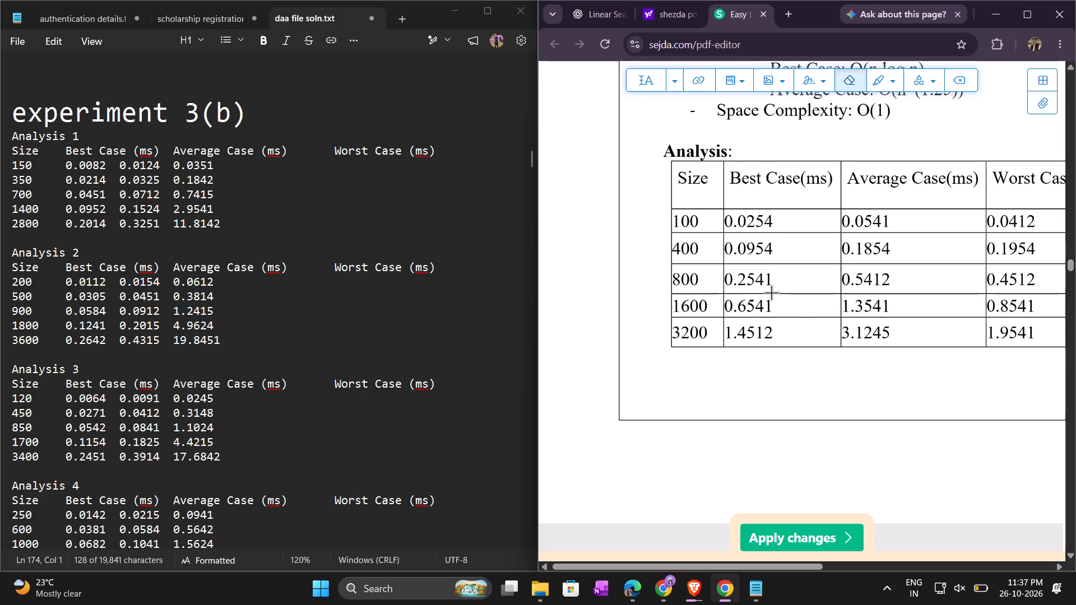
left_click_drag(777, 296, 726, 314)
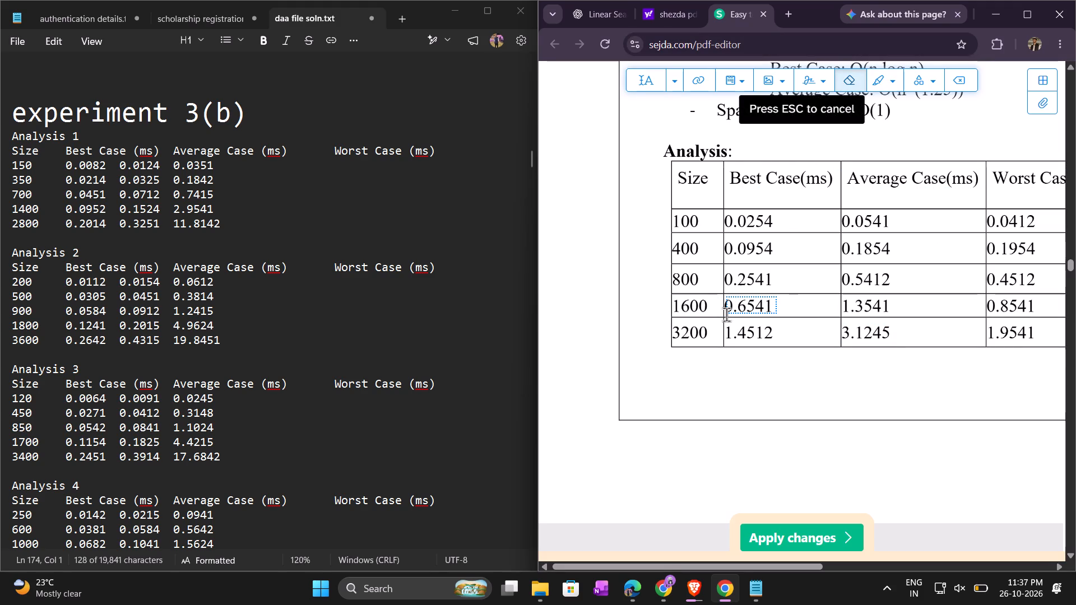
White out the Best Case values in the 1600 and 3200 rows of the Analysis table.
left_click_drag(726, 314, 726, 315)
left_click_drag(726, 315, 724, 315)
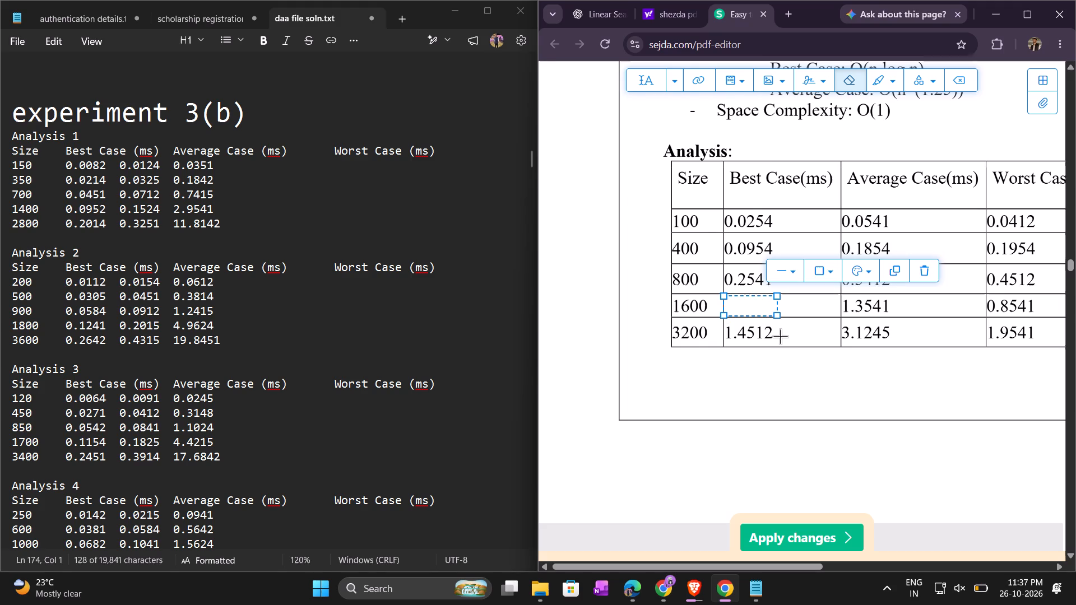
left_click(780, 336)
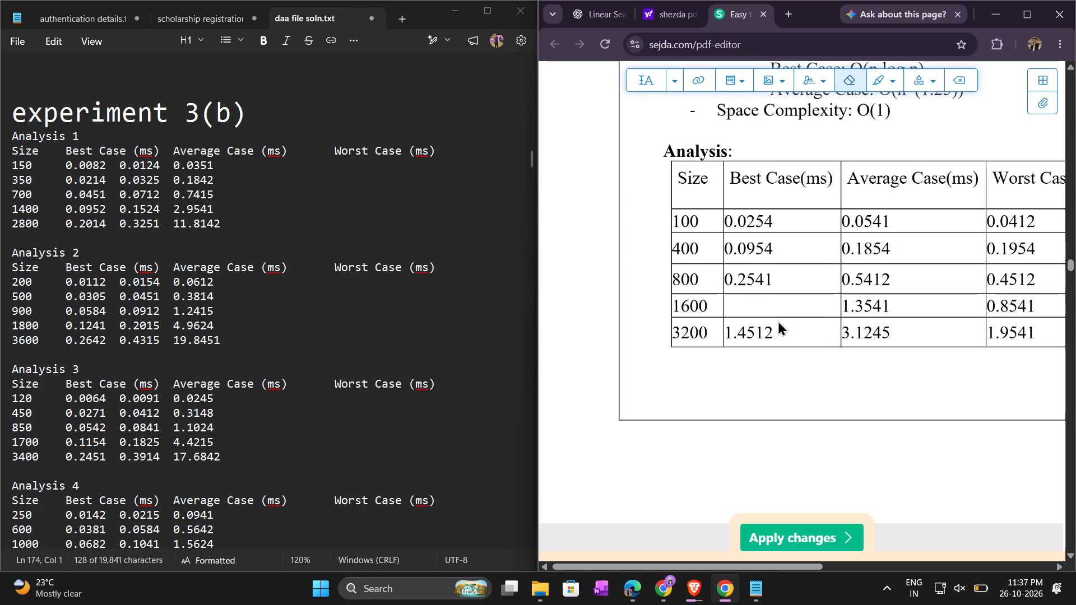
left_click(778, 320)
left_click_drag(778, 320, 743, 335)
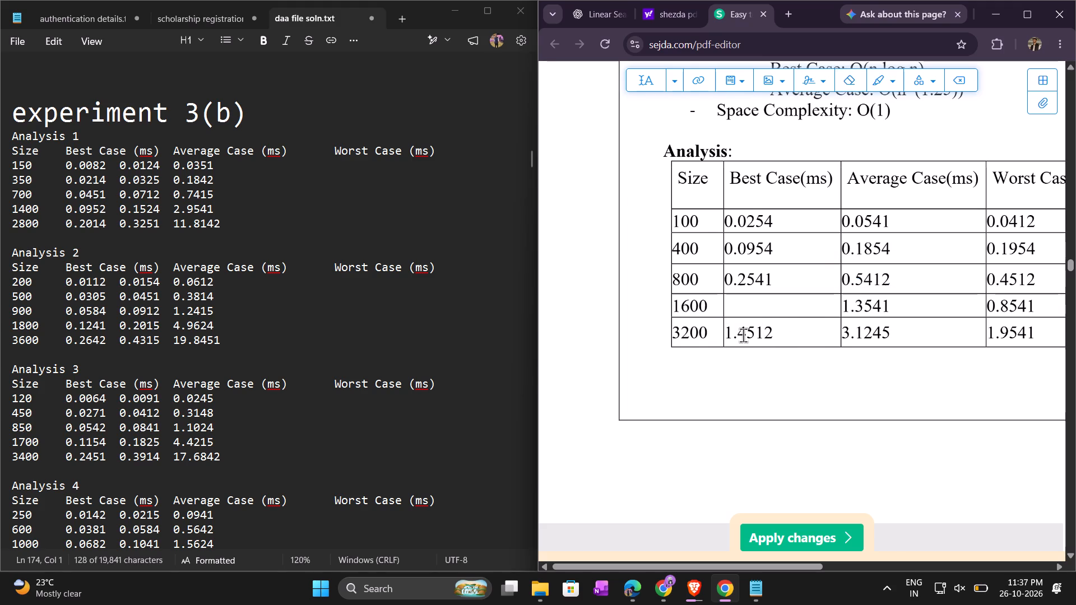
left_click(850, 71)
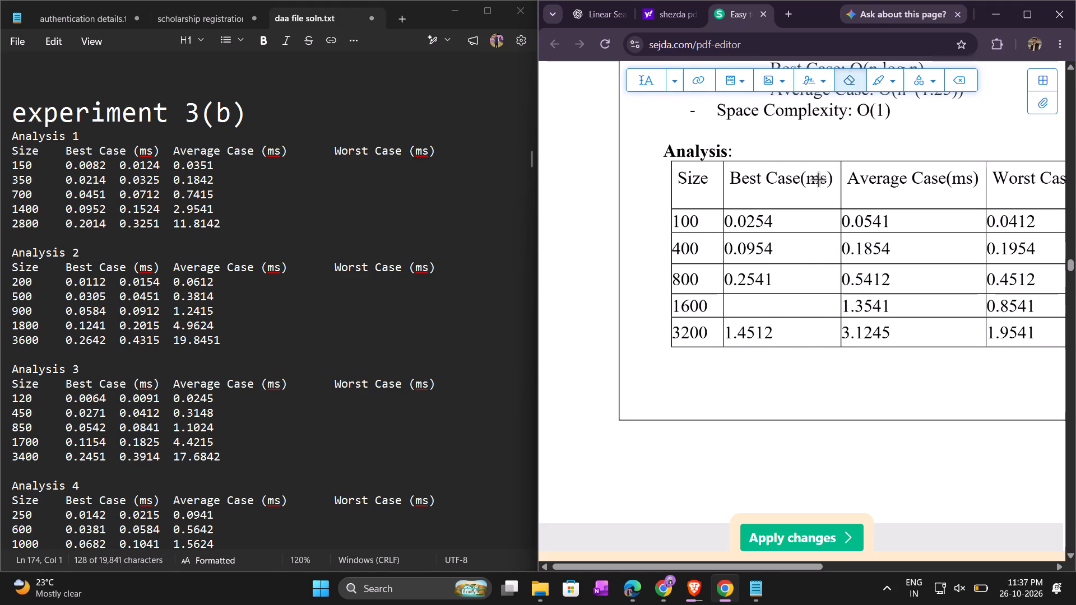
left_click_drag(778, 324, 734, 339)
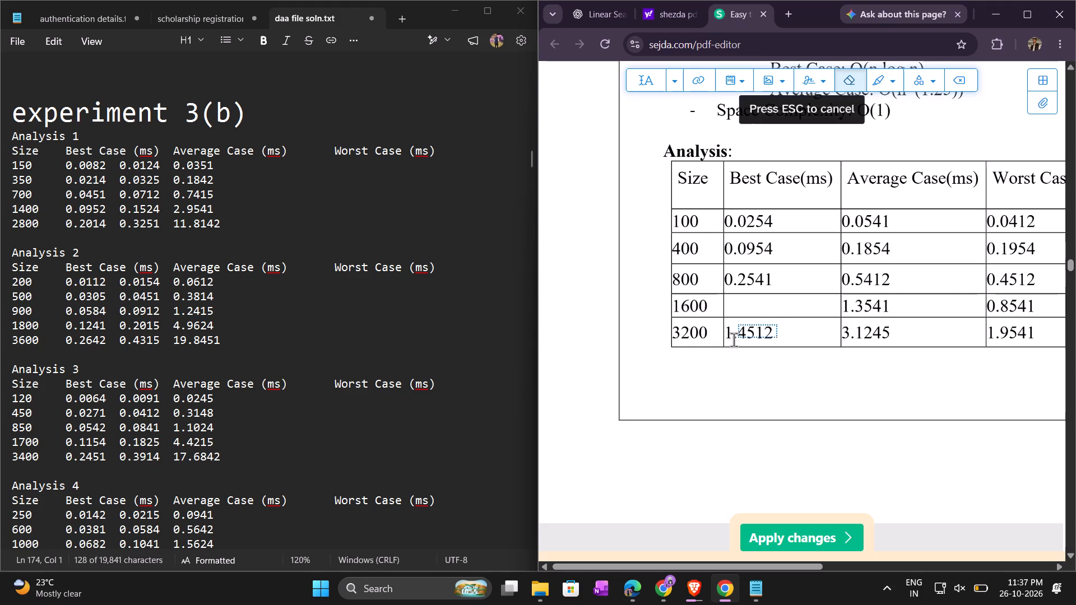
left_click_drag(734, 339, 726, 342)
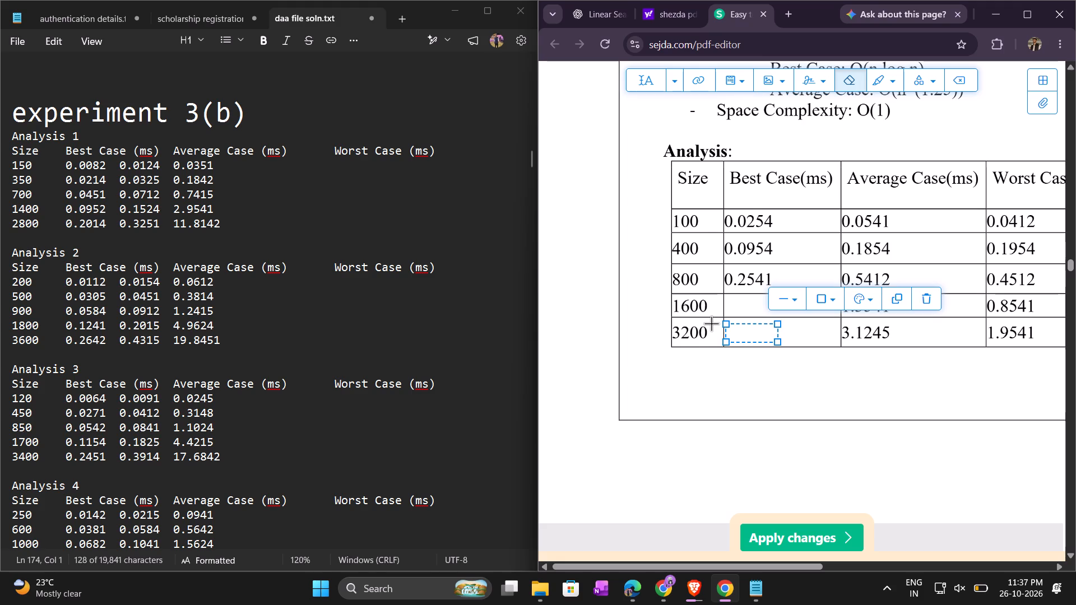
White out the sizes 3200 and 1600 in the Size column of the same Analysis table.
left_click_drag(711, 323, 671, 345)
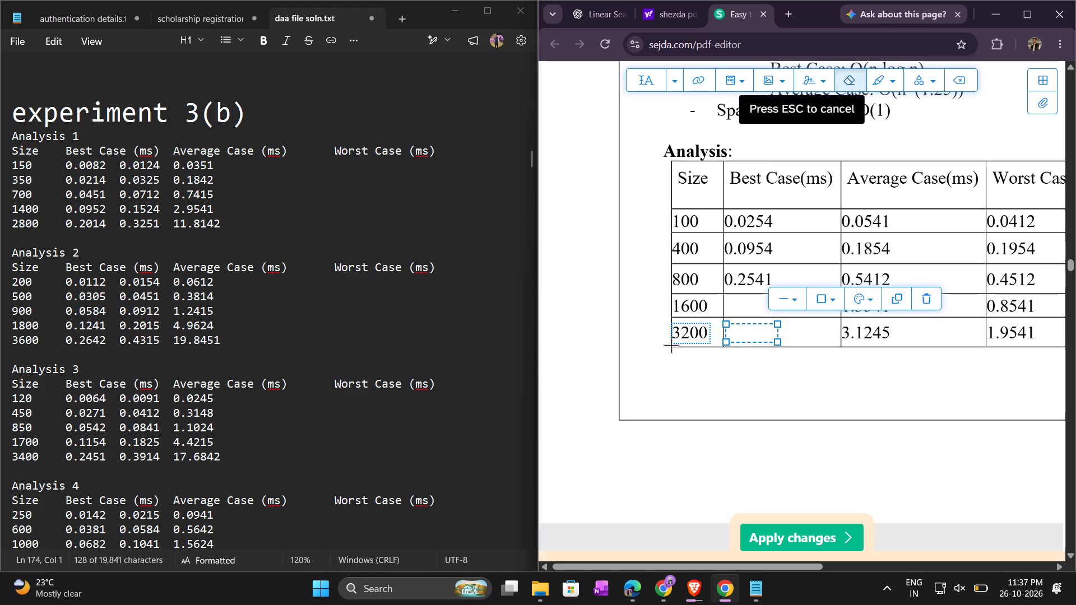
left_click_drag(671, 345, 672, 345)
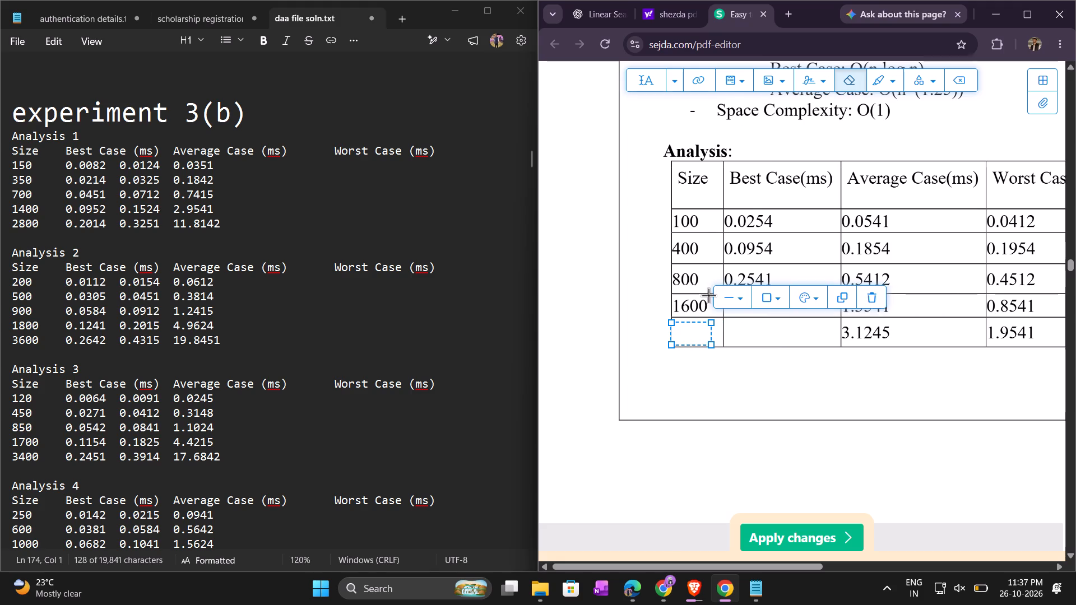
left_click_drag(708, 298, 673, 314)
Look through the following Activity Selection pages and back through the sorting experiments' Analysis tables, checking the erased and filled-in cells.
scroll(718, 384, "down", 4)
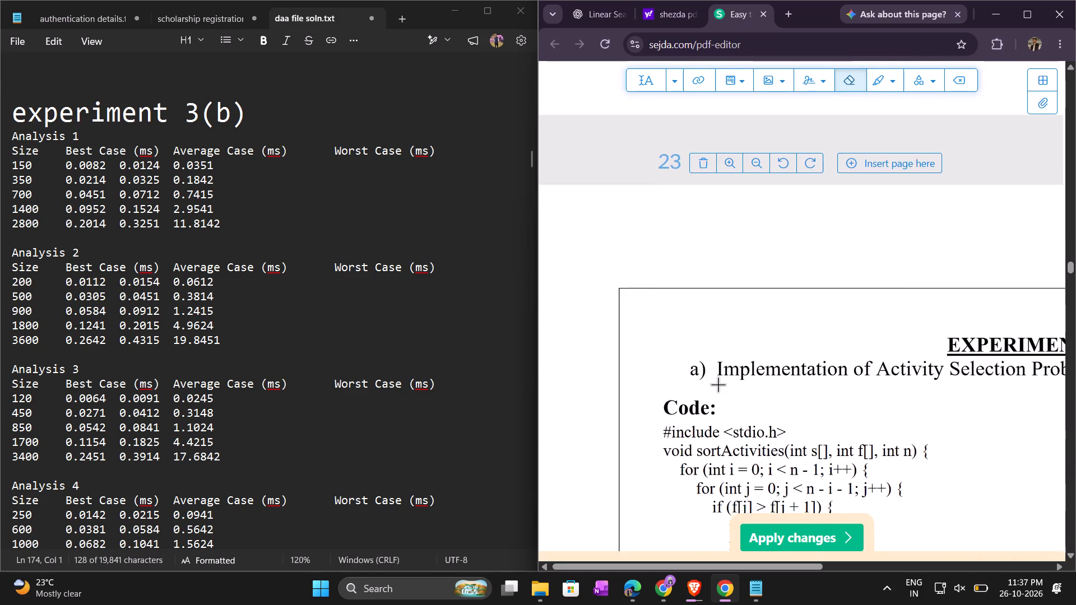
scroll(718, 384, "down", 4)
scroll(718, 384, "up", 1)
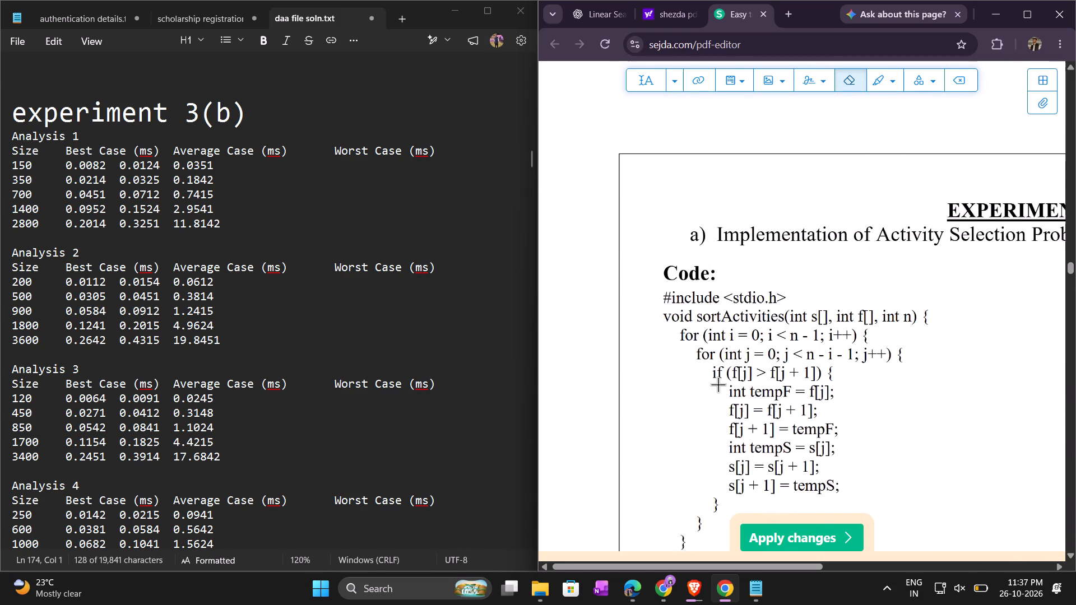
scroll(718, 384, "up", 2)
scroll(718, 384, "down", 2)
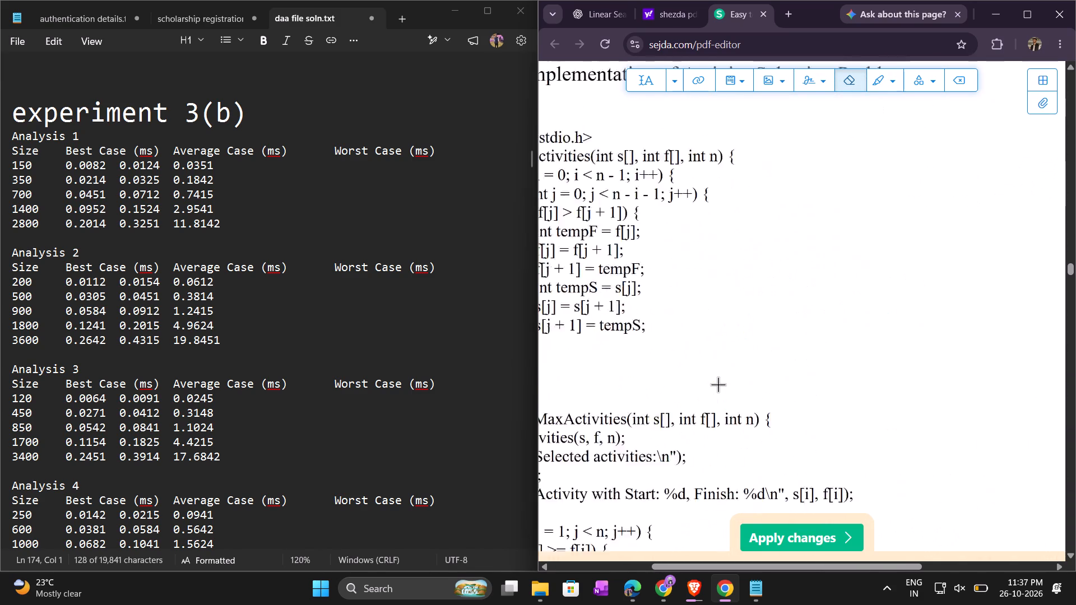
scroll(718, 384, "down", 10)
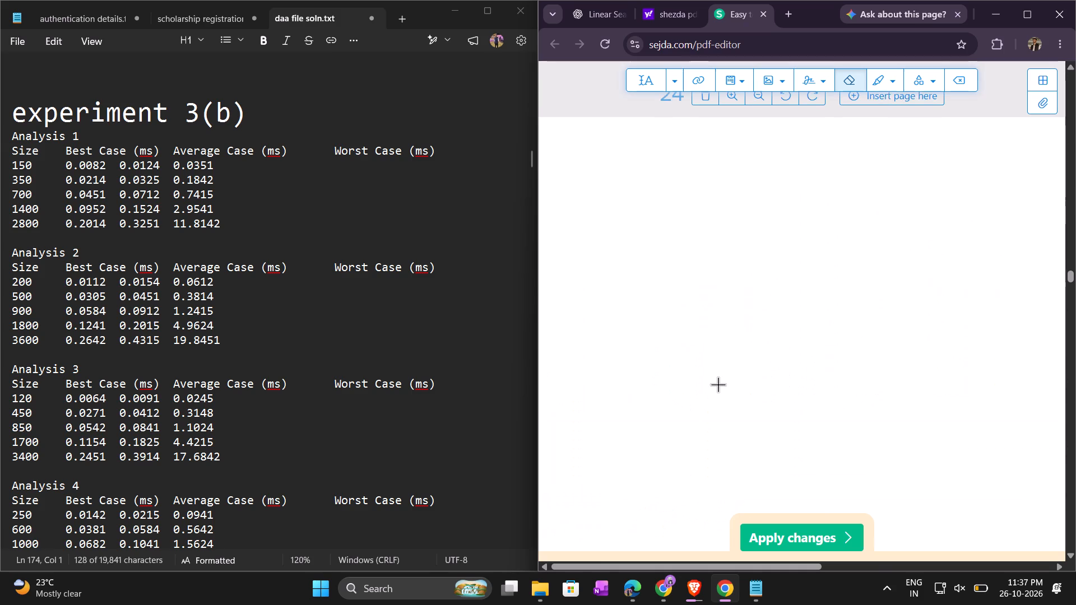
scroll(718, 384, "down", 1)
scroll(718, 384, "up", 17)
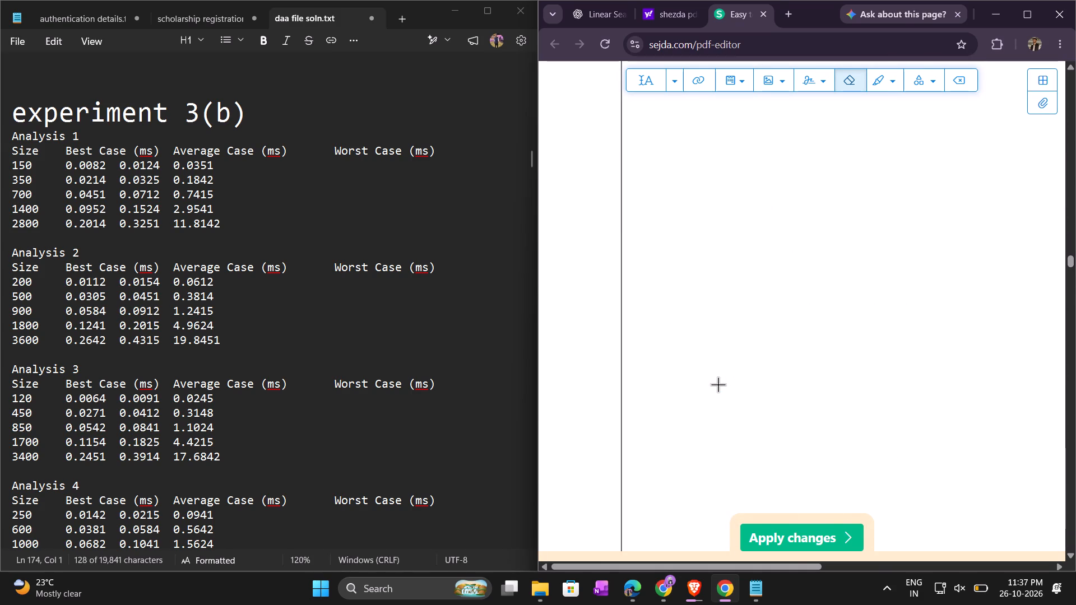
scroll(718, 384, "up", 11)
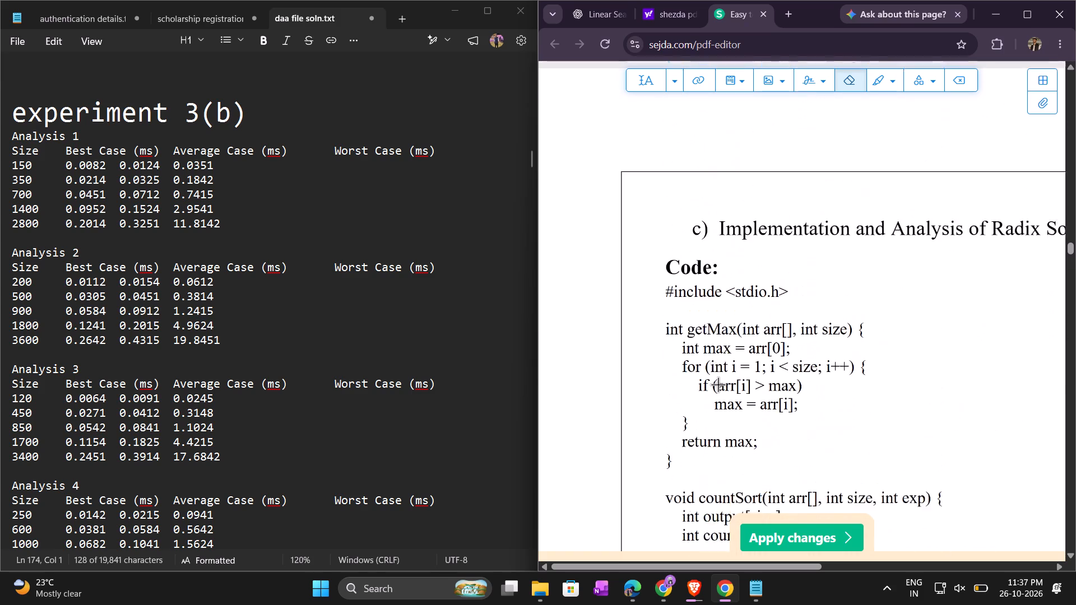
scroll(718, 384, "up", 11)
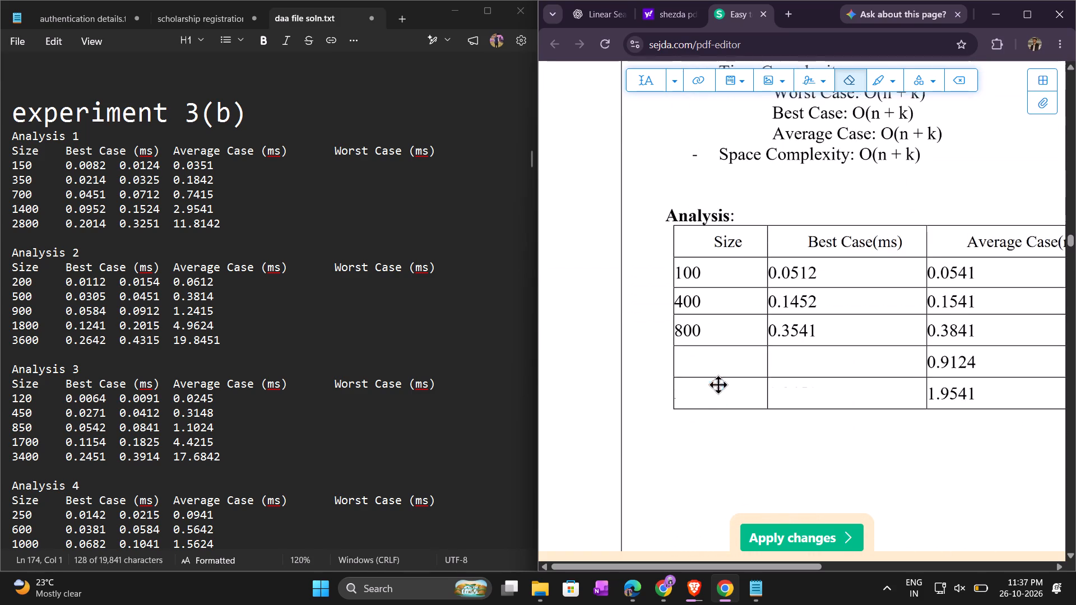
scroll(718, 384, "up", 11)
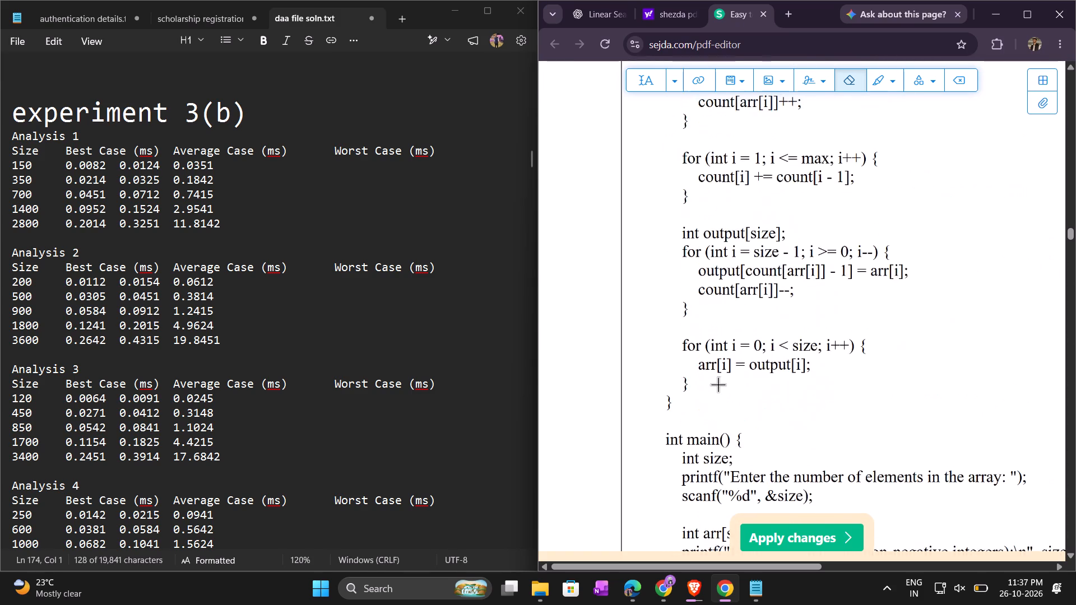
scroll(718, 384, "up", 11)
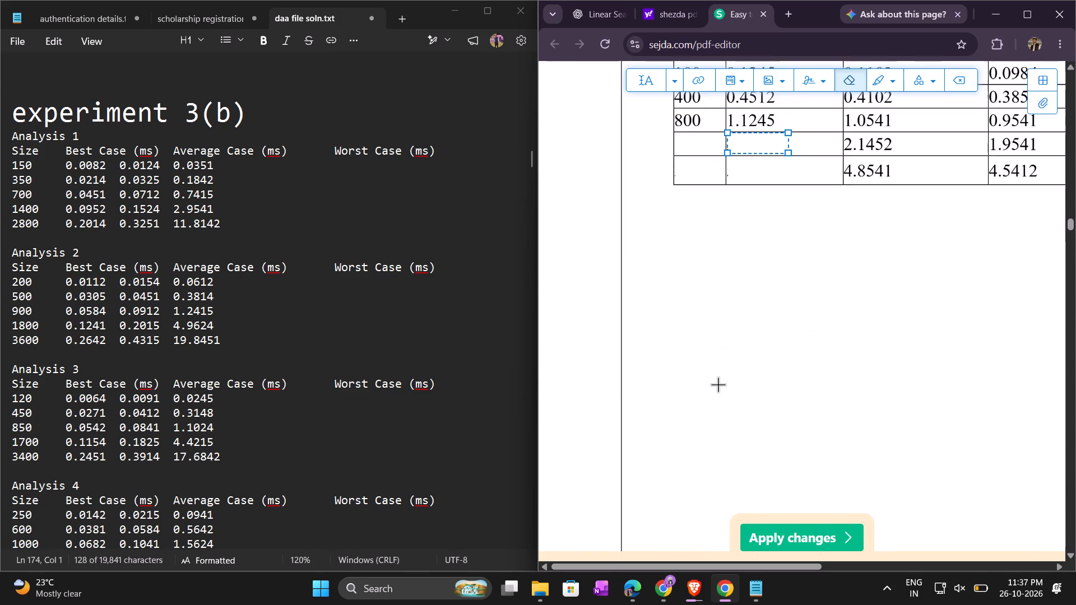
scroll(718, 384, "up", 11)
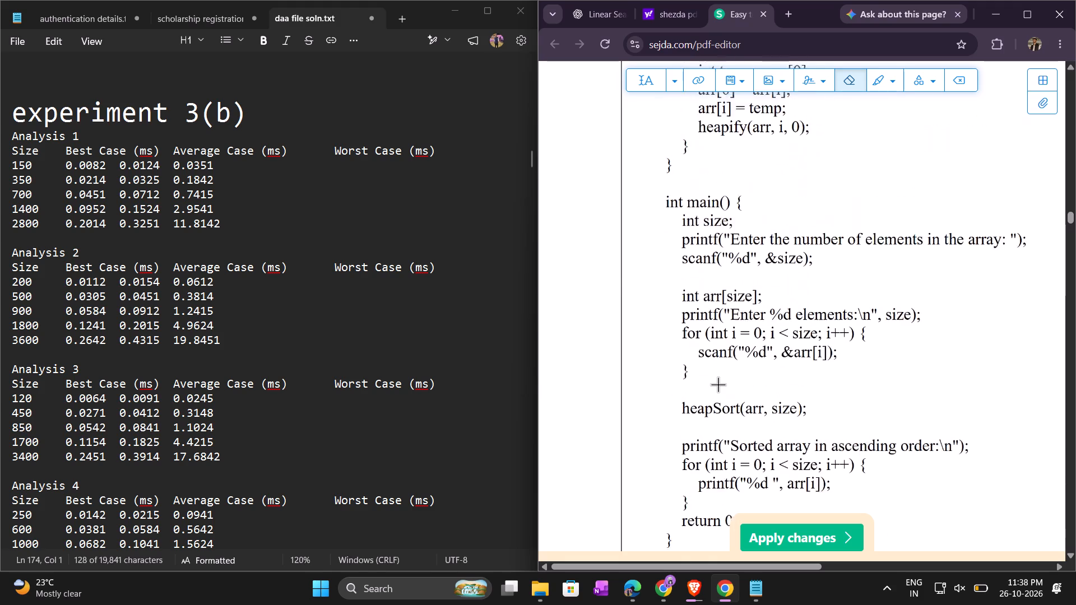
scroll(718, 384, "up", 11)
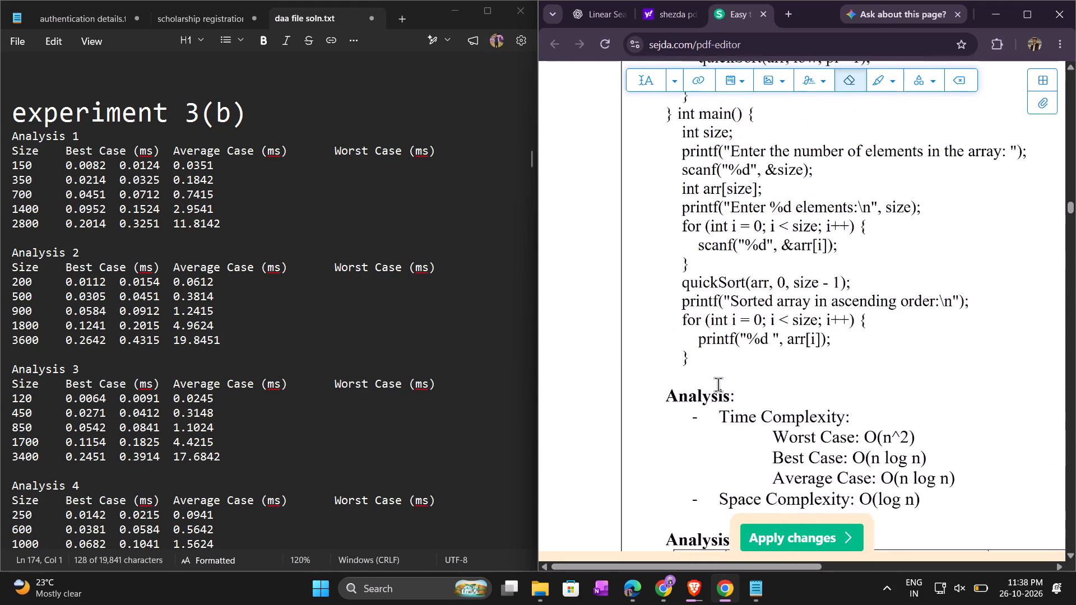
scroll(718, 384, "up", 11)
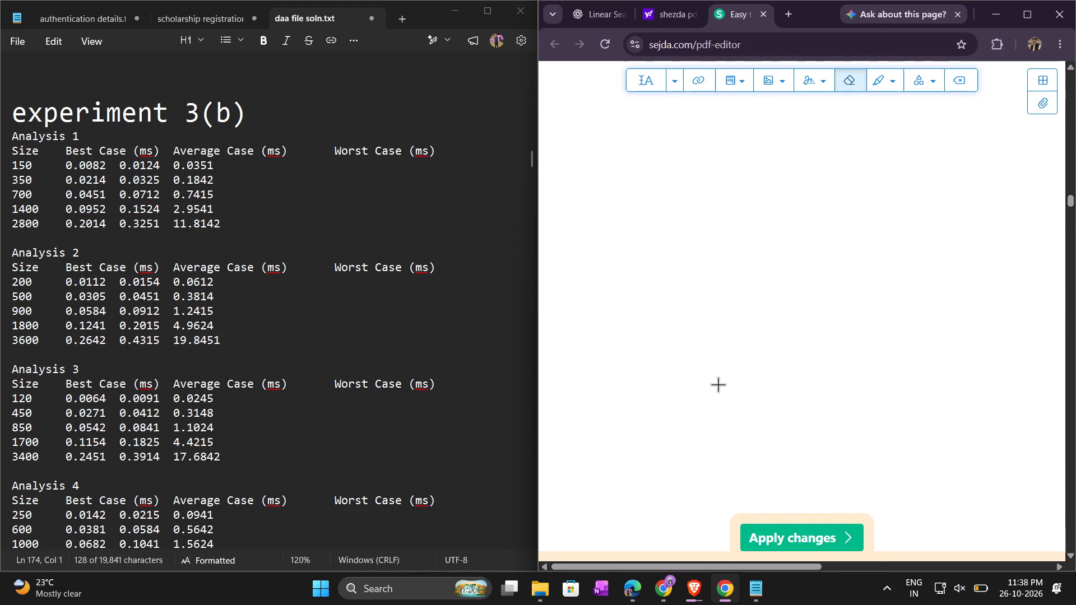
scroll(718, 384, "up", 10)
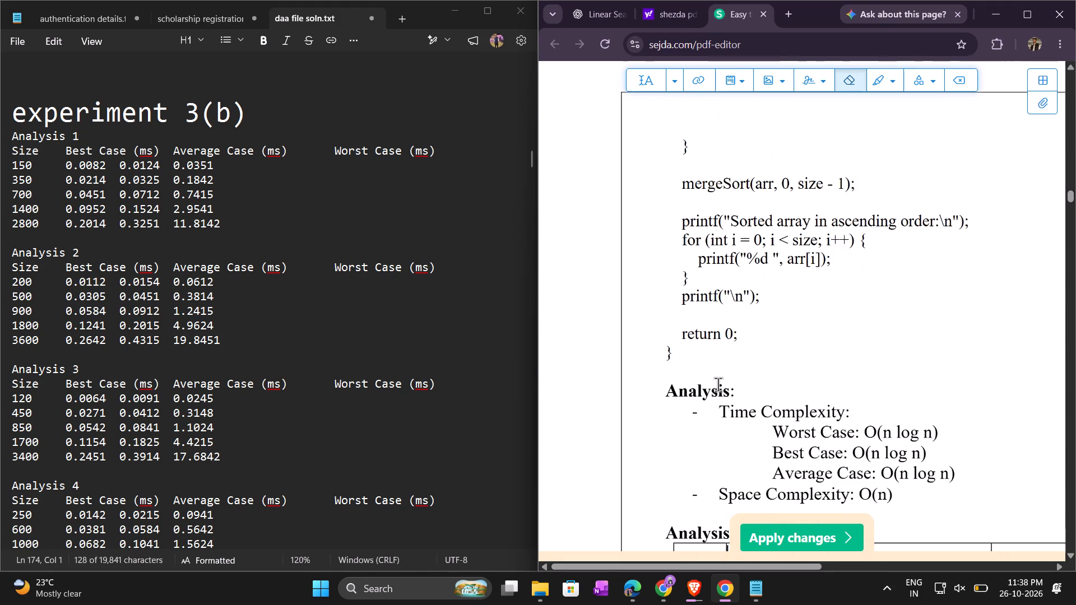
scroll(718, 384, "down", 3)
scroll(718, 384, "up", 2)
scroll(718, 384, "down", 1)
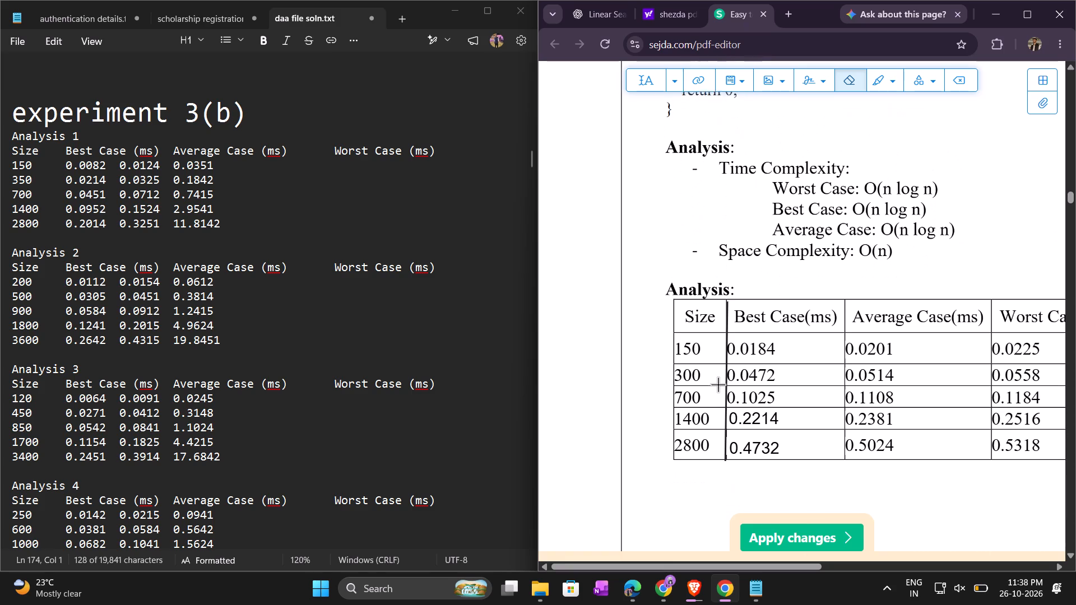
scroll(718, 384, "down", 7)
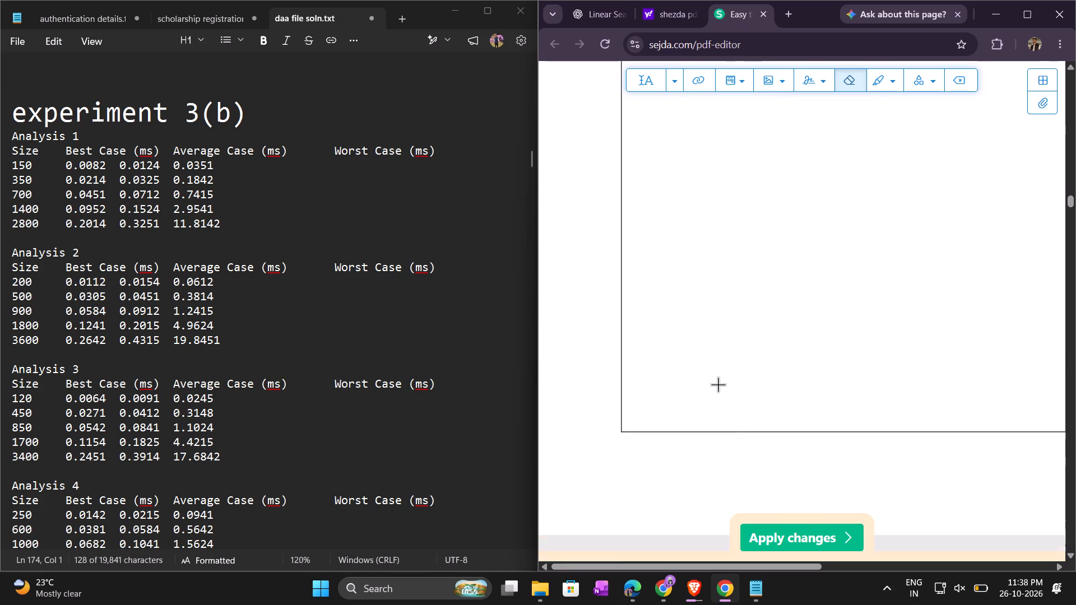
scroll(718, 384, "down", 5)
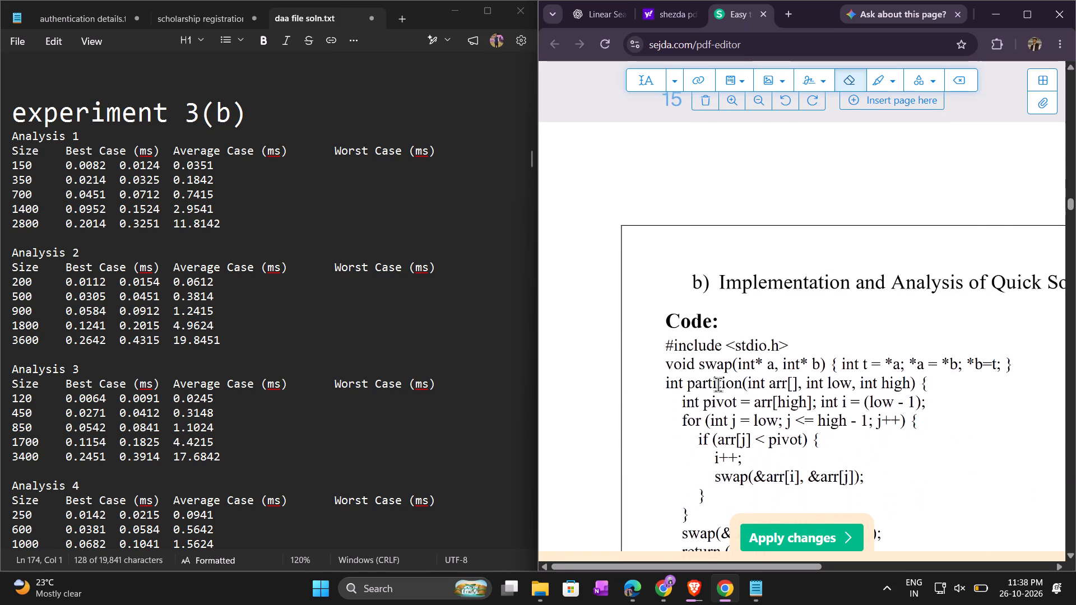
scroll(718, 384, "down", 10)
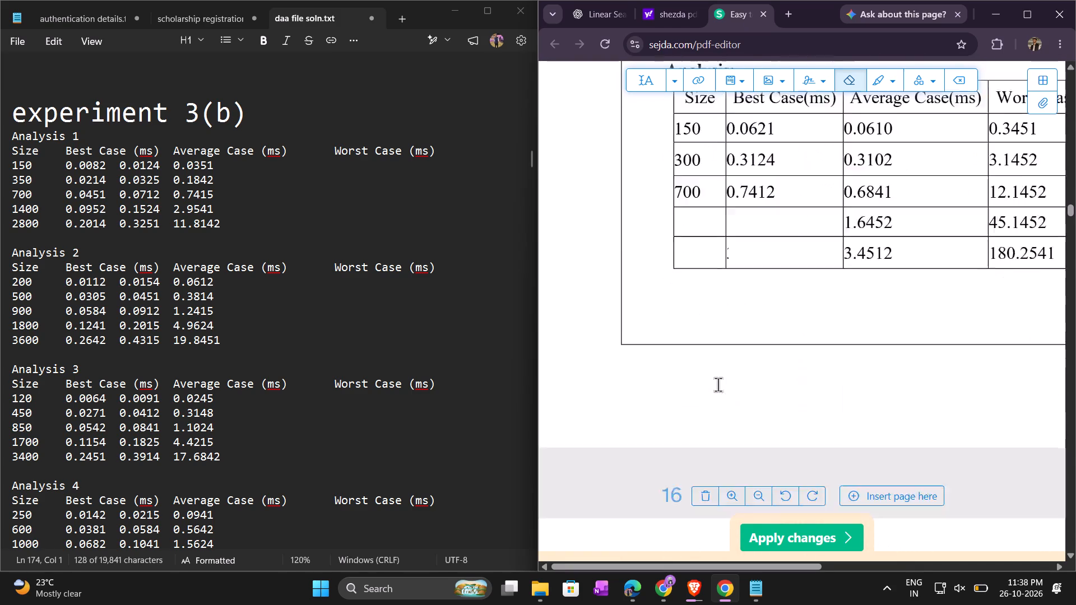
scroll(718, 384, "down", 5)
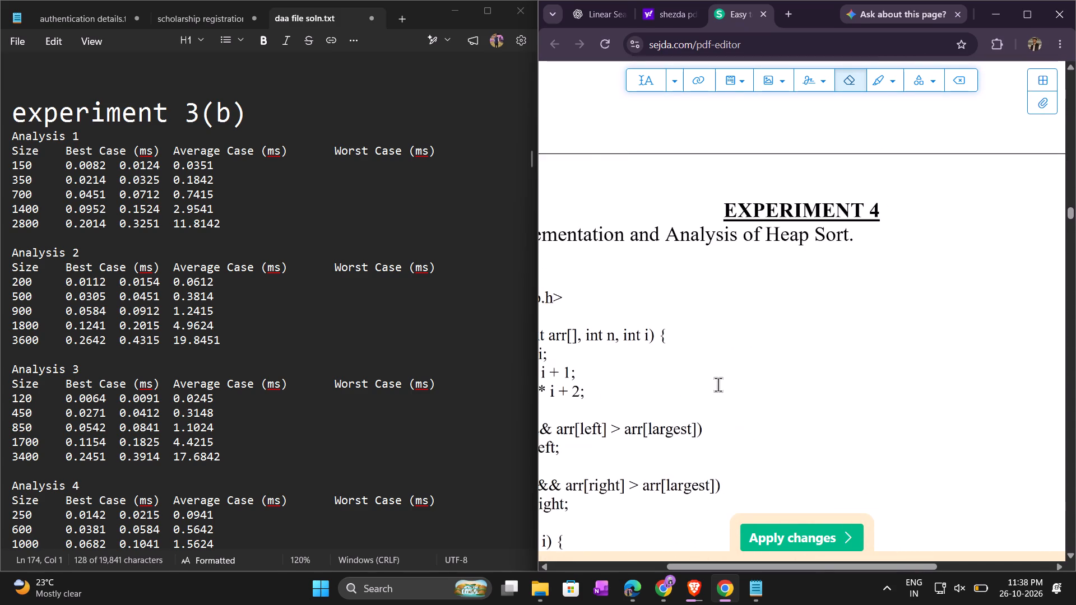
Add two separate texts, 1400 and 2800, in the blank area below the Quick Sort Analysis table.
scroll(718, 384, "up", 6)
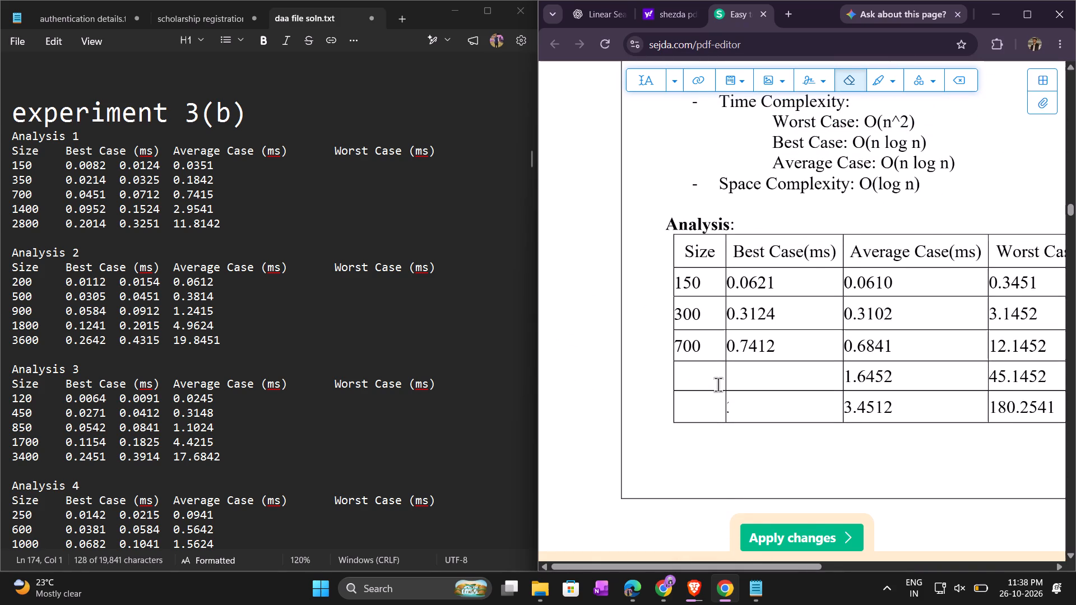
left_click(707, 463)
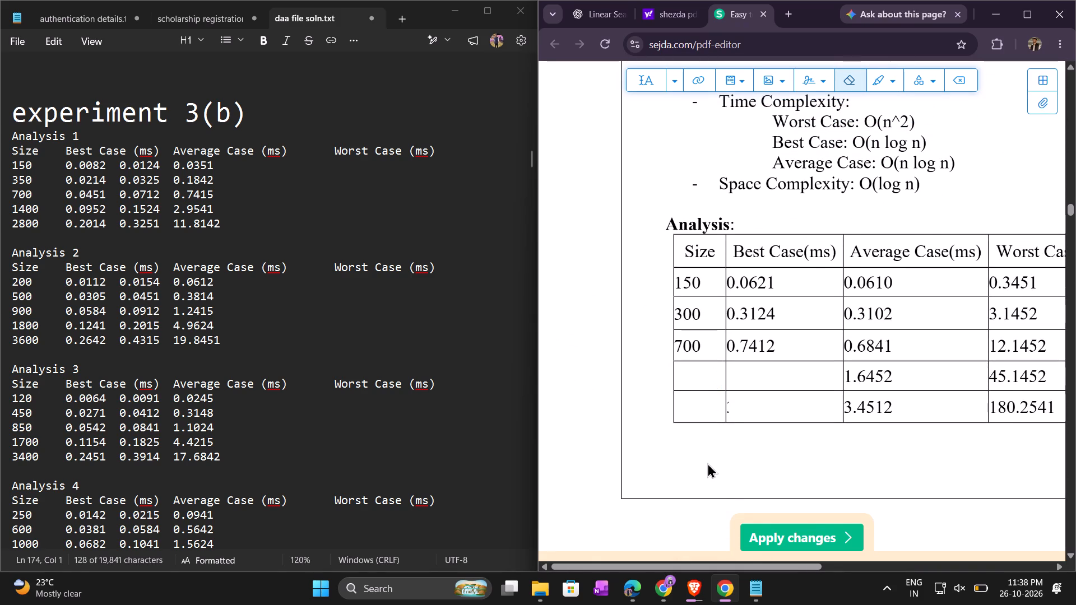
left_click(649, 75)
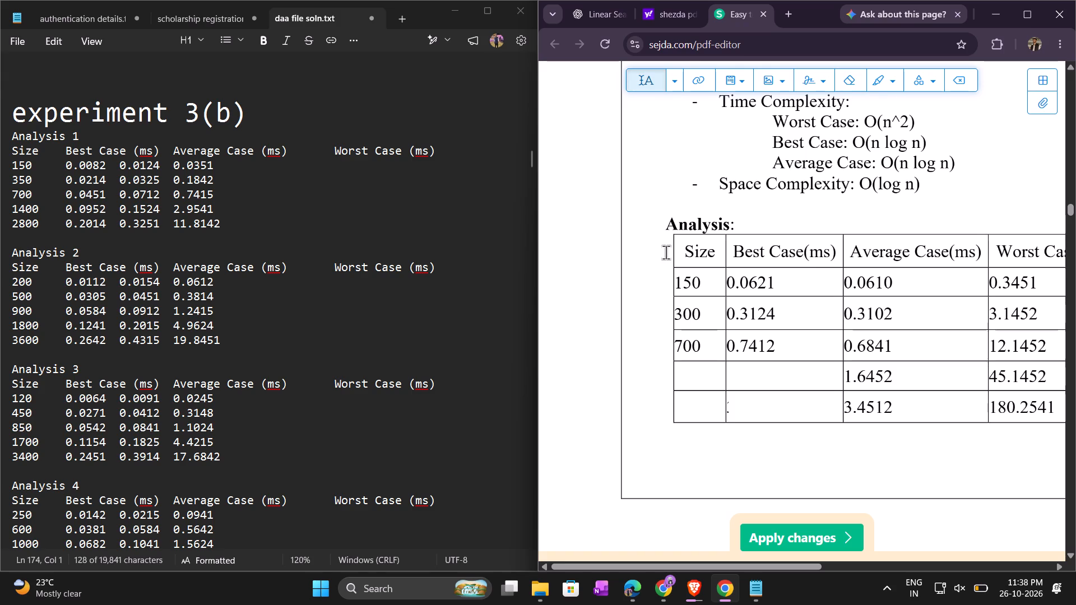
left_click(650, 473)
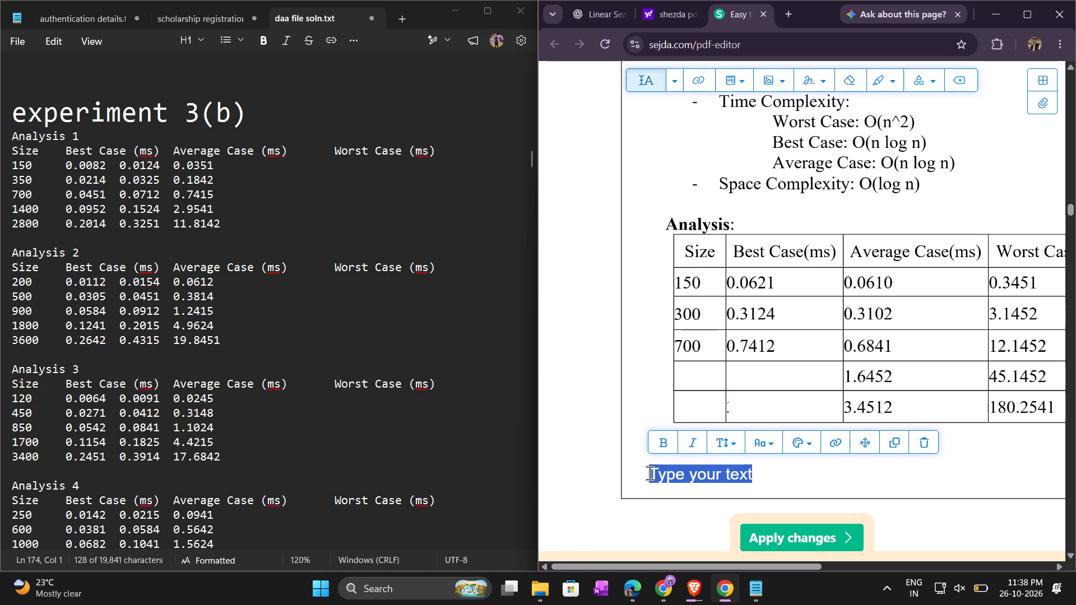
type("1400")
left_click(750, 477)
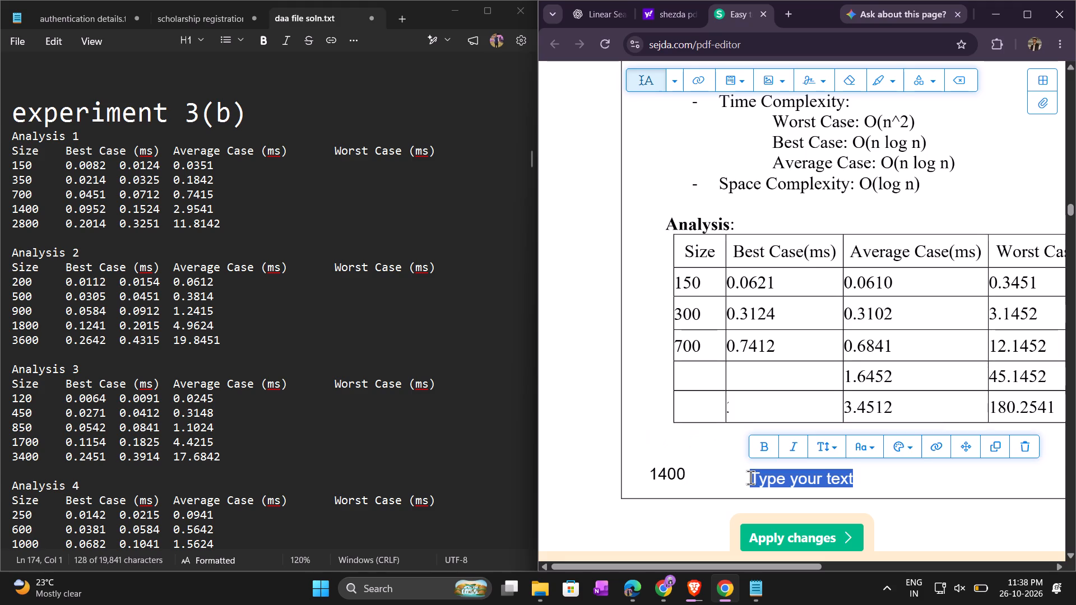
key("2")
type("800")
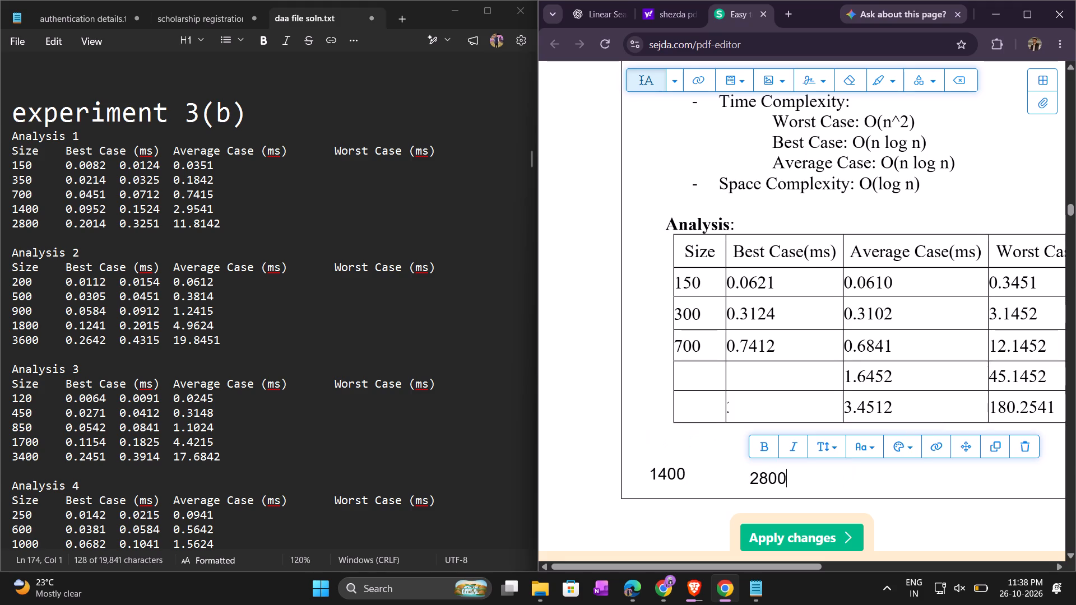
Move the 1400 text into the empty Size cell below 700 in the Quick Sort table.
left_click_drag(672, 473, 696, 382)
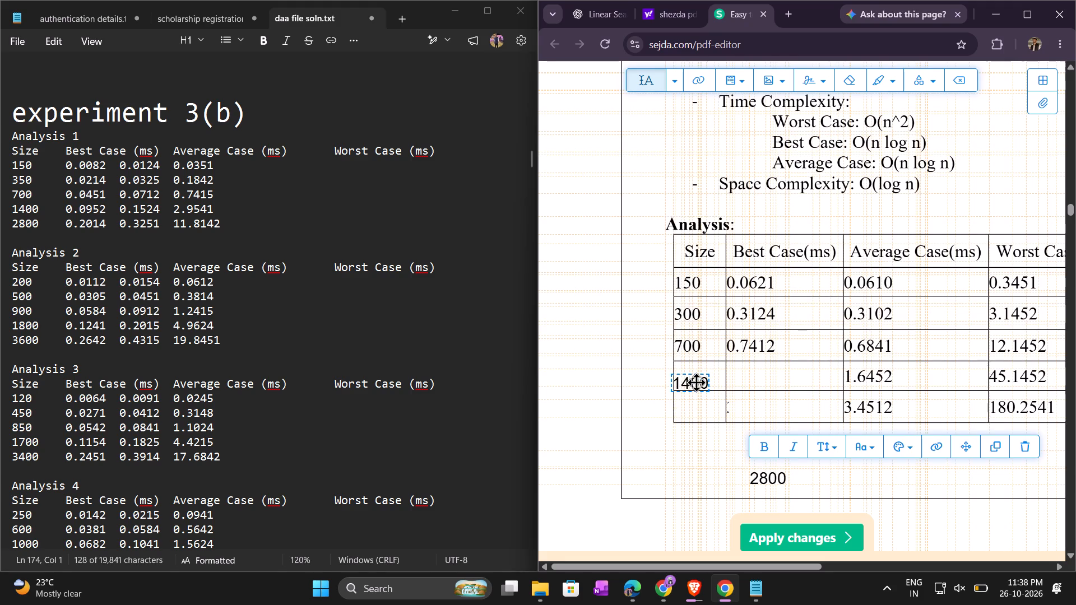
left_click_drag(696, 382, 697, 376)
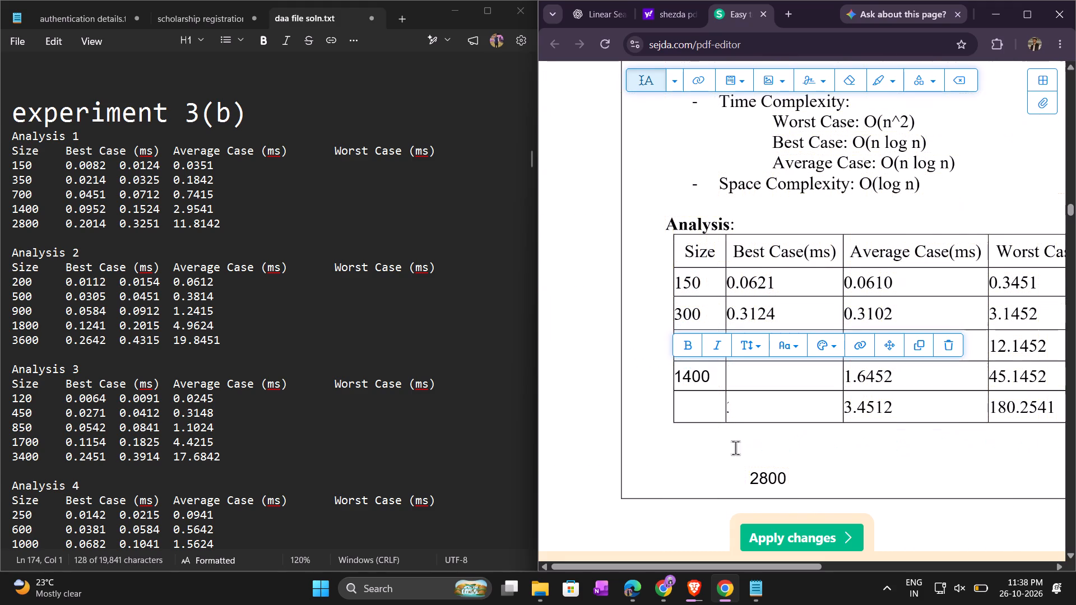
Move the 2800 text into the empty Size cell below 1400 in the Quick Sort Analysis table.
left_click(768, 476)
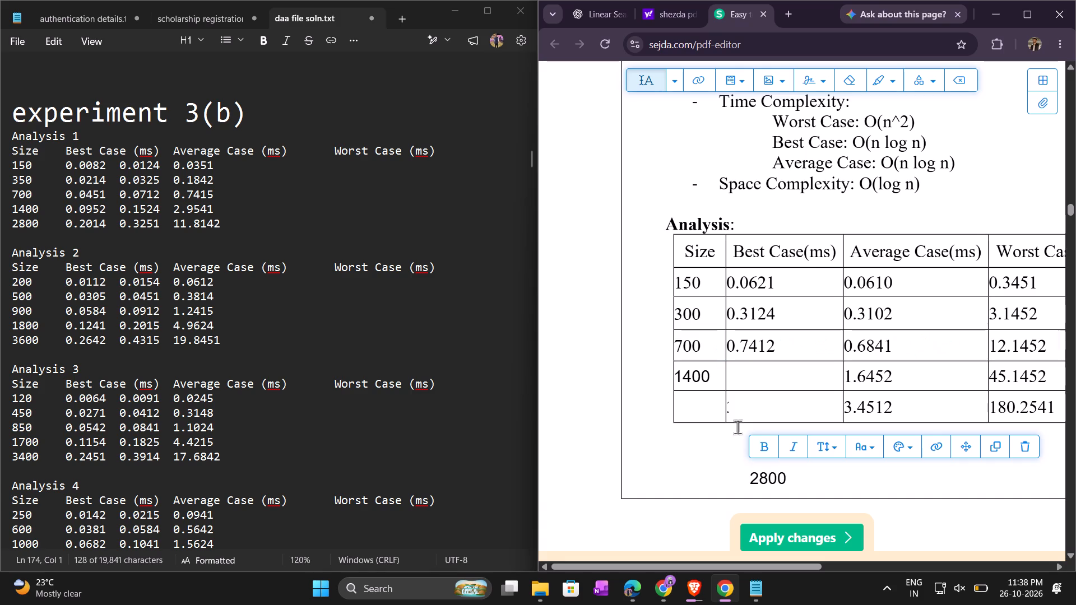
left_click(702, 367)
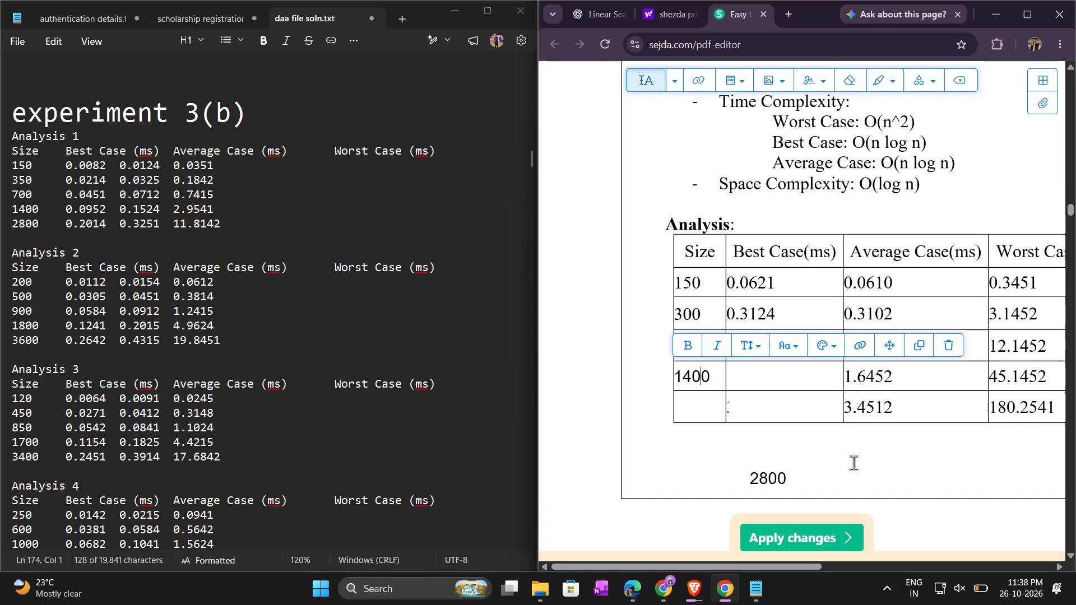
left_click(854, 463)
key("BackSpace")
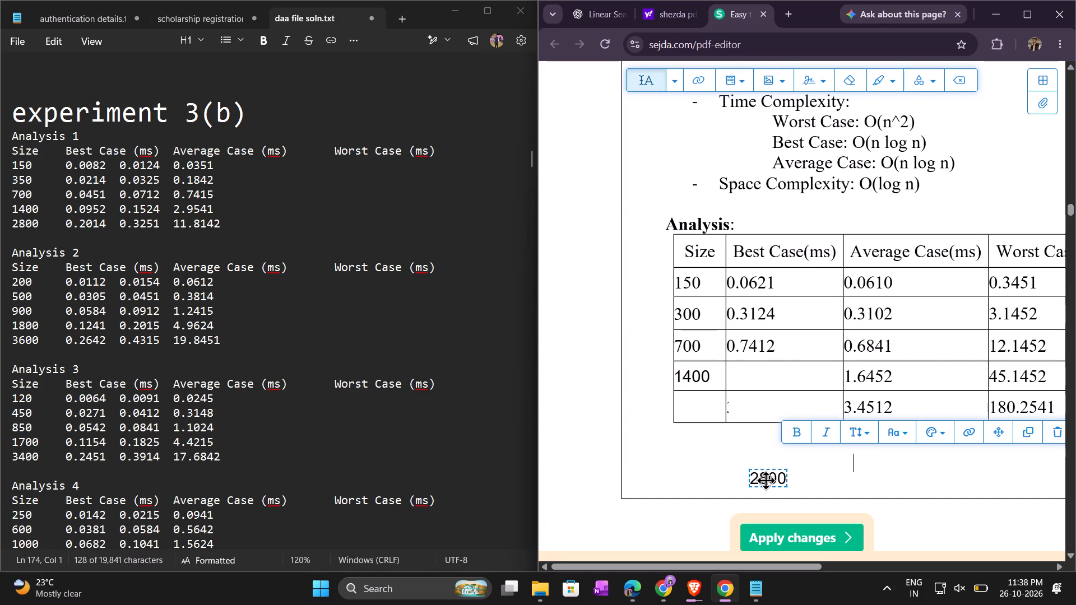
left_click_drag(766, 480, 693, 409)
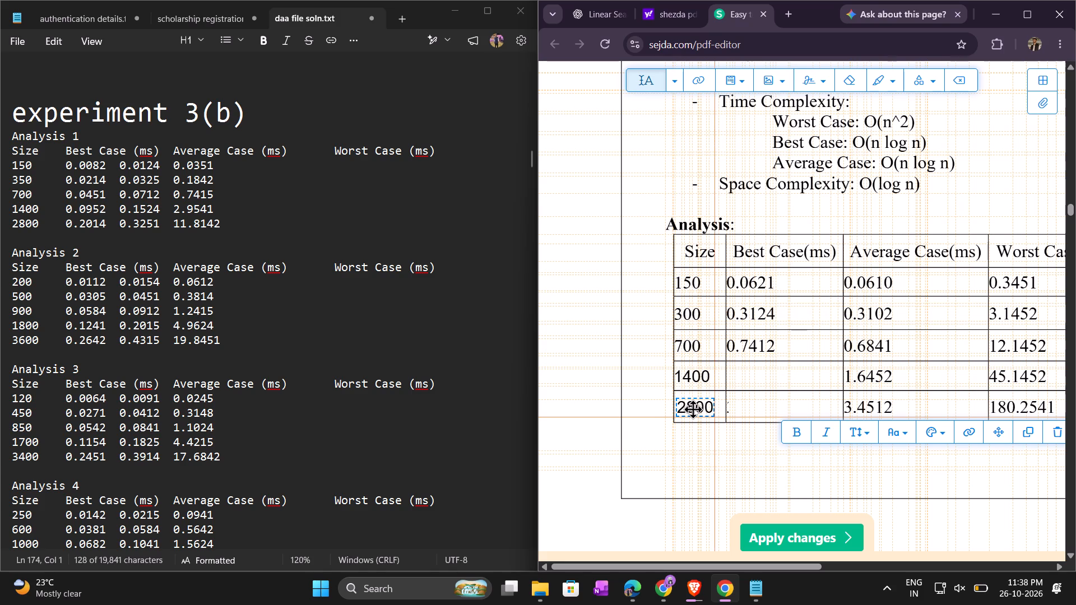
left_click_drag(693, 409, 692, 409)
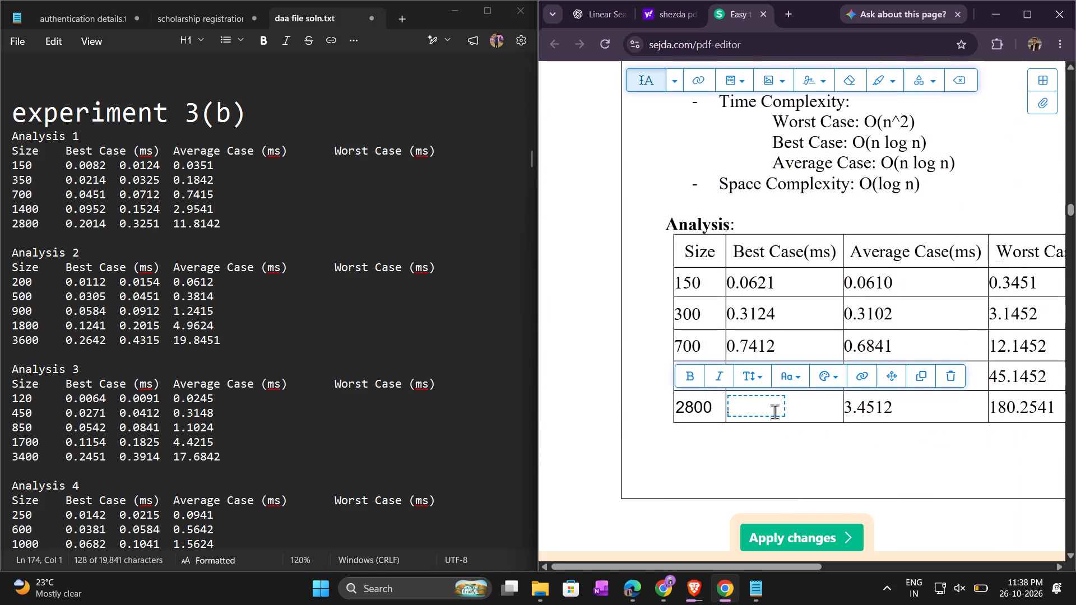
Add two separate texts, 0.0952 and 0.2014, in the blank area below the Quick Sort Analysis table.
left_click(764, 464)
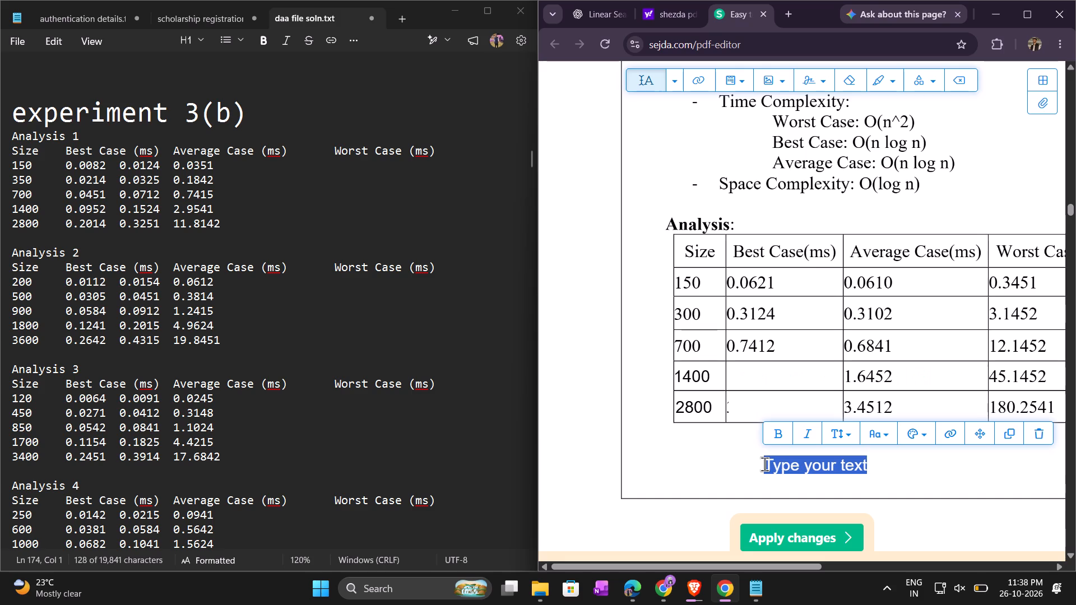
key("BackSpace")
type("0.95")
key("BackSpace")
key("BackSpace")
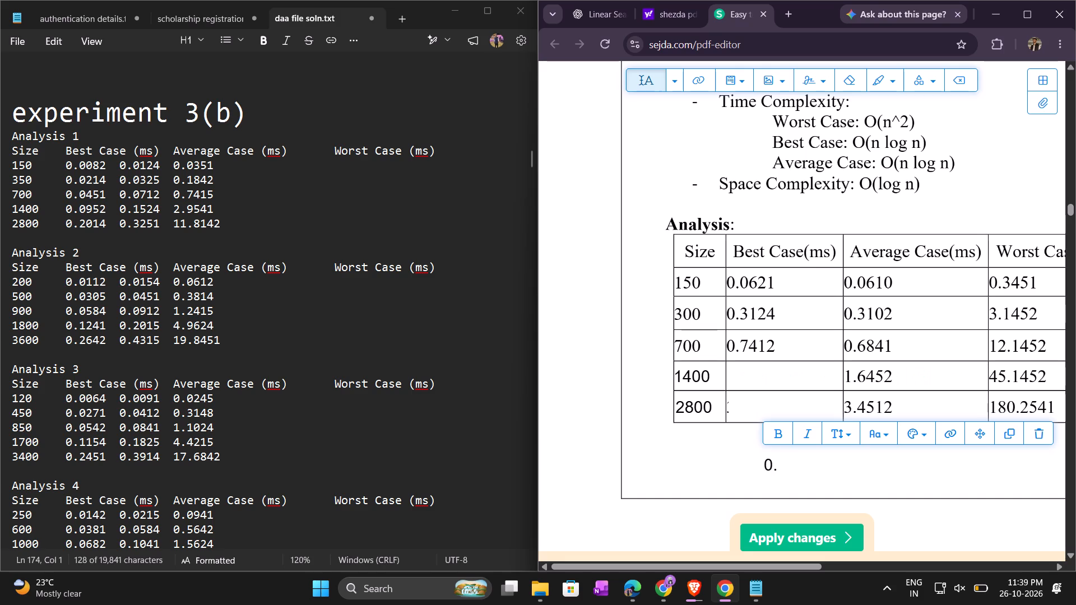
type("0952")
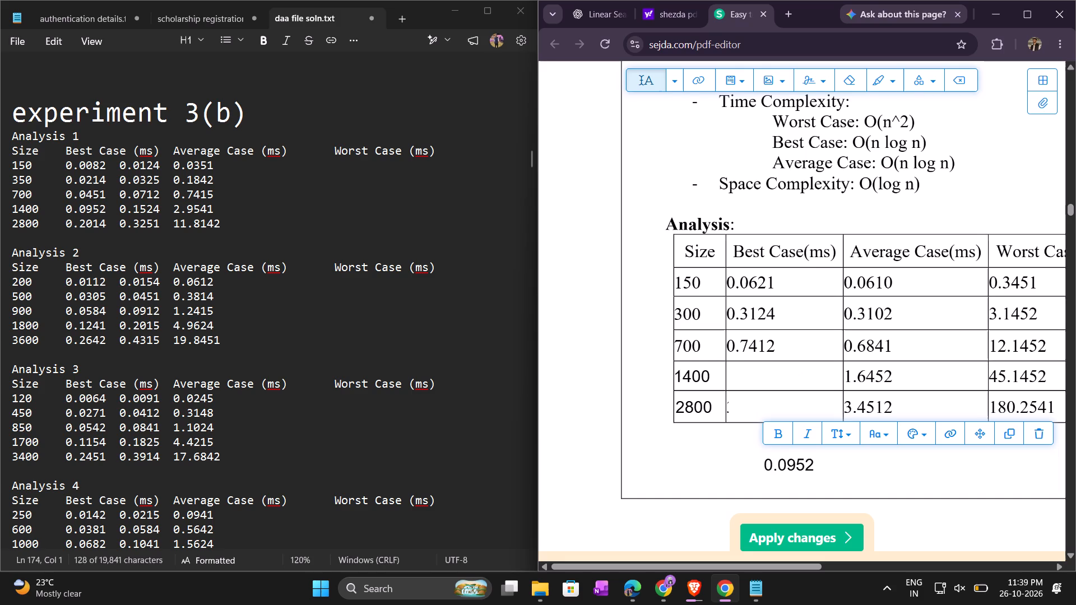
left_click(887, 475)
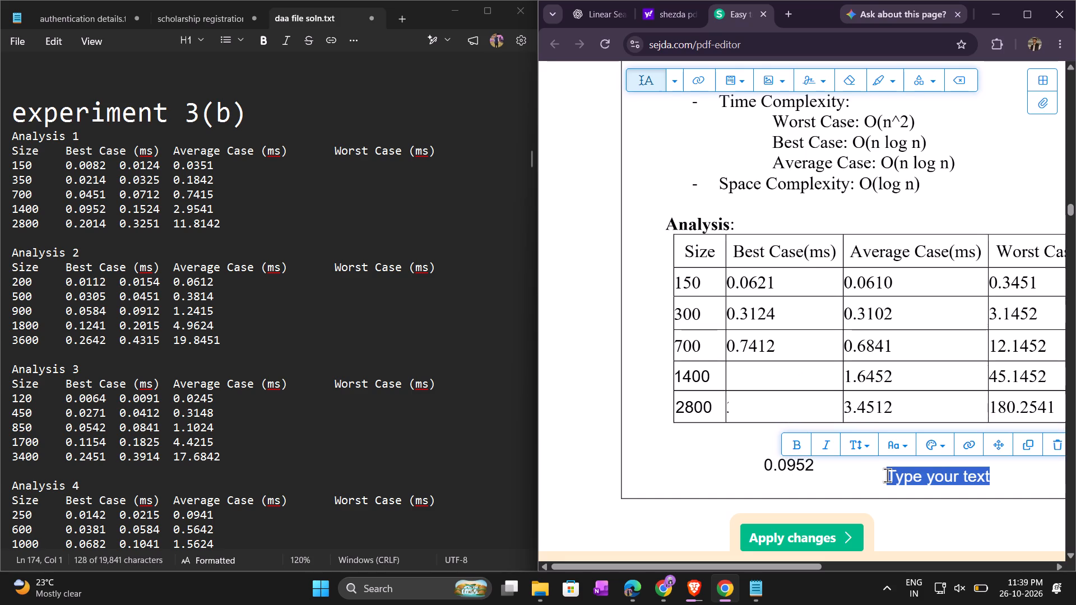
type("0.2014")
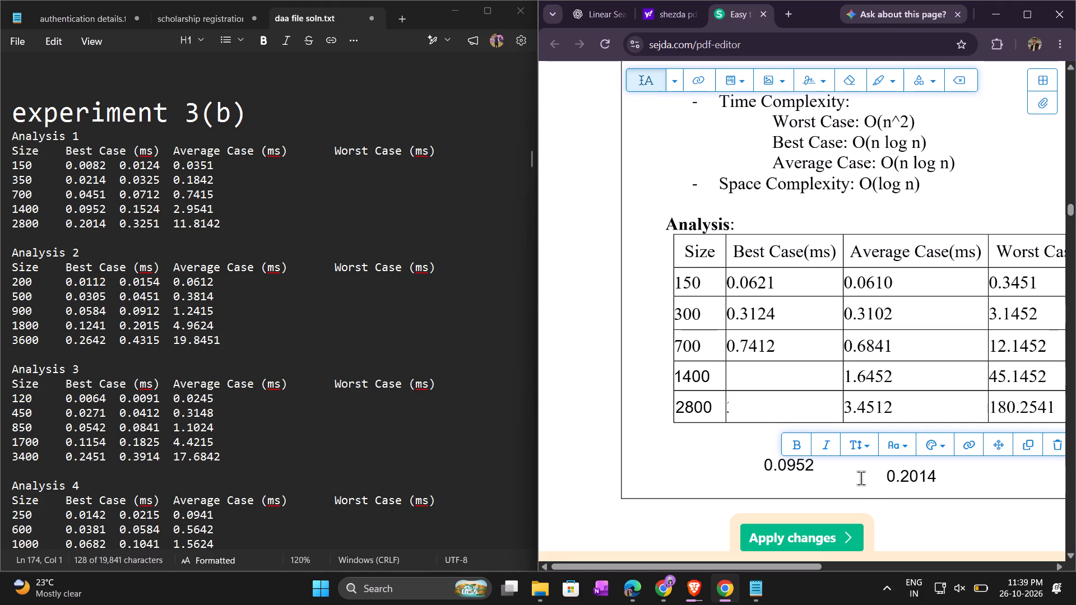
Move 0.0952 into the Best Case cell for size 1400 and 0.2014 into the one for size 2800.
left_click_drag(785, 465, 748, 378)
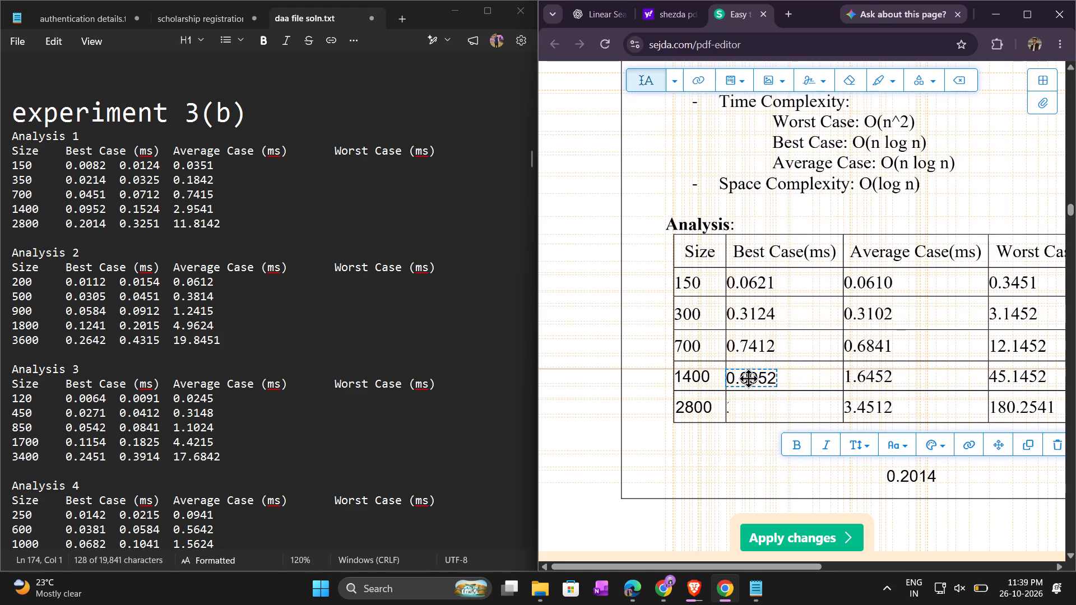
left_click_drag(748, 378, 749, 377)
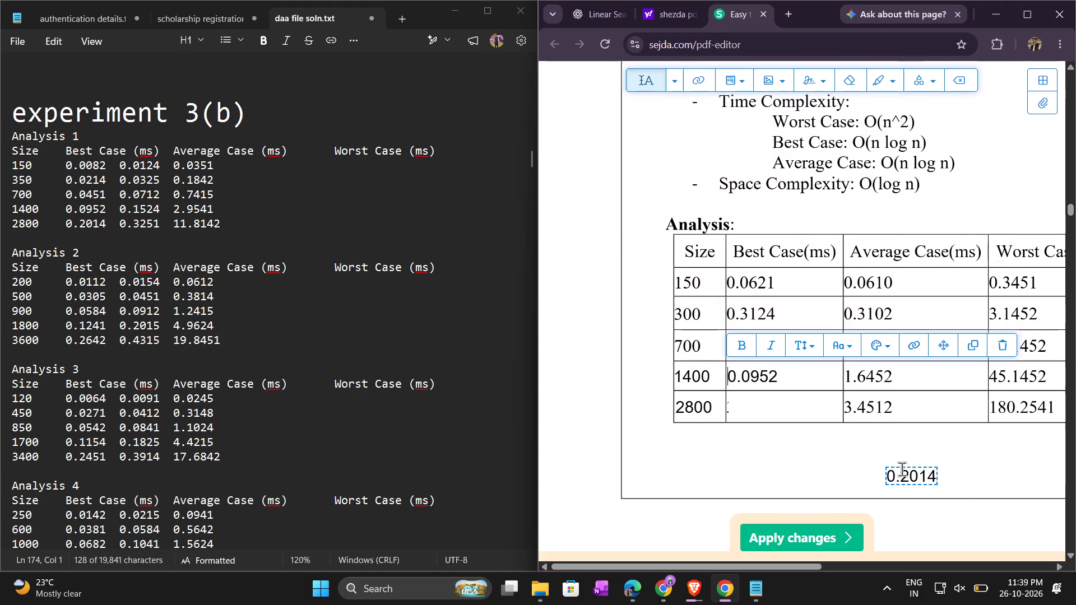
left_click(987, 469)
key("BackSpace")
left_click_drag(921, 474, 762, 401)
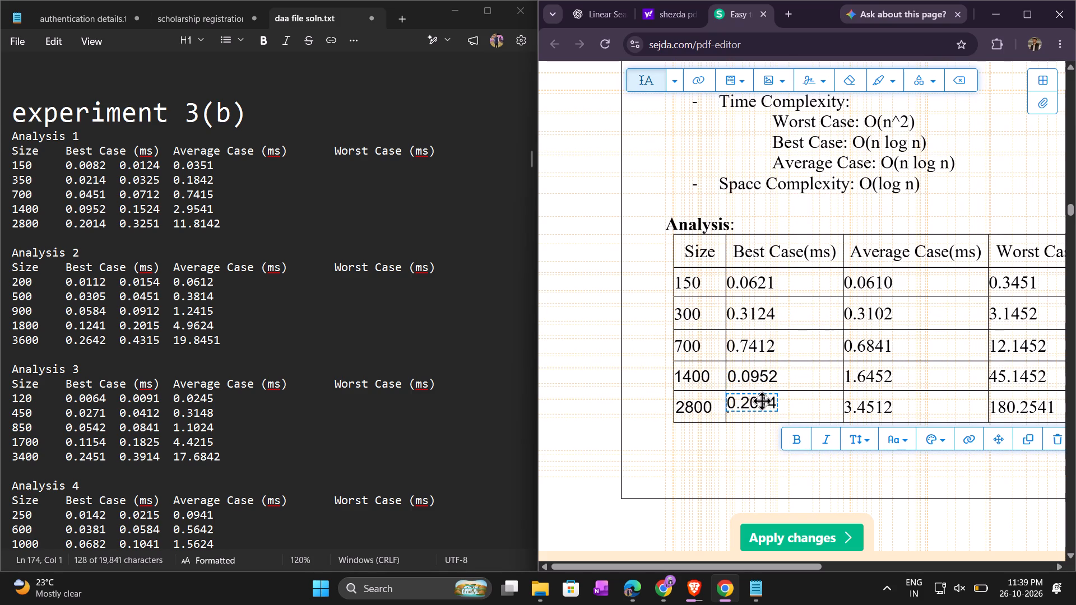
left_click_drag(762, 401, 763, 405)
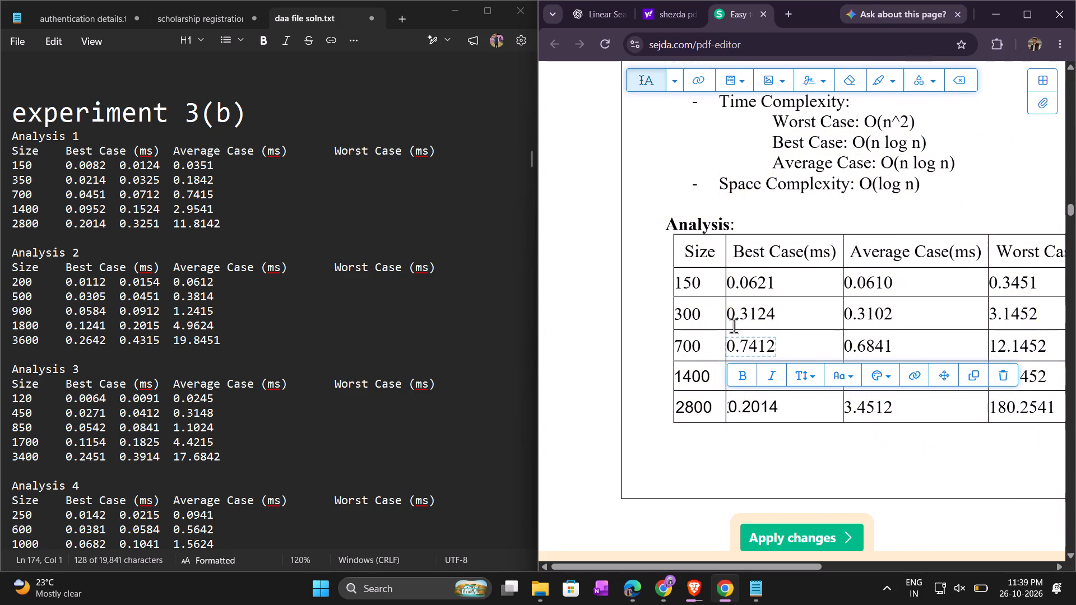
Replace the Best Case values in the table's first three rows with 0.0082, 0.0214 and 0.0451.
left_click(743, 281)
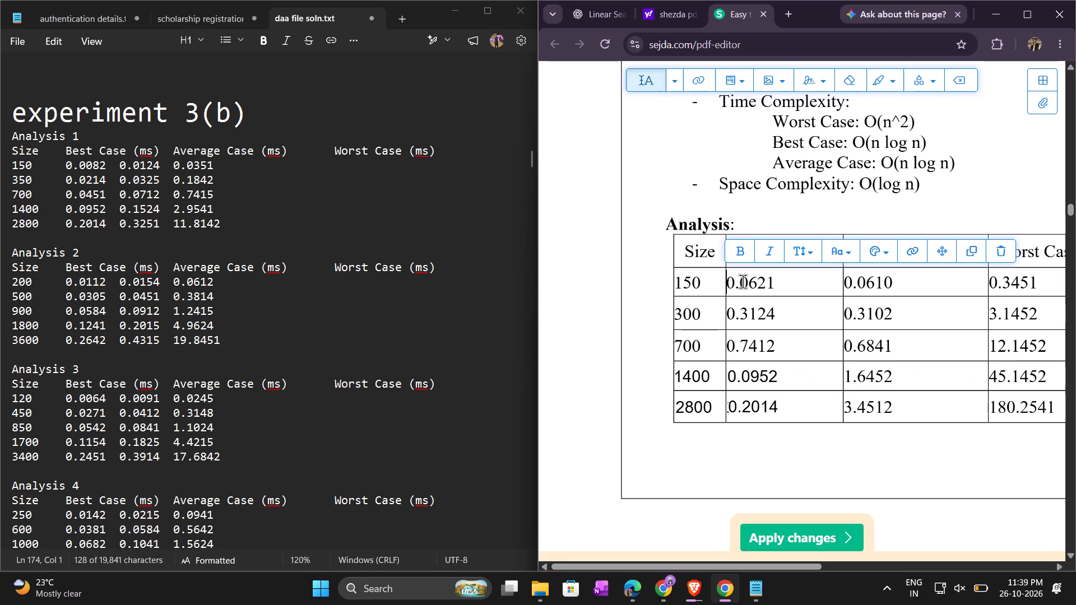
key("ctrl+a")
type("0.0082")
left_click(748, 311)
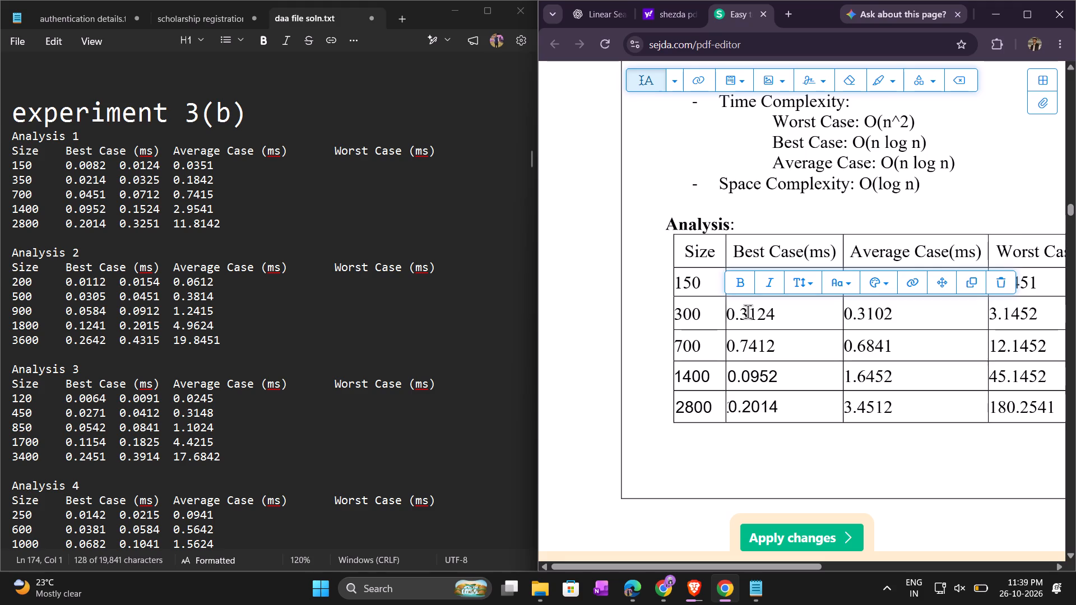
key("ctrl+a")
type("0.0214")
left_click(750, 339)
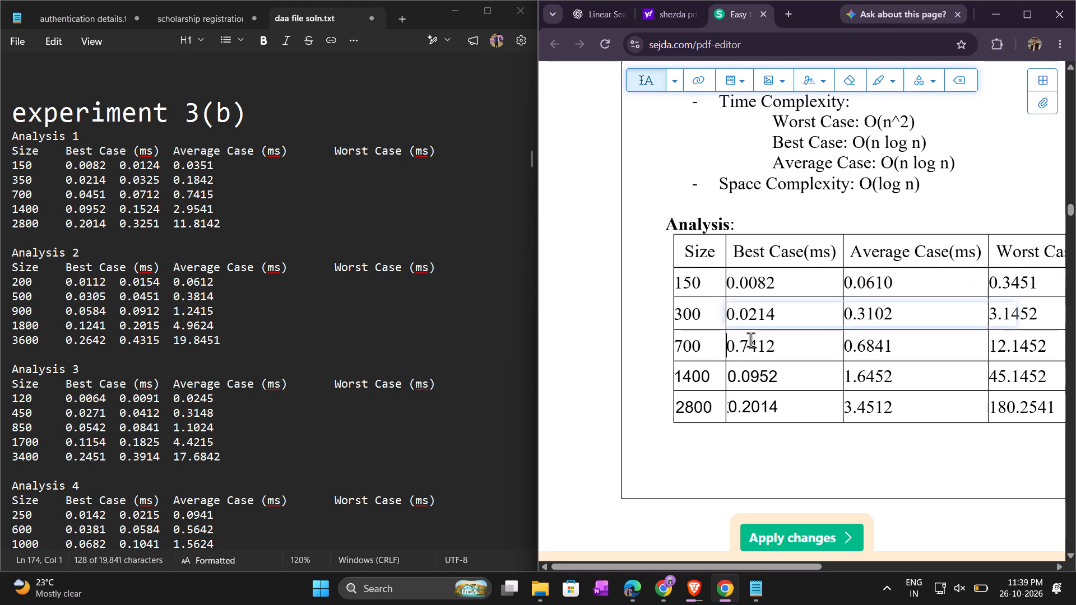
key("ctrl+a")
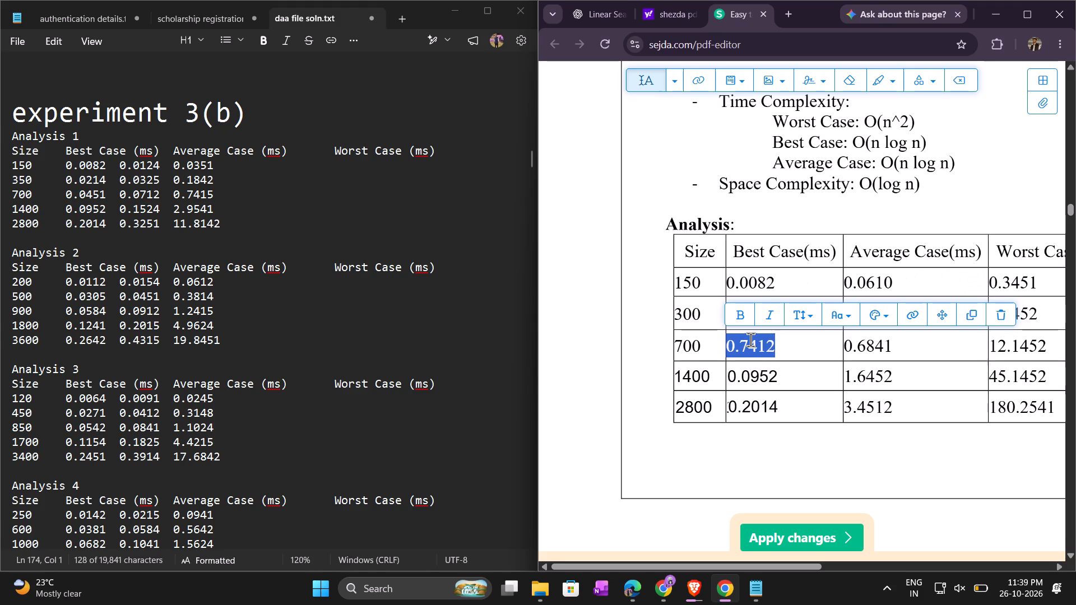
type("0.0451")
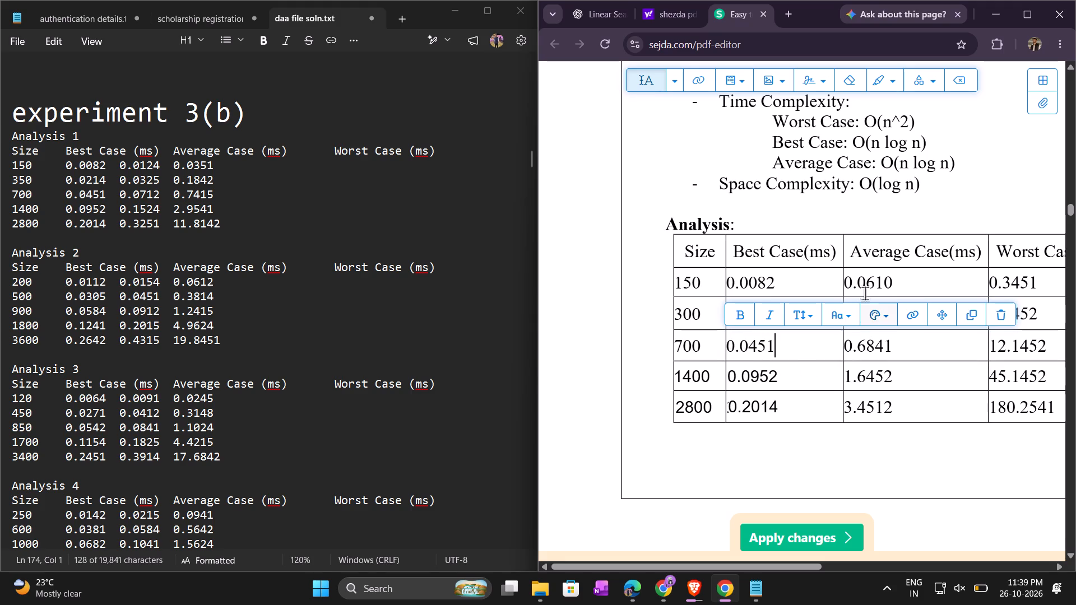
Replace the Average Case values in the table's first three rows with 0.0124, 0.0325 and 0.0712.
left_click(862, 274)
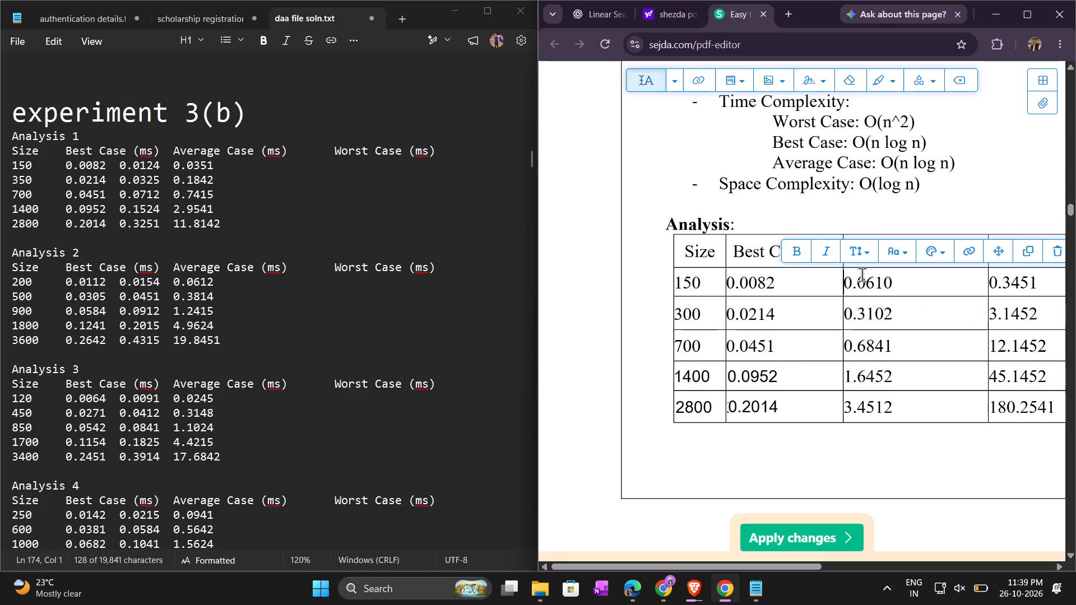
key("ctrl+a")
type("0.0124")
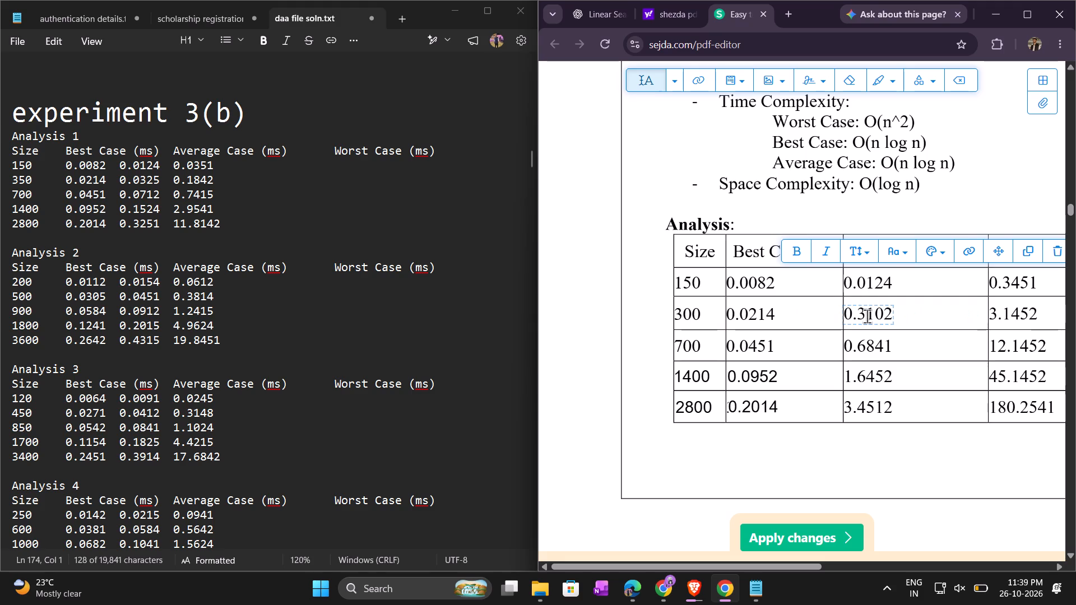
left_click(867, 316)
key("ctrl+a")
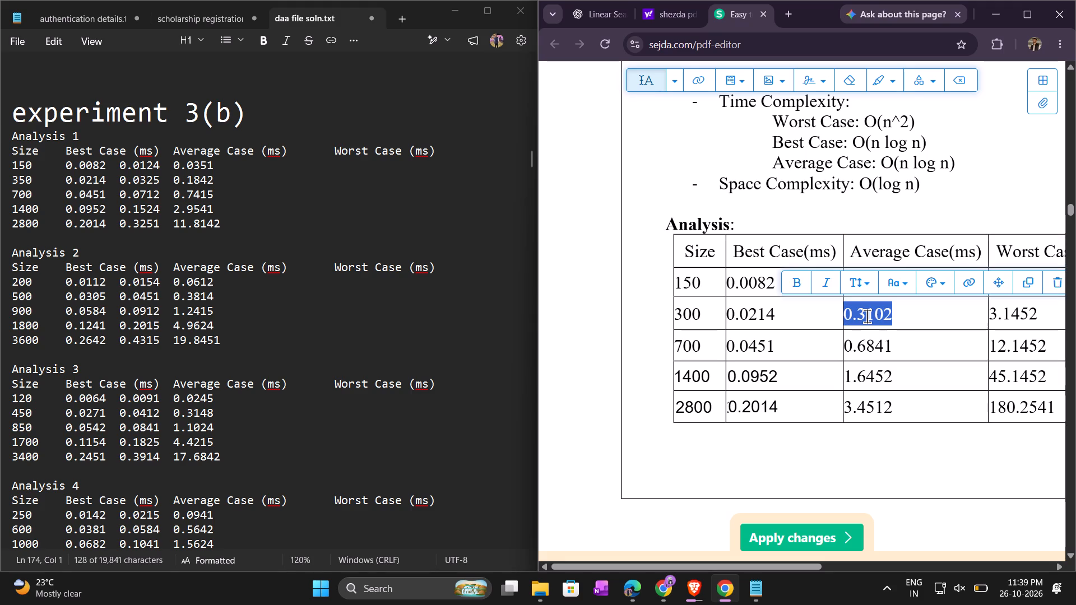
type("0.0")
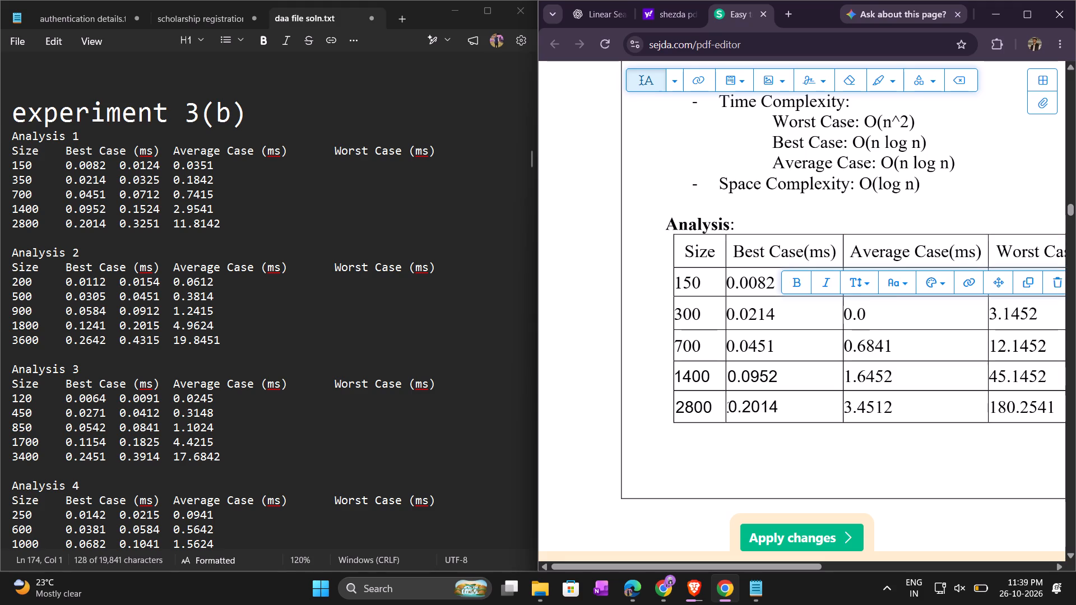
type("325")
left_click(870, 346)
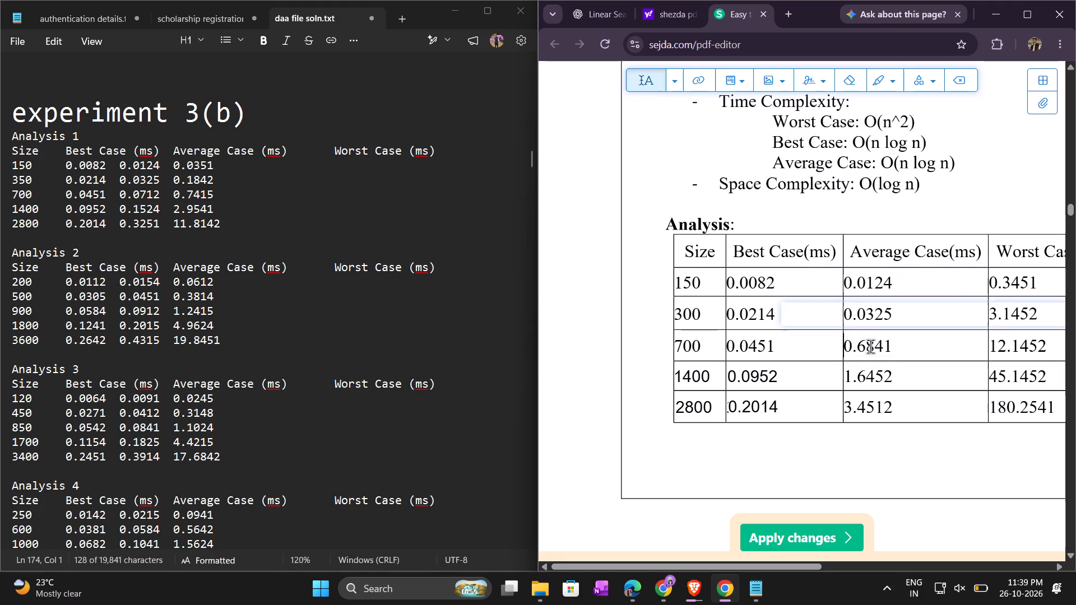
key("ctrl+a")
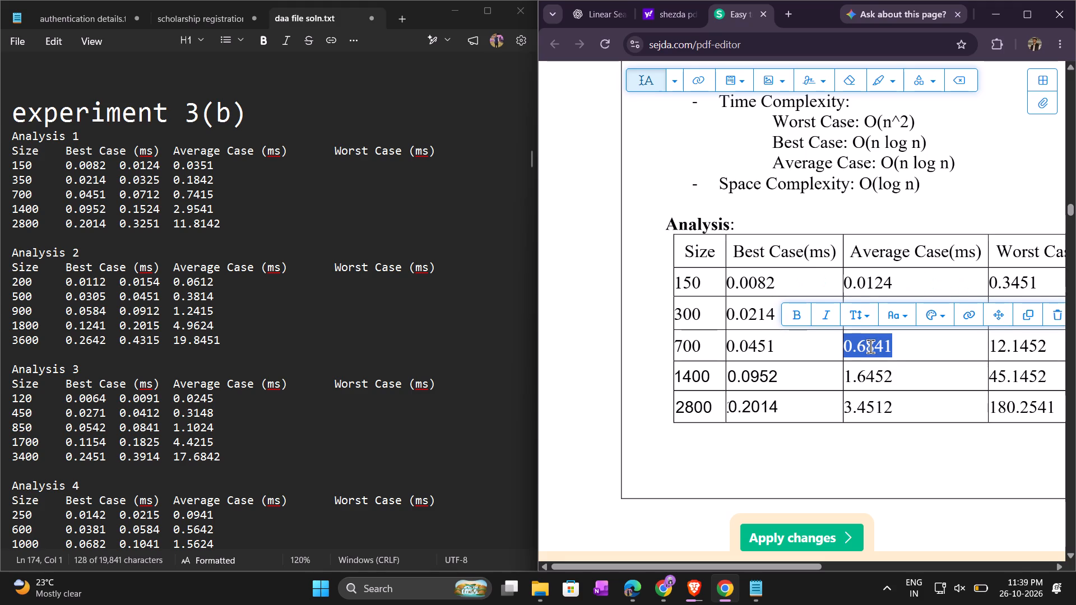
type("0.0712")
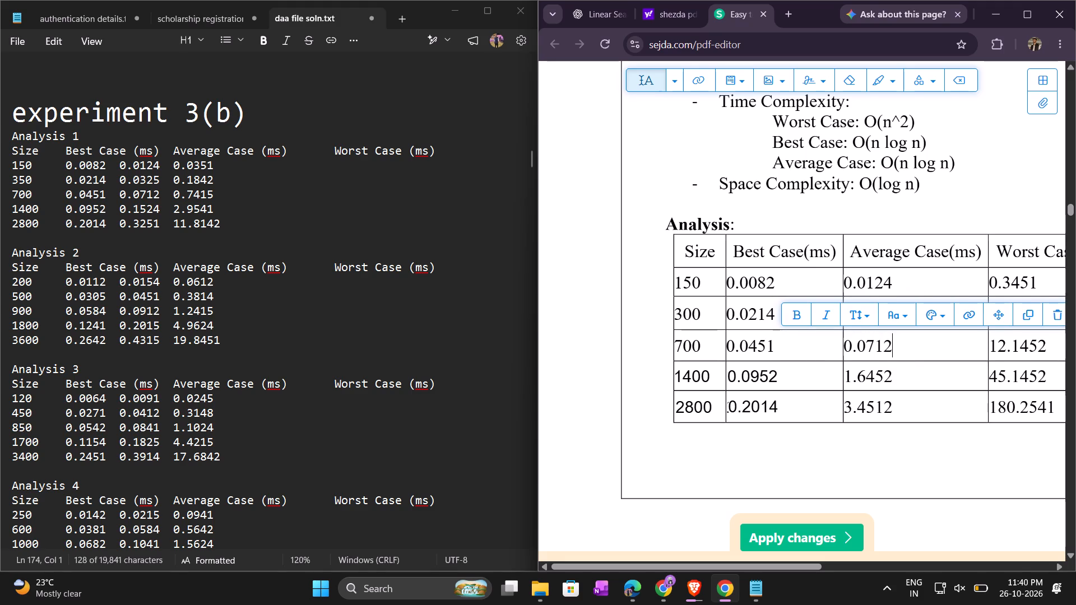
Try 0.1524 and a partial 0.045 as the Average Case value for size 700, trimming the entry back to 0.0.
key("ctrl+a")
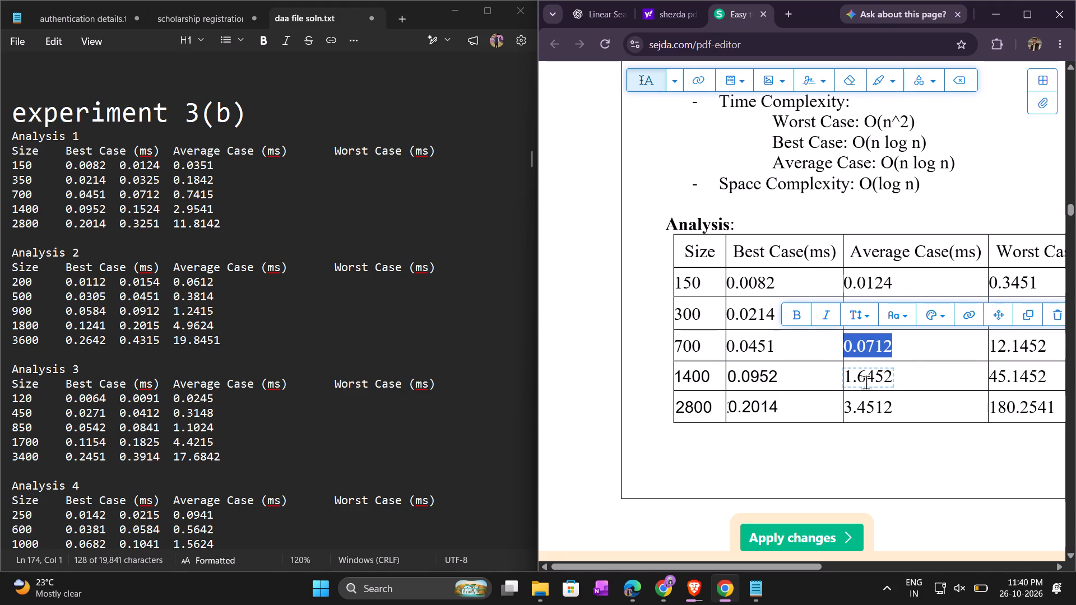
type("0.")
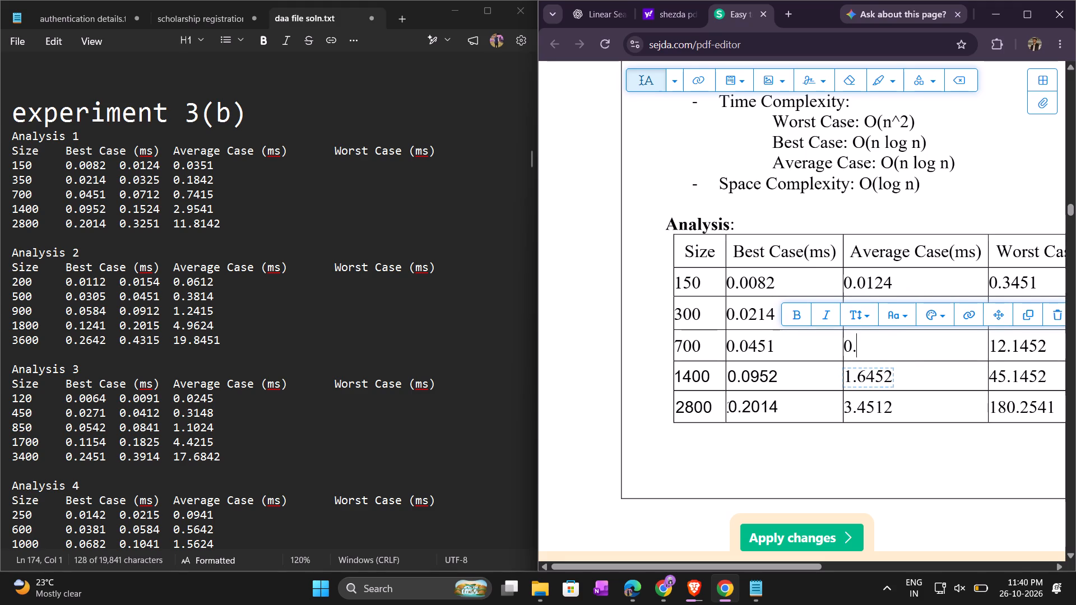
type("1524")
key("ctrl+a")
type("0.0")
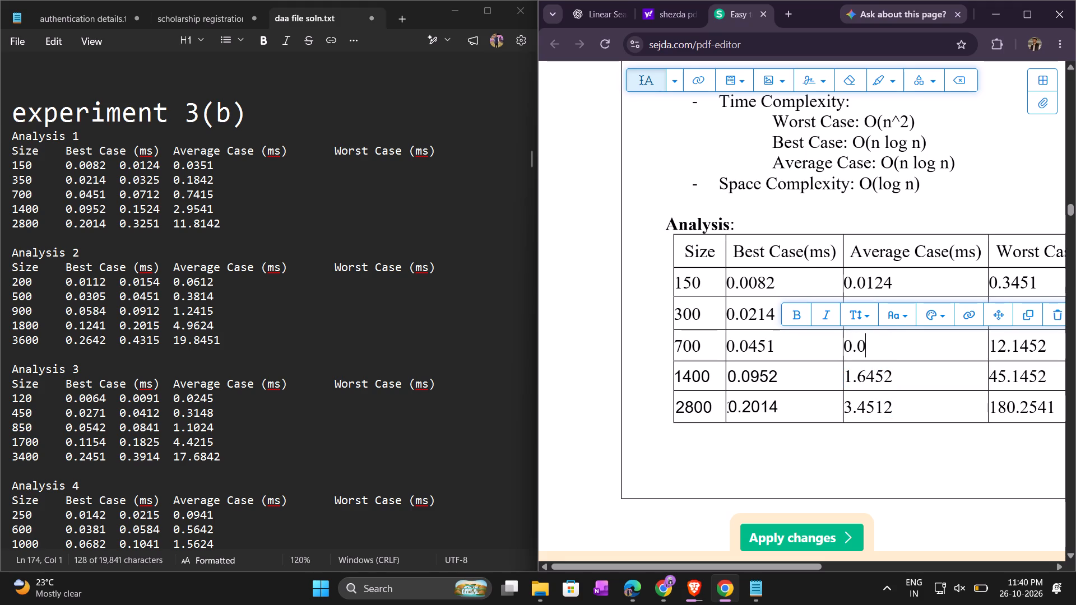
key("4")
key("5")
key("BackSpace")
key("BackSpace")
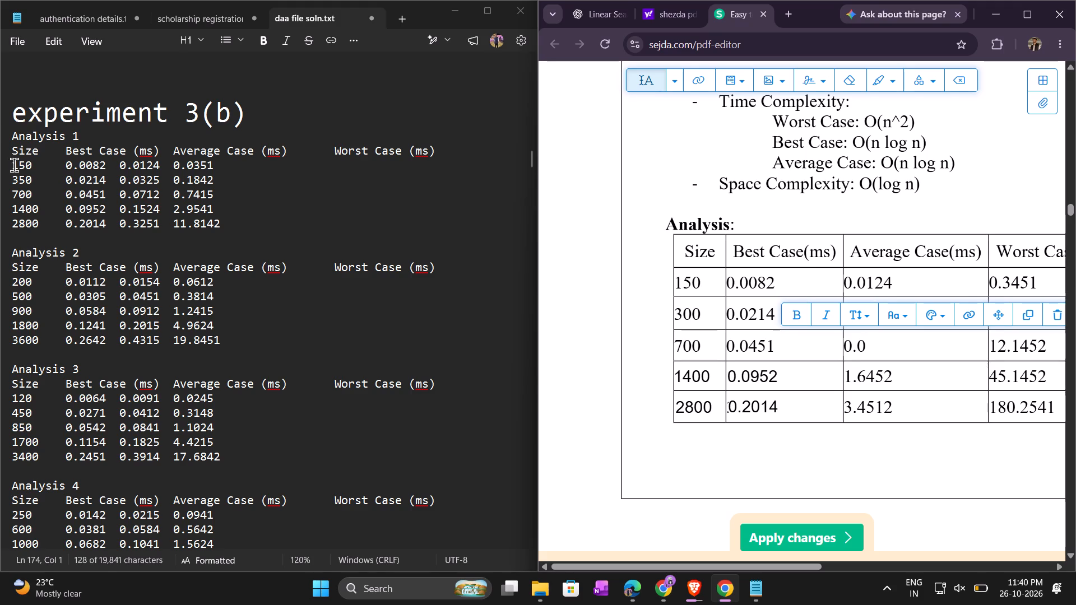
Replace the Average Case values for sizes 700, 1400 and 2800 with 0.0712, 0.1524 and 0.3251, following experiment 3(b) Analysis 1 in the notes.
left_click_drag(14, 165, 242, 227)
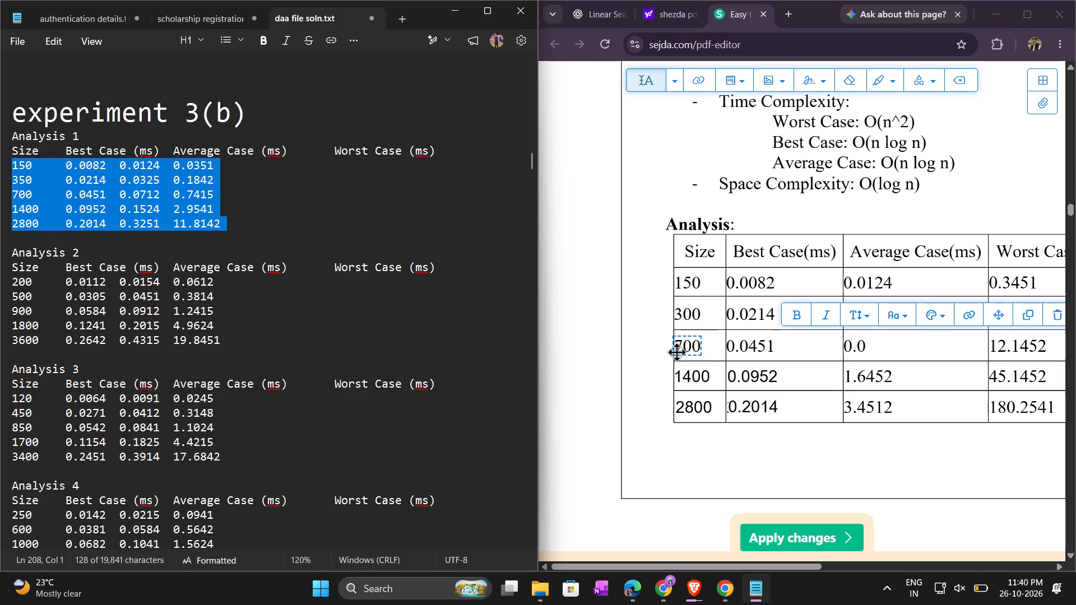
left_click(861, 346)
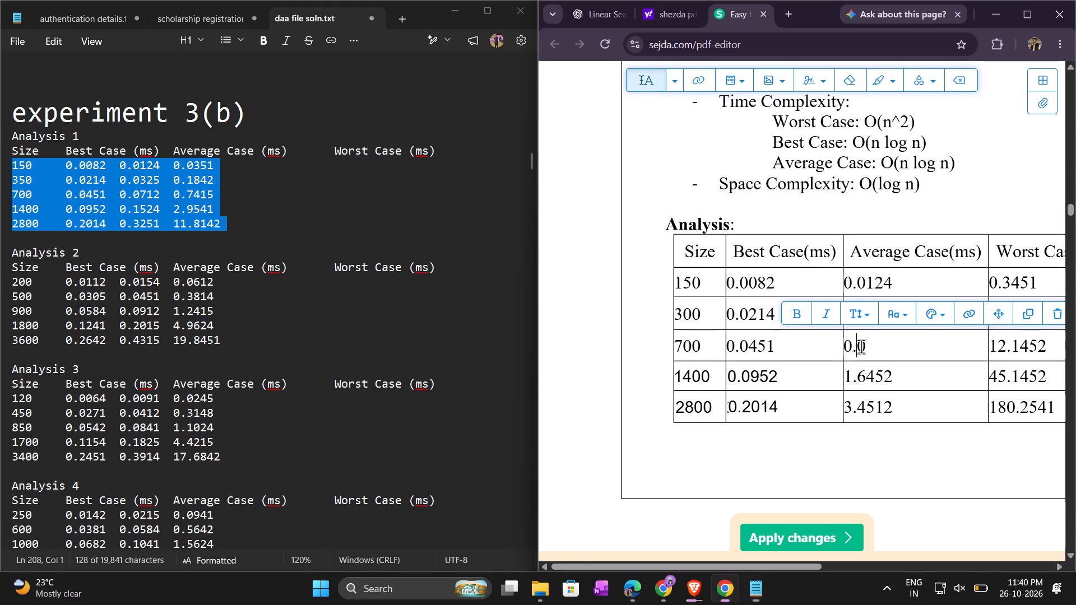
key("ctrl+a")
type("0.")
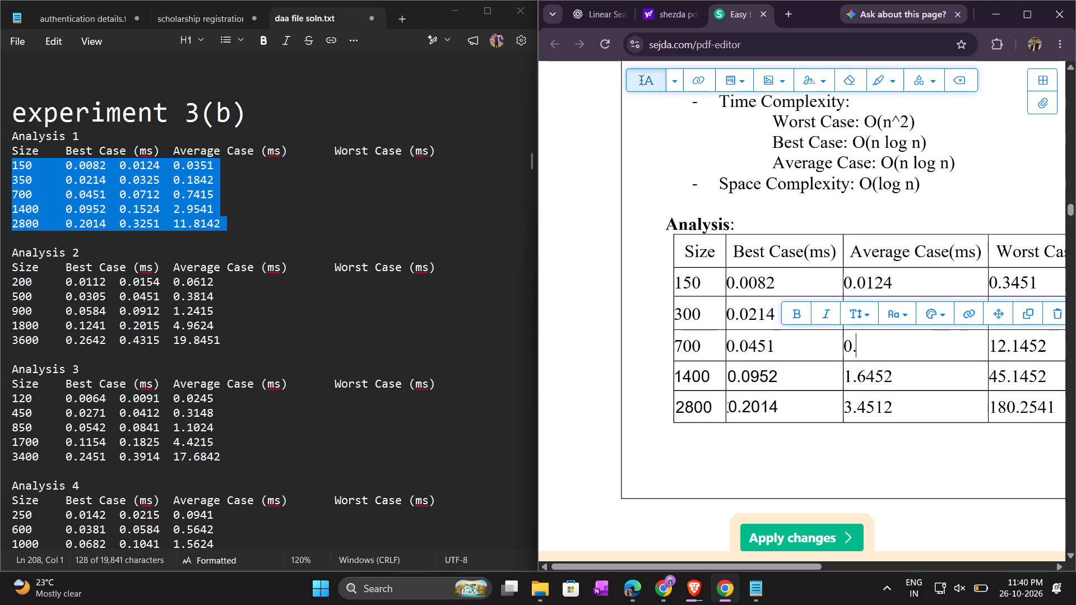
type("0712")
left_click(871, 379)
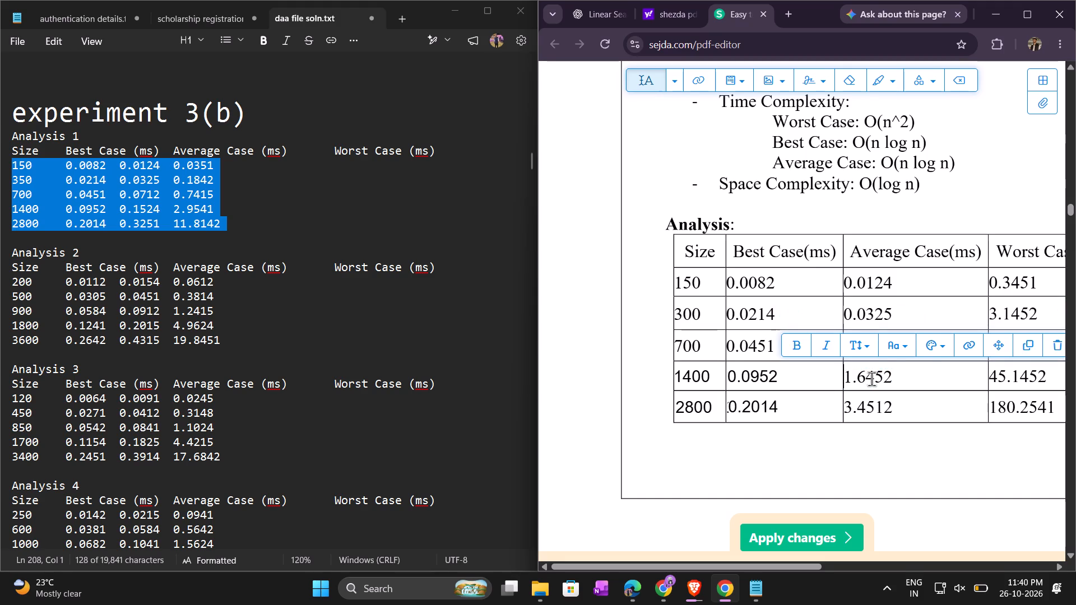
key("ctrl+a")
type("0.1524")
left_click(874, 408)
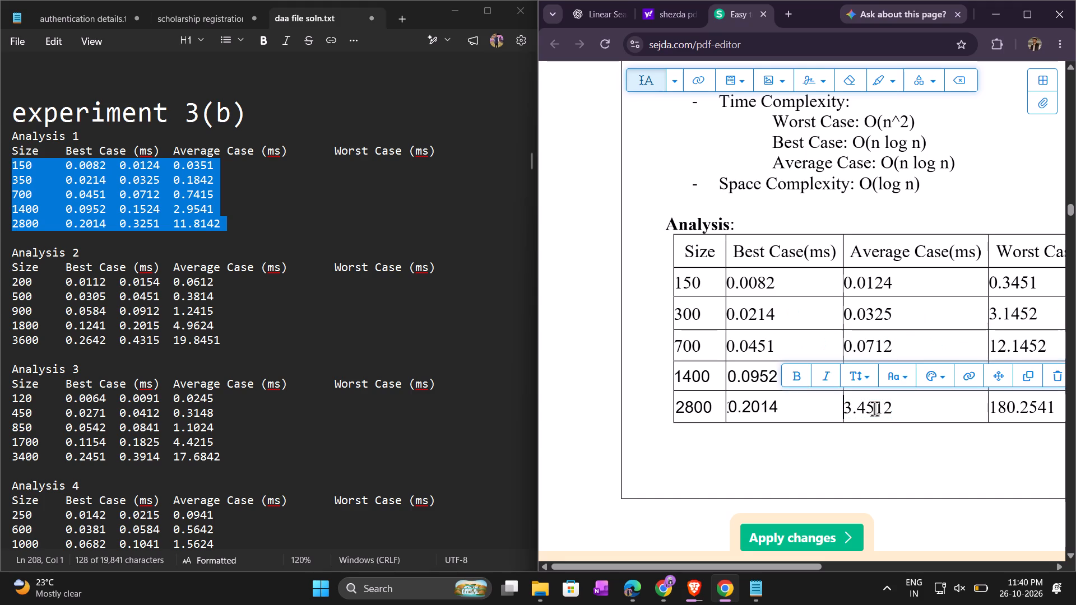
key("ctrl+a")
type("0.3251")
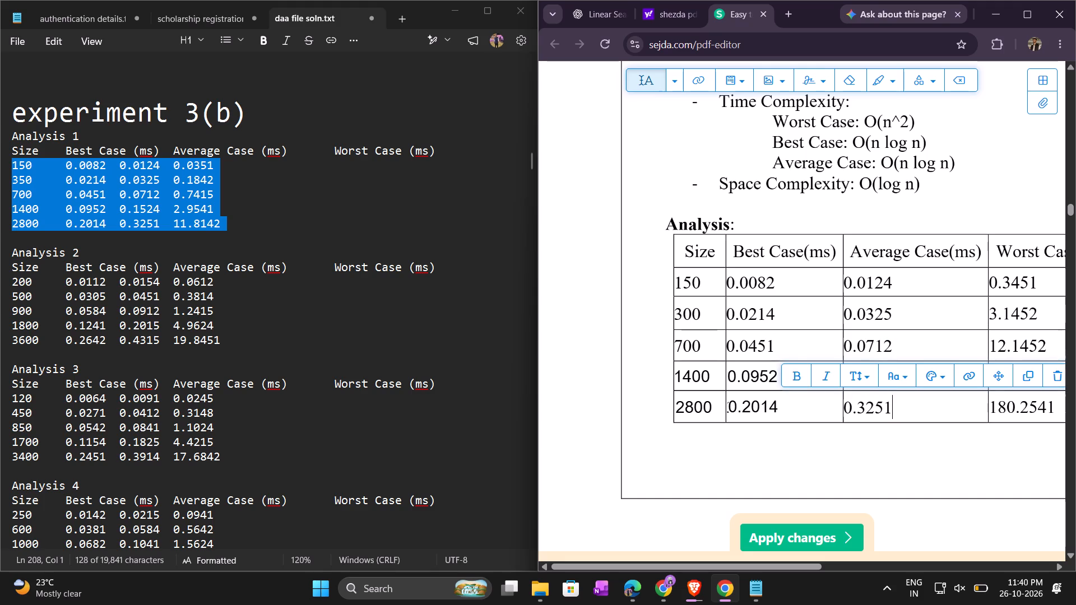
Replace the Worst Case values in the table's first three rows with 0.0351, 0.1842 and 0.7415.
left_click_drag(874, 408, 871, 307)
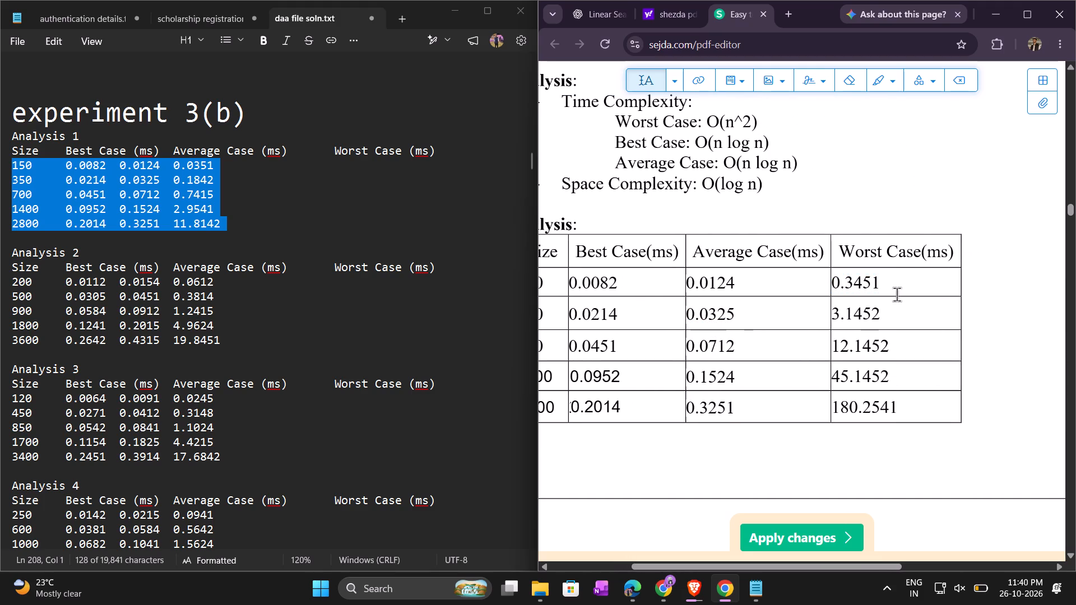
left_click(867, 284)
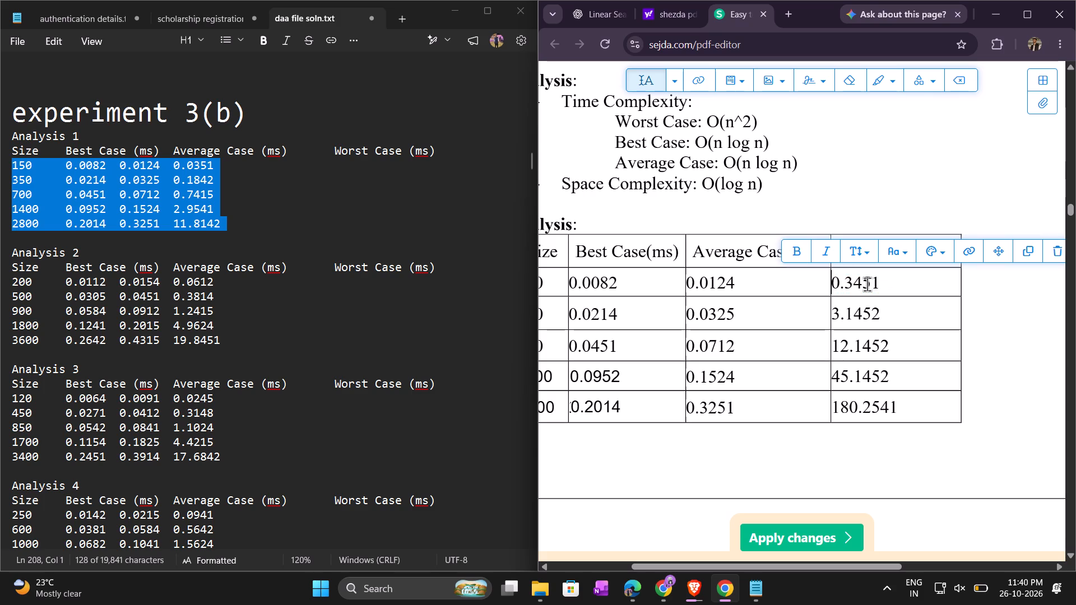
key("ctrl+a")
type("0.03")
type("51")
left_click(874, 318)
key("ctrl+a")
type("0.1842")
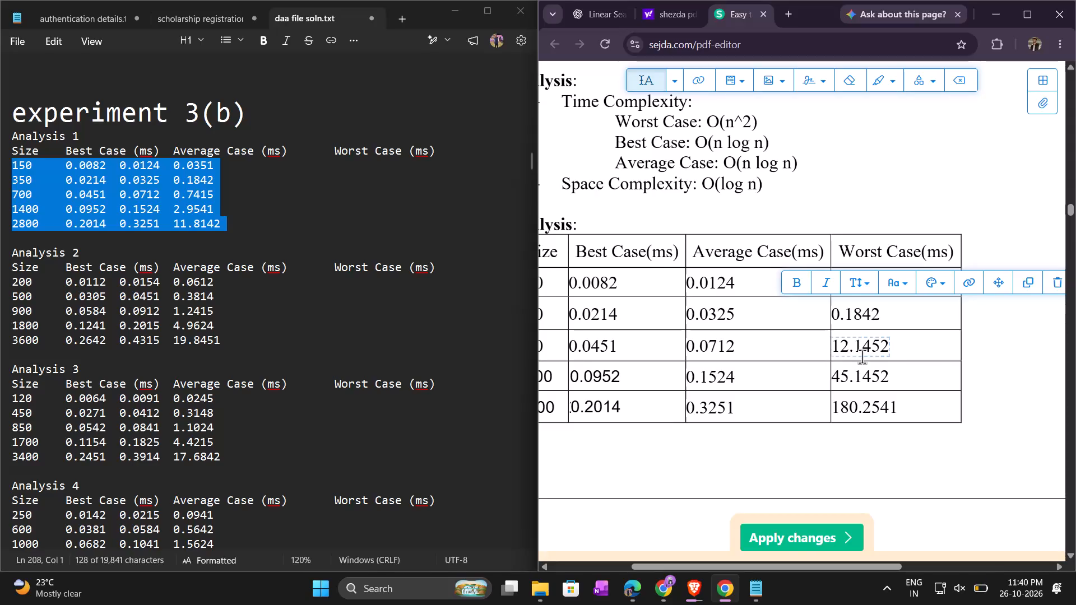
left_click(861, 357)
key("BackSpace")
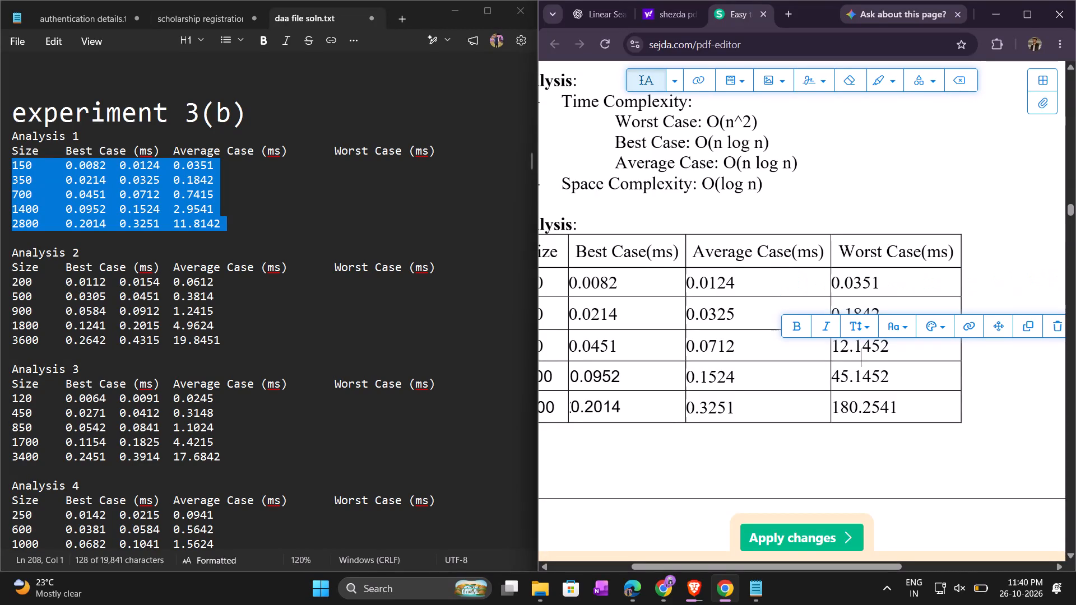
left_click(858, 343)
key("ctrl+a")
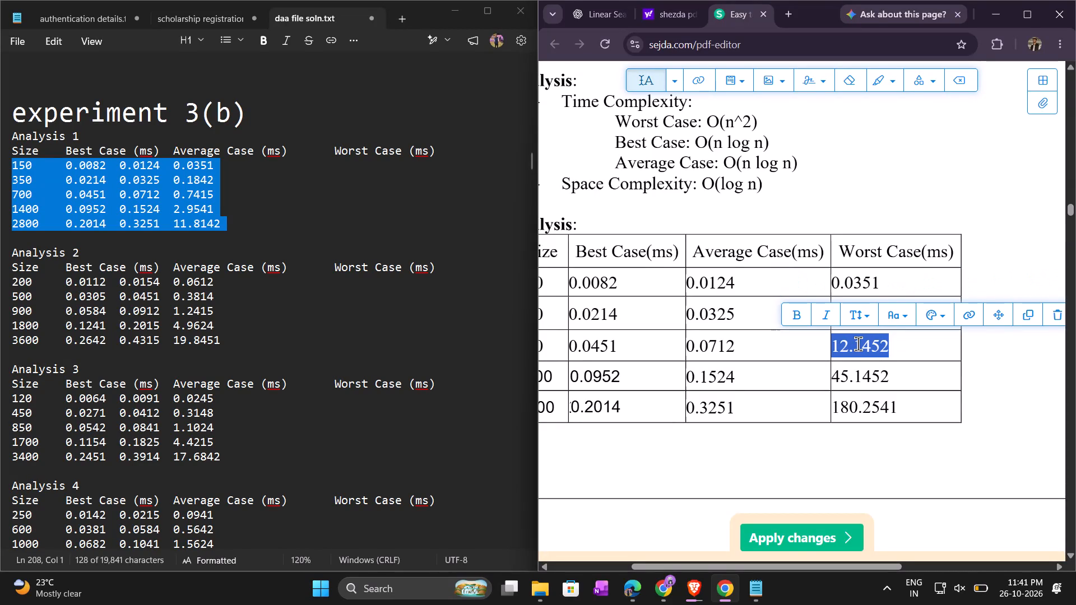
type("0.7415")
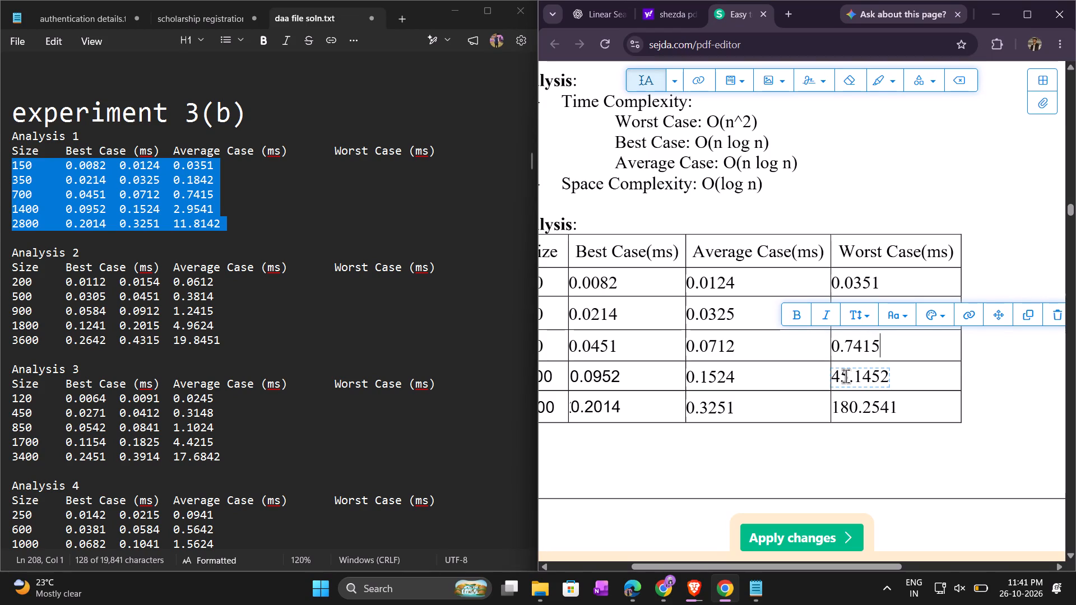
Replace the Worst Case values for sizes 1400 and 2800 with 2.9541 and 11.8142.
left_click(846, 376)
key("ctrl+a")
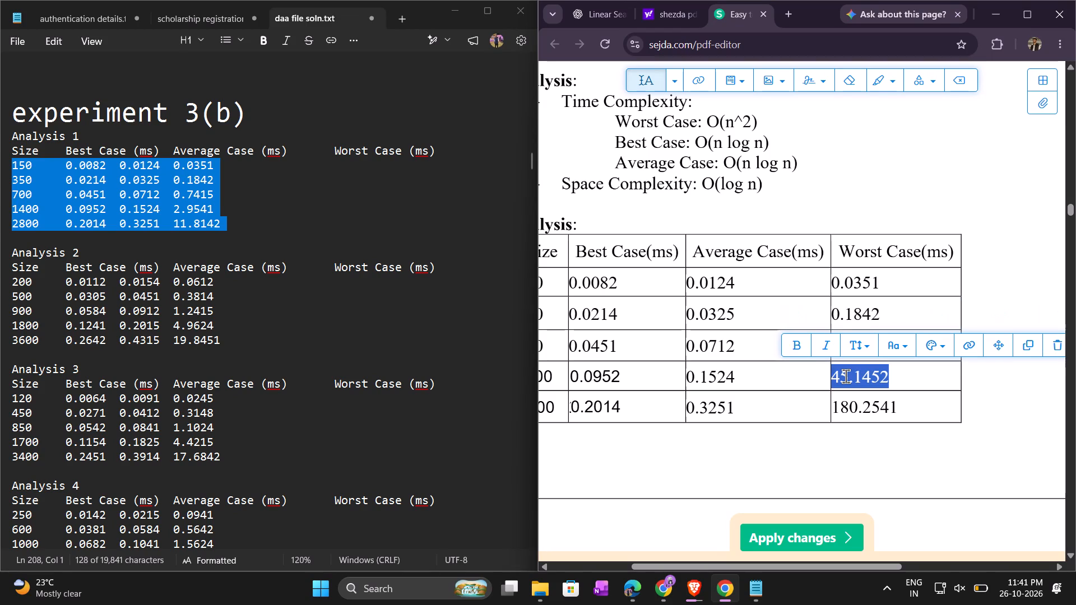
type("2.")
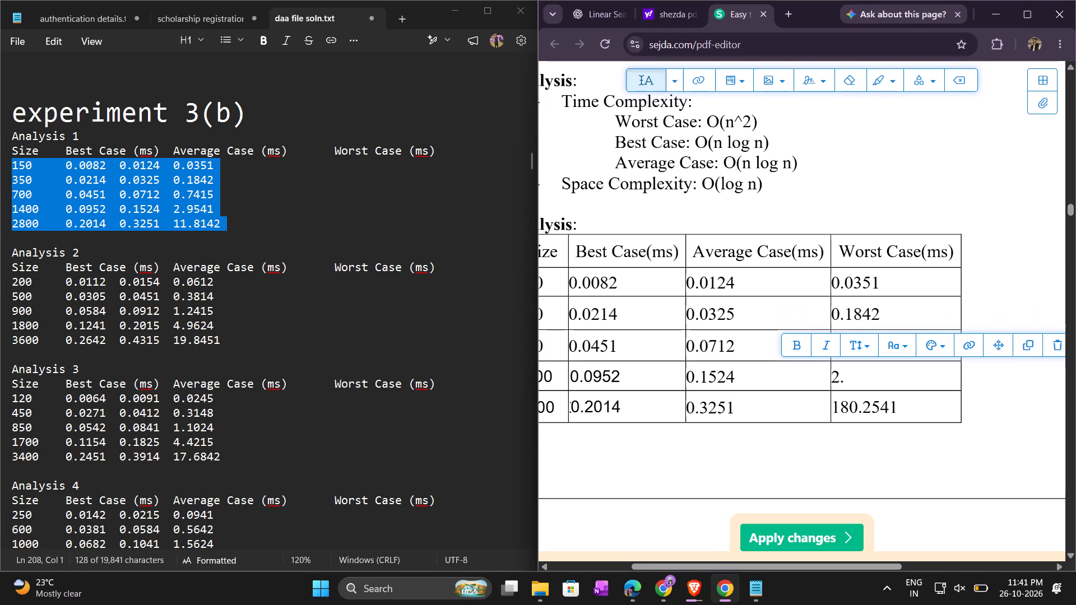
type("9541")
left_click(845, 409)
key("ctrl+a")
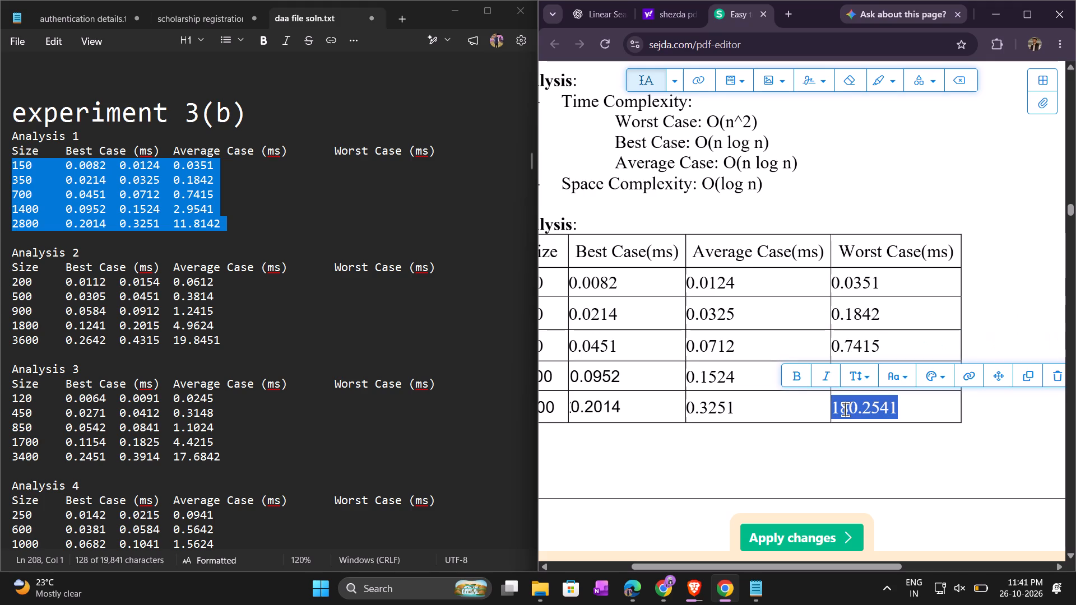
type("11.")
type("8142")
Find the heap sort analysis table in the PDF and highlight the experiment 4(A) Analysis 1 rows in the Notepad notes.
scroll(750, 442, "down", 4)
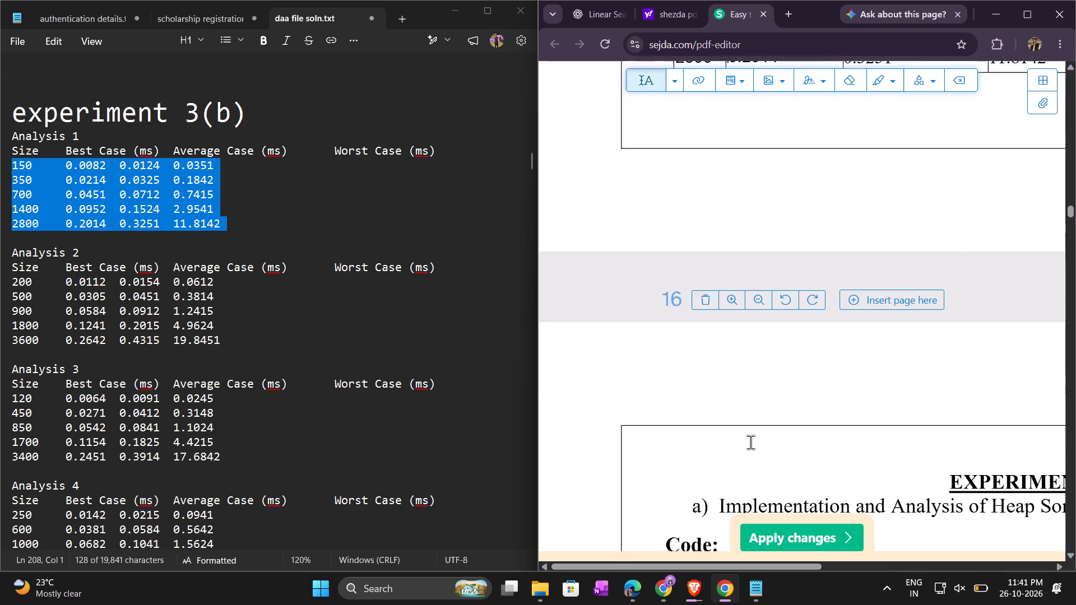
scroll(750, 442, "down", 2)
scroll(750, 442, "left", 1)
scroll(750, 442, "down", 4)
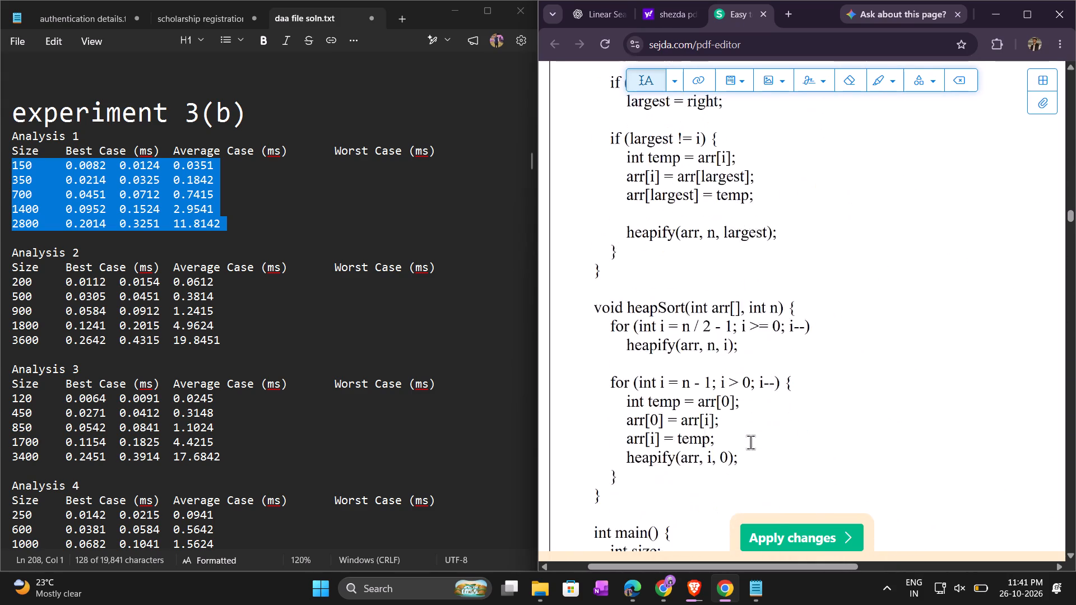
scroll(750, 442, "down", 8)
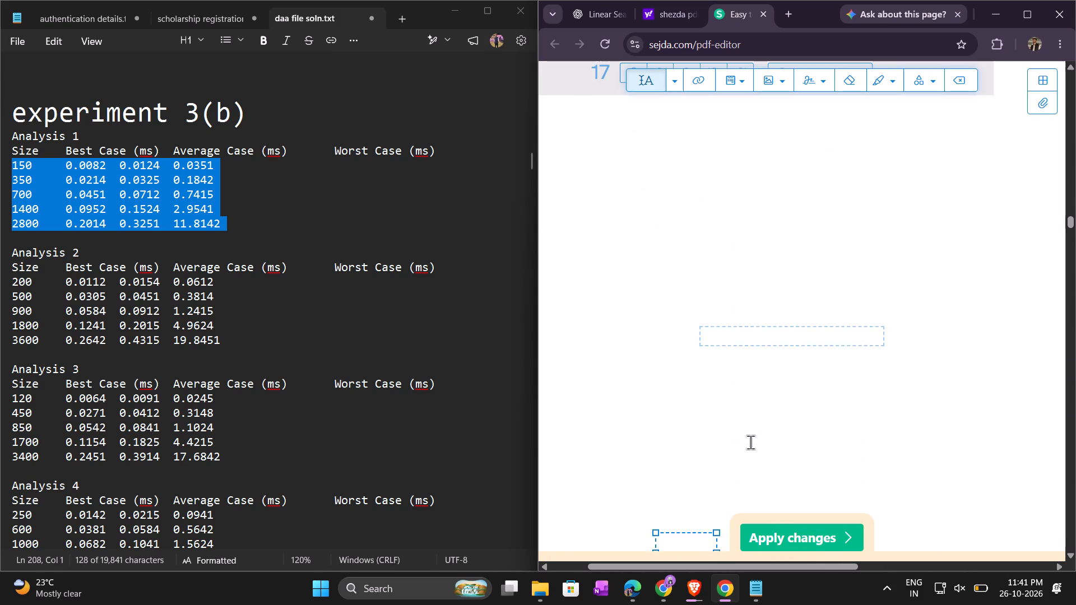
scroll(750, 442, "down", 4)
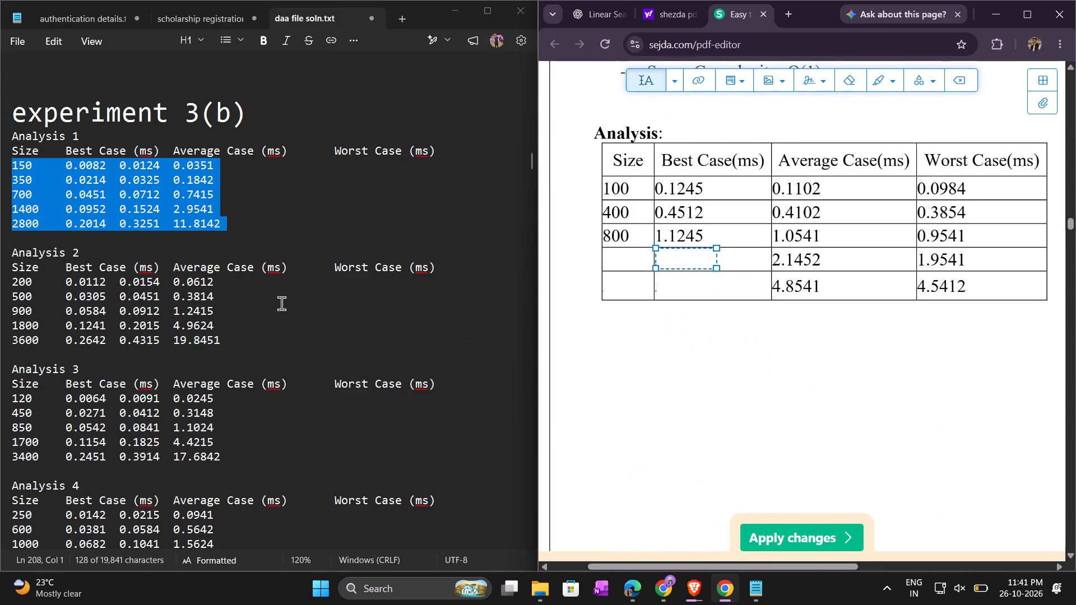
scroll(281, 303, "down", 2)
scroll(281, 303, "up", 2)
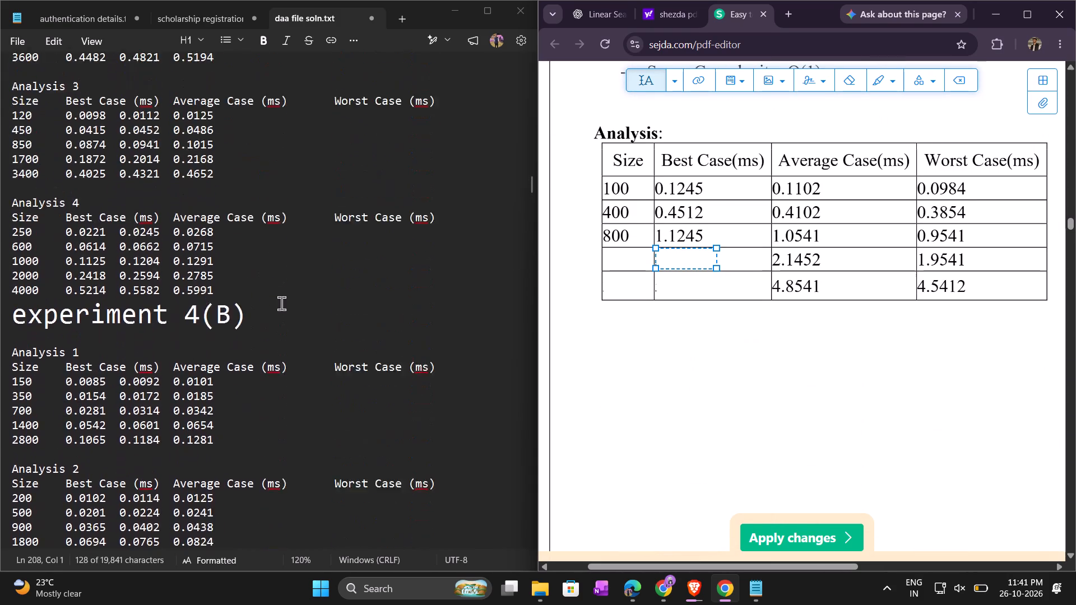
scroll(281, 303, "up", 2)
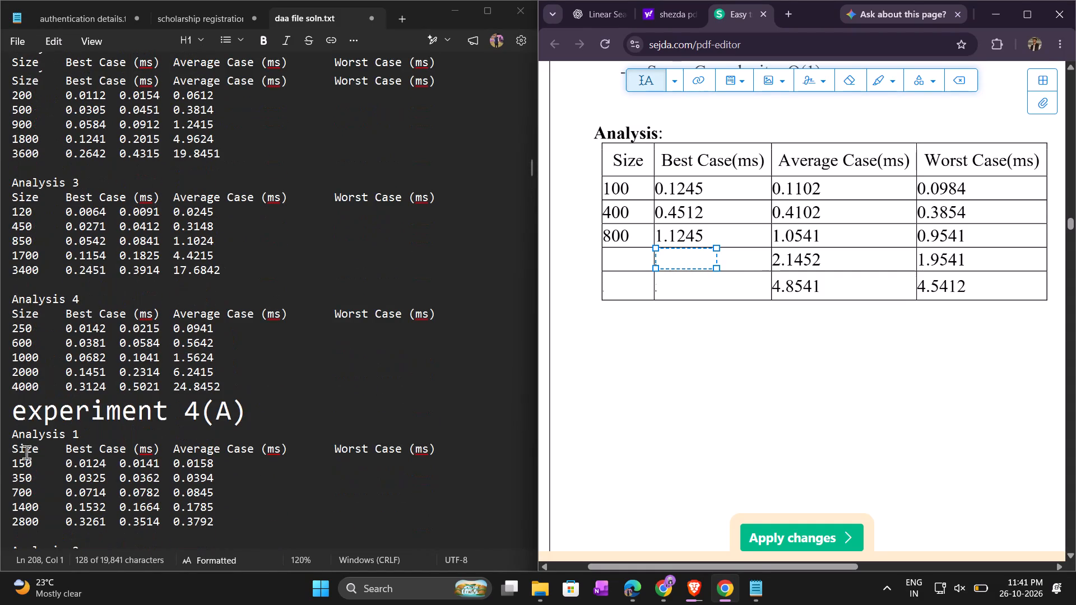
scroll(26, 452, "down", 1)
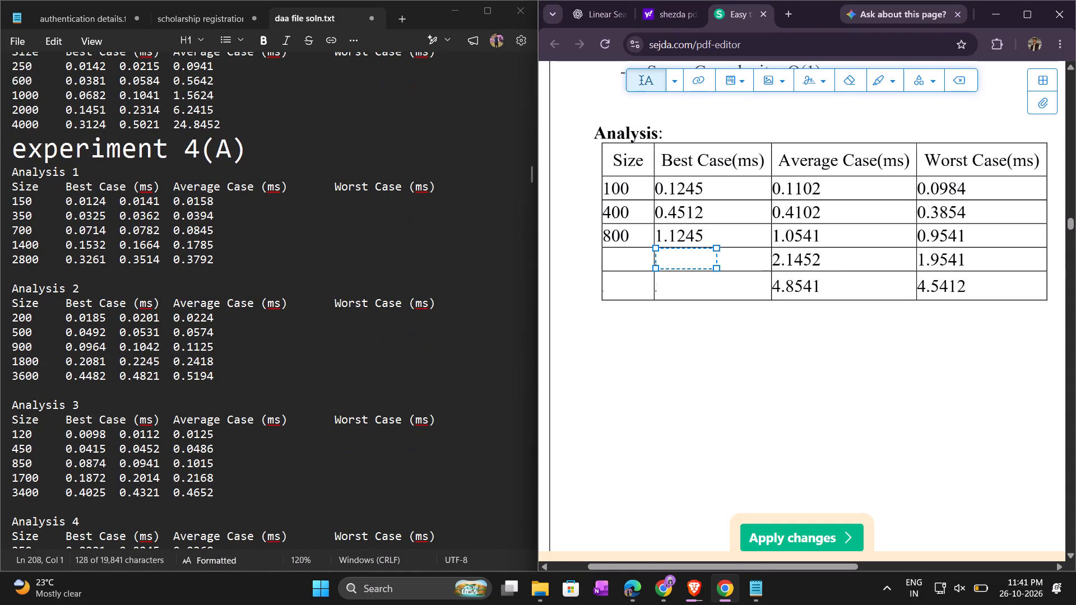
left_click_drag(13, 202, 230, 271)
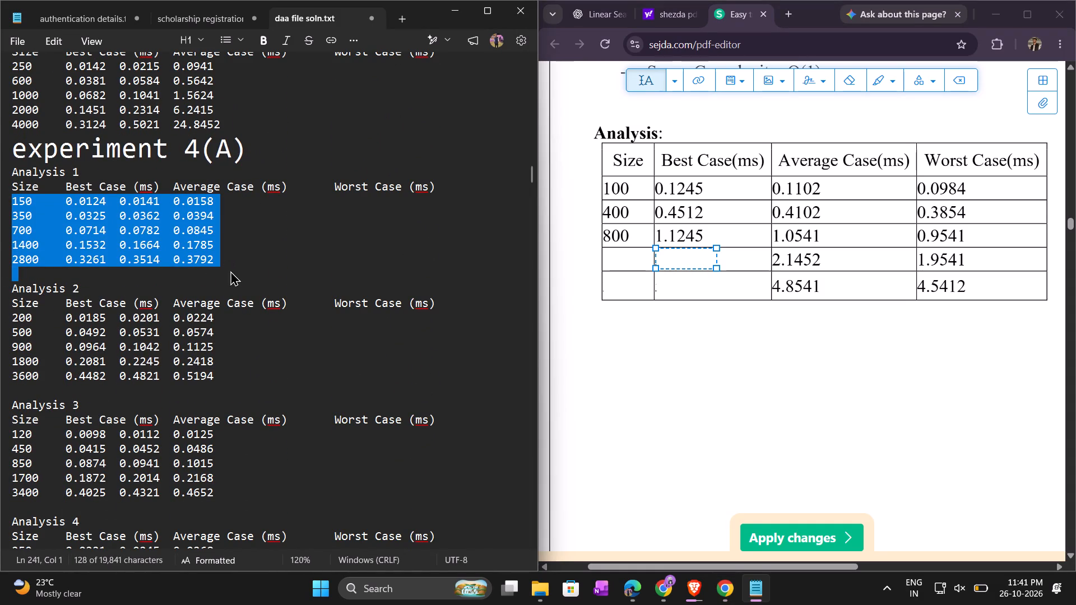
Add four separate text entries below the heap sort analysis table: 1400, 2800, 0.3261 and 0.1532.
left_click(698, 388)
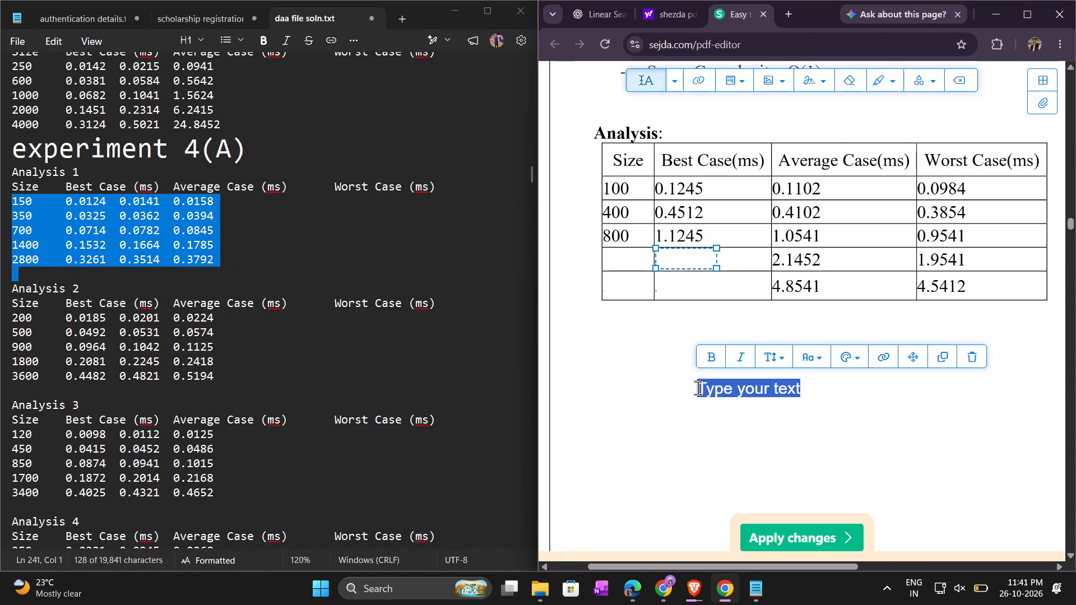
type("1400")
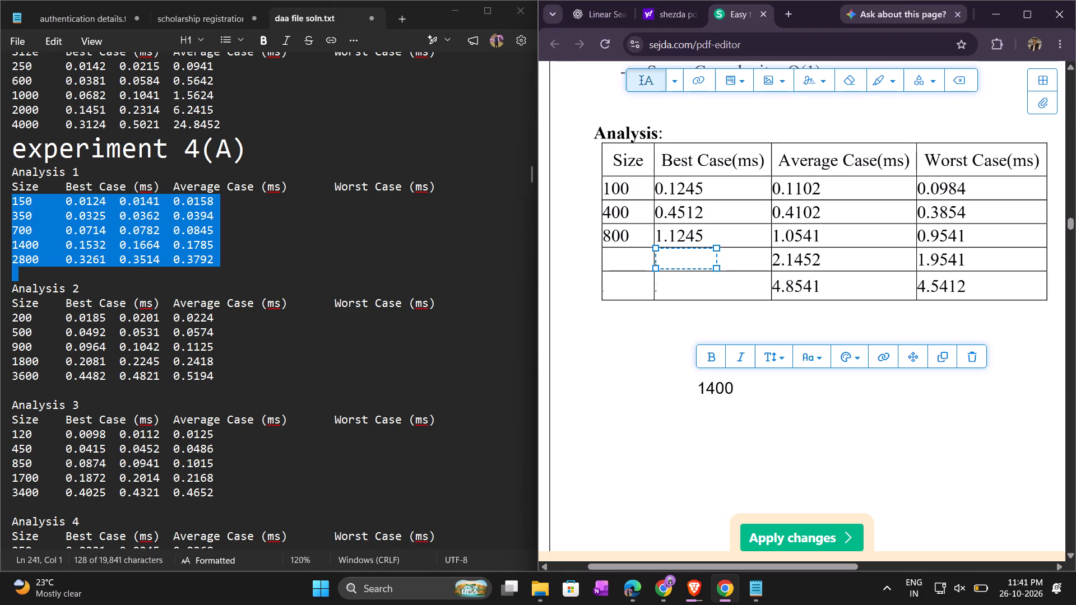
left_click(873, 425)
type("2800")
left_click(798, 462)
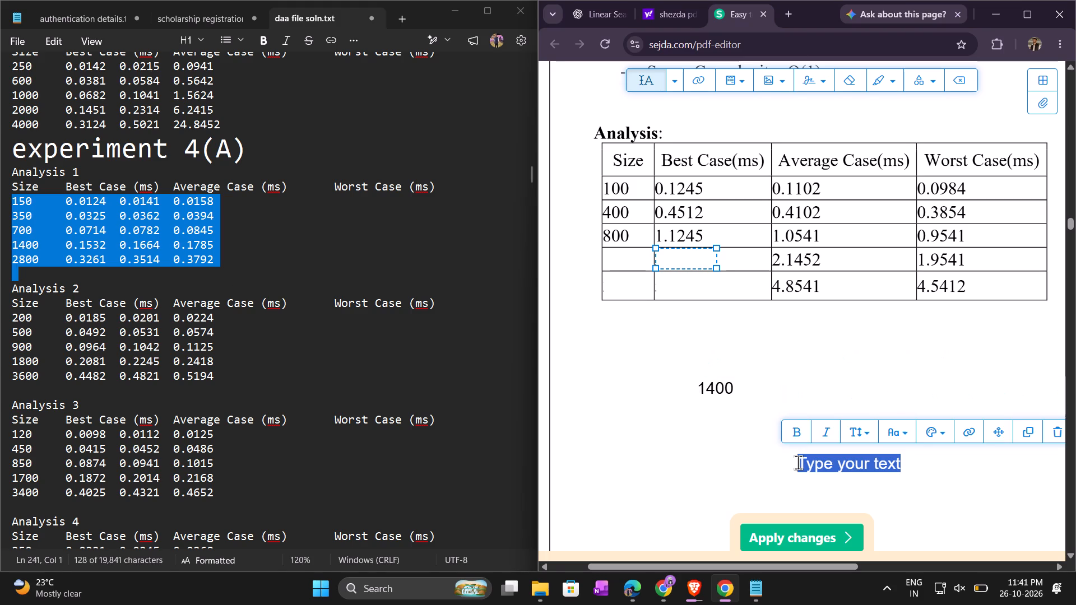
type("0.3261")
left_click(704, 493)
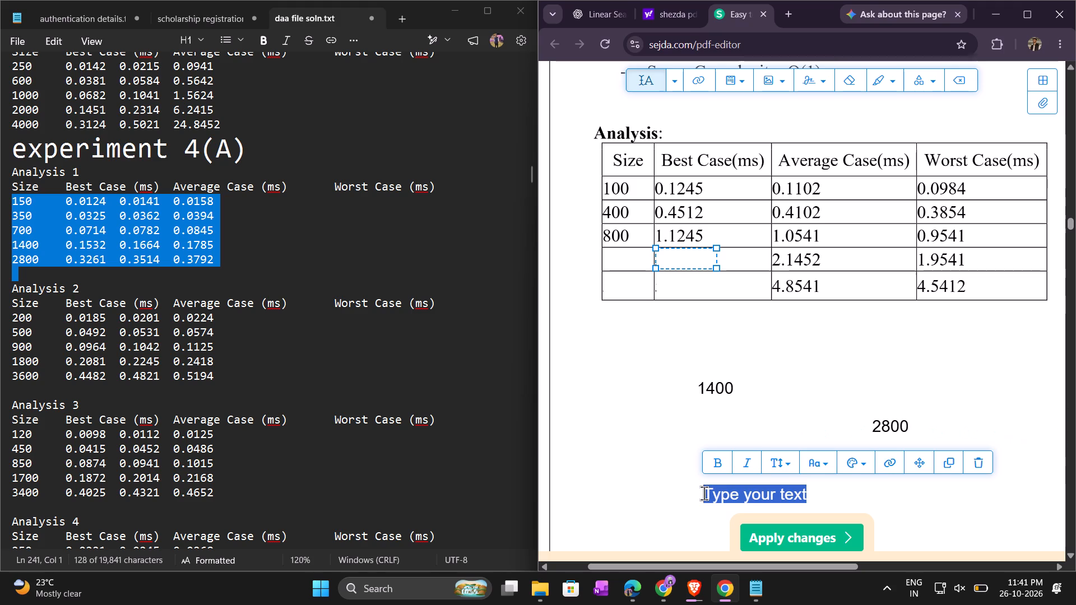
type("0.1532")
Move 1400 and 2800 into the empty Size cells of the table's fourth and fifth rows.
left_click_drag(717, 387, 706, 375)
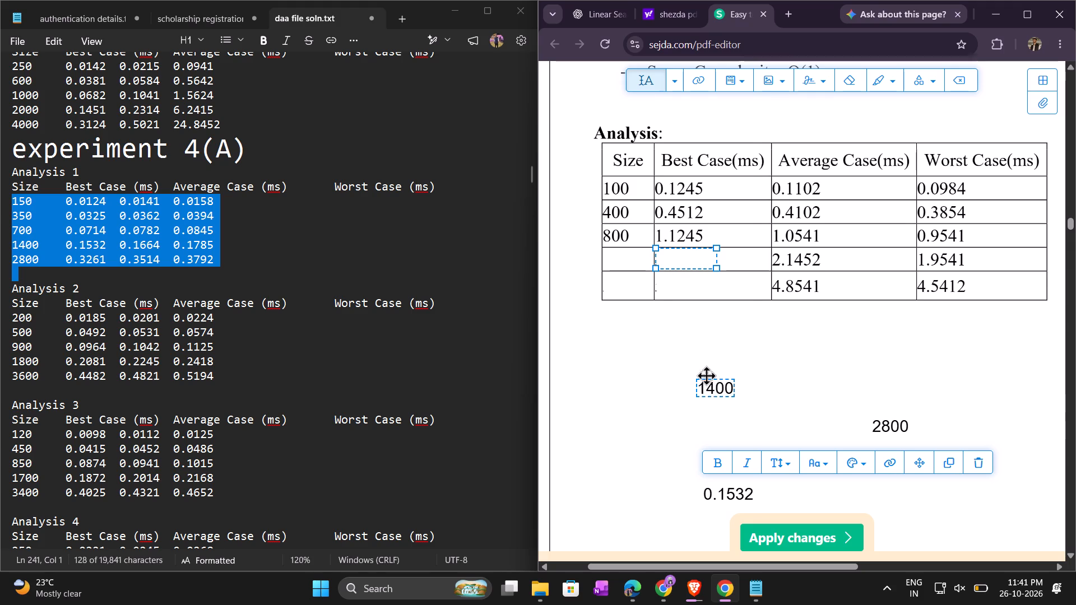
left_click_drag(706, 375, 620, 258)
left_click_drag(896, 426, 627, 286)
Move 0.3261 into the Best Case cell for size 2800 and 0.1532 into the one for size 1400.
left_click_drag(831, 465, 778, 402)
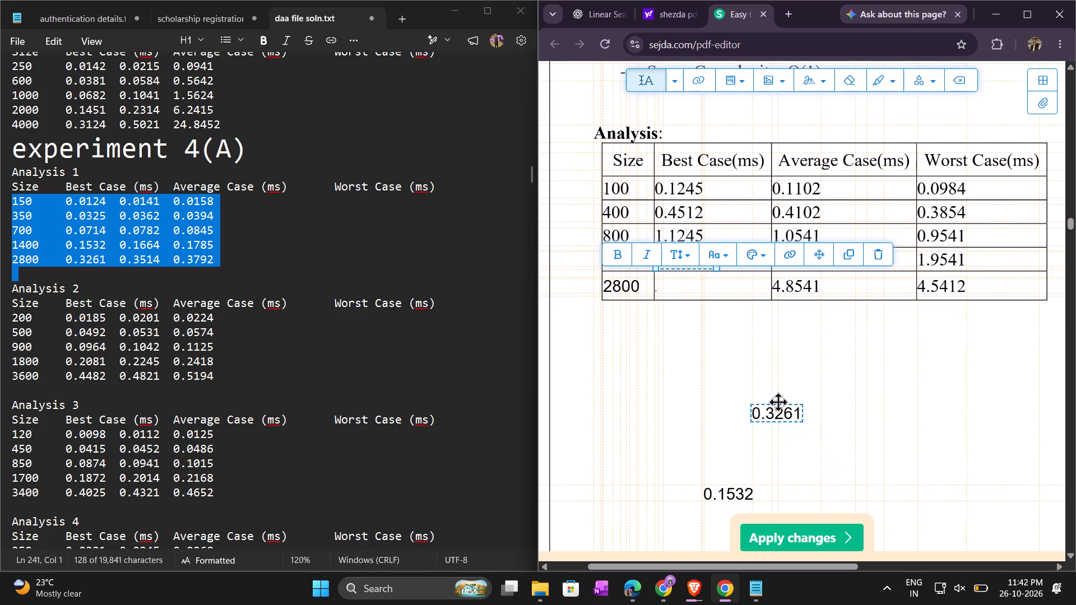
left_click_drag(778, 402, 691, 290)
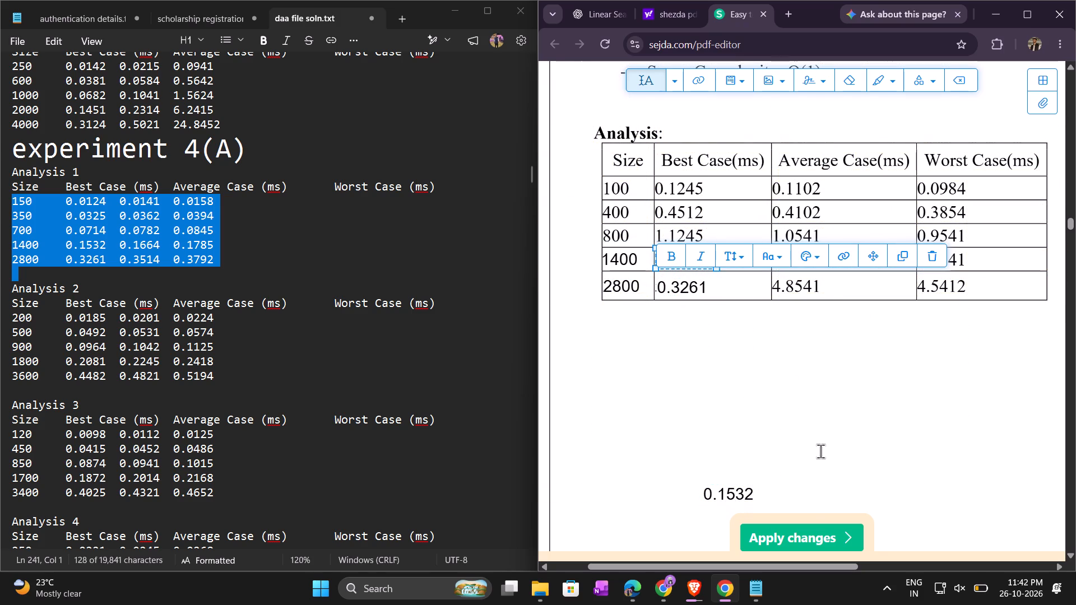
left_click(820, 451)
key("BackSpace")
left_click_drag(729, 500, 679, 260)
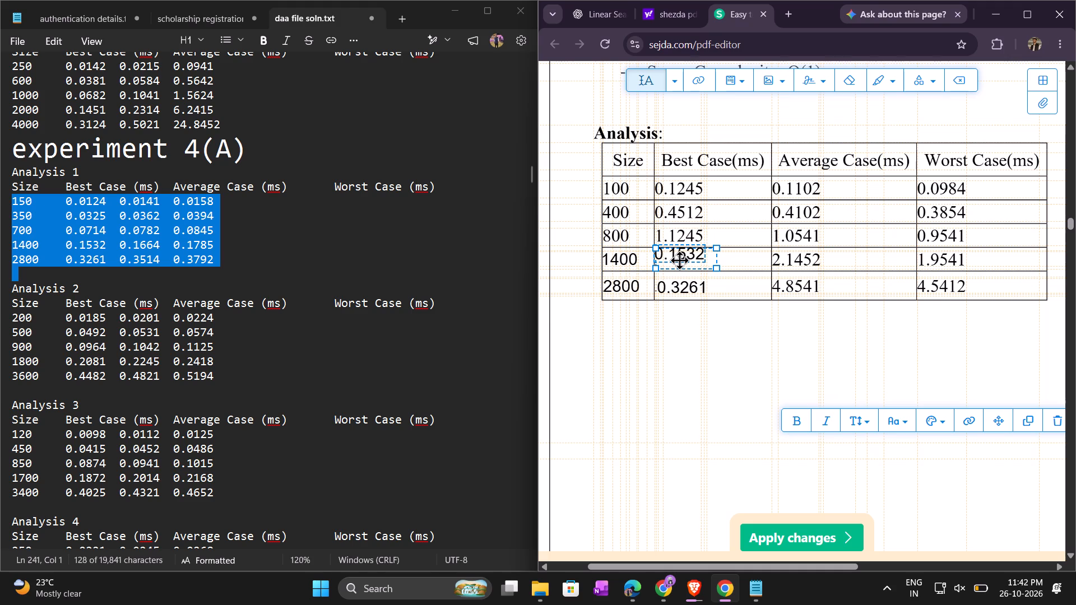
Nudge the 0.1532 entry slightly down to line up with the size 1400 row in the Best Case column.
left_click_drag(679, 260, 680, 266)
Change the first three Size values in the heap sort analysis table, working upward from the third row, to 700, 350 and 150.
left_click(611, 230)
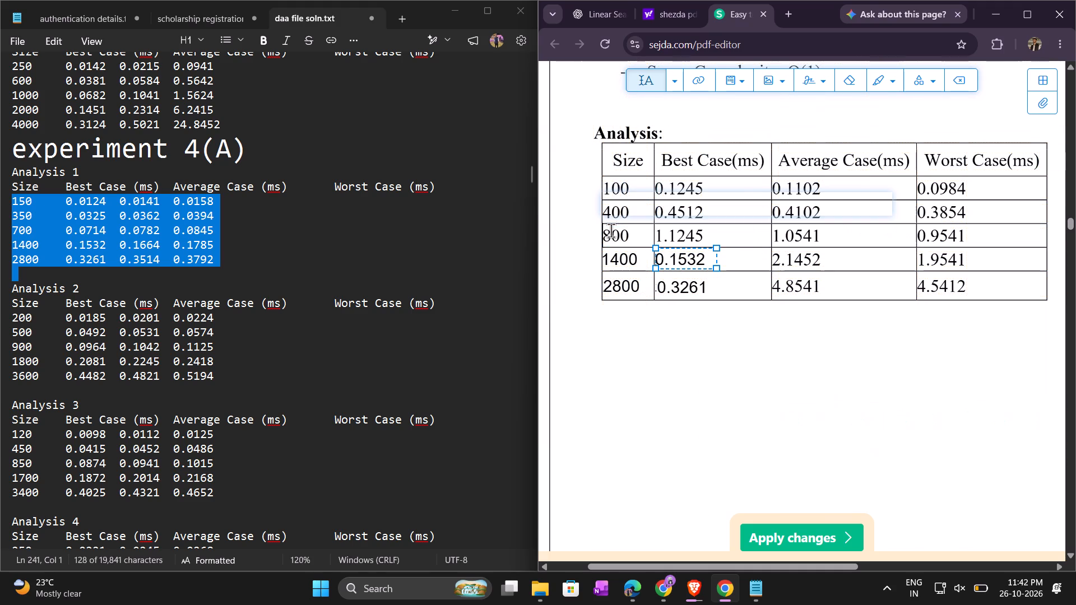
key("Right")
key("BackSpace")
key("7")
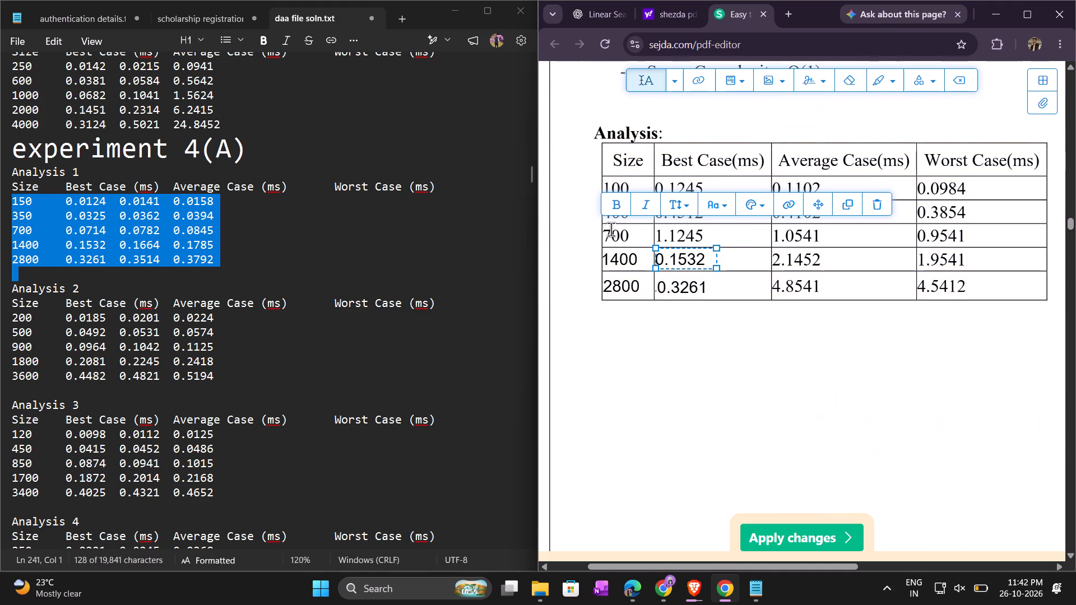
left_click(609, 220)
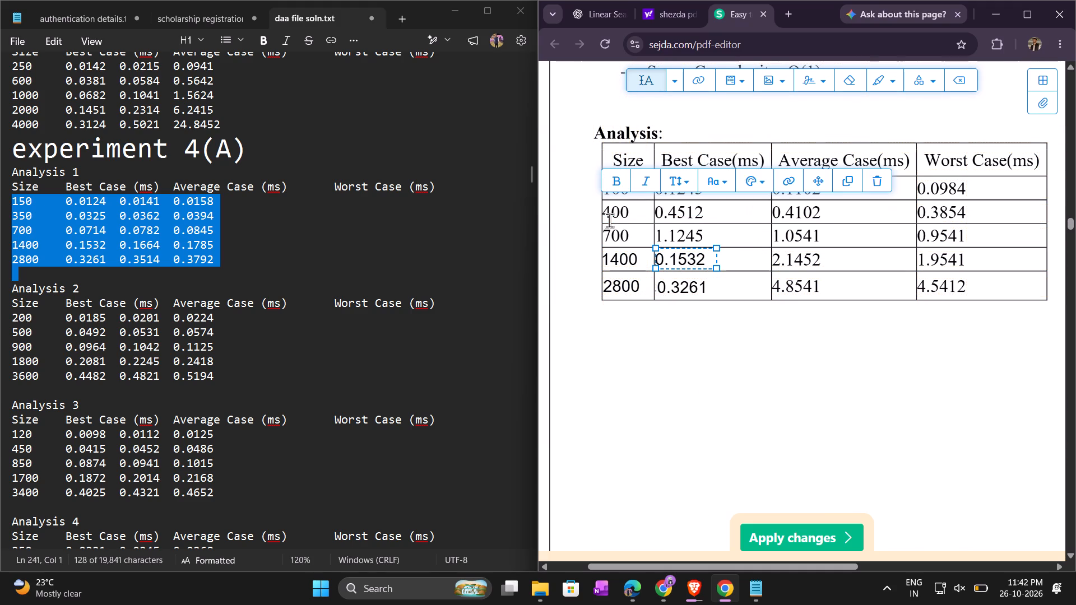
key("Right")
key("Right")
key("BackSpace")
key("BackSpace")
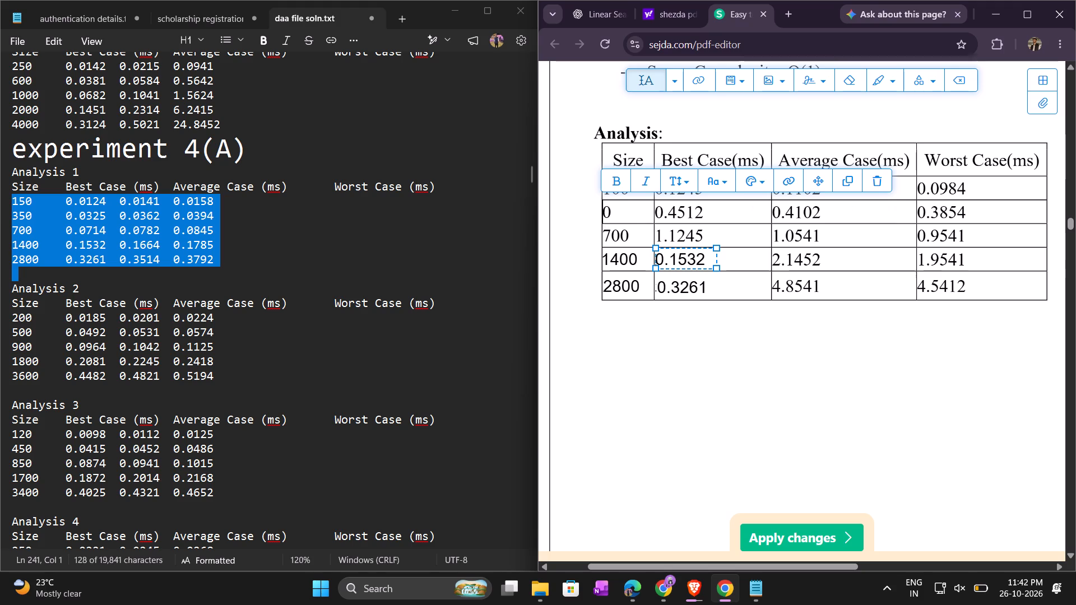
type("35")
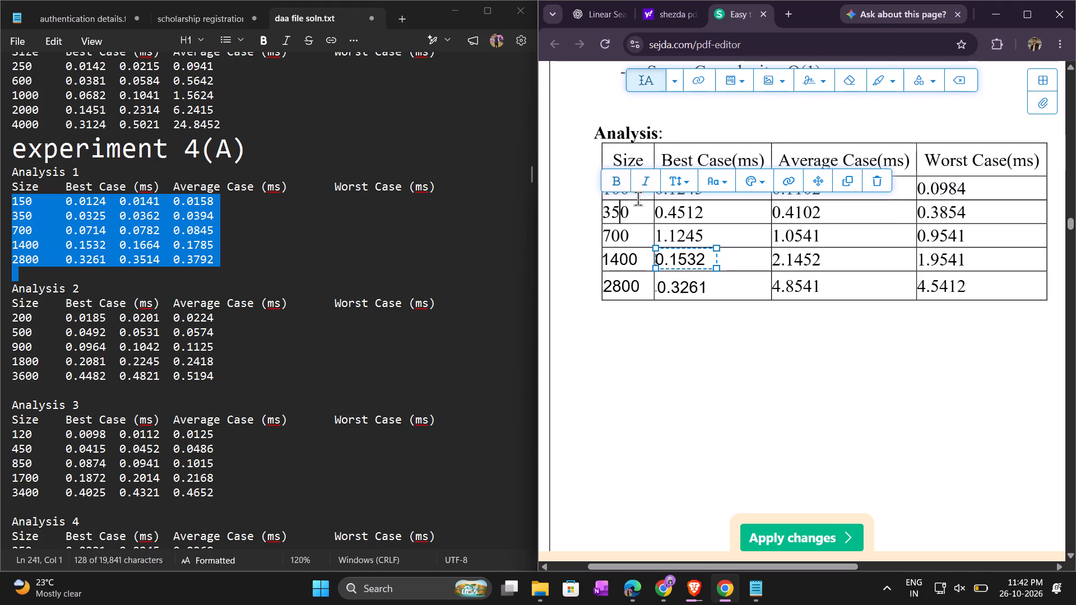
left_click(638, 198)
key("BackSpace")
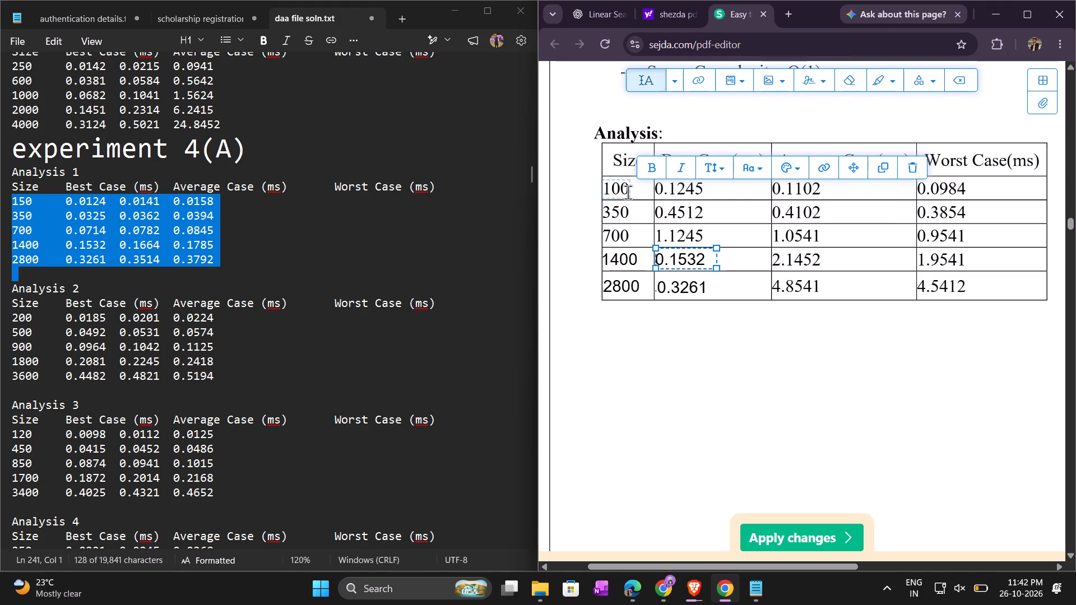
left_click(628, 192)
left_click(628, 192, "ctrl")
key("ctrl+a")
type("150")
Replace the Best Case values for sizes 150, 350 and 700 with 0.0124, 0.0325 and 0.0714.
left_click(692, 189)
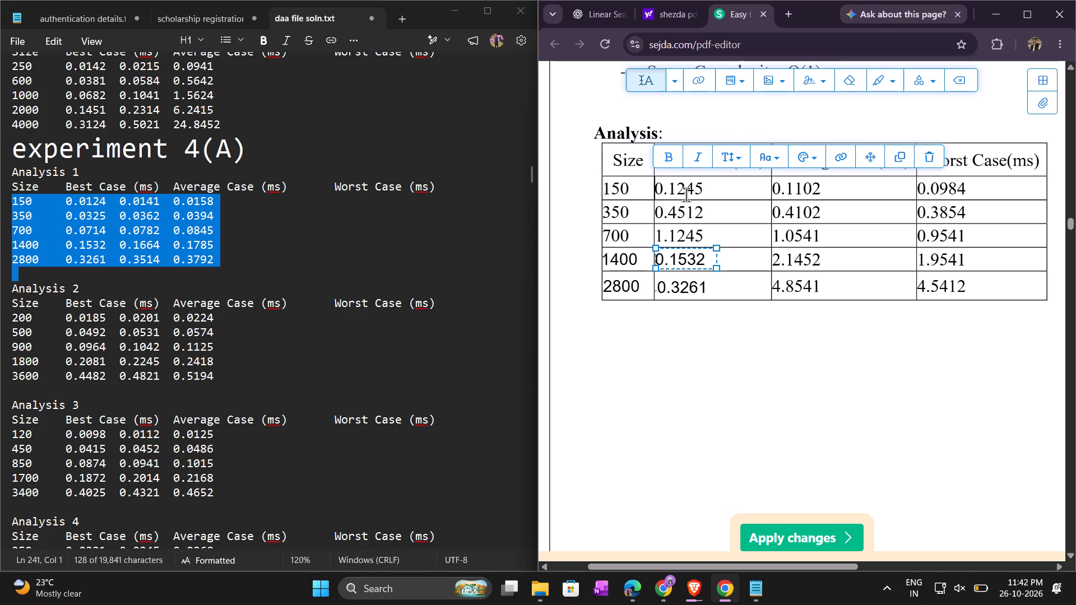
key("ctrl+a")
type("0.0124")
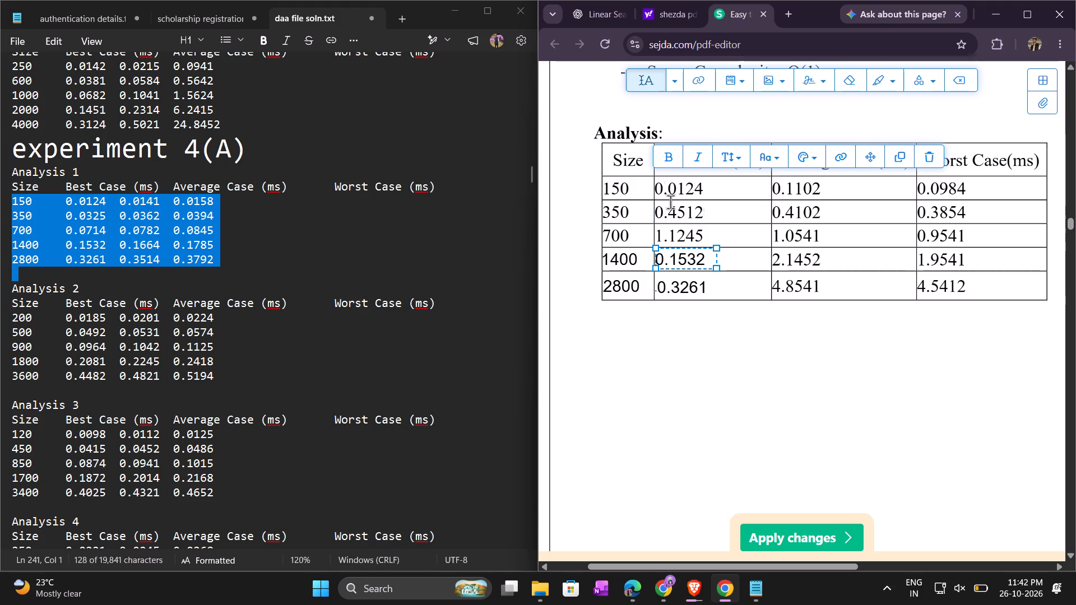
left_click(679, 213)
key("ctrl+a")
type("0.032")
key("5")
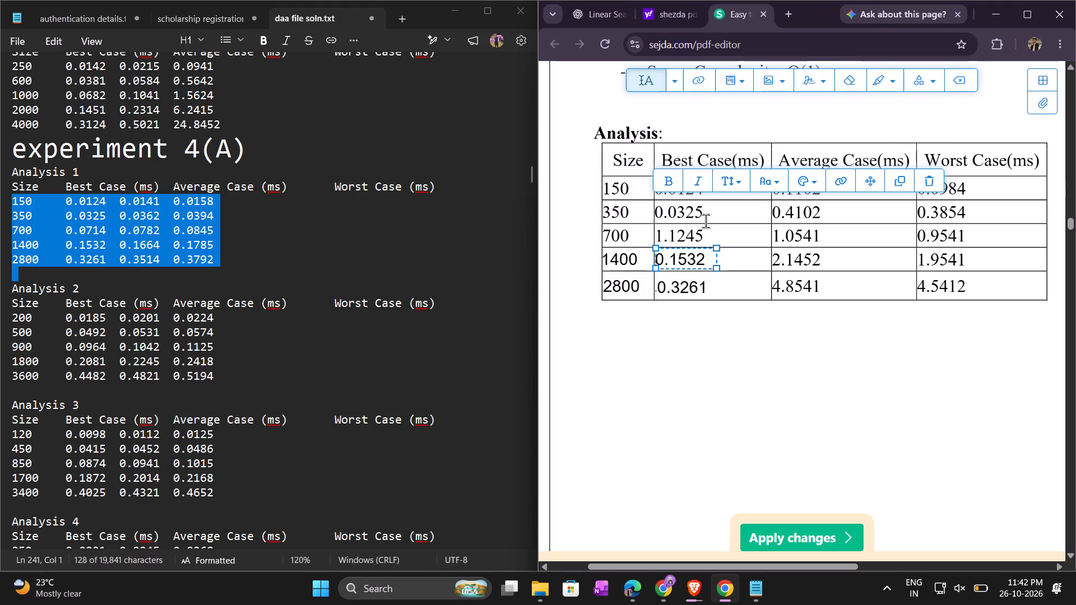
left_click(697, 240)
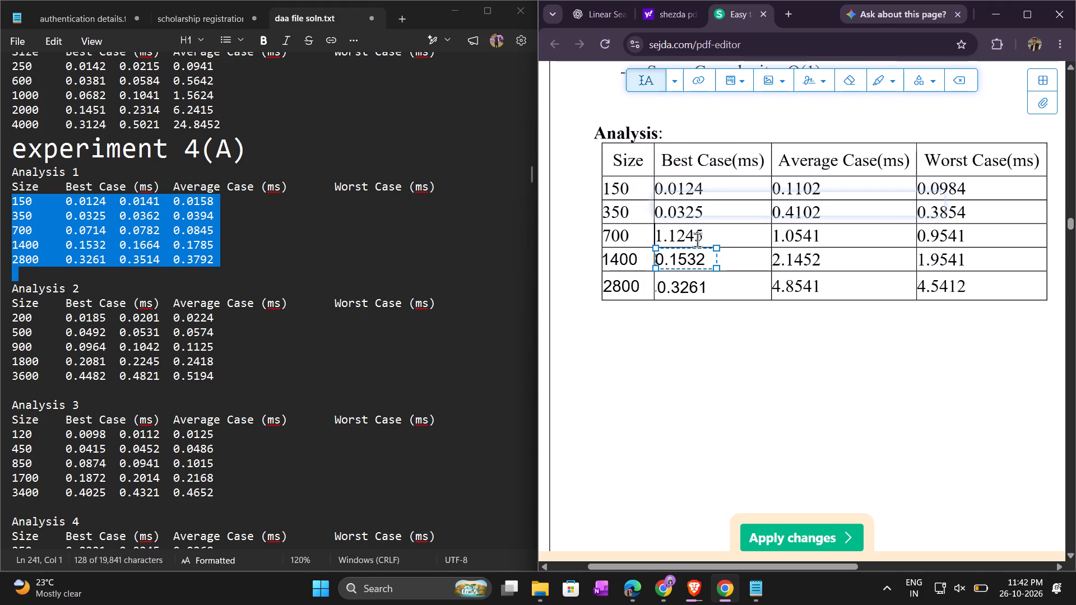
key("ctrl+a")
type("0.")
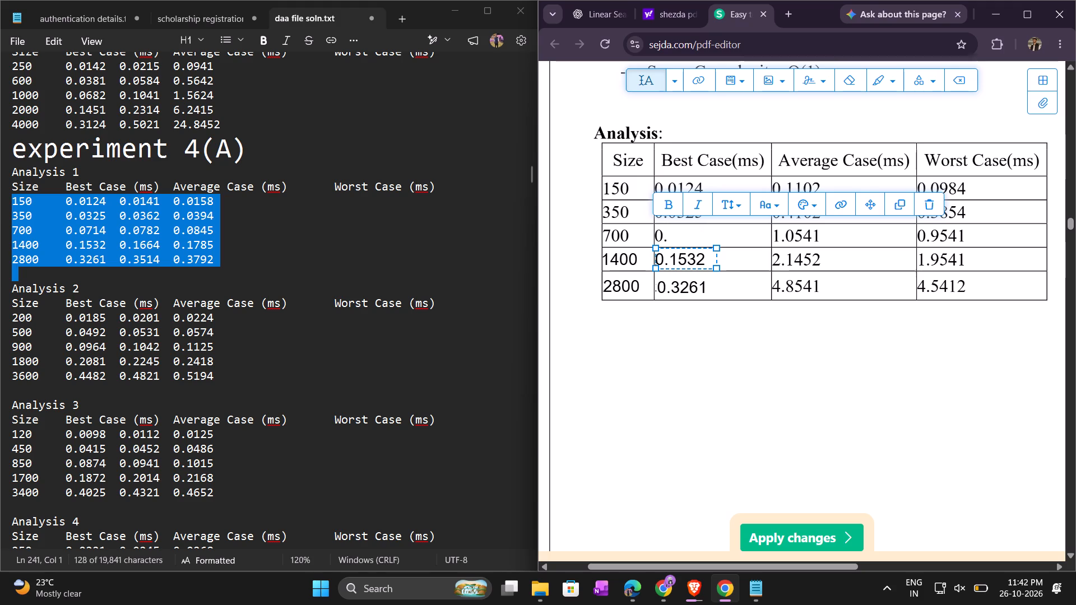
key("0")
type("714")
Replace the five Average Case values, from size 150 to 2800, with 0.0141, 0.0362, 0.0782, 0.1664 and 0.3514.
scroll(755, 257, "up", 1)
left_click(796, 230)
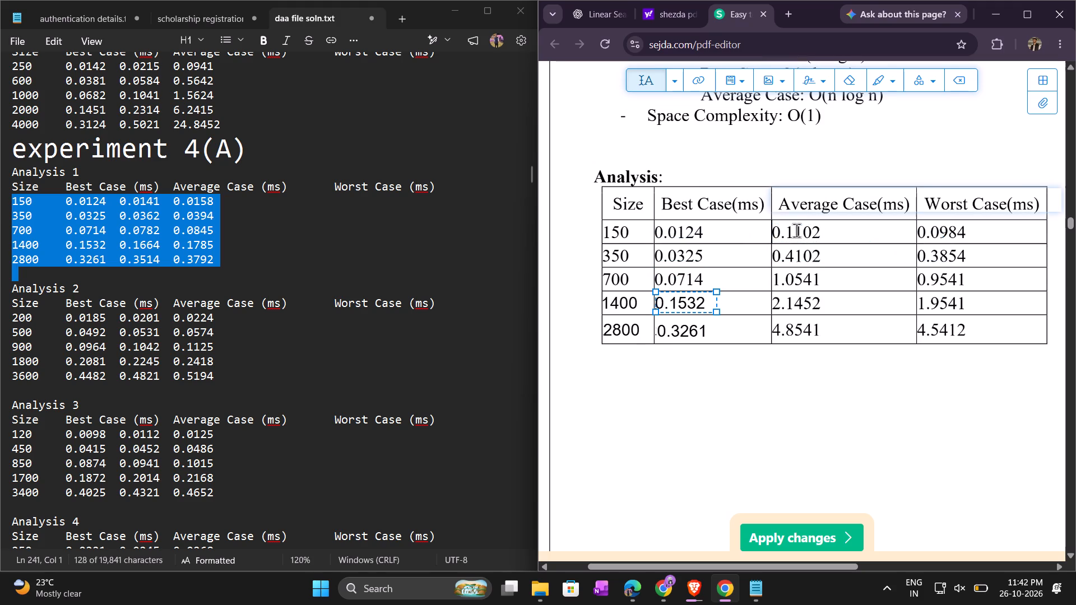
key("ctrl+a")
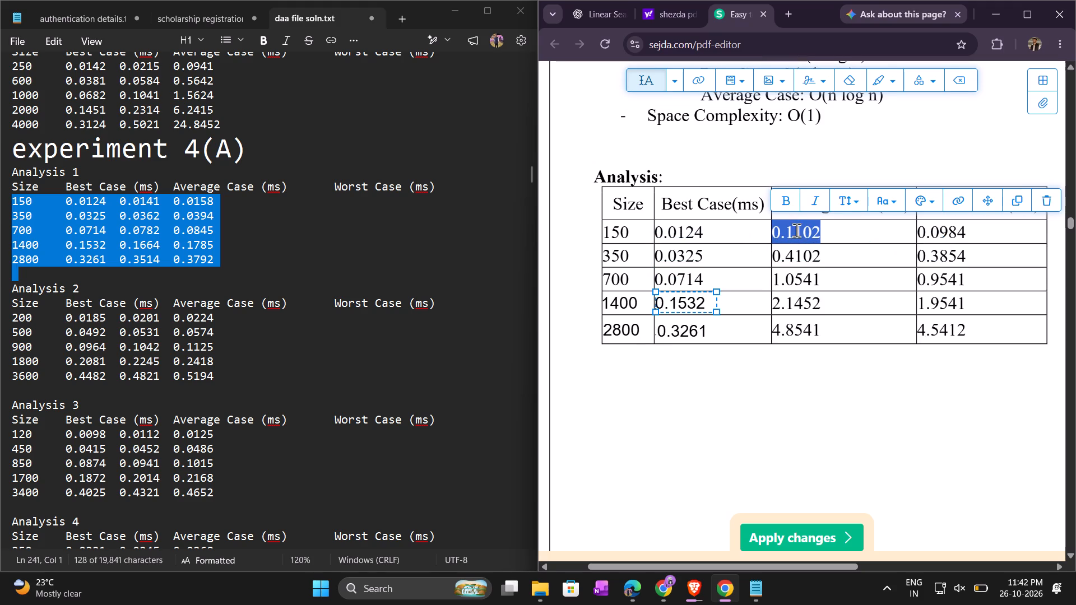
type("0.0141")
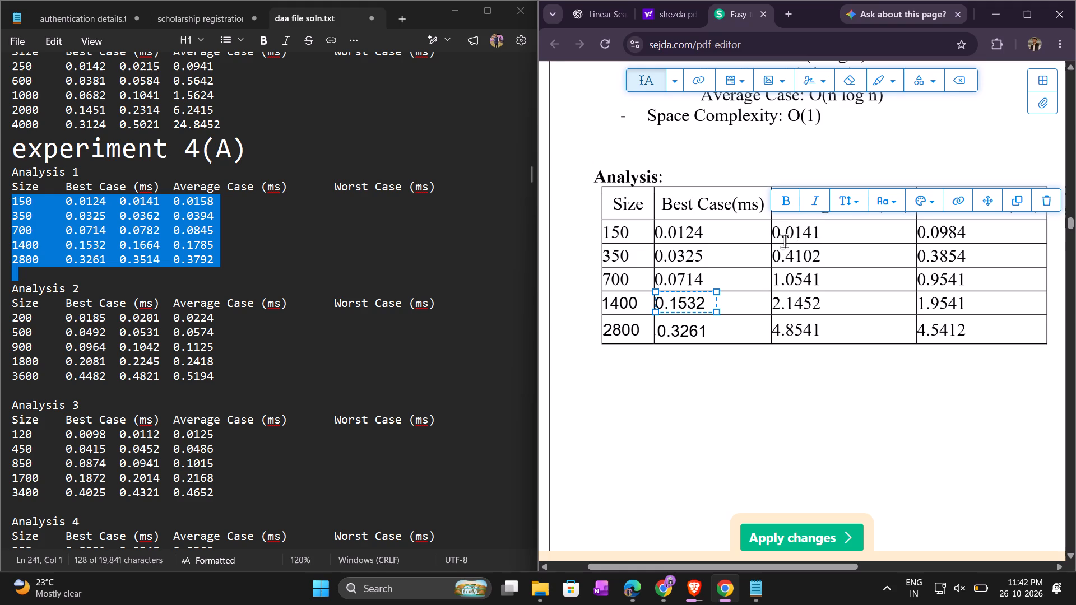
left_click(788, 249)
key("ctrl+a")
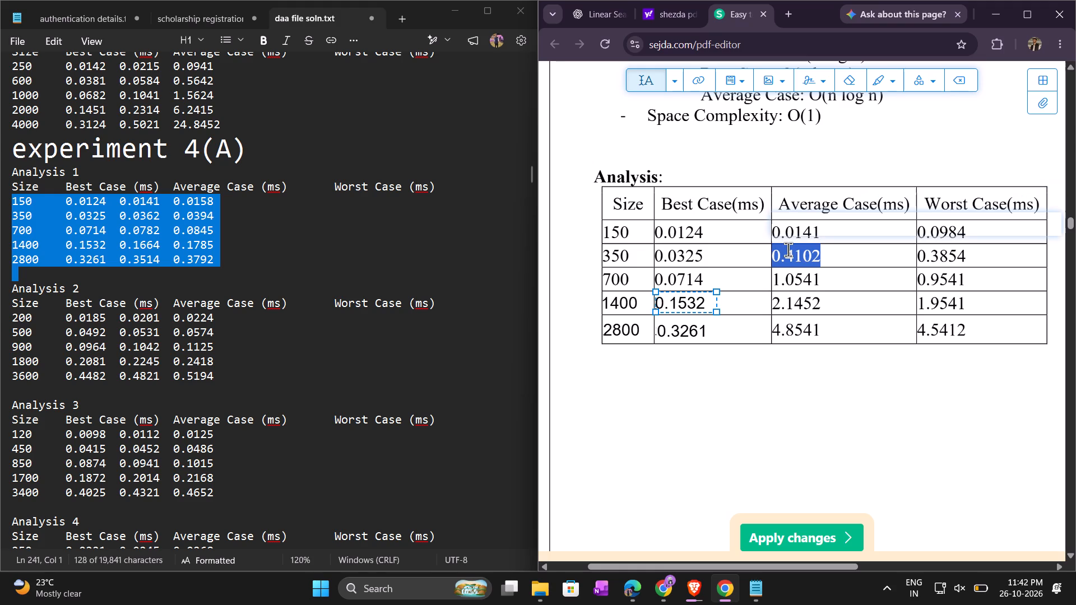
type("0.0362")
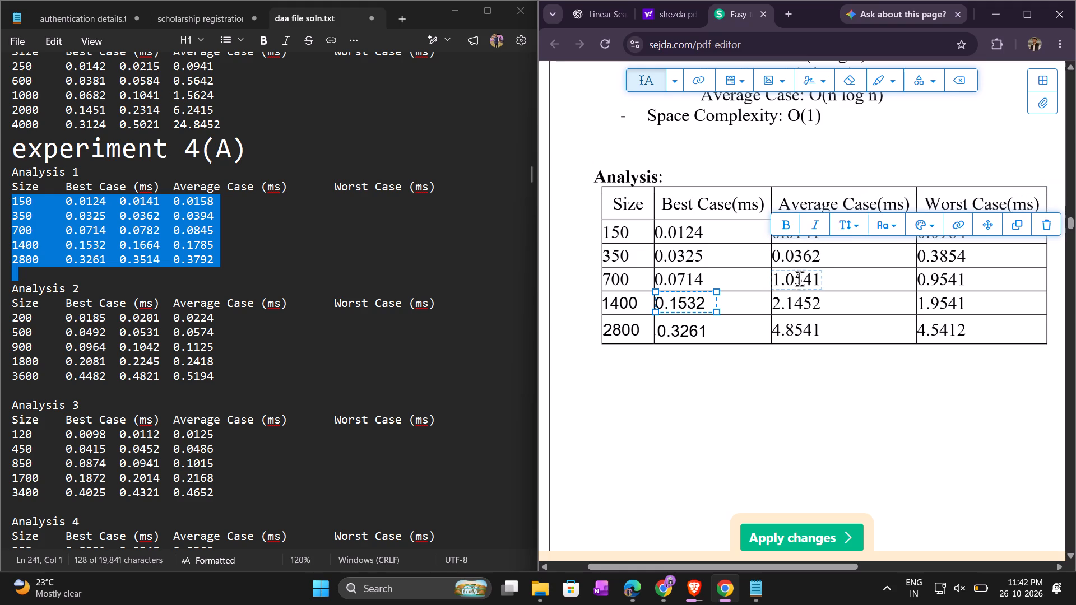
left_click(799, 279)
key("ctrl+a")
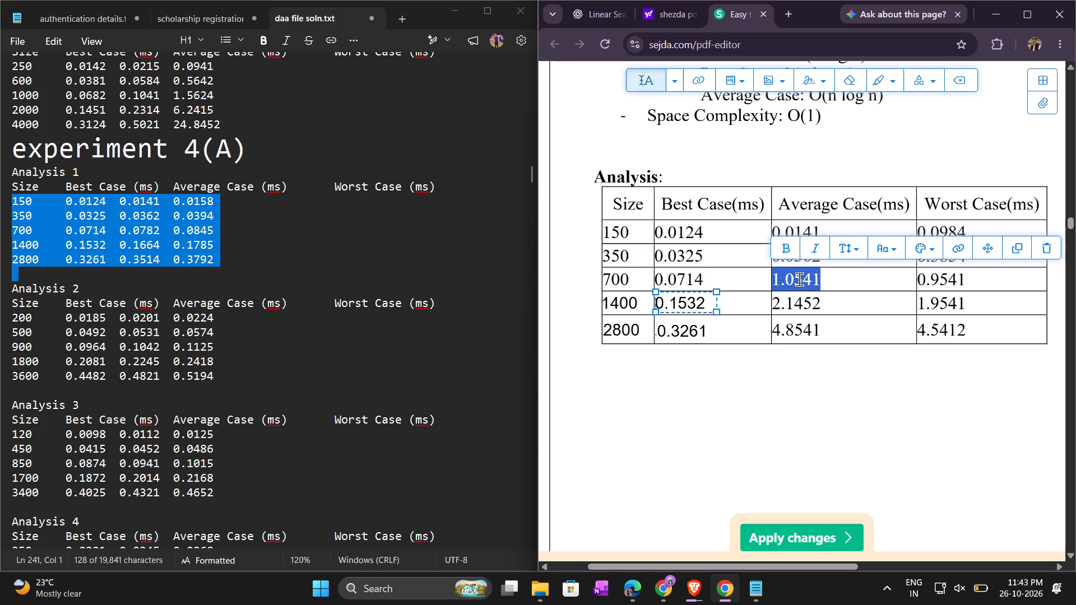
type("0.0")
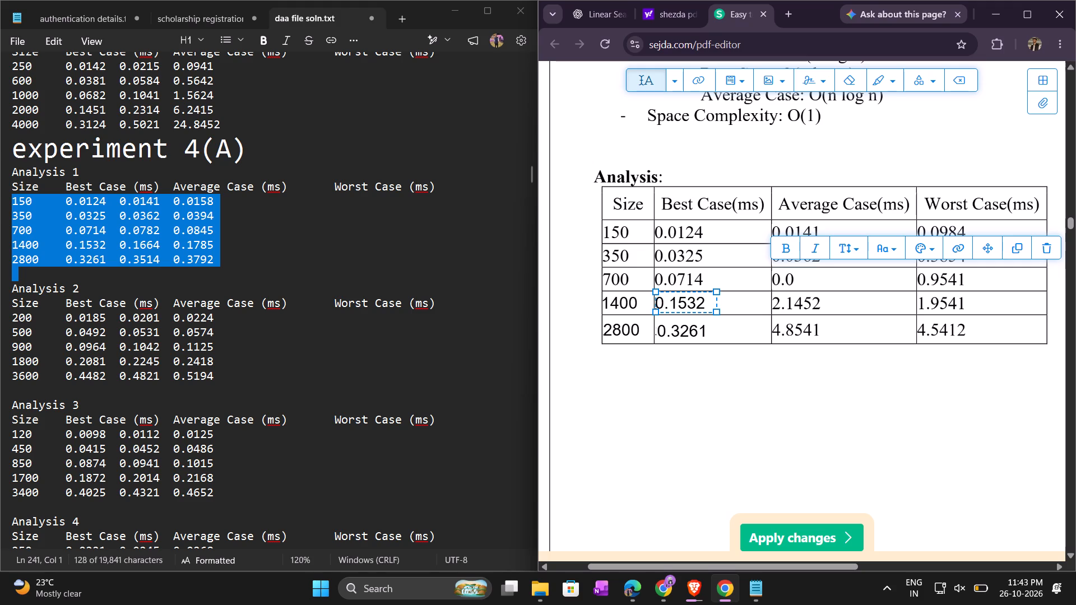
type("782")
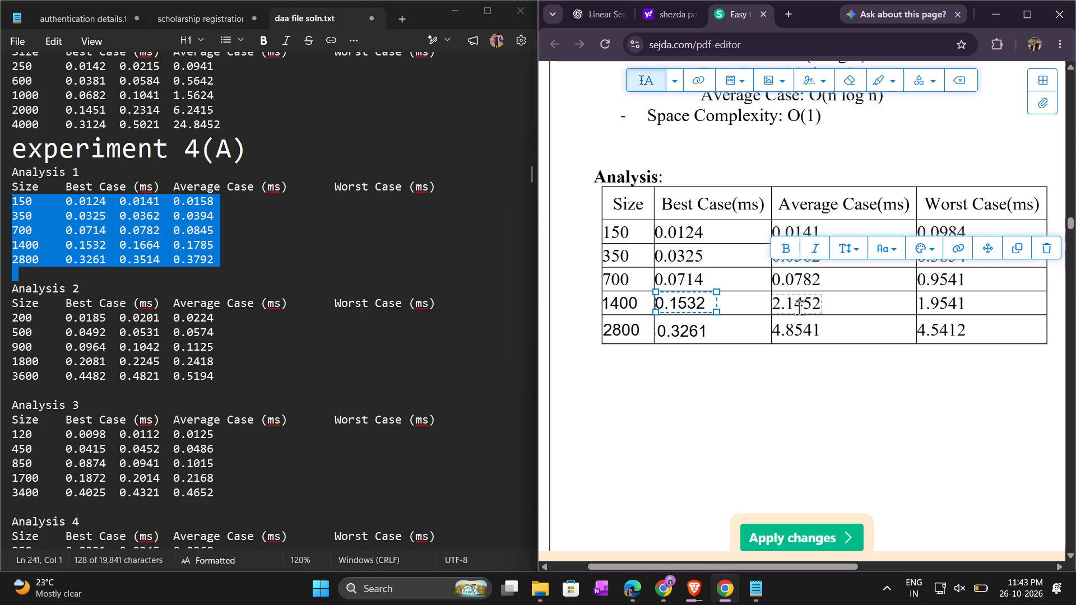
left_click(799, 308)
key("ctrl+a")
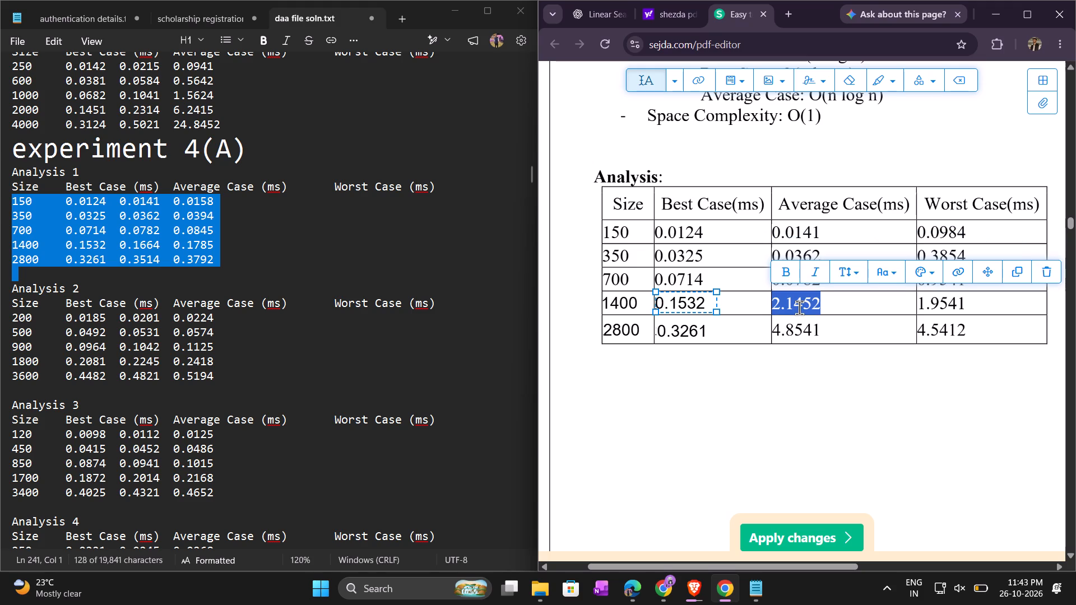
type("0.1664")
left_click(800, 331)
key("ctrl+a")
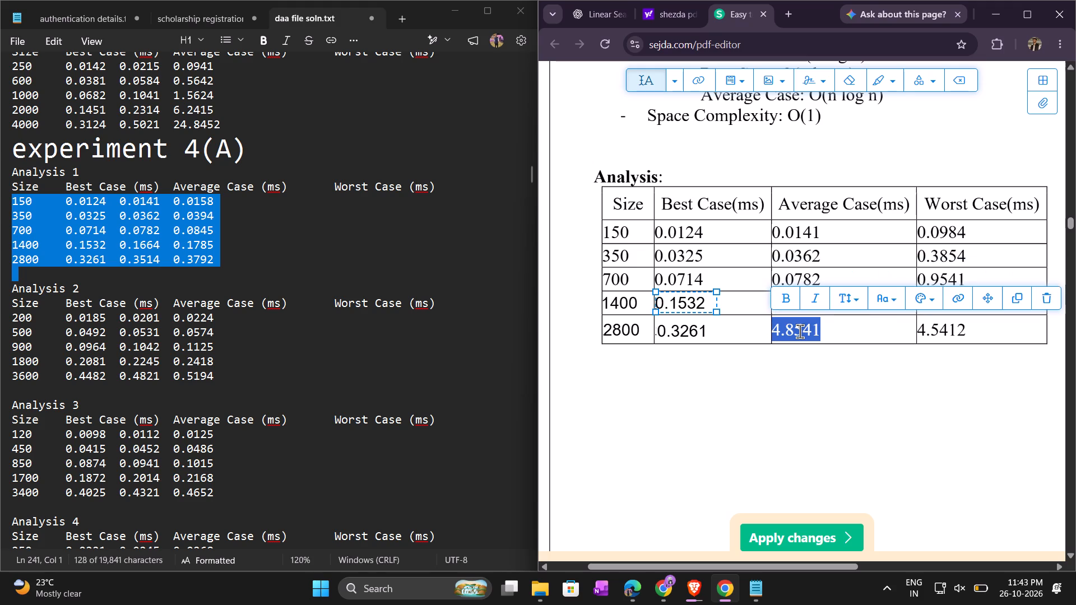
type("0.3514")
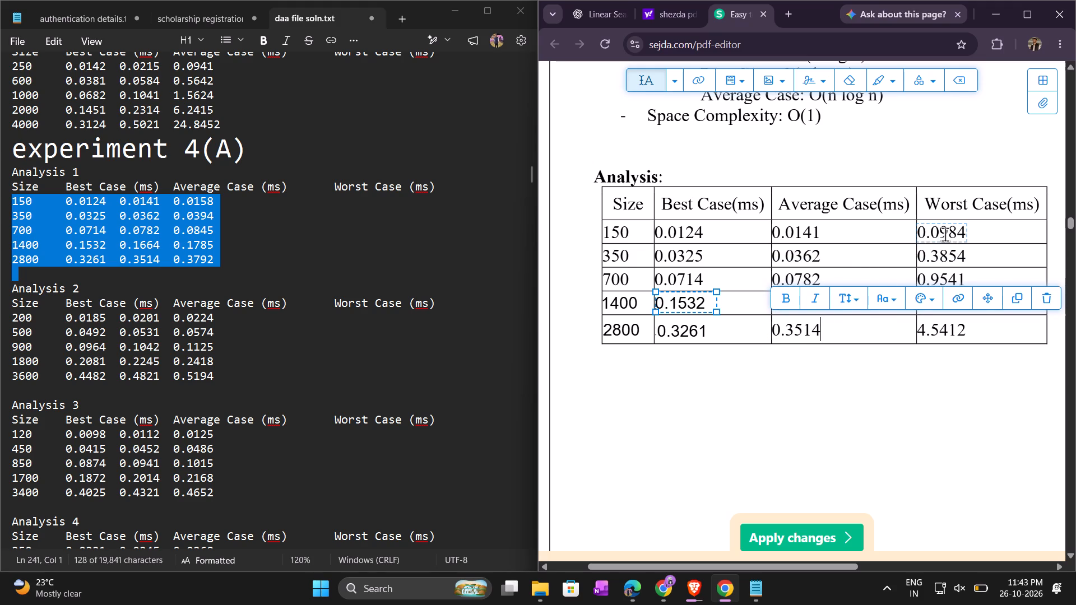
Replace the five Worst Case values, from size 150 to 2800, with 0.0158, 0.0394, 0.0845, 0.1785 and 0.3792.
left_click(945, 234)
key("ctrl+a")
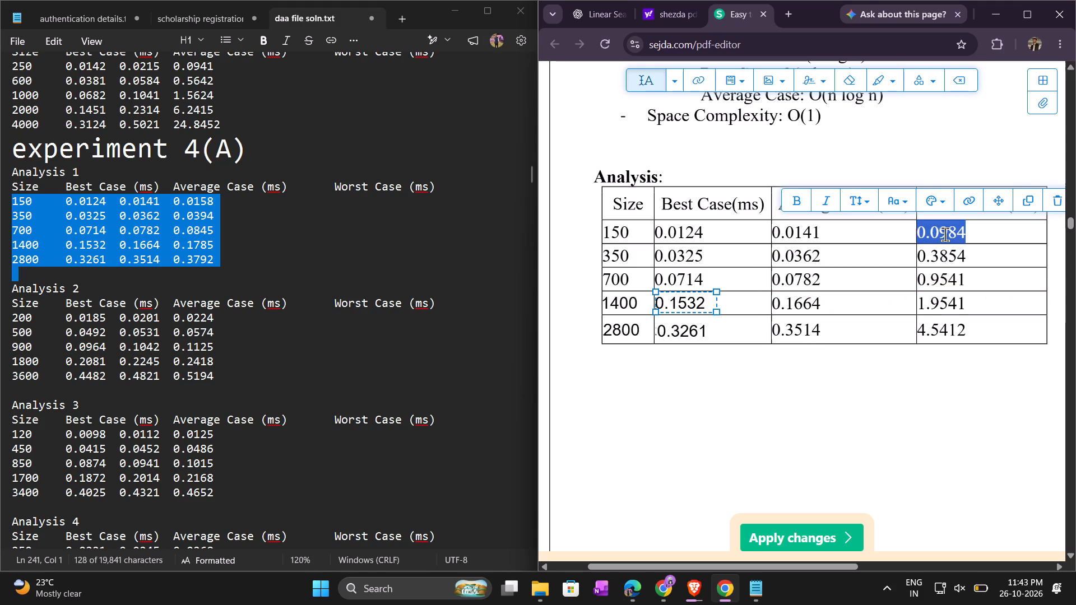
type("0.0158")
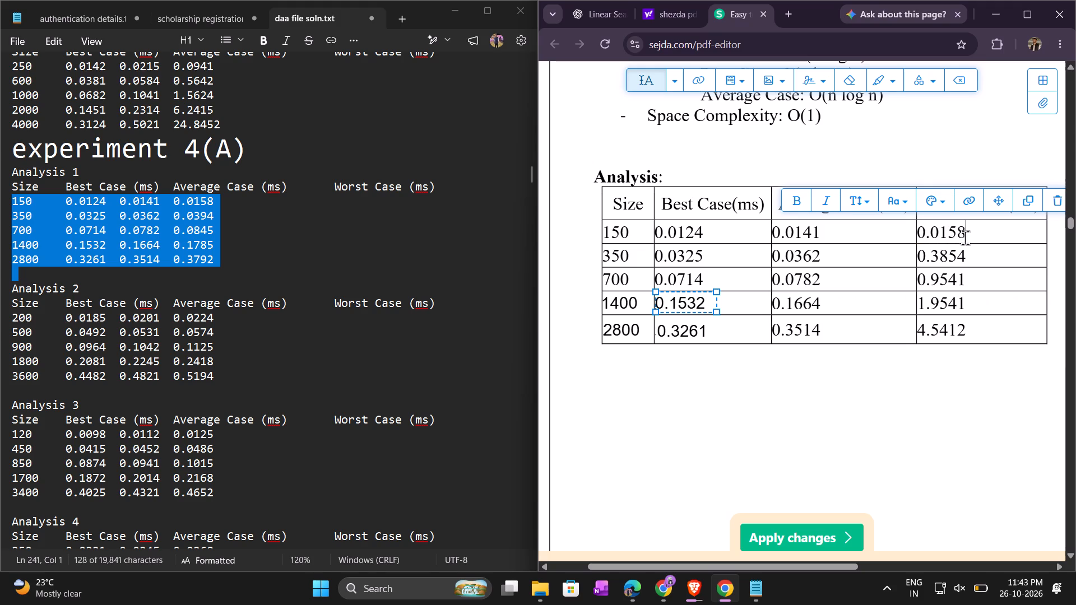
left_click(956, 253)
key("ctrl+a")
type("0.0394")
left_click(954, 283)
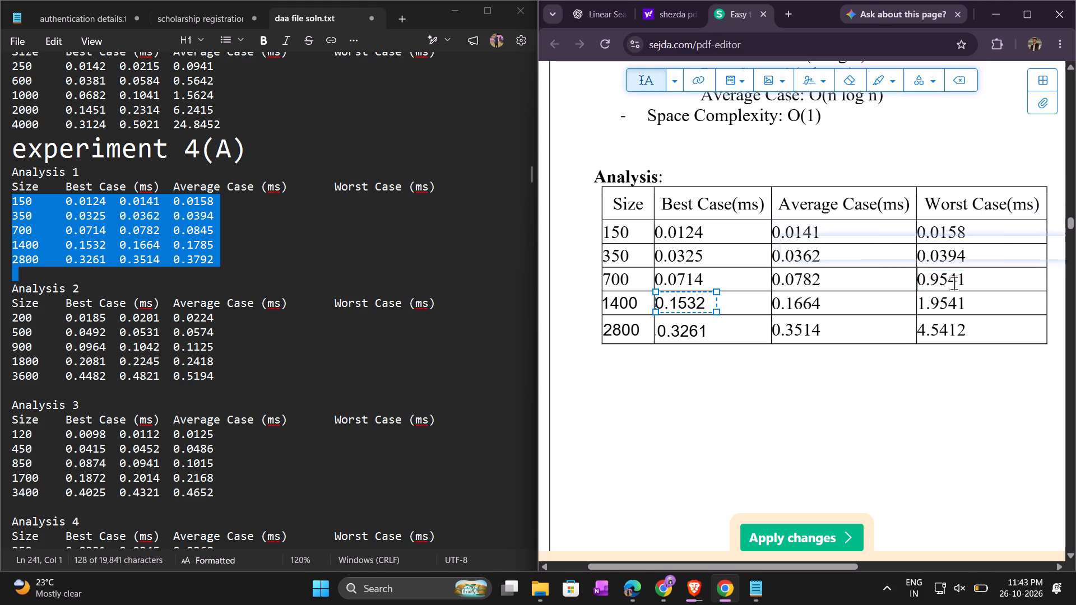
key("ctrl+a")
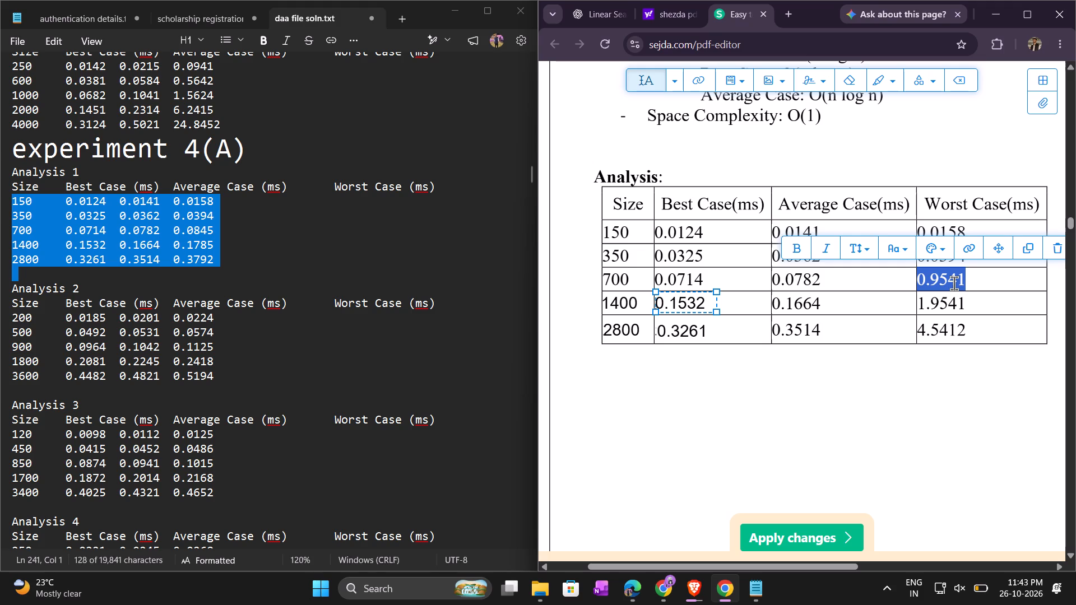
type("0.0845")
left_click(949, 303)
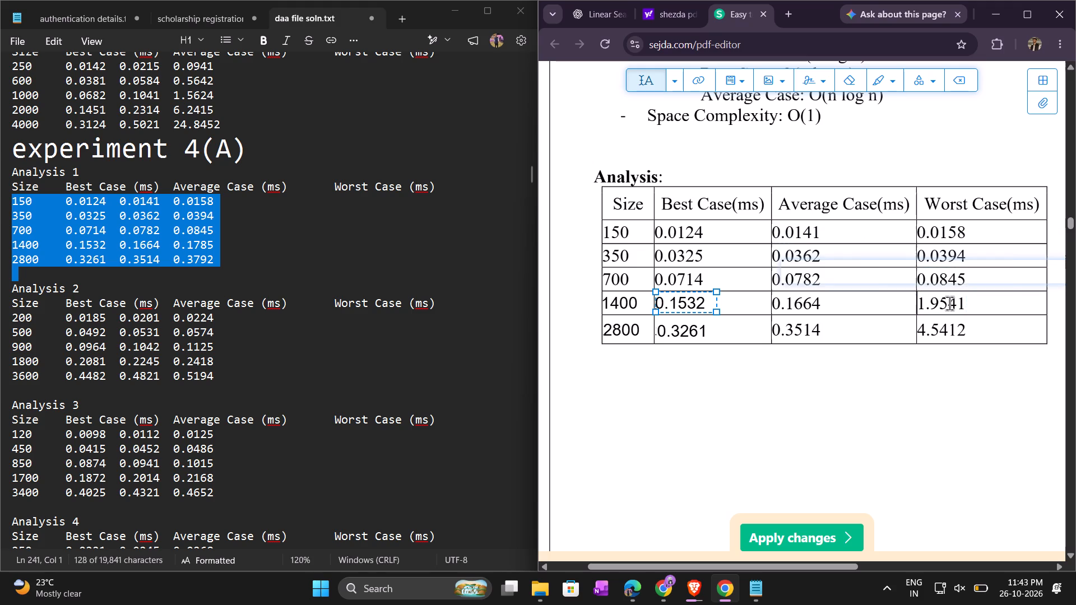
key("ctrl+a")
type("0.1785")
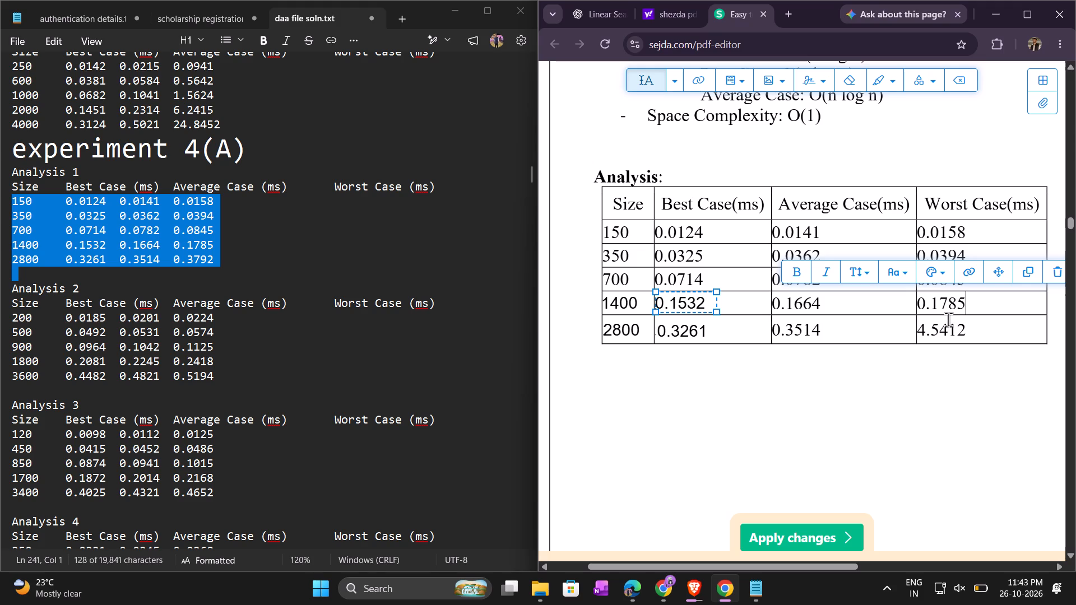
left_click(948, 320)
key("BackSpace")
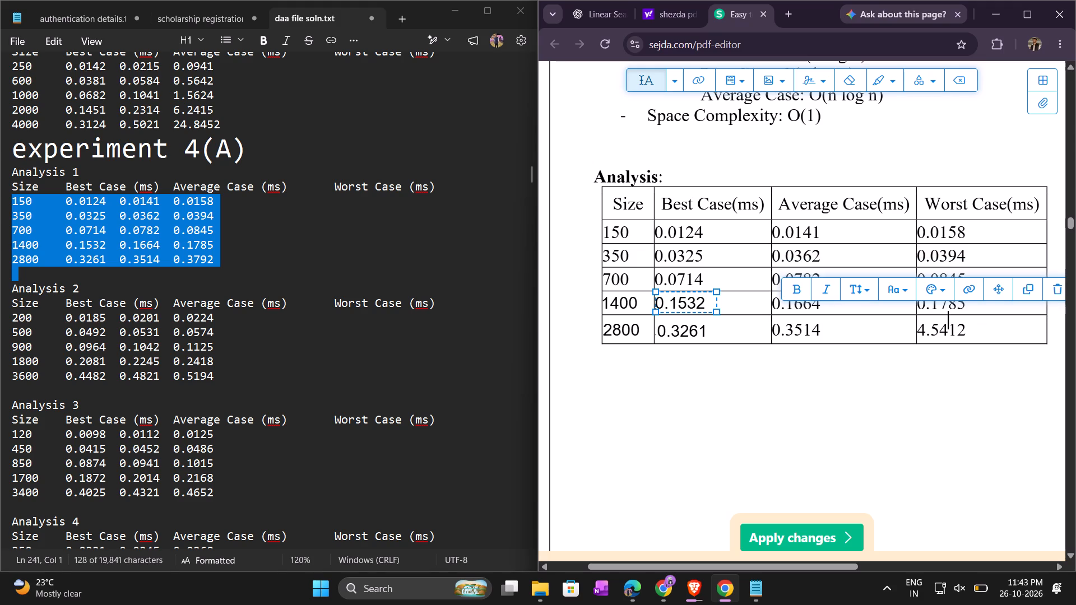
left_click(926, 327)
key("ctrl+a")
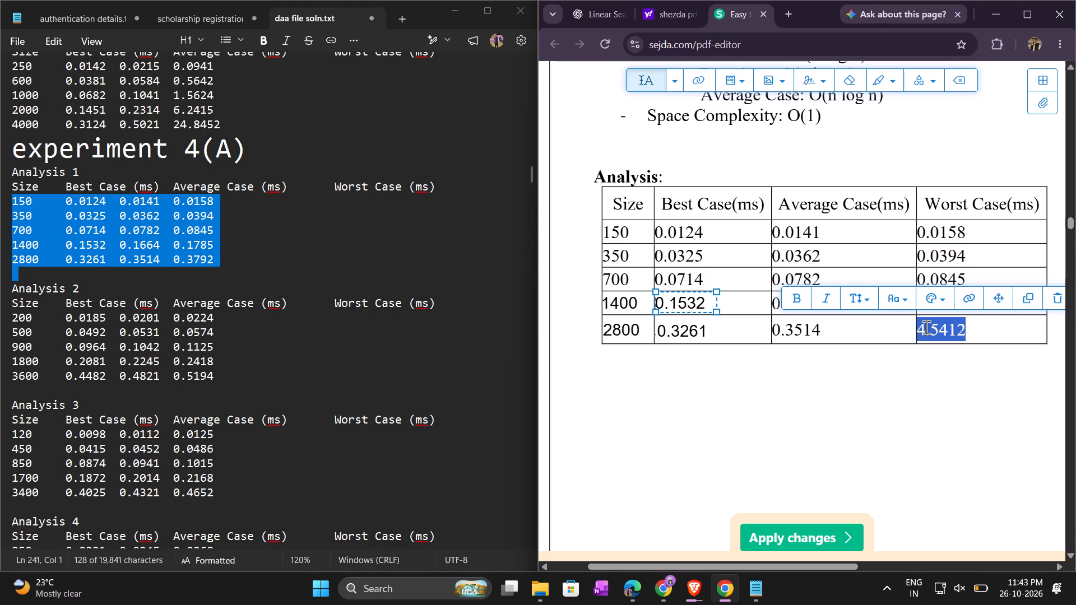
type("0.3792")
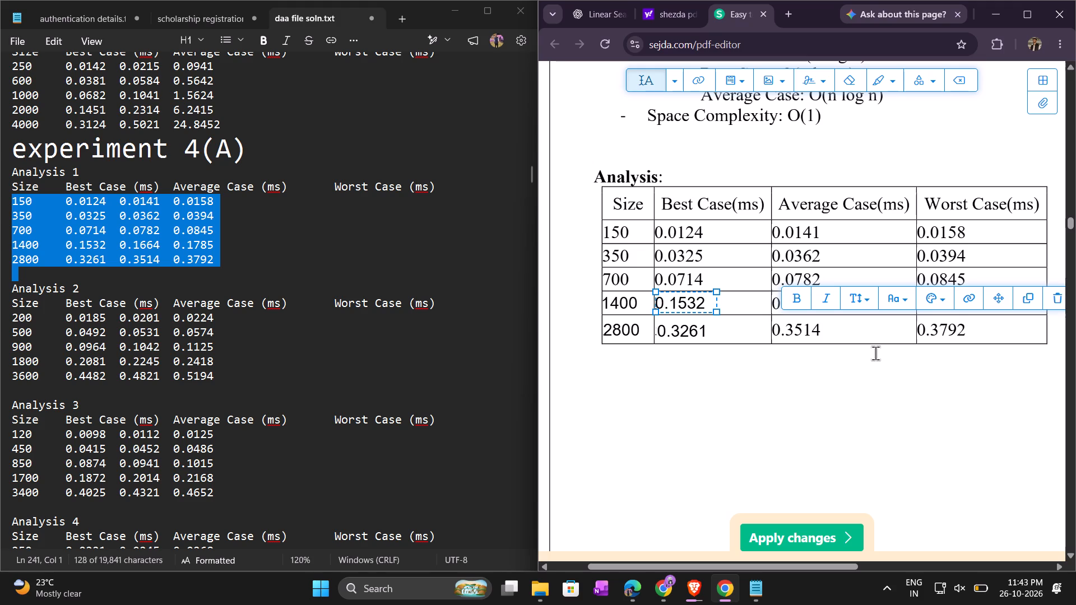
Change the first three Size values in the counting sort analysis table to 150, 350 and 700.
scroll(875, 353, "down", 4)
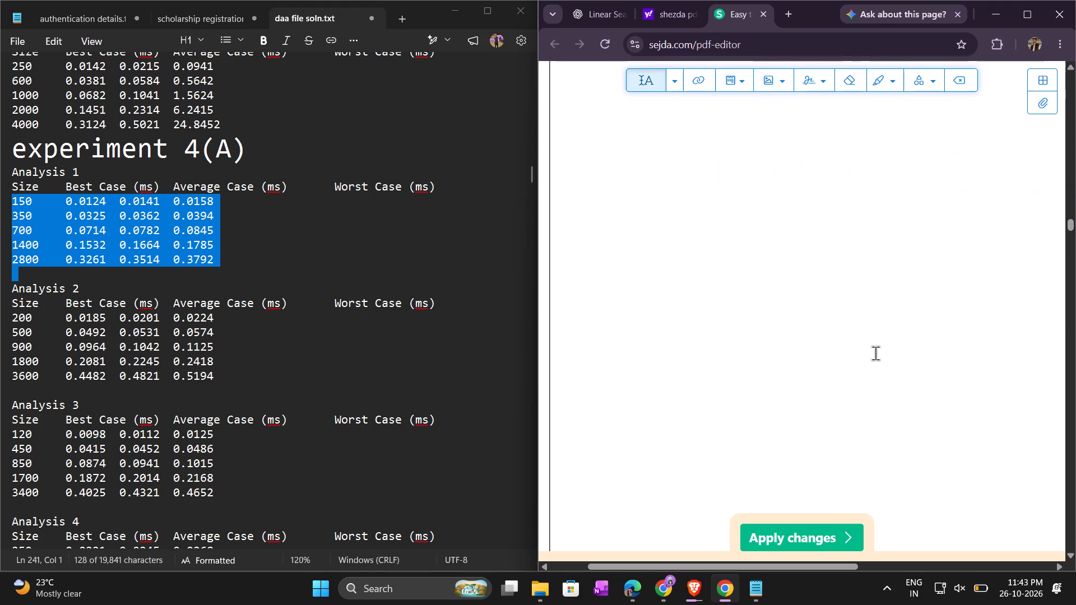
scroll(875, 353, "down", 7)
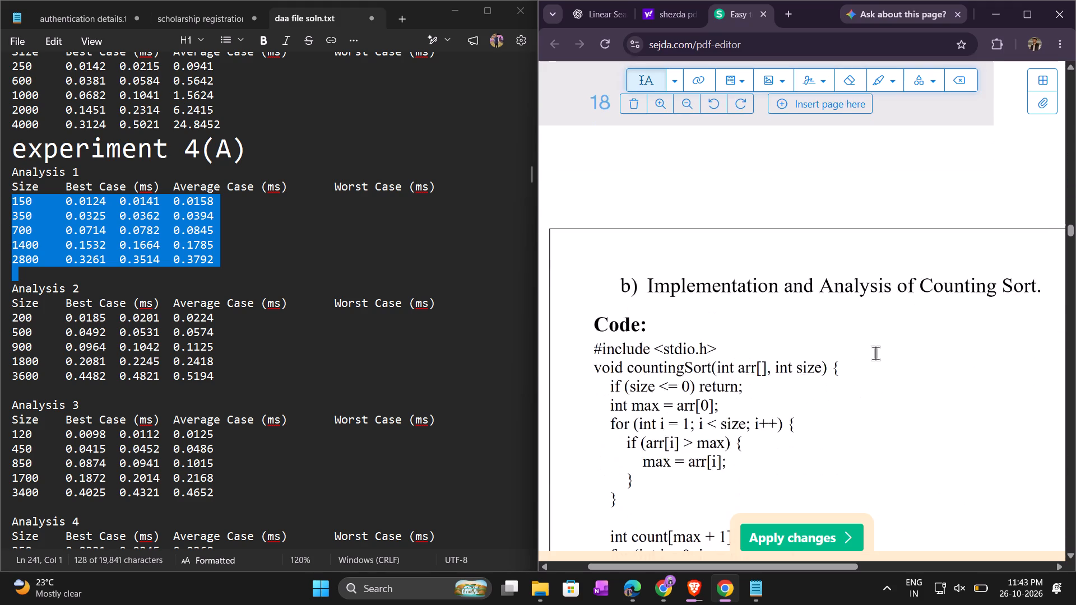
scroll(875, 353, "down", 7)
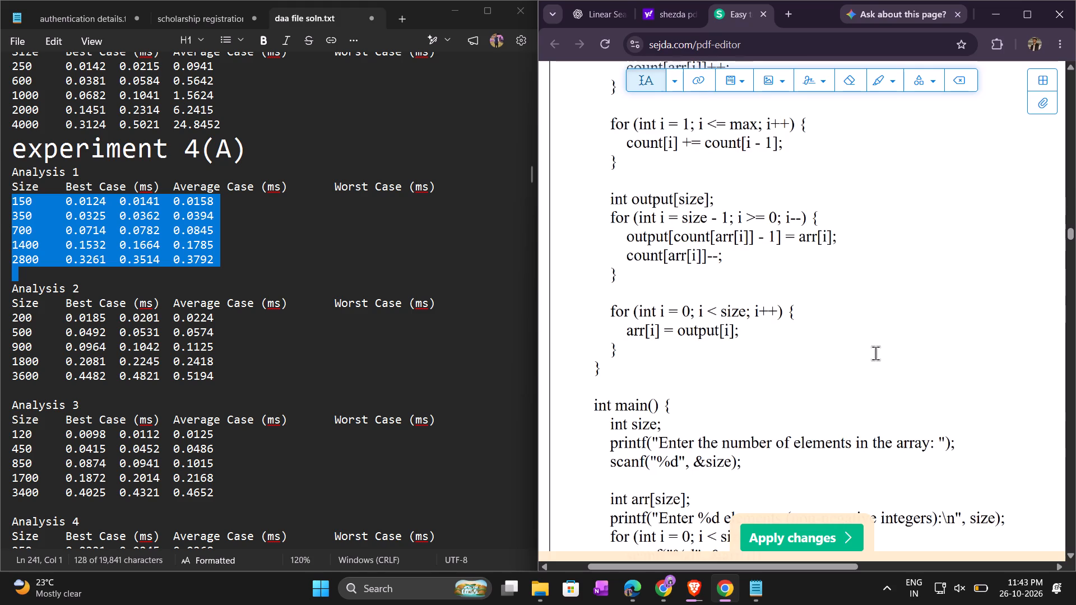
scroll(875, 353, "down", 10)
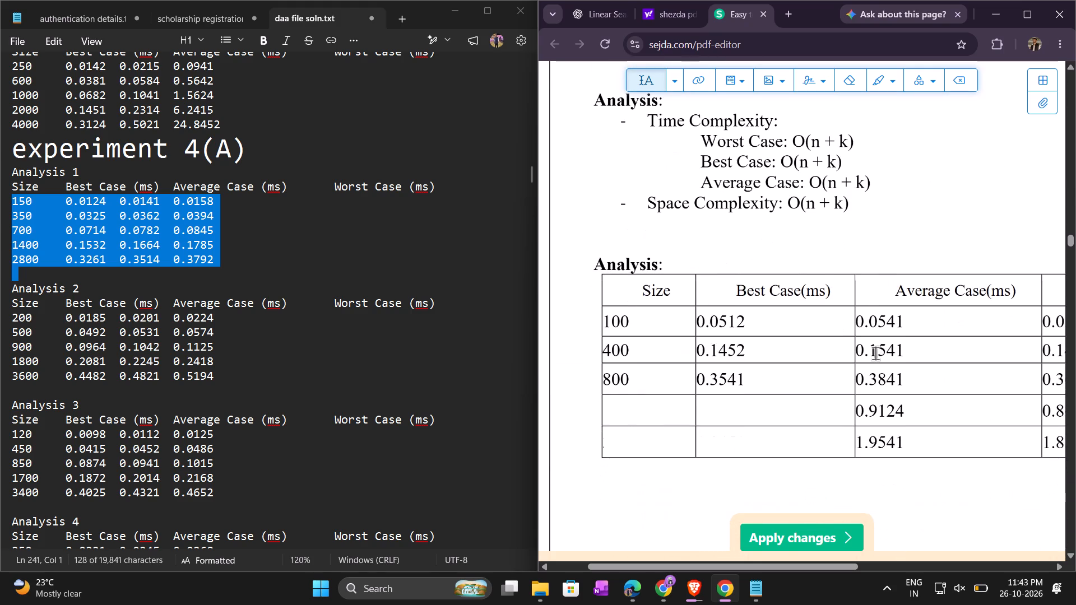
scroll(875, 353, "down", 2)
scroll(465, 417, "down", 1)
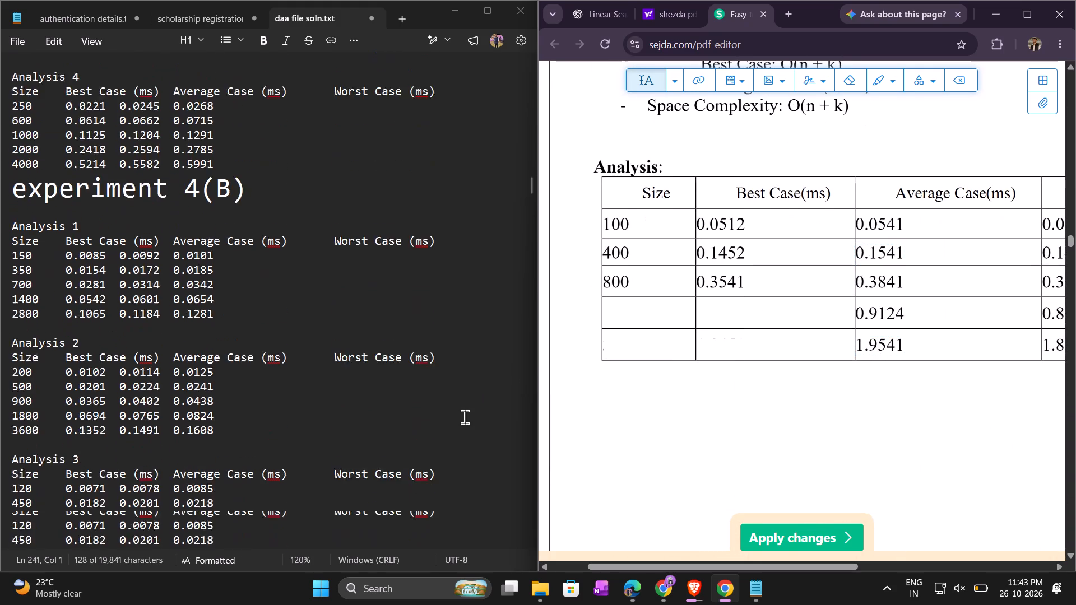
scroll(465, 417, "down", 1)
left_click(641, 216)
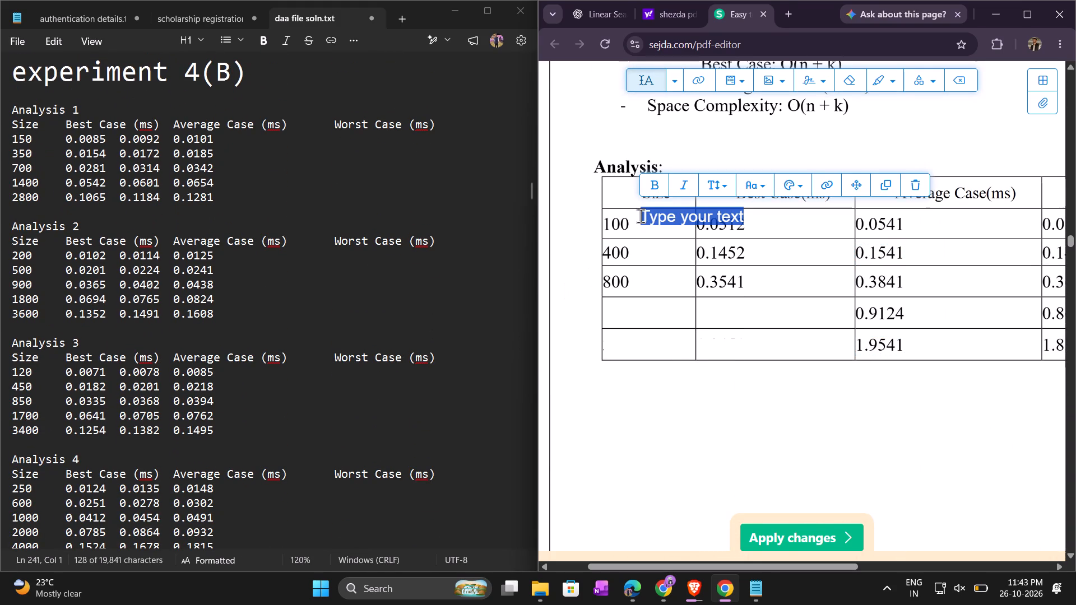
key("BackSpace")
left_click(616, 226)
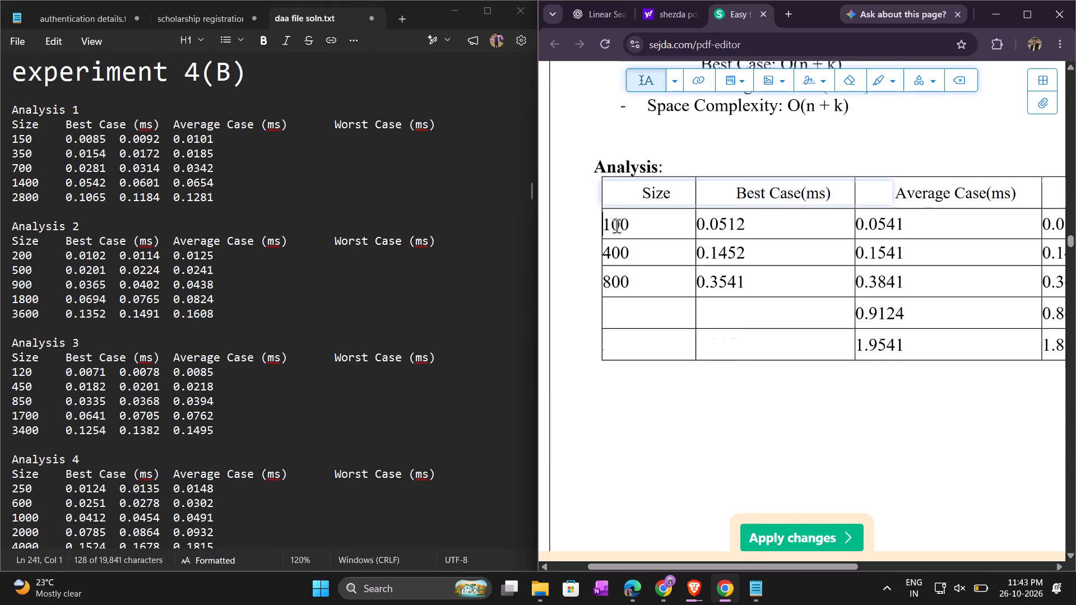
key("ctrl+a")
type("15")
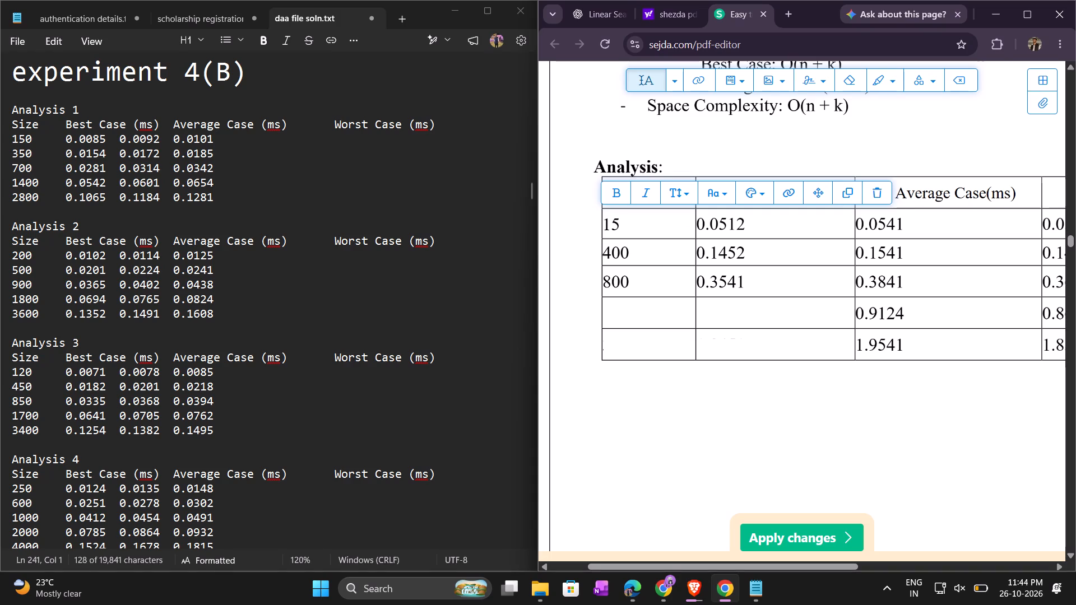
key("0")
left_click(615, 258)
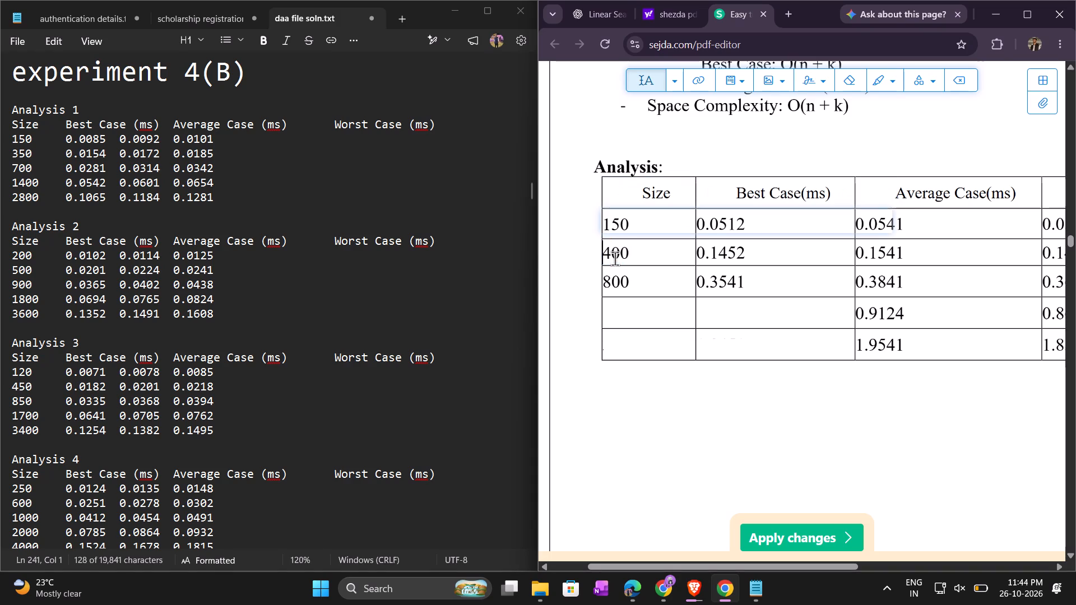
key("ctrl+a")
type("350")
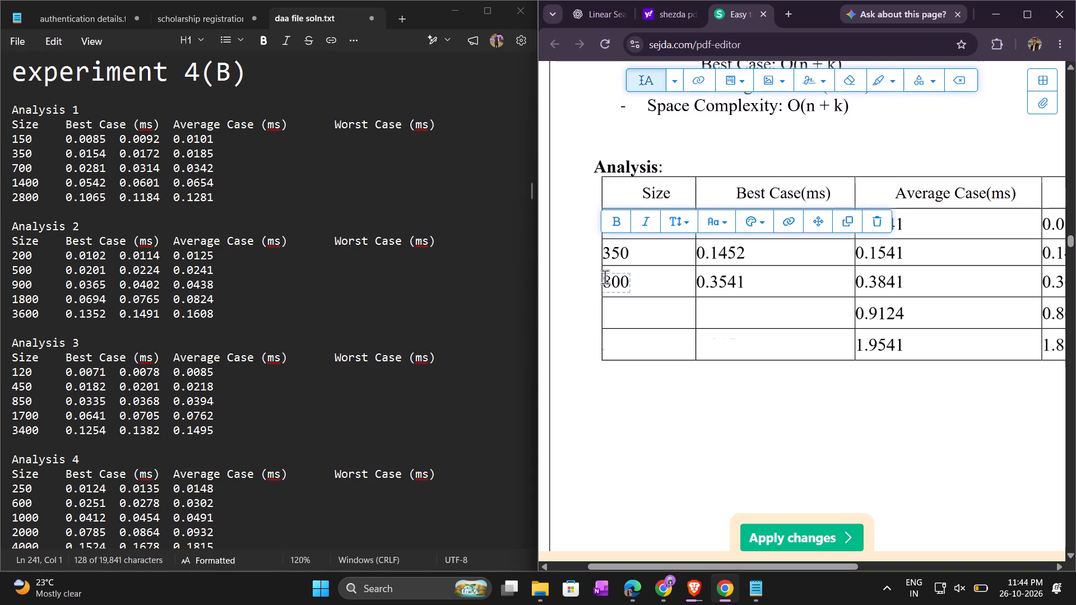
left_click(605, 277)
key("ctrl+a")
type("700")
Add text entries 1400 and 2800 below the counting sort table and move 1400 into the fourth row's Size cell.
left_click(632, 439)
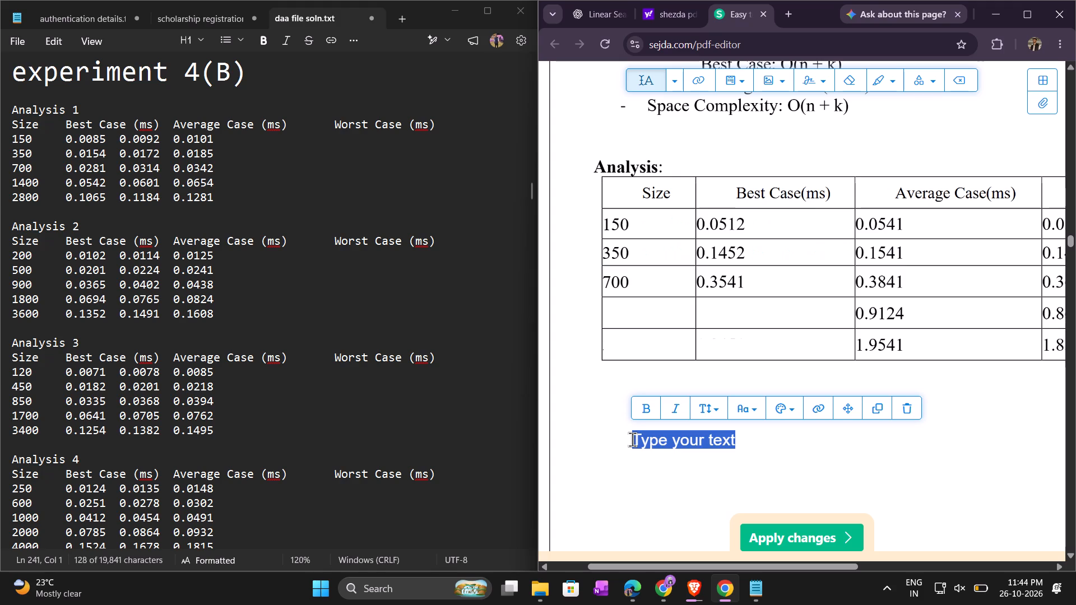
type("1400")
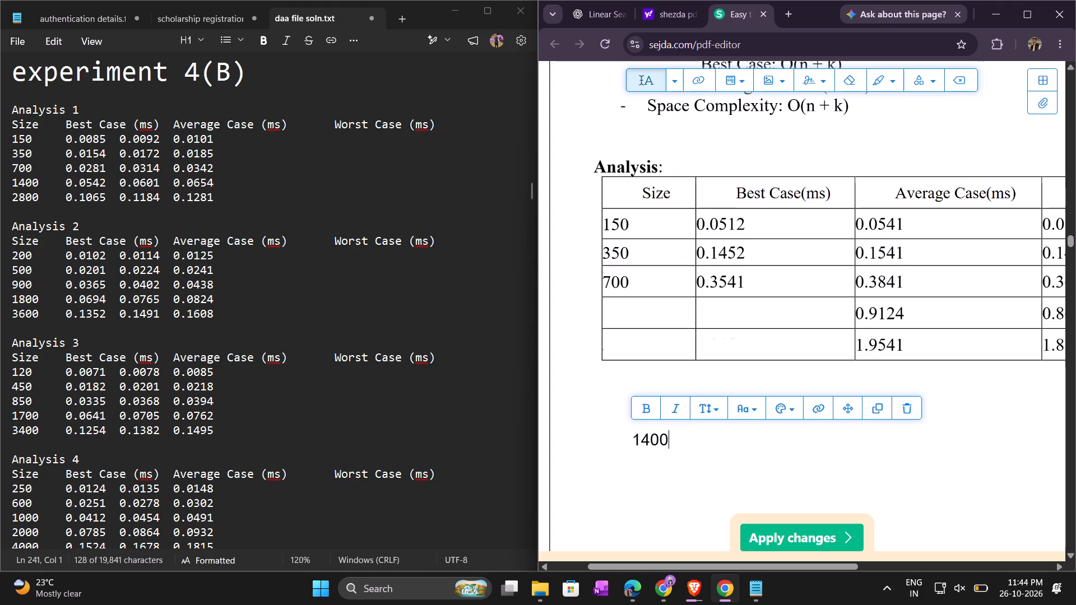
left_click(734, 440)
type("280")
key("Right")
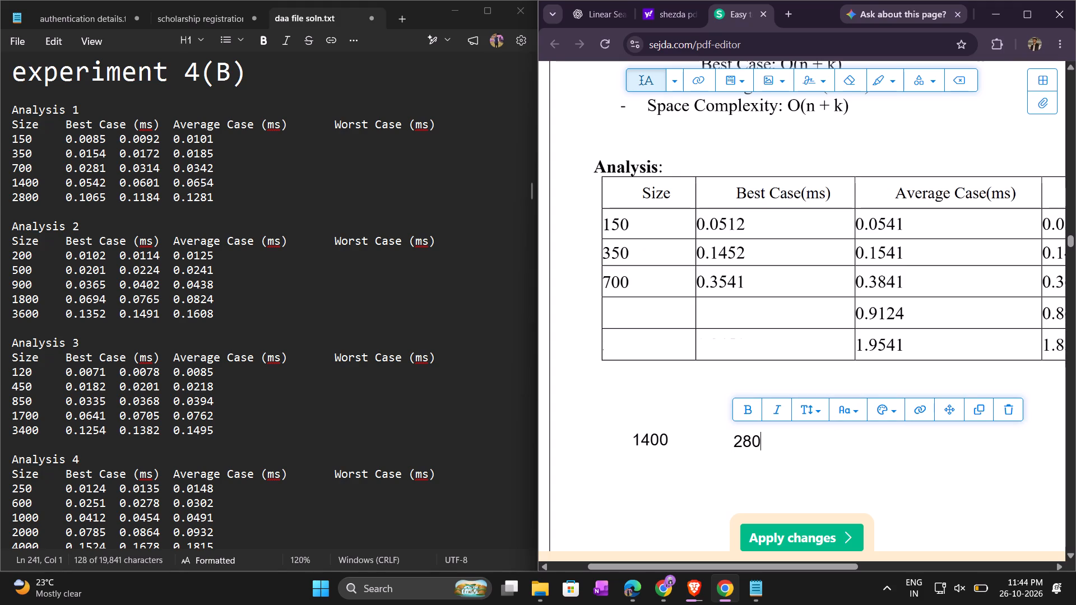
key("0")
left_click_drag(649, 439, 648, 419)
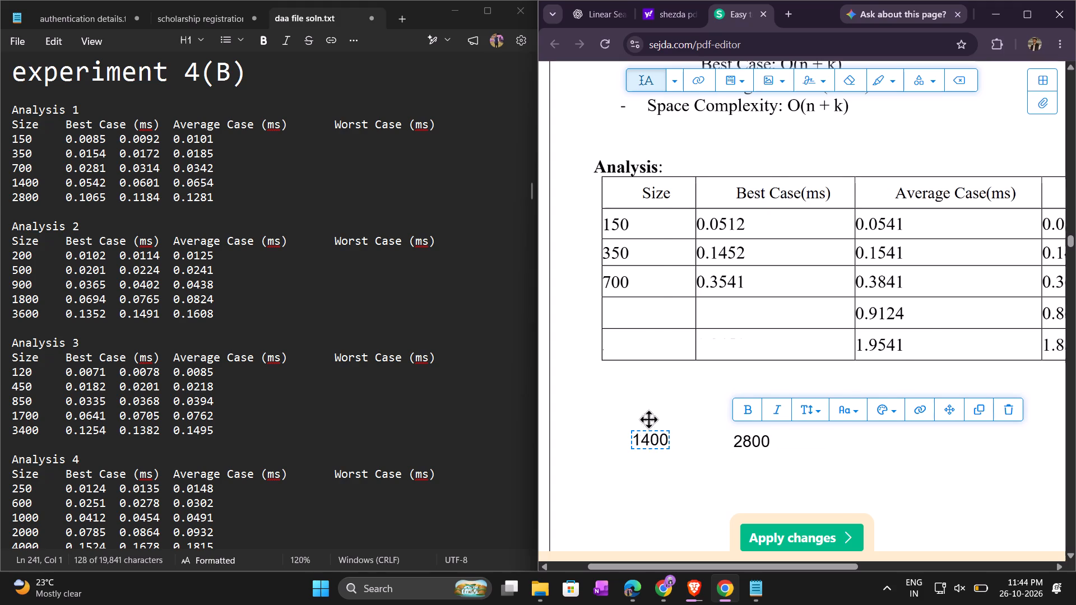
left_click_drag(648, 419, 619, 311)
Highlight the experiment 4(B) Analysis 1 rows in Notepad and add a text entry 0.1065 below the PDF's counting sort table.
left_click(640, 452)
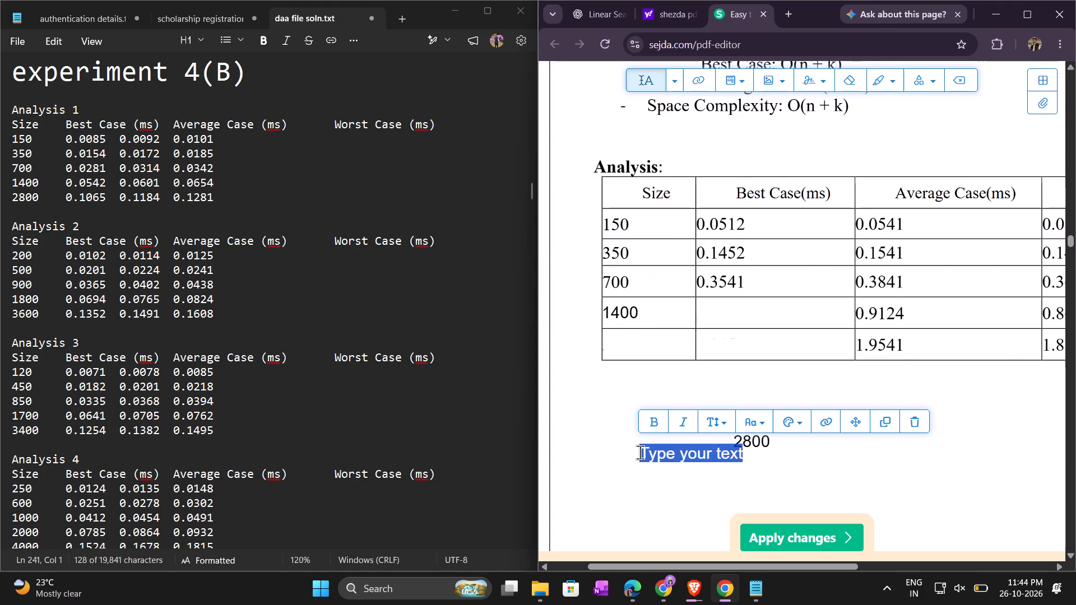
scroll(192, 329, "up", 1)
scroll(642, 370, "down", 4)
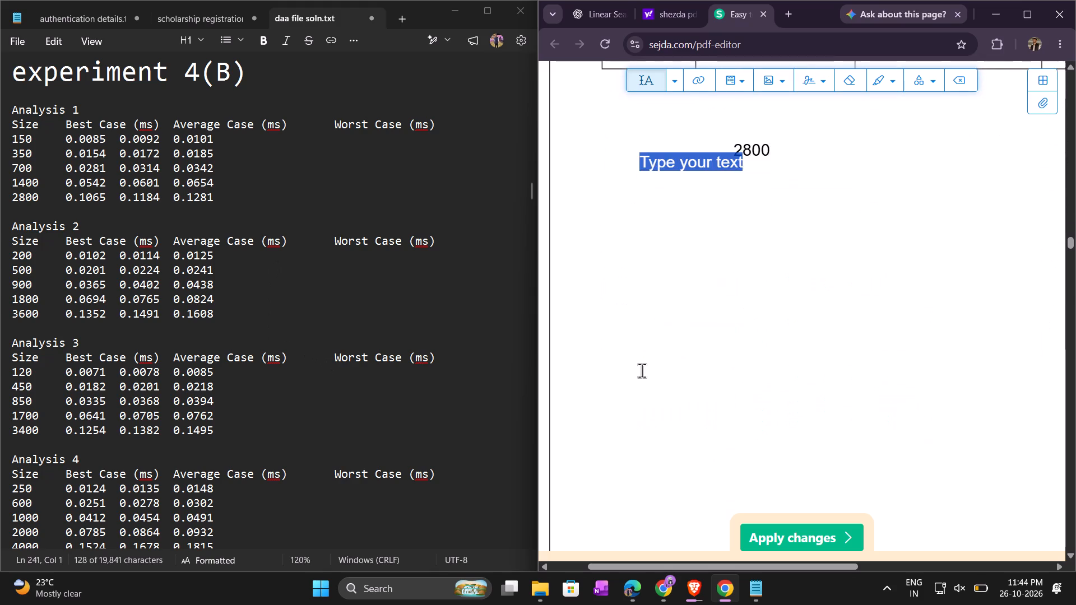
scroll(642, 370, "down", 6)
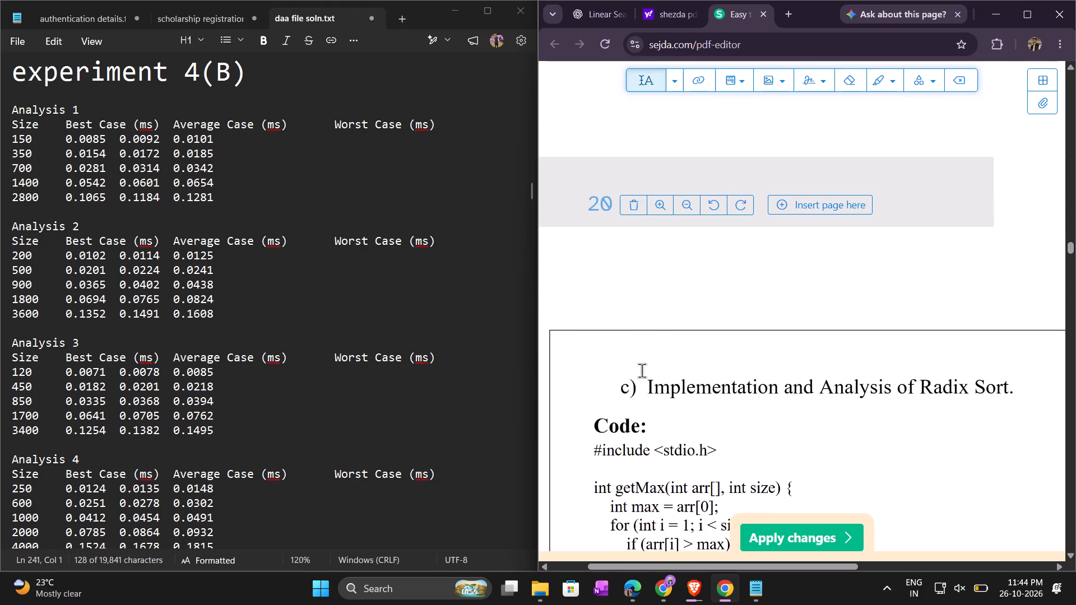
scroll(642, 370, "up", 7)
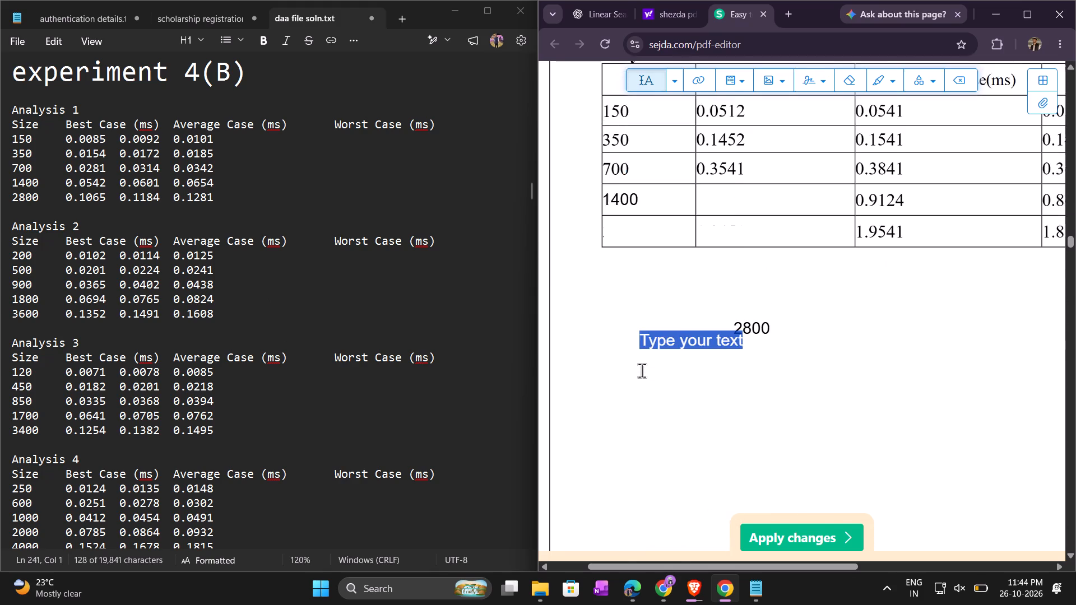
scroll(642, 370, "up", 3)
scroll(211, 249, "up", 1)
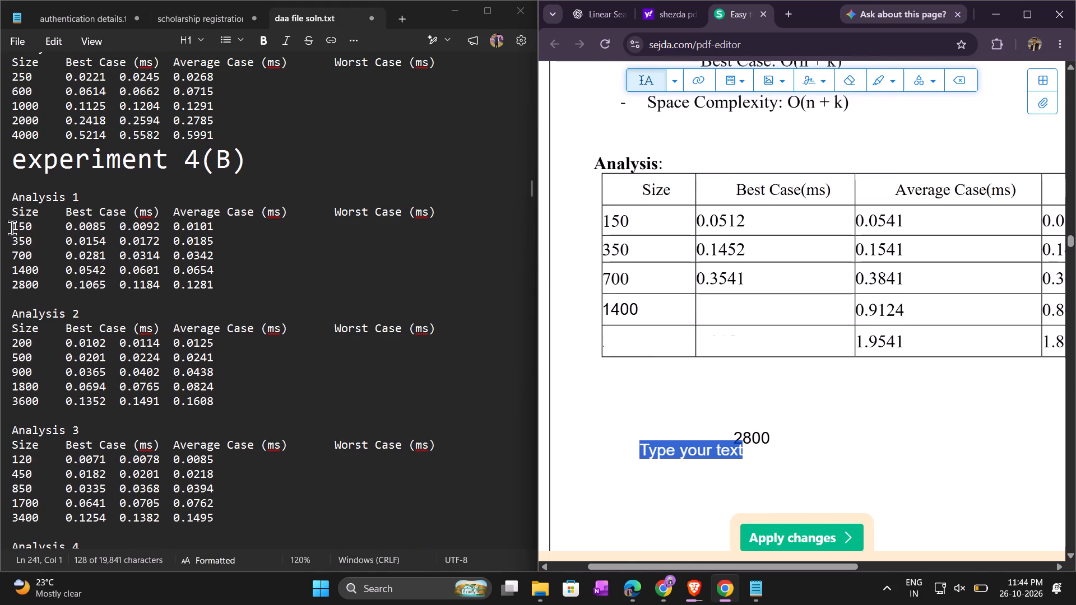
left_click_drag(12, 227, 235, 291)
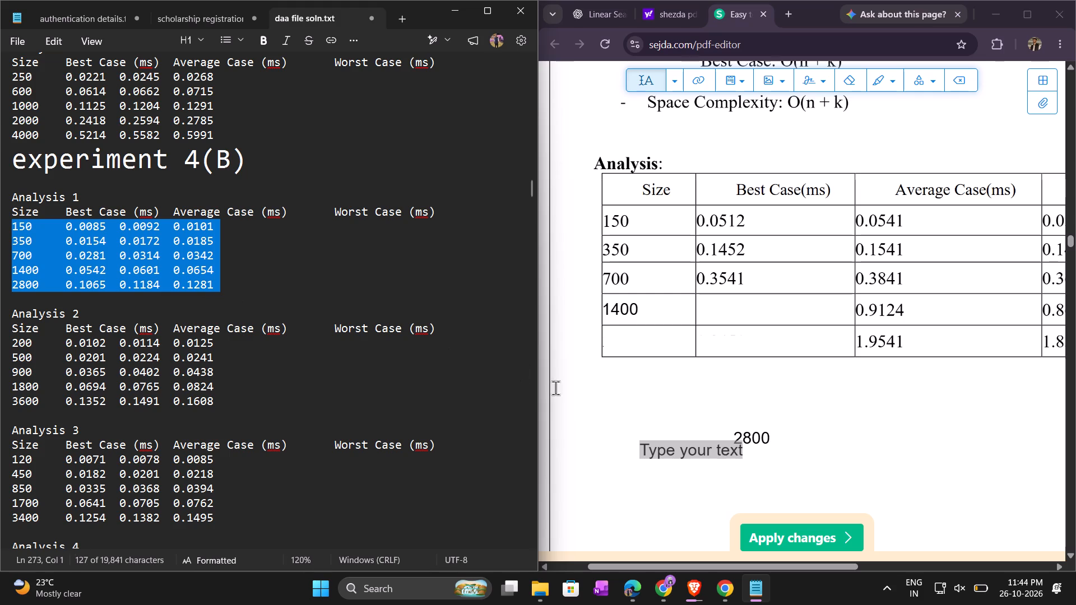
left_click(706, 457)
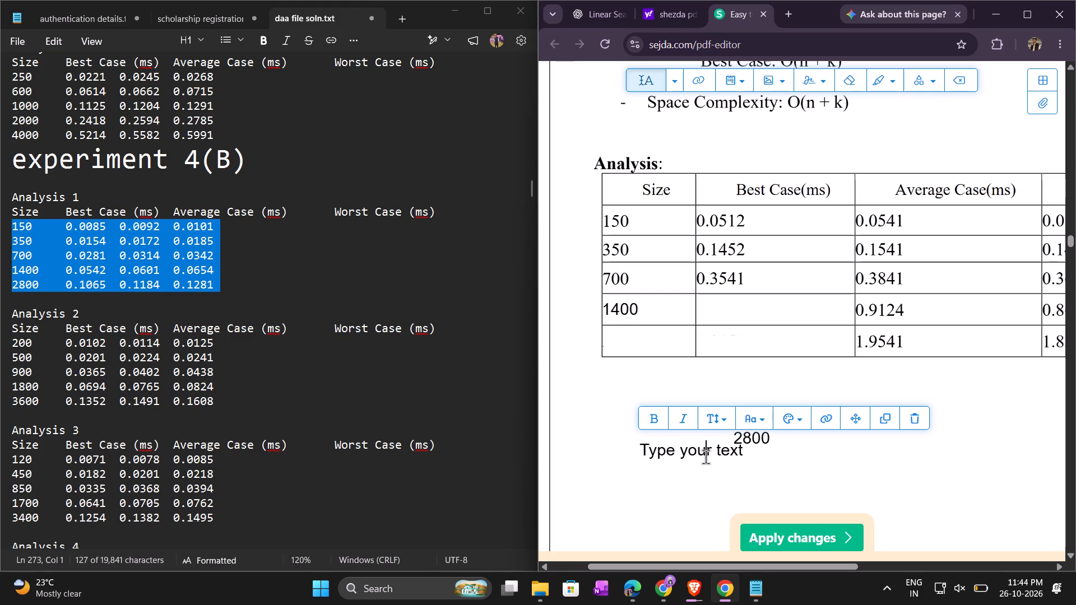
key("ctrl+a")
type("106")
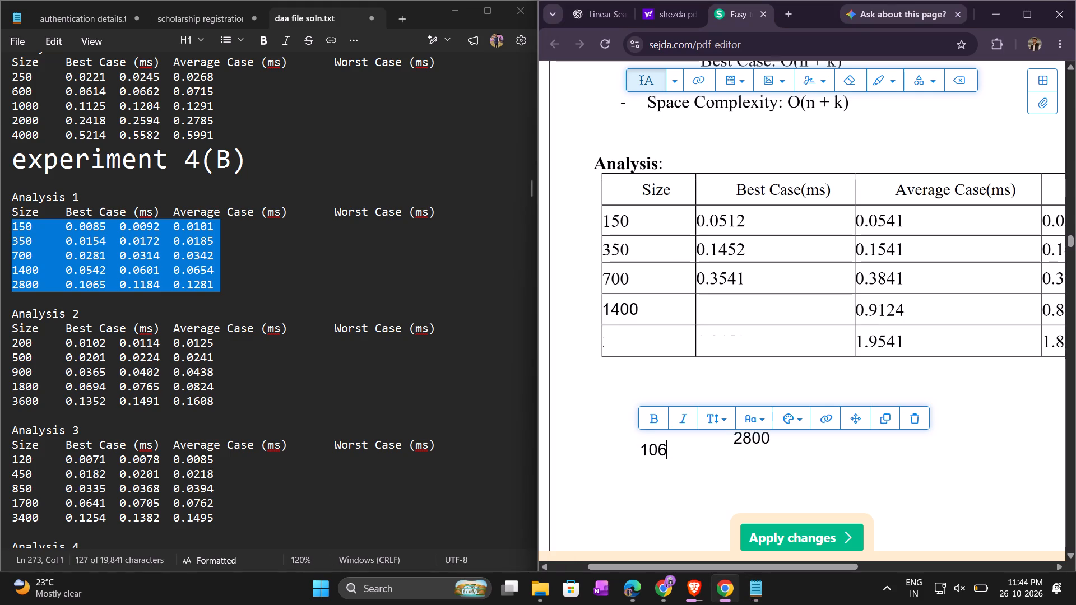
key("5")
left_click(641, 450)
type("0.")
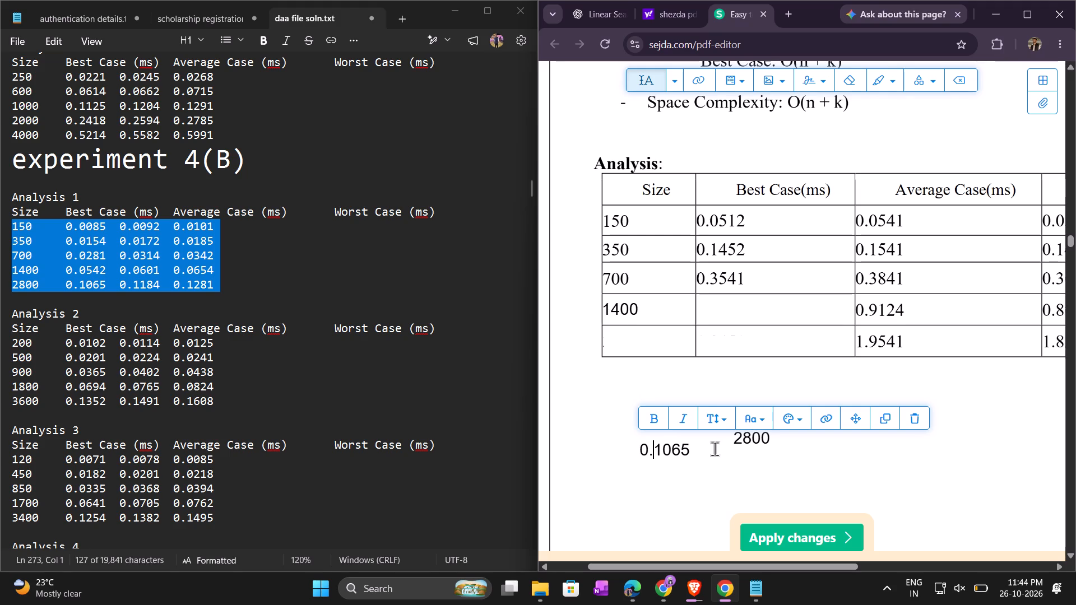
Move the 2800 text entry into the fifth row's Size cell of the counting sort table.
left_click_drag(759, 438, 628, 344)
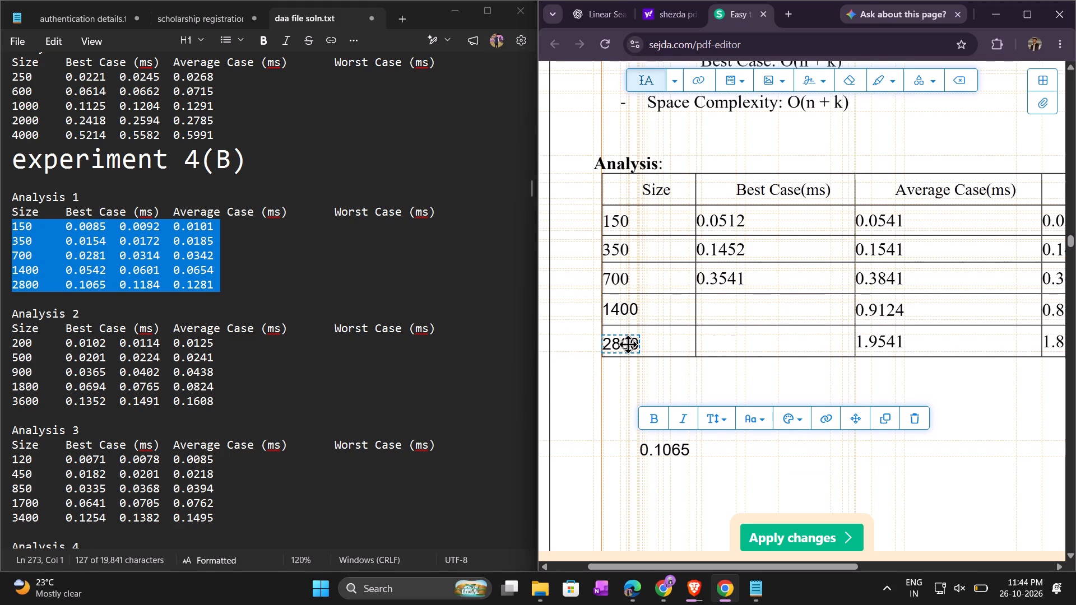
left_click_drag(628, 344, 628, 345)
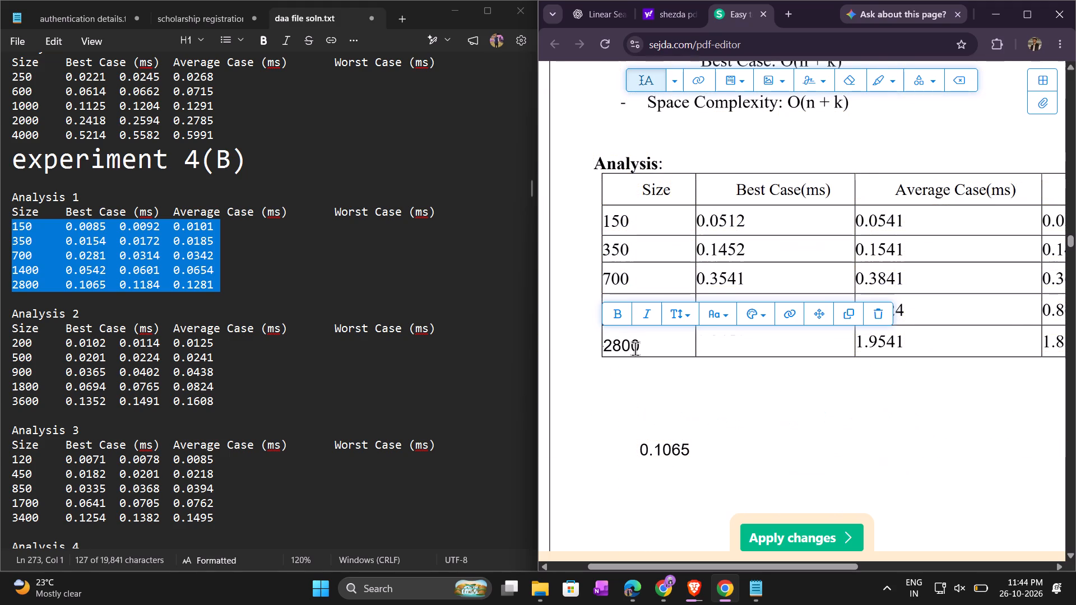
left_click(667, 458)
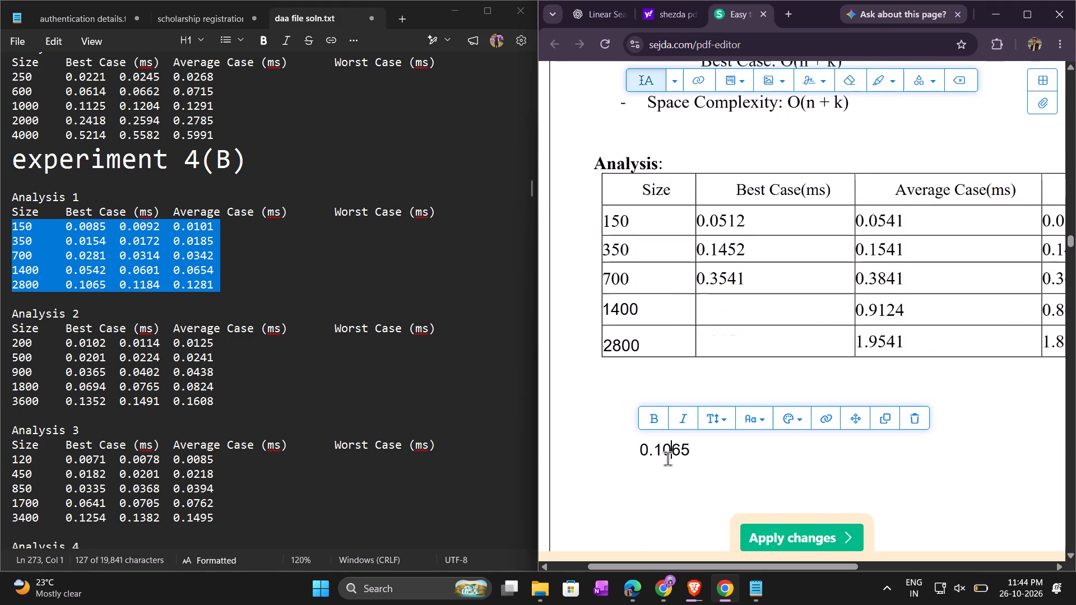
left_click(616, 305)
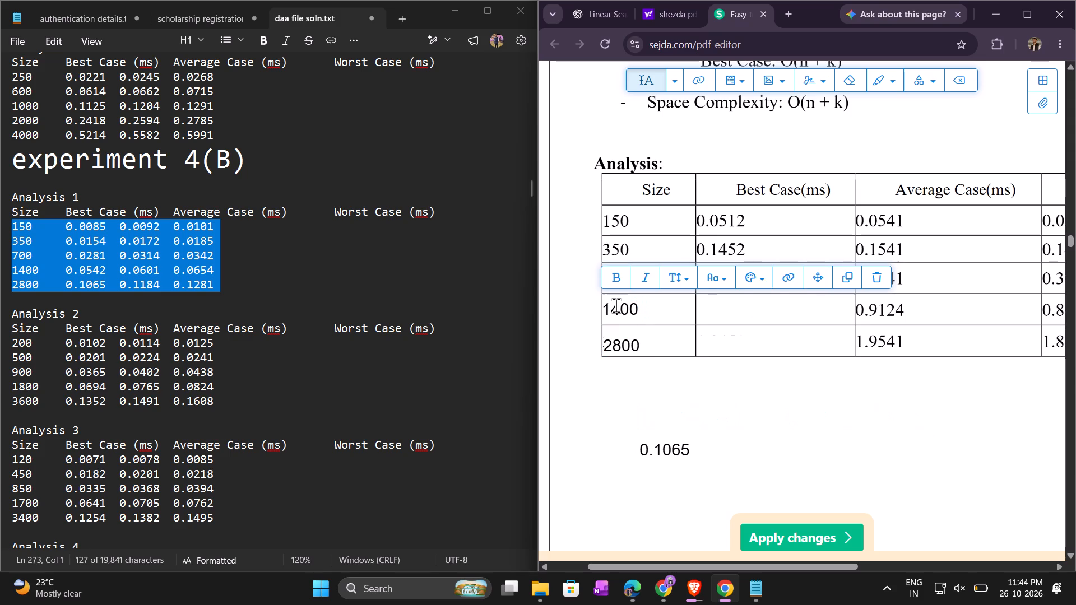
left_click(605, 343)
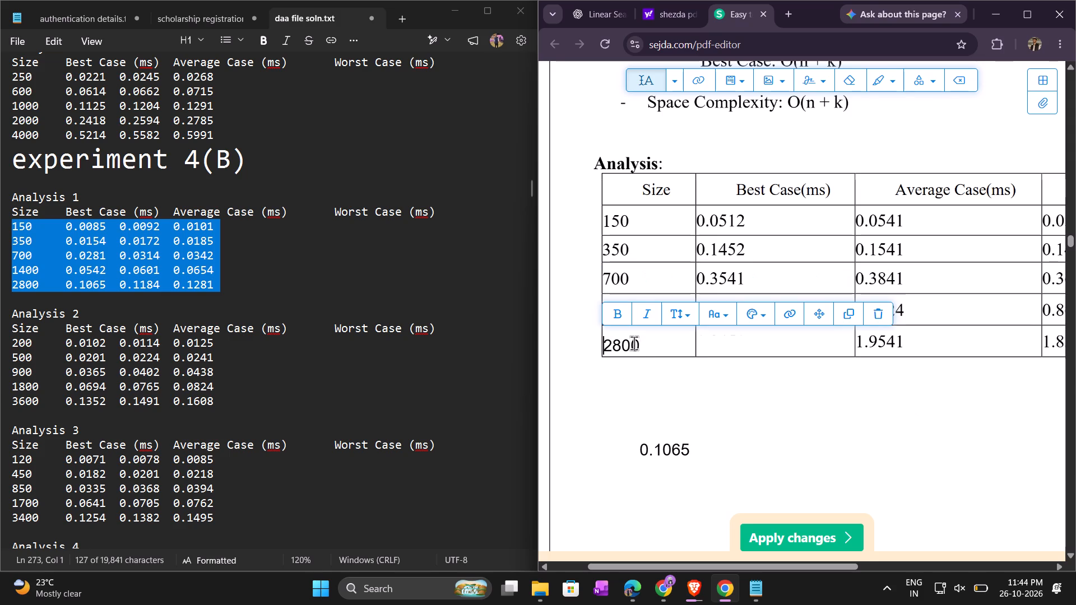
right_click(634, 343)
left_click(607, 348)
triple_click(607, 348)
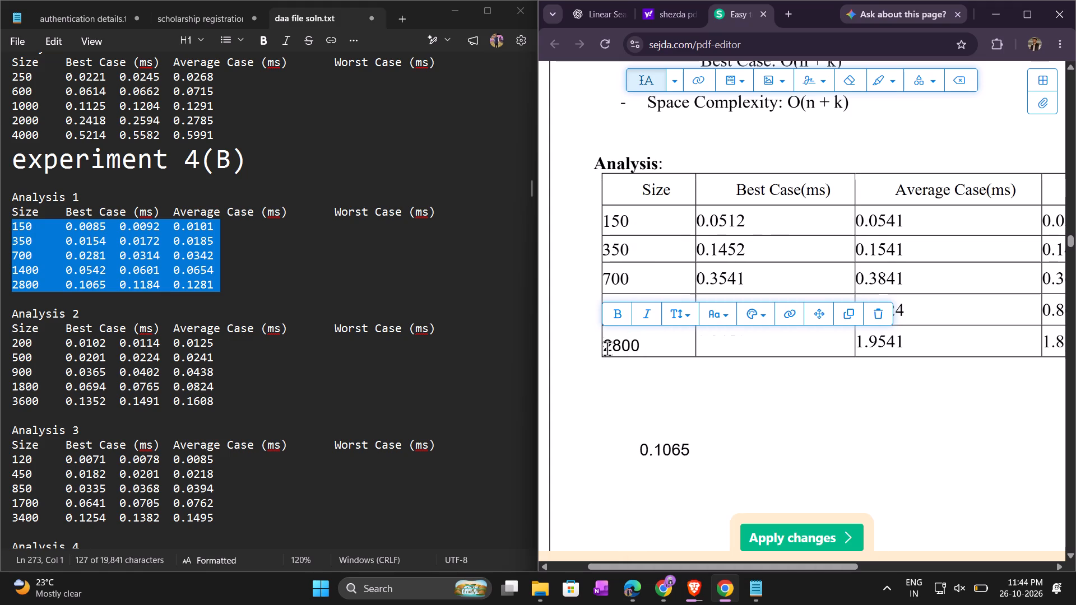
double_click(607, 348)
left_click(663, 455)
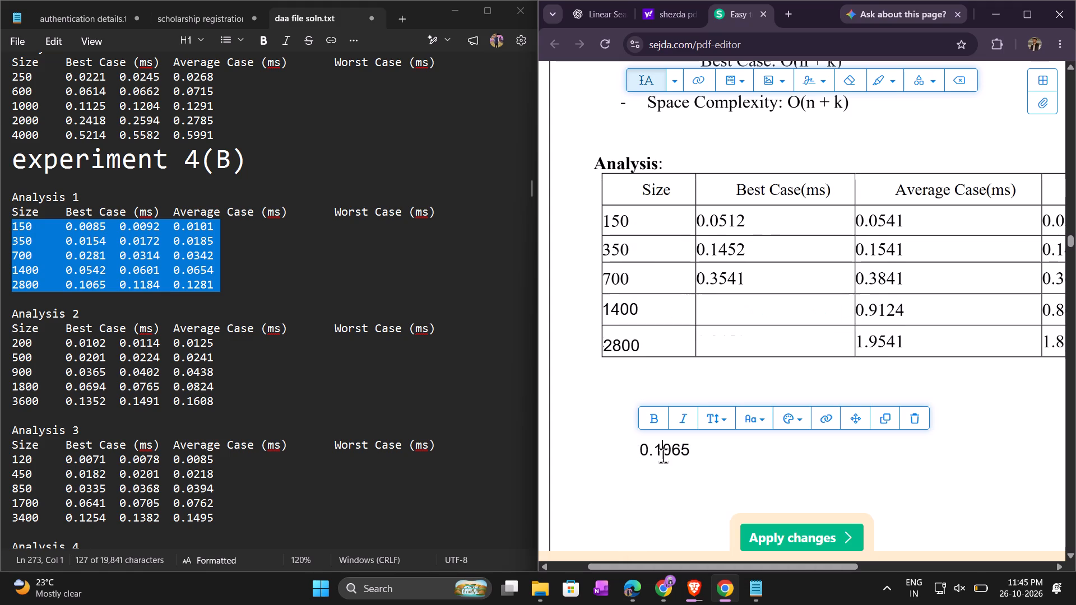
Add a text entry 0.0542 below the counting sort analysis table.
left_click(743, 460)
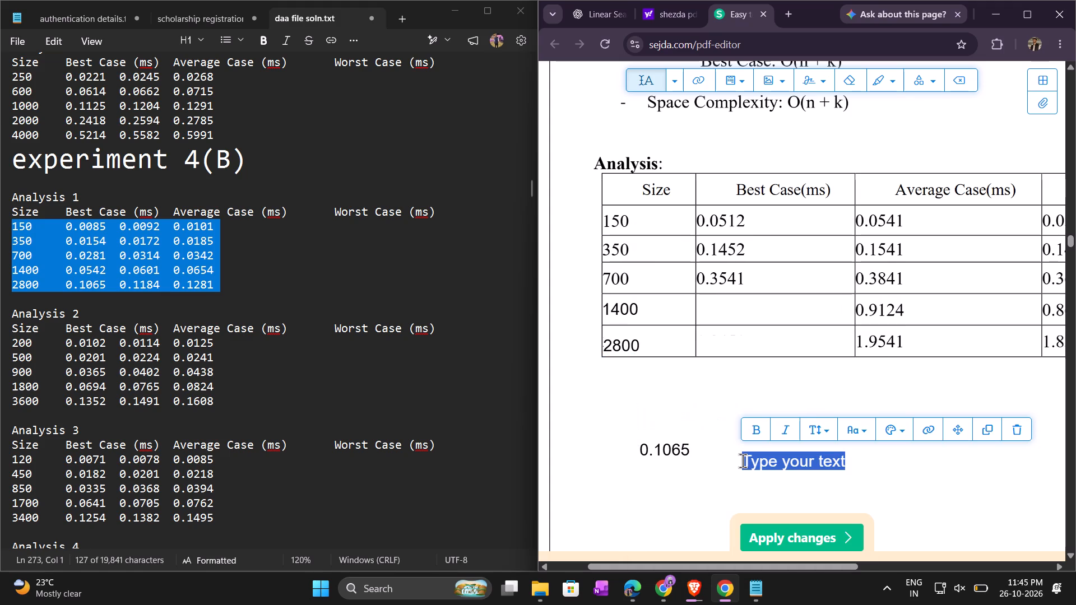
type("0.")
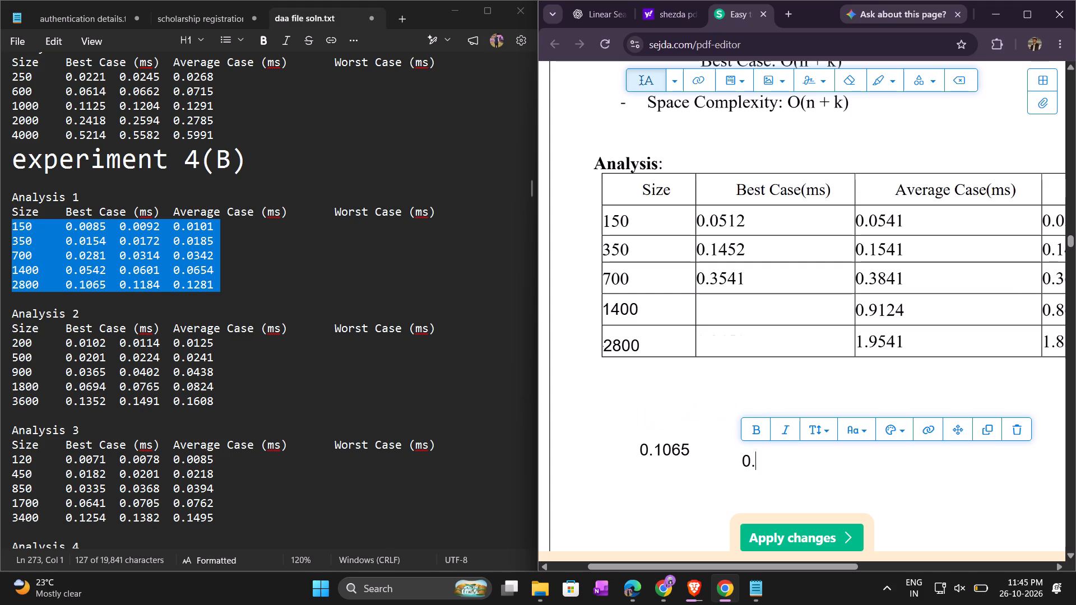
type("0542")
Move the 0.1065 and 0.0542 text entries into the Best Case cells of the 2800 and 1400 rows respectively.
left_click(620, 345)
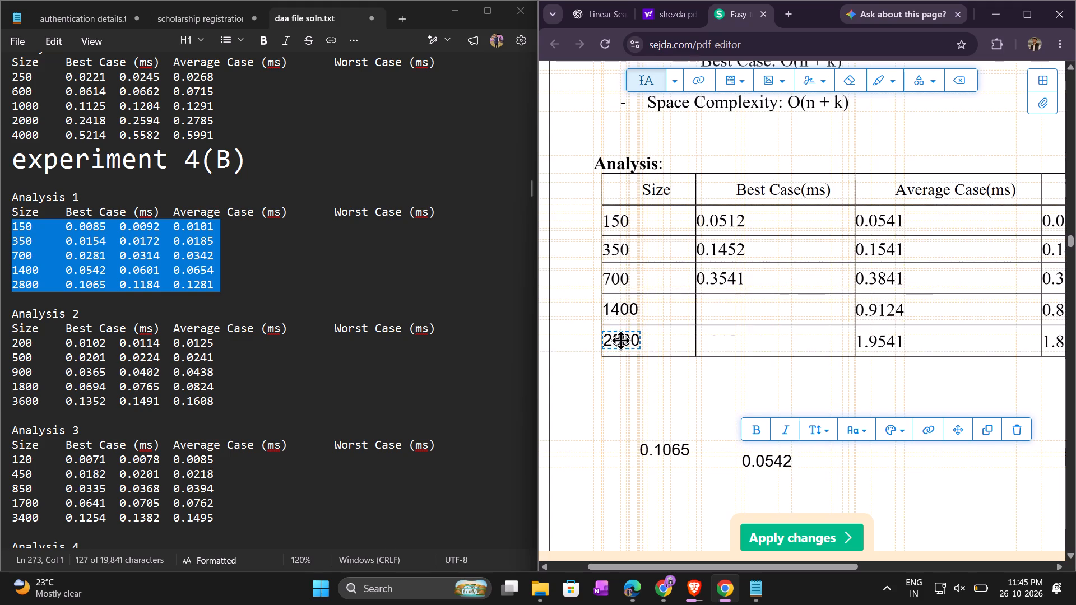
left_click_drag(672, 454, 716, 377)
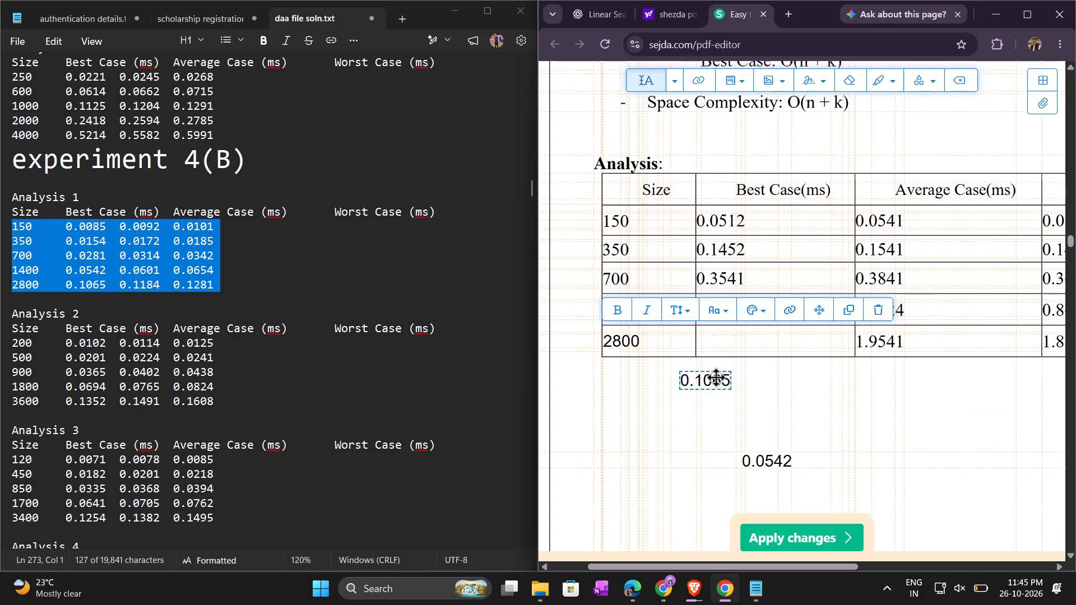
left_click_drag(716, 377, 728, 351)
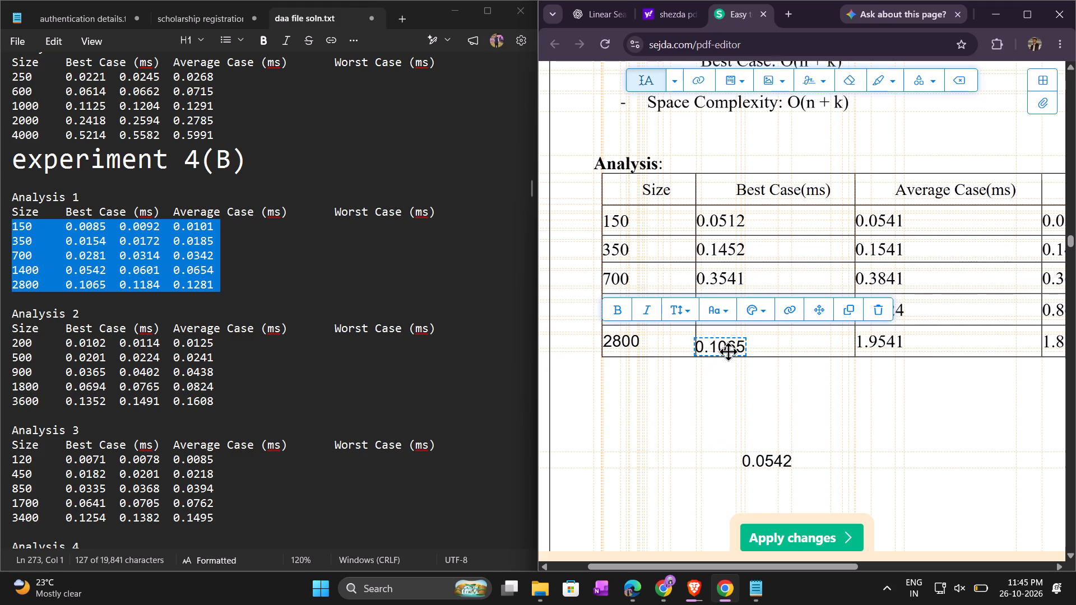
left_click_drag(728, 351, 732, 343)
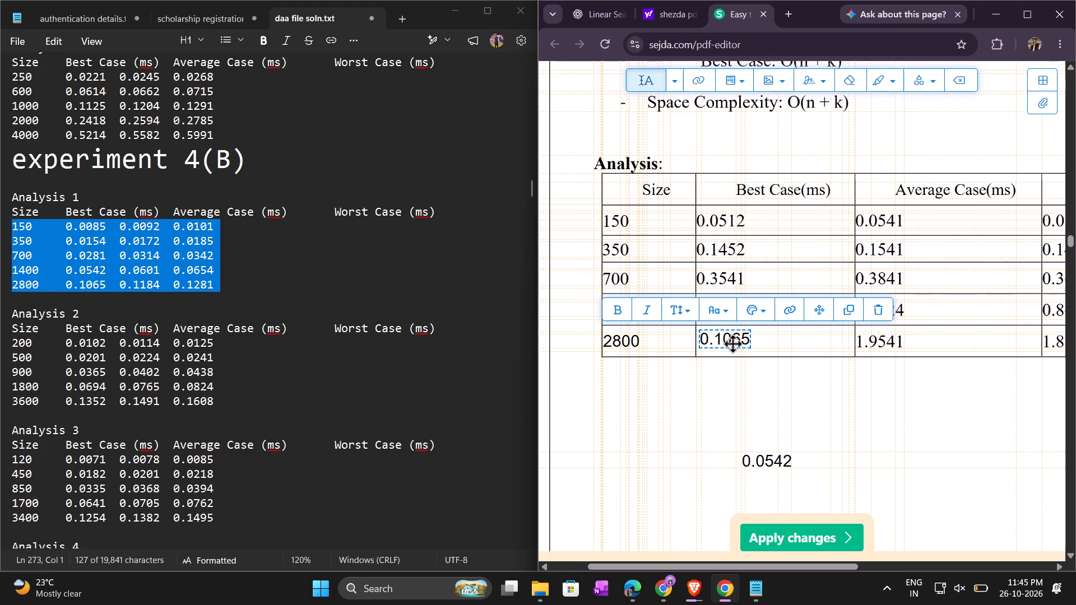
left_click_drag(732, 343, 730, 345)
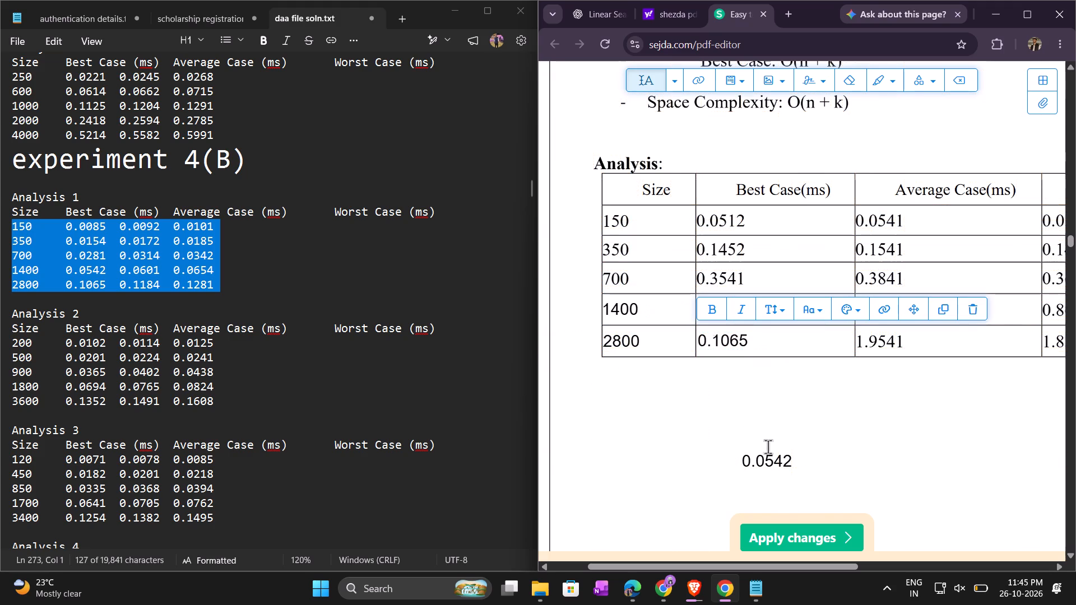
left_click(842, 453)
key("BackSpace")
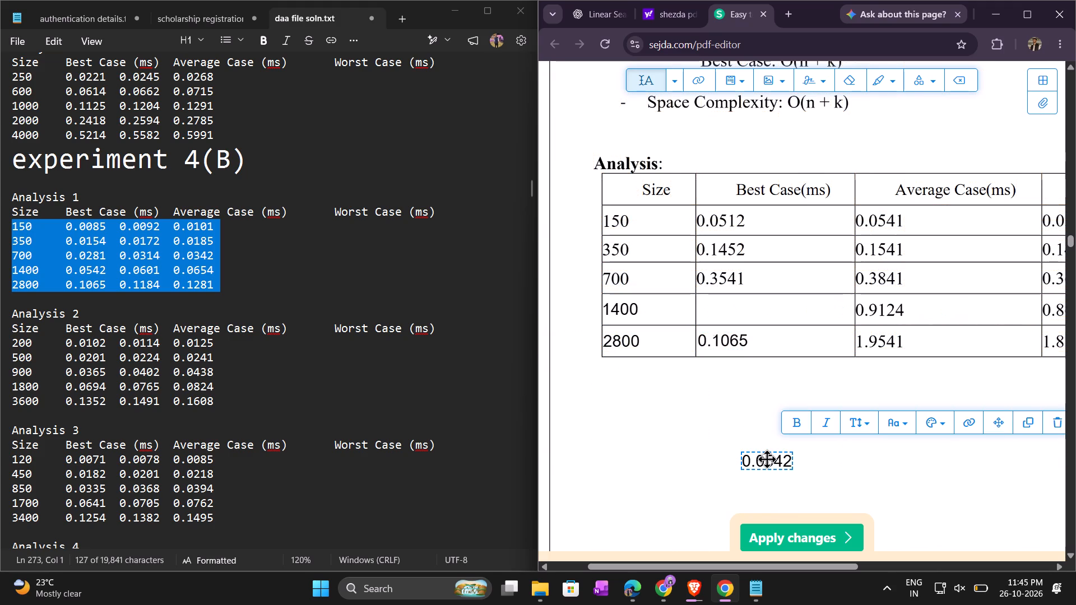
left_click_drag(767, 459, 723, 307)
Change the first three Best Case values in the counting sort table to 0.0085, 0.0154 and 0.0281.
left_click(732, 227)
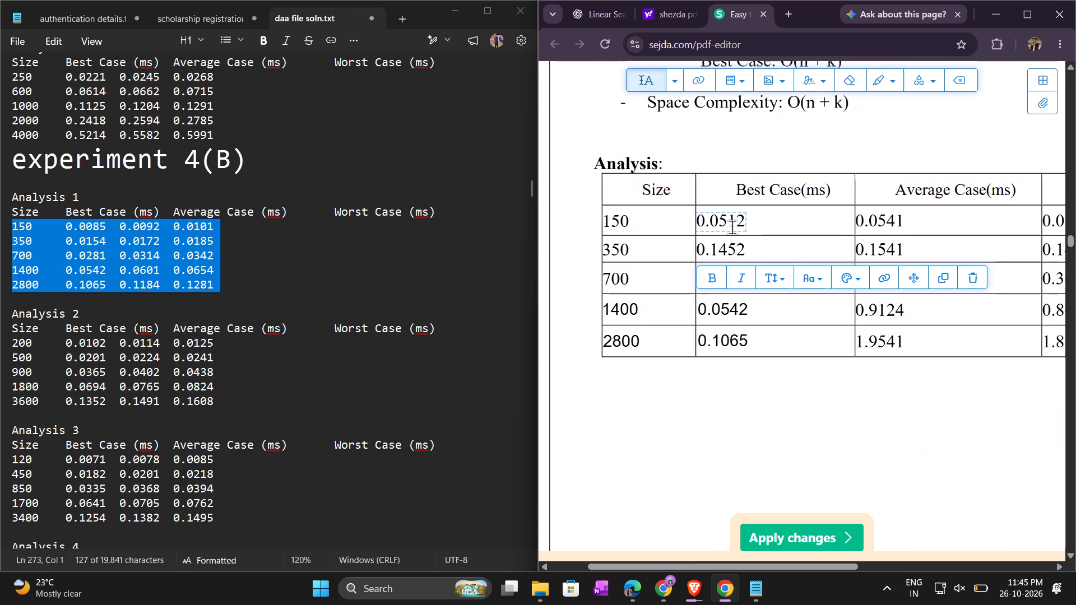
key("ctrl+a")
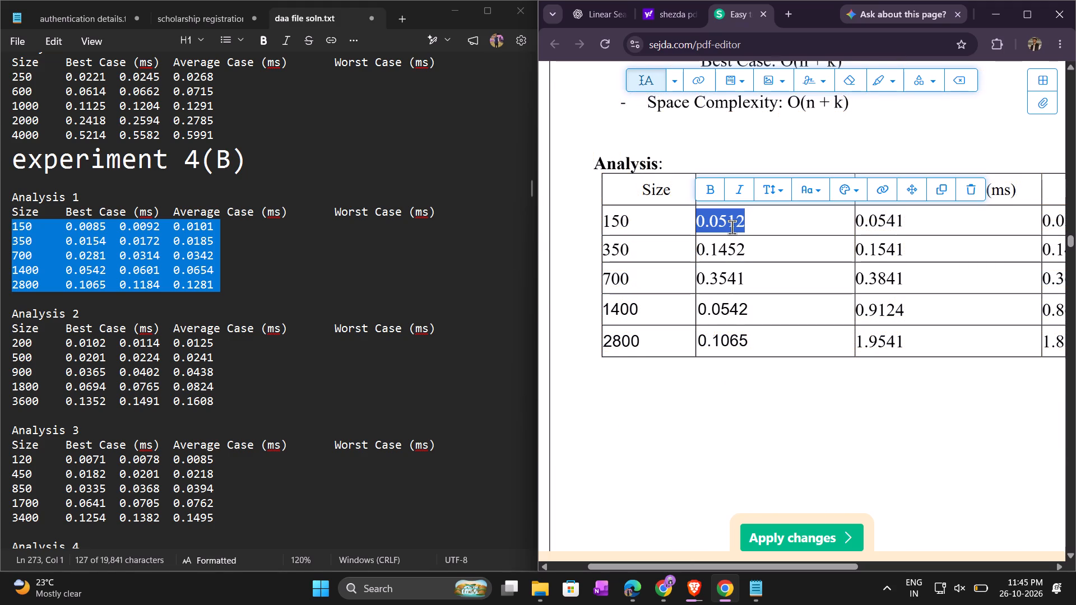
type("0.0085")
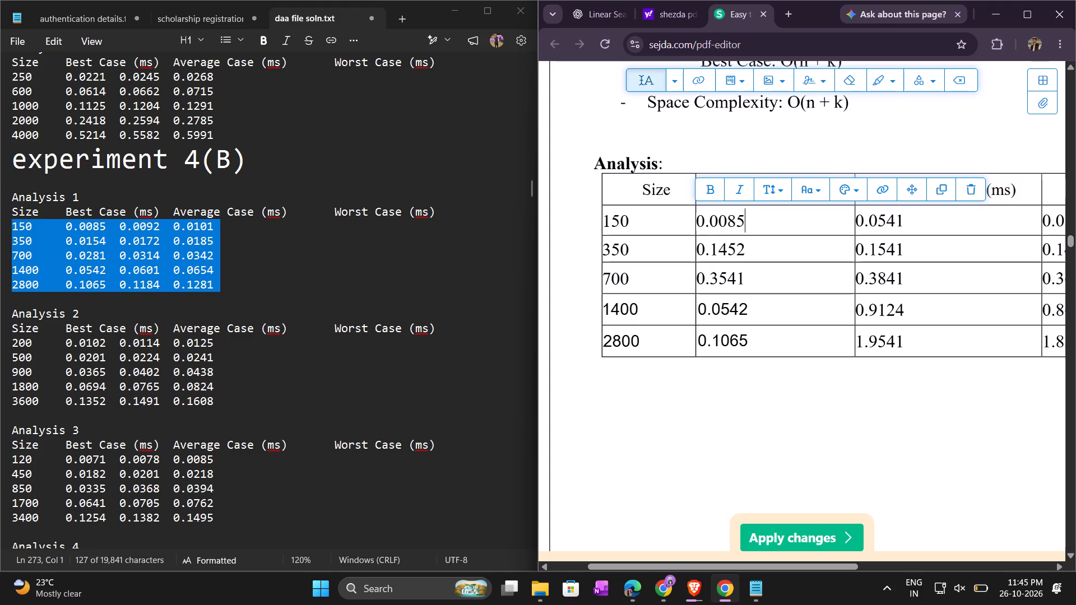
left_click(723, 241)
key("ctrl+a")
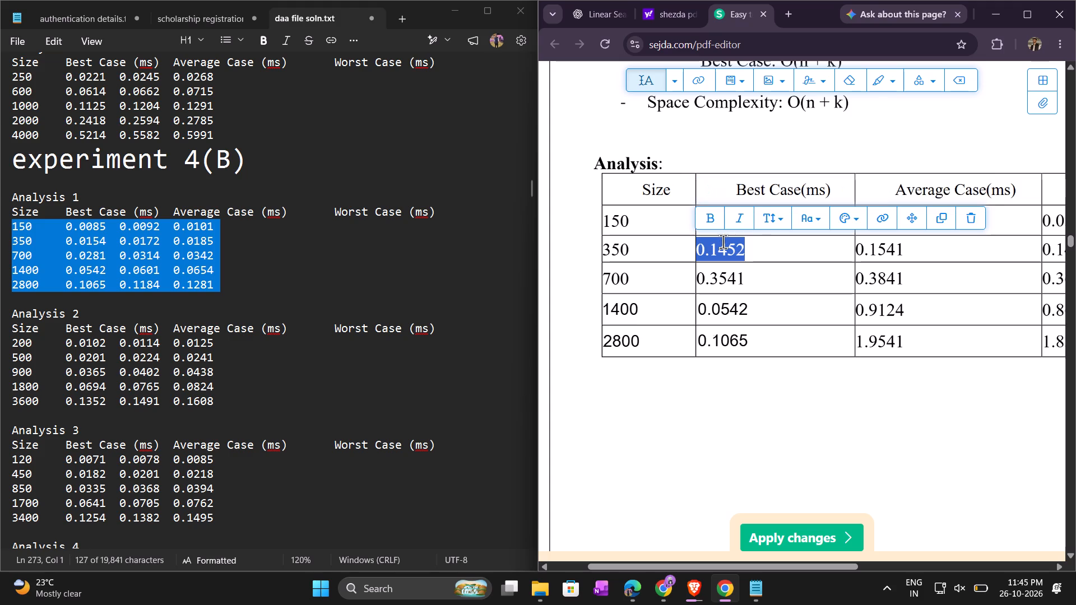
type("0.0154")
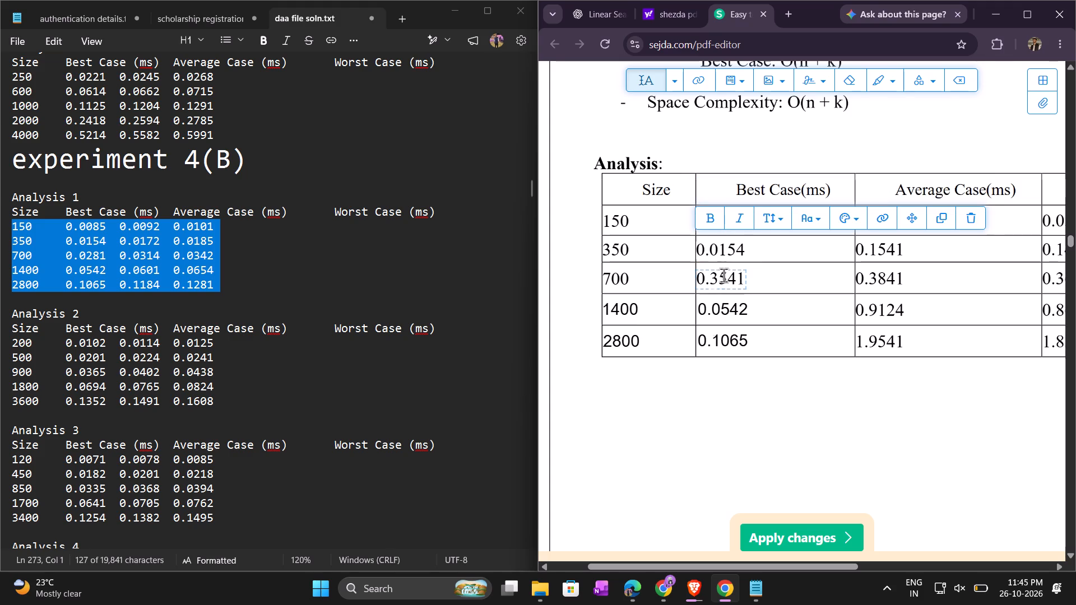
left_click(723, 275)
key("ctrl+a")
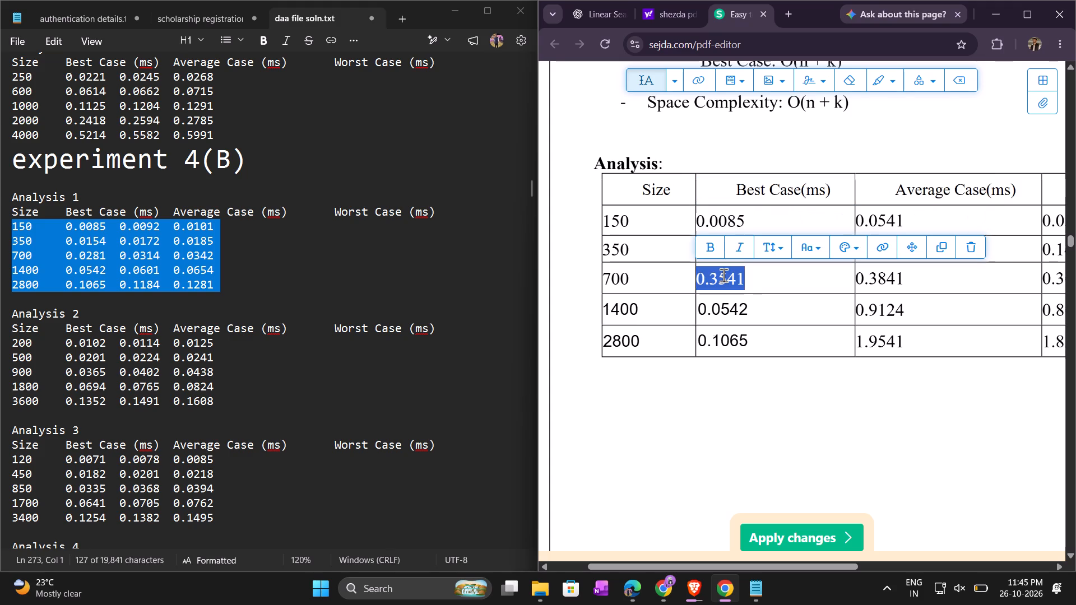
type("0.0")
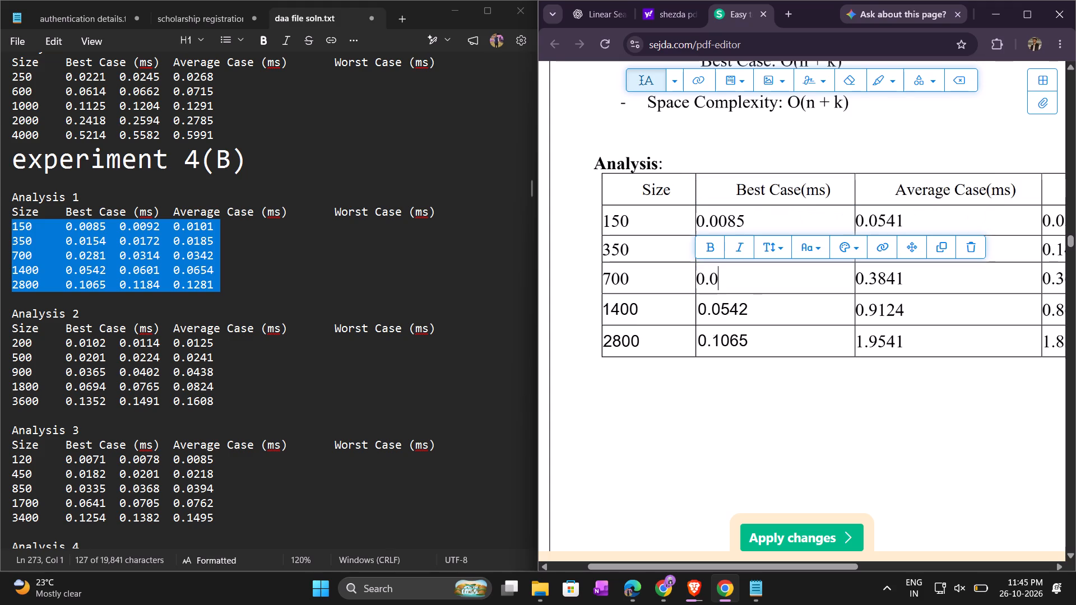
type("281")
Change the Average Case values of the 150 and 350 rows to 0.0092 and 0.0172.
left_click(876, 221)
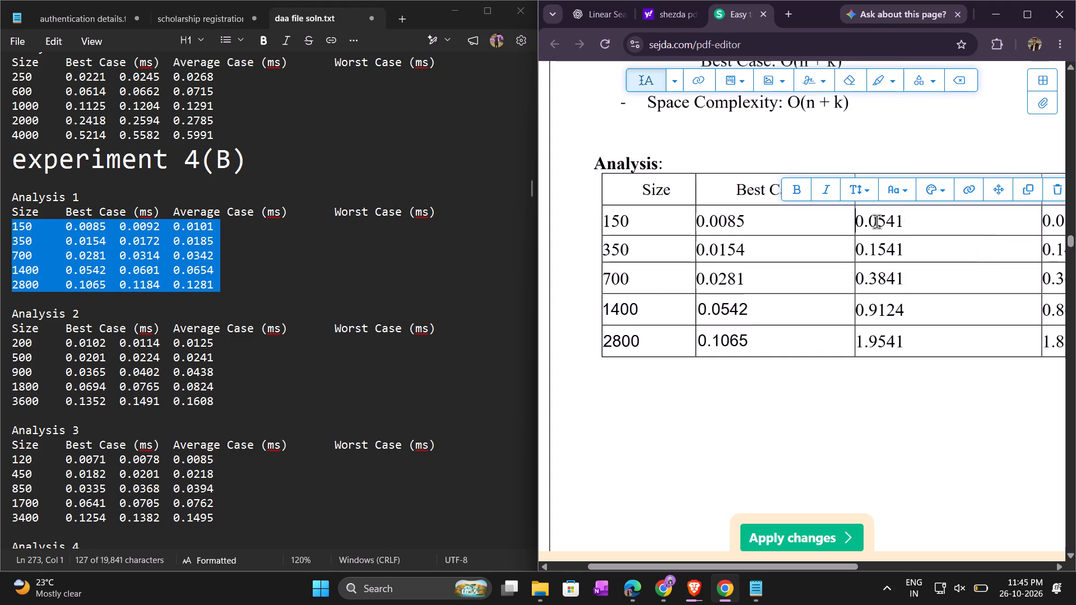
key("ctrl+a")
type("0.0092")
left_click(872, 248)
key("ctrl+a")
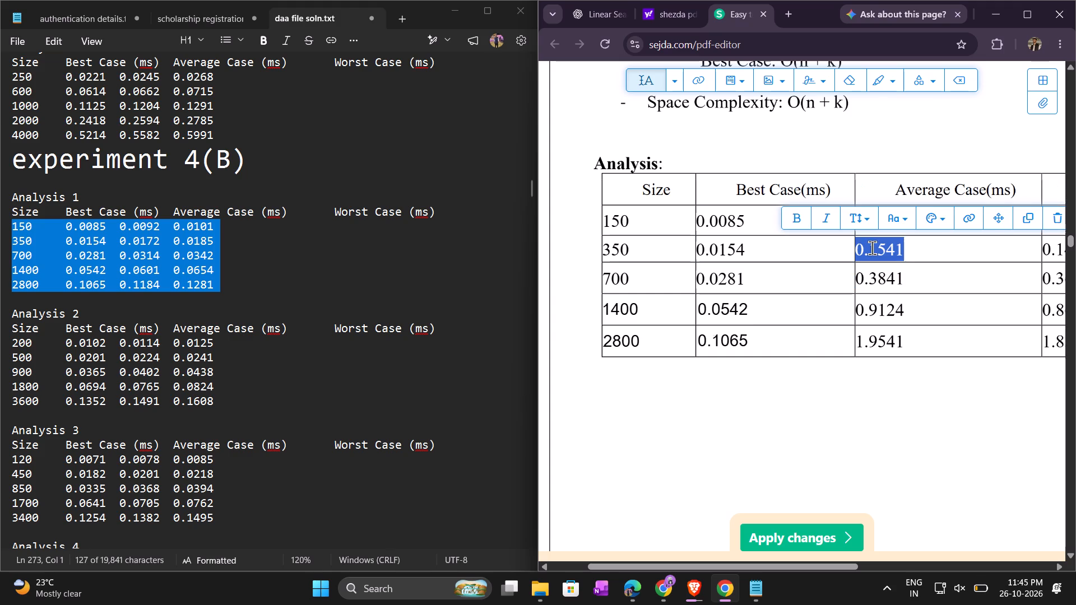
type("0.0172")
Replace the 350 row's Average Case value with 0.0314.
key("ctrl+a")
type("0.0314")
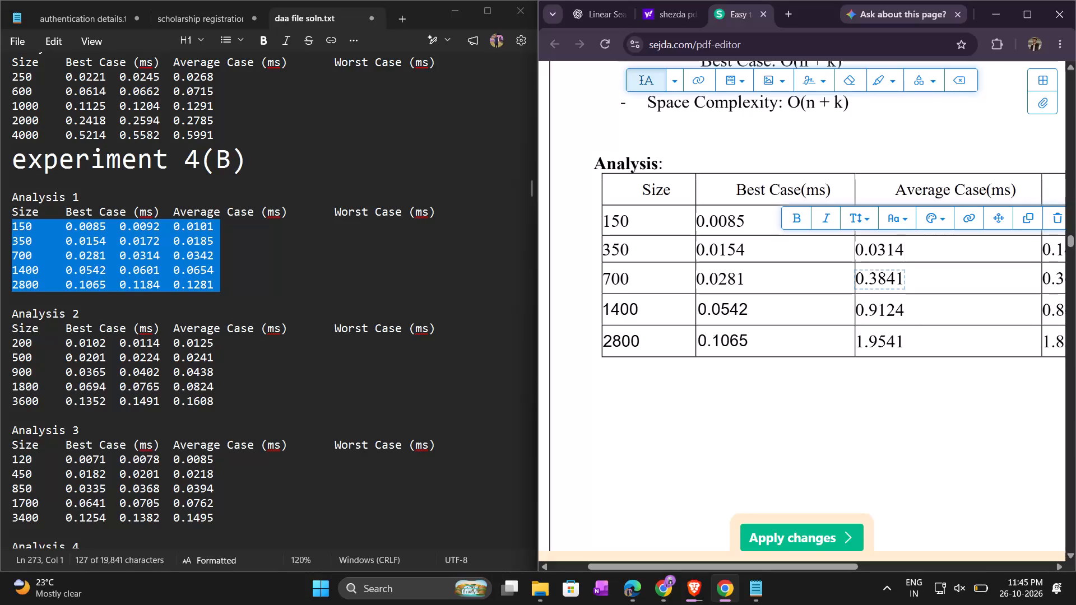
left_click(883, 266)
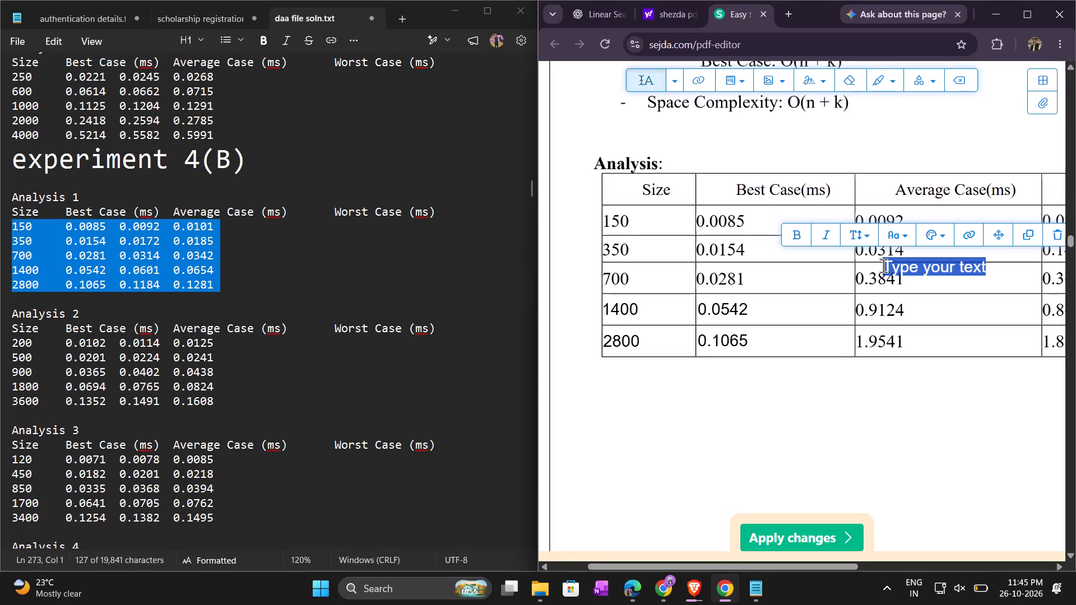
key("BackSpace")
Change the Average Case values of the 700 and 2800 rows to 0.0601 and 0.1184.
left_click(871, 277)
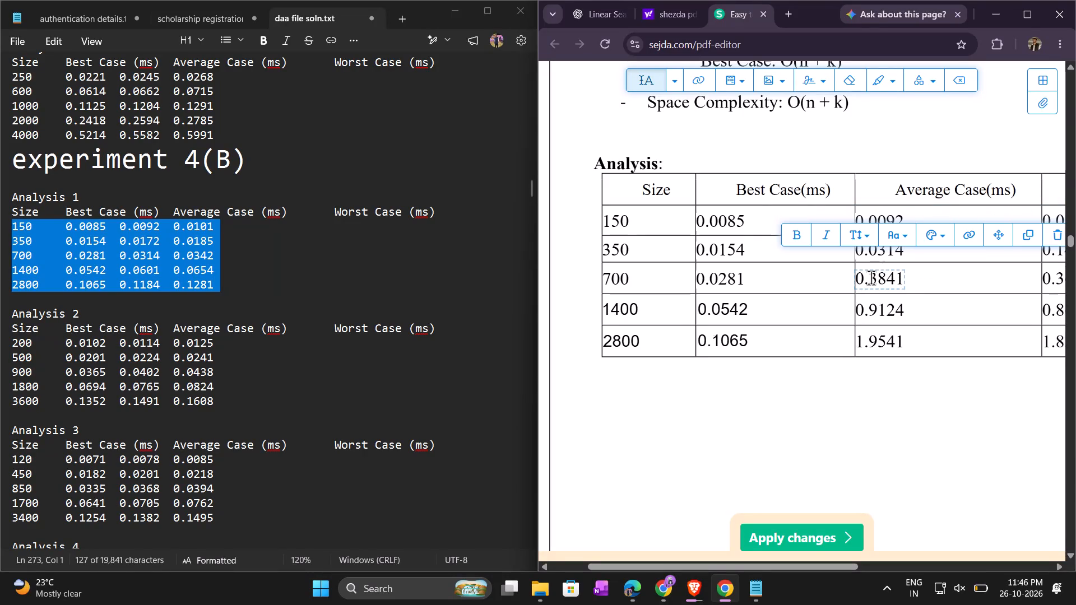
key("ctrl+a")
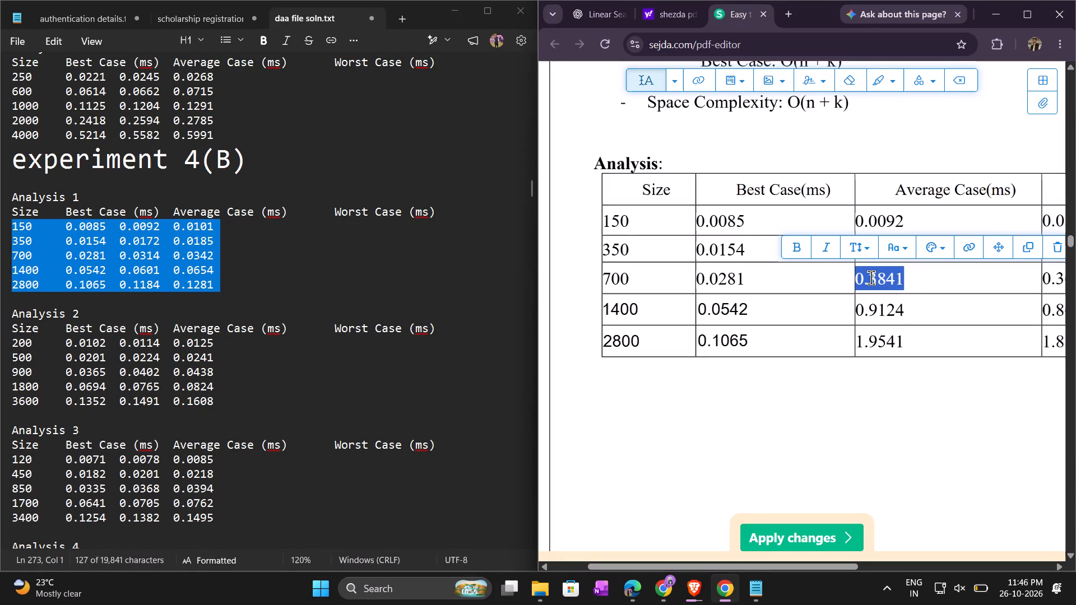
key("period")
key("BackSpace")
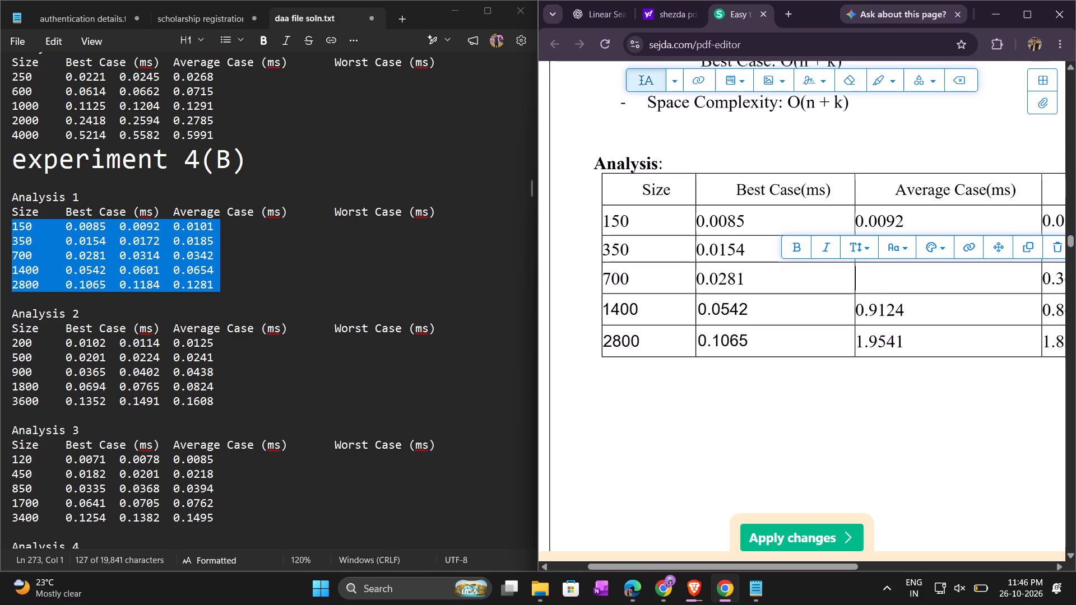
type("0.0601")
left_click(884, 314)
key("ctrl+a")
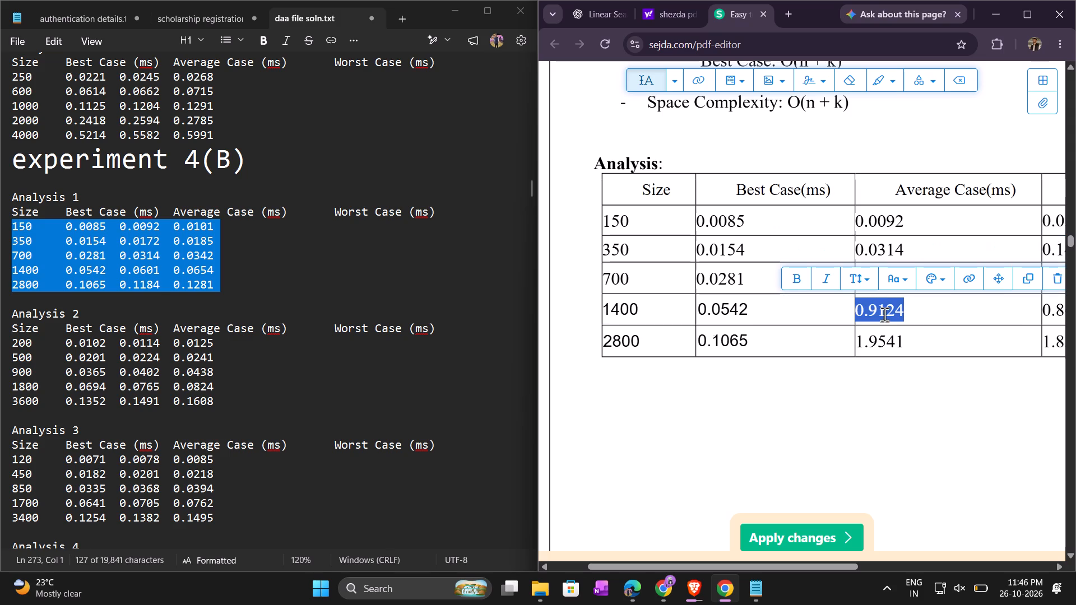
left_click(885, 346)
key("ctrl+a")
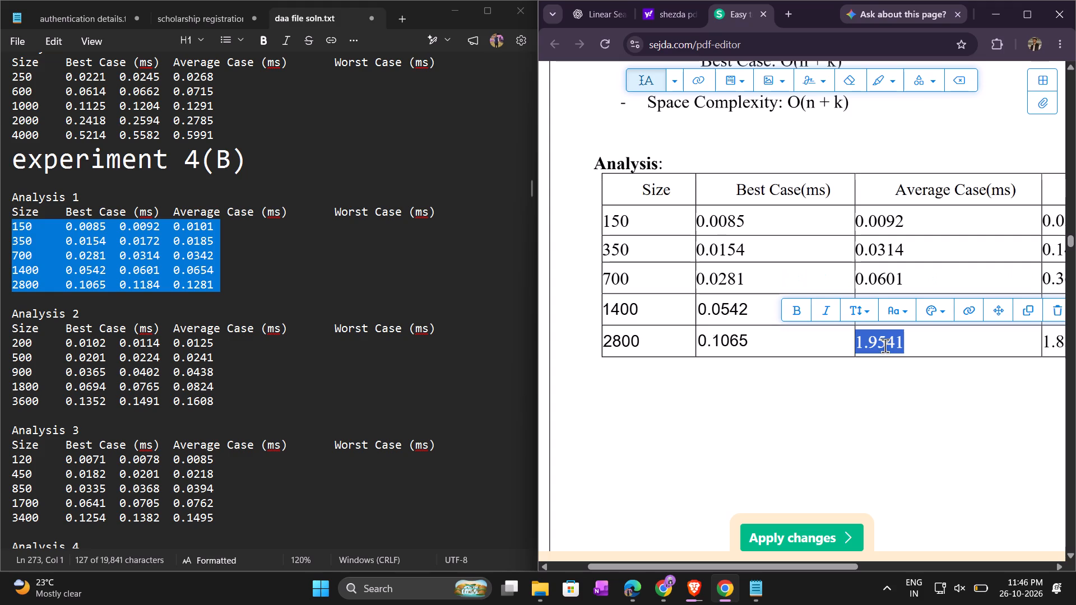
type("0.11")
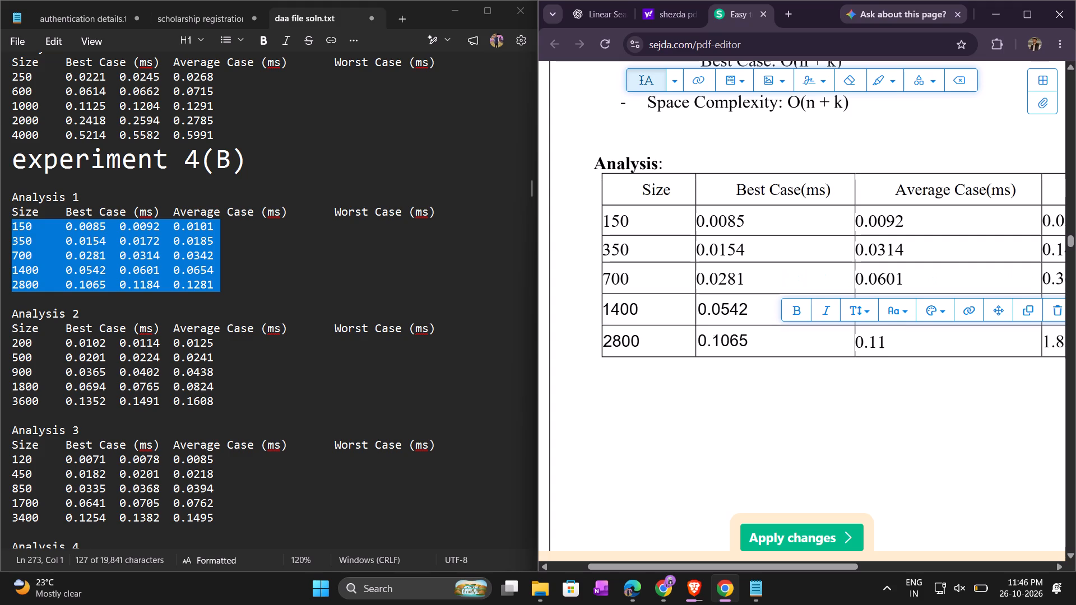
type("84")
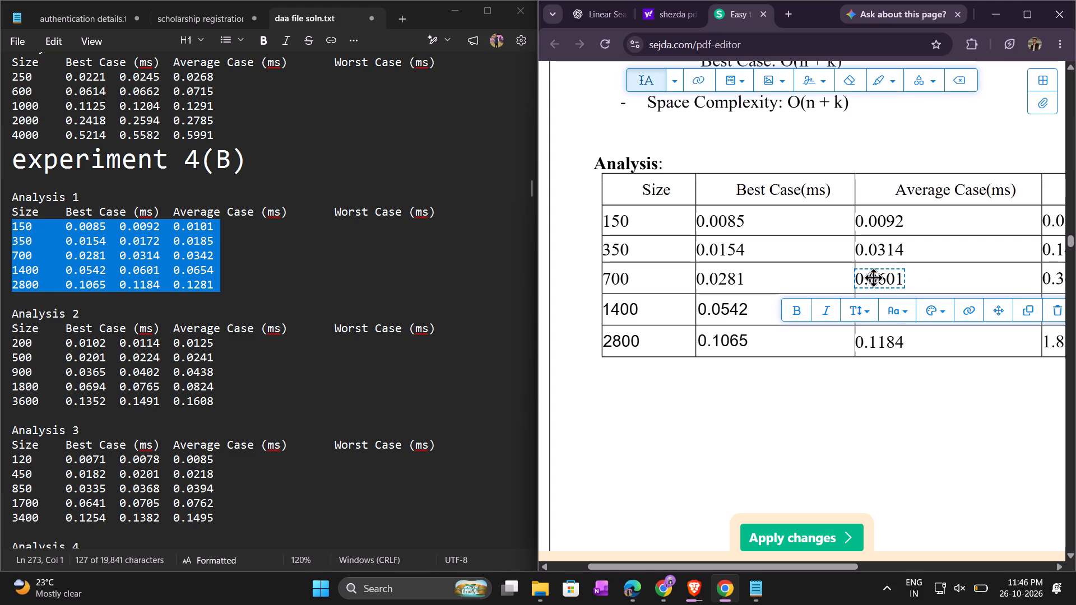
Set the Average Case value of the 350 row in the counting sort table to 0.0172.
left_click(874, 253)
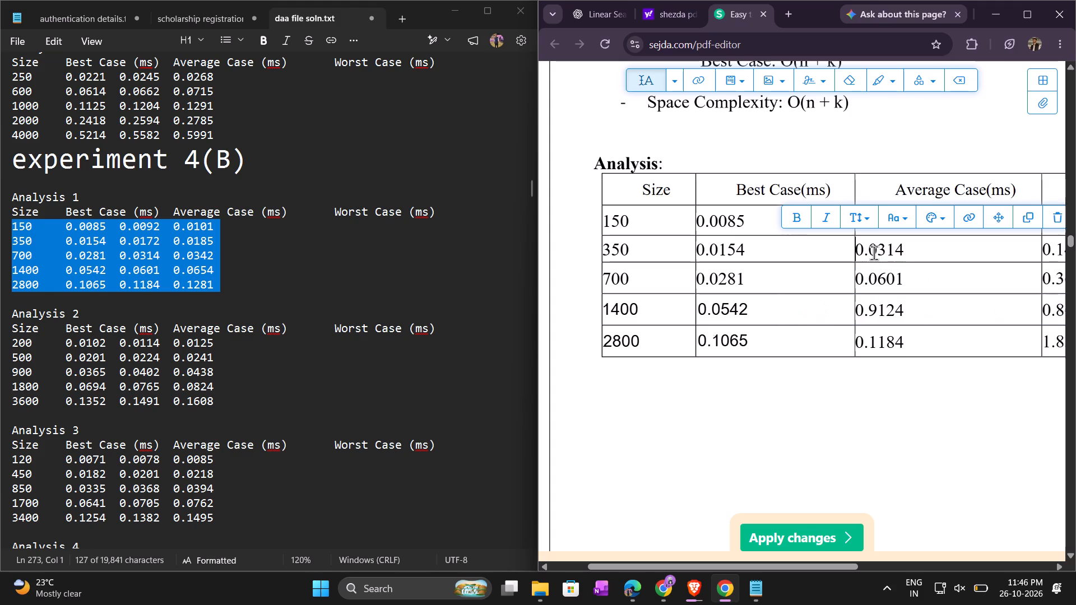
key("Right")
key("Right")
key("Right")
key("Right")
key("ctrl+a")
key("ctrl+c")
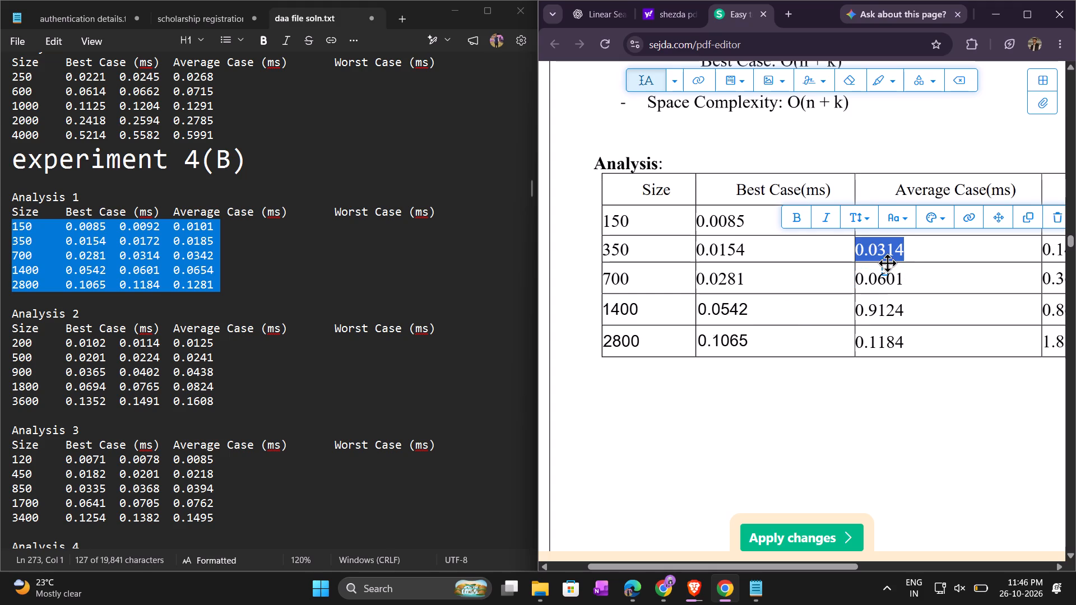
type("0.0")
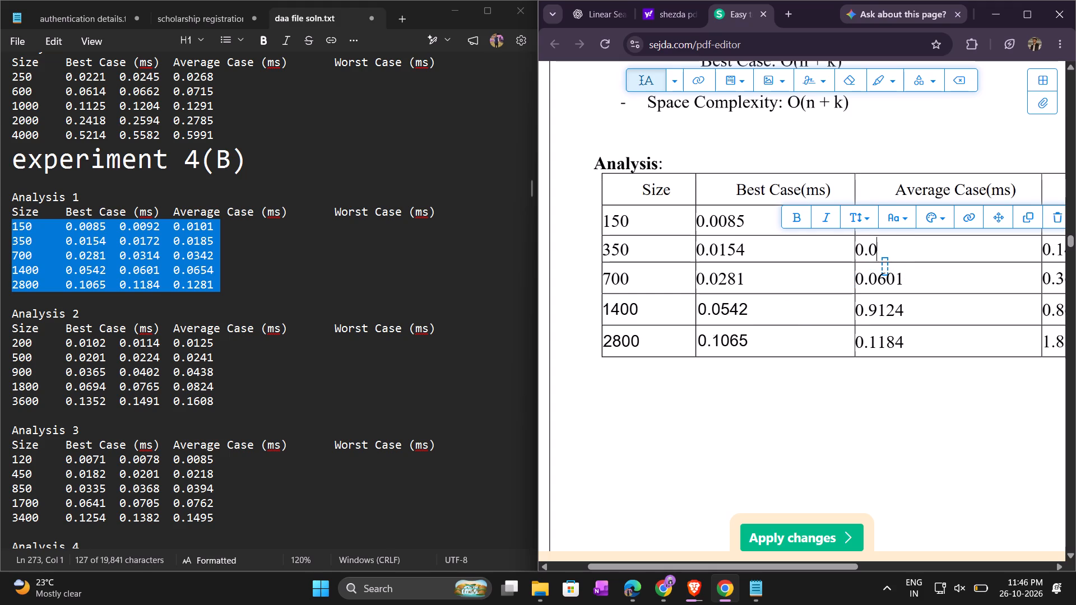
type("172")
Replace the 700 row's Average Case value in the counting sort table with 0.0314.
left_click(892, 277)
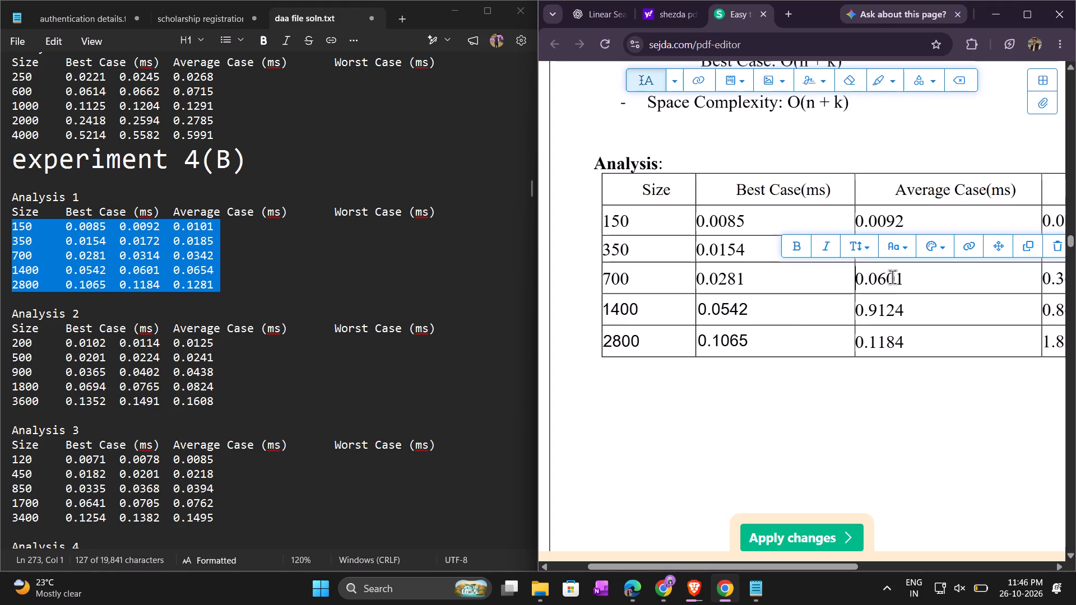
key("ctrl+a")
key("ctrl+c")
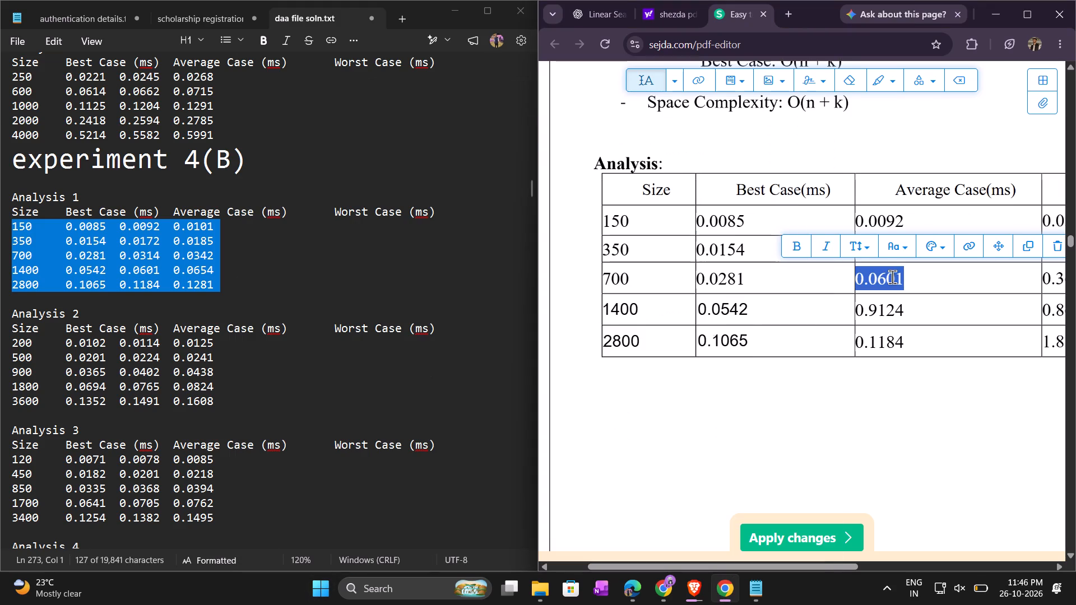
key("super+v")
key("Down")
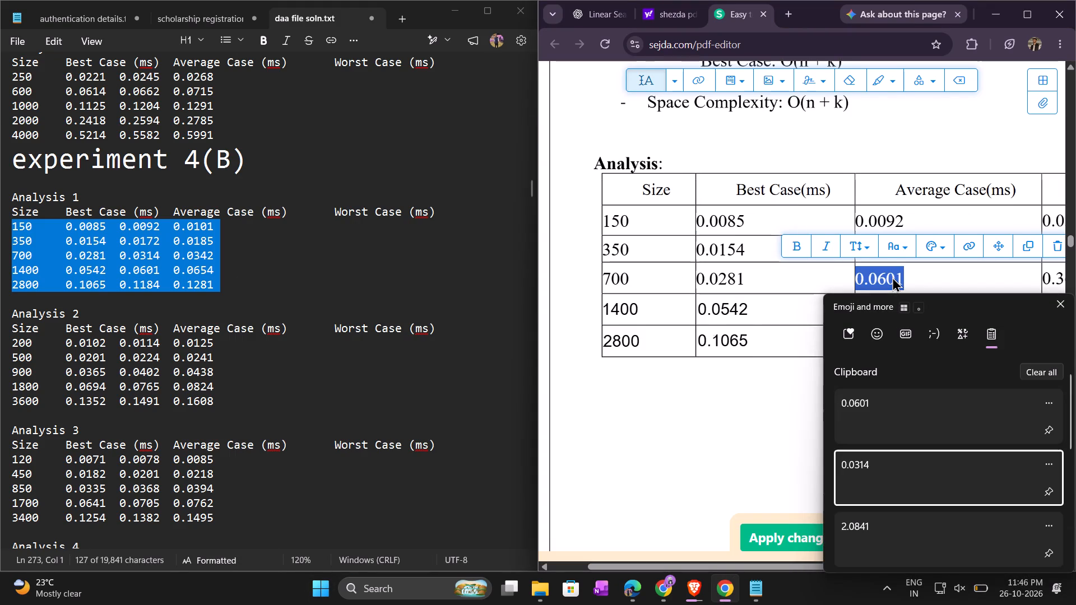
key("Return")
key("ctrl+v")
Replace the 1400 row's Average Case value in the counting sort table with 0.0601.
left_click(873, 301)
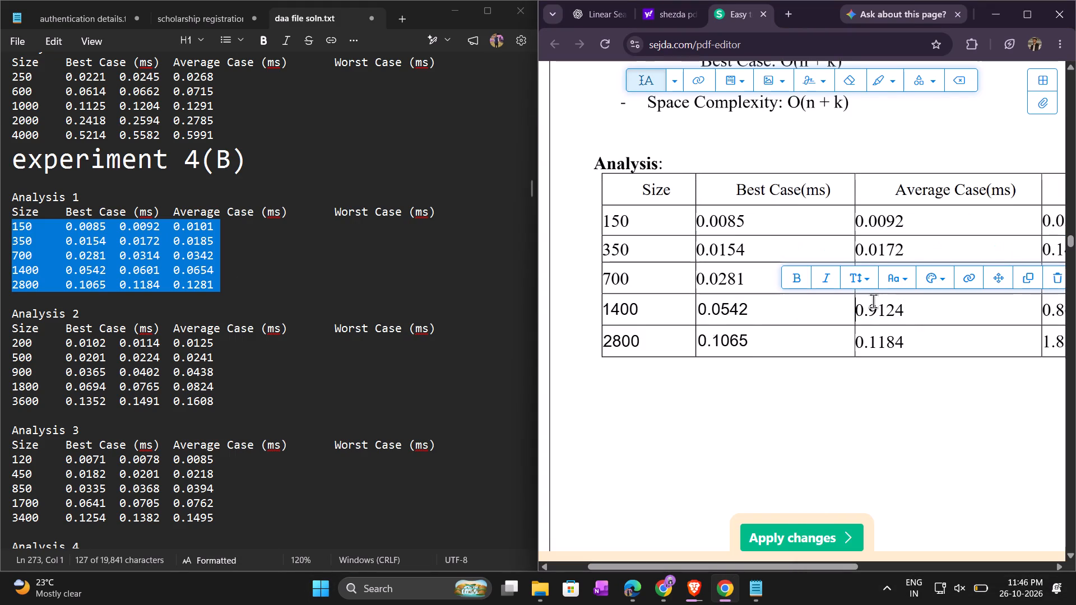
left_click(876, 310)
key("ctrl+a")
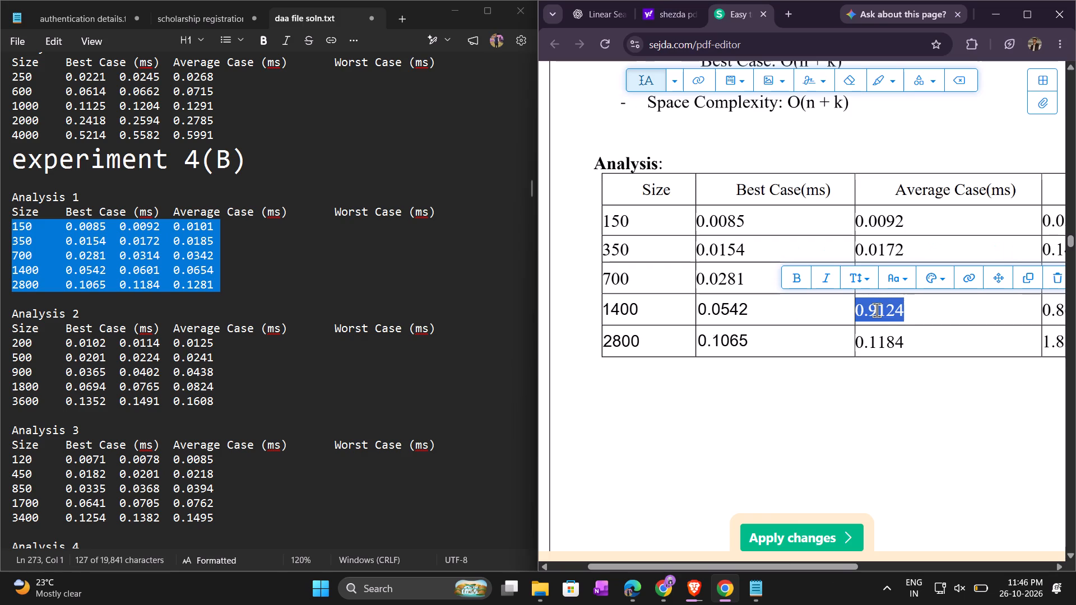
key("super+v")
key("Down")
key("Up")
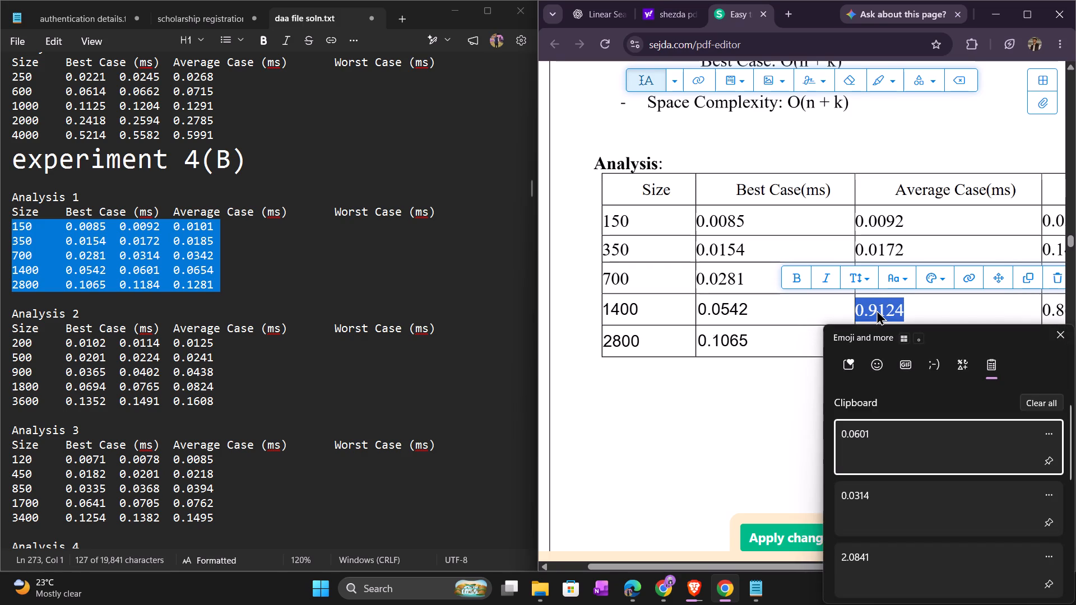
key("Return")
key("ctrl+v")
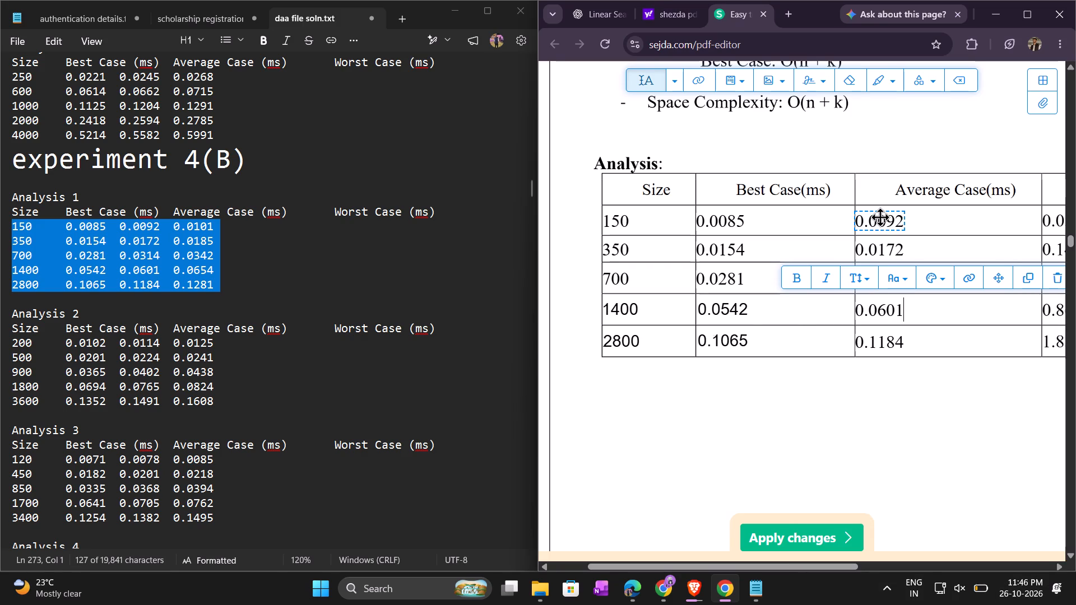
left_click(880, 217)
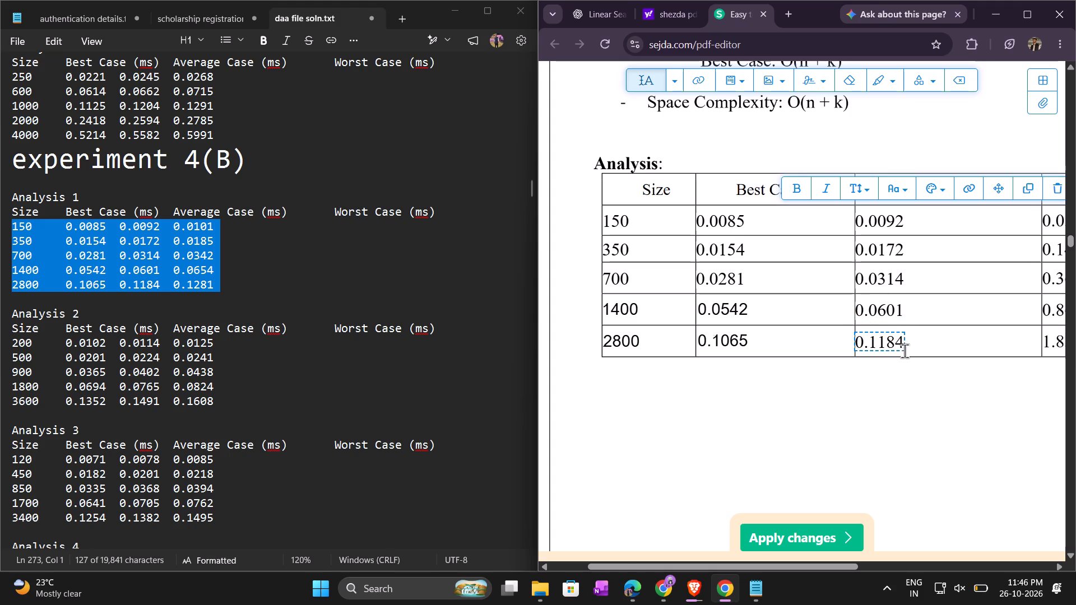
Change the Worst Case values of the 150, 350 and 700 rows to 0.0101, 0.0185 and 0.0342.
scroll(925, 362, "left", 1)
left_click(994, 220)
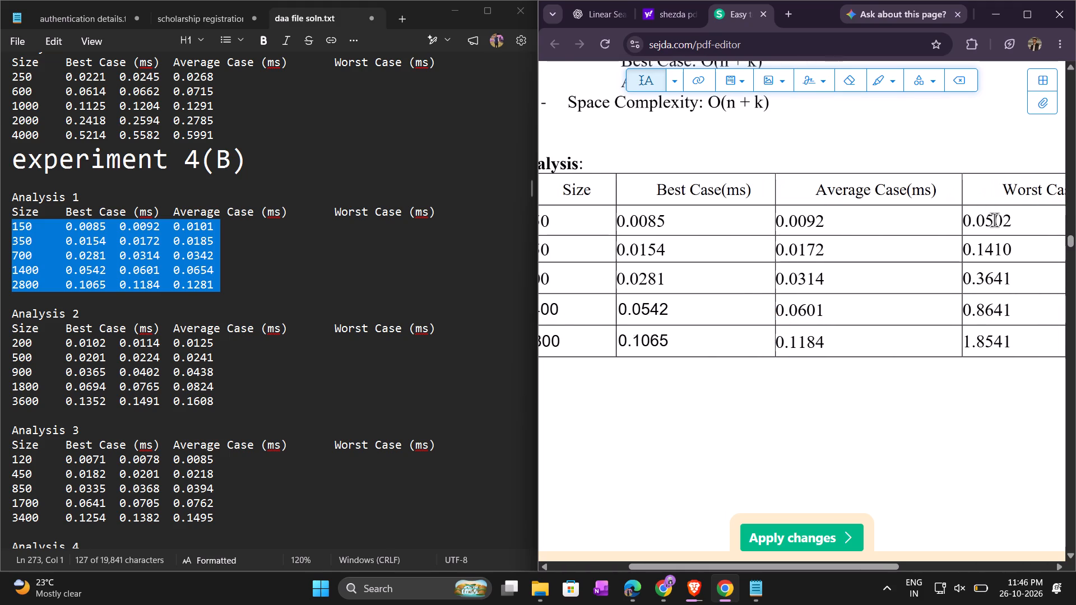
key("ctrl+a")
type("0.0101")
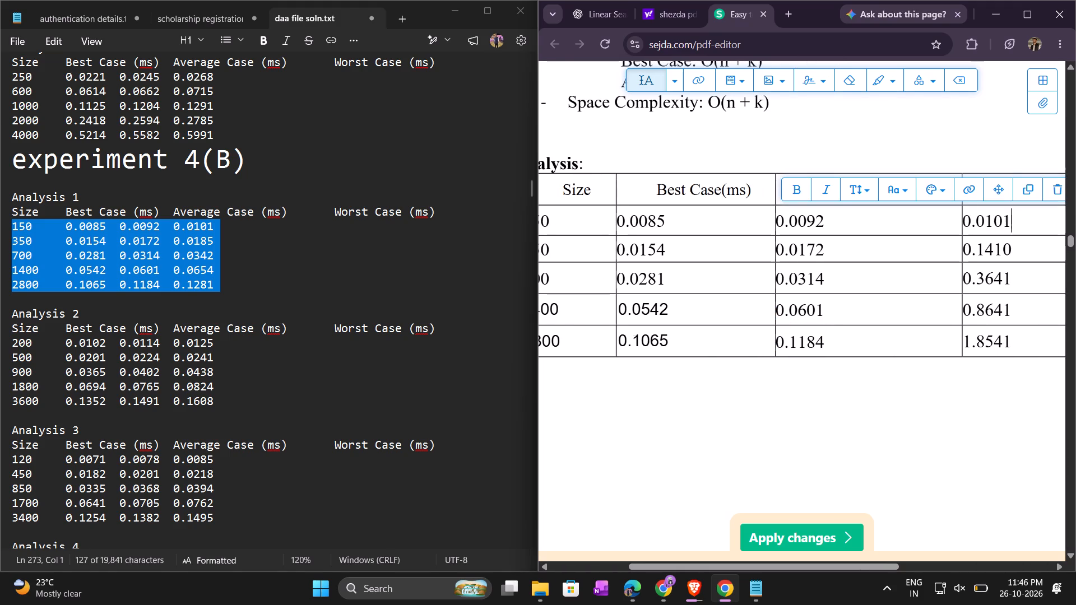
left_click(1004, 247)
key("ctrl+a")
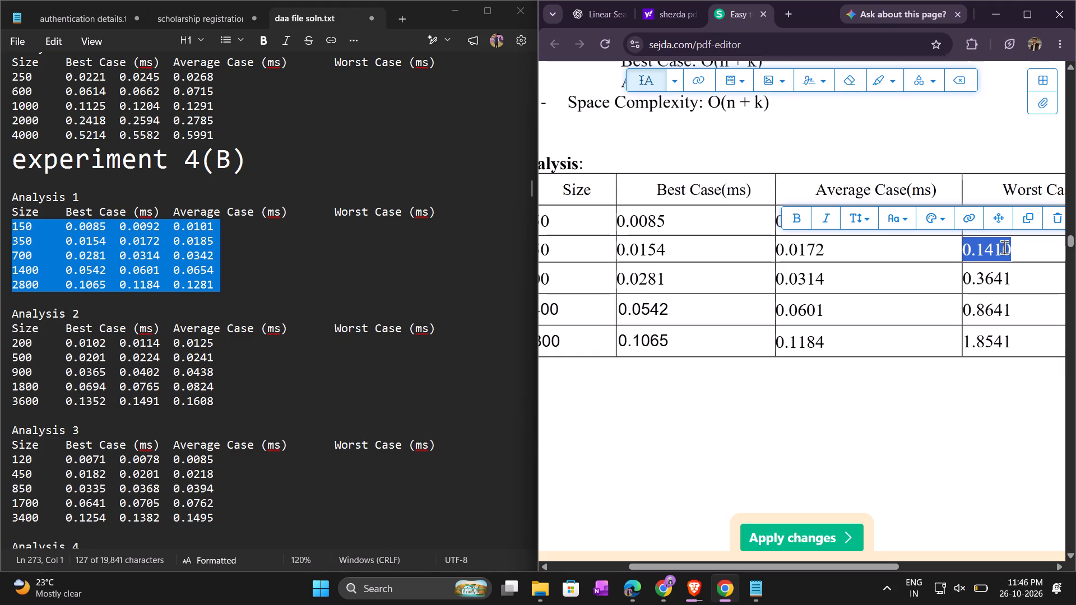
type("0.0185")
left_click(986, 282)
key("ctrl+a")
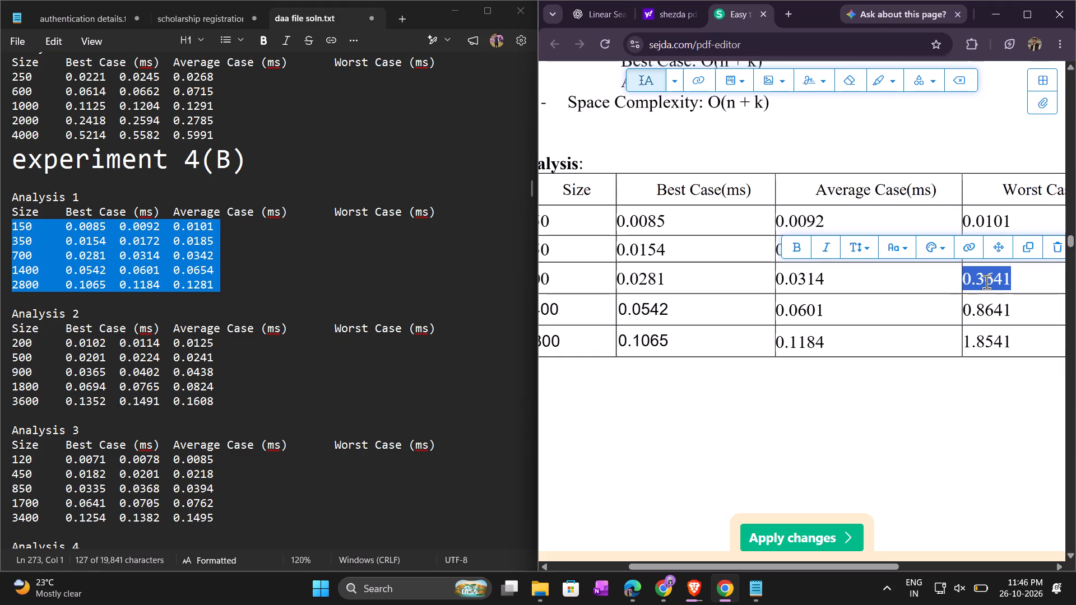
type("0.0")
type("342")
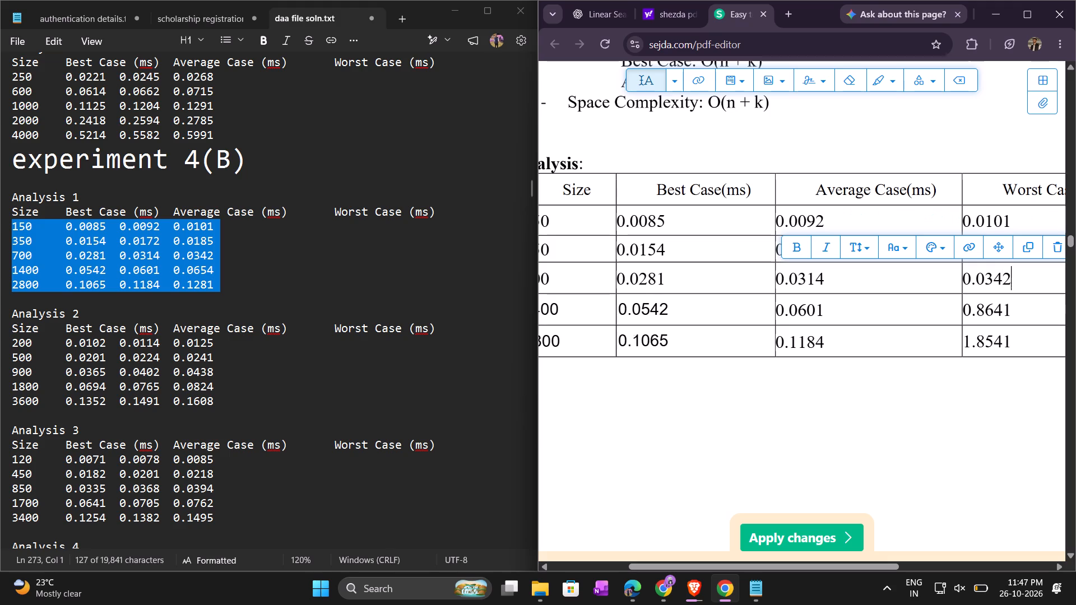
key("ctrl+a")
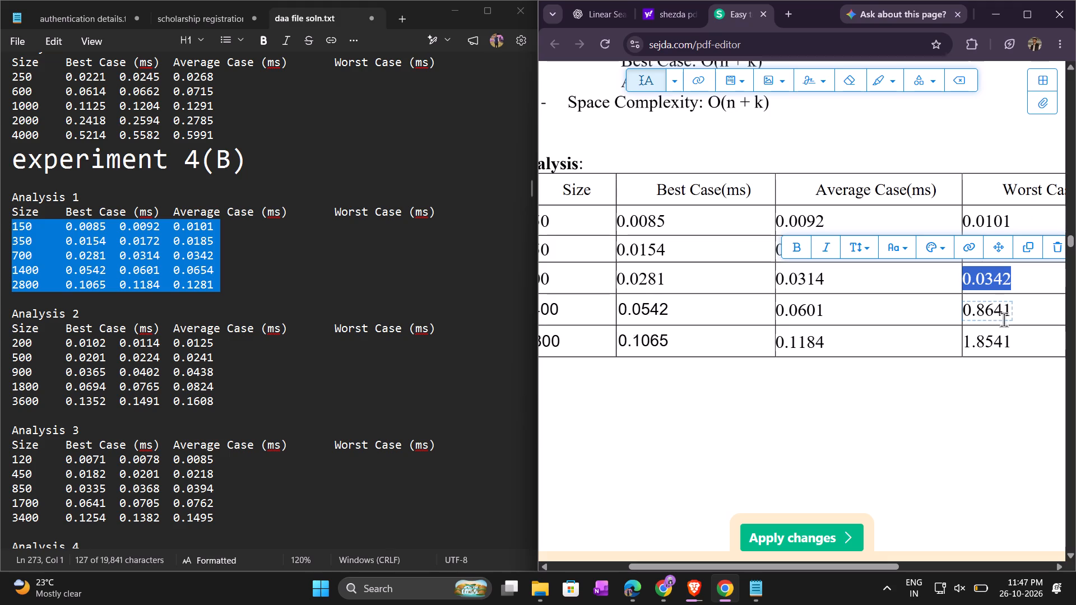
Change the Worst Case values of the 1400 and 2800 rows to 0.0654 and 0.1281.
left_click(996, 314)
key("ctrl+a")
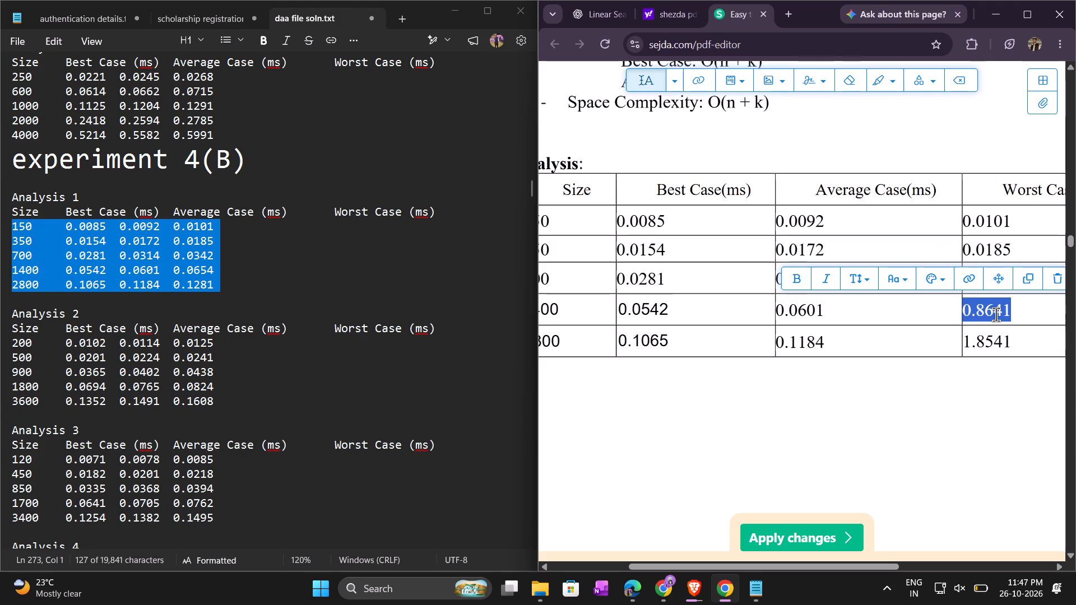
type("0.0")
type("654")
left_click(989, 340)
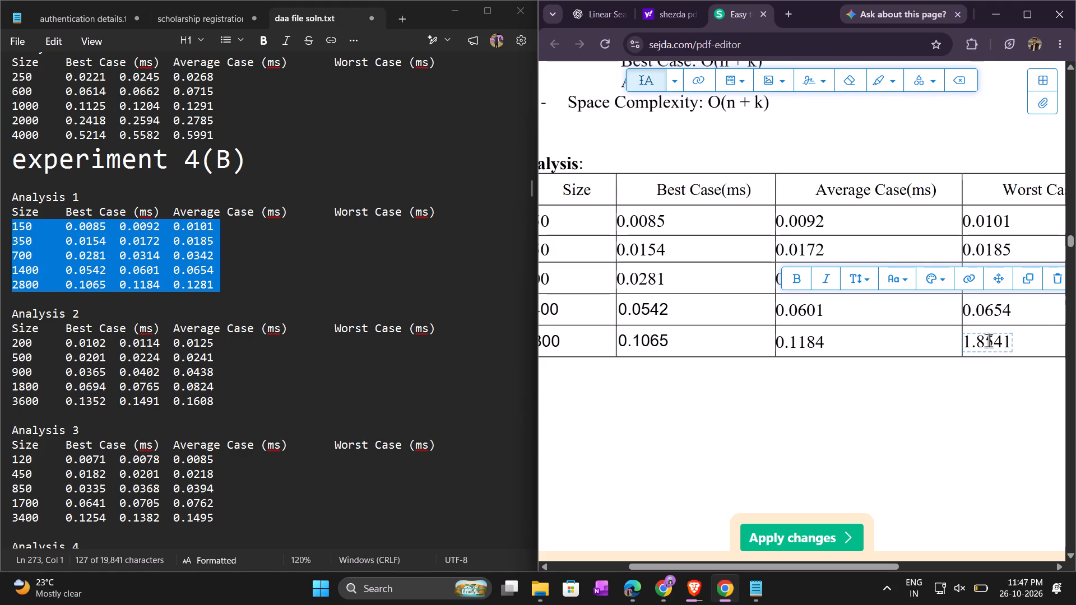
key("ctrl+a")
type("0.1281")
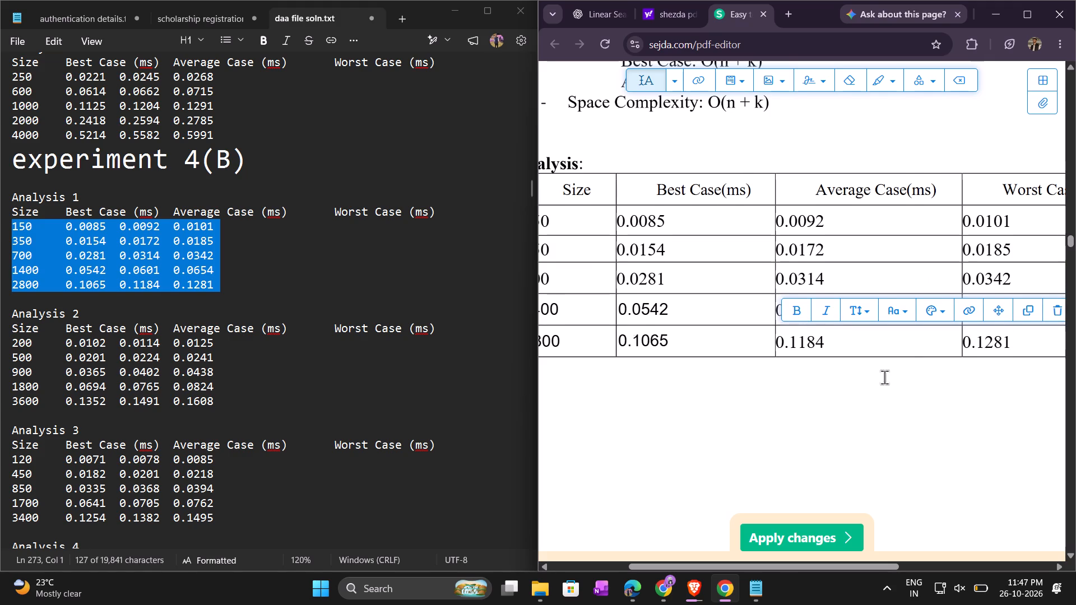
Change the first three sizes in the following radix sort analysis table to 150, 350 and 700.
scroll(887, 362, "down", 8)
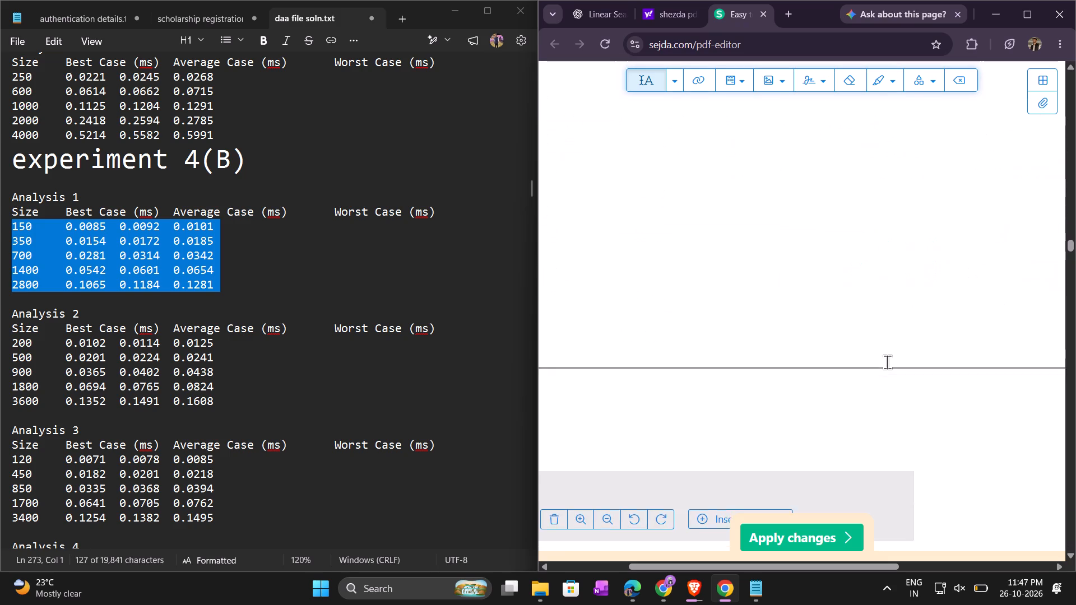
scroll(887, 362, "down", 9)
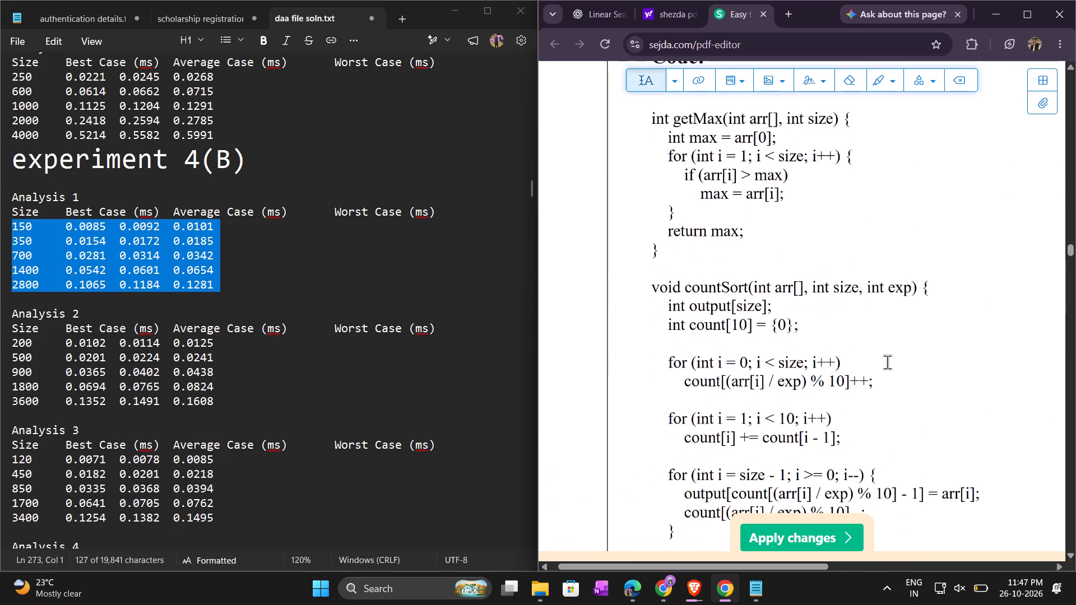
scroll(887, 362, "down", 9)
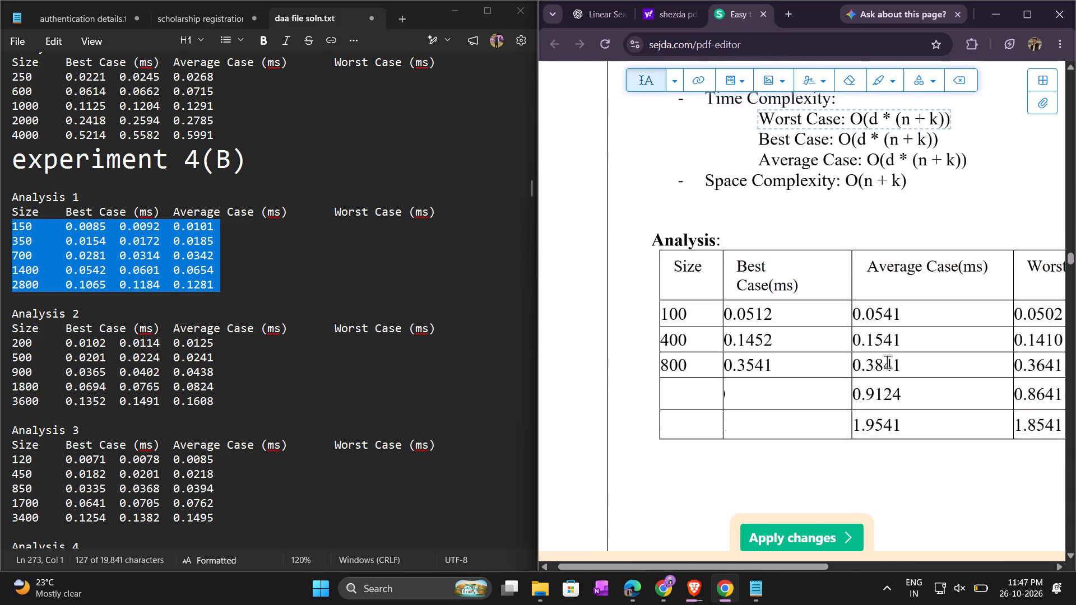
scroll(887, 362, "down", 2)
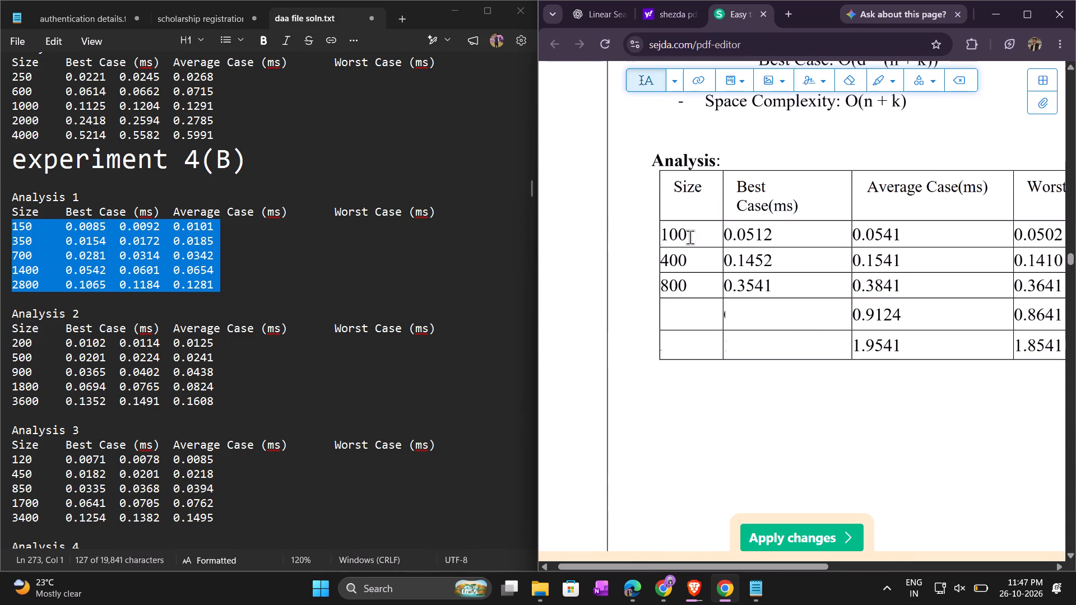
left_click(681, 232)
key("ctrl+a")
type("150")
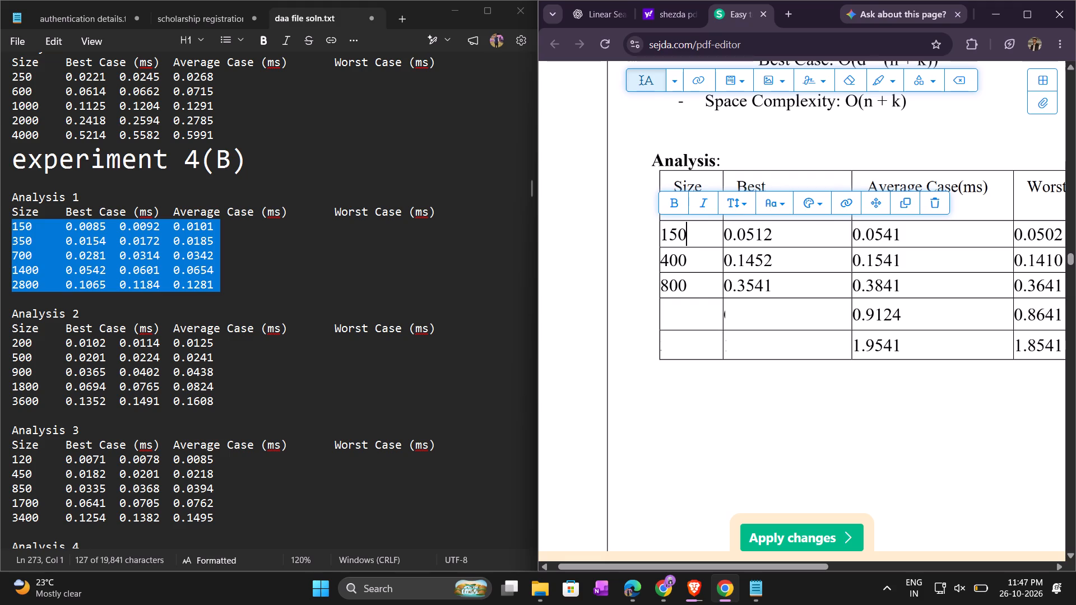
left_click(680, 262)
key("ctrl+a")
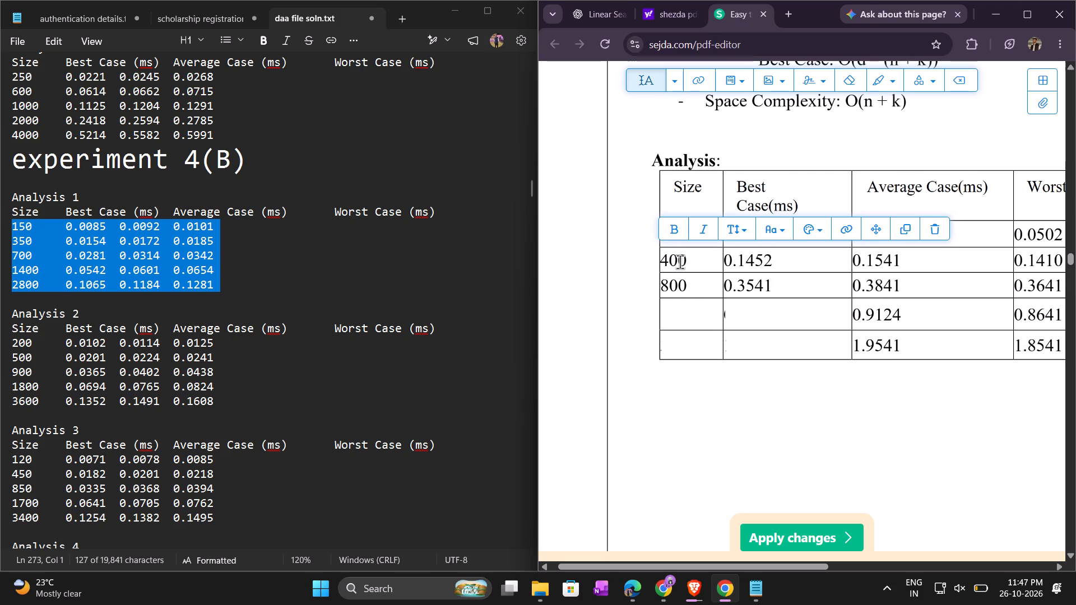
key("ctrl+a")
type("350")
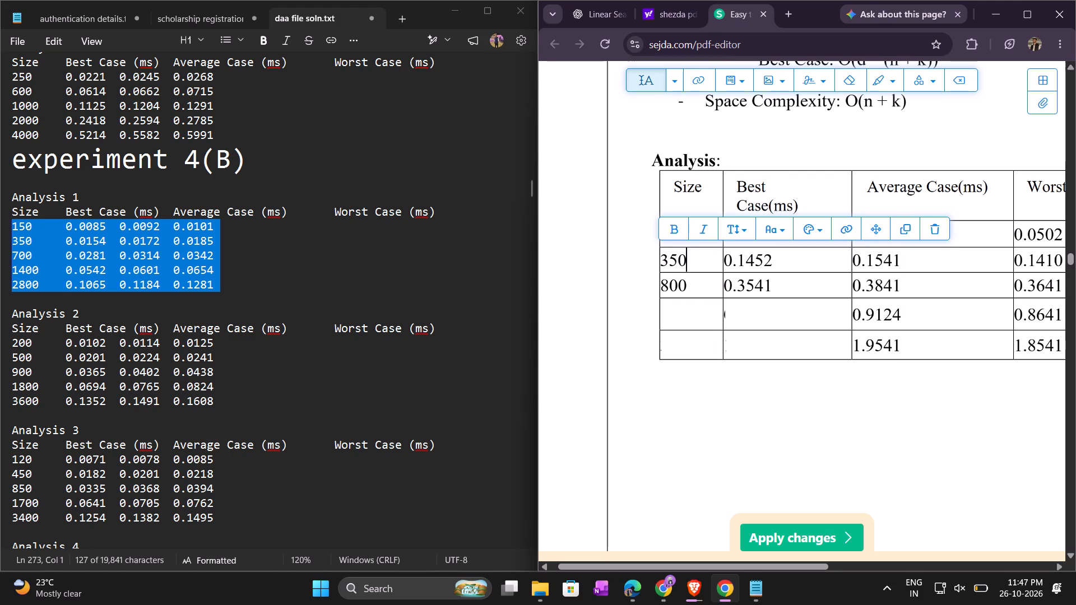
left_click(677, 286)
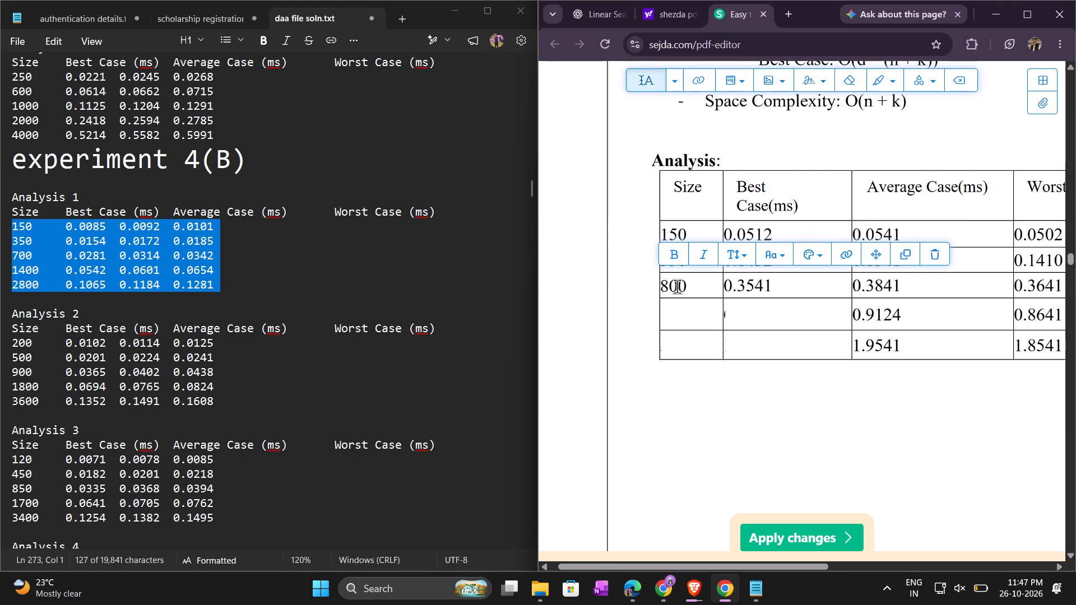
key("Right")
key("BackSpace")
key("7")
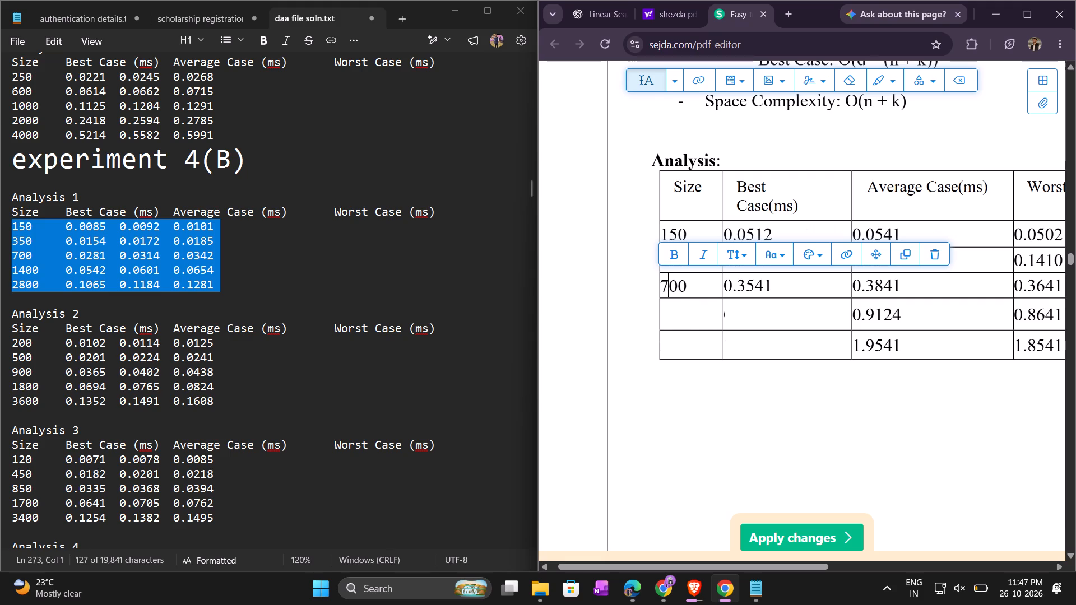
Add the sizes 1400 and 2800 as separate new texts in the blank area below the radix sort table.
left_click(736, 416)
type("1400")
left_click(846, 427)
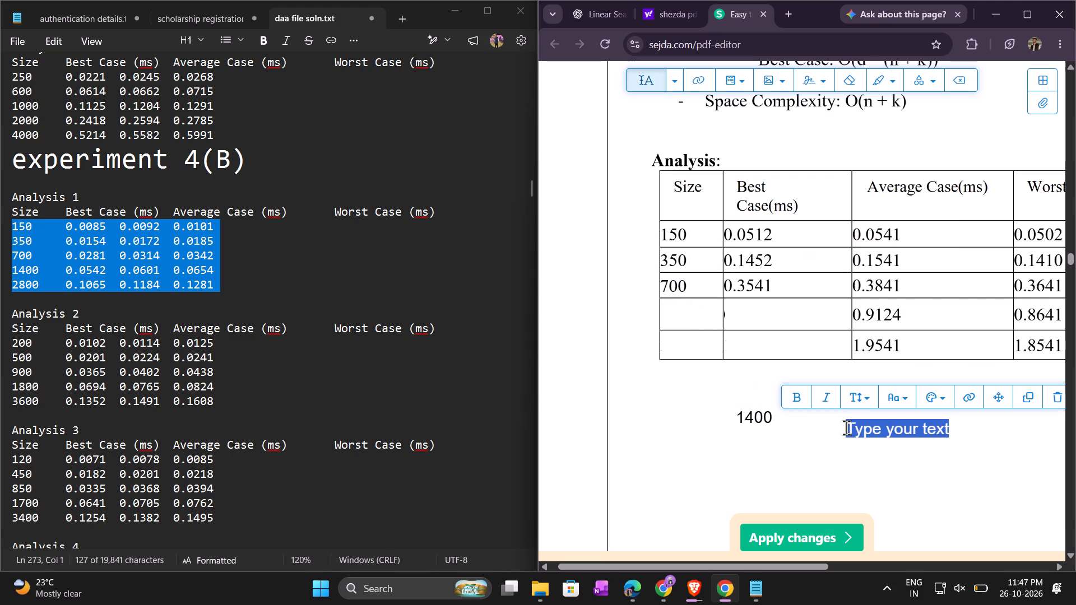
type("2800")
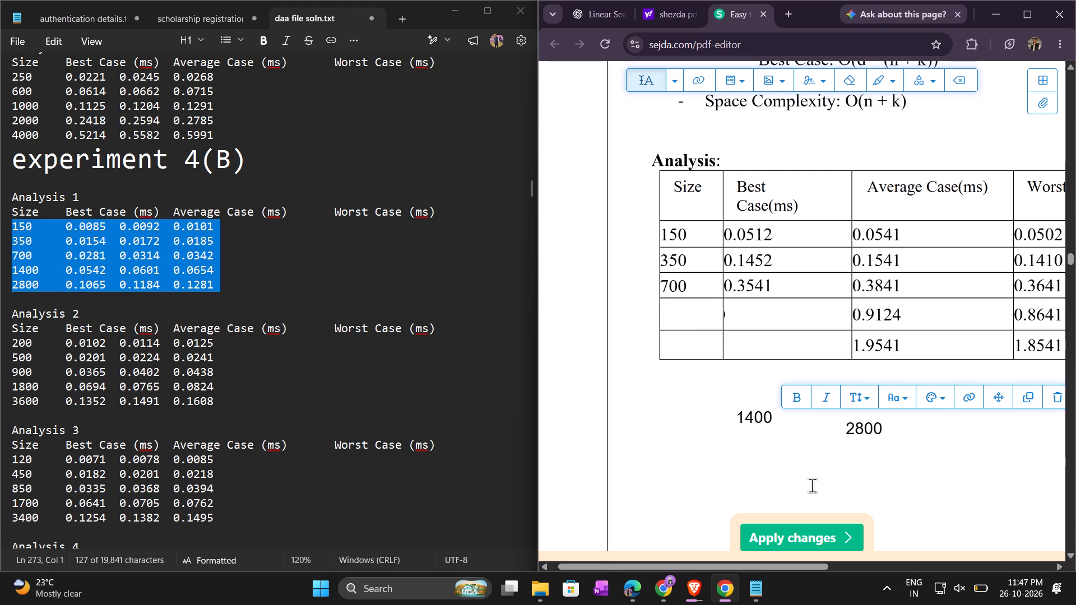
Highlight the Analysis 1 rows for sizes 150 to 2800 under experiment 4(c) in the Notepad file.
left_click(812, 485)
scroll(299, 357, "down", 3)
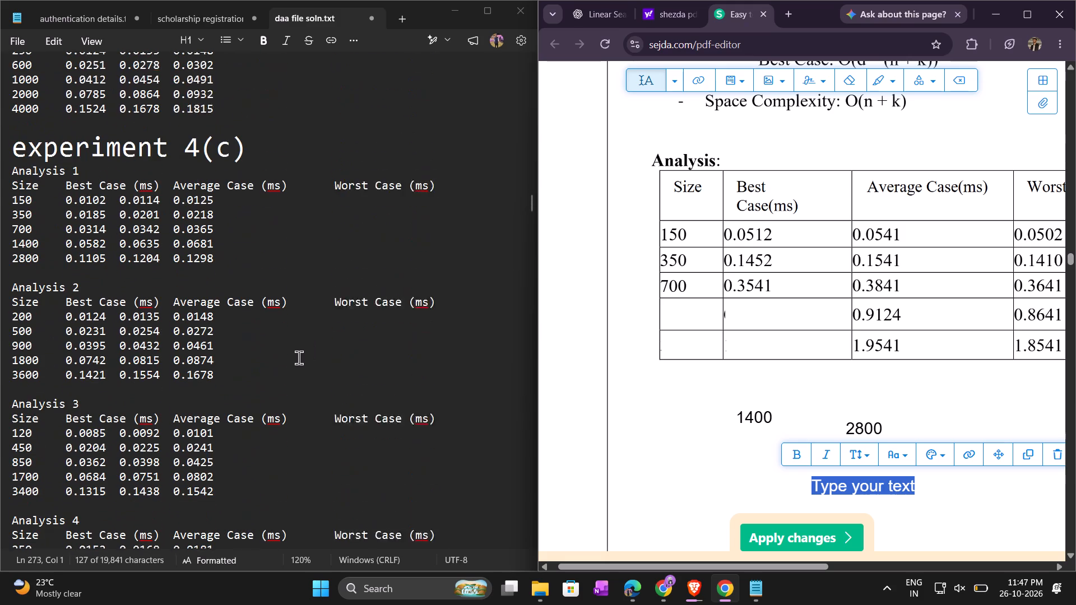
left_click_drag(12, 176, 74, 184)
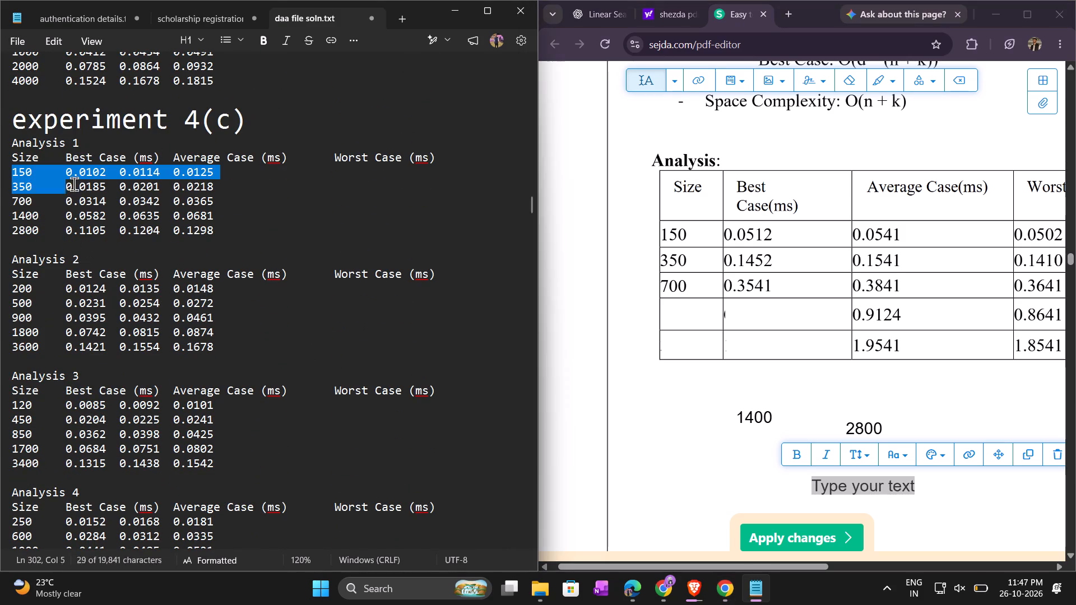
left_click_drag(74, 184, 209, 241)
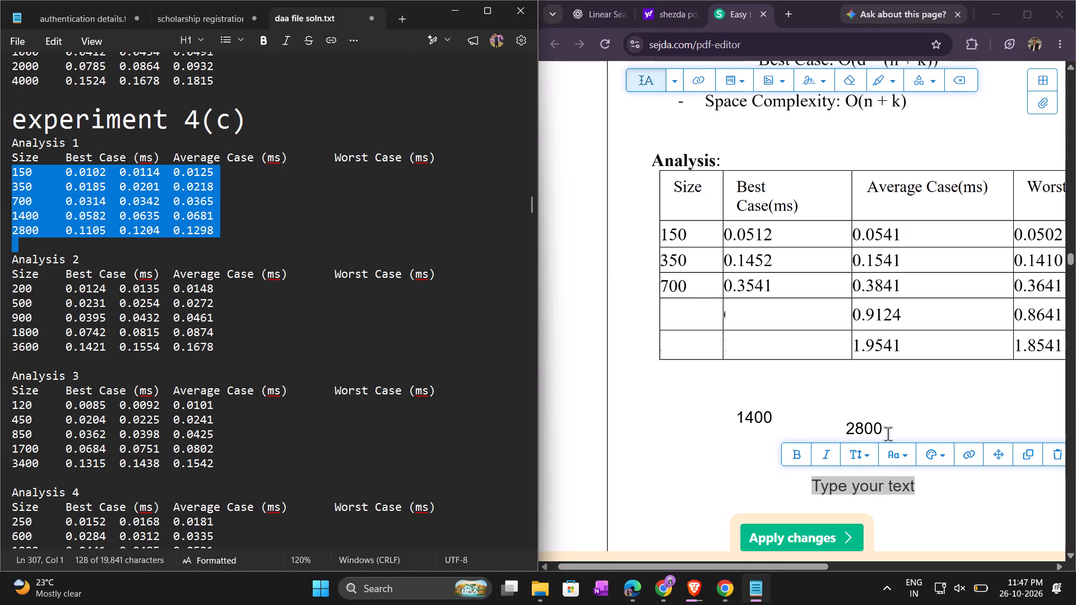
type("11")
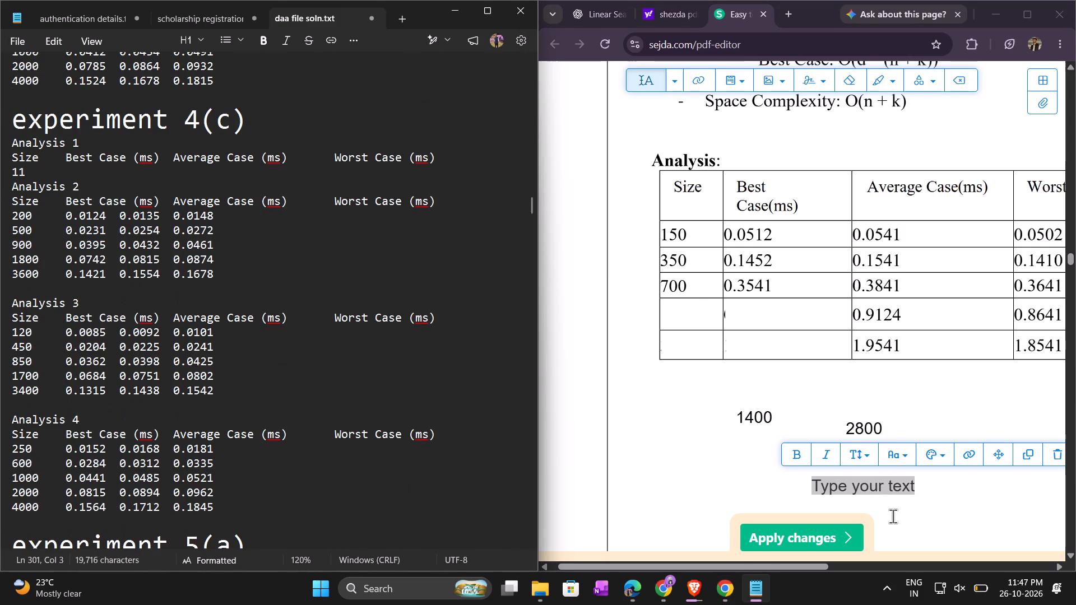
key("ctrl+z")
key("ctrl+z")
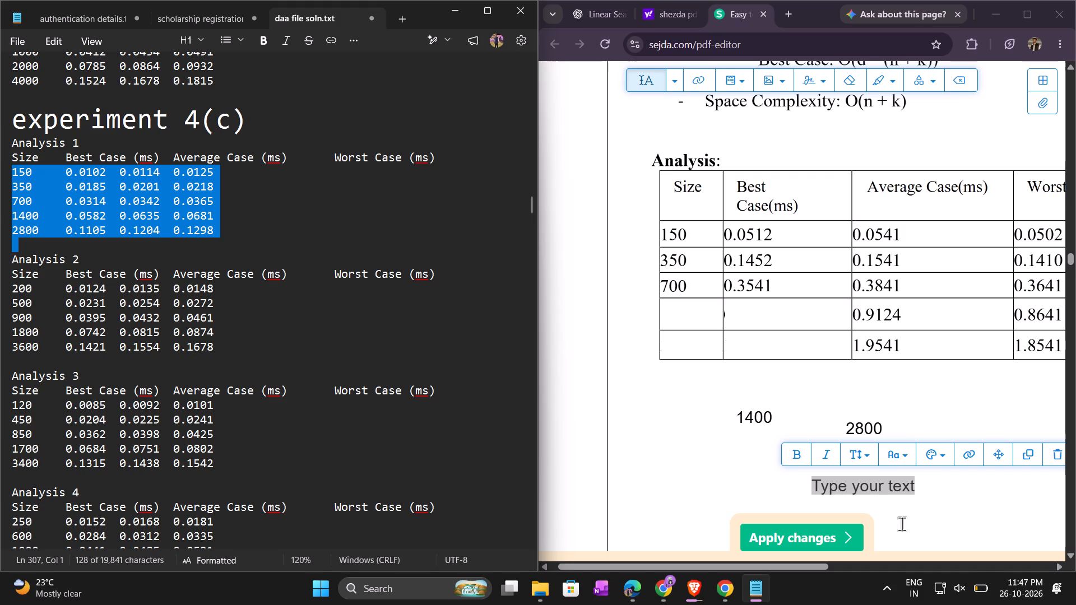
Back in the PDF editor, add the Best Case values 0.1105 and 0.0582 as separate texts in the blank area below the radix sort table.
left_click(874, 494)
key("ctrl+a")
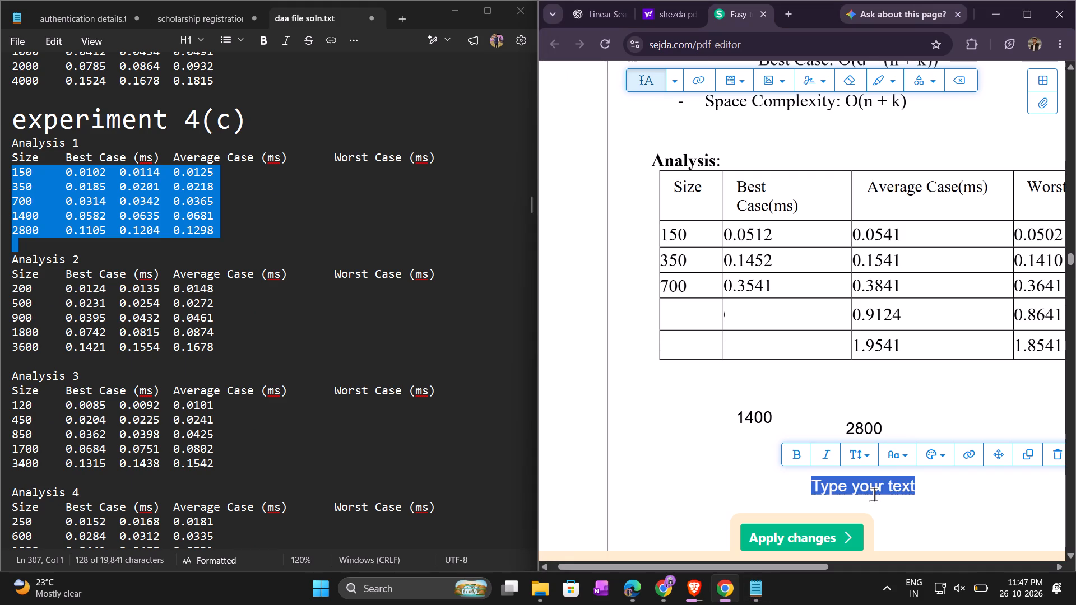
key("ctrl+1")
key("1")
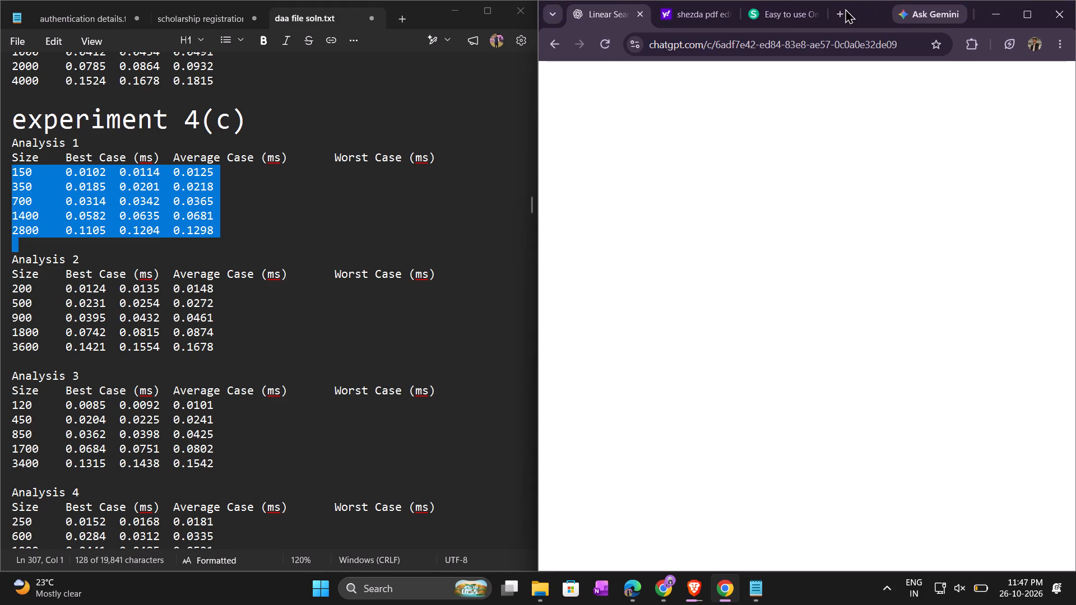
left_click(798, 8)
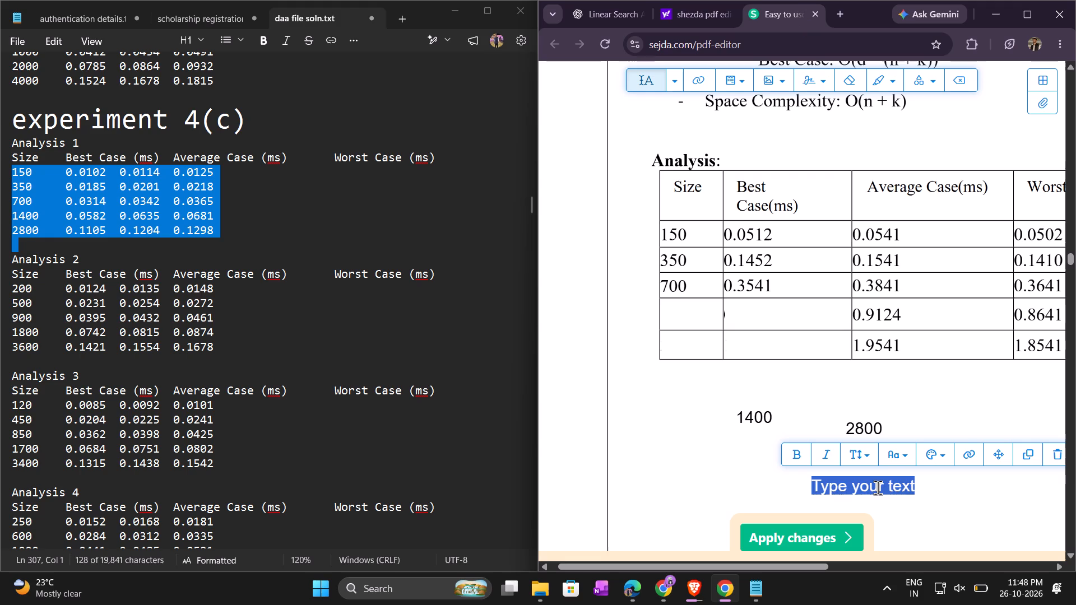
key("BackSpace")
type("0.11")
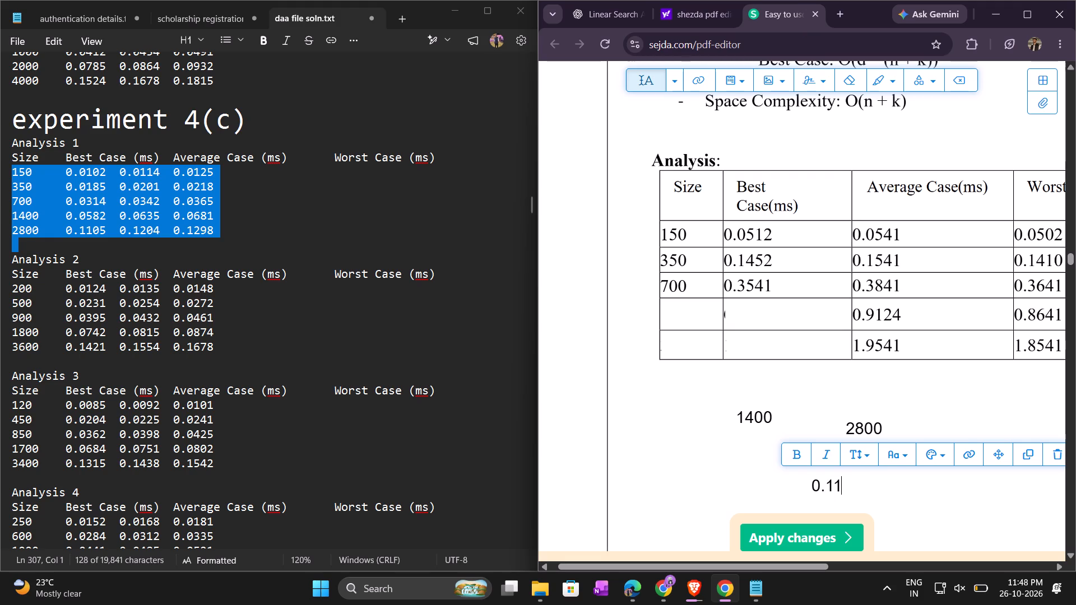
type("05")
left_click(947, 507)
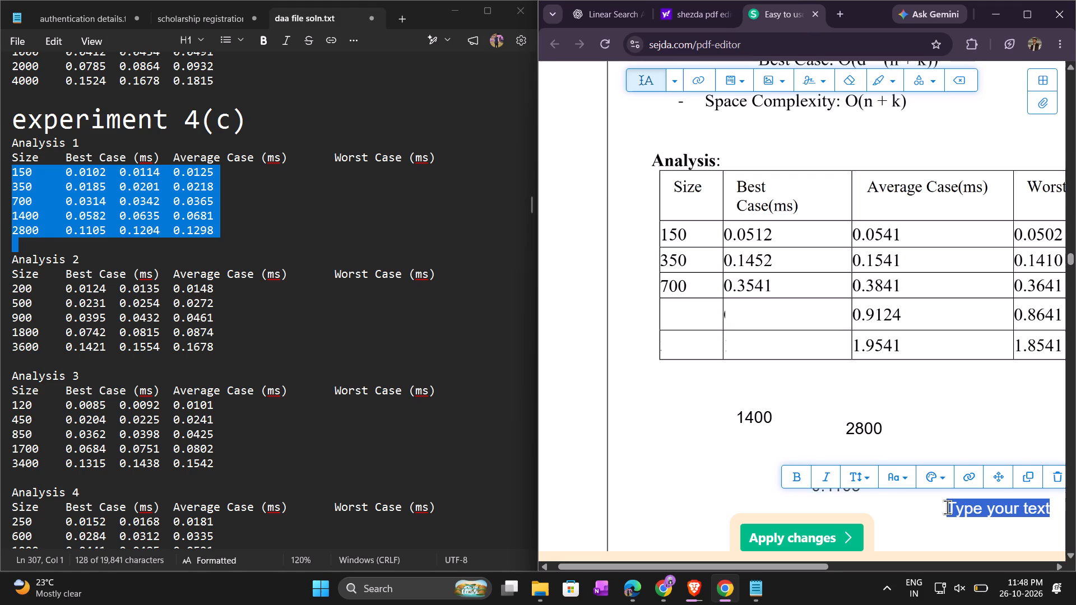
type("0.")
type("0582")
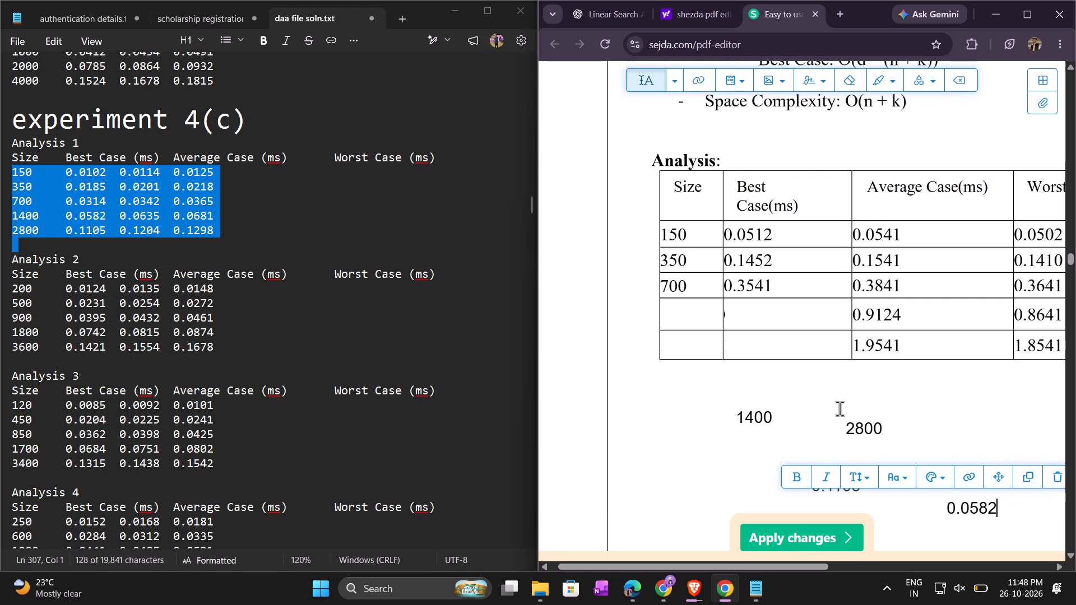
Move the 1400 and 2800 texts into the empty Size cells of the table's fourth and fifth rows.
left_click_drag(762, 416, 688, 309)
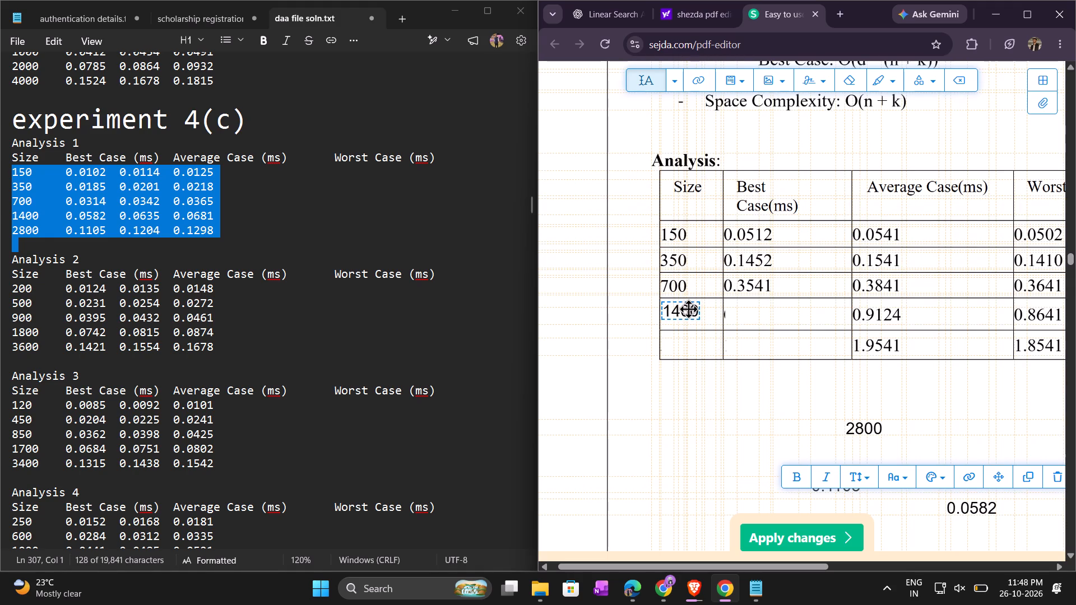
left_click_drag(688, 309, 685, 310)
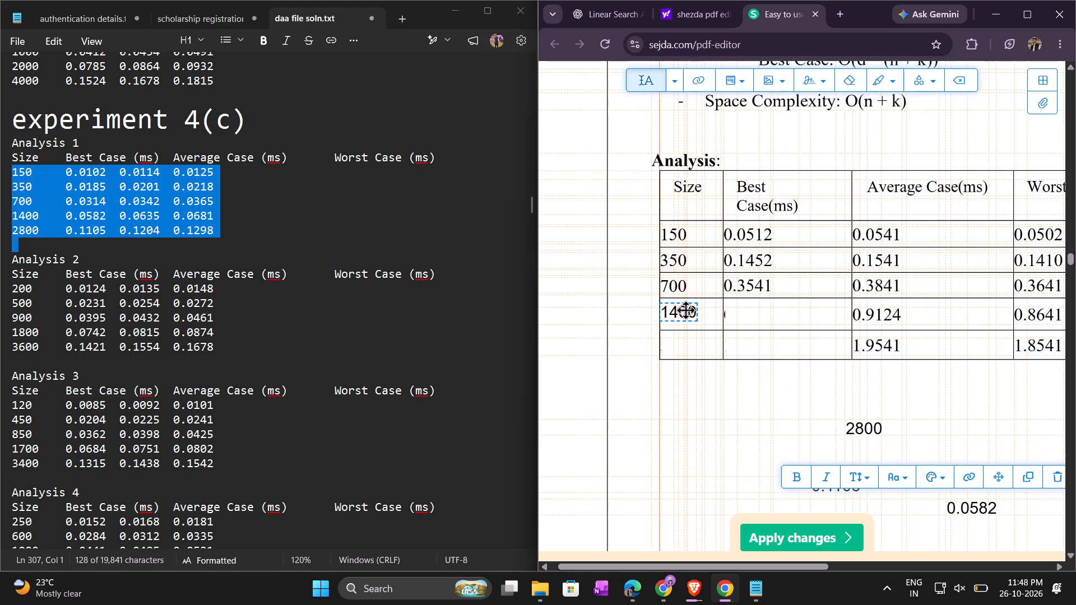
left_click_drag(685, 310, 687, 311)
left_click_drag(863, 427, 681, 342)
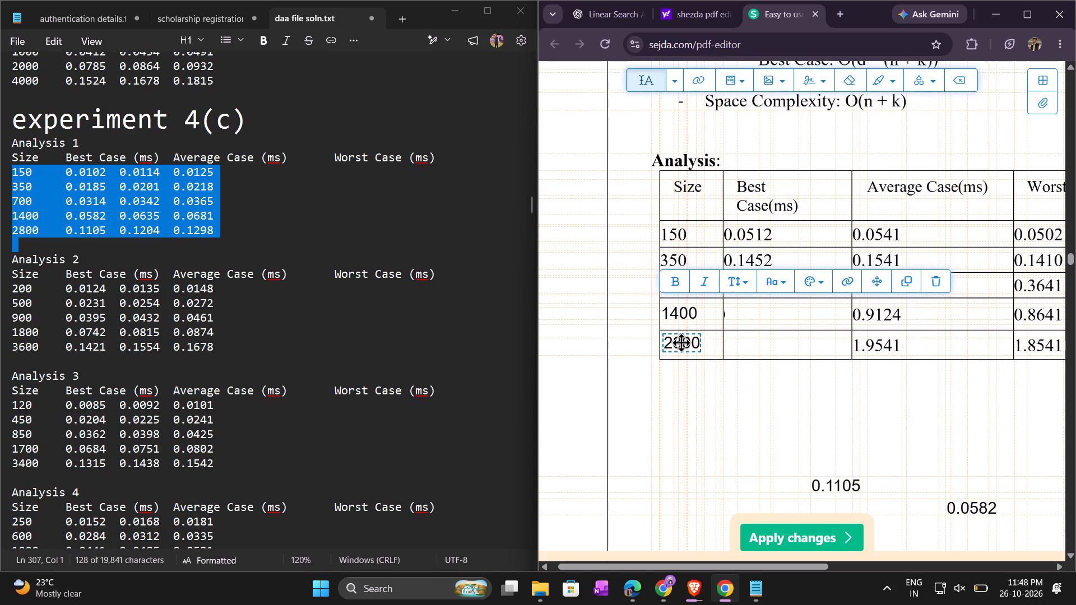
left_click_drag(681, 342, 678, 344)
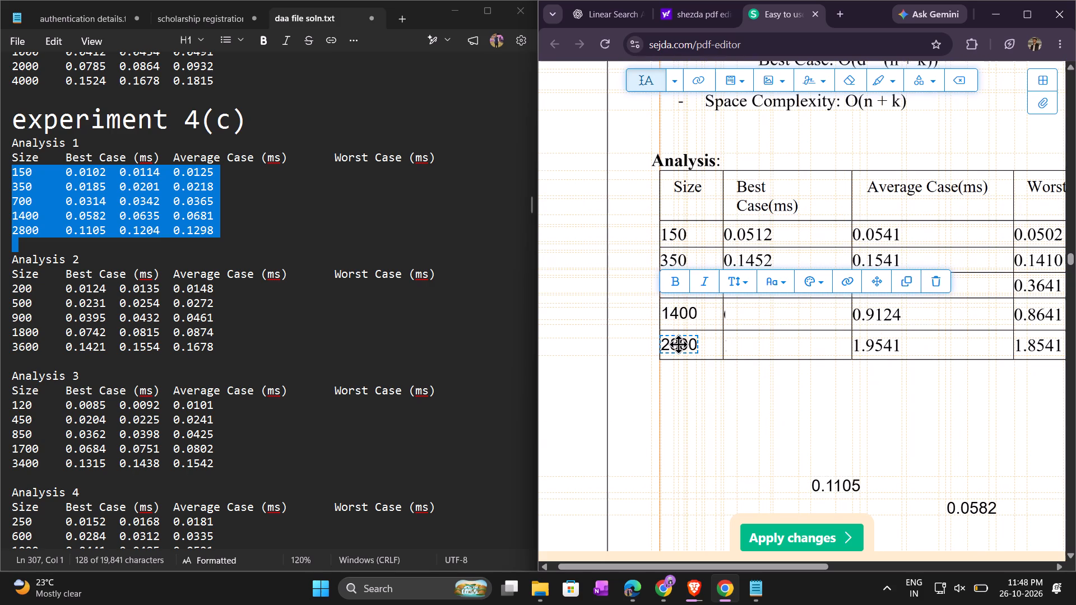
left_click_drag(678, 344, 680, 342)
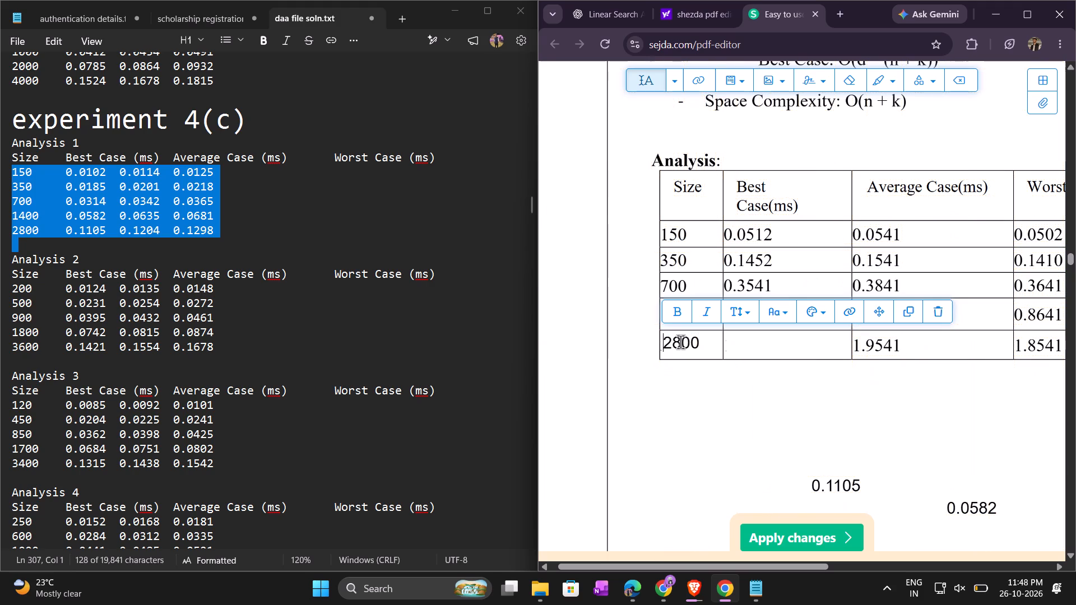
Move the 0.1105 text into the Best Case cell of the 2800 row and the 0.0582 text into that of the 1400 row.
left_click_drag(844, 485, 759, 353)
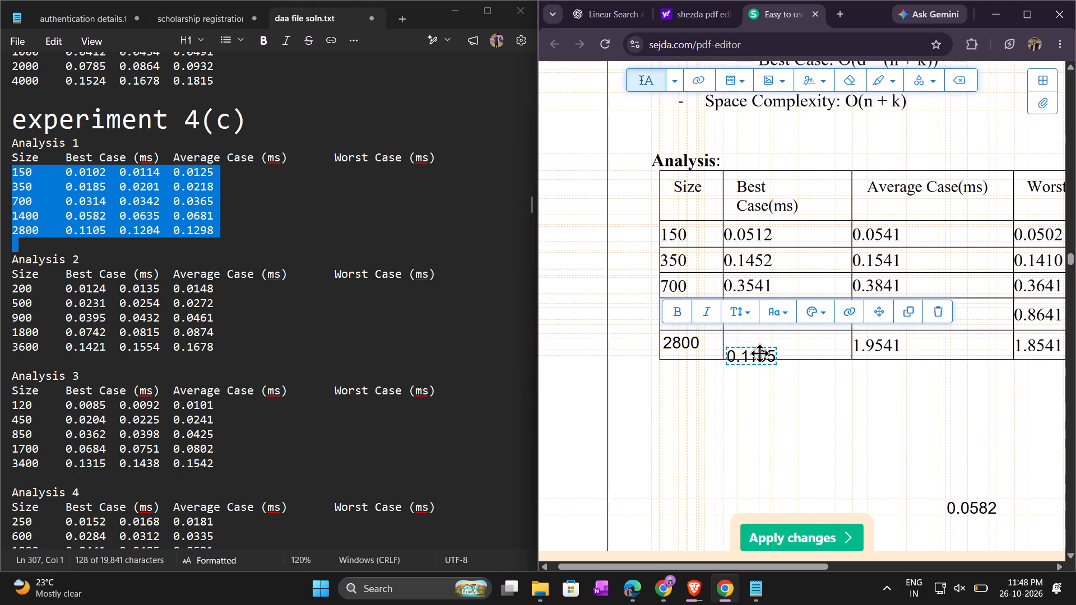
left_click_drag(759, 353, 758, 345)
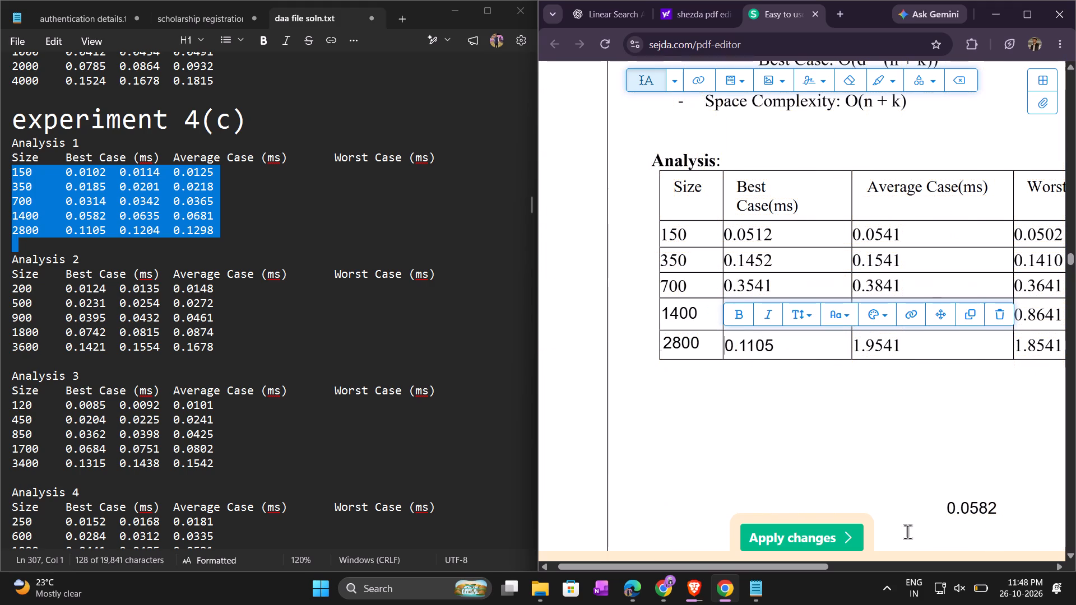
left_click(907, 427)
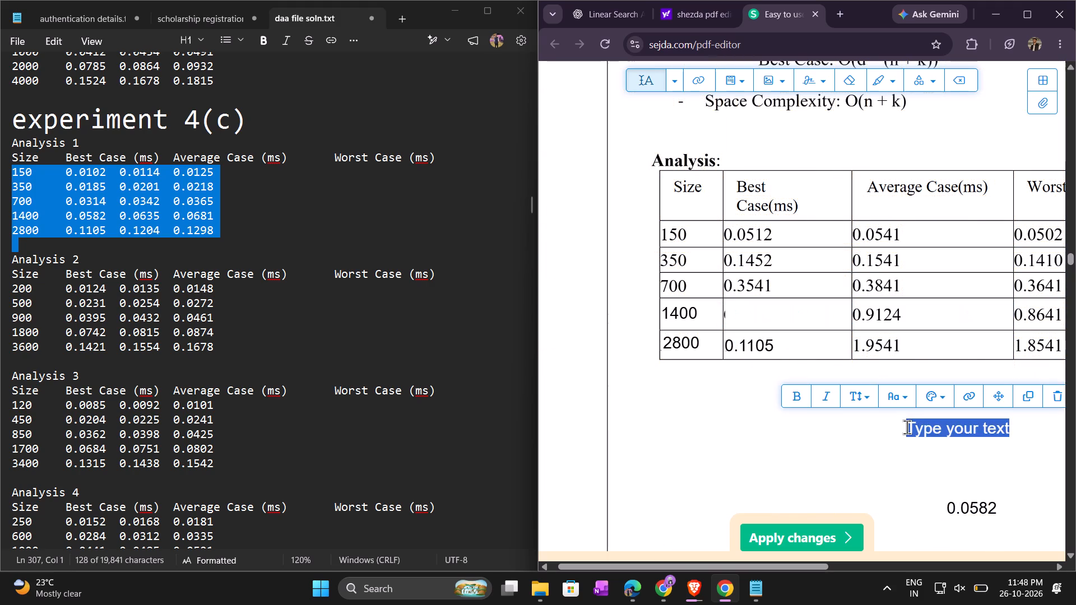
key("BackSpace")
left_click_drag(976, 512, 922, 467)
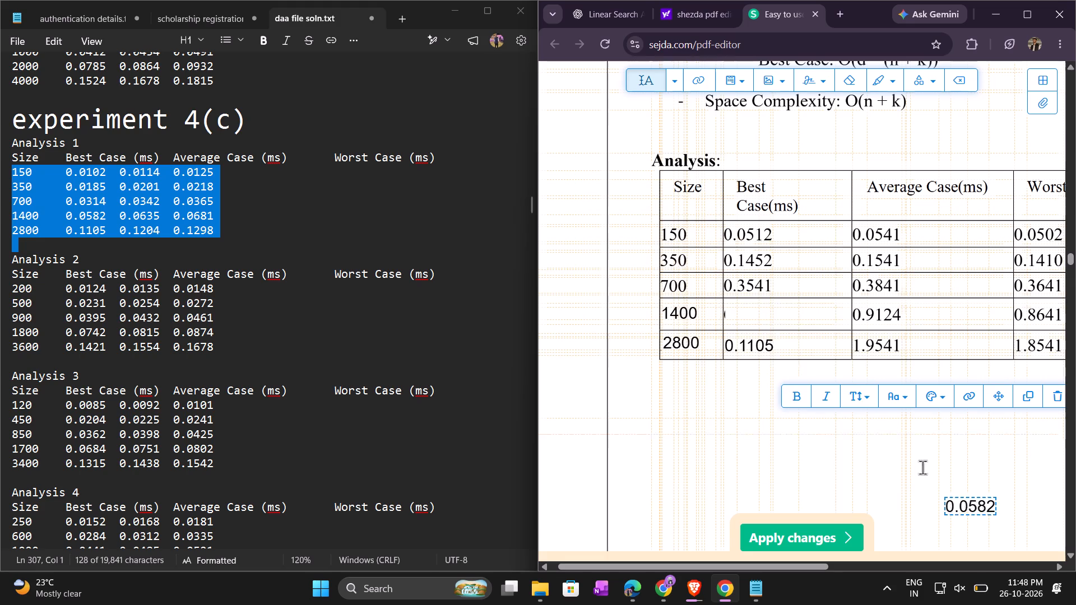
left_click_drag(922, 467, 755, 318)
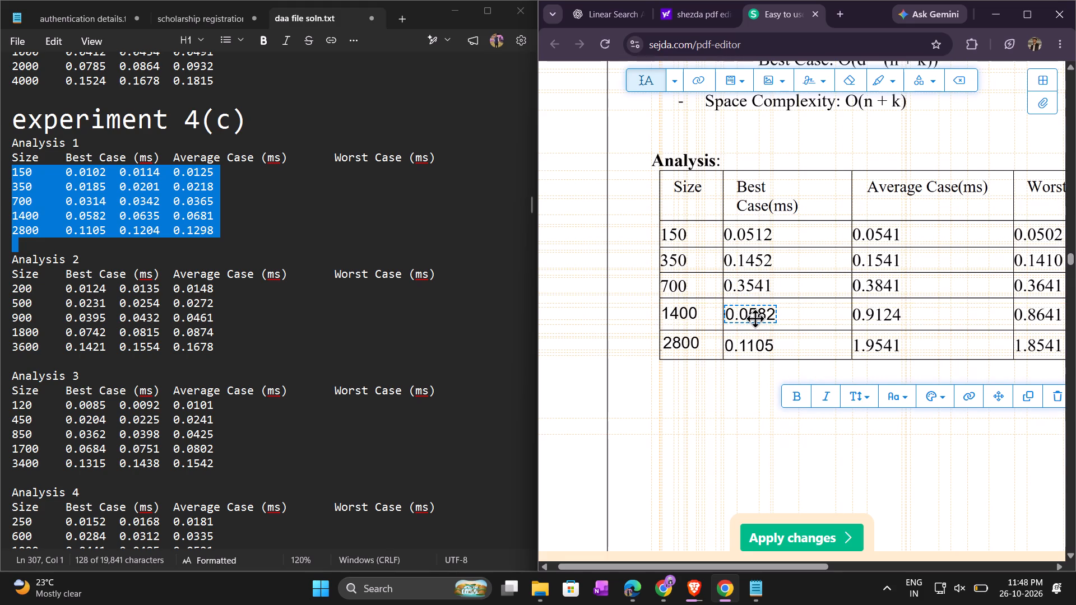
left_click_drag(755, 318, 753, 318)
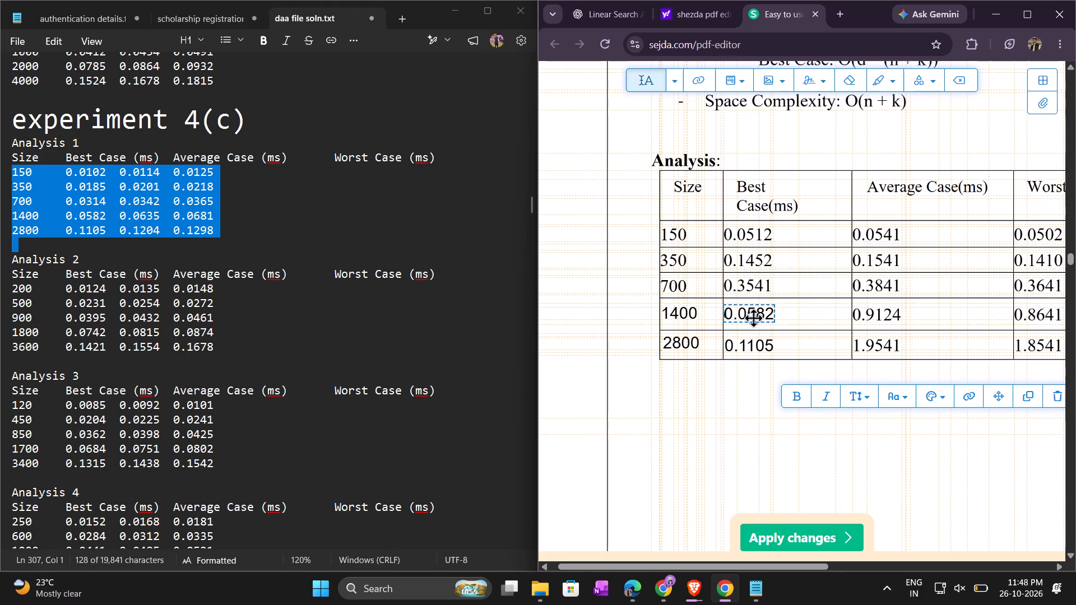
left_click_drag(753, 318, 756, 321)
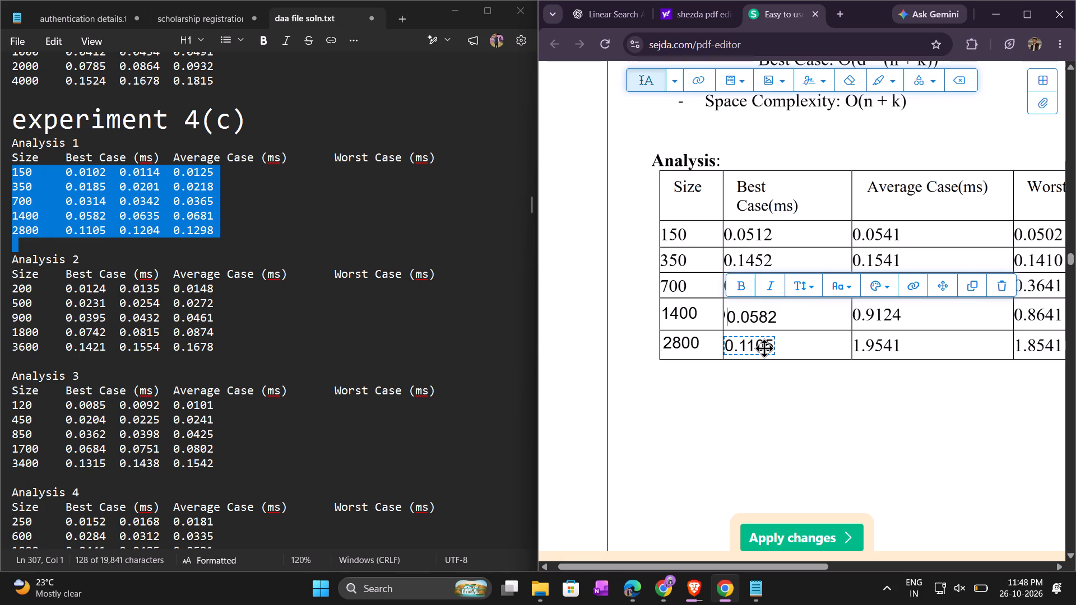
left_click(764, 348)
left_click(677, 322)
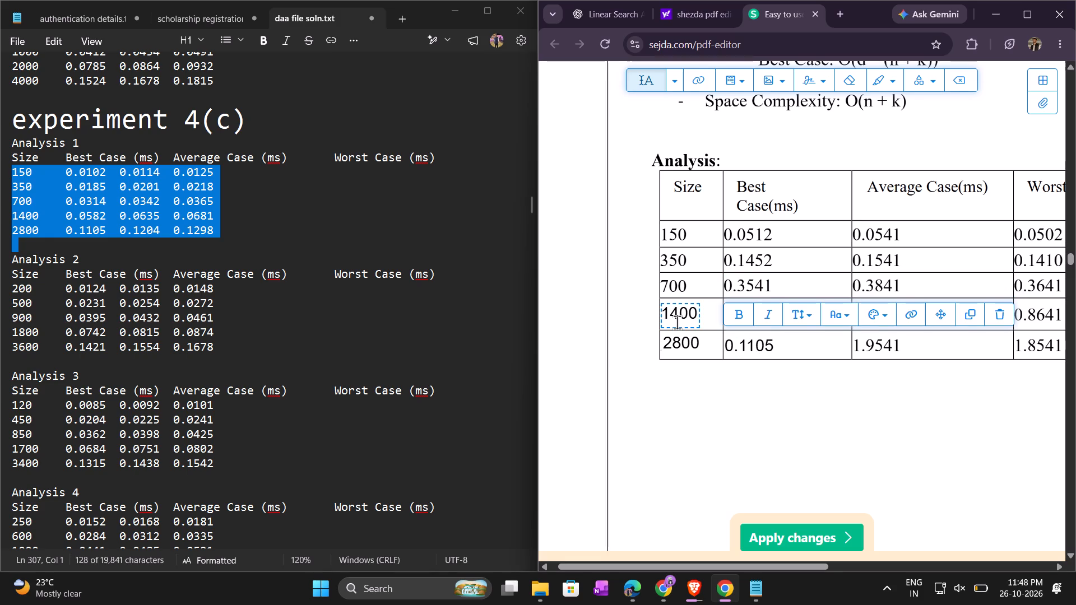
key("BackSpace")
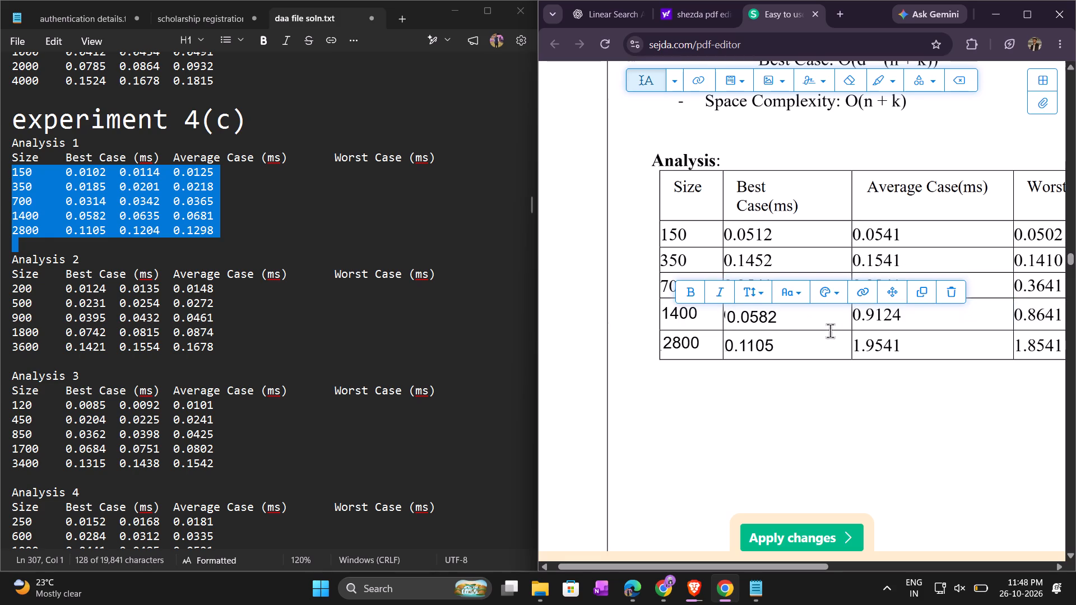
left_click(744, 316)
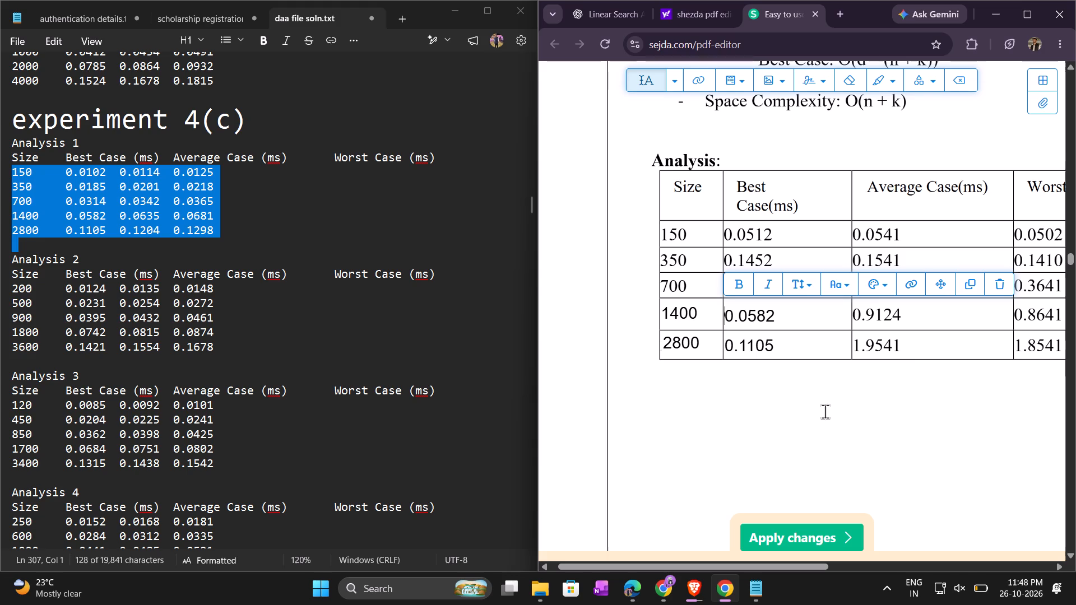
Change the Best Case values of the 150, 350 and 700 rows to 0.0102, 0.0185 and 0.0314.
left_click(764, 234)
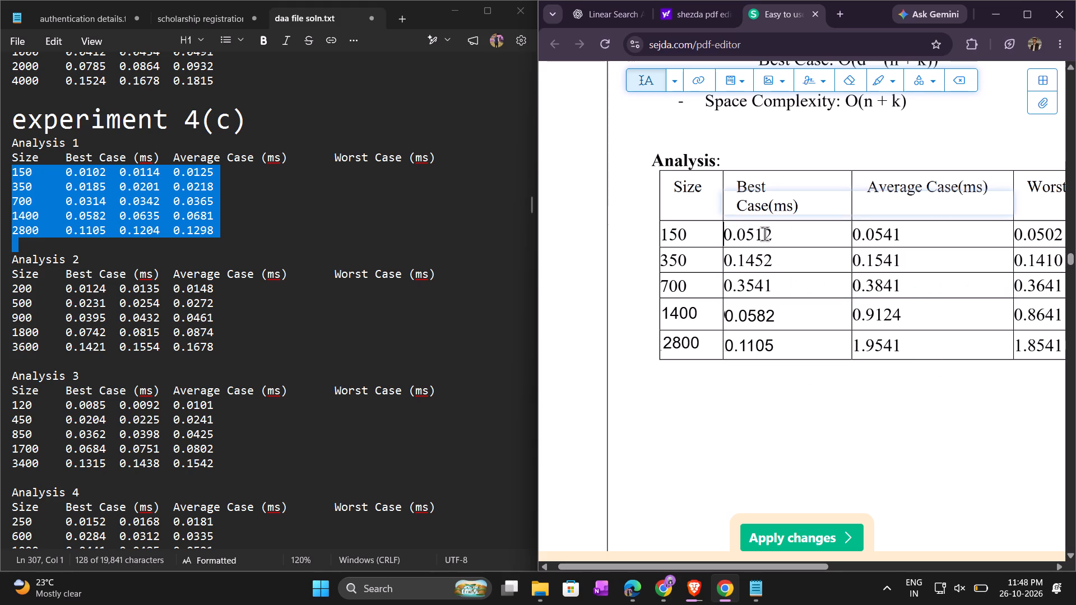
key("ctrl+a")
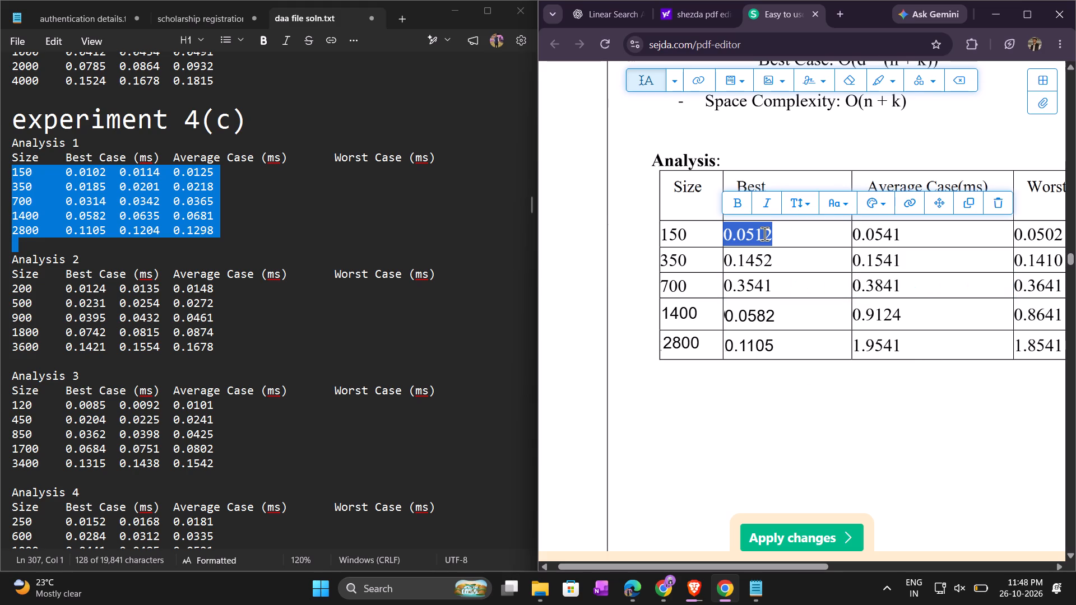
type("0.0102")
left_click(748, 256)
key("ctrl+a")
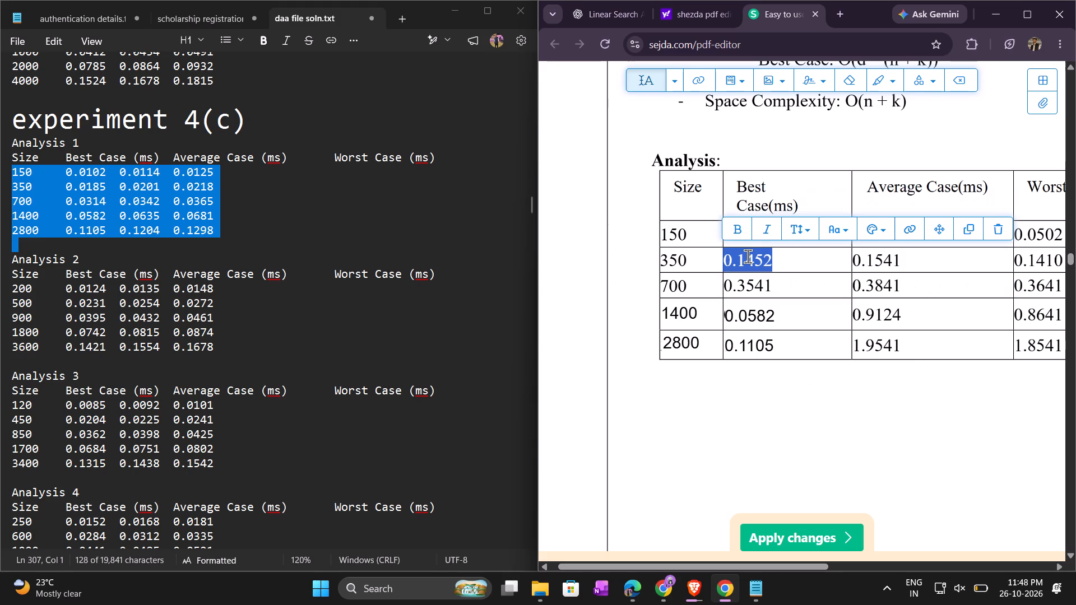
type("0.0185")
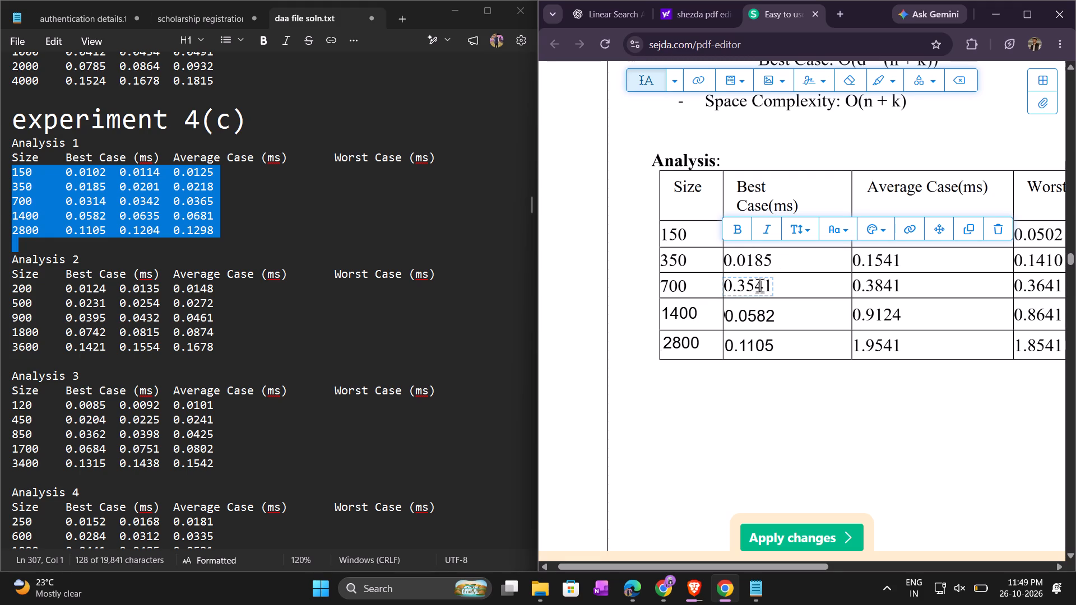
left_click(759, 285)
key("ctrl+a")
type("0.0")
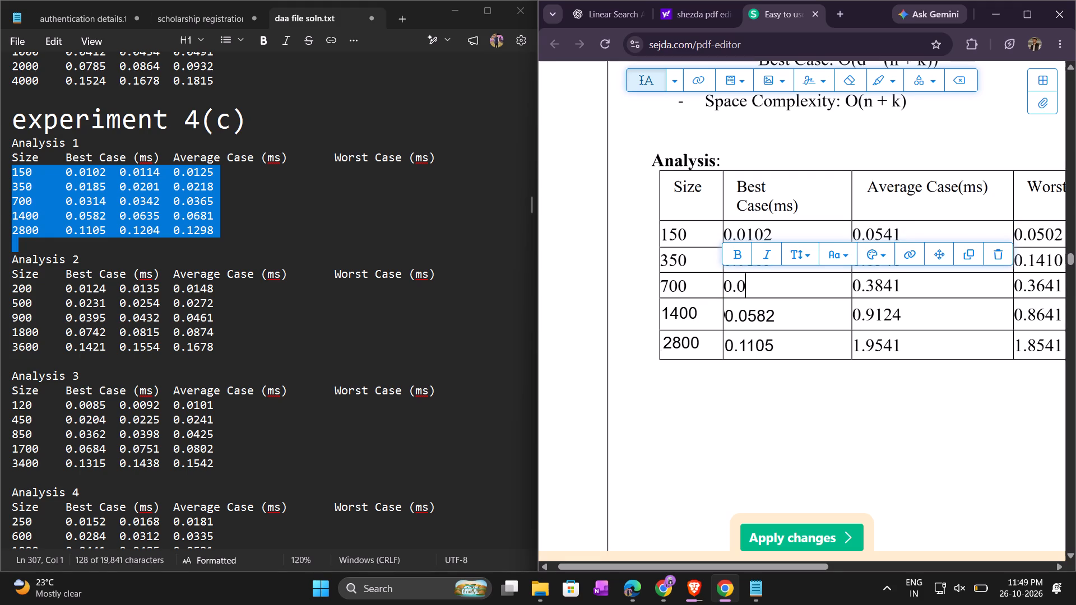
type("314")
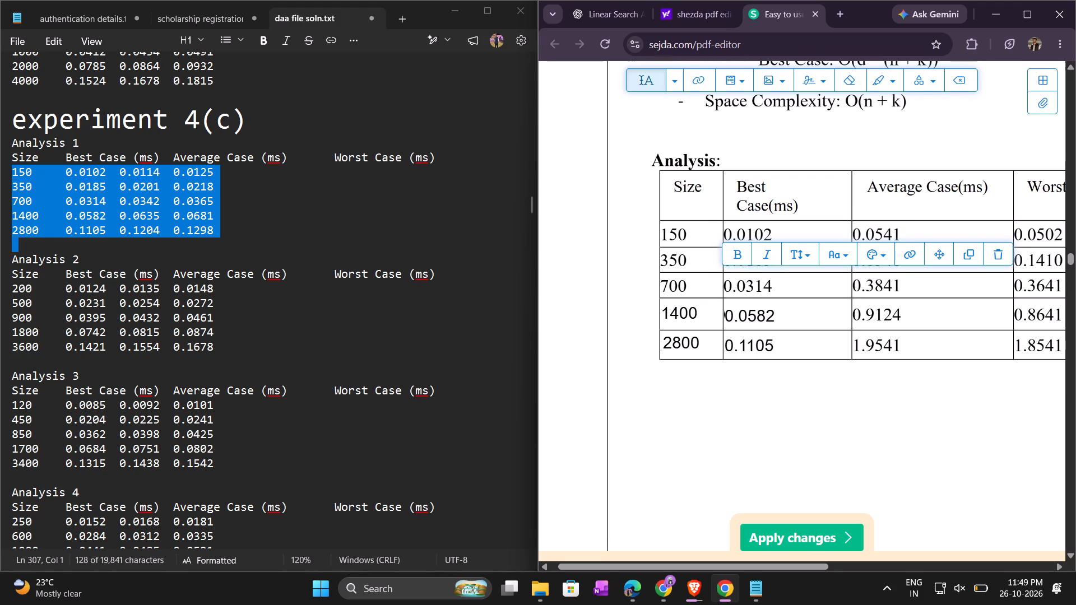
Change the radix sort table's Average Case values for the 150, 350 and 700 rows to 0.0114, 0.0201 and 0.0342.
left_click(887, 227)
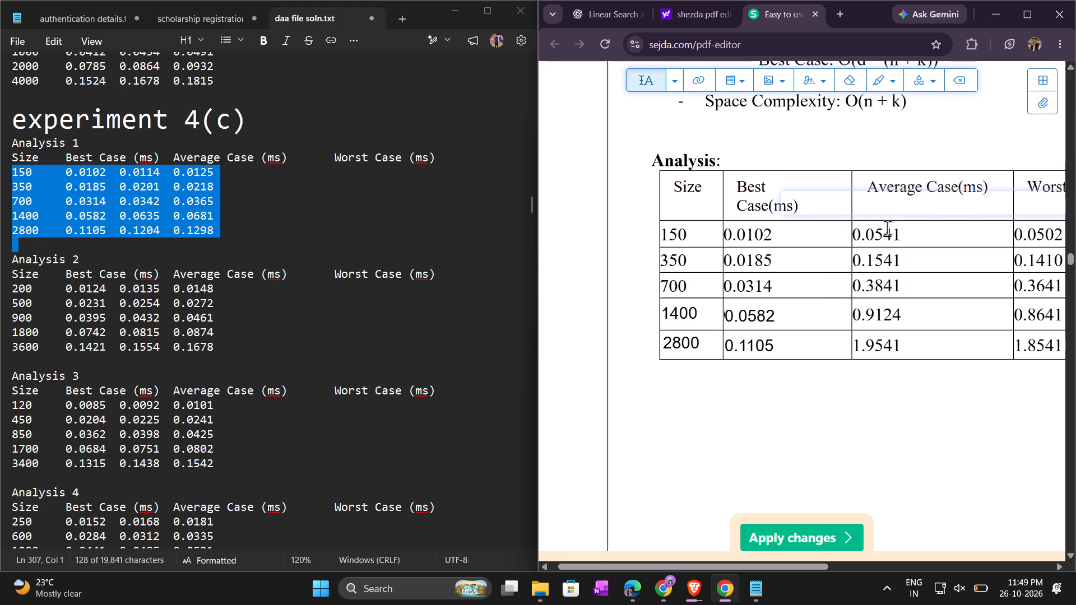
key("ctrl+a")
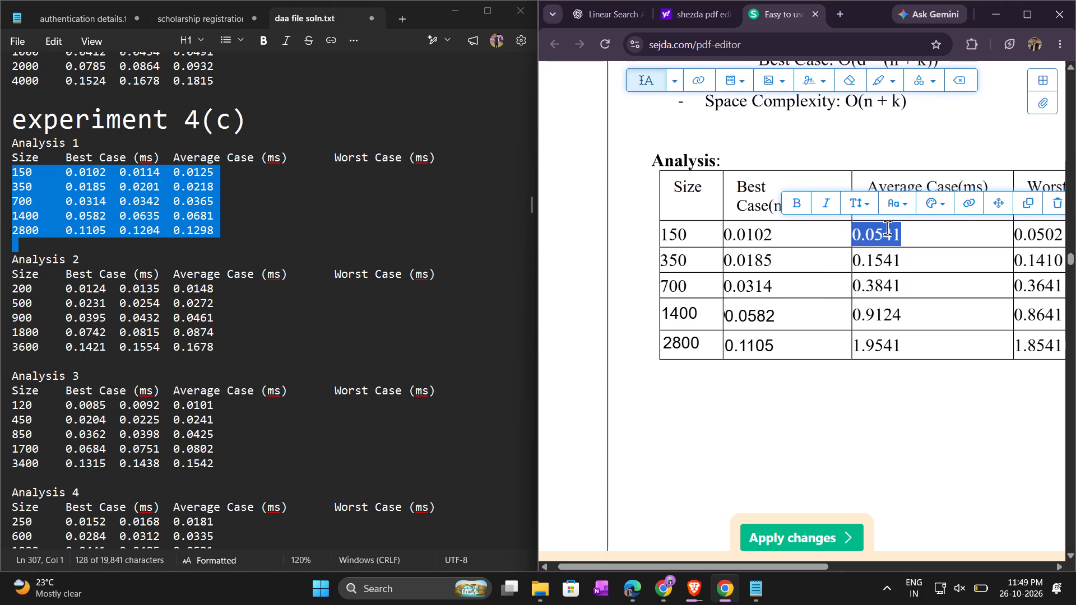
type("0.0114")
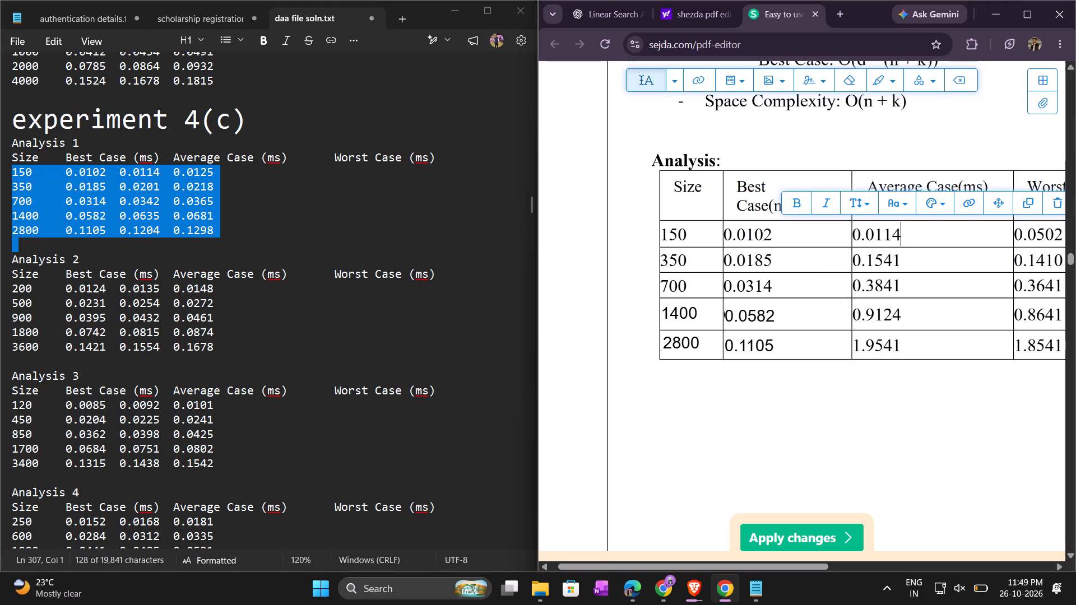
left_click(880, 260)
key("ctrl+a")
type("0.0")
type("201")
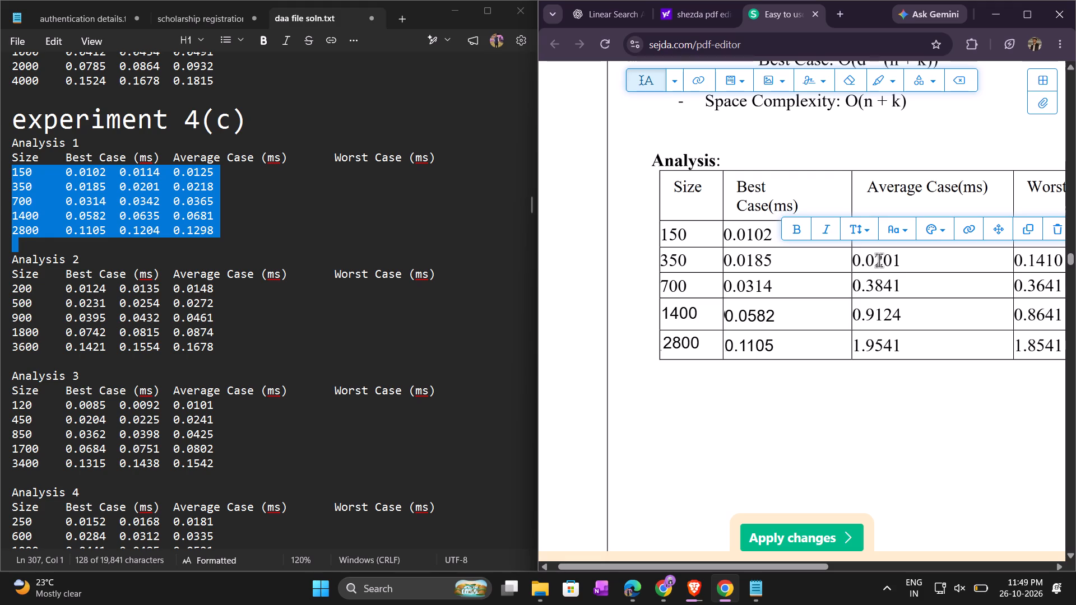
left_click(882, 290)
key("ctrl+a")
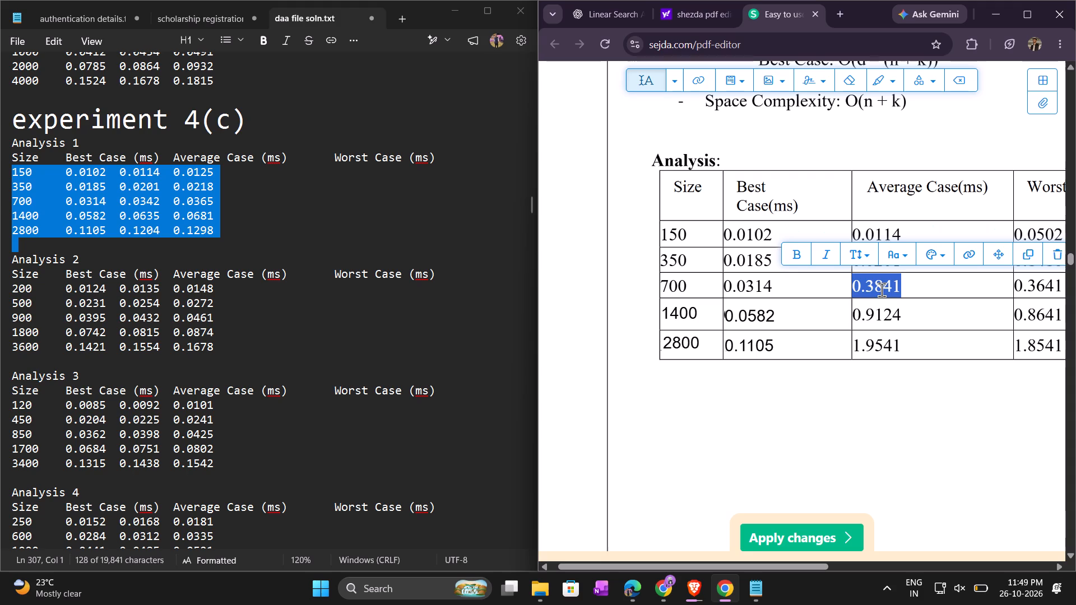
type("0.0342")
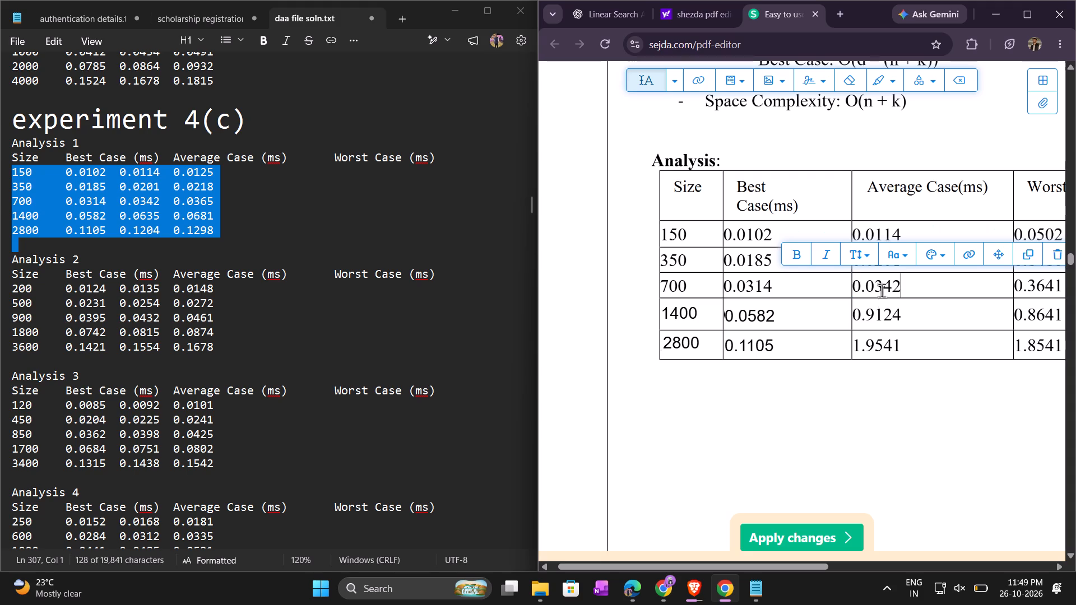
Set the Average Case values of the 1400 and 2800 rows to 0.0635 and 0.1204.
left_click(875, 315)
key("ctrl+a")
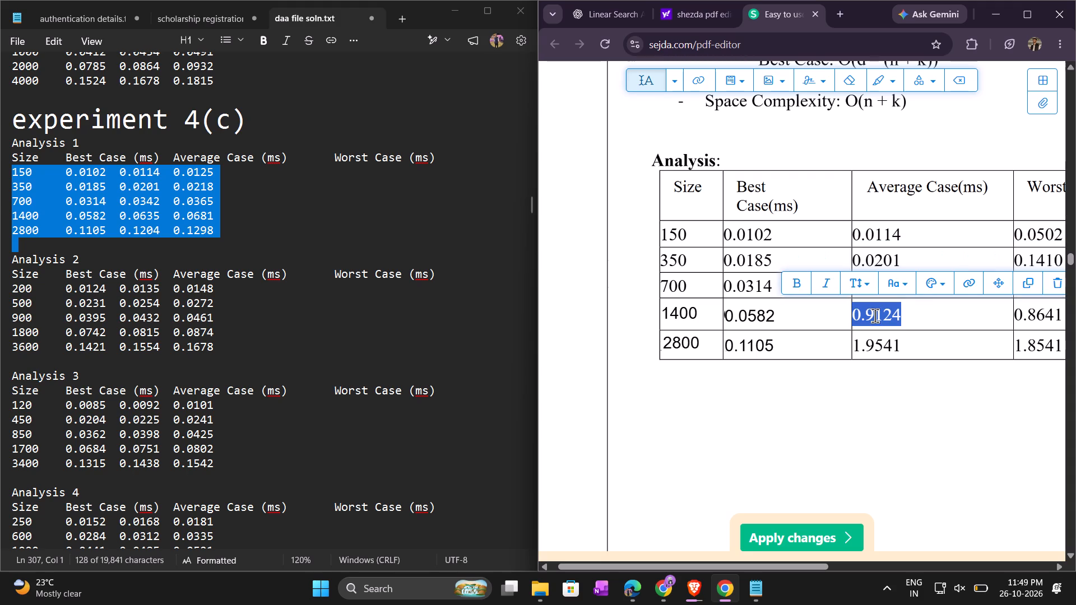
type("0.0635")
key("ctrl+a")
type("0.1204")
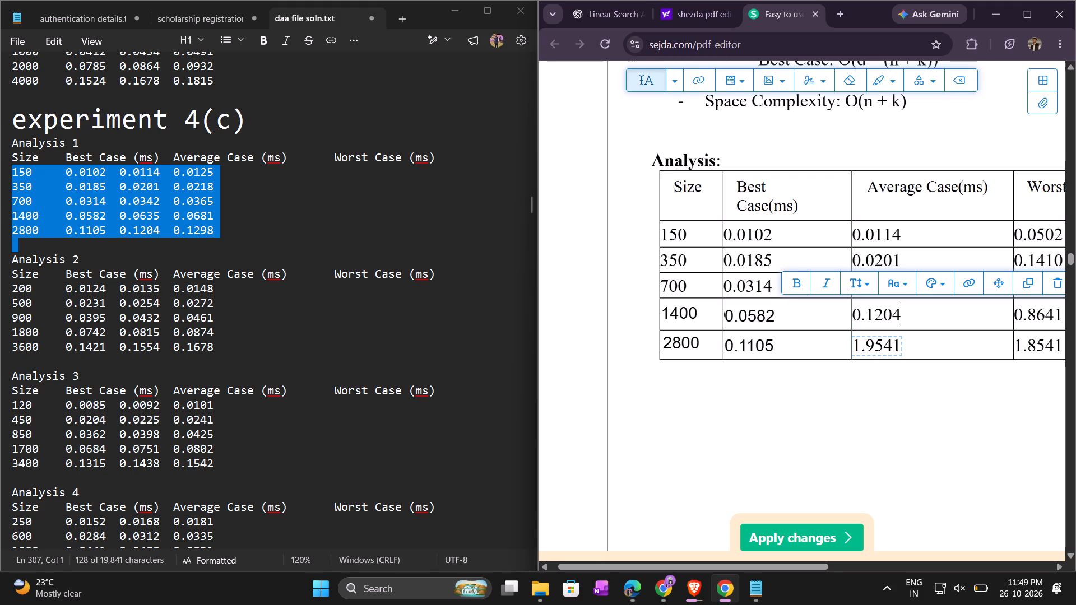
key("ctrl+z")
left_click(876, 345)
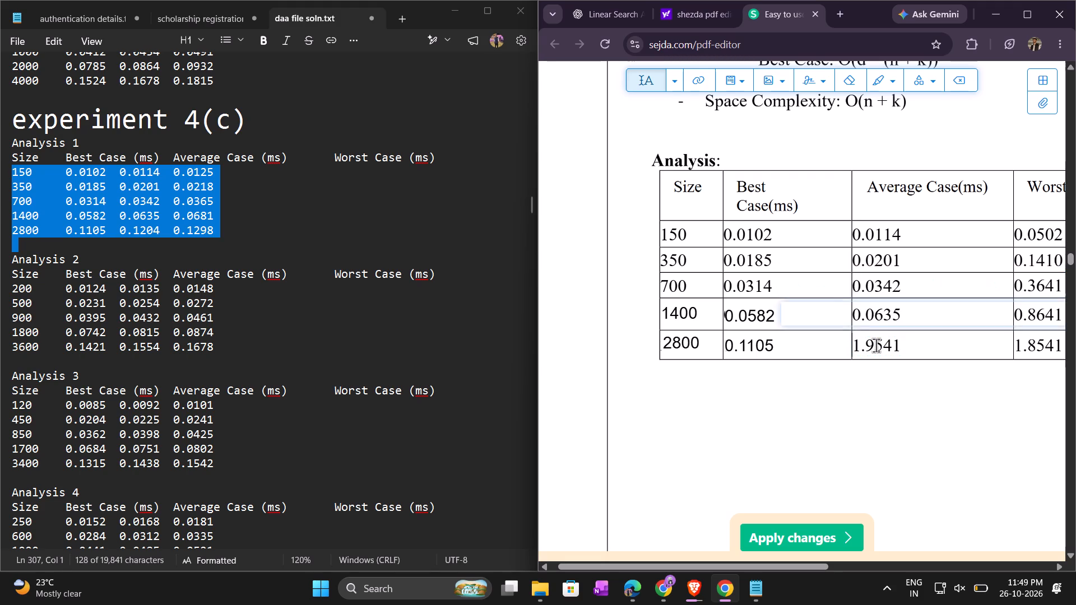
key("ctrl+a")
type("0.12")
type("04")
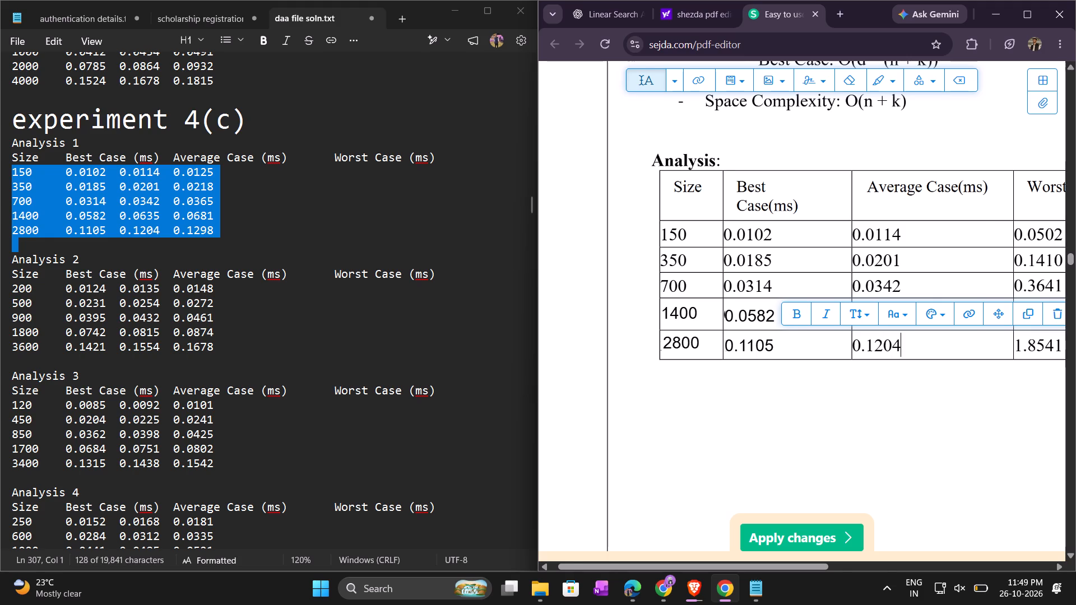
Change the Worst Case values of the 150, 350 and 700 rows to 0.0125, 0.0218 and 0.0365.
scroll(876, 345, "left", 2)
left_click(914, 237)
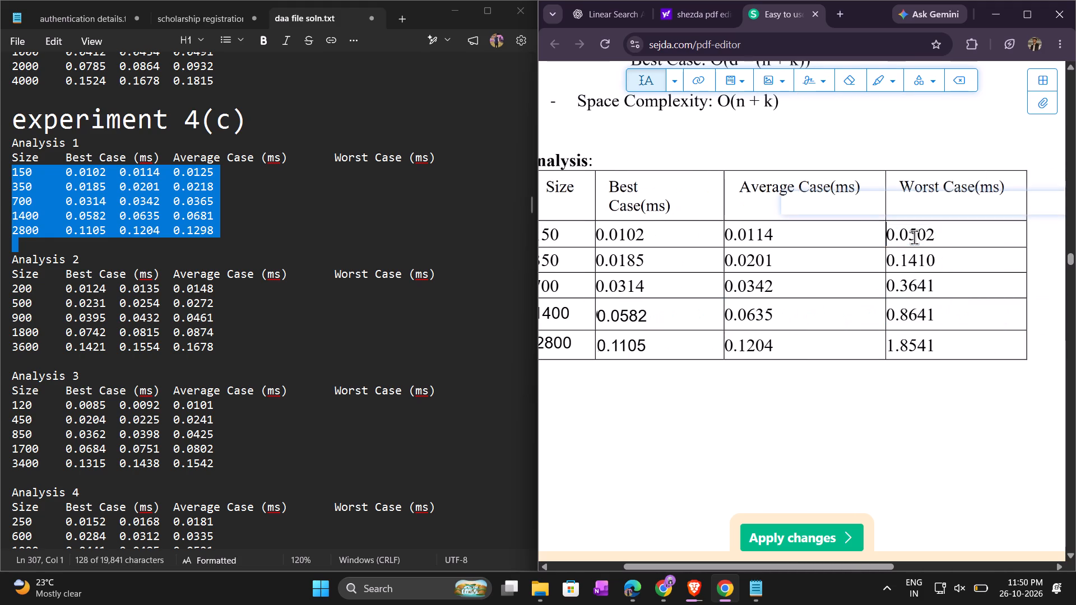
key("ctrl+a")
type("0.0125")
left_click(900, 255)
key("ctrl+a")
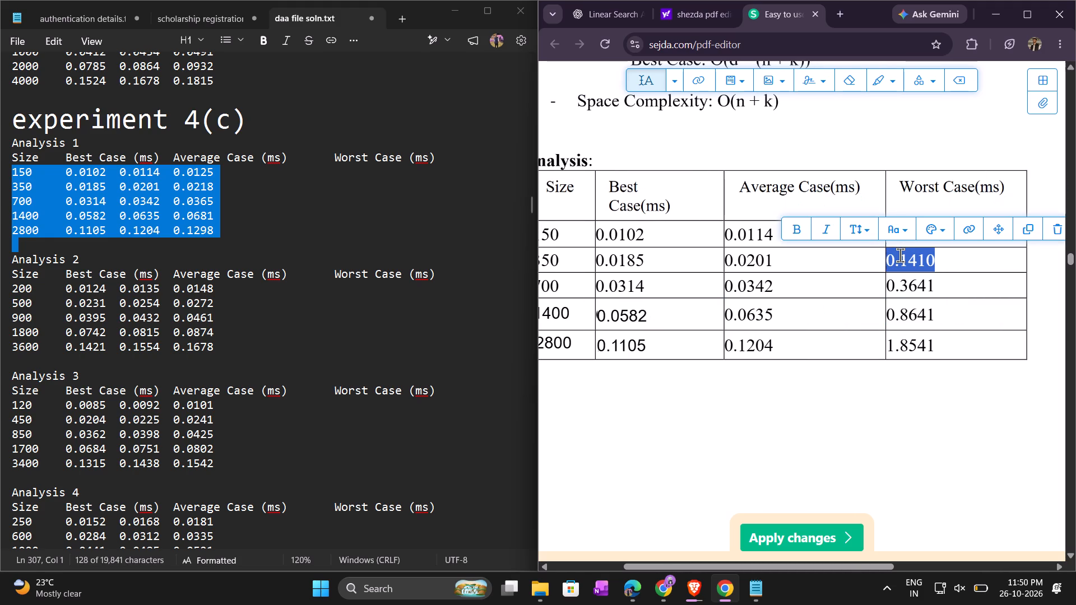
type("0.0218")
left_click(913, 283)
key("ctrl+a")
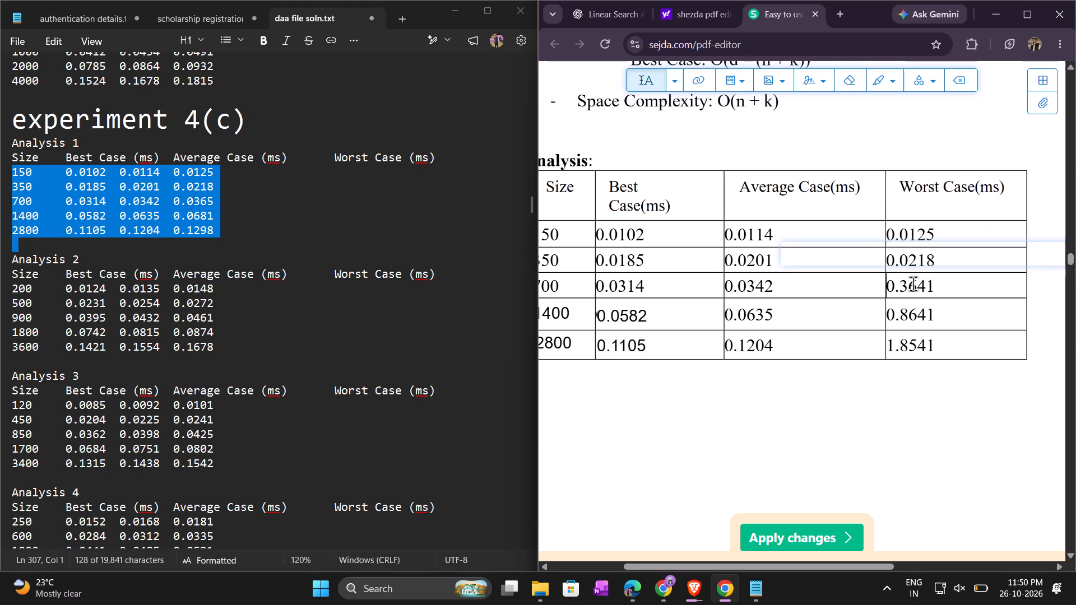
key("0")
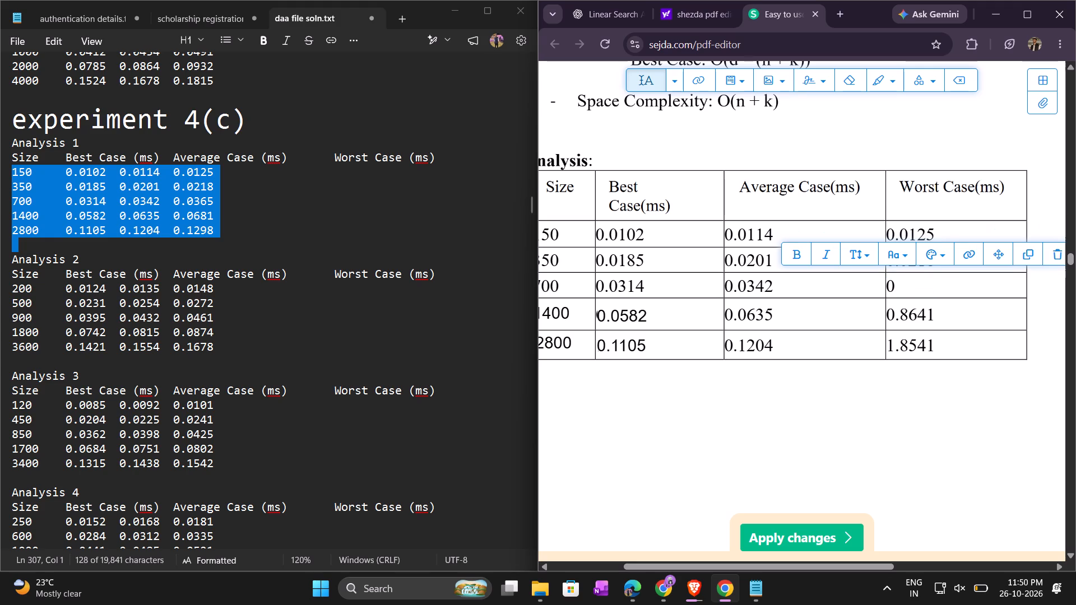
type(".0365")
Set the Worst Case values of the 1400 and 2800 rows to 0.0681 and 0.1298.
left_click(919, 309)
key("ctrl+a")
type("0.0")
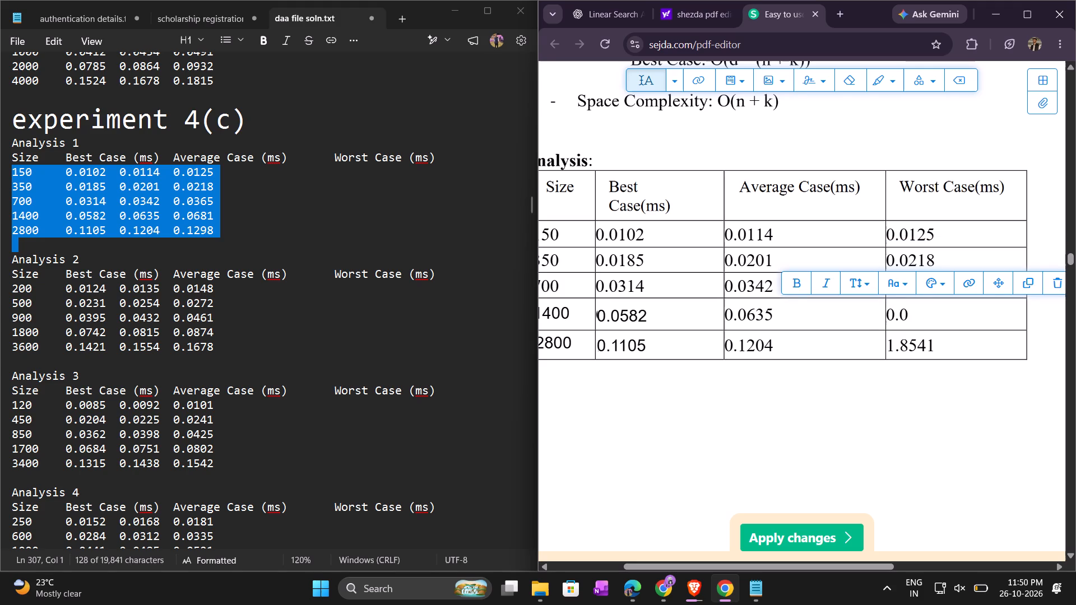
type("681")
left_click(913, 347)
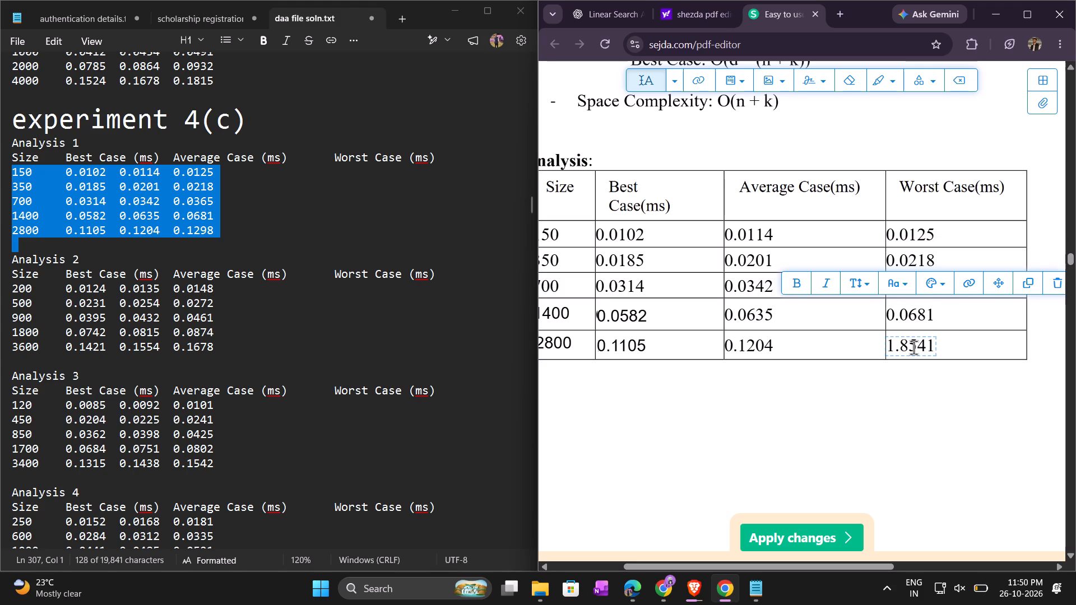
key("ctrl+a")
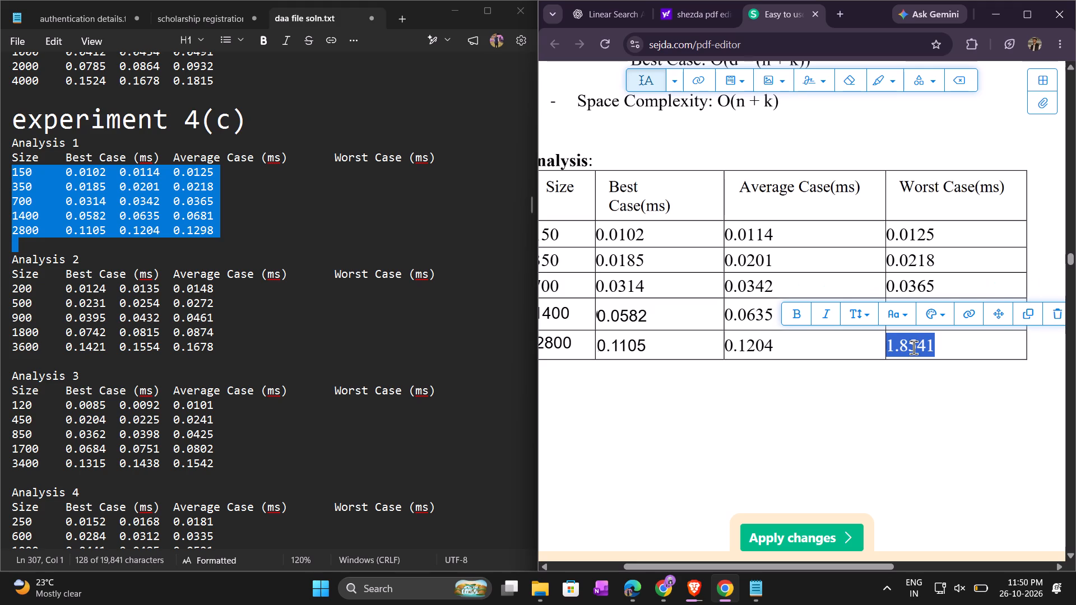
type("0.1298")
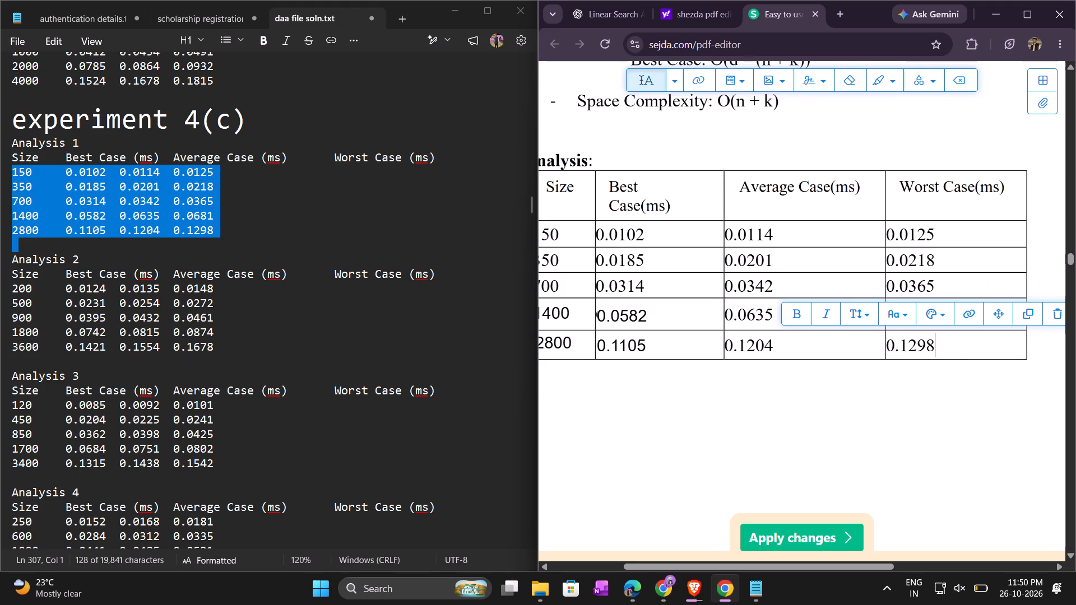
In the shell sort experiment's analysis table, change the first three Size values to 150, 350 and 700.
scroll(899, 417, "down", 4)
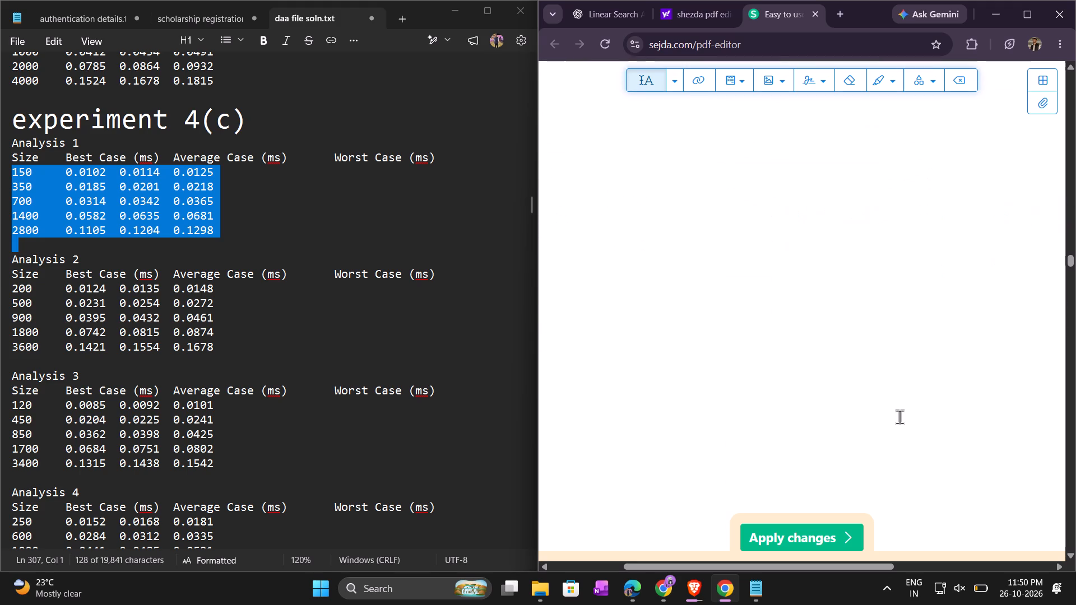
scroll(899, 417, "down", 6)
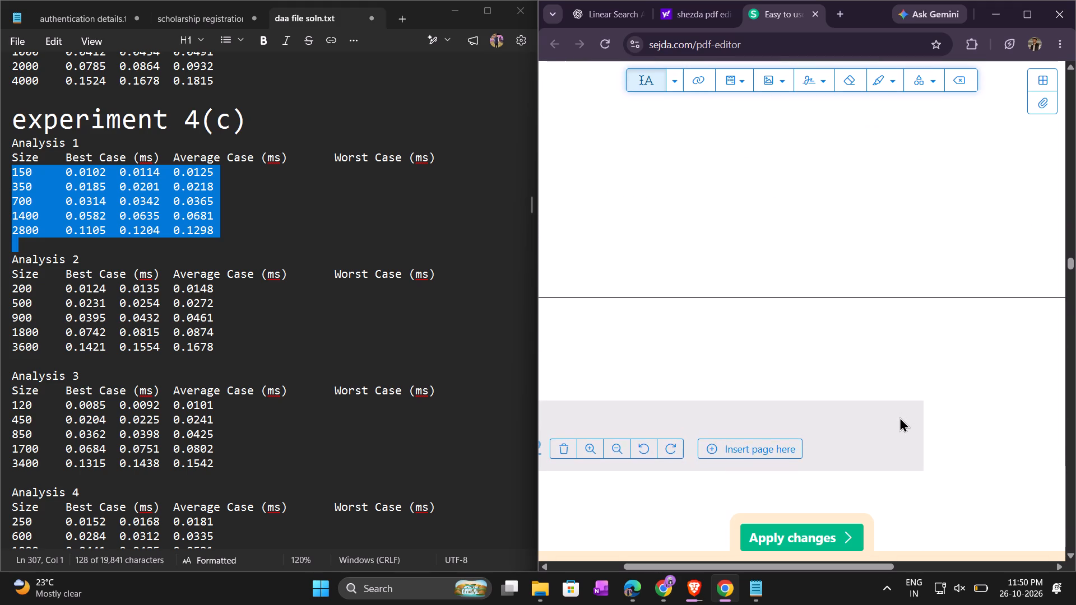
scroll(899, 417, "down", 6)
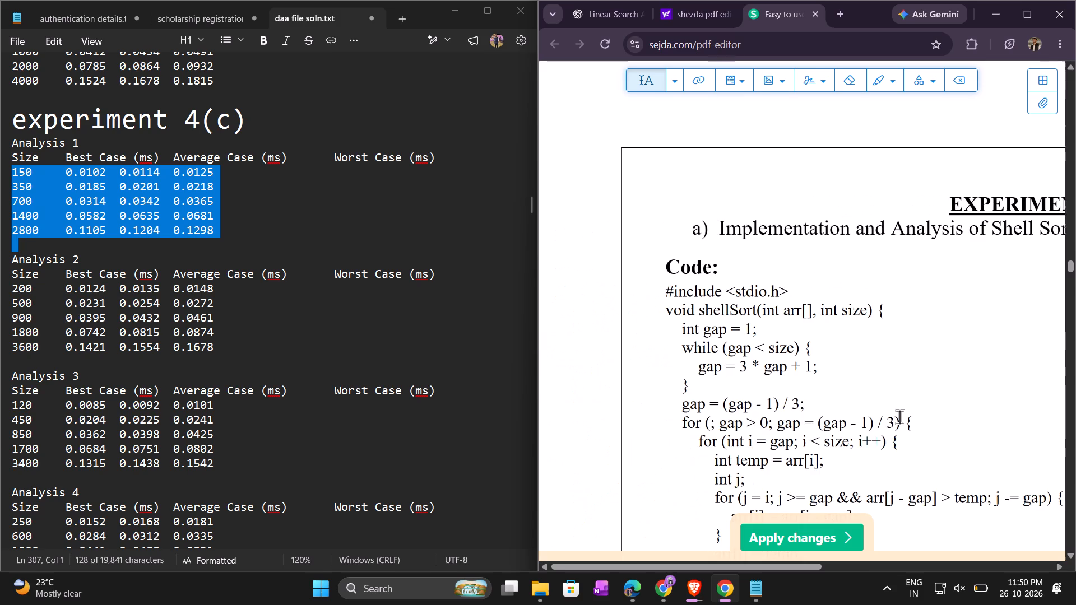
scroll(899, 417, "down", 6)
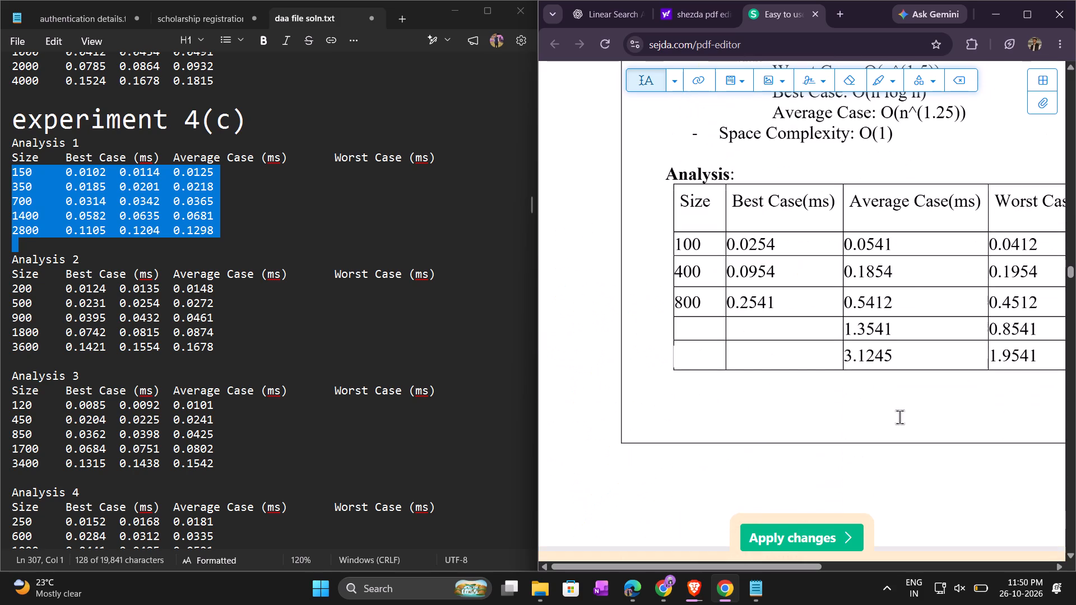
left_click(684, 246)
key("ctrl+a")
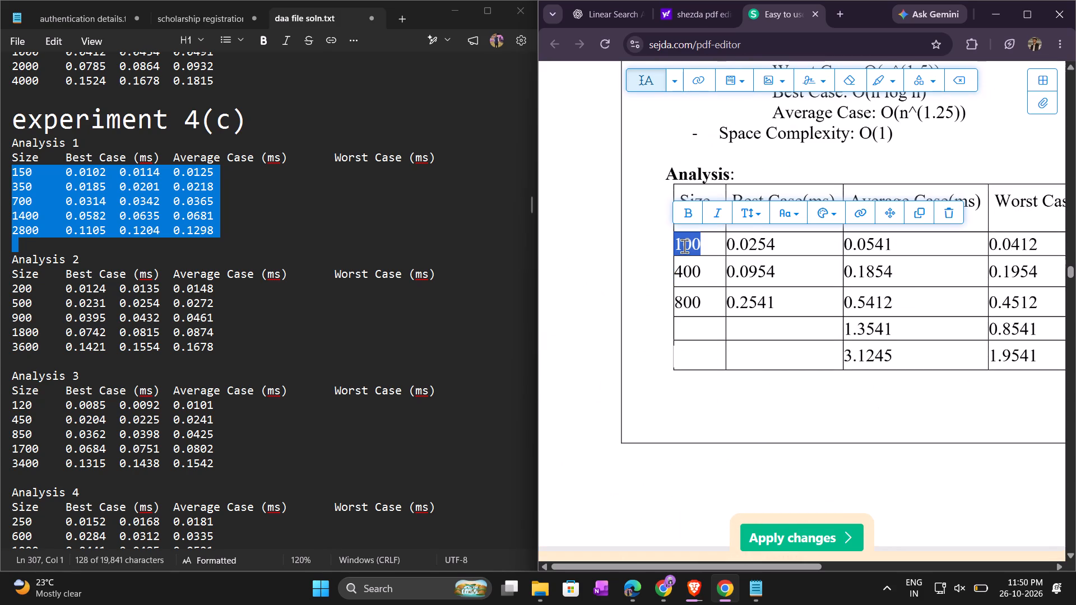
type("150")
left_click(687, 269)
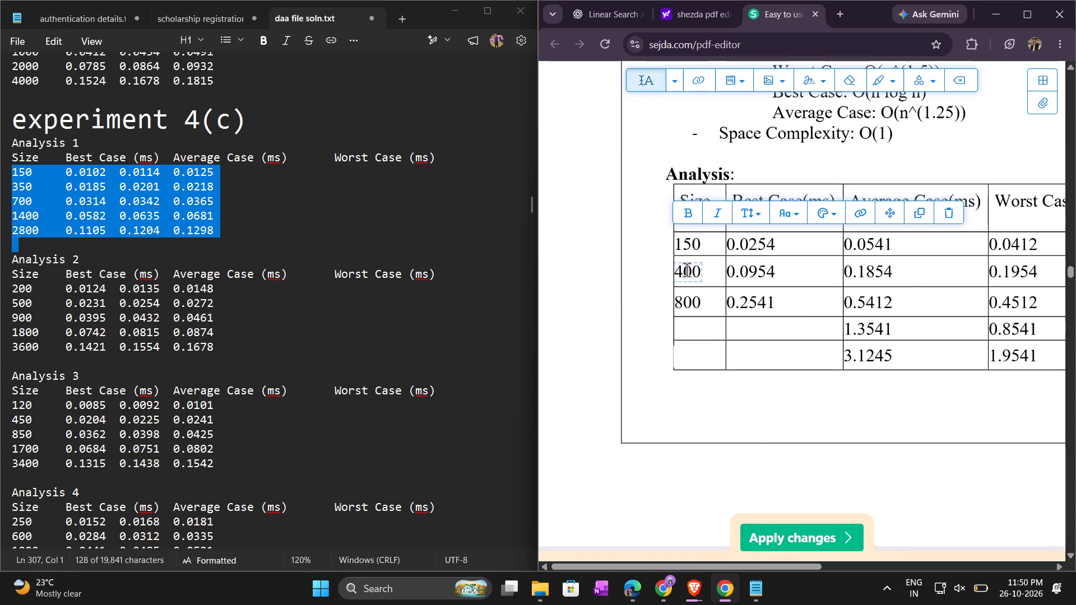
key("ctrl+a")
type("350")
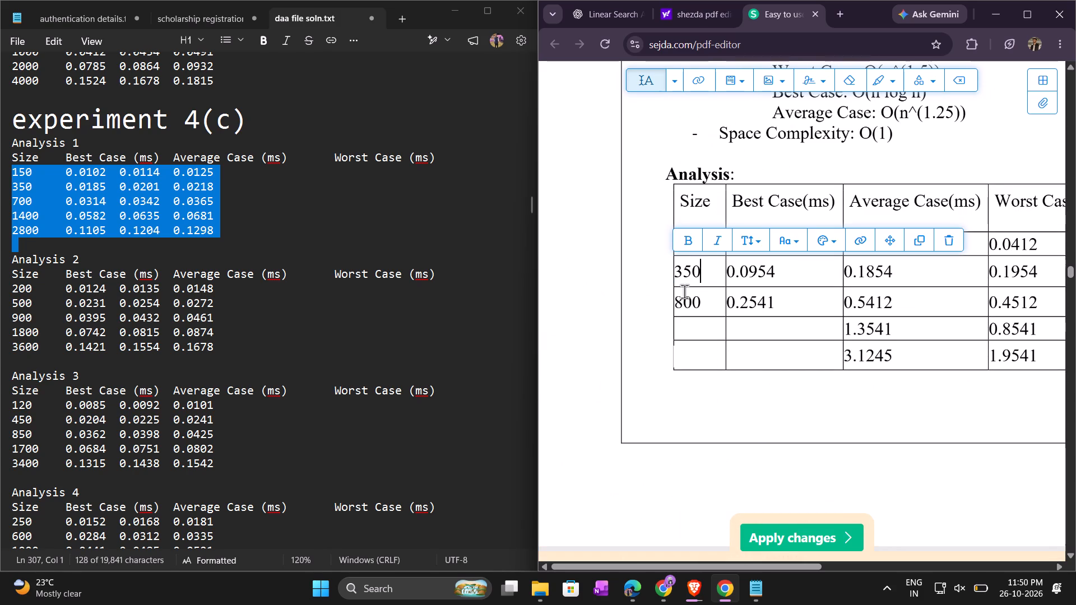
left_click(683, 305)
key("ctrl+a")
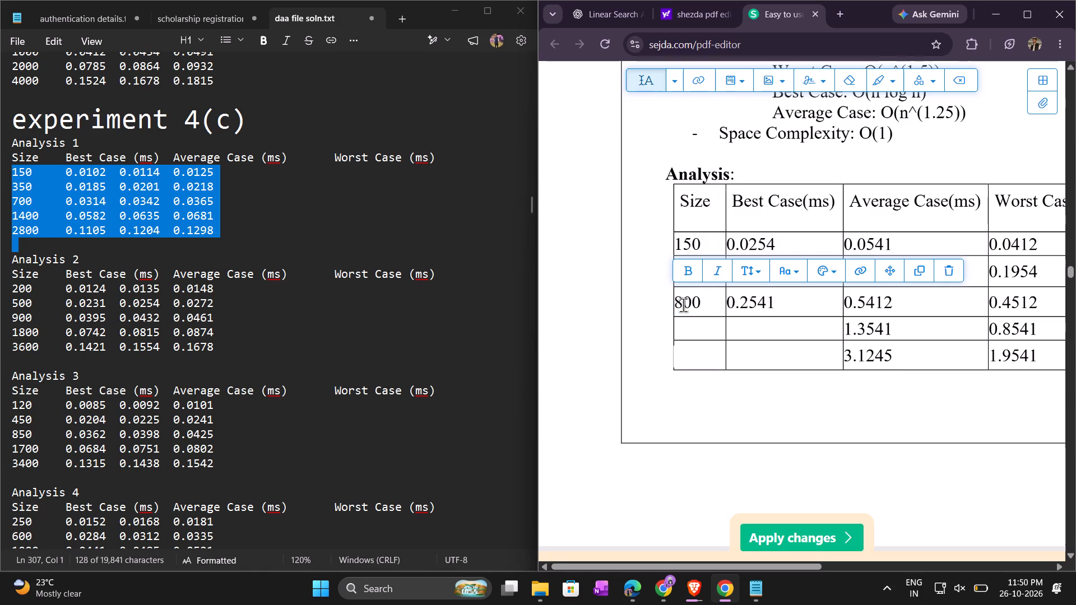
type("700")
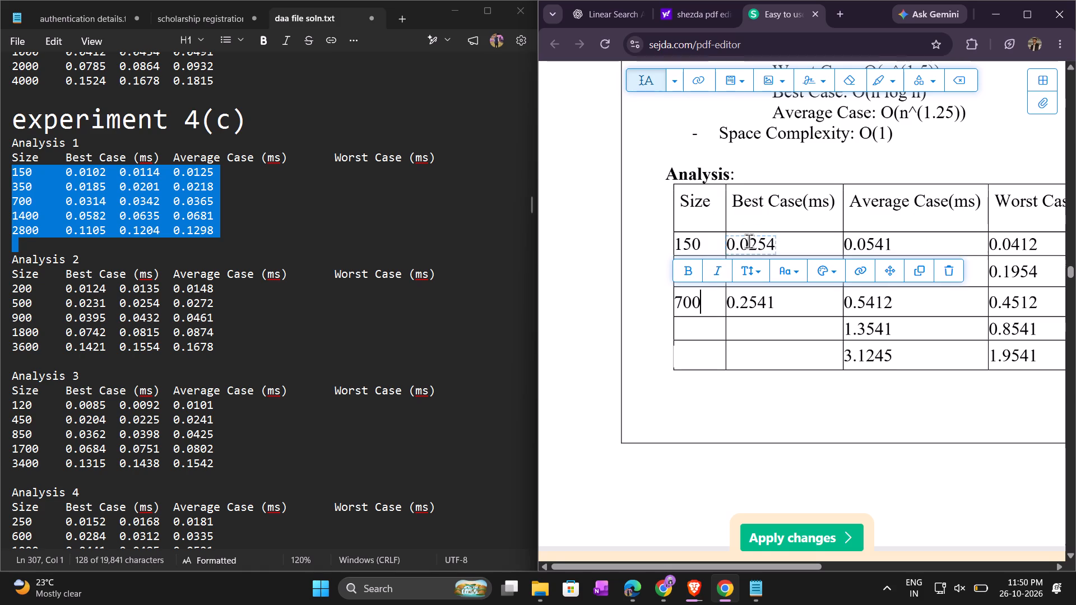
Check the shell sort experiment's heading and code pages, and find the matching experiment 5(a) Analysis 1 values in Notepad.
left_click(749, 241)
scroll(604, 276, "up", 4)
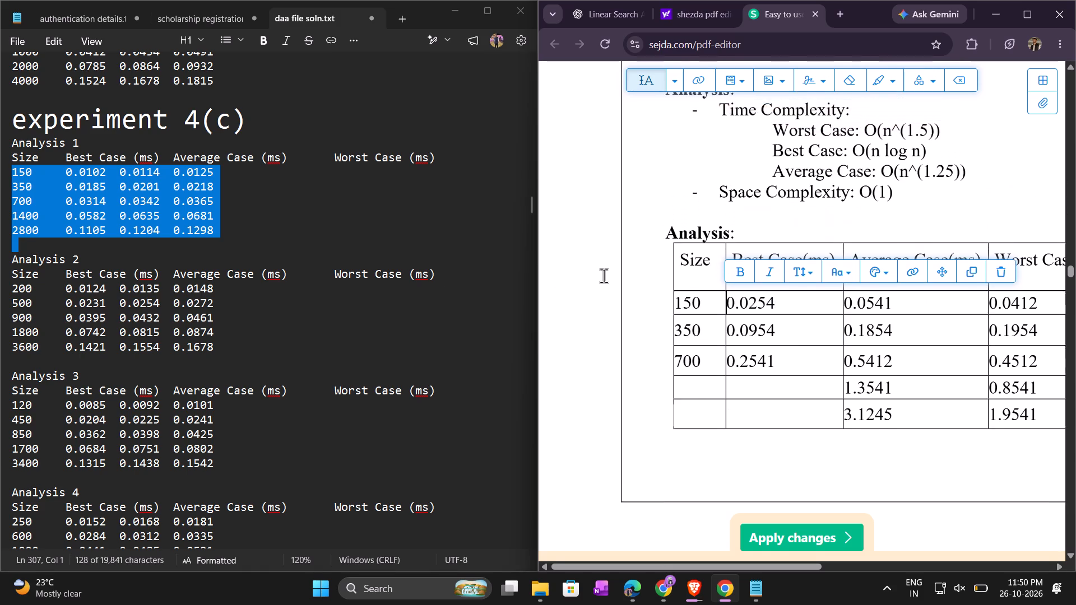
scroll(604, 276, "up", 7)
scroll(604, 276, "down", 1)
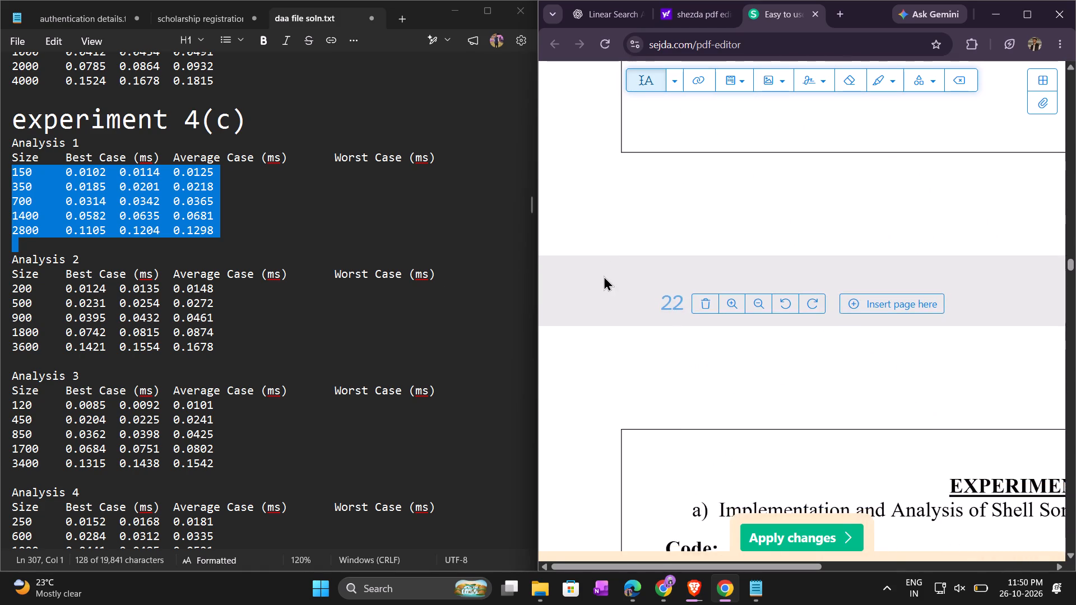
scroll(604, 276, "down", 1)
scroll(604, 276, "left", 1)
scroll(604, 276, "down", 3)
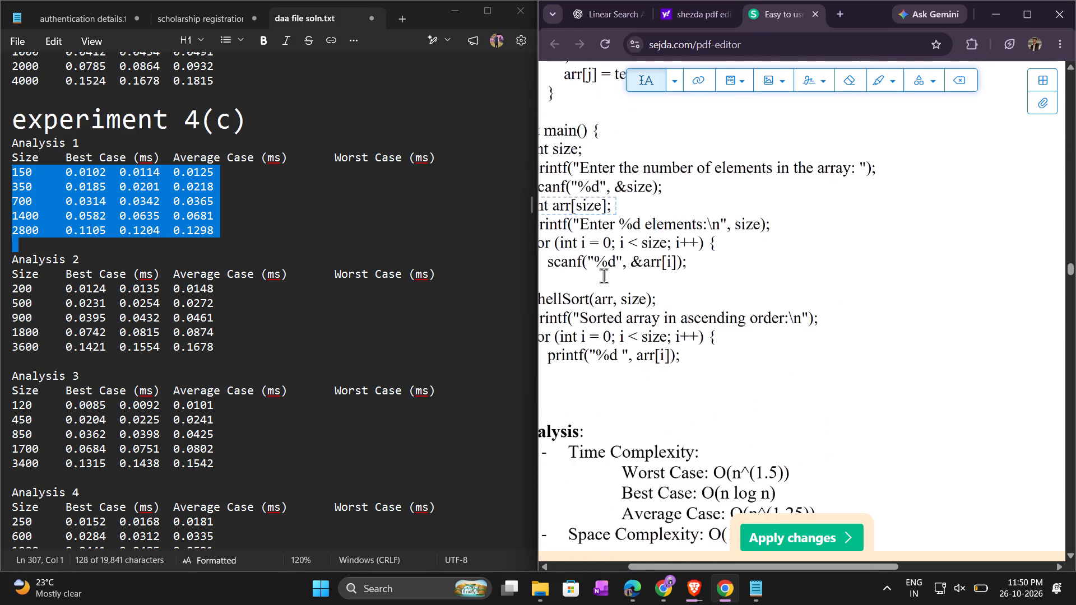
scroll(604, 276, "down", 4)
scroll(623, 339, "down", 1)
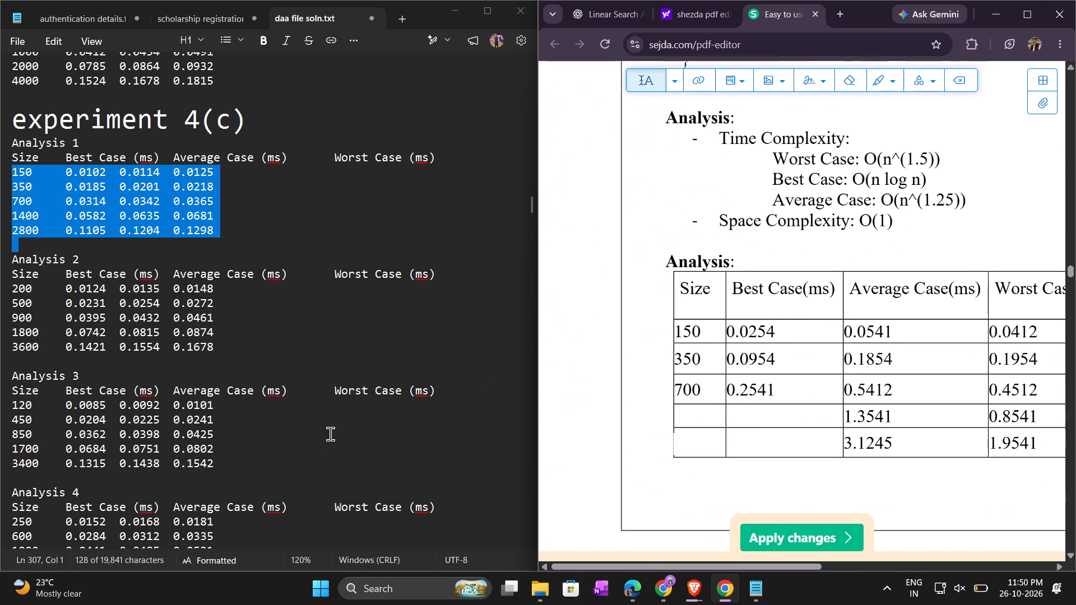
scroll(322, 439, "down", 2)
scroll(322, 439, "up", 1)
scroll(322, 439, "down", 1)
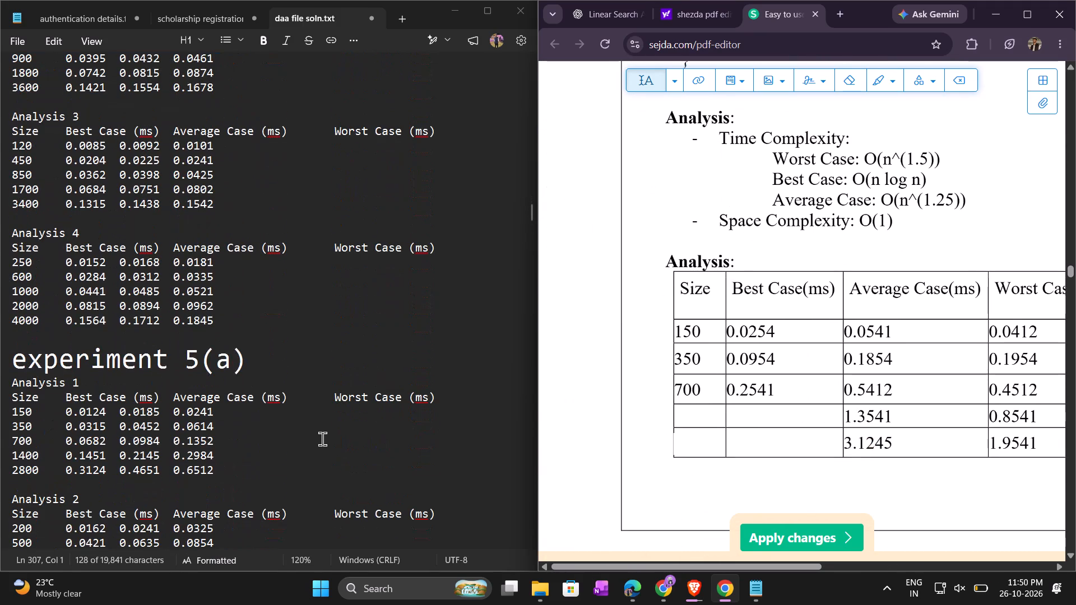
Using Notepad's experiment 5(a) Analysis 1 values, set the shell sort table's Best Case values for 150, 350 and 700 to 0.0124, 0.0315 and 0.0682.
scroll(152, 441, "down", 1)
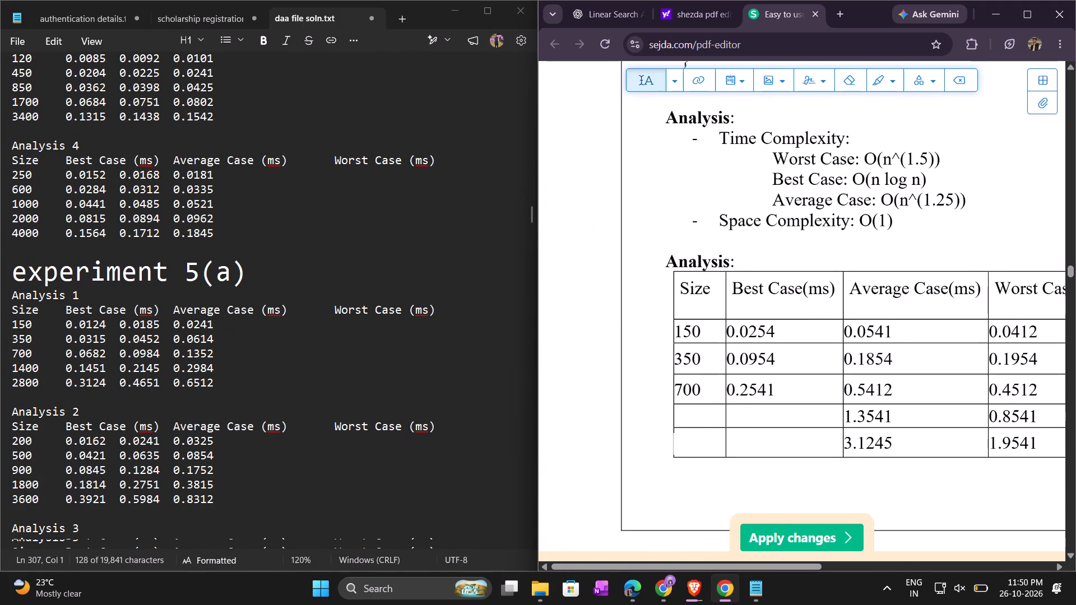
left_click_drag(11, 322, 230, 384)
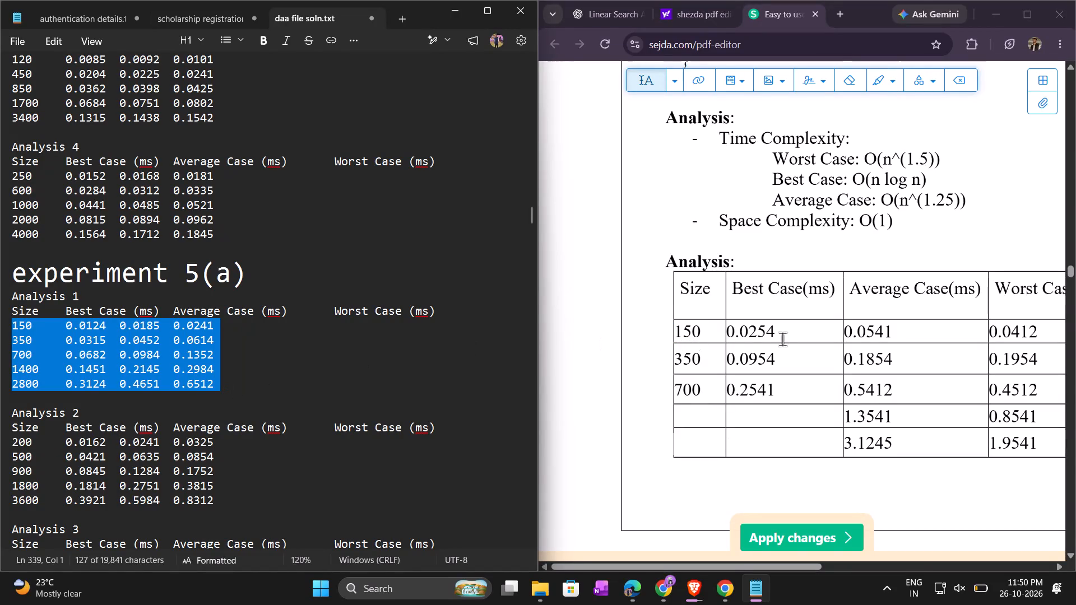
left_click(764, 327)
key("ctrl+a")
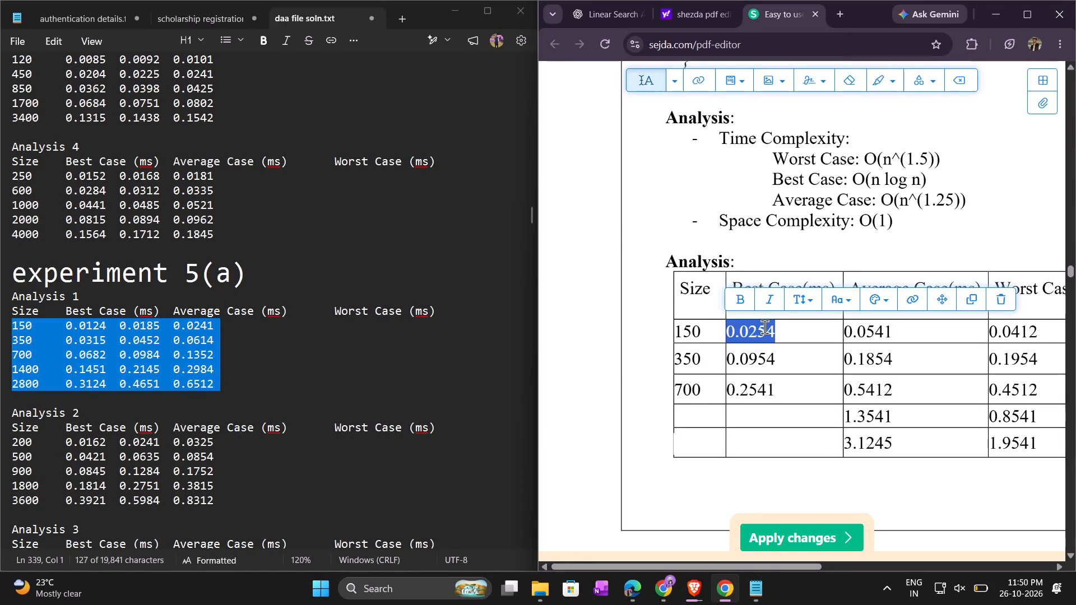
type("0.0124")
left_click(744, 358)
key("ctrl+a")
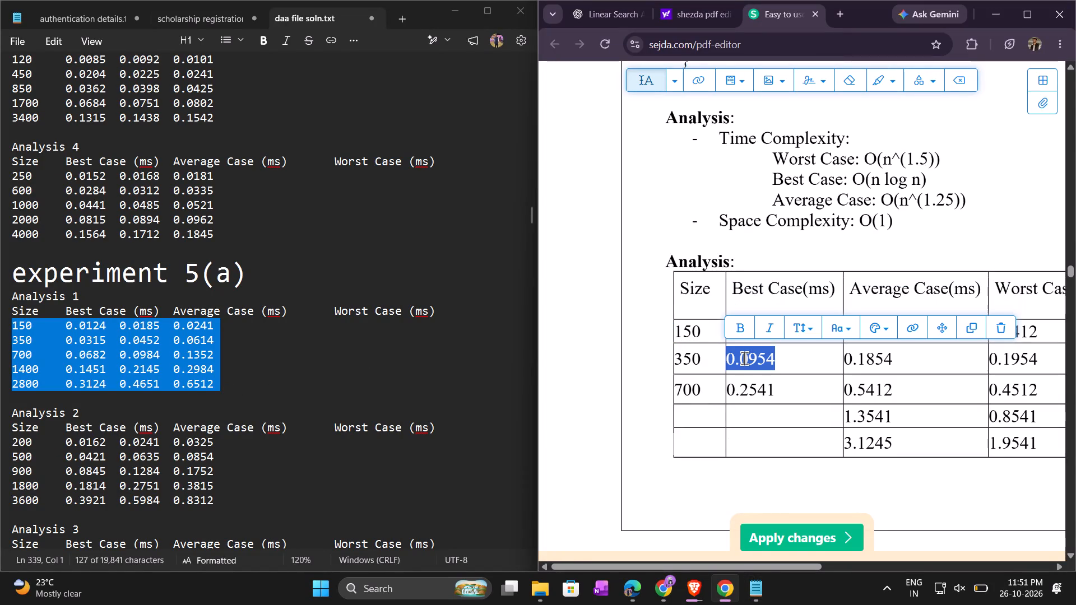
type("0.03")
type("15")
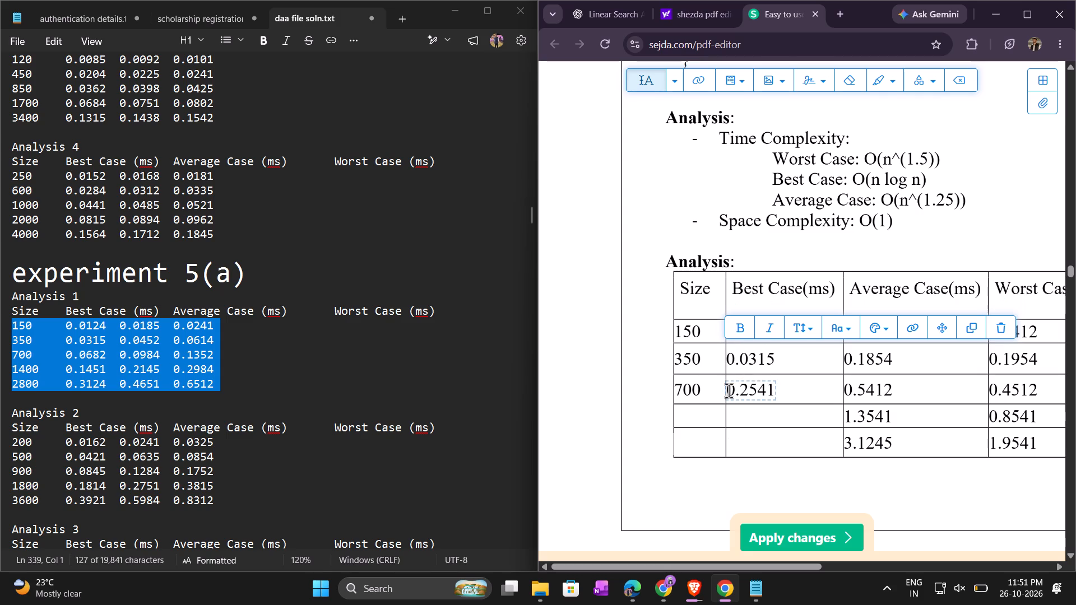
left_click(752, 384)
key("ctrl+a")
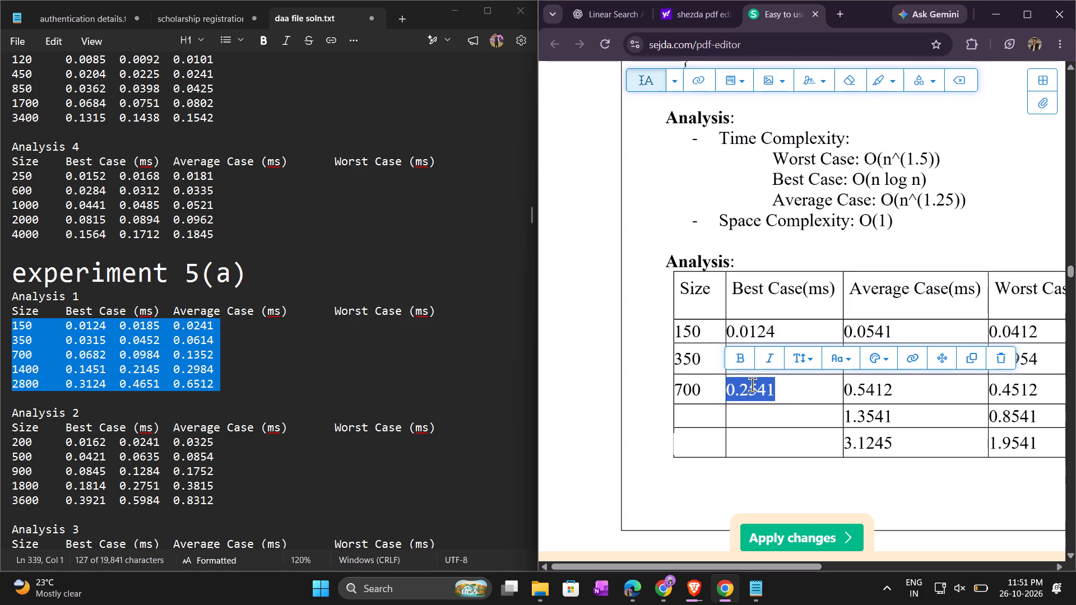
type("0.0682")
Add texts 1400 and 2800 in the two empty Size cells, and a text 0.1451 below the table.
scroll(752, 384, "down", 1)
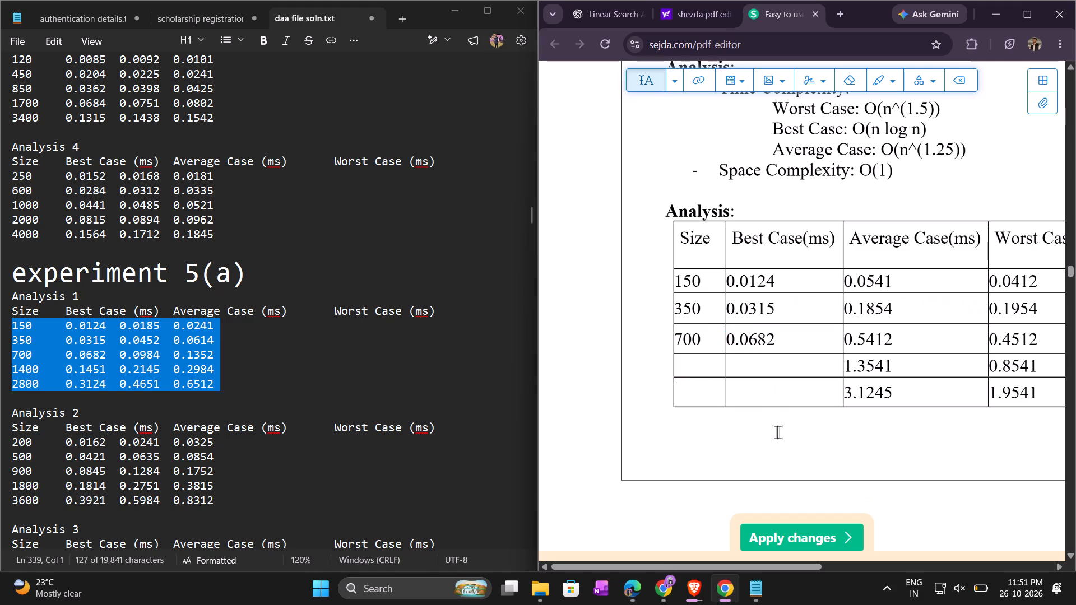
left_click(813, 446)
type("1400")
left_click(784, 446)
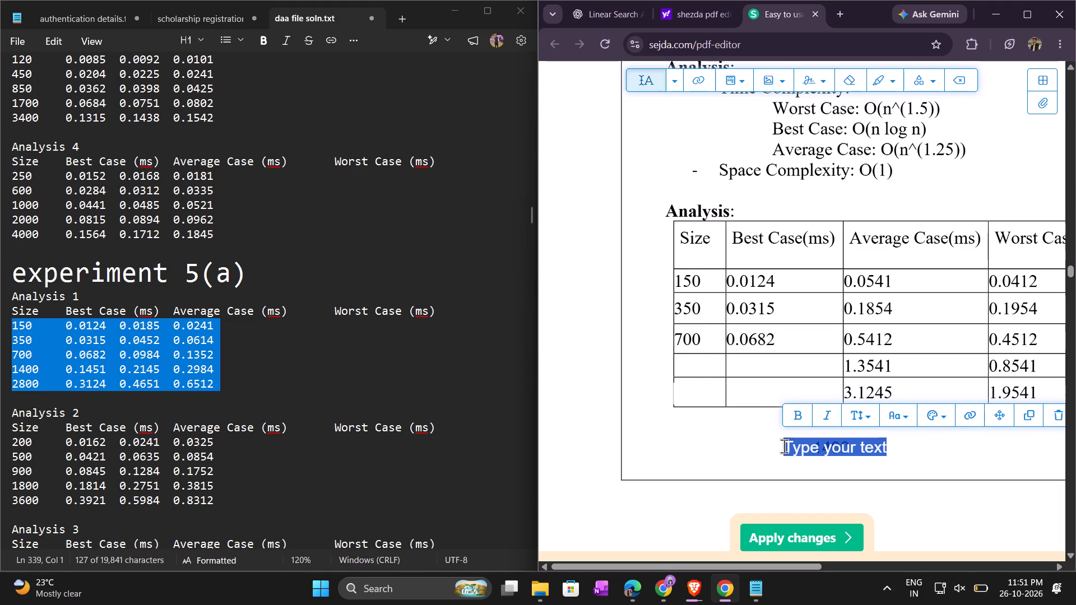
type("2800")
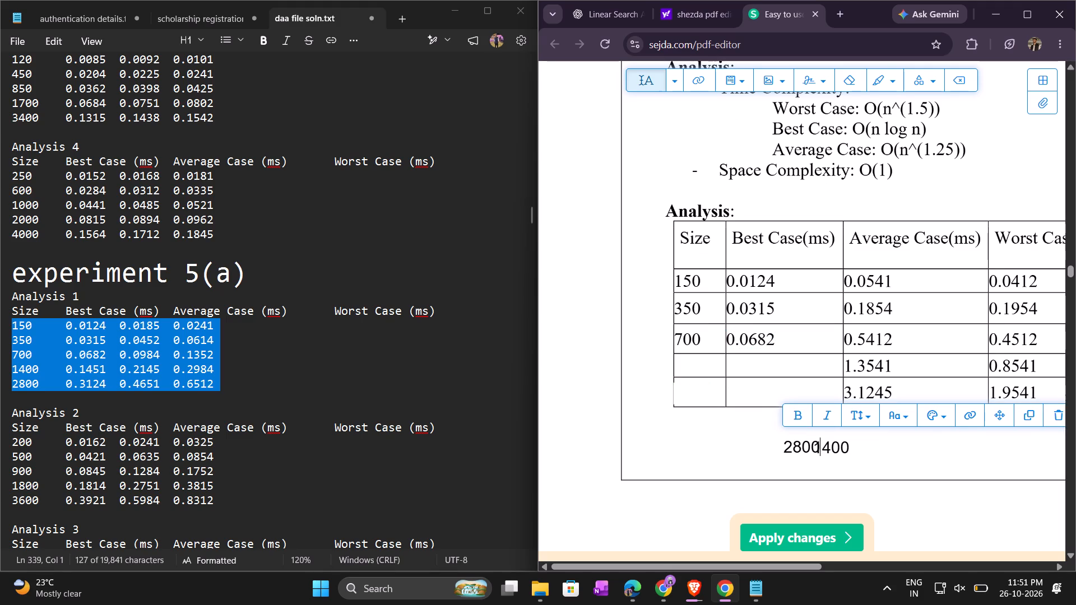
left_click_drag(831, 446, 692, 366)
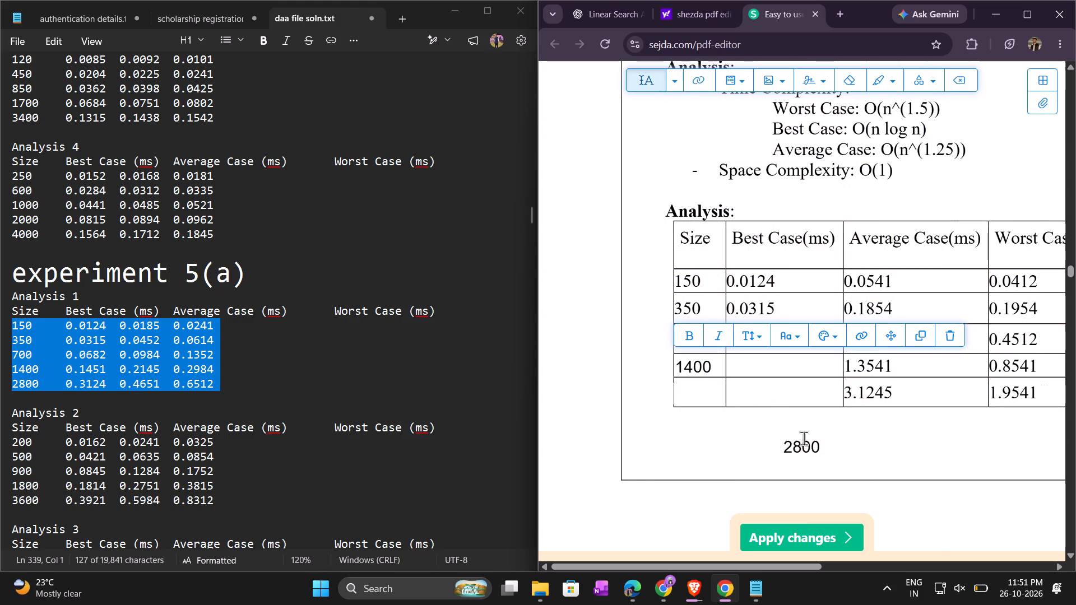
left_click(869, 441)
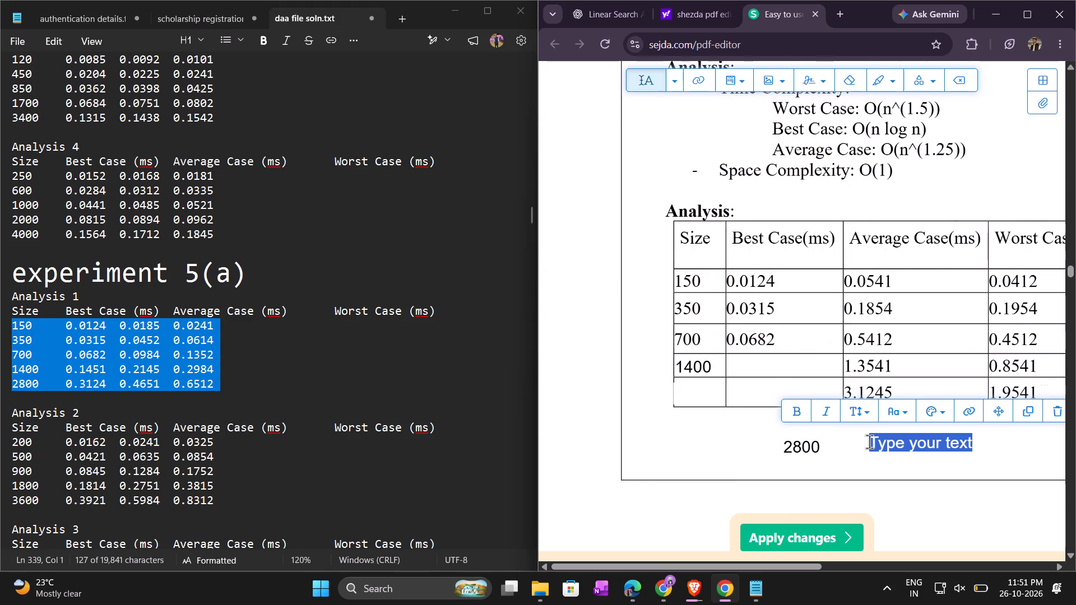
type("0.1451")
left_click_drag(808, 448, 700, 396)
Add a text 0.3124, and place 0.1451 and 0.3124 in the Best Case cells of the 1400 and 2800 rows.
left_click(776, 441)
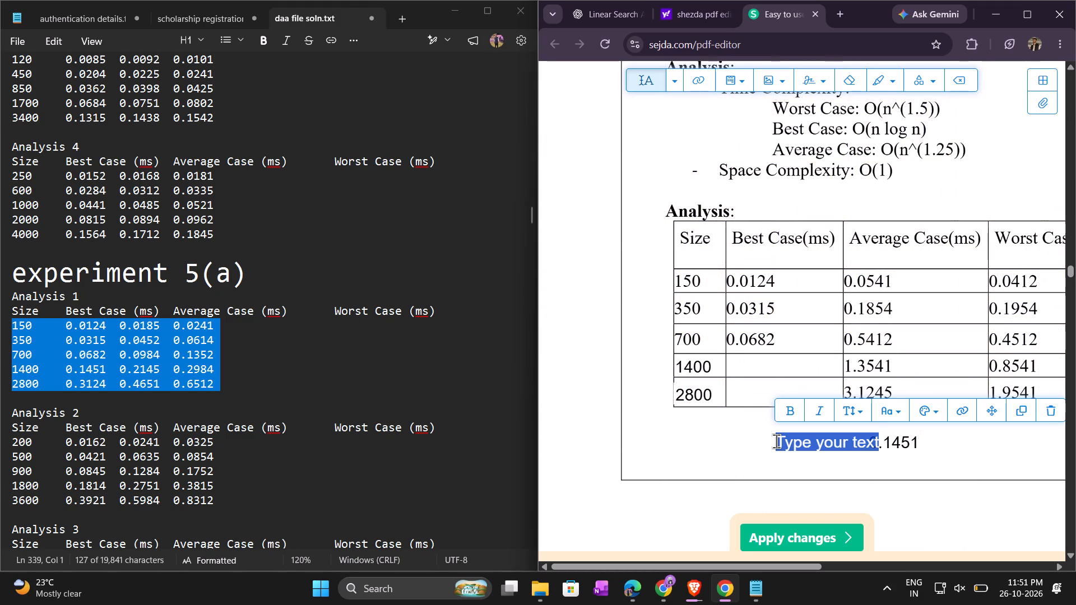
type("0.3124")
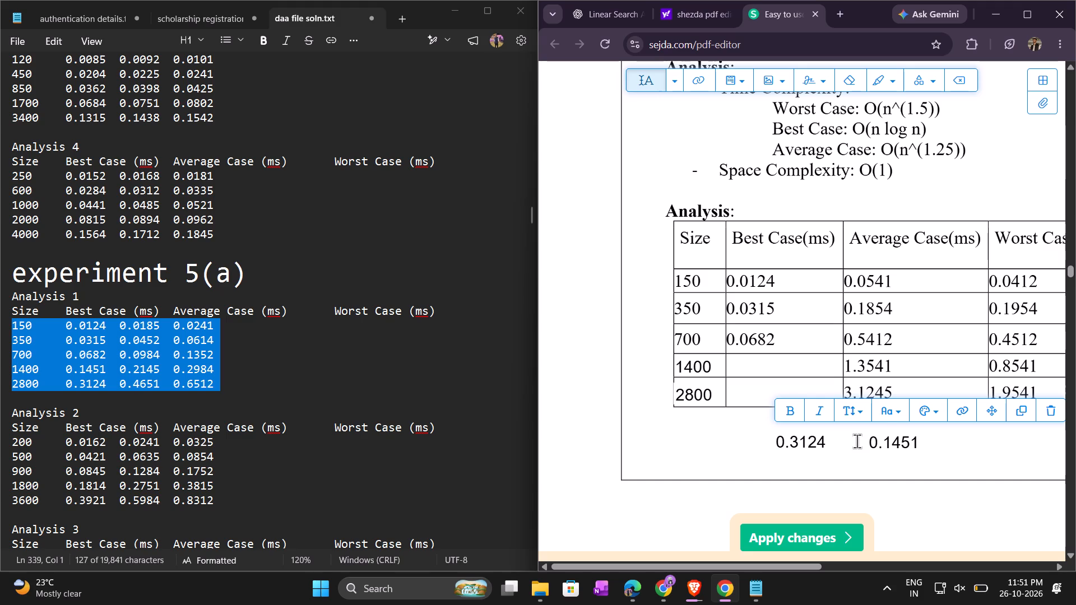
left_click_drag(884, 448, 743, 373)
left_click(872, 440)
key("BackSpace")
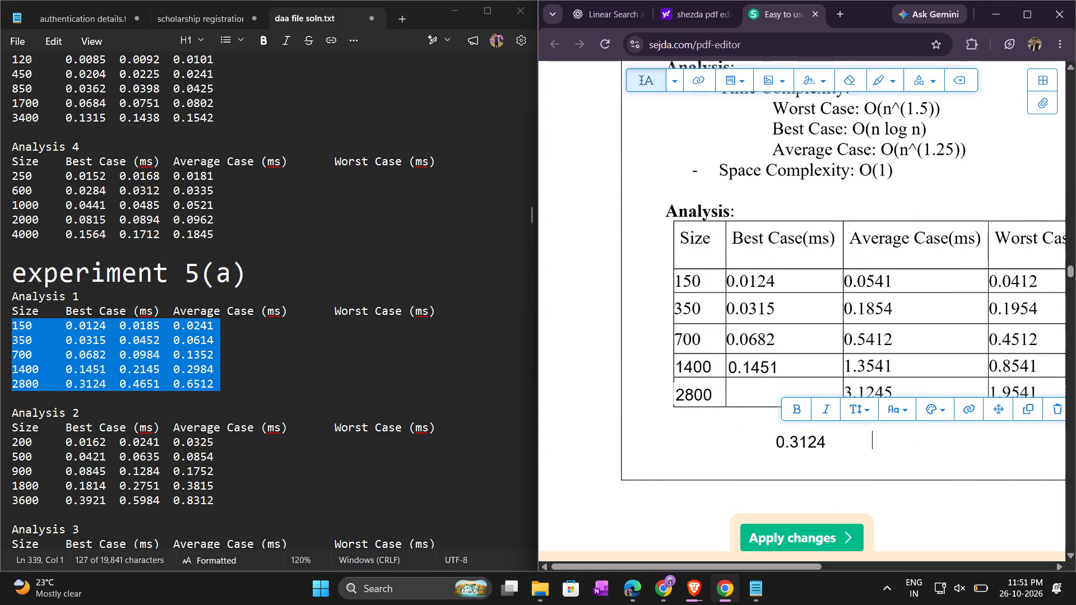
left_click_drag(800, 444, 752, 395)
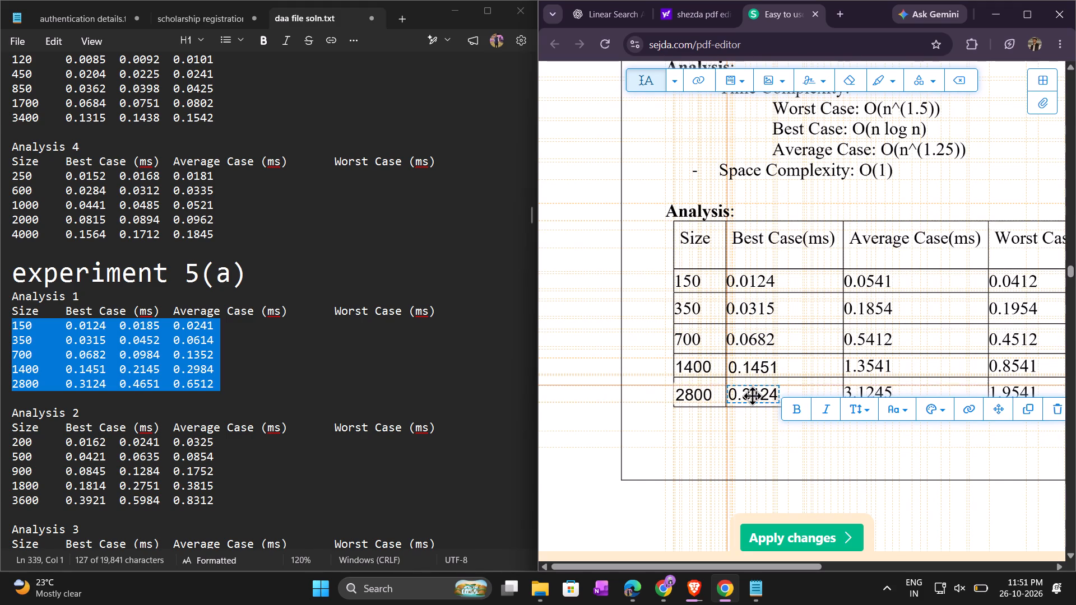
left_click_drag(752, 395, 751, 394)
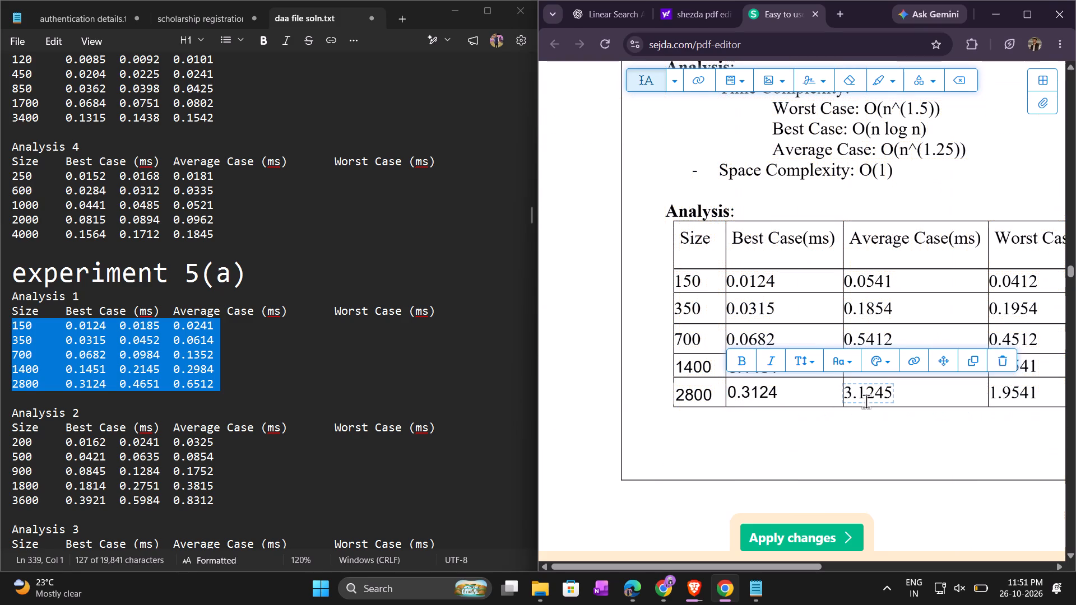
Change the Average Case values of the 150, 350 and 700 rows to 0.0185, 0.0452 and 0.0984.
left_click(856, 272)
key("BackSpace")
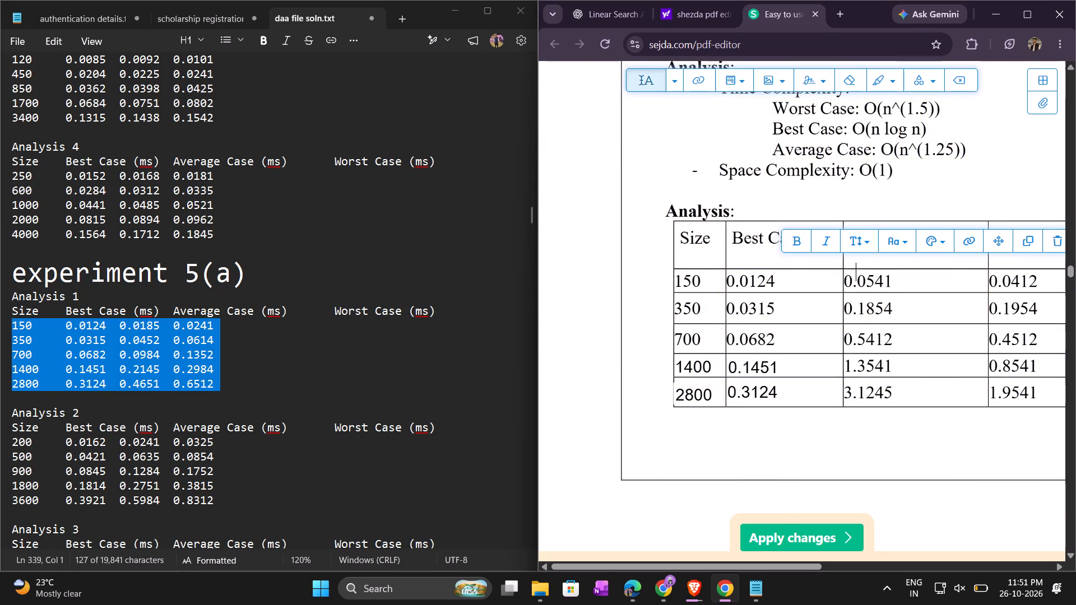
left_click(863, 283)
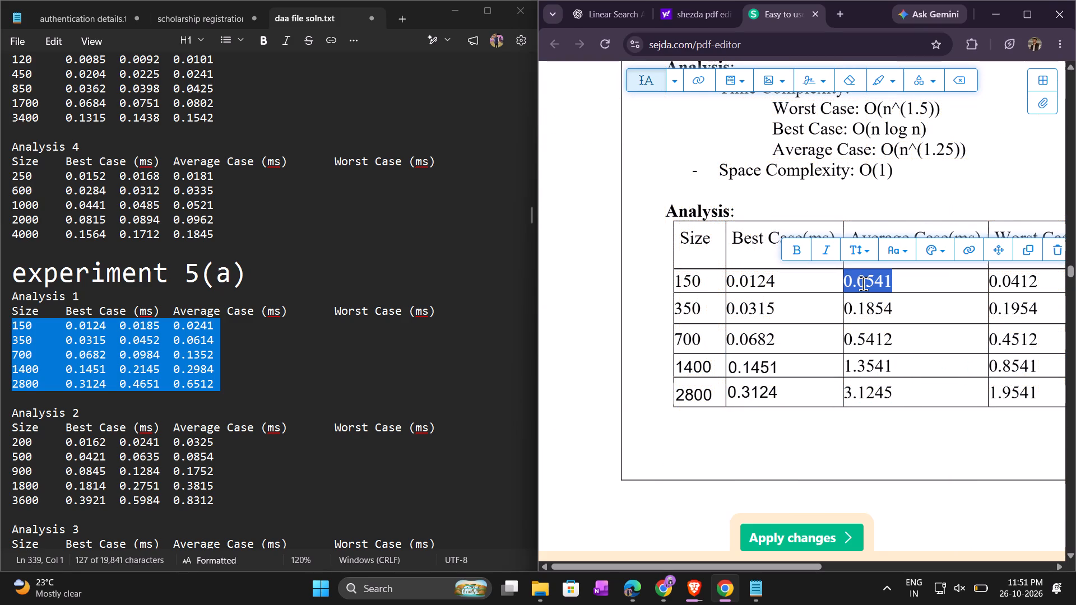
key("BackSpace")
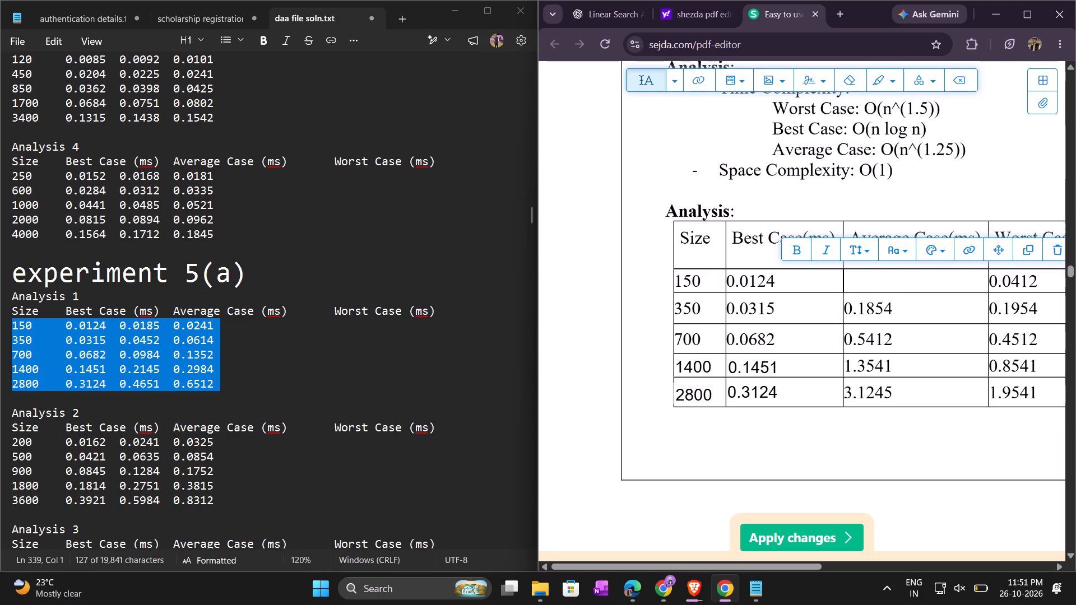
type("0.0185")
left_click(863, 305)
key("ctrl+a")
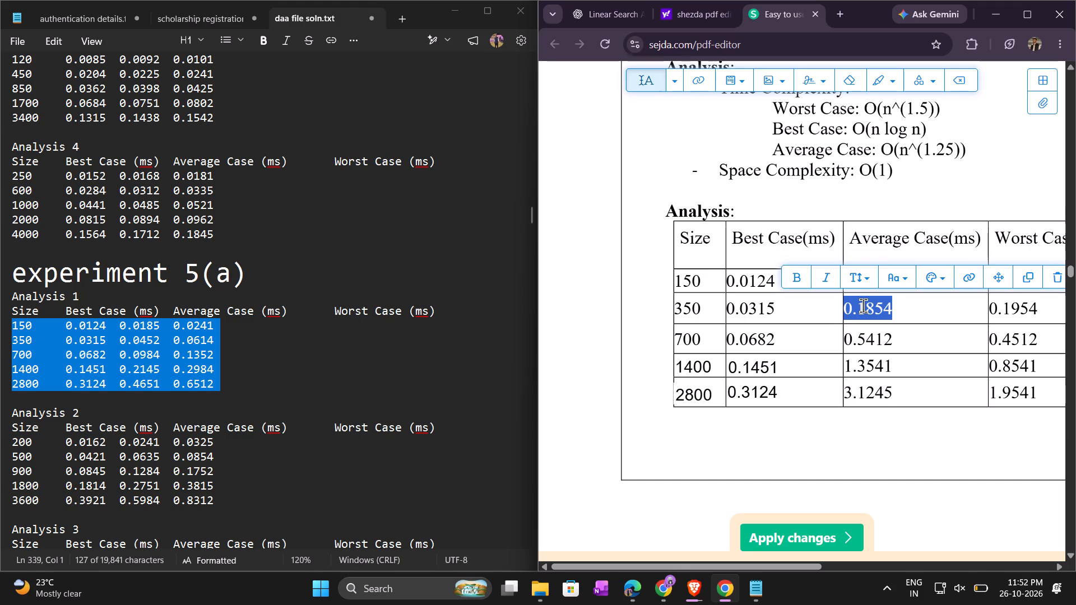
type("0.0452")
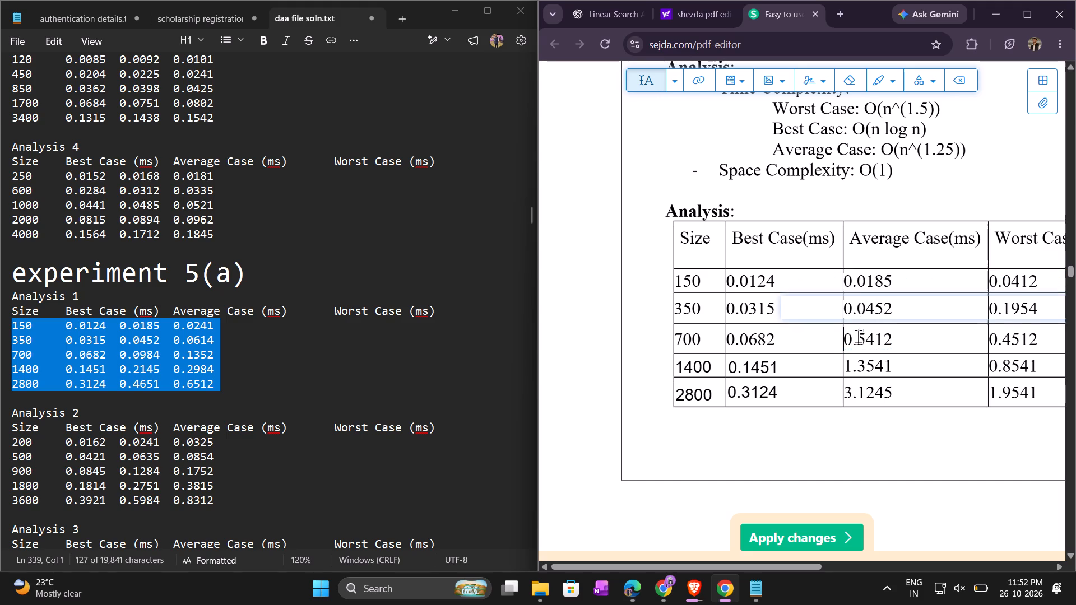
key("ctrl+a")
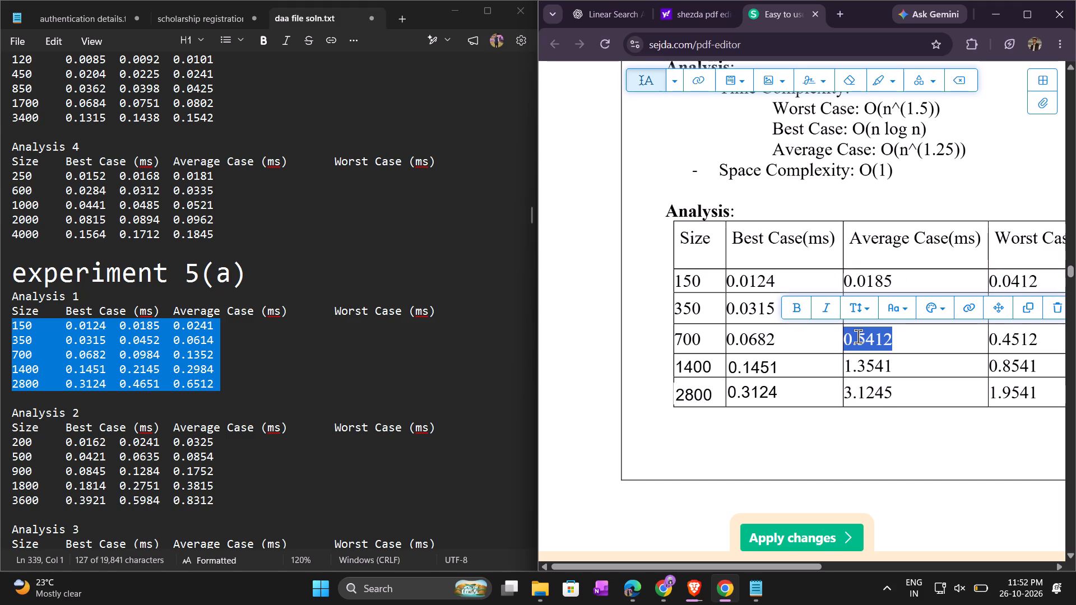
type("0.0984")
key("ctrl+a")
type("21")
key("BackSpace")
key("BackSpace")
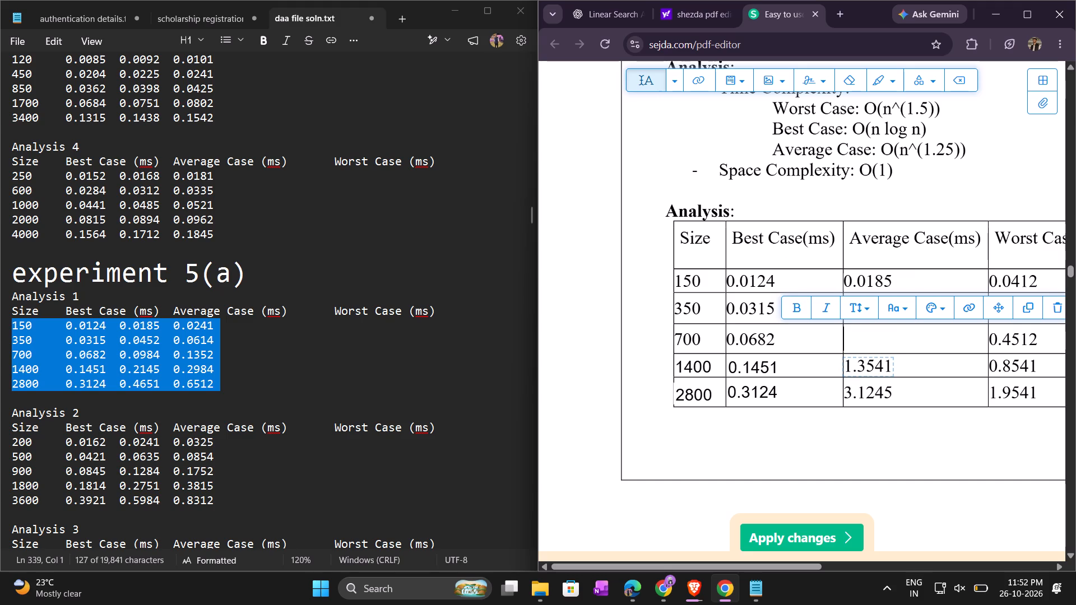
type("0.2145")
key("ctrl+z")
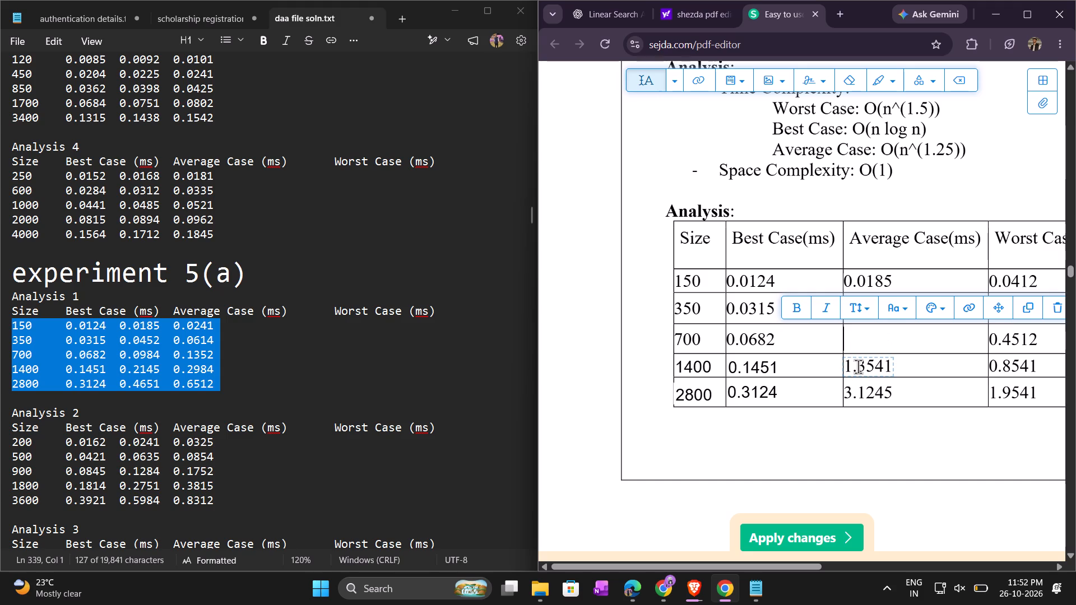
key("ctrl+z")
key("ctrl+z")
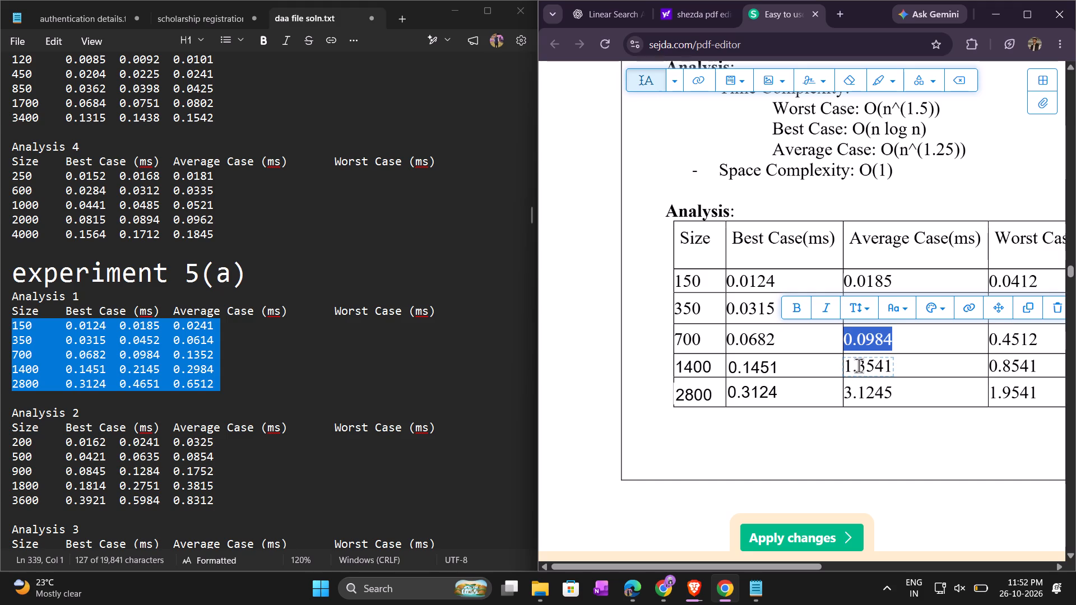
Set the Average Case values of the 1400 and 2800 rows to 0.2145 and 0.4651.
left_click(862, 364)
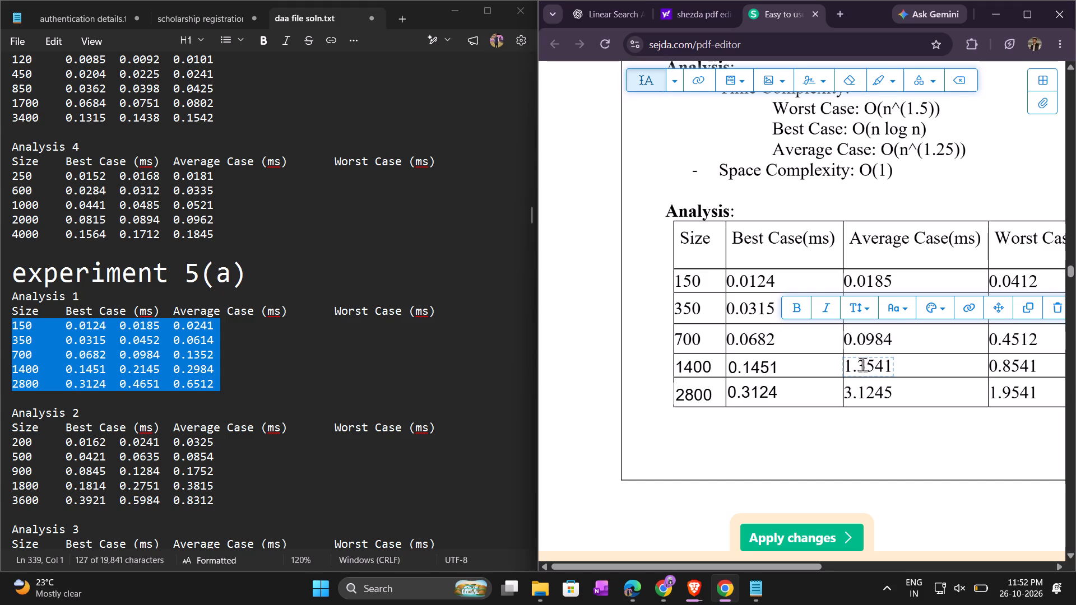
key("ctrl+a")
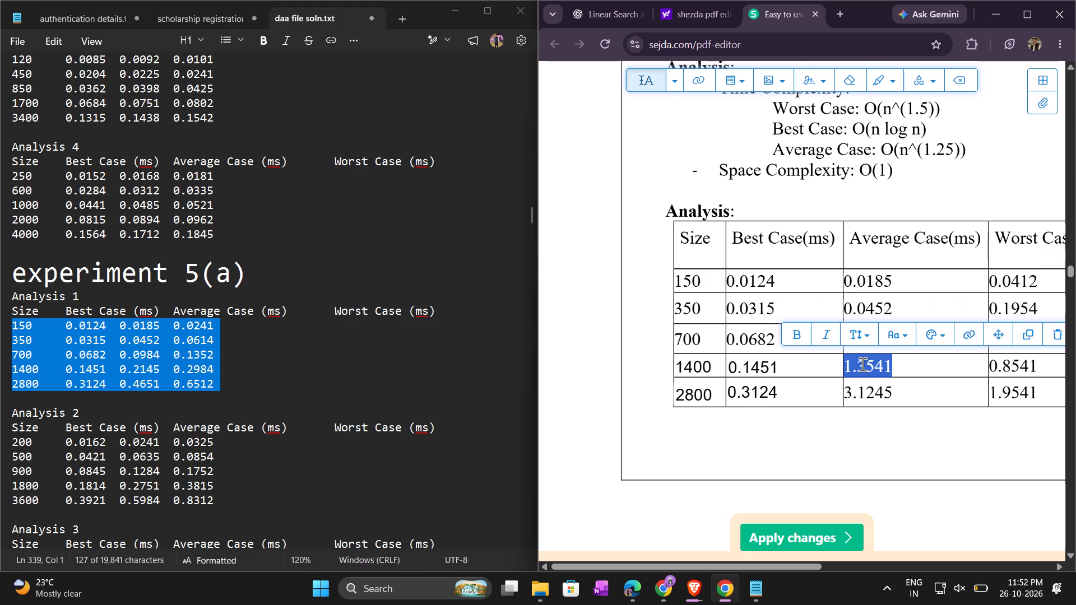
type("0.2145")
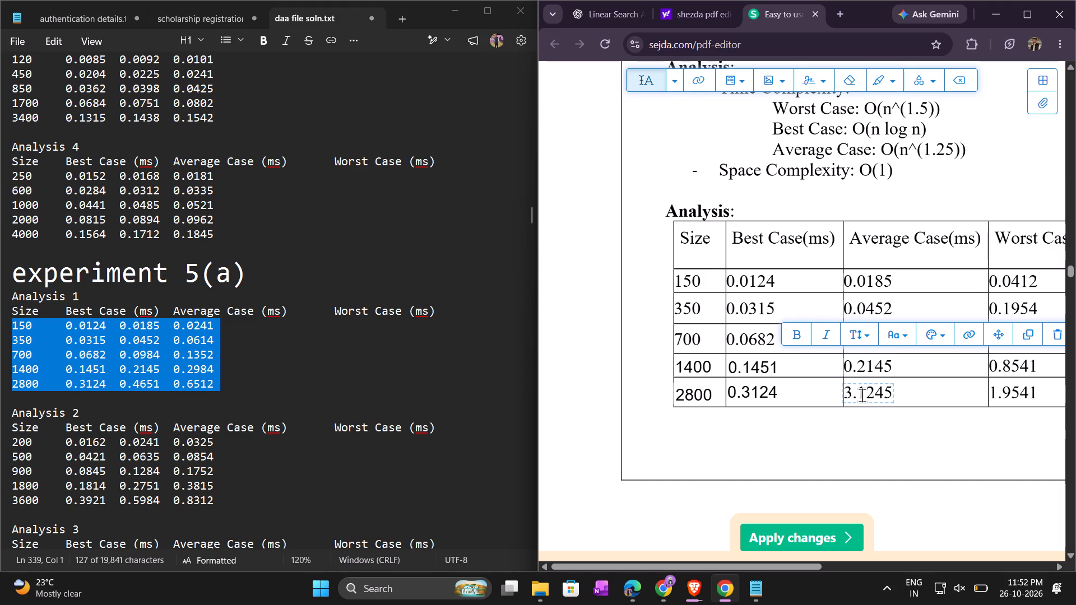
left_click(862, 395)
key("ctrl+a")
type("0.")
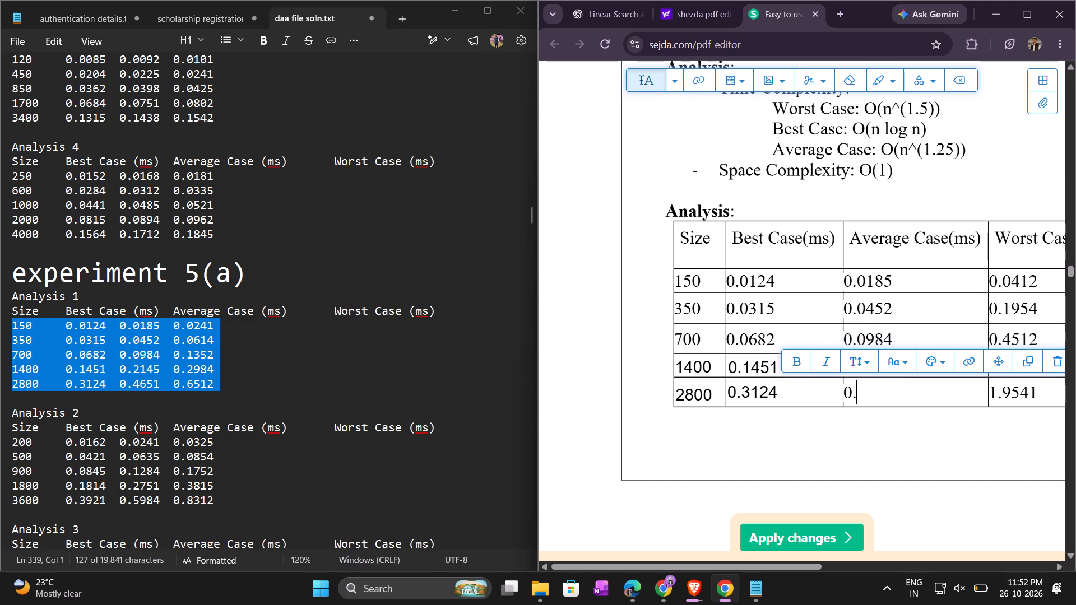
type("46")
type("51")
Change the Worst Case values of the 150, 350 and 700 rows to 0.0241, 0.0614 and 0.1352.
scroll(926, 400, "left", 2)
left_click(852, 284)
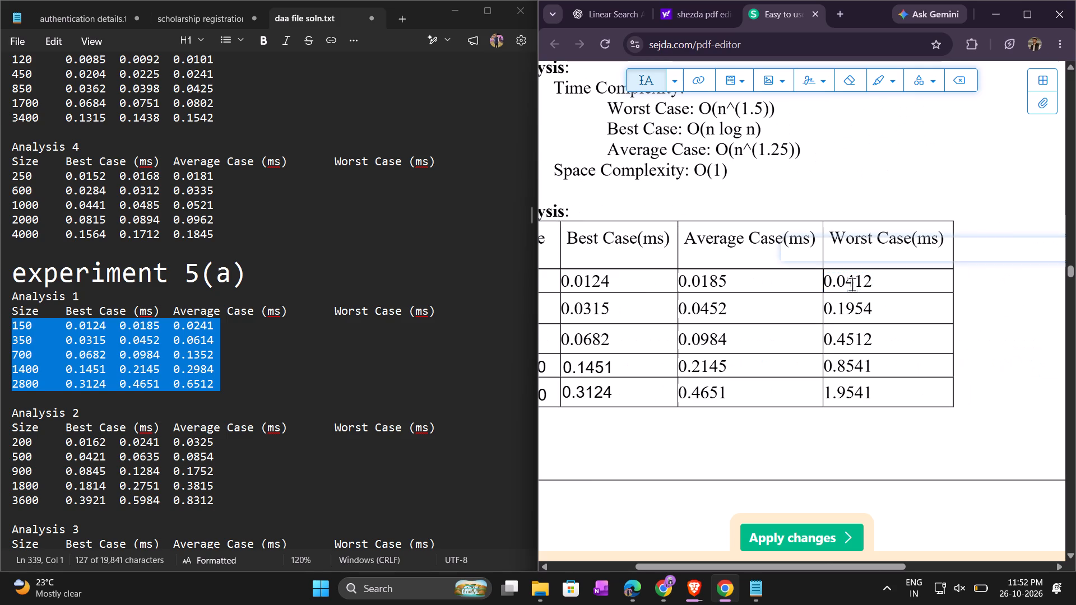
key("ctrl+a")
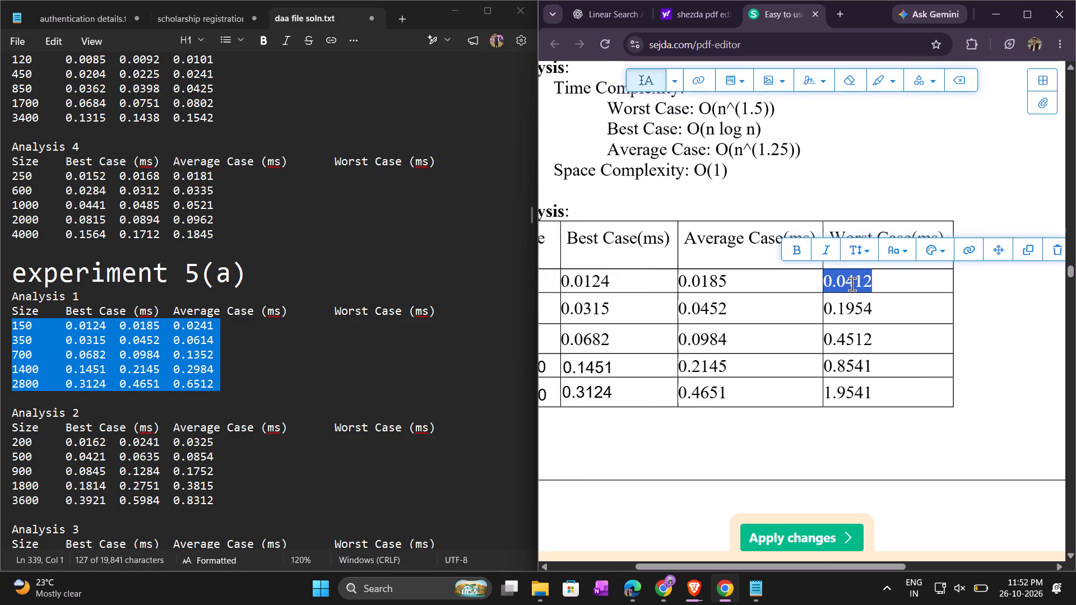
type("0.")
type("0241")
left_click(844, 306)
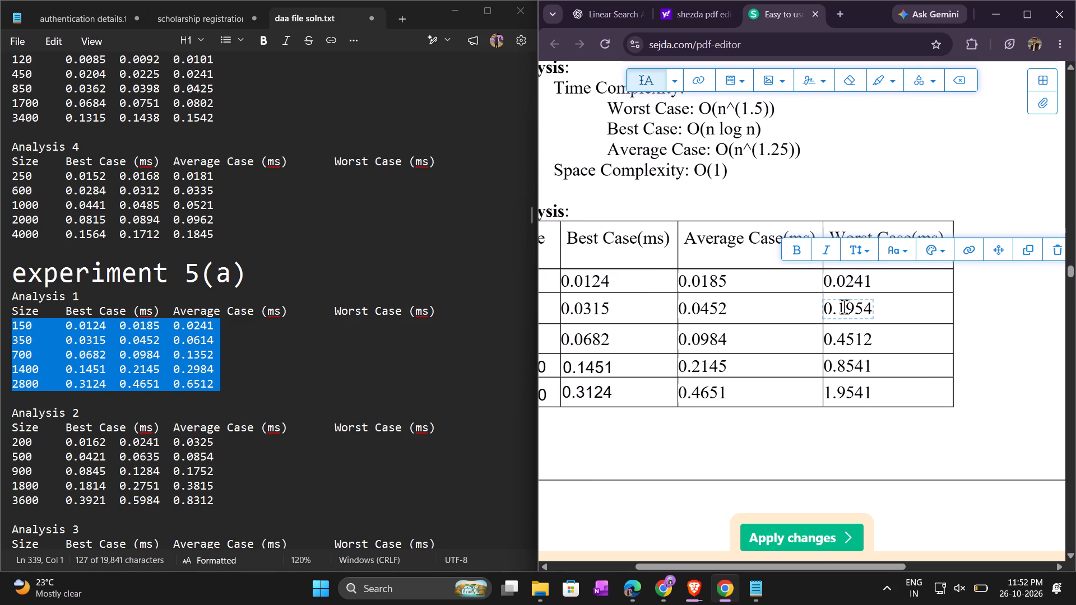
key("ctrl+a")
type("0.064")
key("BackSpace")
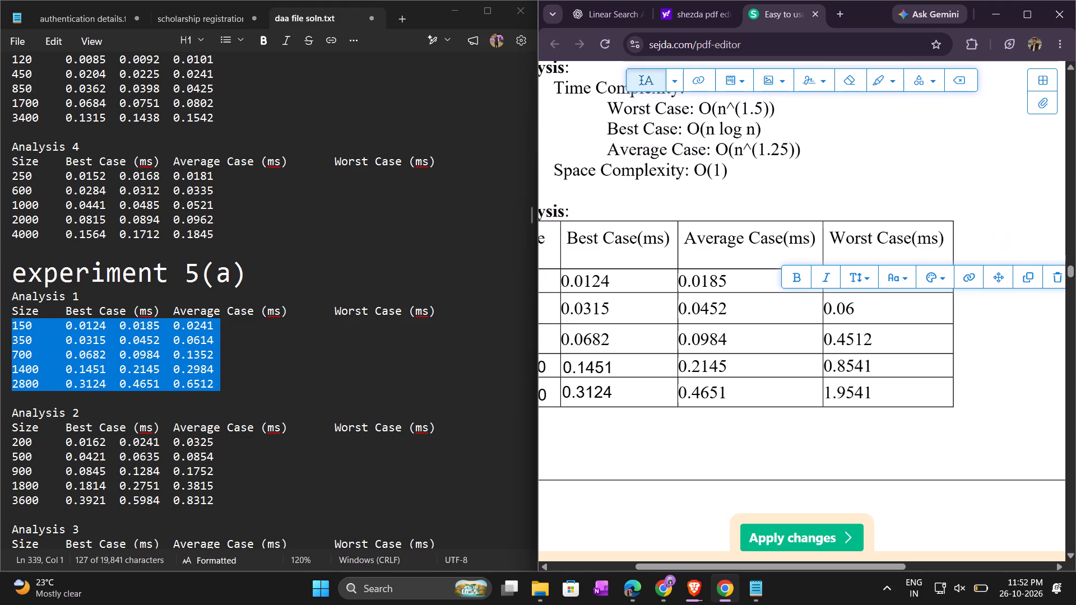
type("14")
left_click(844, 341)
key("ctrl+a")
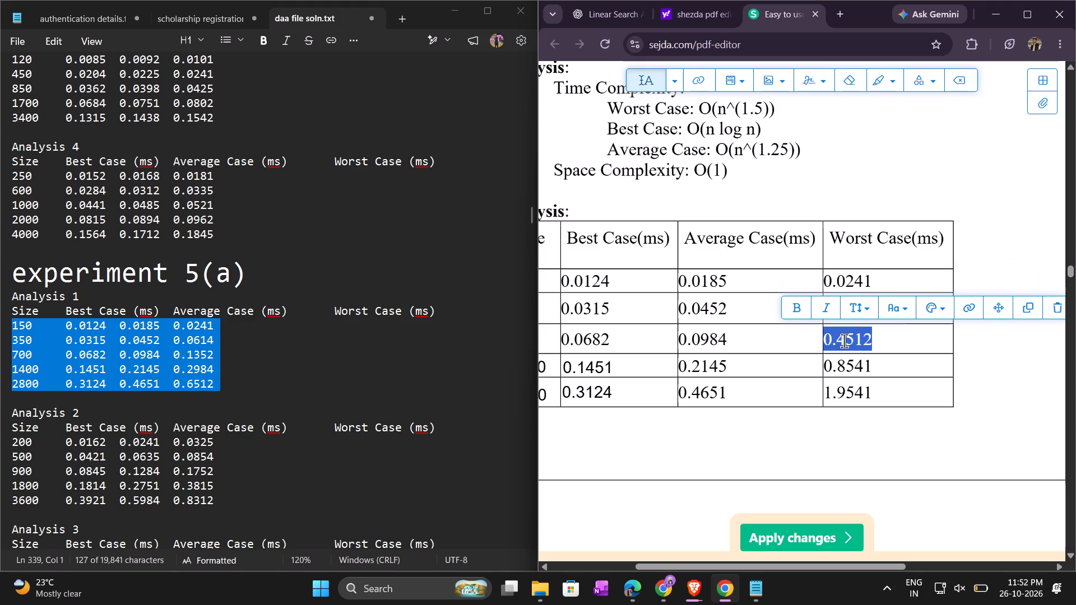
type("0.1352")
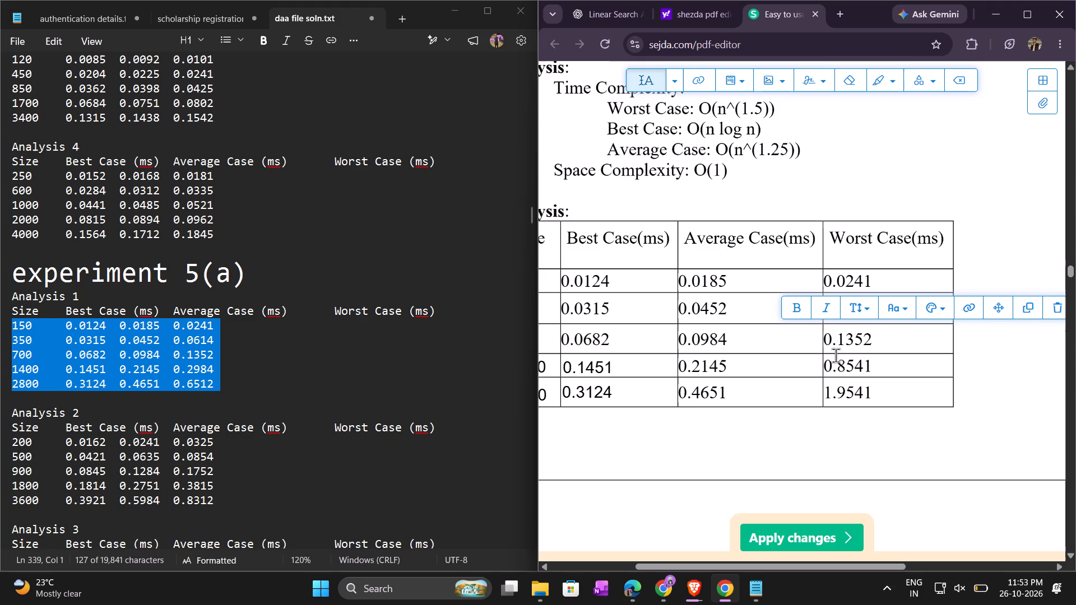
Set the Worst Case values of the 1400 and 2800 rows to 0.2984 and 0.6512.
left_click(840, 362)
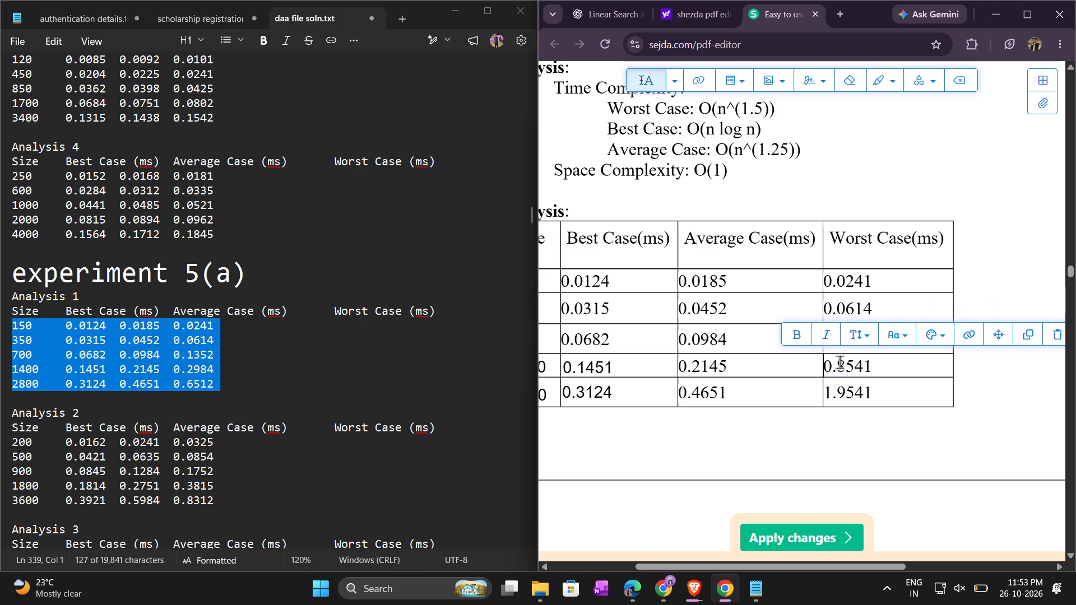
key("ctrl+a")
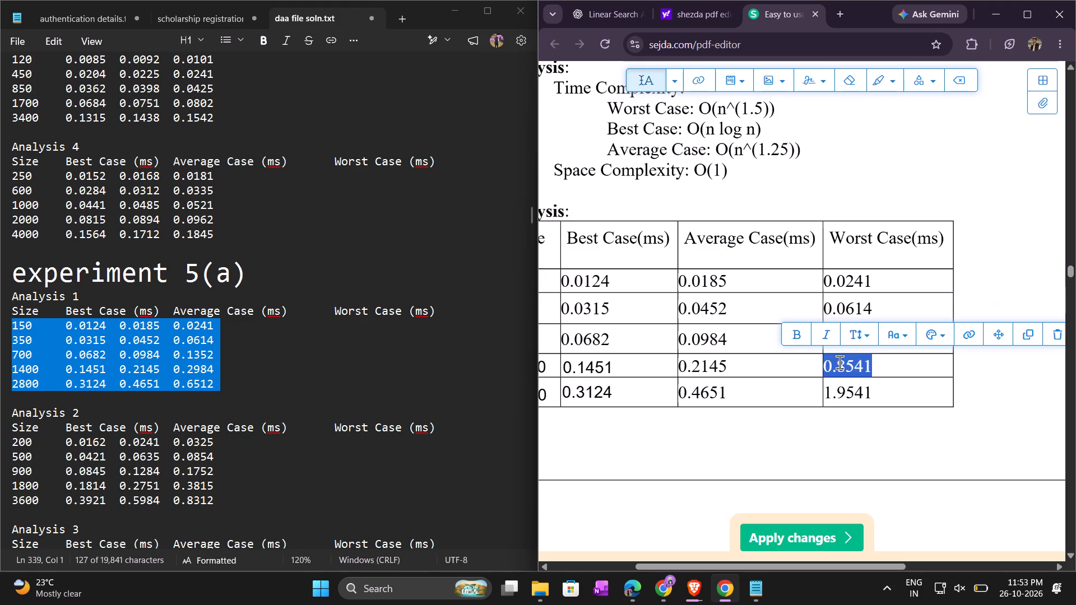
type("0.29")
type("84")
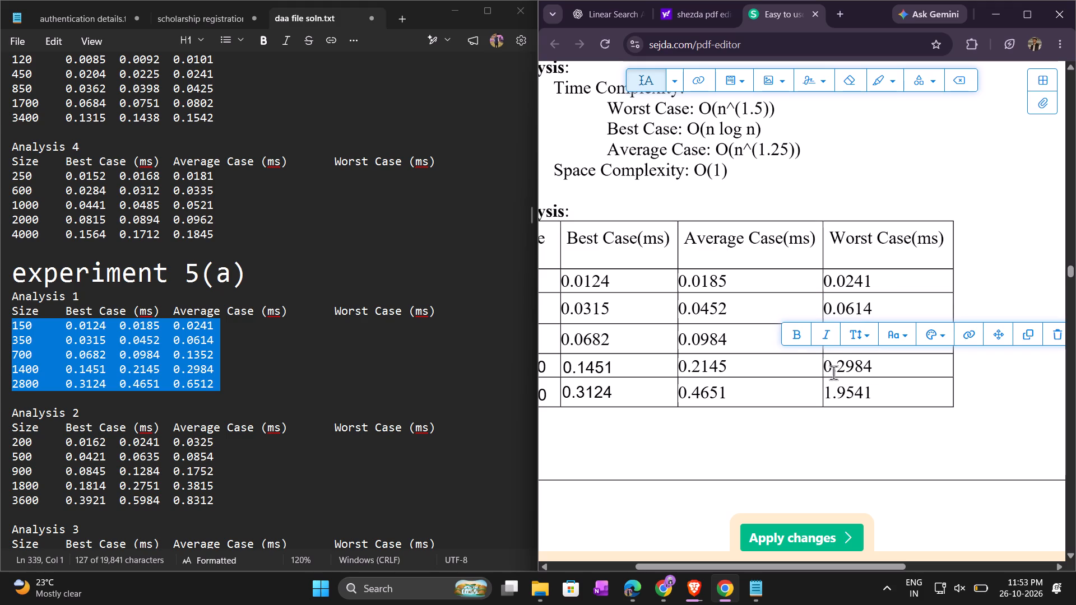
left_click(848, 387)
key("ctrl+a")
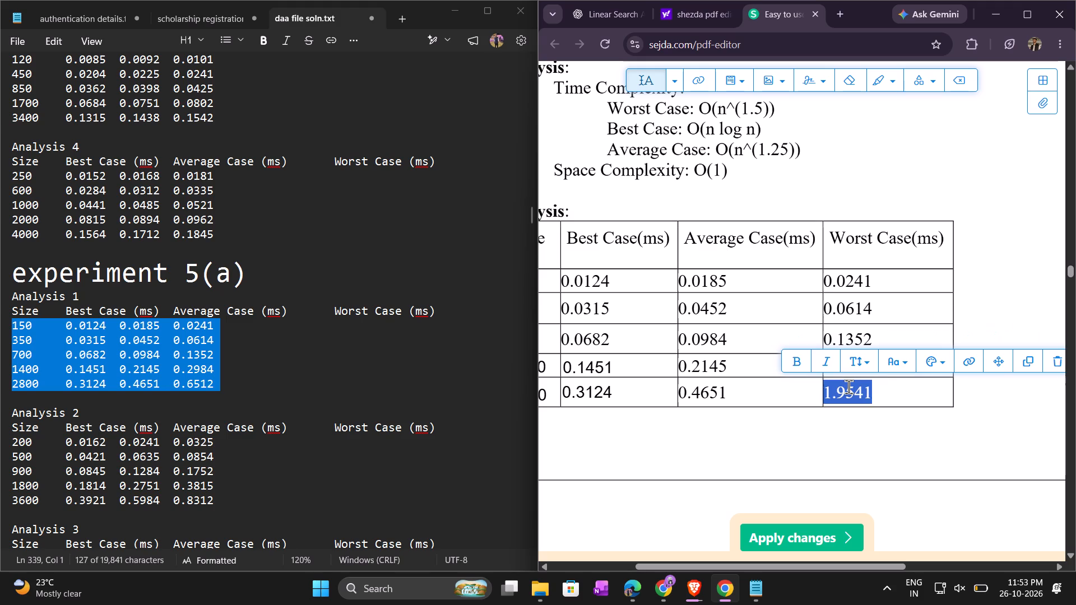
type("0.65")
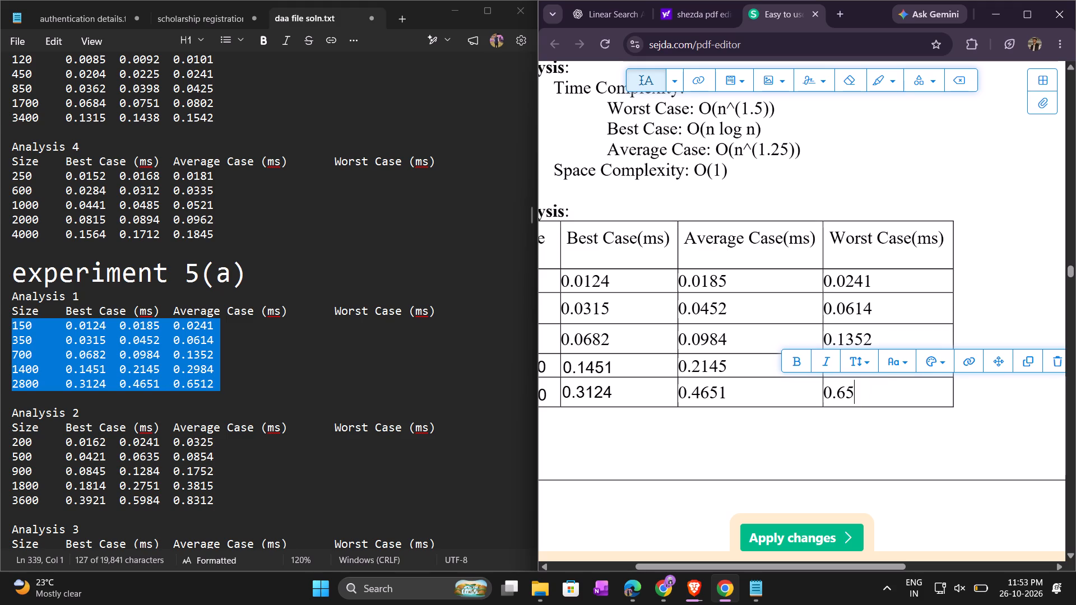
type("12")
Locate the Experiment 6 activity selection input in the PDF and copy the Set 1 input lines of experiment 6(a) from Notepad.
scroll(848, 387, "down", 2)
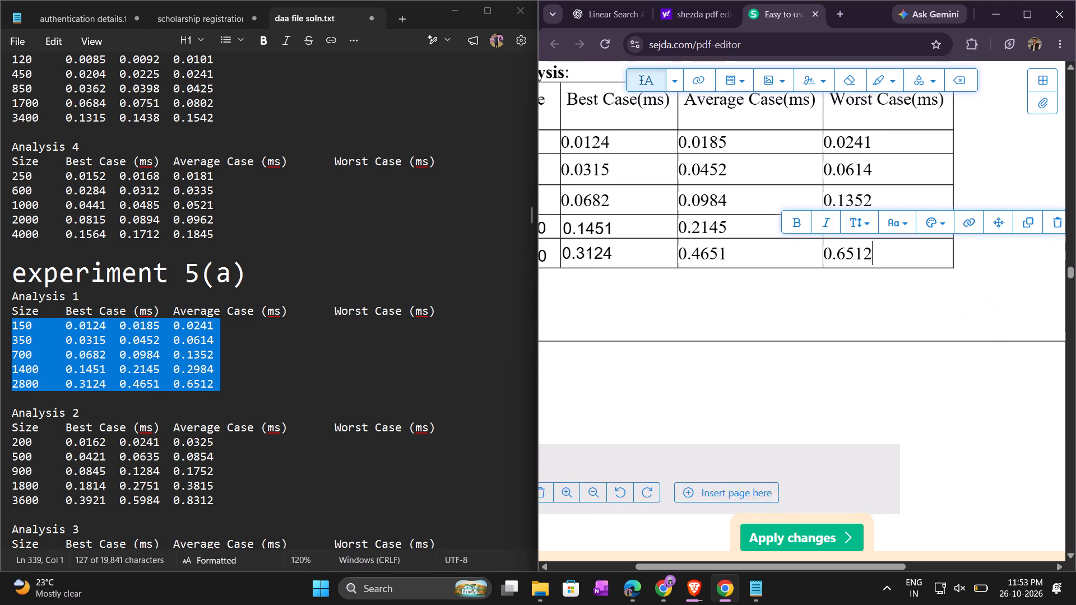
scroll(848, 387, "down", 4)
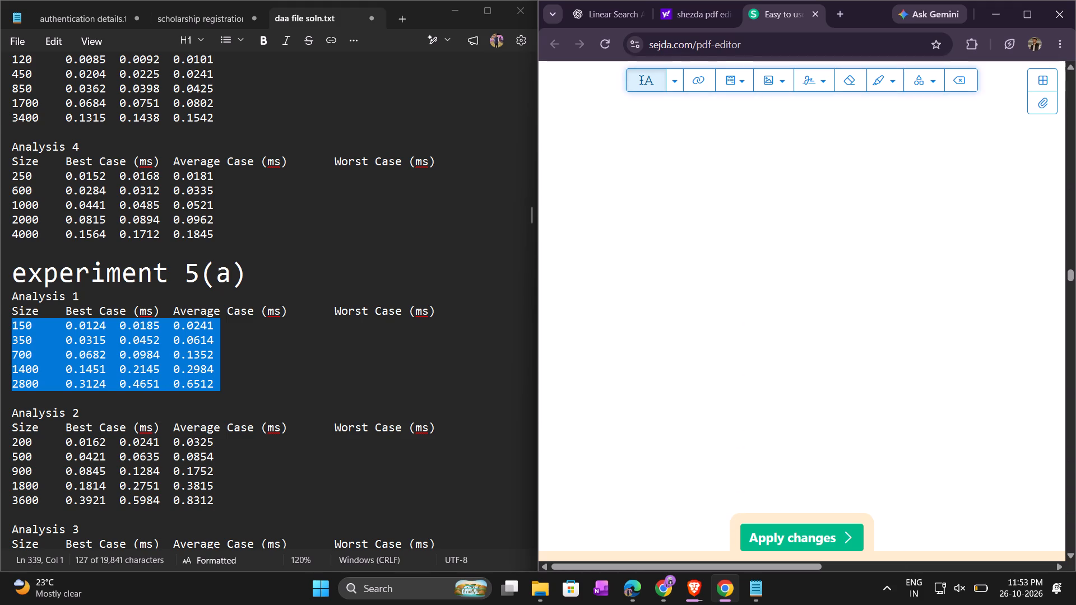
scroll(848, 387, "down", 1)
scroll(558, 425, "down", 1)
scroll(861, 341, "left", 1)
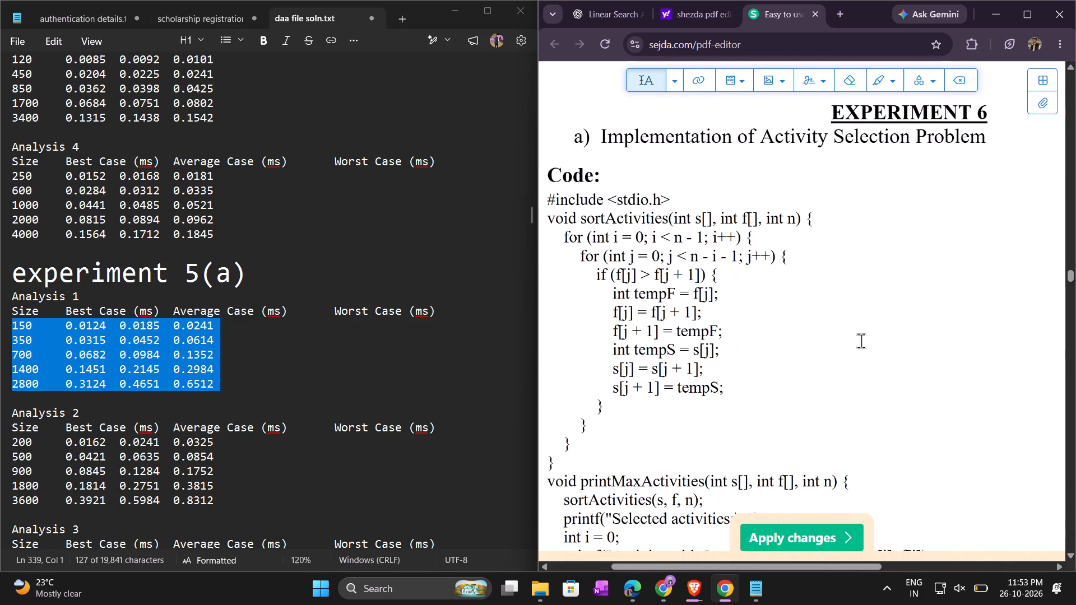
scroll(861, 341, "left", 1)
scroll(861, 341, "down", 4)
scroll(409, 469, "down", 1)
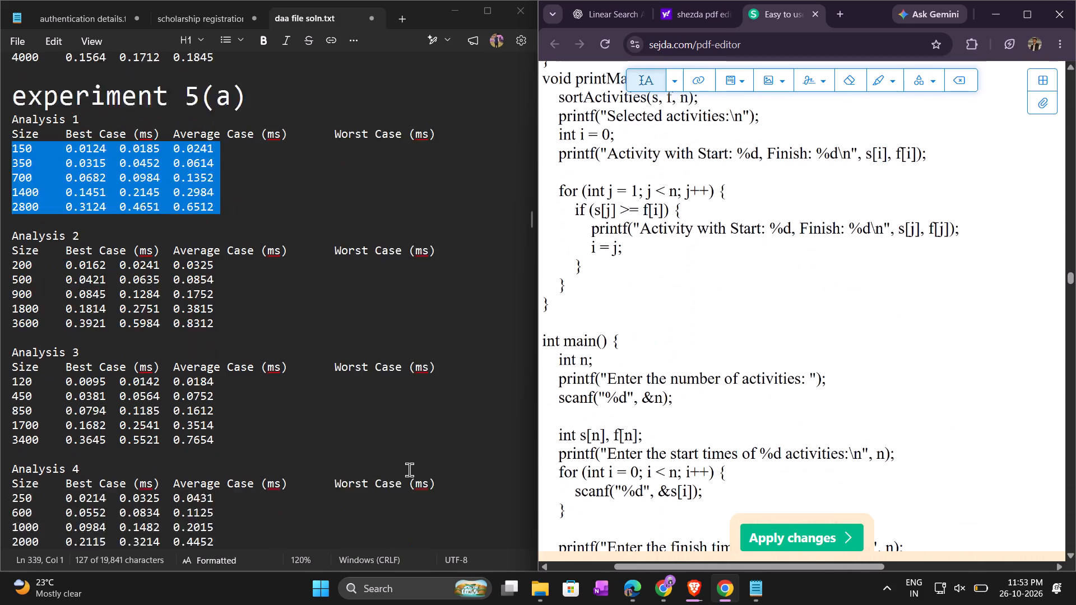
scroll(409, 469, "down", 1)
scroll(740, 405, "down", 1)
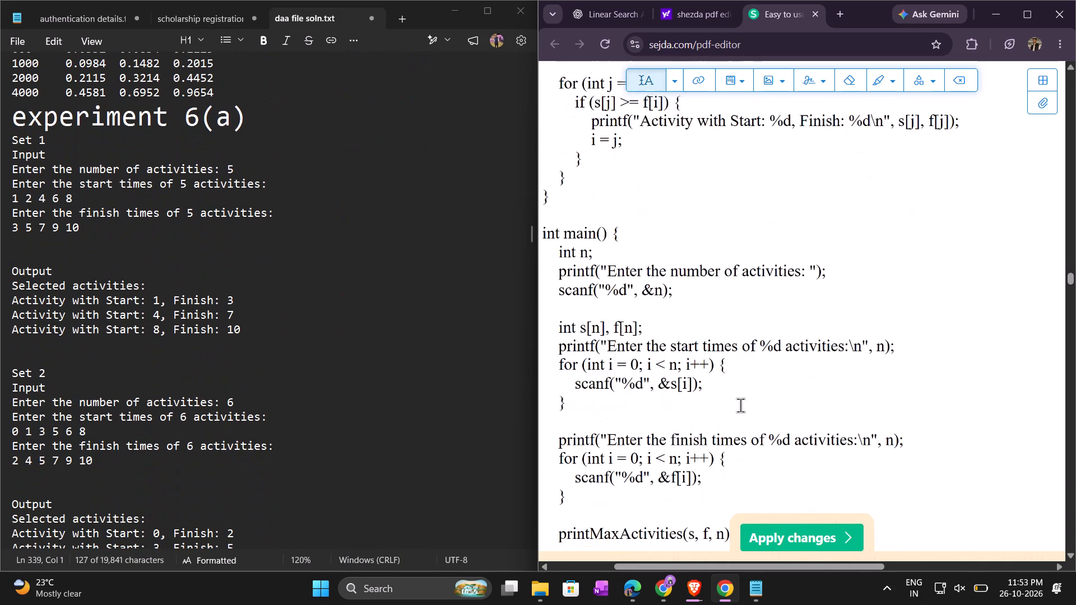
scroll(740, 405, "down", 5)
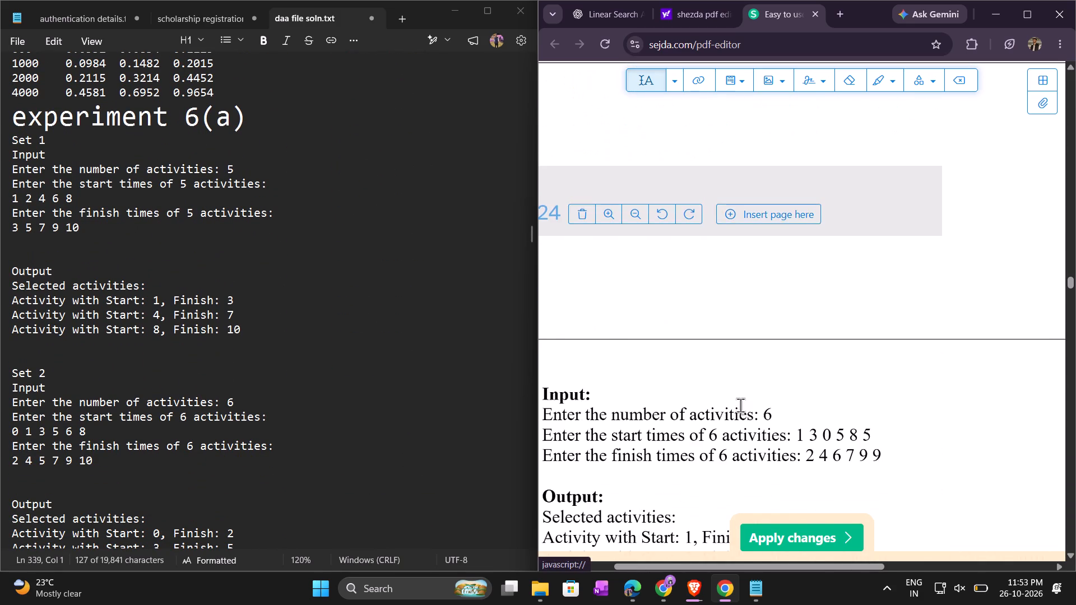
scroll(740, 405, "down", 4)
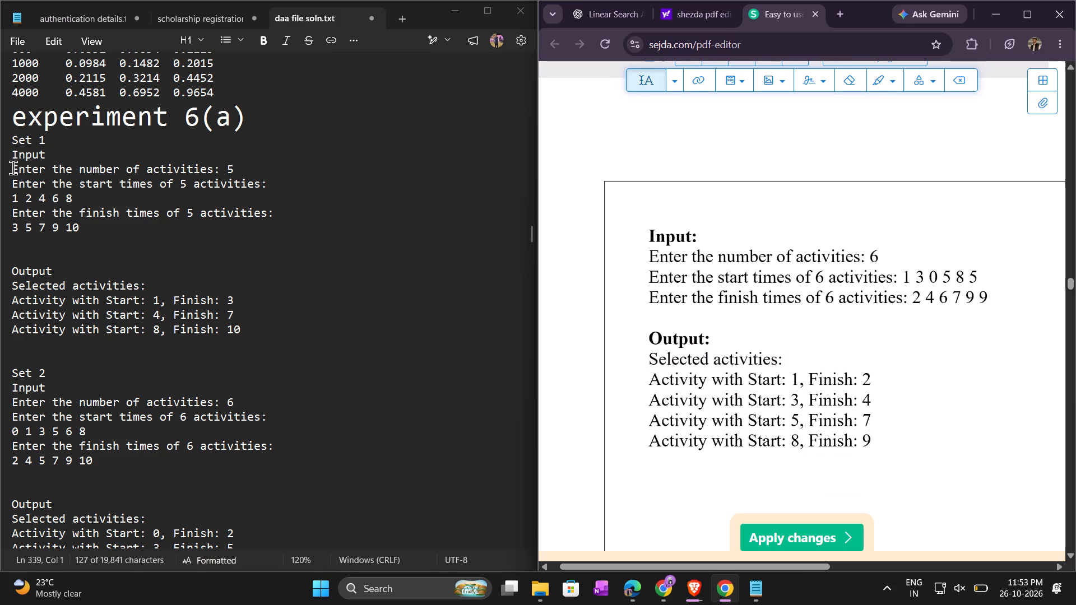
left_click_drag(13, 167, 110, 230)
key("ctrl+c")
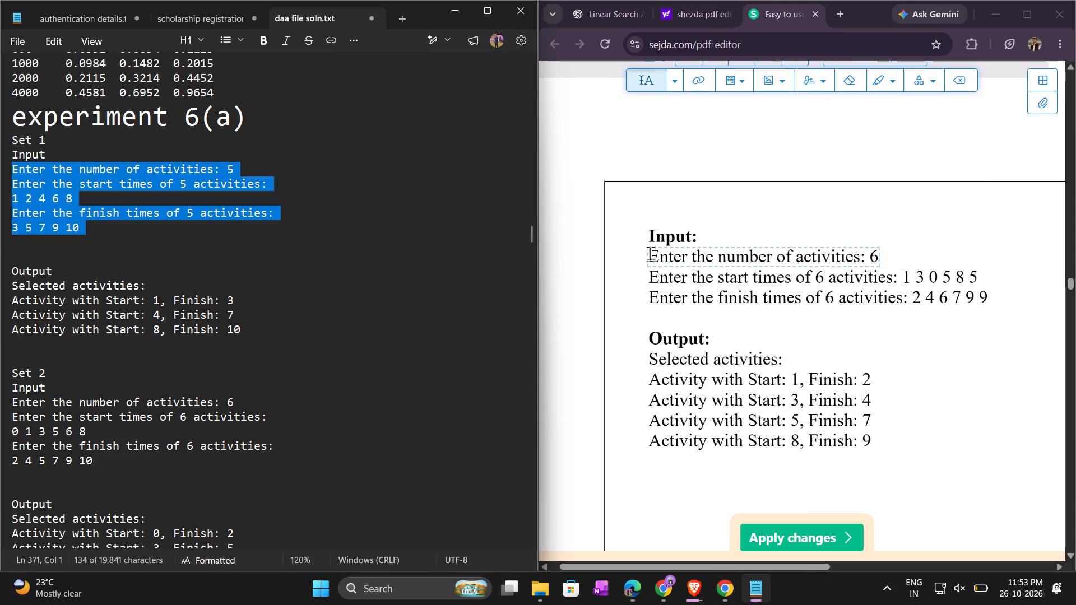
Clear the number-of-activities, start-times and finish-times lines under the Input heading of the activity selection experiment in the PDF.
left_click(651, 253)
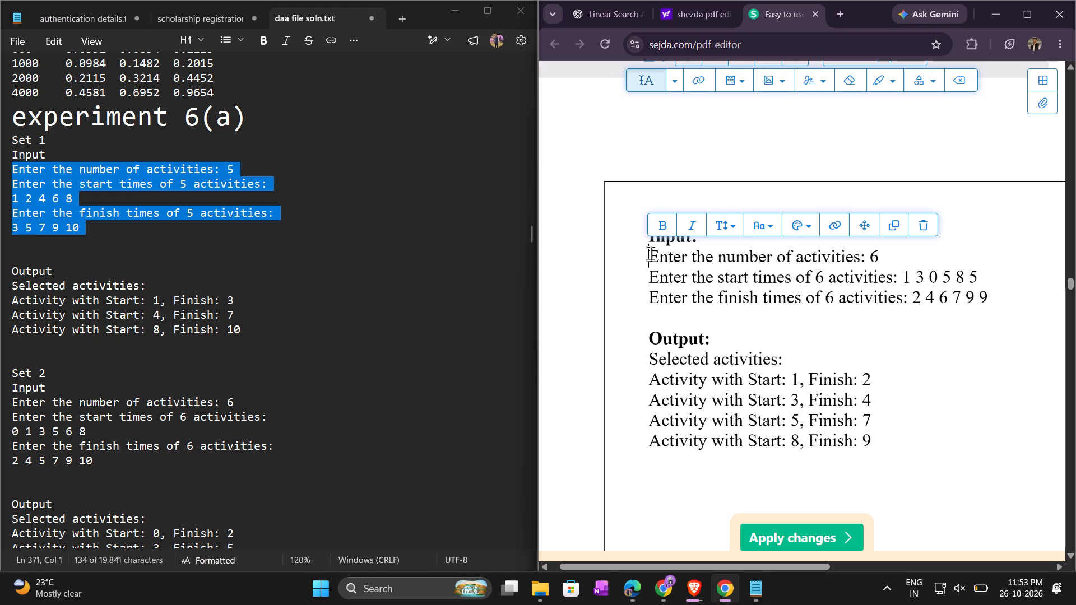
key("ctrl+a")
key("BackSpace")
left_click(669, 275)
key("ctrl+a")
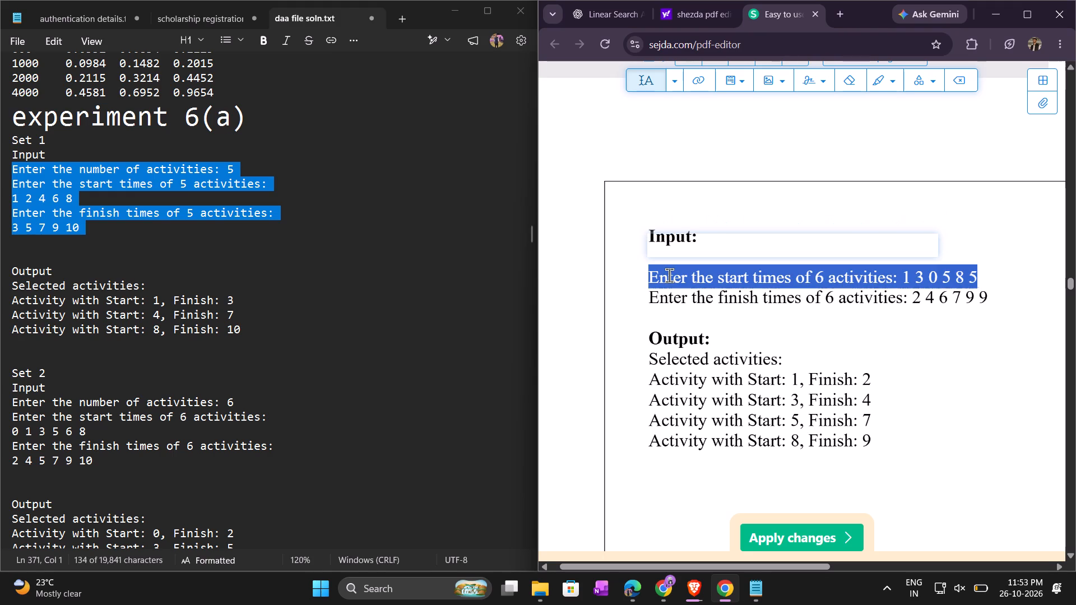
key("BackSpace")
left_click(682, 301)
key("ctrl+a")
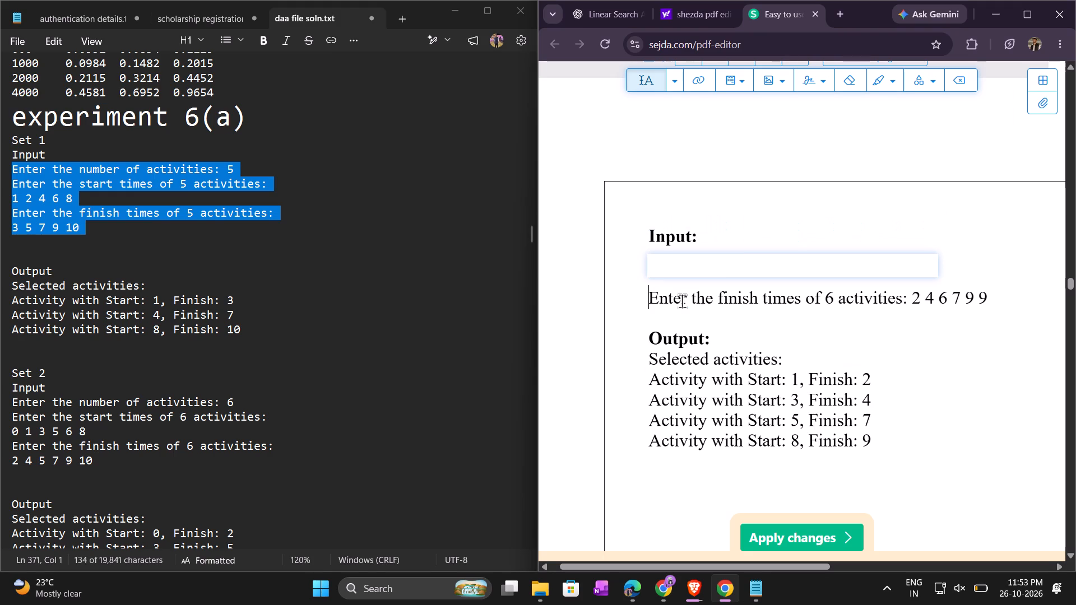
left_click(682, 301)
key("ctrl+a")
key("BackSpace")
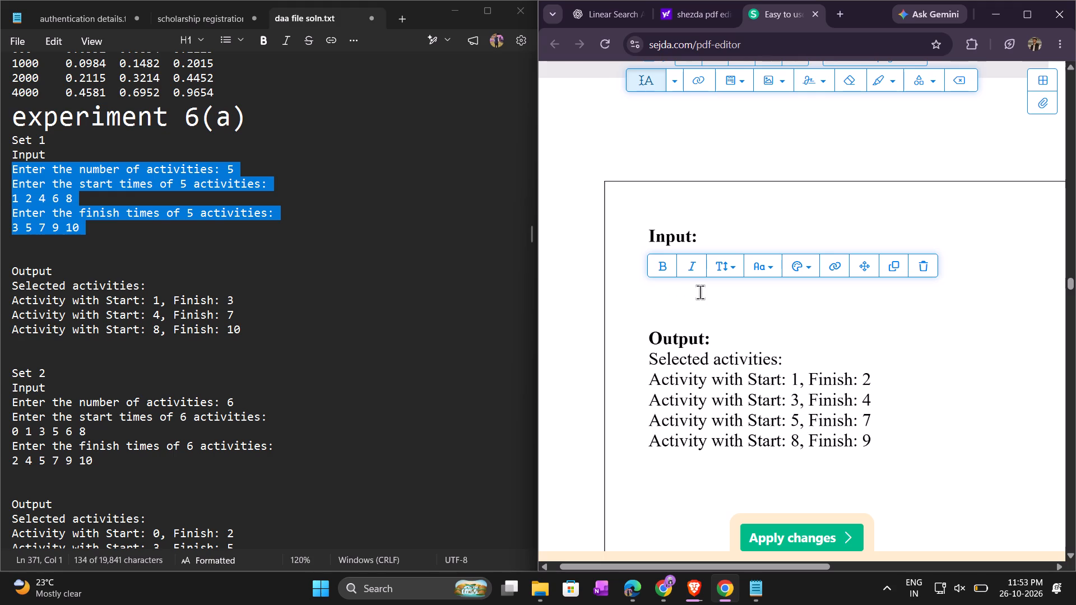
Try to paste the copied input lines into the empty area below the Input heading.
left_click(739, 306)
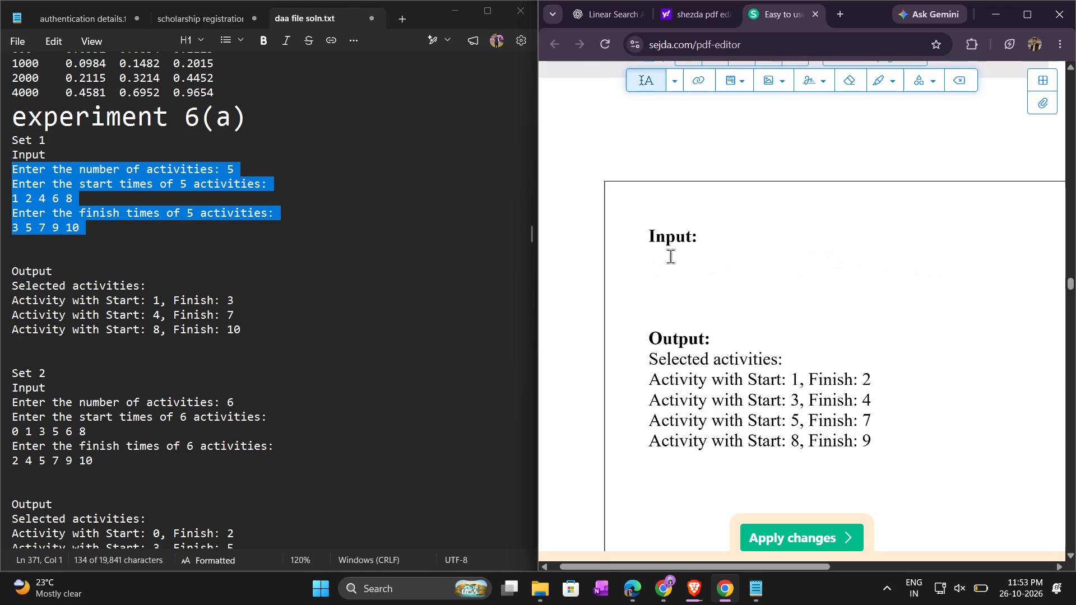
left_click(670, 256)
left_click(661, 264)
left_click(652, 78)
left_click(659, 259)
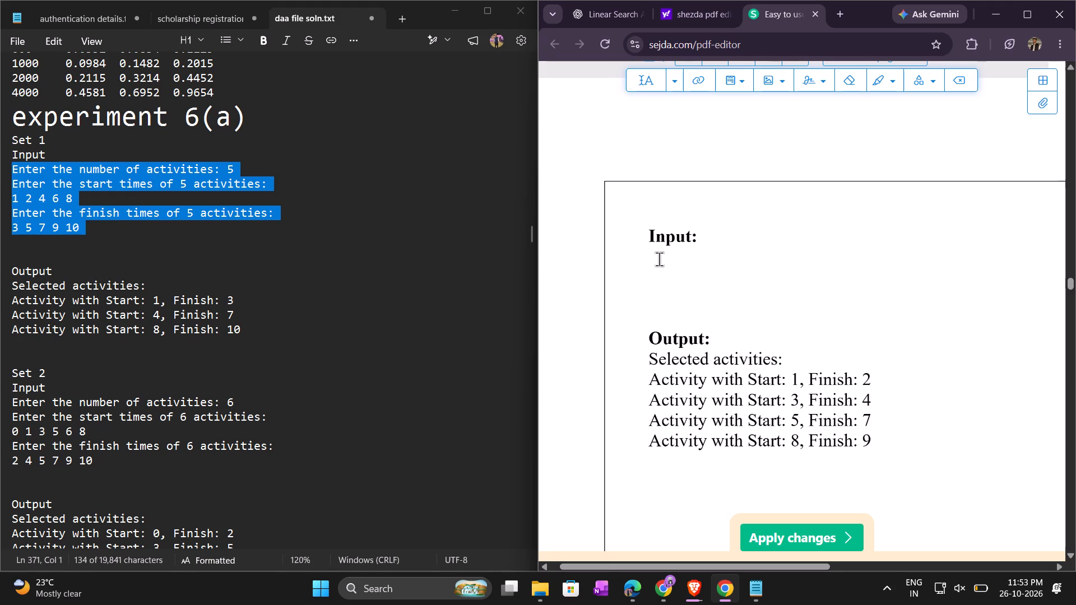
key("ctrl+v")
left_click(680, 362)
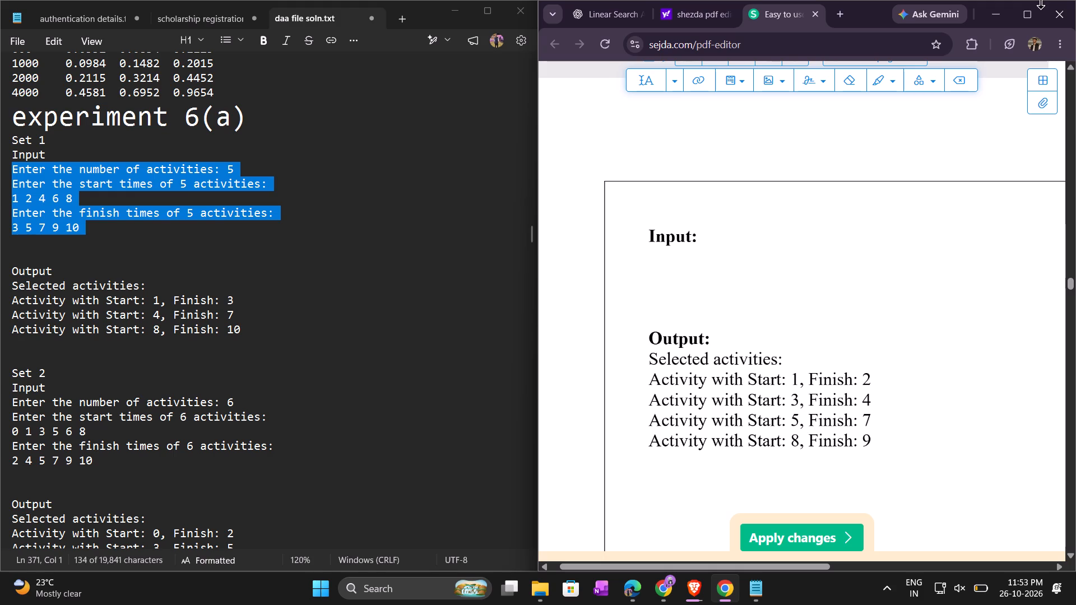
Revert the clearing of the number-of-activities line on page 24.
left_click(971, 80)
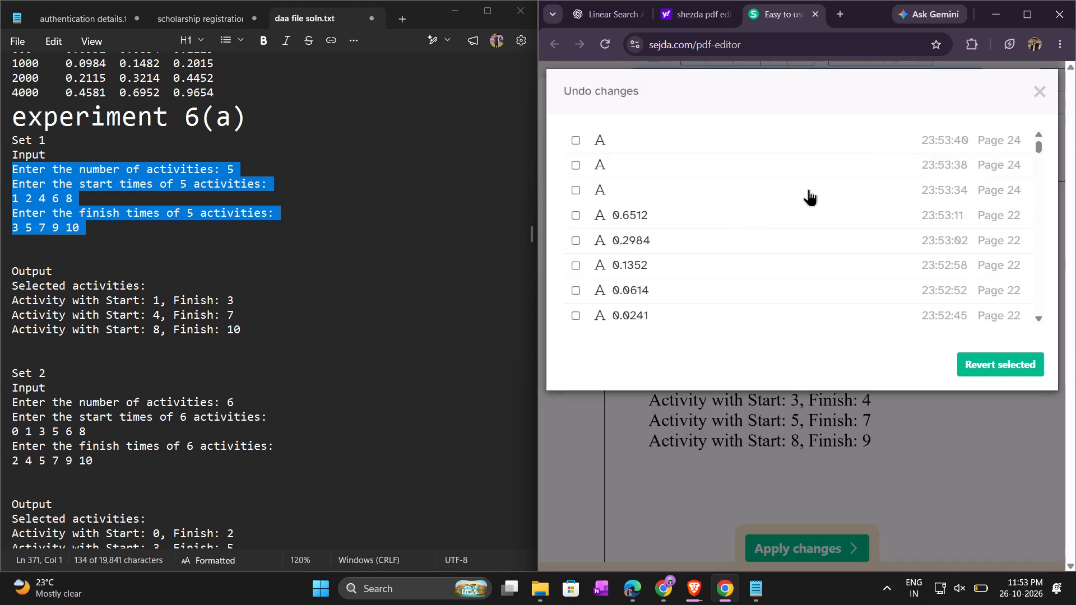
left_click(573, 190)
left_click(994, 355)
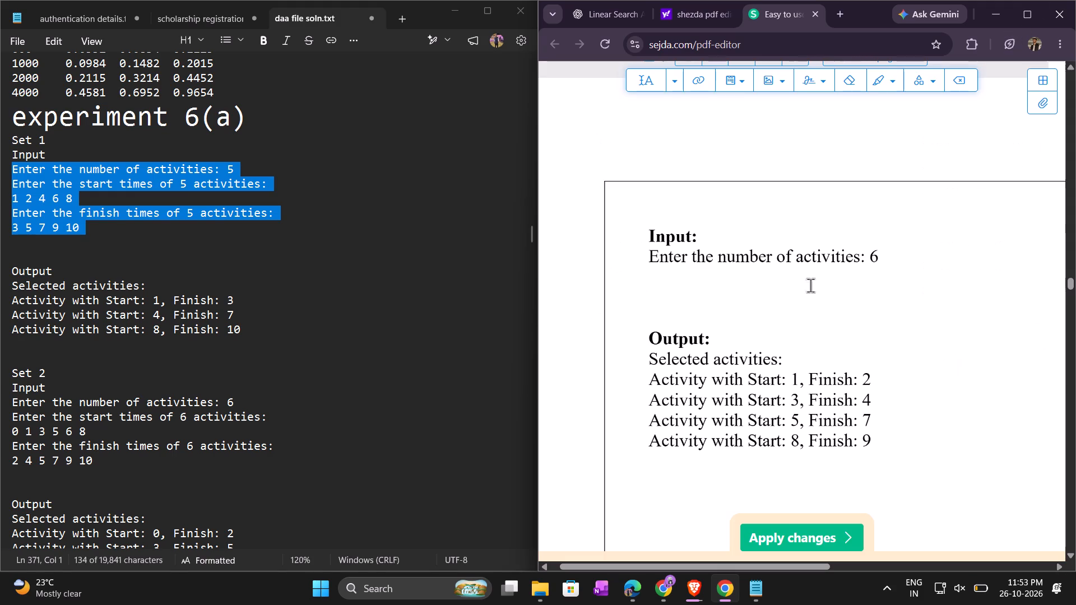
Replace the number-of-activities line with the copied Set 1 input lines for 5 activities.
left_click(729, 255)
left_click(651, 78)
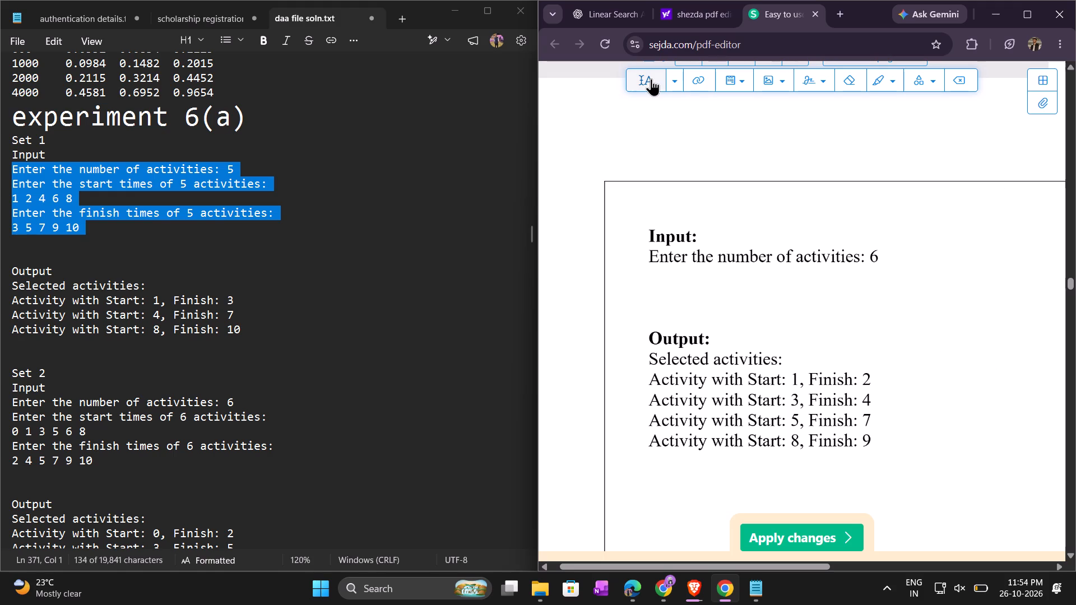
left_click(703, 252)
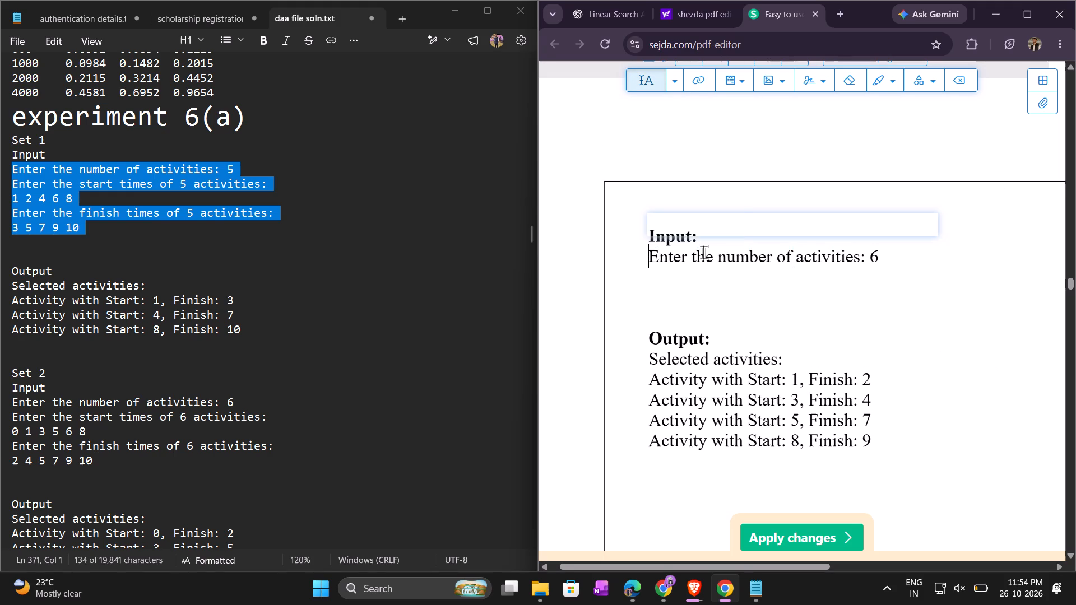
key("ctrl+a")
key("ctrl+v")
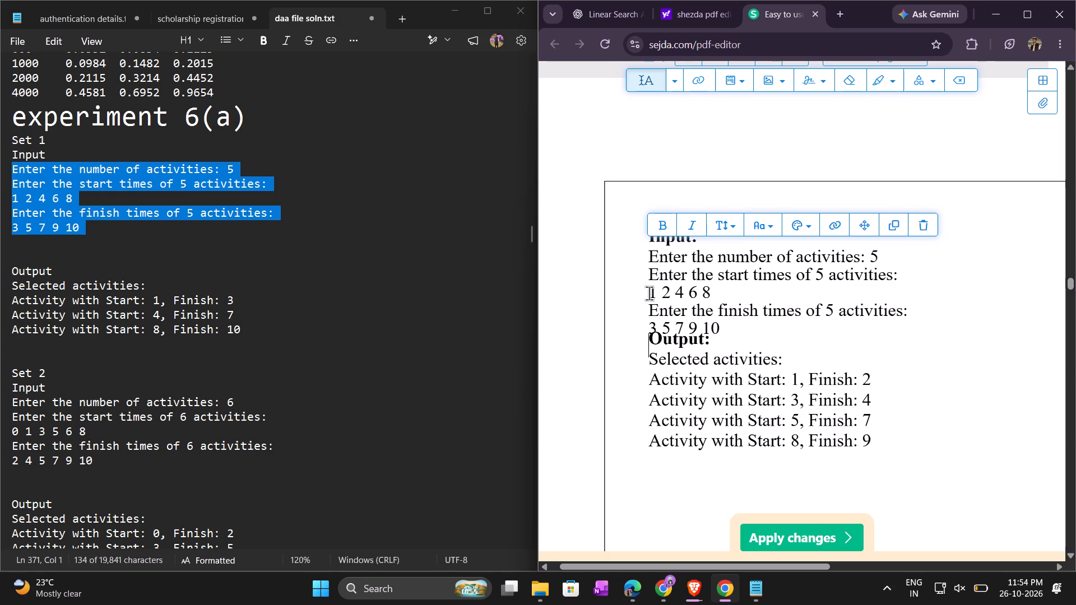
Move the start times 1 2 4 6 8 onto the end of the start-times prompt line in the PDF.
left_click_drag(649, 293, 714, 291)
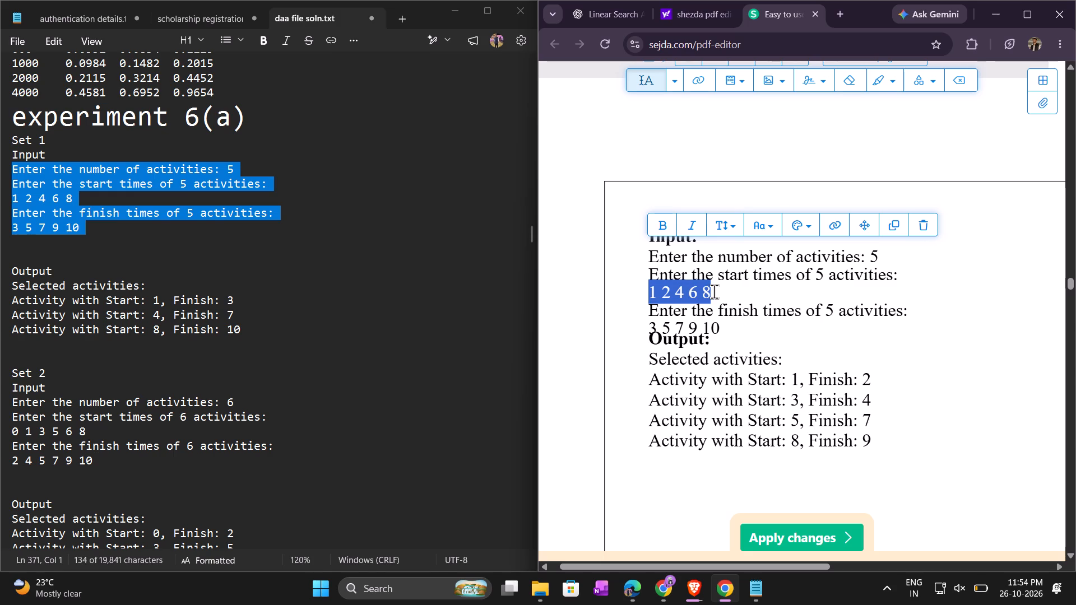
key("ctrl+x")
left_click(902, 274)
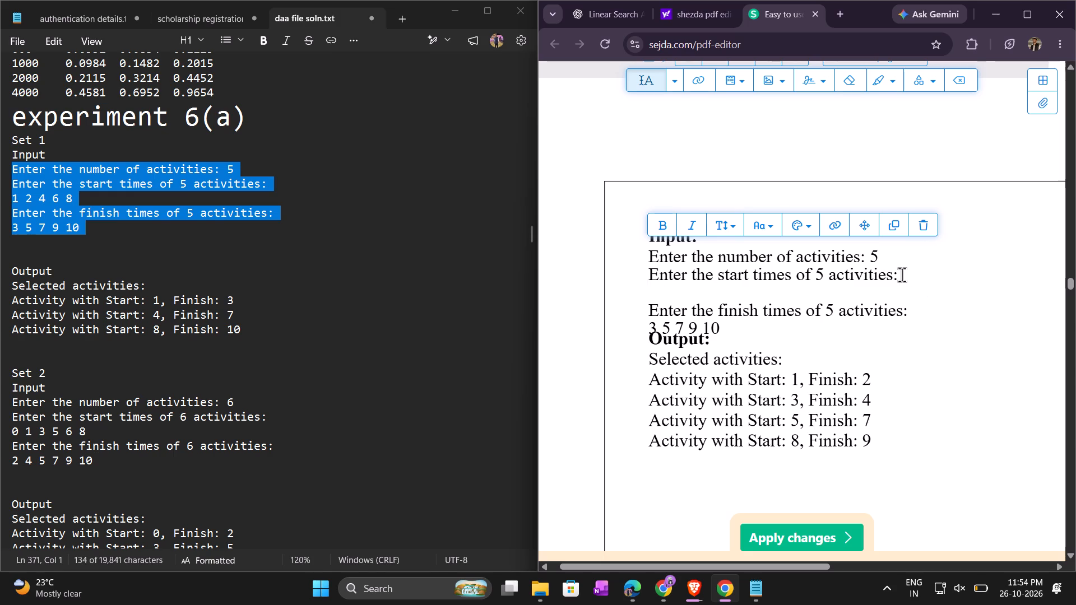
key("ctrl+v")
Move the finish times 3 5 7 9 10 onto the end of the finish-times prompt line.
left_click_drag(727, 331, 634, 328)
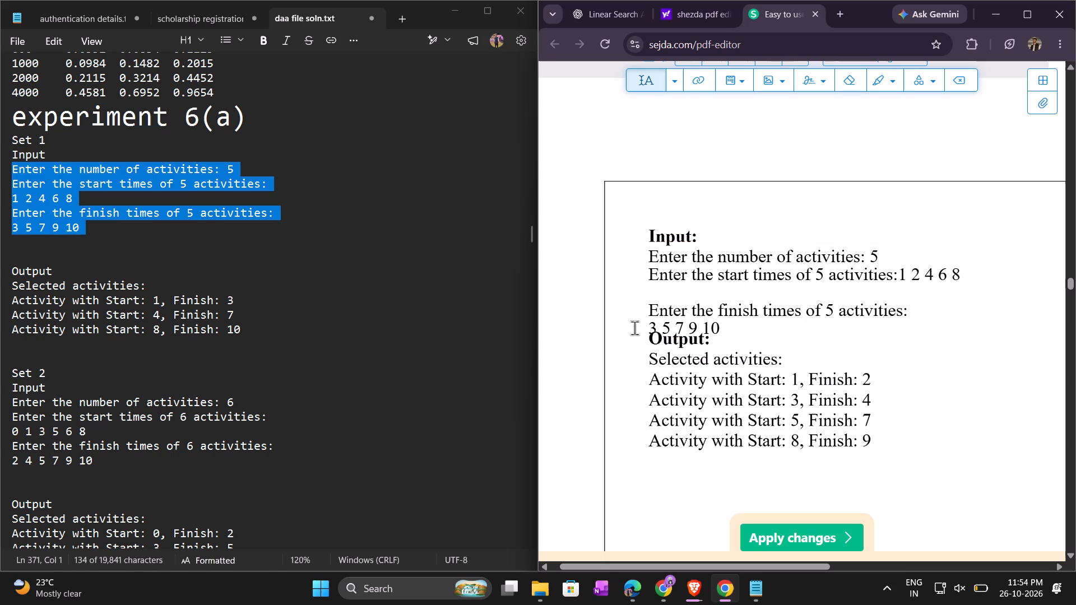
key("ctrl+x")
left_click(715, 325)
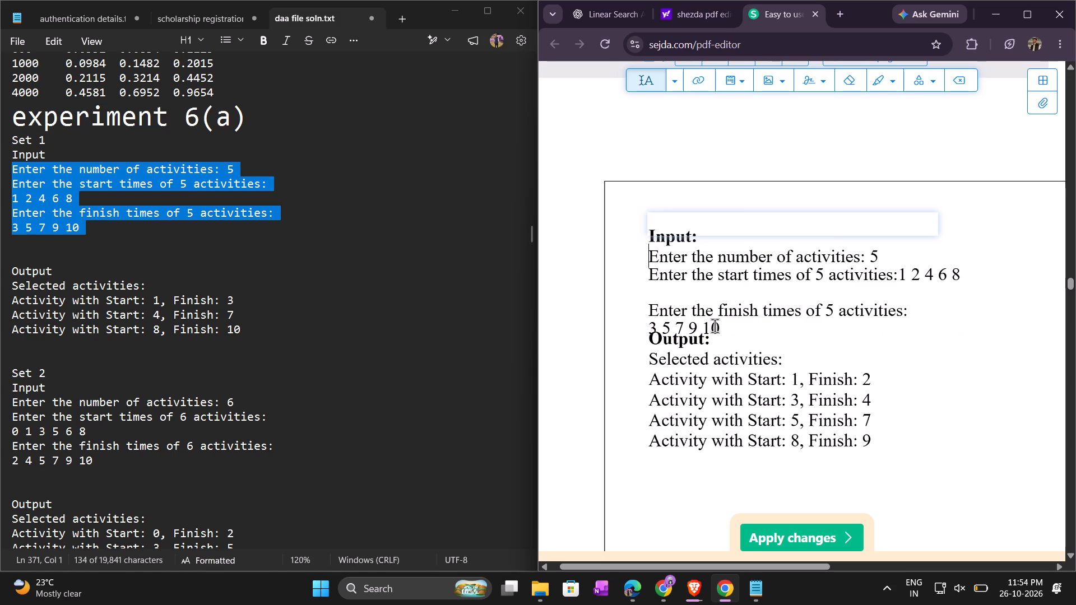
left_click_drag(723, 328, 644, 329)
key("ctrl+x")
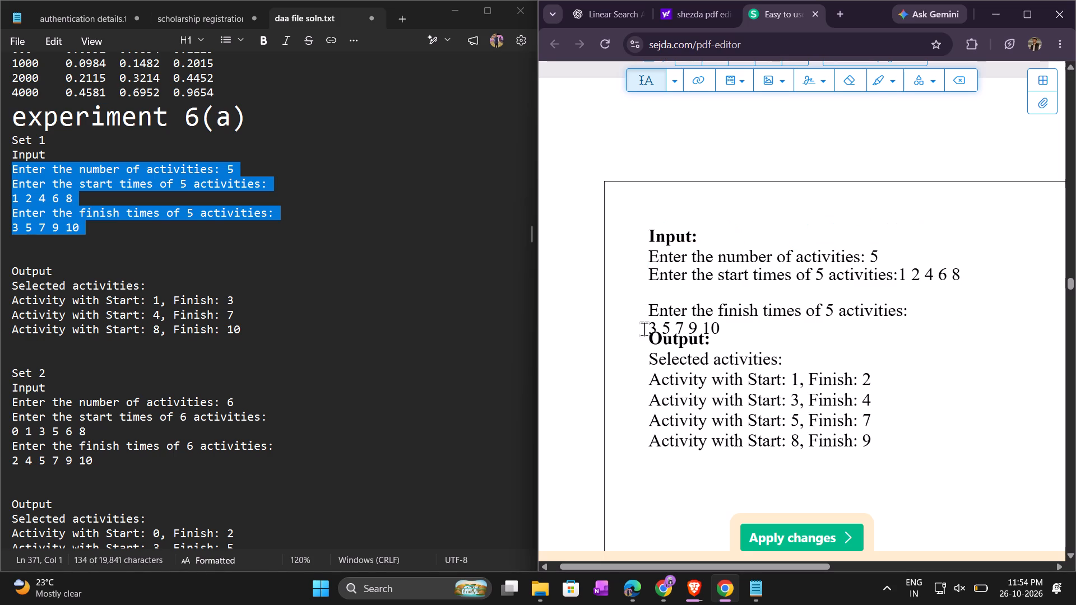
left_click(650, 328)
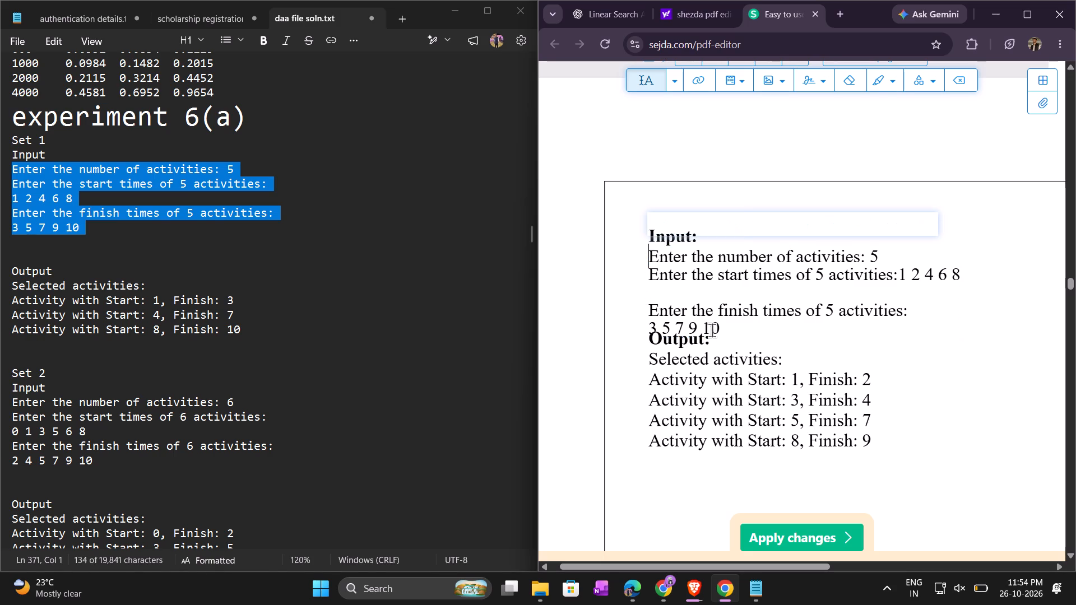
left_click_drag(723, 328, 650, 323)
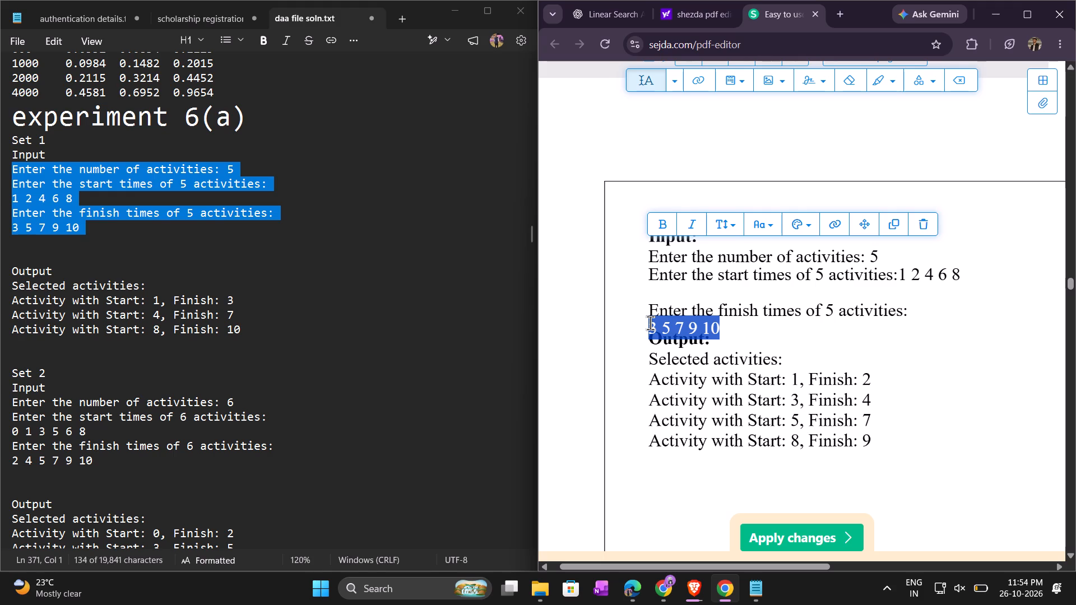
key("ctrl+x")
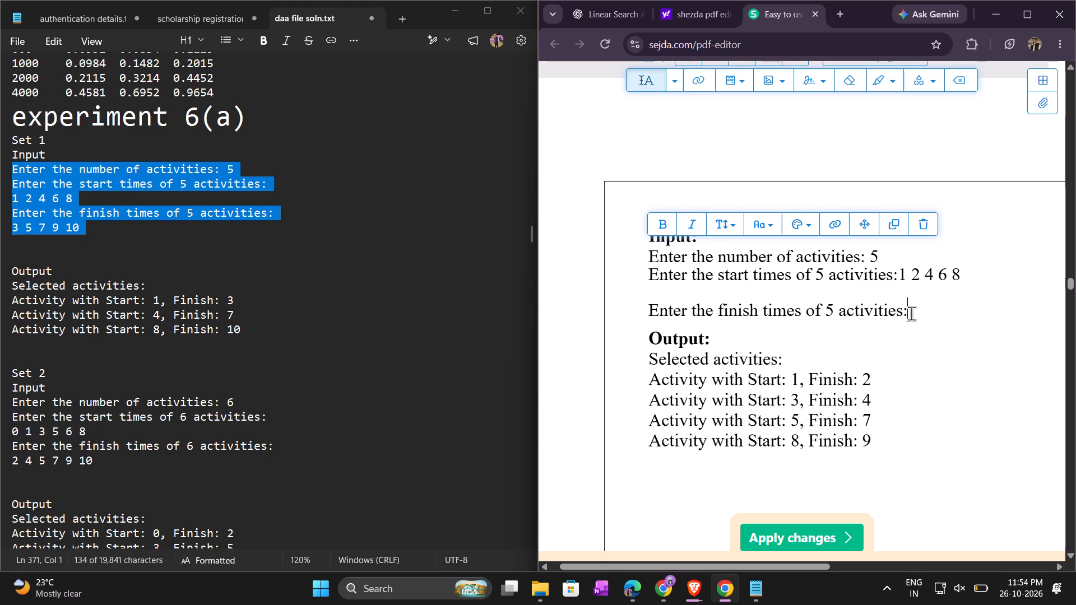
left_click(911, 313)
key("ctrl+v")
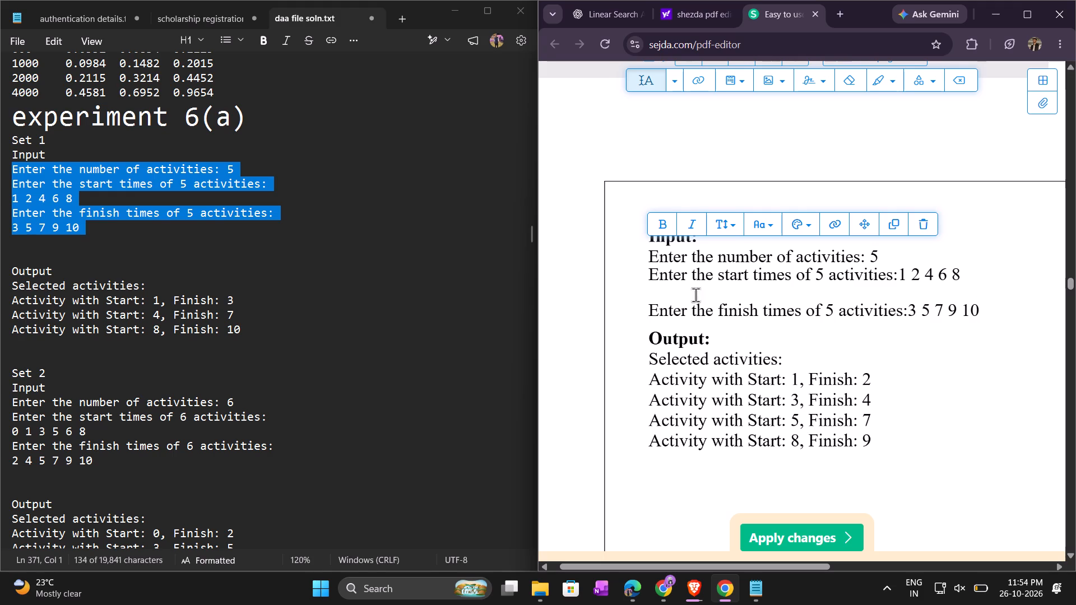
Remove the blank line between the start-times and finish-times lines of the input.
left_click(685, 293)
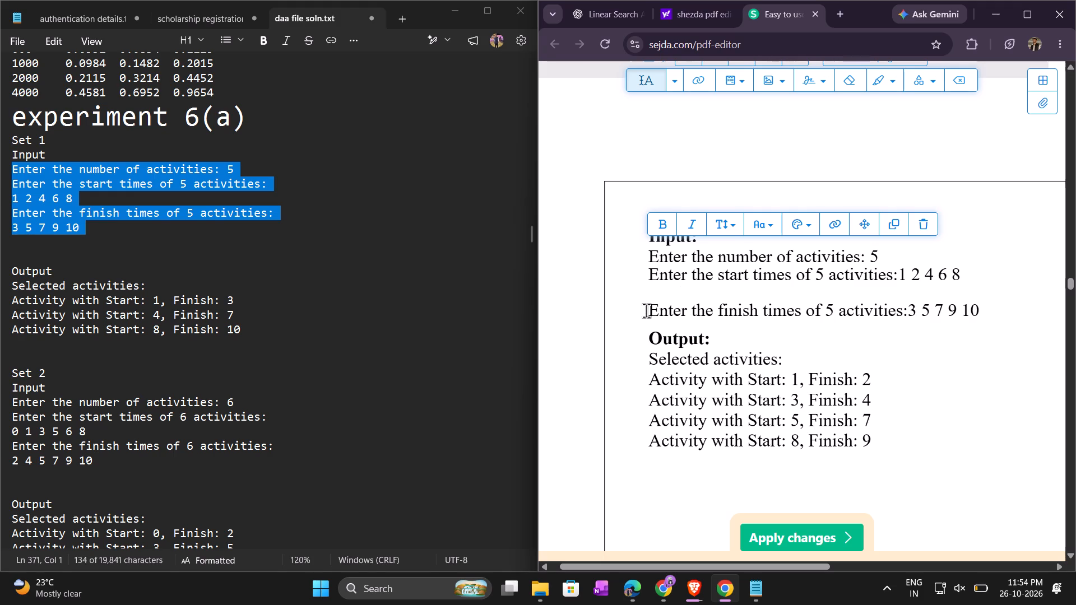
left_click(646, 310)
key("BackSpace")
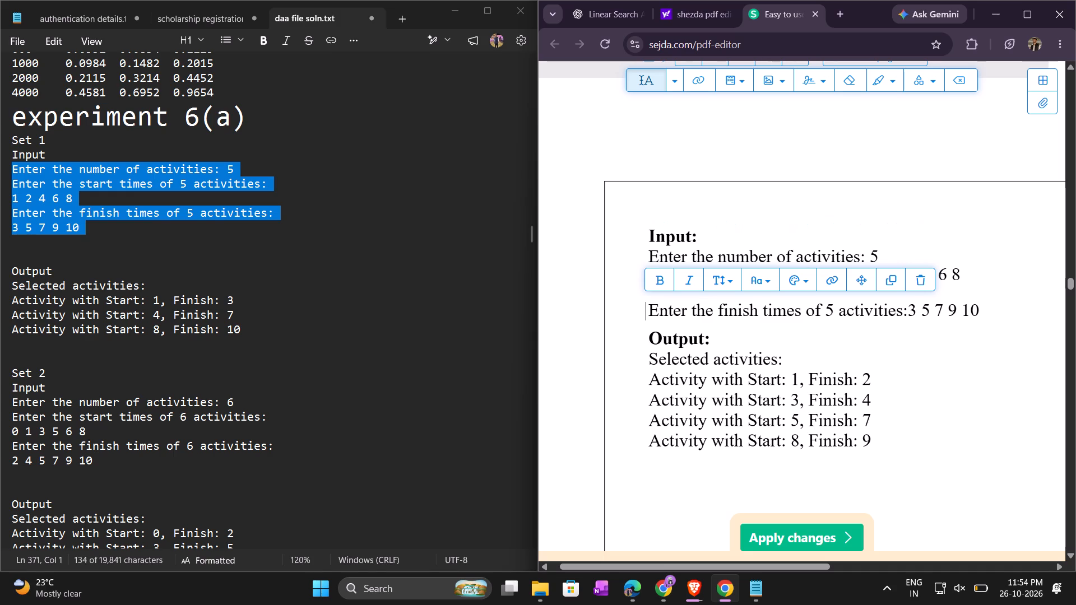
left_click(662, 307)
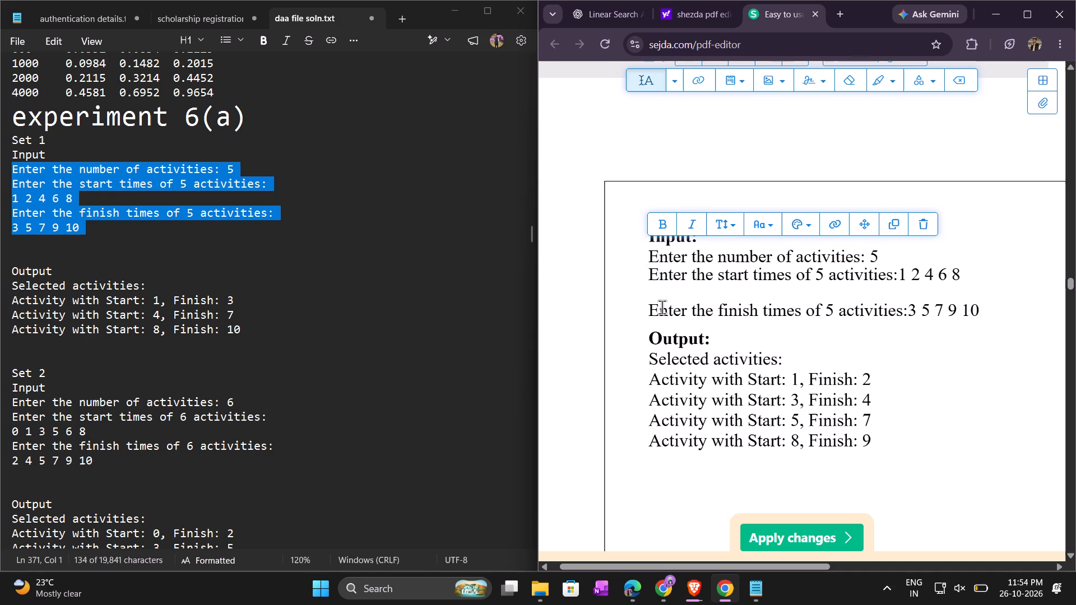
left_click(658, 294)
key("BackSpace")
key("BackSpace")
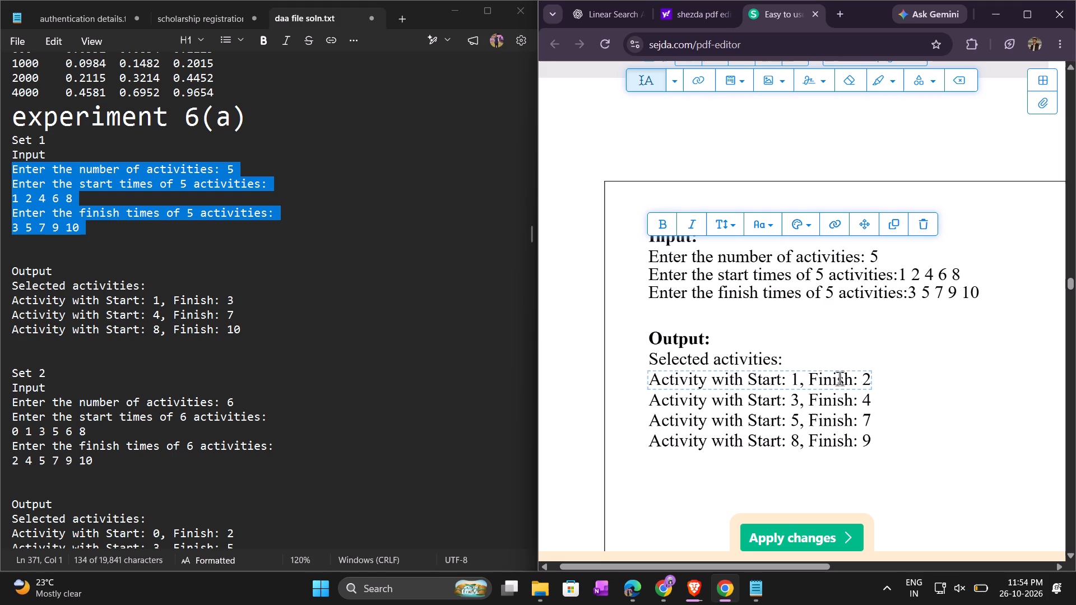
Set the finish value of the first selected activity under the Output heading to 3.
left_click(873, 380)
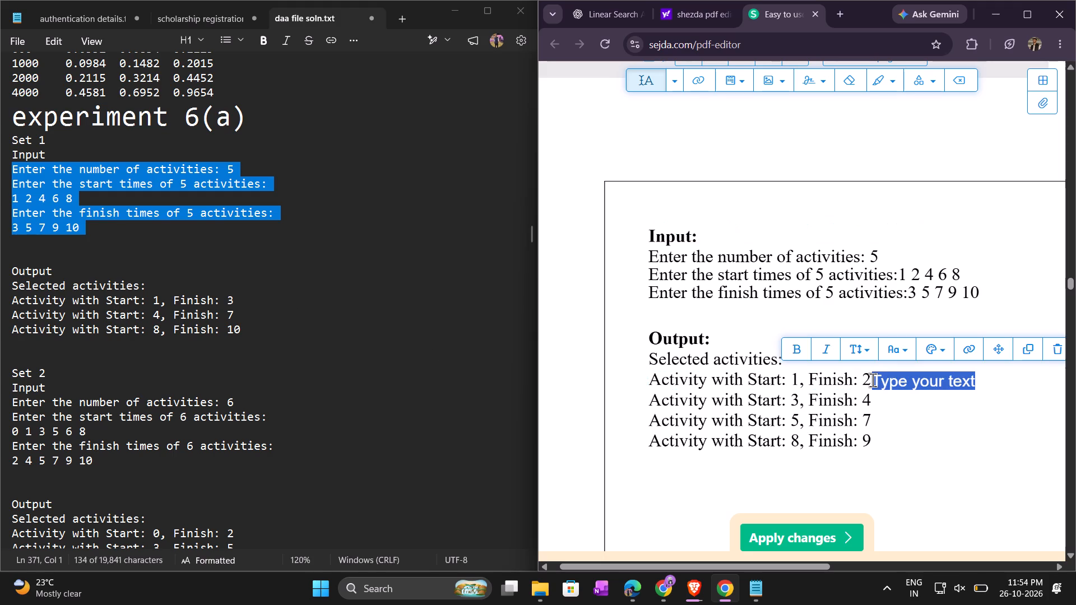
key("BackSpace")
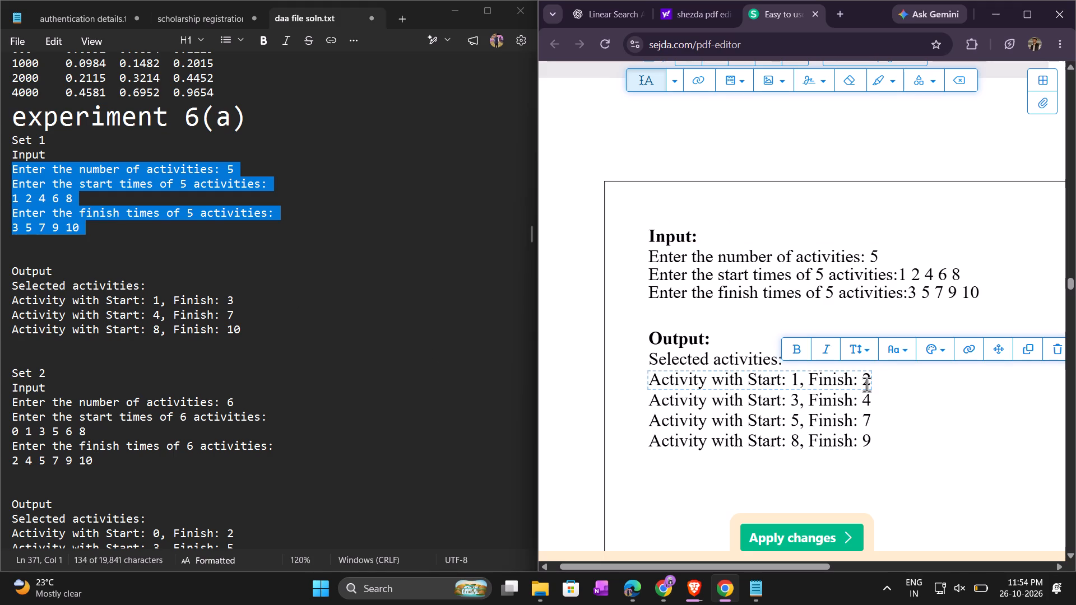
left_click(866, 384)
key("Right")
key("Right")
key("Right")
key("Right")
key("Right")
key("Right")
key("Right")
key("Right")
key("Right")
key("Right")
key("Right")
key("Right")
key("Right")
key("Right")
key("Right")
key("Right")
key("Right")
key("Right")
key("Right")
key("Right")
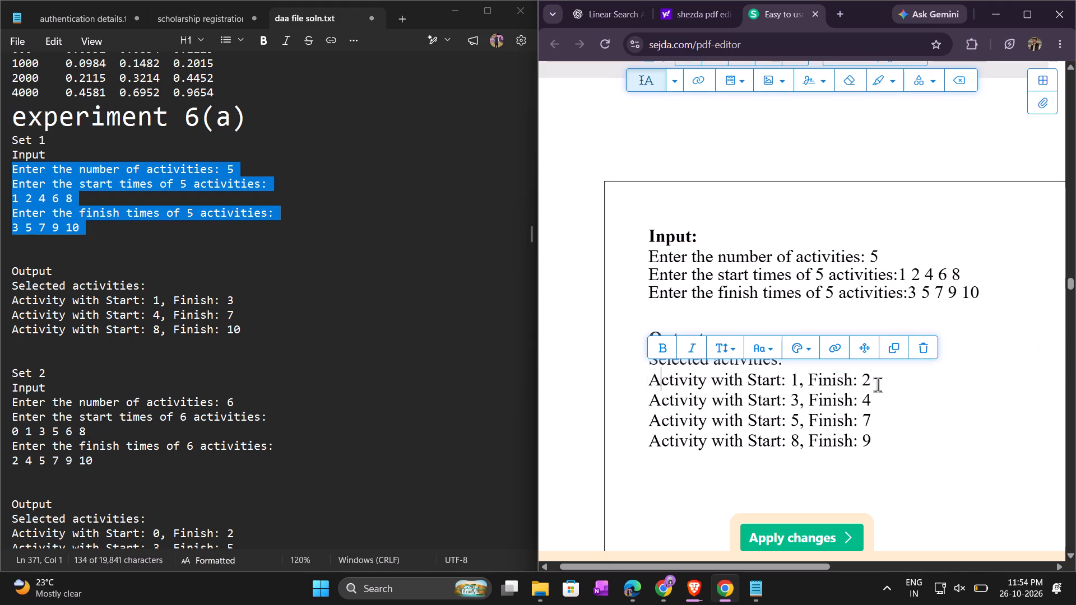
key("Right")
key("Right")
key("Right")
key("Right")
key("BackSpace")
key("3")
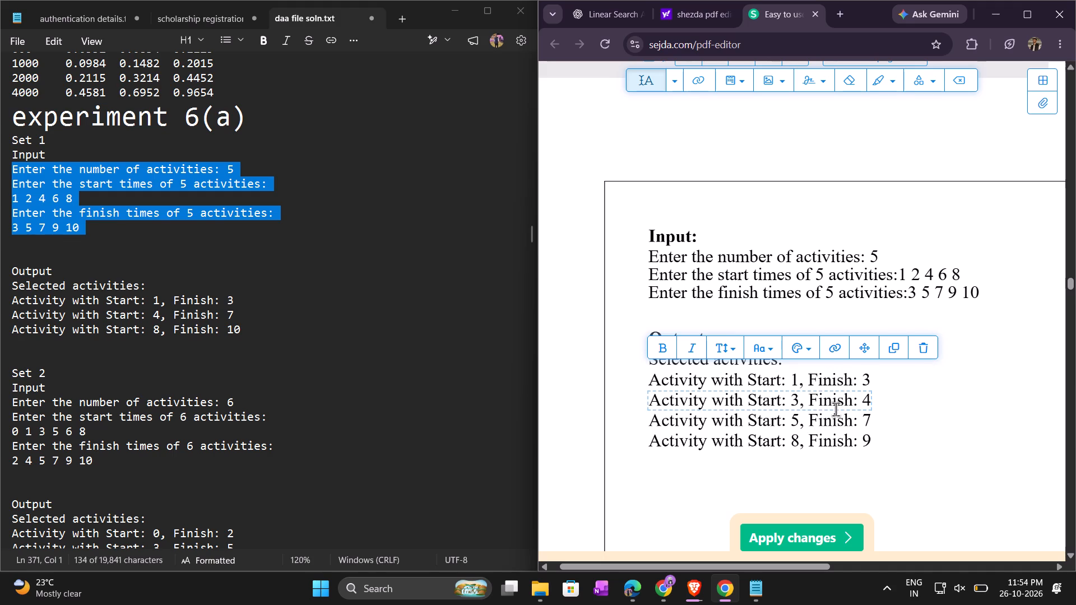
Delete the fourth selected-activity line from the activity selection output.
left_click(787, 441)
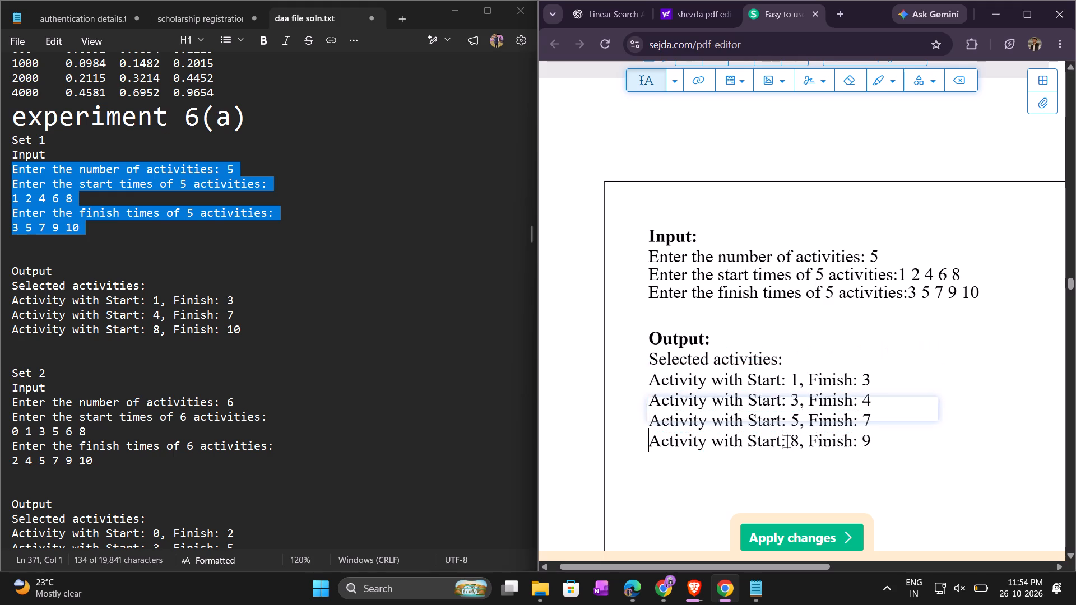
key("ctrl+a")
key("BackSpace")
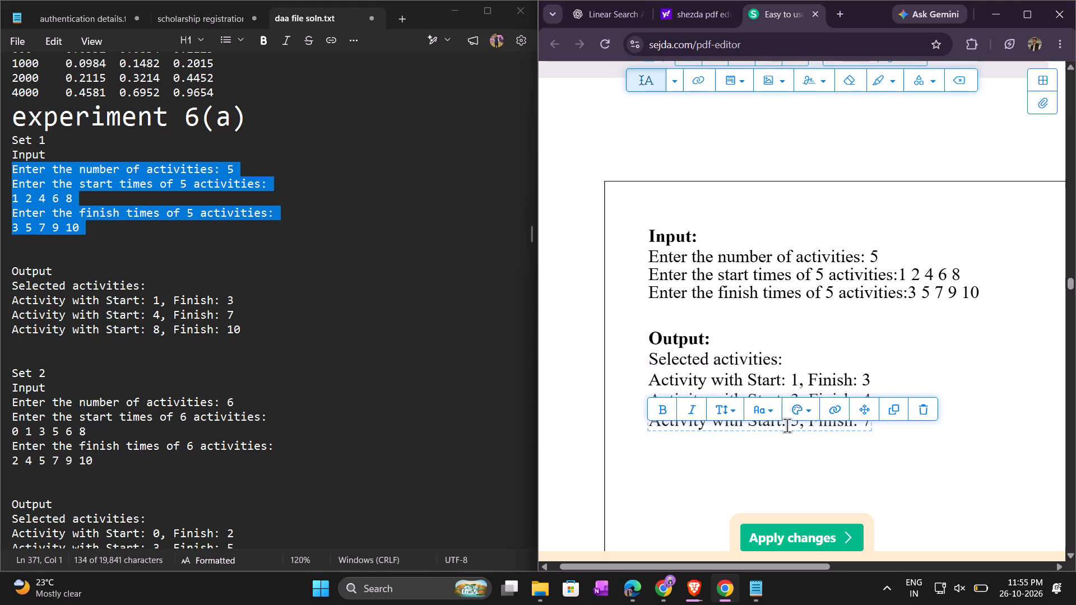
Change the second selected-activity line in the output to Start: 4, Finish: 8.
left_click(803, 379)
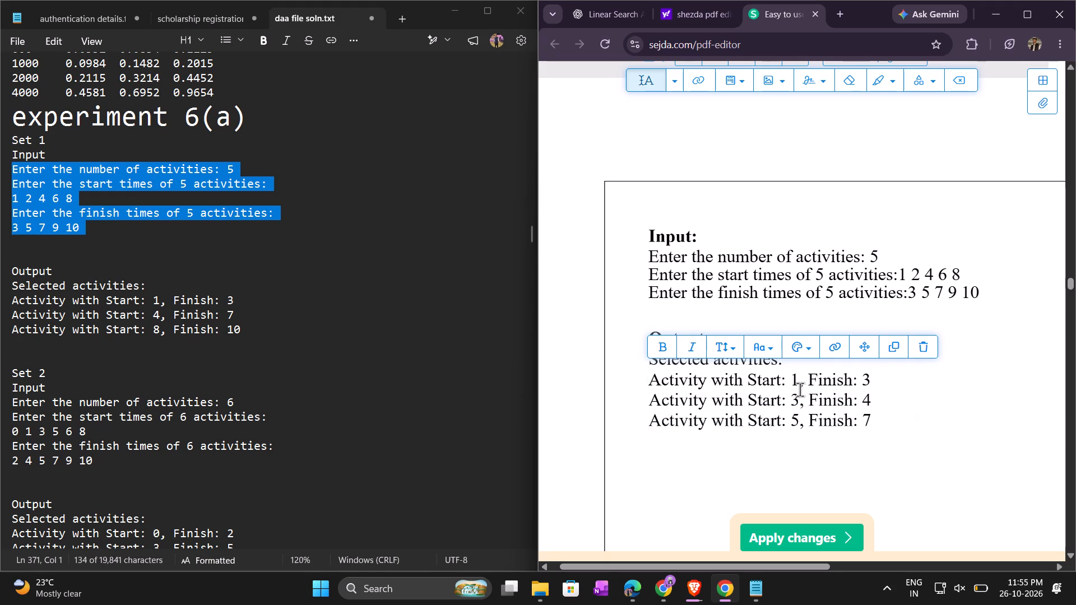
left_click(796, 395)
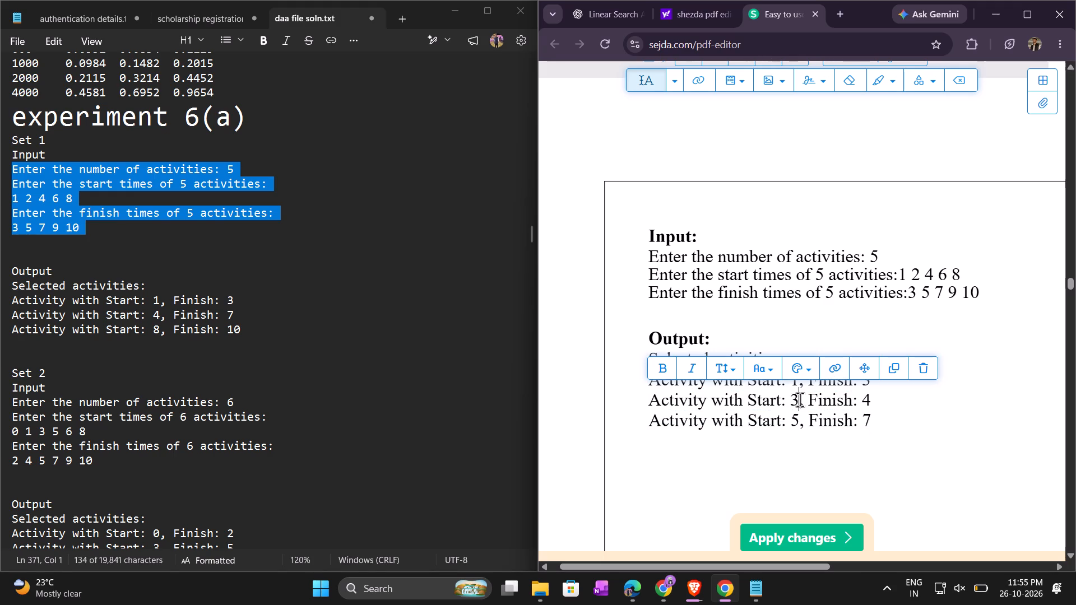
left_click(800, 399)
key("BackSpace")
key("4")
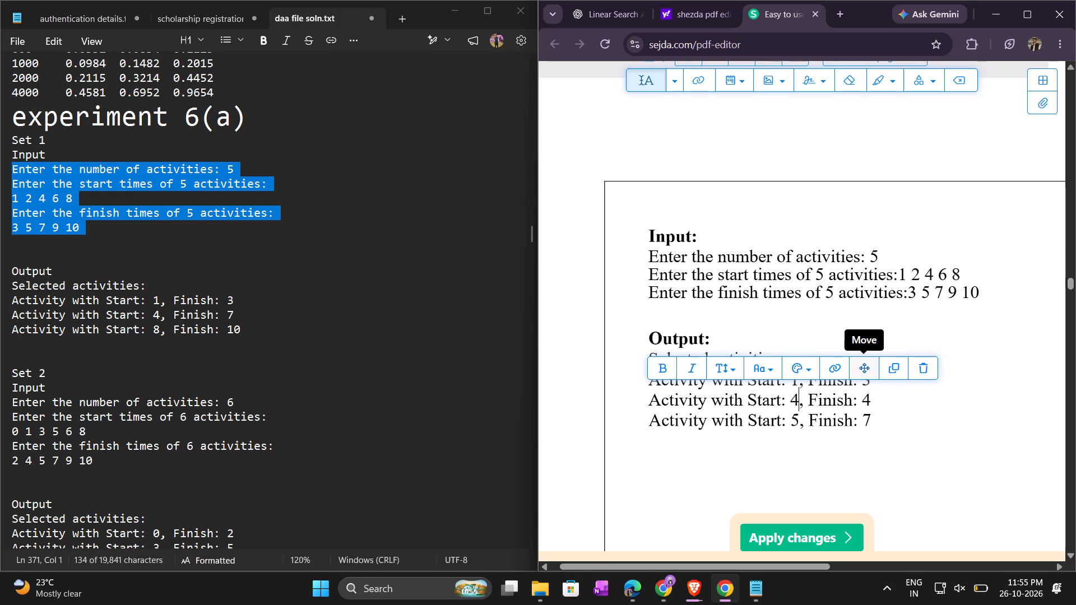
left_click(869, 398)
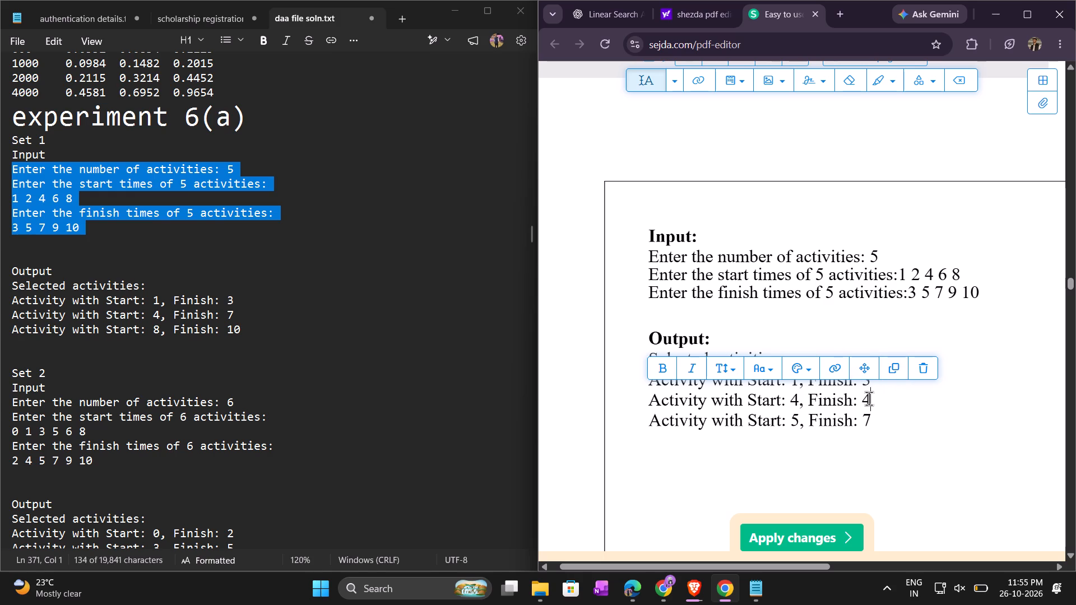
key("BackSpace")
key("8")
Change the third selected-activity line in the output to Start: 8, Finish: 10.
left_click(800, 419)
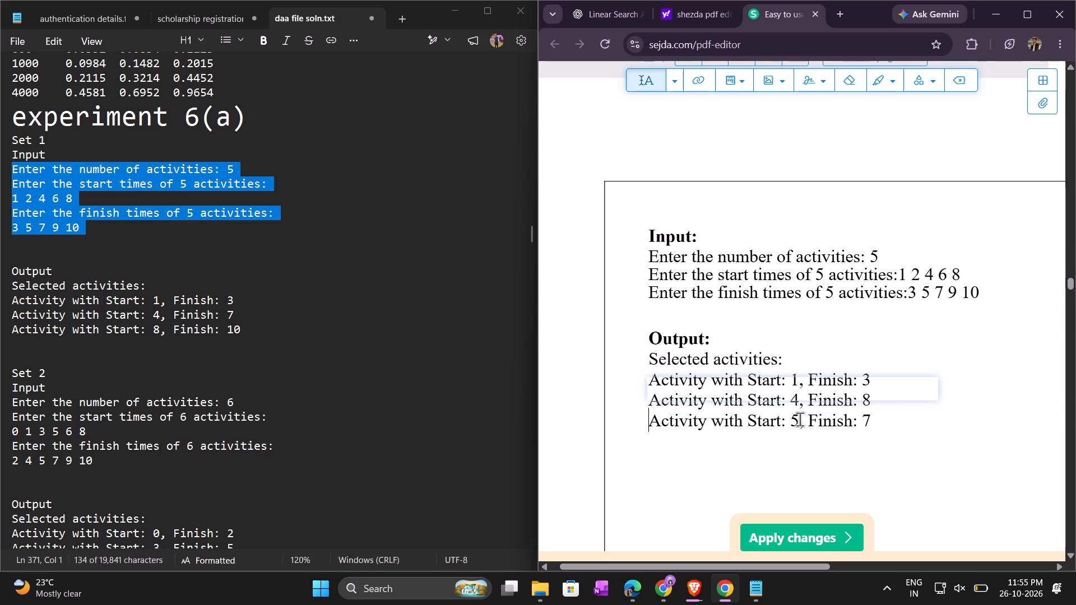
left_click(800, 419)
key("BackSpace")
key("8")
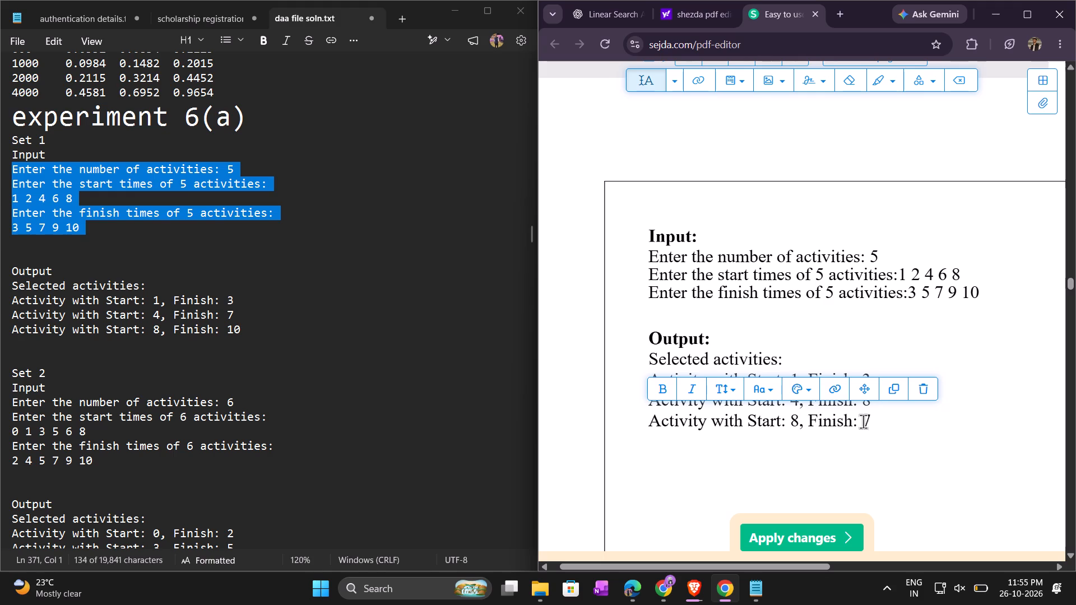
key("Right")
key("Right")
key("Right")
key("Right")
key("Right")
key("Right")
key("Right")
key("Right")
key("Right")
key("Right")
key("Delete")
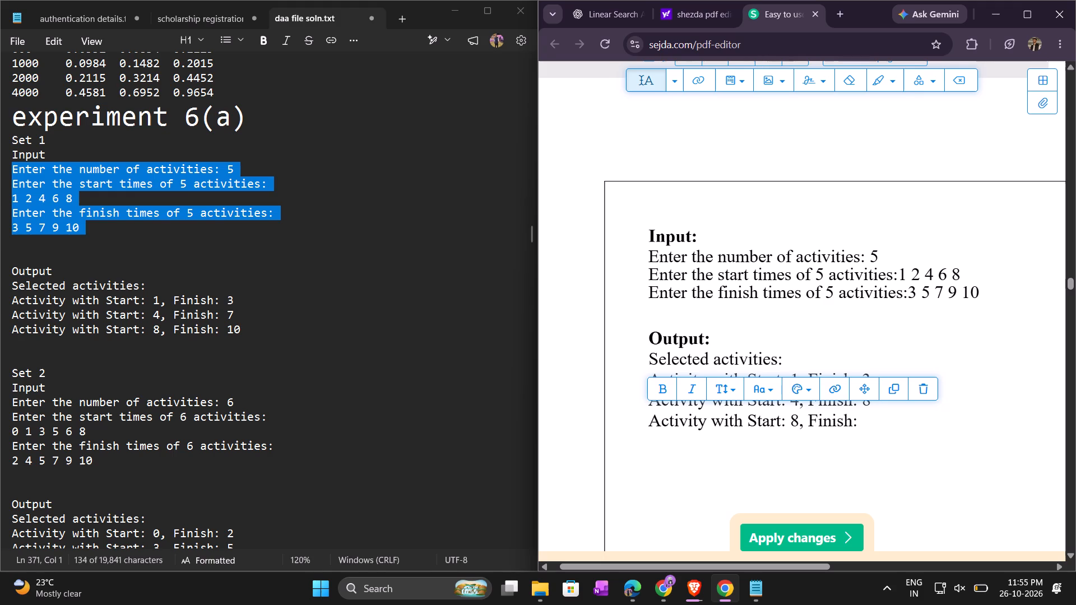
type("10")
In the knapsack experiment's input, set the item count to 4 in both the number-of-items line and the weight-and-value line.
scroll(616, 474, "down", 3)
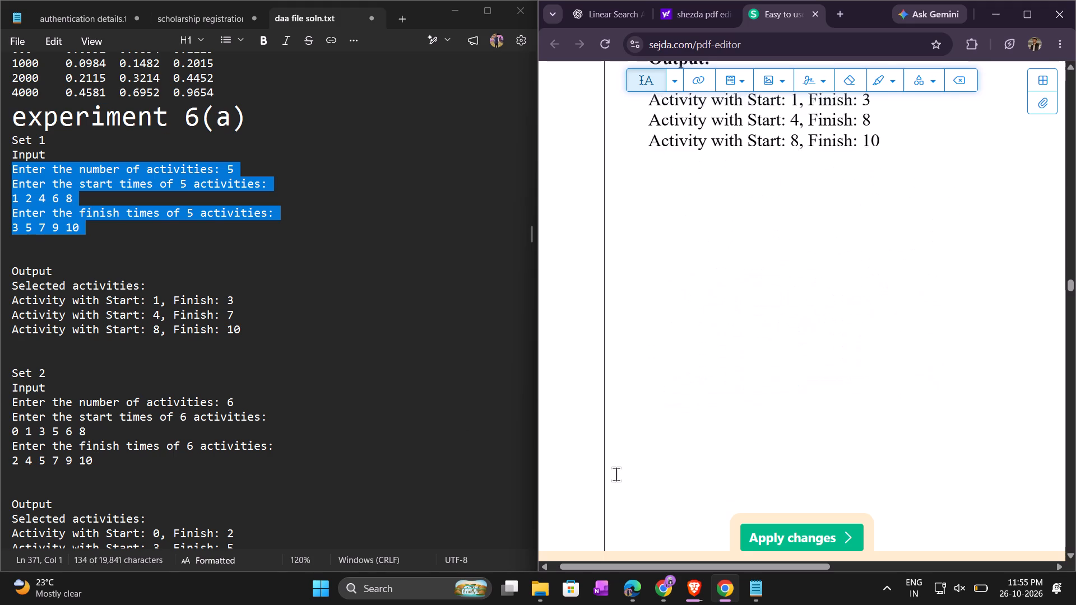
scroll(616, 474, "down", 10)
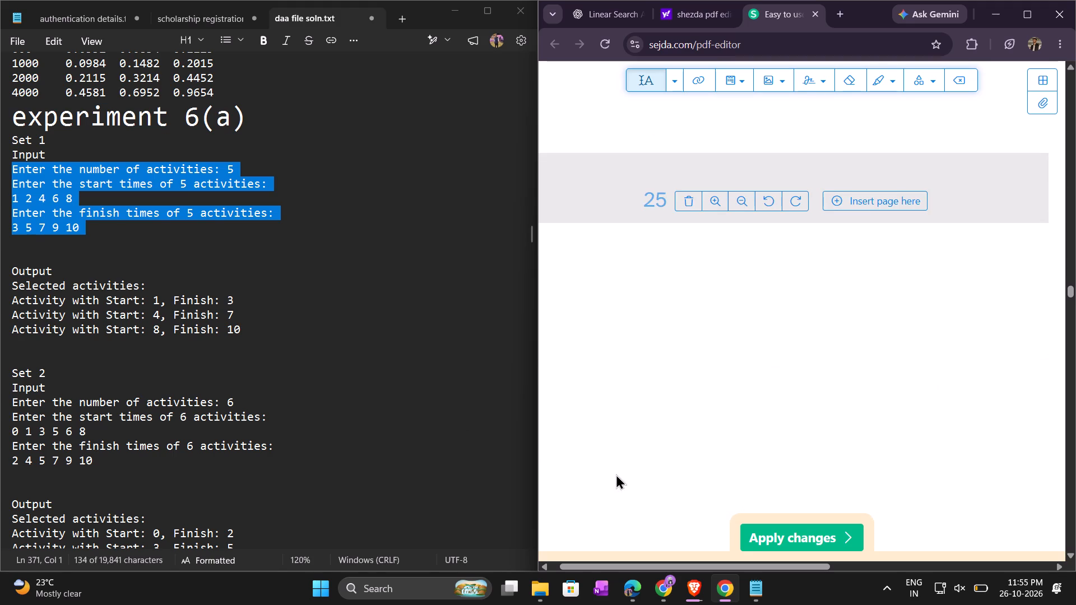
scroll(616, 474, "down", 3)
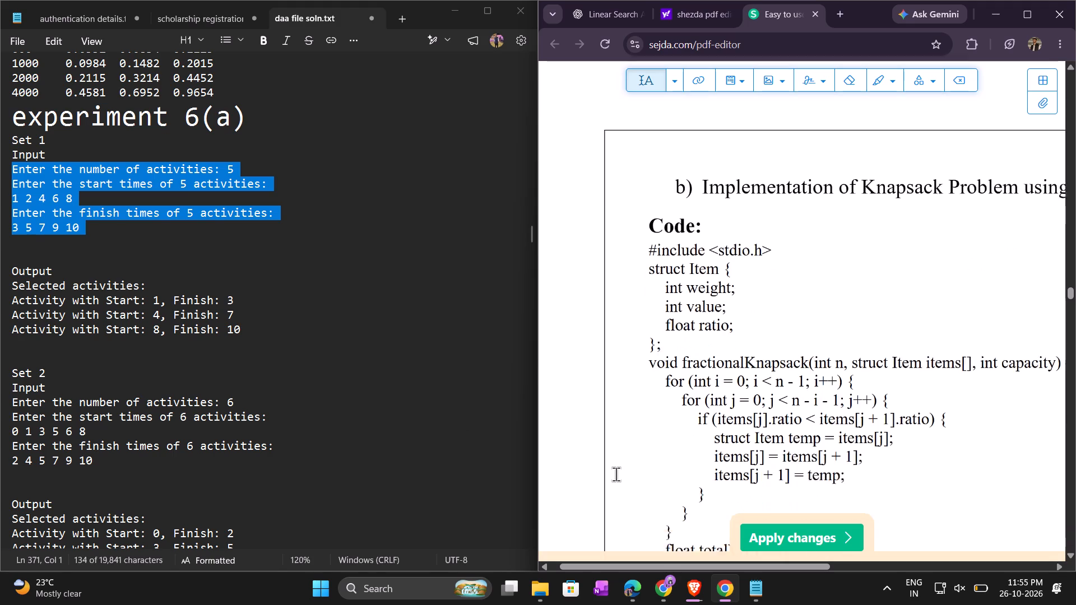
scroll(616, 474, "down", 8)
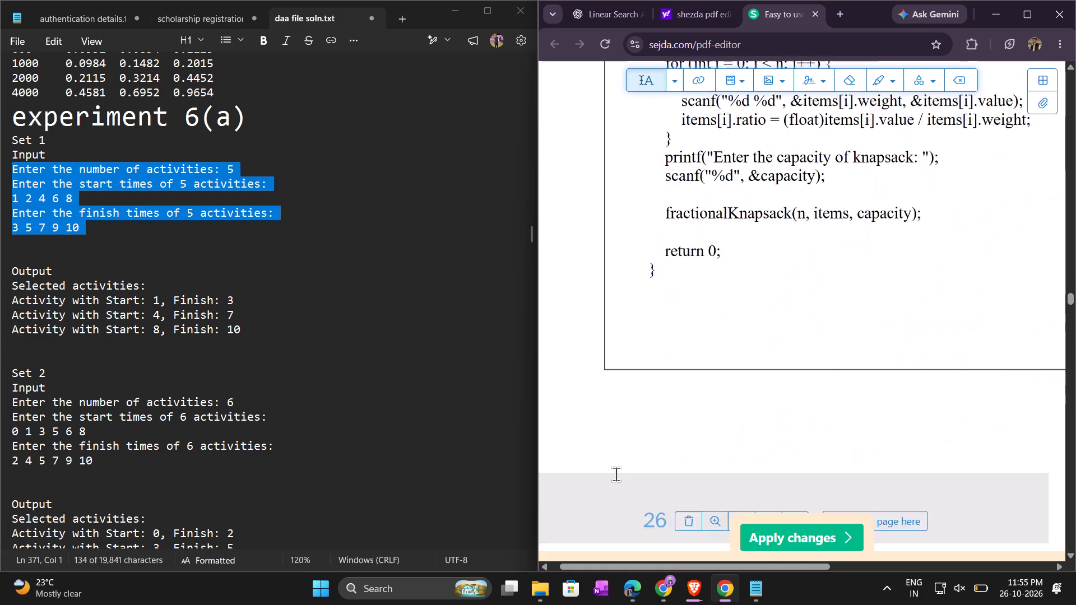
scroll(616, 474, "down", 5)
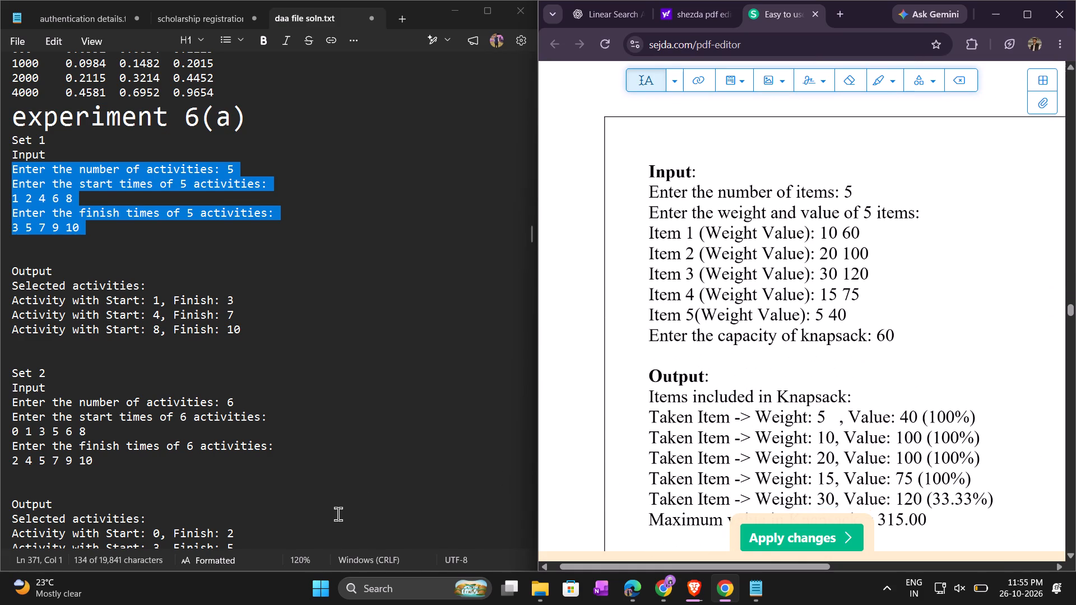
scroll(338, 514, "down", 2)
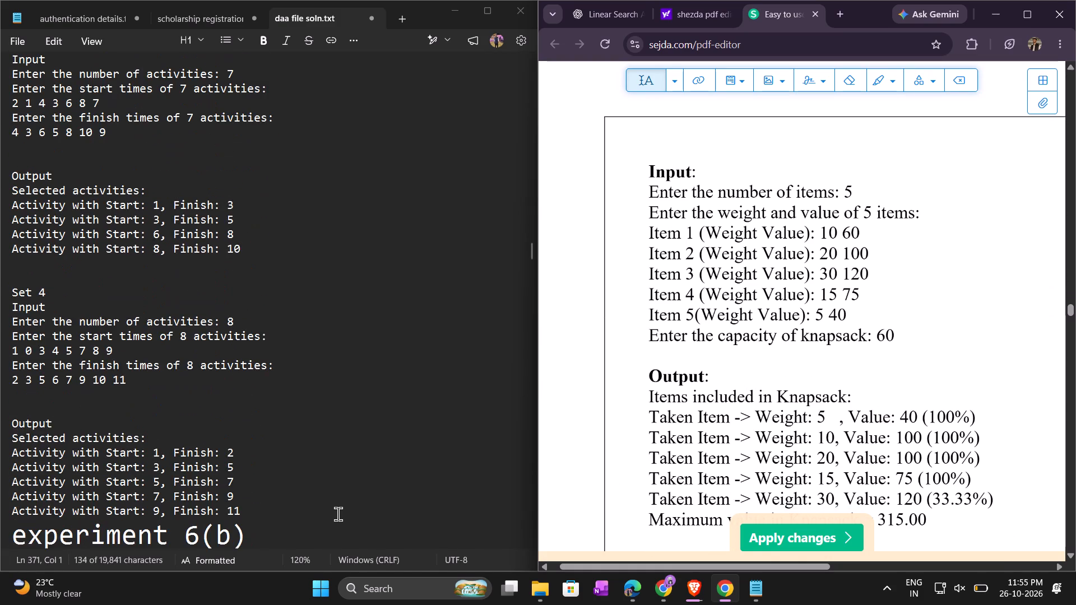
scroll(338, 514, "down", 2)
scroll(338, 514, "up", 1)
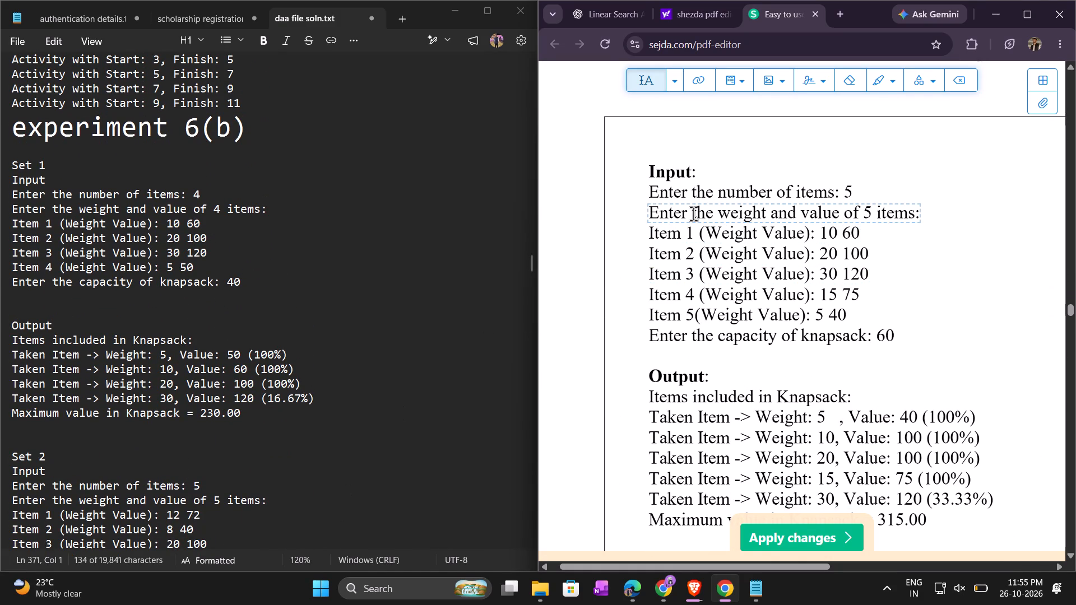
left_click(852, 192)
left_click(852, 192)
key("BackSpace")
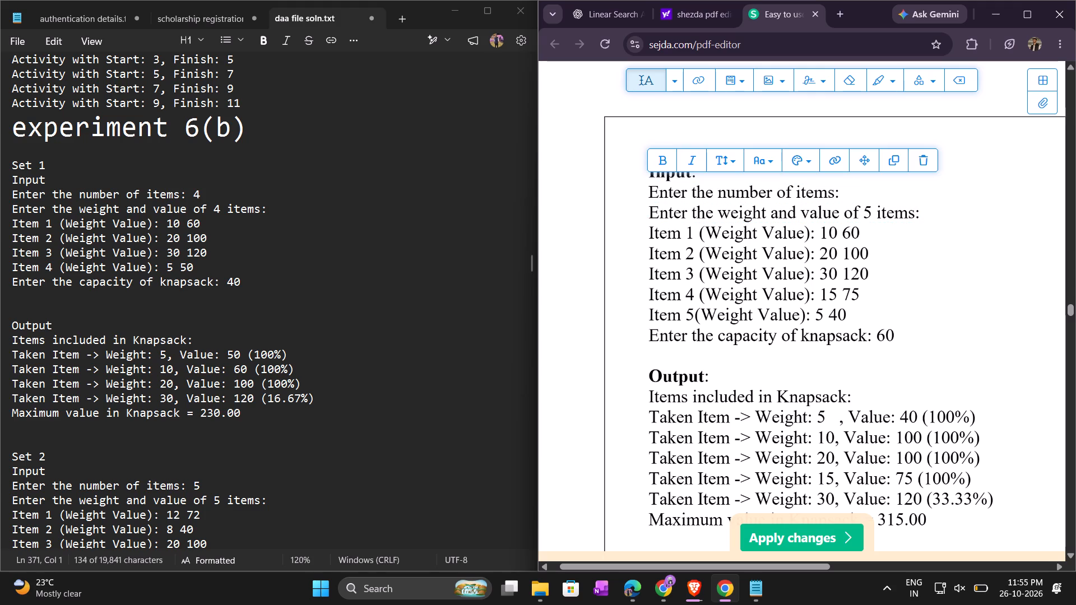
key("4")
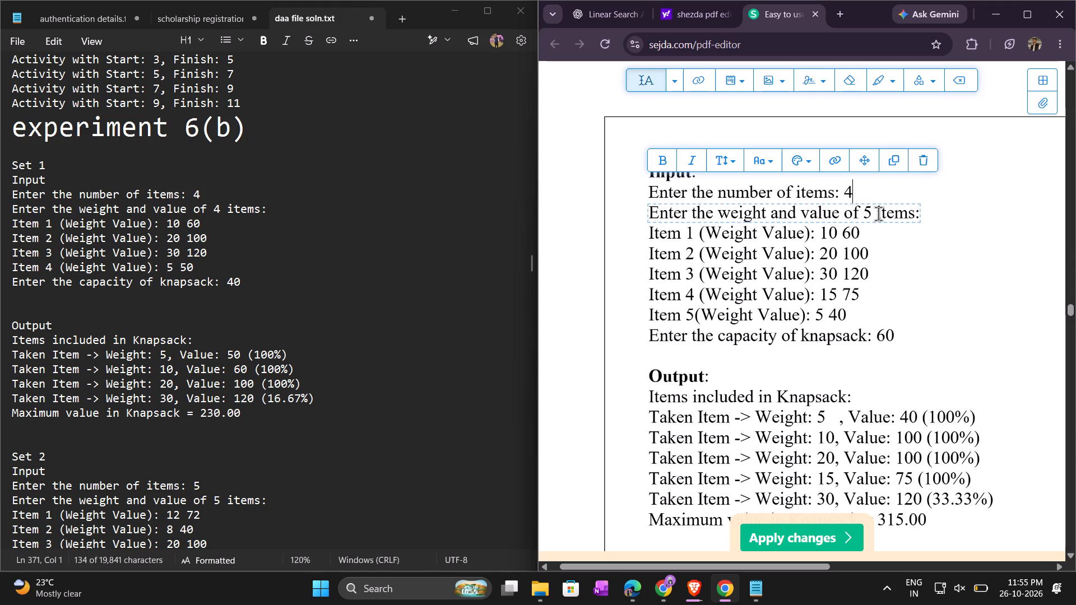
left_click(878, 213)
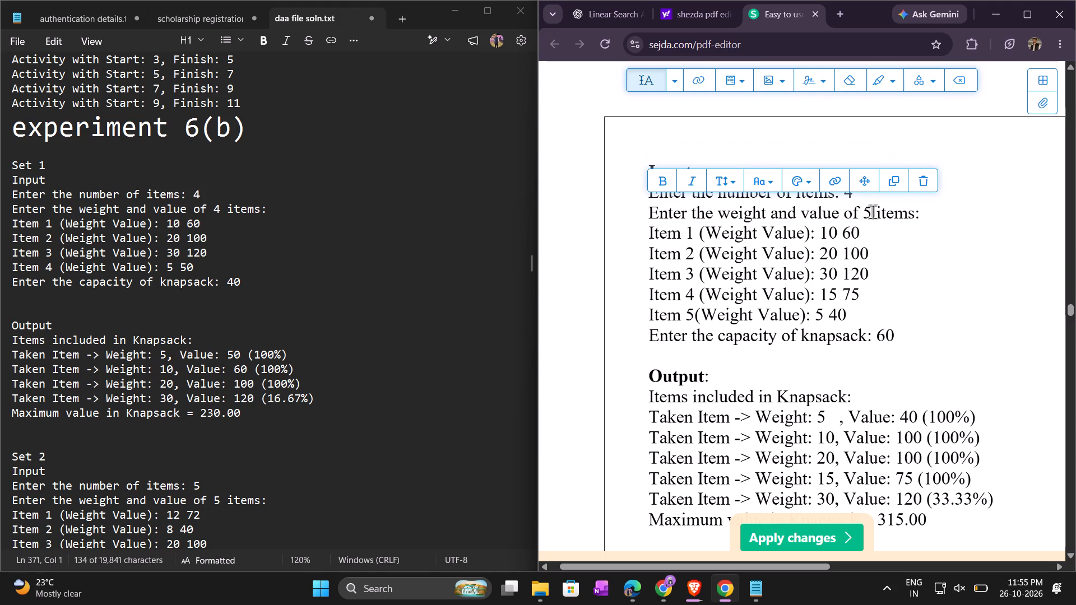
left_click(873, 212)
key("BackSpace")
key("4")
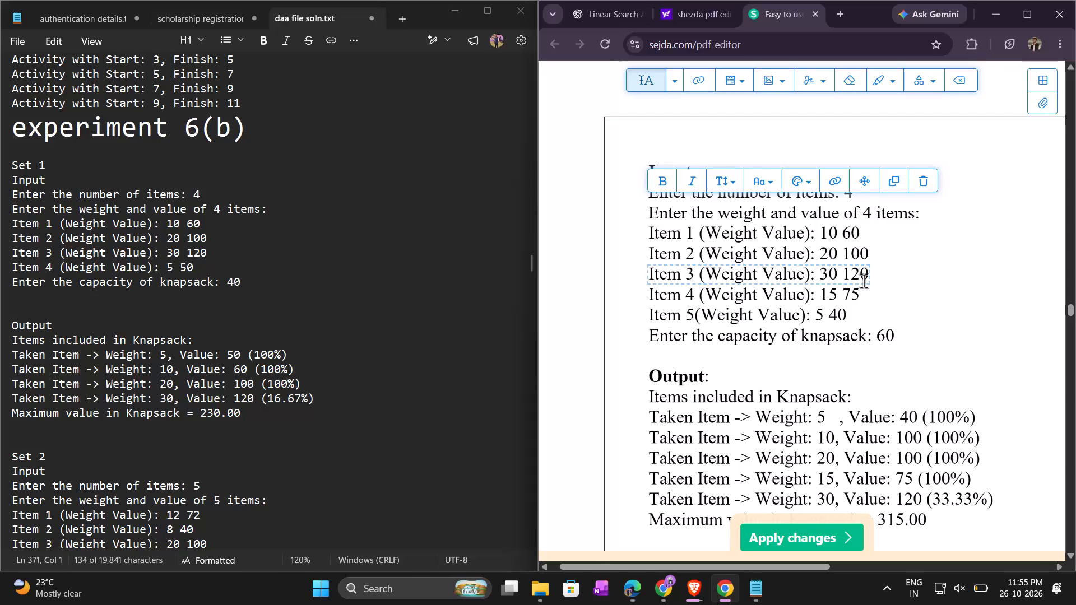
Change the Item 5 line in the knapsack input to weight 5, value 50.
left_click(835, 317)
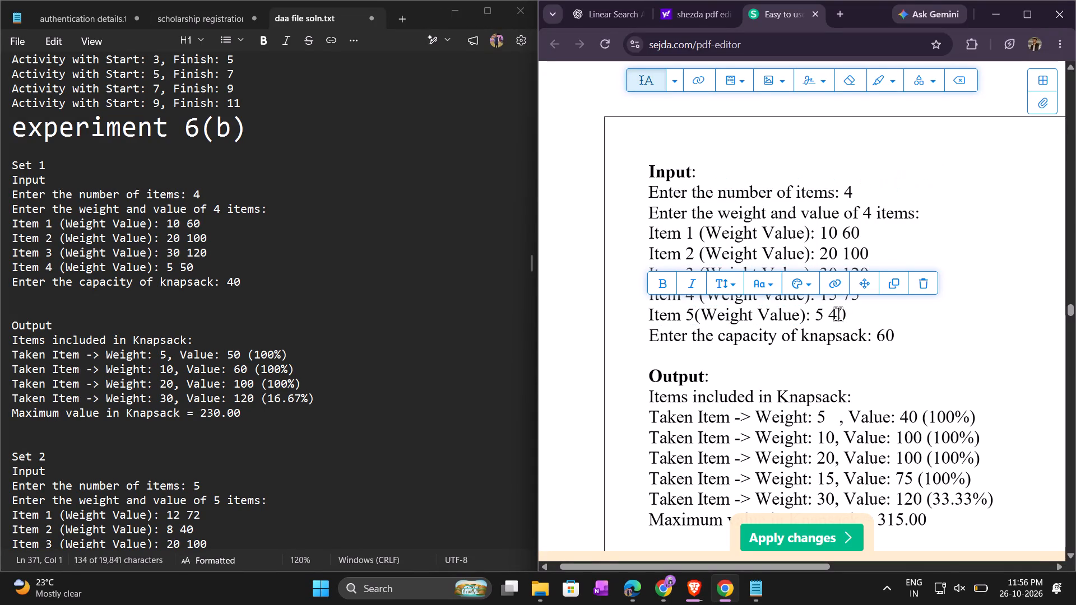
left_click(838, 314)
key("BackSpace")
key("5")
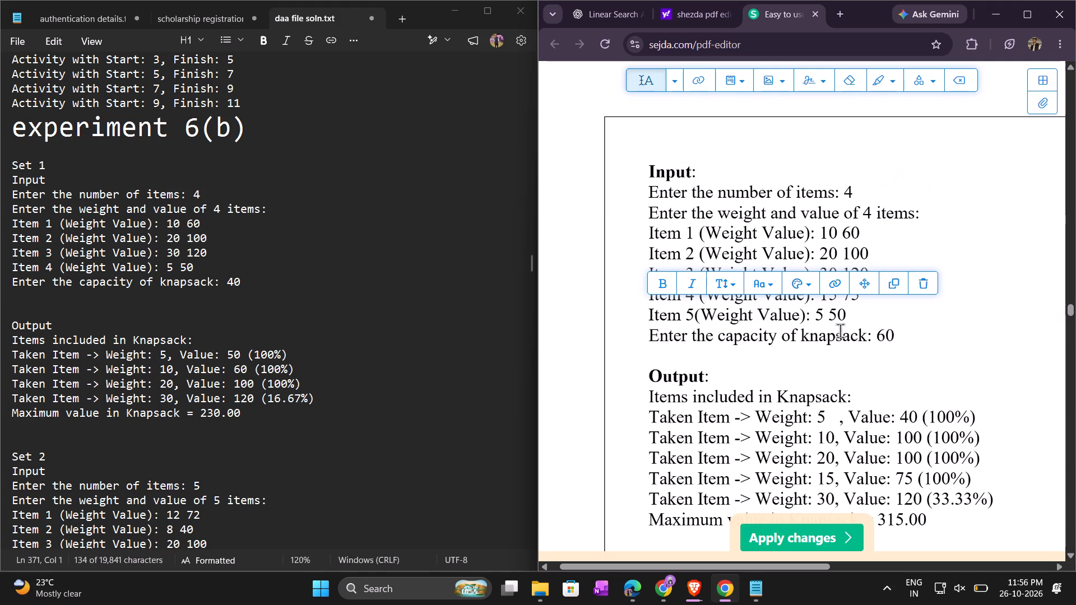
Clear the text of the knapsack capacity line below Item 5 in the input.
left_click(840, 338)
key("ctrl+a")
key("BackSpace")
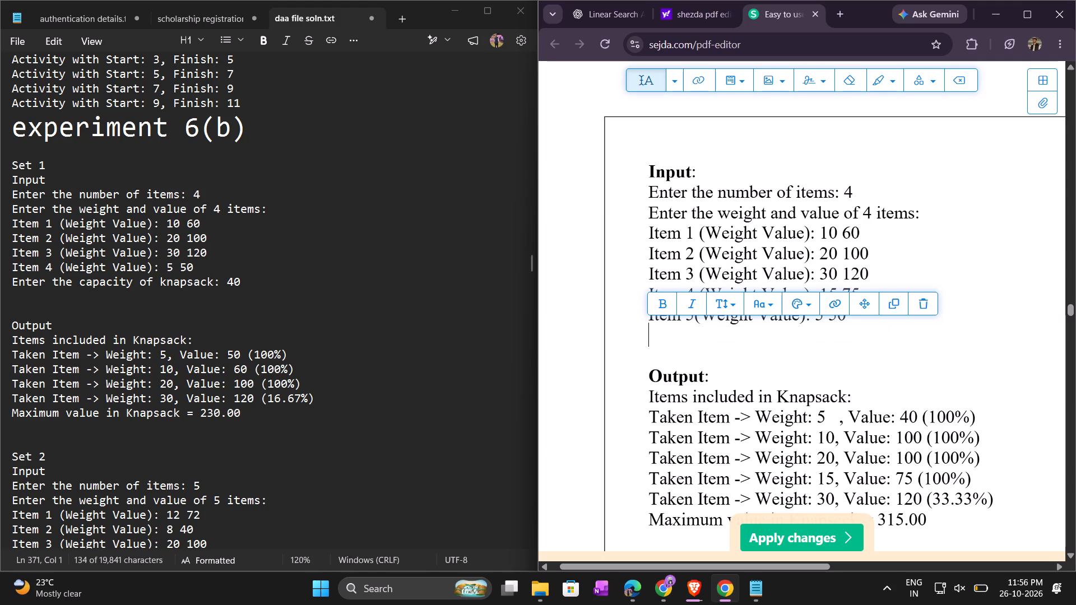
Set the value of the first taken item in the knapsack output to 50.
scroll(833, 415, "down", 1)
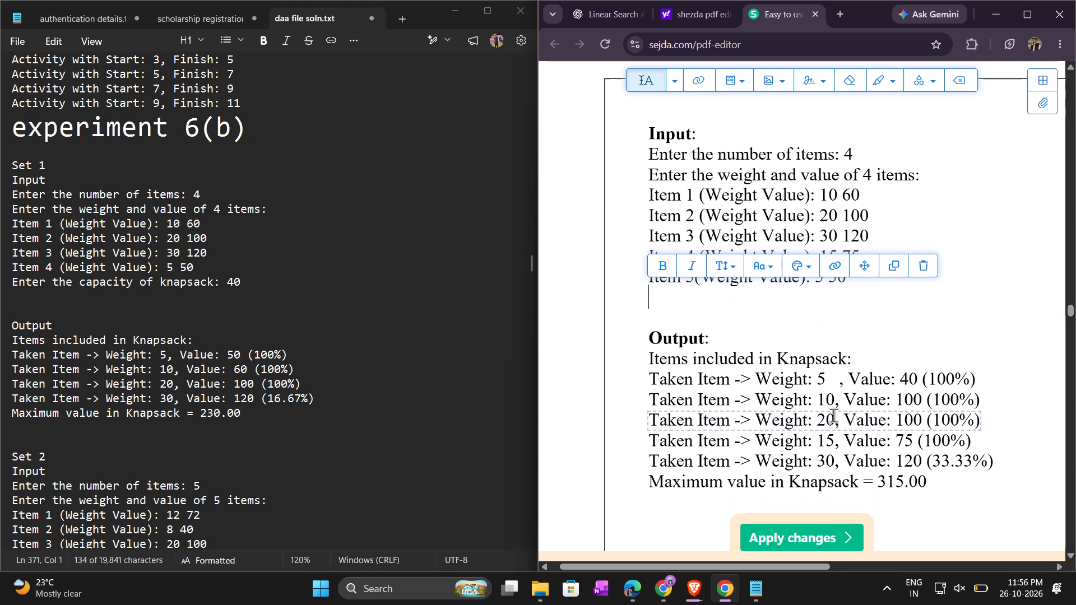
scroll(833, 415, "down", 1)
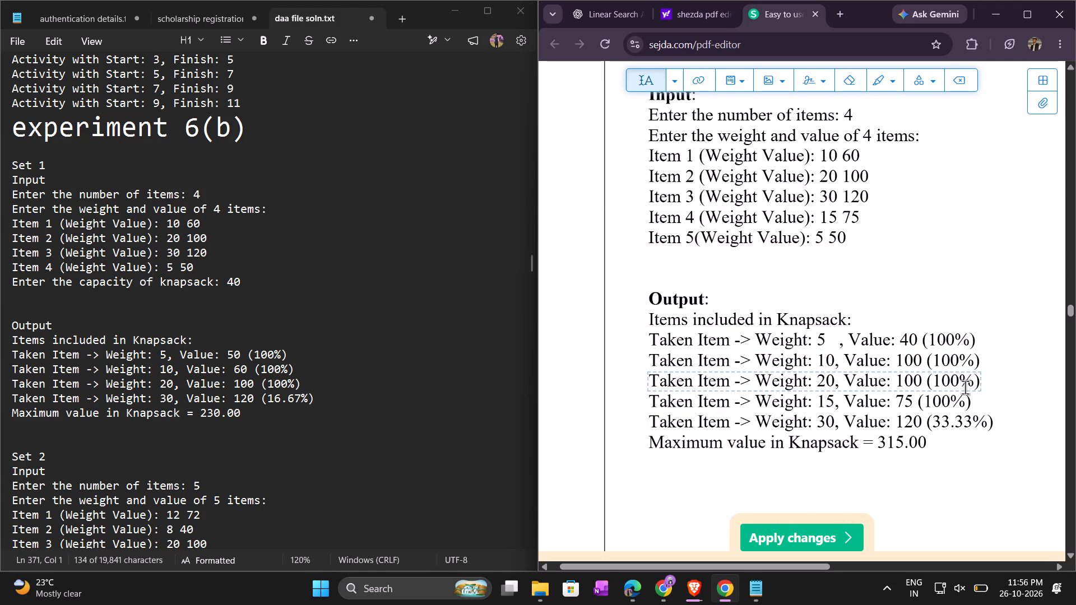
left_click(915, 337)
left_click(906, 337)
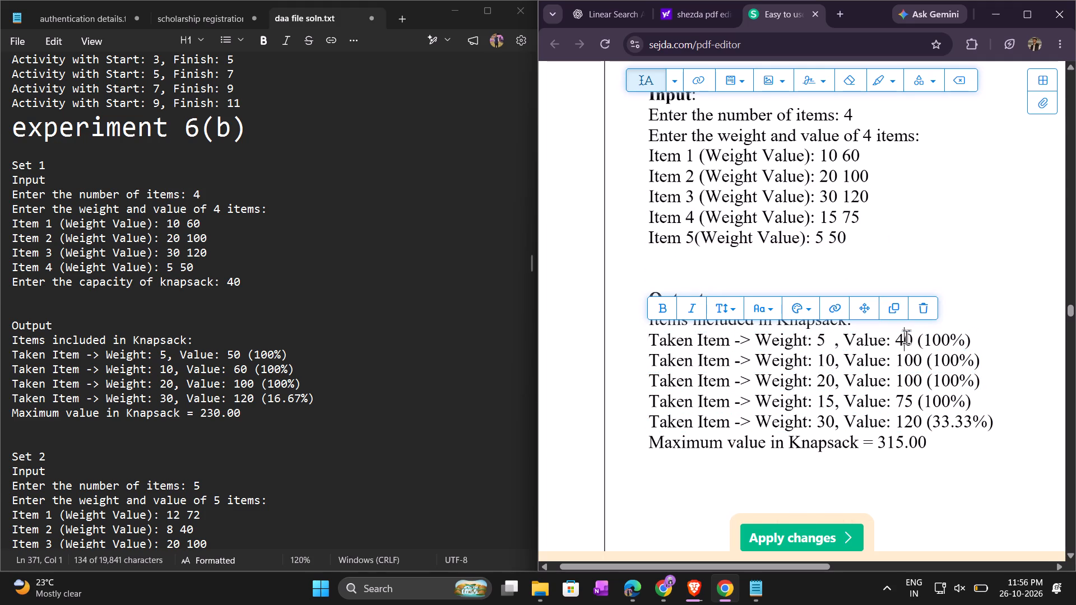
key("BackSpace")
key("5")
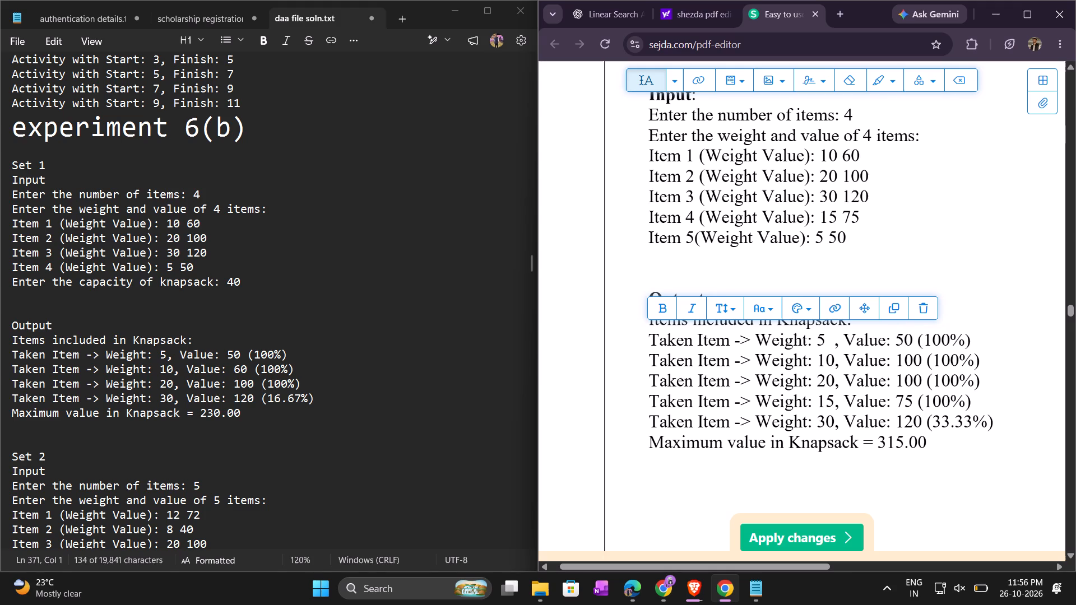
Set the value of the second taken item, weight 10, in the knapsack output to 60.
left_click_drag(896, 362, 915, 357)
left_click(915, 357)
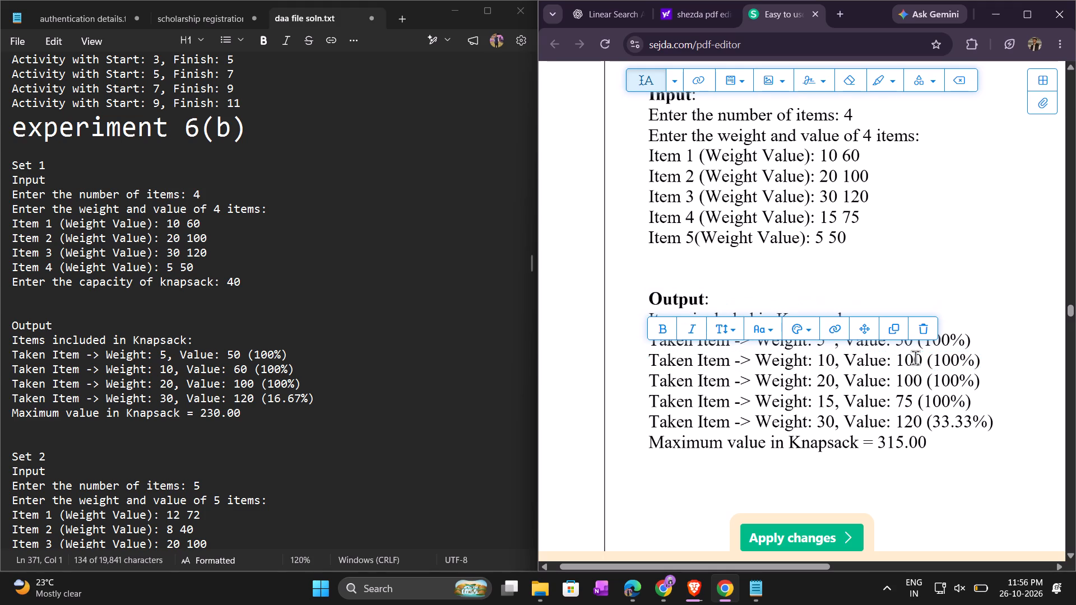
key("BackSpace")
key("BackSpace")
key("6")
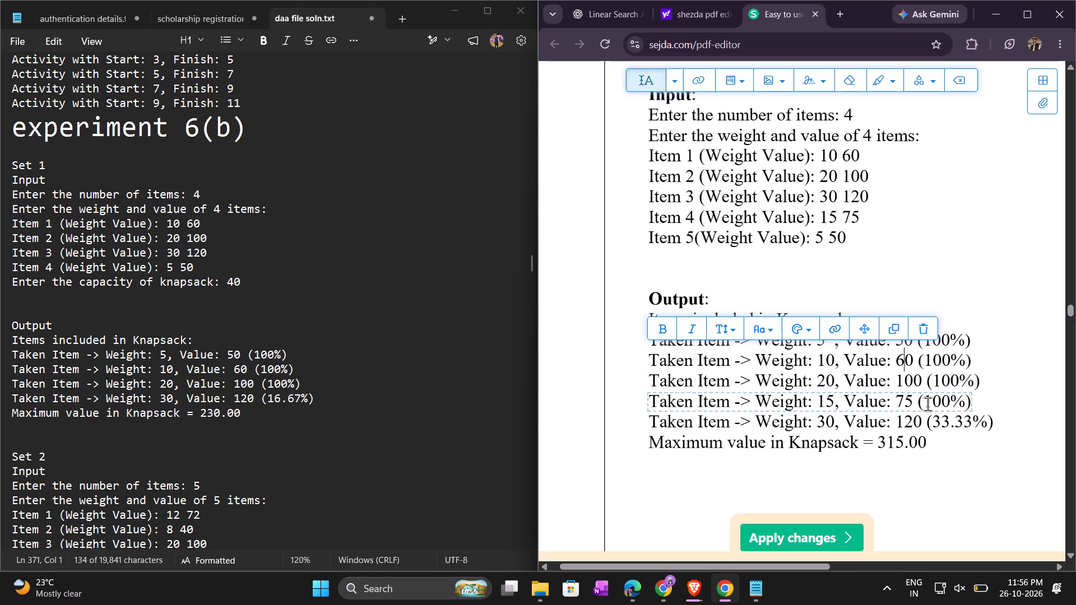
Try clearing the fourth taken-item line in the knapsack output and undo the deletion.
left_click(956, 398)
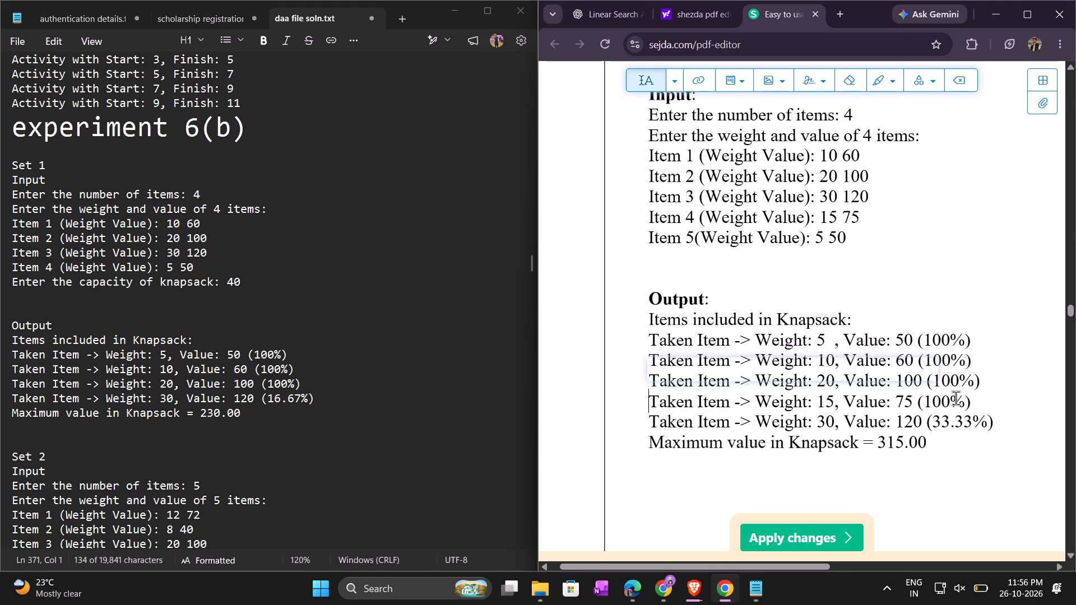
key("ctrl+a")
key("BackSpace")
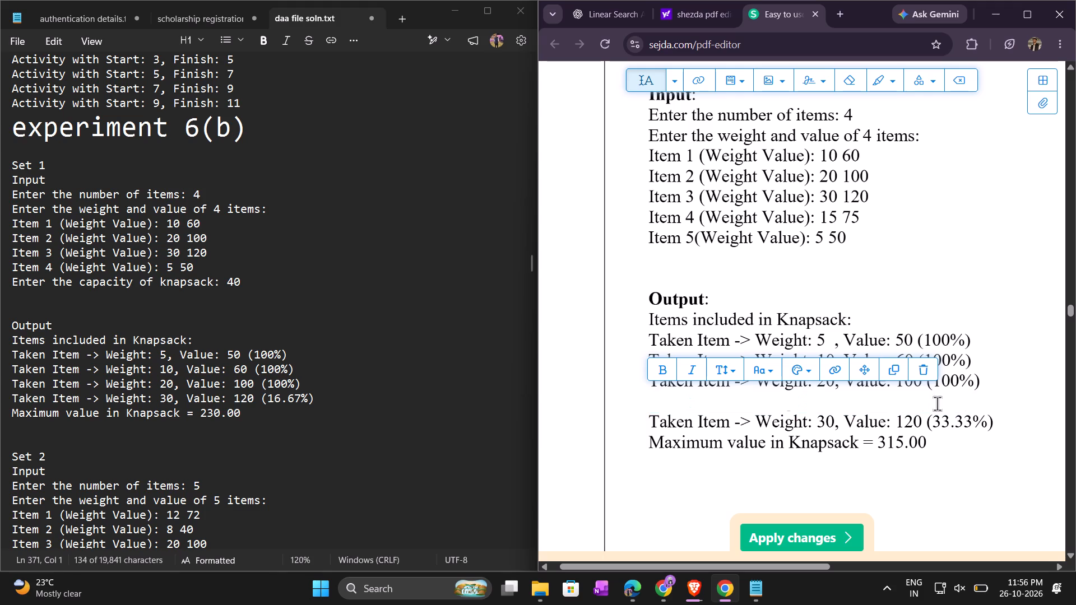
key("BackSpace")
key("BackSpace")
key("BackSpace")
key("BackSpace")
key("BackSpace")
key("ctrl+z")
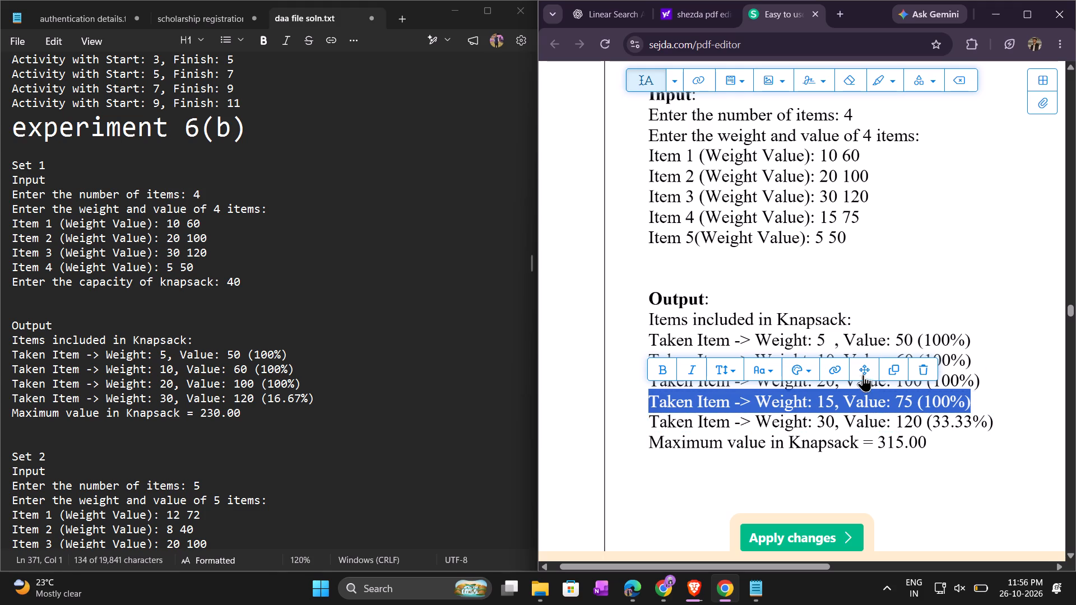
Change the fourth taken-item line in the knapsack output to Weight: 30, Value: 120.
left_click(838, 398)
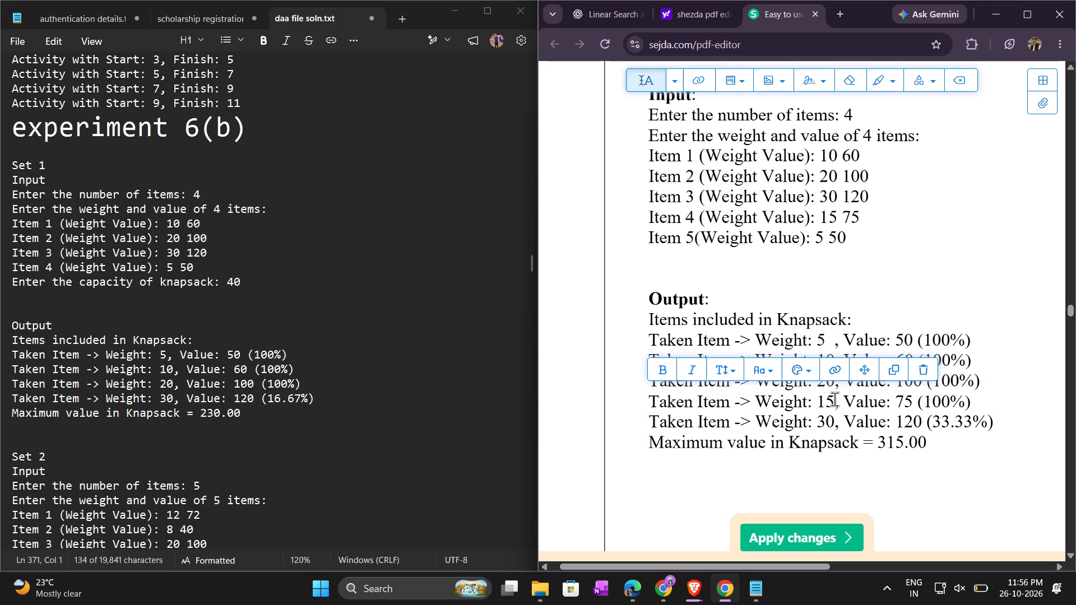
left_click(834, 399)
key("BackSpace")
key("BackSpace")
type("30")
left_click_drag(913, 398, 897, 398)
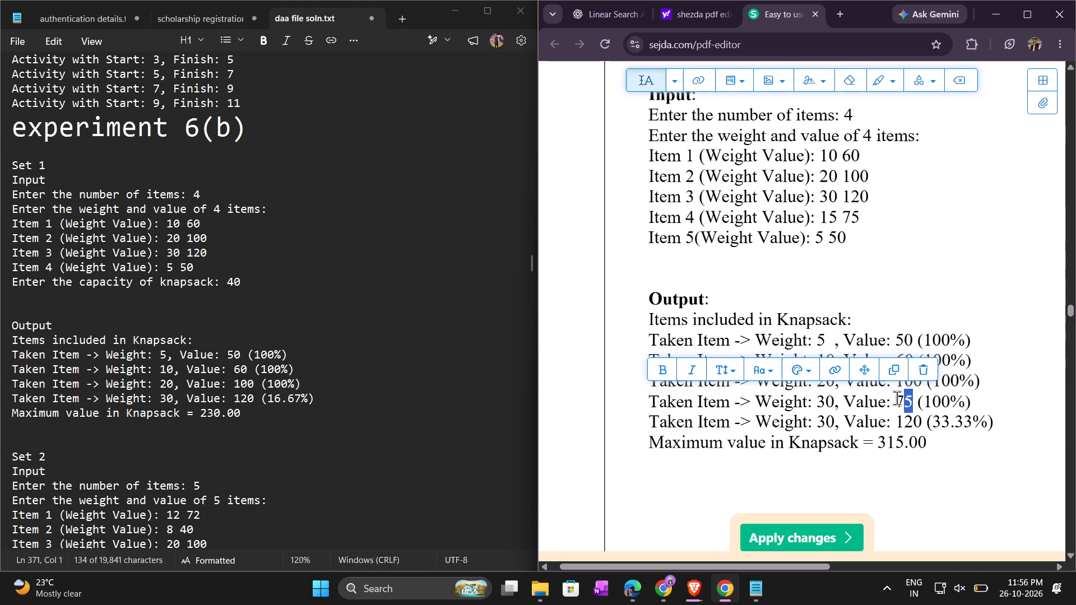
type("120")
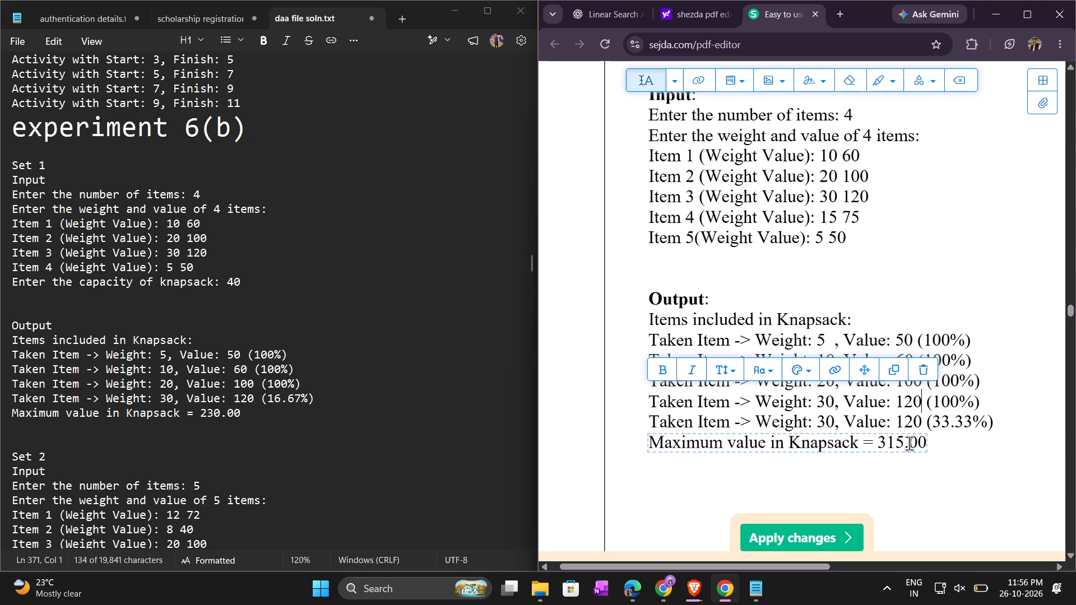
Replace the fifth taken-item line with the copied text "Maximum value in Knapsack =" followed by 230.00.
left_click_drag(873, 440, 726, 436)
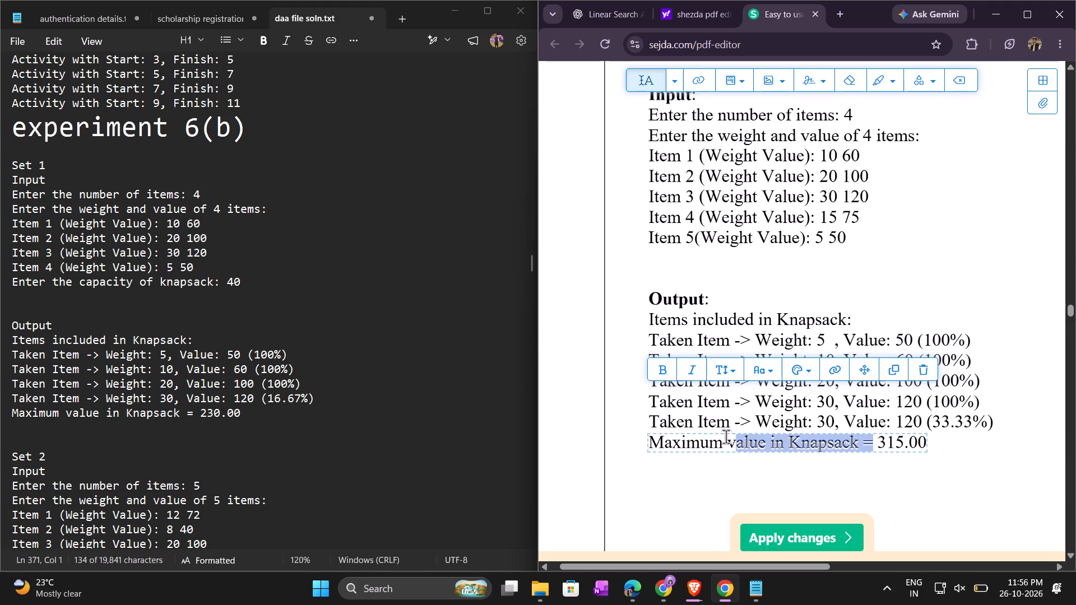
left_click_drag(726, 436, 650, 444)
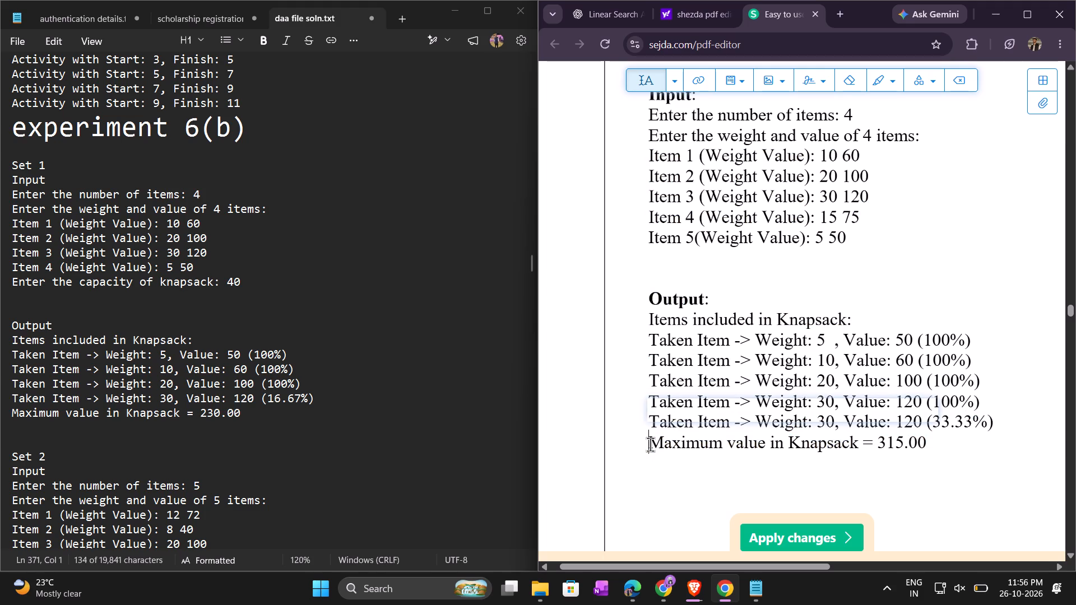
key("ctrl+x")
left_click_drag(650, 444, 871, 449)
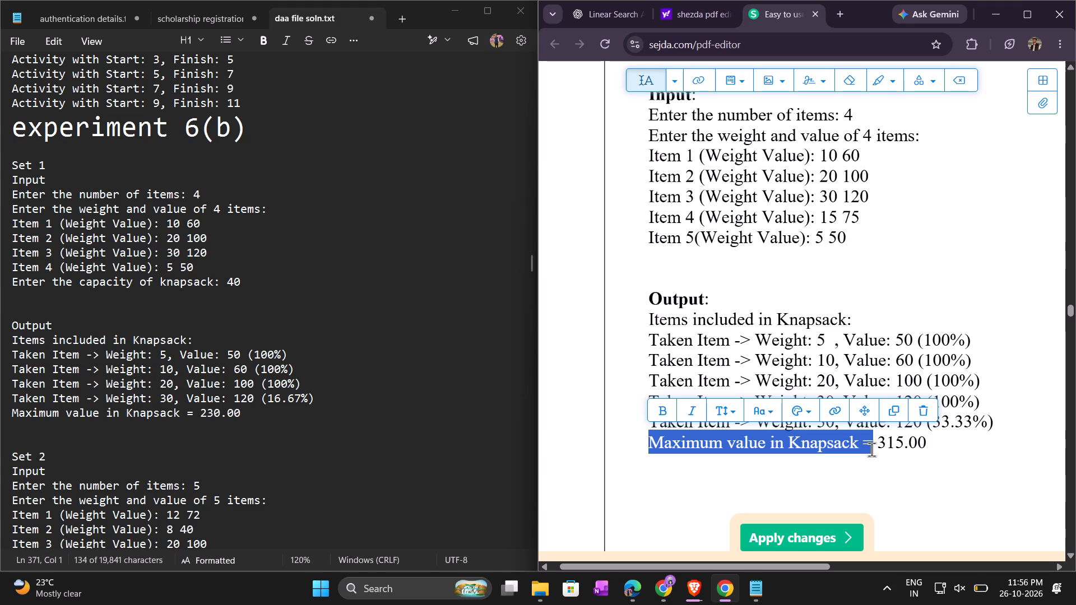
key("ctrl+c")
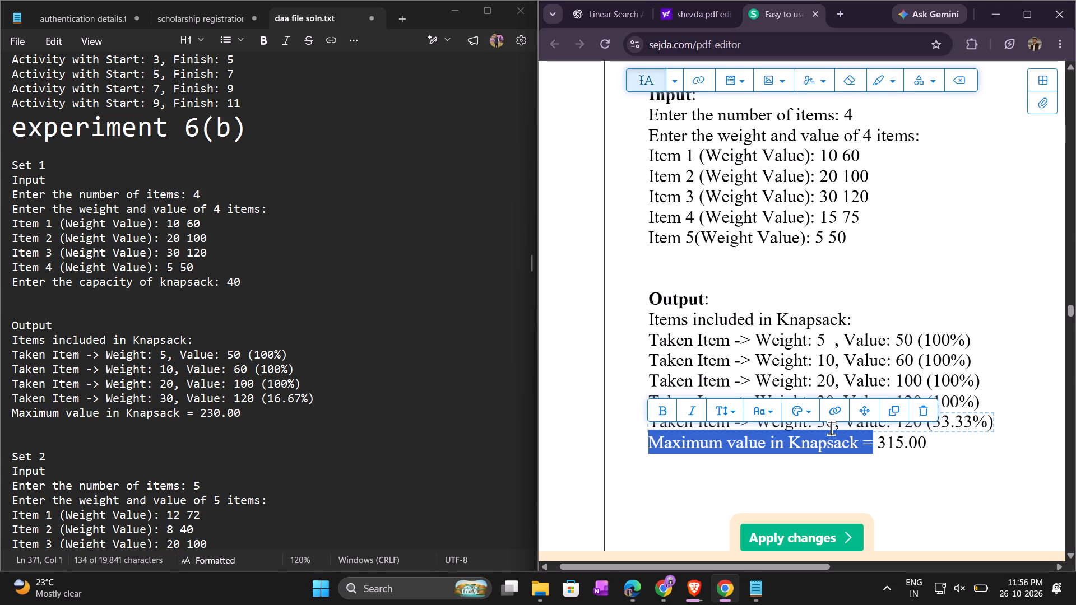
left_click(831, 428)
key("ctrl+a")
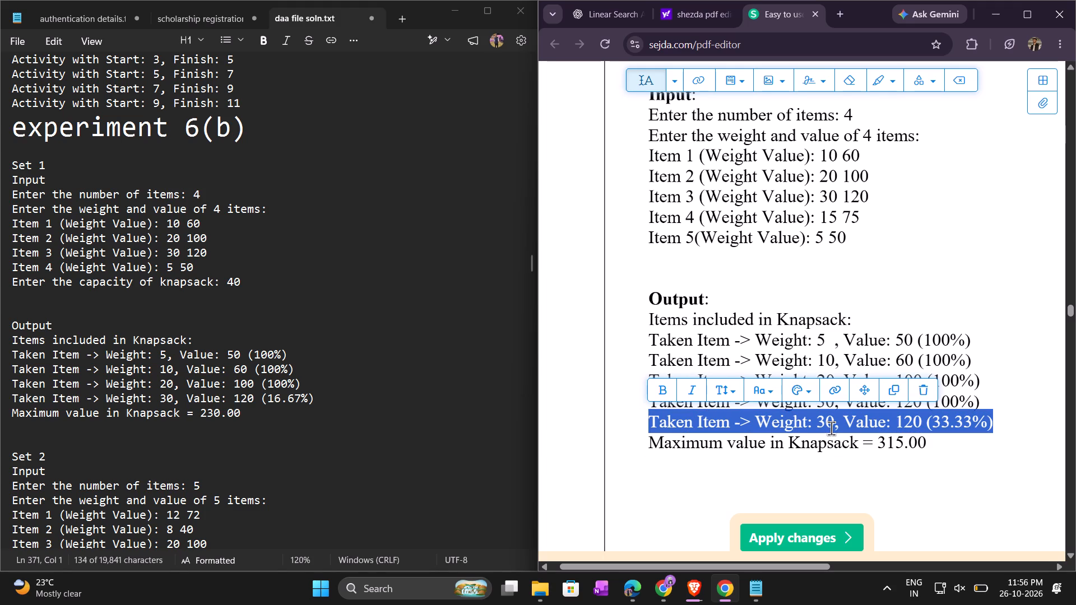
key("ctrl+v")
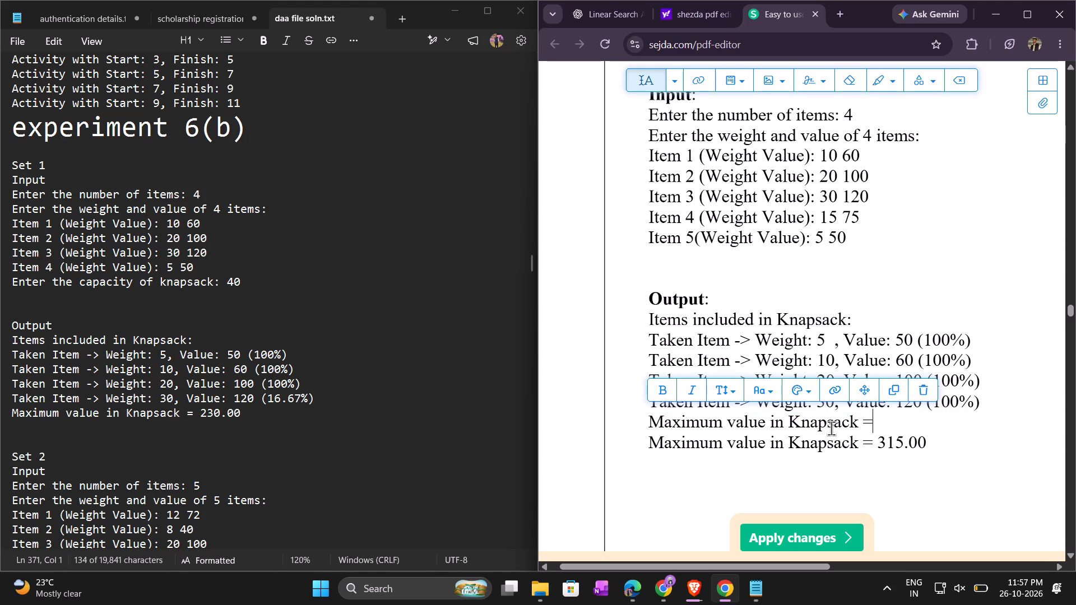
type("230.")
type("00")
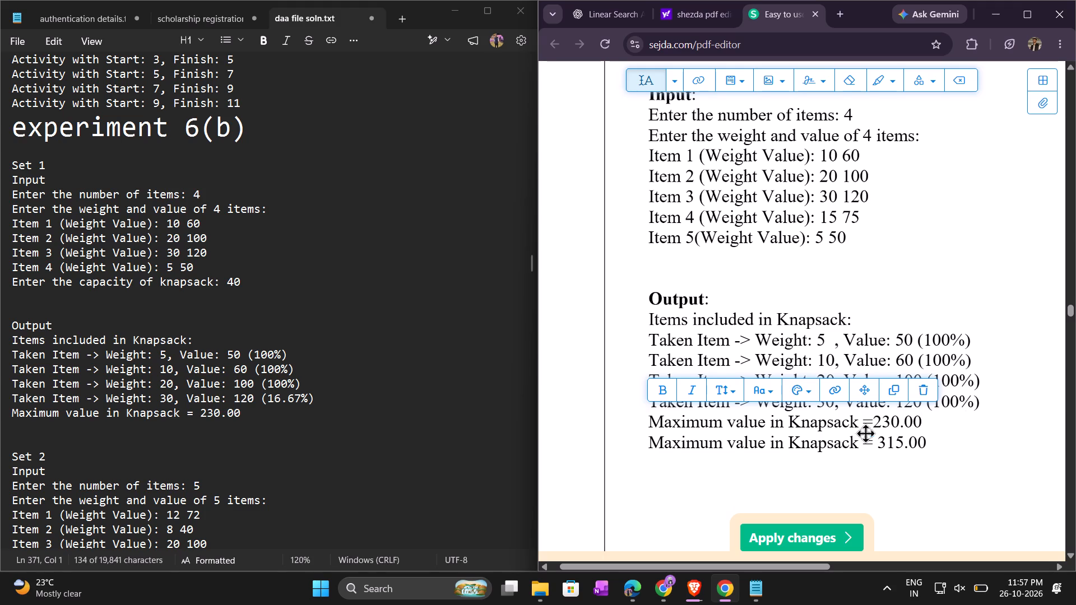
Delete the leftover last line, "Maximum value in Knapsack = 315.00", from the experiment 6(b) output.
left_click(873, 445)
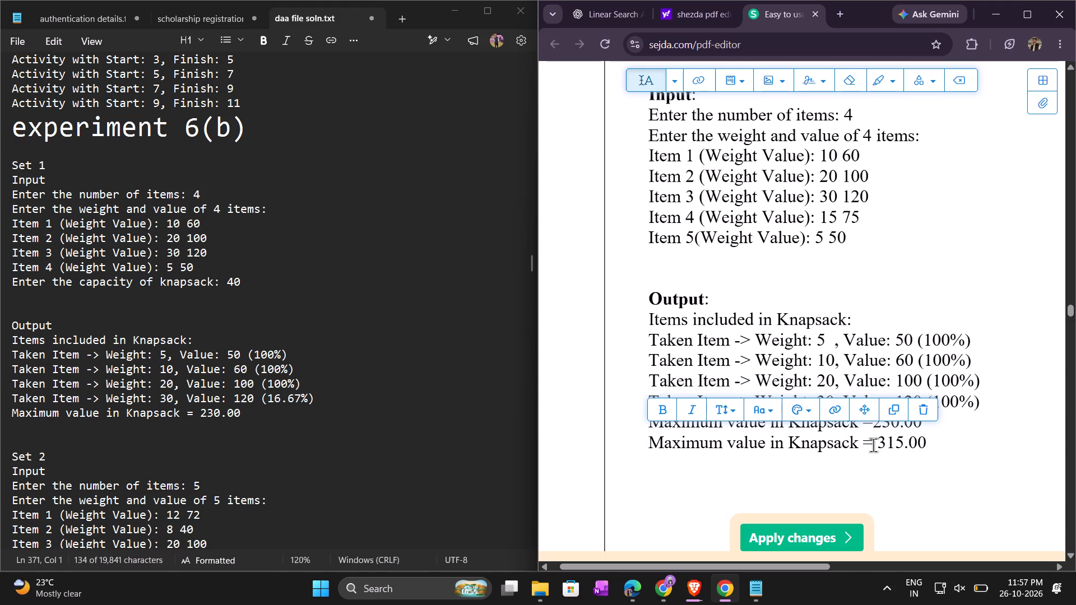
key("ctrl+a")
key("BackSpace")
Set the number of items to 4 in the experiment 7(a) 0/1 knapsack input, matching Set 1 in the Notepad notes.
scroll(1023, 439, "down", 1)
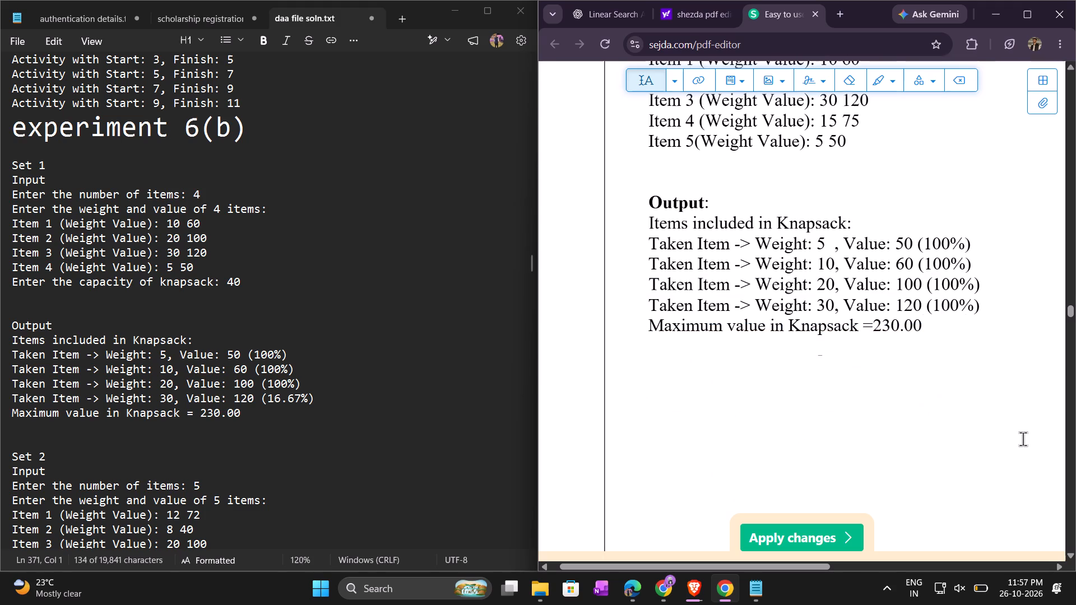
scroll(898, 433, "down", 2)
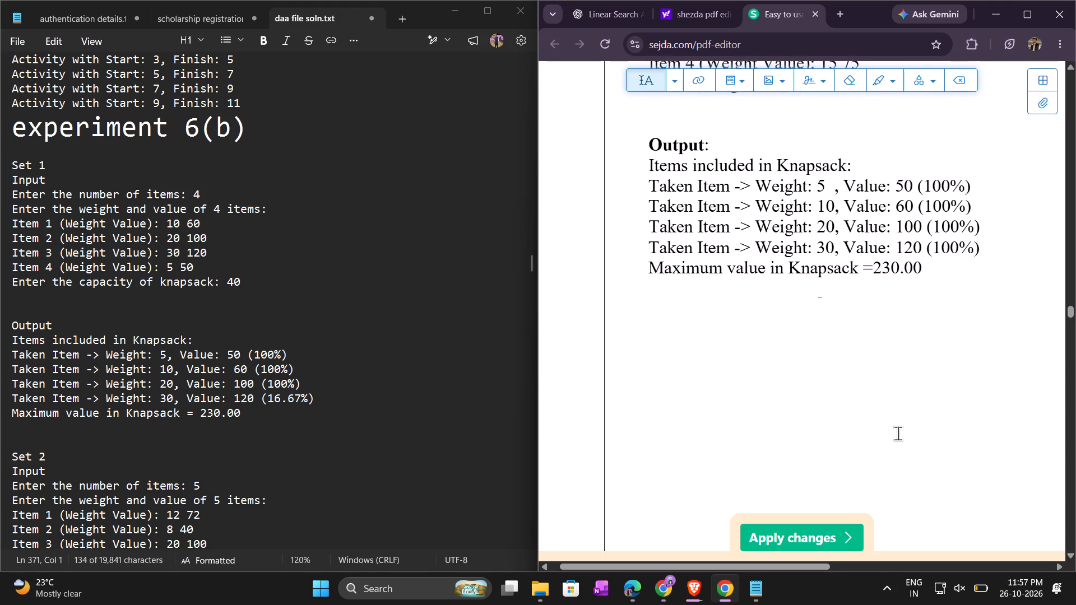
scroll(898, 433, "down", 6)
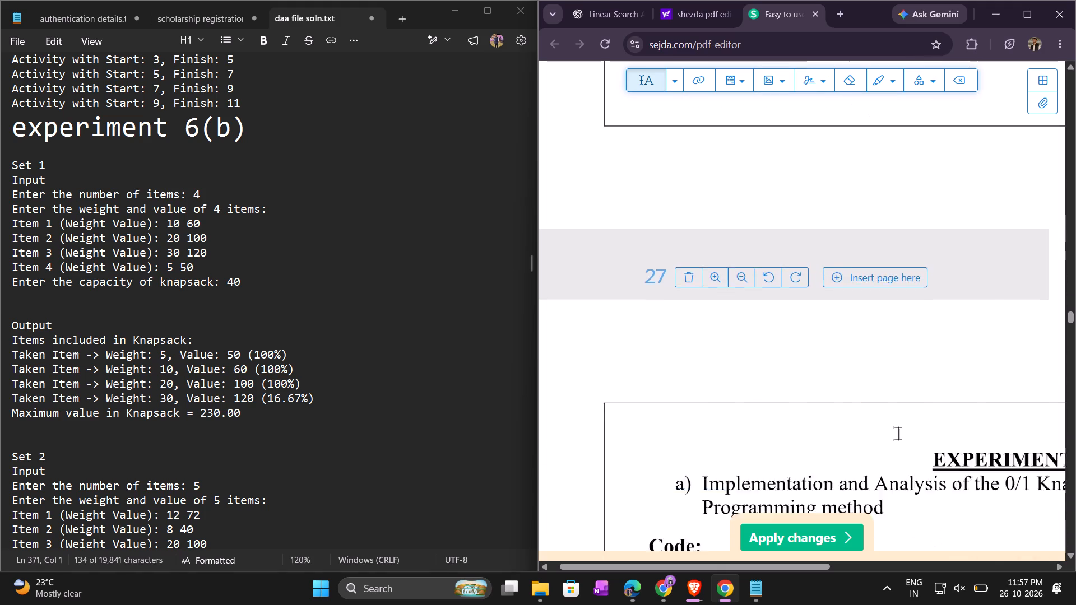
scroll(898, 433, "down", 3)
scroll(898, 433, "left", 1)
scroll(898, 433, "down", 4)
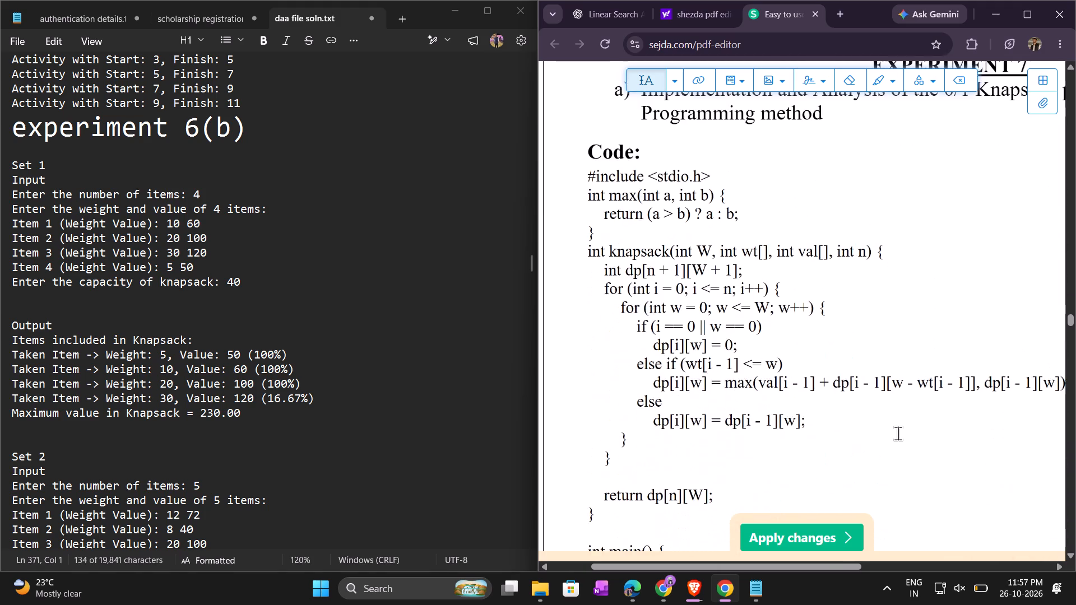
scroll(898, 433, "down", 7)
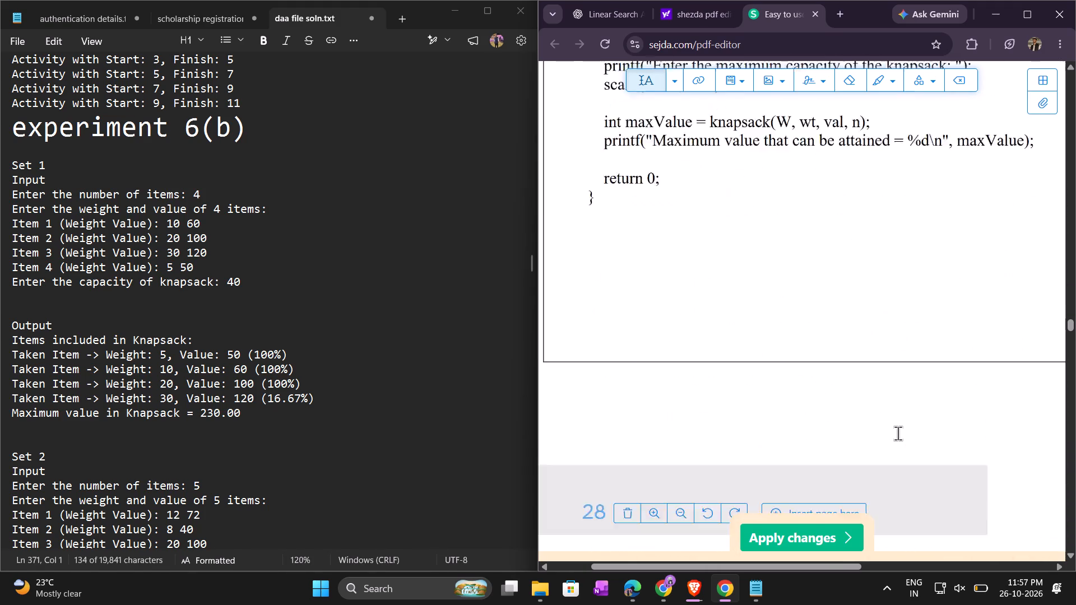
scroll(898, 433, "down", 5)
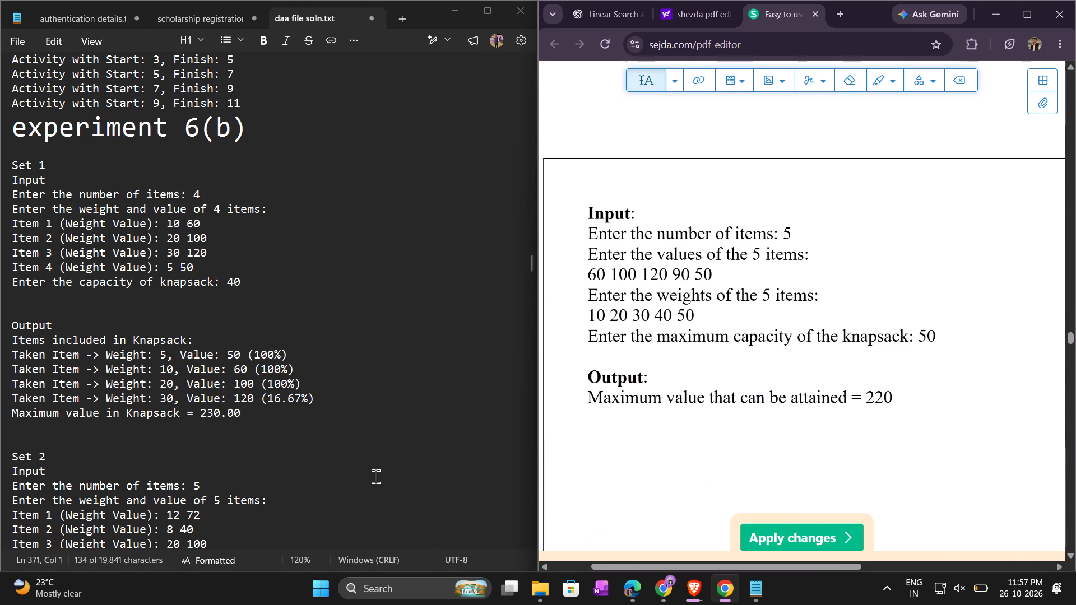
scroll(375, 476, "down", 3)
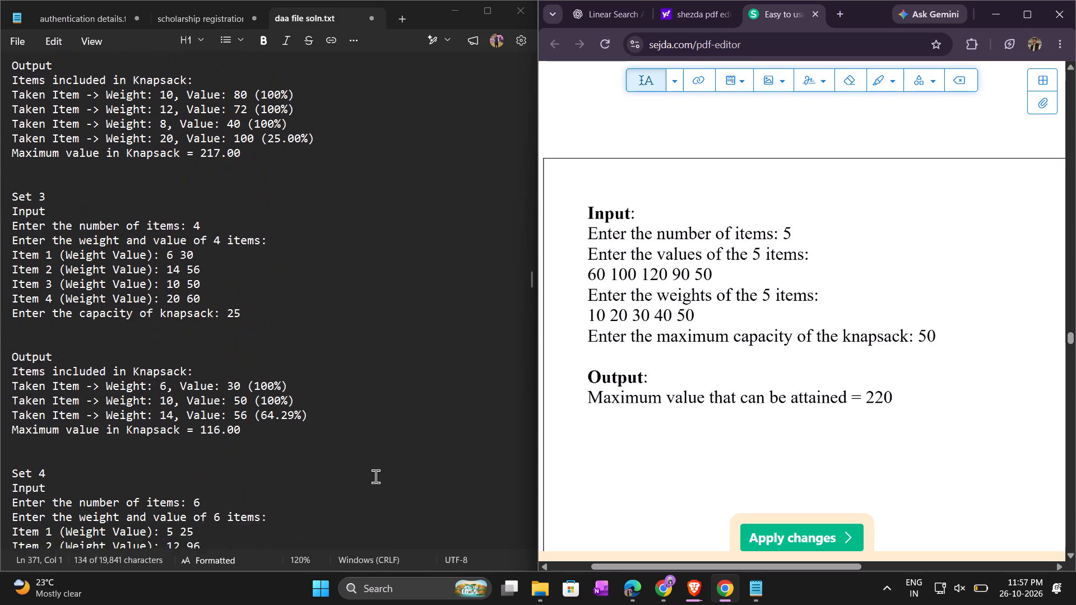
scroll(375, 476, "down", 3)
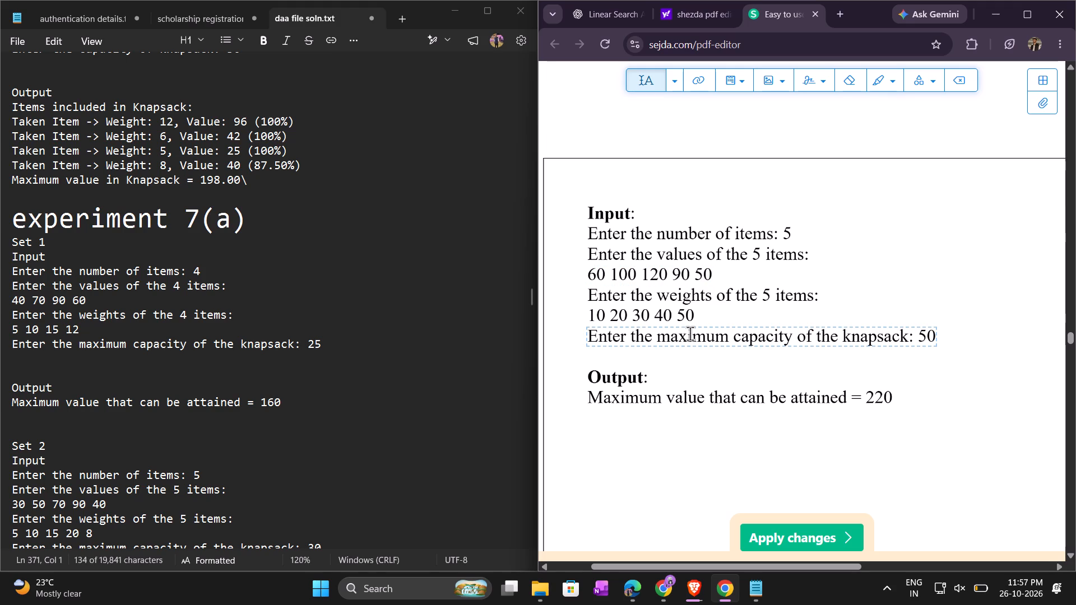
left_click(652, 277)
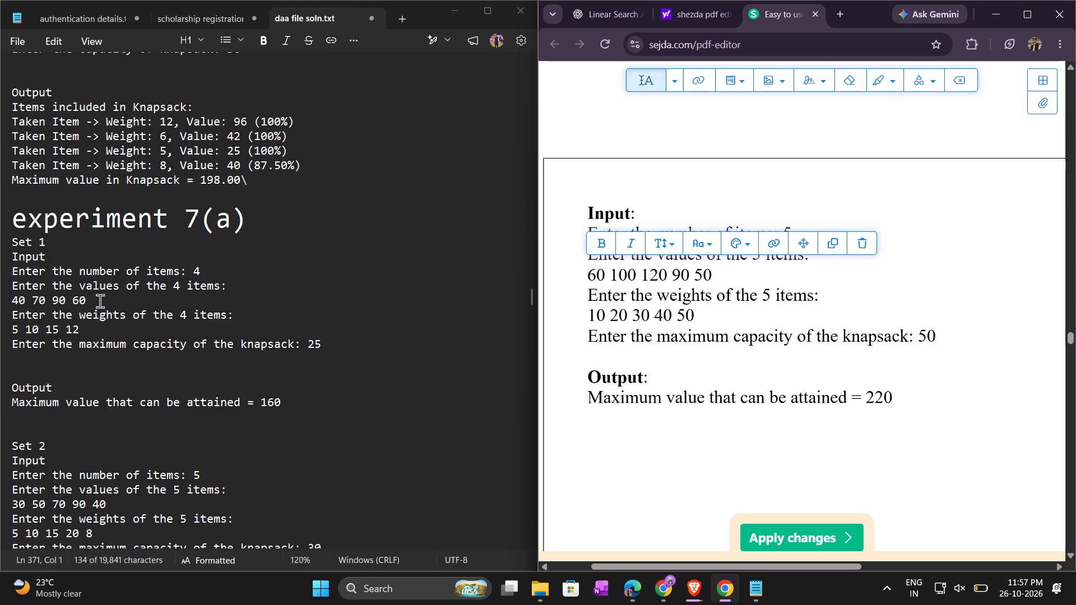
left_click(572, 365)
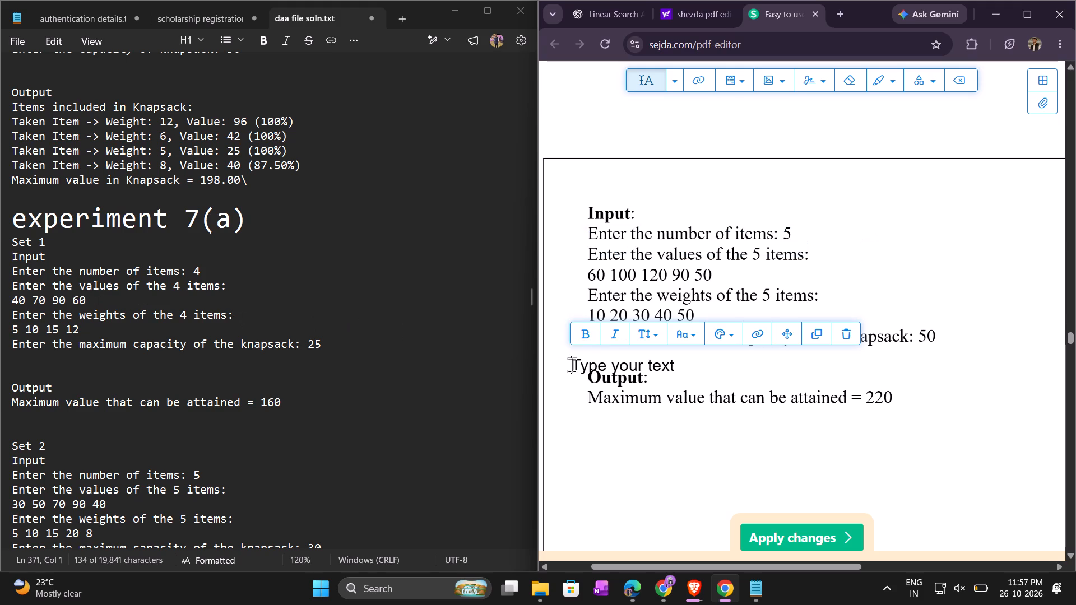
key("BackSpace")
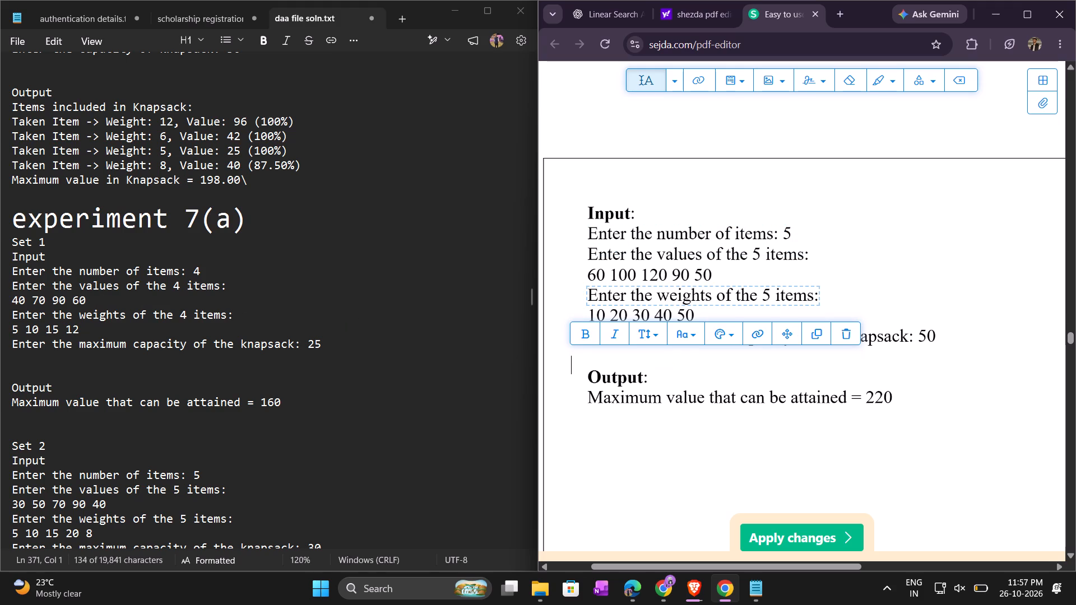
left_click(785, 236)
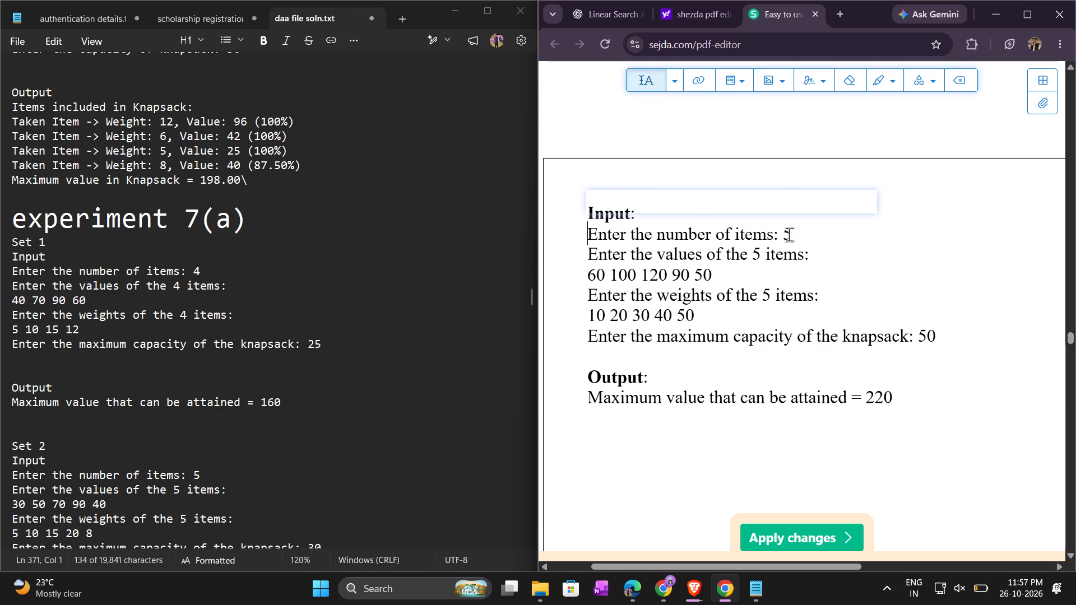
left_click(792, 233)
key("BackSpace")
key("4")
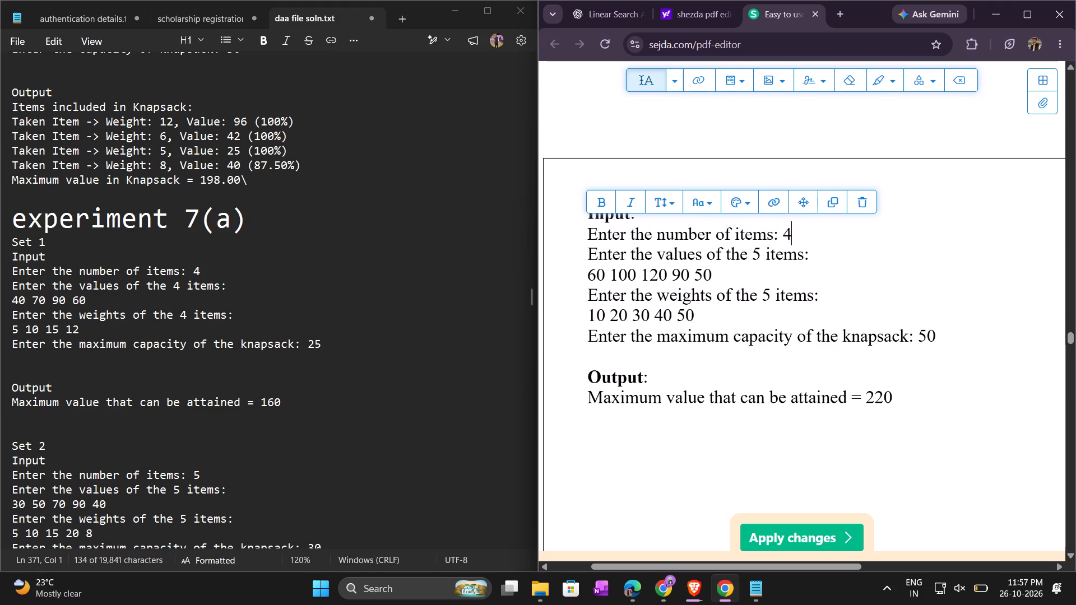
Change the item count in the experiment 7(a) values prompt to 4.
left_click(764, 248)
left_click(764, 248)
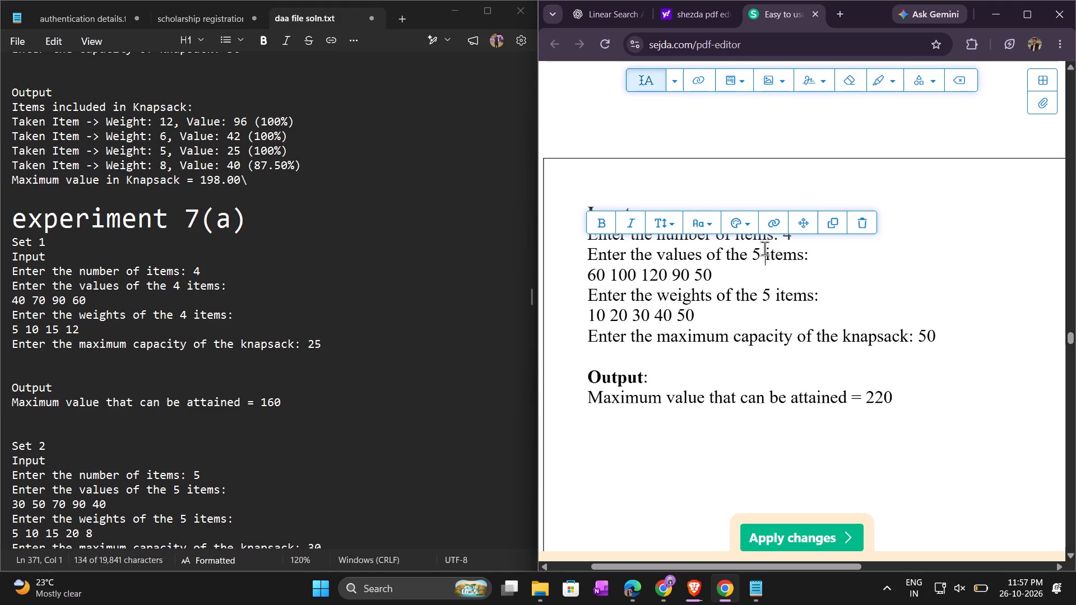
key("Left")
key("BackSpace")
key("4")
Replace the item values line in the experiment 7(a) input with 40 70 90 60 copied from the Notepad Set 1.
left_click_drag(88, 297, 10, 298)
key("ctrl+c")
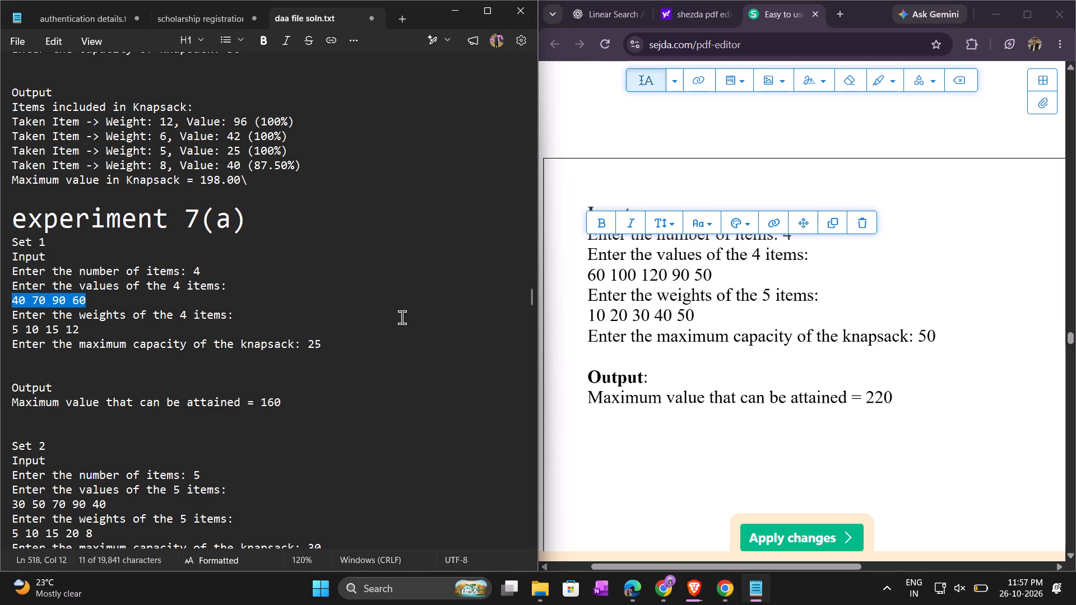
left_click(636, 273, "ctrl")
key("ctrl+a")
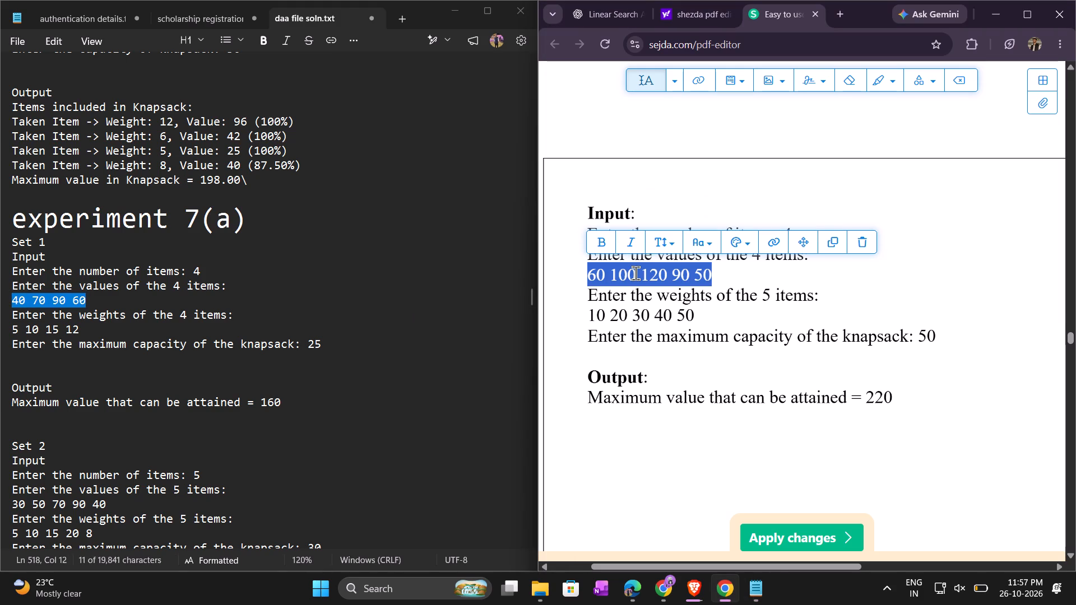
key("ctrl+v")
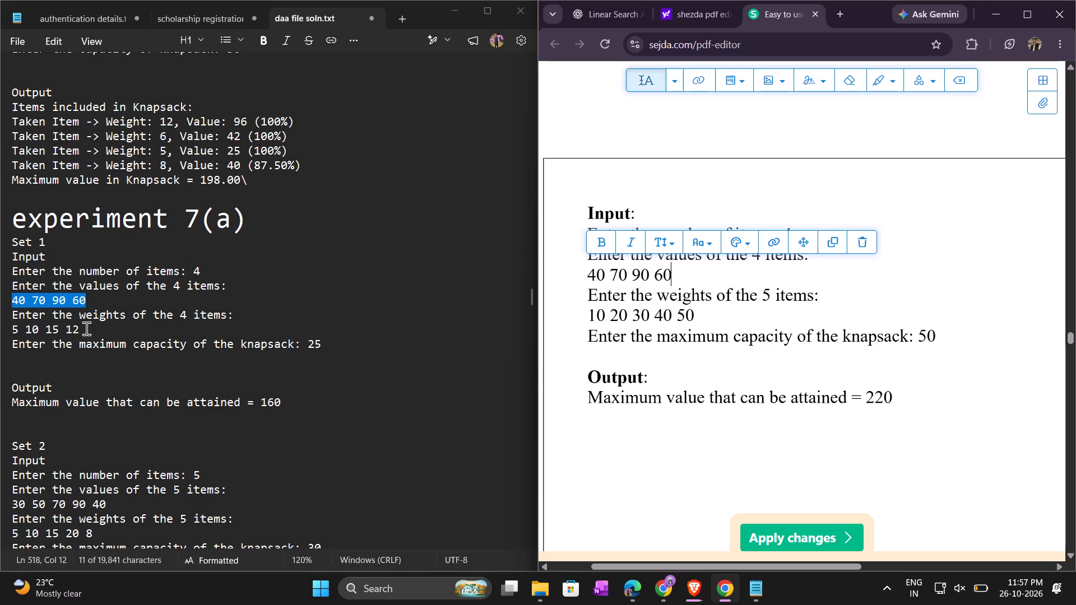
Replace the item weights line in the experiment 7(a) input with 5 10 15 12 copied from the Notepad Set 1.
left_click_drag(86, 328, 0, 323)
key("ctrl+c")
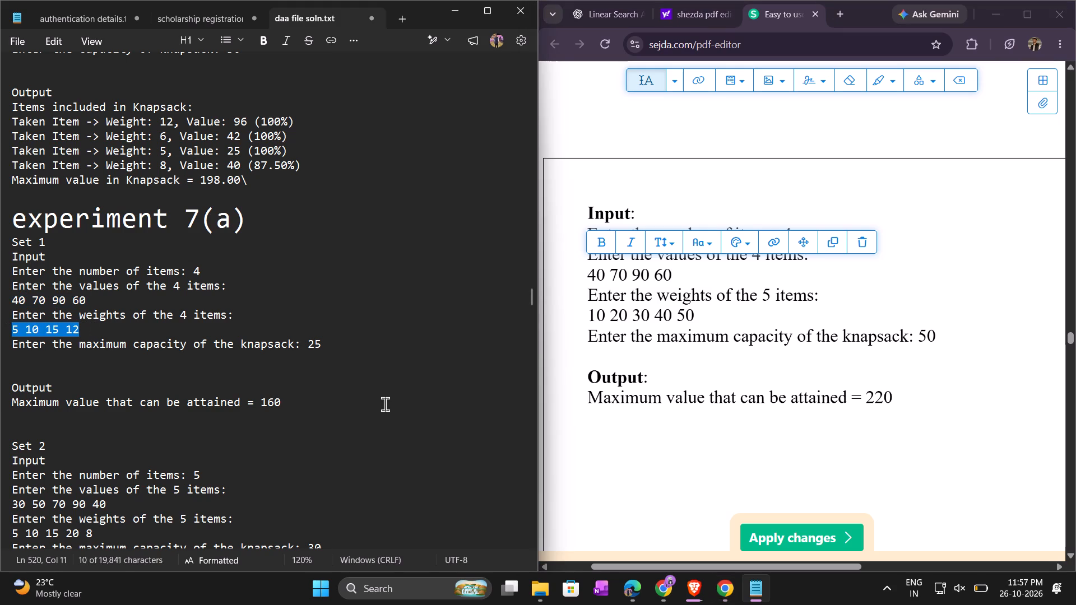
left_click(634, 320)
key("ctrl+a")
key("ctrl+v")
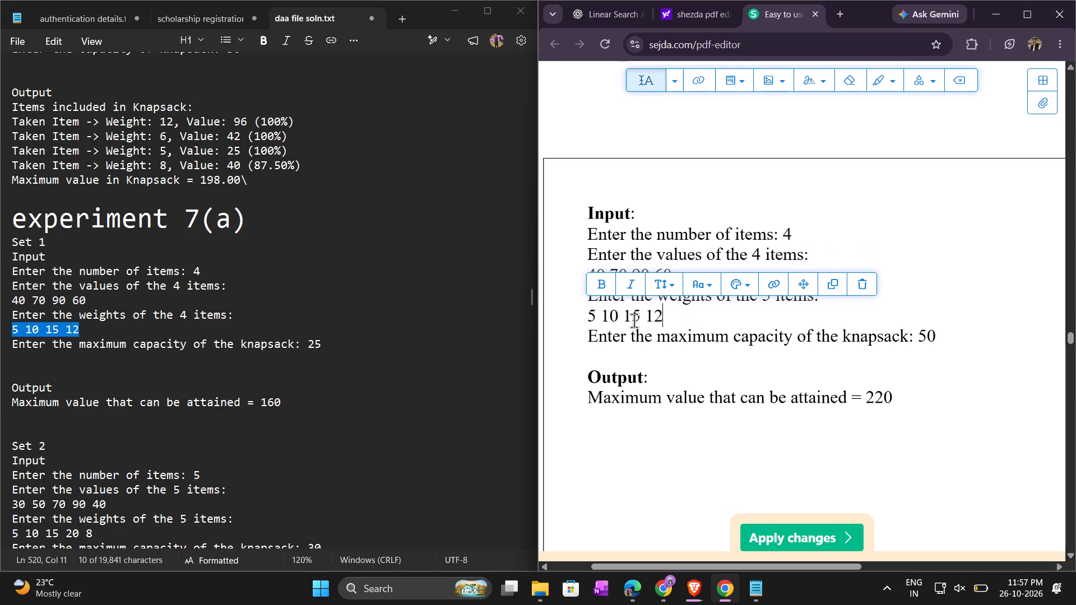
Set the maximum capacity of the knapsack in the experiment 7(a) input to 25.
left_click(933, 339)
left_click(933, 339)
key("BackSpace")
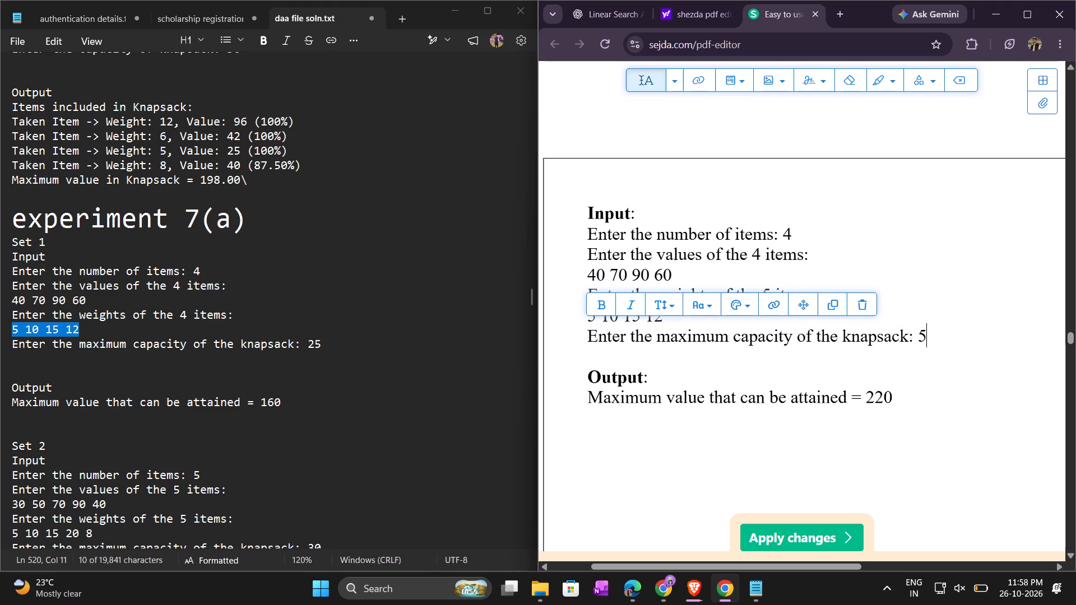
key("Left")
key("2")
Set the maximum attainable value in the experiment 7(a) output to 160.
left_click(888, 396)
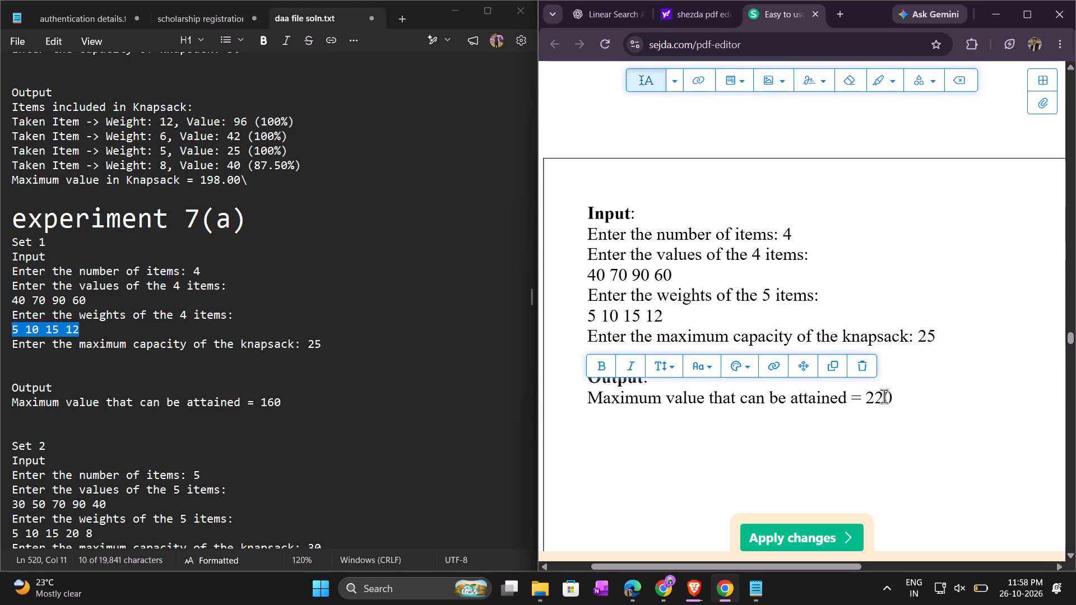
left_click(884, 396)
key("BackSpace")
key("BackSpace")
type("16")
Replace the first string in the experiment 7(b) input with ABCDE copied from the Notepad Set 1.
scroll(683, 406, "down", 3)
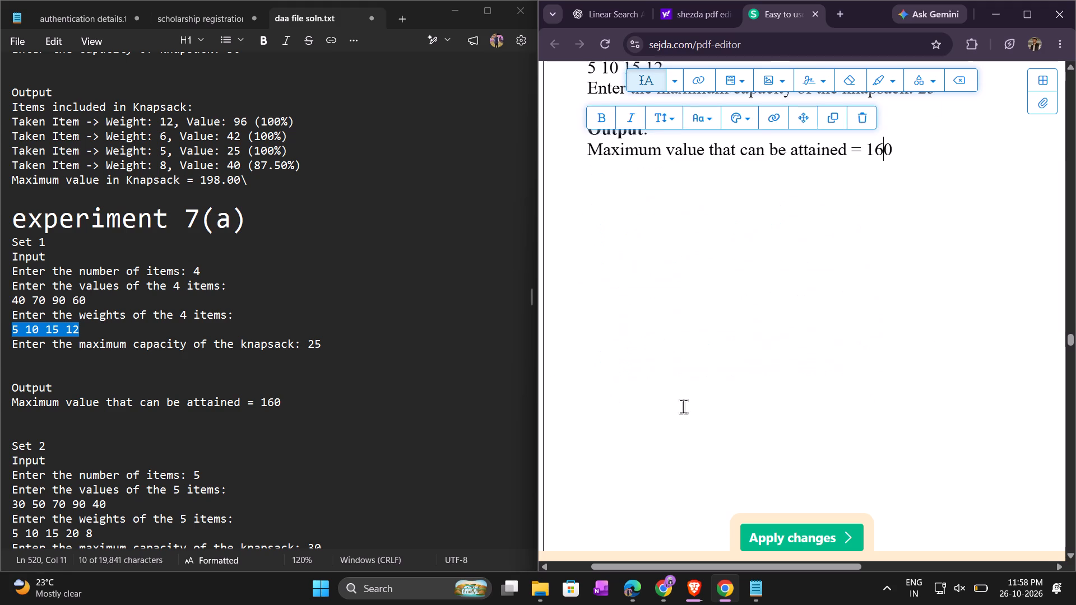
scroll(683, 406, "down", 7)
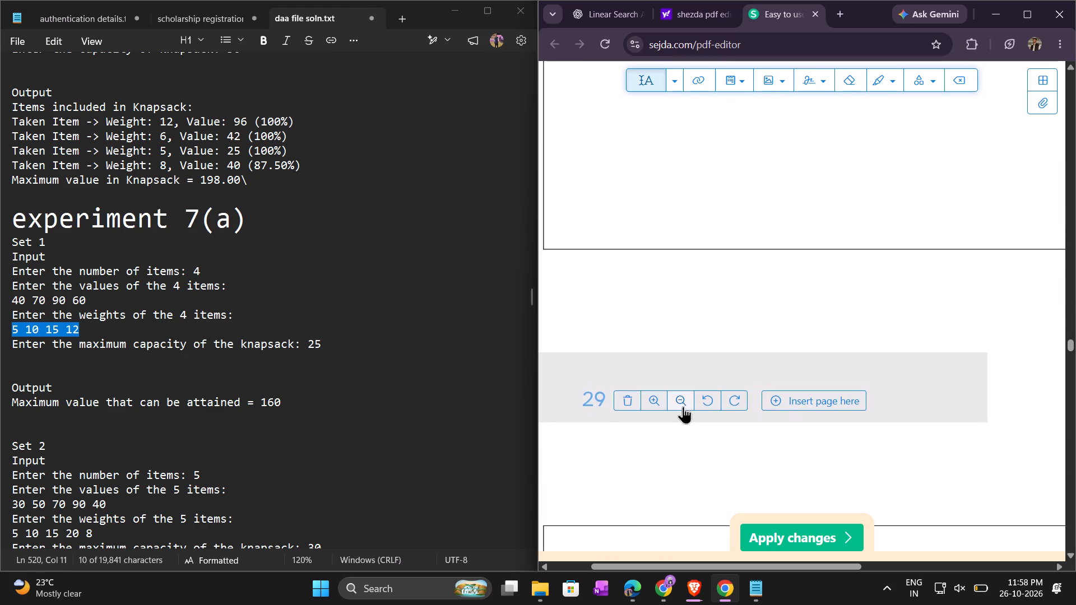
scroll(683, 406, "down", 7)
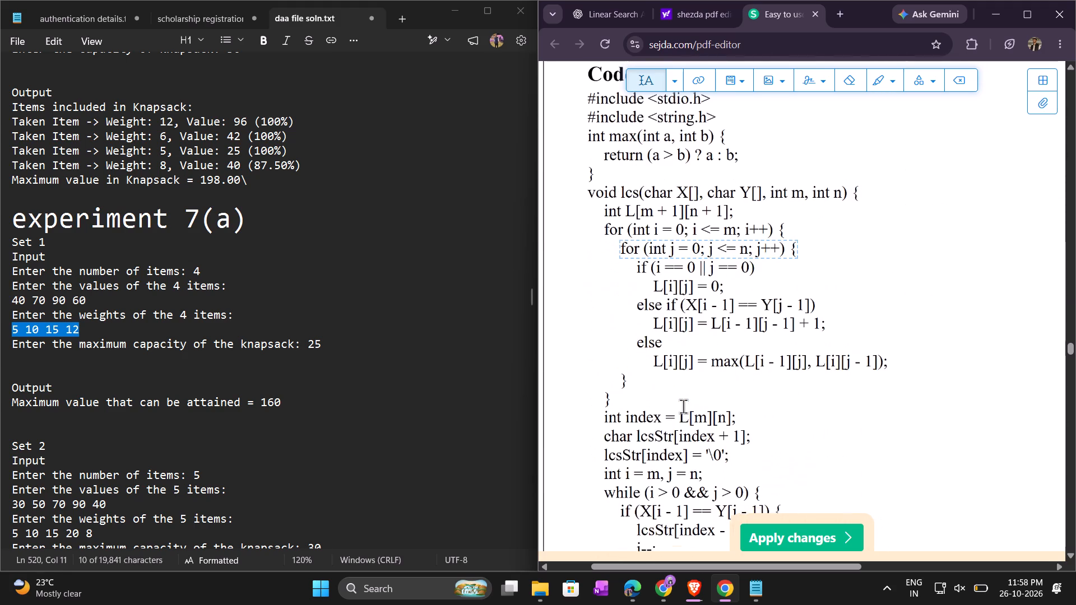
scroll(683, 406, "down", 7)
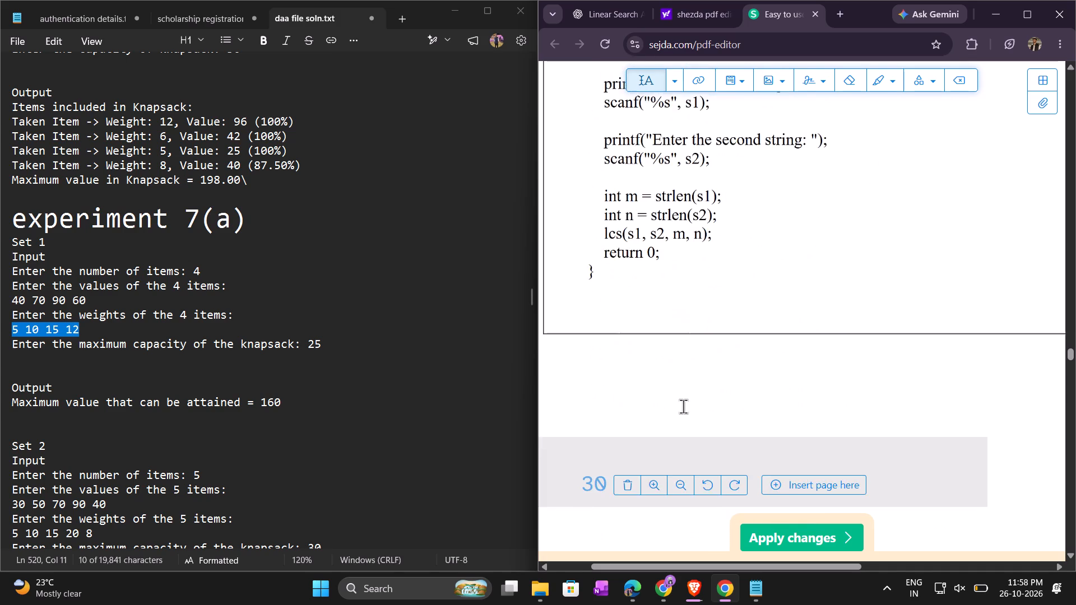
scroll(683, 406, "down", 5)
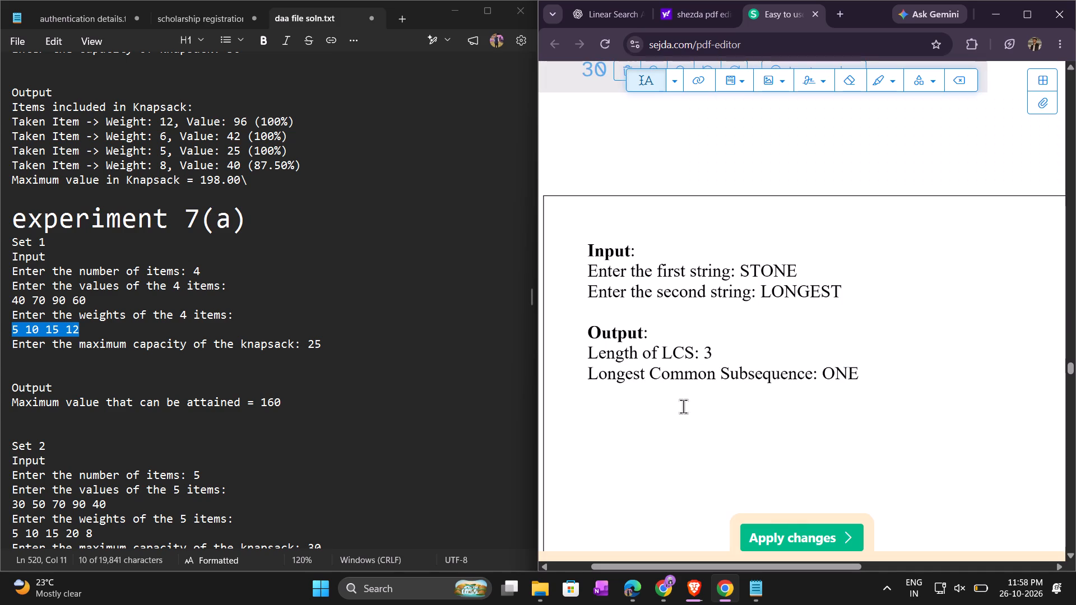
scroll(261, 509, "down", 1)
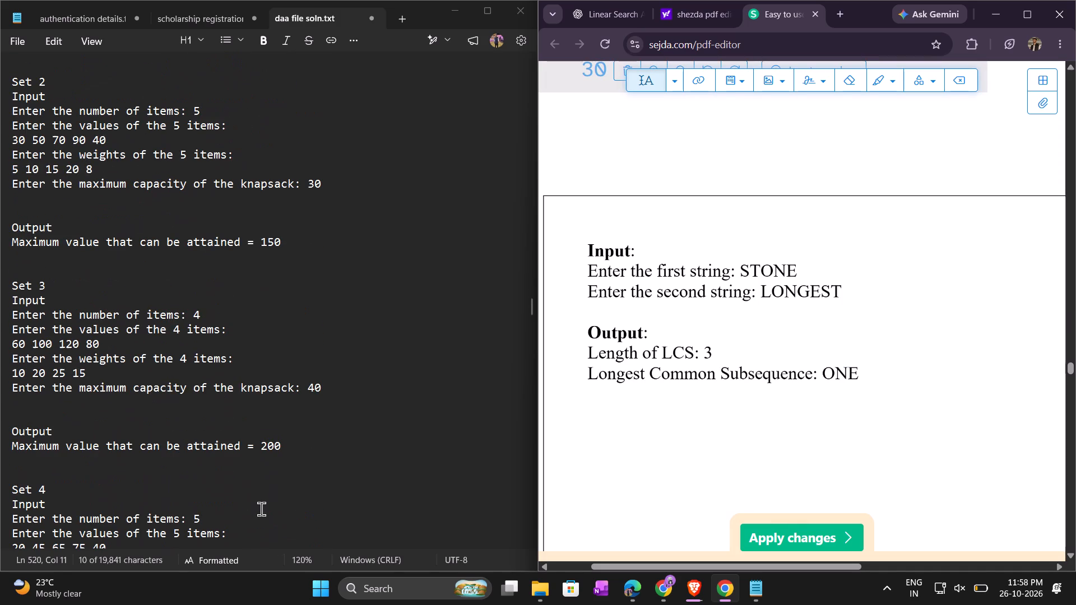
scroll(261, 509, "down", 2)
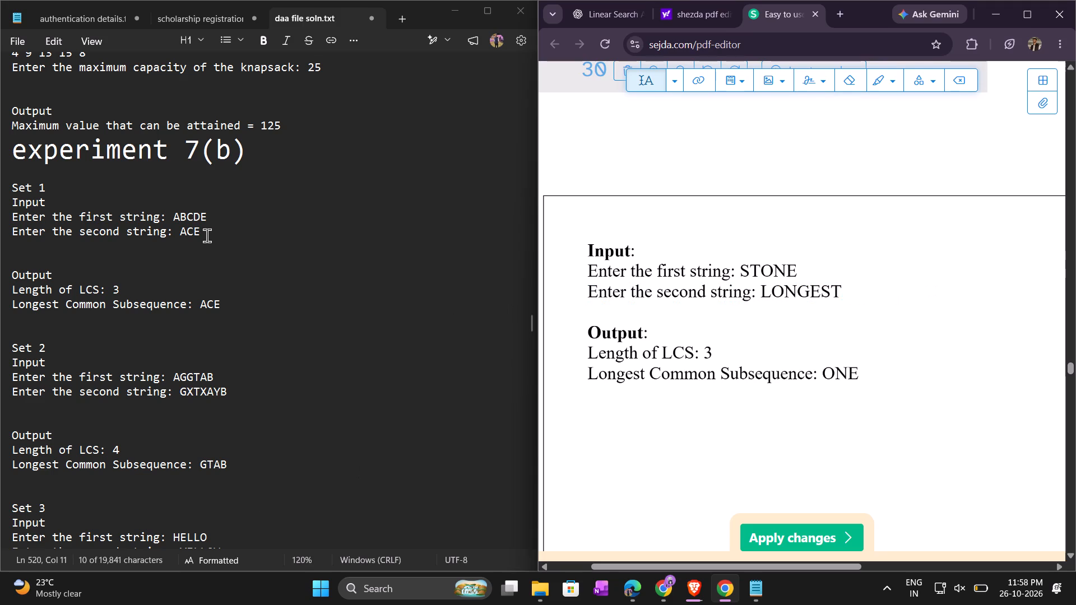
left_click_drag(176, 217, 207, 216)
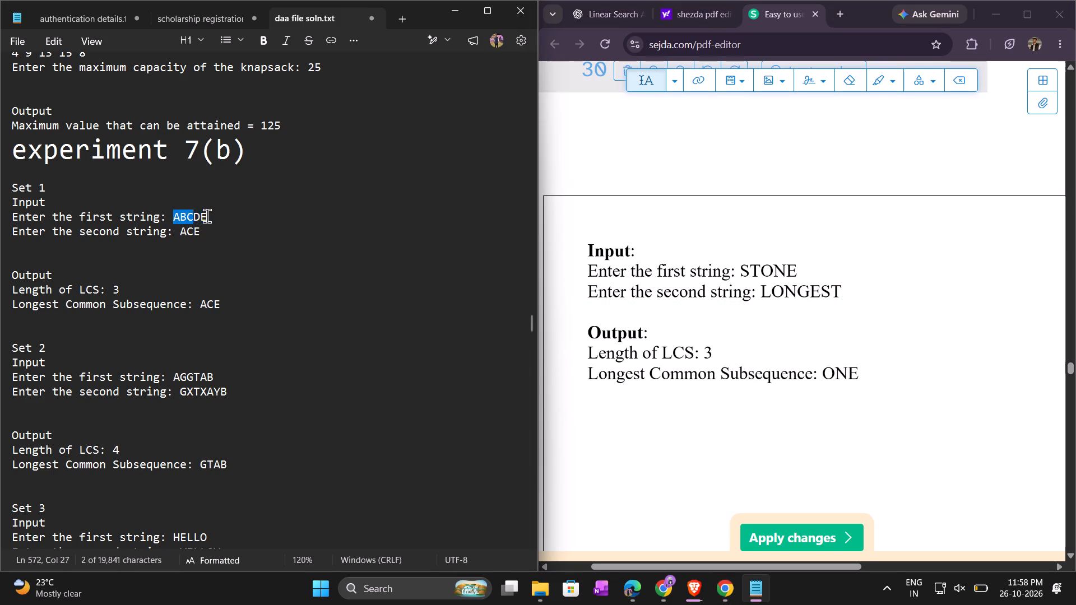
left_click_drag(207, 216, 211, 215)
key("ctrl+c")
left_click(759, 262)
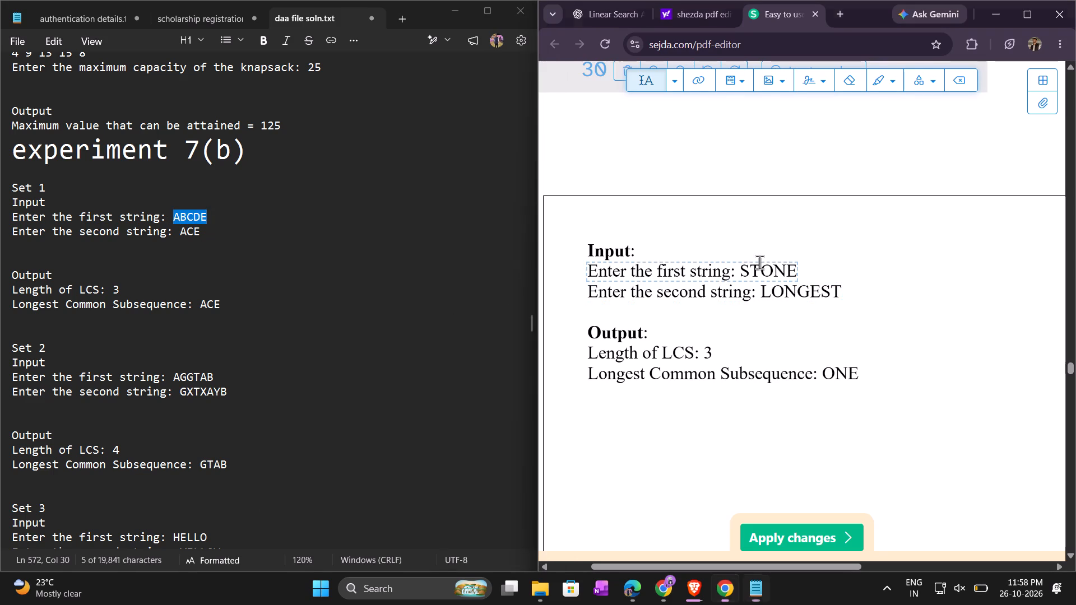
left_click(745, 266)
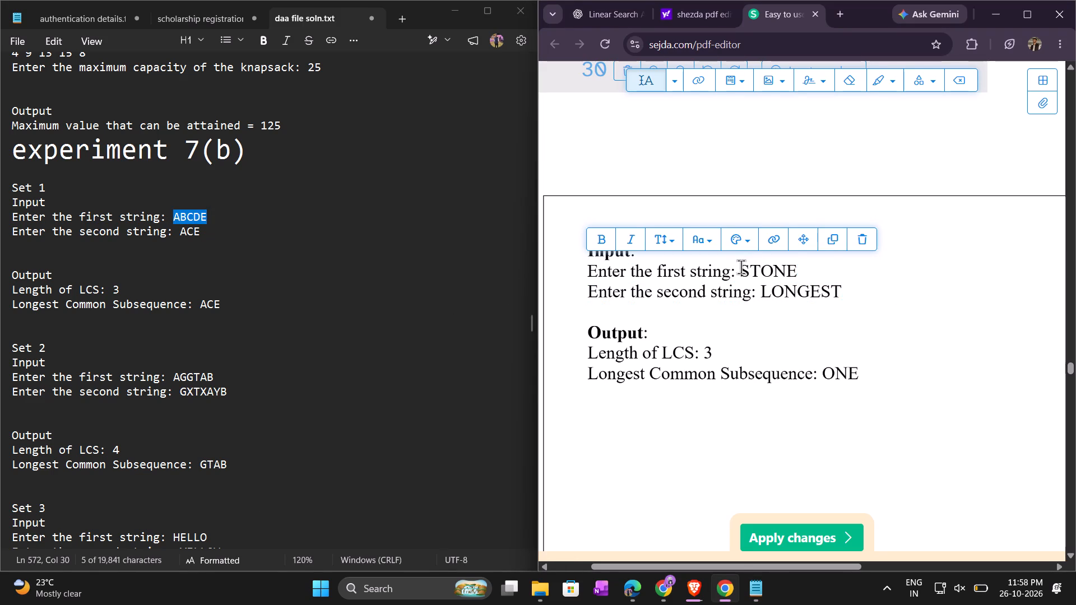
left_click_drag(741, 267, 807, 274)
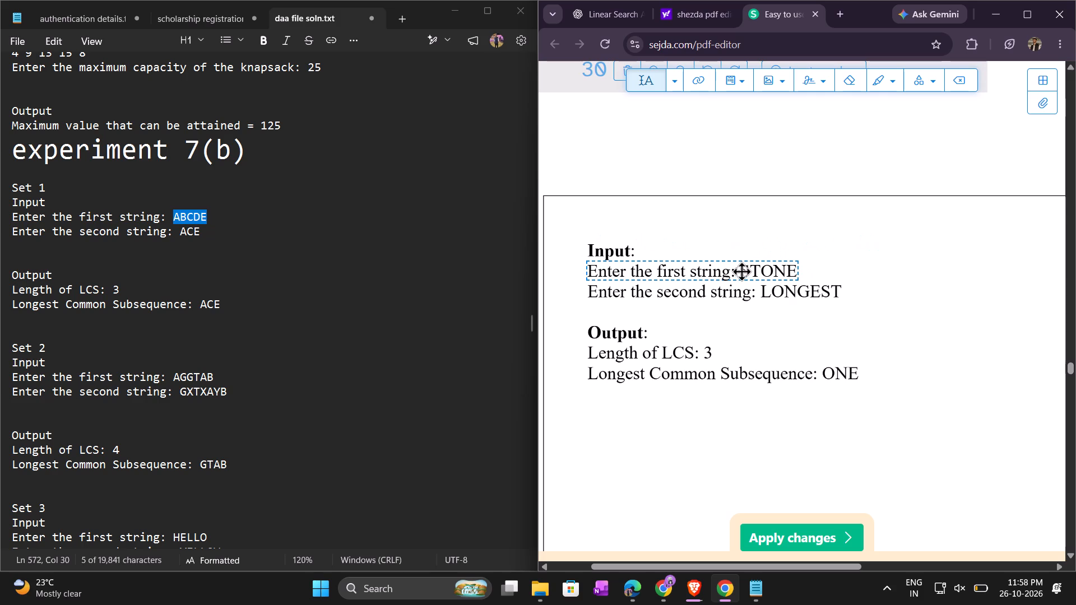
left_click(741, 271)
left_click_drag(741, 271, 797, 274)
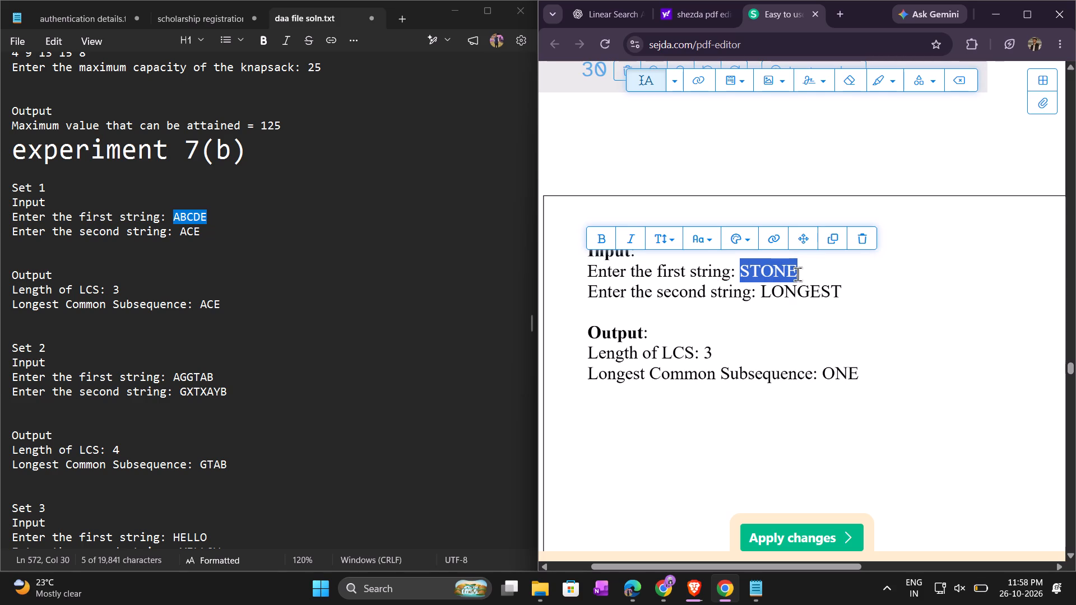
key("ctrl+v")
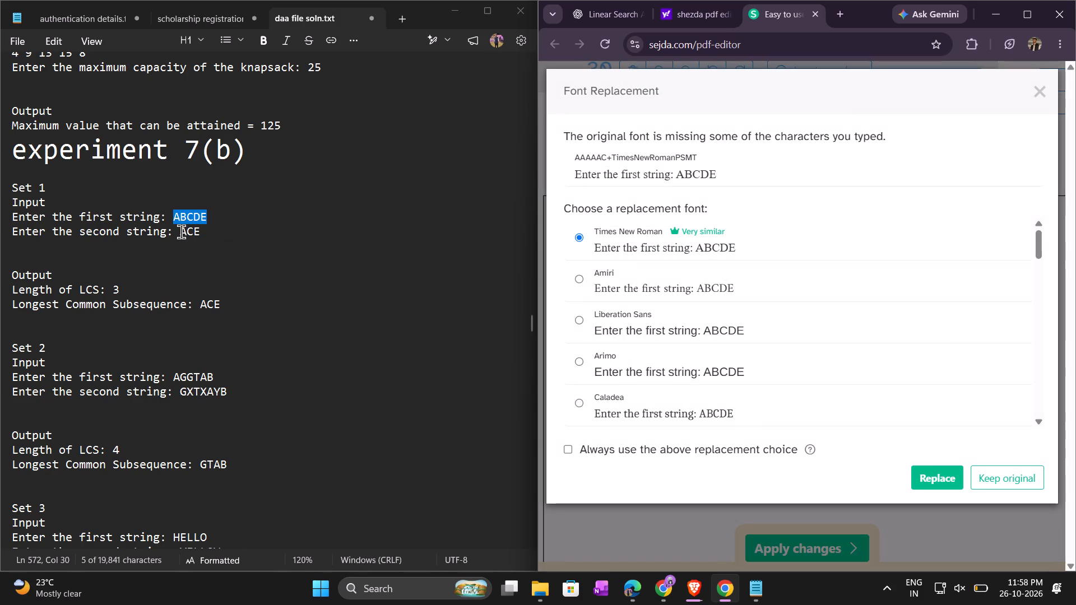
Replace the second string in the experiment 7(b) input with ACE copied from the Notepad Set 1, keeping the original font for both strings.
left_click_drag(181, 231, 214, 232)
key("ctrl+c")
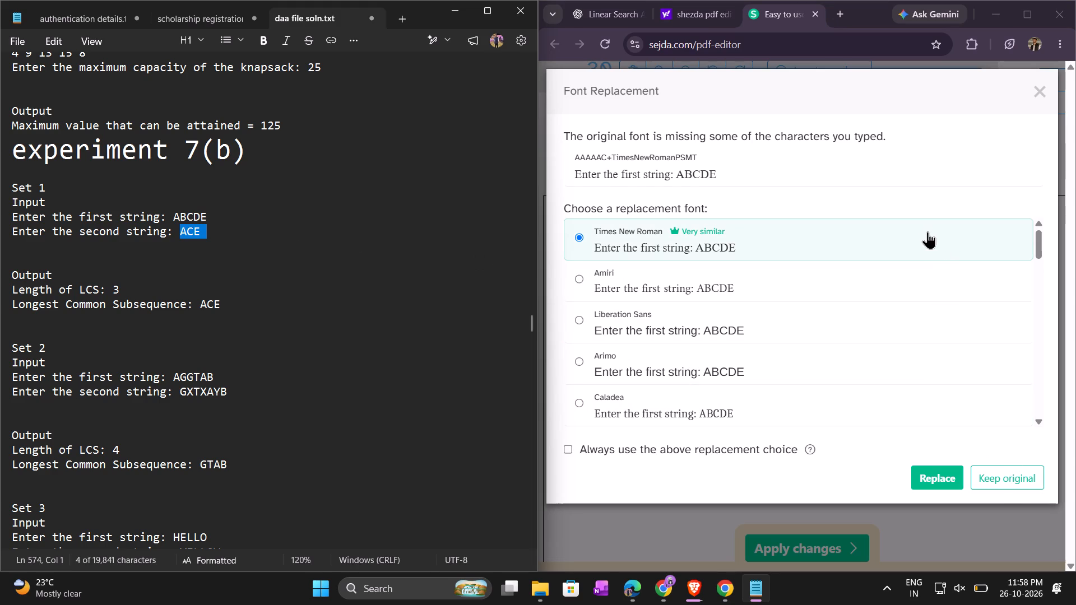
left_click(999, 474)
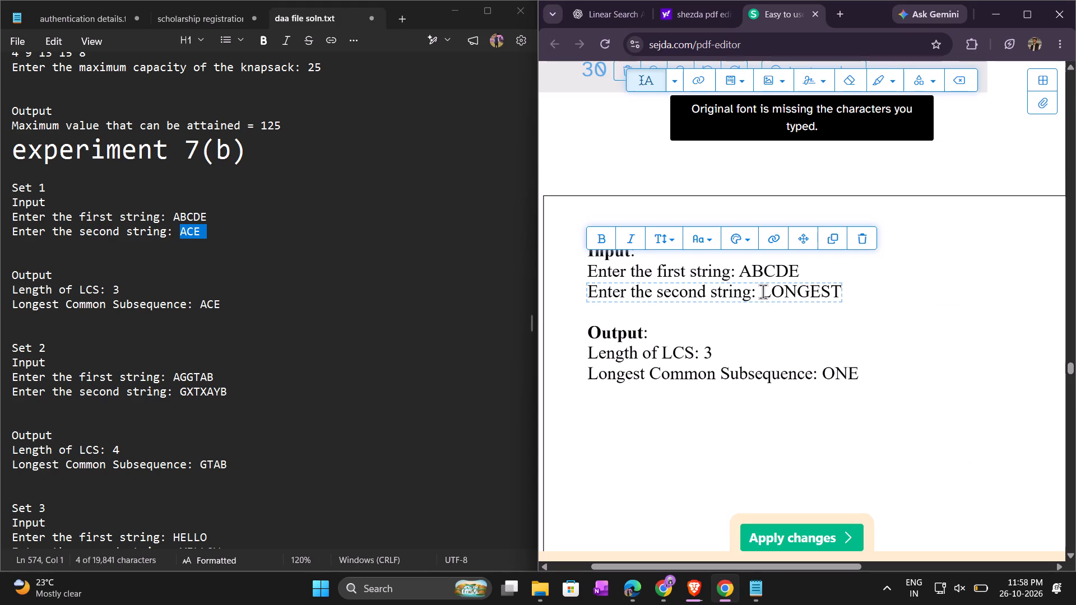
left_click_drag(763, 291, 837, 295)
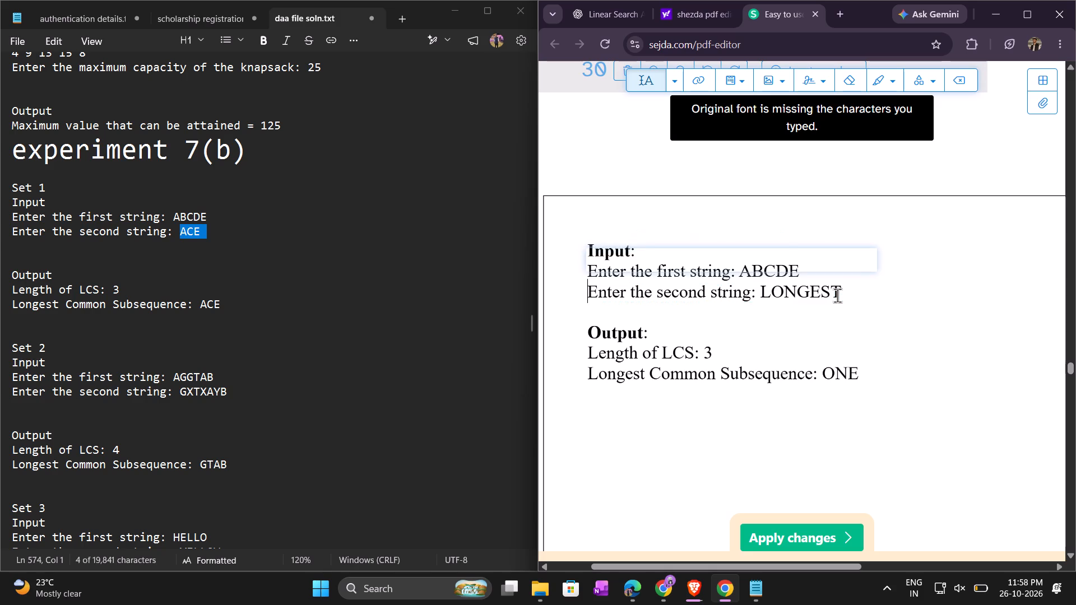
key("ctrl+v")
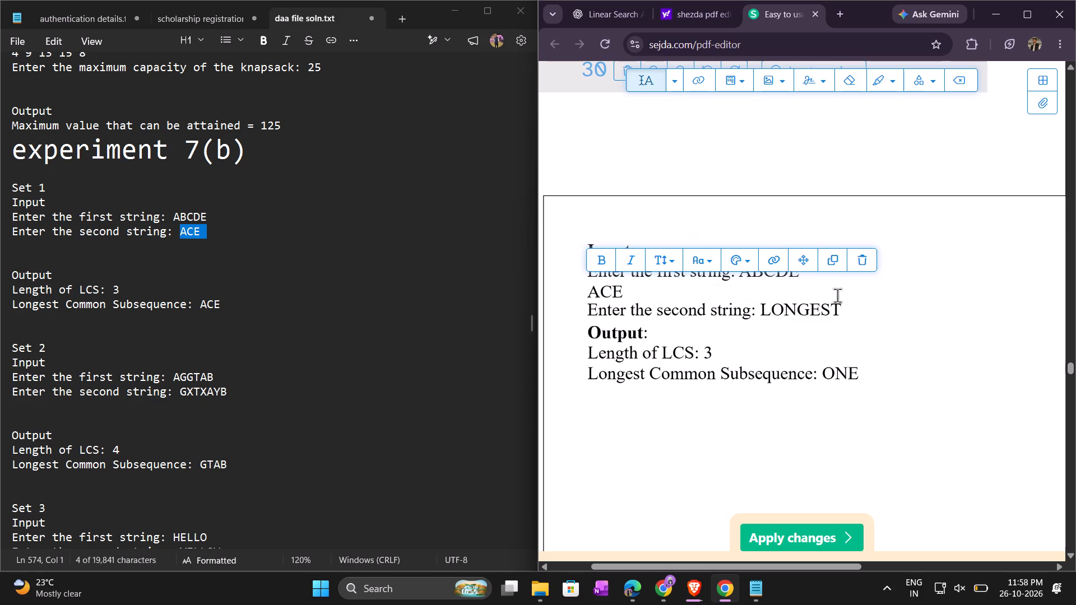
key("ctrl+z")
left_click(999, 480)
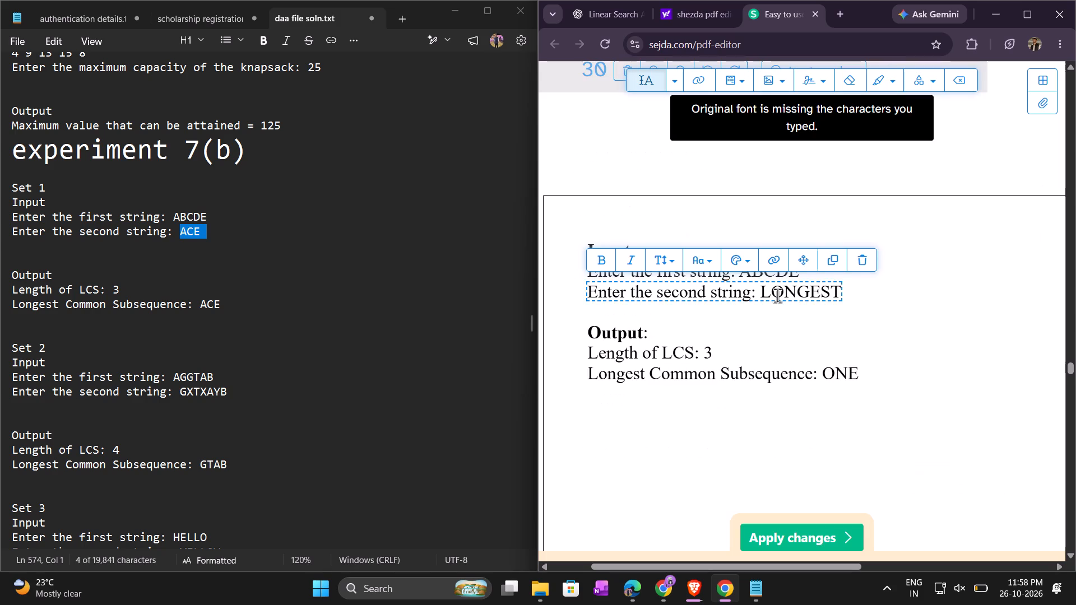
left_click(777, 295)
left_click(763, 290)
left_click_drag(763, 290, 765, 290)
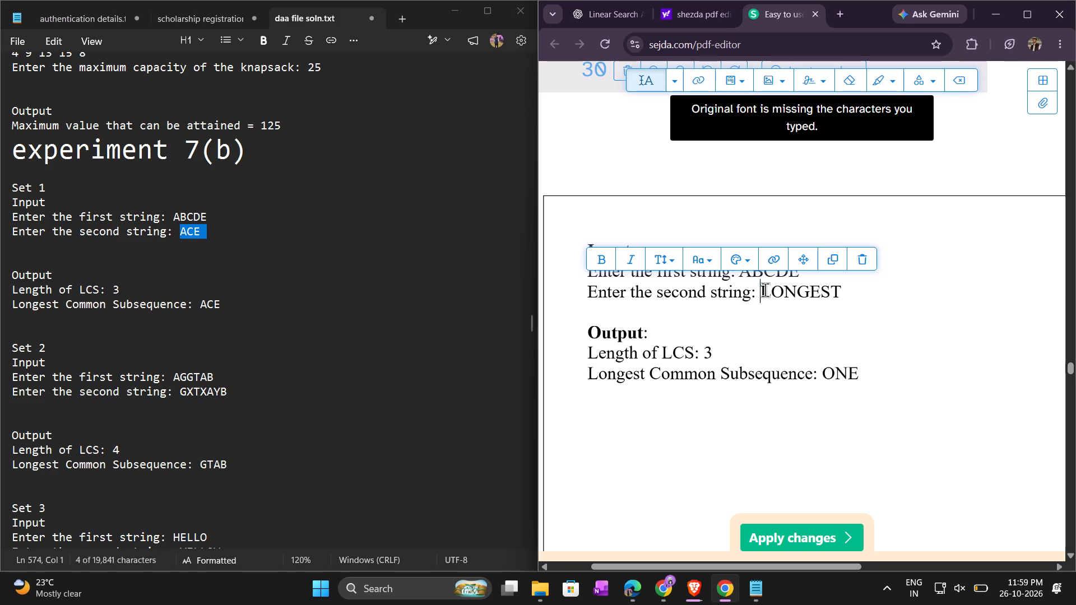
left_click_drag(765, 290, 838, 295)
key("ctrl+v")
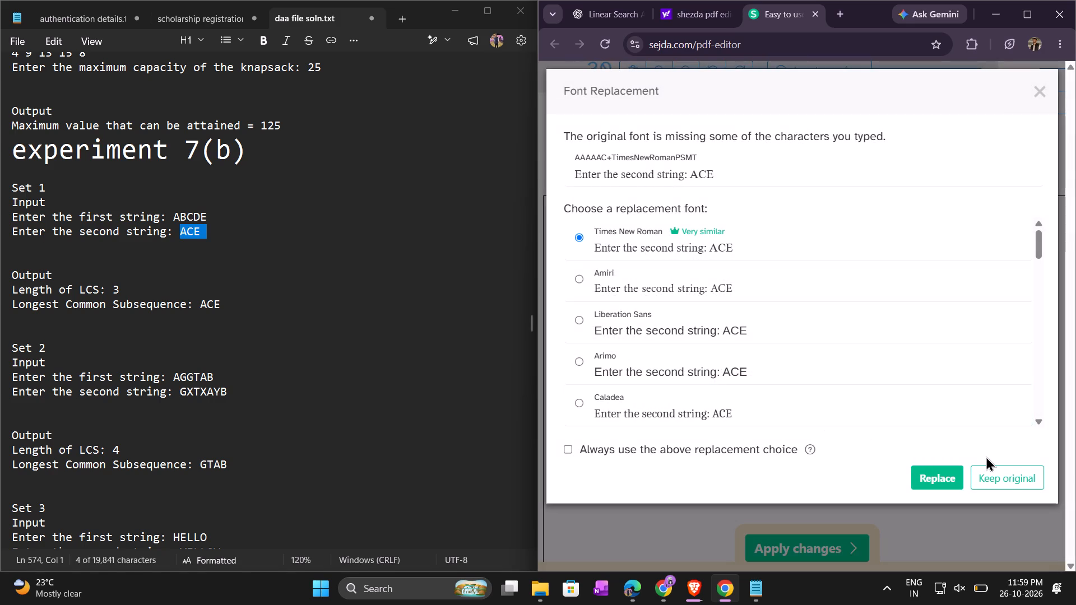
left_click(1008, 476)
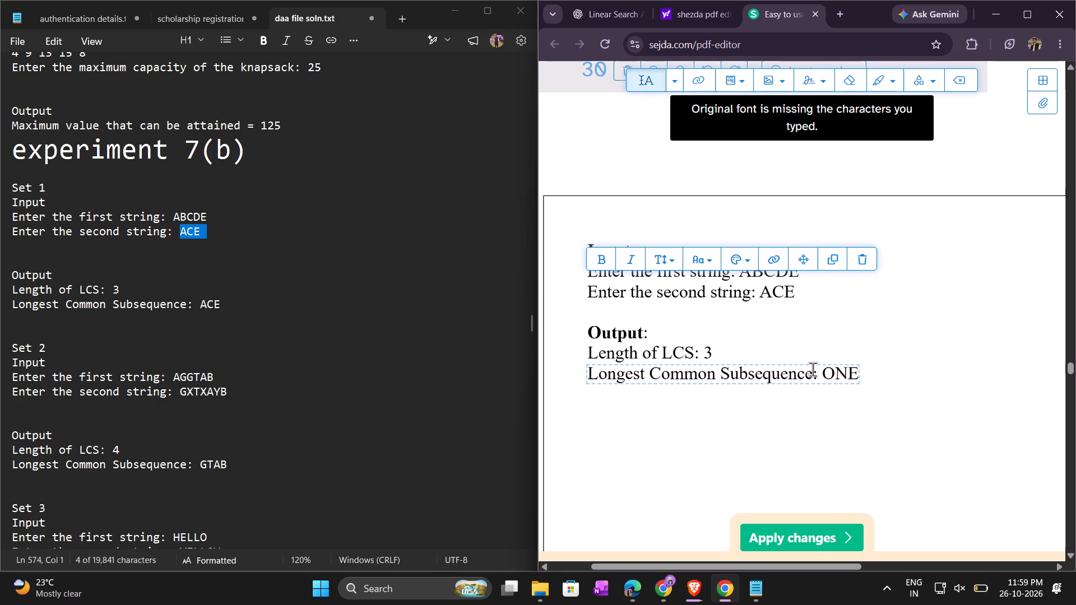
Replace the longest common subsequence in the experiment 7(b) output with the copied ACE, keeping the original font.
left_click_drag(828, 376, 841, 376)
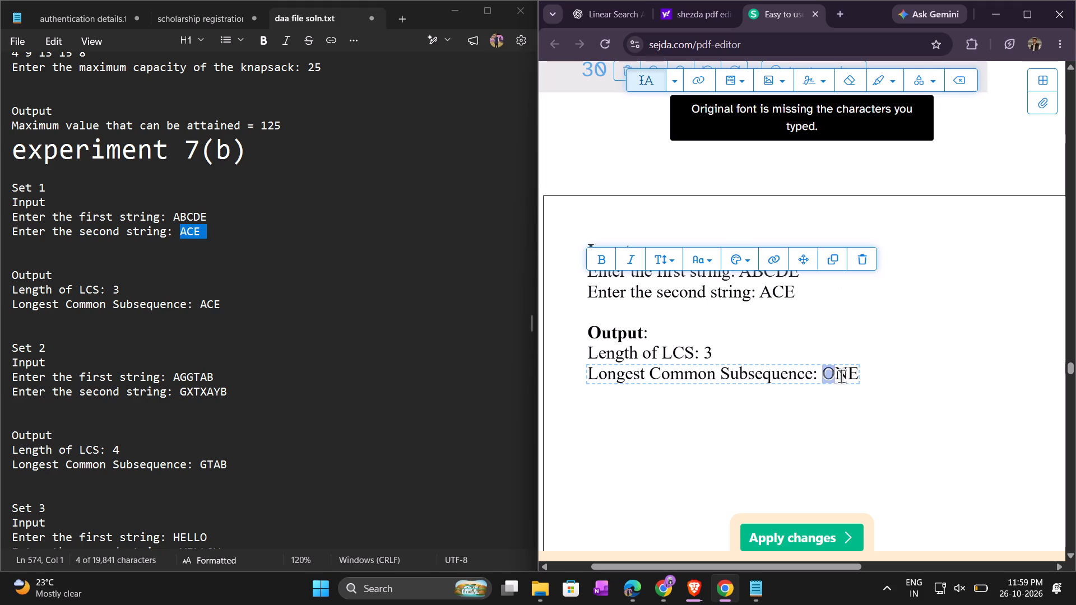
left_click_drag(841, 376, 852, 376)
left_click(852, 376)
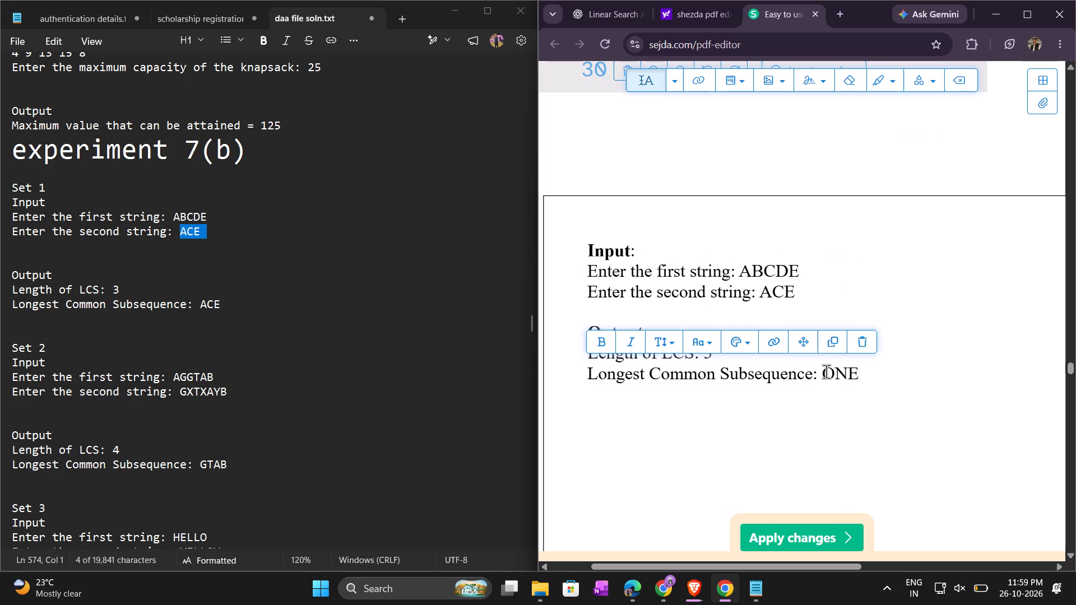
left_click(822, 375)
left_click_drag(822, 375, 865, 371)
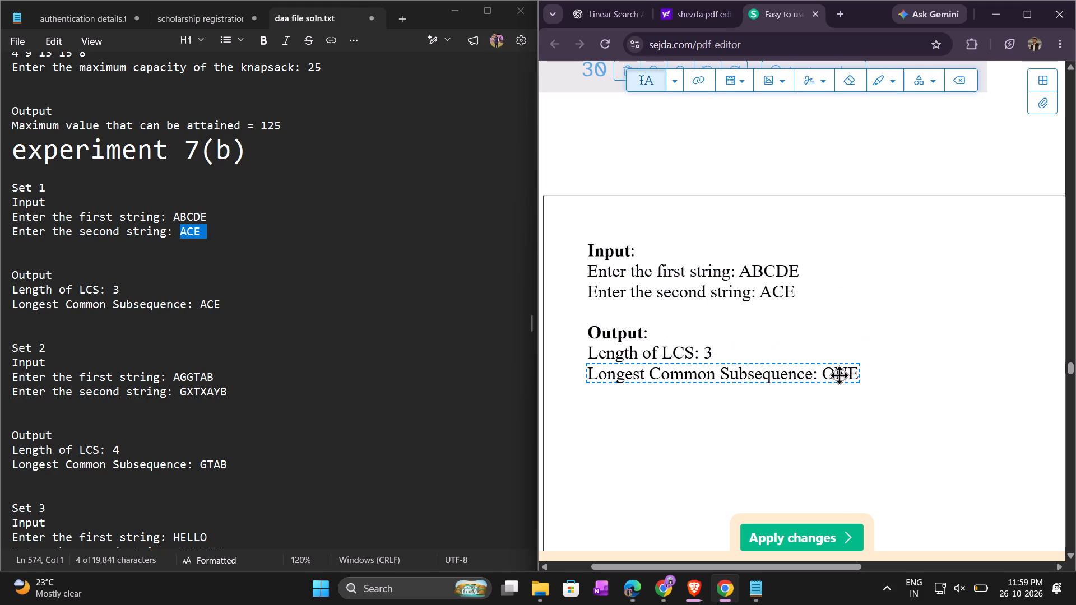
left_click(834, 375)
left_click(814, 374)
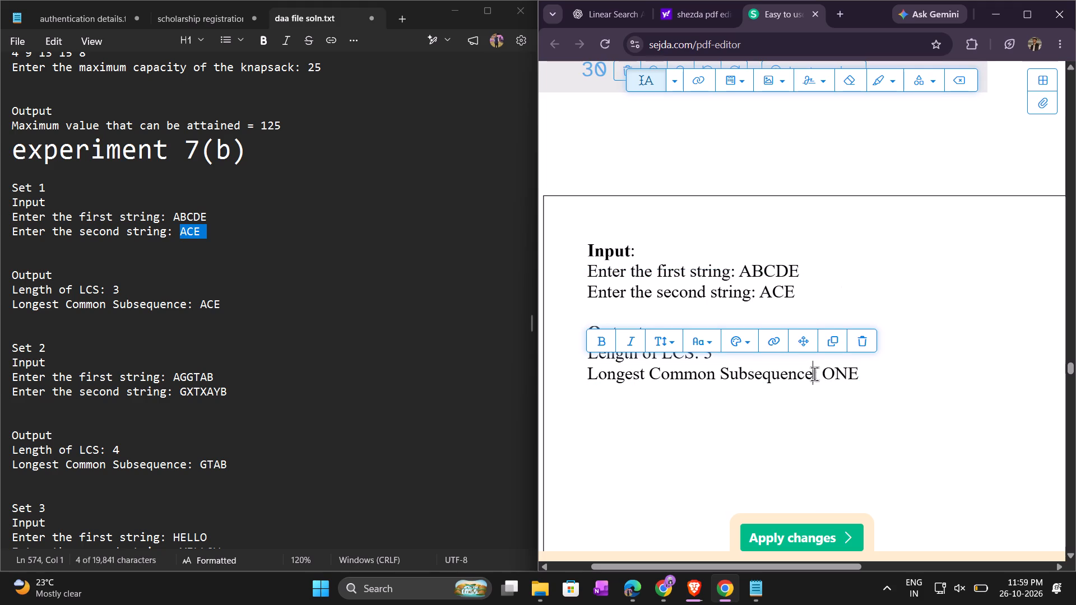
left_click_drag(822, 374, 867, 374)
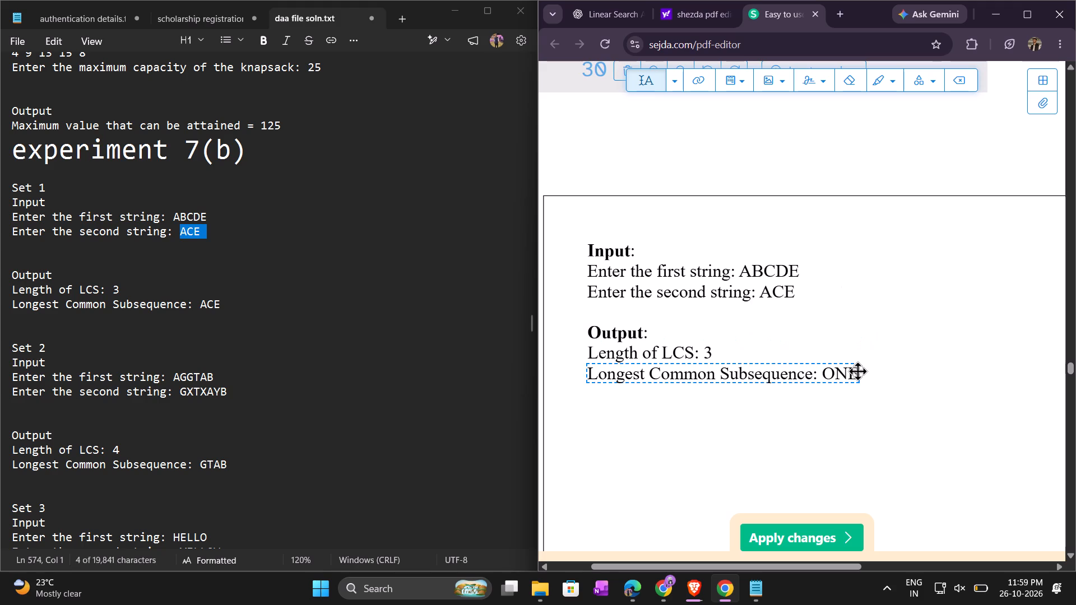
left_click(857, 371)
left_click(852, 371)
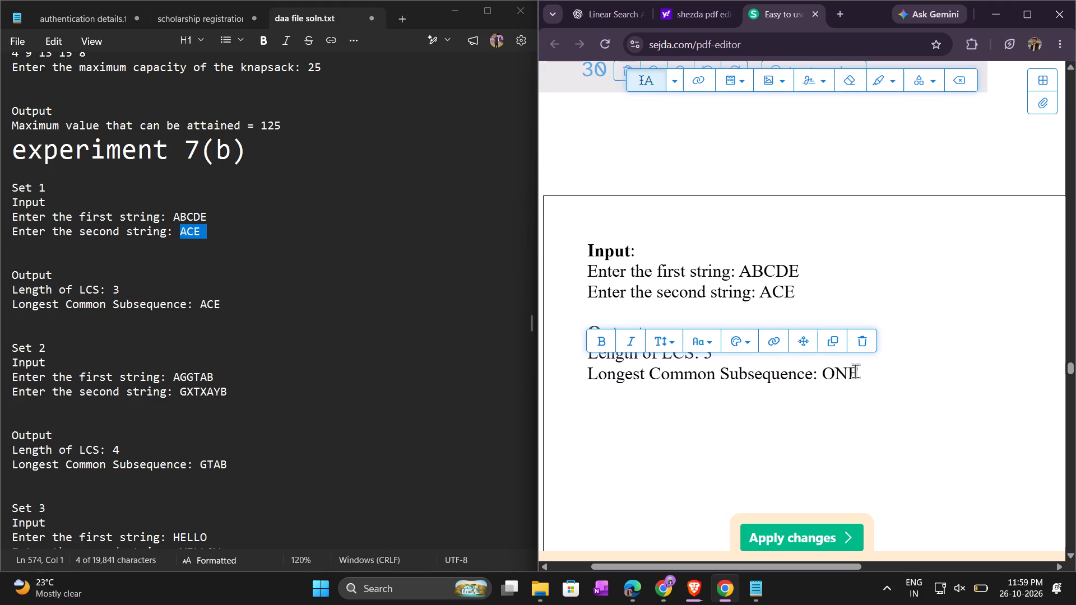
left_click(855, 371)
left_click_drag(855, 371, 826, 372)
key("ctrl+v")
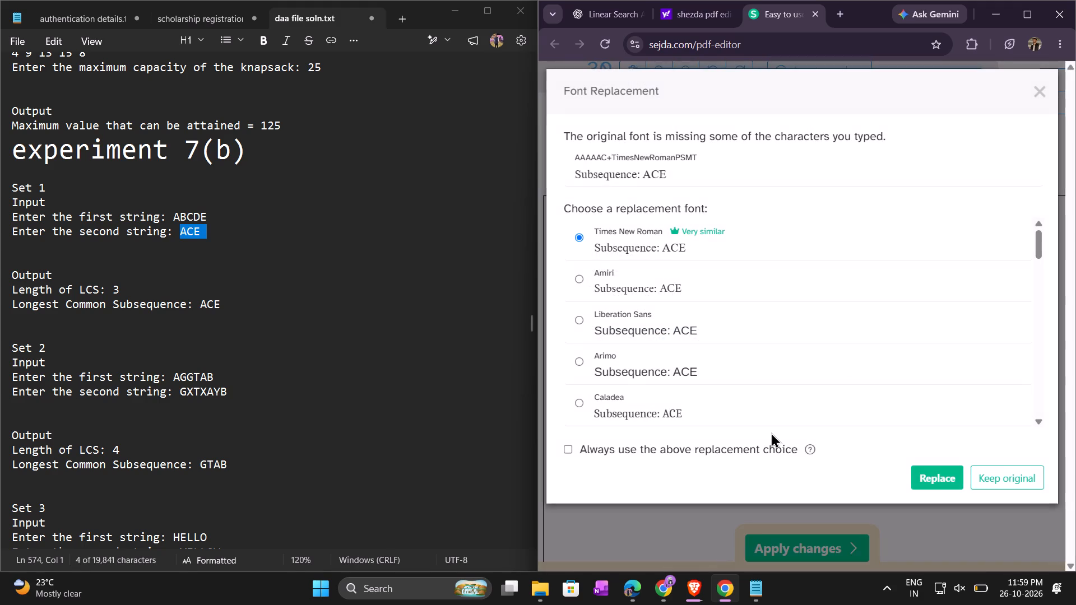
left_click(991, 474)
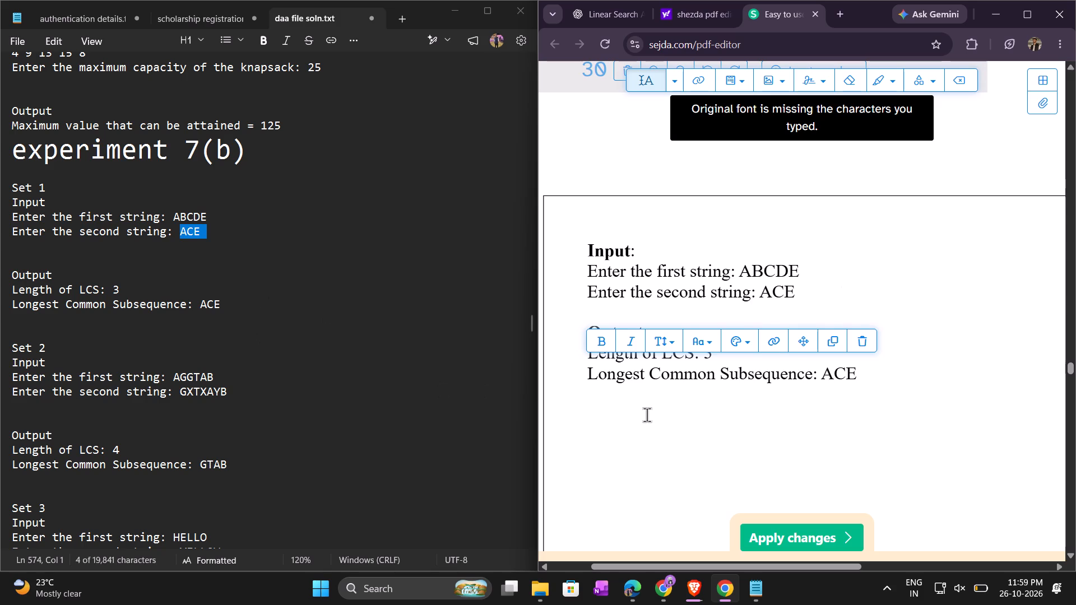
Set the number of vertices in the experiment 8(a) Kruskal's algorithm input to 5, matching the Notepad Set 1.
scroll(647, 415, "down", 2)
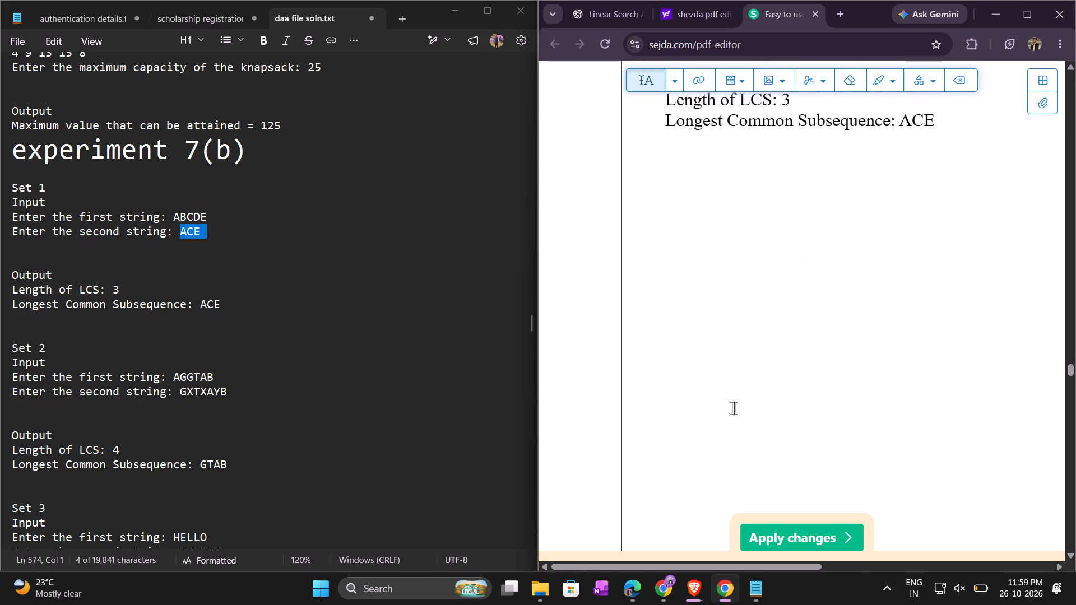
scroll(734, 408, "down", 3)
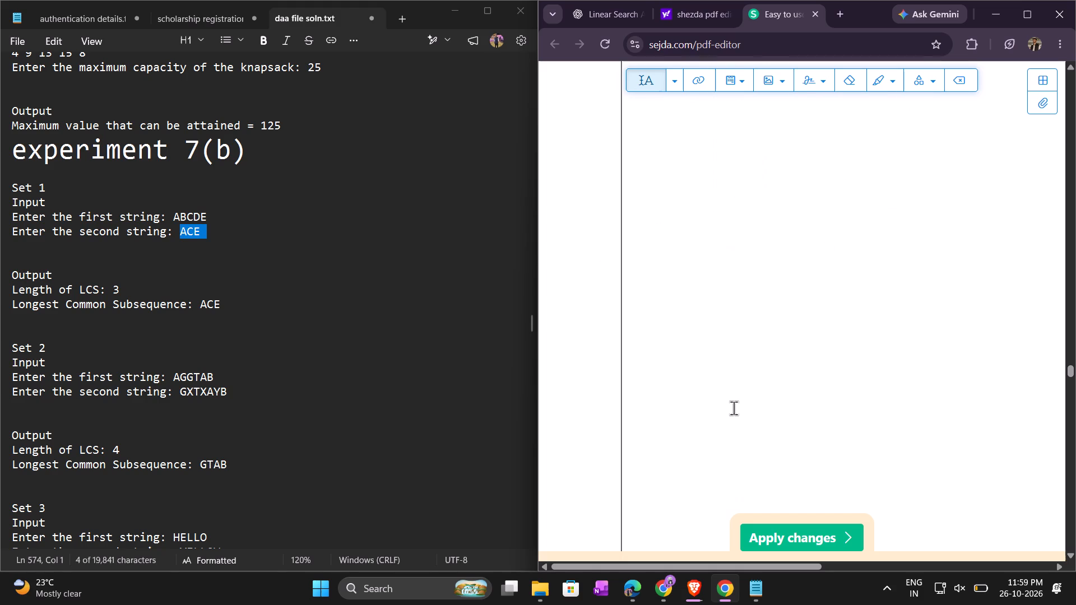
scroll(734, 408, "down", 7)
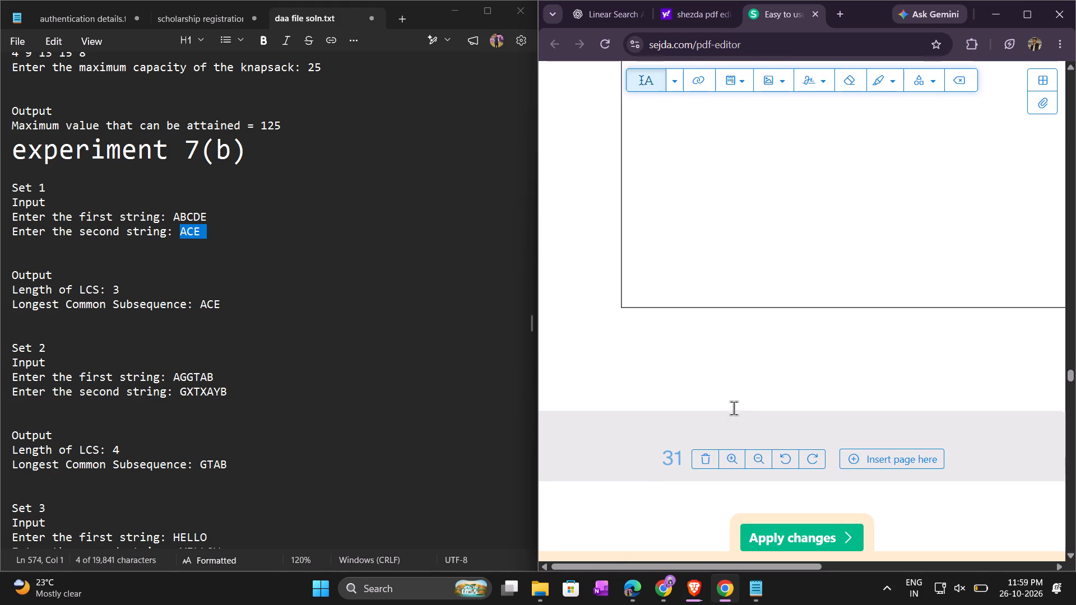
scroll(734, 408, "down", 3)
scroll(734, 408, "left", 2)
scroll(477, 458, "down", 2)
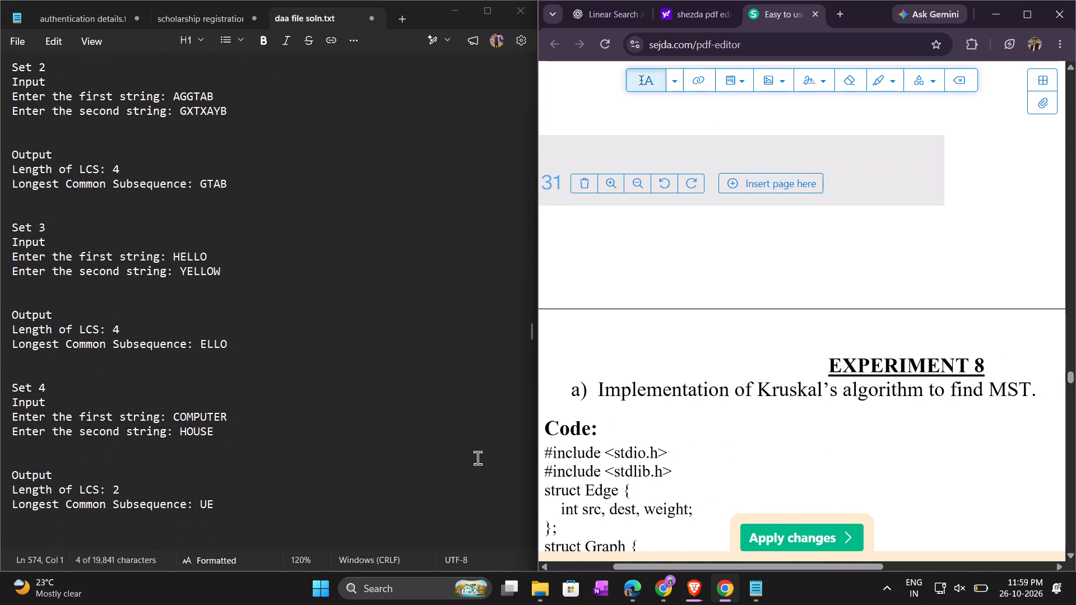
scroll(477, 458, "down", 2)
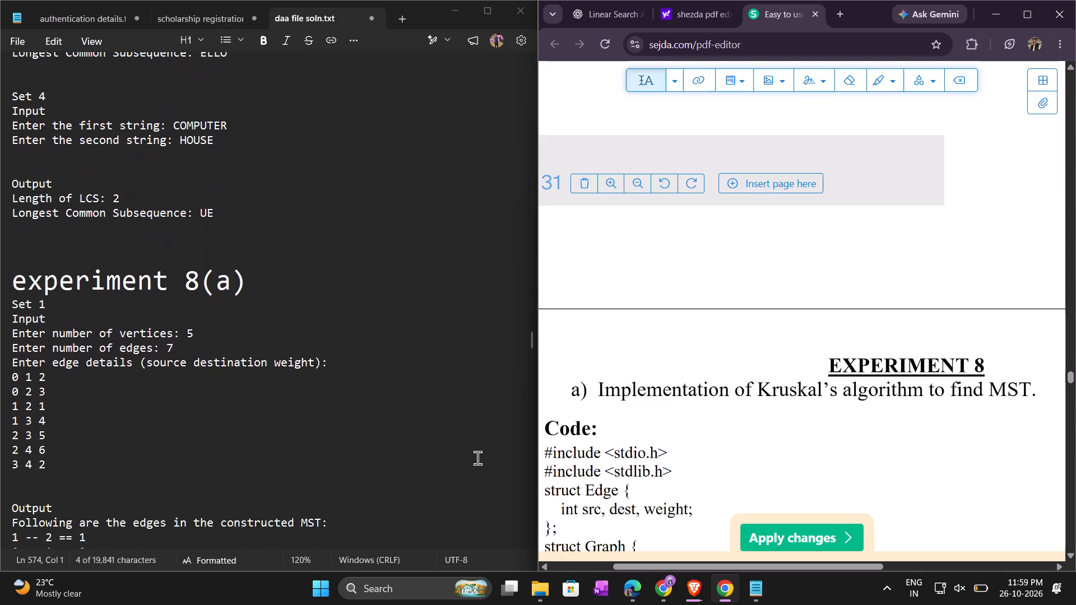
scroll(477, 458, "down", 1)
scroll(692, 445, "down", 4)
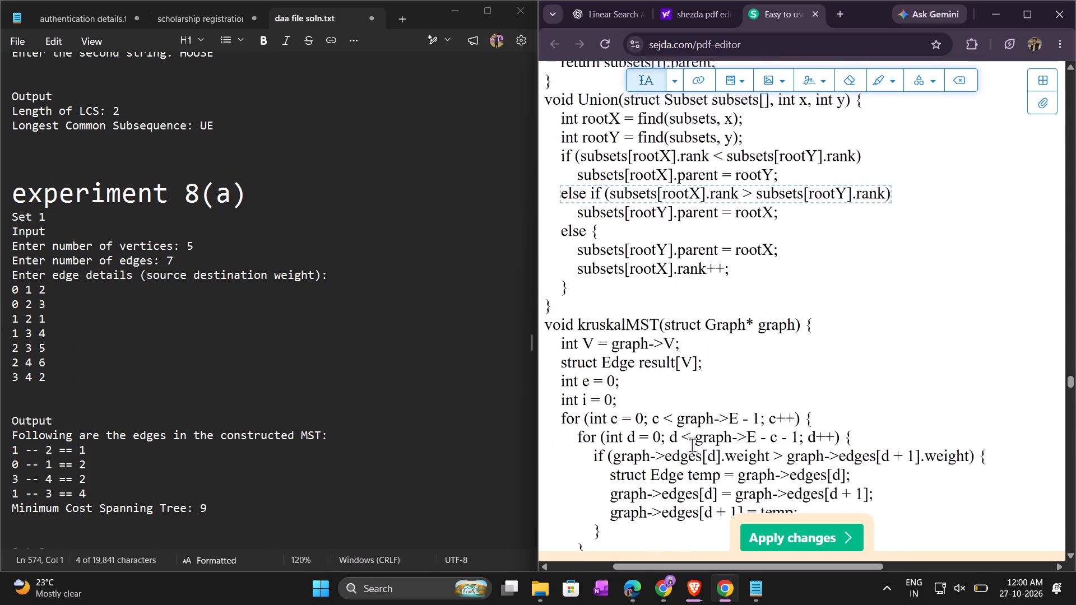
scroll(692, 445, "down", 8)
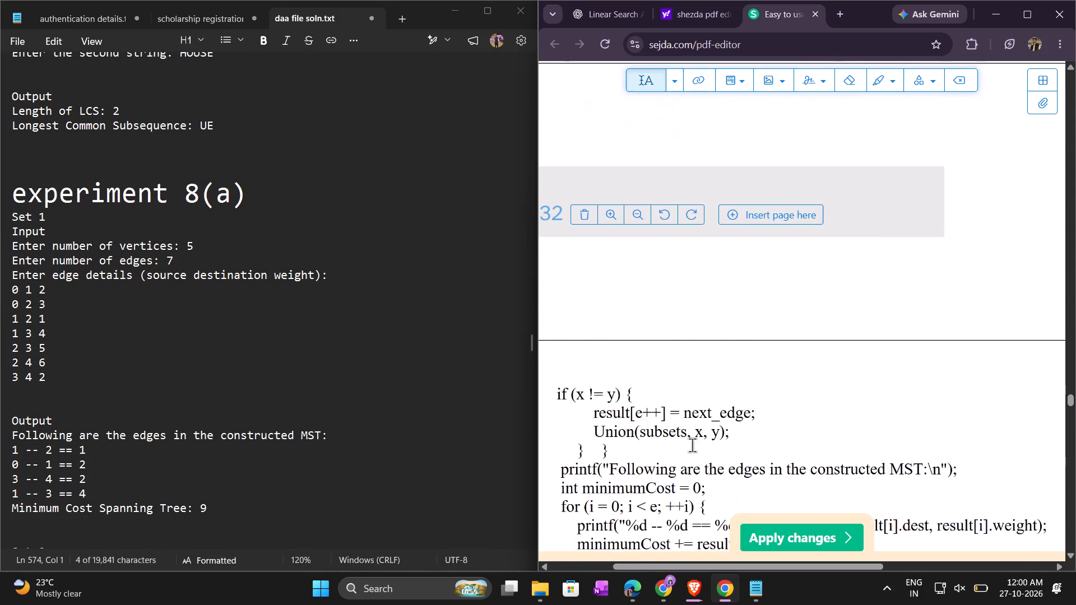
scroll(692, 445, "down", 7)
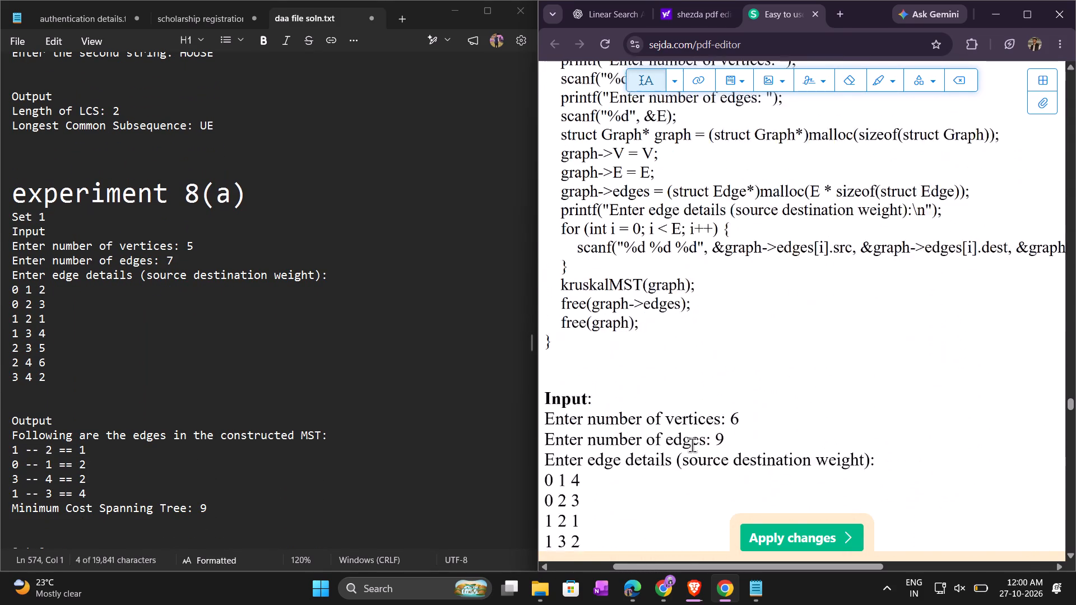
scroll(692, 445, "down", 3)
scroll(692, 445, "right", 1)
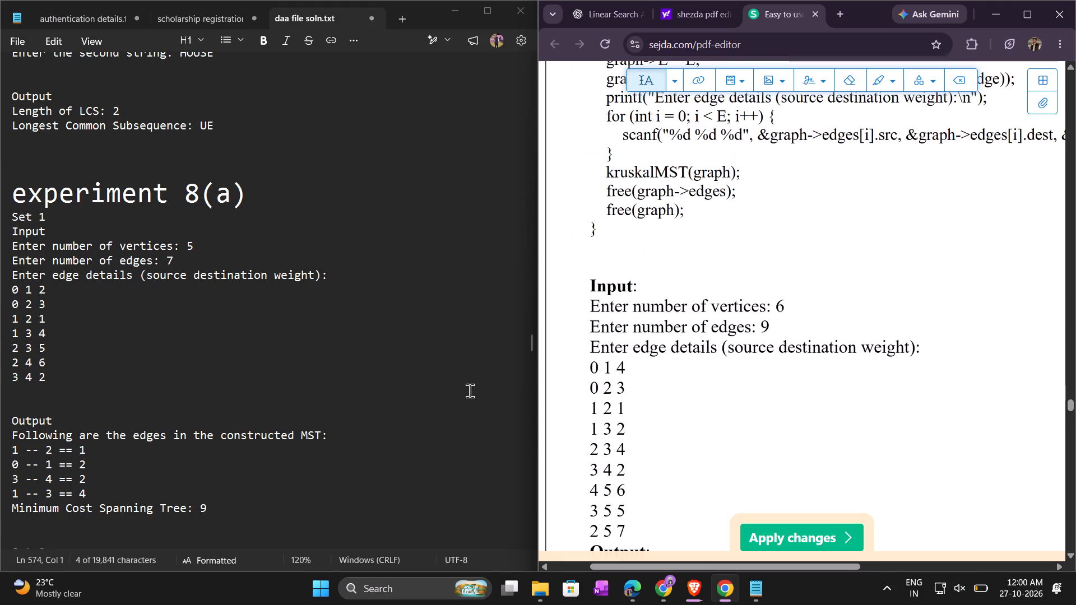
left_click(779, 305)
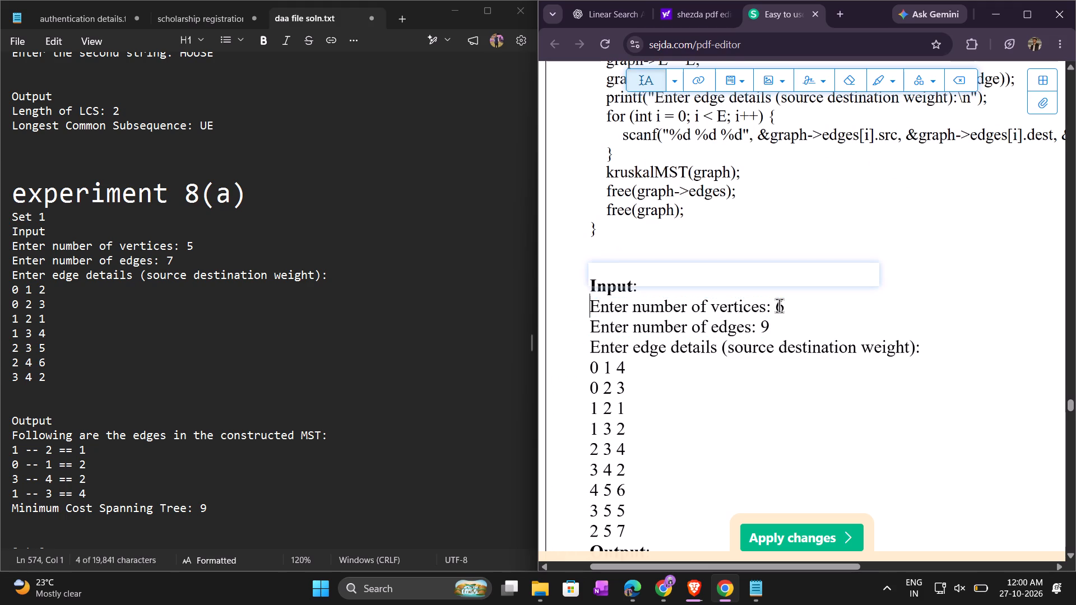
left_click(783, 305)
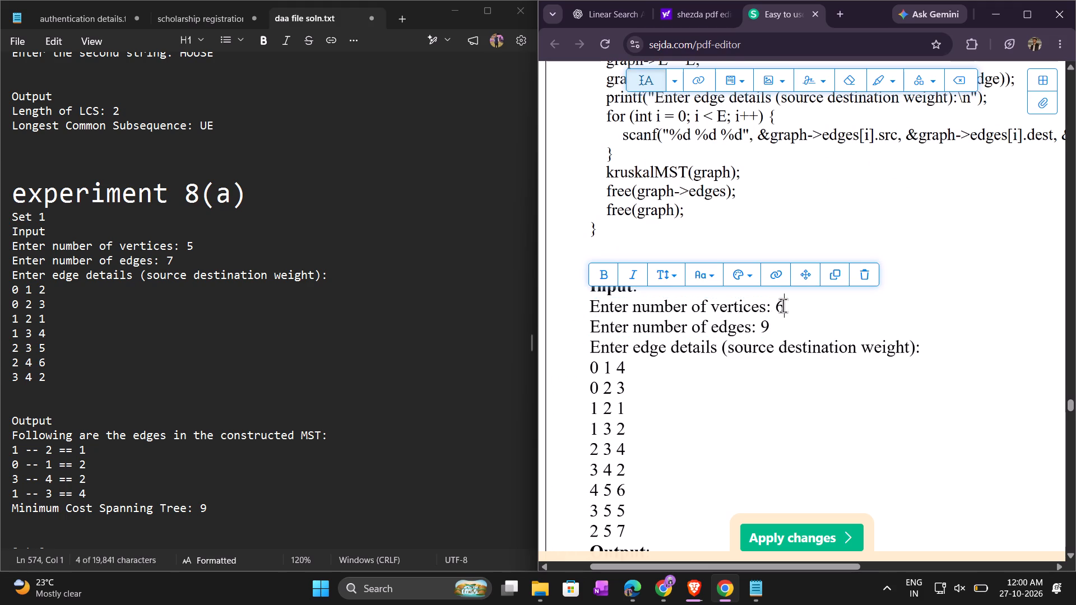
key("BackSpace")
key("5")
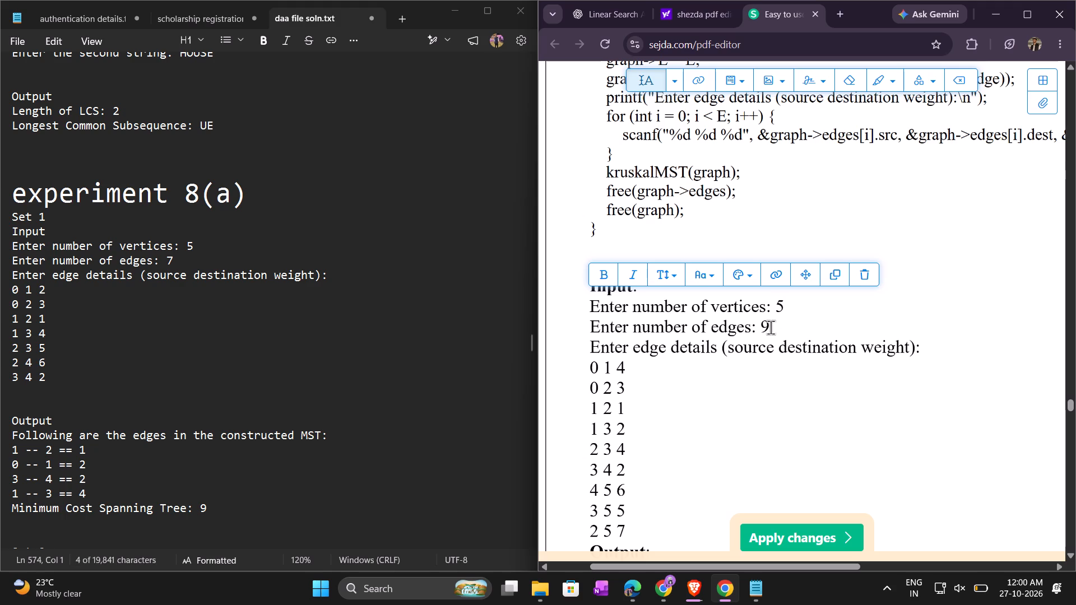
Set the number of edges in the experiment 8(a) input to 7, matching the Notepad Set 1.
left_click(771, 327)
key("BackSpace")
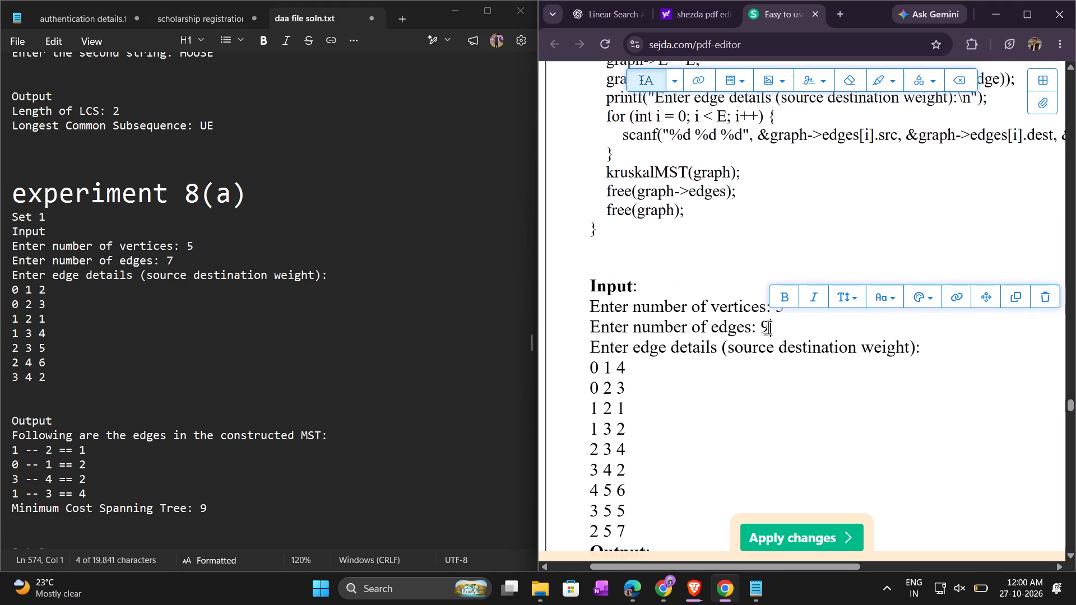
left_click(755, 327)
left_click(768, 325)
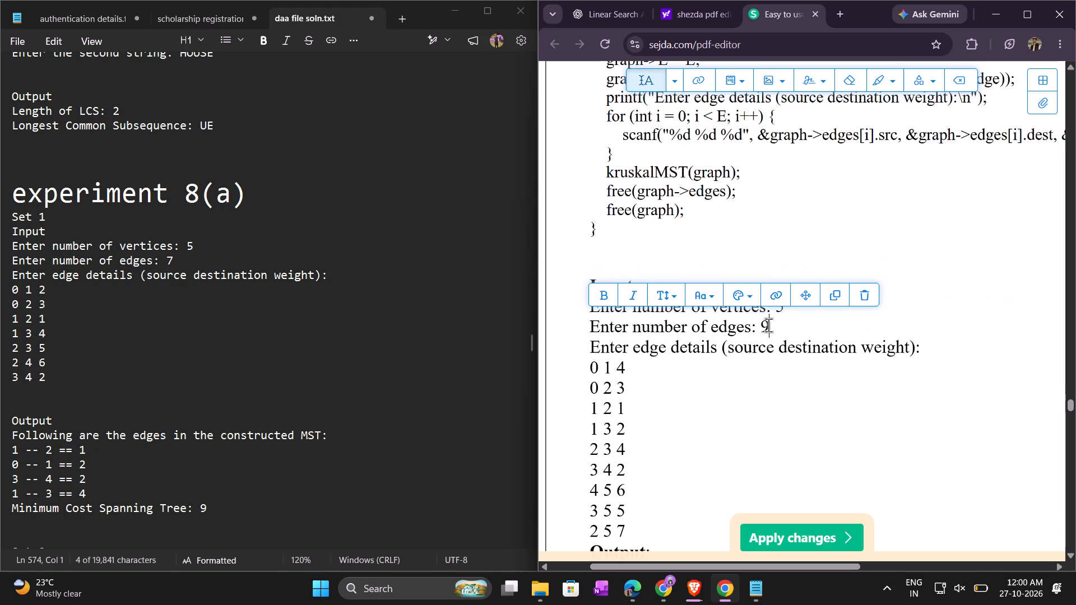
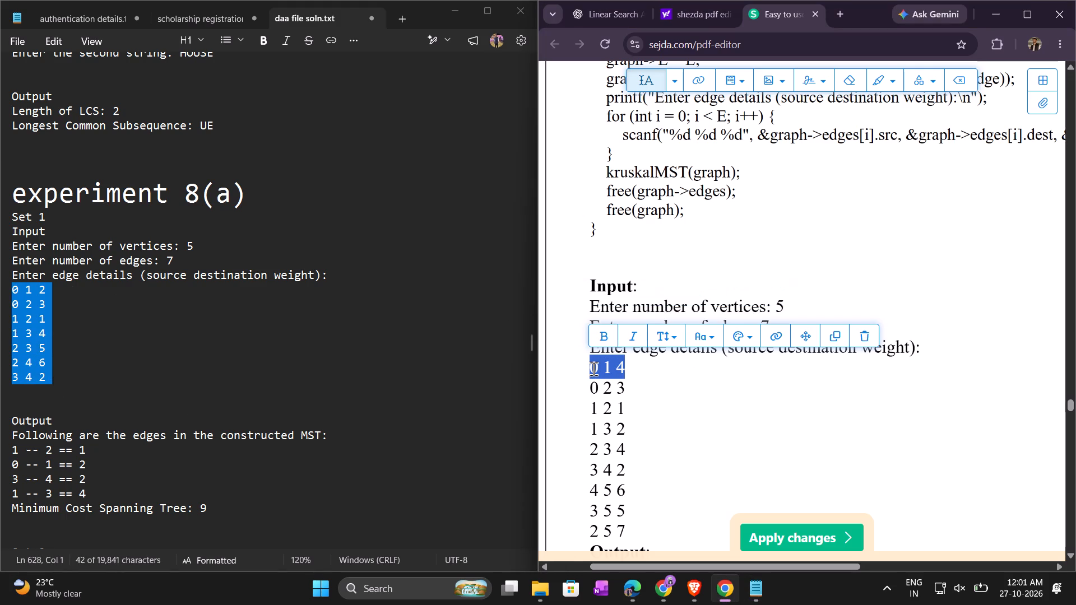
Delete the old edge rows 0 2 3, 1 2 1, 1 3 2 and 2 3 4 from the experiment 8(a) input.
key("ctrl+a")
left_click(602, 386)
key("ctrl+a")
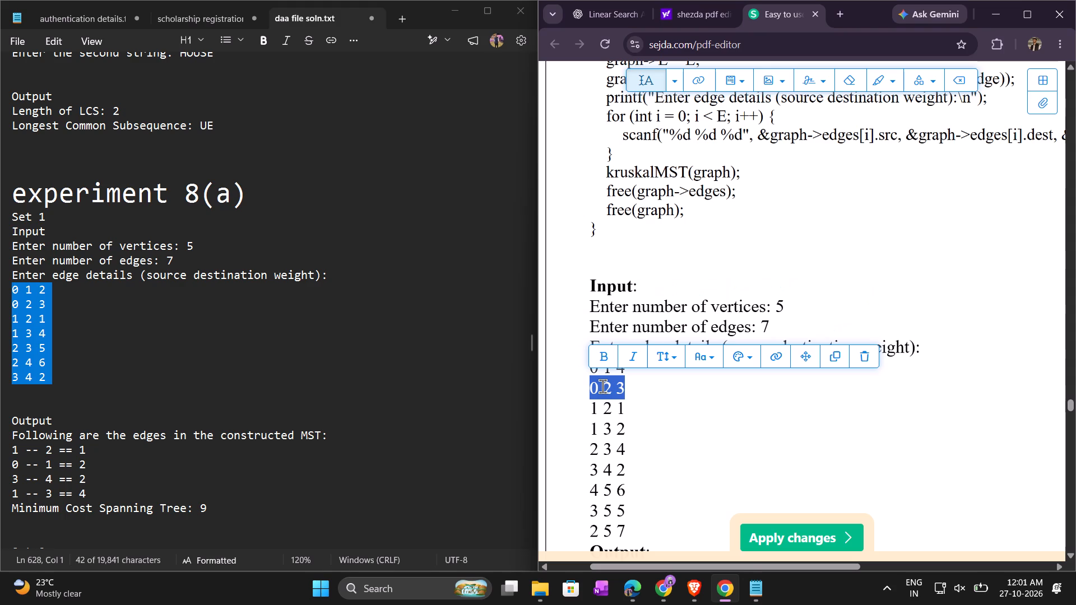
key("ctrl+BackSpace")
left_click(611, 403)
key("ctrl+a")
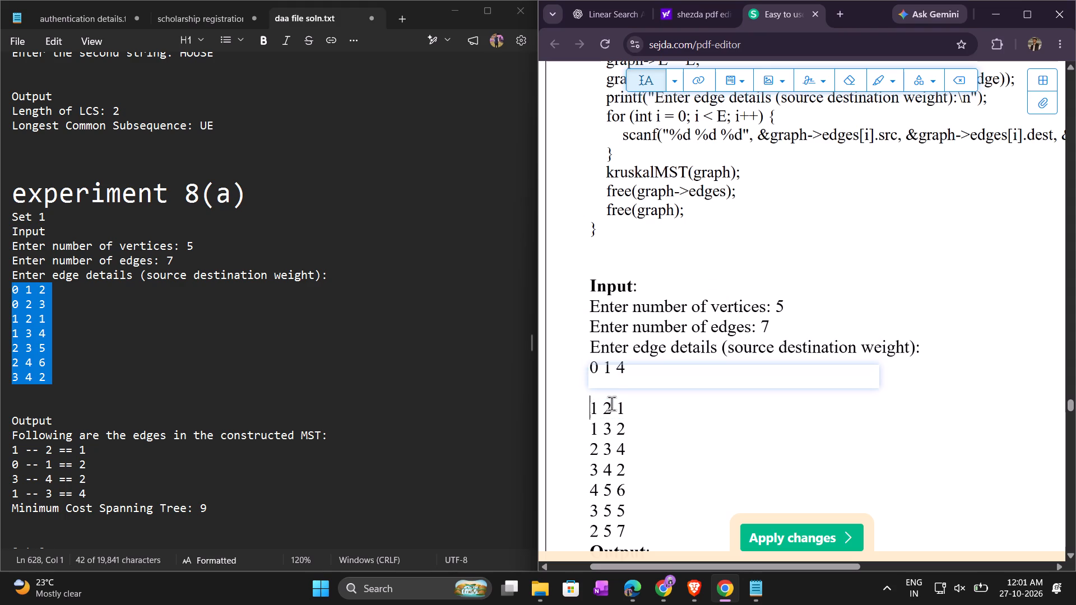
key("BackSpace")
left_click(600, 407)
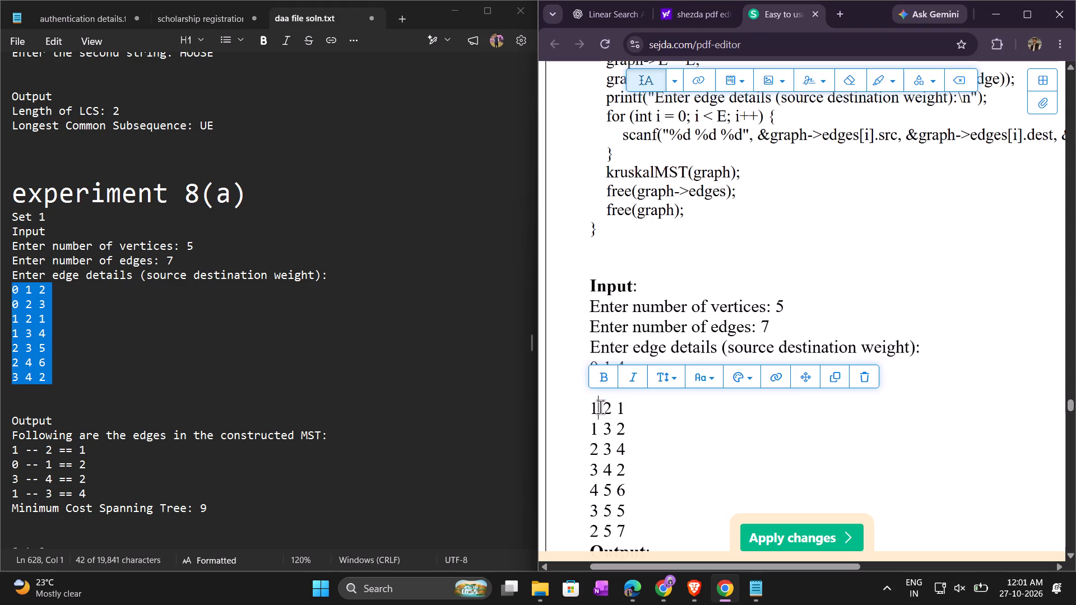
key("ctrl+a")
key("BackSpace")
left_click(622, 438)
key("ctrl+a")
key("BackSpace")
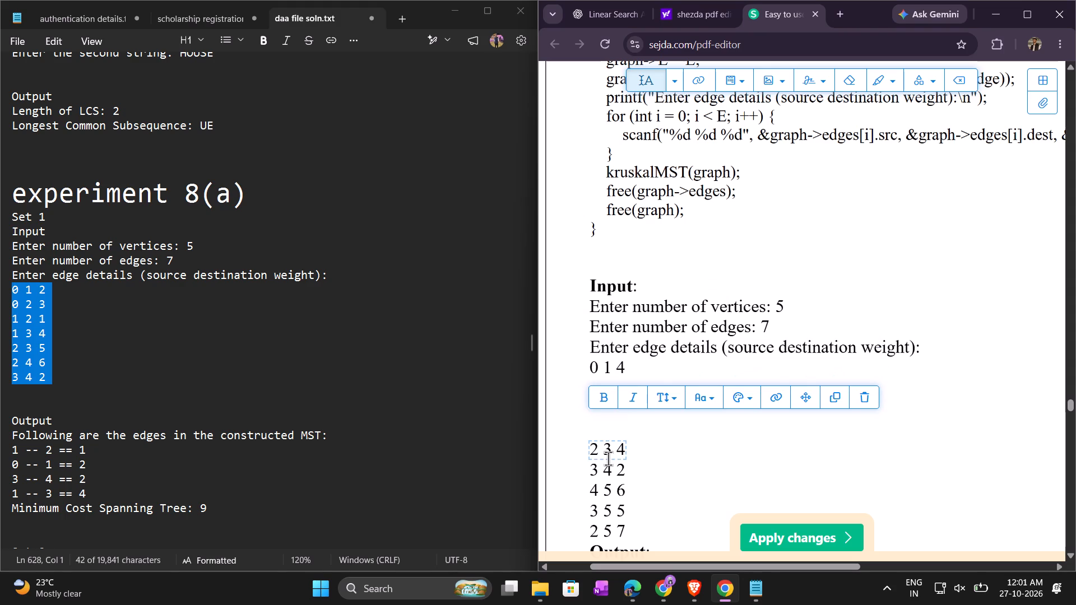
left_click(608, 458)
key("ctrl+a")
key("BackSpace")
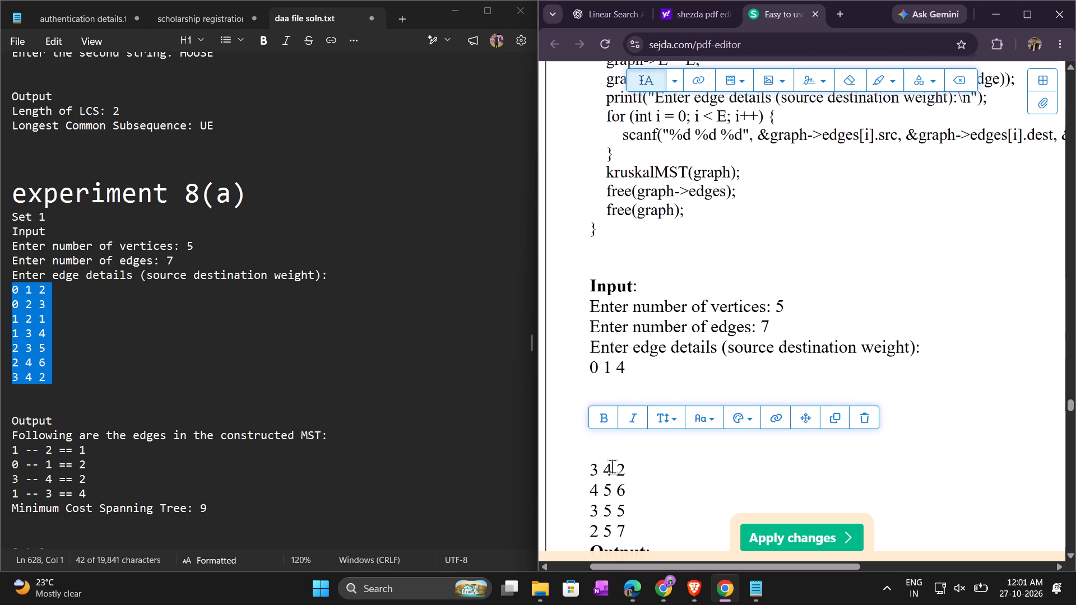
Delete the old edge rows 3 4 2, 4 5 6, 3 5 5 and 2 5 7 from the experiment 8(a) input.
left_click(612, 466)
key("ctrl+a")
key("BackSpace")
left_click(618, 487)
key("ctrl+a")
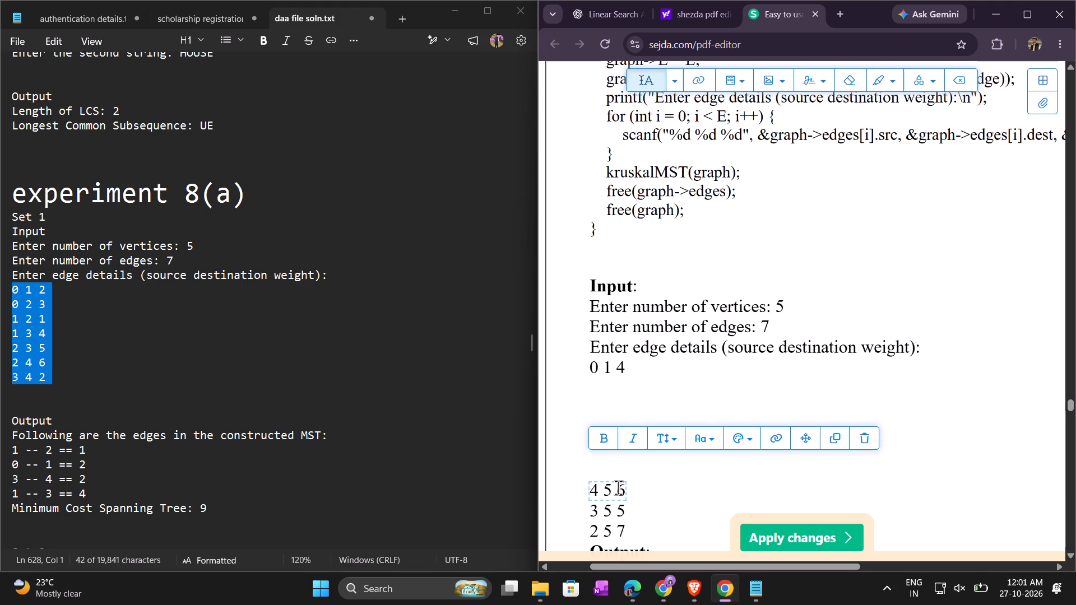
key("BackSpace")
key("backslash")
key("BackSpace")
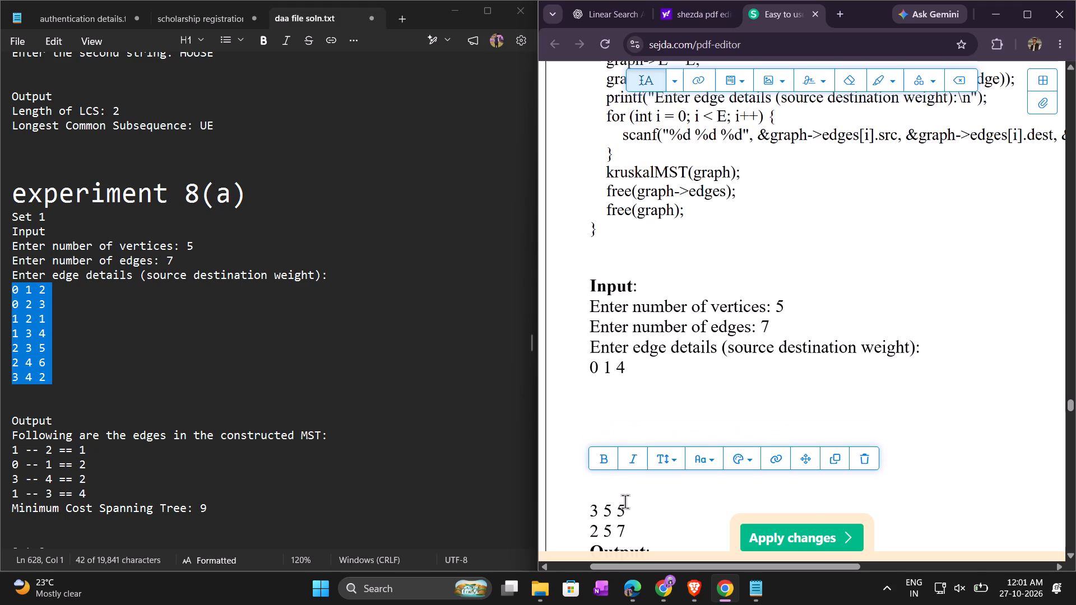
left_click(615, 515)
key("ctrl+a")
key("BackSpace")
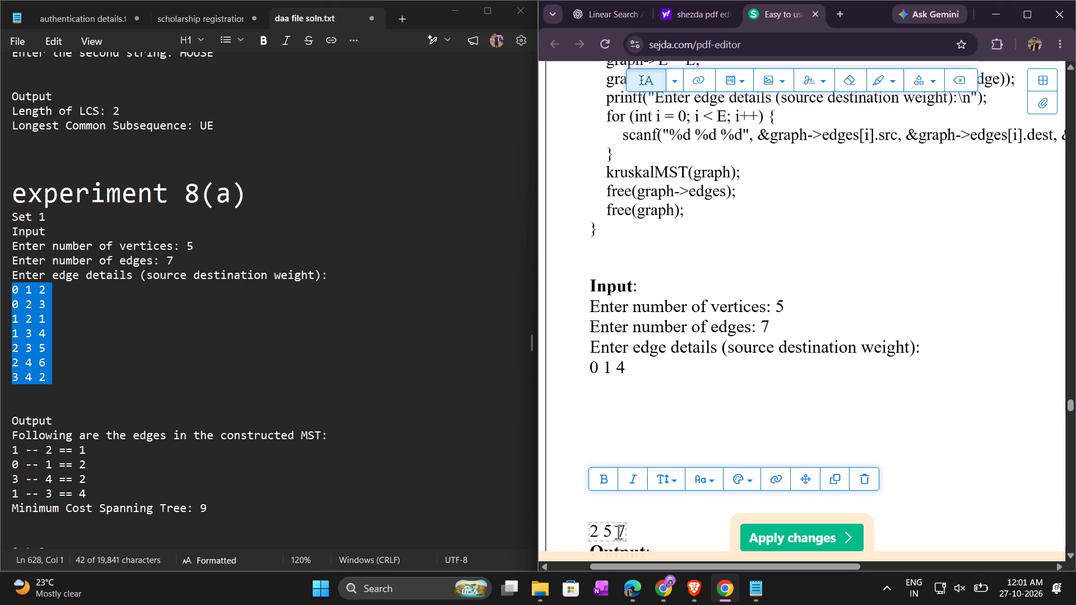
left_click(618, 532)
key("ctrl+a")
left_click(618, 532)
key("ctrl+a")
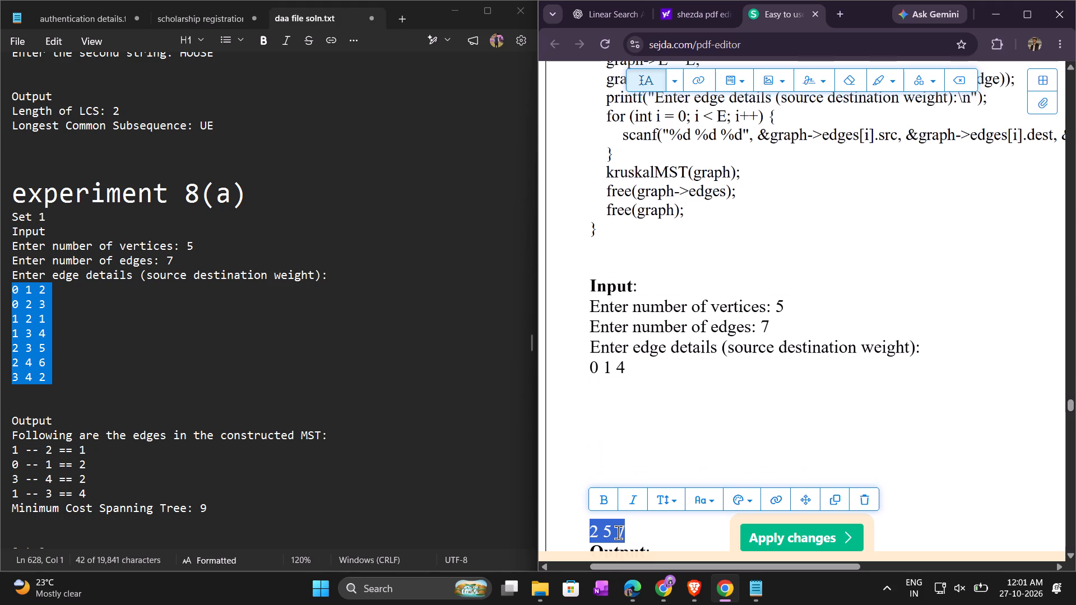
key("BackSpace")
Replace the edge row 0 1 4 in the experiment 8(a) input with the seven copied Notepad Set 1 rows, 0 1 2 through 3 4 2.
left_click(604, 366)
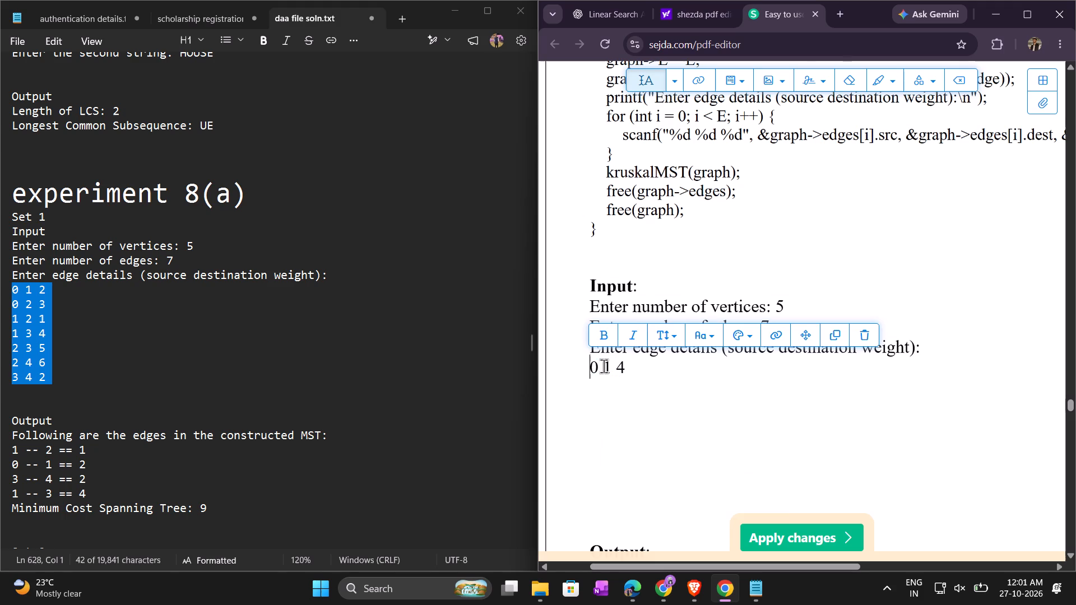
key("ctrl+a")
key("ctrl+v")
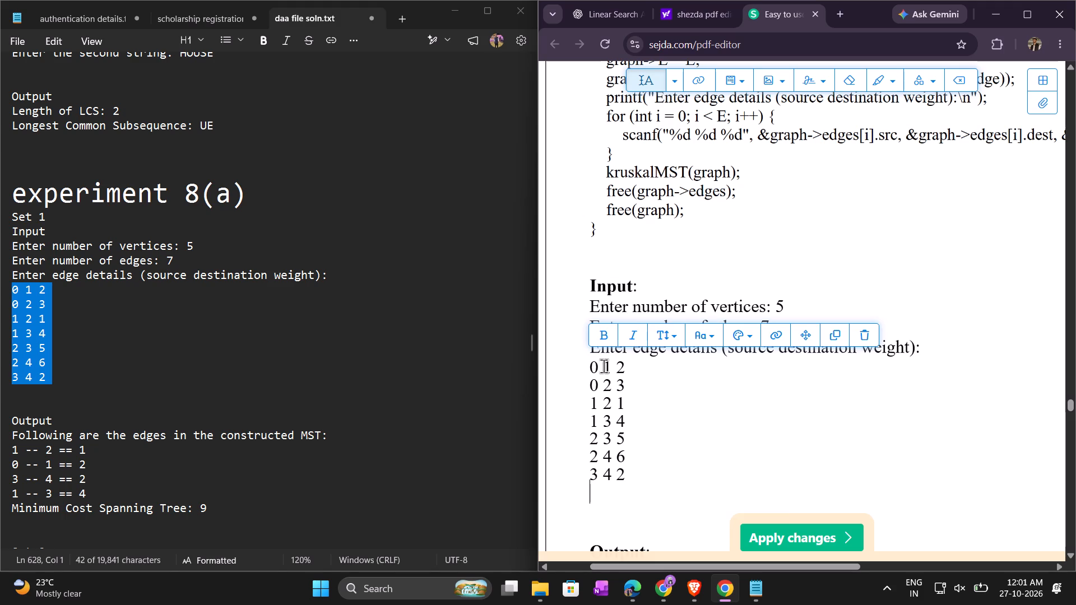
Set the Minimum Cost Spanning Tree value in the experiment 8(a) output to 9, matching the Notepad Set 1.
scroll(658, 499, "down", 1)
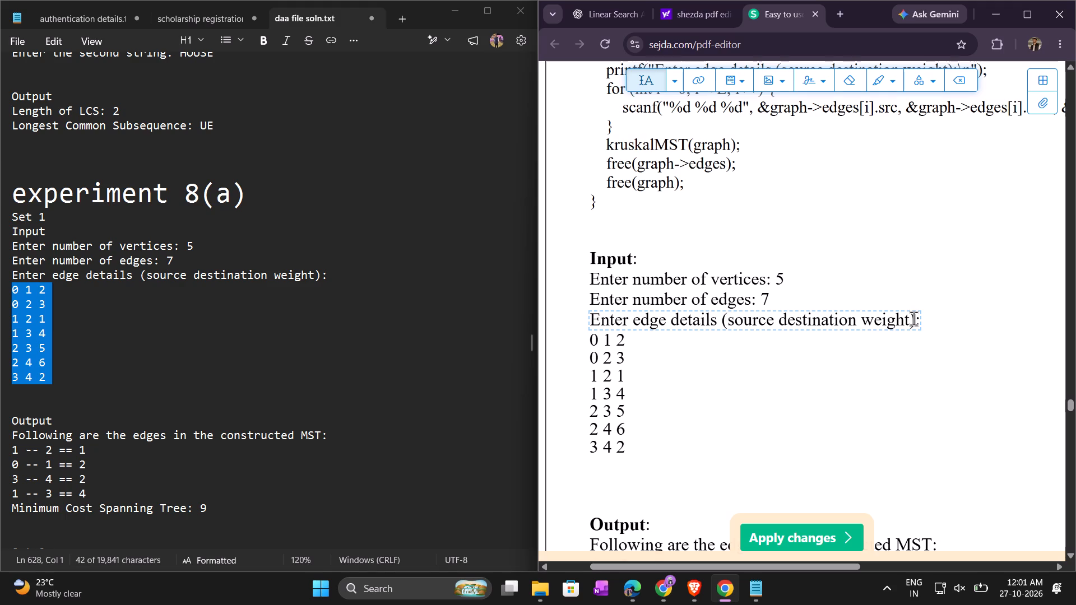
scroll(814, 429, "down", 2)
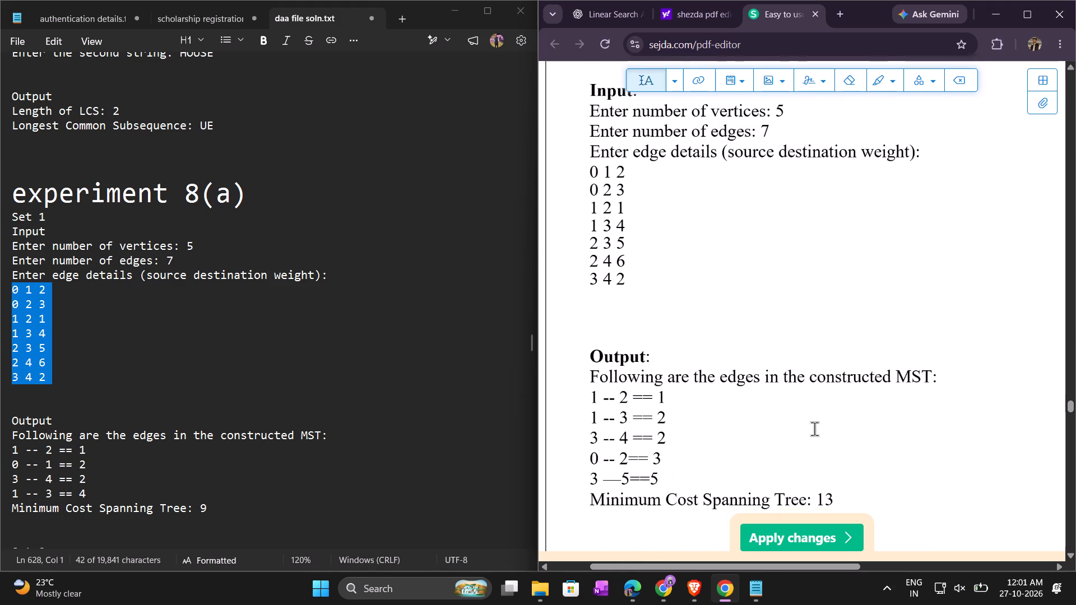
scroll(814, 429, "down", 1)
scroll(463, 412, "down", 1)
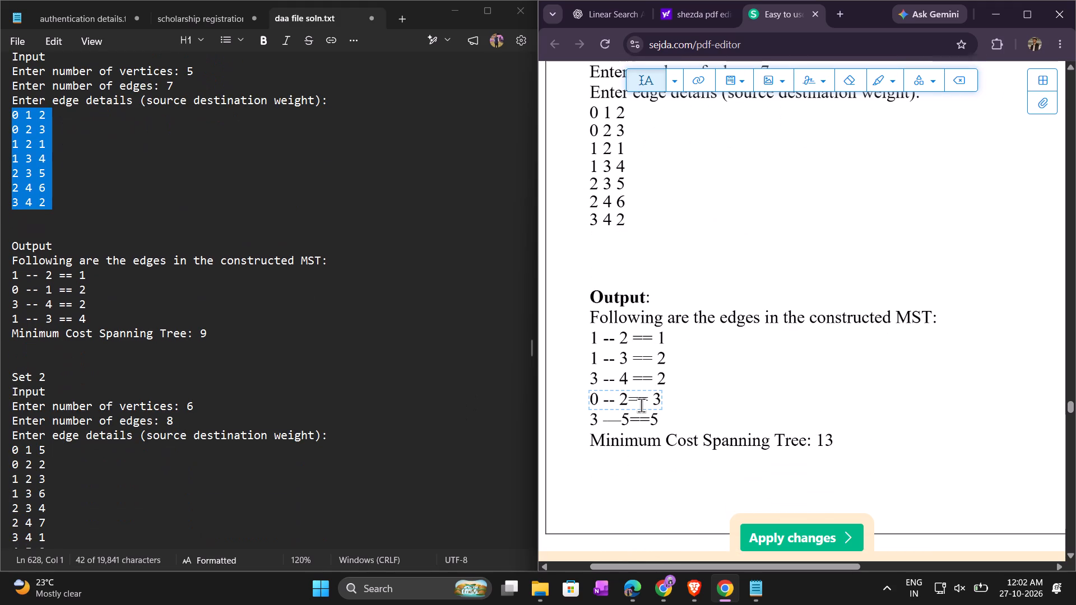
left_click(832, 436)
left_click(832, 436)
key("BackSpace")
key("BackSpace")
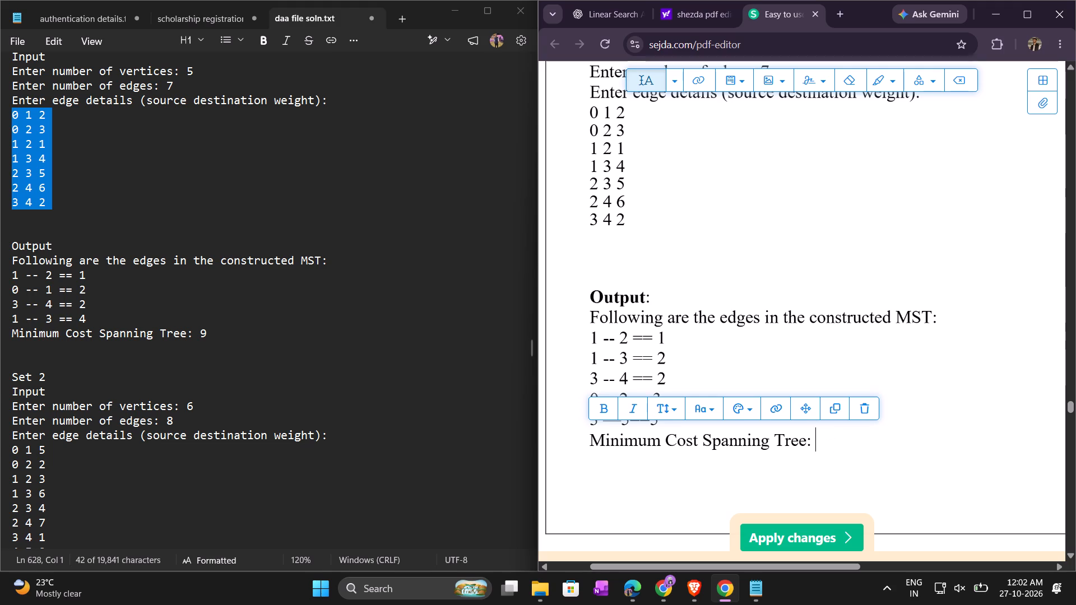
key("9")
Delete the four old MST edge rows below 1 -- 2 == 1 in the experiment 8(a) output.
left_click(633, 426)
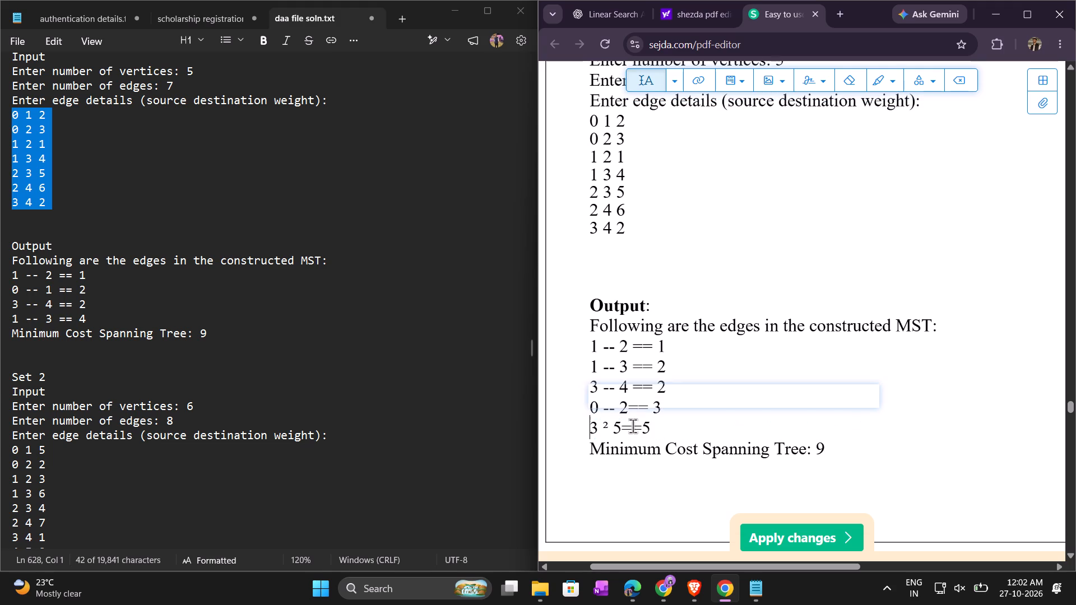
key("ctrl+a")
key("BackSpace")
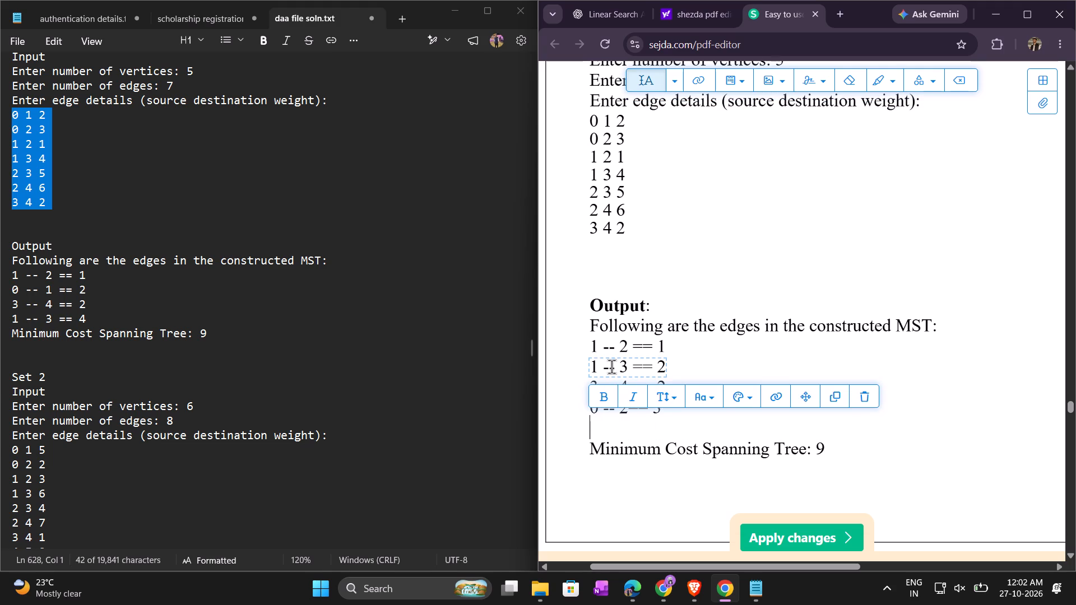
left_click(611, 366)
key("ctrl+a")
key("BackSpace")
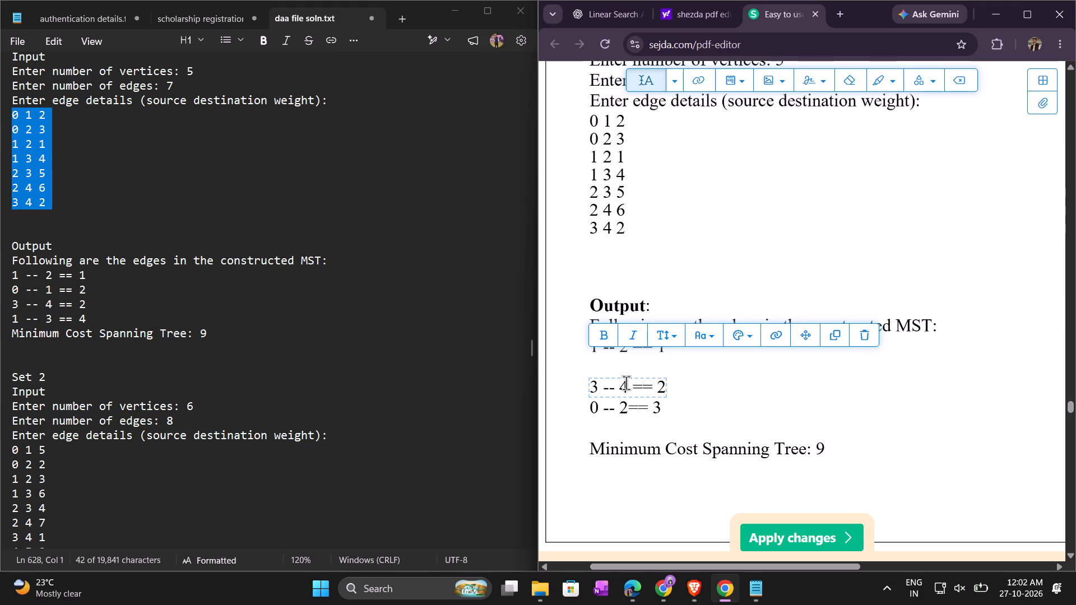
left_click(626, 383)
key("ctrl+a")
key("BackSpace")
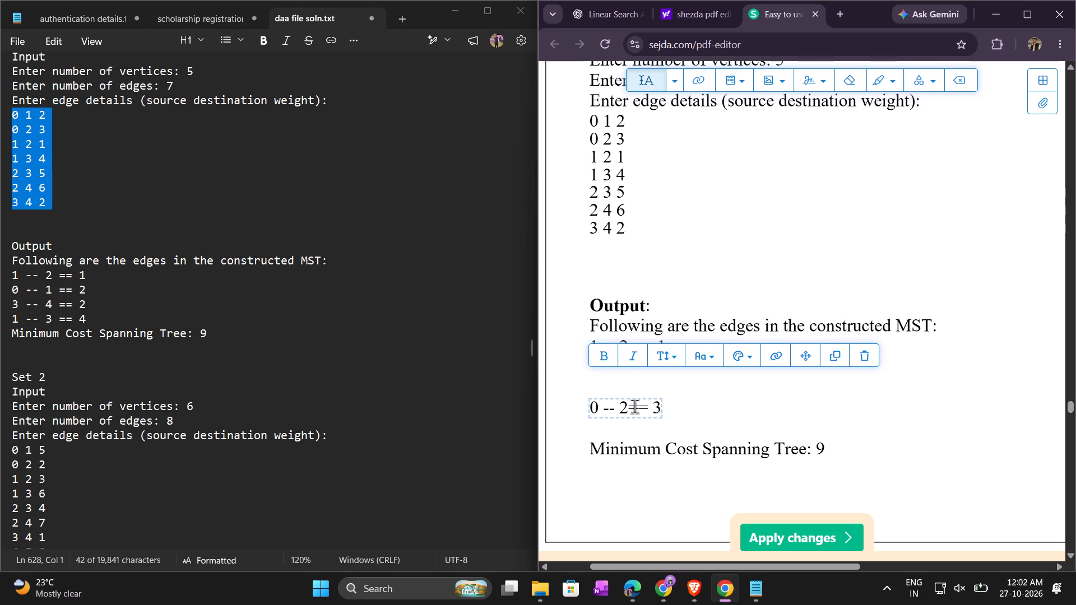
left_click(634, 406)
key("ctrl+a")
key("ctrl+a")
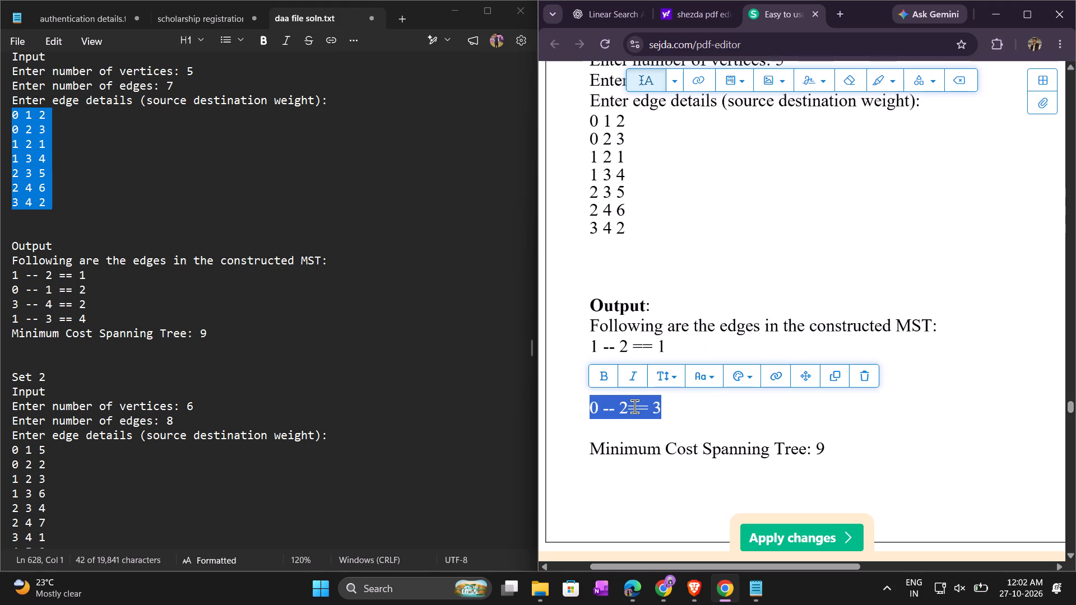
key("BackSpace")
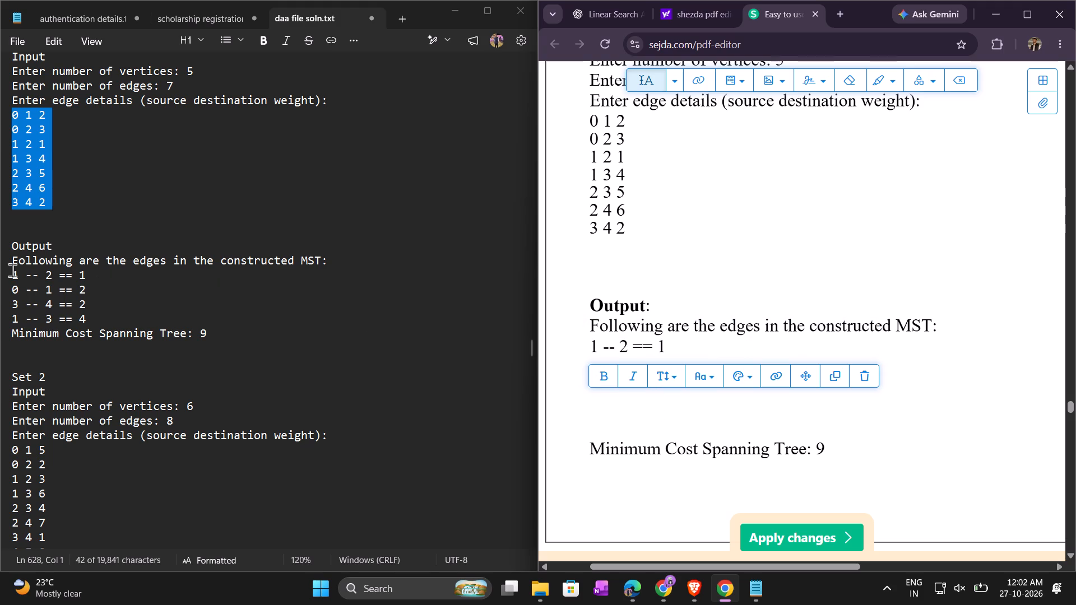
Replace the 1 -- 2 == 1 row in the experiment 8(a) output with the four MST edge rows copied from Notepad Set 1.
left_click_drag(12, 270, 111, 320)
key("ctrl+c")
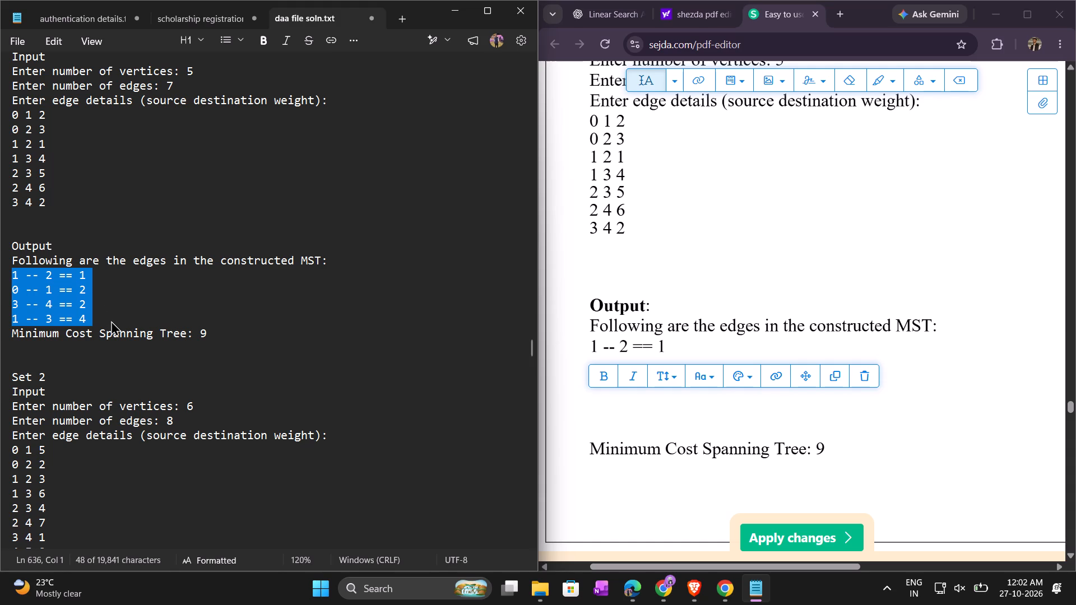
left_click(629, 350)
key("ctrl+a")
key("ctrl+v")
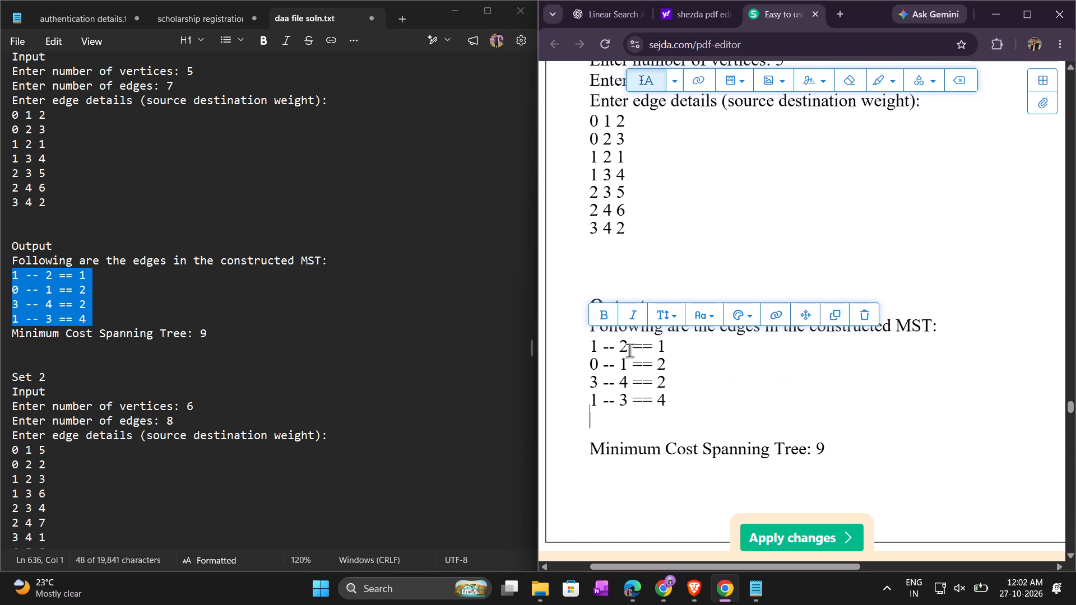
Set the number of vertices in the experiment 8(b) Prim's algorithm input to 4, matching the Notepad Set 1.
scroll(613, 433, "down", 3)
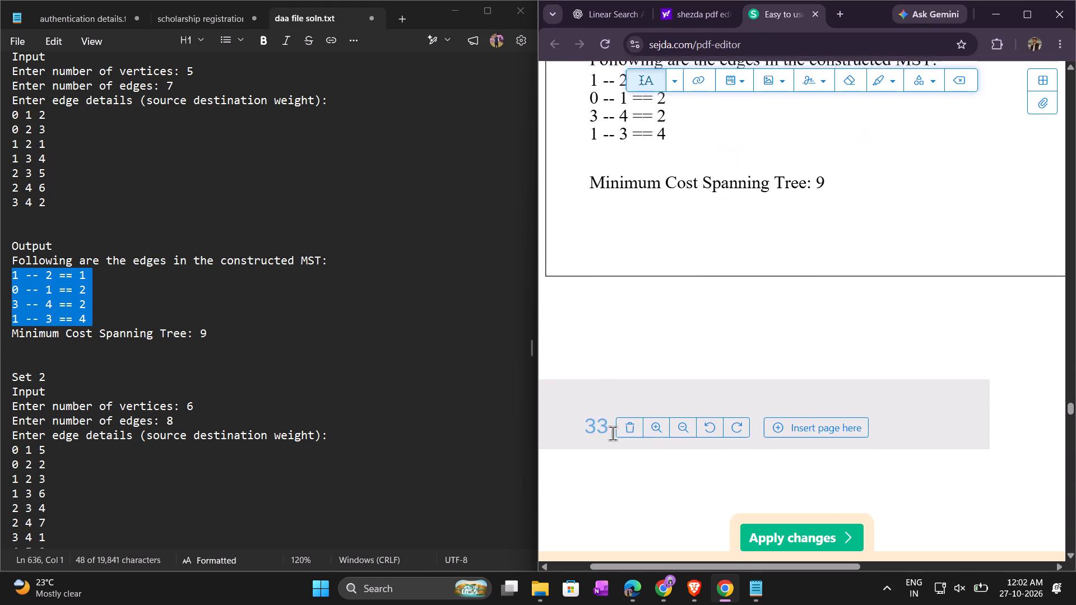
scroll(613, 433, "down", 4)
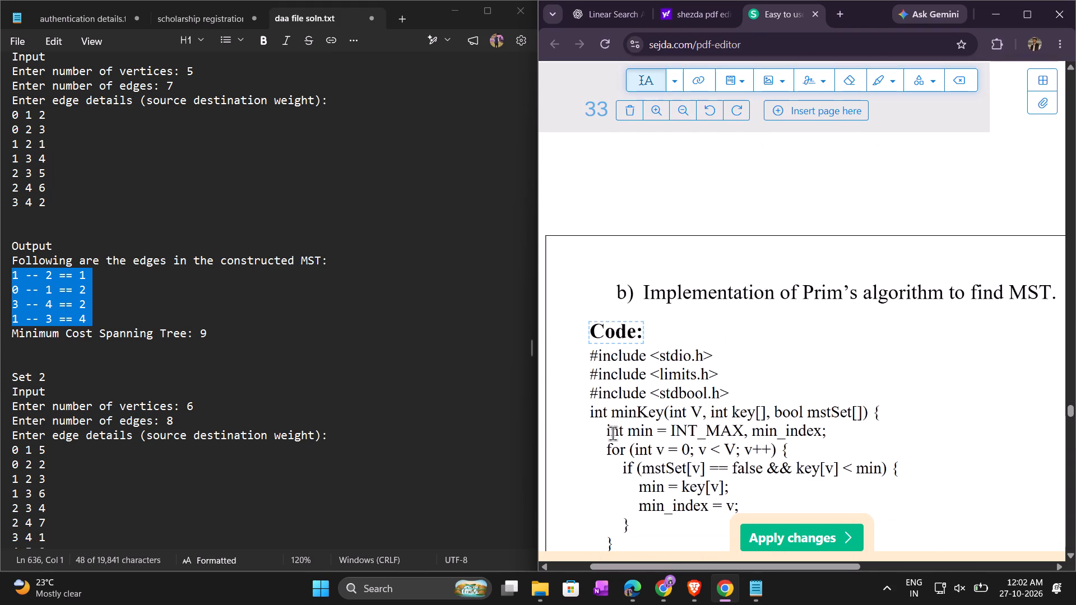
scroll(613, 433, "down", 8)
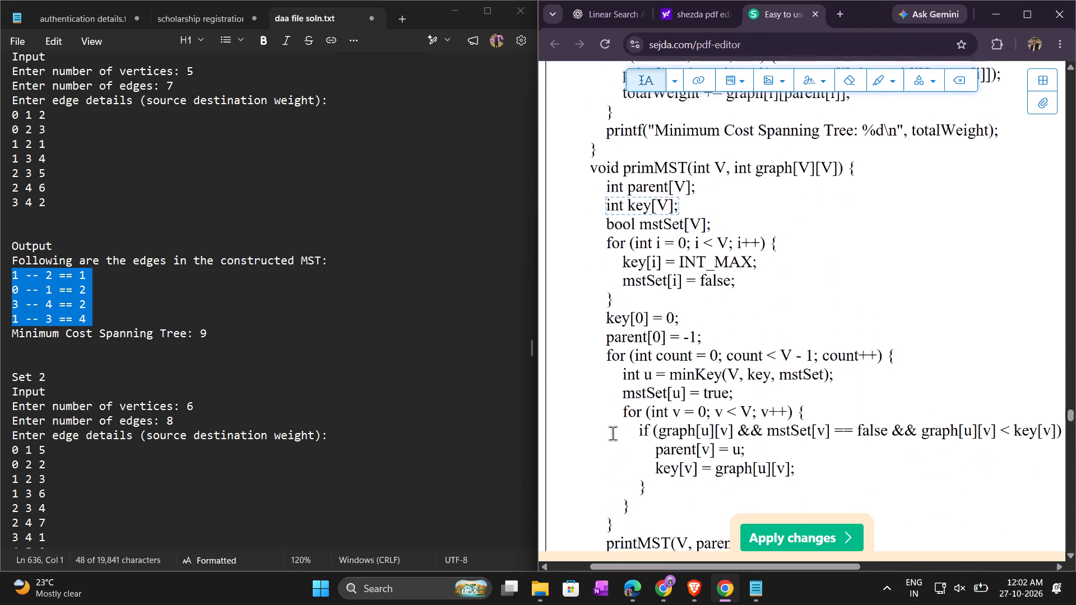
scroll(613, 433, "down", 9)
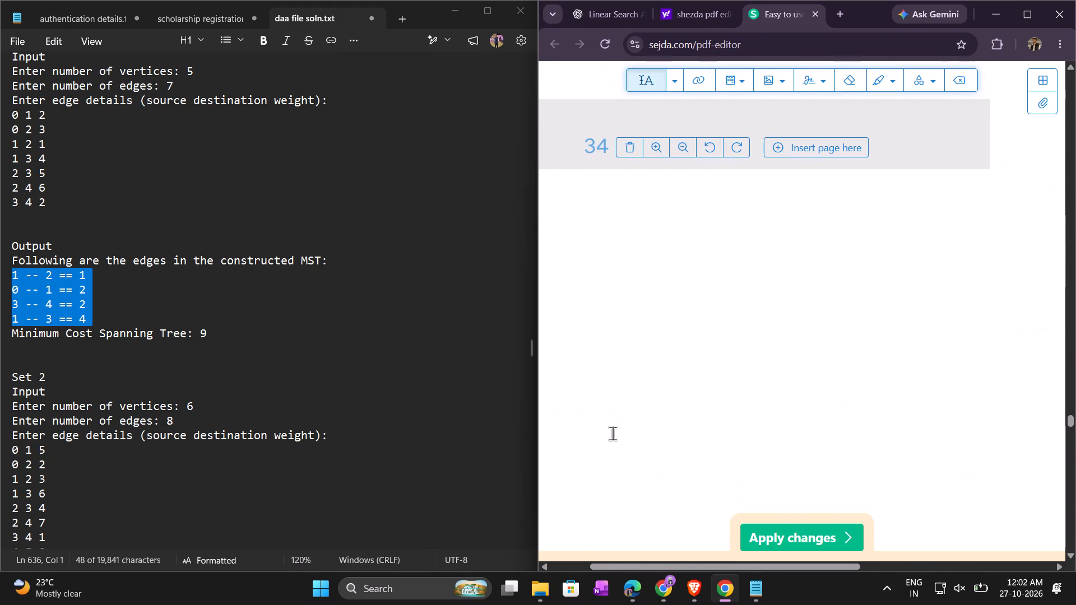
scroll(613, 433, "down", 3)
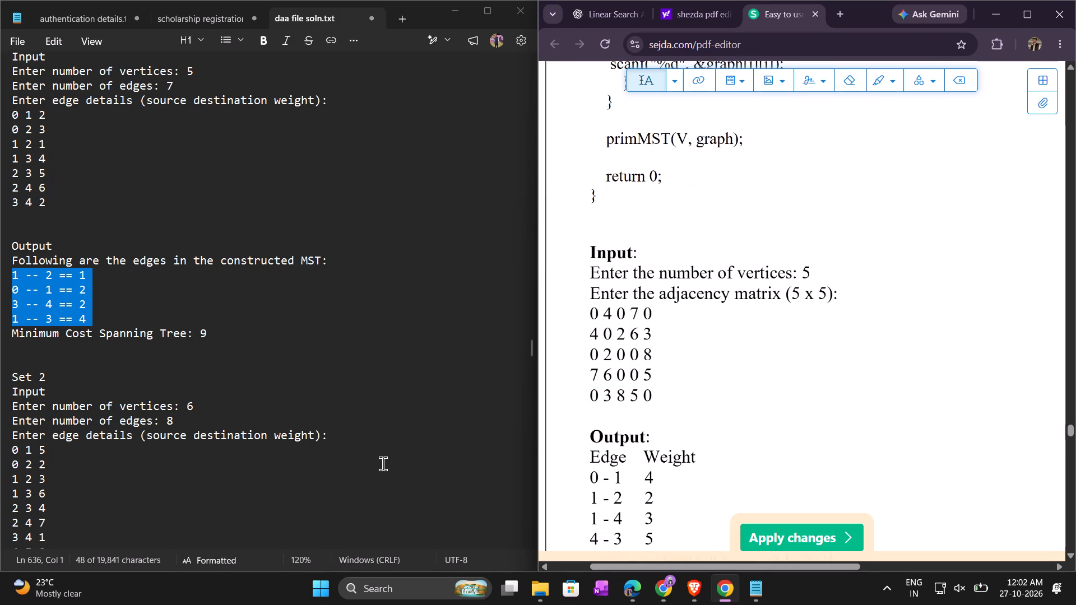
scroll(383, 463, "down", 2)
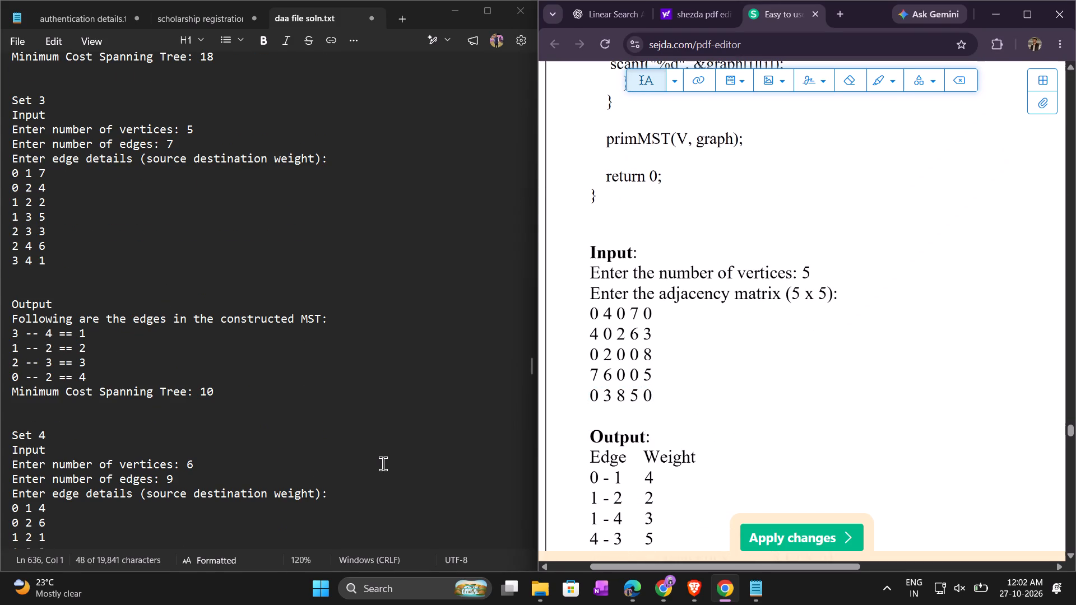
scroll(383, 463, "down", 4)
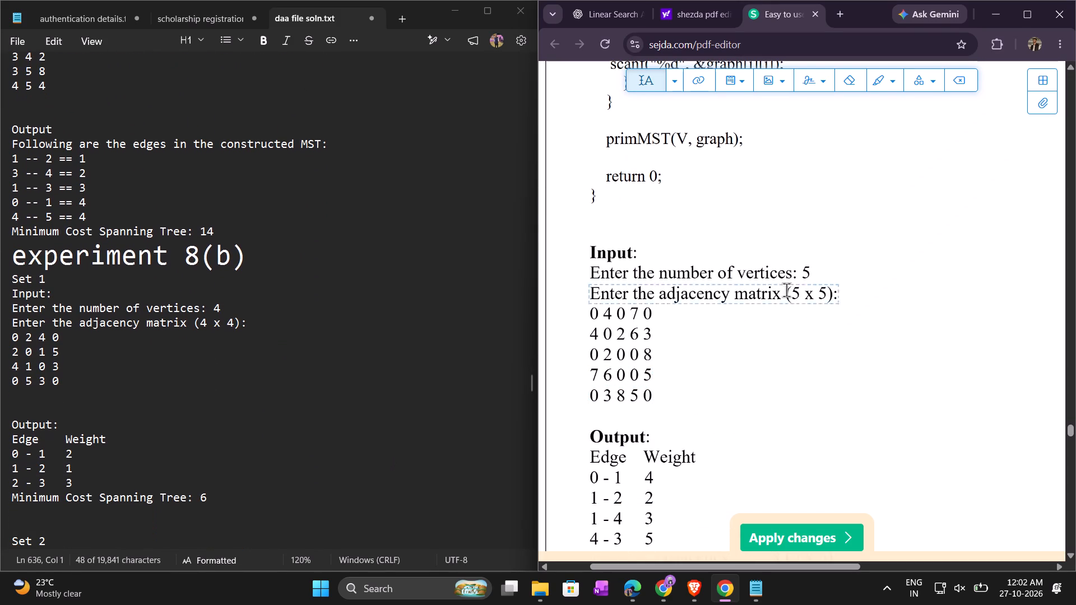
double_click(810, 272)
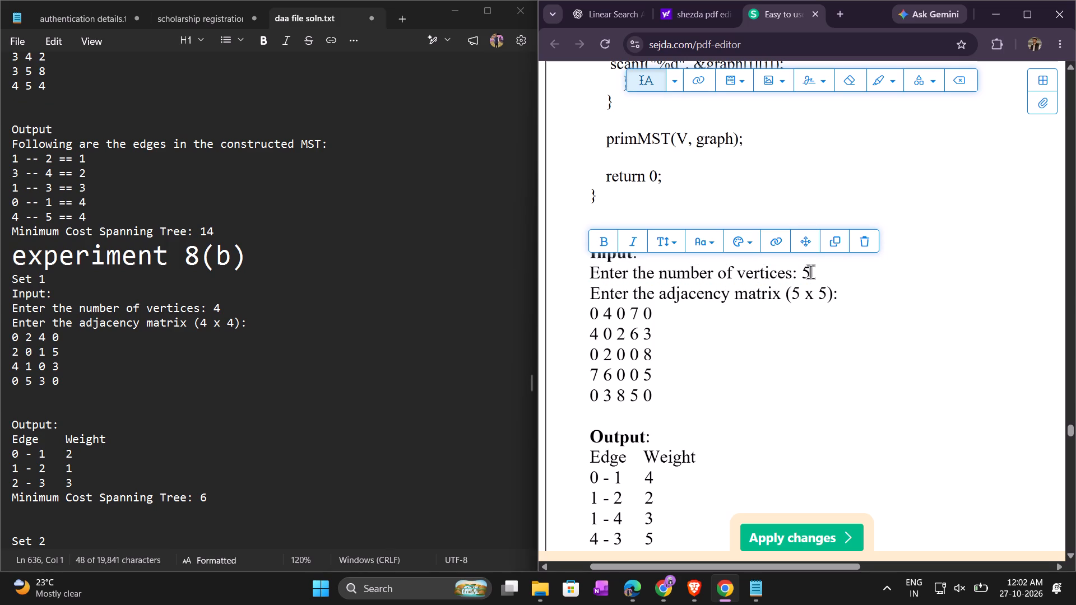
key("BackSpace")
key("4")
Change the adjacency matrix size in the experiment 8(b) input prompt to 4 x 4.
left_click(828, 285)
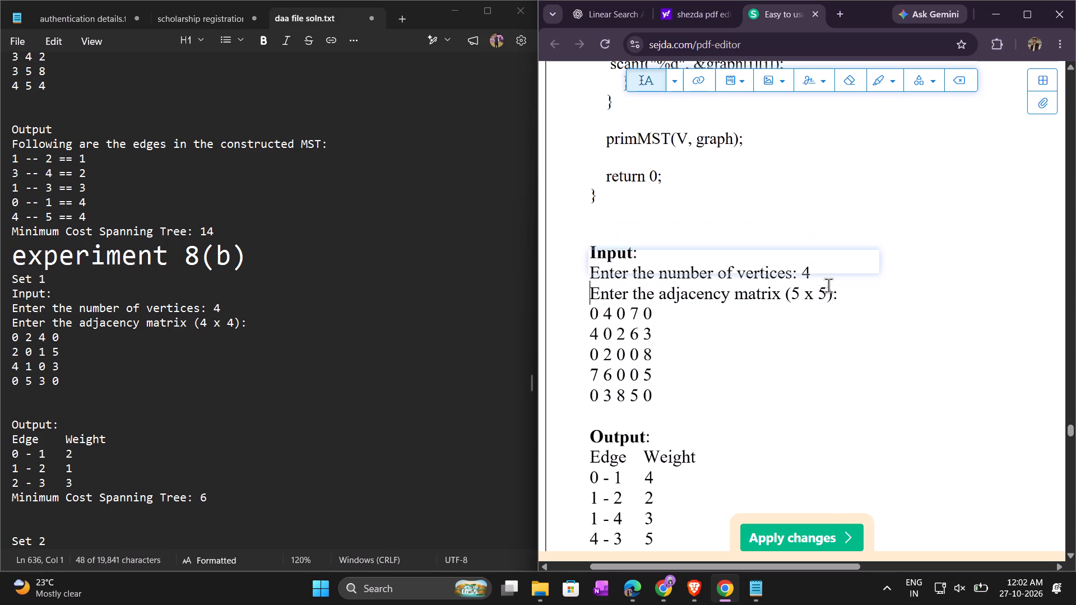
left_click(828, 285)
key("BackSpace")
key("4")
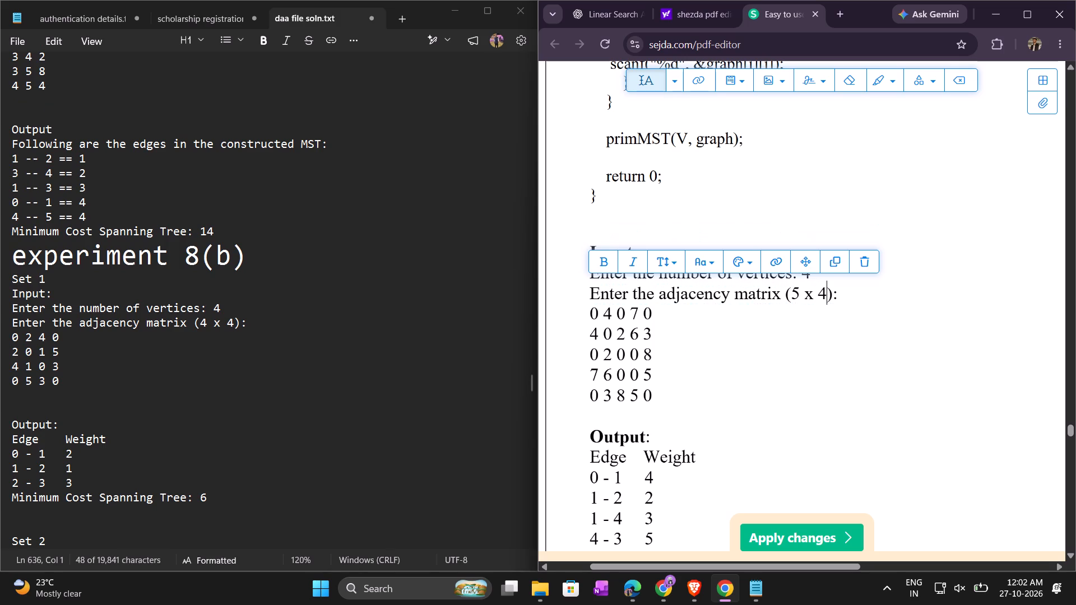
key("Left")
key("Left")
key("Left")
key("Left")
key("BackSpace")
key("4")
Copy the 4 x 4 adjacency matrix from Notepad's experiment 8(b) Set 1 and clear the four old PDF matrix rows below 0 4 0 7 0.
left_click_drag(67, 378, 0, 339)
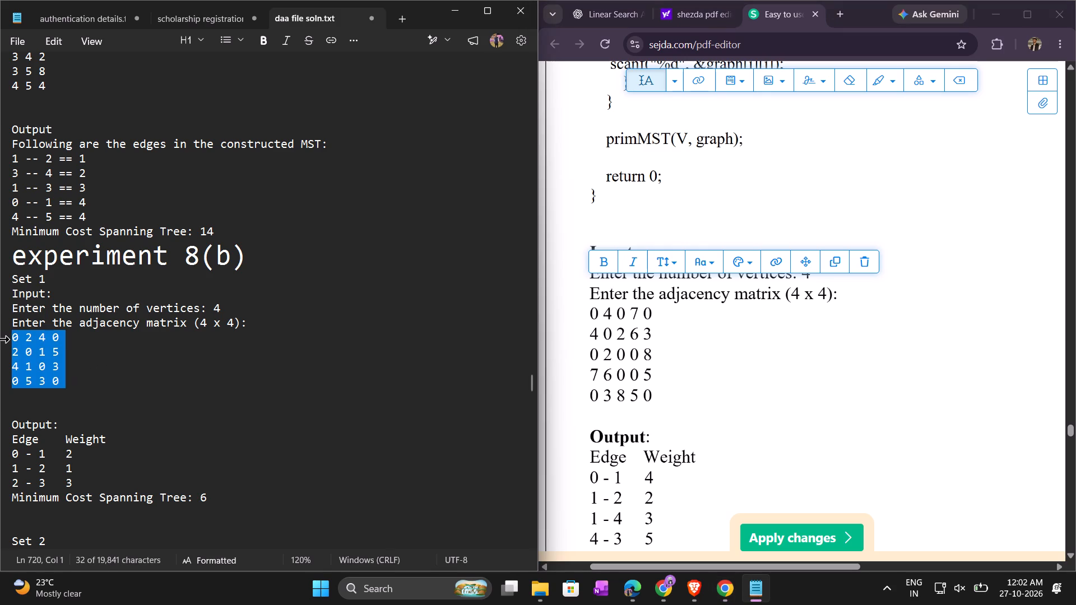
key("ctrl+c")
left_click(604, 390)
key("ctrl+a")
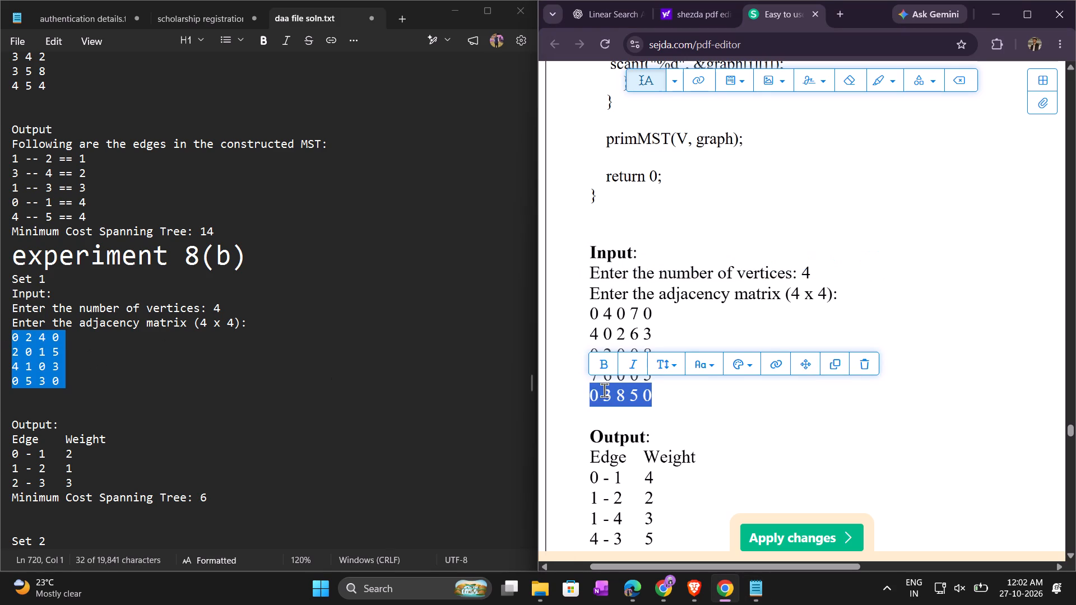
key("BackSpace")
left_click(611, 333)
key("ctrl+a")
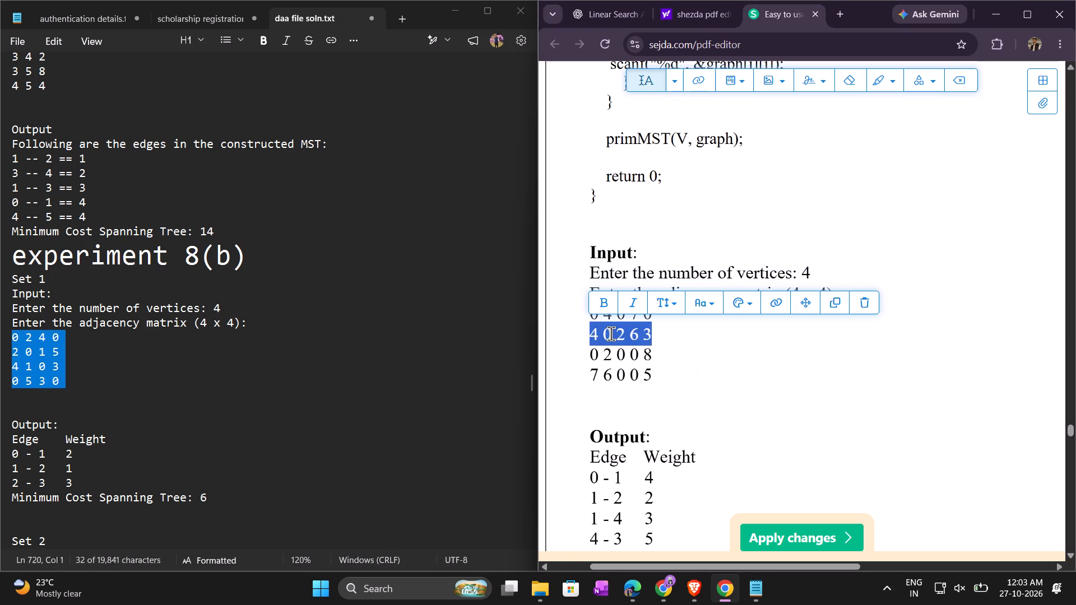
key("BackSpace")
left_click(622, 352)
key("ctrl+a")
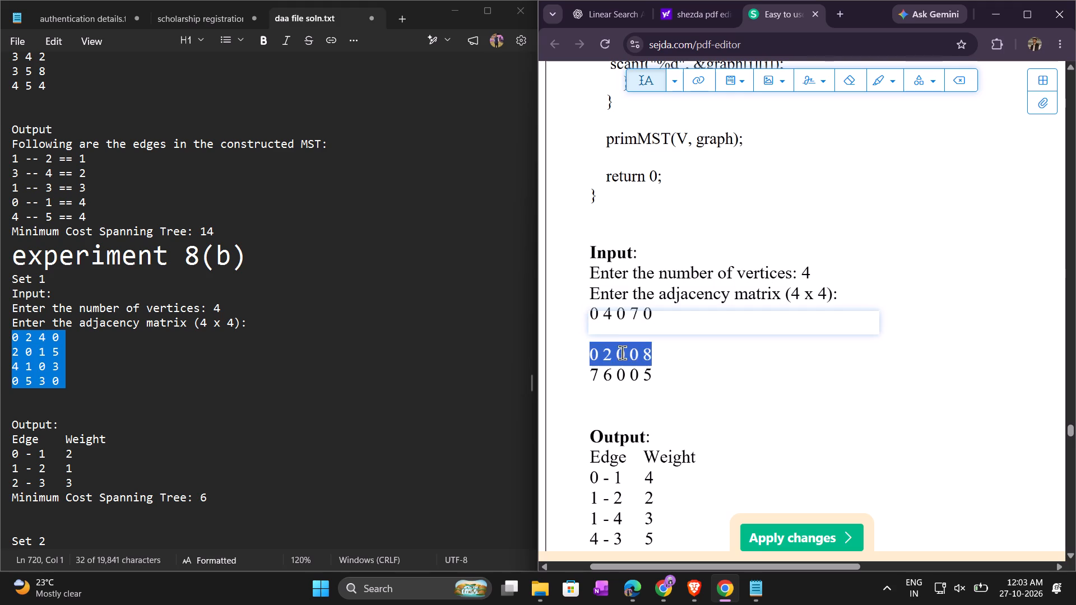
key("BackSpace")
left_click(629, 371)
key("ctrl+a")
key("bracketright")
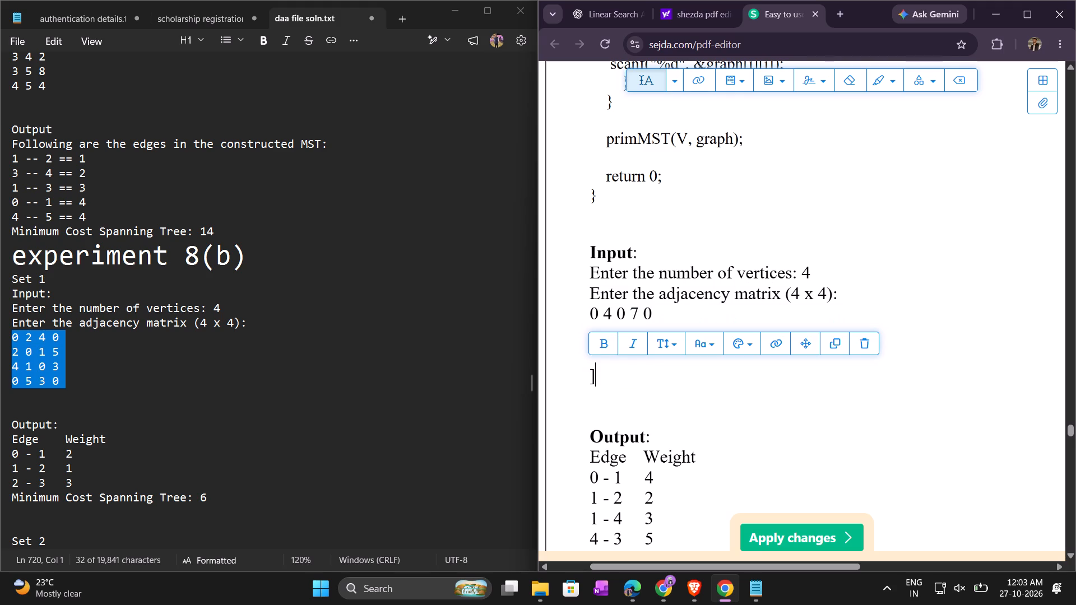
key("BackSpace")
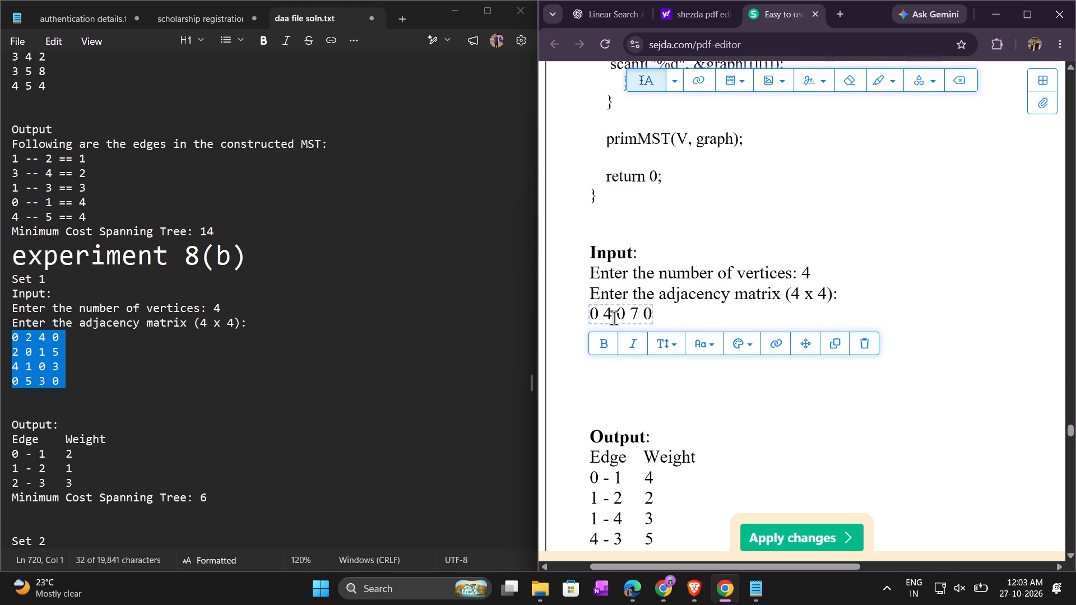
Replace the 0 4 0 7 0 row in the experiment 8(b) input with the copied matrix rows 0 2 4 0, 2 0 1 5, 4 1 0 3, 0 5 3 0.
left_click(613, 317)
key("ctrl+a")
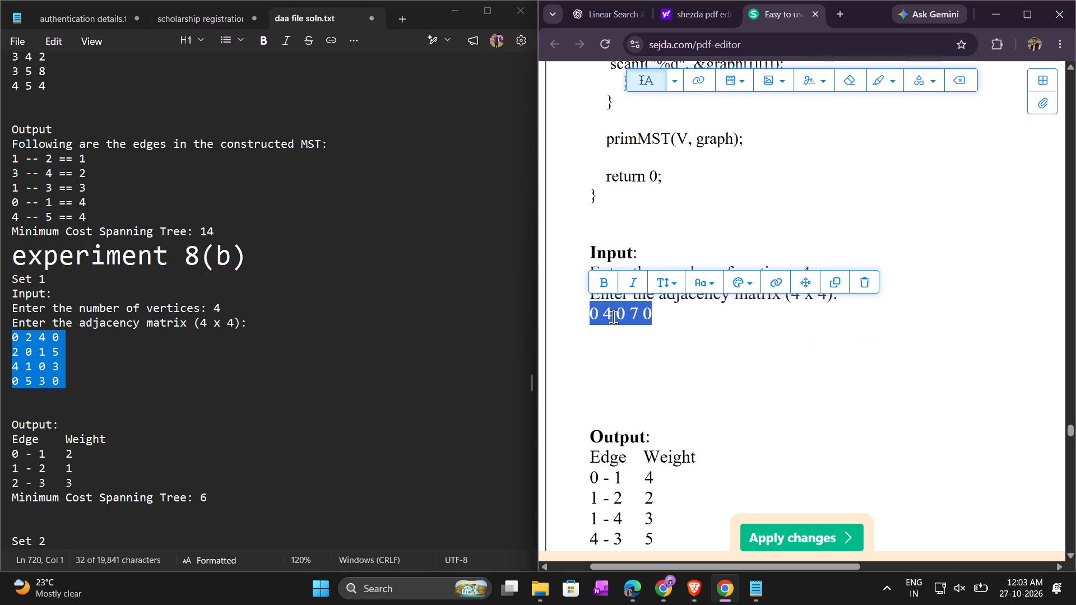
key("ctrl+v")
Delete the old 1 - 2 and 1 - 4 edge rows in the experiment 8(b) output, and try to delete the 4 - 3 row.
scroll(661, 456, "down", 1)
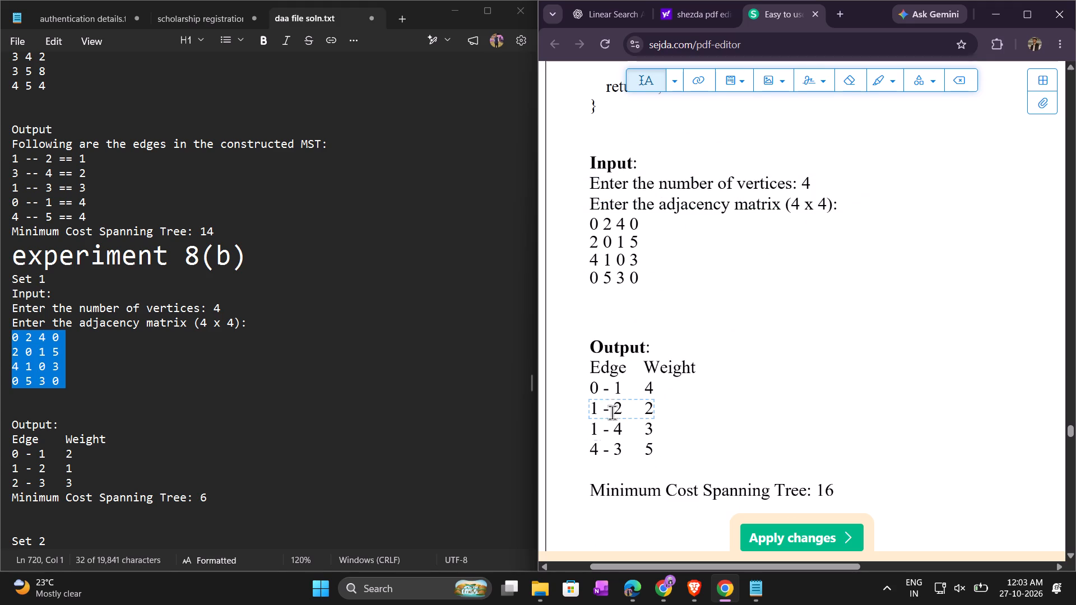
left_click(600, 392)
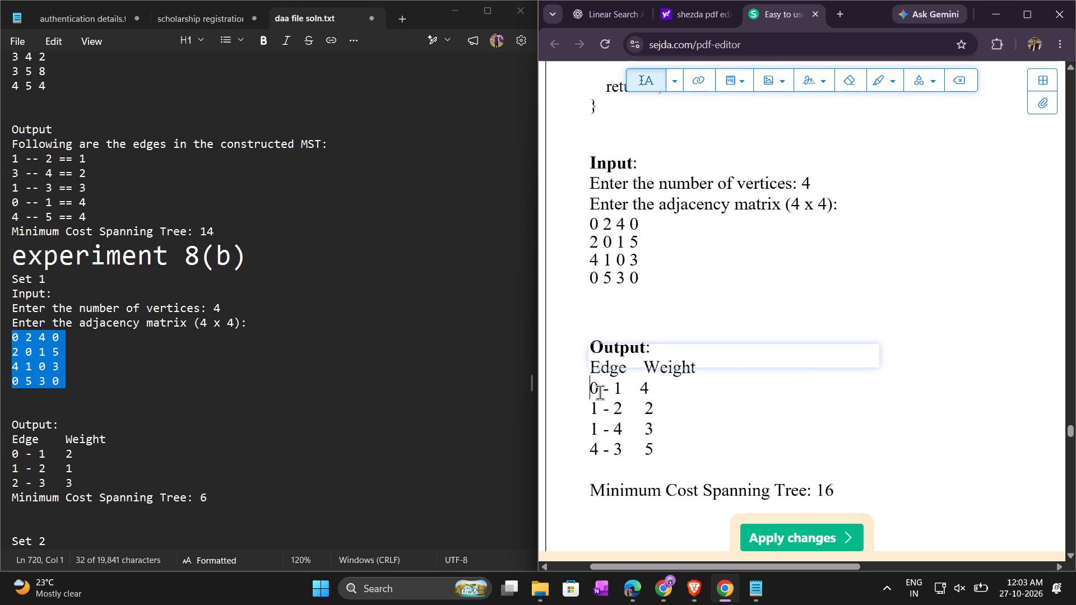
key("ctrl+a")
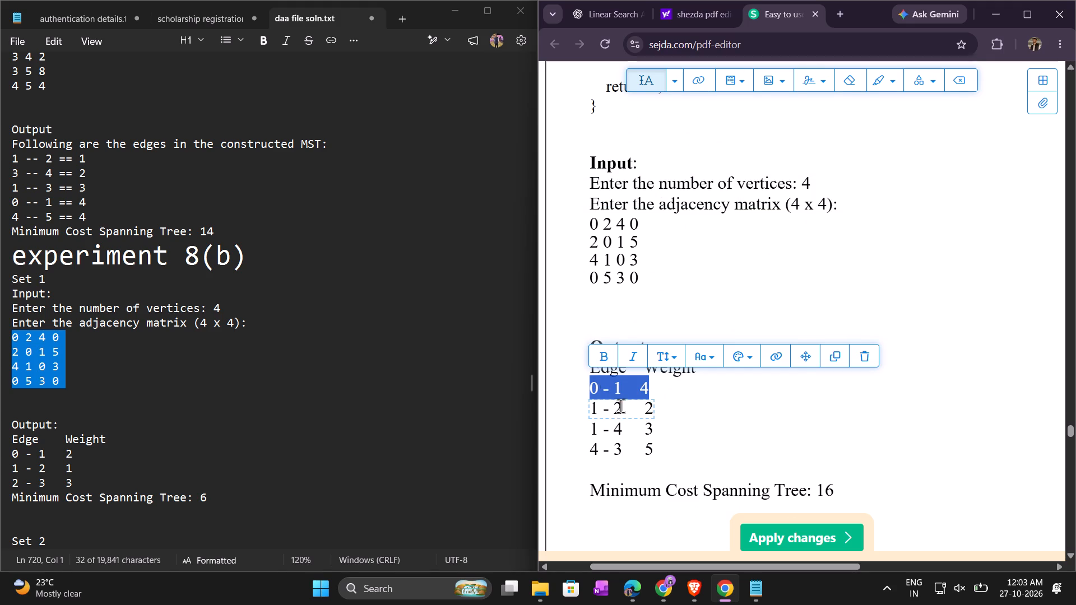
left_click(620, 406)
key("ctrl+a")
key("BackSpace")
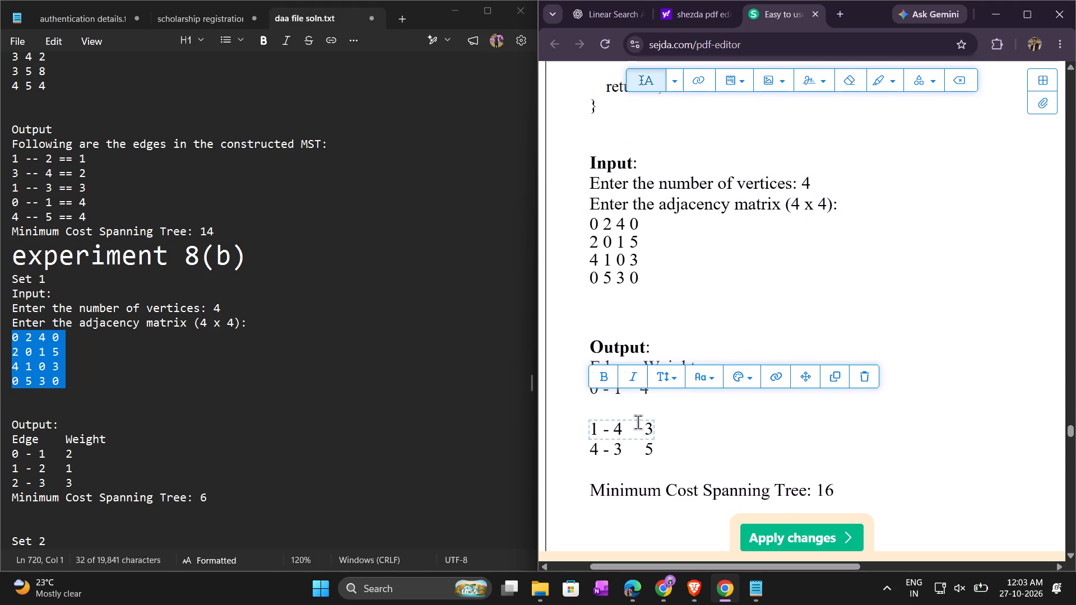
left_click(638, 422)
key("ctrl+a")
key("BackSpace")
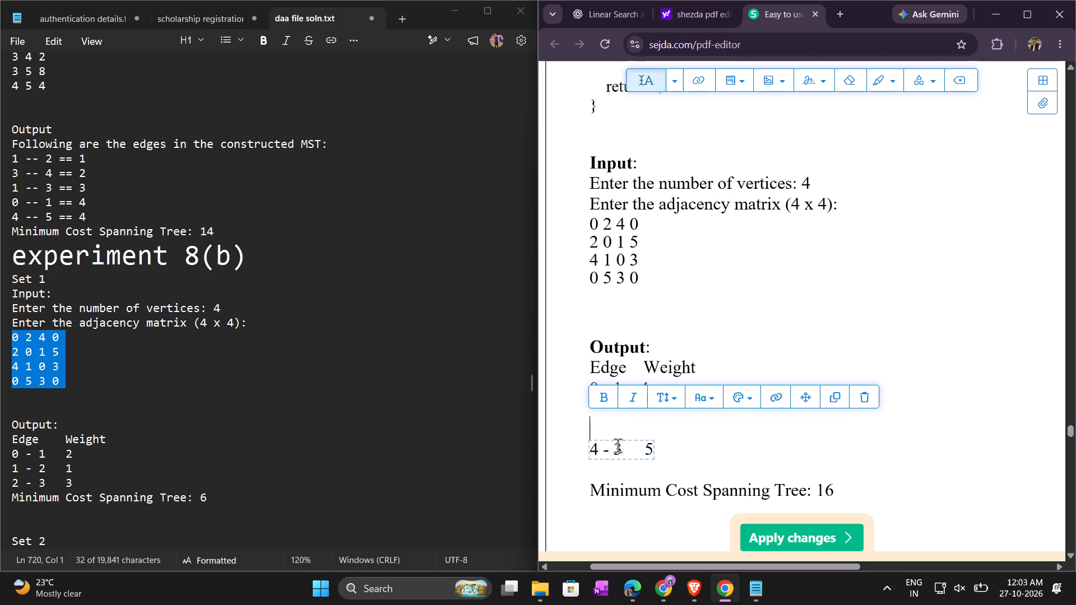
left_click(618, 445, "ctrl")
key("ctrl+a")
key("BackSpace")
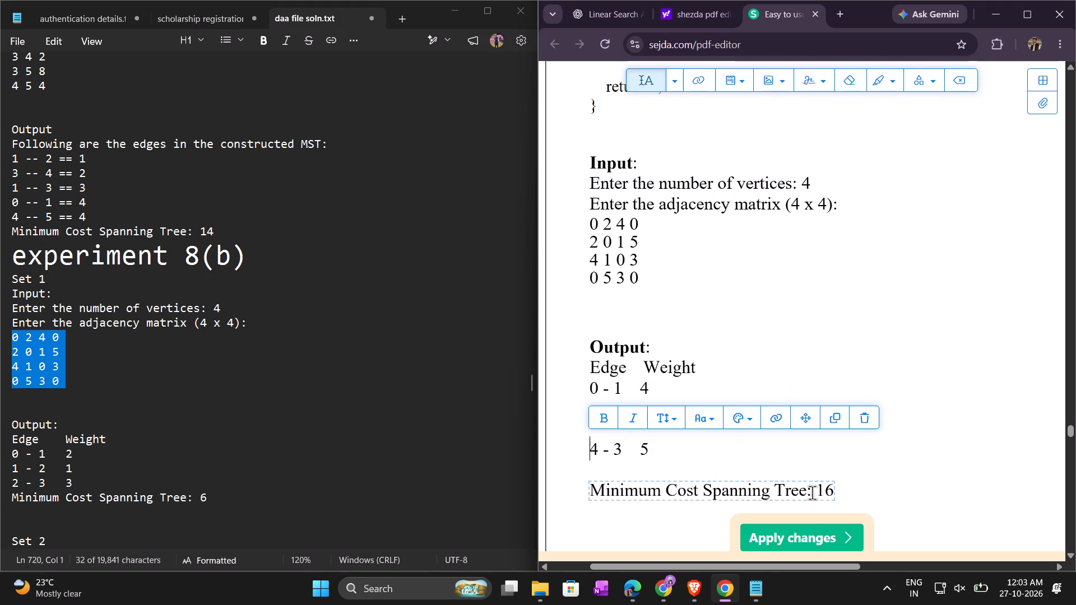
Set the Minimum Cost Spanning Tree value in the experiment 8(b) output to 6.
left_click(828, 492)
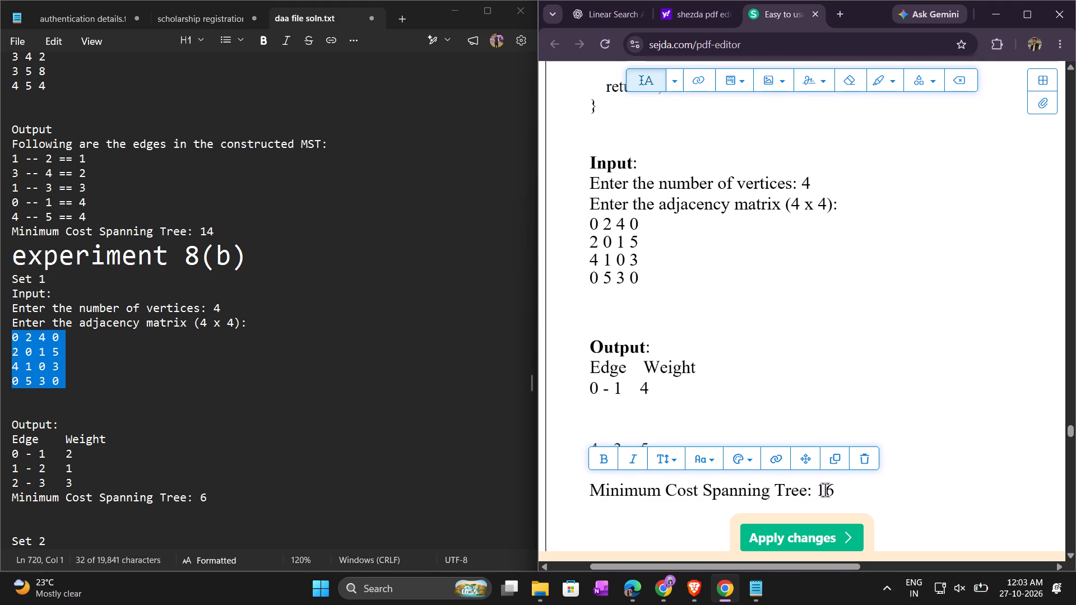
left_click(824, 488)
key("BackSpace")
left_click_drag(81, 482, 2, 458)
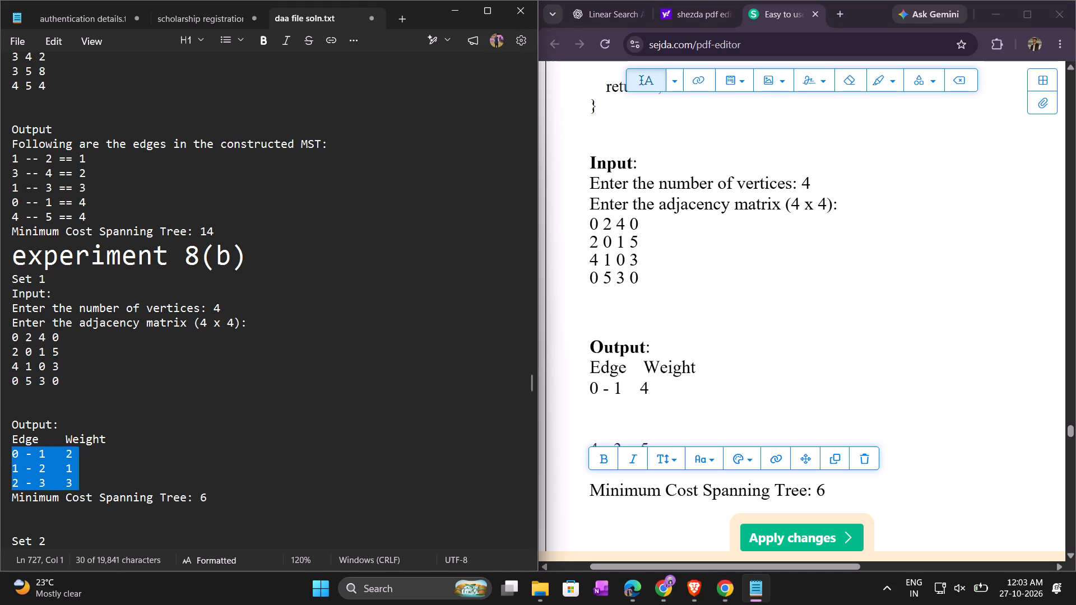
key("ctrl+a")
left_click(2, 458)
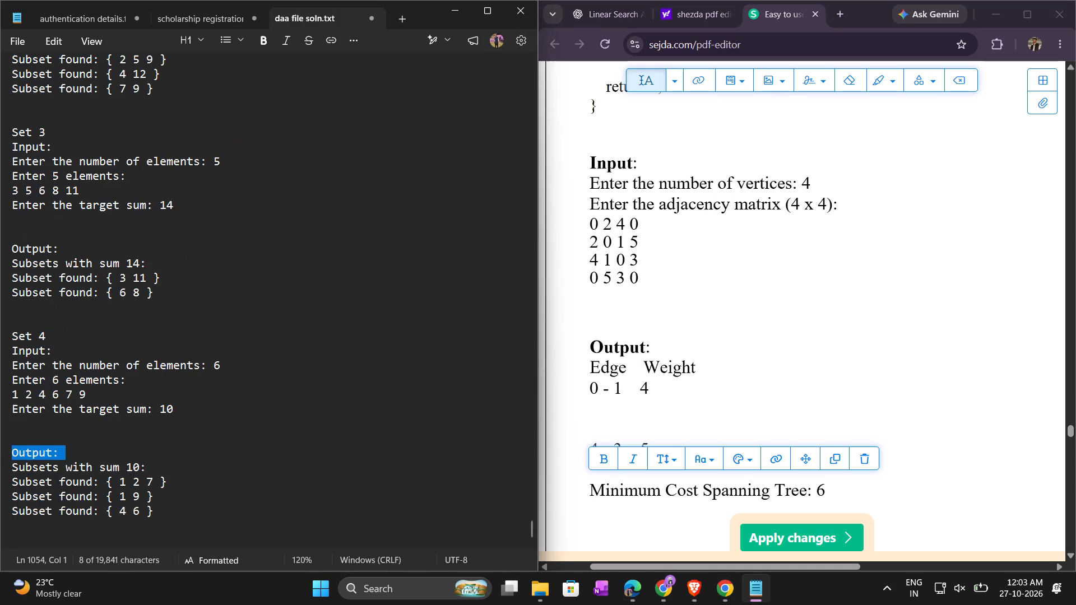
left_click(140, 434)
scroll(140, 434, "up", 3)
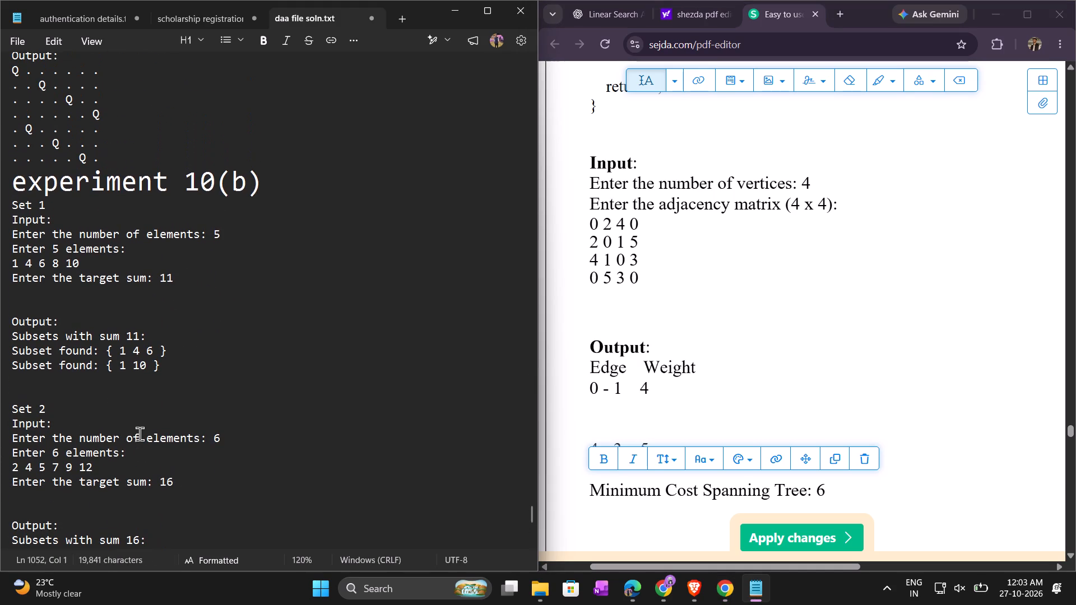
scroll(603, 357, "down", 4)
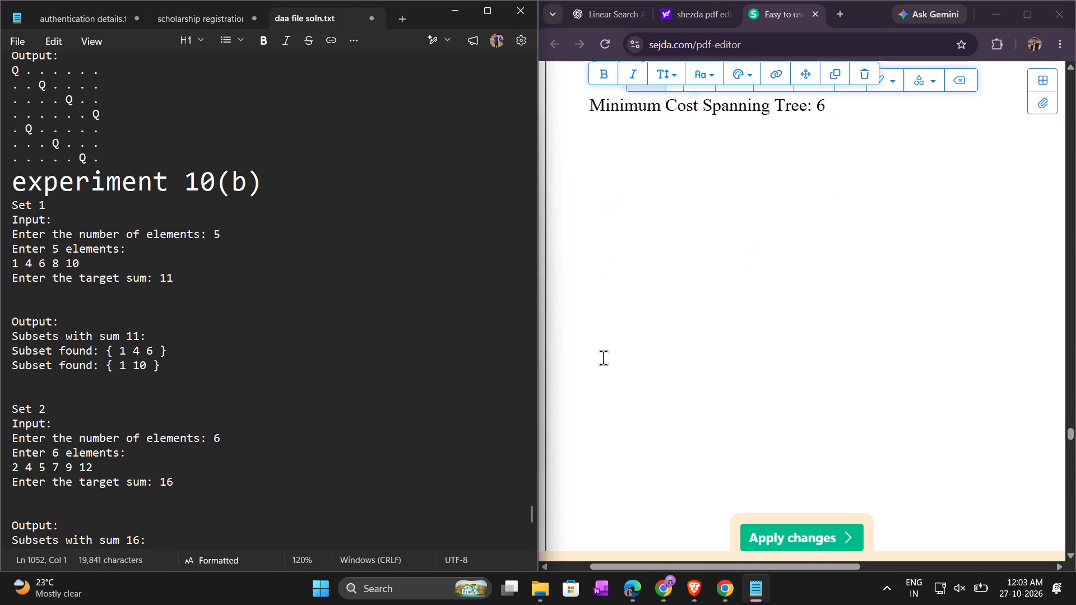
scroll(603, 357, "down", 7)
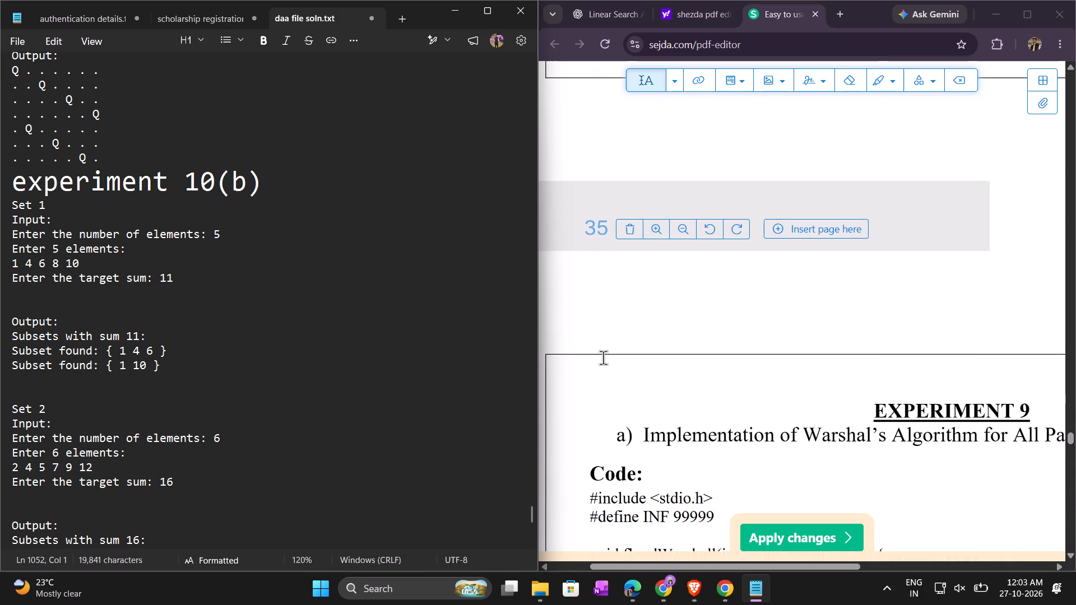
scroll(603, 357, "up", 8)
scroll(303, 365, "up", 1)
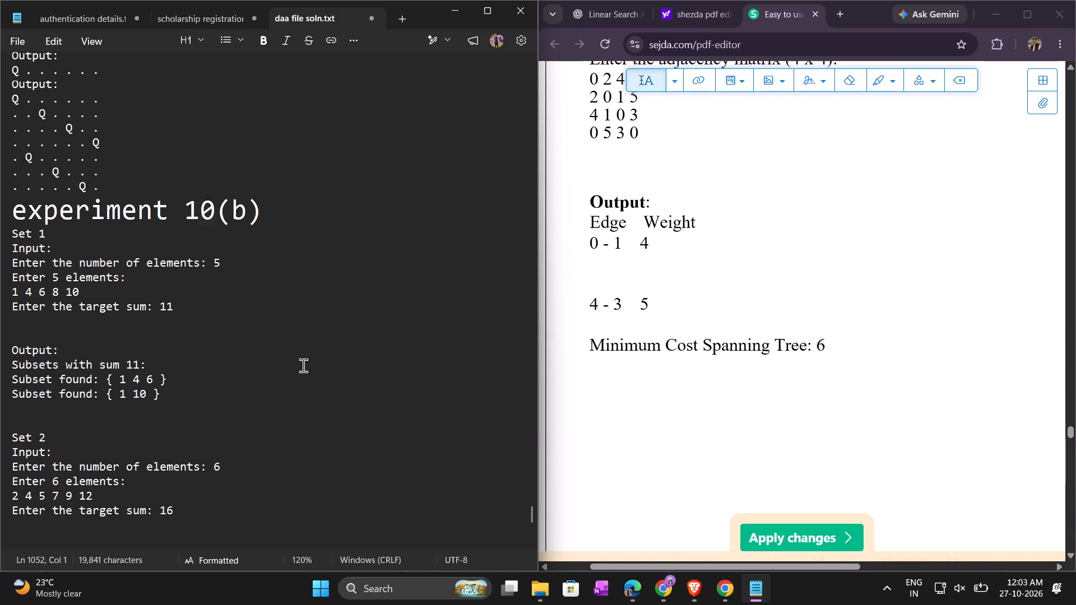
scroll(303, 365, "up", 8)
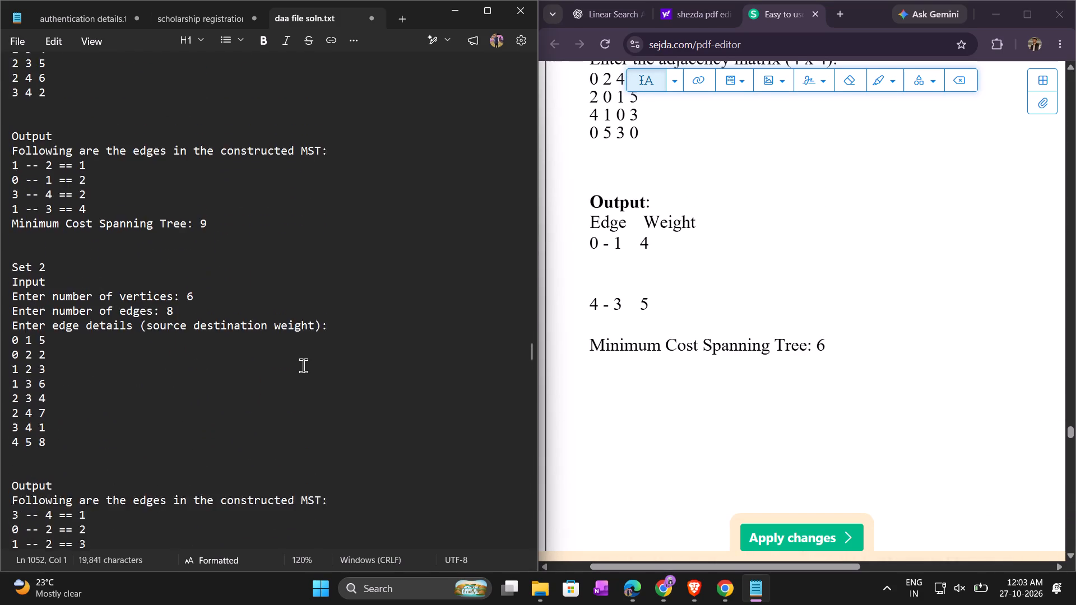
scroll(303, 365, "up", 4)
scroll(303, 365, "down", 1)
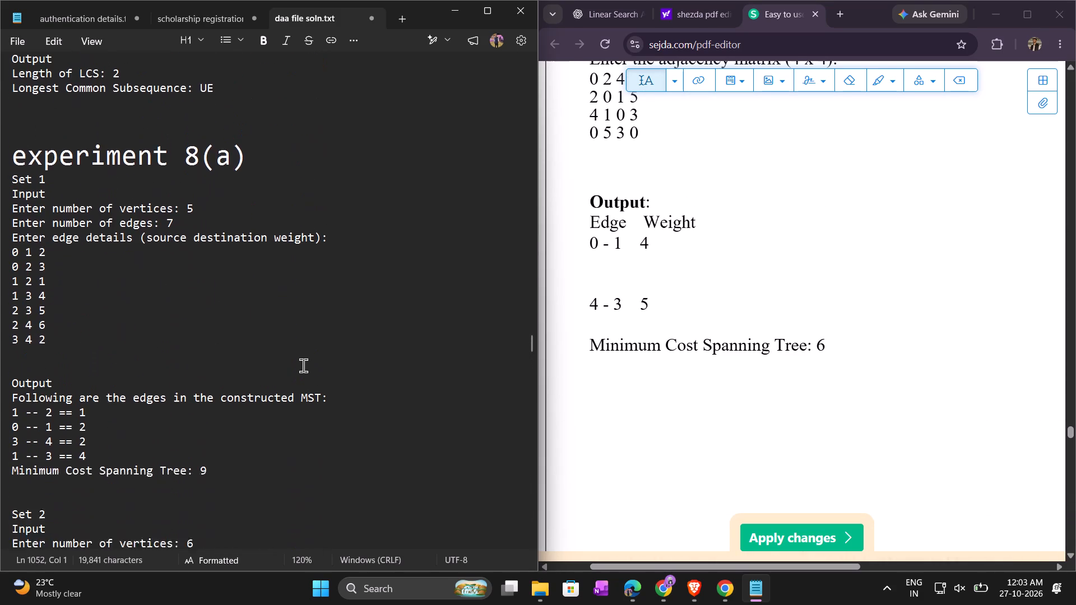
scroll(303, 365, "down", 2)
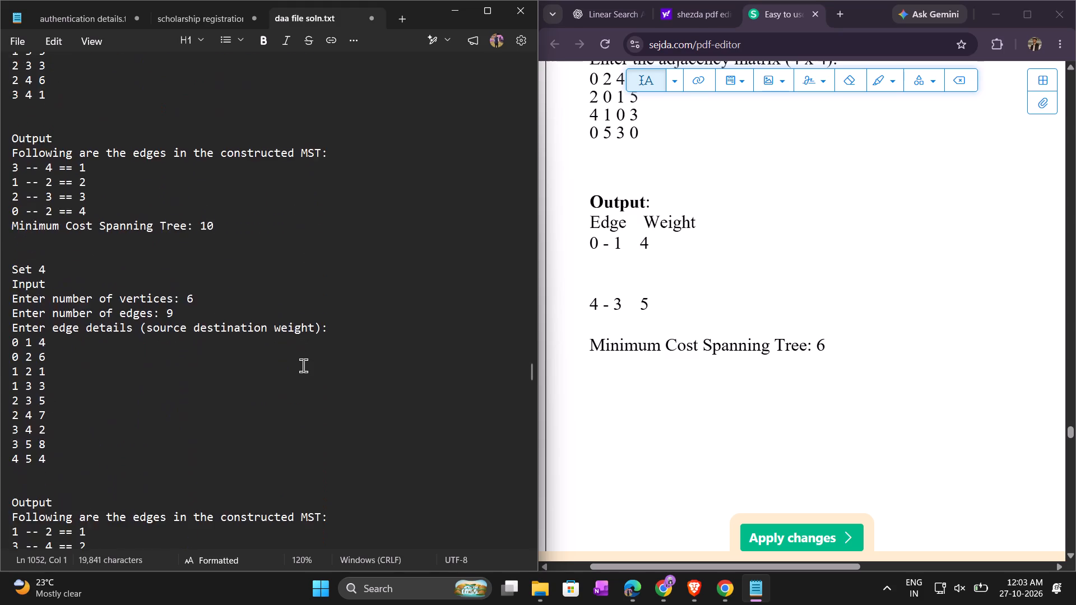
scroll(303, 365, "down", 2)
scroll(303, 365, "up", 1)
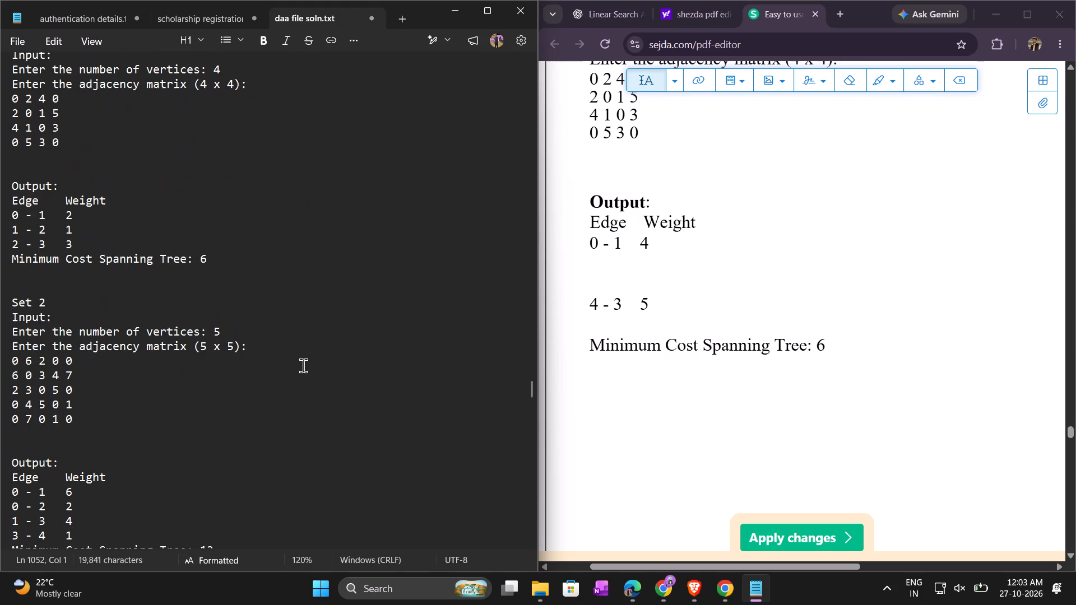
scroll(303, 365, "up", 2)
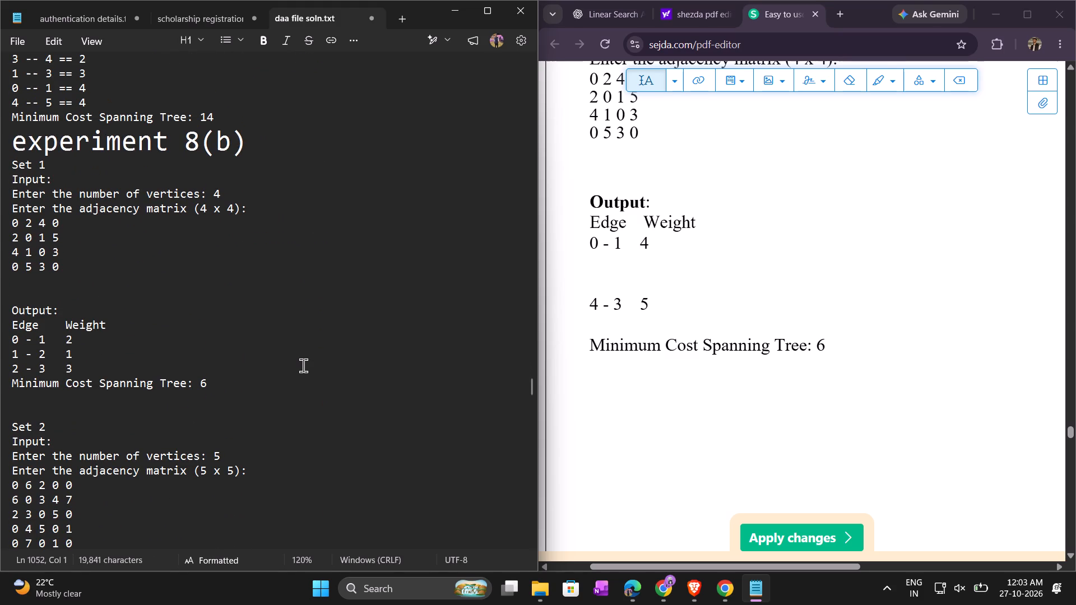
Replace the 0 - 1 and 4 - 3 rows in the experiment 8(b) output with Notepad Set 1's three edge rows, weights 2, 1 and 3.
left_click_drag(83, 366, 36, 362)
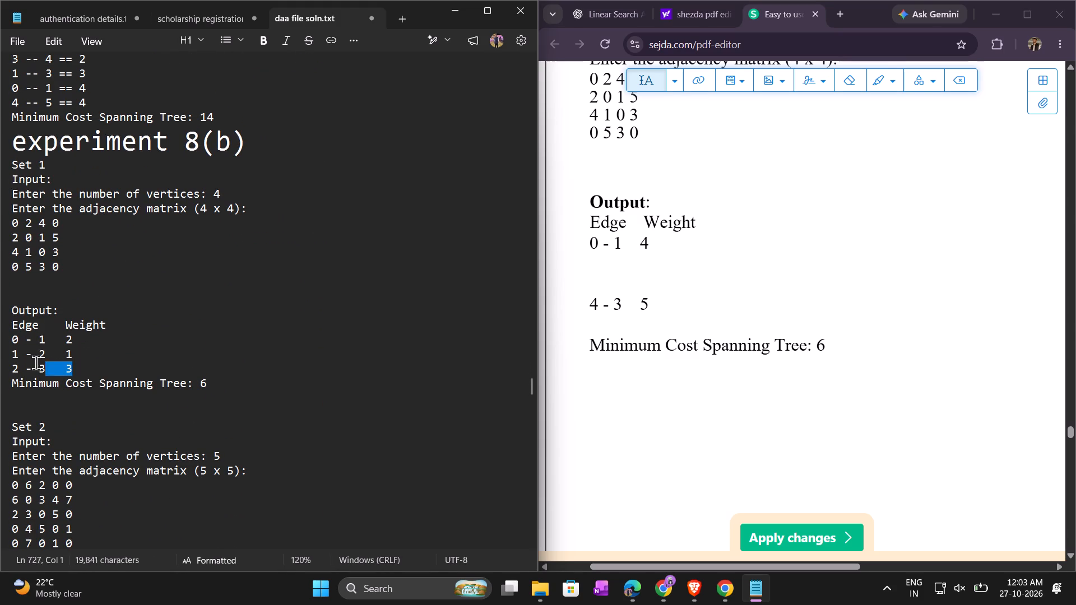
left_click_drag(36, 362, 6, 345)
key("ctrl+c")
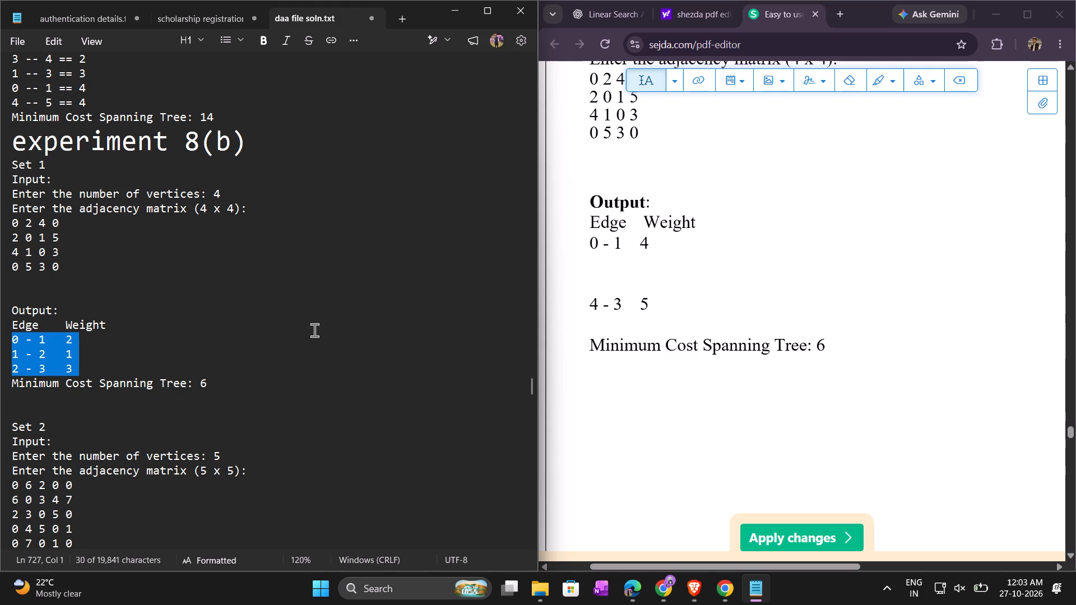
left_click(635, 303)
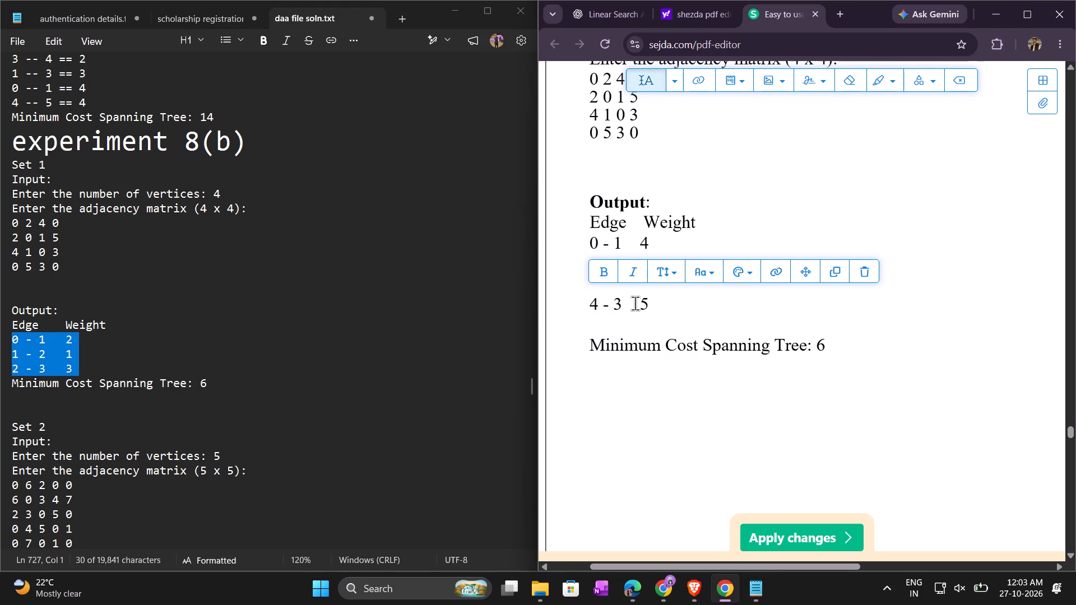
key("ctrl+a")
key("BackSpace")
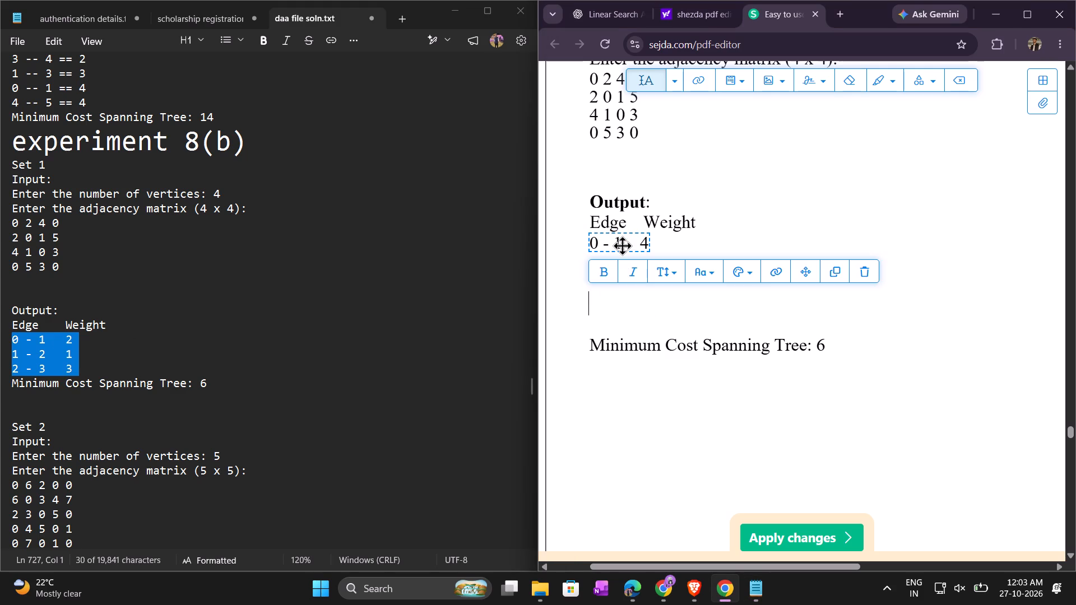
left_click(622, 245)
key("ctrl+a")
key("ctrl+v")
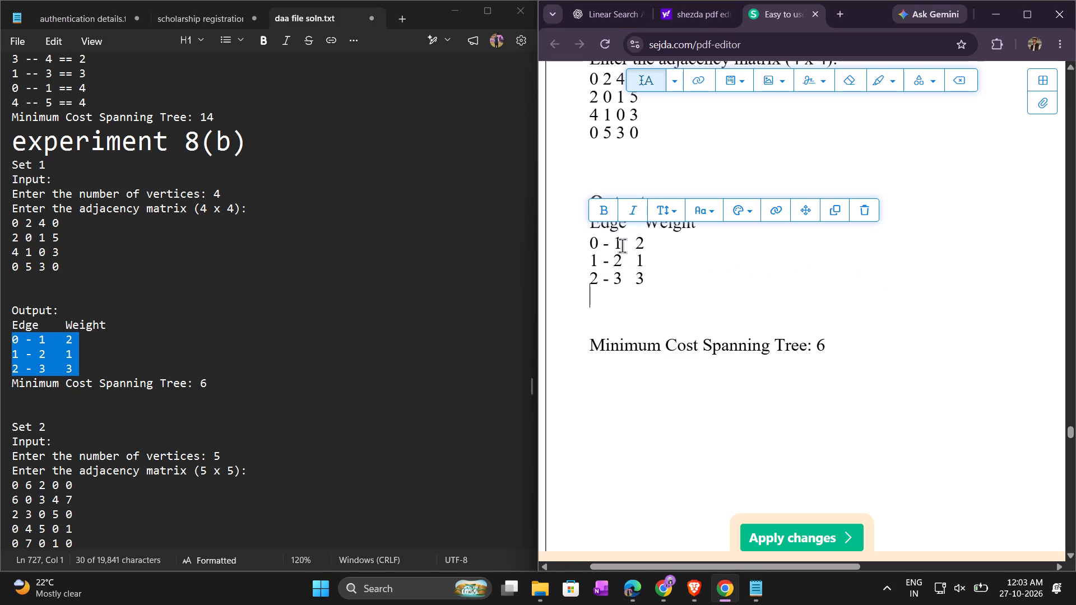
Insert three spaces before each weight in the 0 - 1, 1 - 2 and 2 - 3 rows of the experiment 8(b) output.
left_click(629, 244)
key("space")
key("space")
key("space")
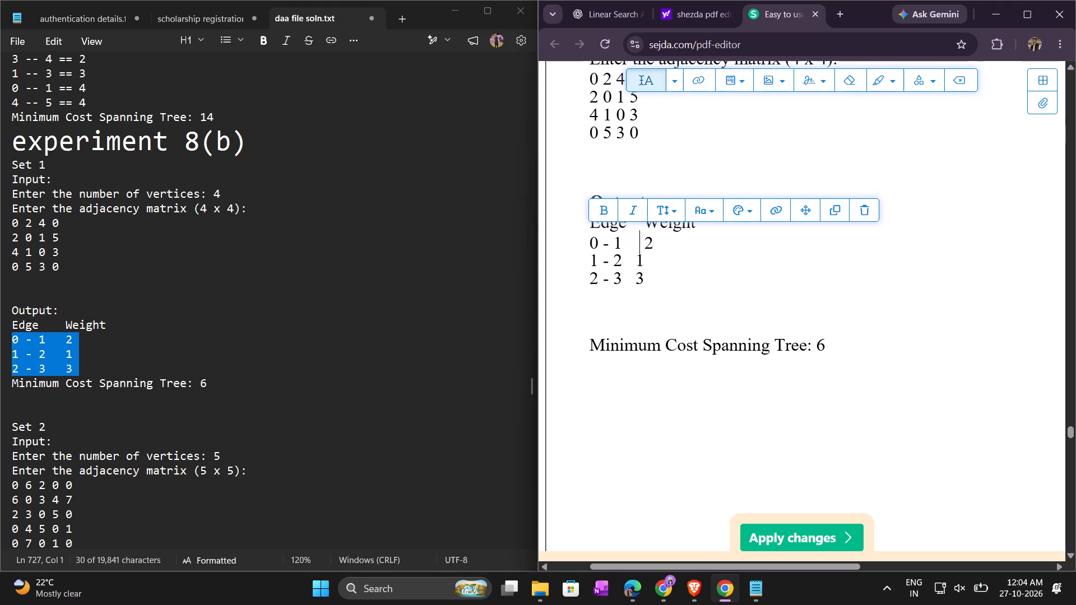
left_click(624, 255)
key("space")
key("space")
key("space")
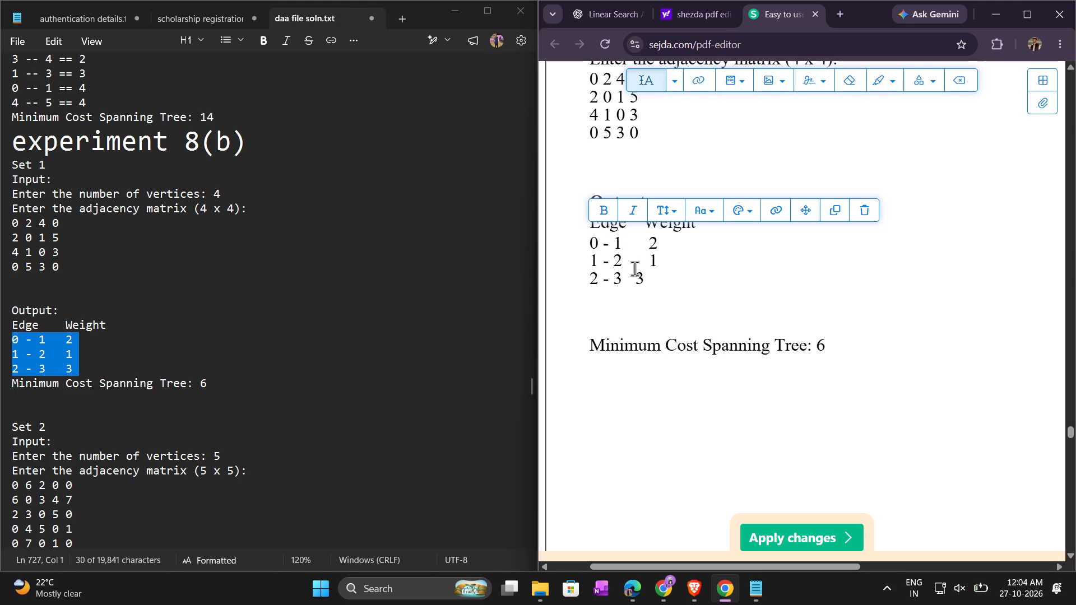
left_click(634, 277)
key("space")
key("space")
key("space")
Shift the weights 2, 1 and 3 in the experiment 8(b) output two more spaces, keeping them aligned under the Weight heading.
left_click(646, 249)
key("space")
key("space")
left_click(644, 238)
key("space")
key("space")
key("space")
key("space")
key("BackSpace")
key("BackSpace")
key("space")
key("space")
key("BackSpace")
key("BackSpace")
key("Down")
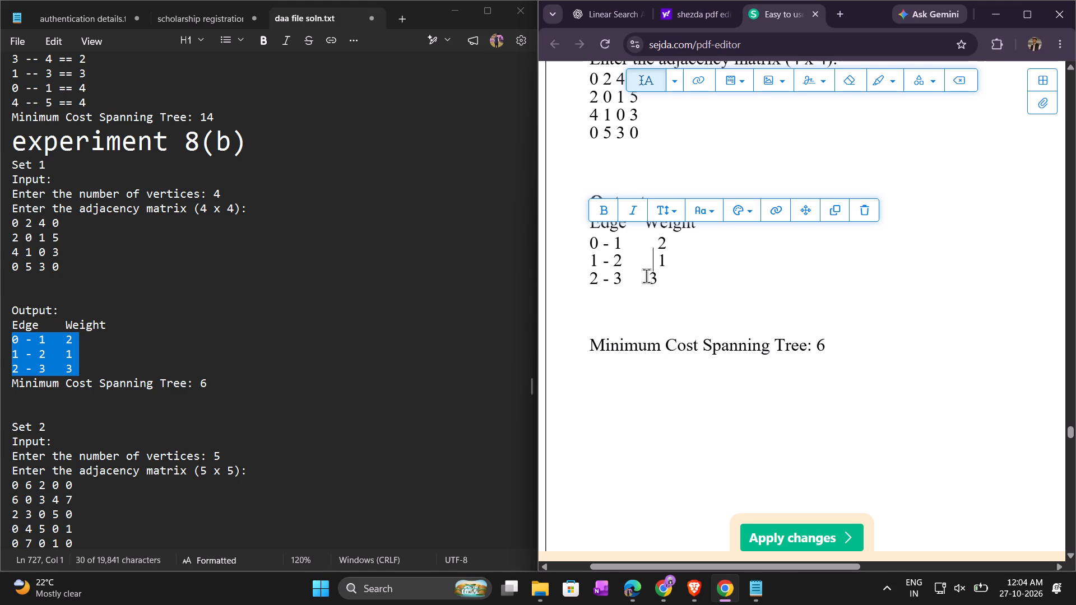
key("Down")
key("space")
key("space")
Copy the four adjacency matrix rows of experiment 9(a) Set 1 from Notepad.
scroll(758, 416, "down", 2)
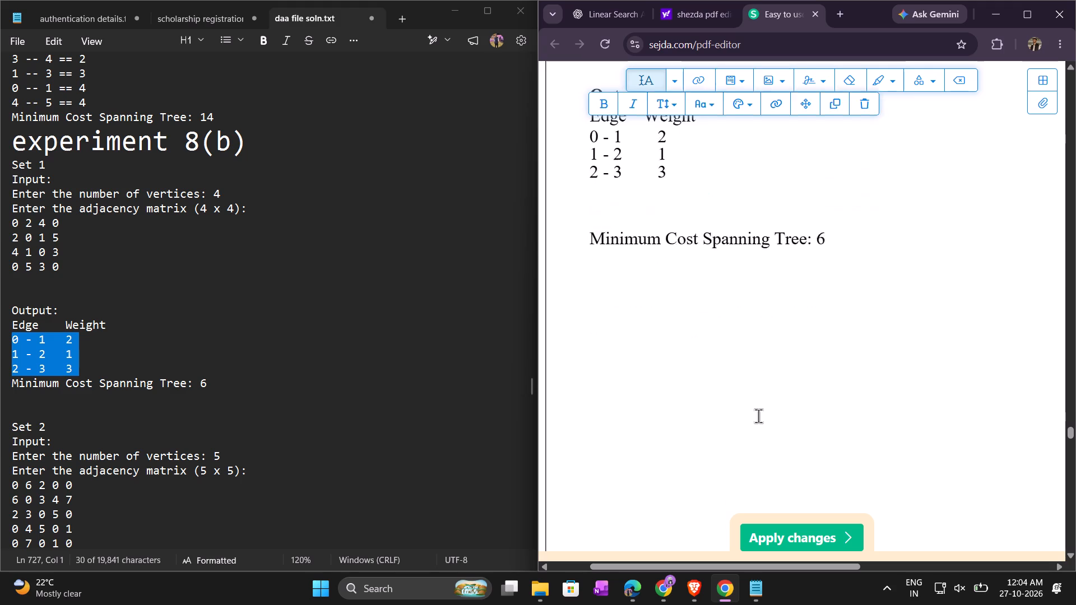
scroll(758, 416, "down", 8)
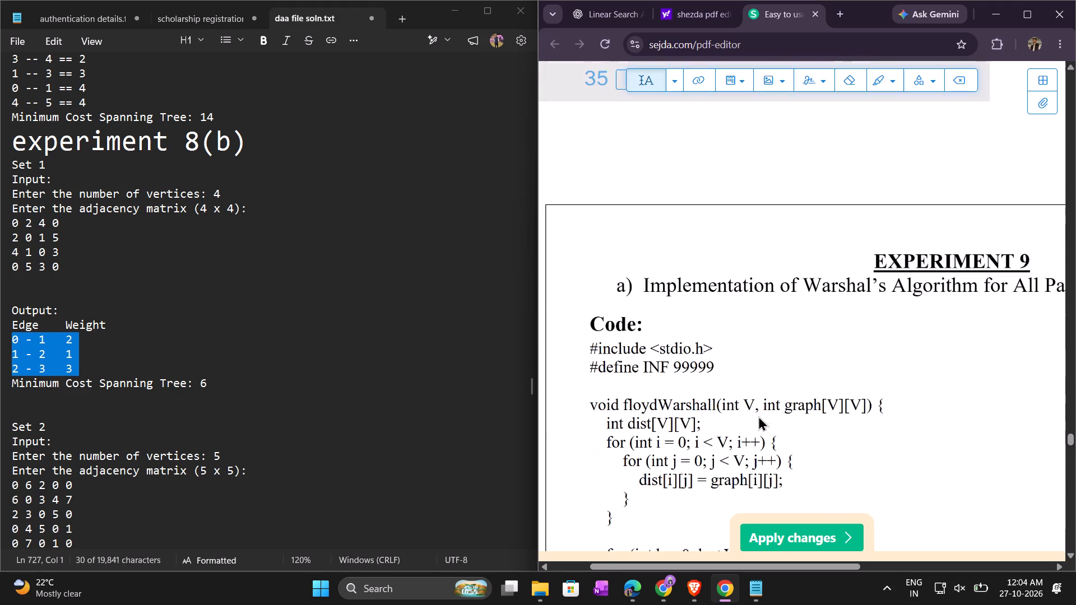
scroll(758, 416, "down", 9)
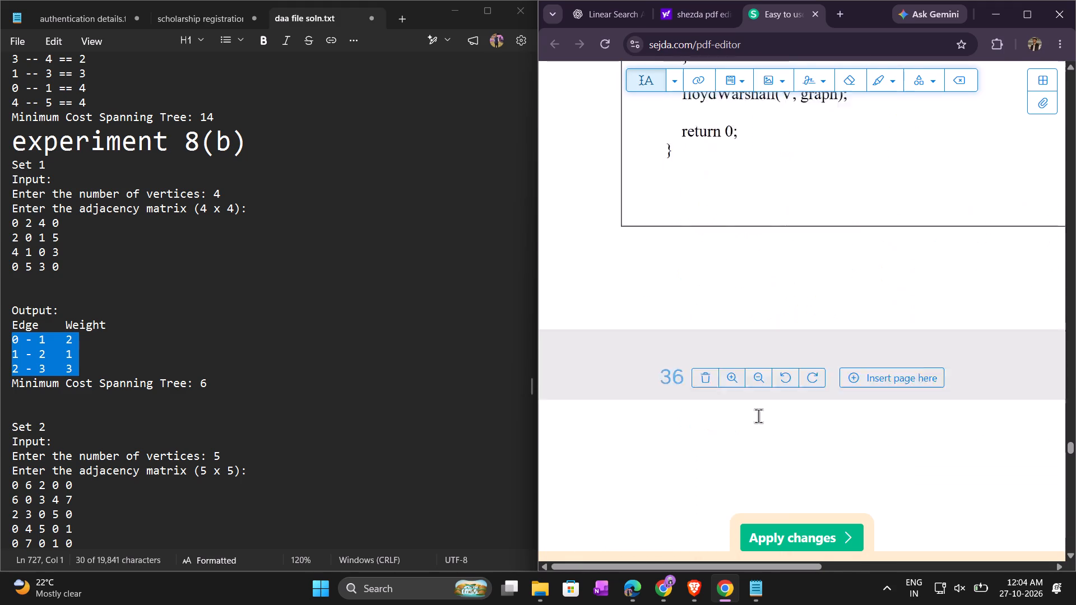
scroll(758, 416, "down", 5)
scroll(413, 436, "down", 1)
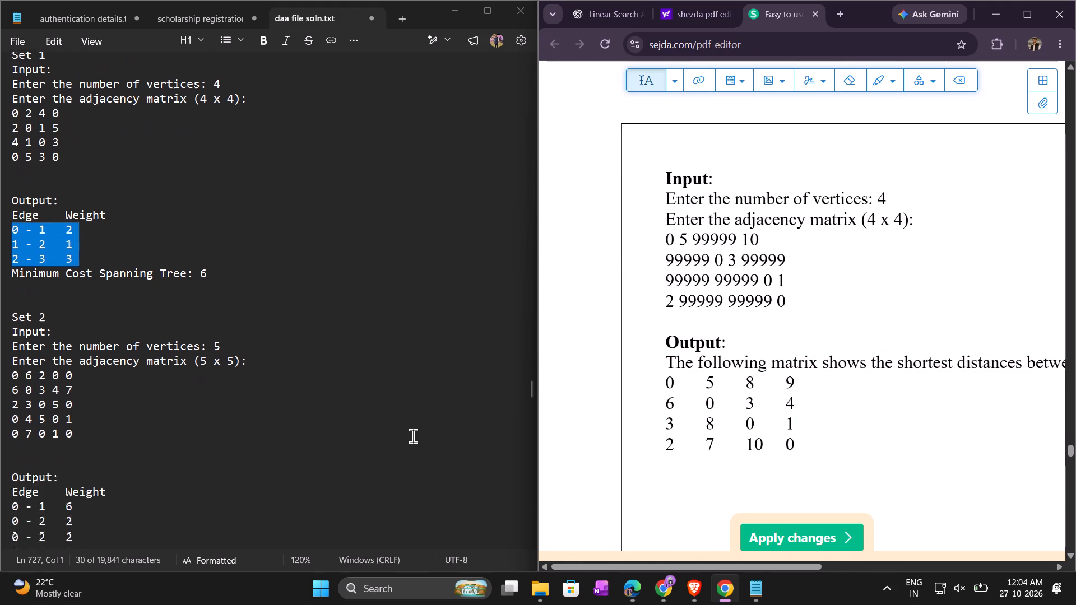
scroll(413, 436, "down", 3)
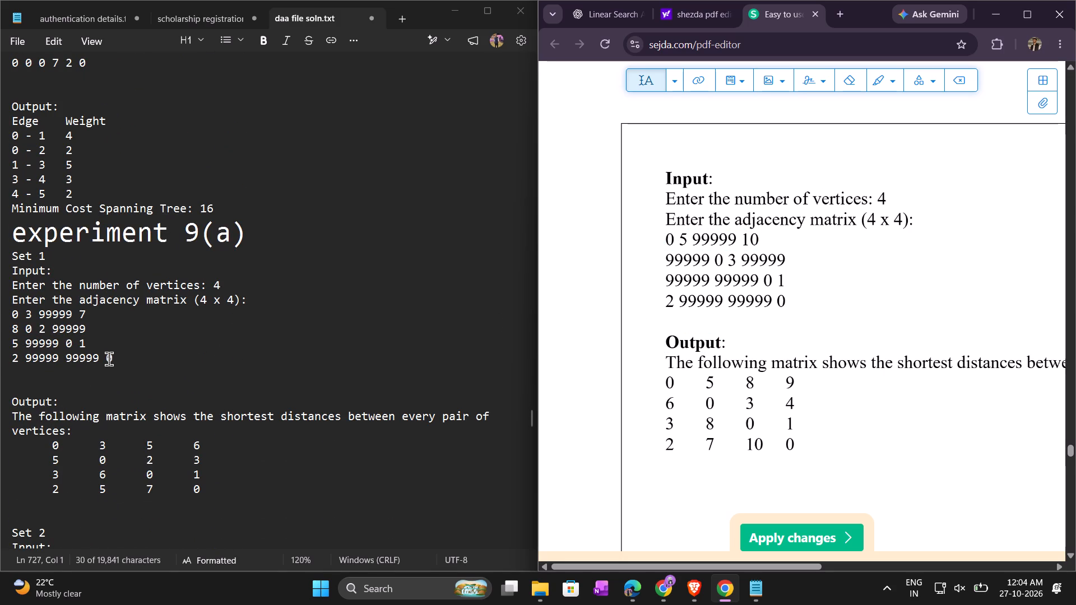
left_click_drag(118, 360, 8, 318)
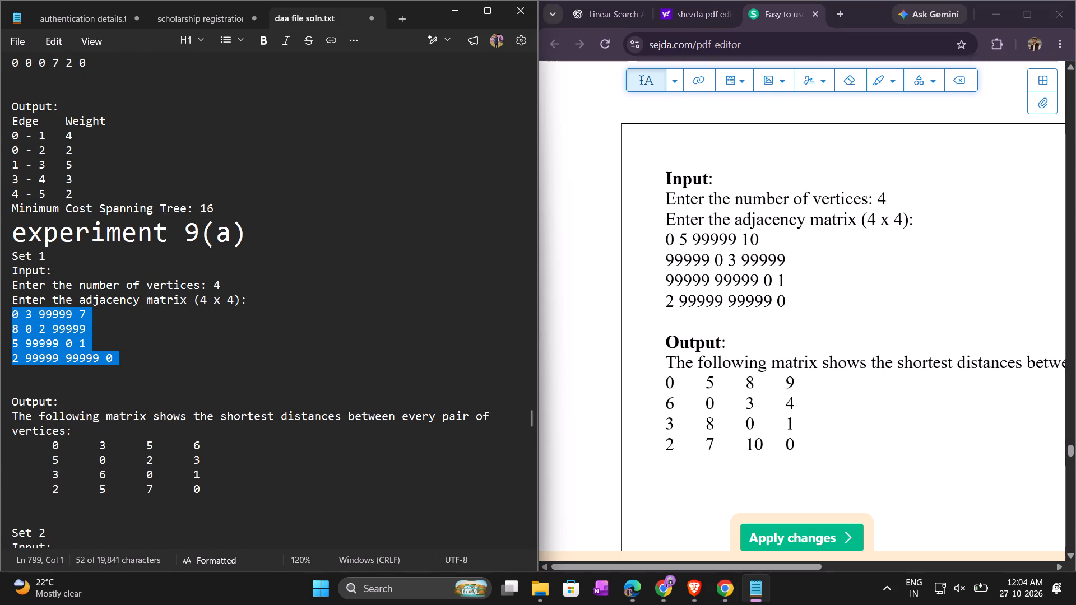
key("ctrl+c")
Delete the second, third and fourth adjacency matrix rows in the PDF's experiment 9(a) input.
left_click(704, 301)
key("ctrl+a")
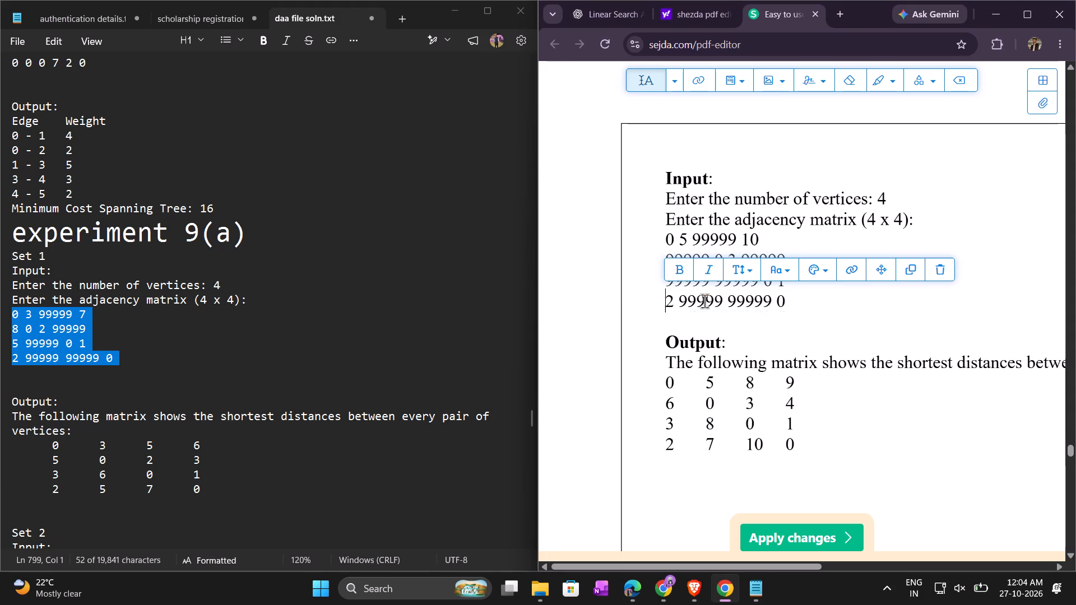
key("BackSpace")
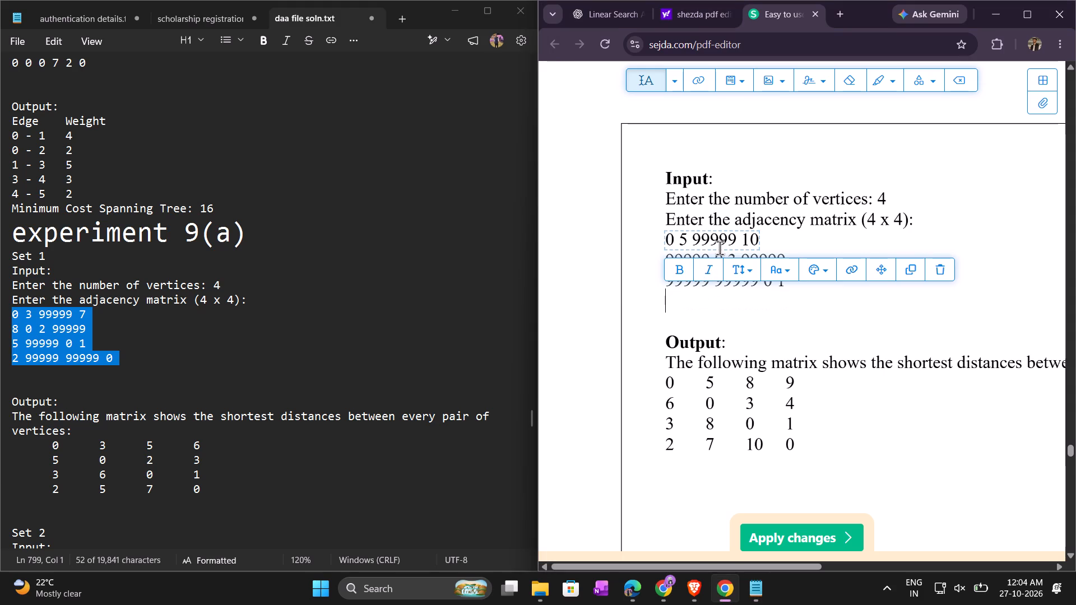
left_click(727, 253)
key("ctrl+a")
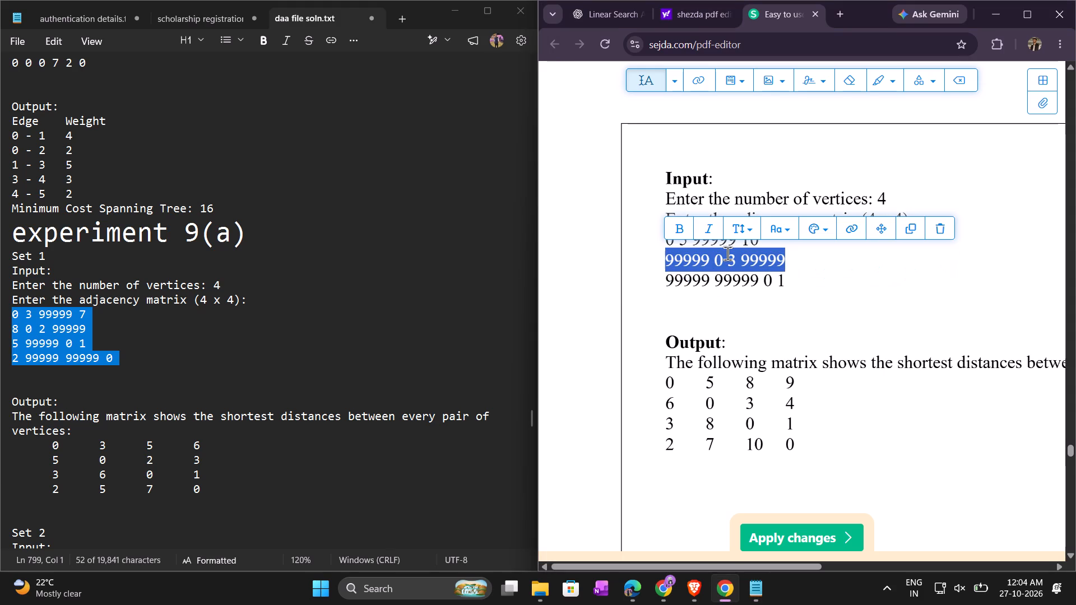
key("BackSpace")
left_click(739, 280, "ctrl")
key("ctrl+a")
key("BackSpace")
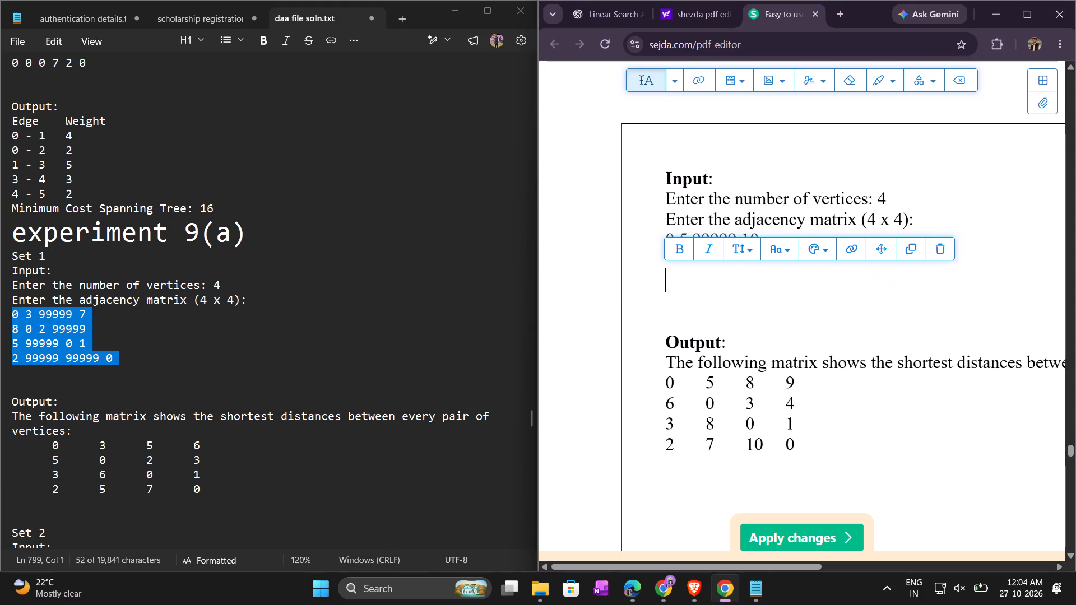
left_click(728, 232)
key("ctrl+a")
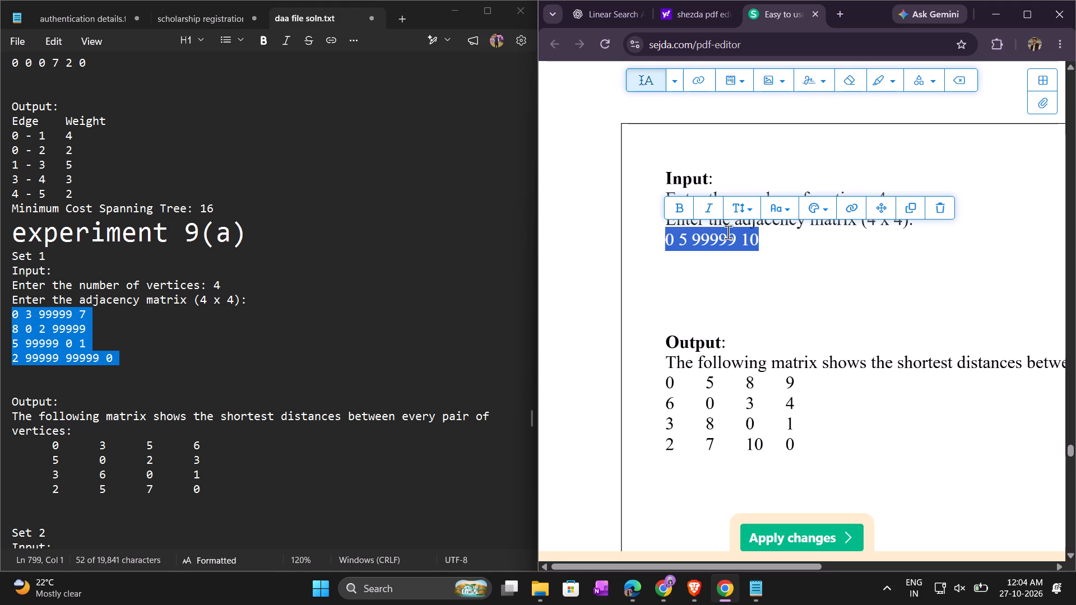
key("ctrl+v")
Copy the four-row shortest-distance matrix of the experiment 9(a) Set 1 output from Notepad.
scroll(733, 369, "down", 1)
left_click_drag(41, 444, 142, 471)
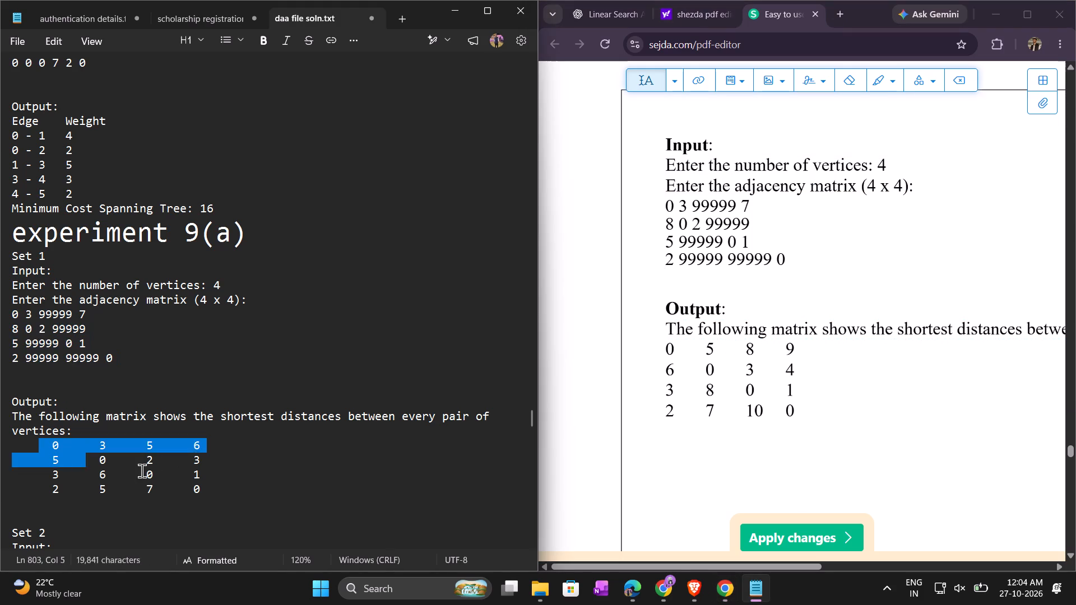
left_click_drag(142, 471, 216, 504)
key("ctrl+c")
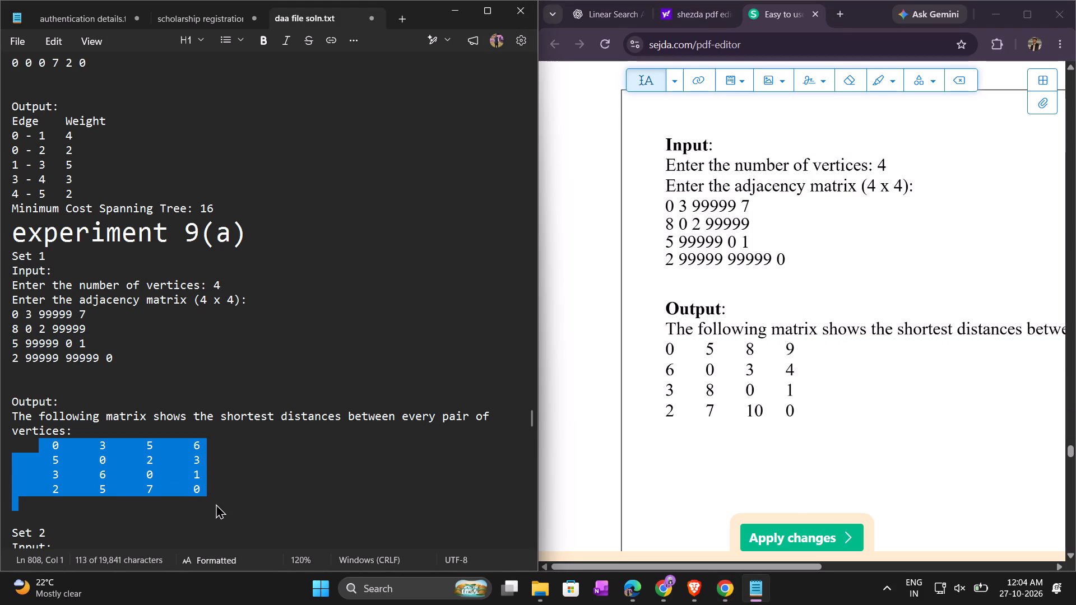
Delete the 6 0 3 4, 3 8 0 1 and 2 7 10 0 rows from the PDF's experiment 9(a) output matrix.
scroll(617, 487, "left", 2)
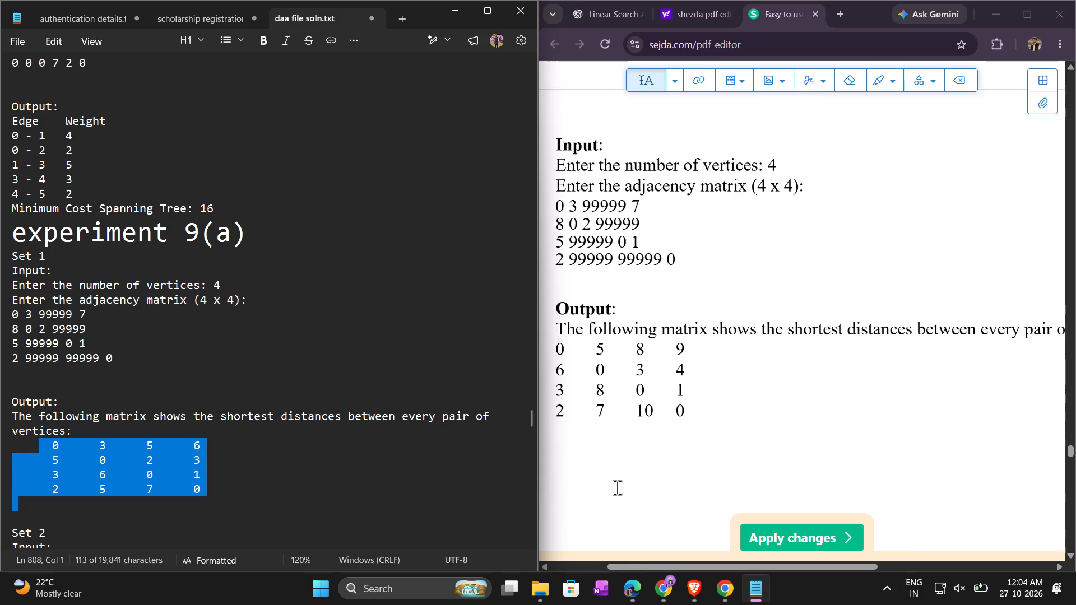
scroll(617, 487, "left", 1)
scroll(617, 487, "right", 3)
scroll(617, 487, "left", 1, "ctrl")
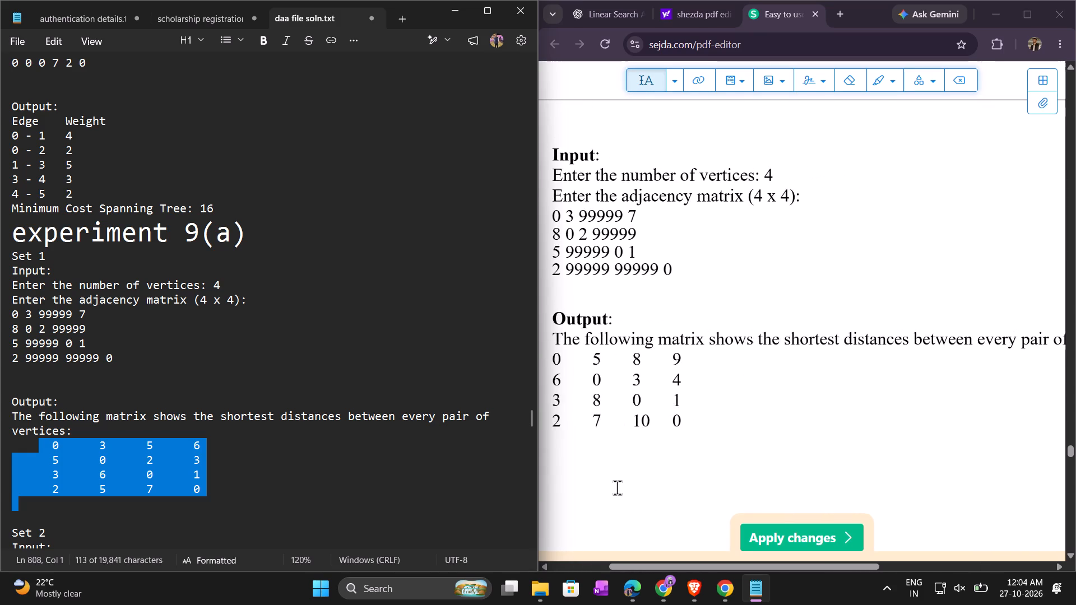
scroll(617, 487, "left", 2, "ctrl")
scroll(617, 487, "right", 5)
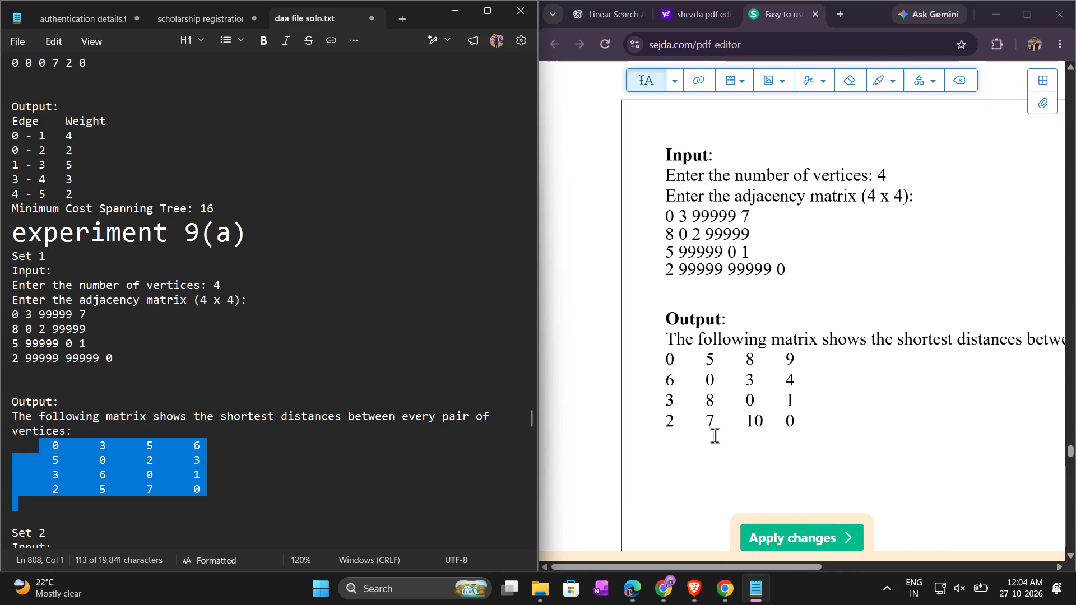
left_click(763, 423)
key("ctrl+a")
key("BackSpace")
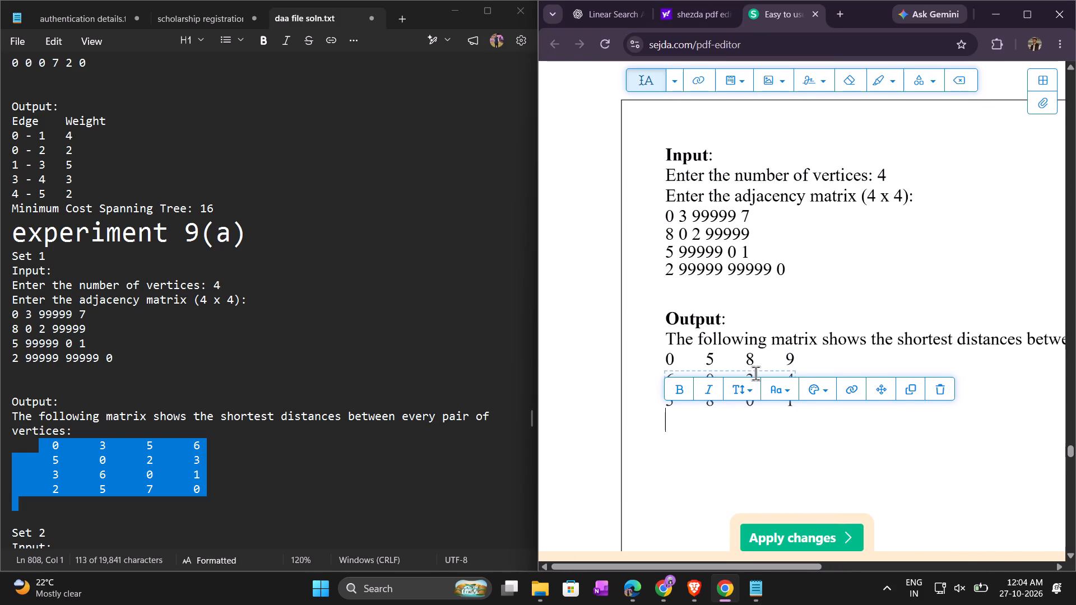
left_click(755, 374)
key("ctrl+a")
key("BackSpace")
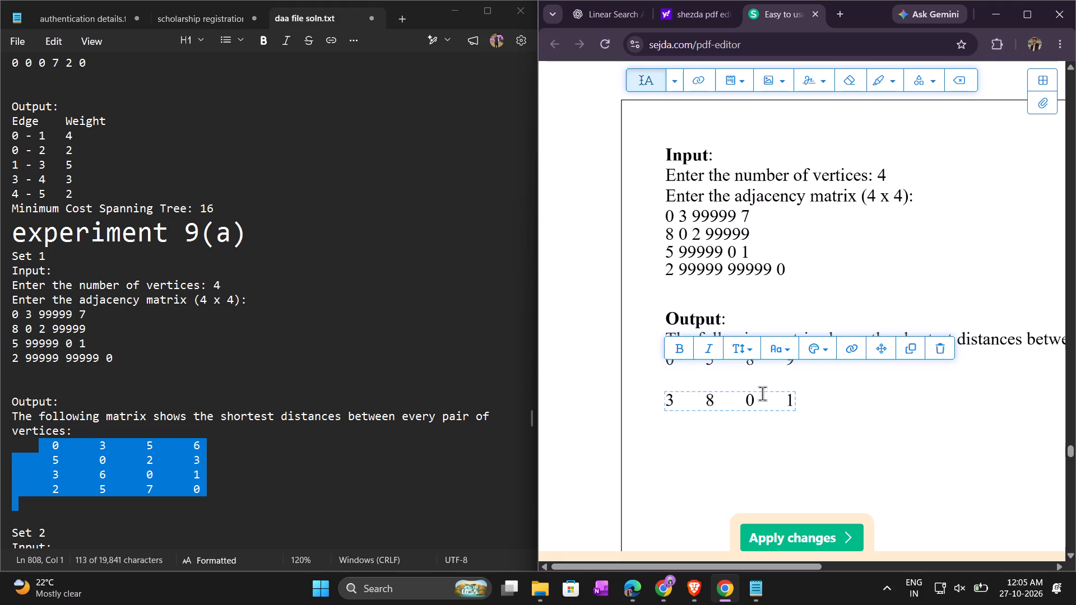
left_click(762, 393)
key("ctrl+a")
key("BackSpace")
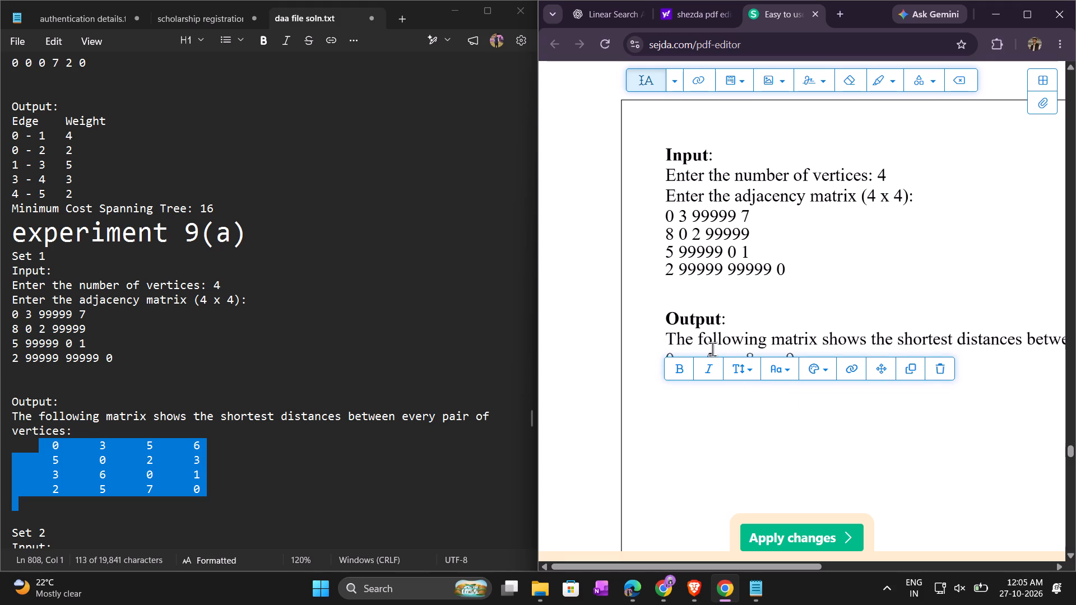
Replace the 0 5 8 9 output row with the copied matrix rows 0 3 5 6, 5 0 2 3, 3 6 0 1, 2 5 7 0.
left_click(713, 351)
key("ctrl+a")
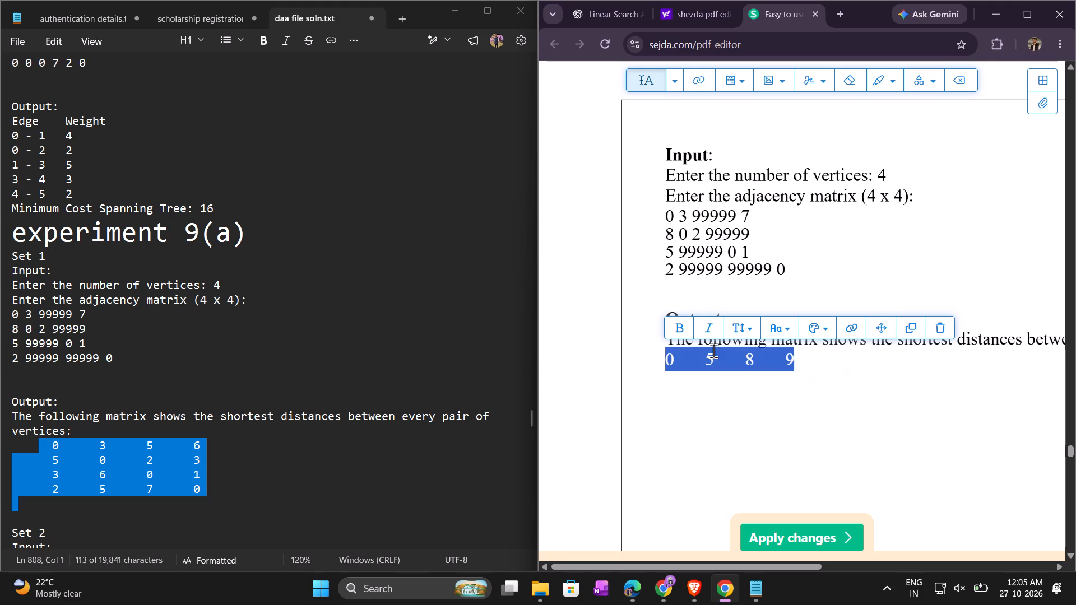
key("ctrl+v")
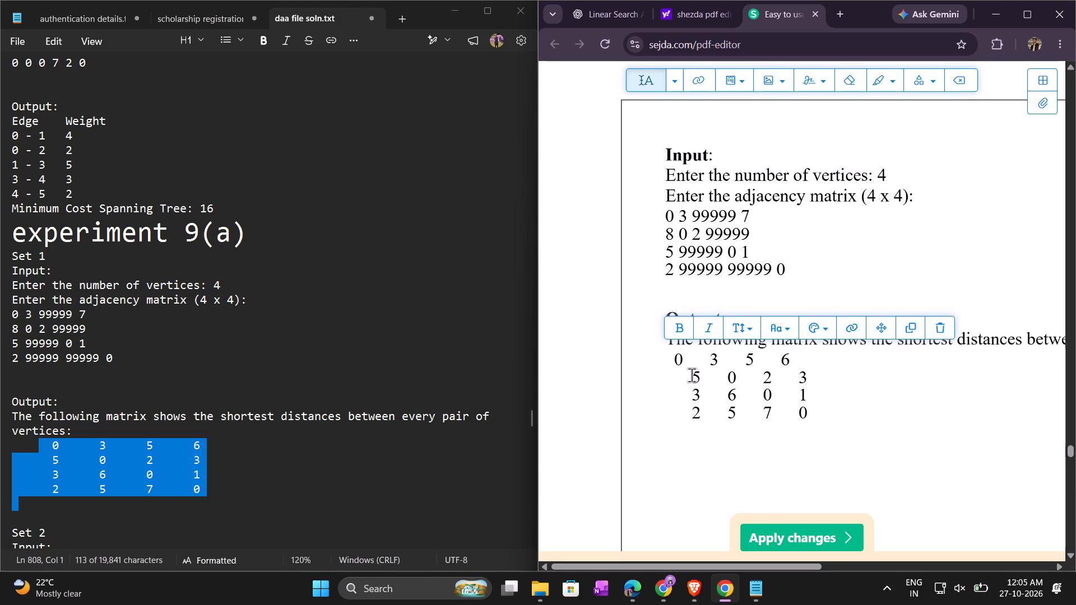
Indent the 0 3 5 6 row of the experiment 9(a) output by four spaces to line up with the rows below.
left_click(663, 363)
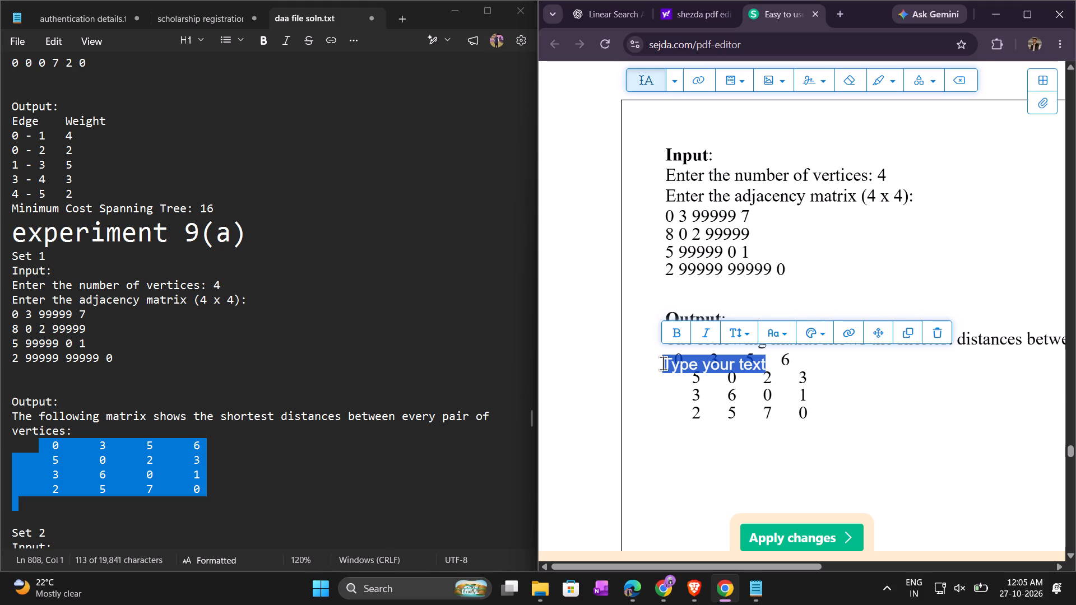
key("BackSpace")
left_click(674, 357)
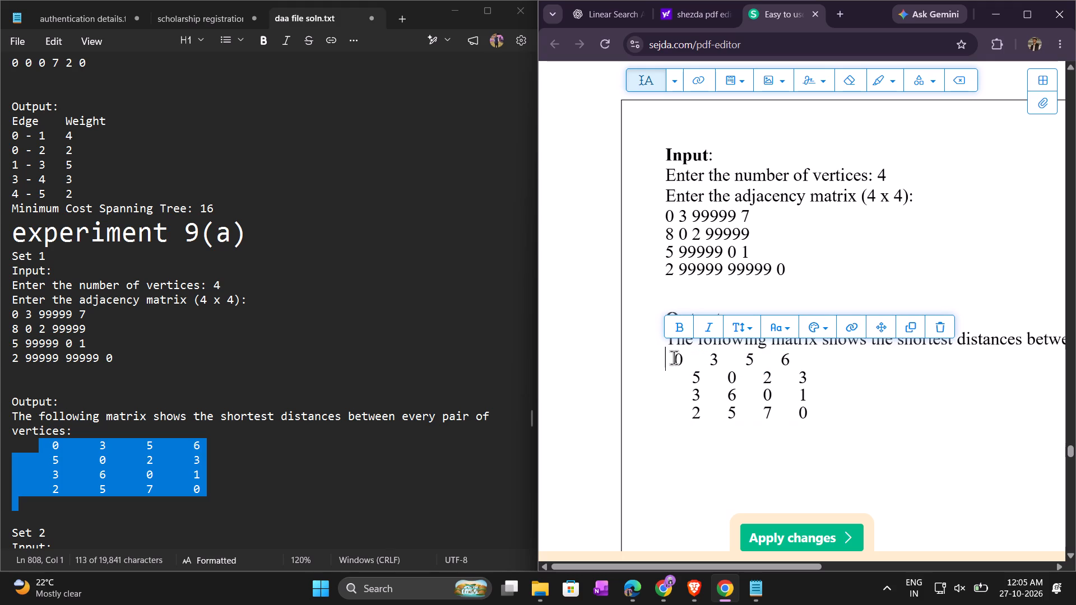
left_click(674, 357)
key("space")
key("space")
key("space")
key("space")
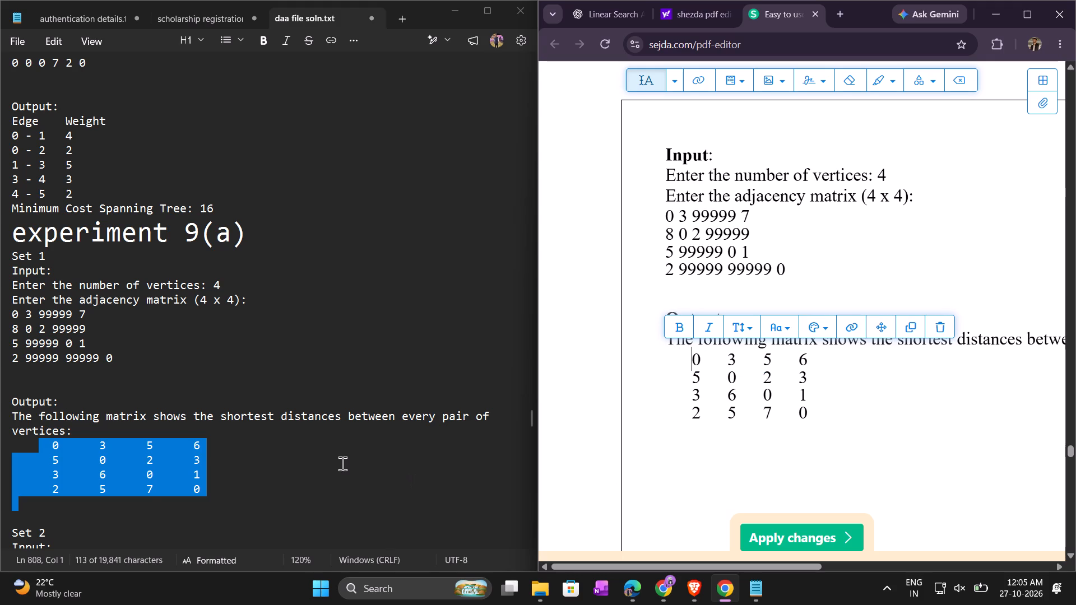
Set the number of vertices to 4 in the PDF's experiment 9(b) Dijkstra input, matching Set 1 in Notepad.
left_click(342, 463)
scroll(709, 390, "down", 3)
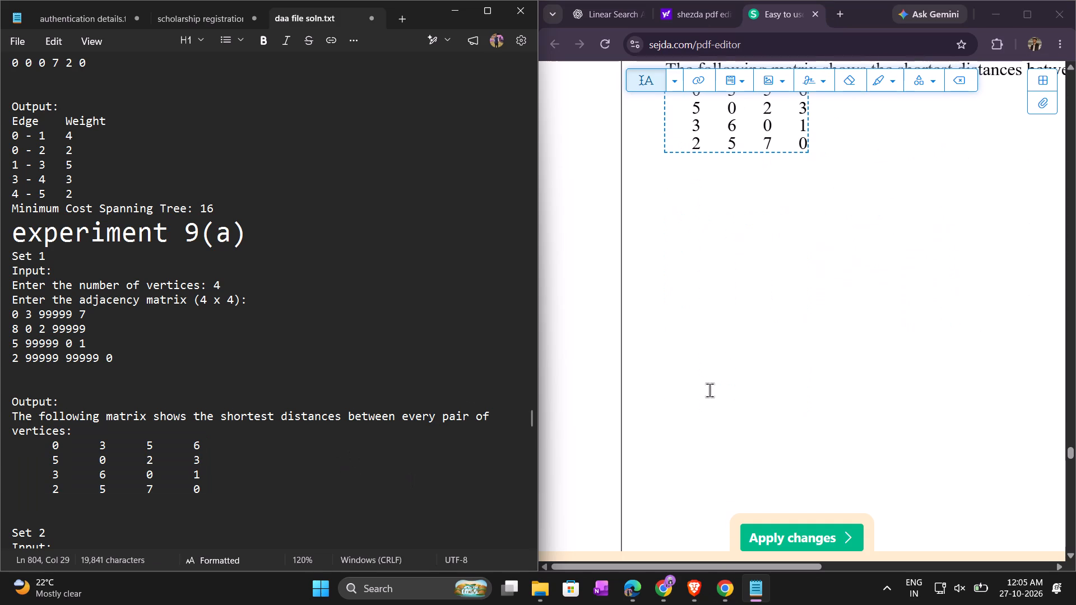
scroll(709, 390, "down", 6)
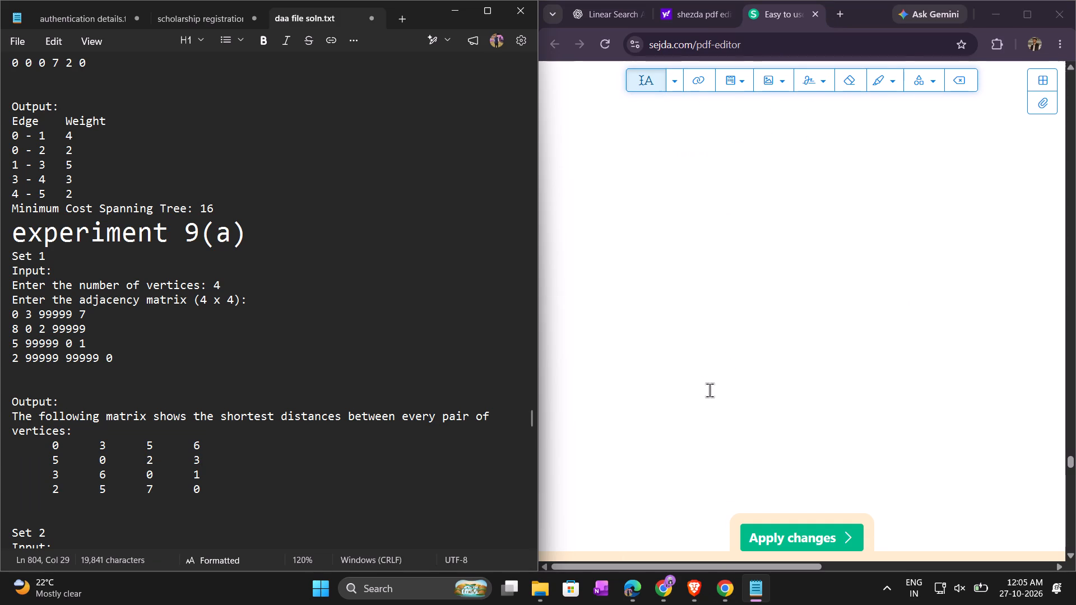
scroll(709, 390, "up", 2)
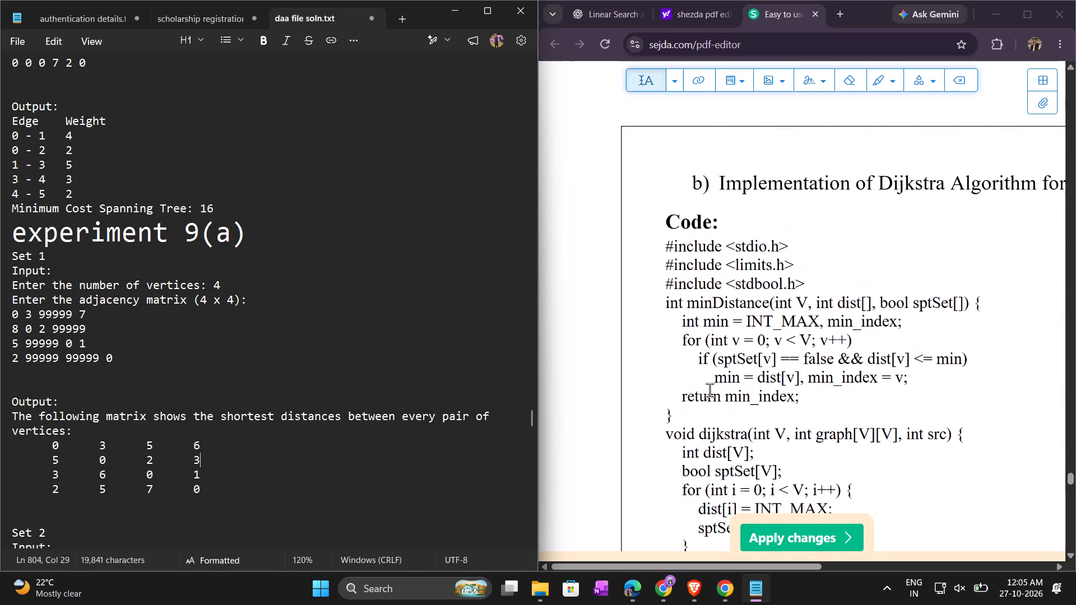
scroll(709, 390, "up", 1)
scroll(709, 390, "down", 7)
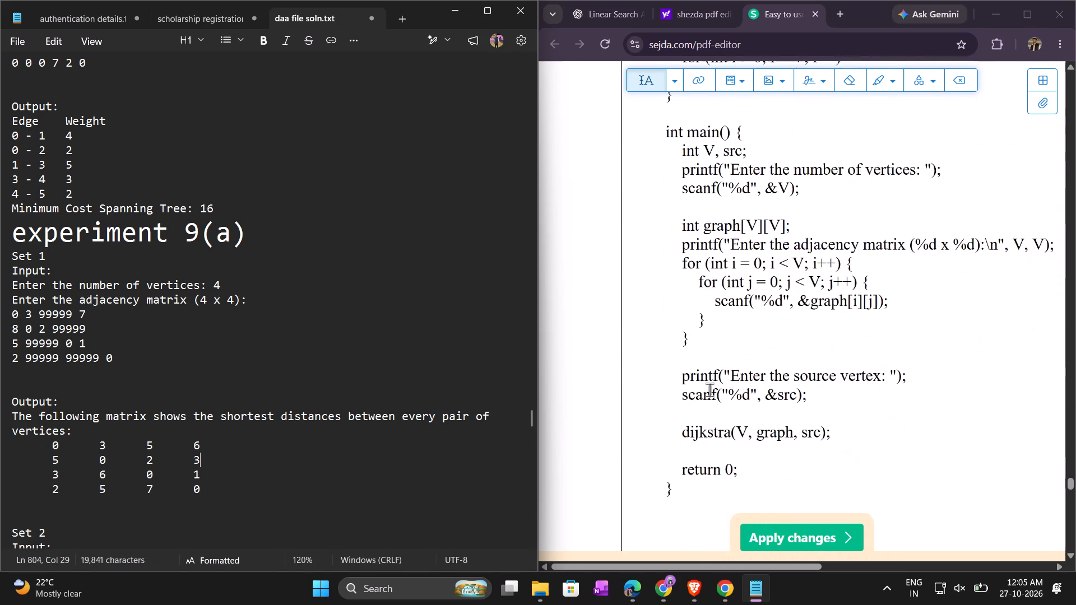
scroll(709, 390, "down", 7)
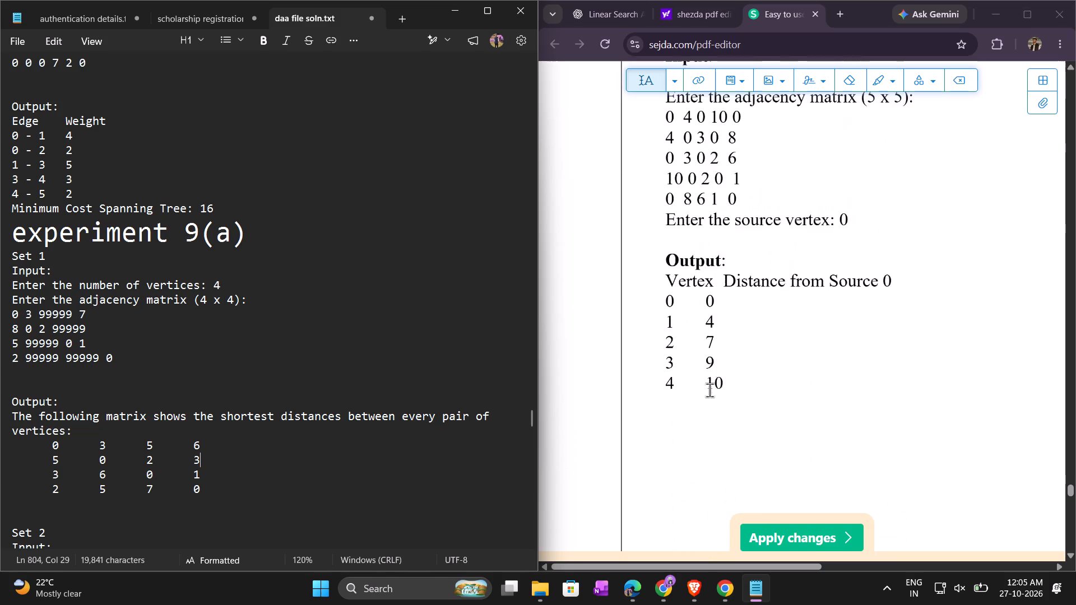
scroll(709, 390, "down", 1)
scroll(233, 504, "down", 2)
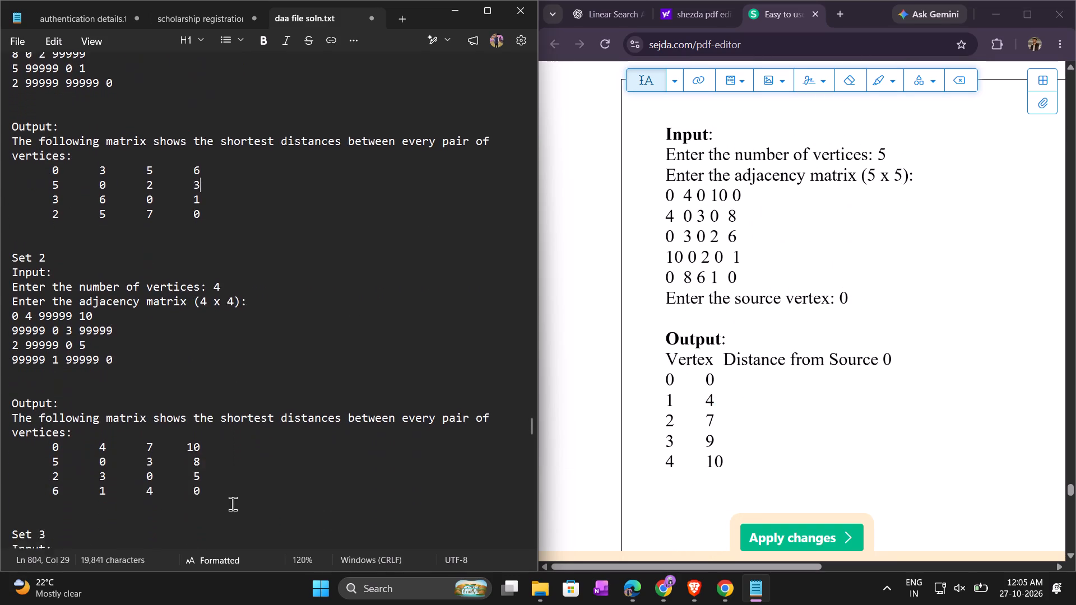
scroll(233, 504, "down", 4)
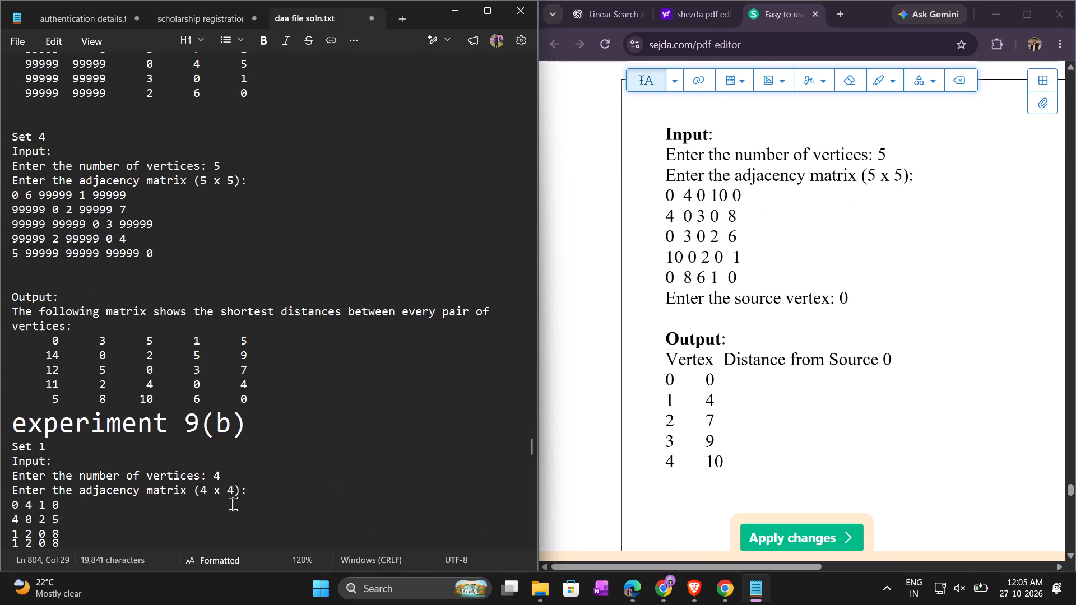
scroll(233, 504, "down", 2)
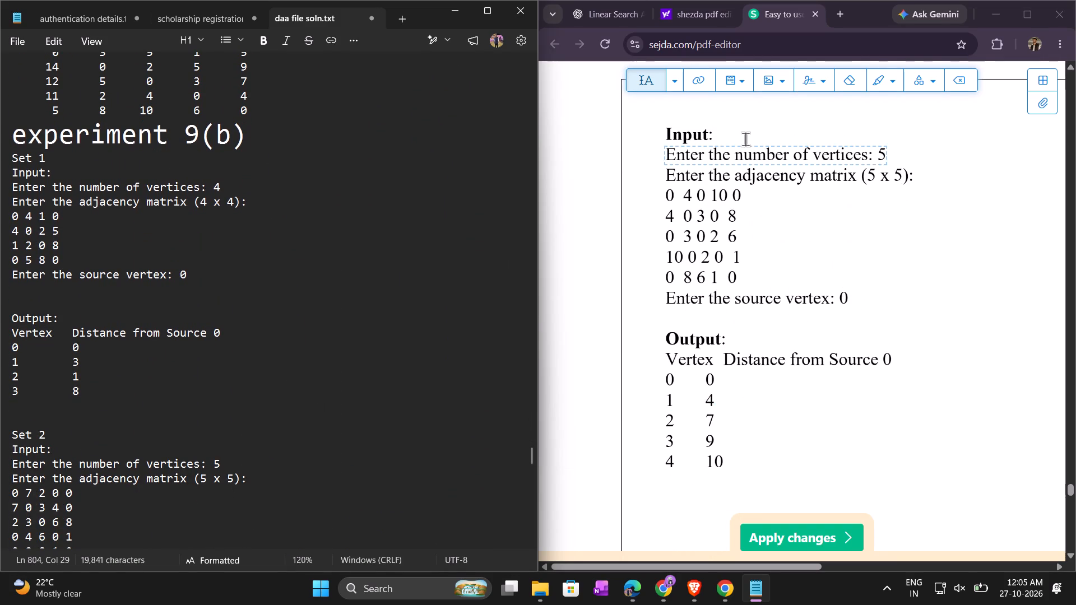
left_click(876, 157)
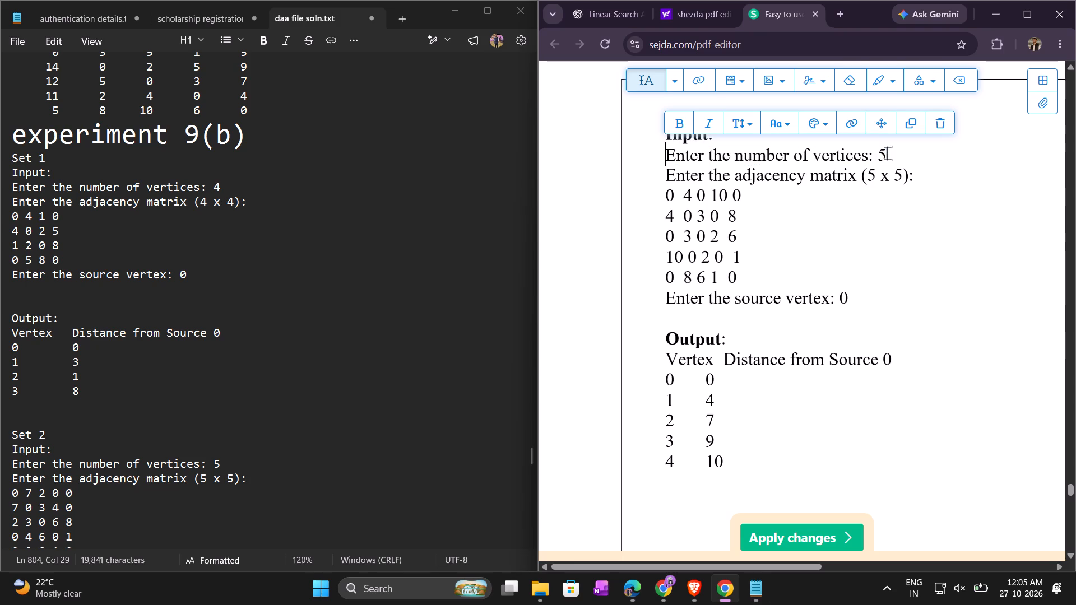
left_click(887, 153)
key("BackSpace")
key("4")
Change the adjacency matrix size in the experiment 9(b) input line to 4 x 4.
left_click(902, 170)
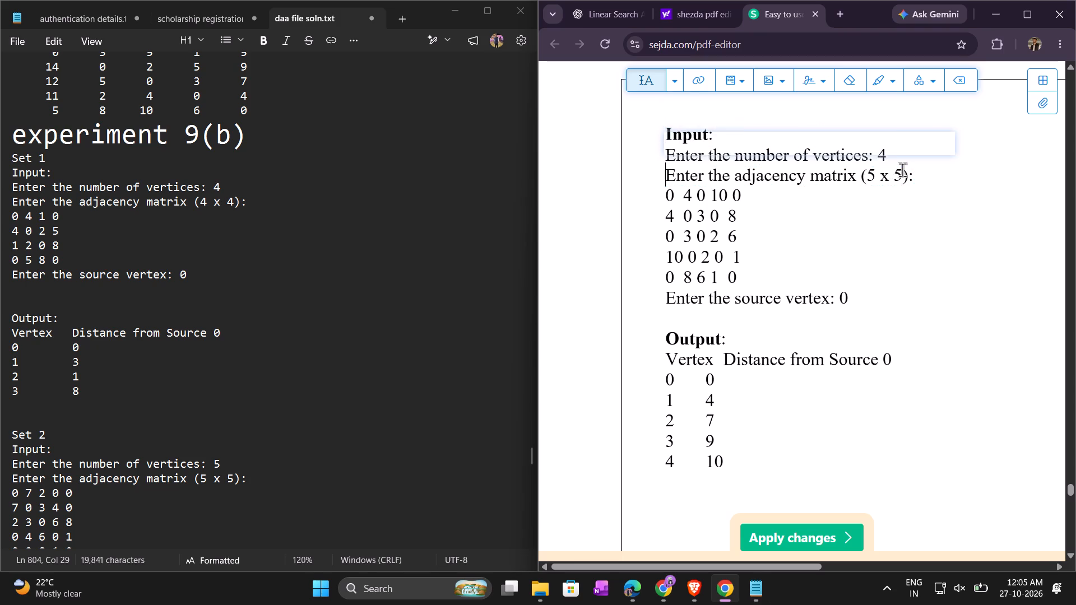
left_click(902, 170)
key("BackSpace")
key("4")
key("Left")
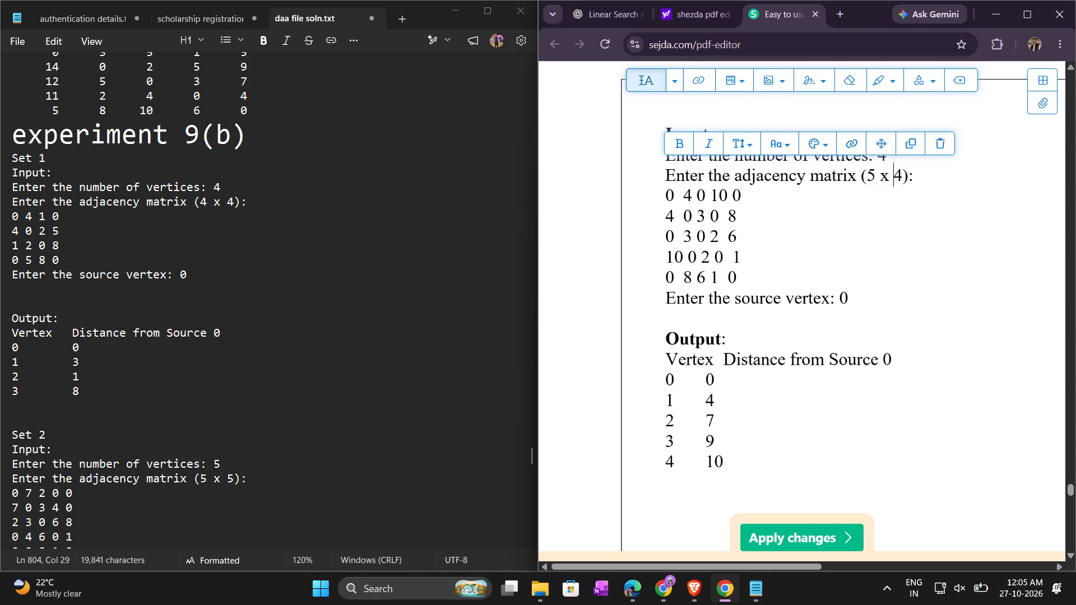
key("Left")
key("Left")
key("Left")
key("BackSpace")
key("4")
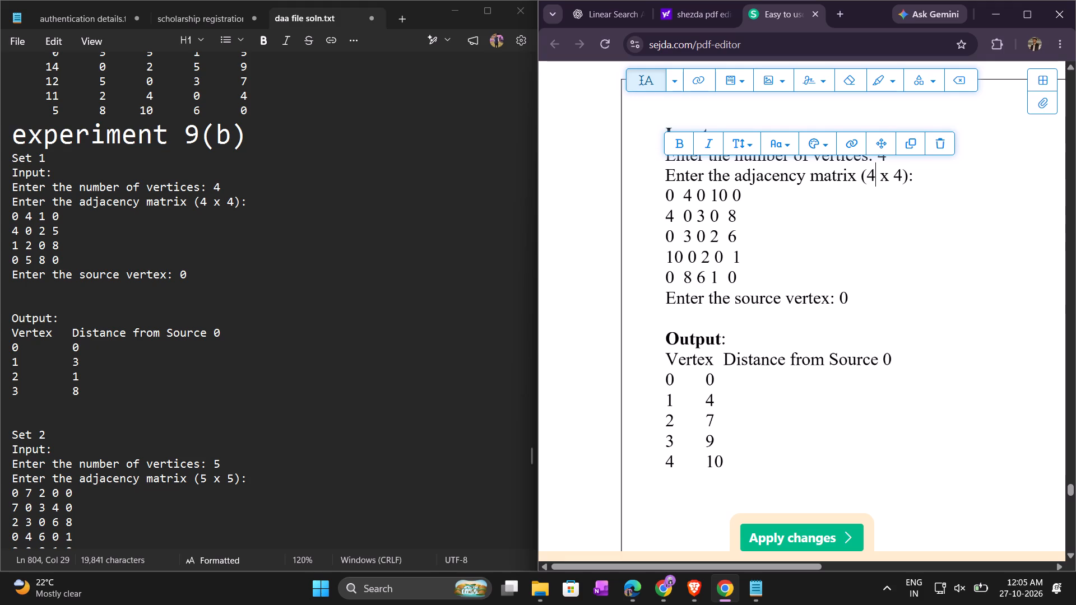
Copy the four-row adjacency matrix of the experiment 9(b) Set 1 input from Notepad.
left_click_drag(62, 254, 24, 242)
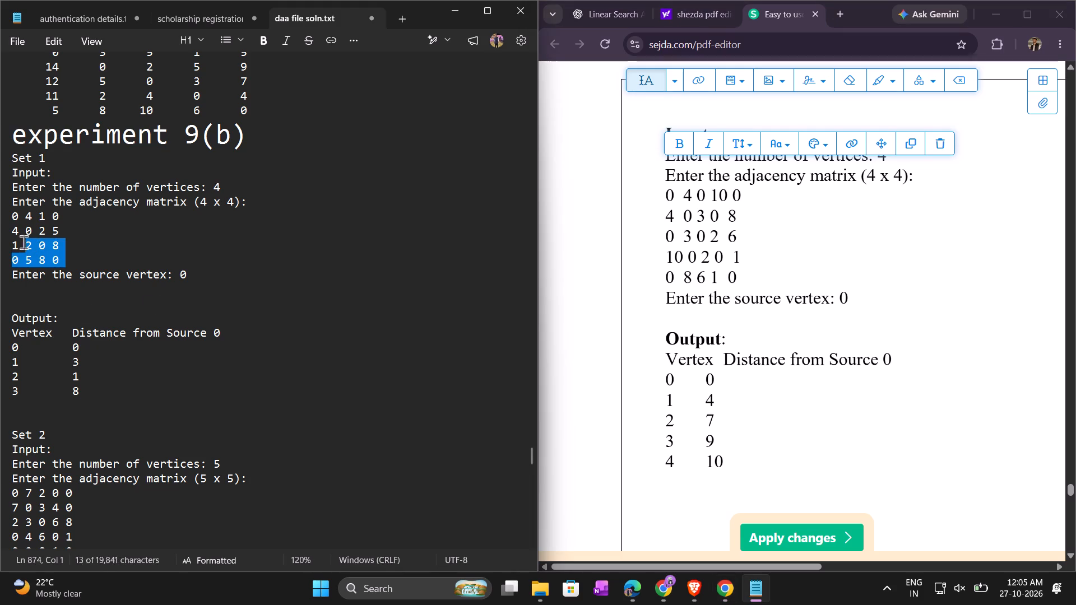
left_click_drag(24, 242, 6, 217)
key("ctrl+c")
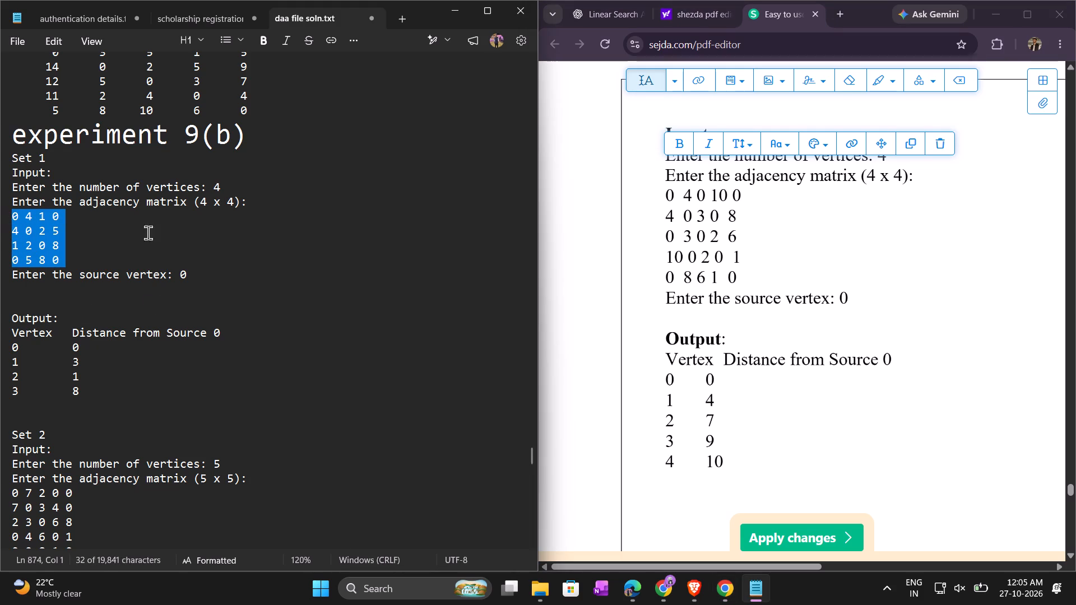
Delete the last four rows of the PDF's experiment 9(b) input matrix, keeping only the 0 4 0 10 0 row.
left_click(691, 270)
key("ctrl+a")
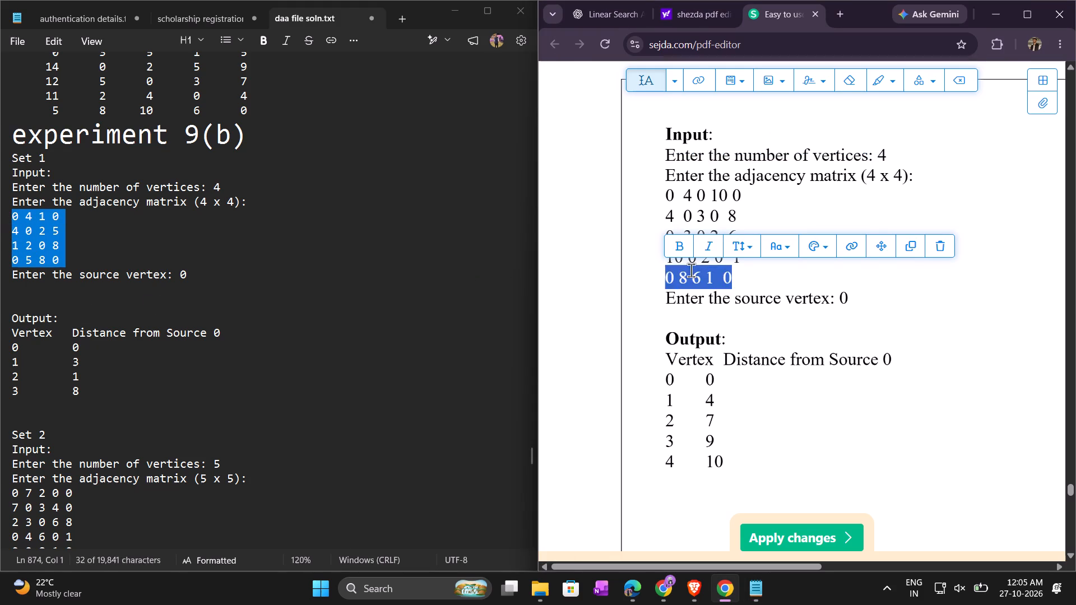
key("ctrl+BackSpace")
left_click(689, 213)
key("ctrl+a")
key("BackSpace")
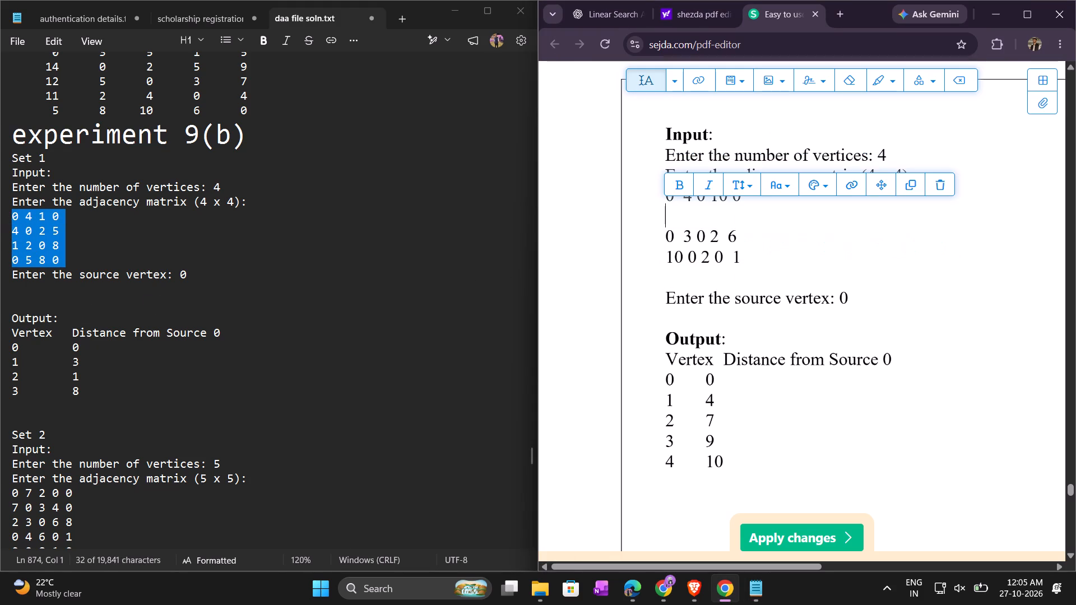
left_click(701, 229)
key("ctrl+a")
key("BackSpace")
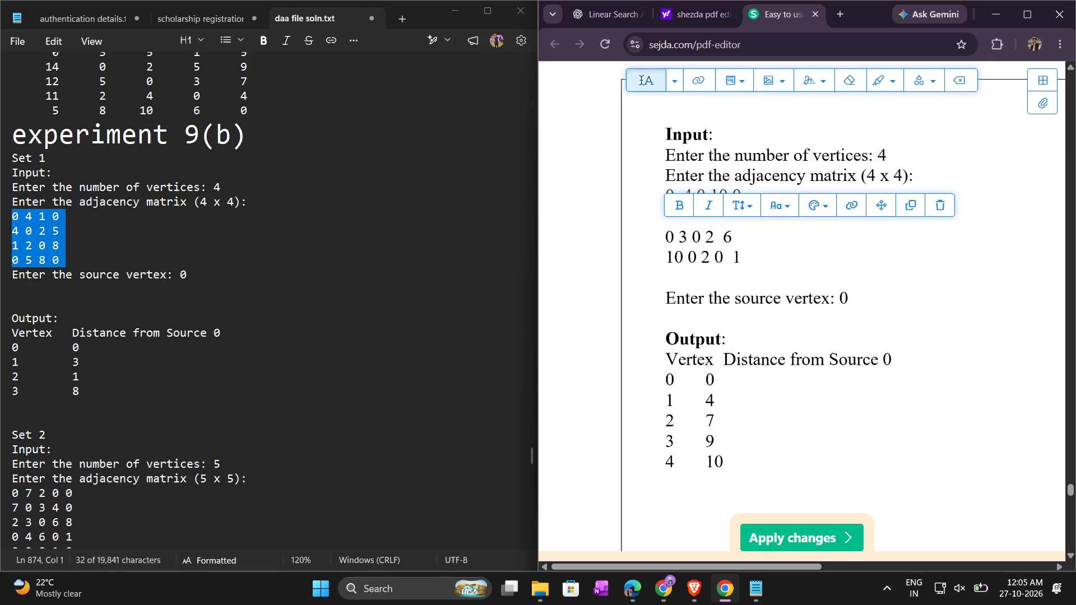
left_click(712, 240)
key("ctrl+a")
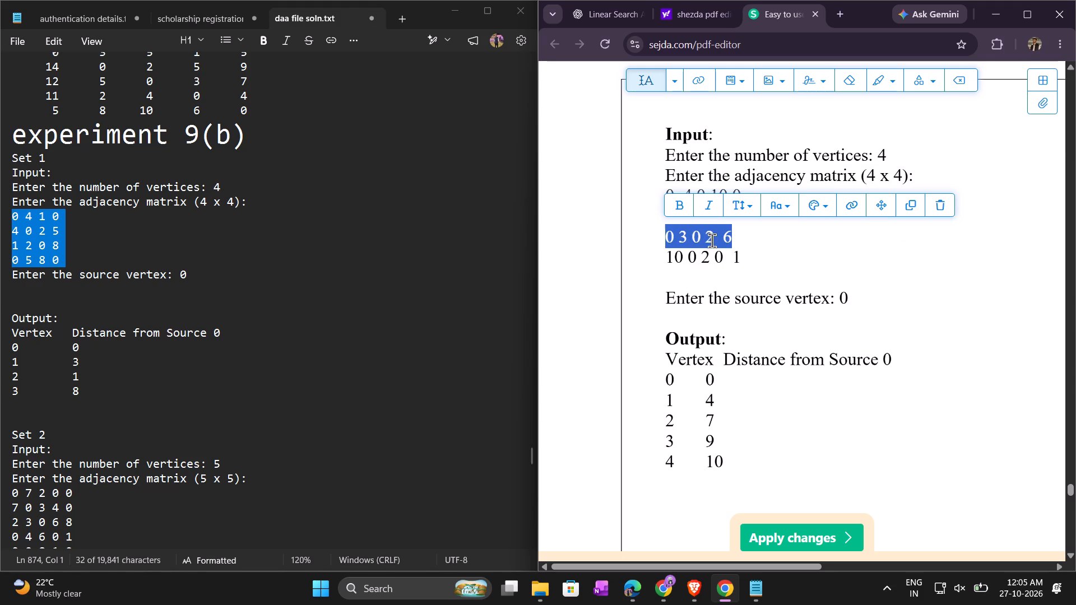
key("BackSpace")
left_click(720, 259)
key("ctrl+a")
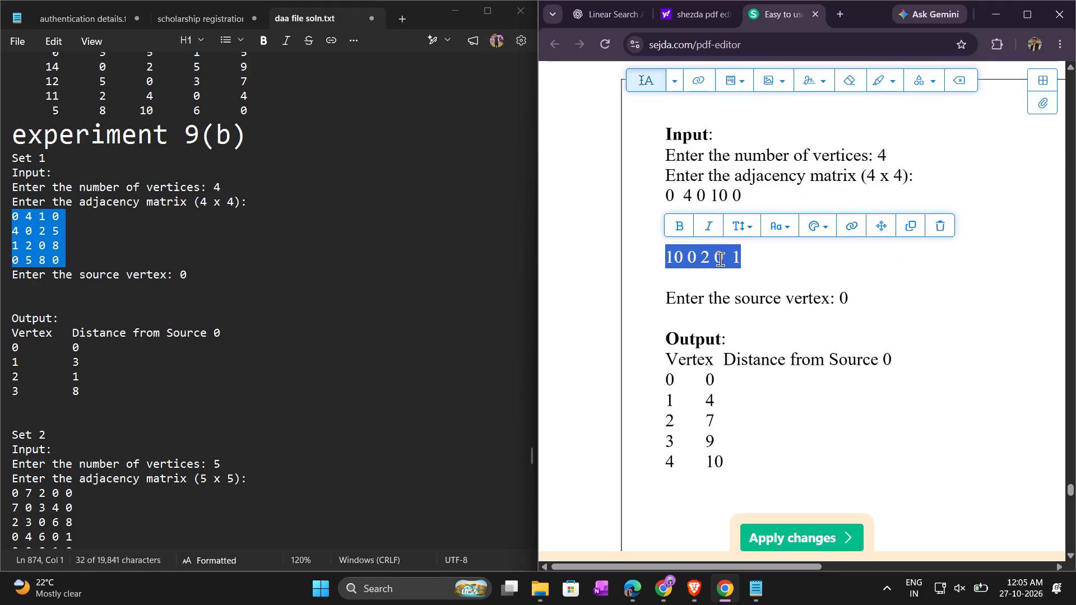
key("BackSpace")
Replace the 0 4 0 10 0 input row with the copied matrix rows 0 4 1 0, 4 0 2 5, 1 2 0 8, 0 5 8 0.
left_click(720, 192)
key("ctrl+a")
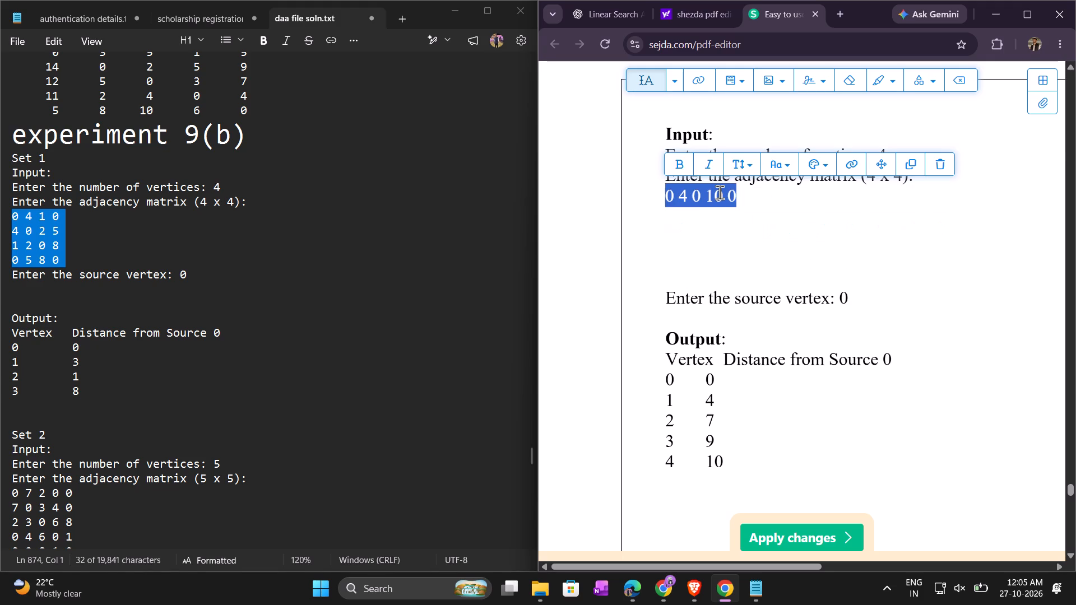
key("ctrl+v")
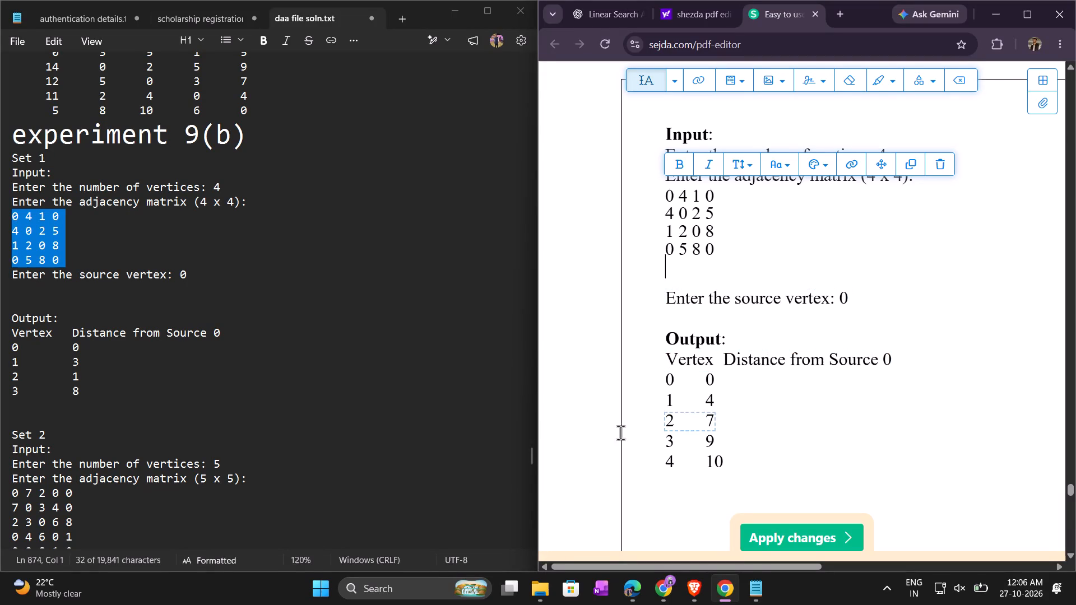
Delete the output rows for vertices 1, 2, 3 and 4 from the PDF's experiment 9(b) distance table.
left_click(692, 458)
key("ctrl+a")
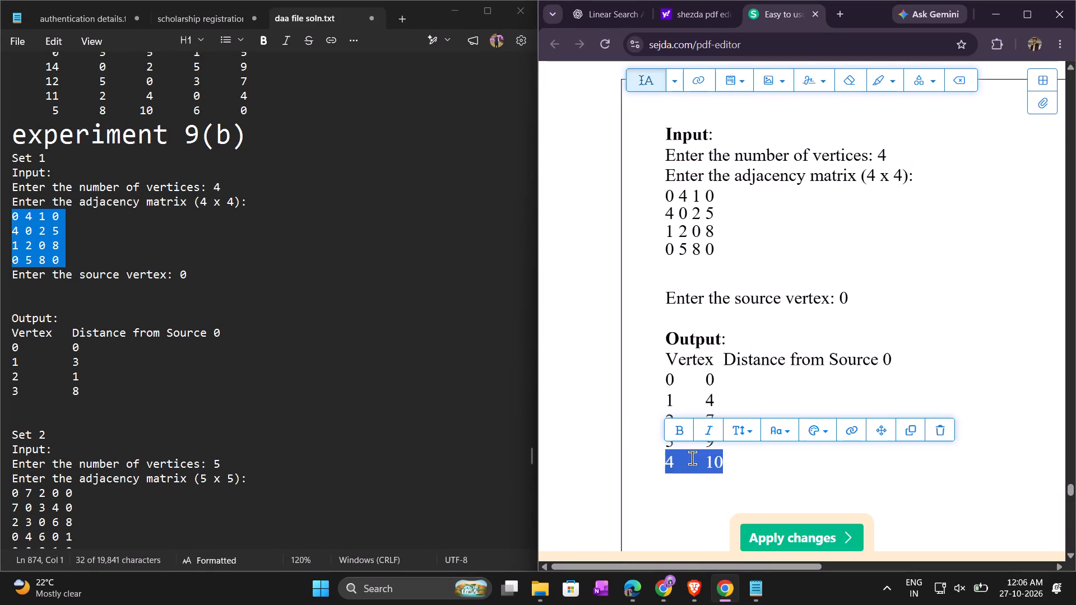
key("BackSpace")
left_click(705, 397)
key("ctrl+a")
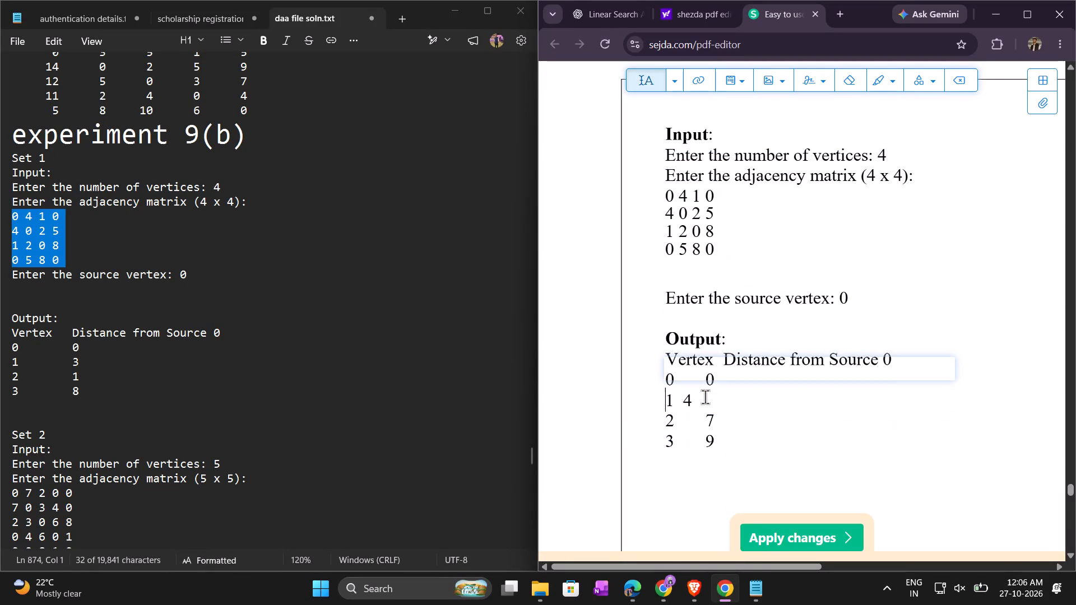
key("BackSpace")
key("ctrl+a")
key("BackSpace")
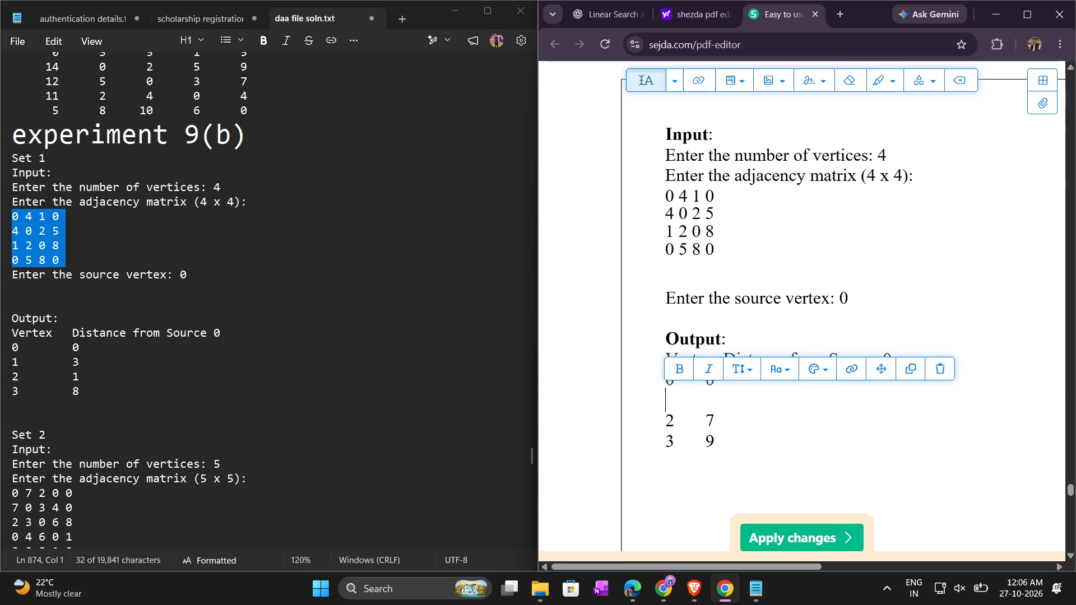
left_click(707, 412)
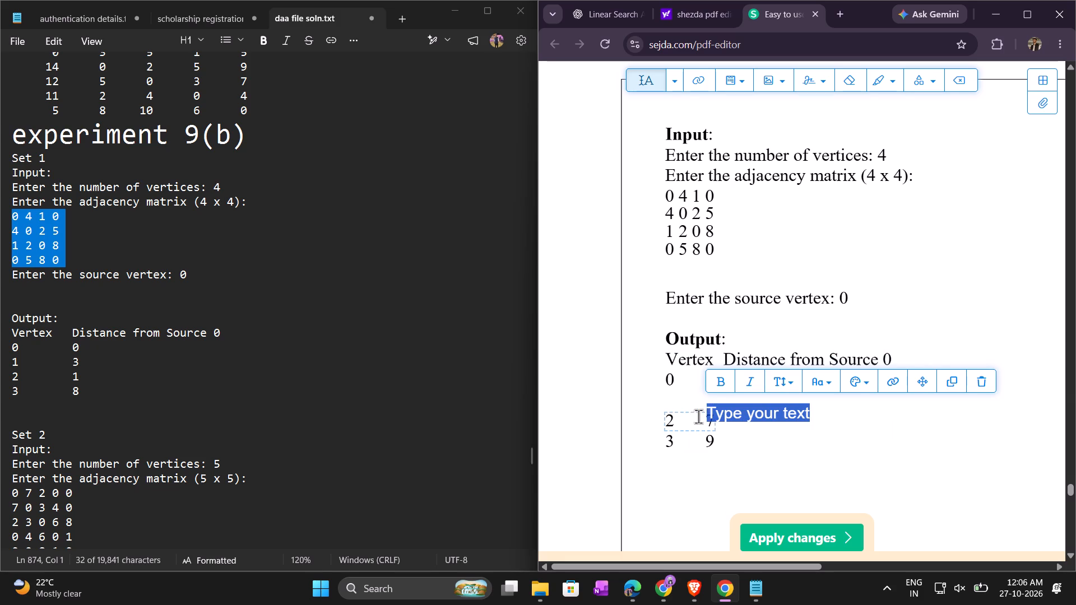
key("BackSpace")
left_click(698, 416)
key("ctrl+a")
key("BackSpace")
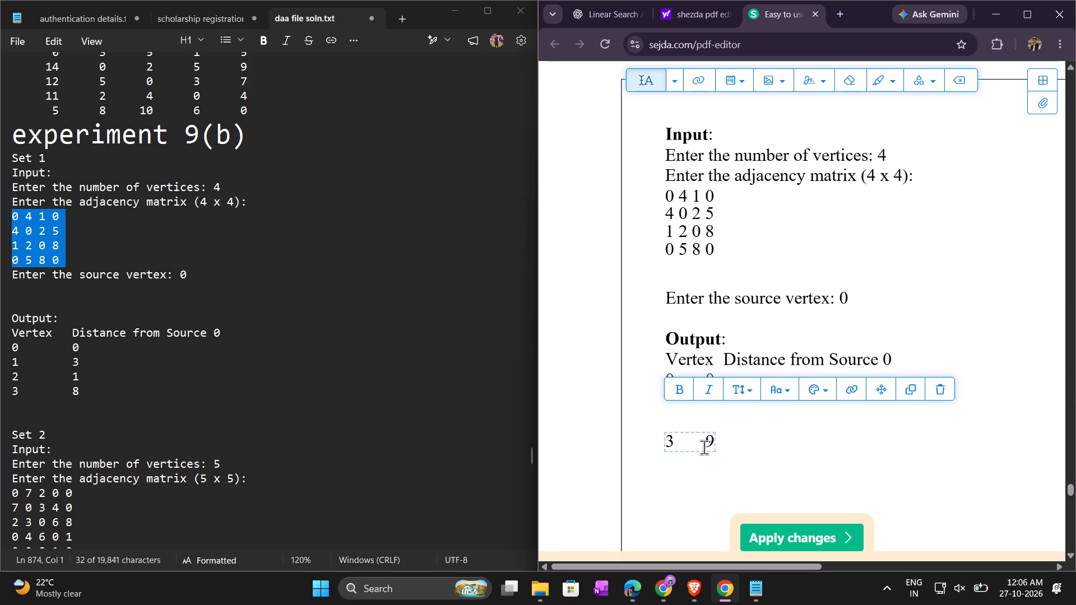
left_click(704, 447)
key("ctrl+a")
key("BackSpace")
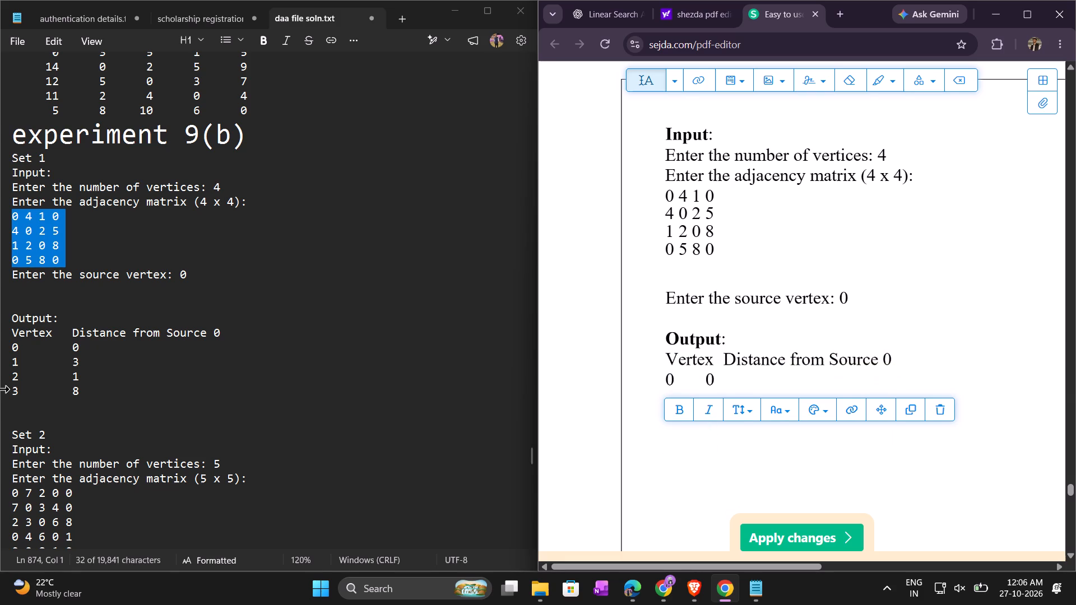
Copy the four vertex-distance rows of the experiment 9(b) Set 1 output from Notepad.
left_click_drag(89, 393, 6, 351)
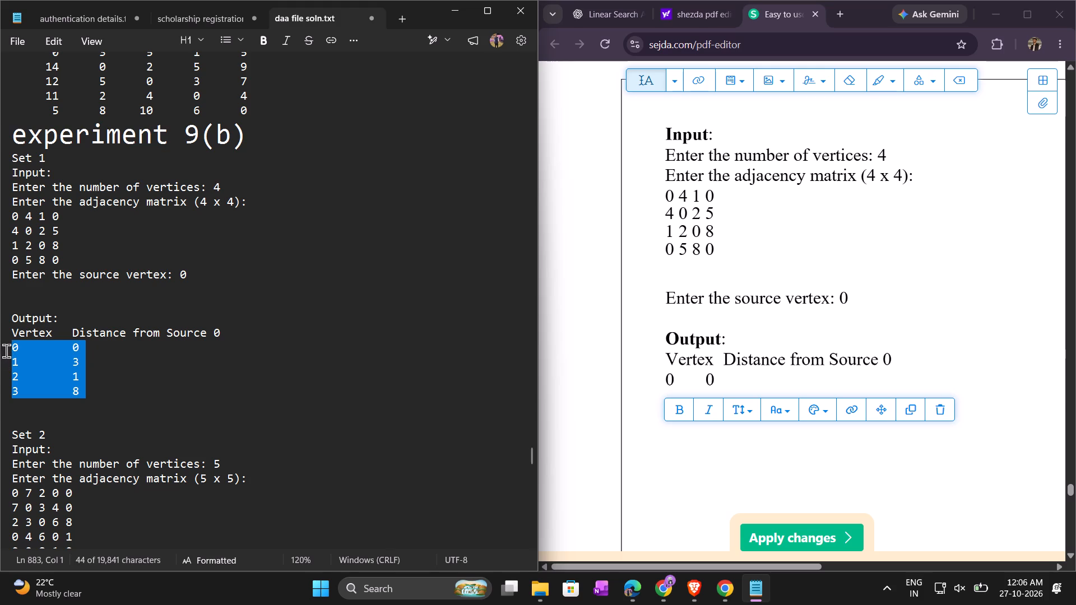
left_click_drag(6, 351, 6, 350)
key("ctrl+c")
Replace the vertex 0 output row with the copied rows giving distances 0, 3, 1 and 8 for vertices 0 to 3.
left_click(702, 381)
key("ctrl+a")
key("ctrl+v")
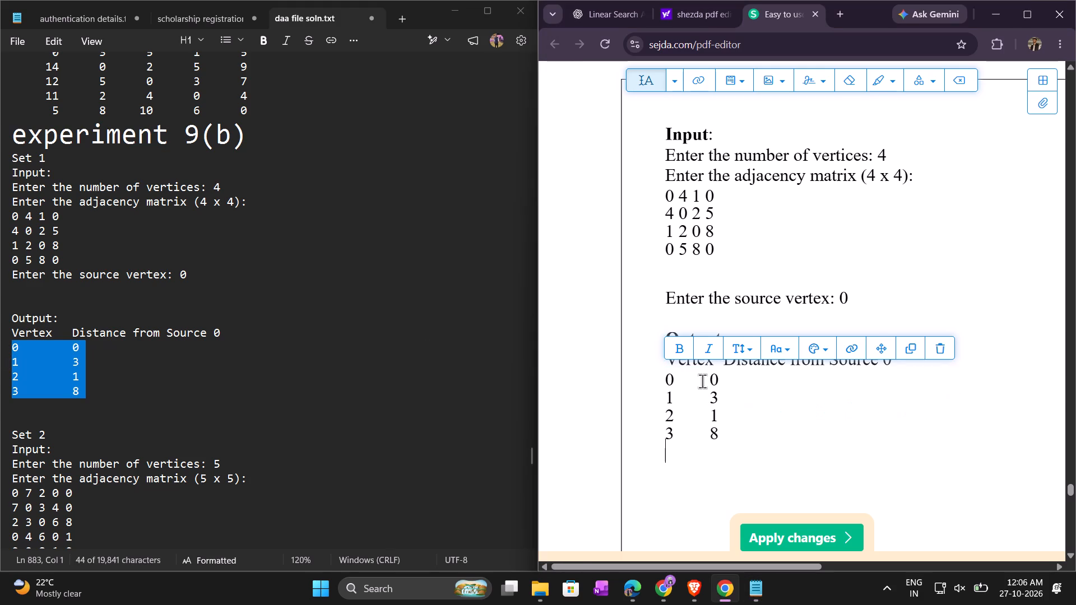
Insert five spaces before "Distance from Source 0" in the experiment 9(b) output header to widen the column gap.
left_click(720, 366)
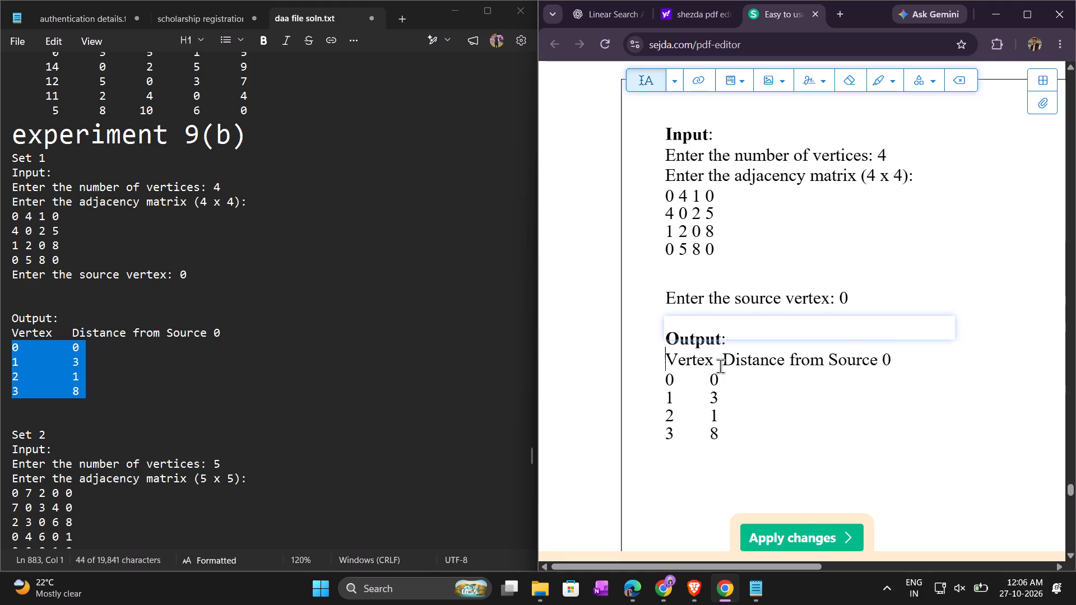
left_click(720, 360)
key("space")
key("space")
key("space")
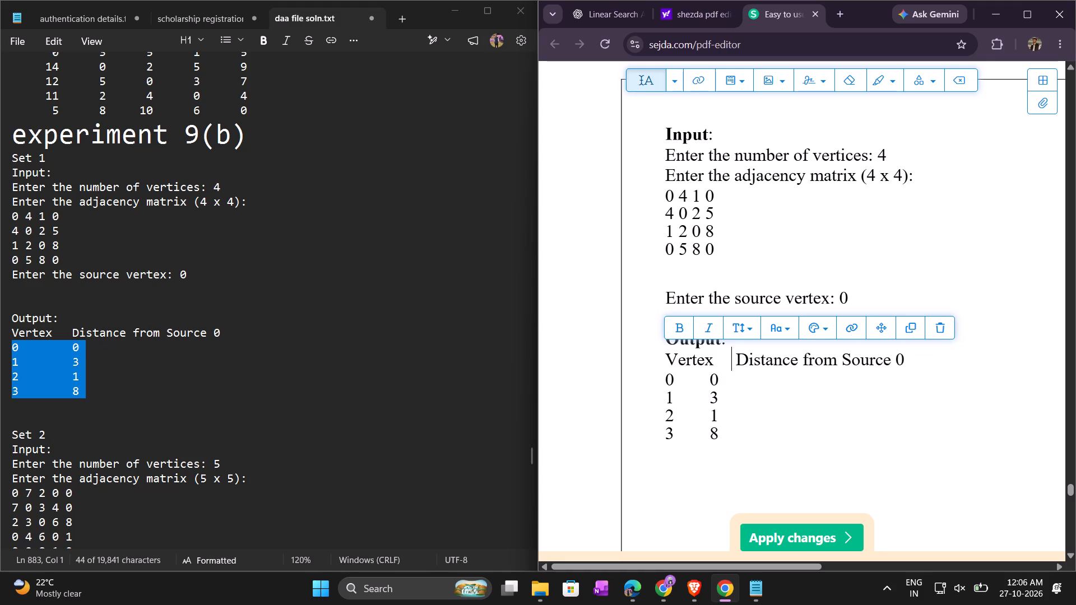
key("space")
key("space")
Widen the gap in the vertex 0 output row so its distance 0 sits under "Distance from Source 0".
left_click(693, 380)
left_click(693, 380)
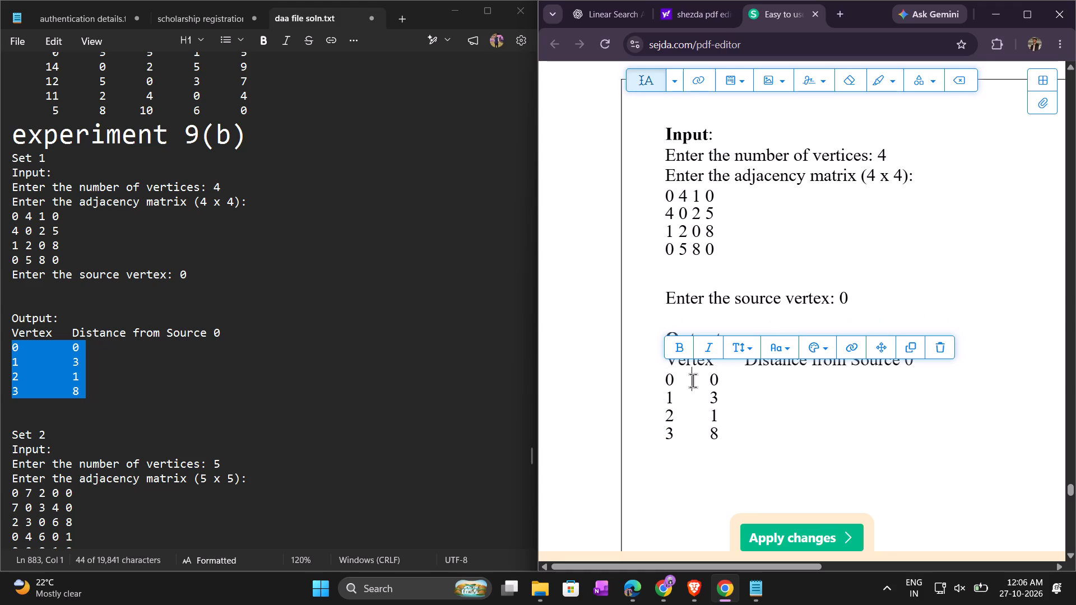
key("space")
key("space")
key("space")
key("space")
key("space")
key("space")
Add spaces in the vertex 1 output row to align its distance 3 with the distance in the vertex 0 row.
left_click(706, 399)
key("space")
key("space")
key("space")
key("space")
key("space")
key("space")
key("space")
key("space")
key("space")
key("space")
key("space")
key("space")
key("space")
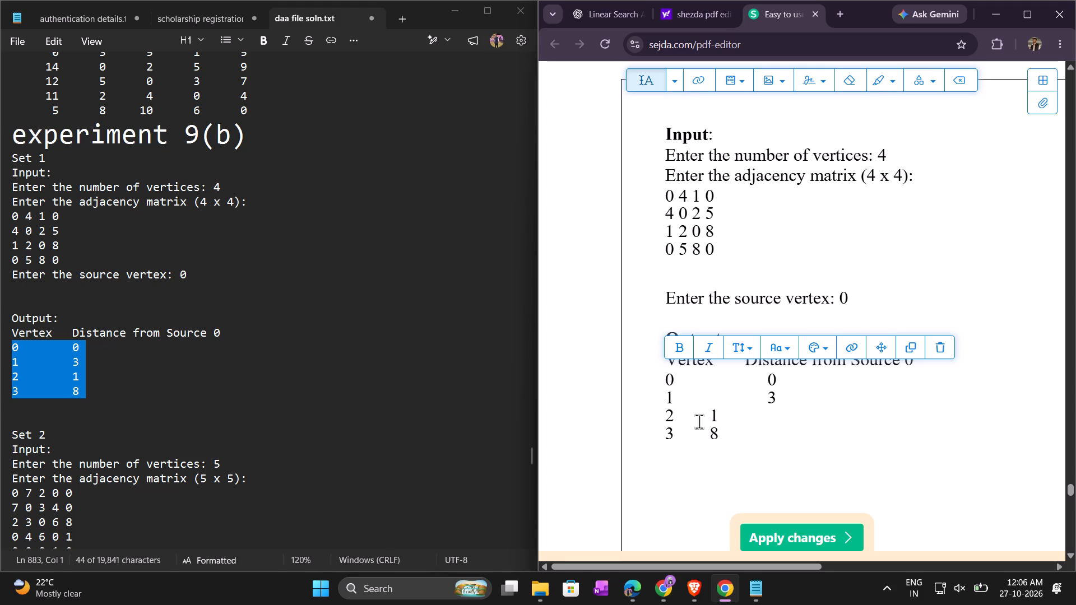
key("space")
key("BackSpace")
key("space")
key("BackSpace")
Add spaces in the vertex 2 output row to align its distance 1 with the distances above.
key("Down")
key("Left")
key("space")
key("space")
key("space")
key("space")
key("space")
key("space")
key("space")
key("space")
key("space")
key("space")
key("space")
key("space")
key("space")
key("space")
key("BackSpace")
Add spaces in the vertex 3 output row to align its distance 8 with the distances above.
key("Down")
key("Left")
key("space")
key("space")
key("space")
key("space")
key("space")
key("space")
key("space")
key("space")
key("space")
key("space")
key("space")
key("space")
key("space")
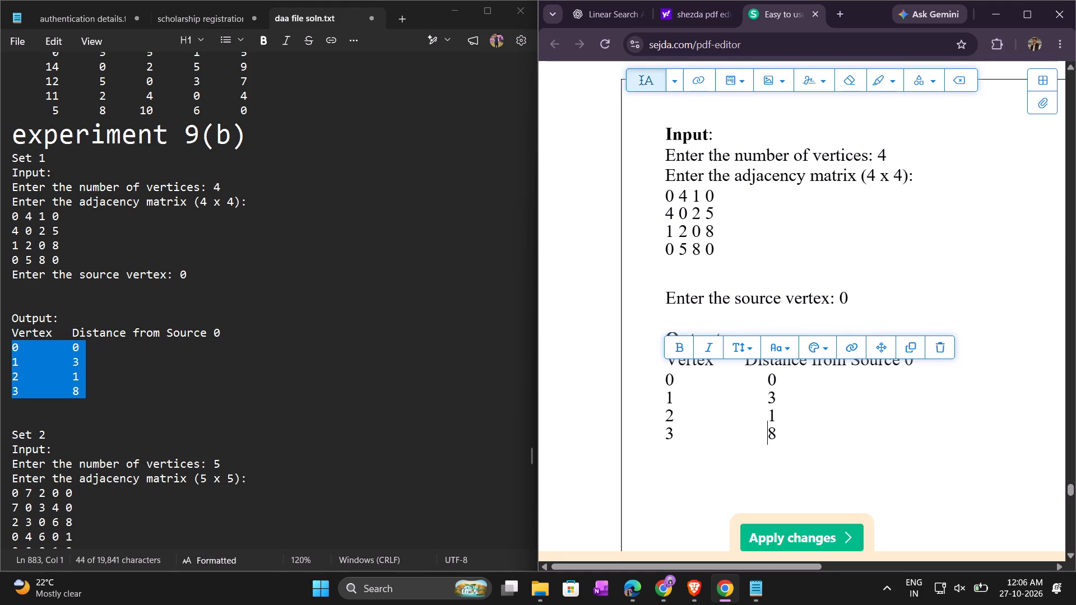
Indent all four vertex rows of the experiment 9(b) output by two spaces under the table header.
scroll(699, 405, "down", 3)
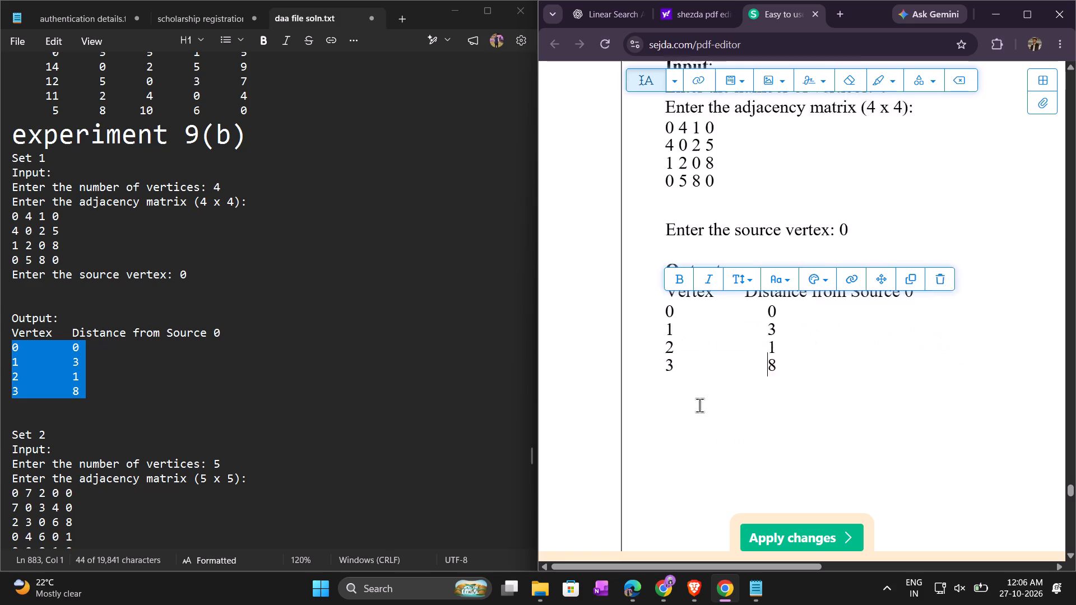
scroll(699, 405, "down", 1)
left_click(666, 274)
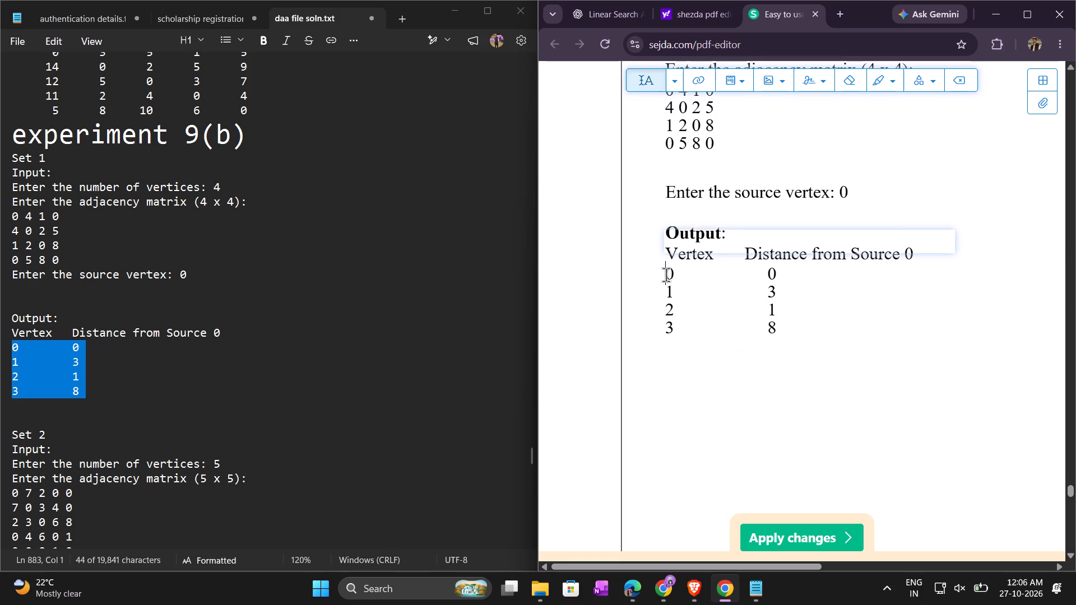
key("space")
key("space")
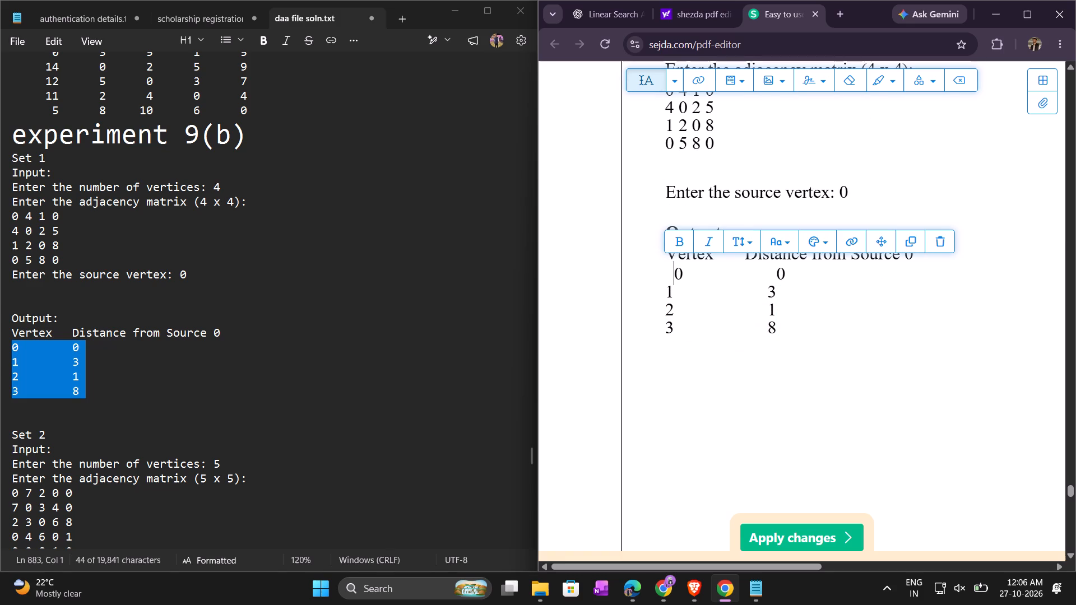
key("Down")
key("Left")
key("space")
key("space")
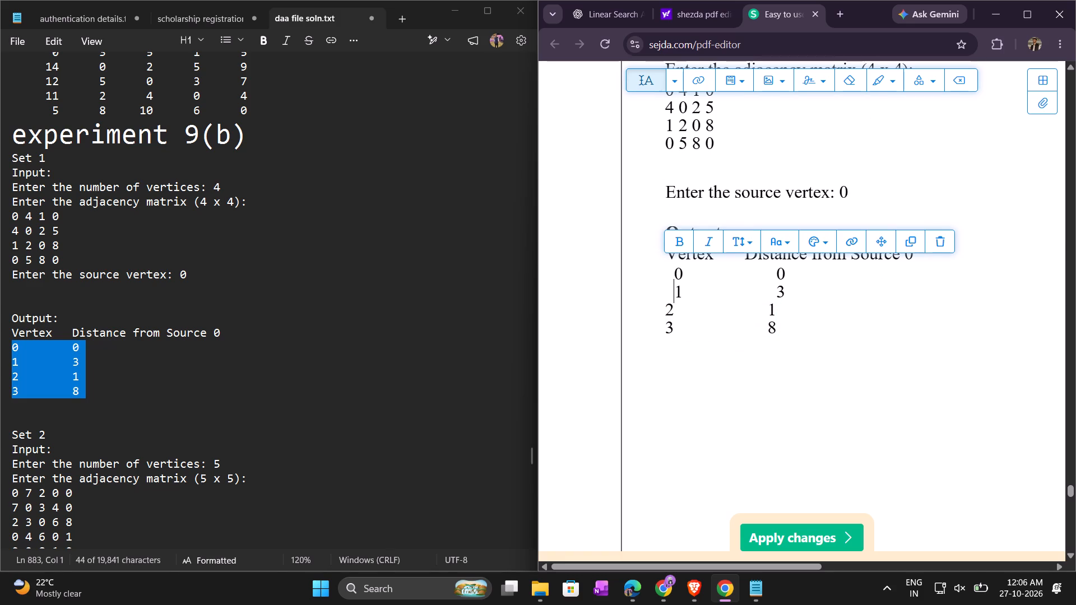
key("Down")
key("Left")
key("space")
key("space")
key("Down")
key("Left")
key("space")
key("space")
Set the number of queens (N) in the PDF's N Queen Problem input to 4, matching experiment 10(a) Set 1.
scroll(666, 274, "down", 4)
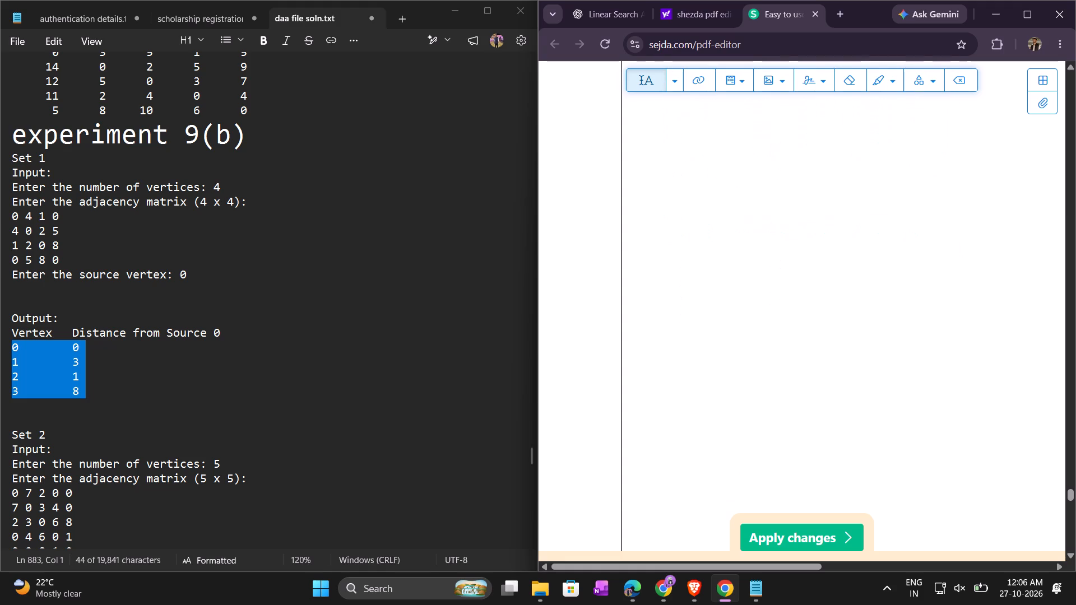
scroll(666, 274, "down", 7)
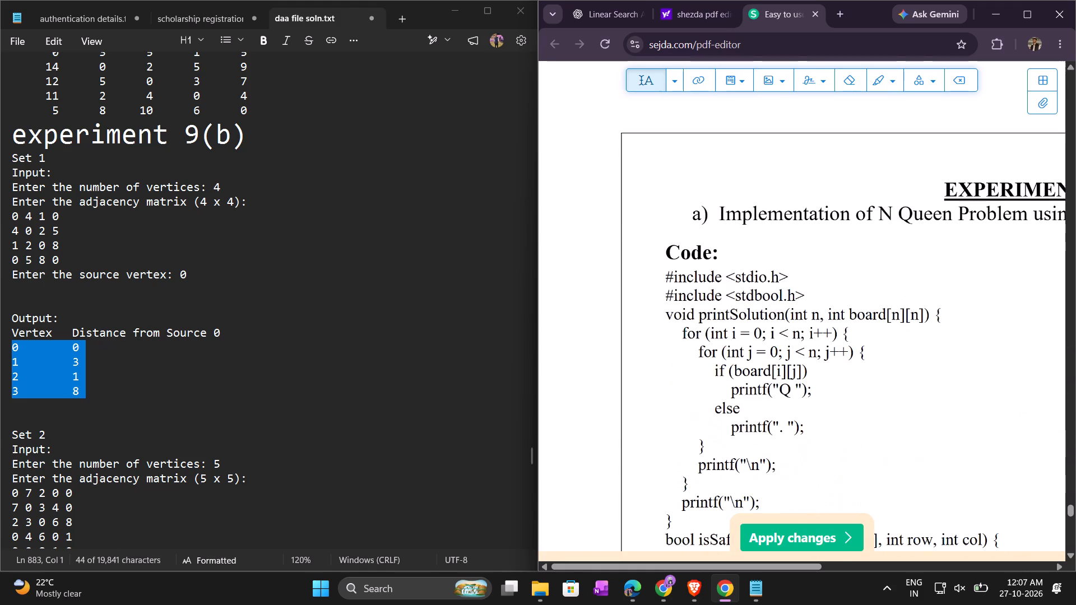
scroll(666, 274, "left", 1)
scroll(666, 274, "down", 7)
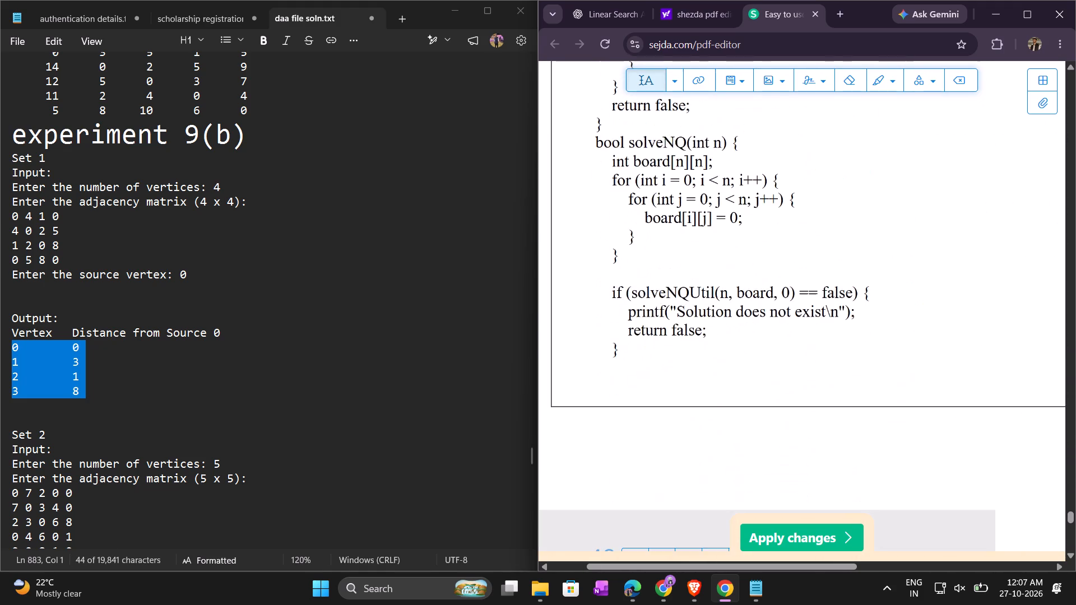
scroll(666, 274, "down", 8)
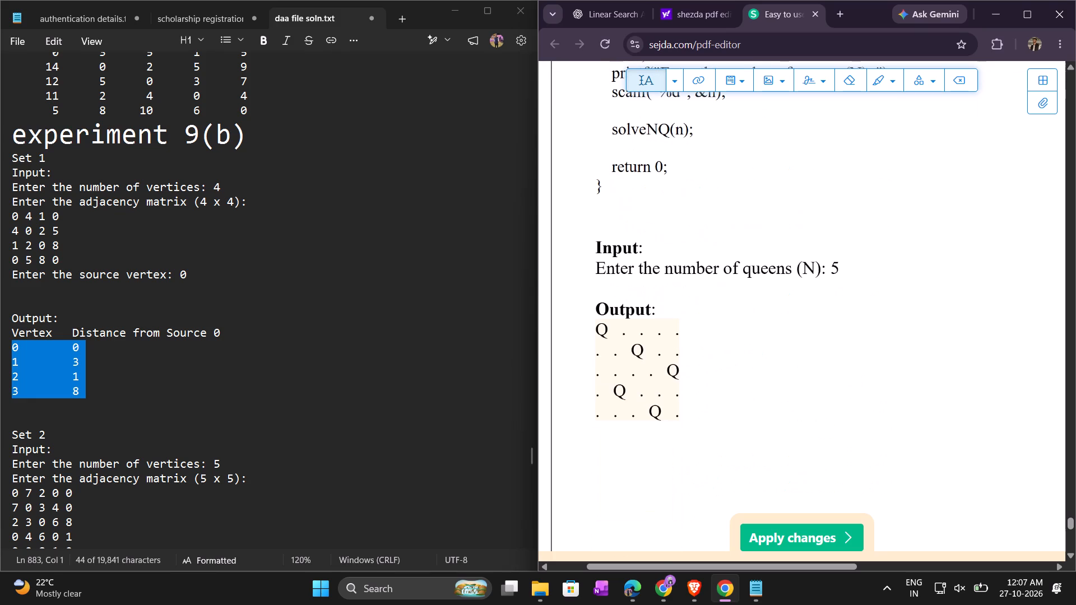
scroll(375, 387, "down", 1)
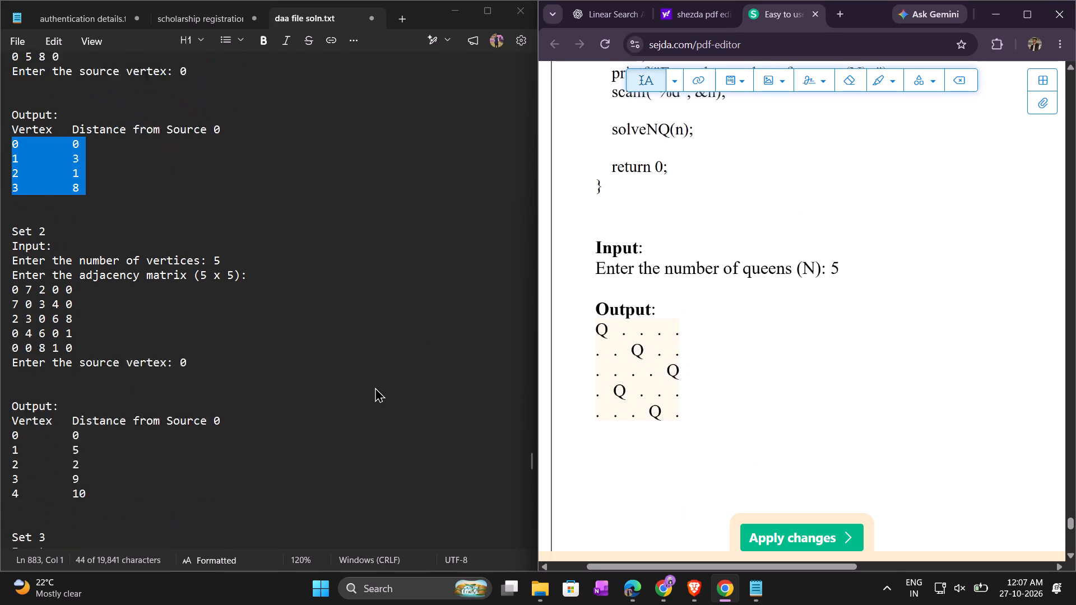
scroll(375, 387, "down", 3)
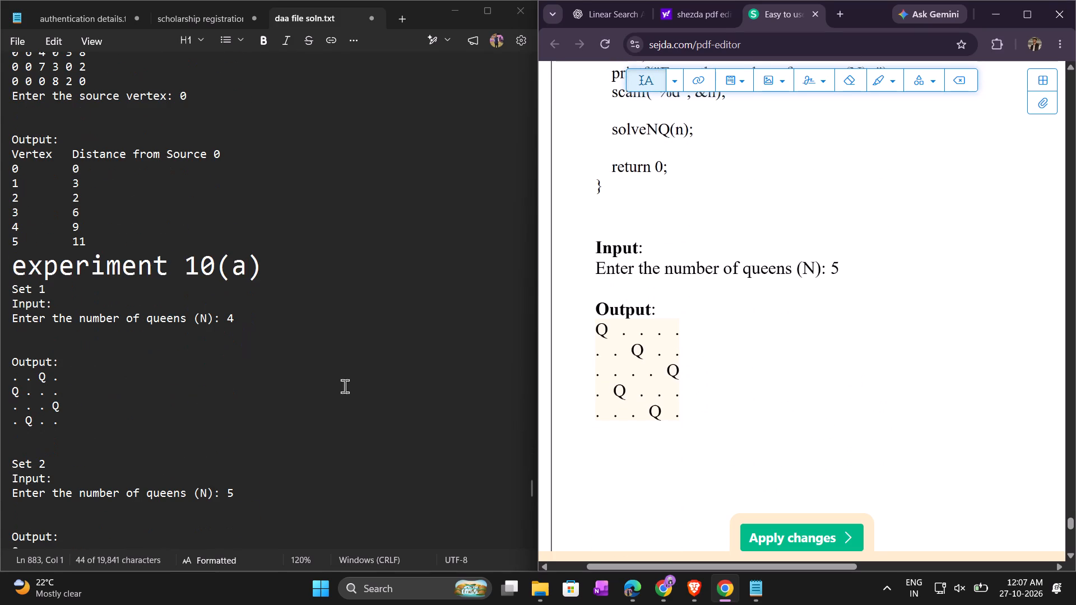
scroll(292, 388, "down", 1)
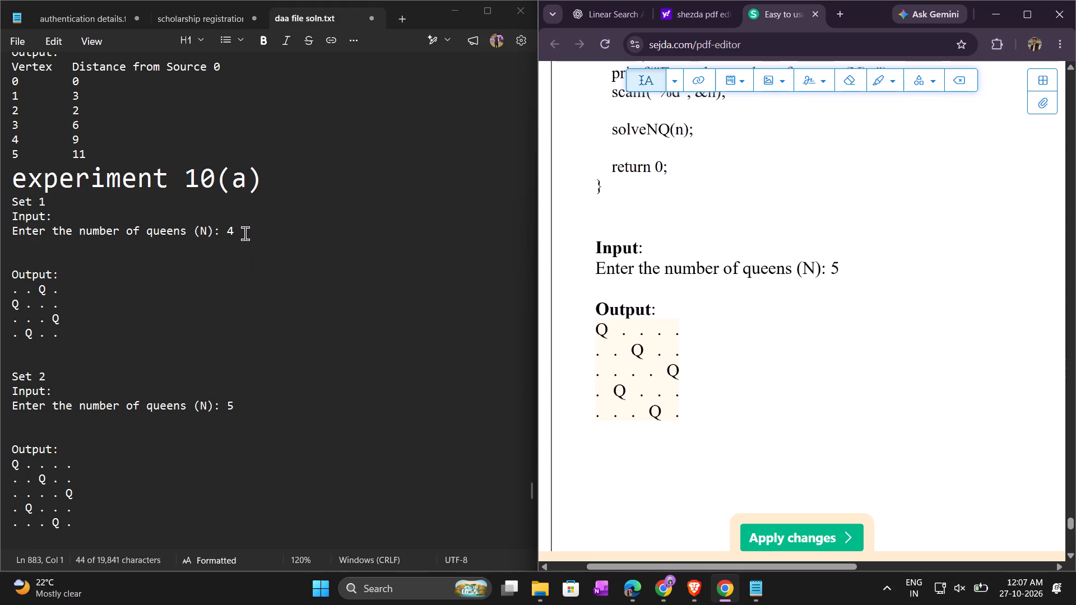
left_click(838, 268)
key("BackSpace")
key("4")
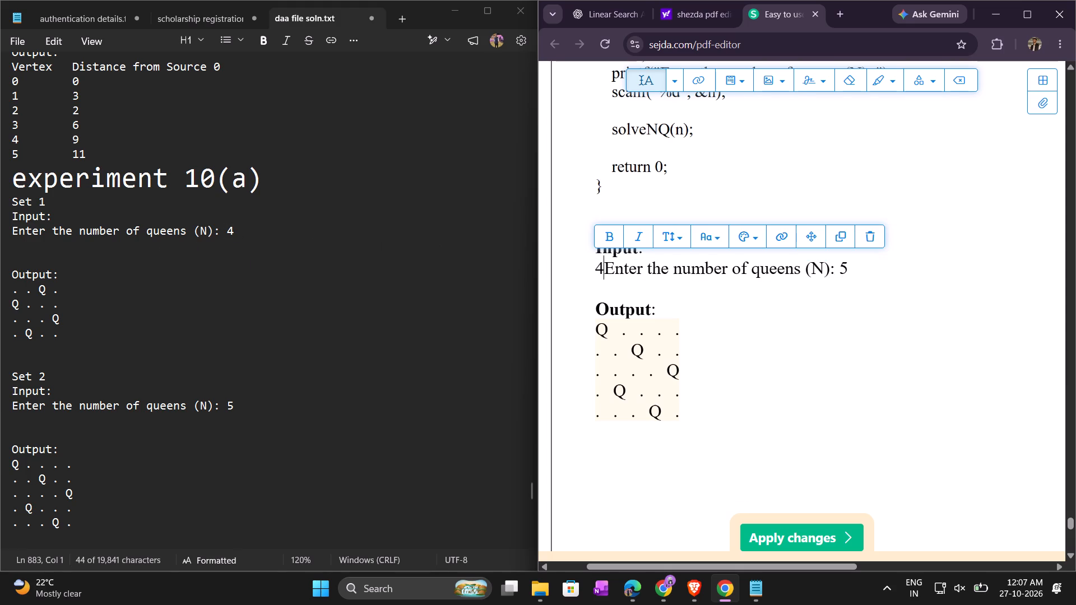
key("BackSpace")
left_click(838, 268)
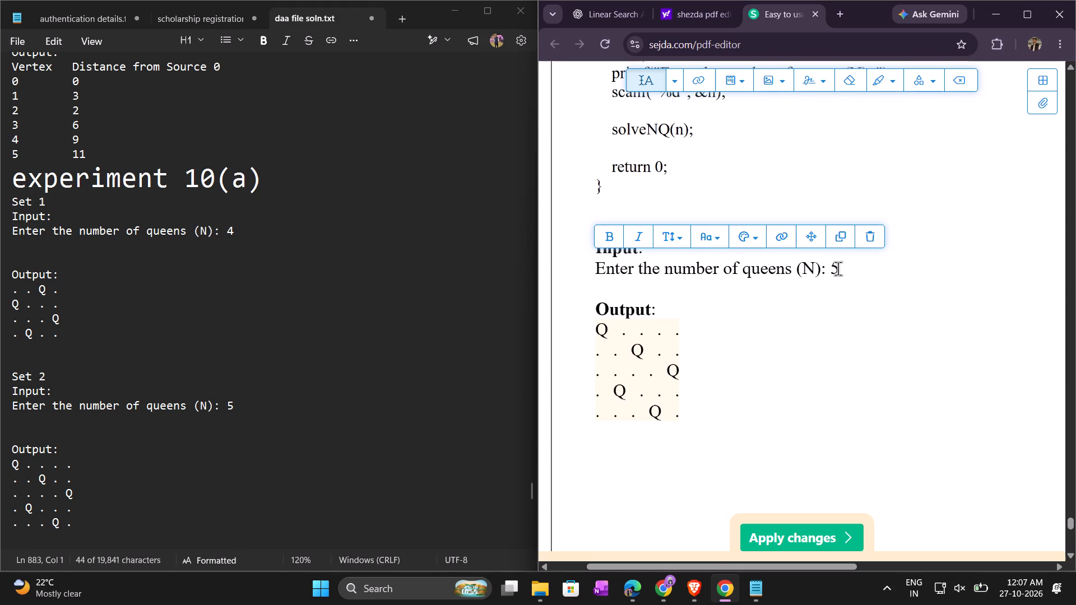
key("BackSpace")
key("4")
Copy the four board rows of the experiment 10(a) Set 1 output from Notepad.
left_click_drag(66, 335, 7, 291)
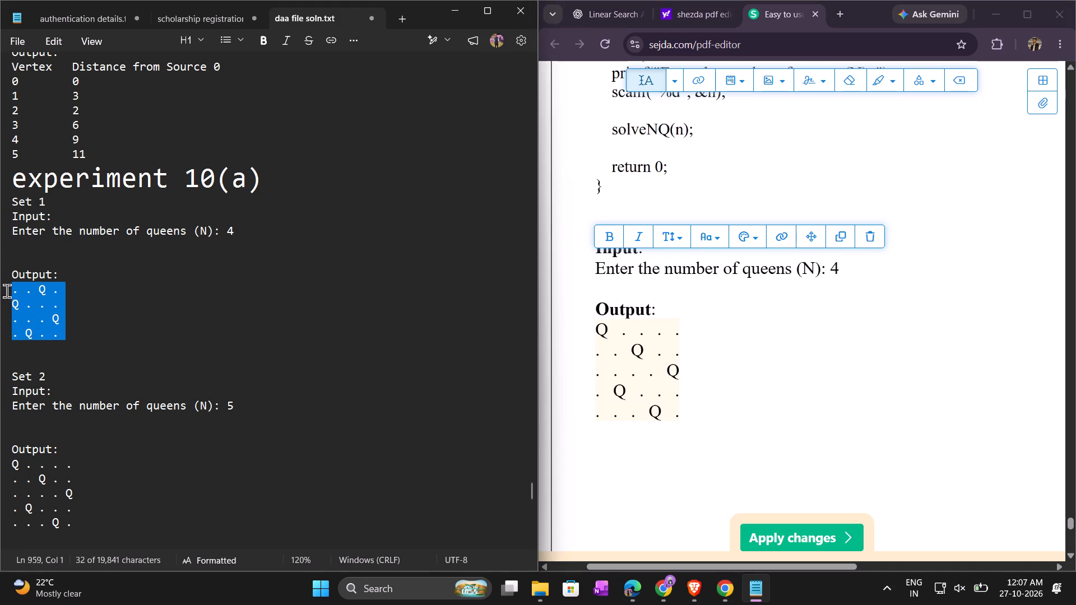
left_click_drag(7, 291, 7, 296)
key("ctrl+c")
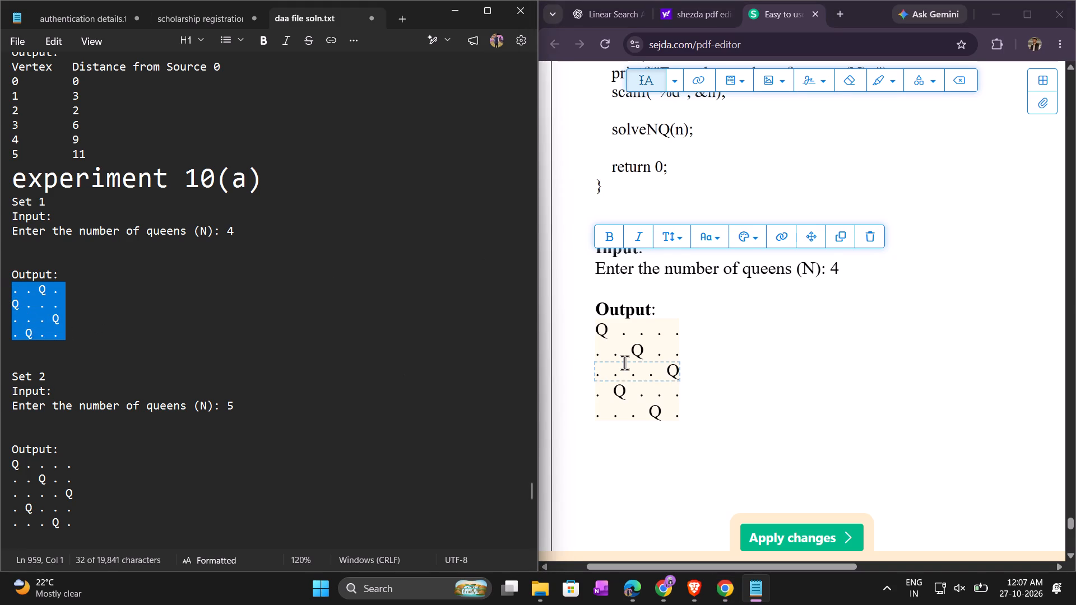
Clear the second to fifth board rows of the PDF's N Queen output, leaving only the first row.
left_click(624, 362)
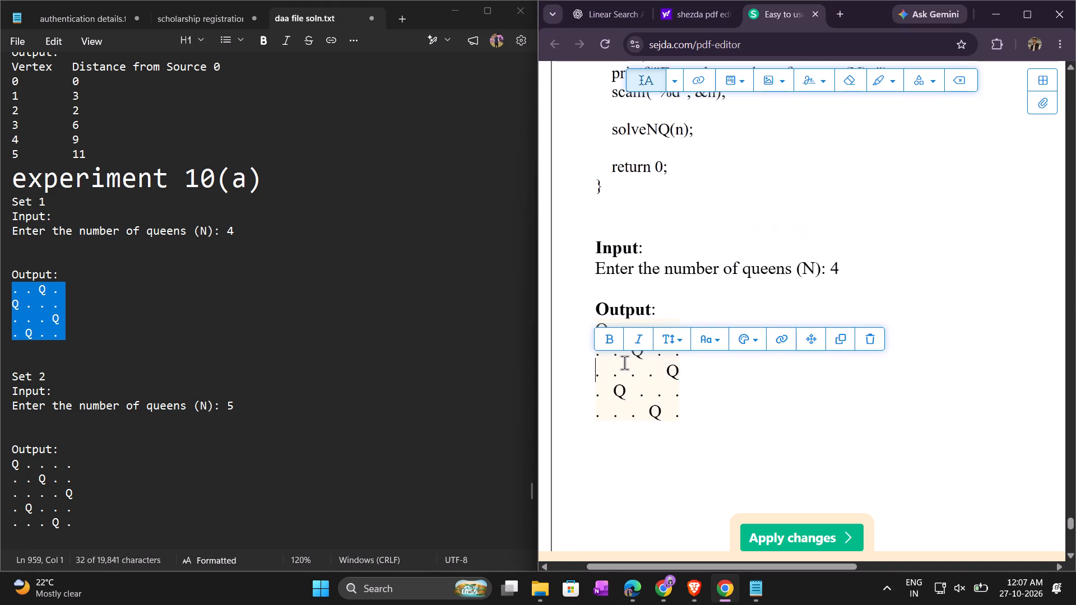
key("ctrl+a")
key("BackSpace")
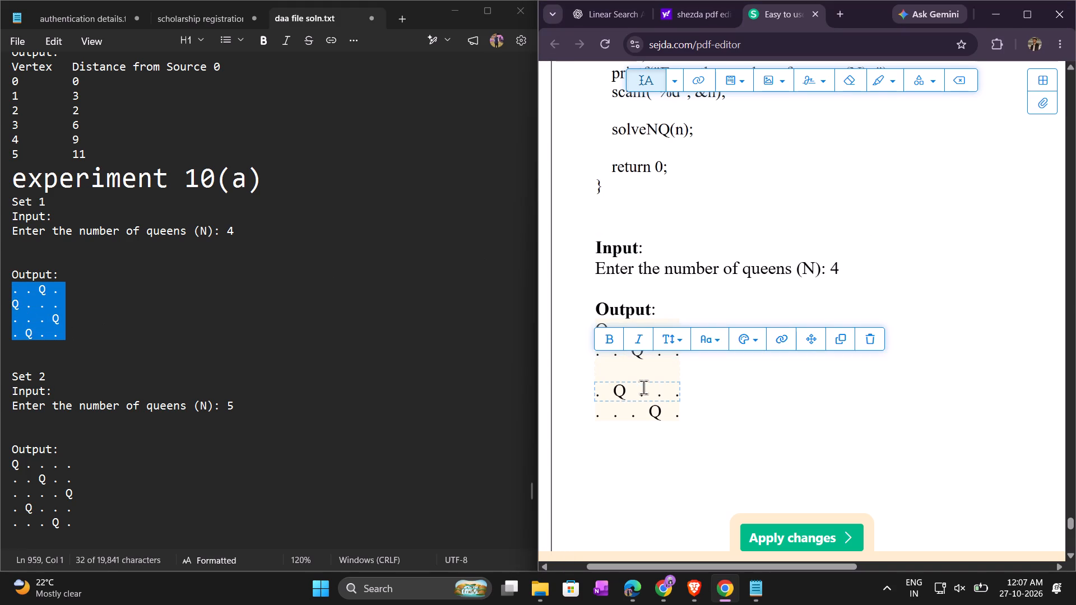
left_click(643, 387)
key("ctrl+a")
key("ctrl+BackSpace")
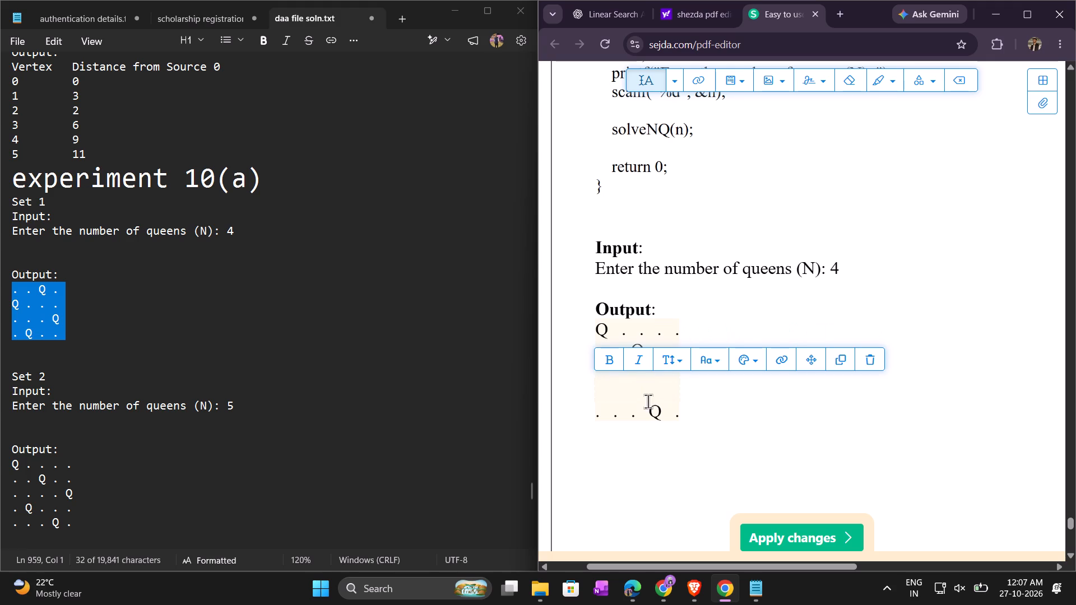
left_click(656, 414)
key("ctrl+a")
key("BackSpace")
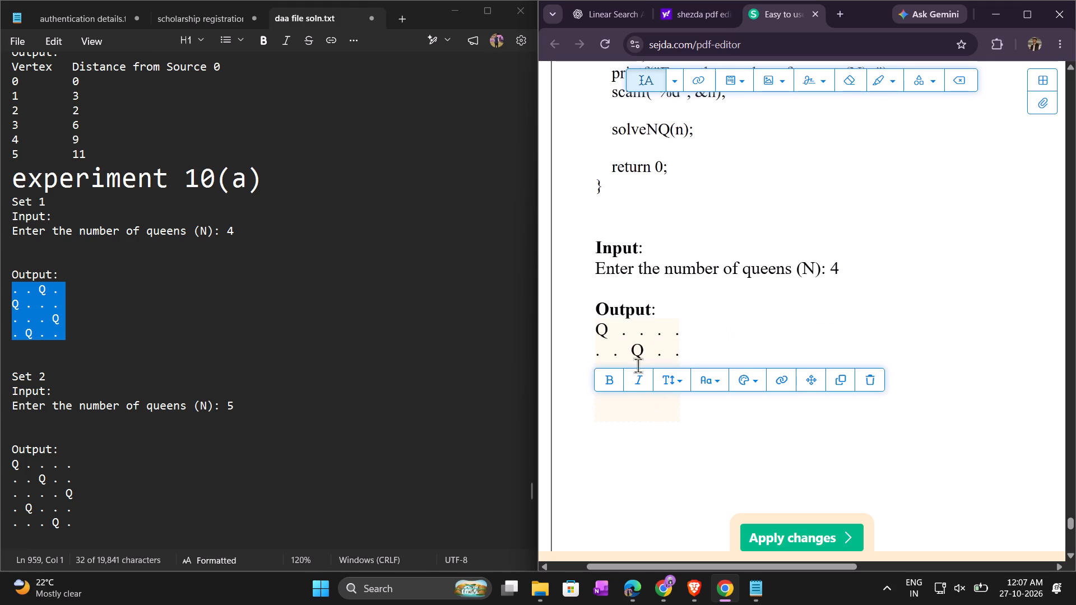
left_click(625, 343)
key("ctrl+a")
key("ctrl+BackSpace")
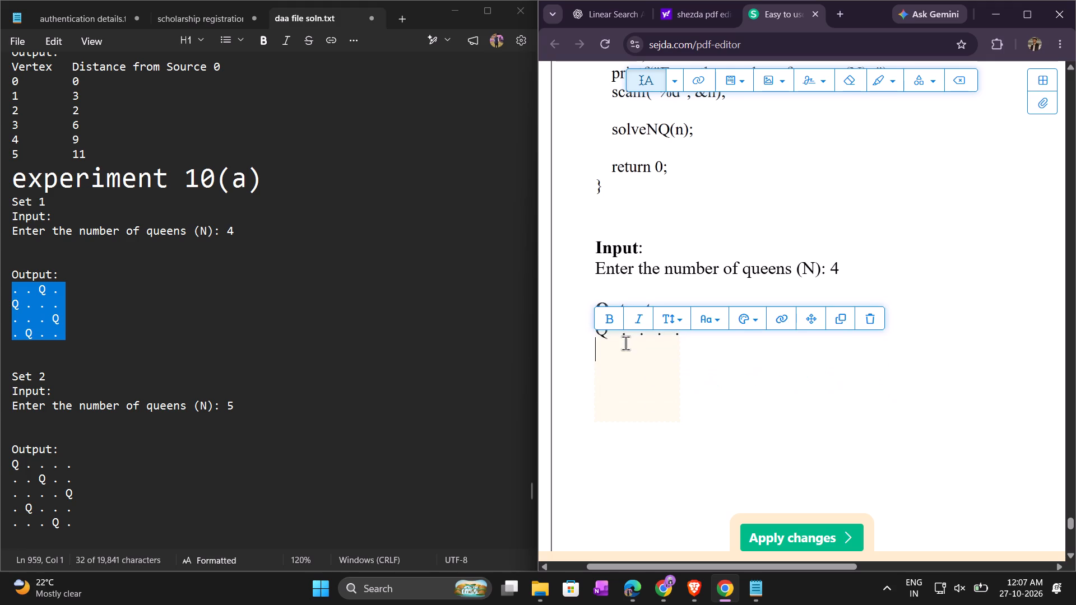
Replace the remaining first board row of the N Queen output with the copied 4 x 4 queen board.
left_click(623, 337)
key("ctrl+a")
key("BackSpace")
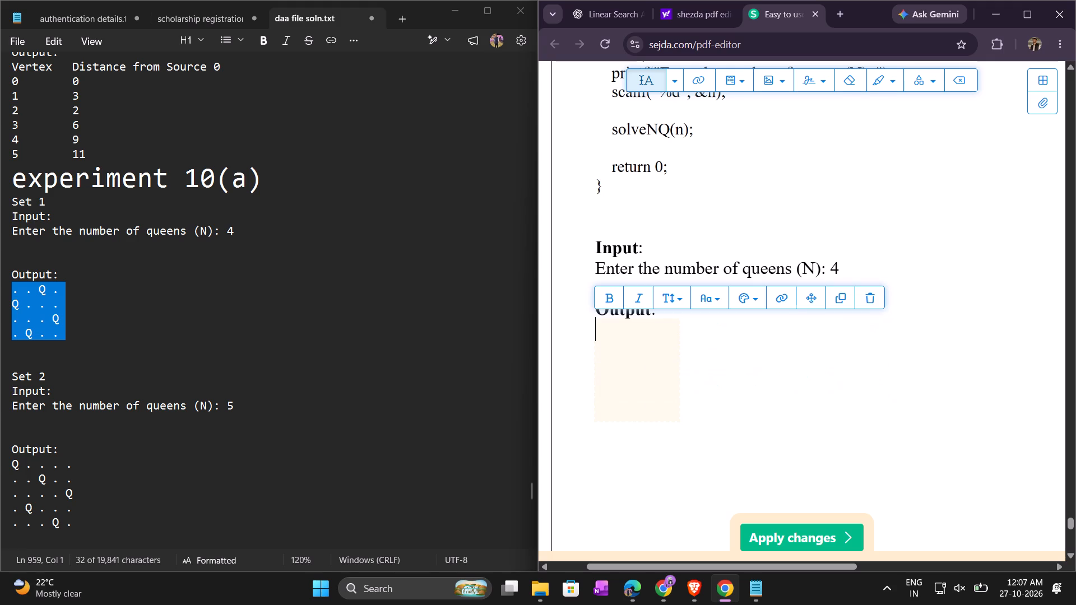
key("ctrl+v")
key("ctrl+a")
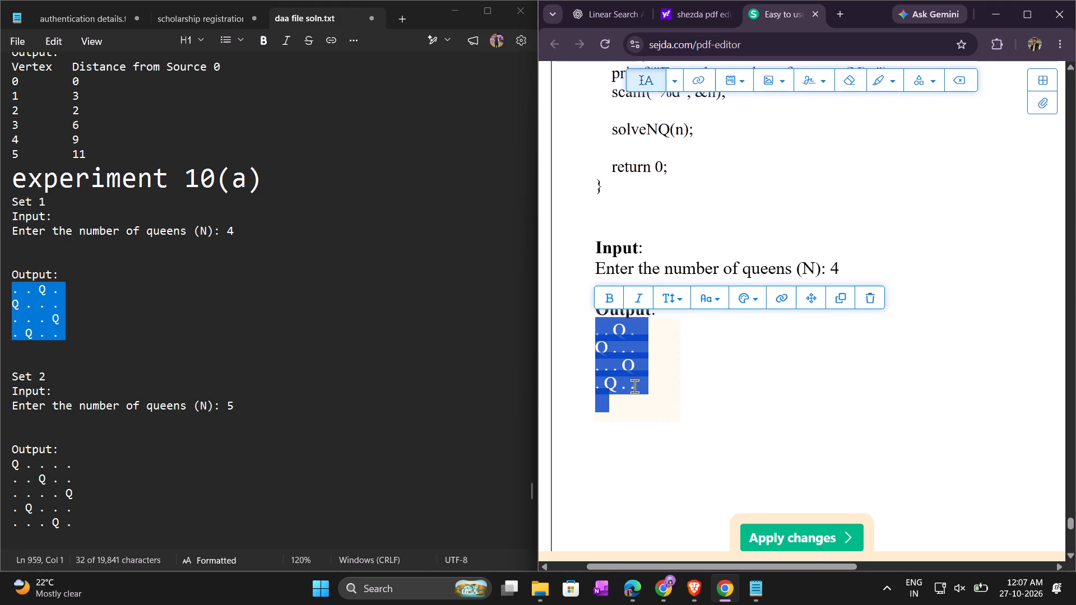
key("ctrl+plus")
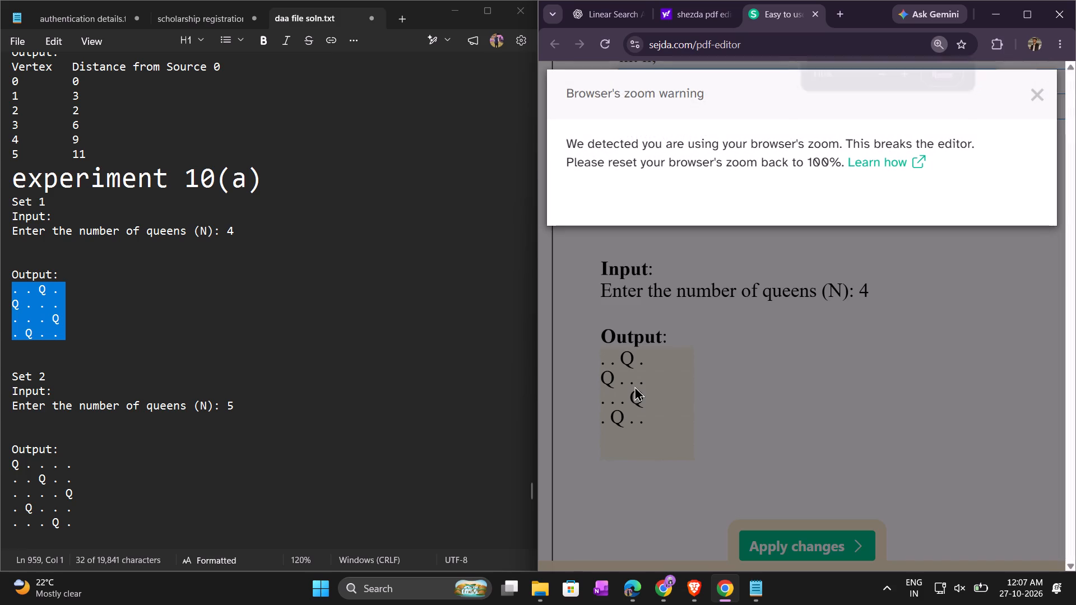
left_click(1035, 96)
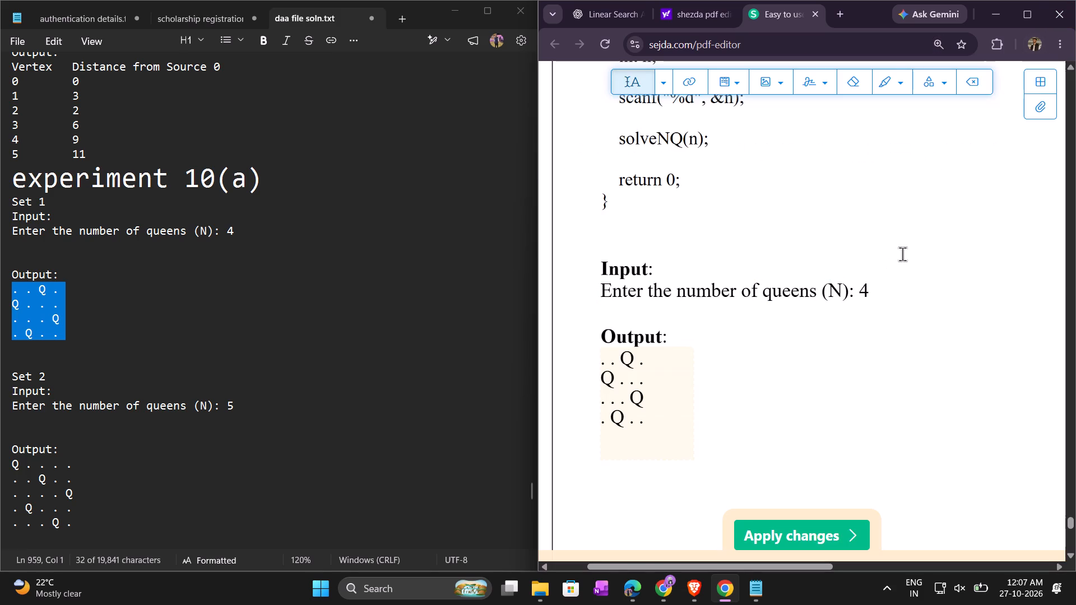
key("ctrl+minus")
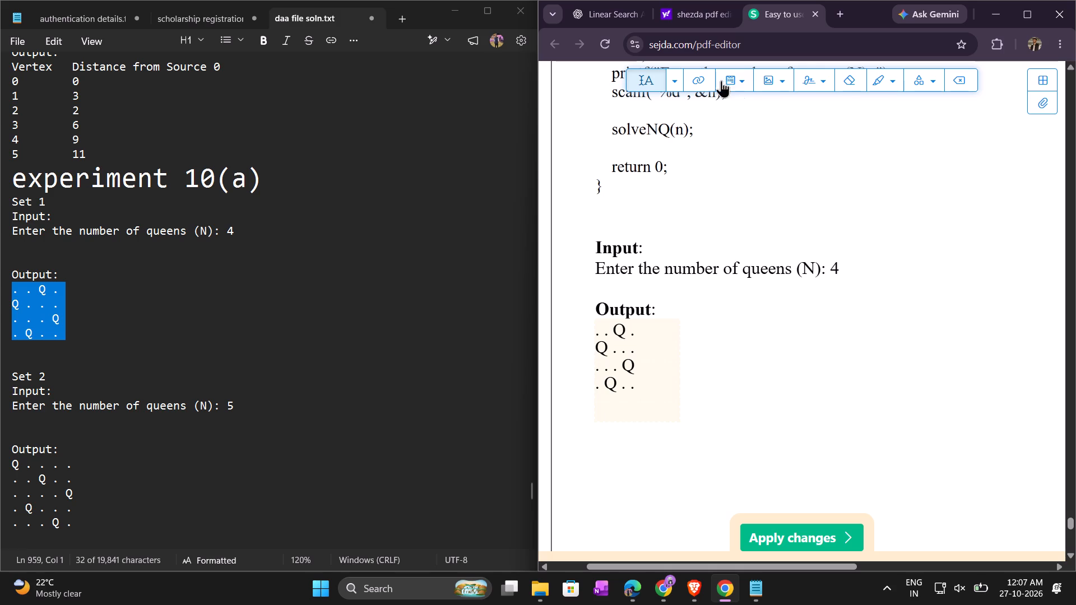
Draw a whiteout rectangle around the whole N Queen output board to cover its cream background.
left_click(856, 82)
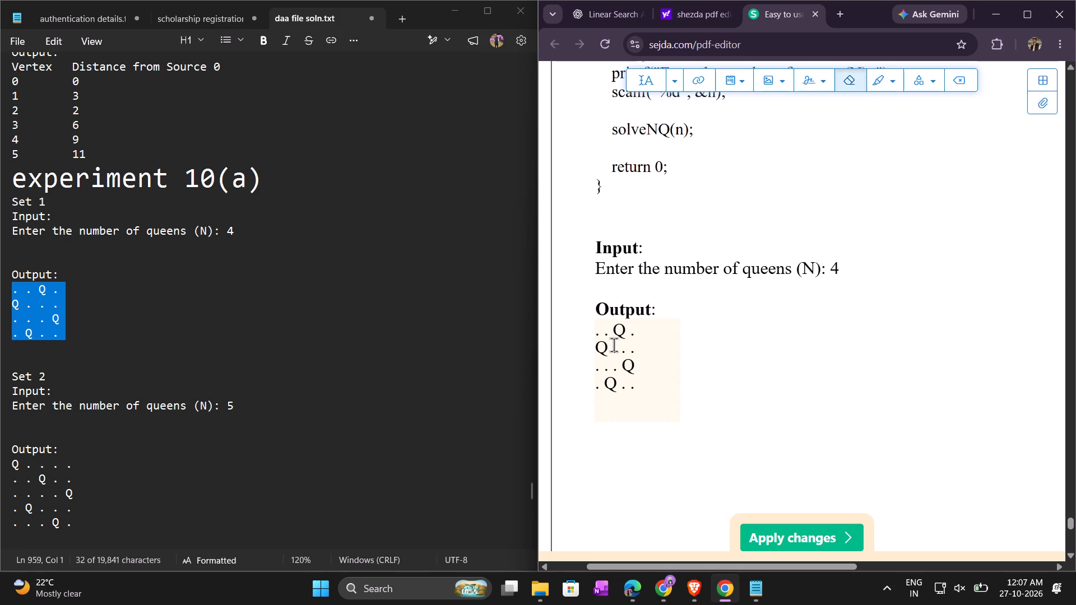
left_click_drag(591, 319, 694, 337)
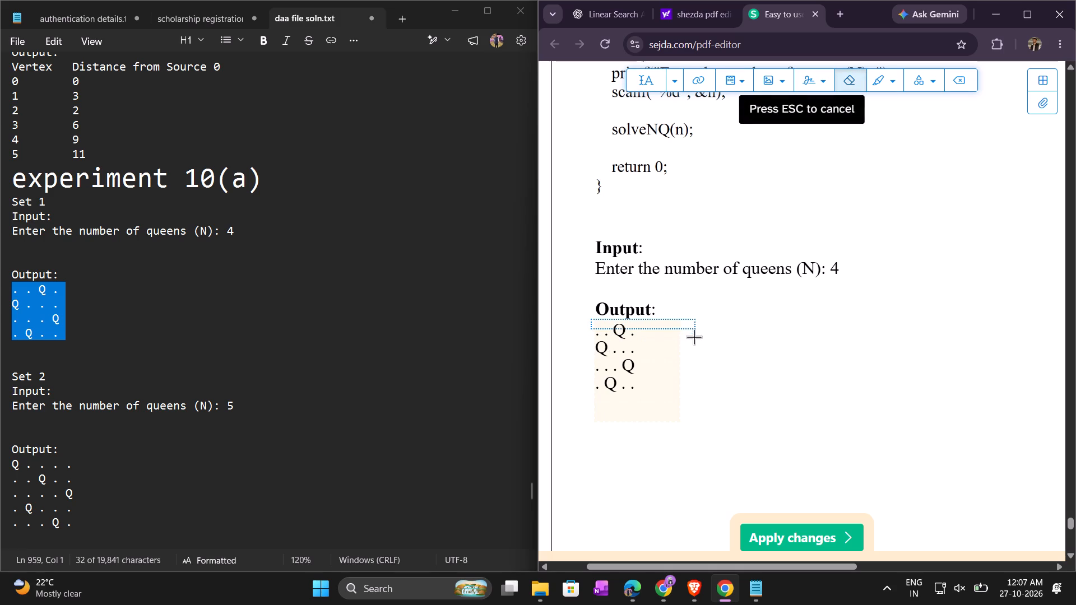
left_click_drag(694, 337, 691, 436)
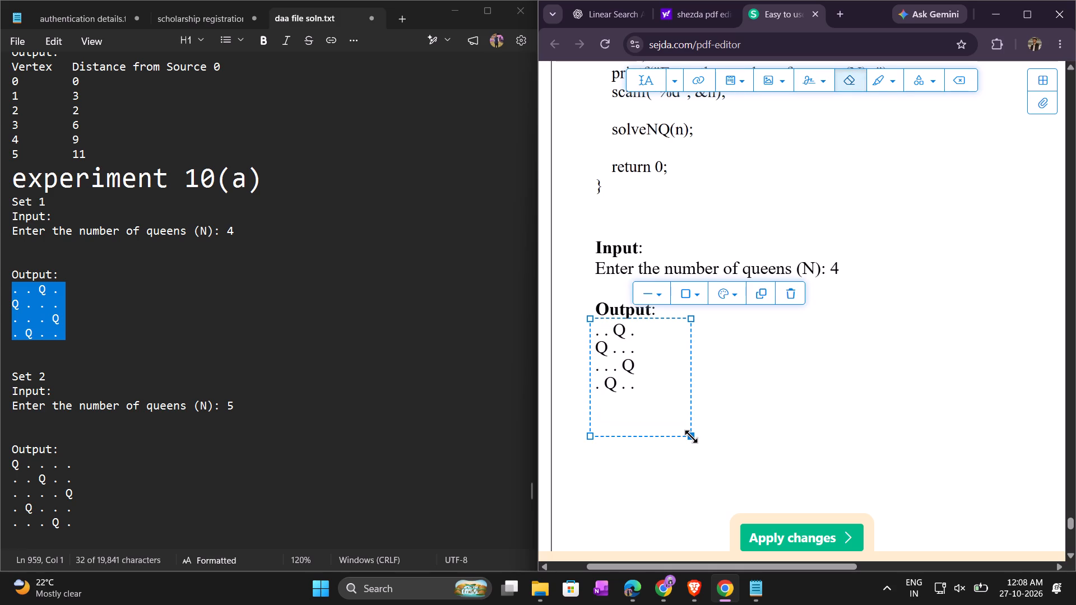
left_click(809, 378)
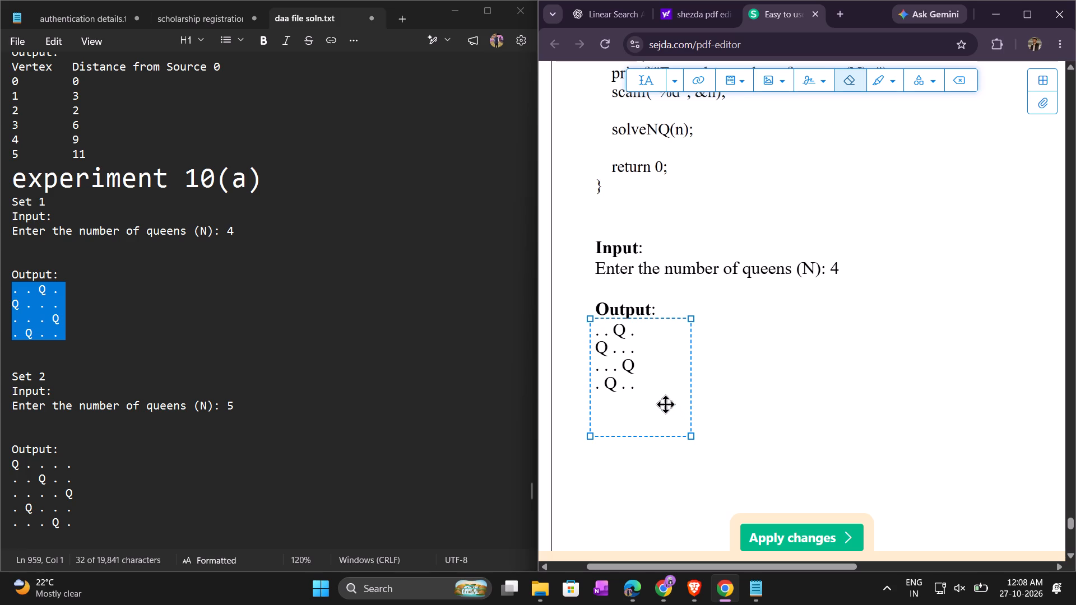
Add a second whiteout rectangle, fit it tightly around the four rows of the N Queen board, and colour it pale yellow.
left_click(843, 79)
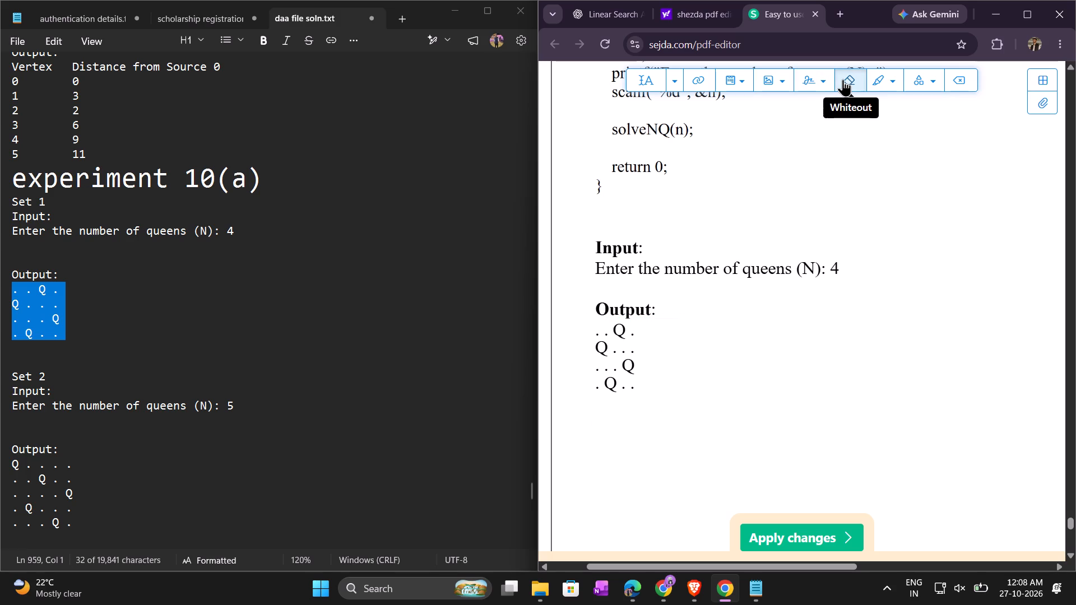
left_click_drag(766, 364, 620, 533)
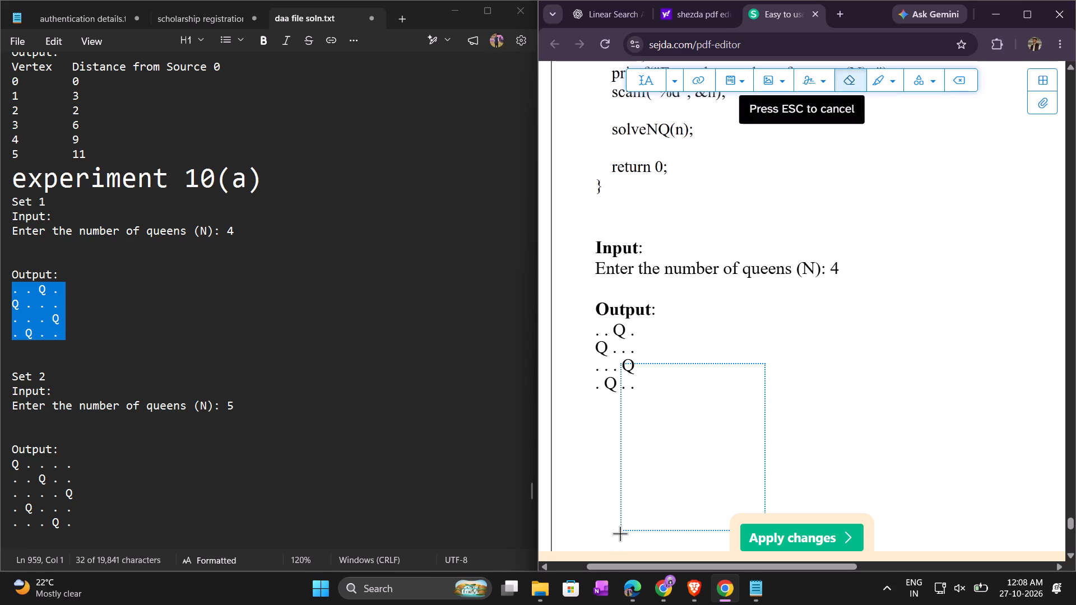
left_click_drag(620, 533, 711, 451)
left_click_drag(736, 416, 662, 378)
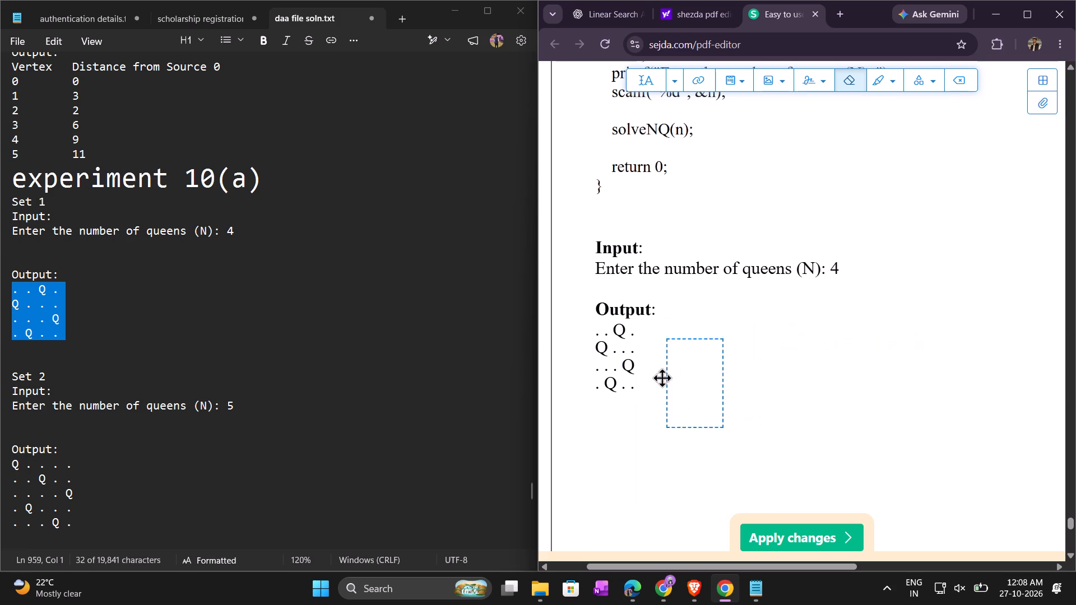
left_click_drag(662, 378, 616, 373)
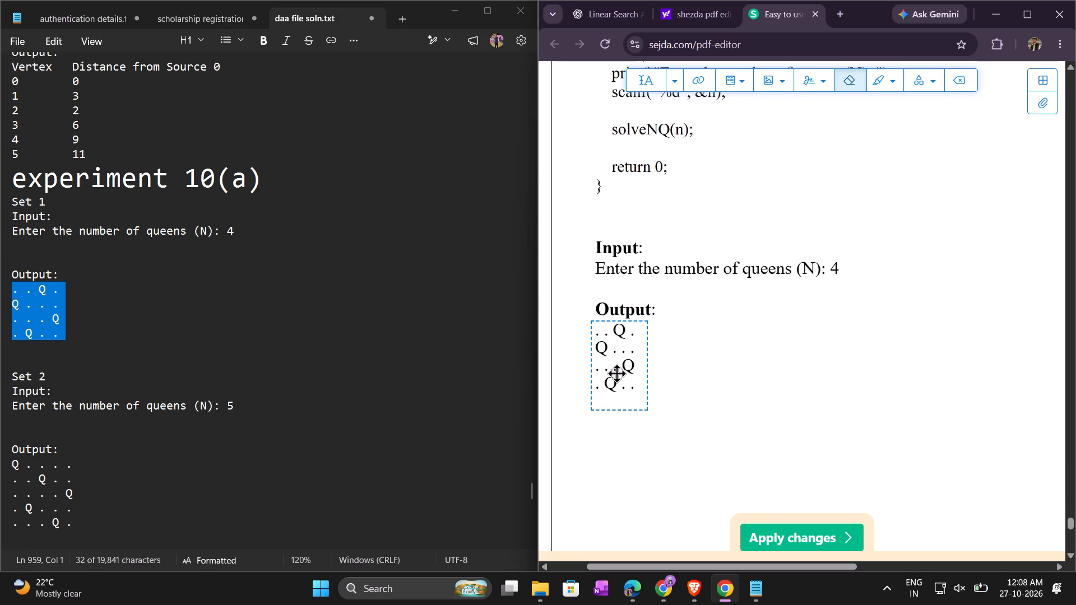
left_click_drag(616, 373, 617, 373)
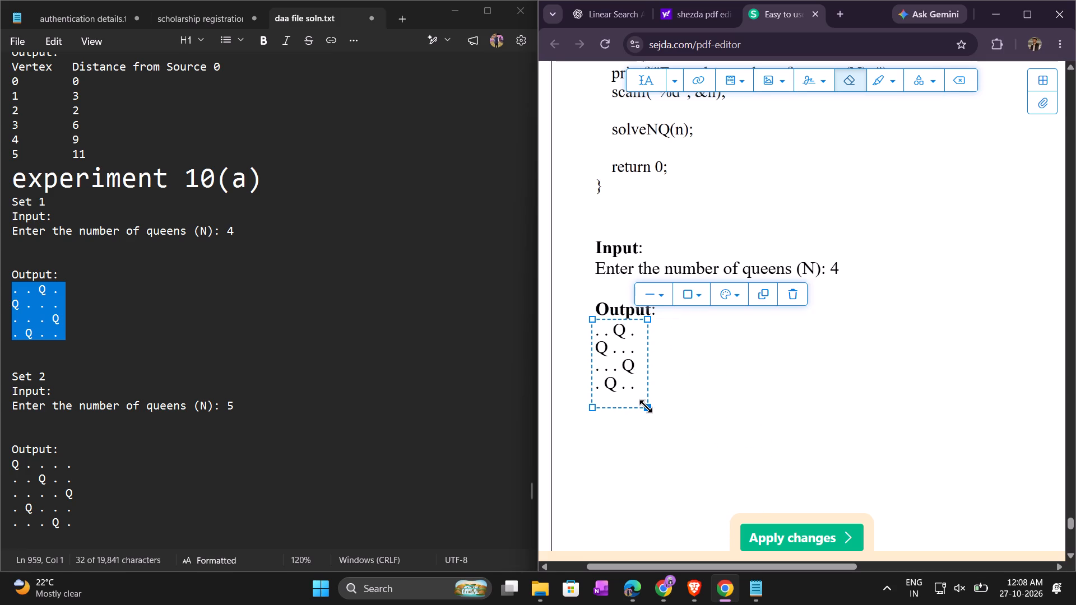
left_click_drag(646, 406, 641, 397)
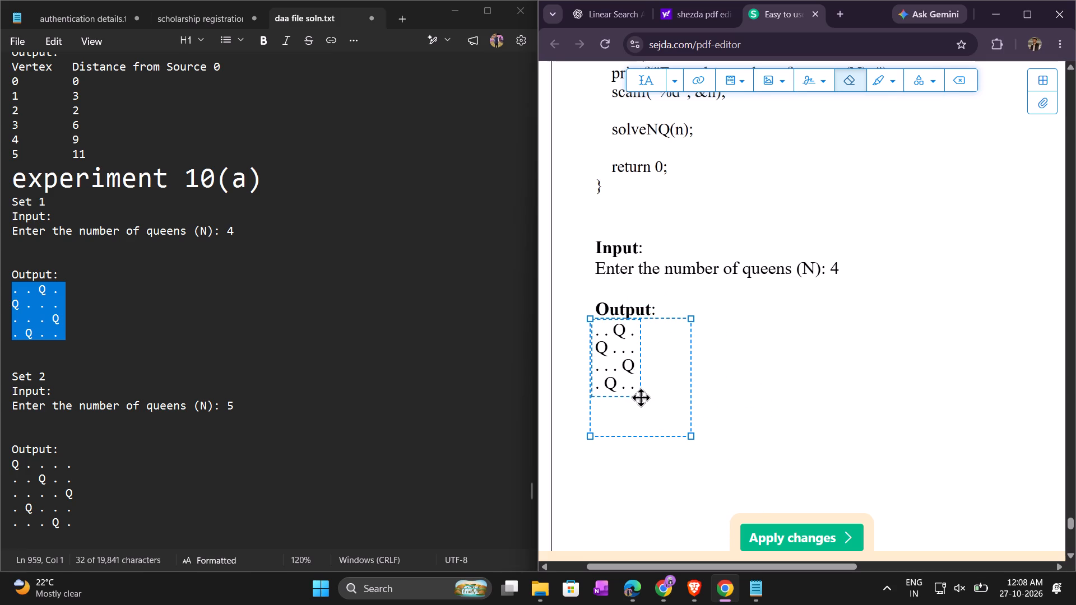
left_click_drag(641, 397, 641, 394)
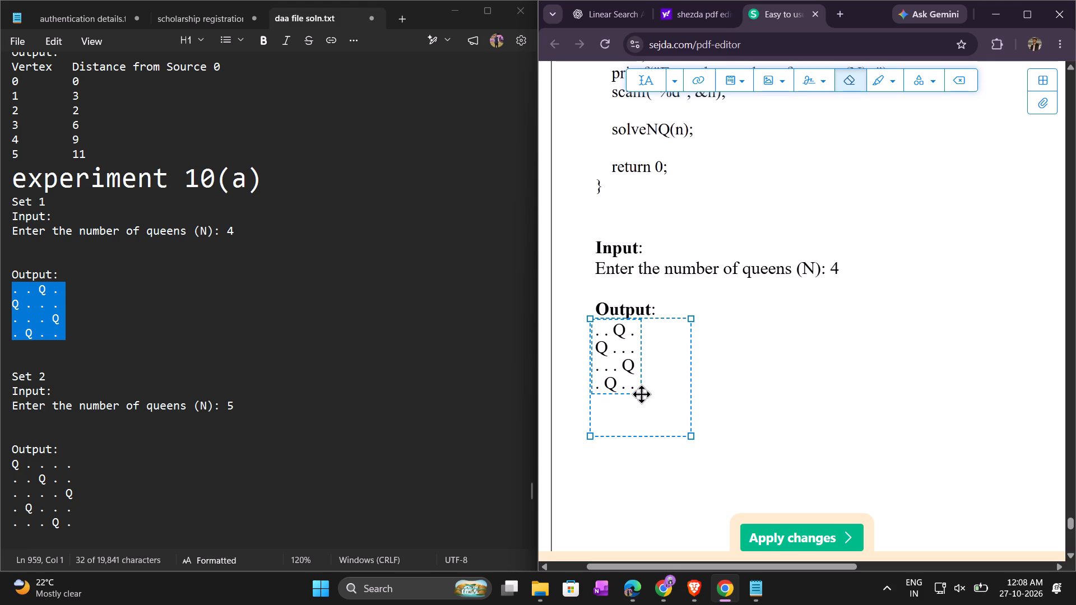
left_click_drag(641, 394, 641, 396)
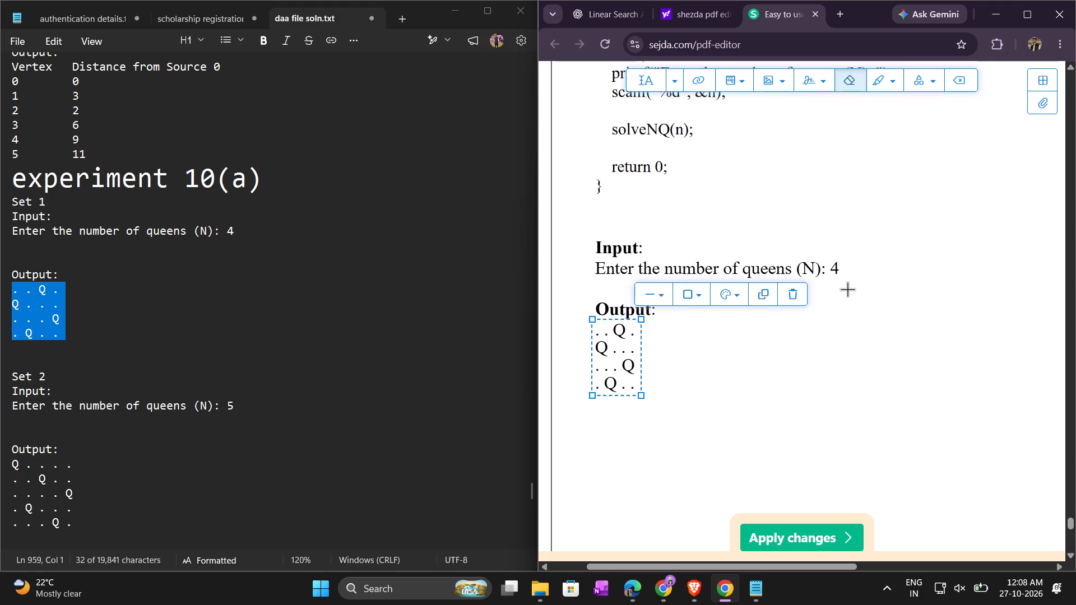
left_click(735, 292)
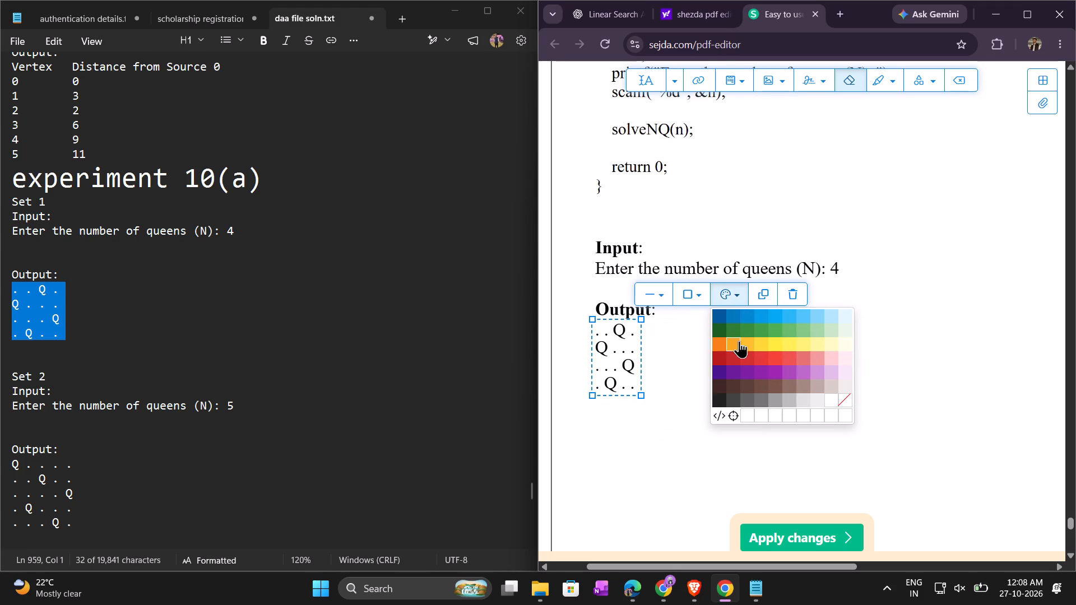
left_click(829, 345)
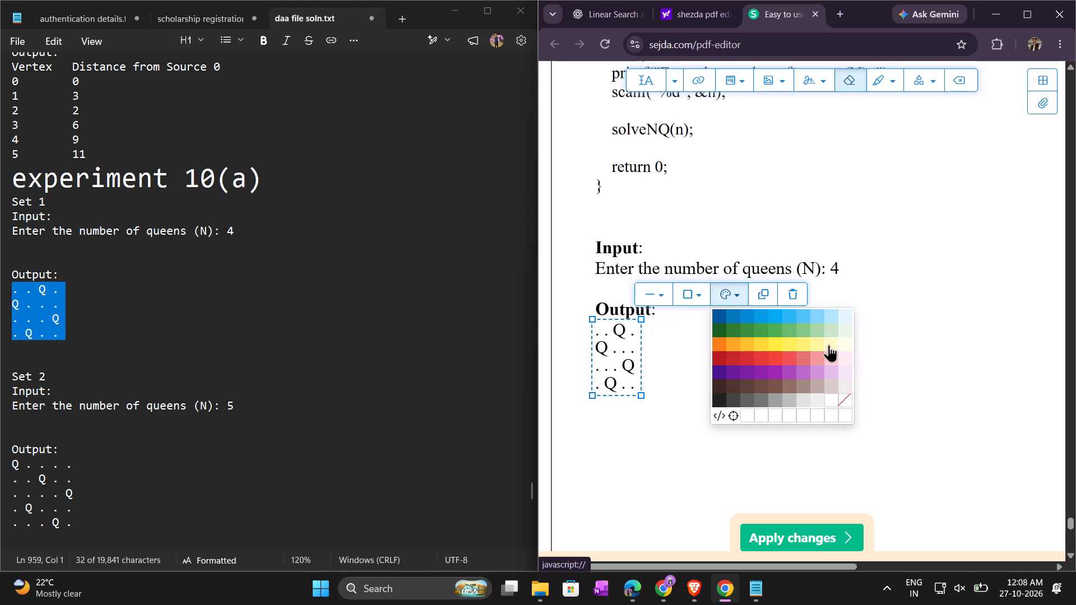
left_click(731, 439)
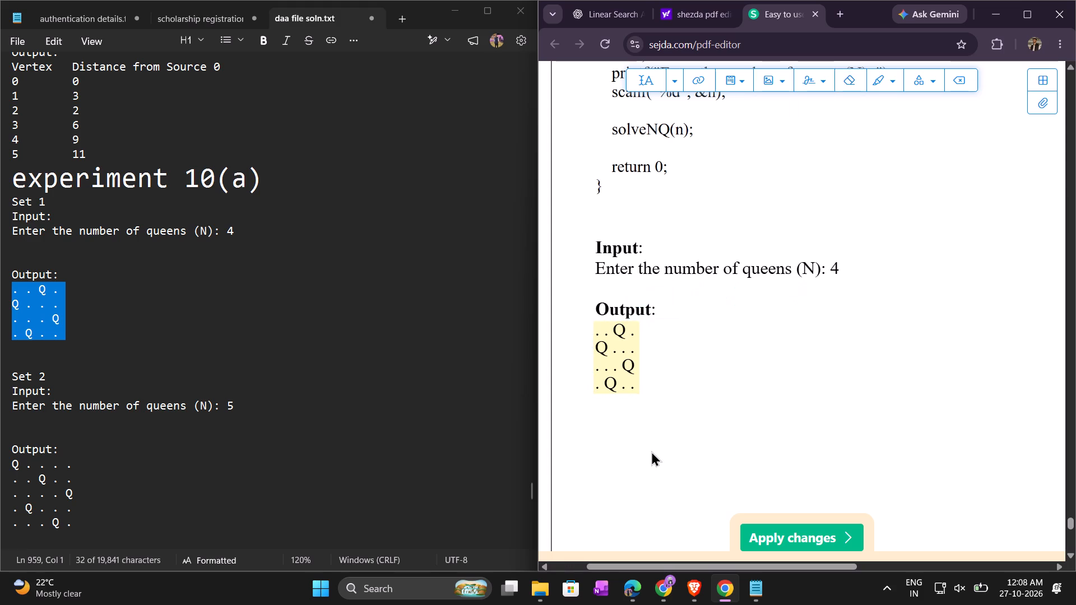
Set the number of elements in the PDF's subset-sum input to 5, matching experiment 10(b) Set 1.
scroll(651, 451, "down", 4)
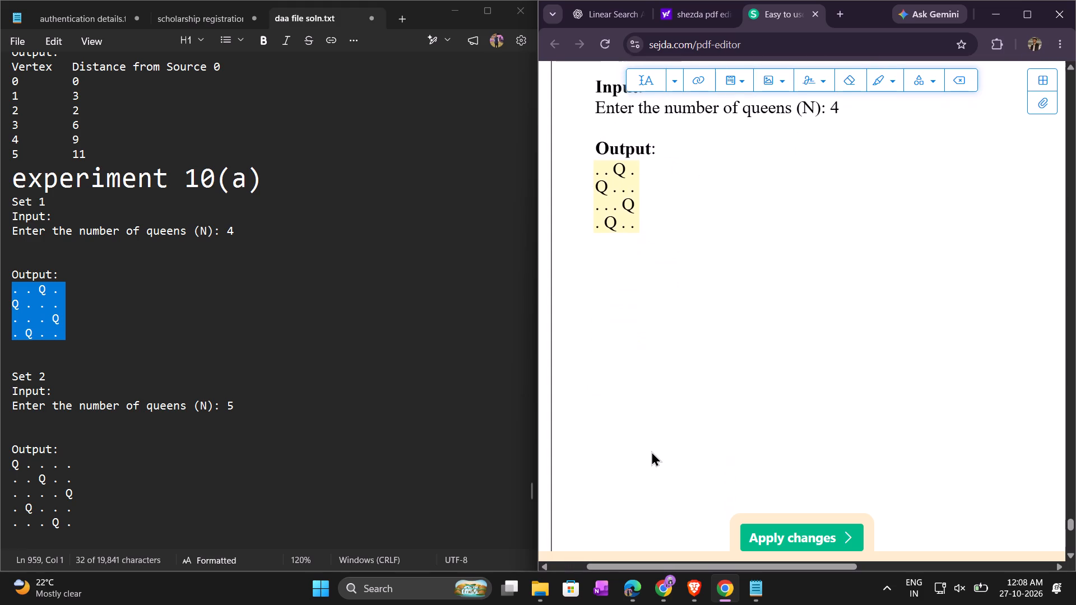
scroll(651, 451, "down", 7)
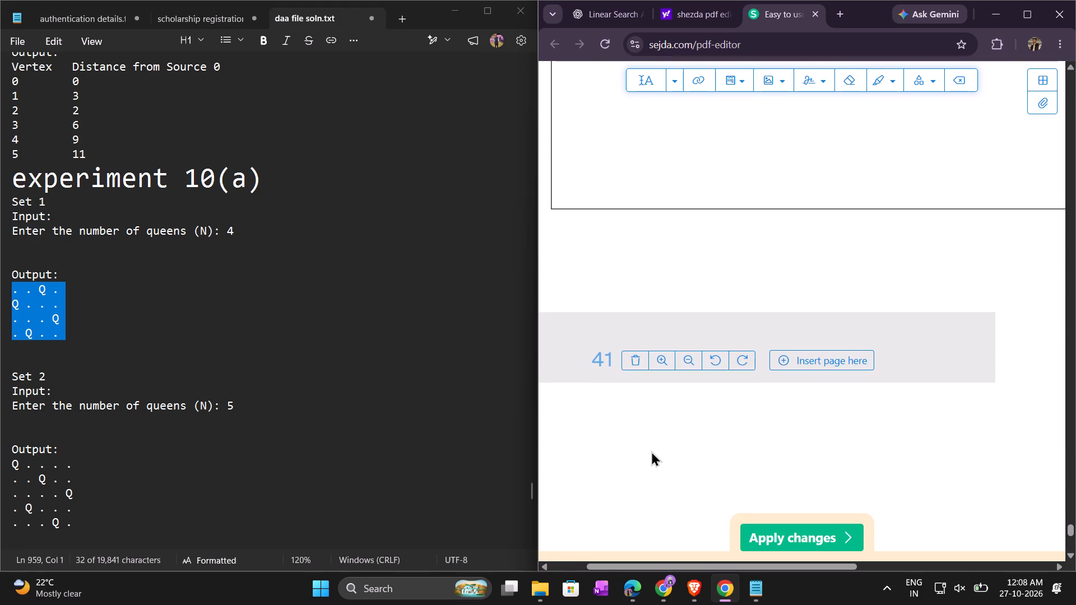
scroll(651, 451, "down", 6)
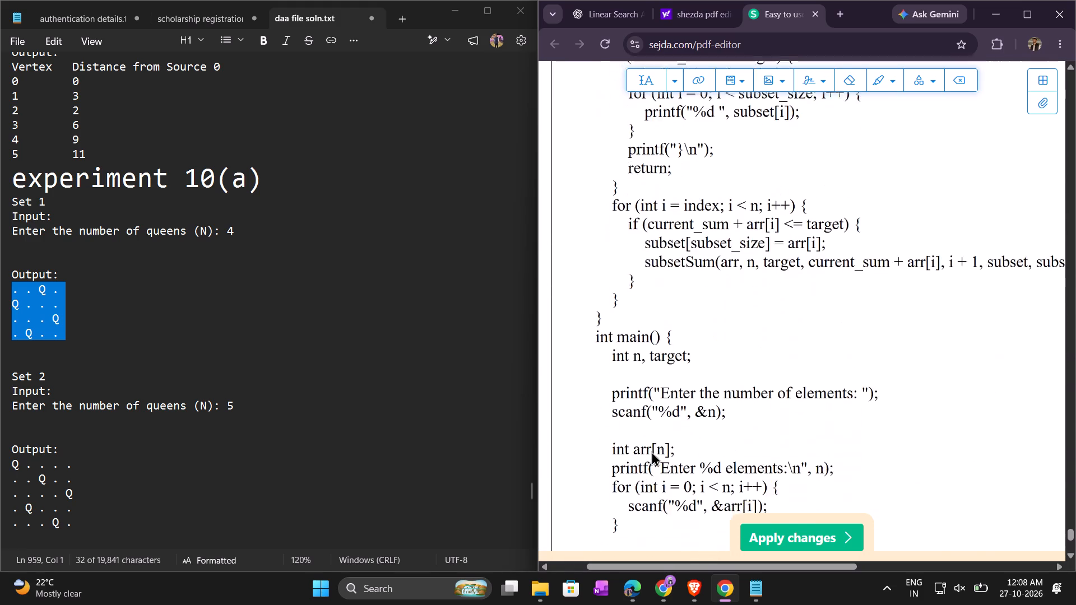
scroll(651, 451, "down", 4)
scroll(651, 451, "up", 2)
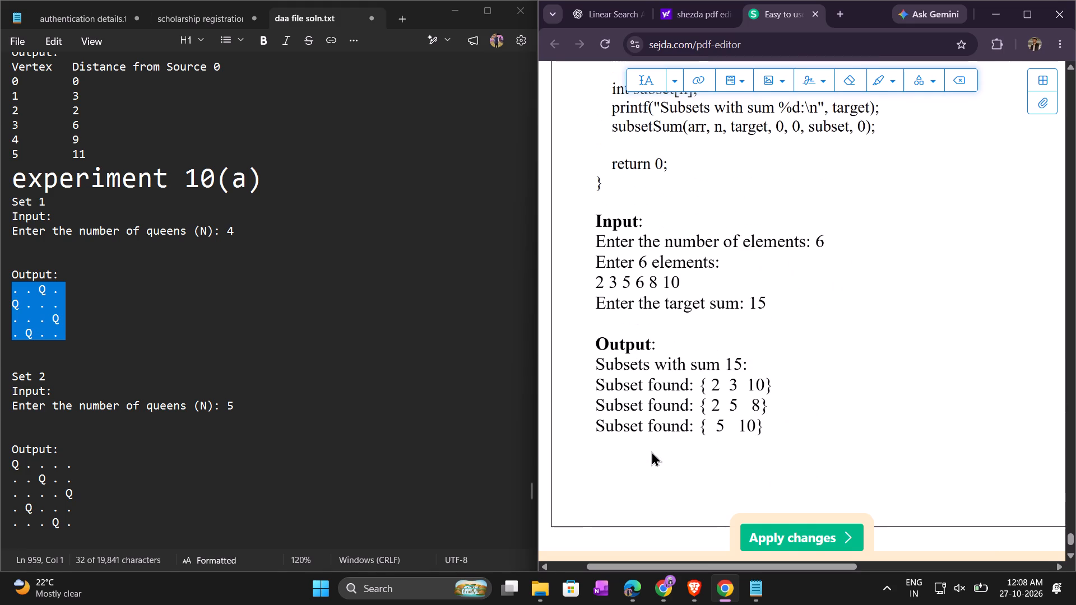
scroll(317, 468, "down", 3)
scroll(317, 468, "up", 1)
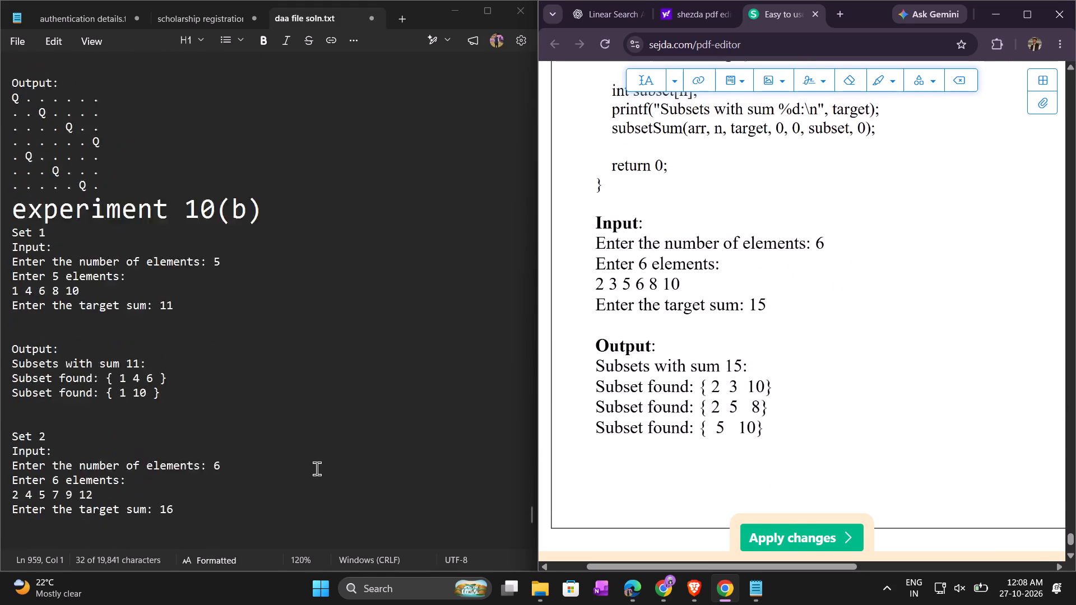
scroll(317, 468, "up", 1)
scroll(317, 468, "down", 1)
scroll(317, 468, "up", 1)
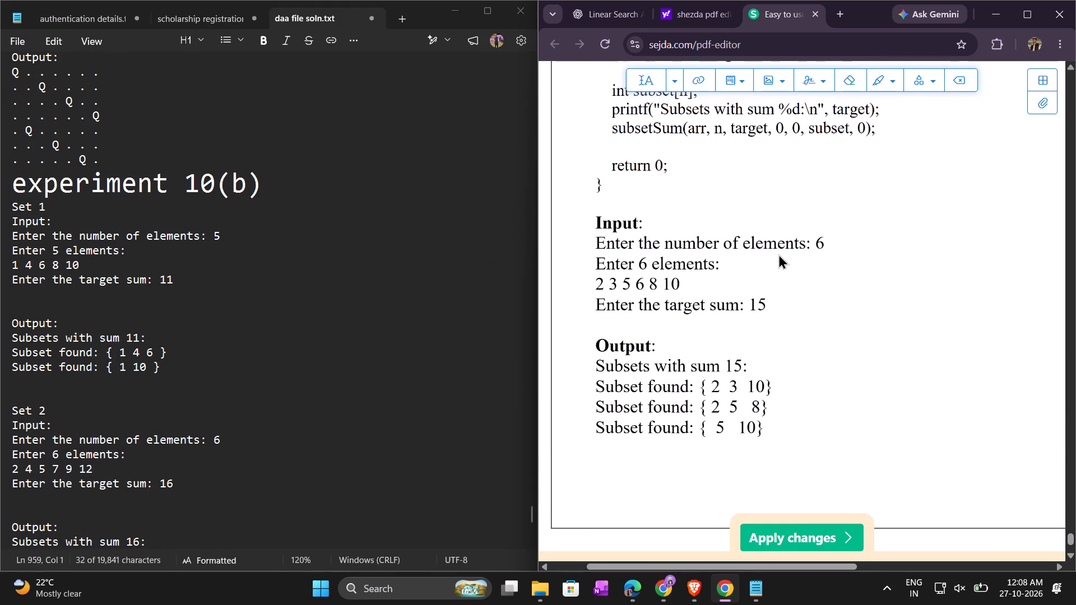
left_click(820, 239)
left_click(820, 239)
left_click(822, 241)
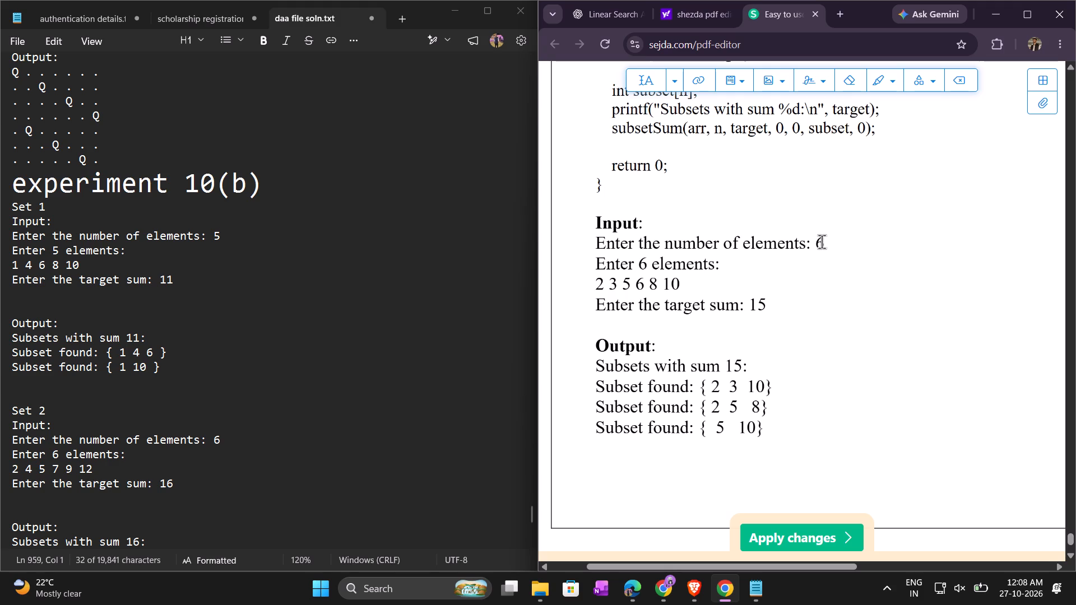
left_click(646, 83)
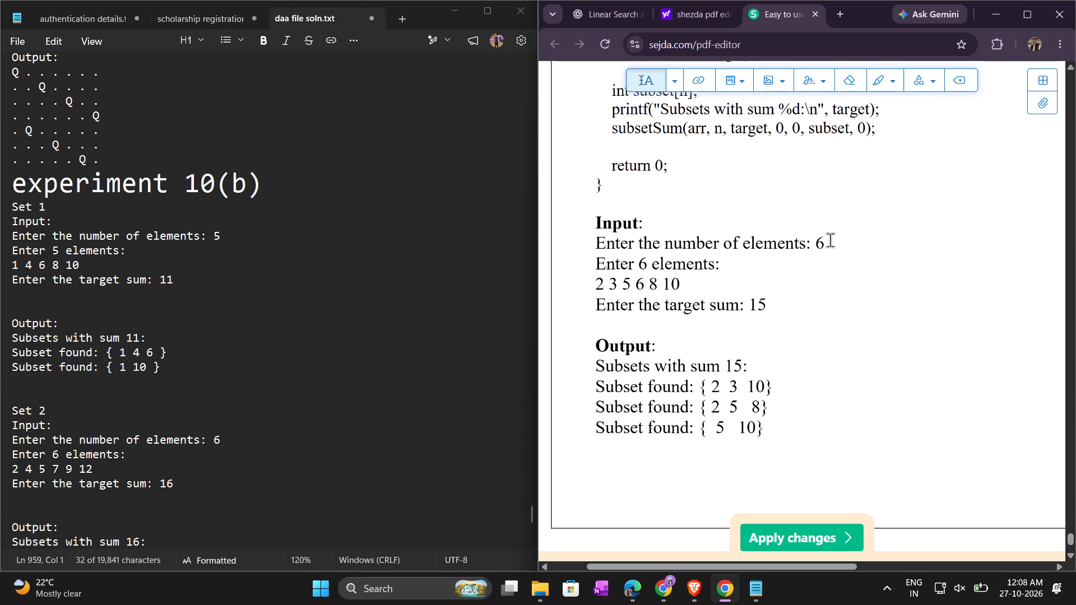
left_click(825, 239)
key("BackSpace")
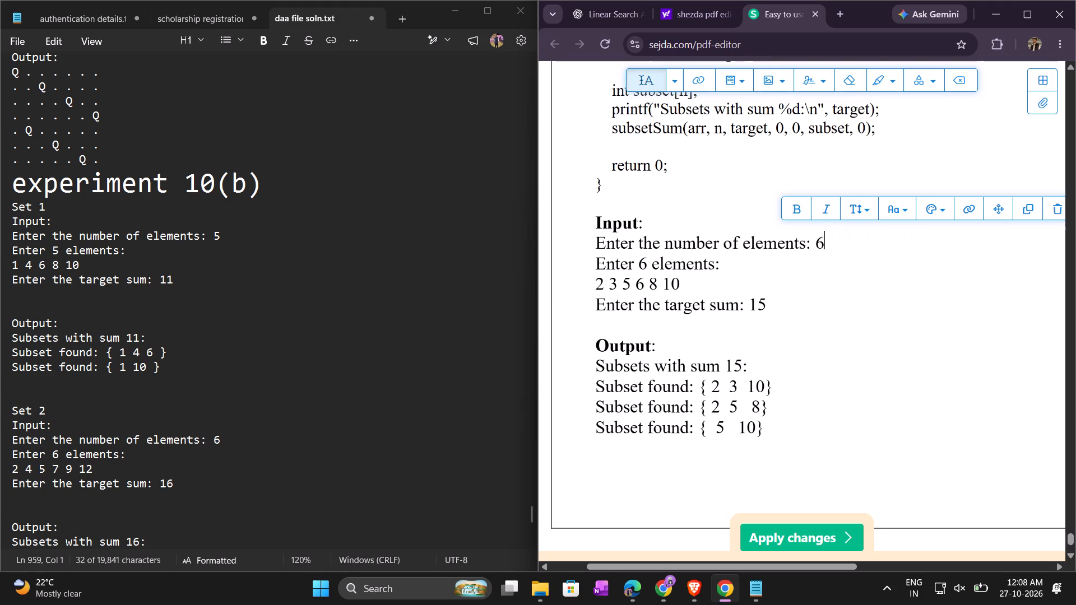
left_click(822, 243)
left_click(822, 243)
key("BackSpace")
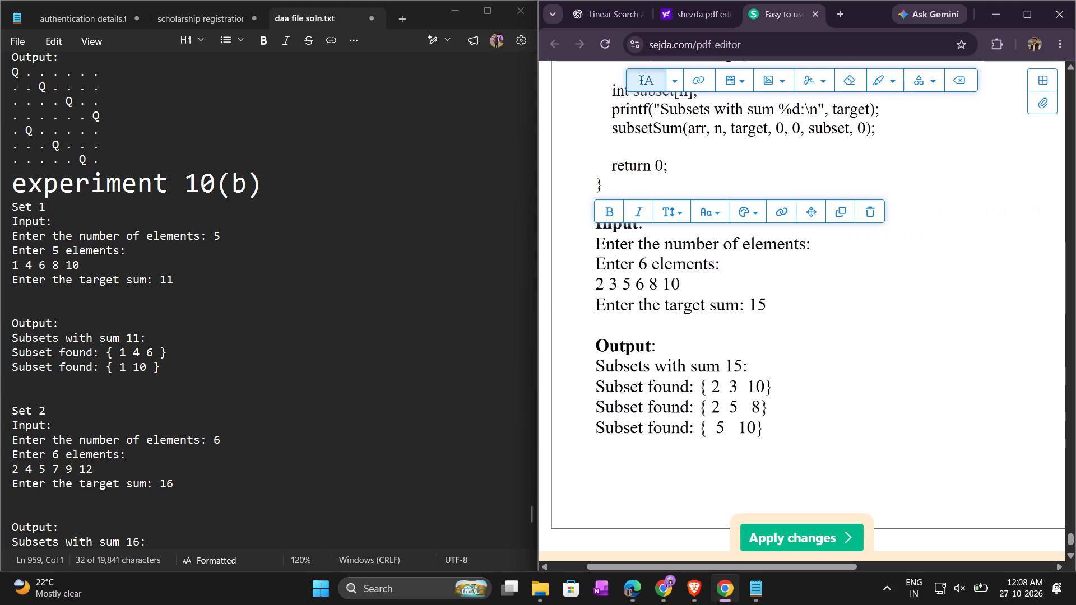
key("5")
Change the subset-sum input's elements prompt to read "Enter 5 elements:".
double_click(647, 262)
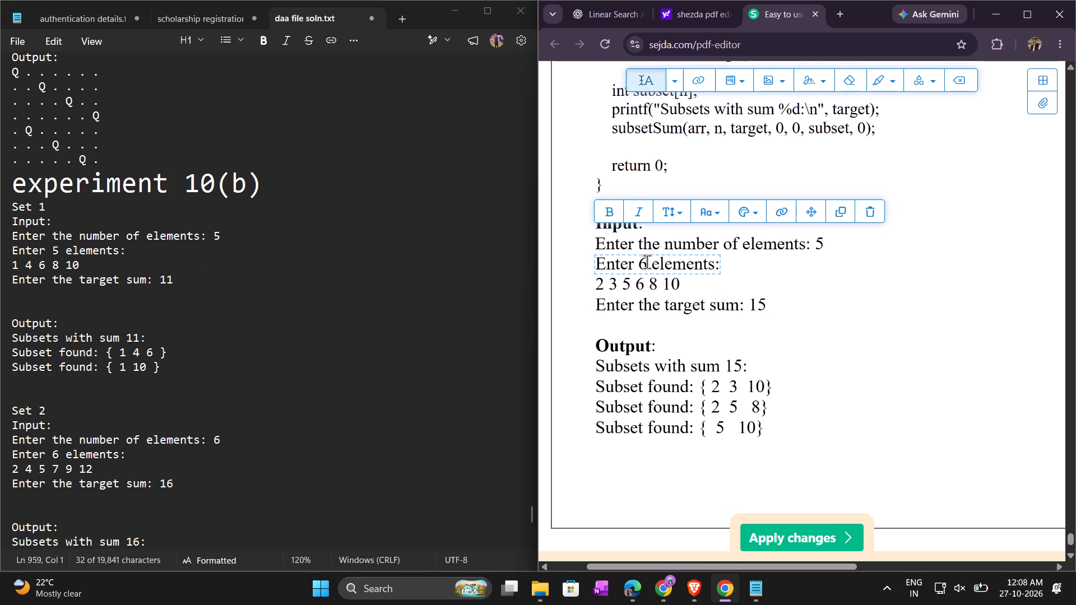
key("BackSpace")
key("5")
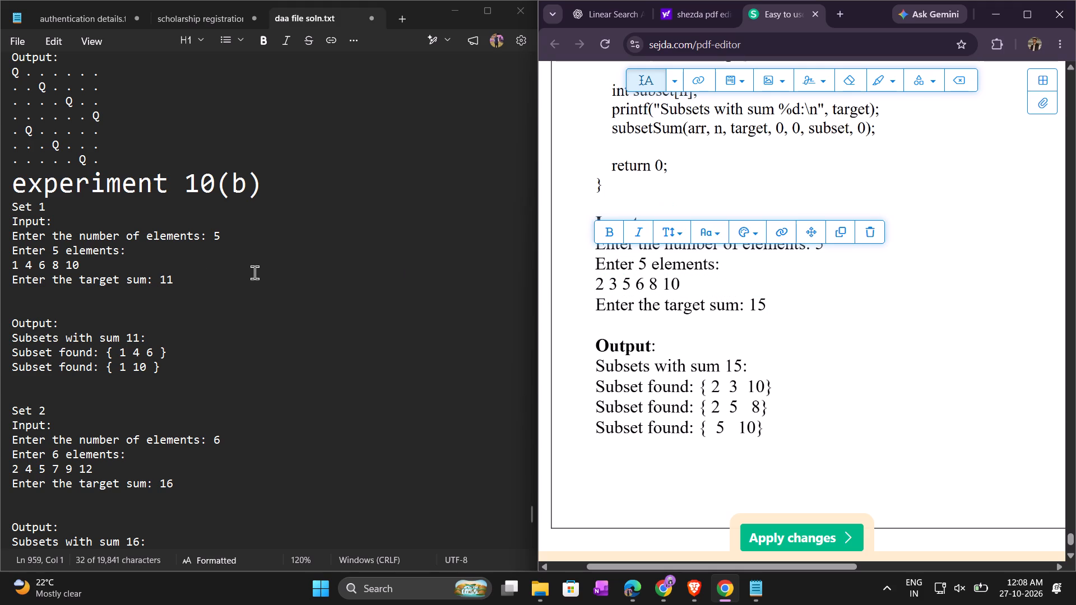
Replace the element list in the subset-sum input with "1 4 6 8 10", copied from experiment 10(b) Set 1 in Notepad.
left_click_drag(79, 264, 11, 262)
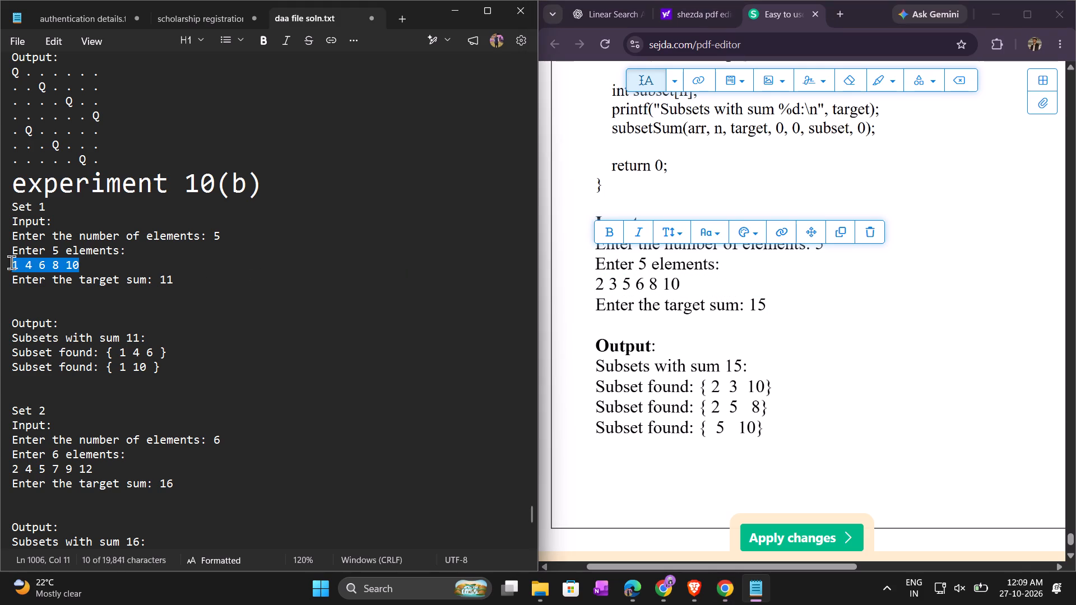
left_click_drag(11, 262, 13, 263)
key("ctrl+c")
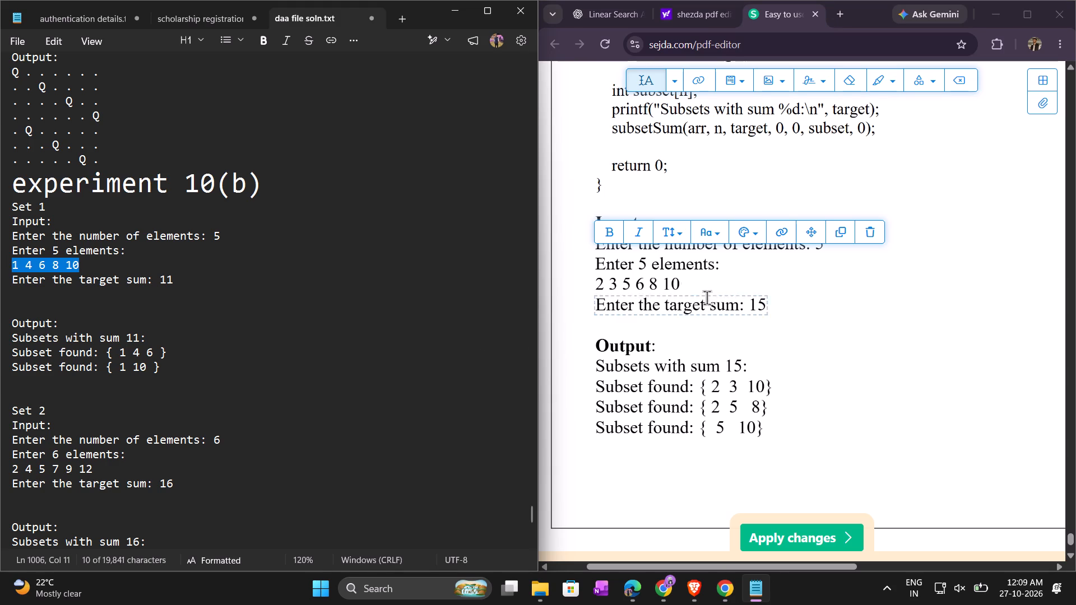
left_click(668, 280)
key("ctrl+a")
key("ctrl+v")
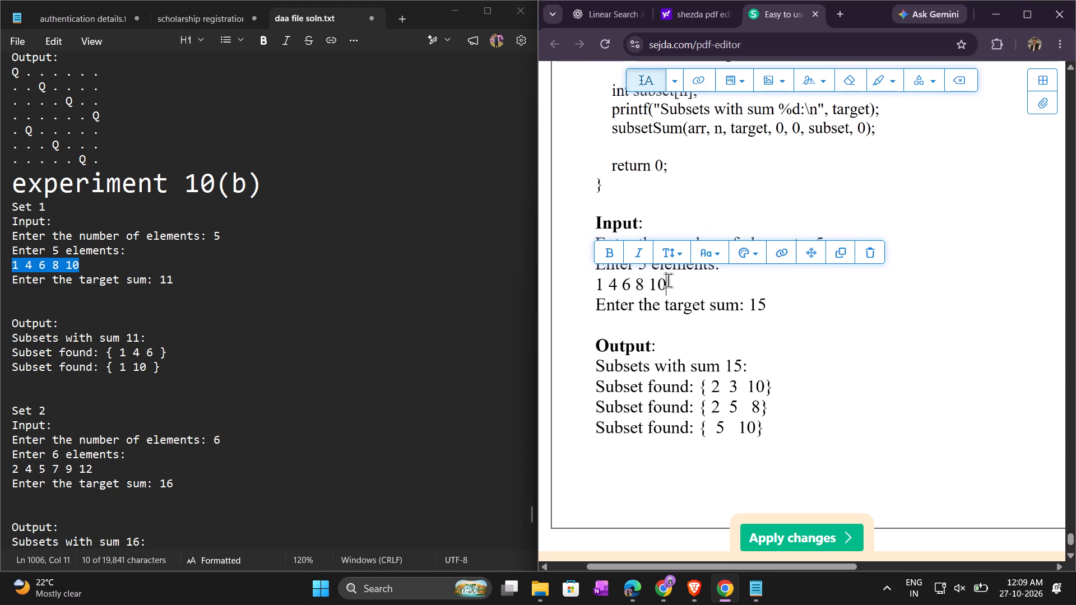
Set the target sum to 11 in both the subset-sum input line and the output's "Subsets with sum" line.
left_click(763, 305)
left_click(763, 305)
key("BackSpace")
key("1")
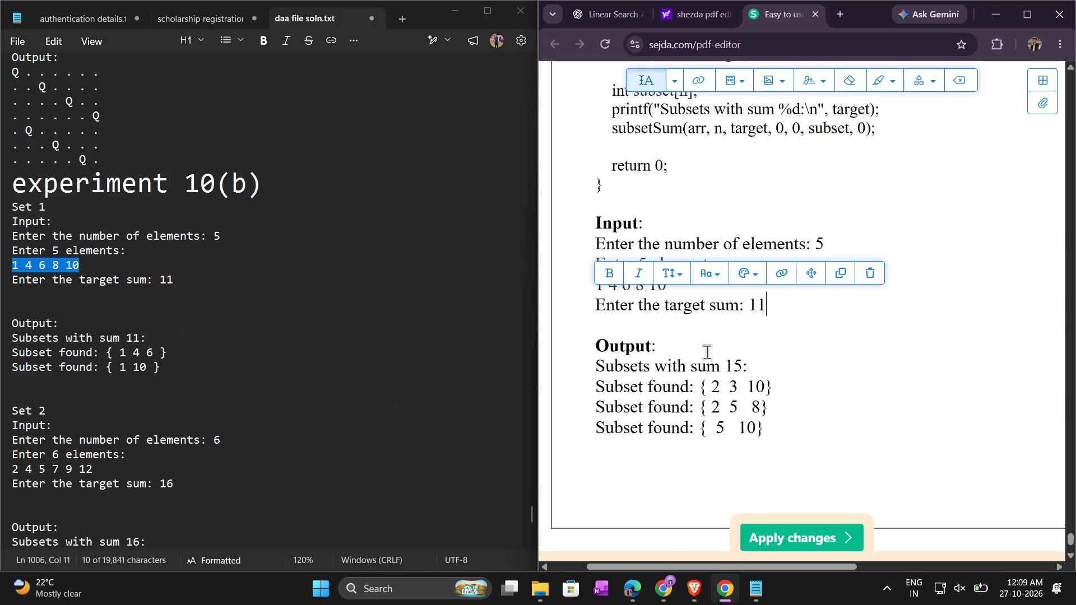
left_click(744, 367)
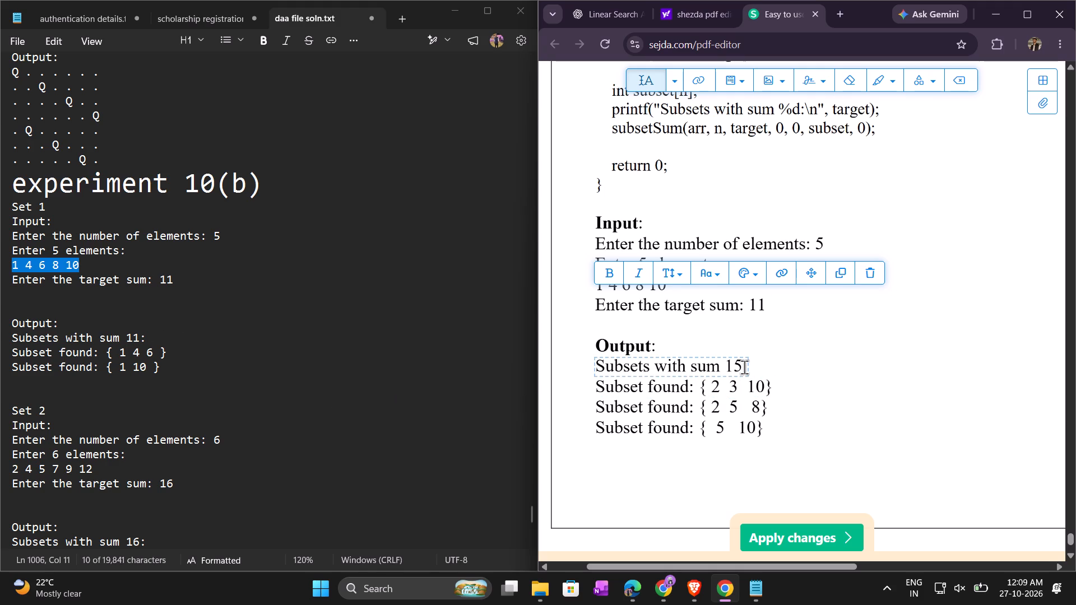
left_click(741, 365)
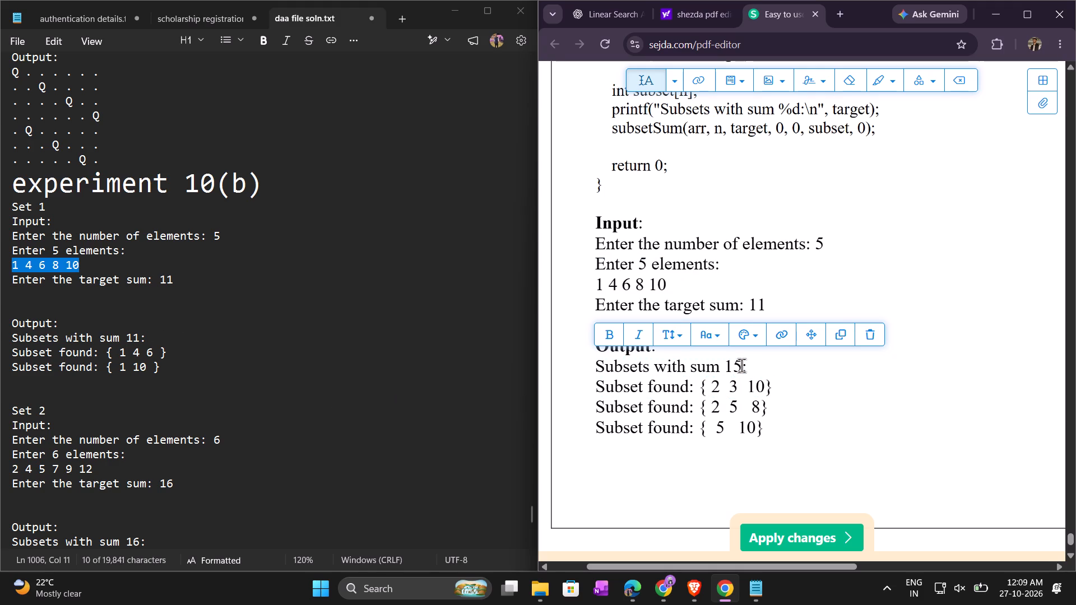
key("BackSpace")
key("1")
Change the first subset found in the subset-sum output to { 1 4 6 }, keeping the numbers evenly spaced.
left_click(718, 384)
left_click(718, 384)
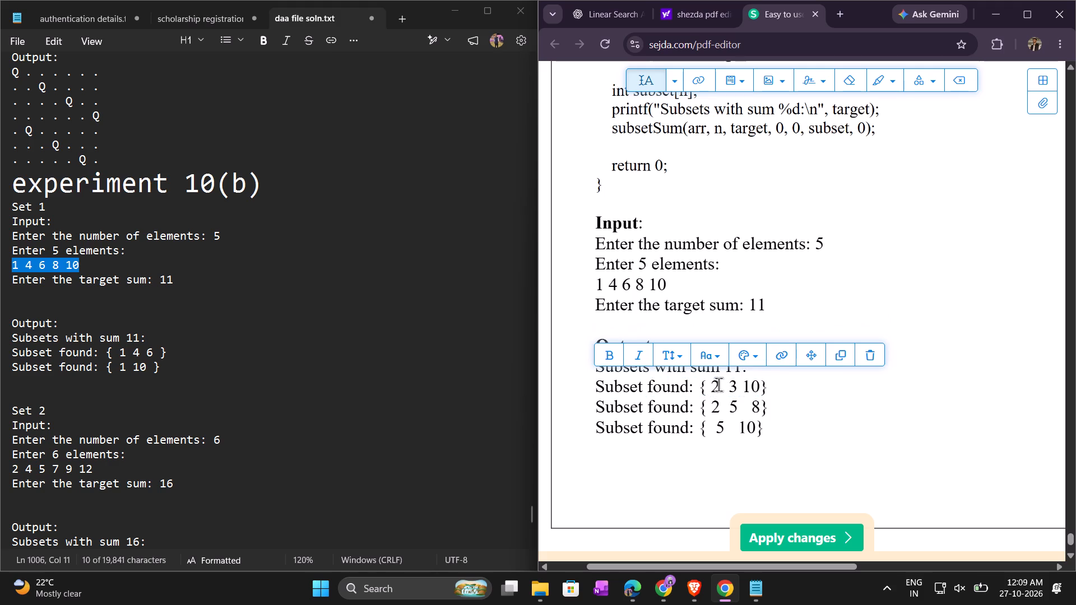
key("BackSpace")
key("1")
key("Right")
key("Right")
key("Right")
key("BackSpace")
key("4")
key("Right")
key("Right")
key("Right")
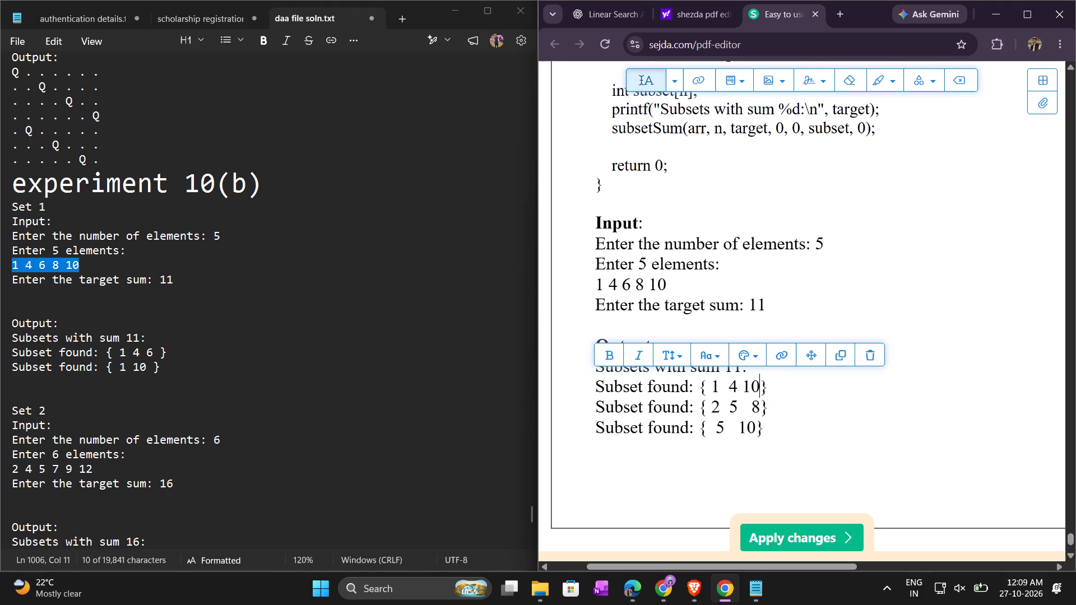
key("BackSpace")
key("BackSpace")
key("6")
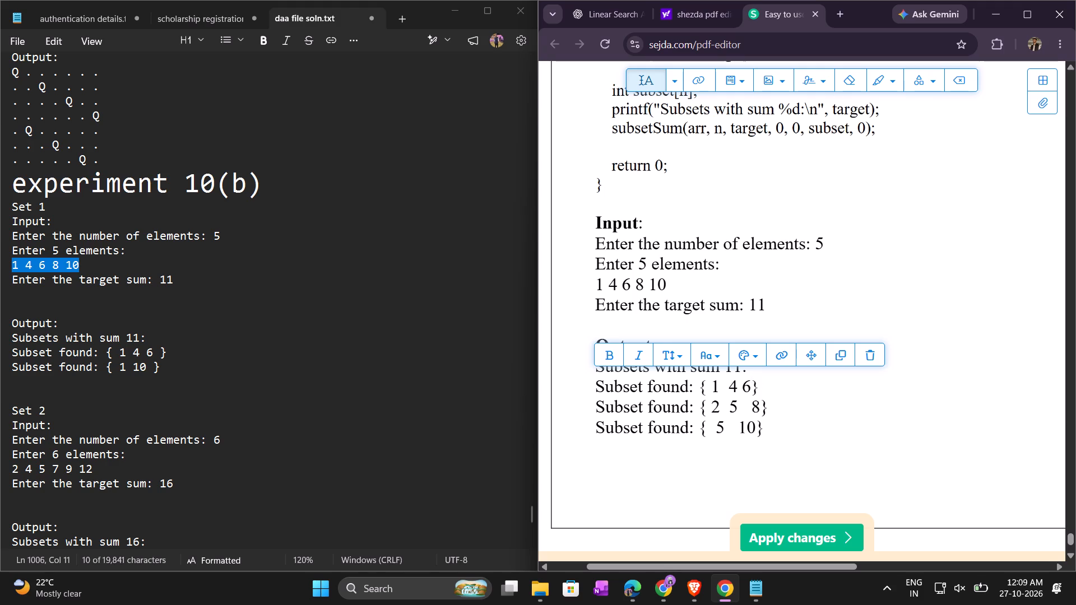
left_click(740, 386)
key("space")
Replace the numbers in the second subset found with 1 and 10, matching experiment 10(b) Set 1.
left_click(718, 406)
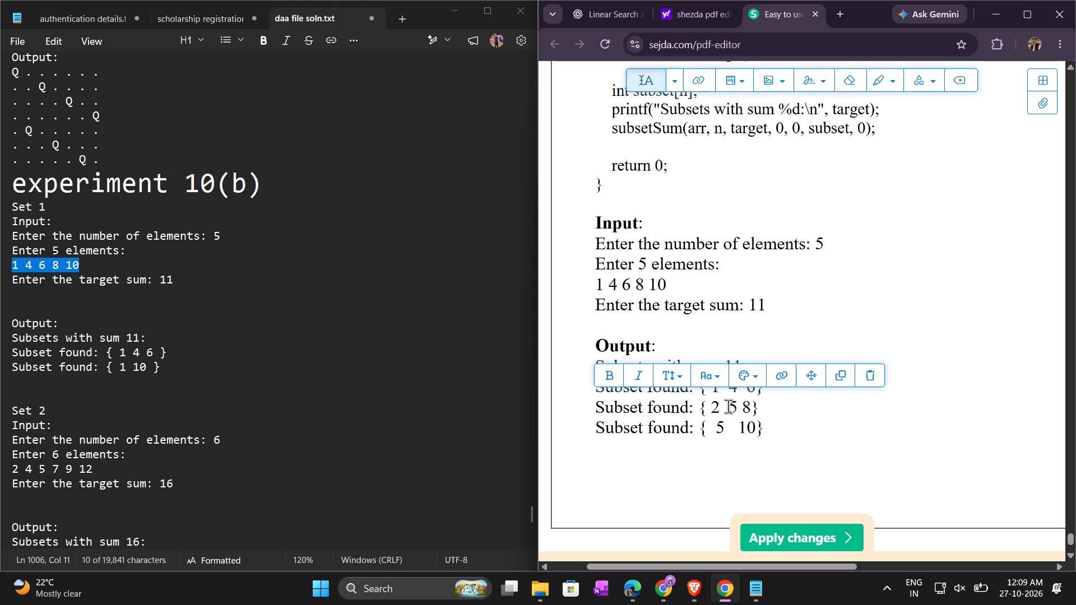
left_click(753, 409)
left_click_drag(750, 407, 715, 403)
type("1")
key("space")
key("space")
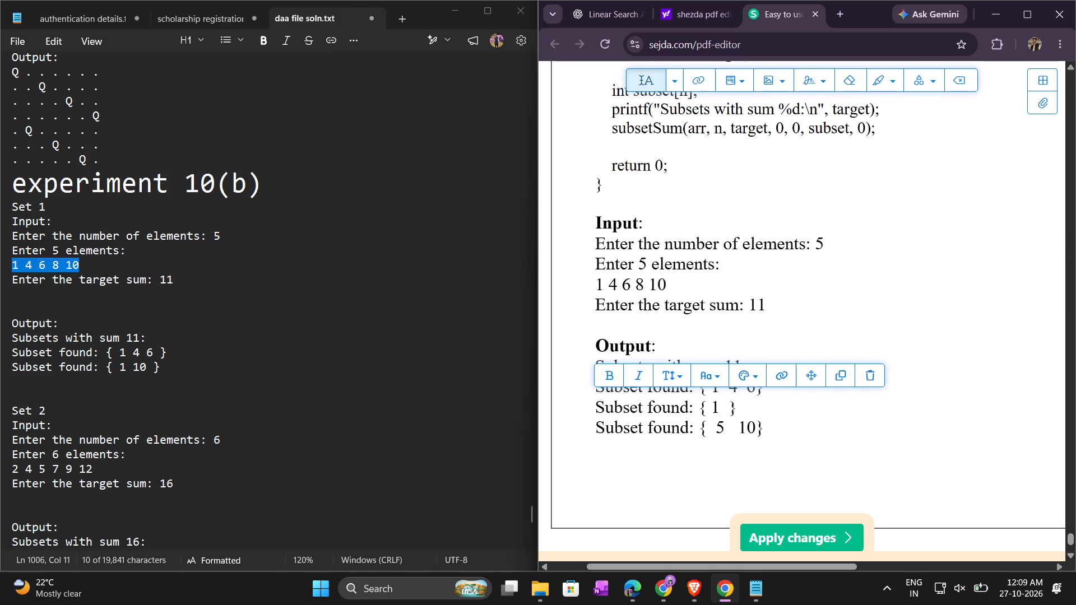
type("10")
Delete the whole third "Subset found" line from the subset-sum output.
left_click(746, 429)
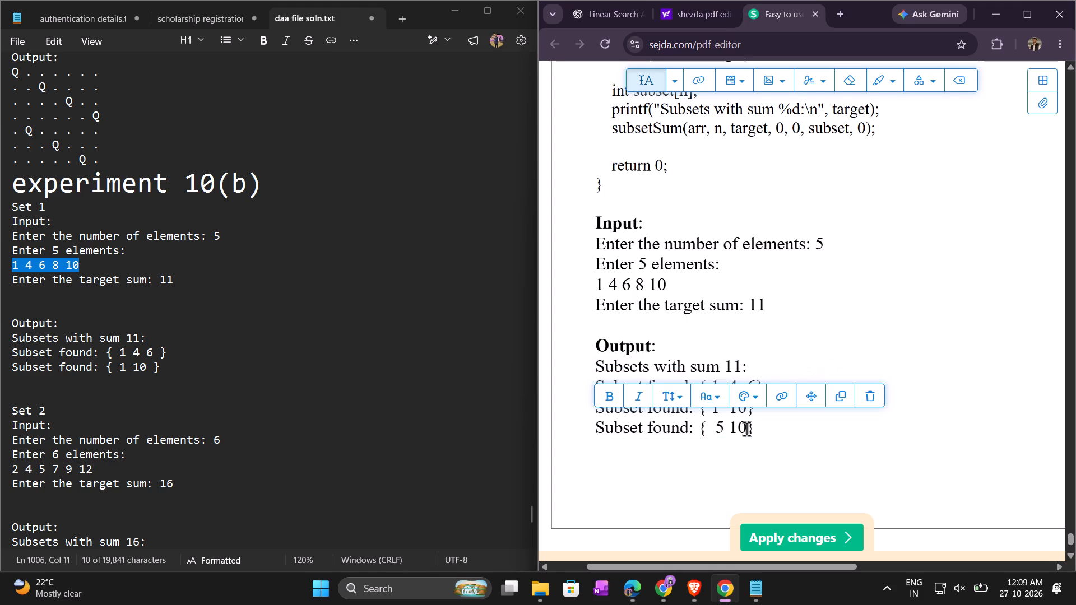
key("ctrl+a")
key("BackSpace")
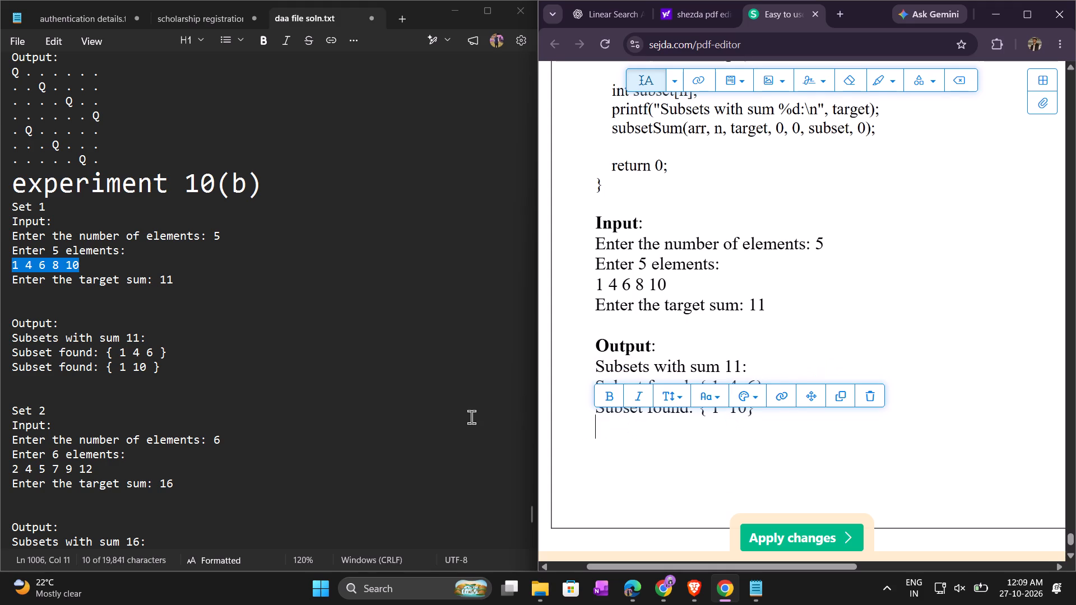
left_click(471, 417)
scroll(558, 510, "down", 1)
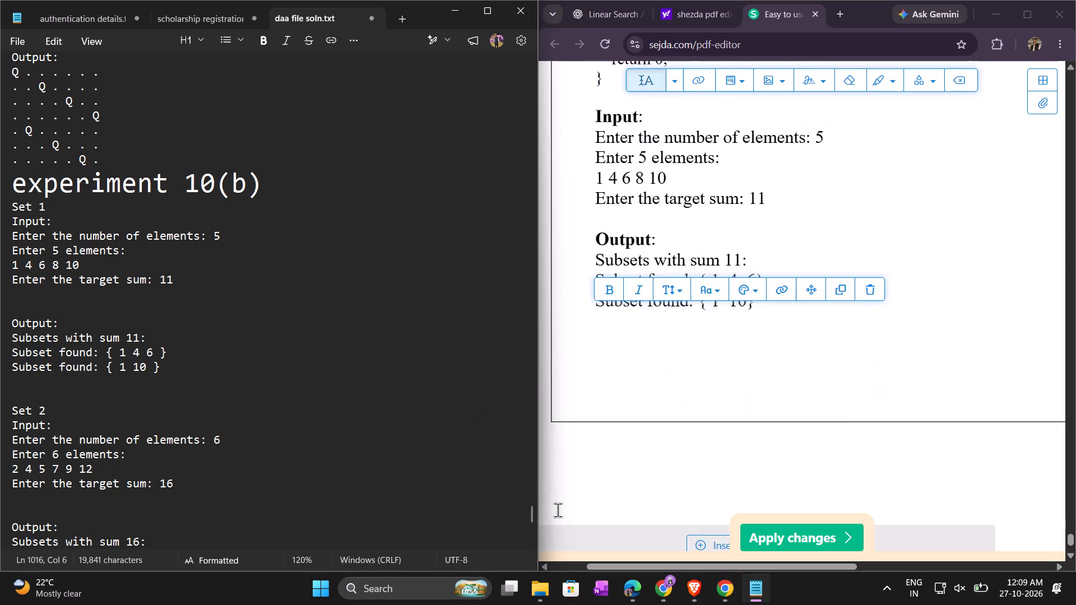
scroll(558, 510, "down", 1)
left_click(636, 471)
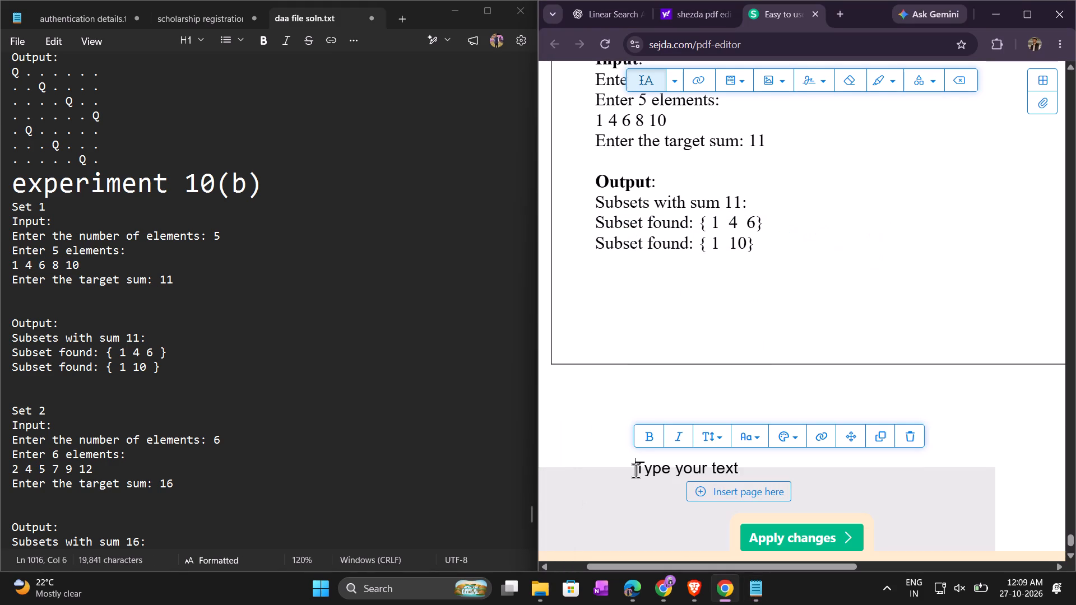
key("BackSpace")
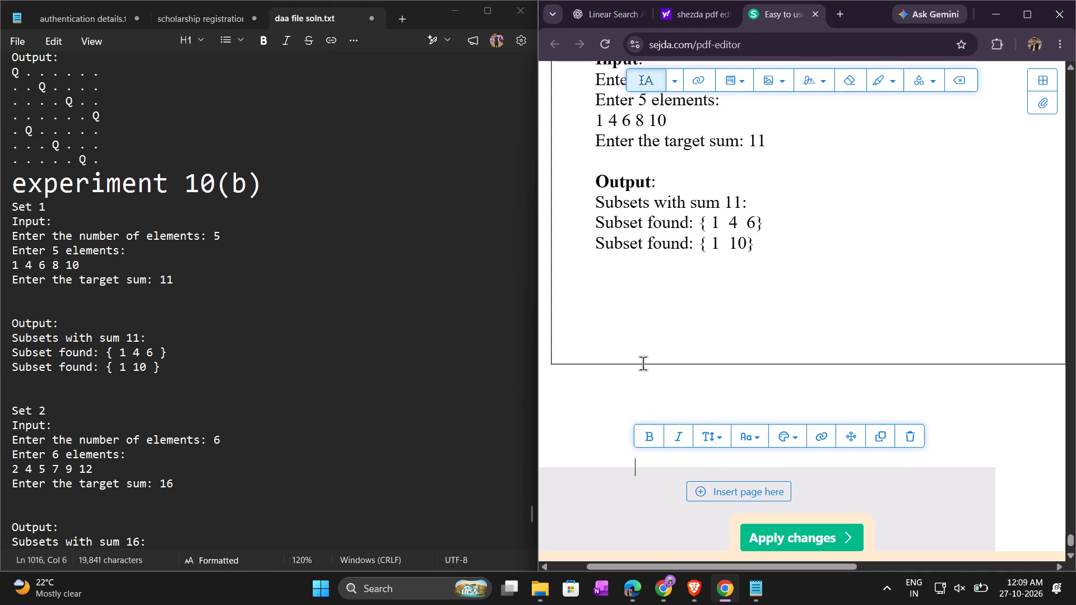
Apply all the changes made to the PDF and maximize the browser window.
scroll(643, 363, "down", 1)
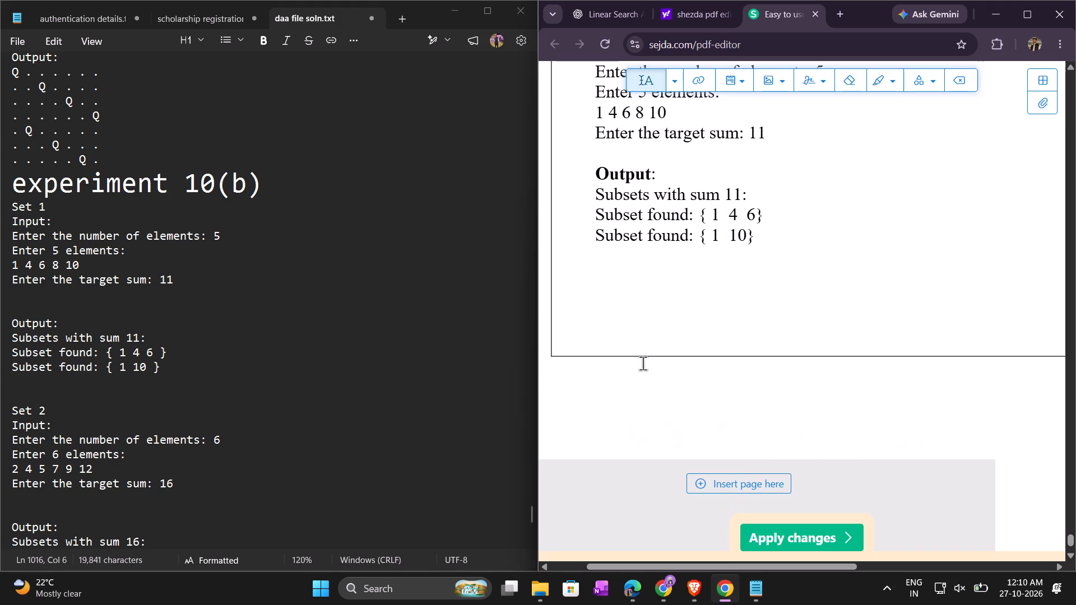
scroll(643, 363, "down", 1)
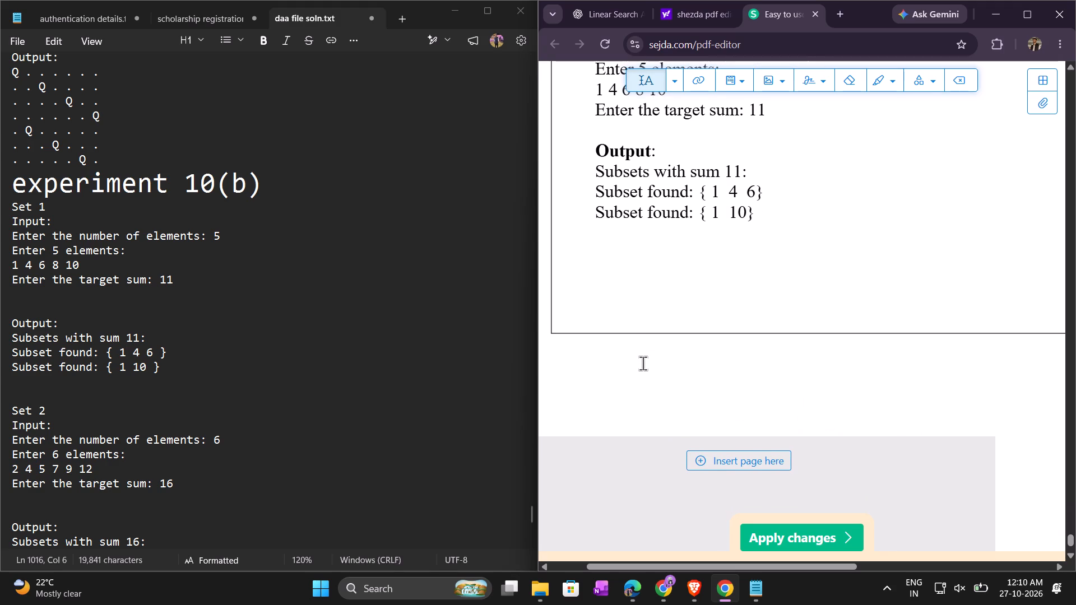
scroll(643, 363, "down", 4)
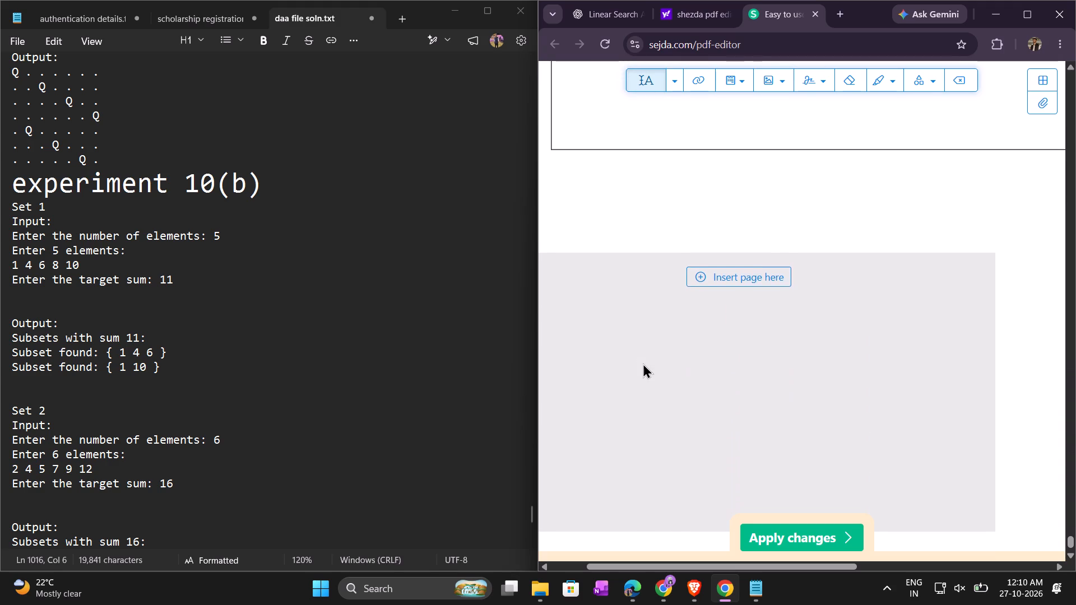
scroll(643, 363, "down", 2)
left_click(801, 531)
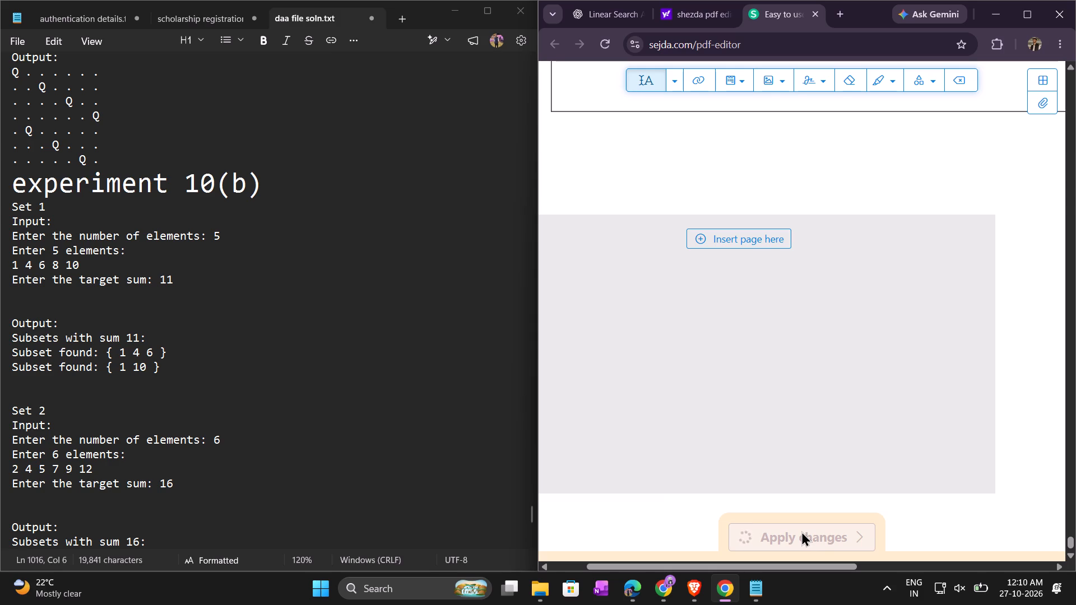
left_click(1030, 11)
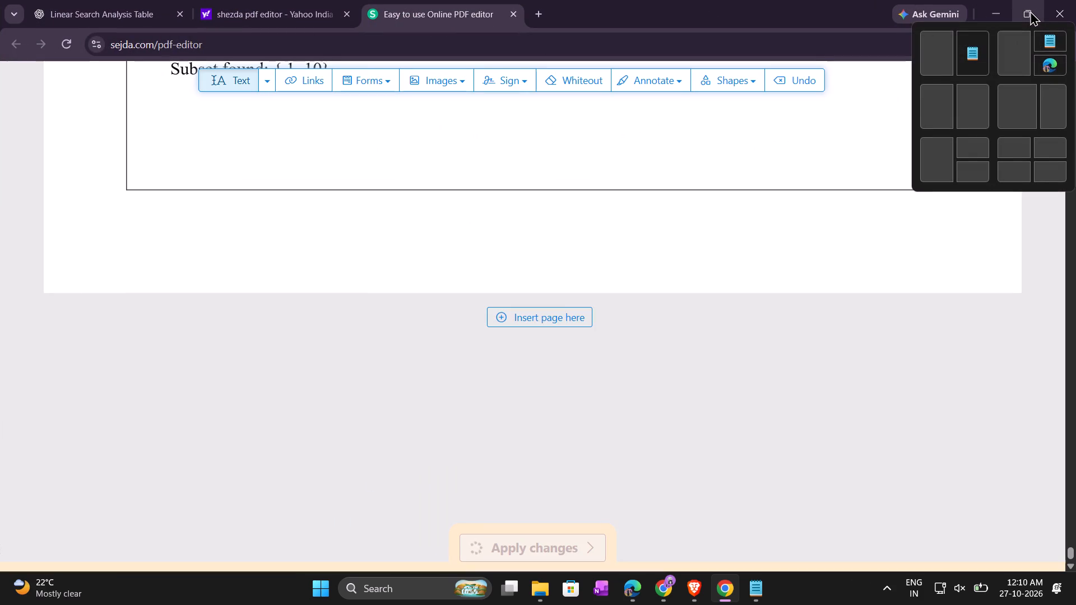
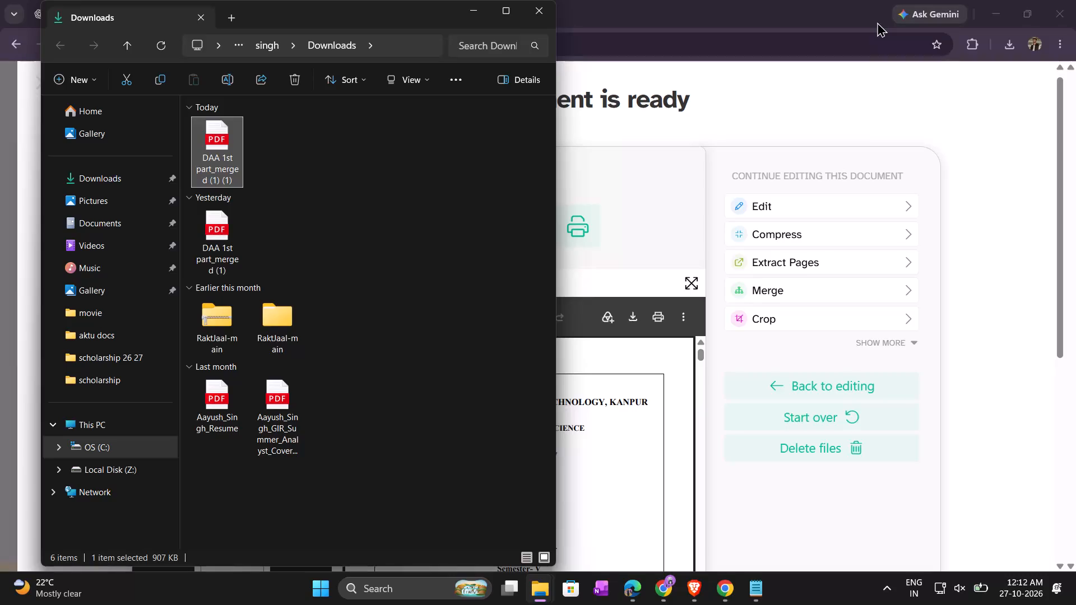
Return to the browser and close the finished task results page, leaving the PDF editor search results open.
left_click(856, 131)
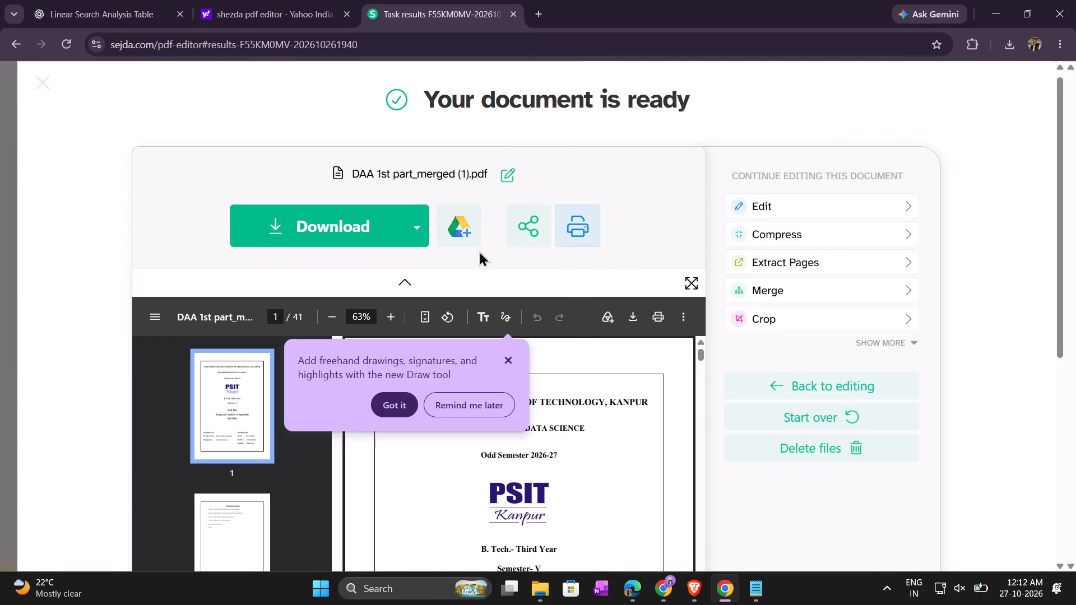
scroll(577, 324, "up", 1)
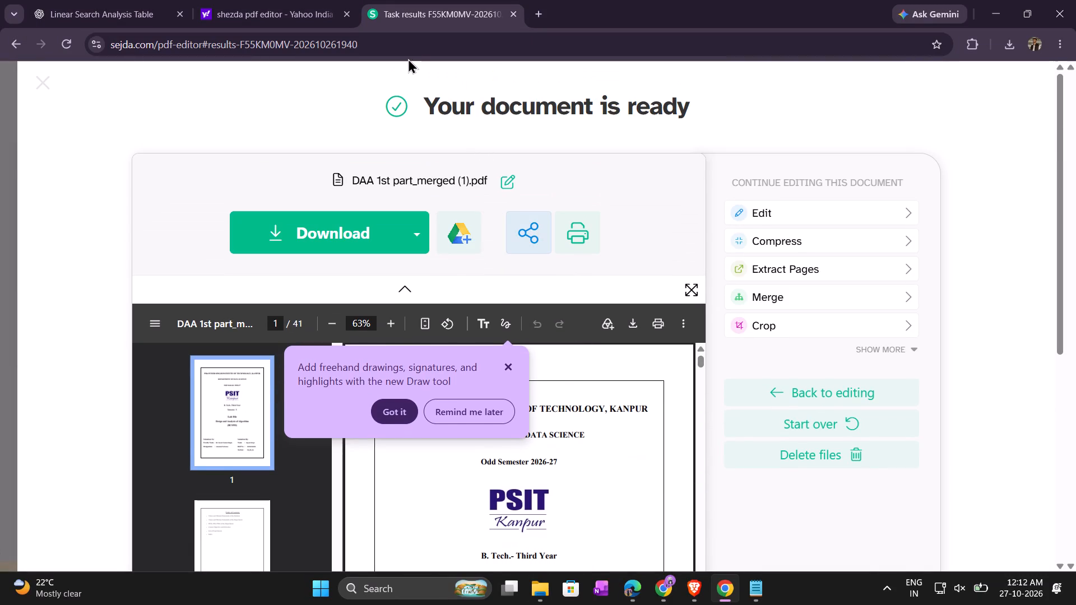
left_click(313, 0)
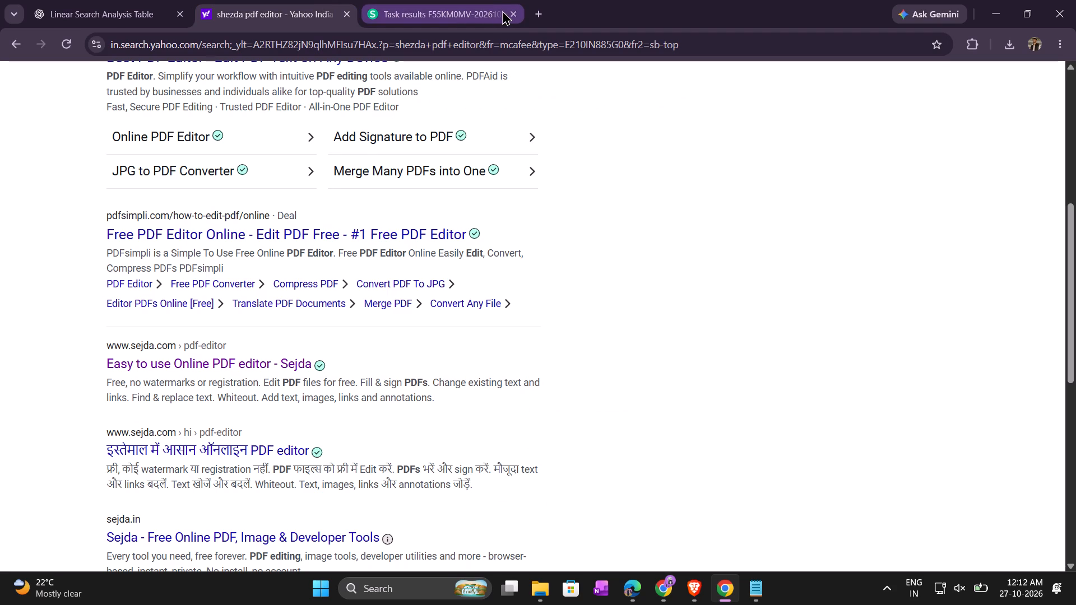
left_click(511, 14)
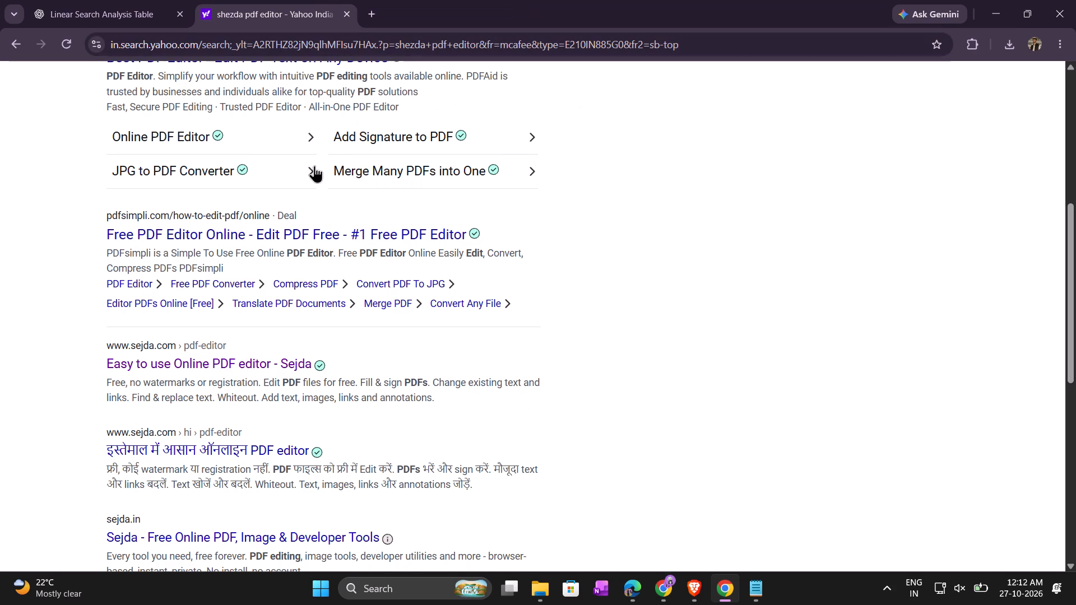
Open Sejda's online PDF editor from the search results and upload the file "DAA 1st part_merged (1) (1)".
scroll(314, 165, "up", 1)
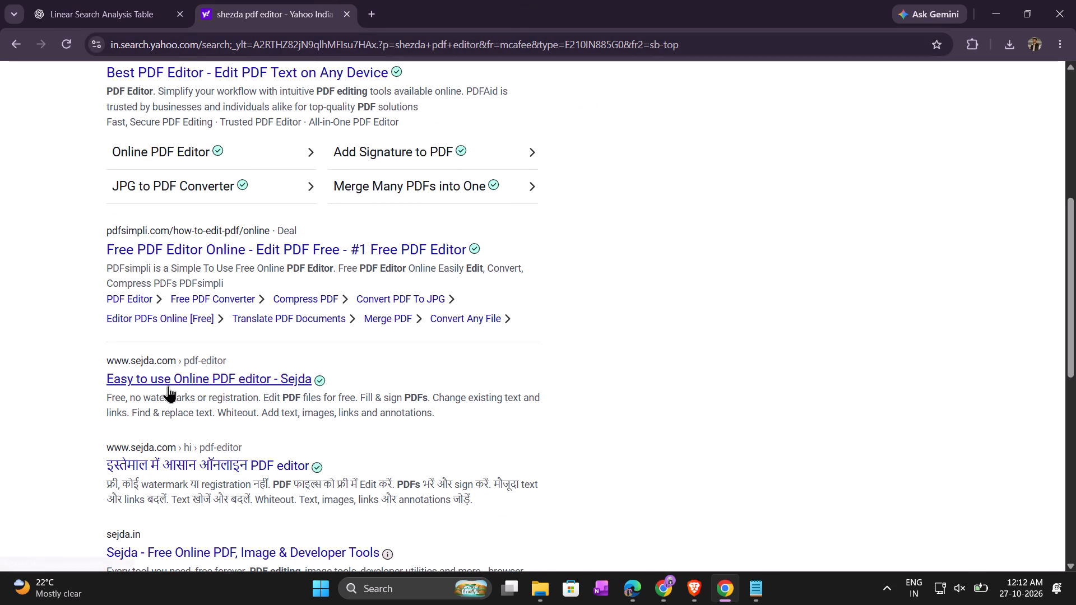
left_click(168, 385)
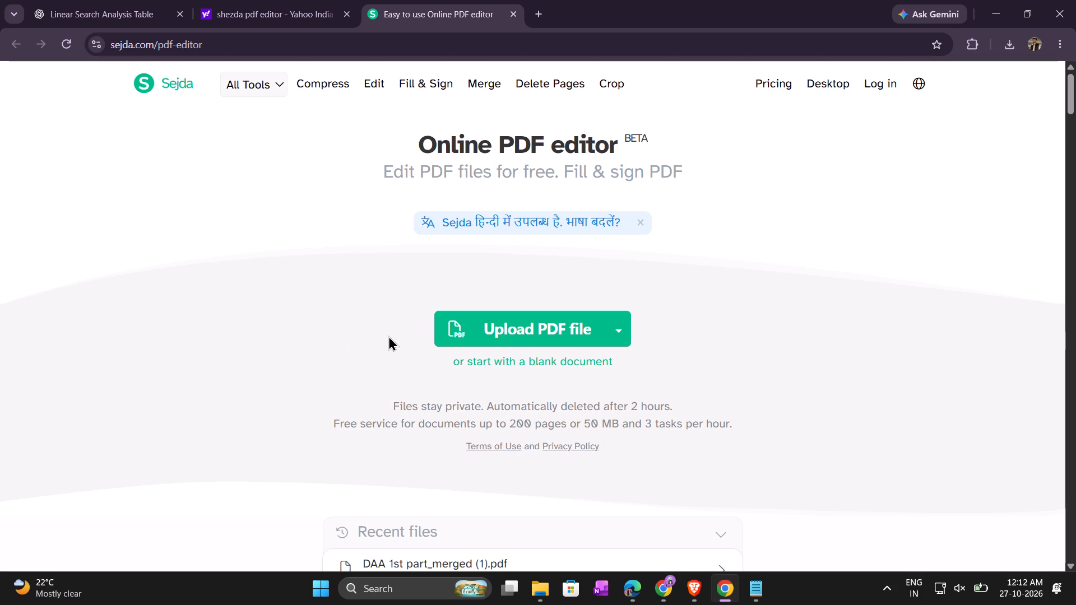
left_click(475, 328)
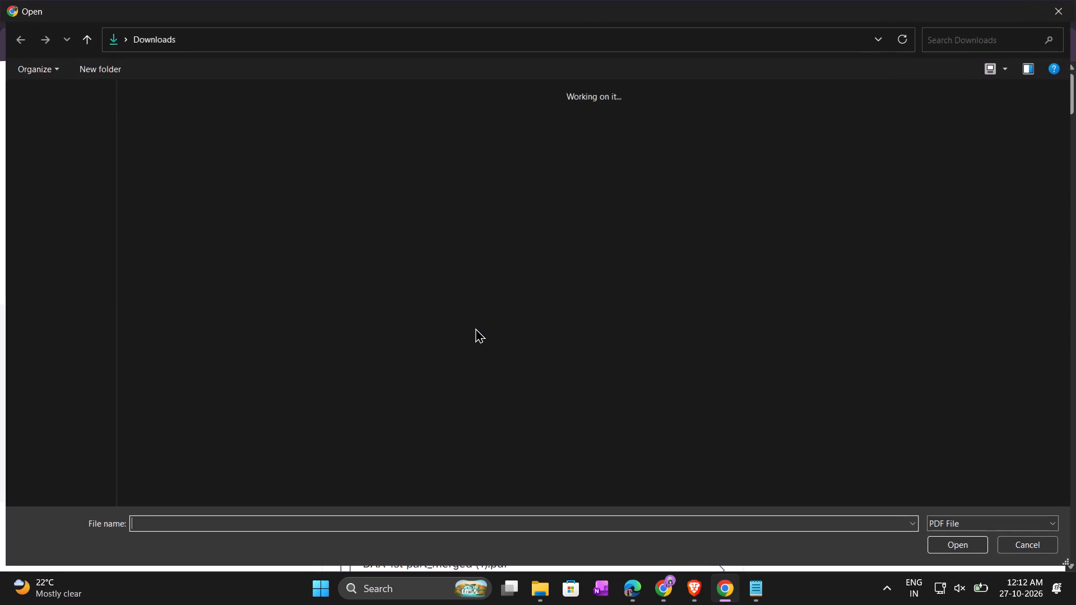
left_click(172, 156)
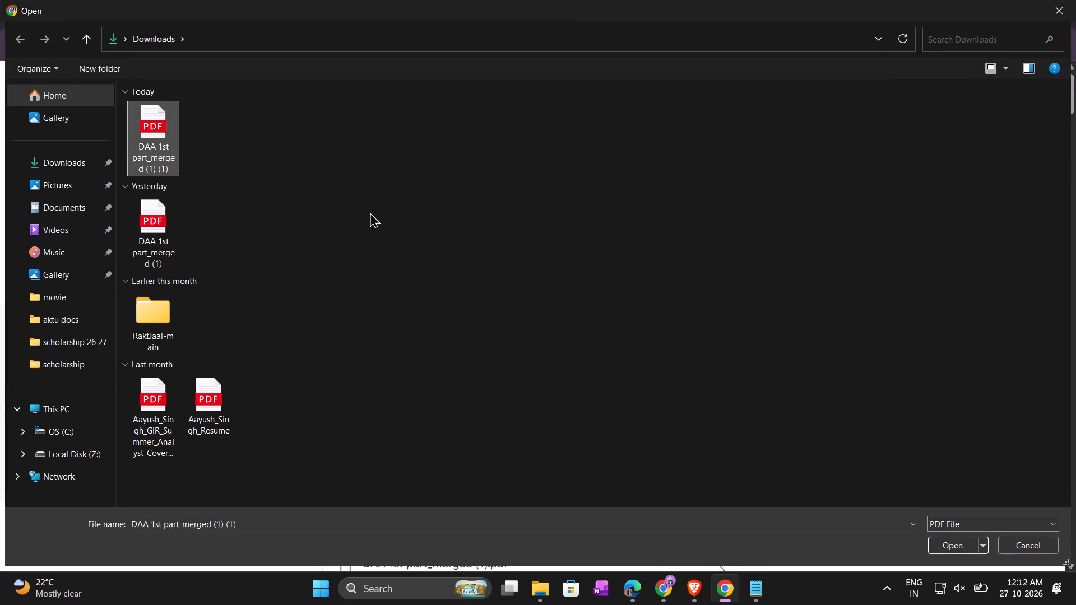
left_click(969, 539)
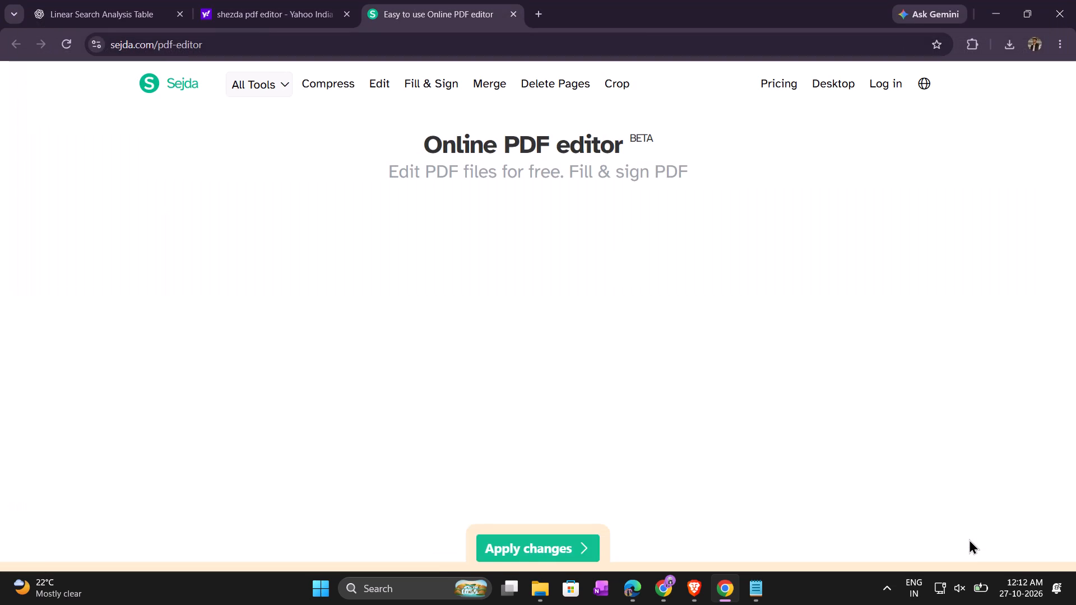
Change the last digit of the roll number on the report's cover page to 1.
scroll(811, 506, "down", 3)
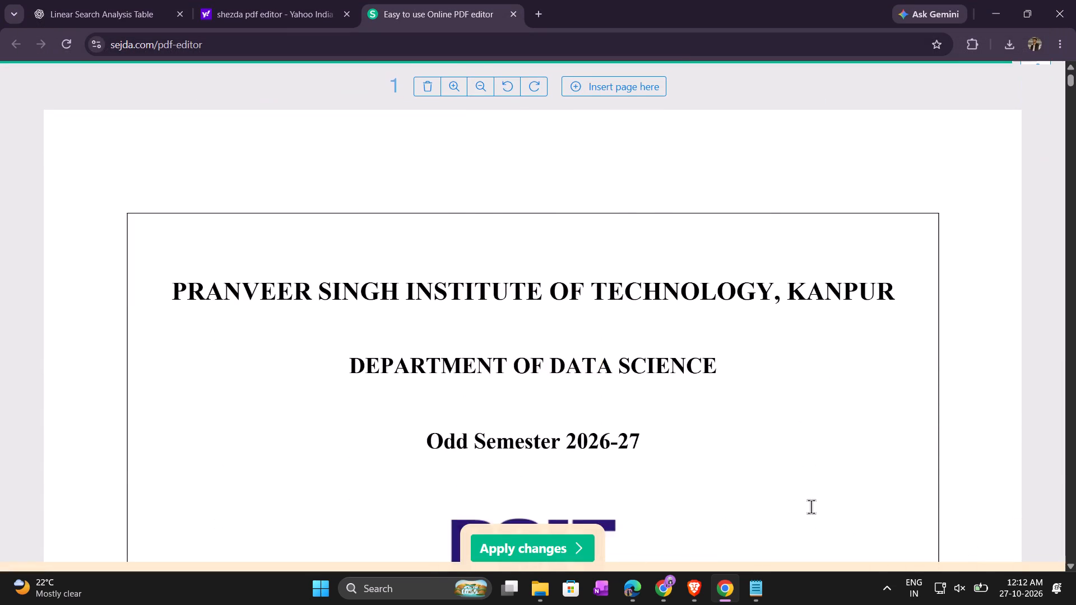
scroll(811, 506, "down", 7)
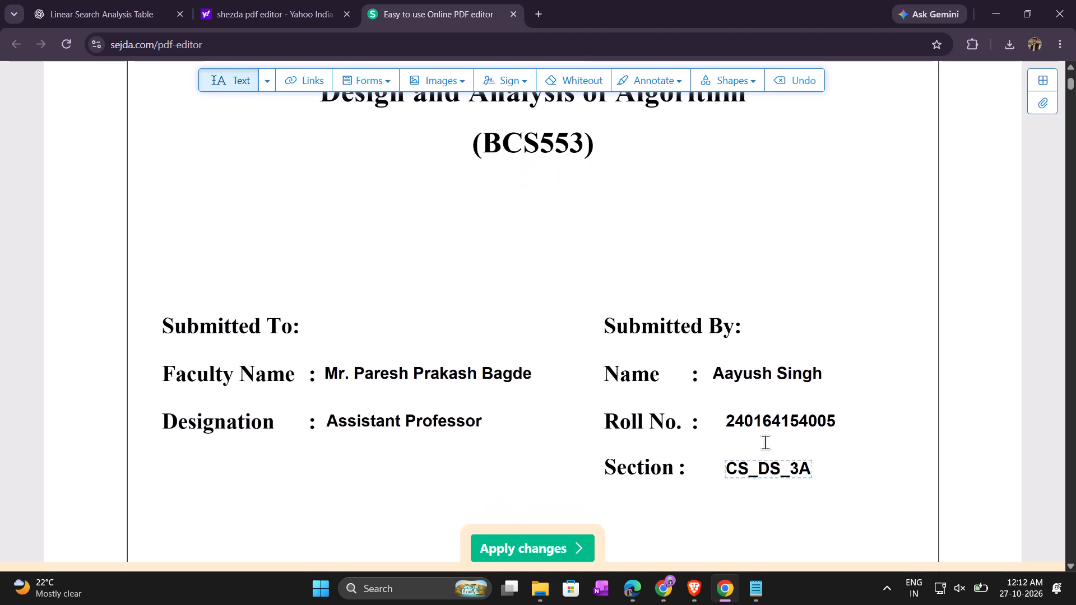
left_click(823, 418)
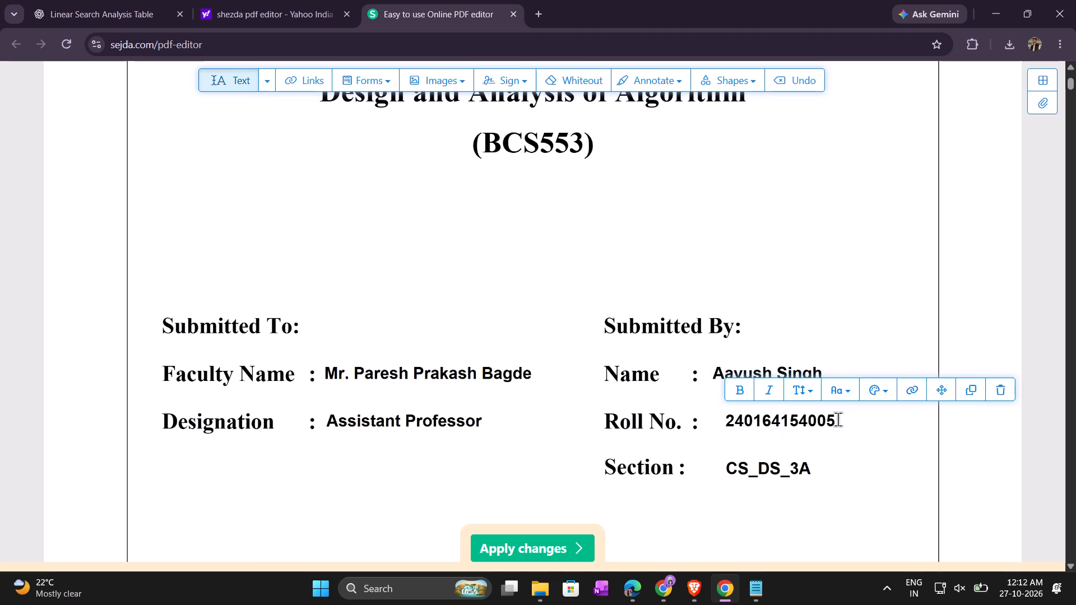
left_click(834, 419)
key("BackSpace")
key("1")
Replace the student's name under "Submitted By" on the cover page with the other student's full name.
left_click(776, 373)
key("ctrl+a")
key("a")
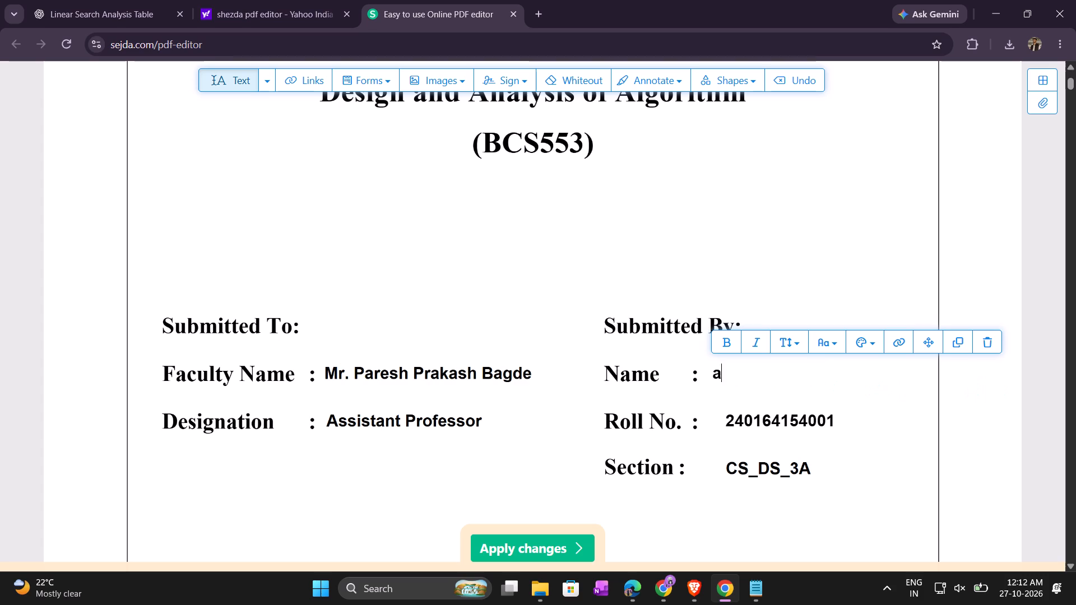
key("BackSpace")
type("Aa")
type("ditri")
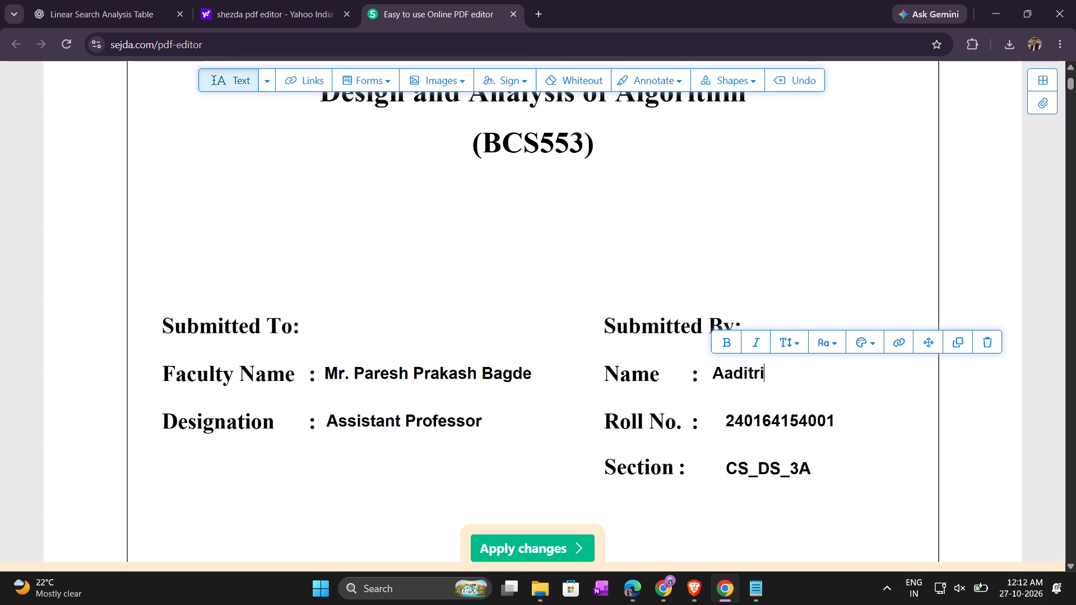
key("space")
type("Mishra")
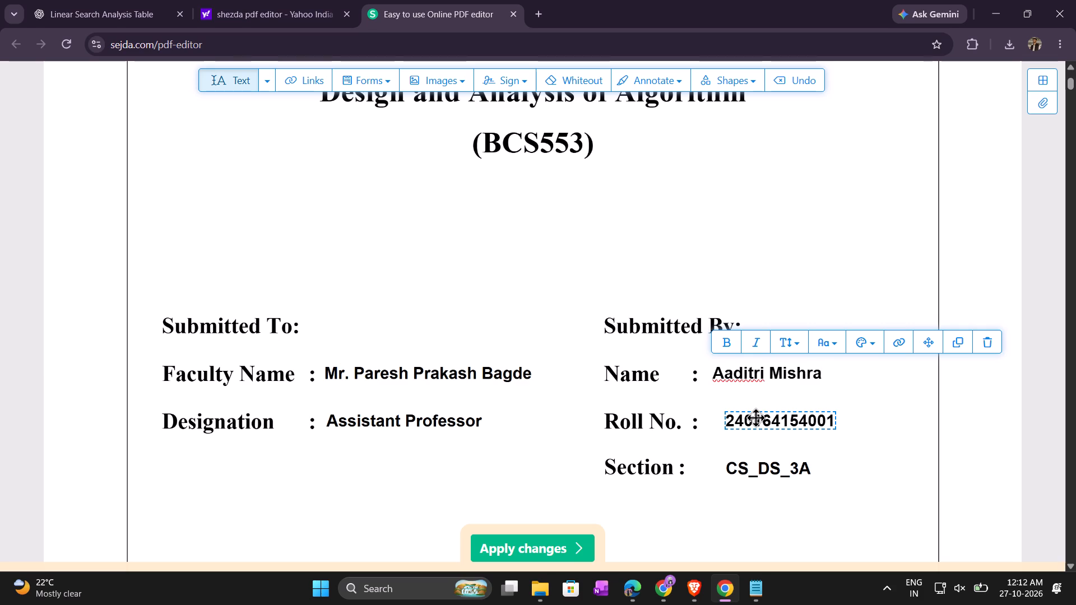
Look through the report's pages after the cover, up to the linear search program's analysis table.
scroll(755, 417, "down", 2)
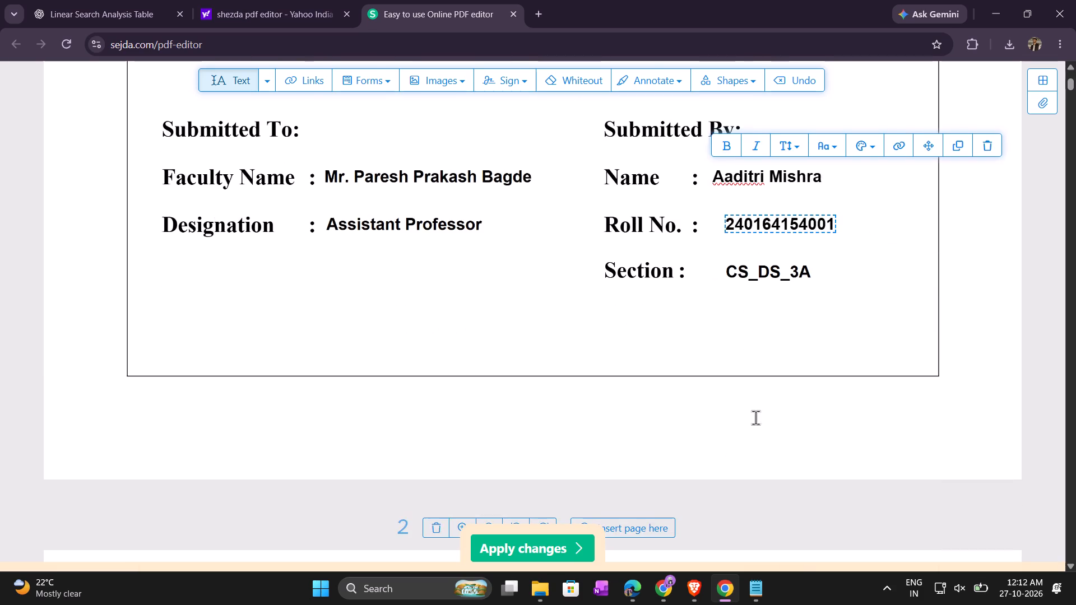
scroll(755, 417, "down", 7)
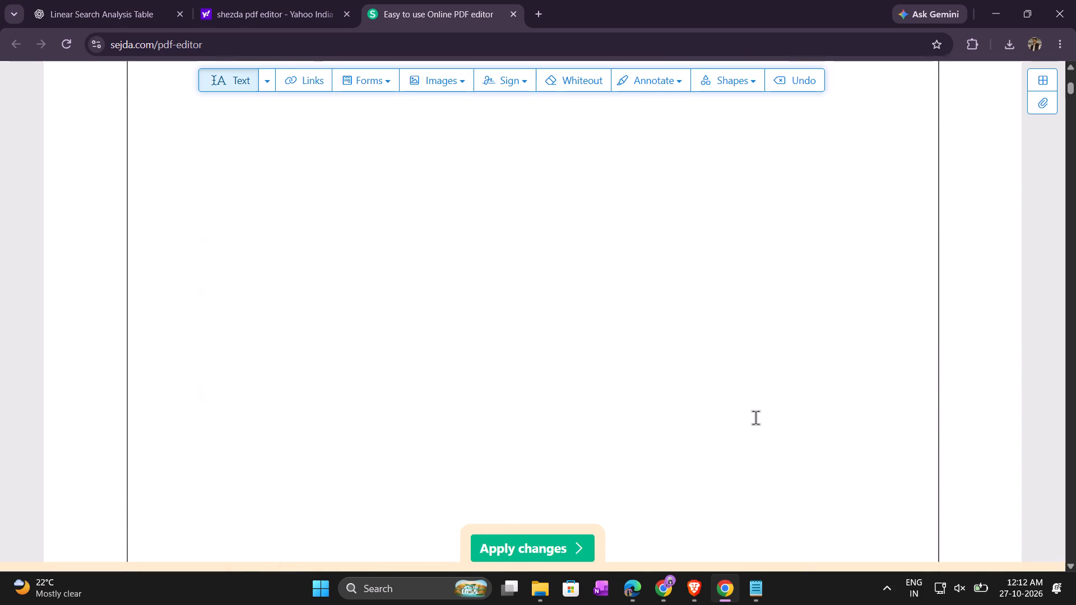
scroll(755, 417, "down", 11)
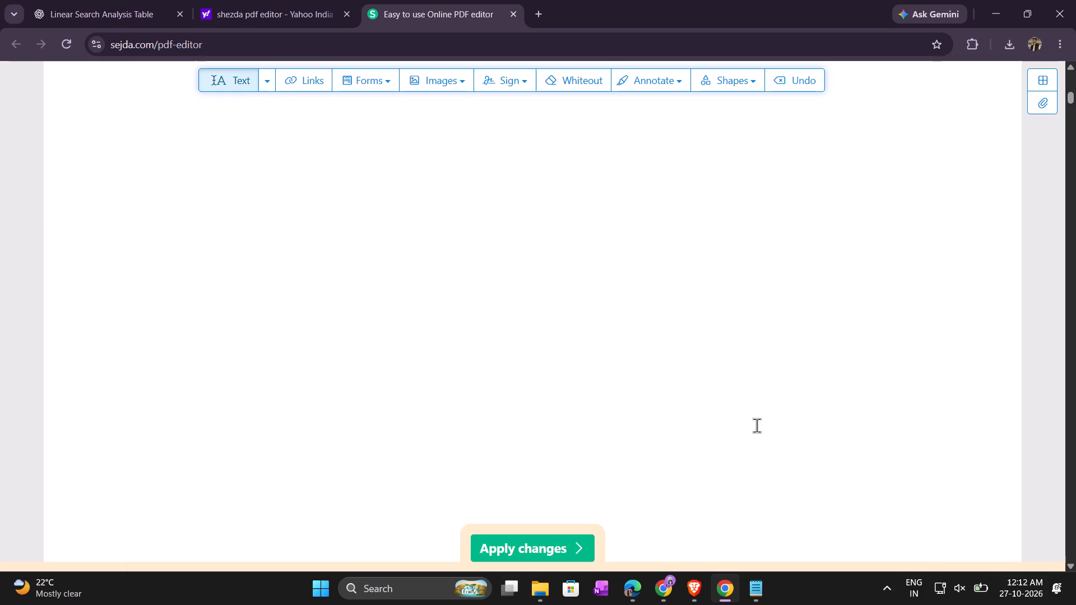
scroll(757, 425, "down", 4)
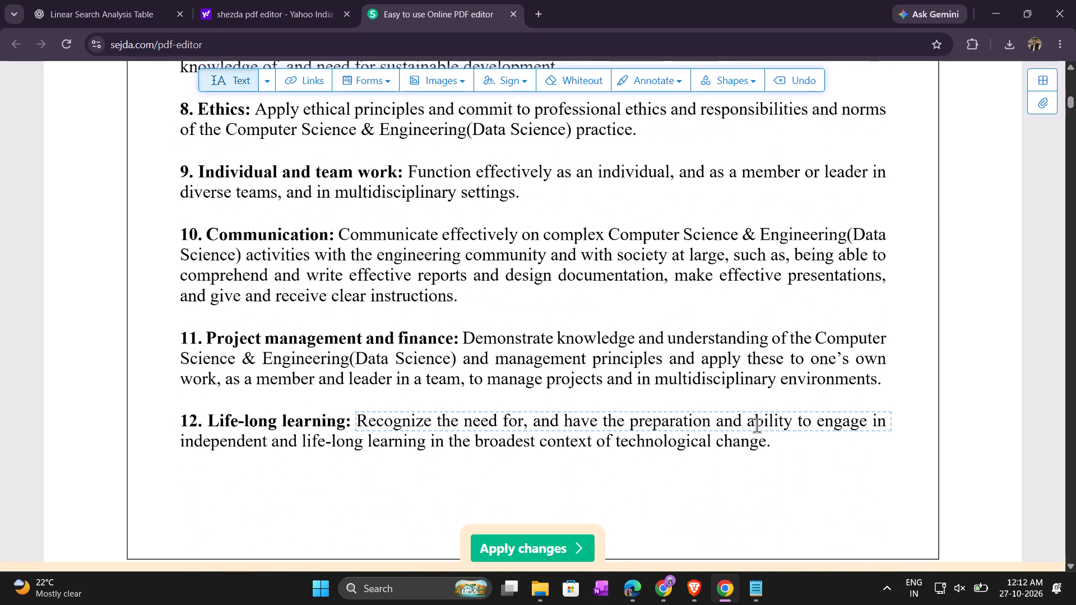
scroll(757, 425, "down", 6)
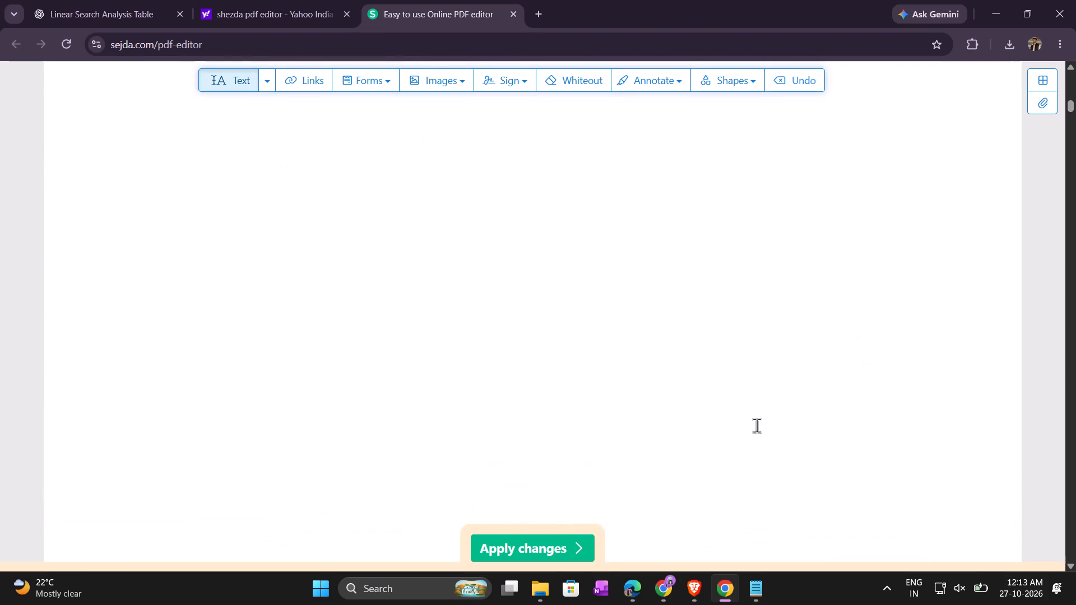
scroll(757, 425, "down", 5)
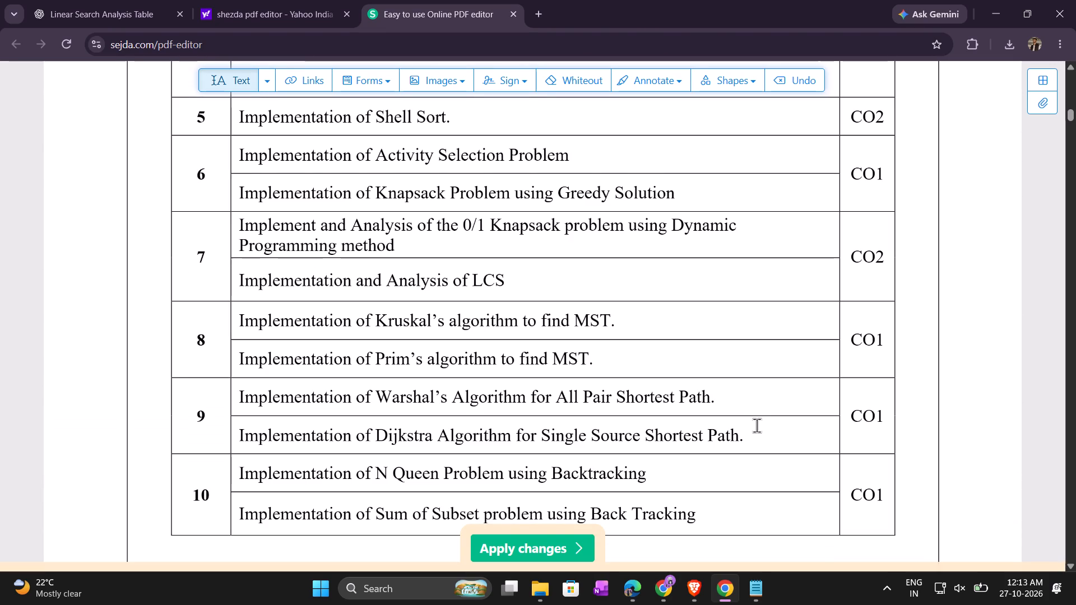
scroll(757, 425, "down", 10)
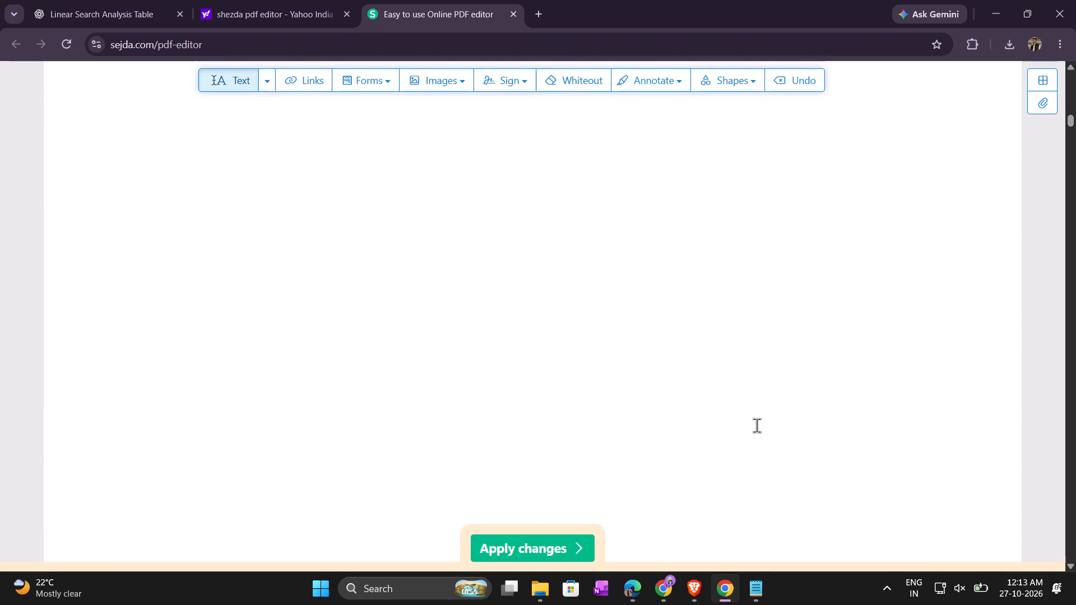
scroll(754, 420, "down", 1)
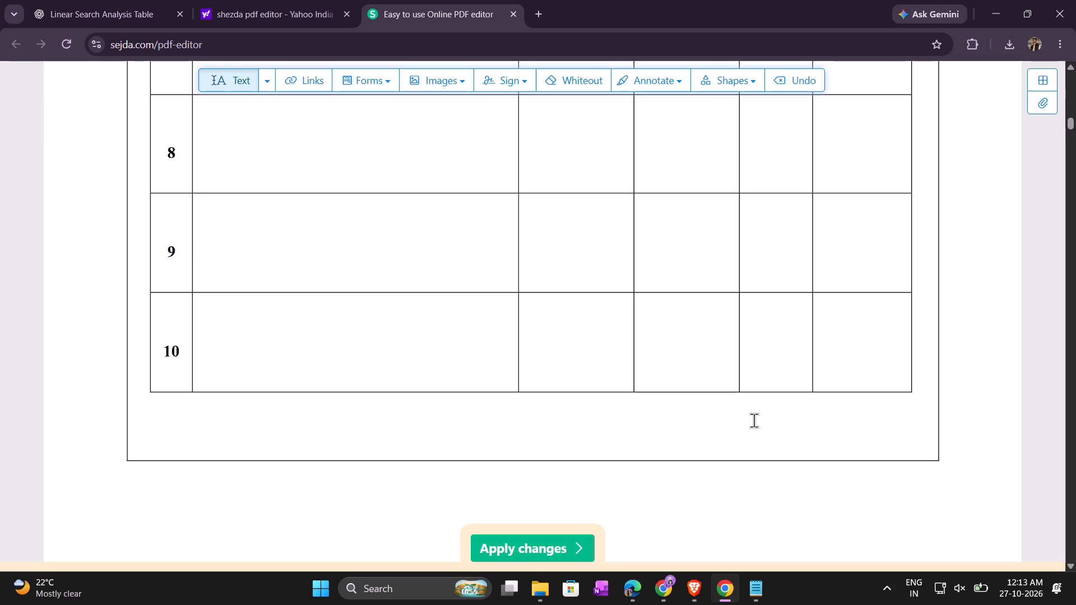
scroll(754, 420, "down", 10)
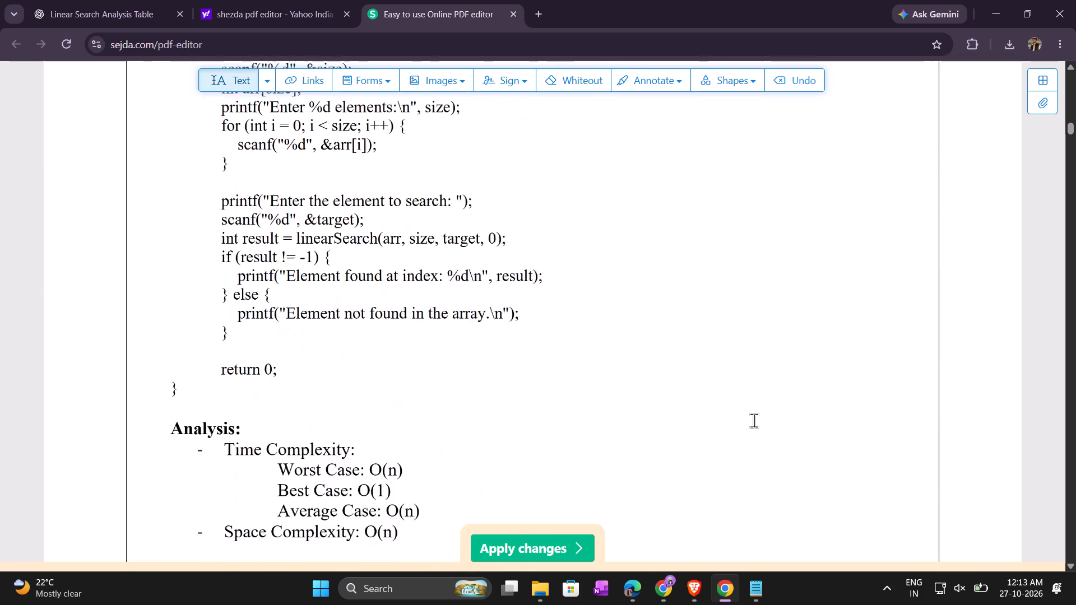
scroll(754, 420, "down", 3)
scroll(754, 420, "up", 1)
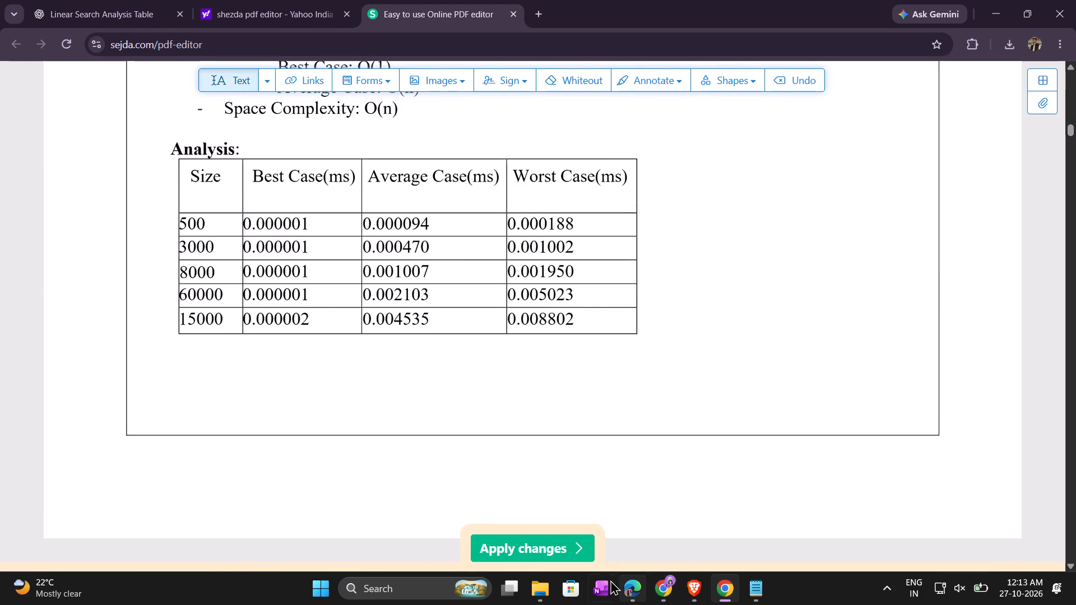
Bring up the "daa file soln.txt" notes in Notepad and arrange them side by side with the PDF editor.
left_click(639, 588)
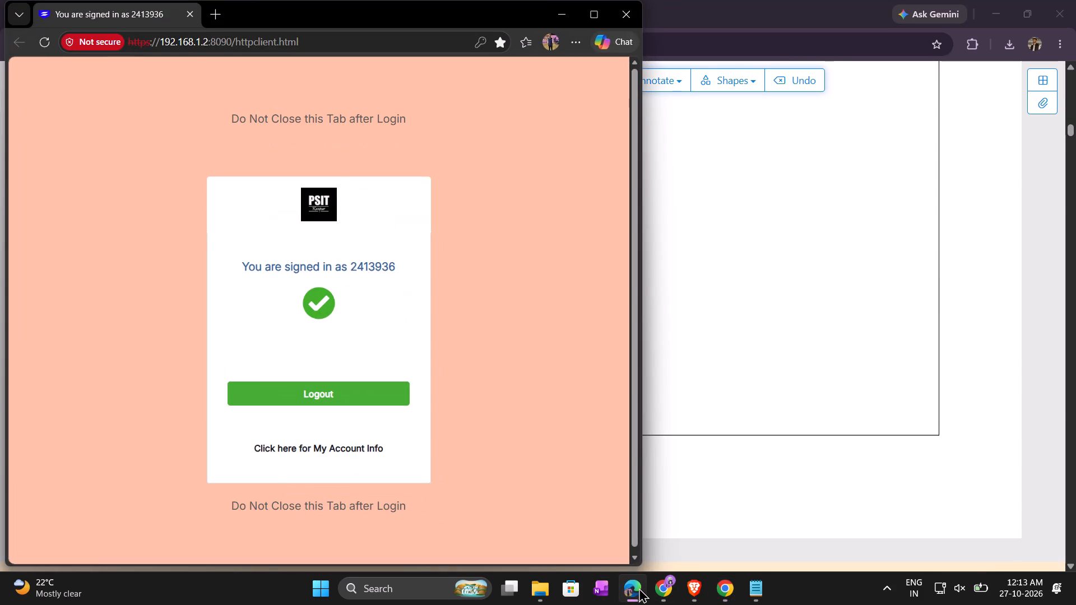
left_click(742, 599)
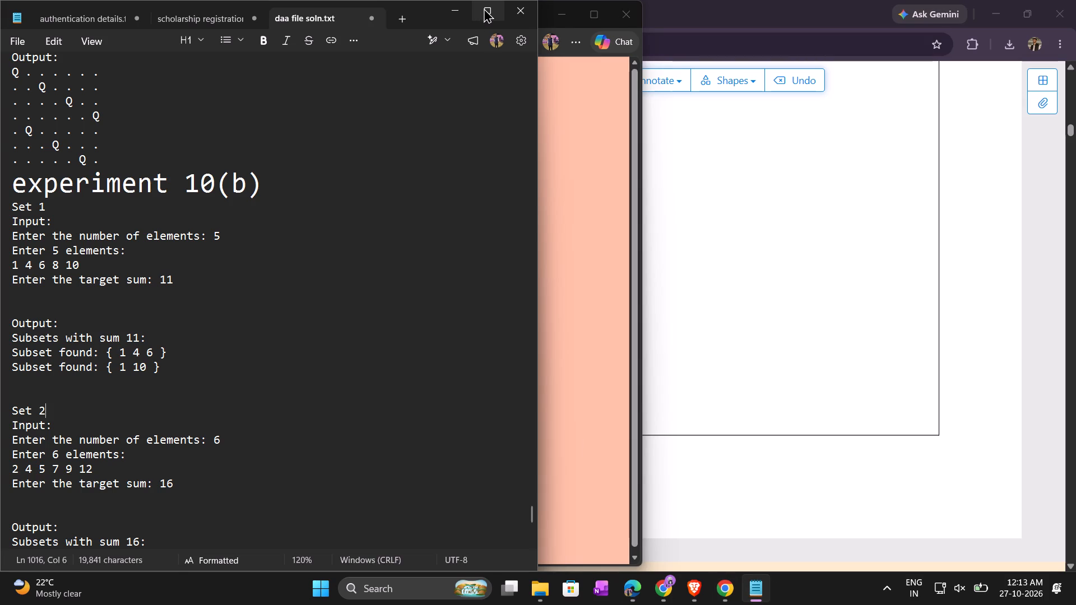
left_click(818, 4)
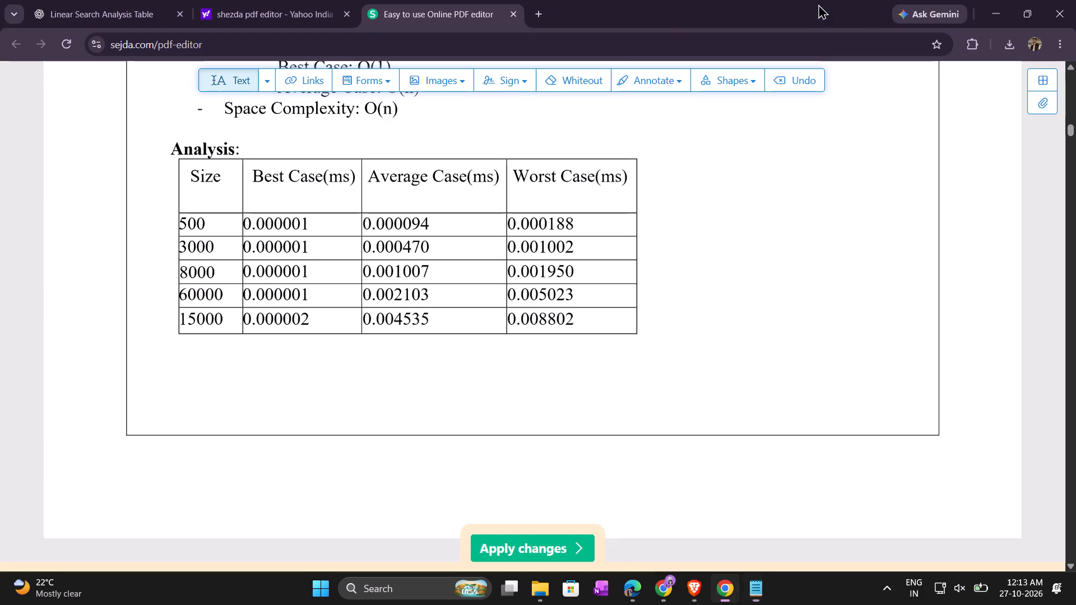
left_click(757, 604)
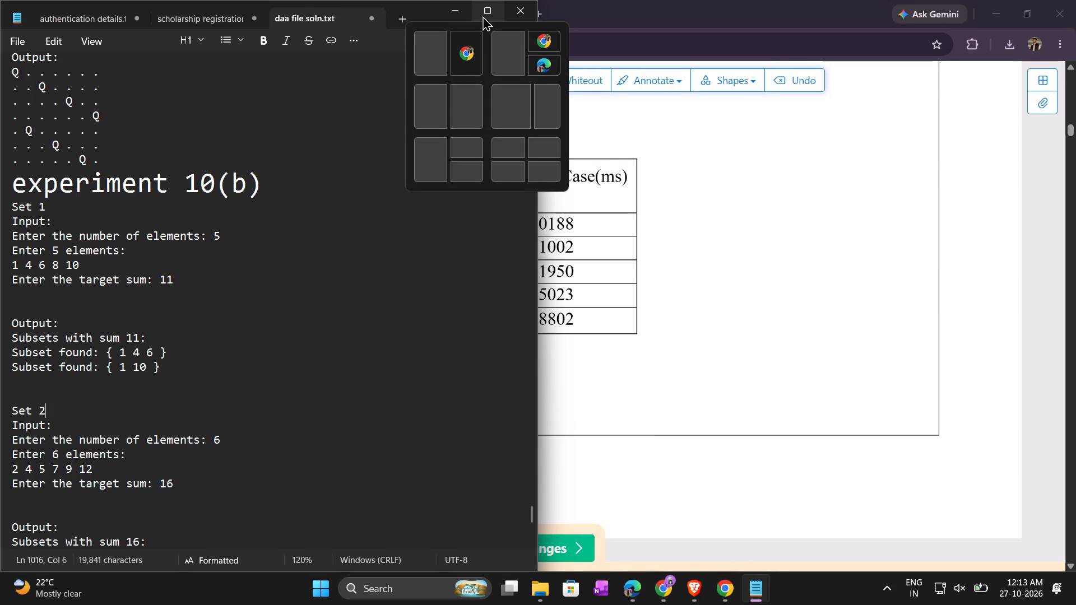
left_click(460, 63)
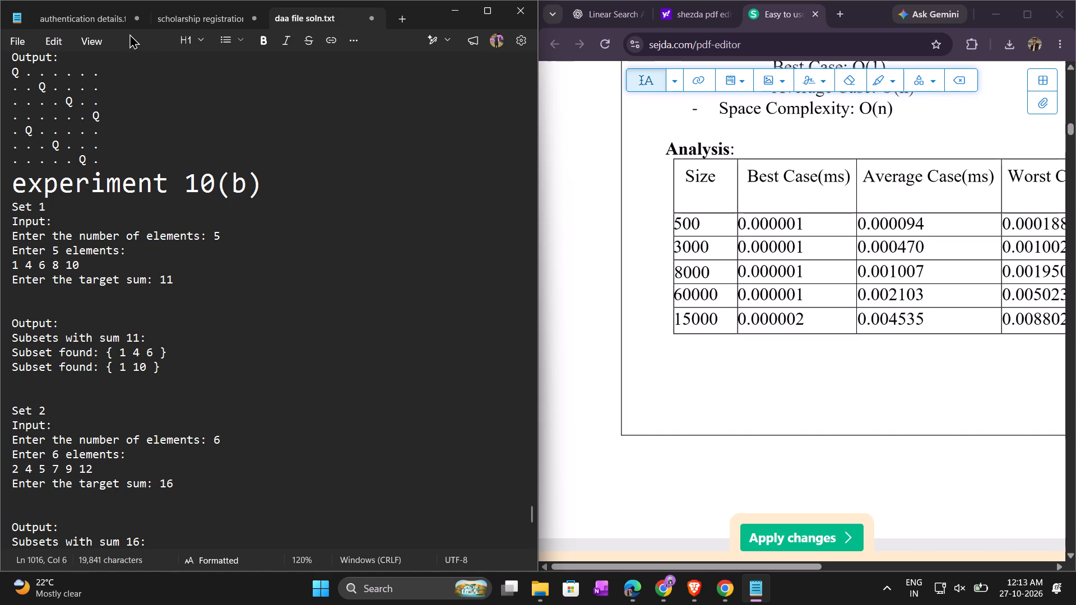
scroll(644, 173, "down", 19)
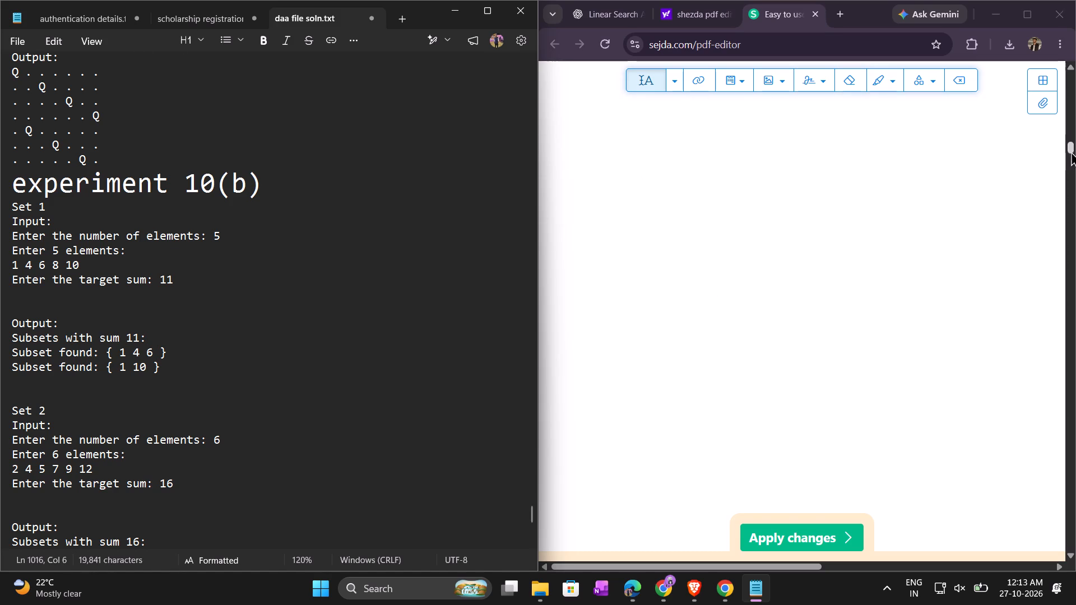
In the subset-sum program's Input section on the report's last page, change the element count to 6 in both prompt lines.
left_click_drag(1069, 150, 1075, 489)
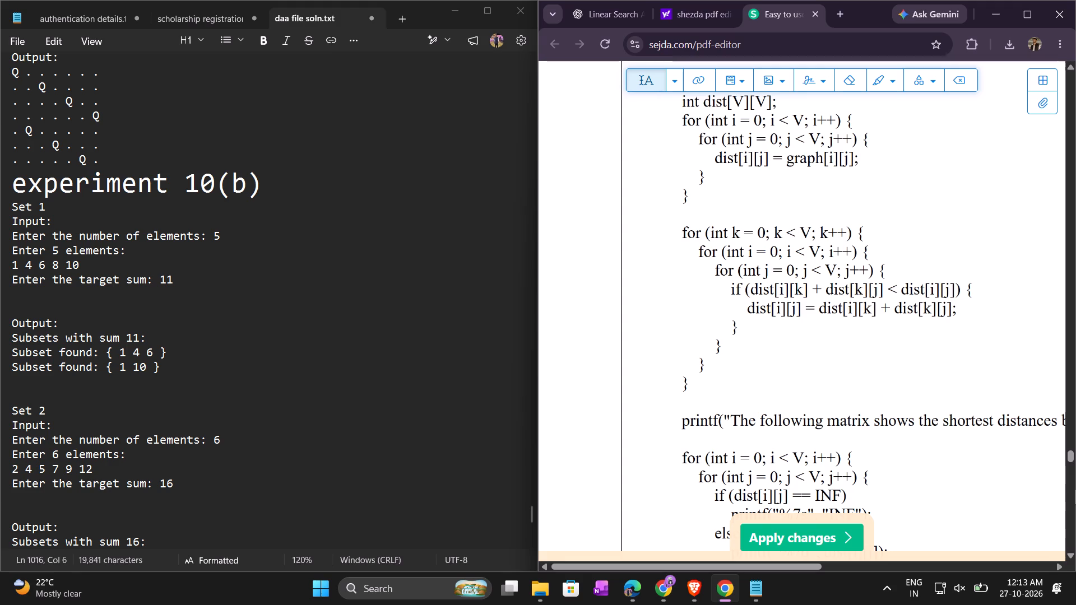
left_click_drag(1066, 454, 1058, 604)
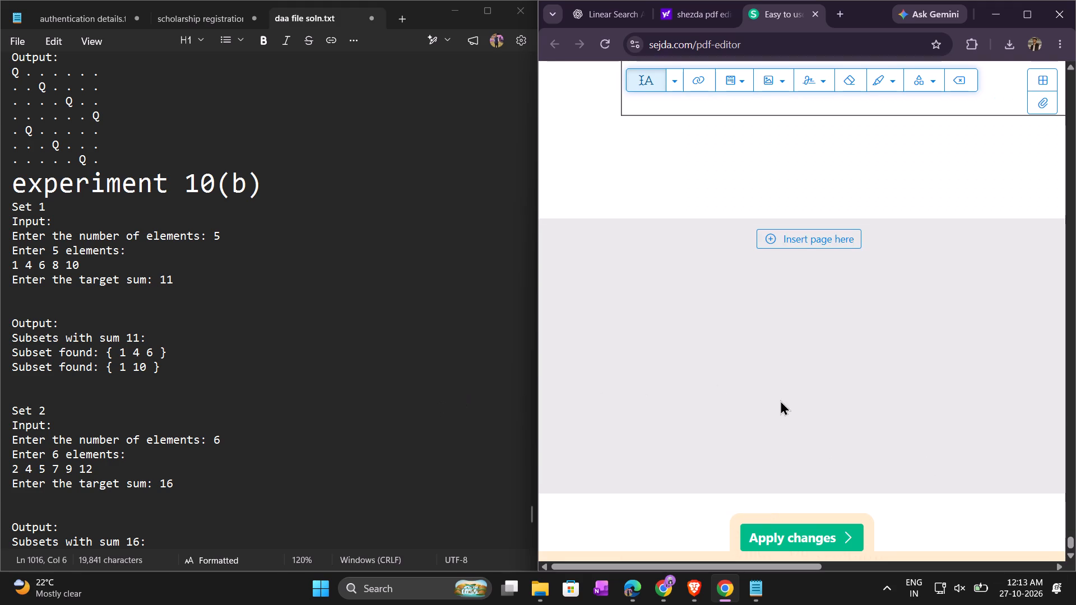
scroll(780, 400, "up", 5)
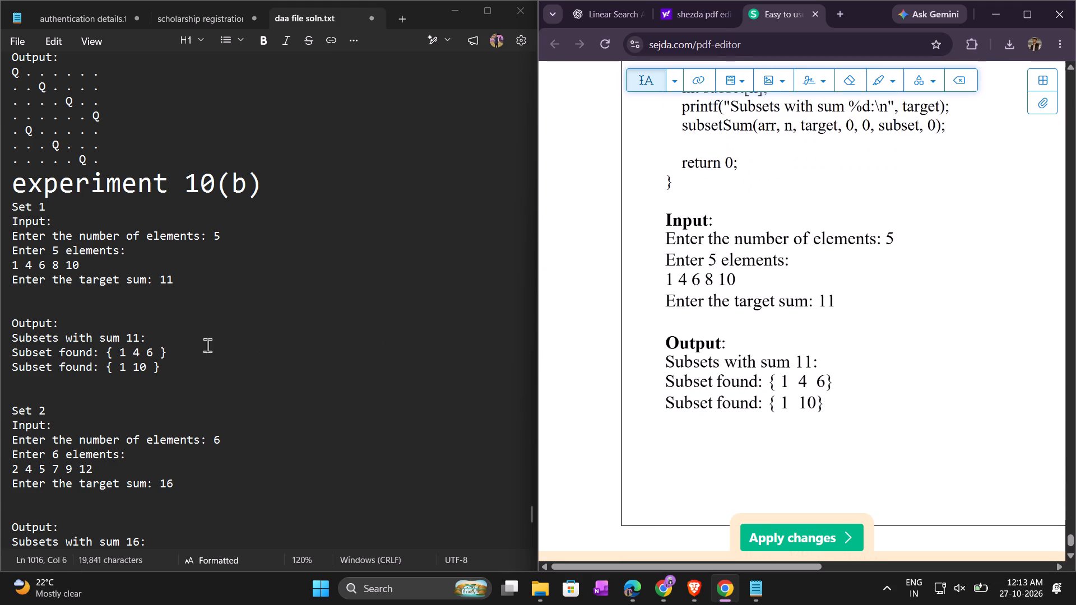
scroll(123, 403, "down", 1)
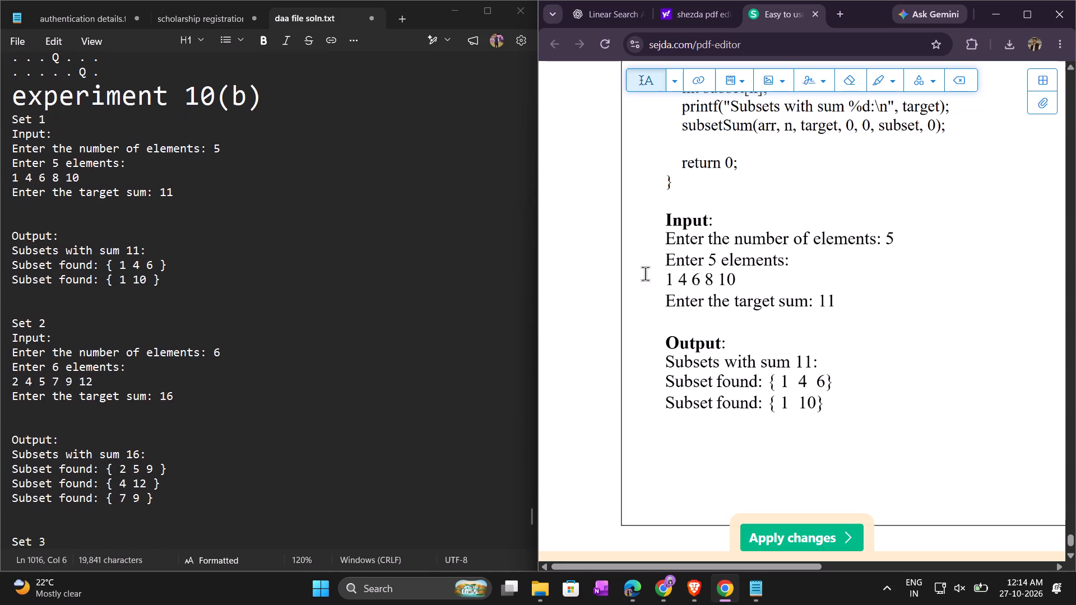
left_click(894, 238)
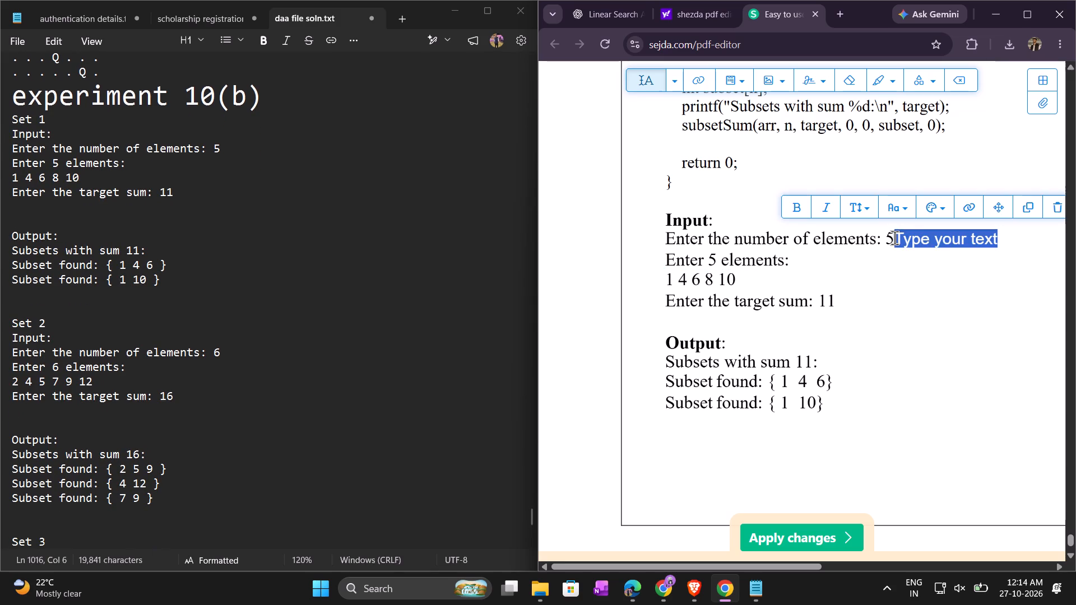
left_click(894, 238)
key("ctrl+a")
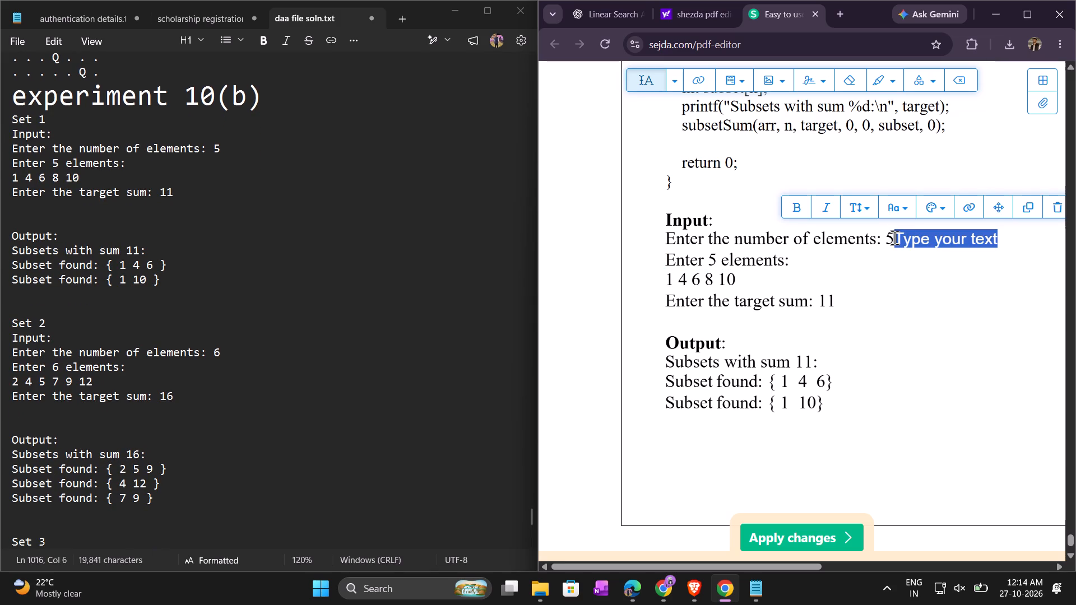
key("BackSpace")
double_click(892, 238)
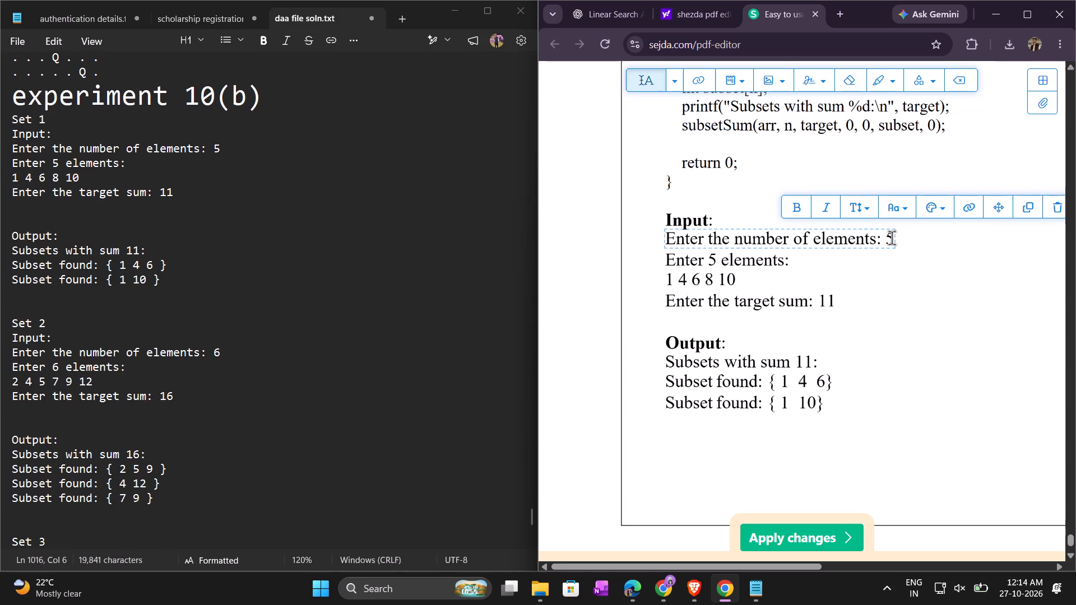
key("BackSpace")
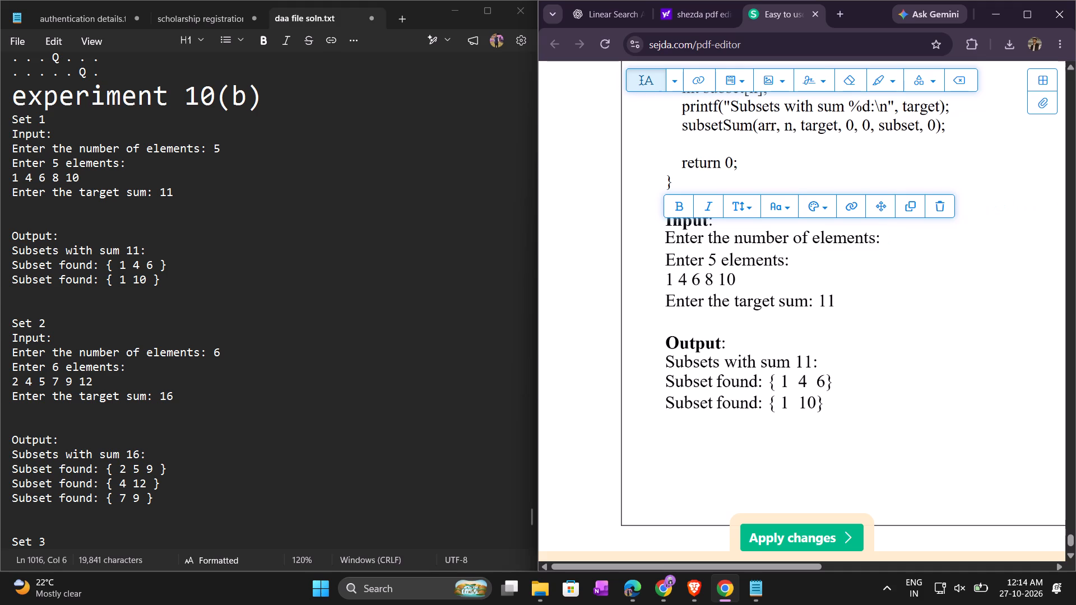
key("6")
left_click(718, 255)
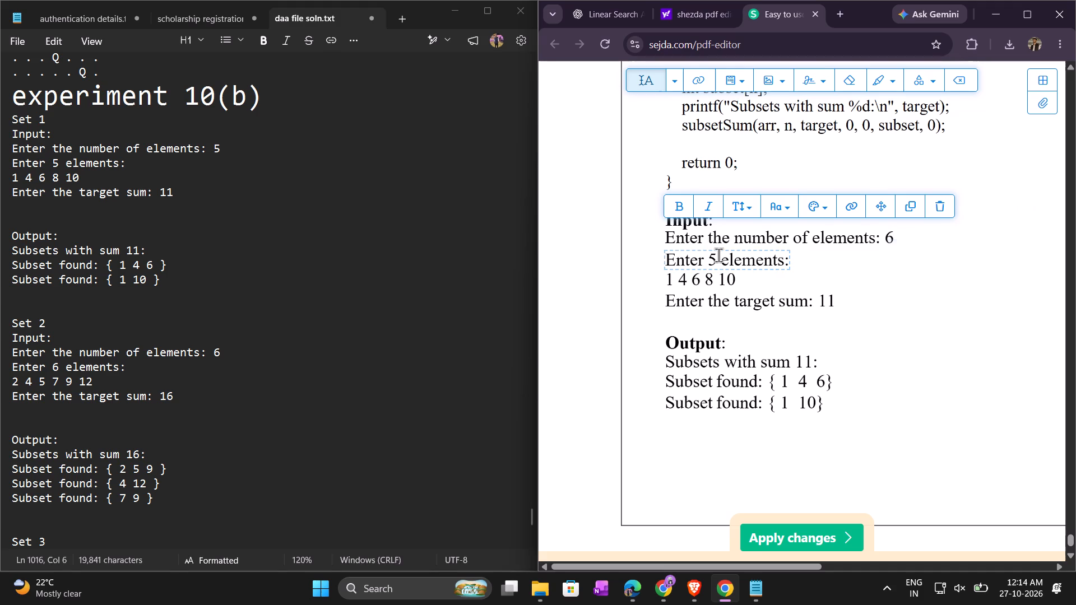
left_click(718, 255)
key("BackSpace")
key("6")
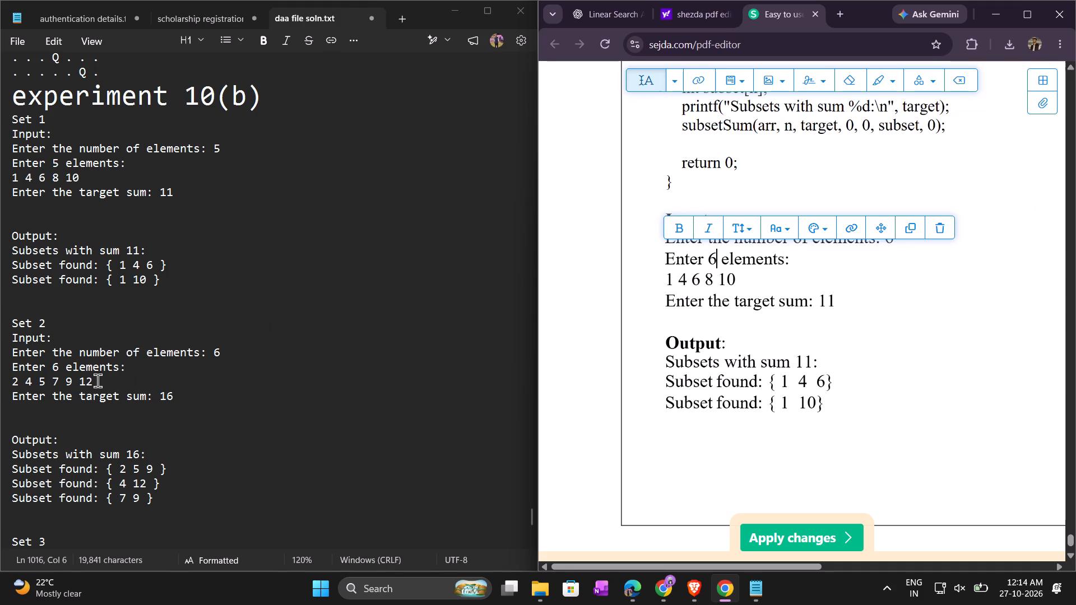
Replace the element list under "Enter 6 elements:" with Set 2's "2 4 5 7 9 12" from the experiment 10(b) notes.
left_click_drag(98, 380, 9, 375)
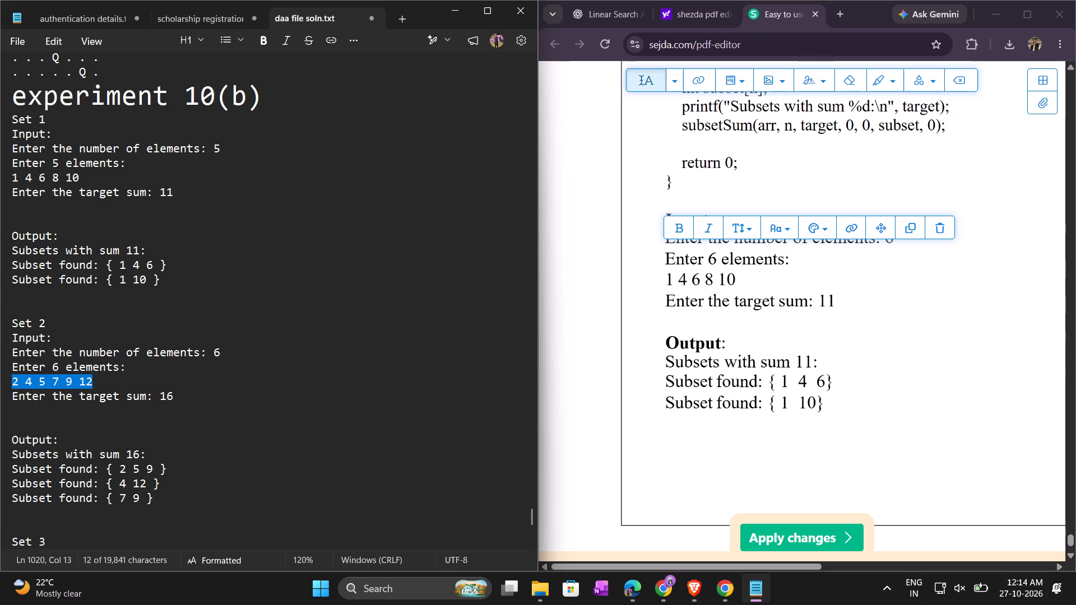
key("ctrl+c")
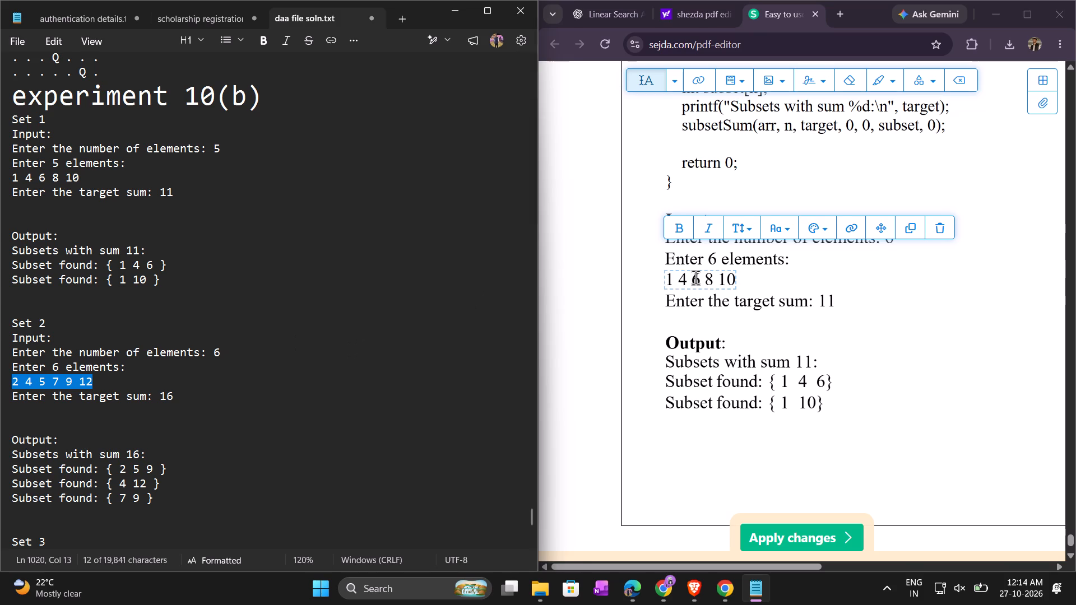
left_click(695, 277)
key("ctrl+a")
key("ctrl+v")
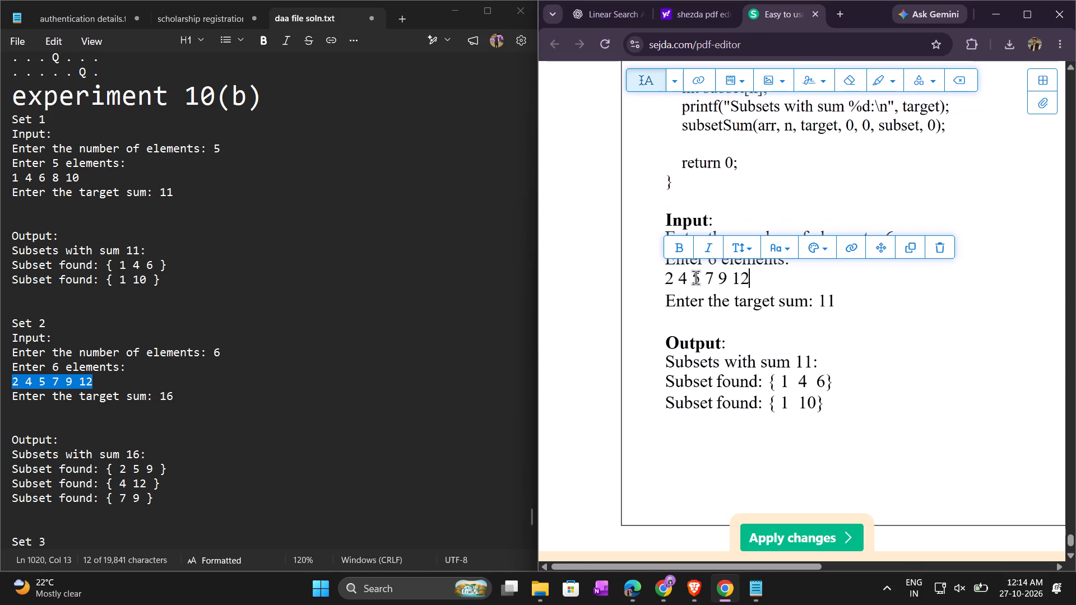
Change the target sum in the report's Input section to 16.
left_click(830, 303)
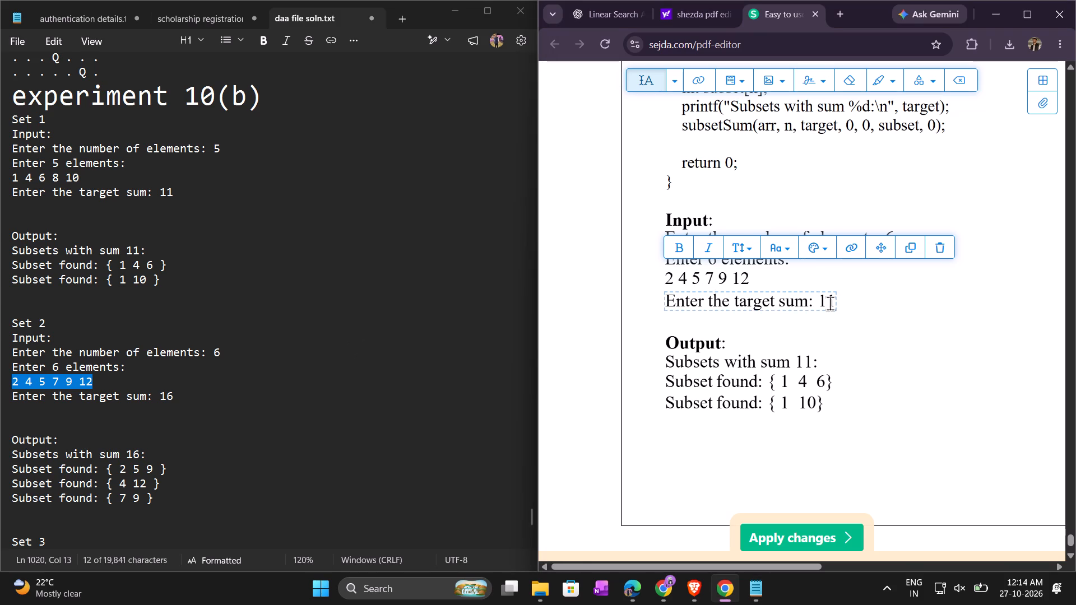
left_click(834, 298)
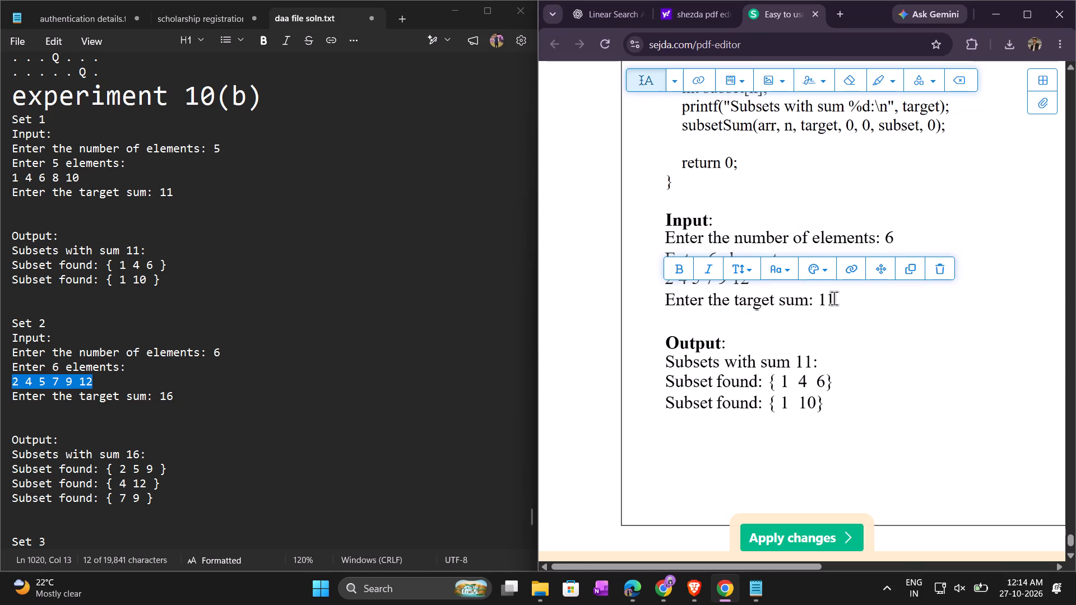
key("BackSpace")
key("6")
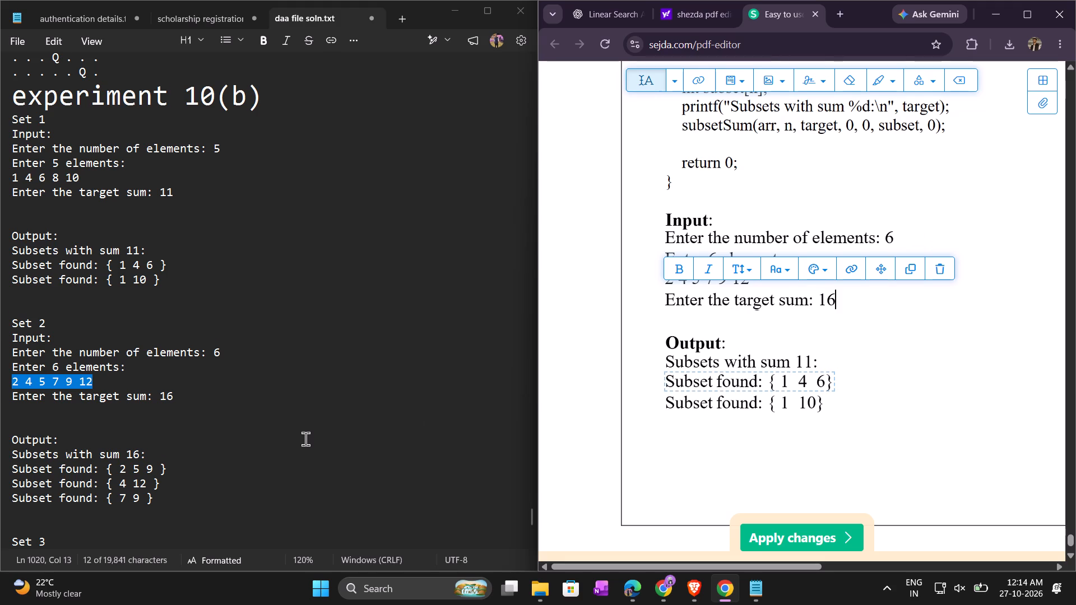
Replace the numbers in the first "Subset found" output line with "2 5 9" copied from the Set 2 notes.
scroll(305, 439, "down", 1)
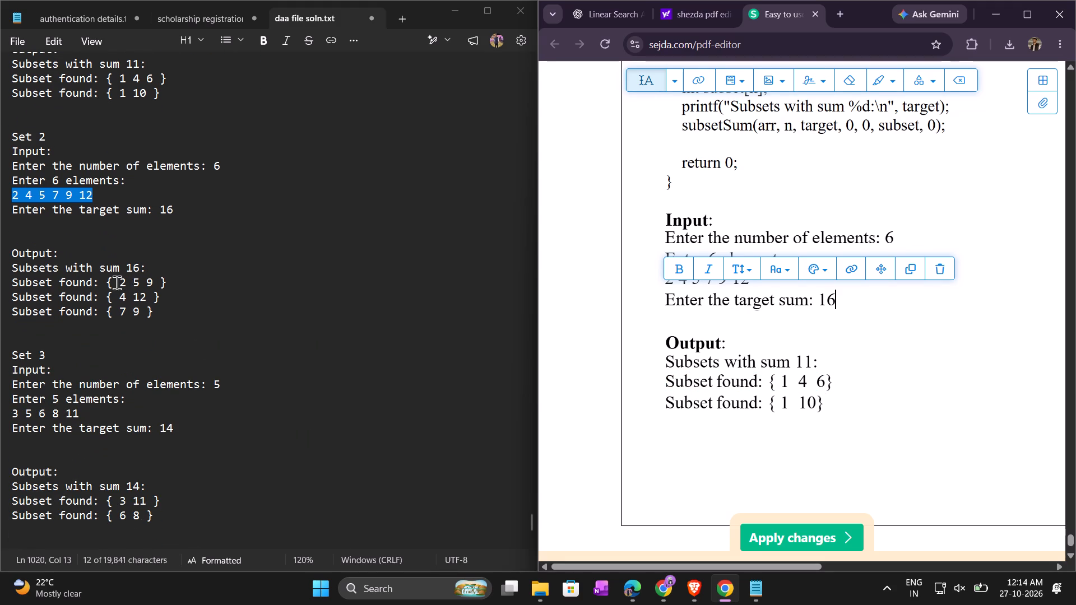
left_click_drag(117, 282, 156, 285)
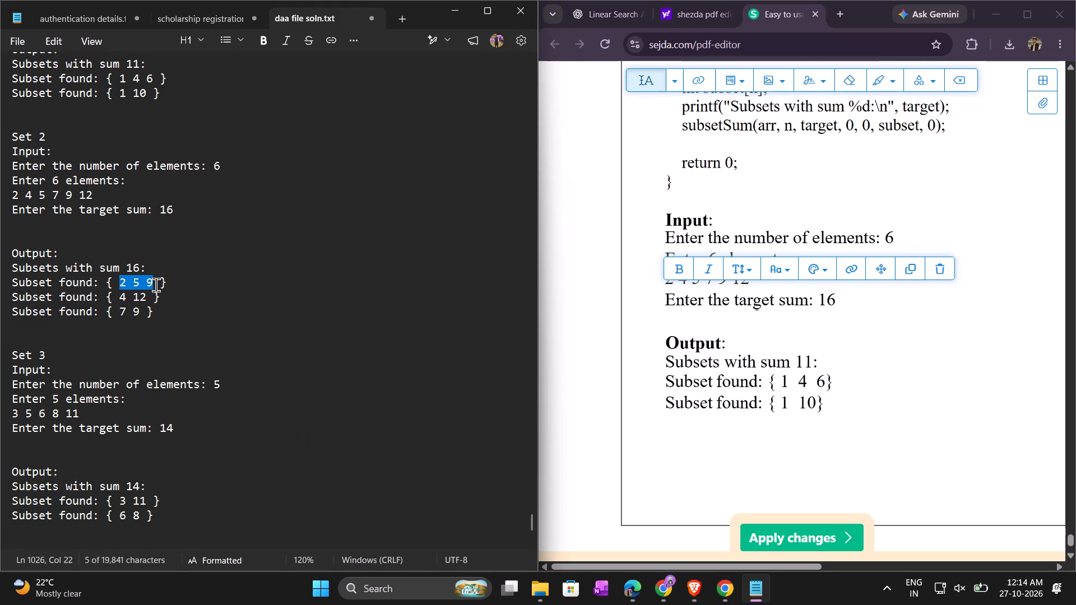
key("ctrl+c")
left_click(800, 379)
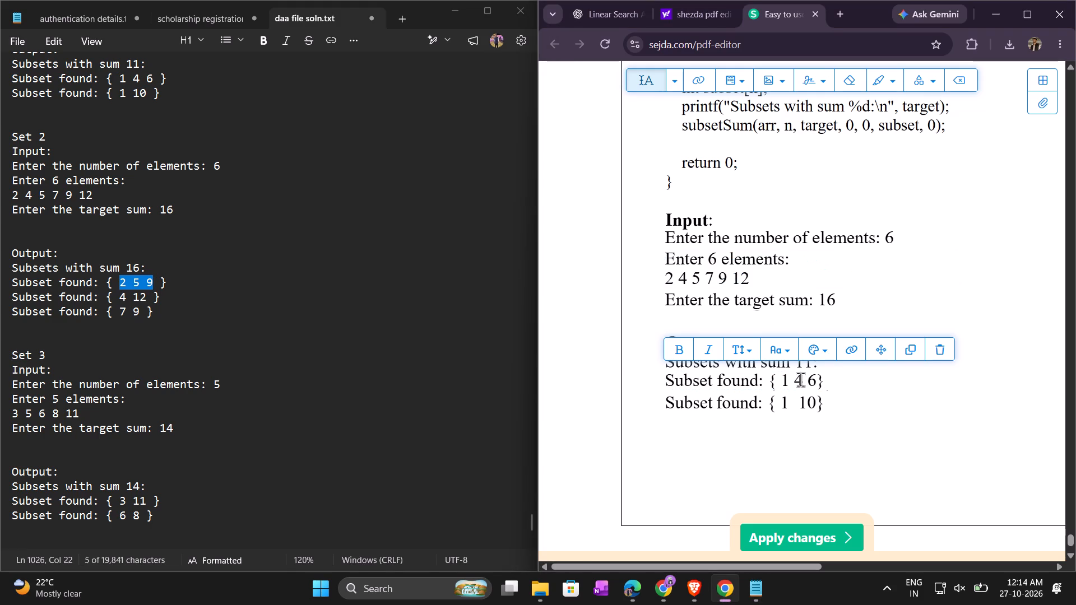
key("ctrl+a")
key("ctrl+c")
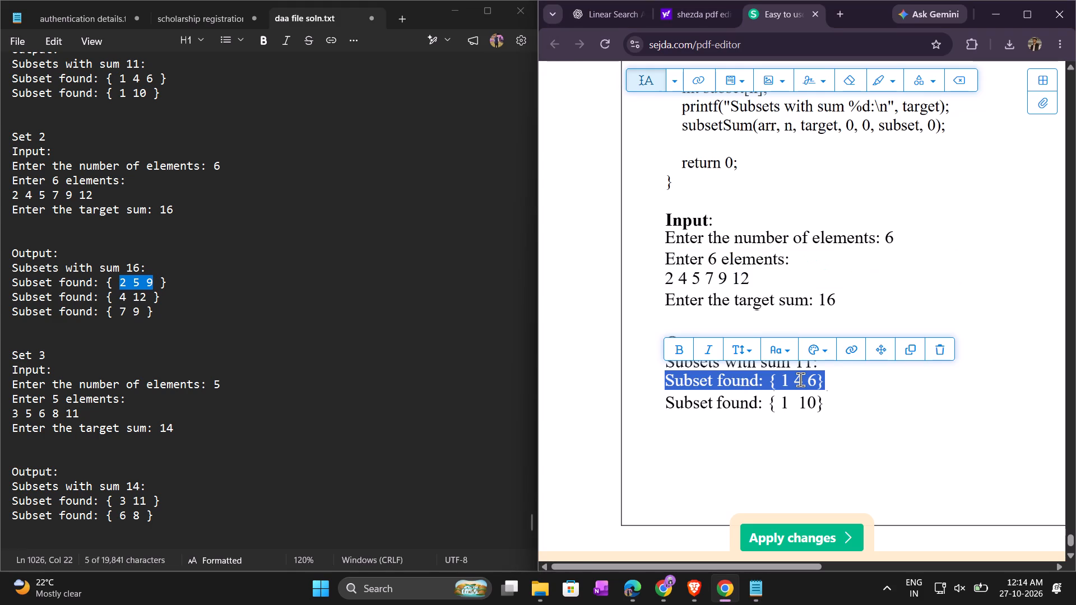
left_click(800, 379)
left_click_drag(815, 380, 785, 381)
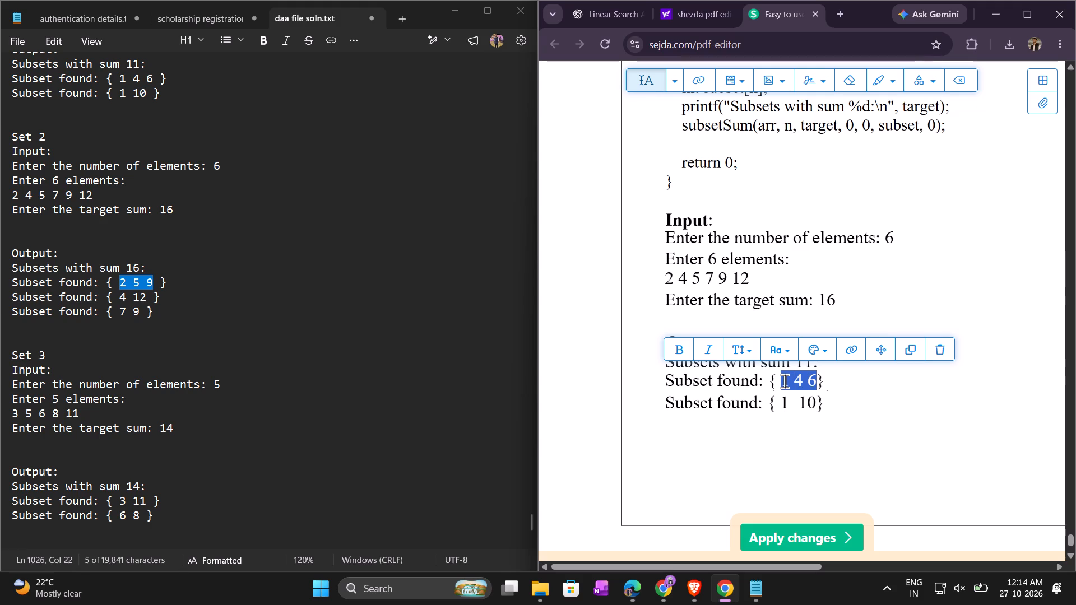
key("BackSpace")
key("super+v")
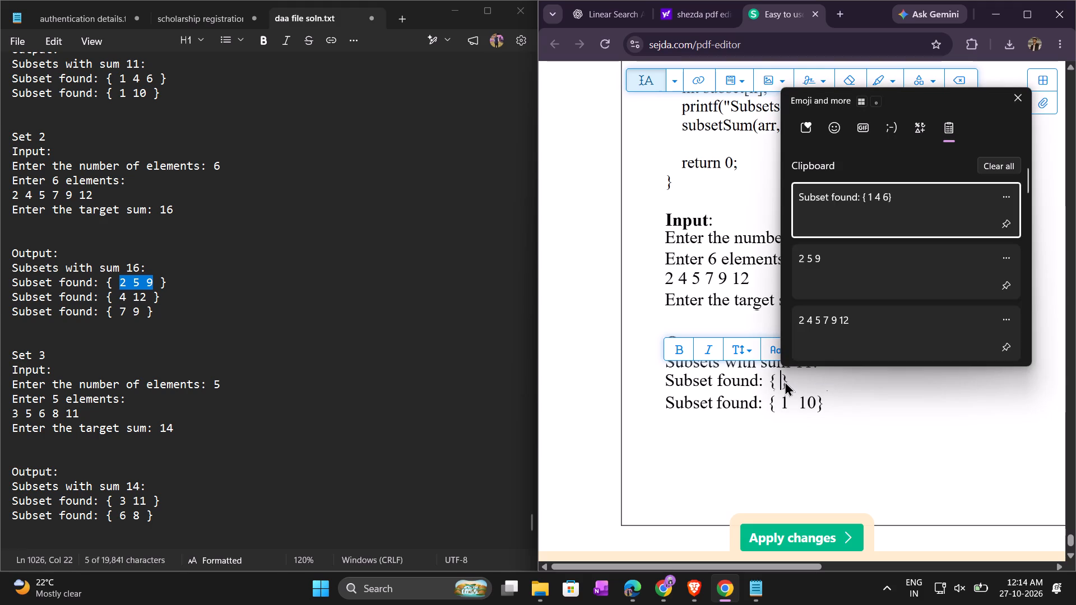
key("Down")
key("Return")
key("ctrl+v")
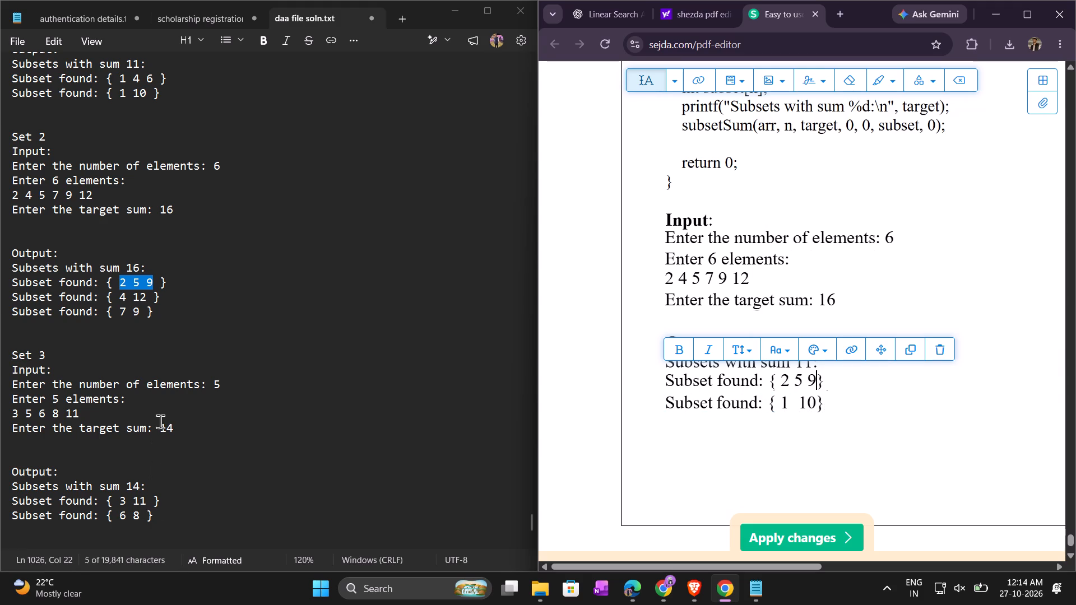
Replace the numbers in the second "Subset found" output line with "4 12" copied from the Set 2 notes.
left_click_drag(147, 296, 124, 296)
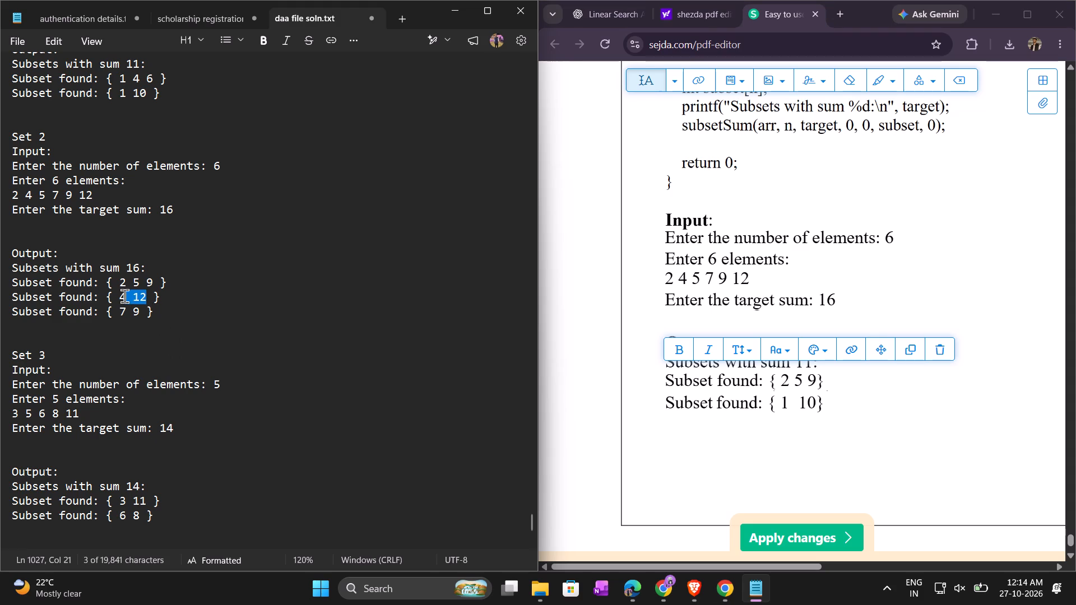
left_click_drag(124, 296, 118, 296)
key("ctrl+c")
left_click(789, 399)
left_click(789, 399)
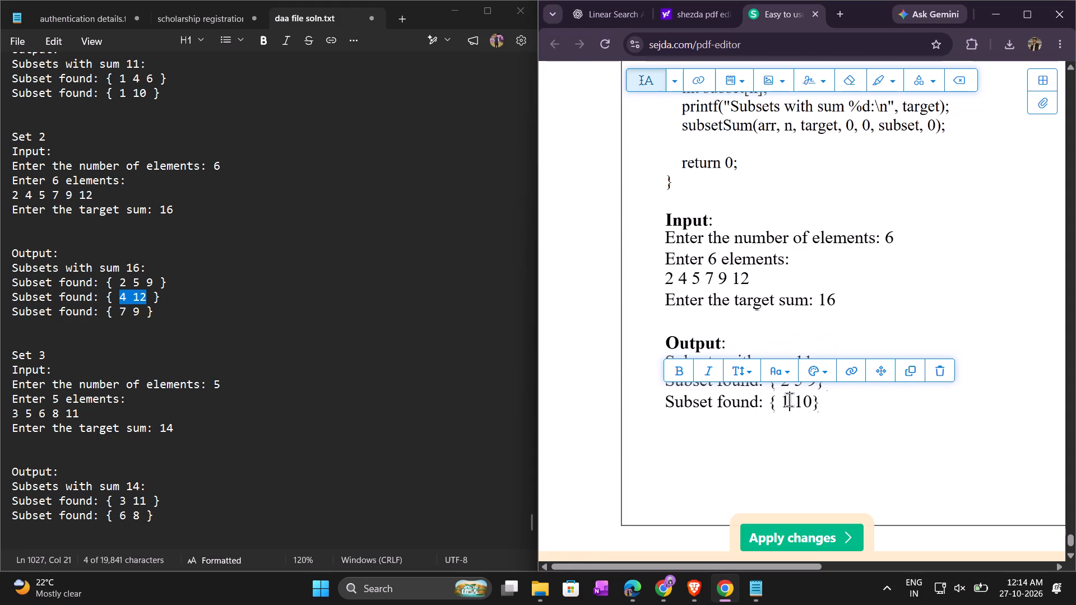
key("BackSpace")
key("Delete")
key("Delete")
key("Delete")
key("ctrl+v")
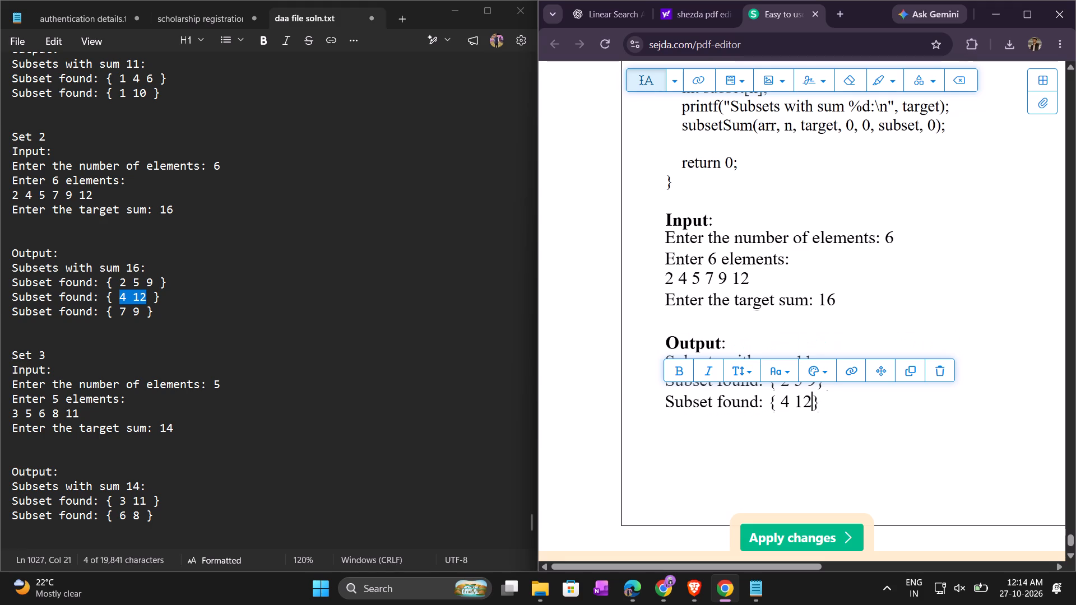
Add a third output line "Subset found: { 7 9}" below the "4 12" line, reusing the copied "Subset found" text.
left_click(821, 404)
key("Return")
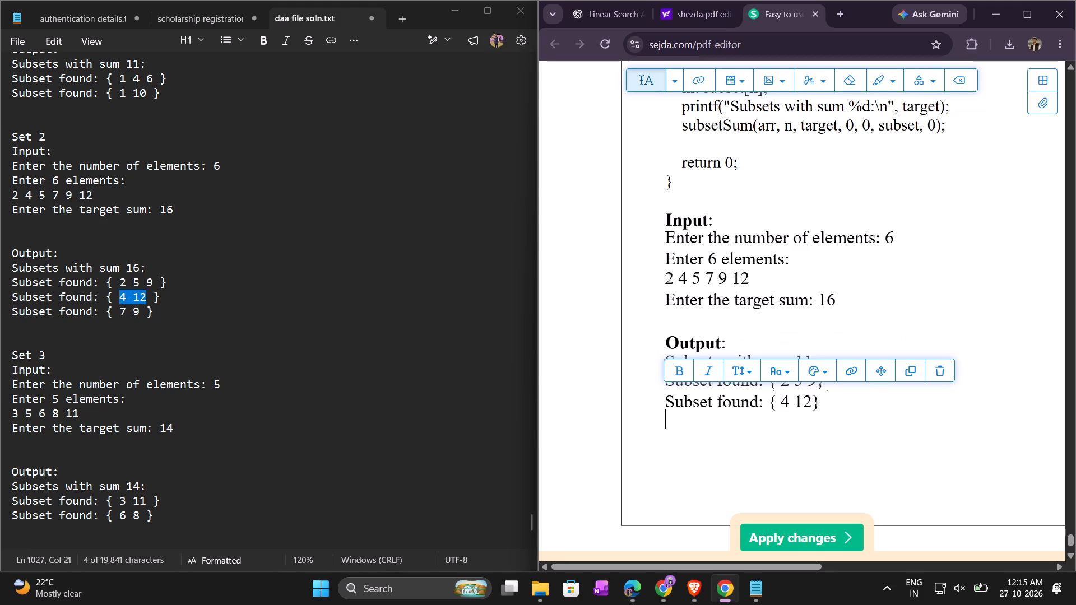
key("ctrl+v")
key("BackSpace")
key("BackSpace")
key("BackSpace")
key("BackSpace")
key("super+v")
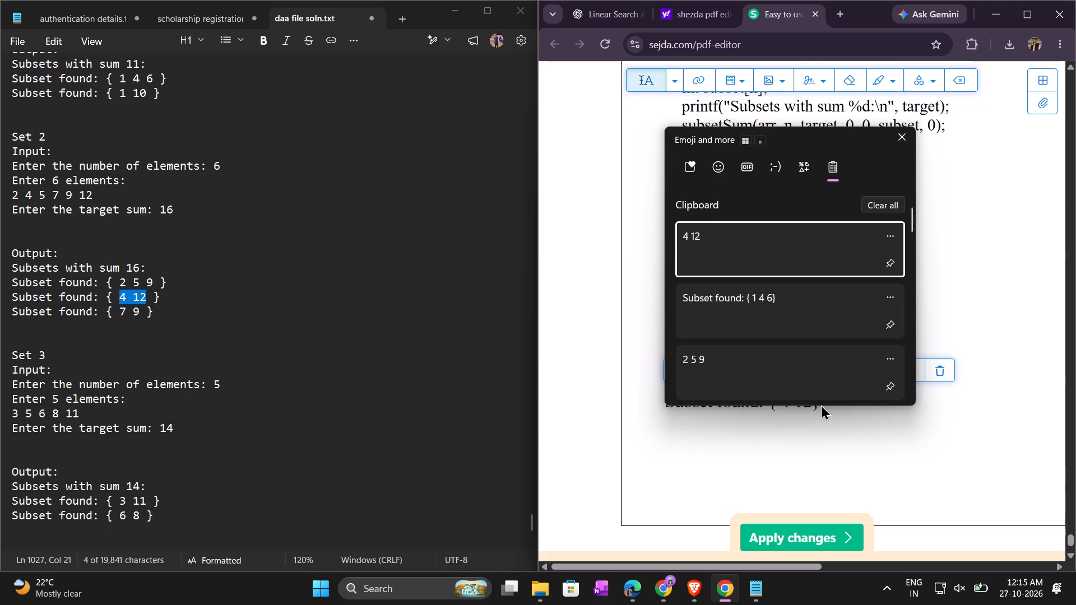
key("Down")
key("Return")
key("ctrl+v")
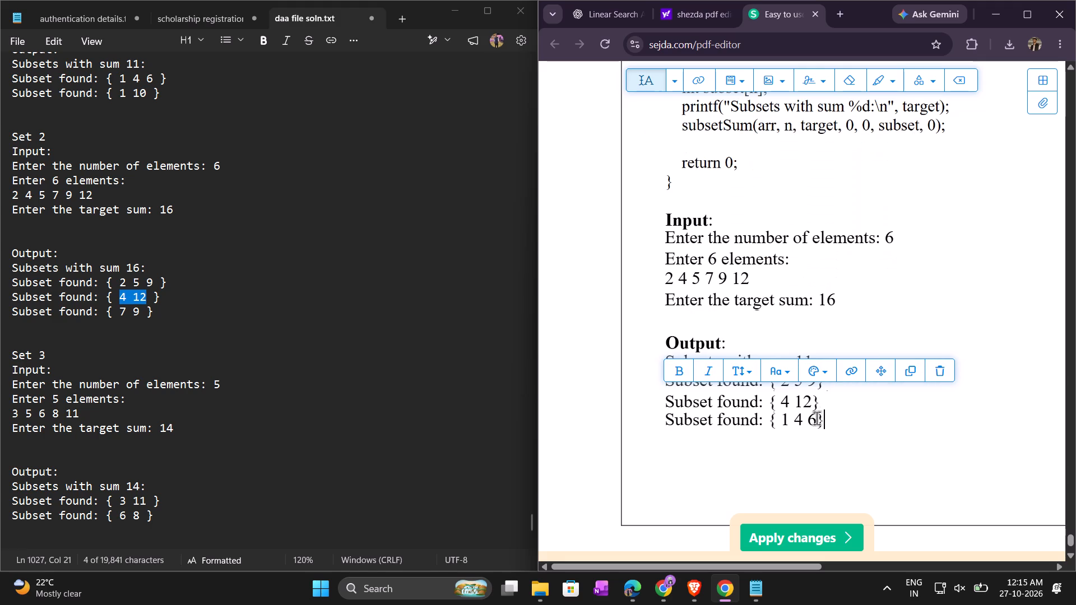
left_click(817, 418)
left_click_drag(817, 418, 783, 419)
key("BackSpace")
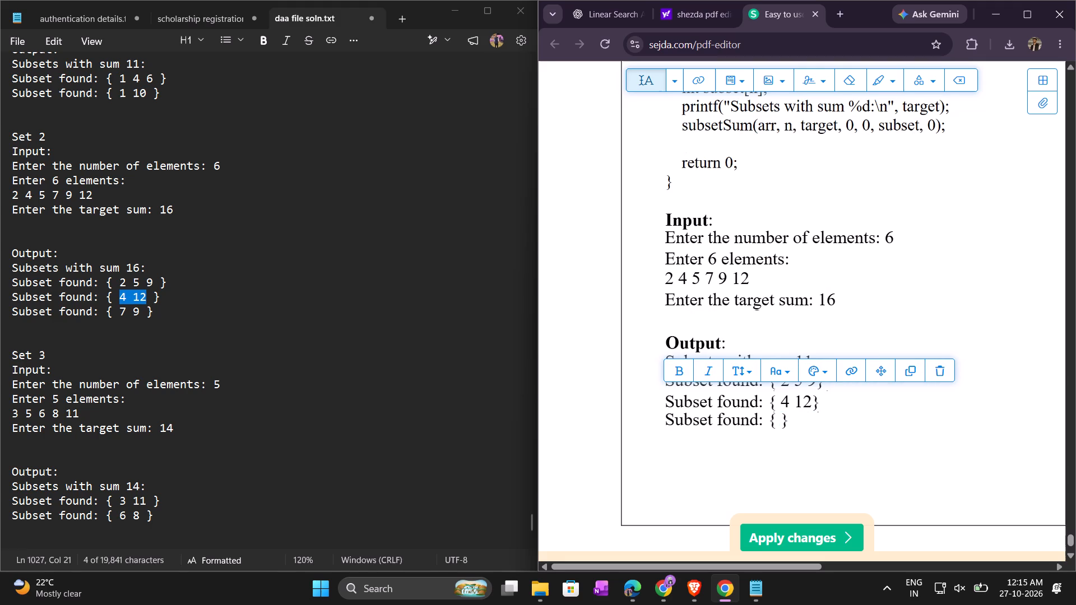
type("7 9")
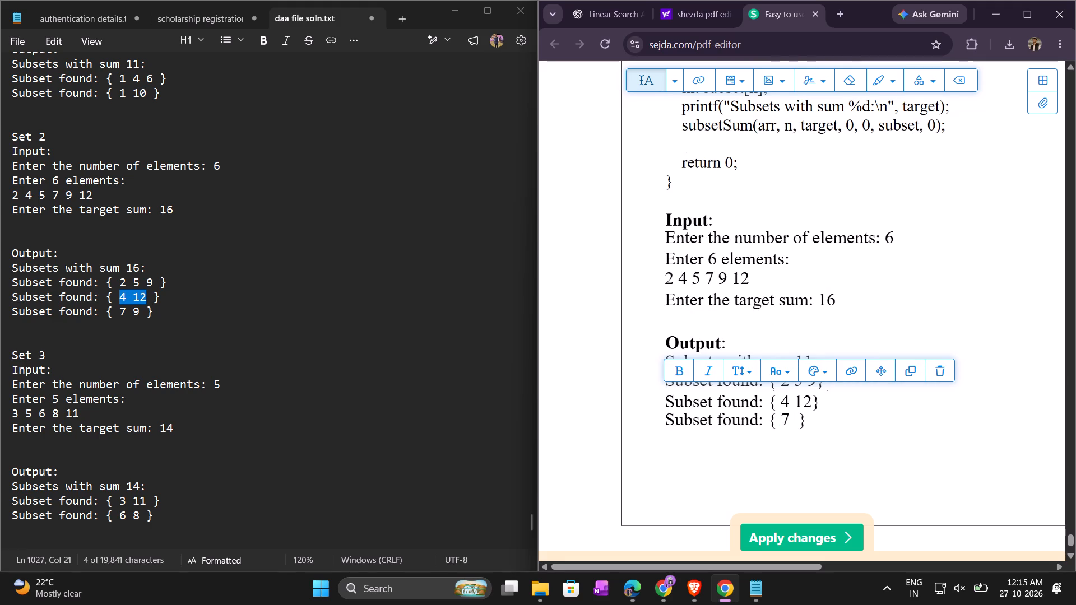
Review the edited Input and Output sections of the Sum of Subset experiment in the PDF.
scroll(739, 334, "up", 4)
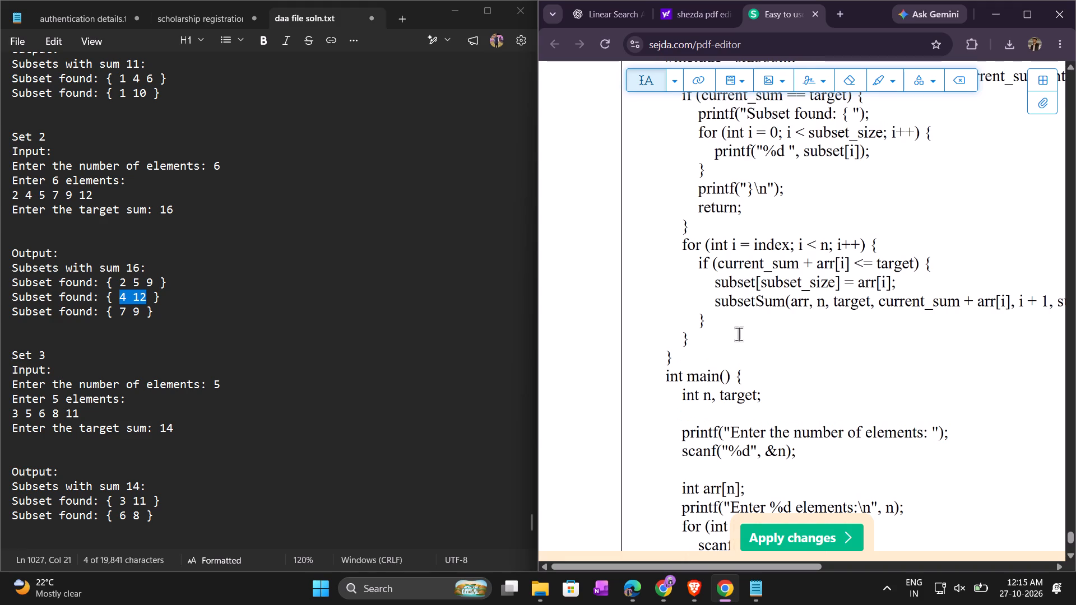
scroll(739, 334, "up", 5)
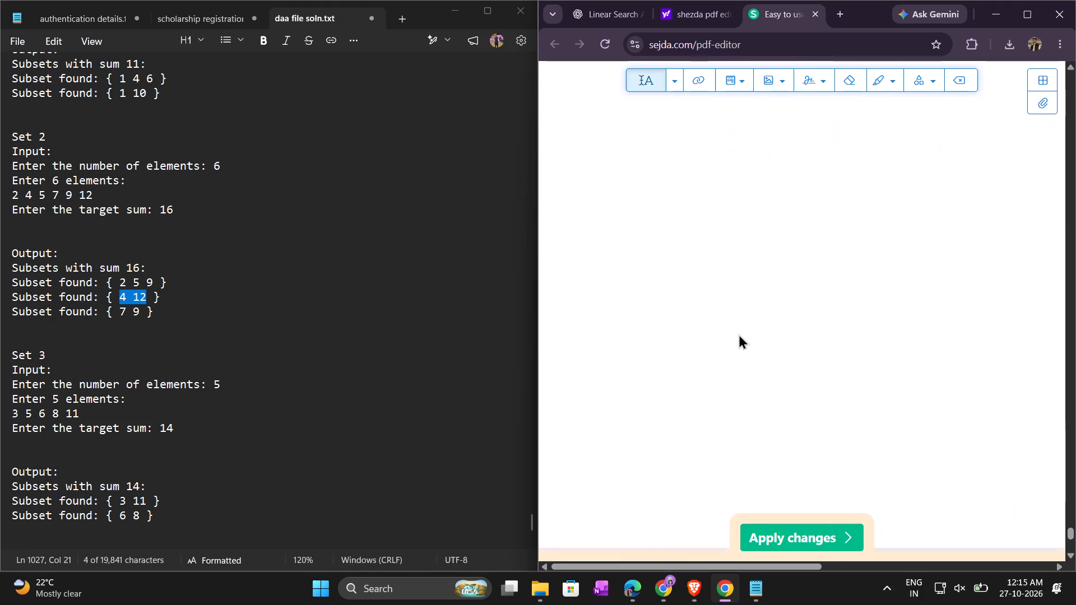
scroll(739, 334, "up", 5)
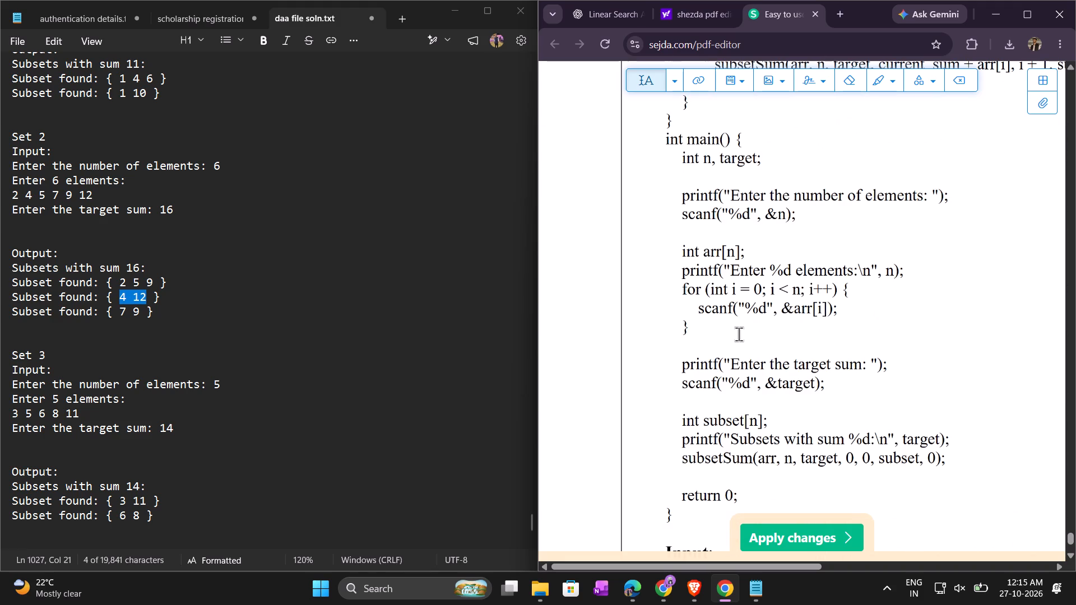
scroll(739, 334, "down", 3)
scroll(739, 334, "up", 1)
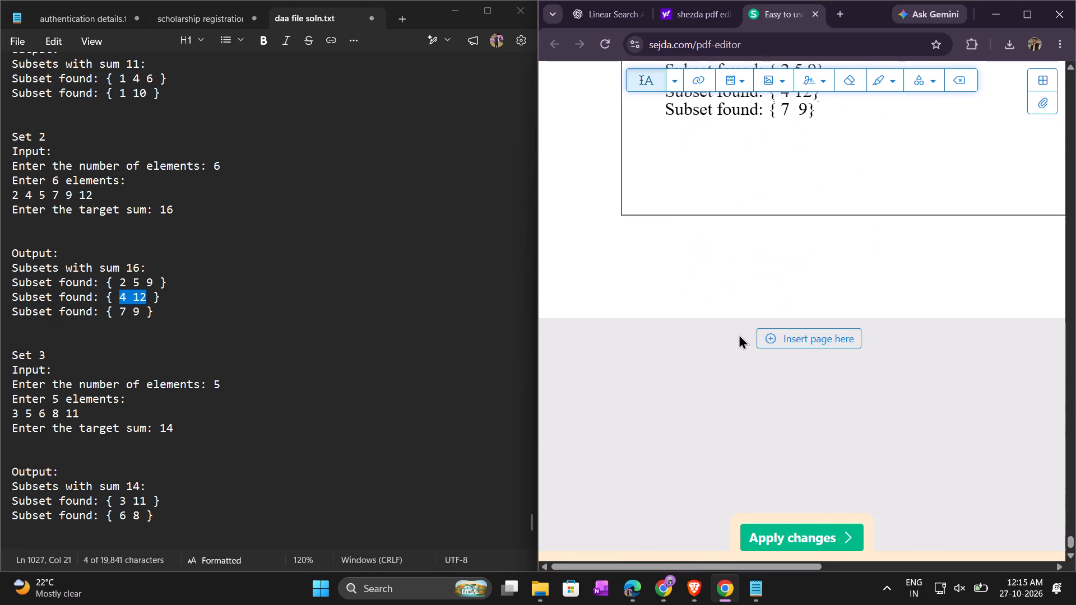
scroll(739, 334, "up", 2)
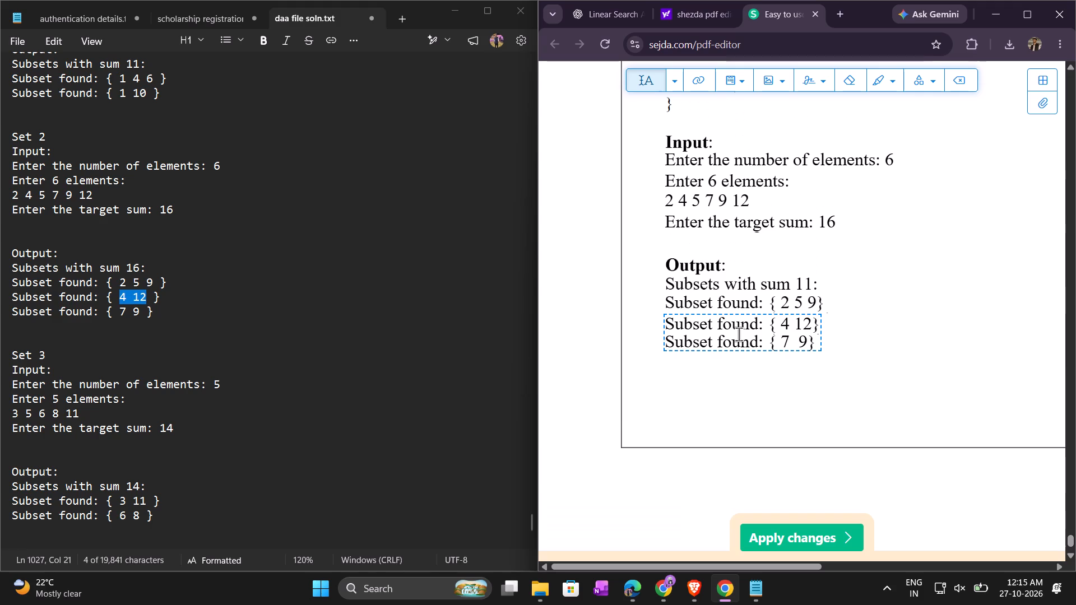
scroll(739, 334, "down", 13)
scroll(739, 334, "up", 1)
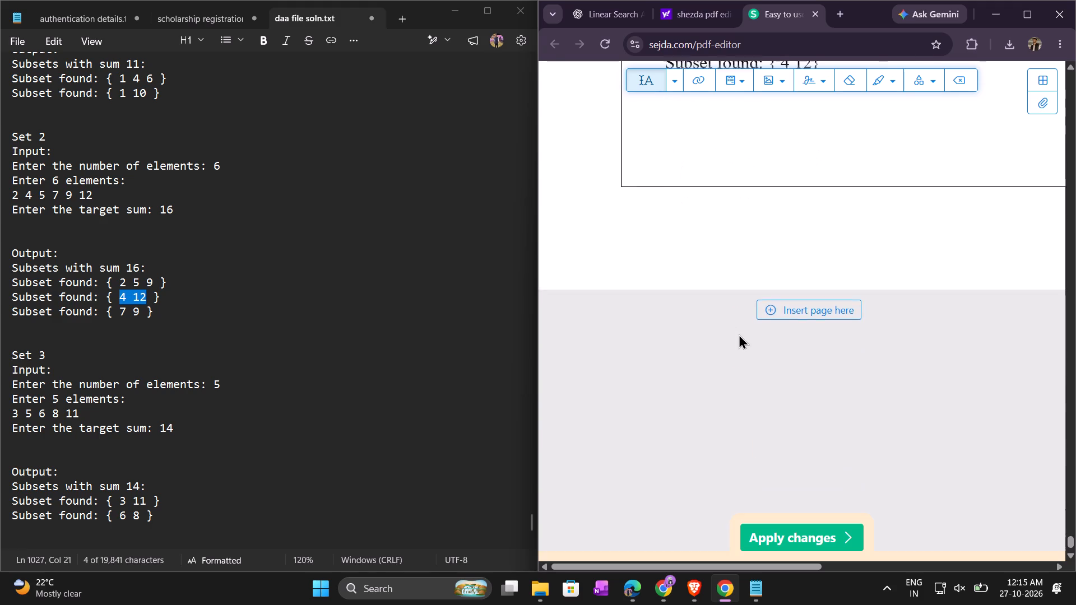
Copy Set 2's five-row queens board from the experiment 10(a) output in the notes.
scroll(739, 334, "up", 9)
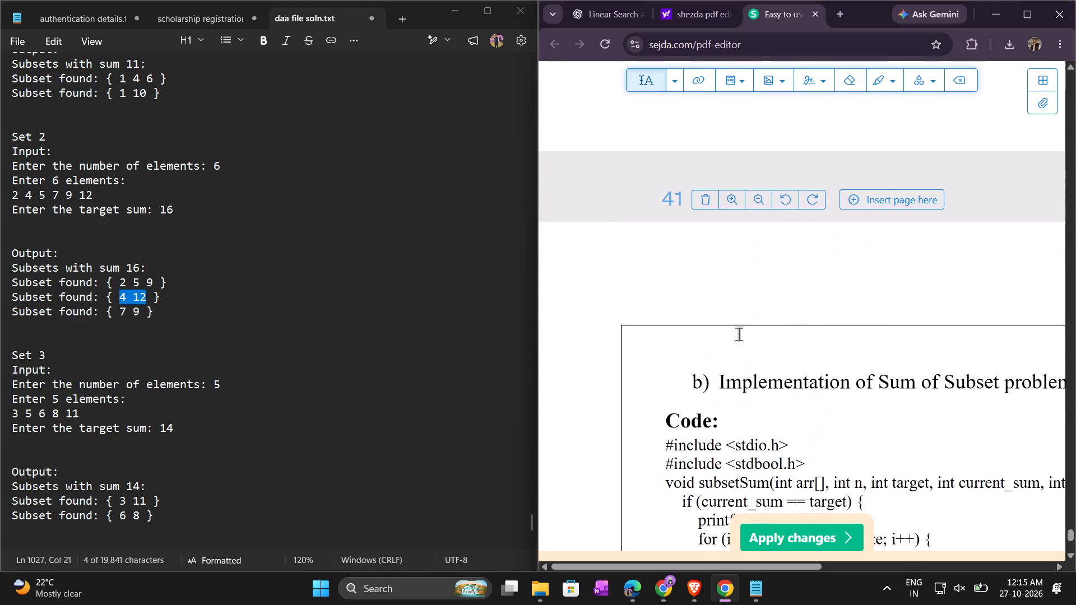
scroll(739, 334, "up", 9)
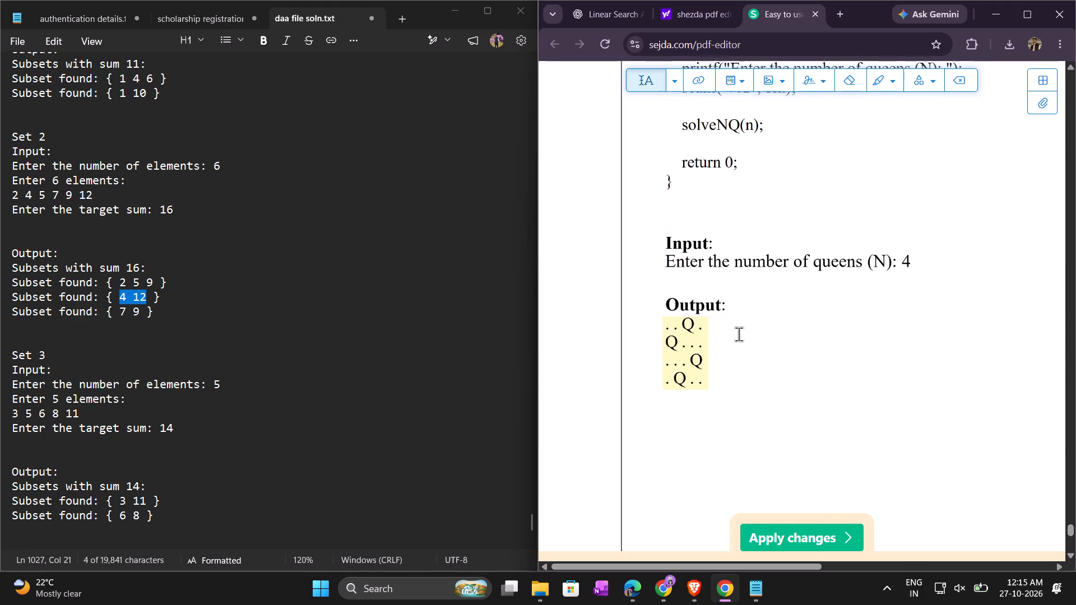
scroll(739, 334, "up", 2)
scroll(318, 367, "up", 2)
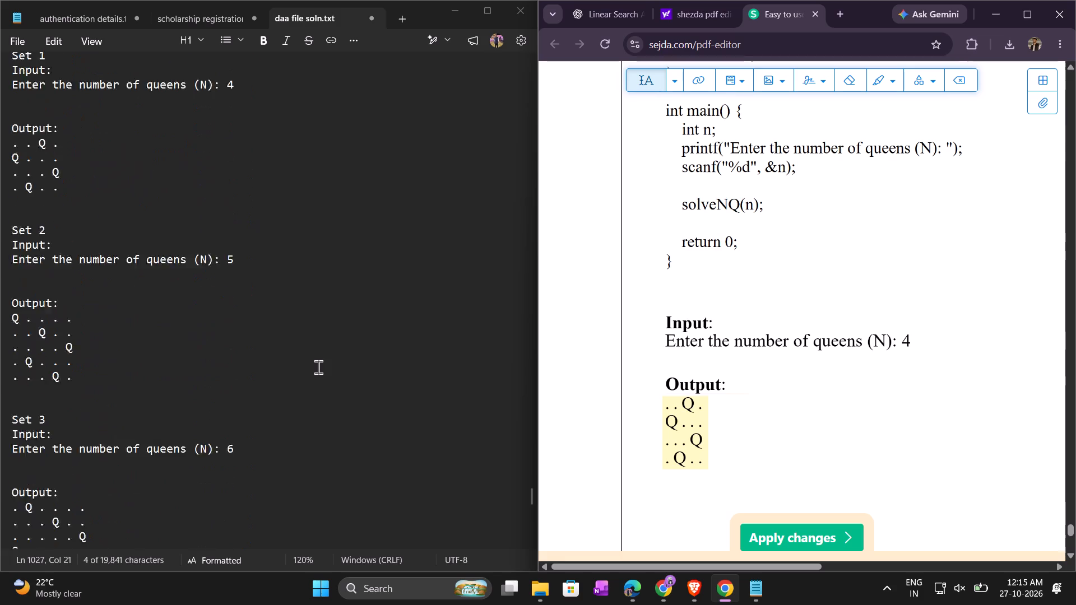
scroll(318, 367, "up", 1)
scroll(195, 430, "down", 1)
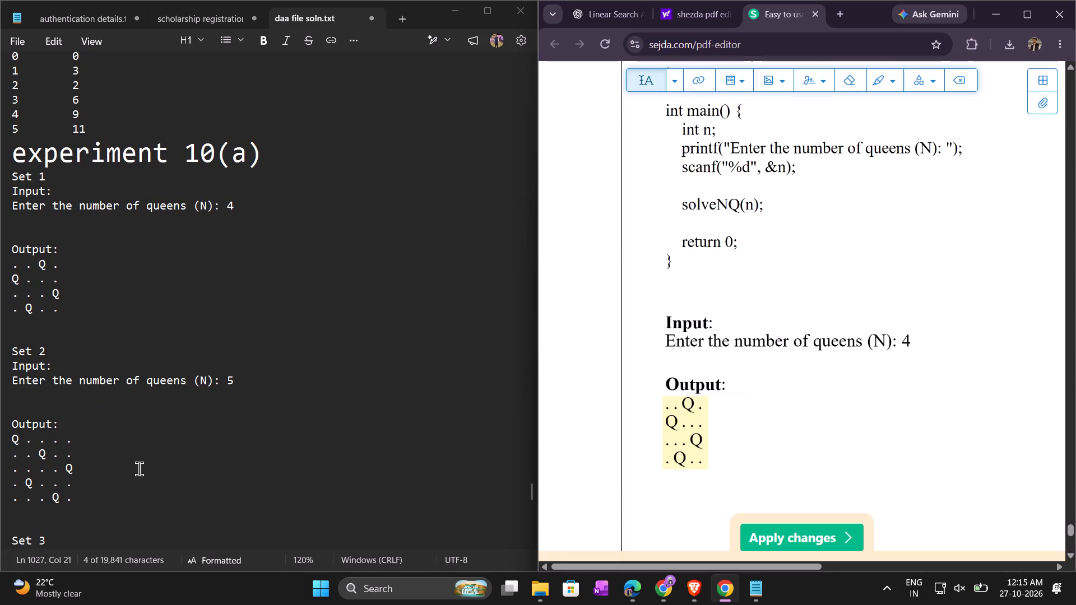
left_click_drag(76, 499, 1, 446)
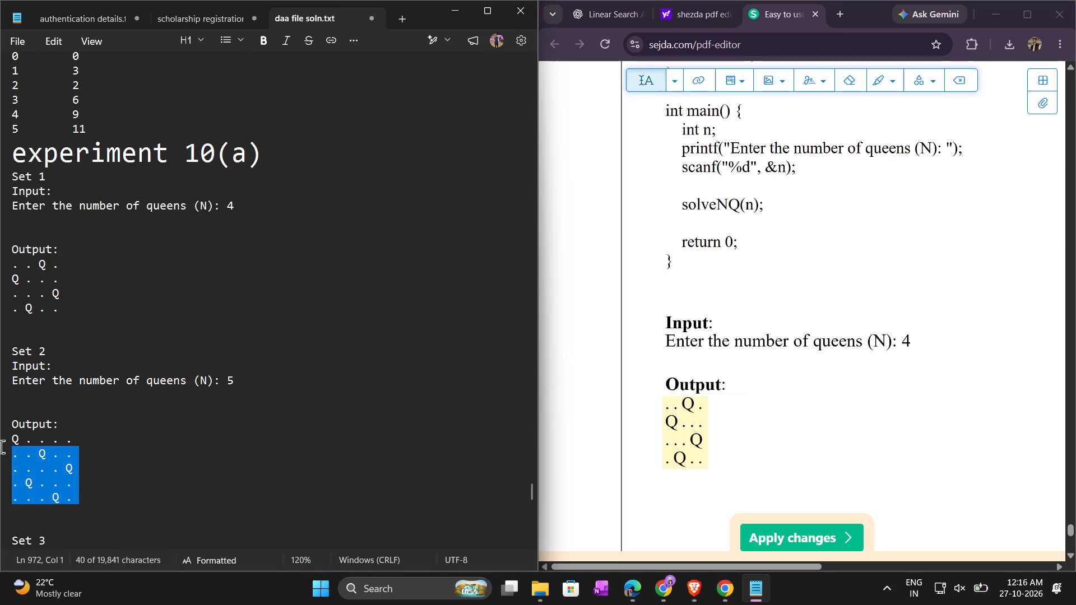
left_click_drag(1, 446, 1, 438)
key("ctrl+c")
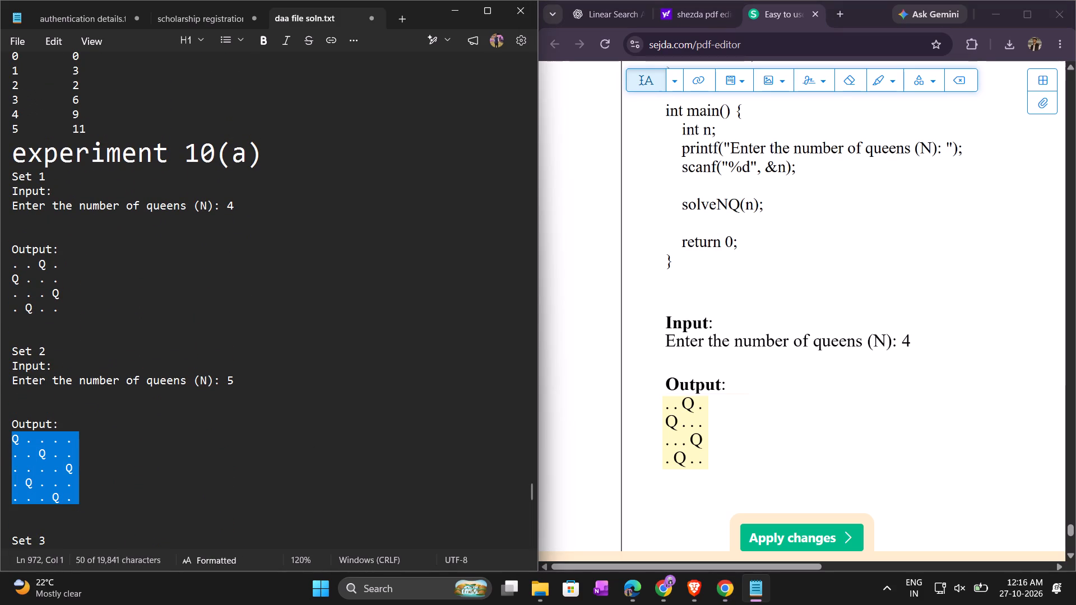
Cover the old four-row queens board under the N-Queens Output heading with a whiteout box.
left_click(847, 75)
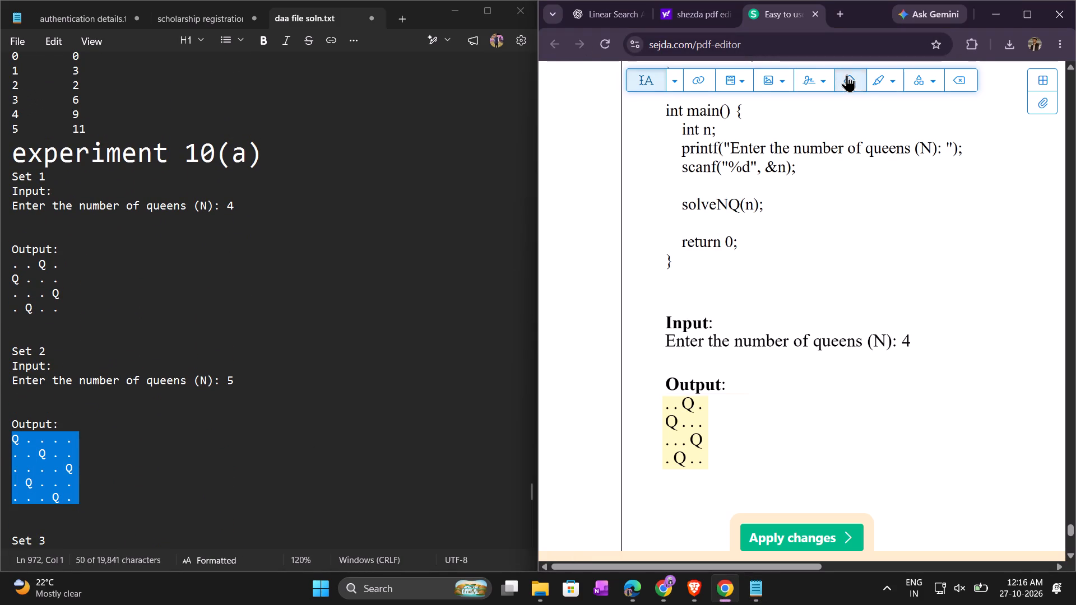
left_click_drag(657, 398, 723, 462)
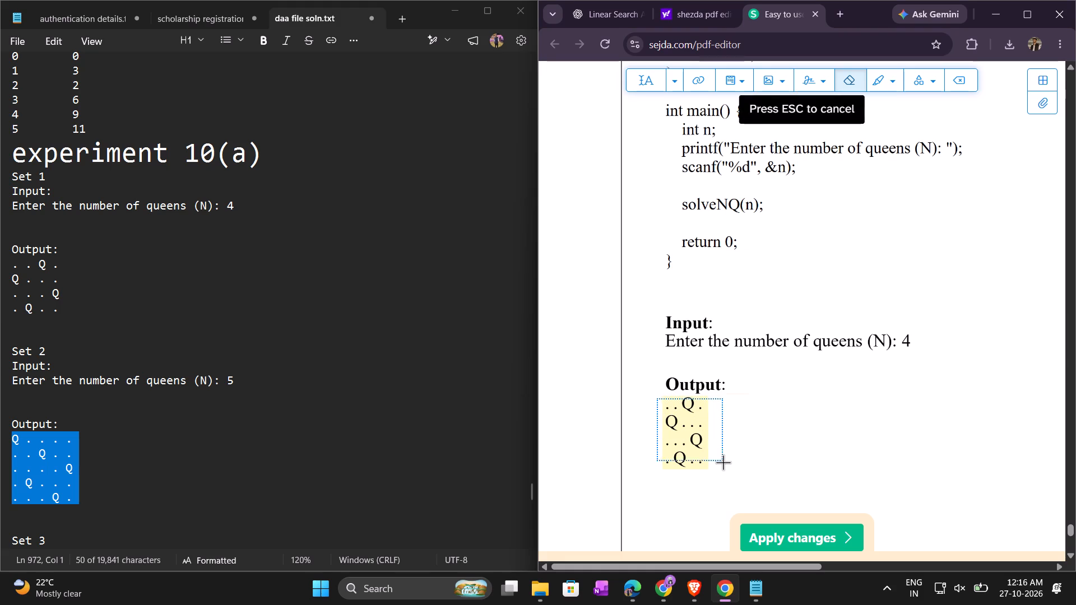
left_click_drag(723, 462, 729, 481)
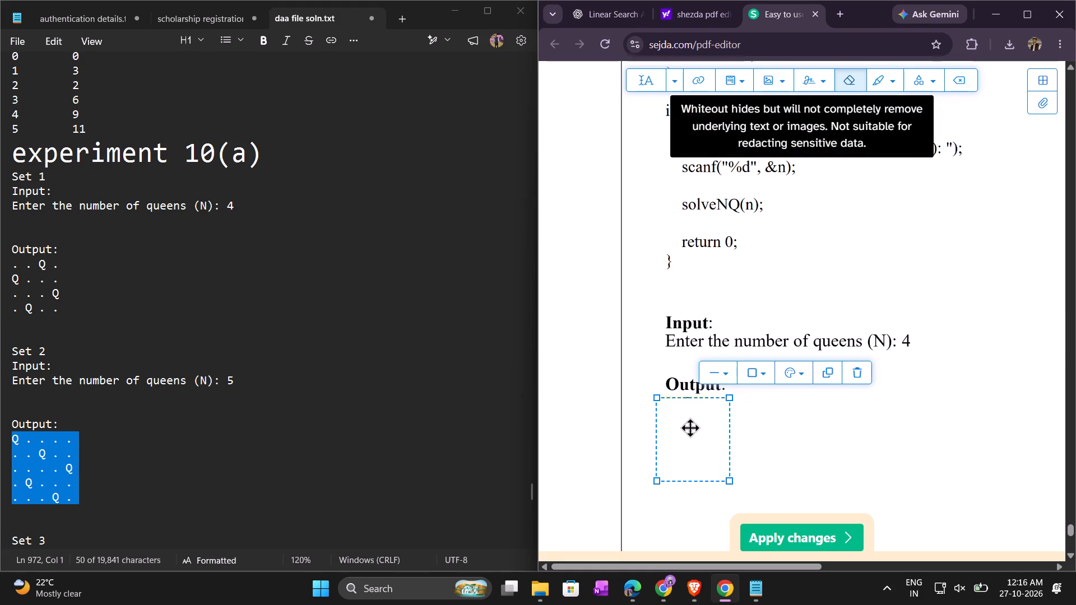
left_click(690, 427)
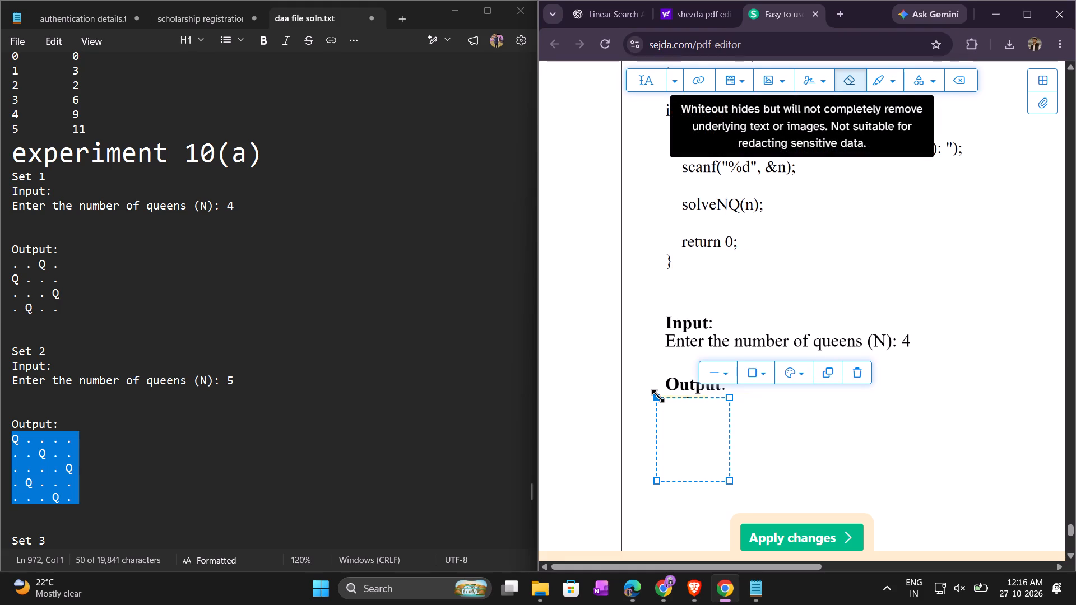
left_click(658, 396)
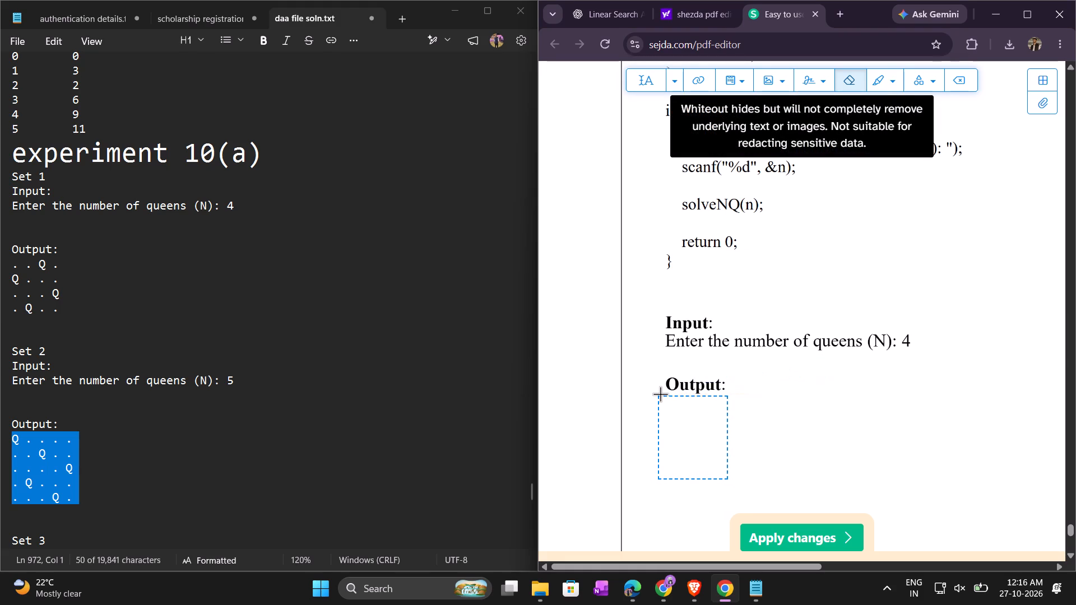
left_click(806, 429)
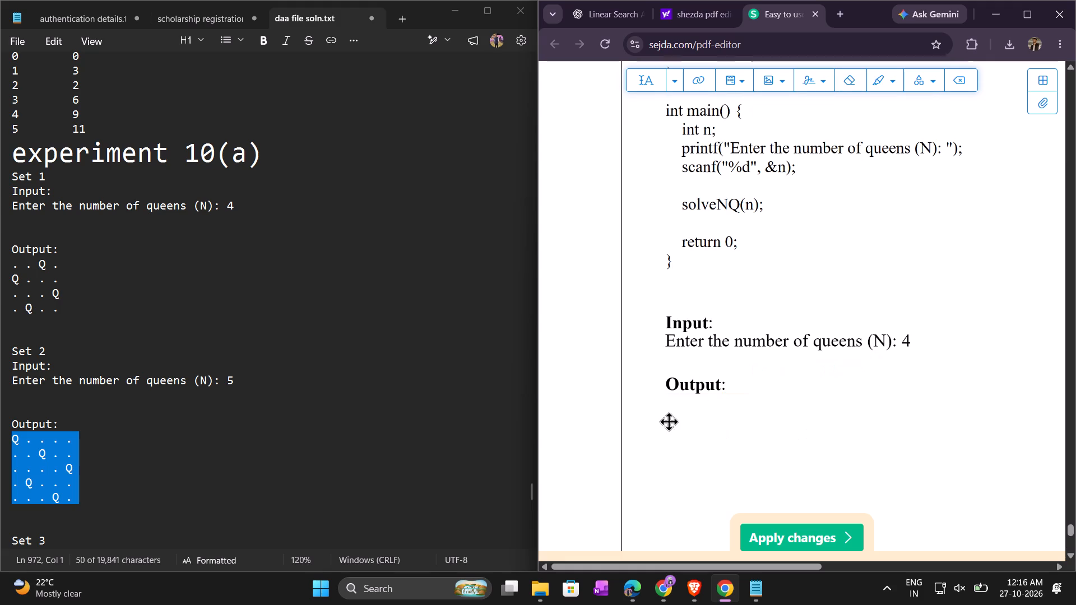
Paste the copied five-row queens board as new text over the whited-out area below the Output heading.
left_click(692, 420)
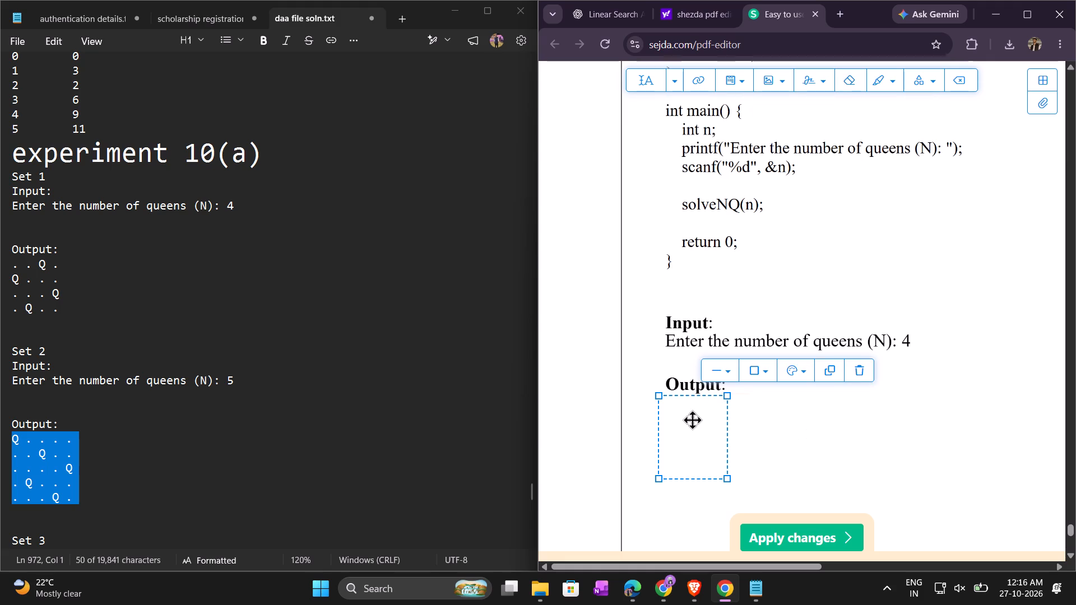
key("ctrl+v")
left_click(790, 430)
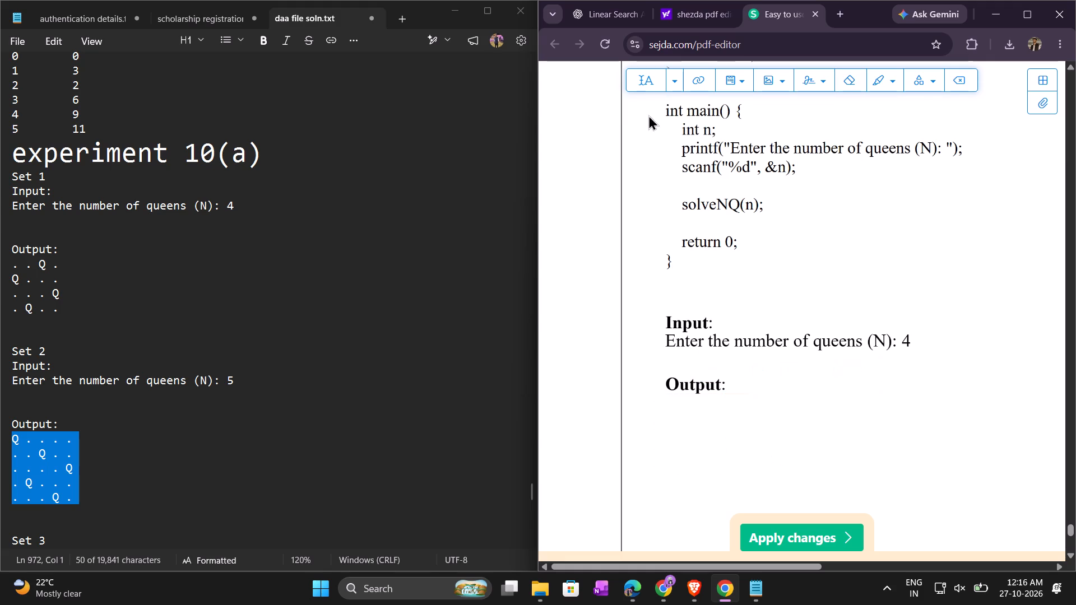
left_click(639, 78)
left_click(689, 422)
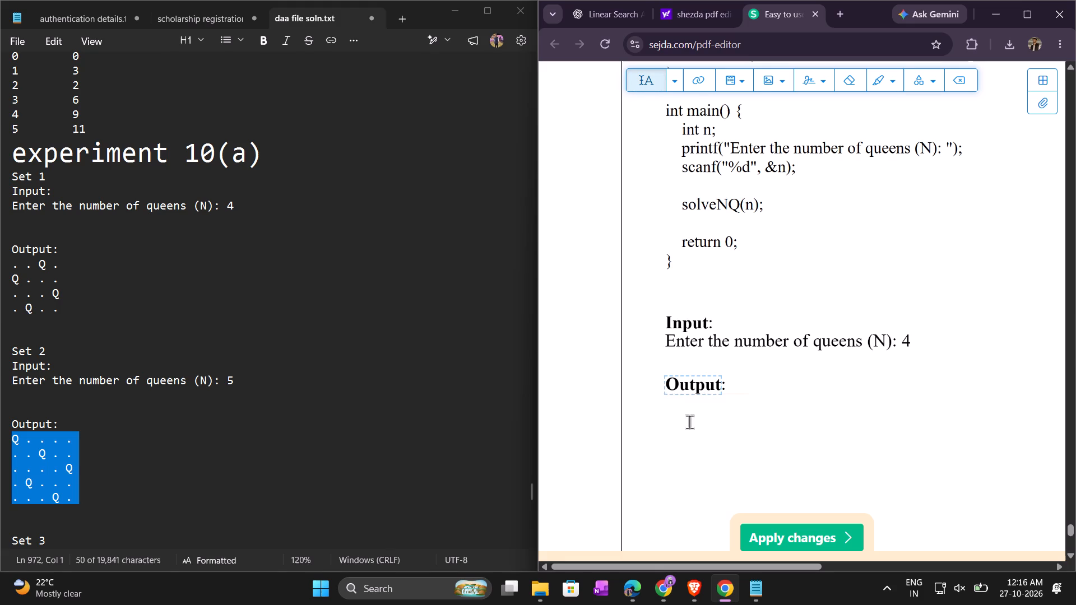
key("ctrl+v")
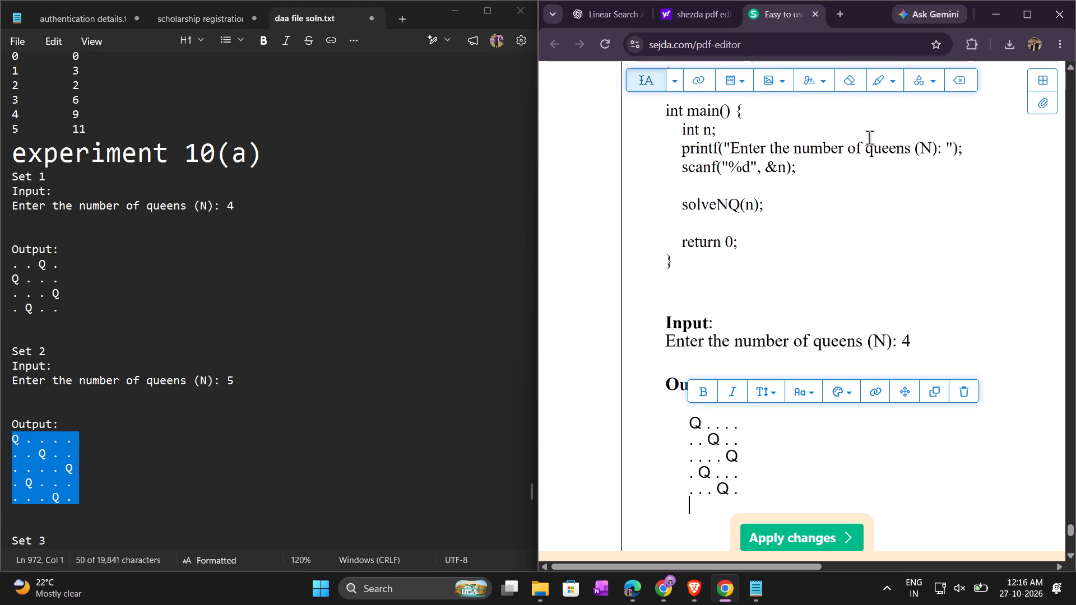
Draw a second whiteout box around the pasted five-row board and resize it to start just outside the board's upper-left corner.
left_click(848, 78)
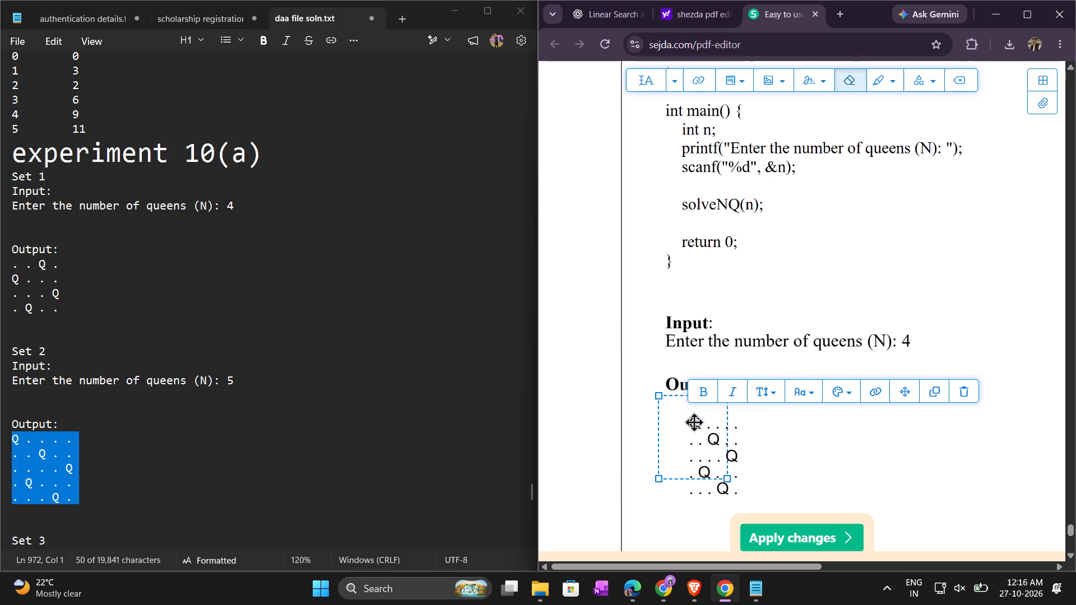
left_click_drag(803, 422, 666, 504)
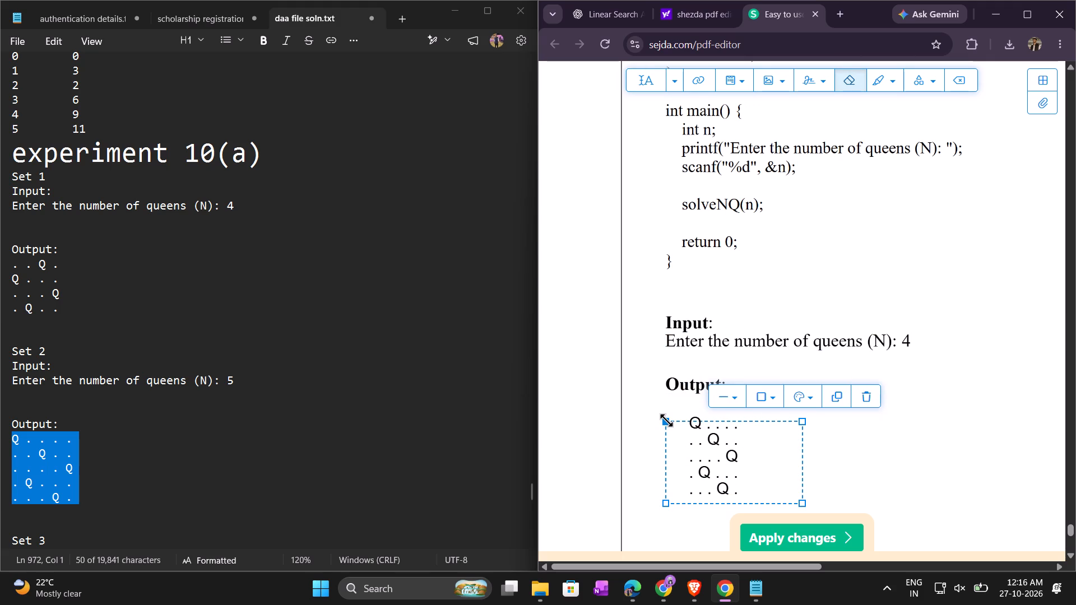
left_click_drag(667, 421, 684, 417)
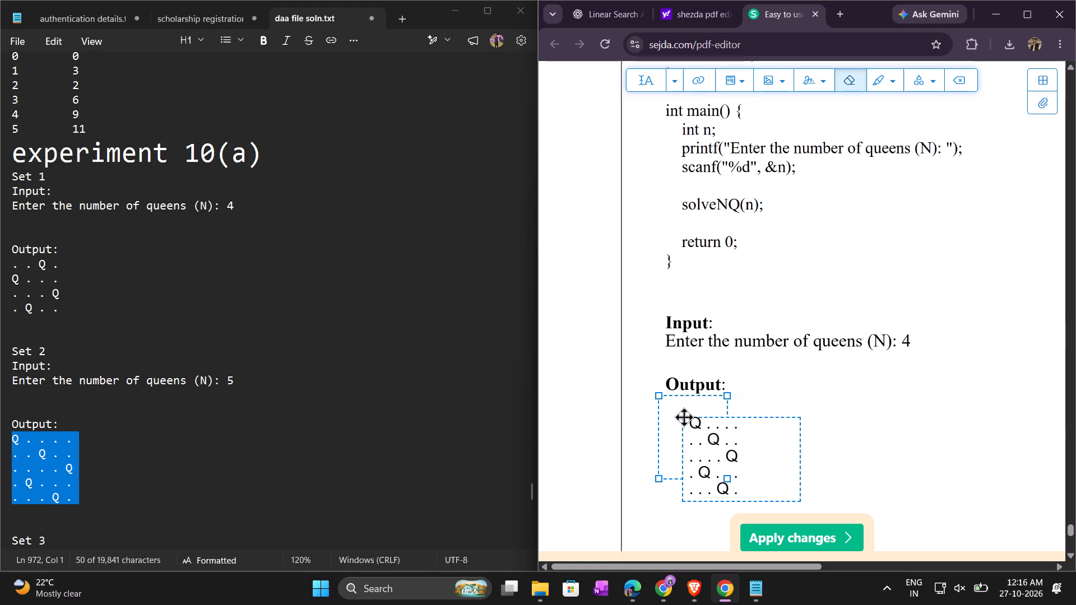
left_click_drag(684, 417, 680, 413)
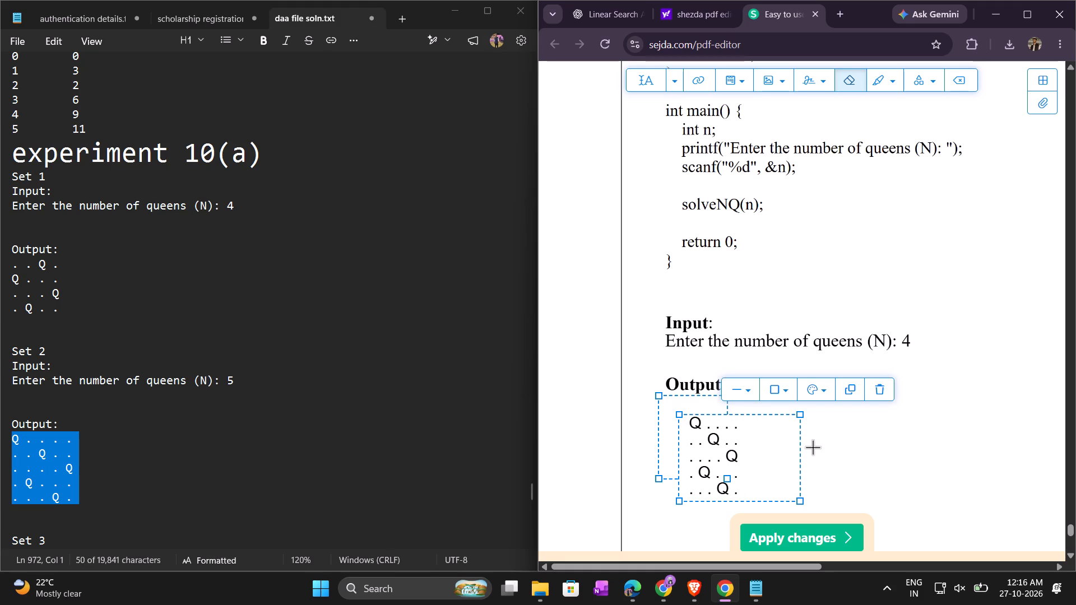
Shift and resize the second whiteout box so it fits closely around the pasted five-row queens board.
left_click_drag(799, 454, 749, 457)
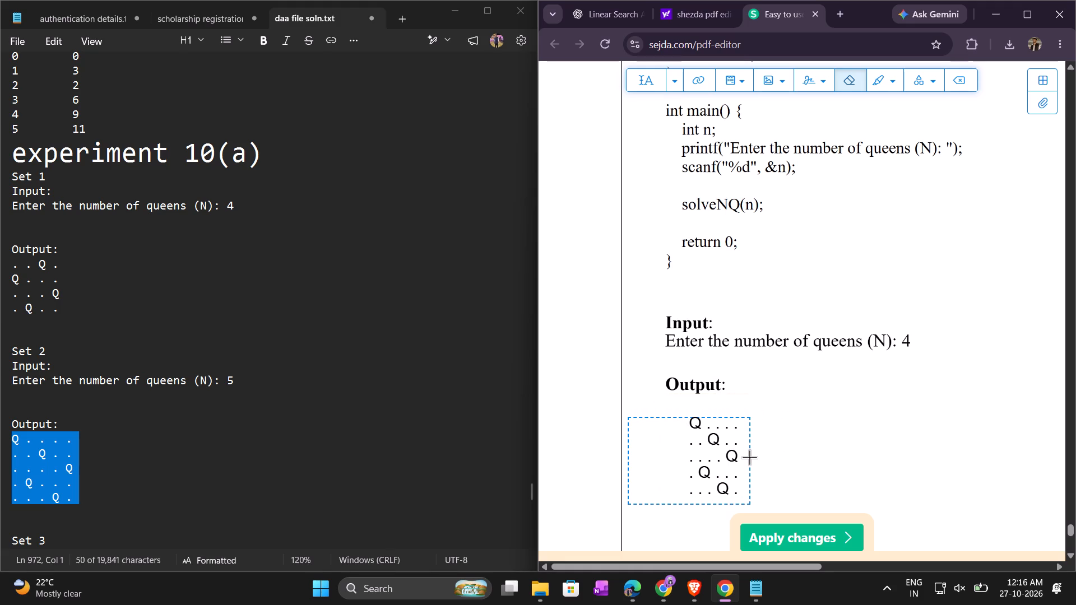
left_click_drag(749, 457, 746, 454)
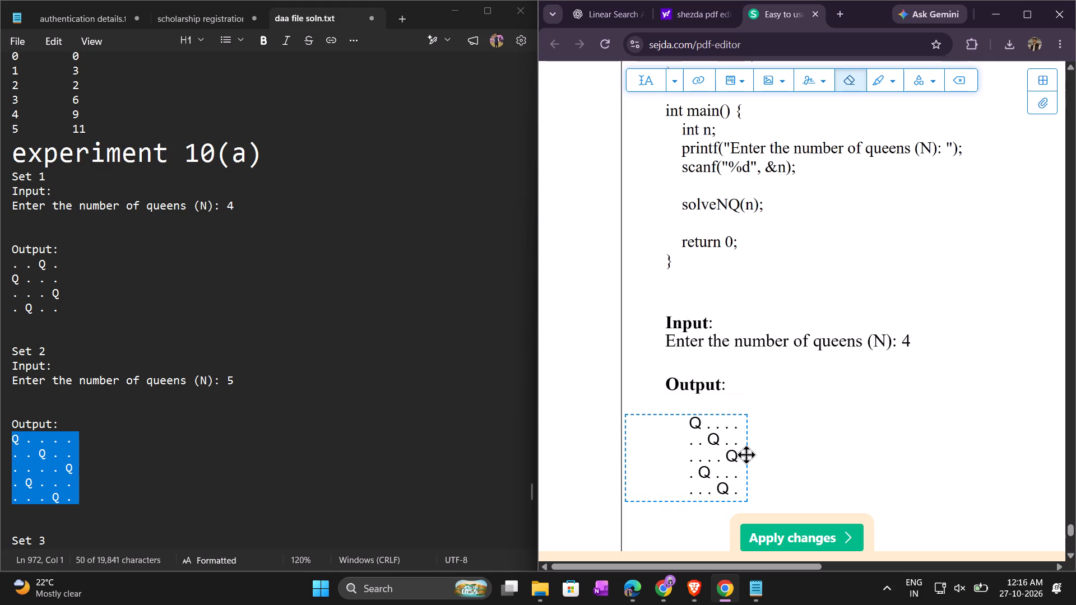
left_click_drag(746, 454, 746, 454)
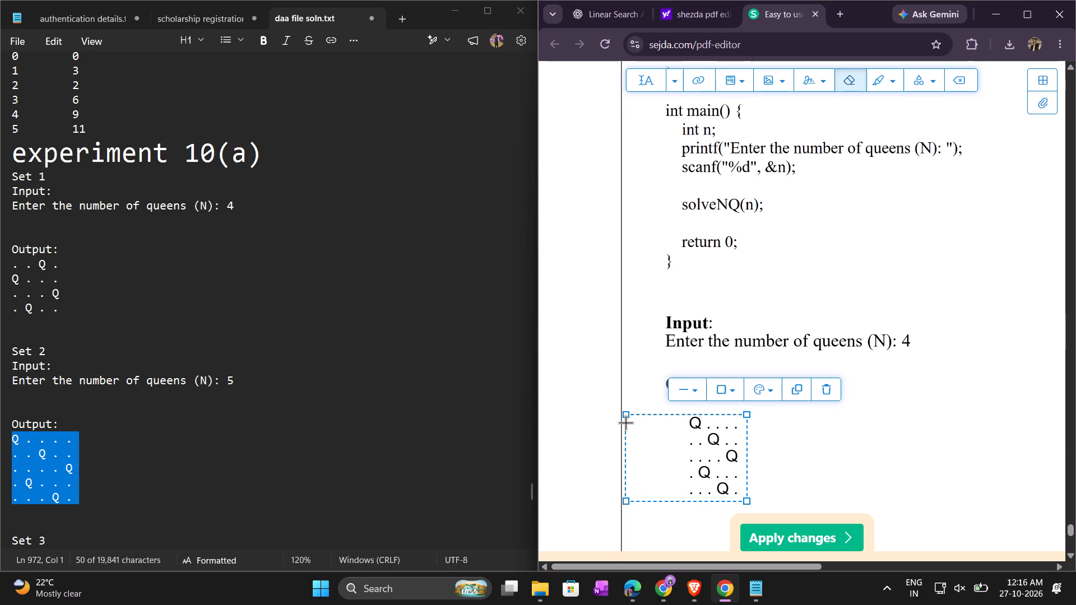
left_click_drag(623, 414, 672, 415)
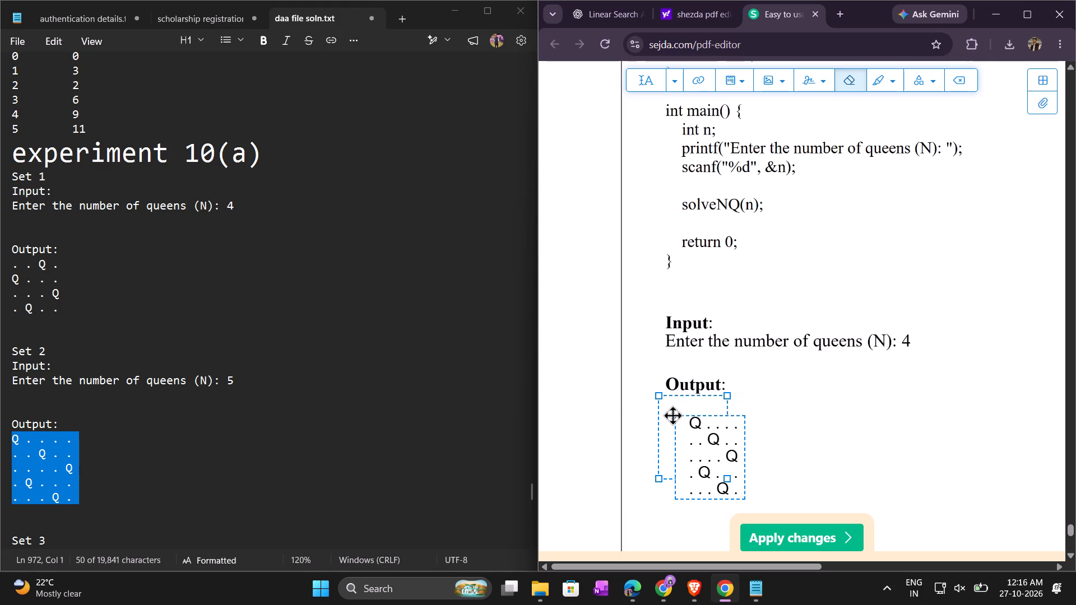
left_click_drag(672, 415, 678, 416)
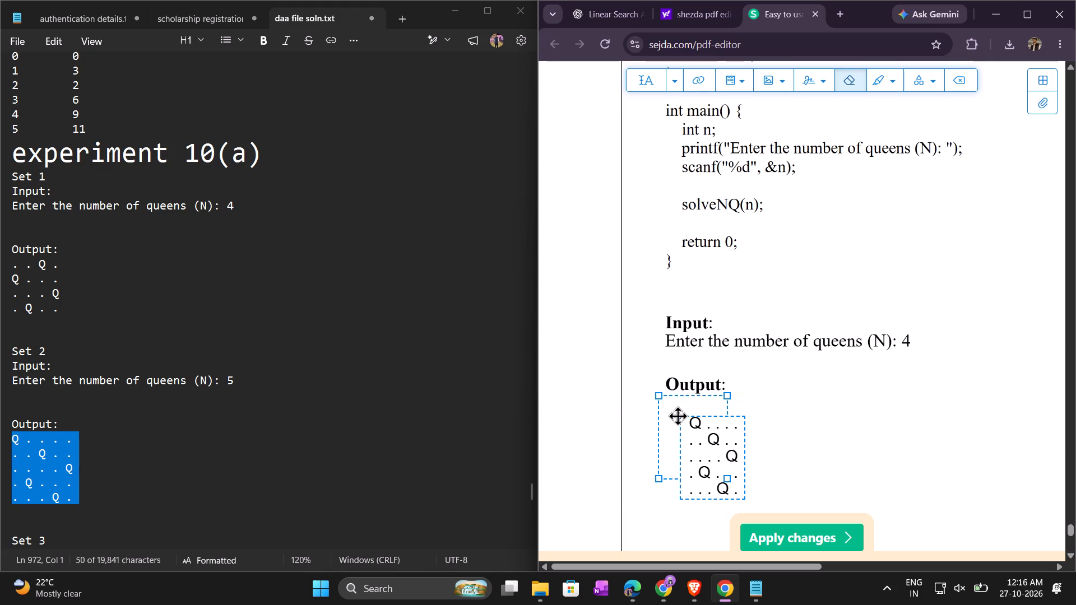
left_click_drag(678, 416, 678, 415)
left_click_drag(678, 415, 678, 415)
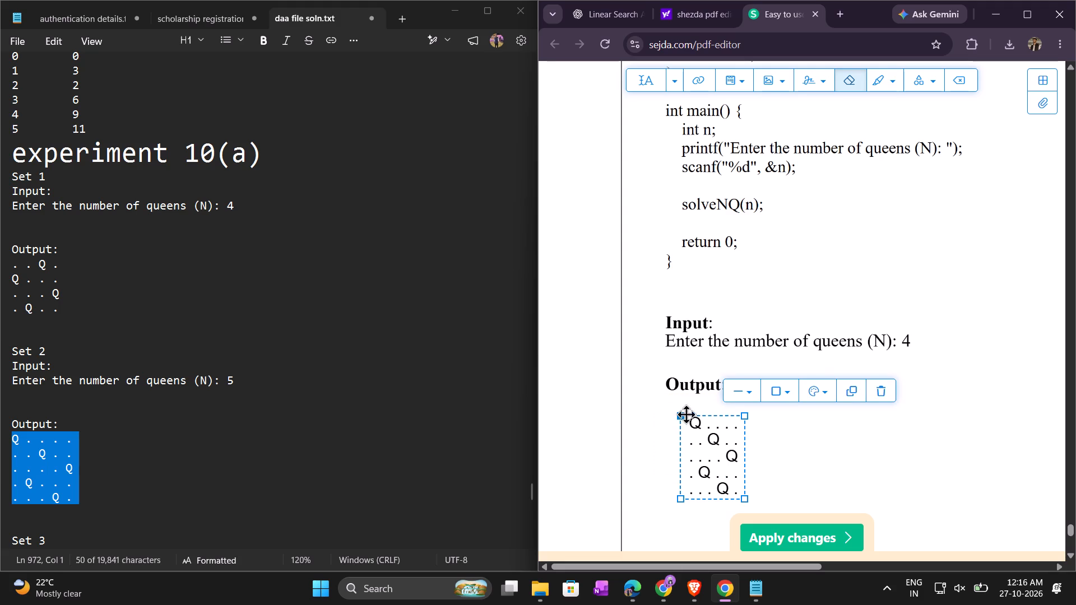
Change the fill colour of the box around the five-row queens board to pale yellow.
left_click(825, 392)
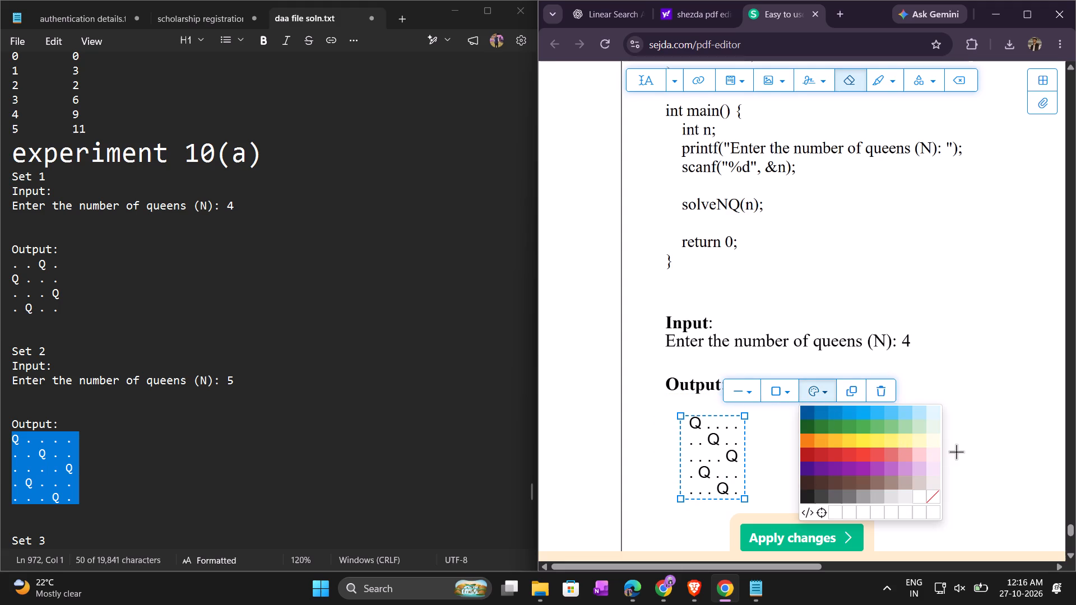
left_click(906, 439)
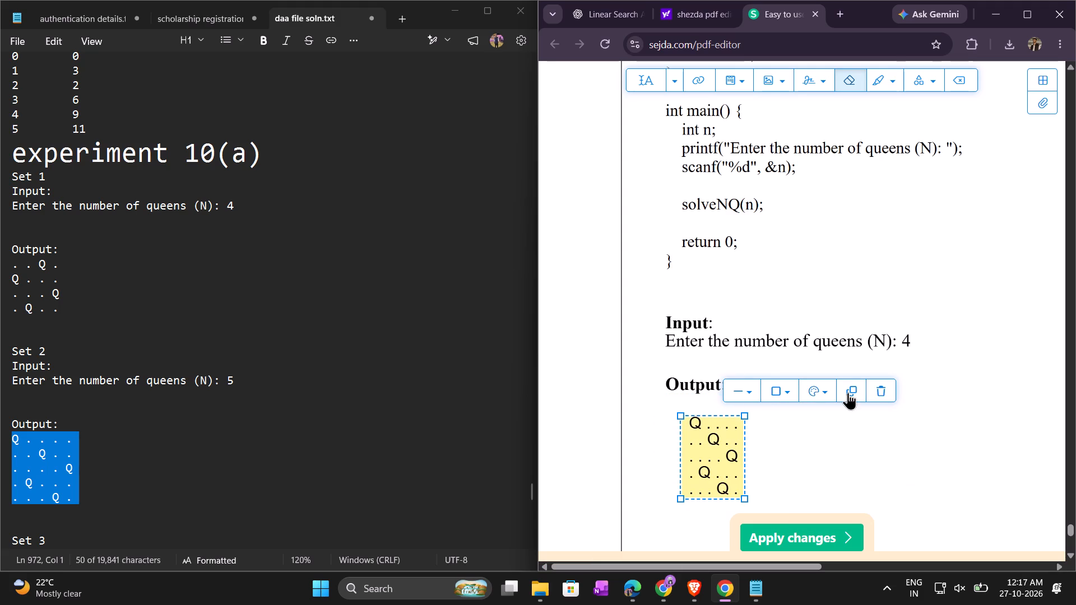
left_click(824, 393)
left_click(922, 436)
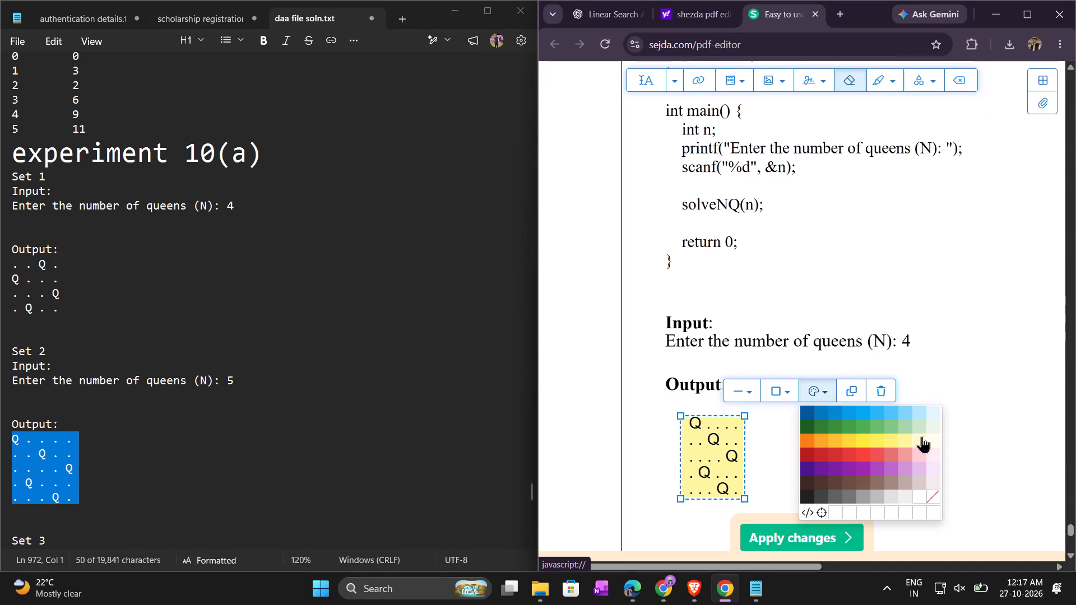
left_click(798, 442)
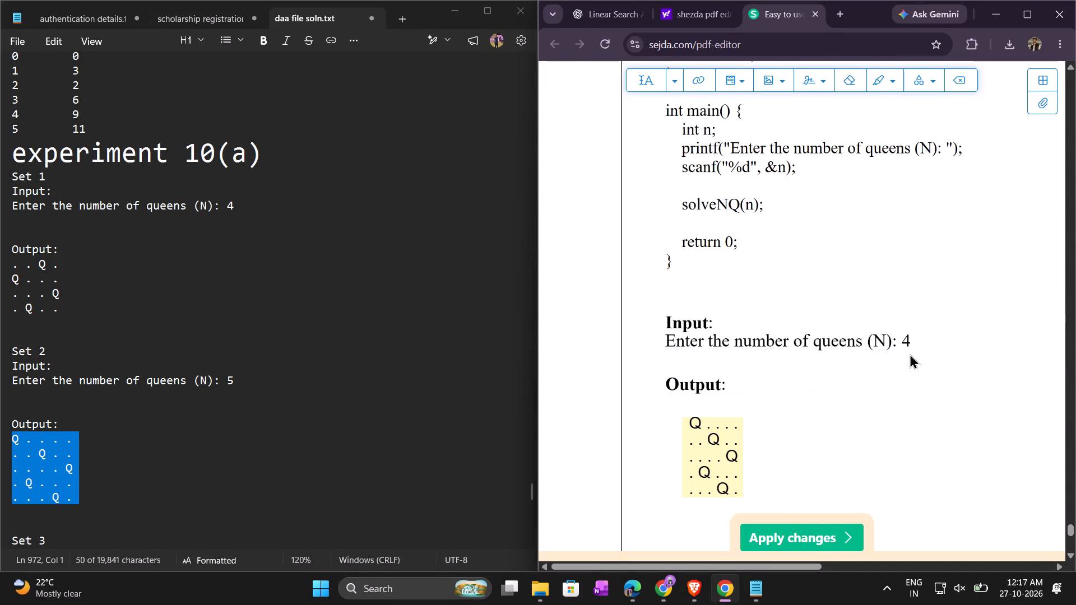
Edit the N-Queens Input line so the number of queens (N) reads 5.
left_click(913, 340)
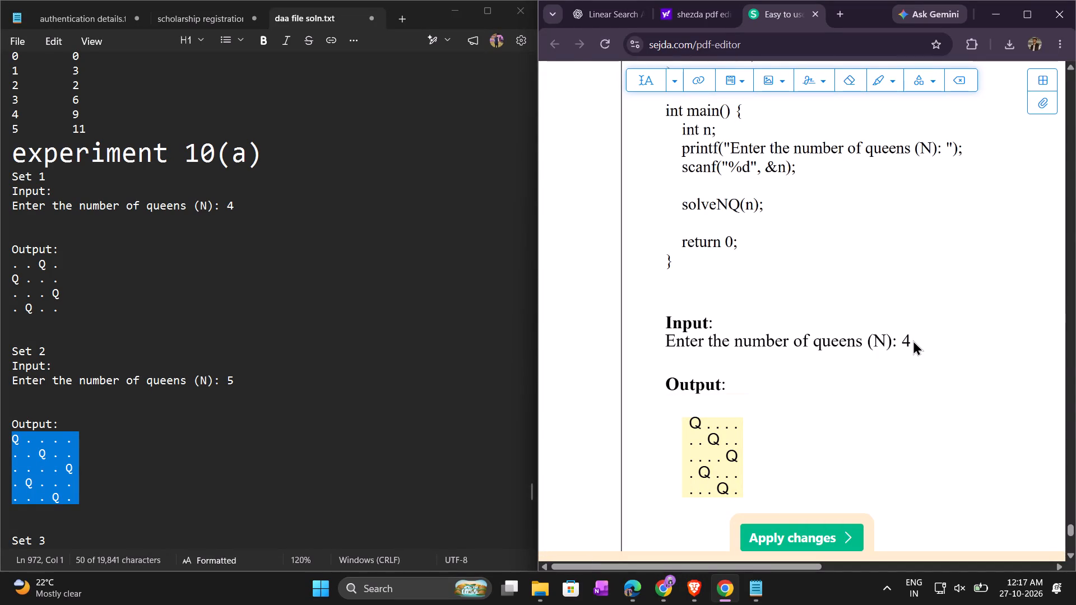
left_click(907, 338)
left_click(907, 338)
left_click(650, 78)
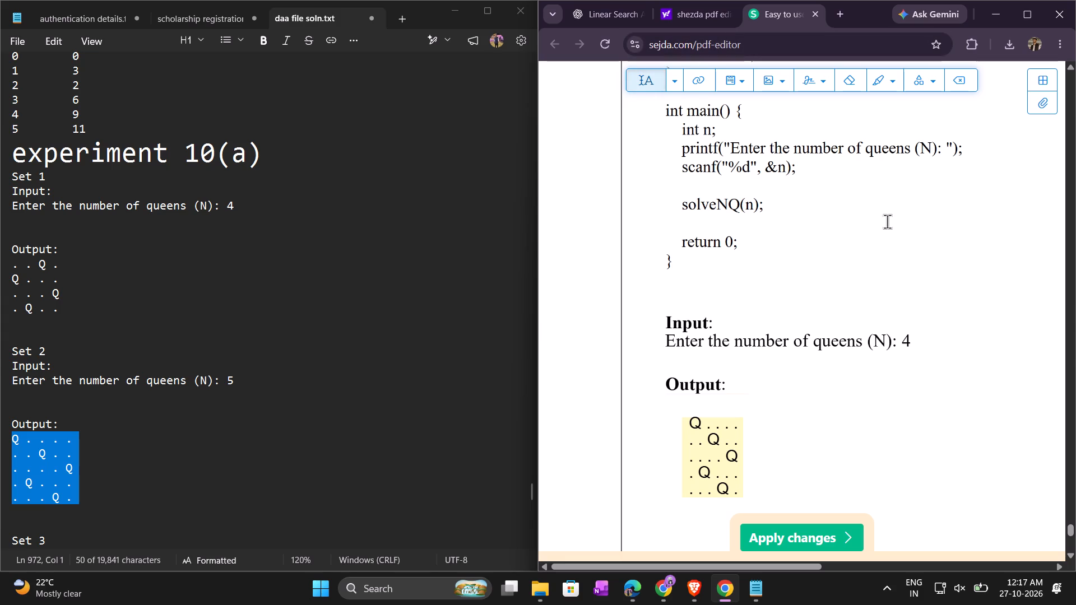
left_click(905, 336)
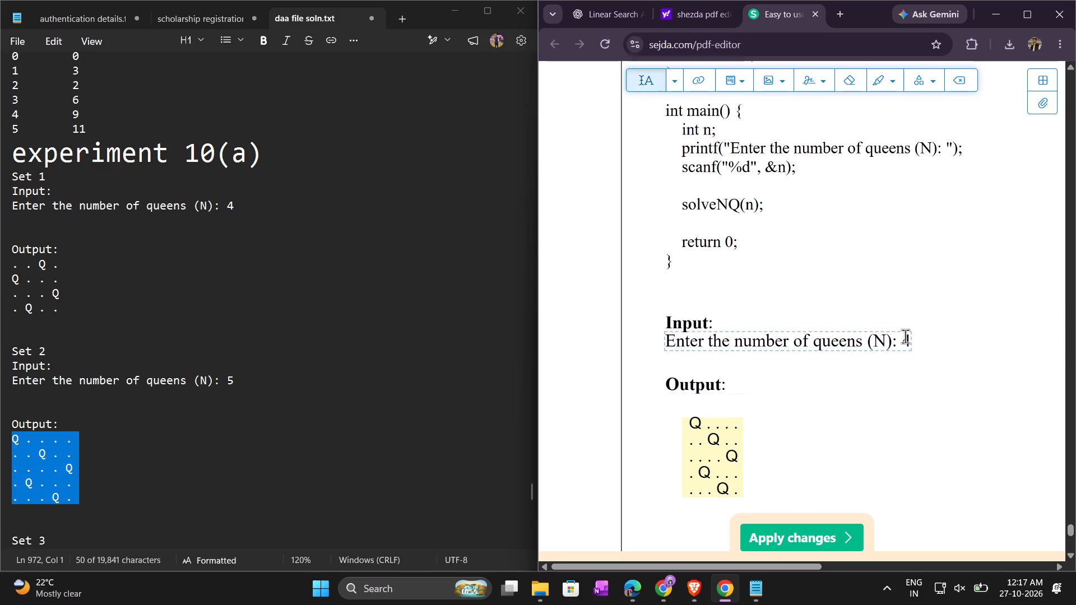
left_click(907, 338)
key("BackSpace")
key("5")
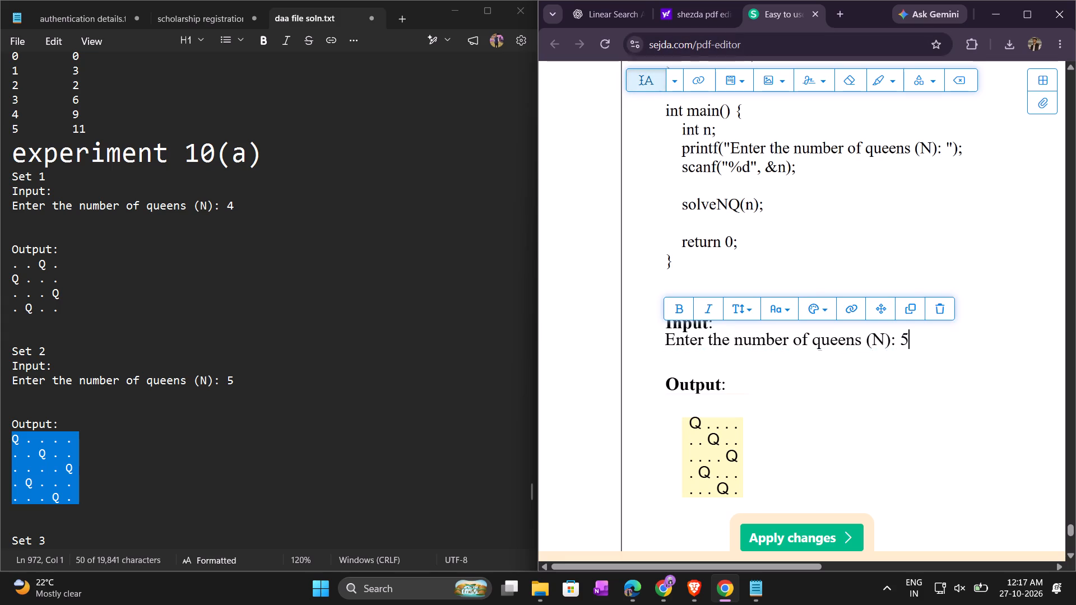
Go back to experiment 9(b) in the notes and the PDF, and compare the shortest-path input and output with the notes' sets.
scroll(738, 373, "up", 2)
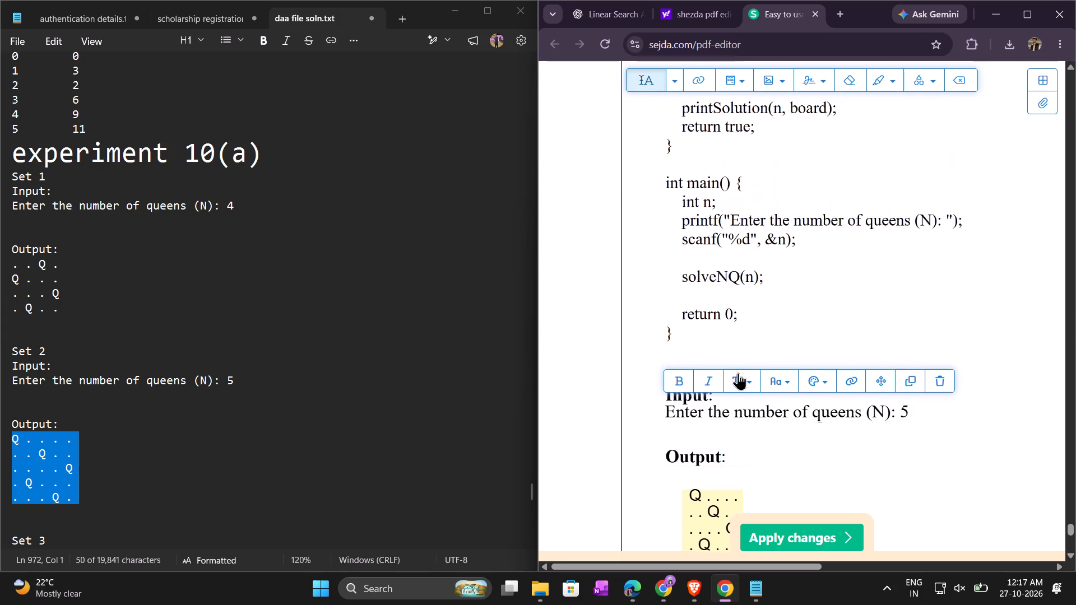
scroll(738, 373, "up", 6)
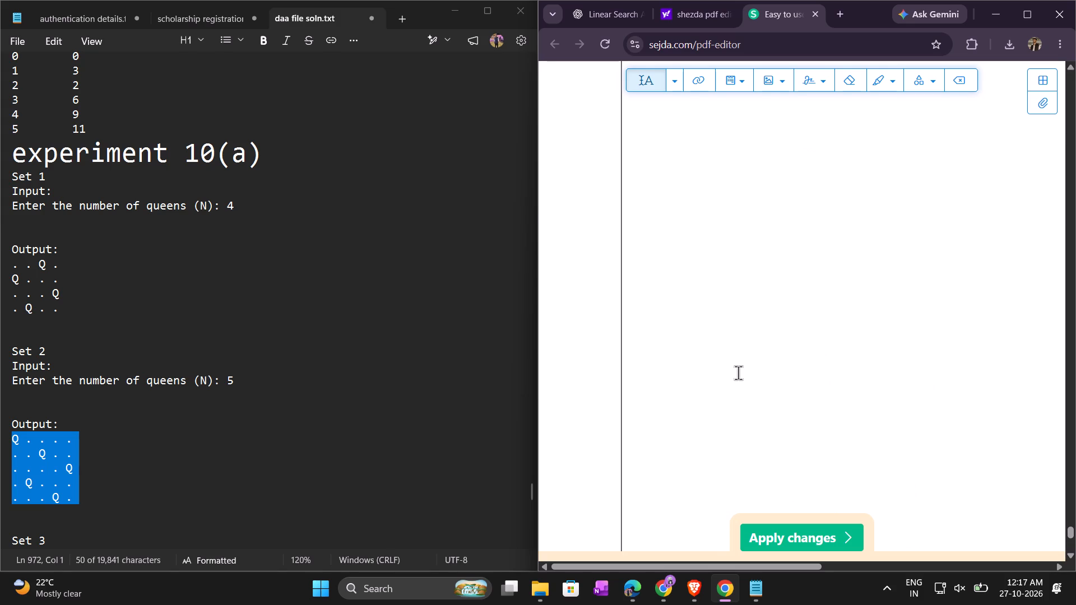
scroll(738, 373, "up", 6)
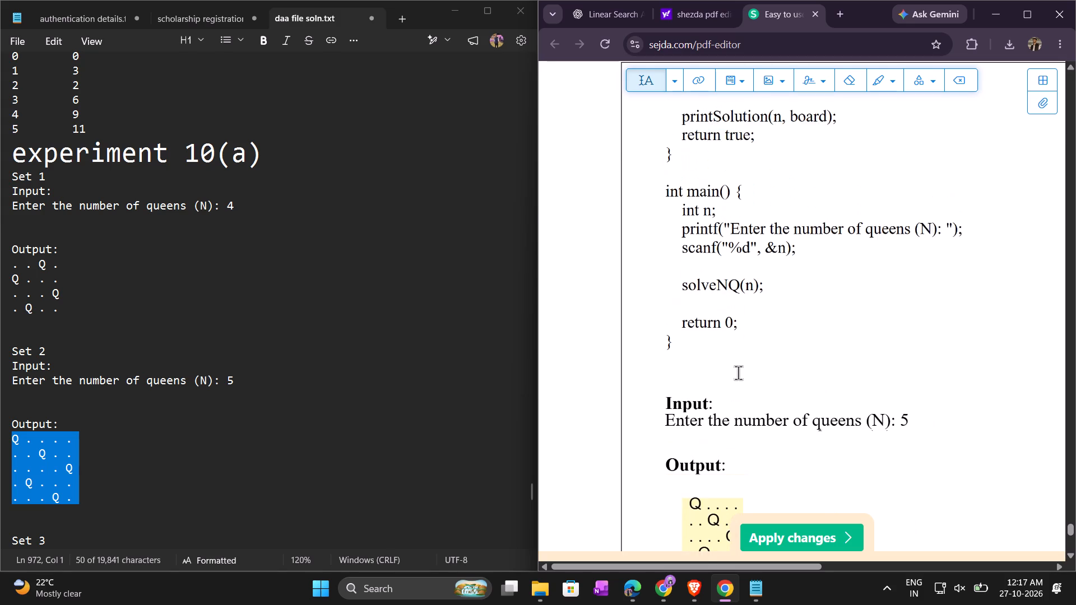
scroll(738, 373, "up", 6)
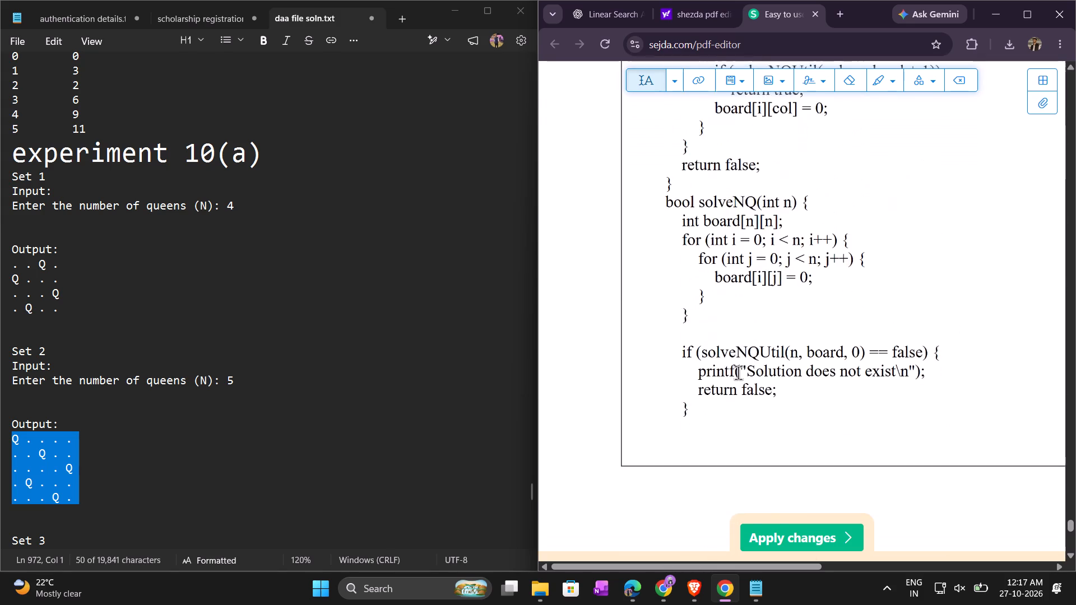
scroll(738, 373, "up", 5)
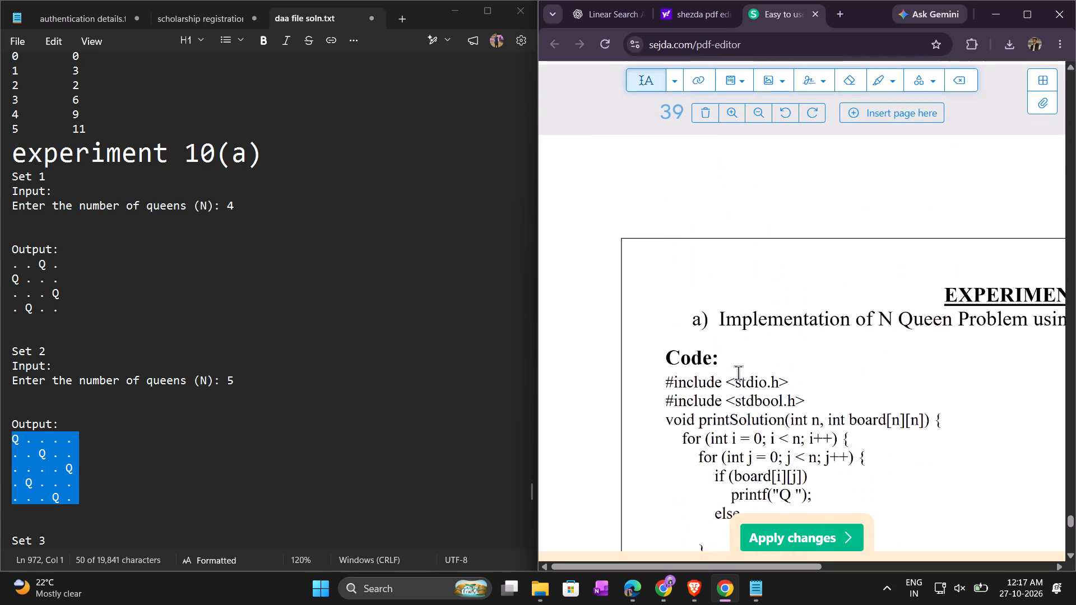
scroll(738, 373, "up", 2)
scroll(375, 432, "up", 1)
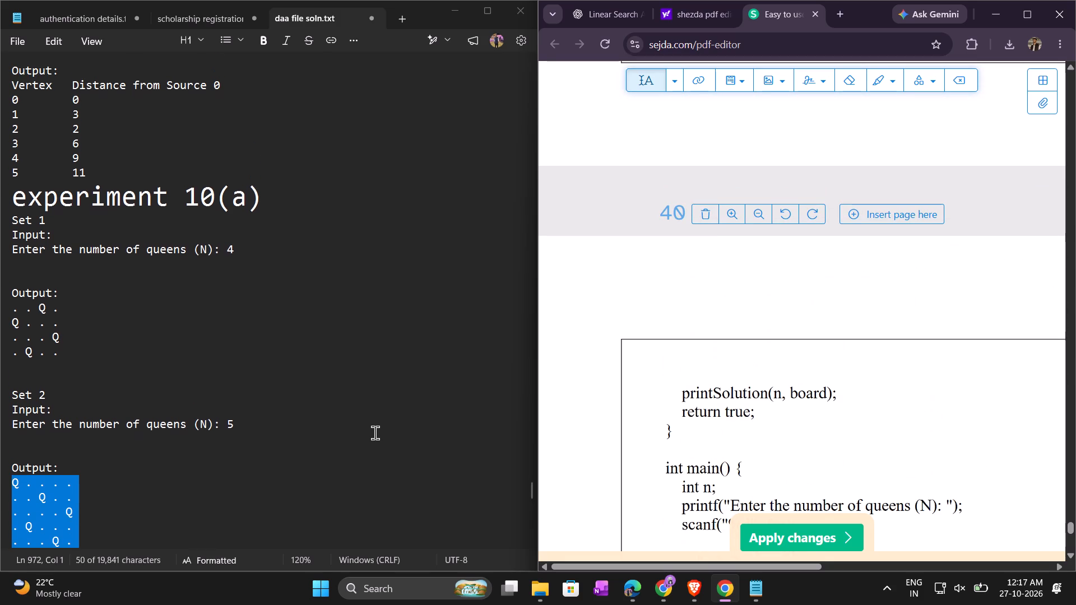
scroll(363, 374, "up", 1)
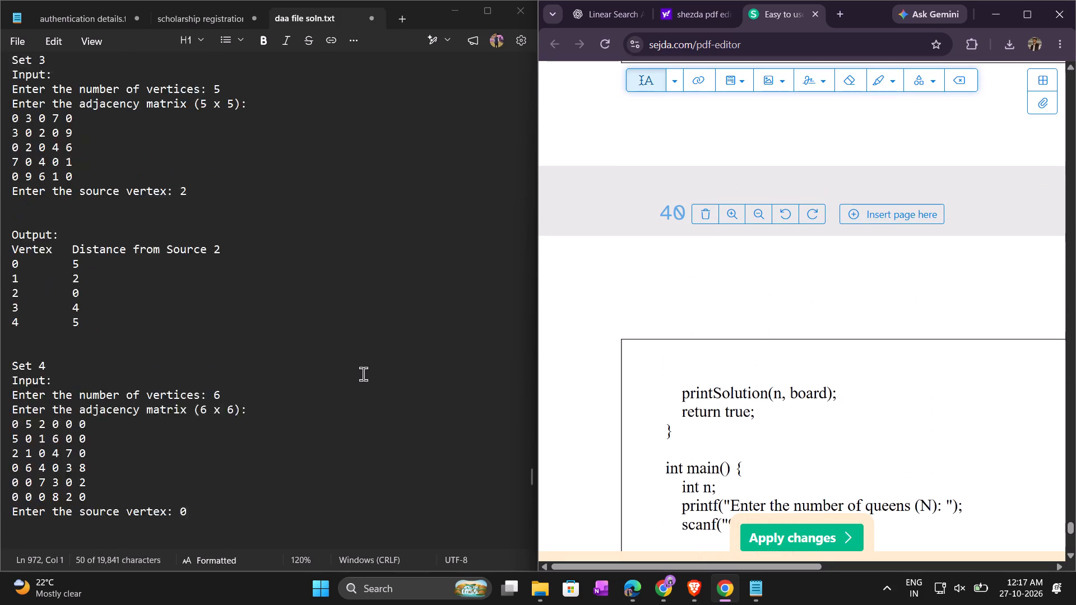
scroll(363, 374, "up", 2)
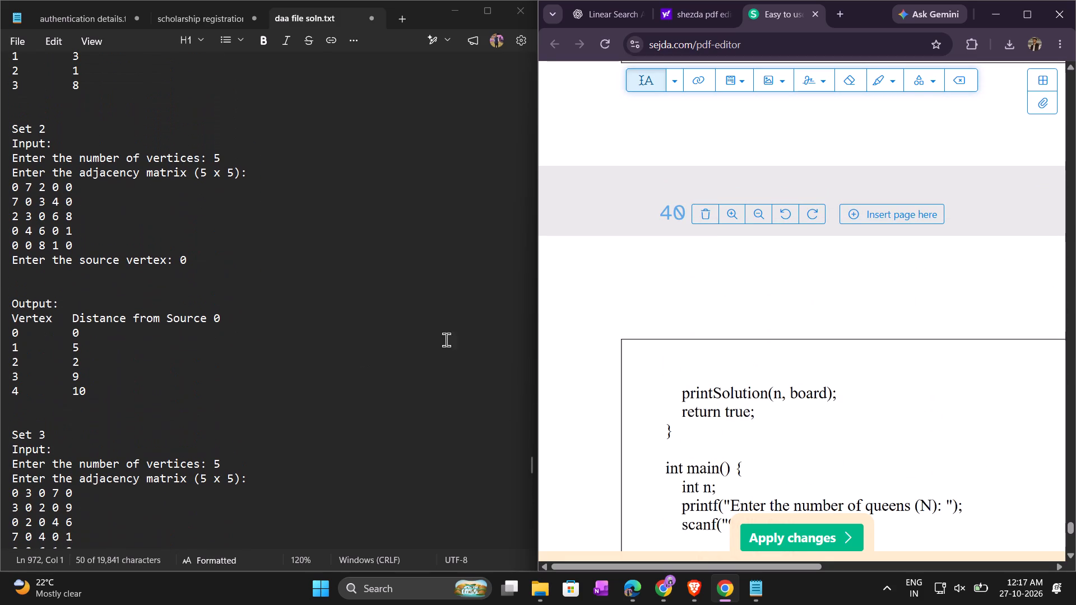
scroll(762, 282, "up", 7)
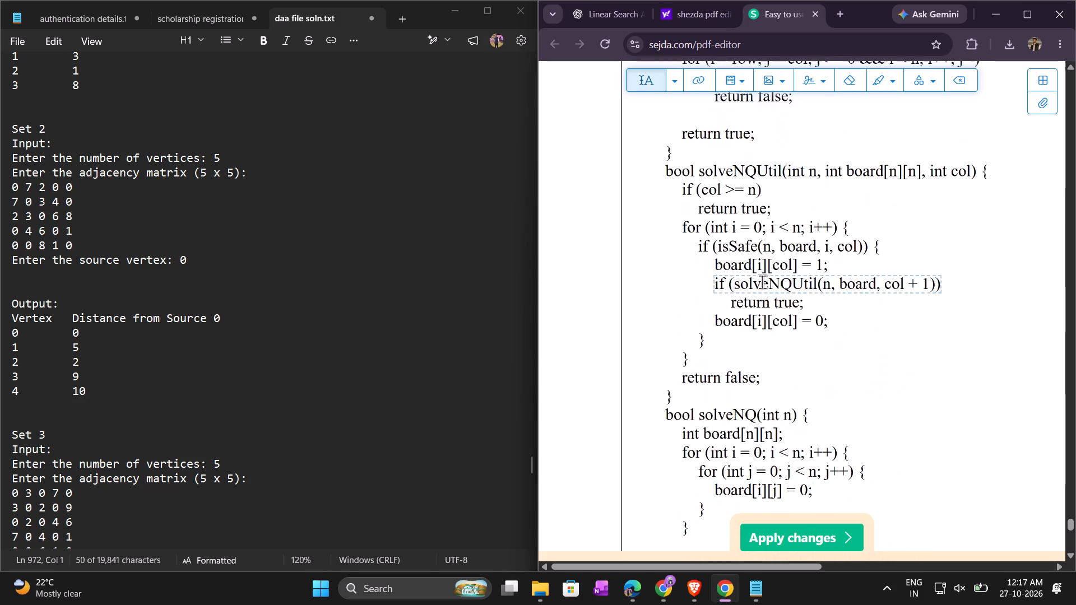
scroll(762, 282, "up", 8)
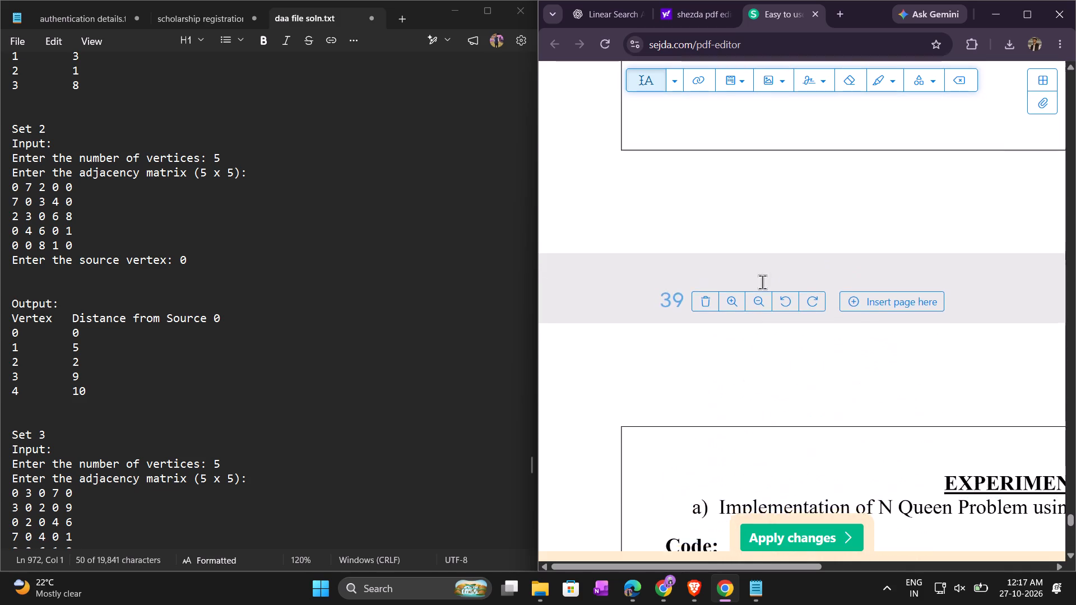
scroll(762, 282, "up", 5)
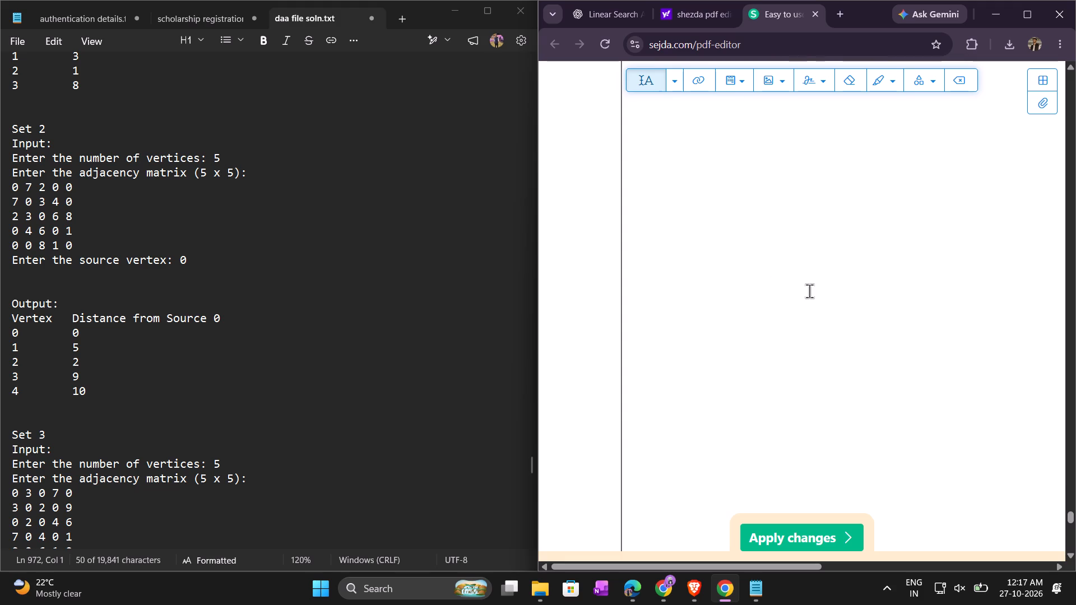
scroll(809, 291, "up", 6)
scroll(856, 436, "down", 3)
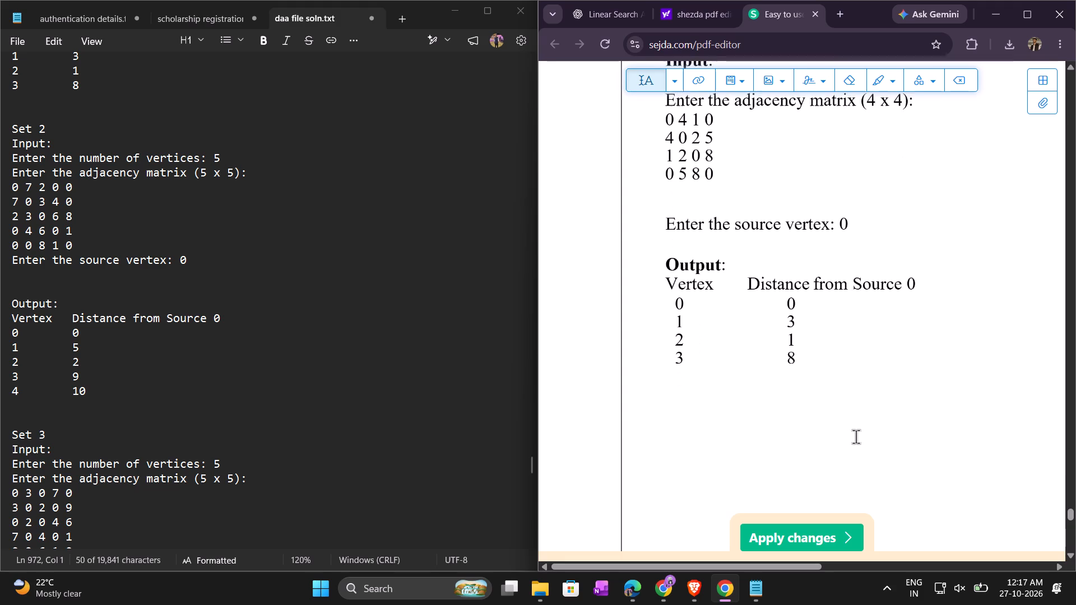
scroll(856, 436, "down", 8)
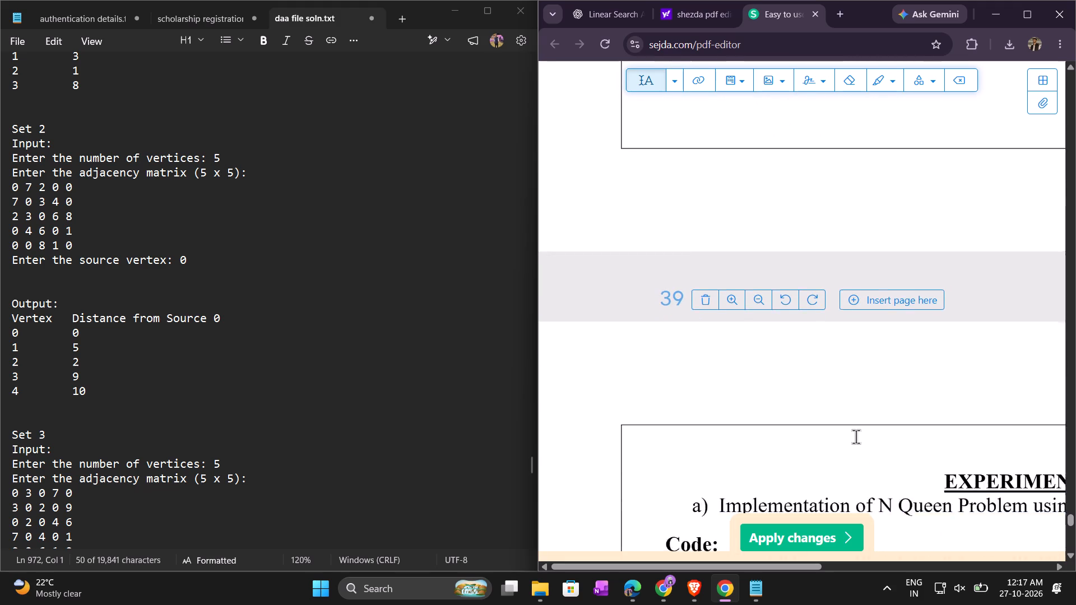
scroll(856, 436, "down", 2)
scroll(856, 436, "left", 1)
scroll(470, 502, "up", 1)
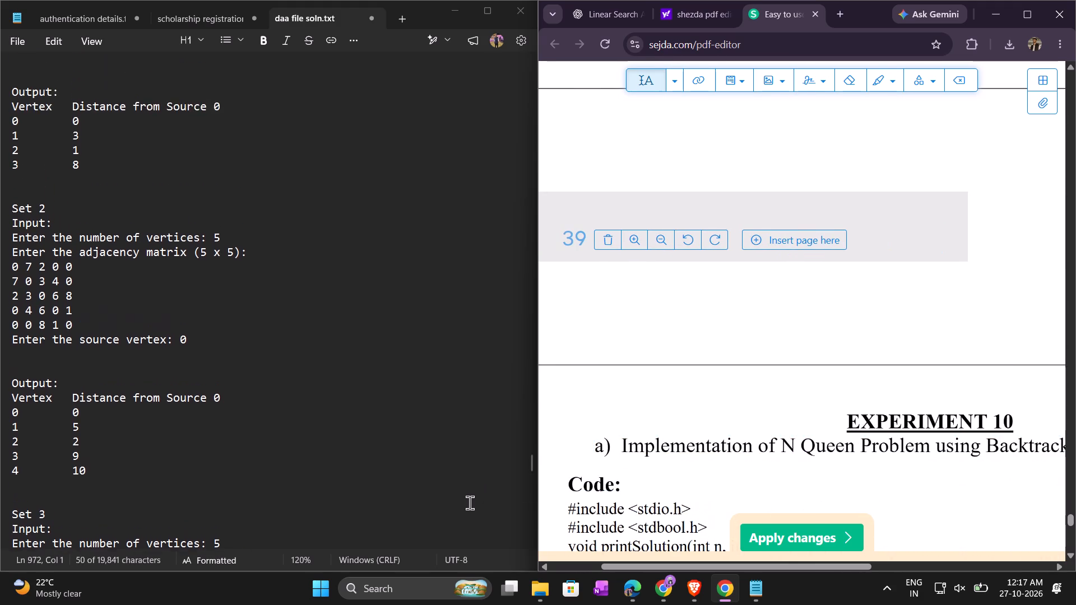
scroll(470, 502, "up", 2)
scroll(779, 300, "up", 7)
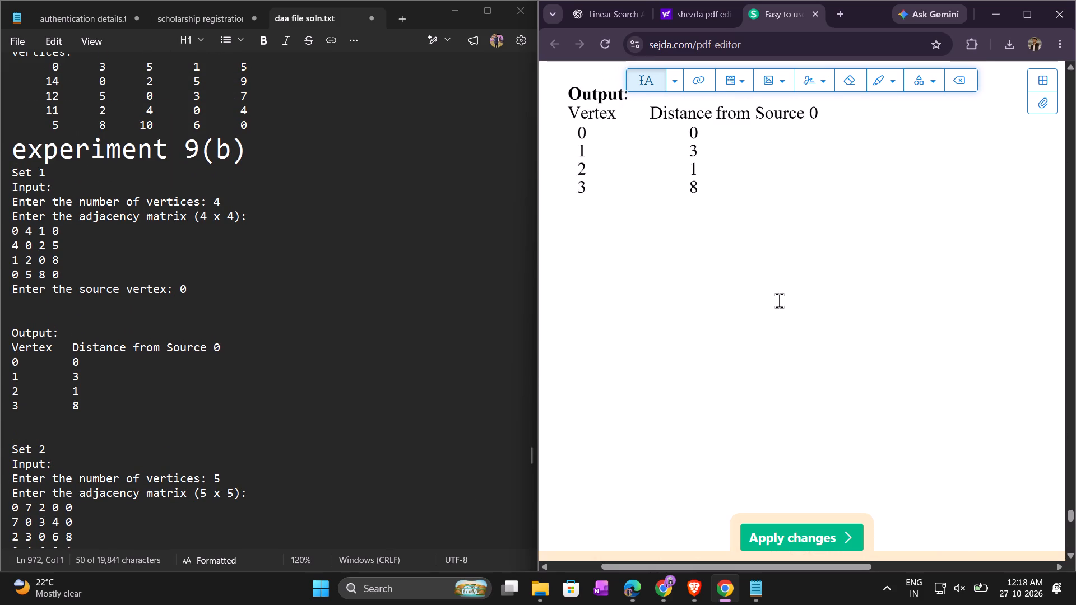
scroll(779, 300, "up", 6)
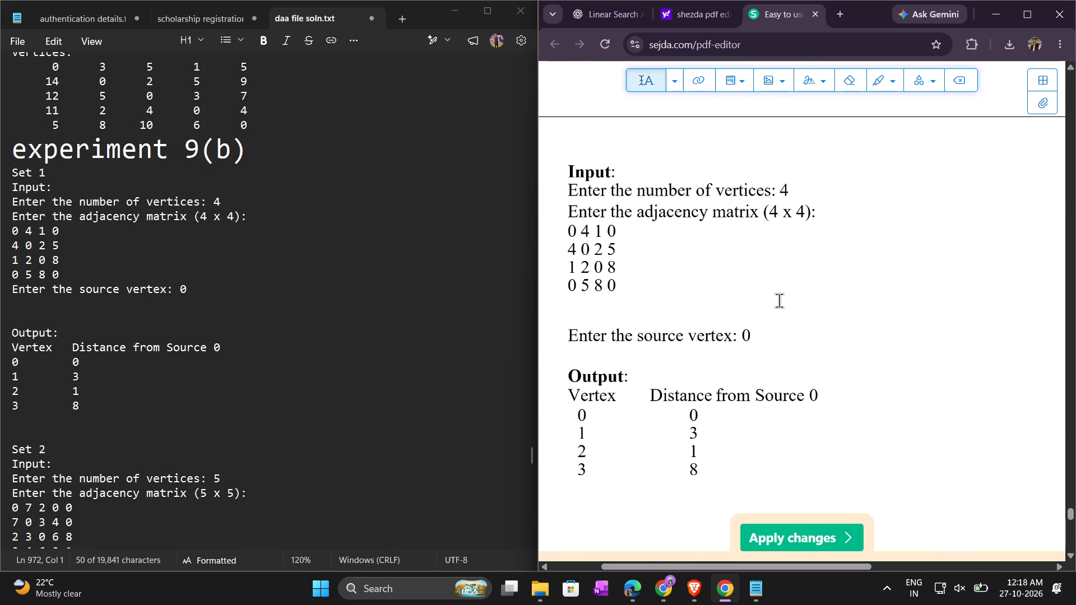
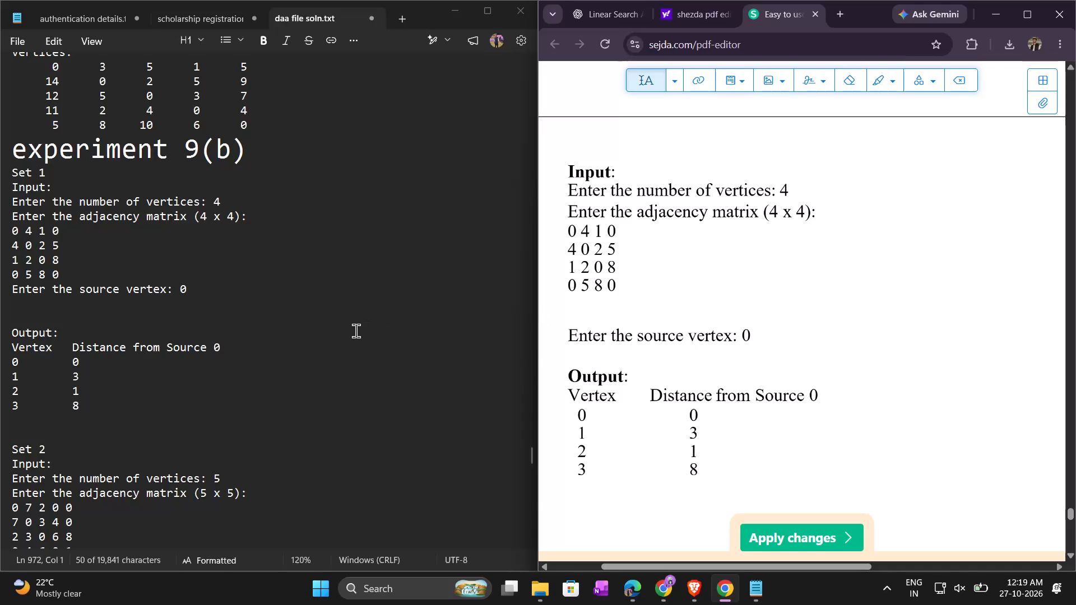
Using Set 2 of experiment 9(b) in the notes, set the PDF's number of vertices to 5.
scroll(170, 361, "down", 1)
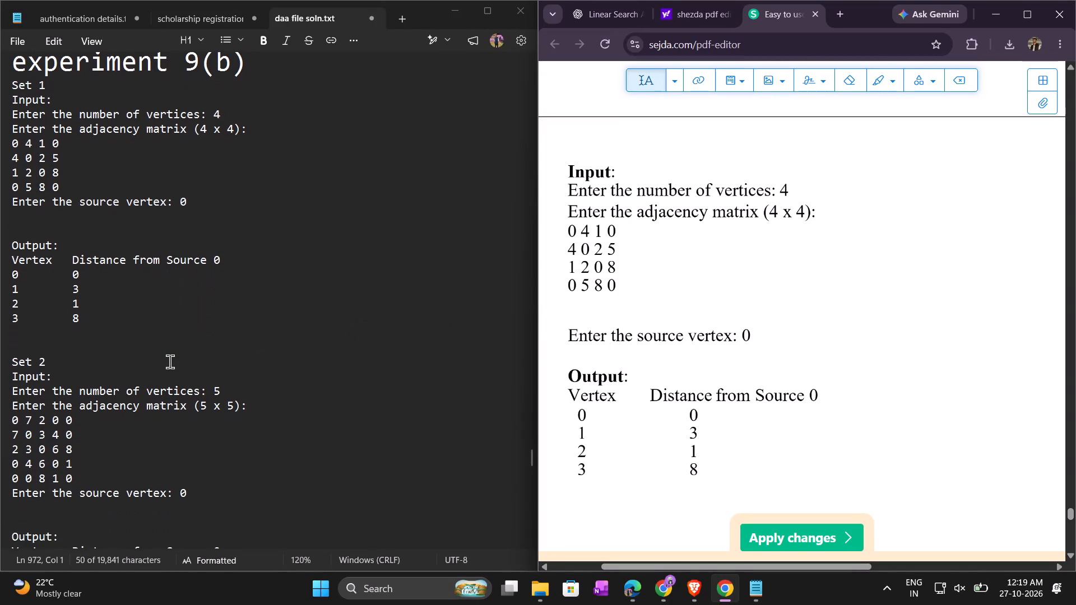
scroll(170, 361, "down", 1)
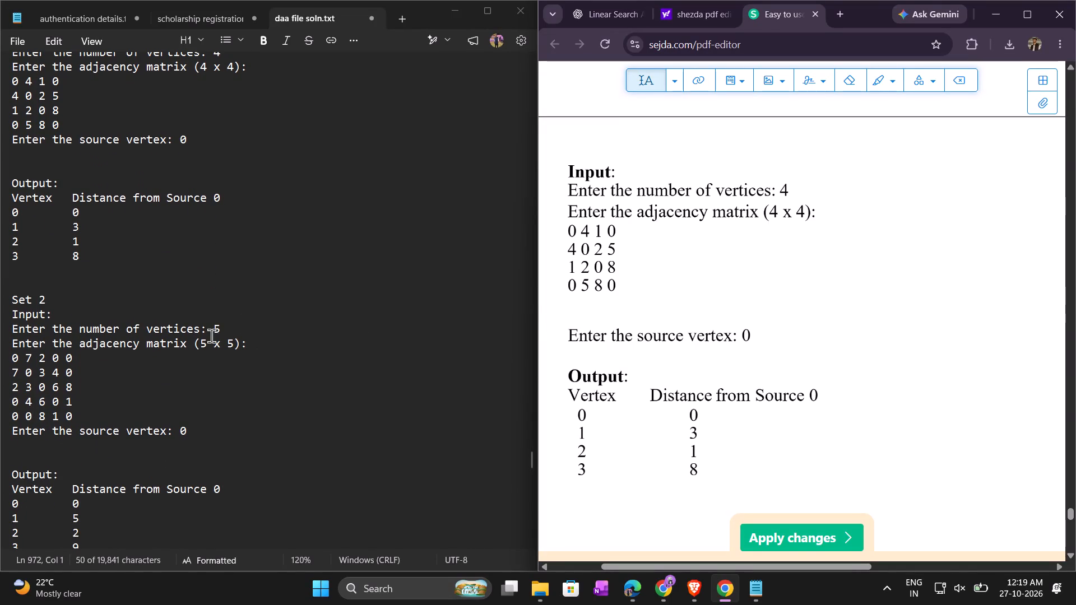
left_click_drag(211, 327, 221, 328)
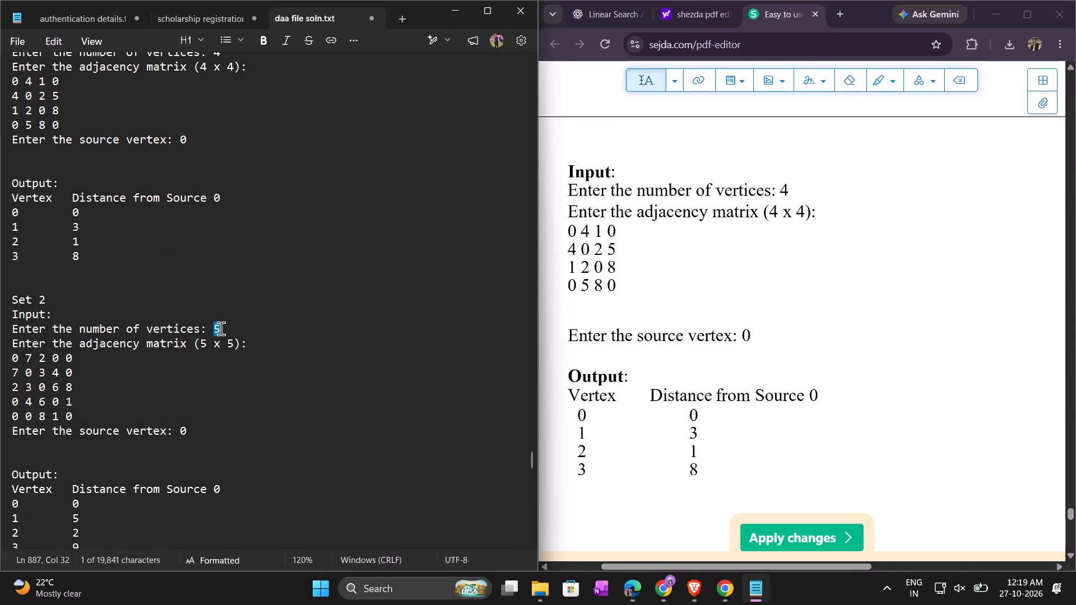
left_click(791, 191)
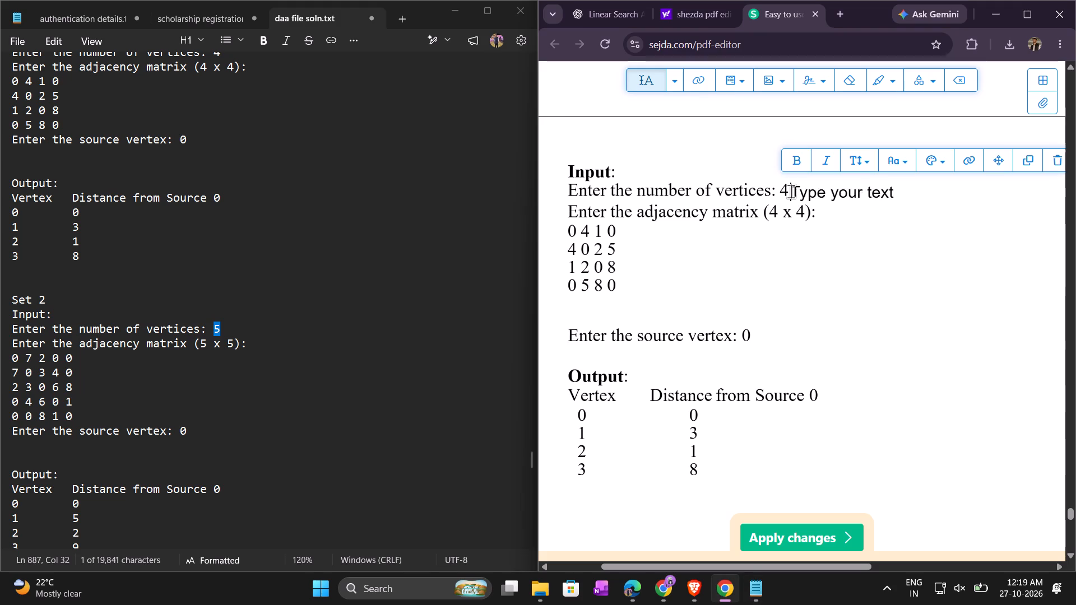
key("BackSpace")
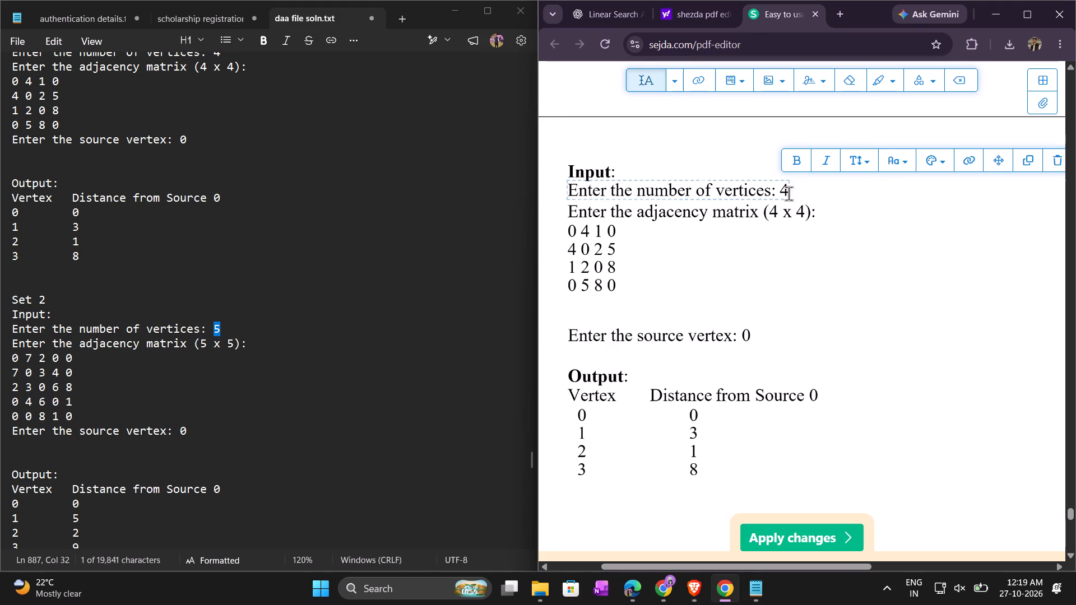
double_click(786, 190)
key("BackSpace")
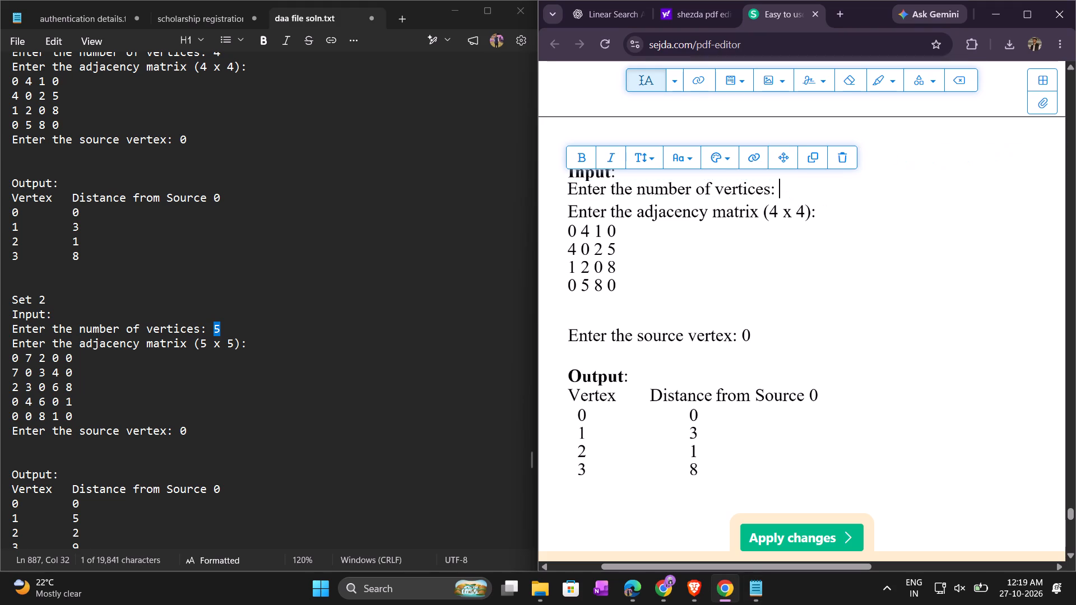
key("5")
Change the matrix size in the PDF's "Enter the adjacency matrix" line to (5 x 5).
left_click(805, 207)
left_click(805, 207)
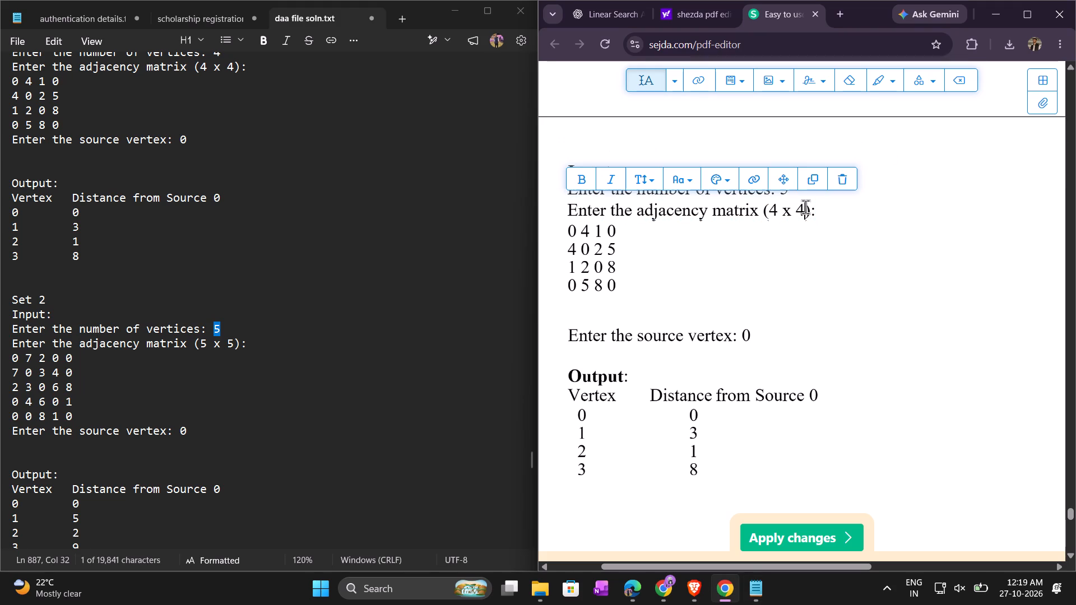
key("BackSpace")
key("5")
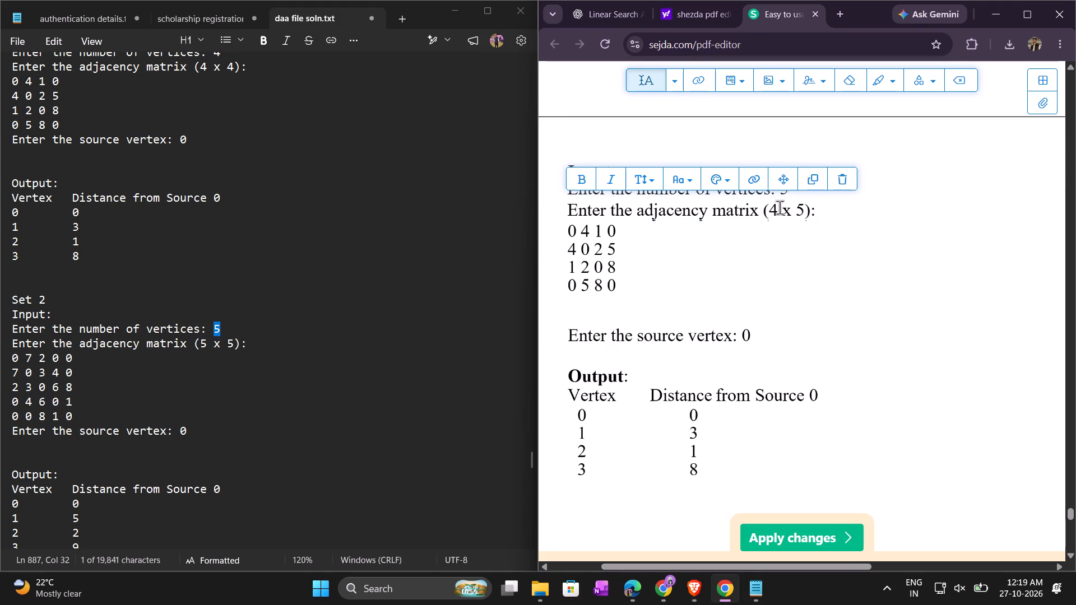
left_click(777, 210)
key("BackSpace")
key("5")
Replace the PDF's four adjacency matrix rows with the five rows copied from Set 2 of the notes, 0 7 2 0 0 through 0 0 8 1 0.
left_click_drag(80, 411, 22, 386)
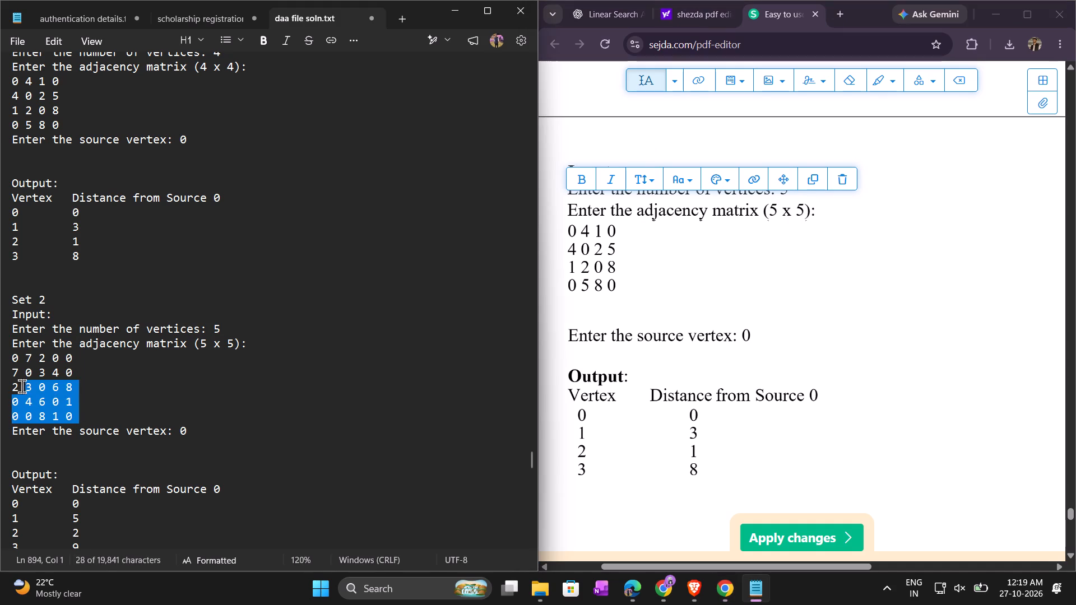
left_click_drag(22, 386, 6, 365)
key("ctrl+c")
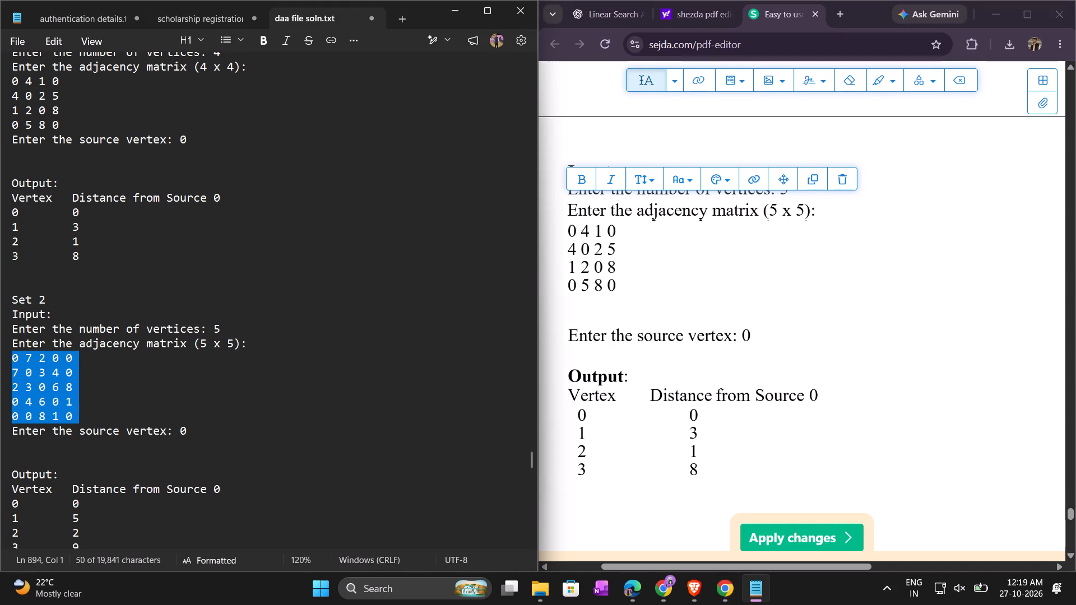
scroll(131, 417, "down", 1)
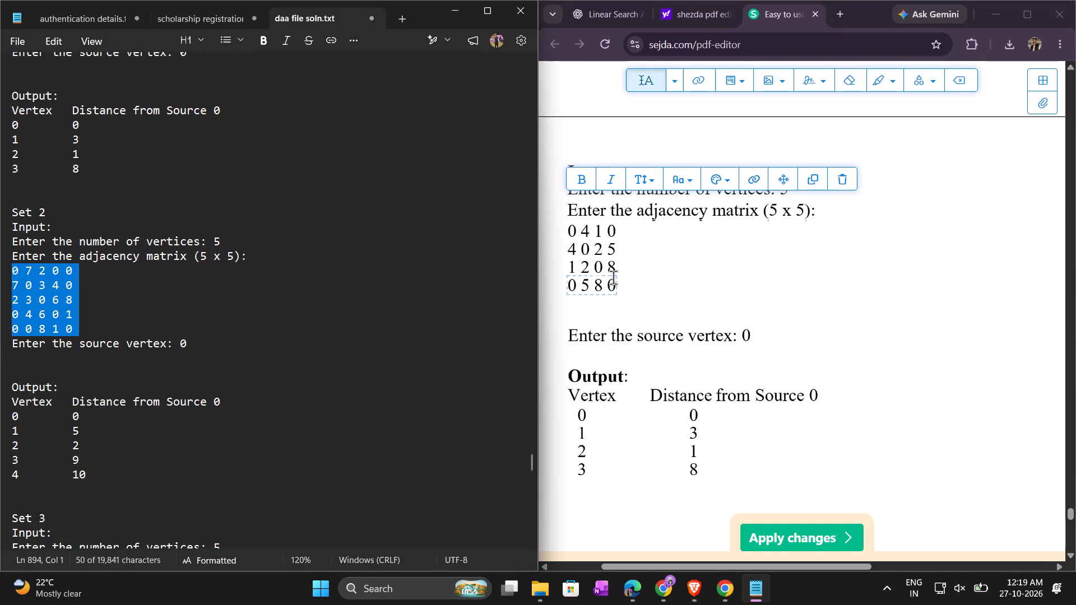
left_click(613, 280)
key("ctrl+a")
key("BackSpace")
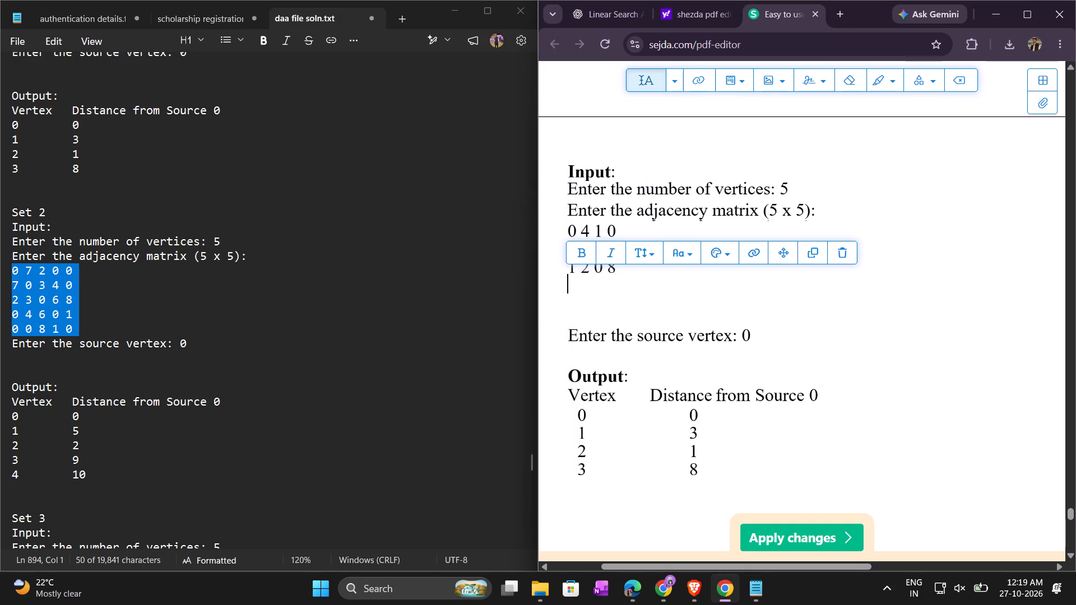
left_click(602, 273)
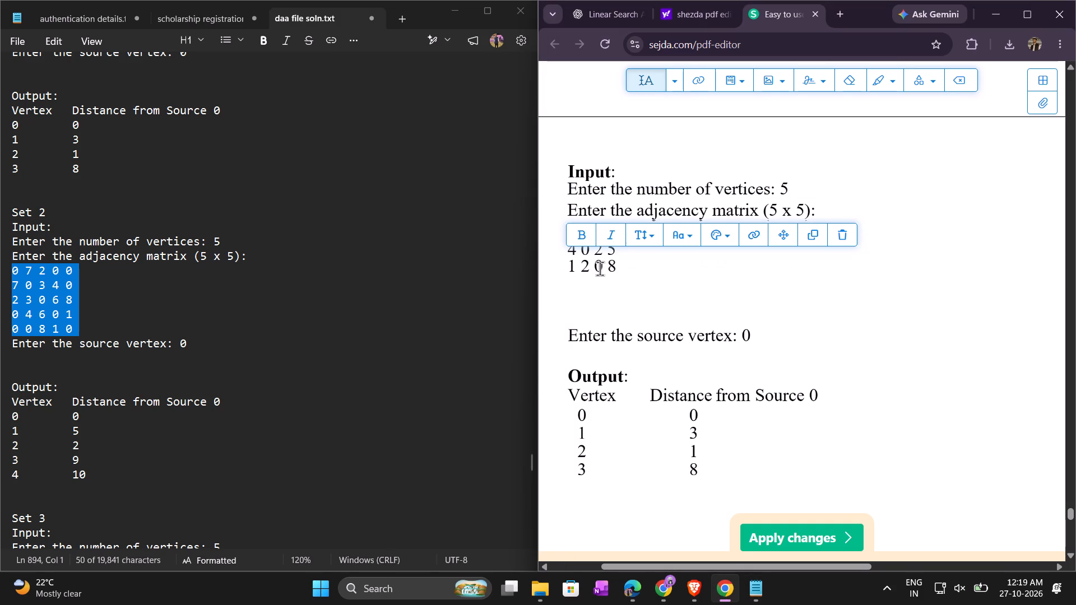
key("ctrl+a")
key("BackSpace")
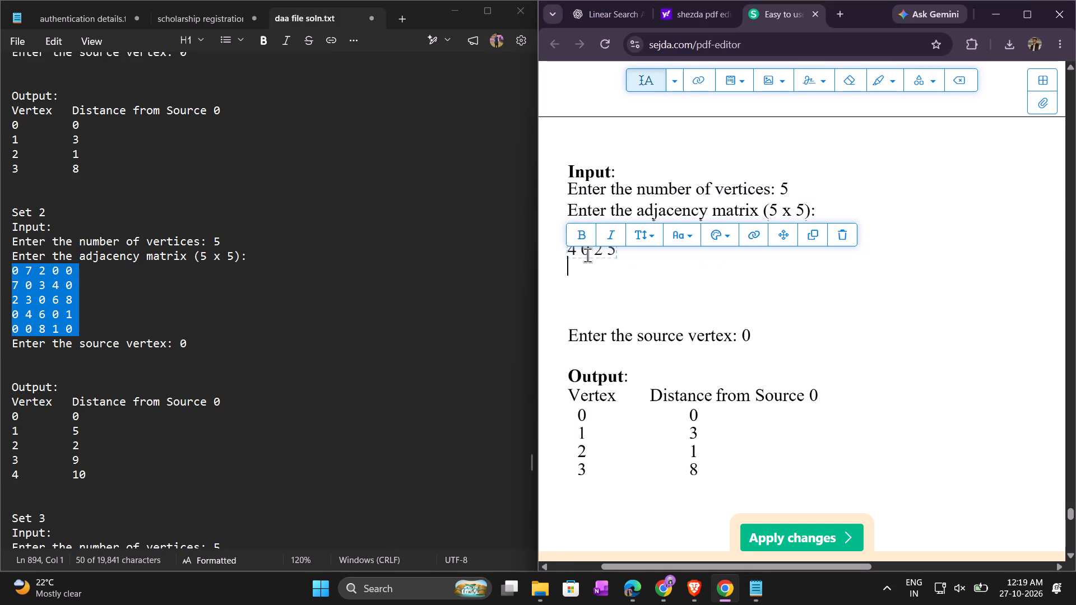
left_click(587, 255)
key("ctrl+a")
key("BackSpace")
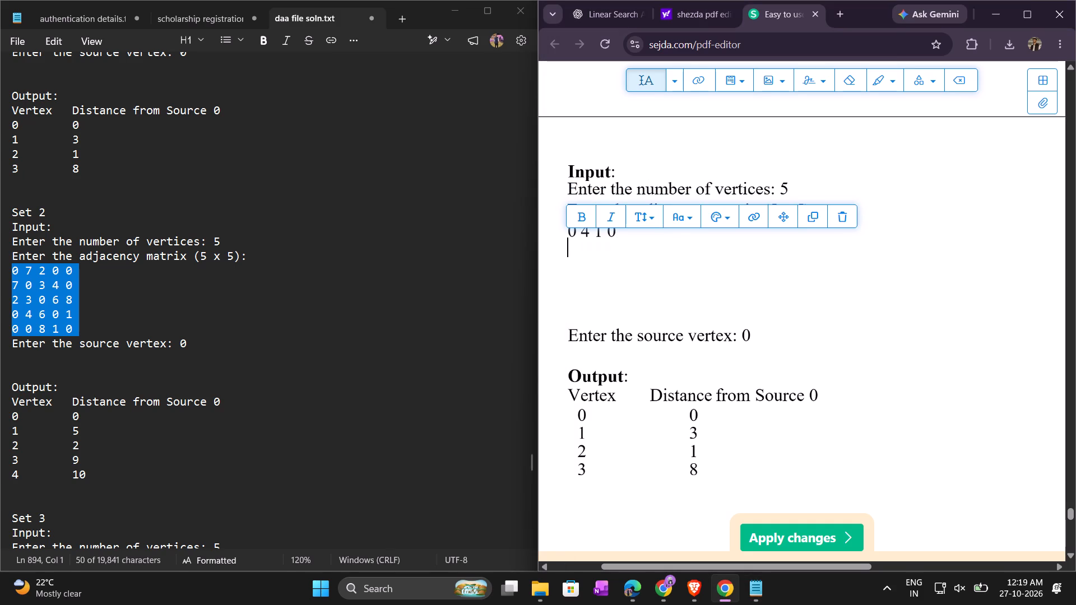
left_click(583, 231)
key("ctrl+a")
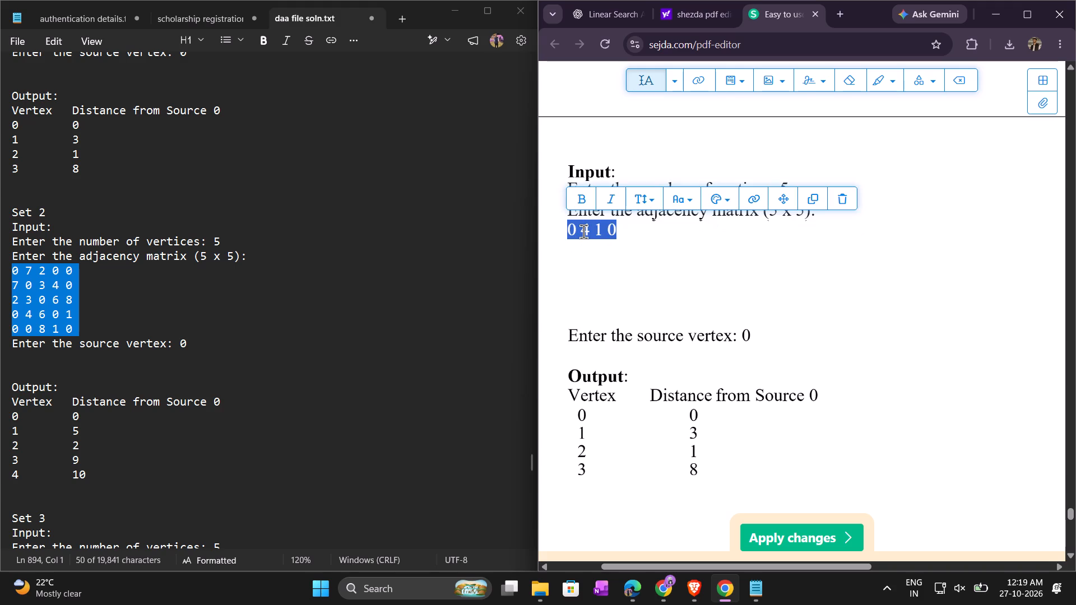
key("ctrl+v")
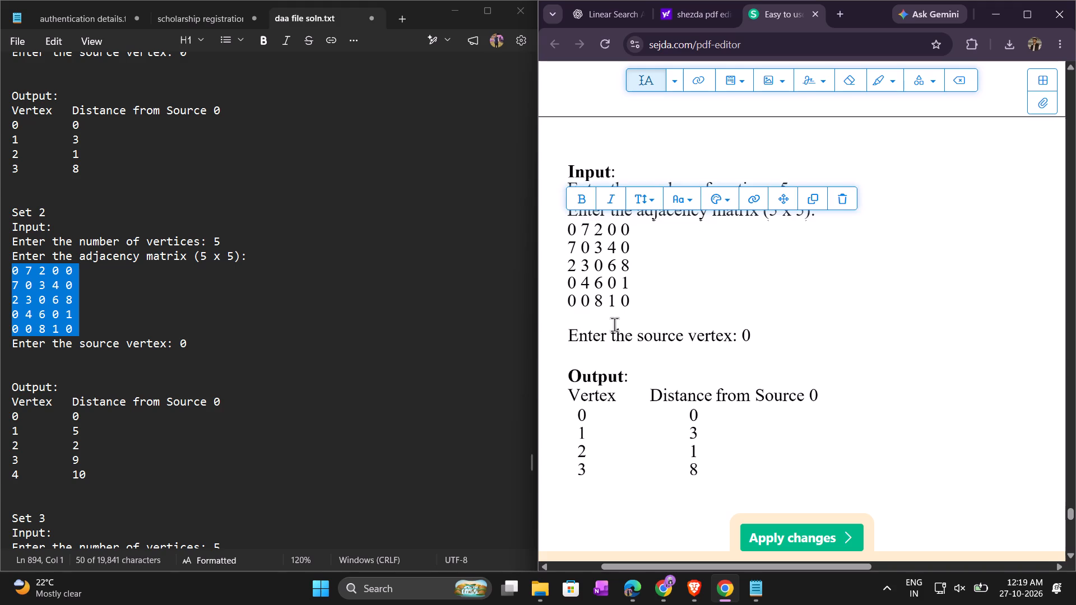
Replace the PDF's output rows with Set 2's copied vertex and distance rows for vertices 0 to 4 (distances 0, 5, 2, 9, 10).
left_click(98, 480)
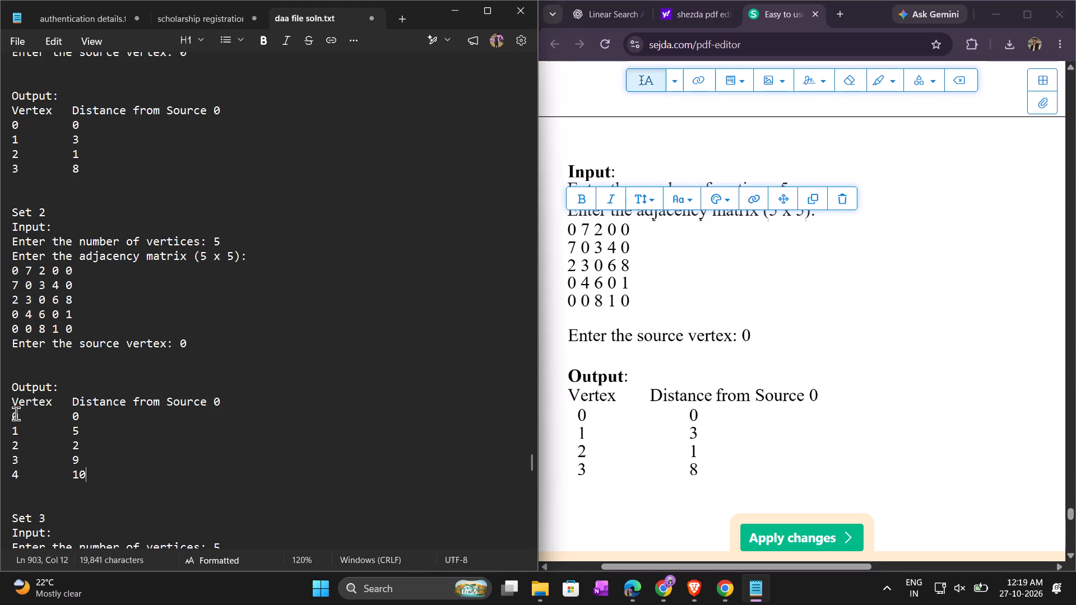
left_click_drag(12, 414, 99, 472)
key("ctrl+c")
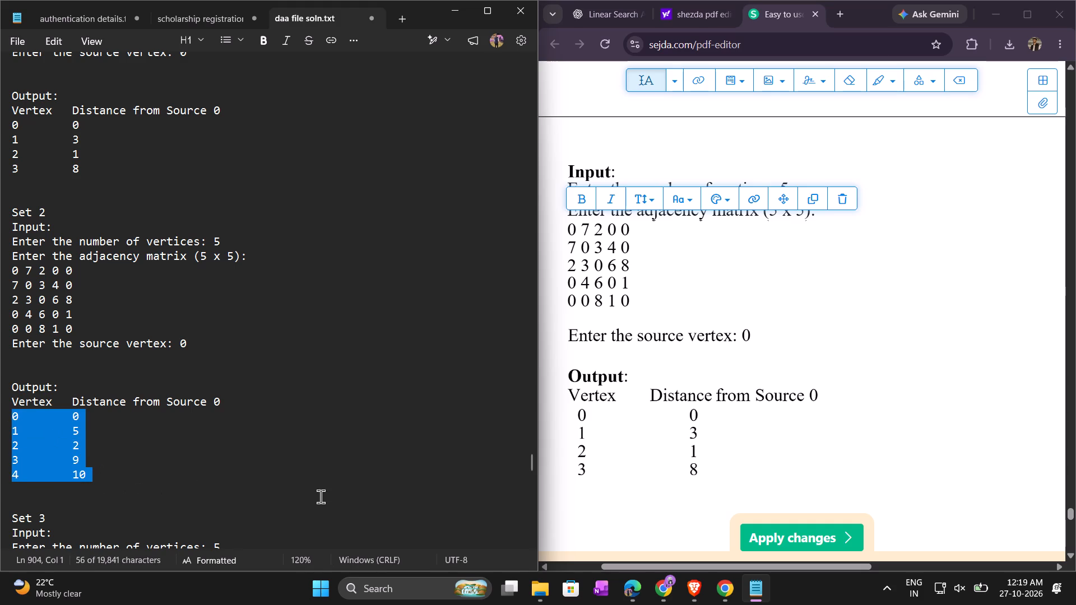
left_click(604, 474)
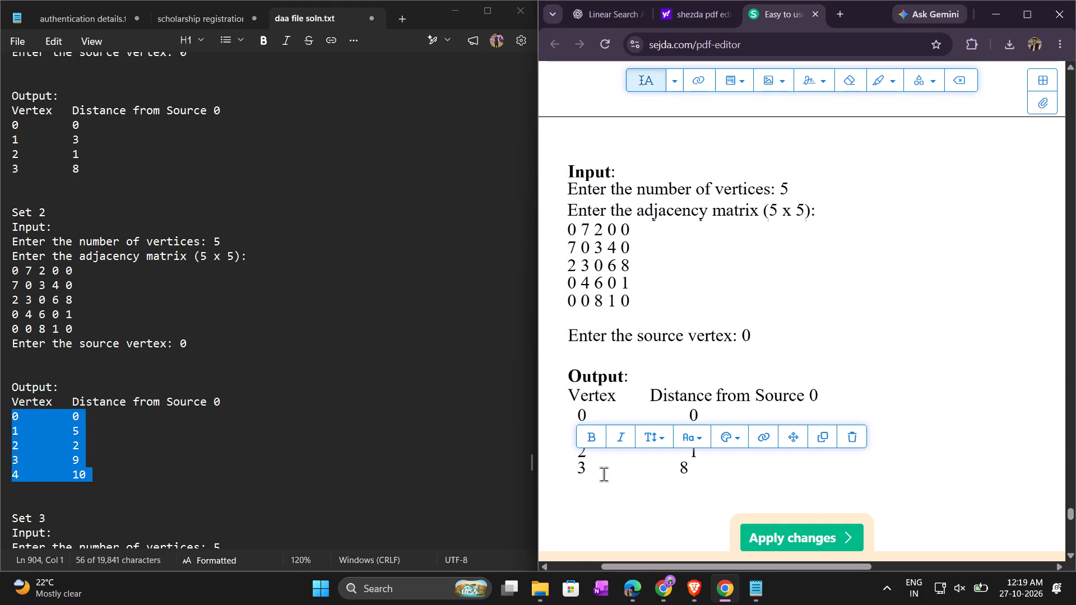
key("ctrl+a")
key("BackSpace")
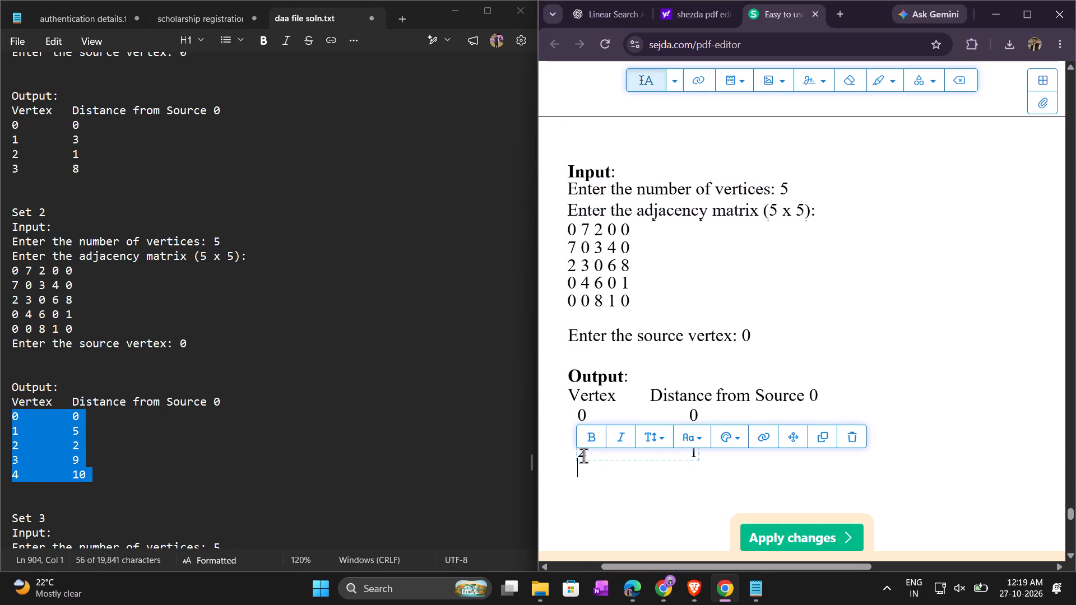
left_click(583, 455)
key("ctrl+a")
key("BackSpace")
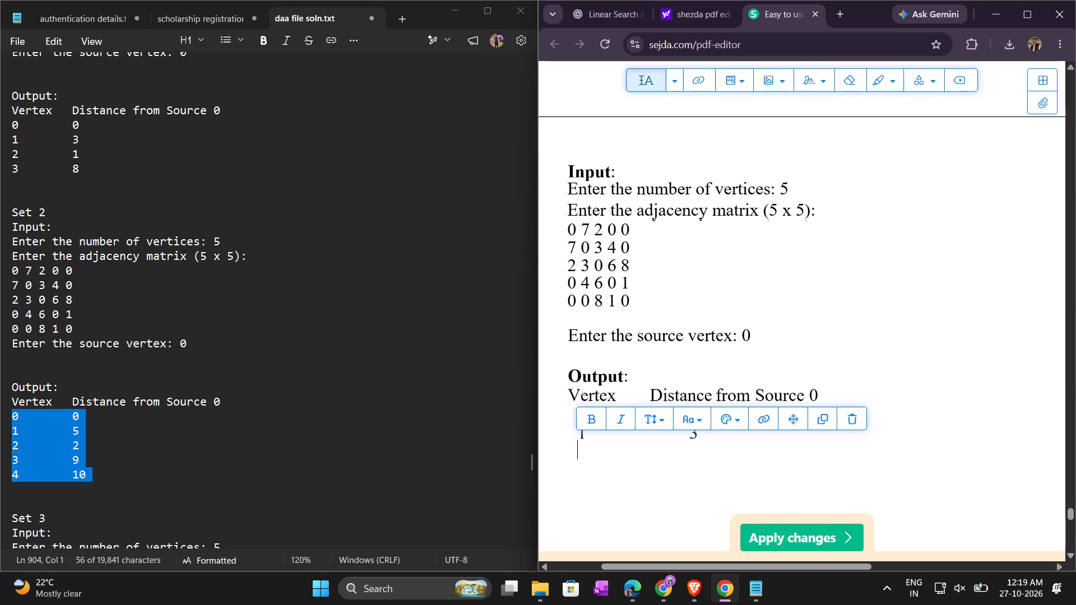
left_click(584, 437)
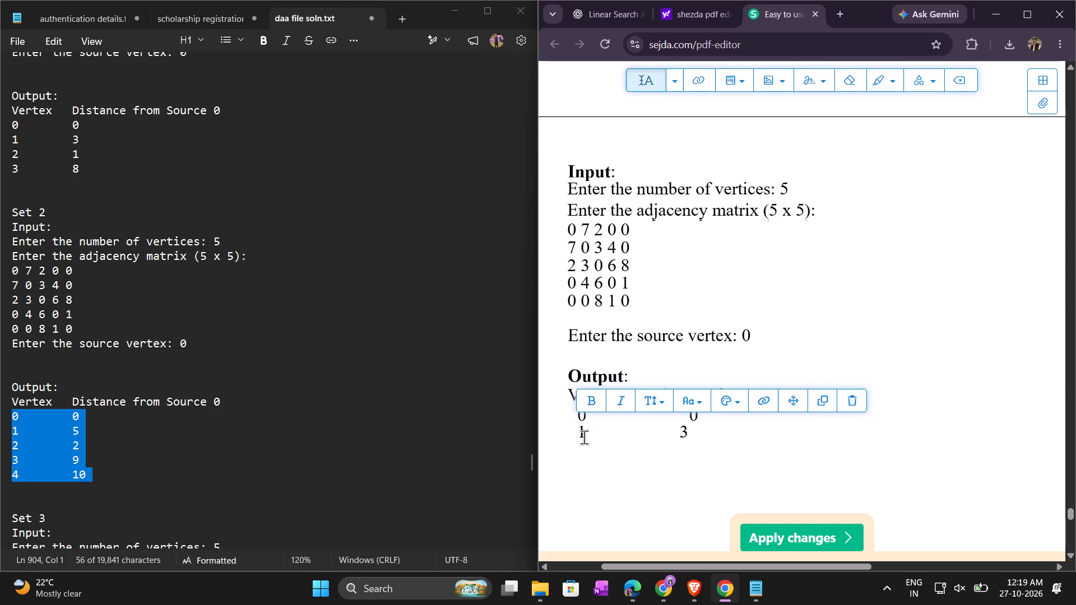
key("ctrl+a")
key("BackSpace")
left_click(587, 416)
key("ctrl+a")
key("ctrl+v")
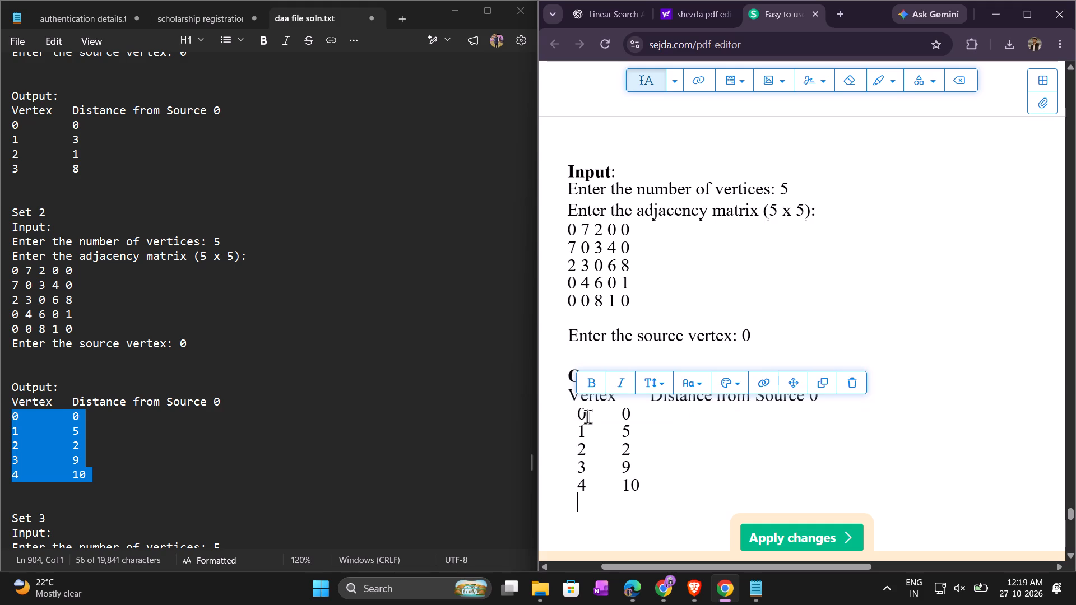
Insert ten spaces before the distance value in the vertex 0 output row to move it under the distance heading.
left_click(607, 418)
key("space")
key("space")
key("space")
key("space")
key("space")
key("space")
key("space")
key("space")
key("space")
key("space")
Copy the added blank spacing from the vertex 0 row into the rows for vertices 1 to 4, before their distance values.
left_click_drag(647, 411, 598, 410)
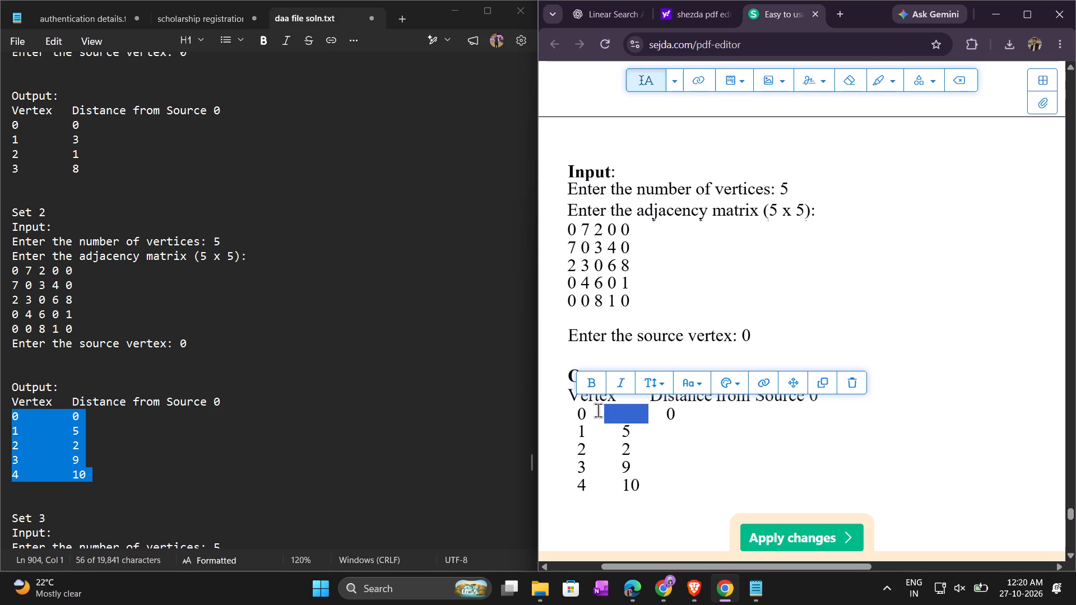
key("ctrl+c")
left_click(607, 440)
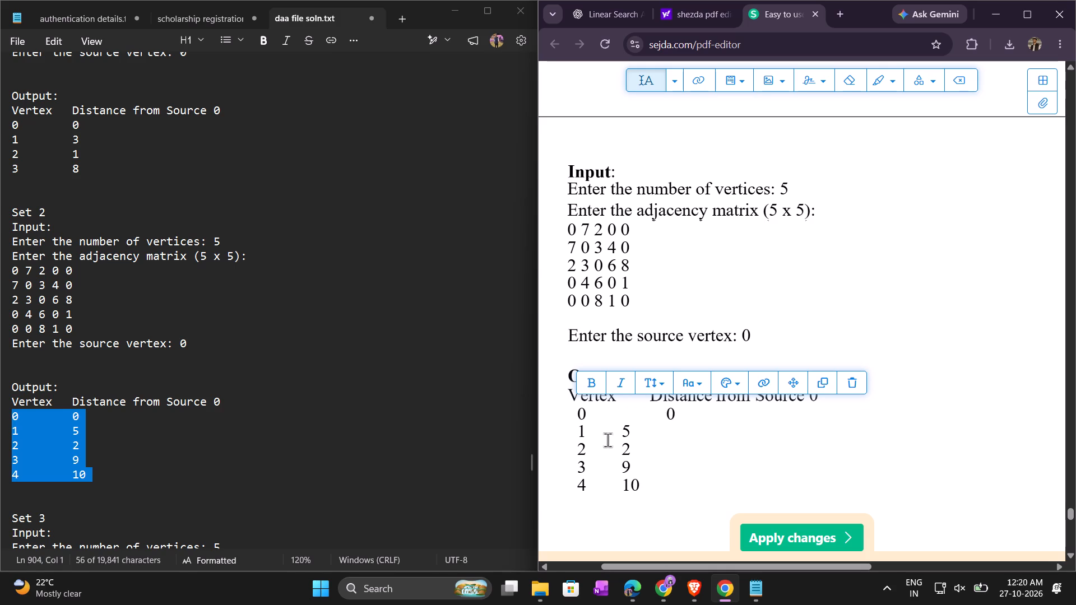
key("ctrl+v")
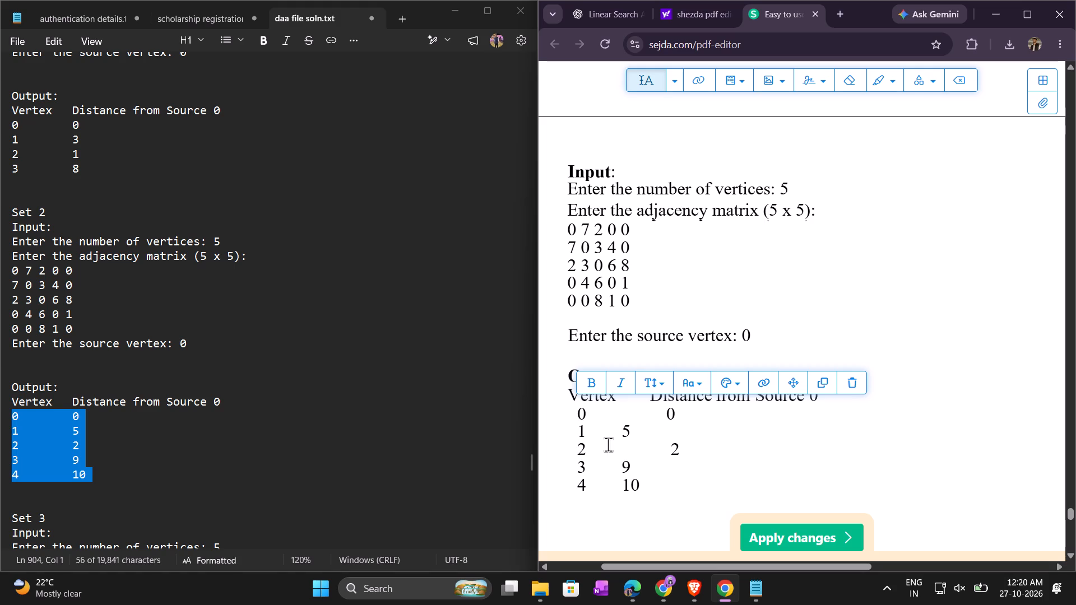
left_click(611, 431)
key("ctrl+v")
left_click(616, 464)
key("ctrl+v")
left_click(619, 485)
key("ctrl+v")
Add one more space before the vertex 0 row's distance to align it with the distances below.
left_click(666, 411)
key("space")
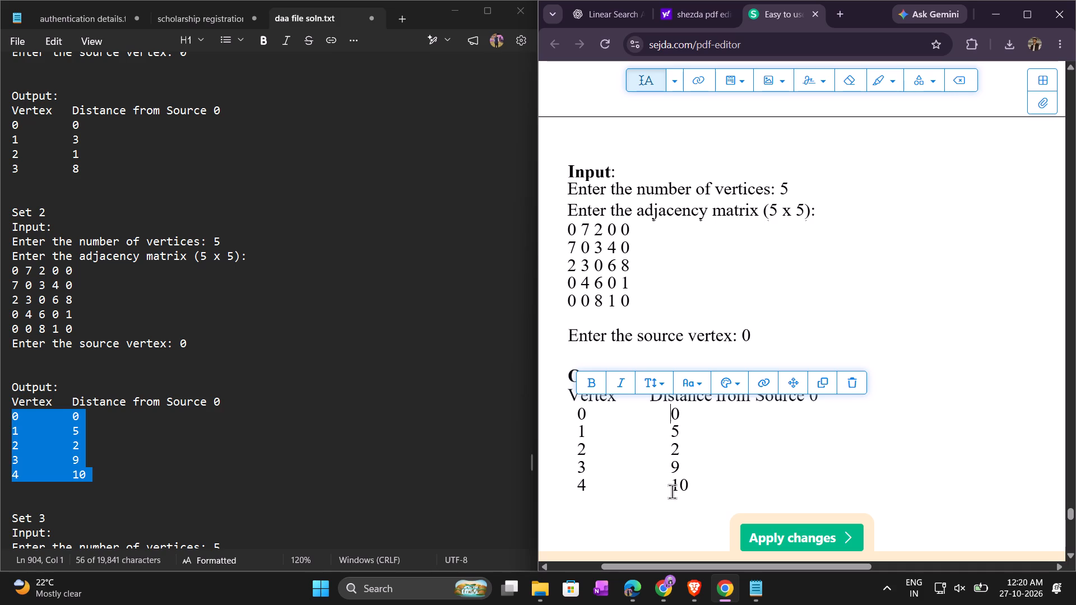
Look over the updated vertex distances in the PDF and locate the all-pairs shortest-distance sample there and in the notes.
scroll(718, 467, "up", 2)
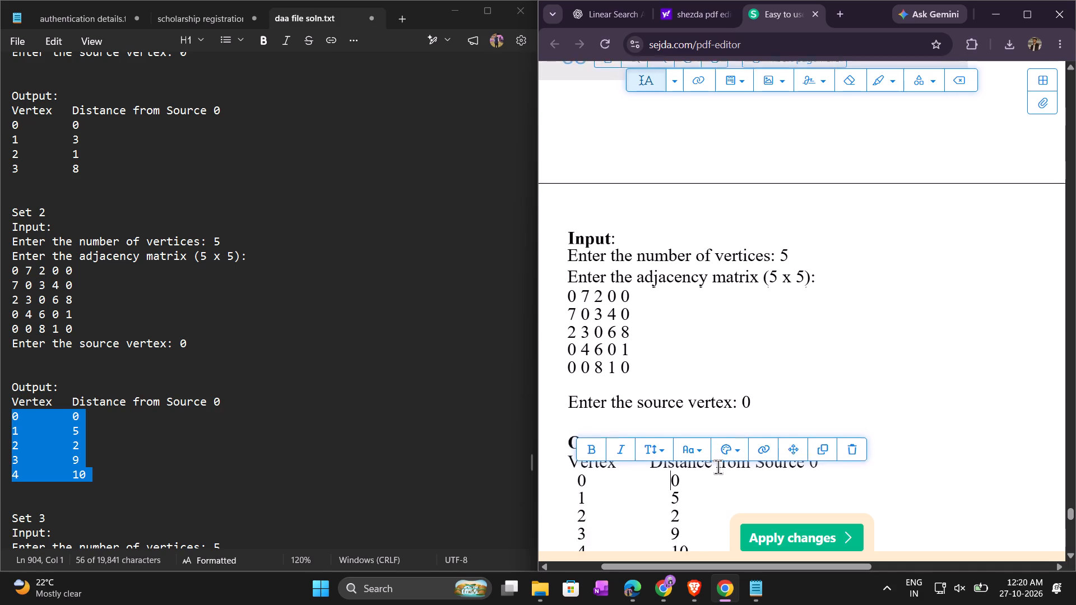
scroll(718, 467, "up", 6)
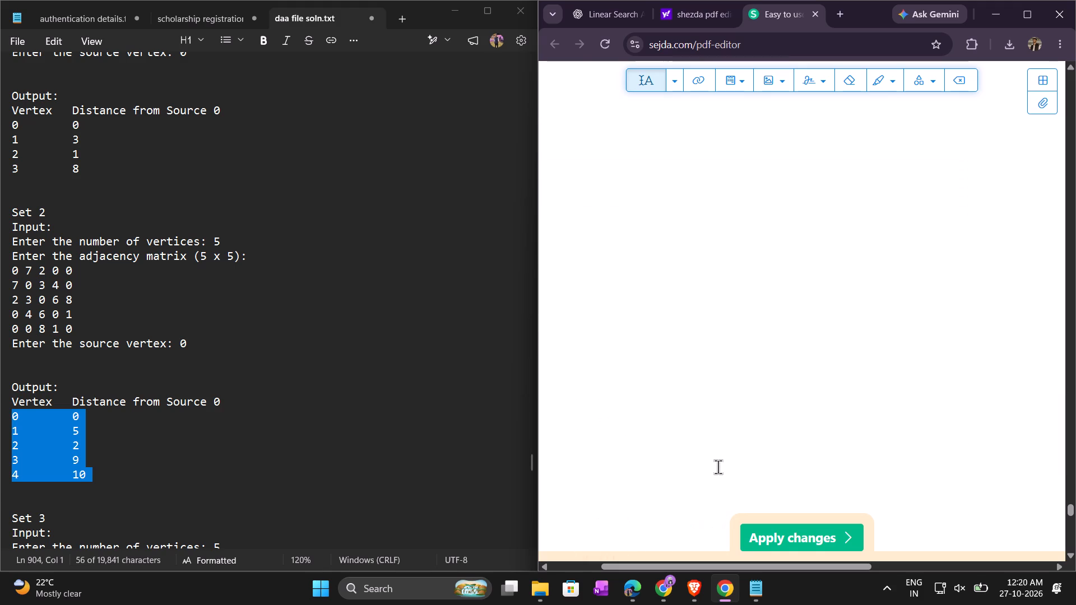
scroll(718, 467, "up", 5)
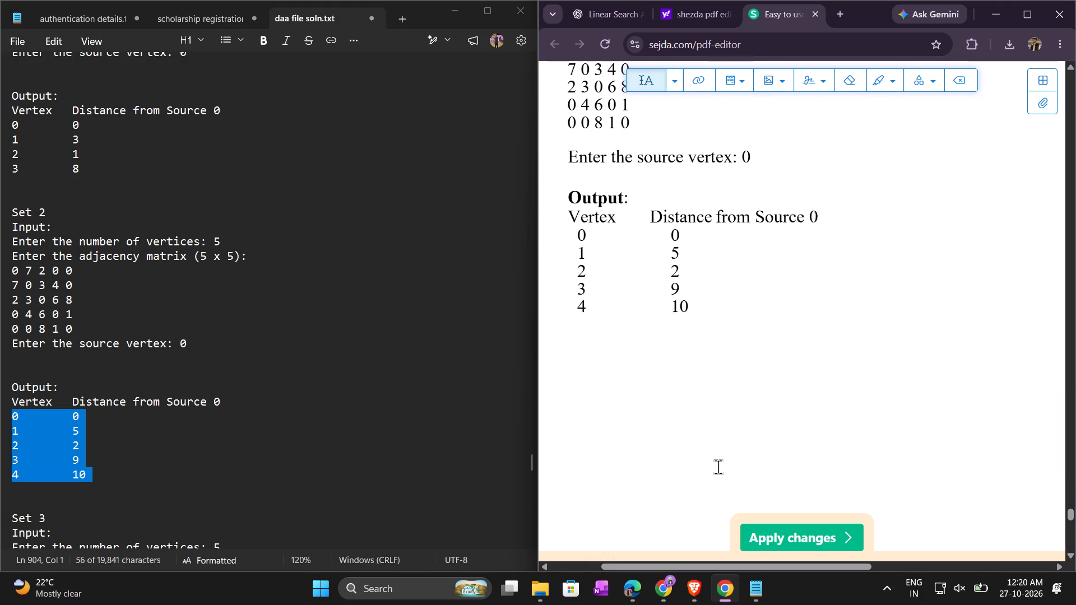
scroll(718, 467, "up", 1)
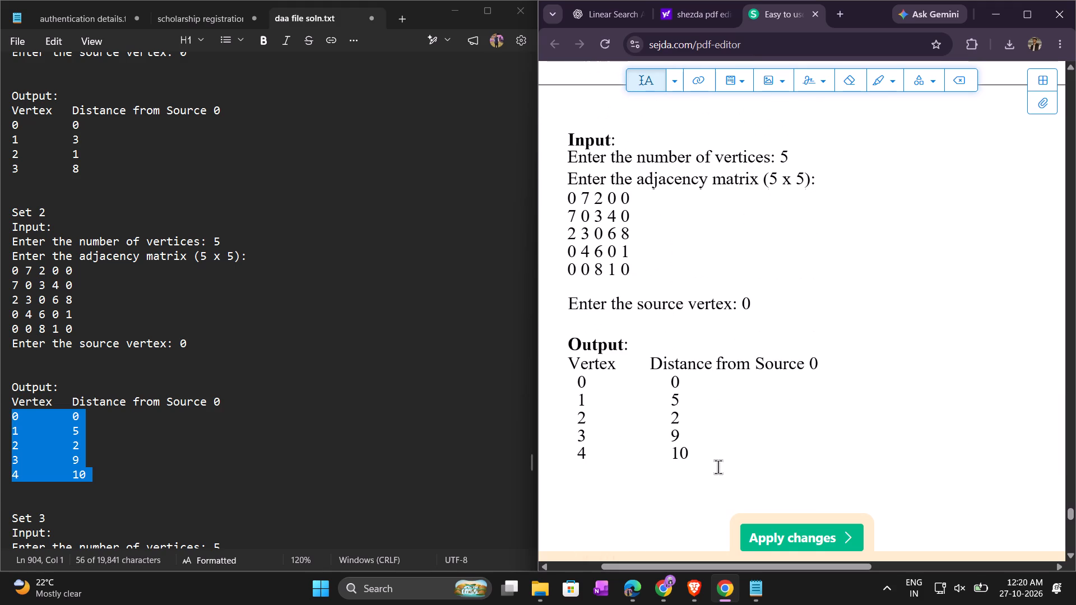
scroll(677, 456, "up", 6)
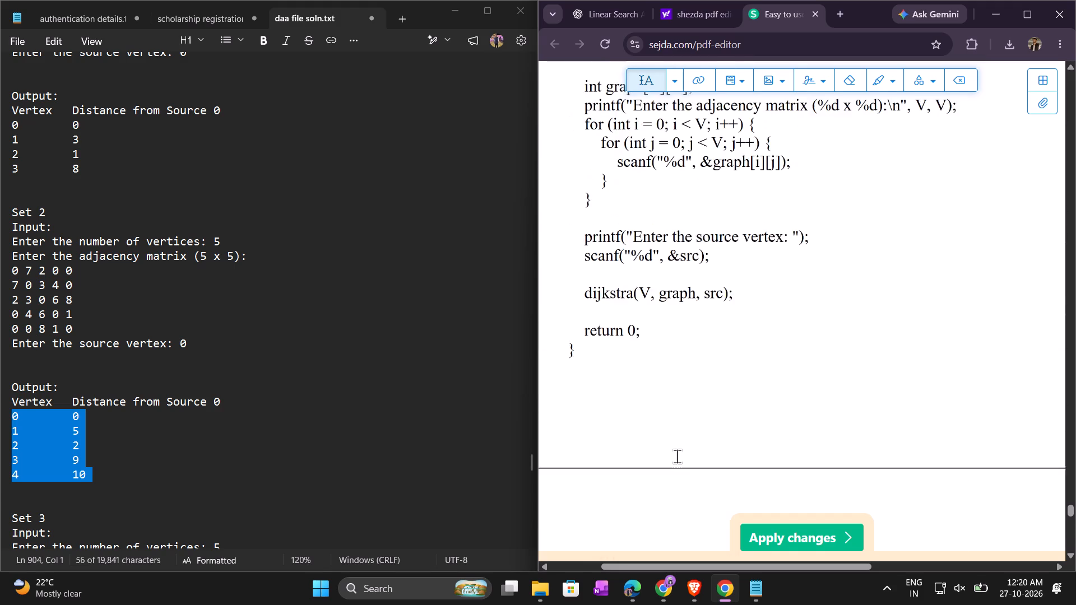
scroll(677, 456, "up", 8)
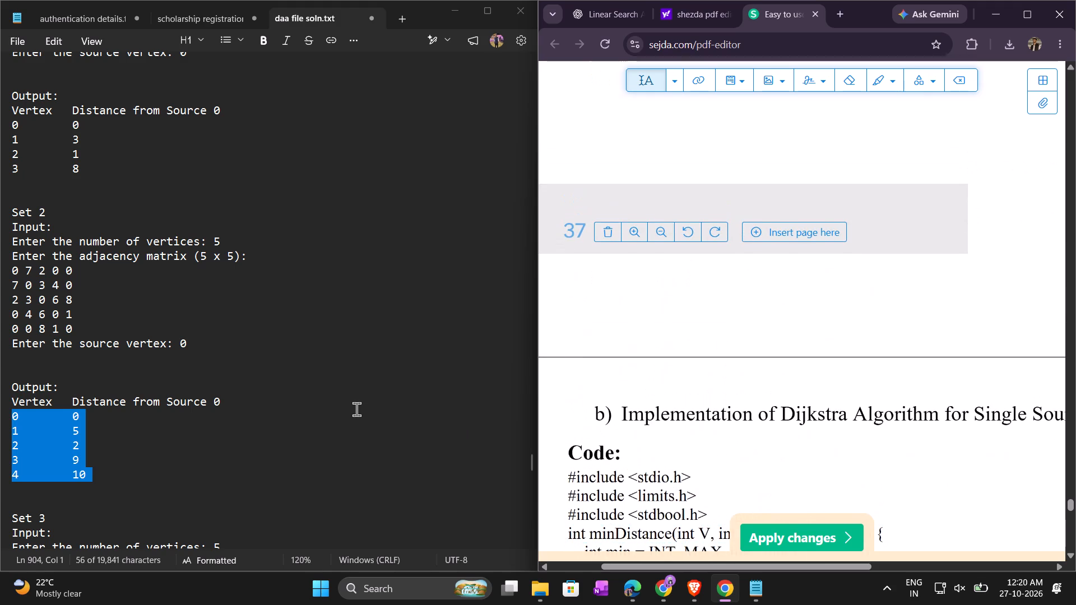
scroll(354, 408, "up", 4)
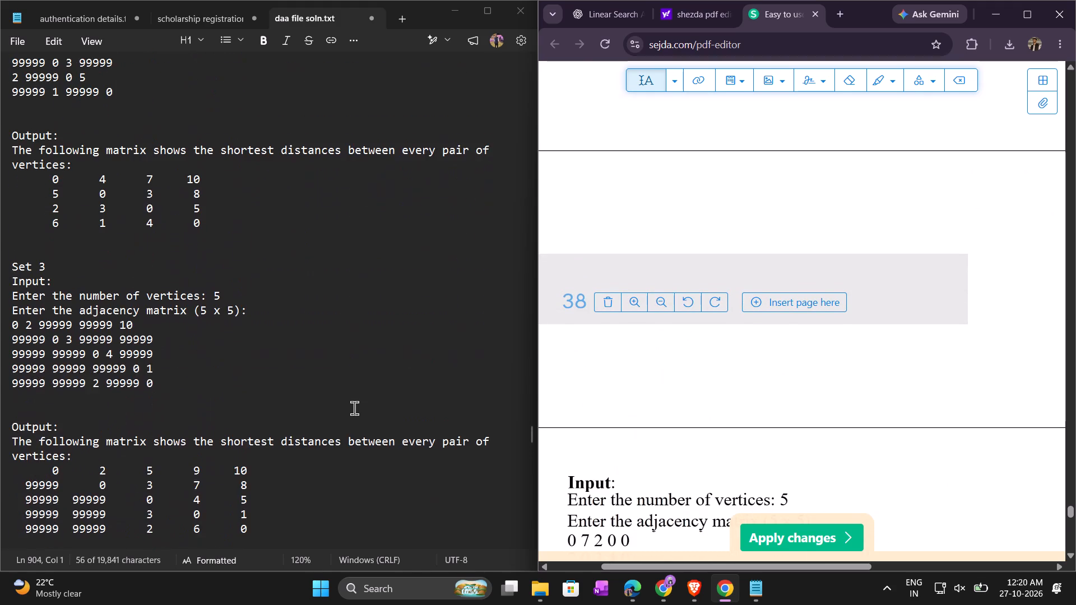
scroll(354, 408, "up", 1)
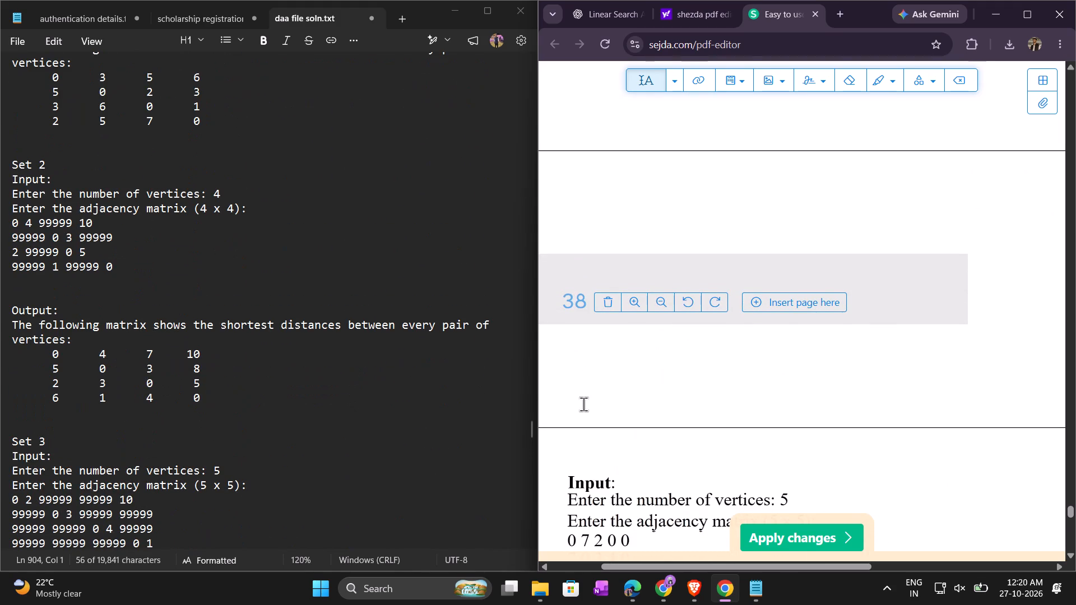
scroll(583, 404, "up", 9)
scroll(583, 404, "down", 2)
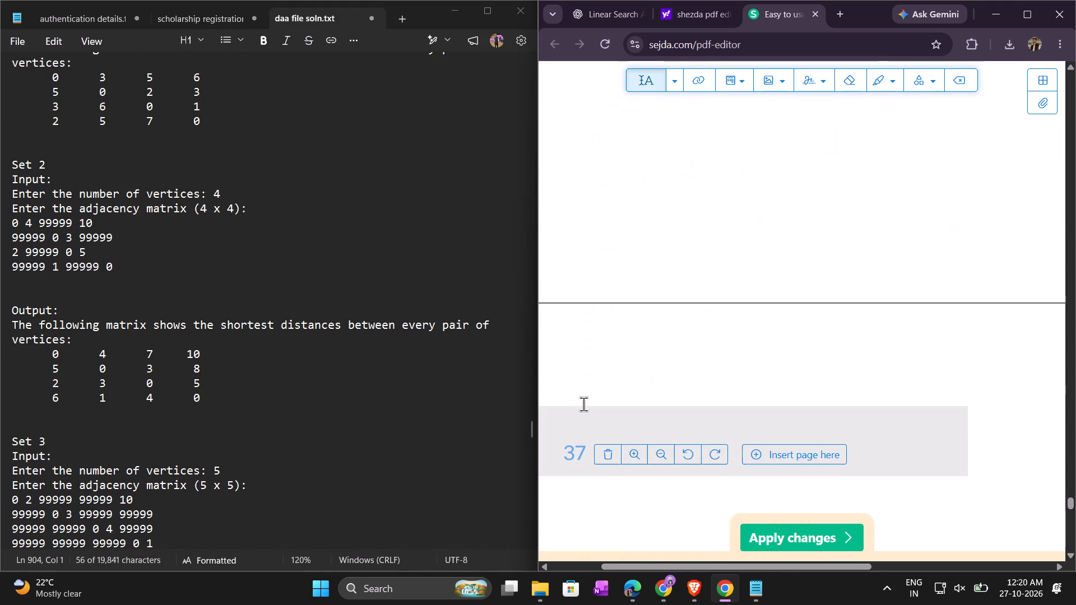
scroll(583, 404, "down", 2)
scroll(583, 404, "up", 6)
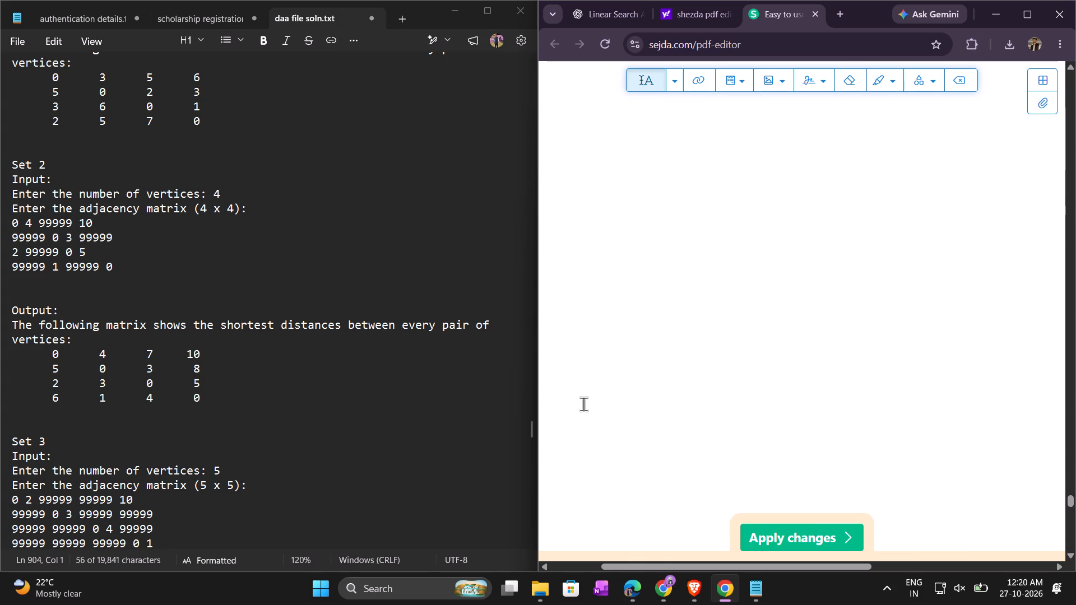
scroll(583, 404, "up", 5)
scroll(583, 404, "down", 1)
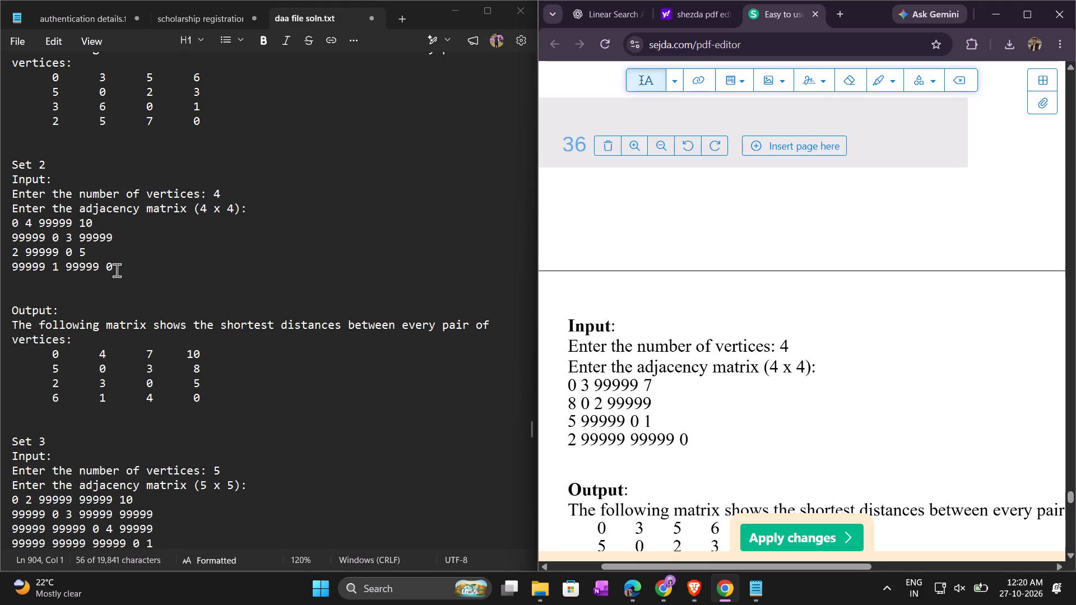
left_click_drag(114, 266, 0, 218)
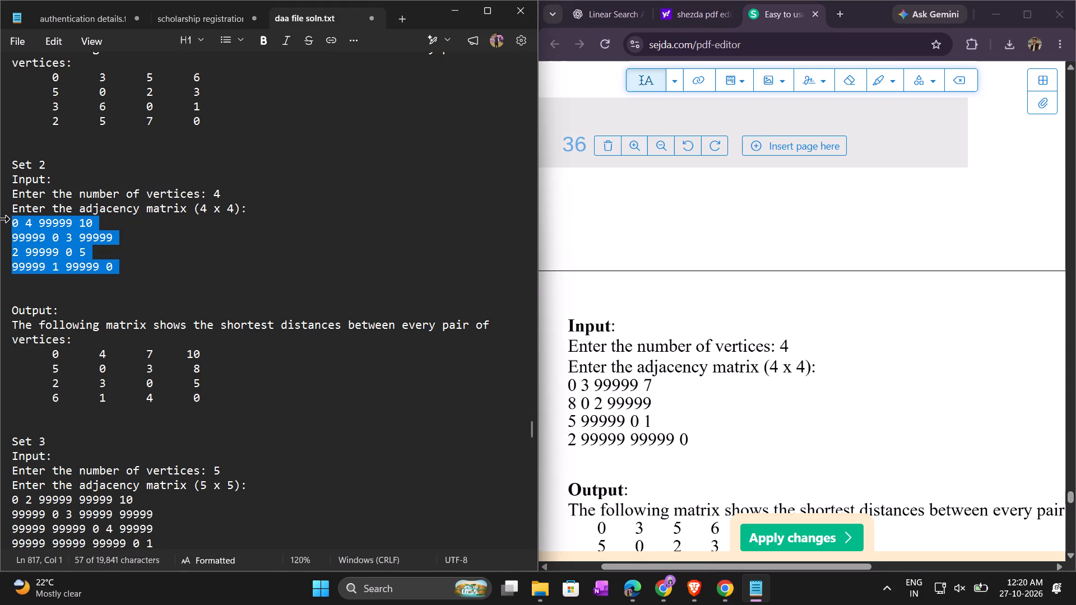
key("ctrl+c")
left_click(609, 441)
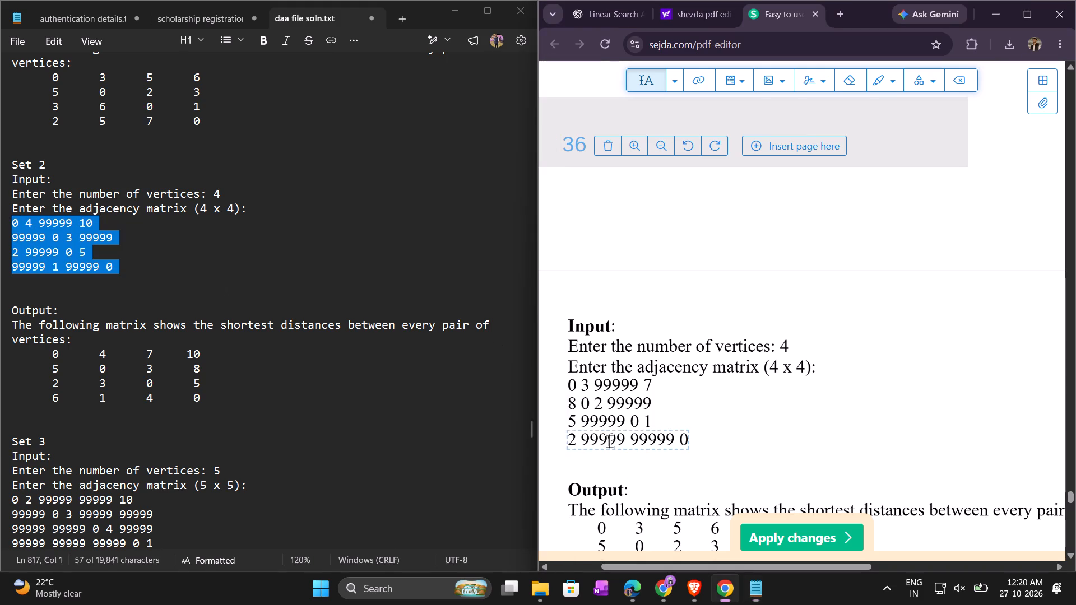
left_click_drag(701, 438, 604, 397)
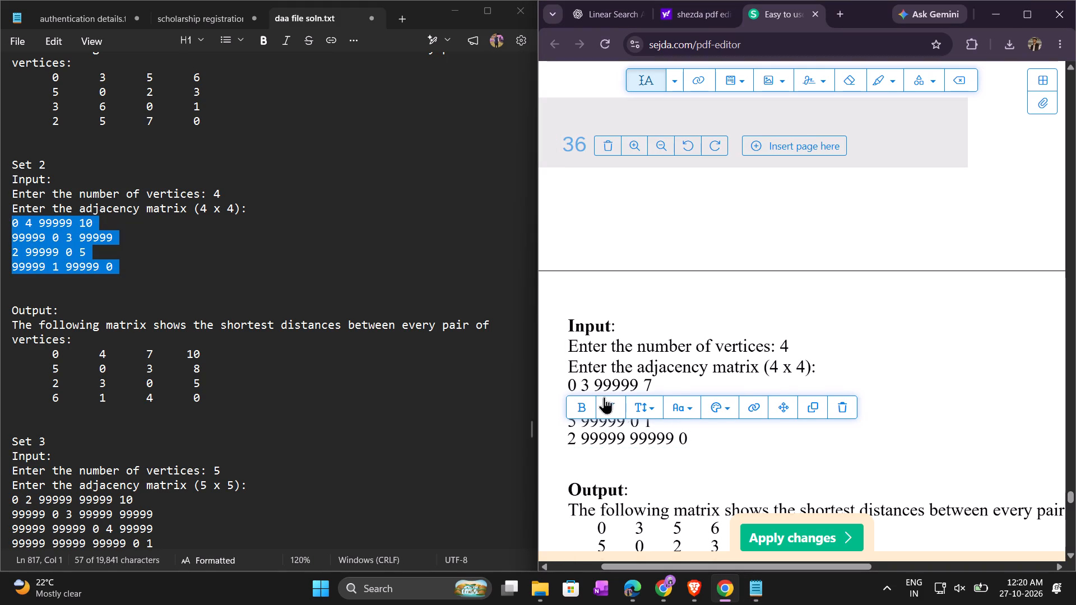
left_click_drag(604, 397, 582, 381)
left_click_drag(566, 384, 625, 433)
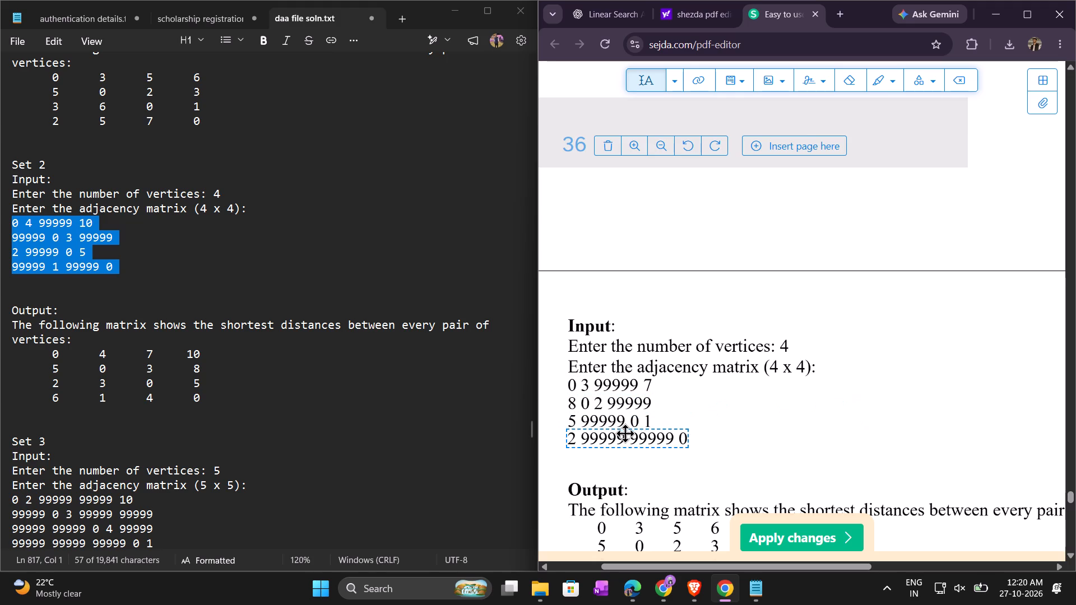
left_click_drag(625, 433, 638, 440)
left_click(638, 440)
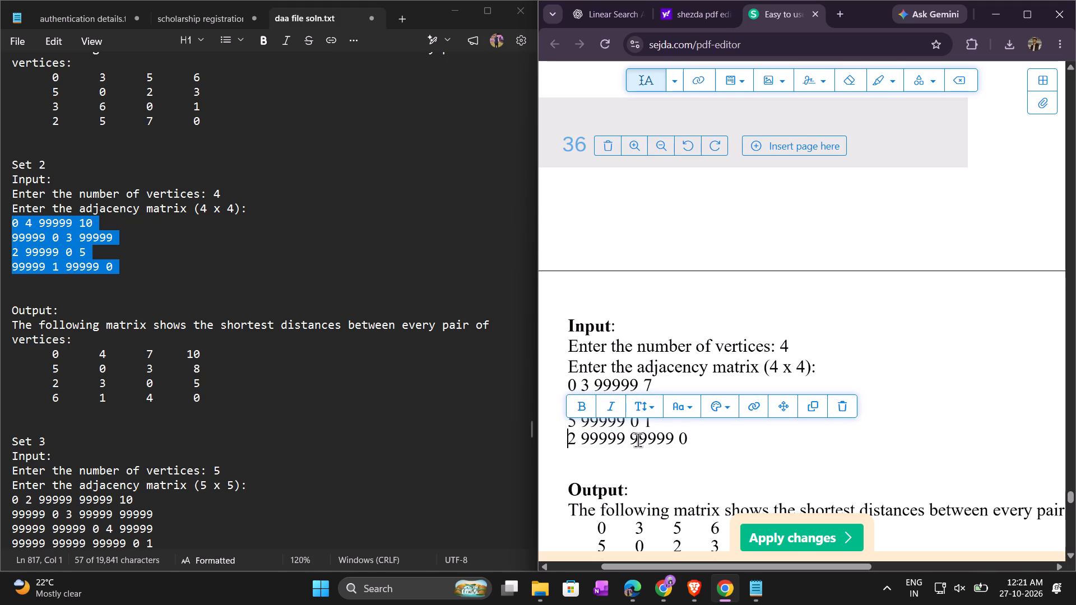
key("ctrl+a")
key("BackSpace")
left_click(609, 422)
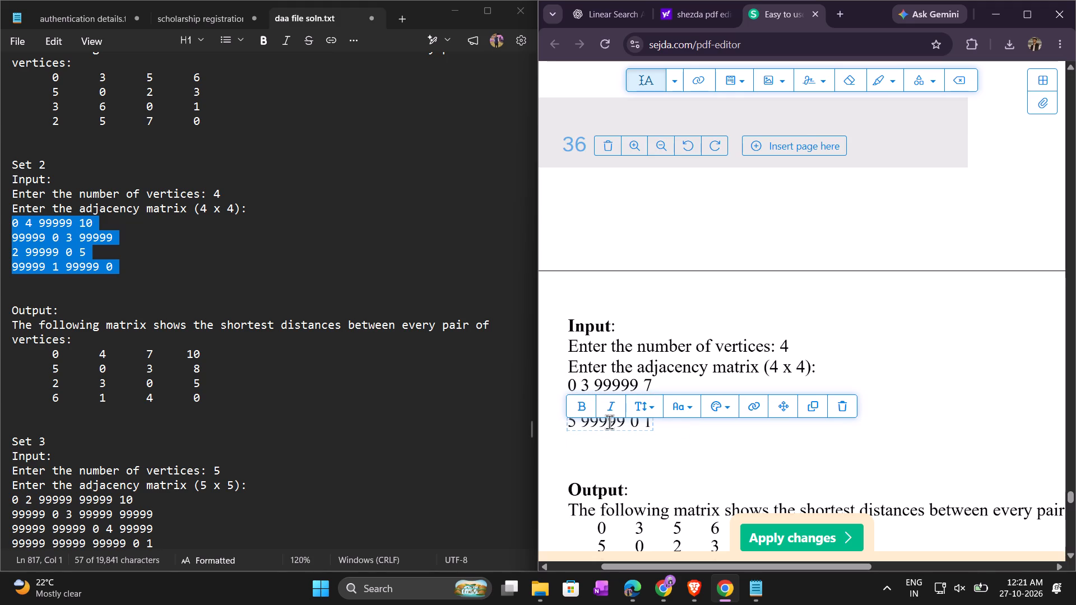
key("ctrl+a")
key("BackSpace")
left_click(596, 409)
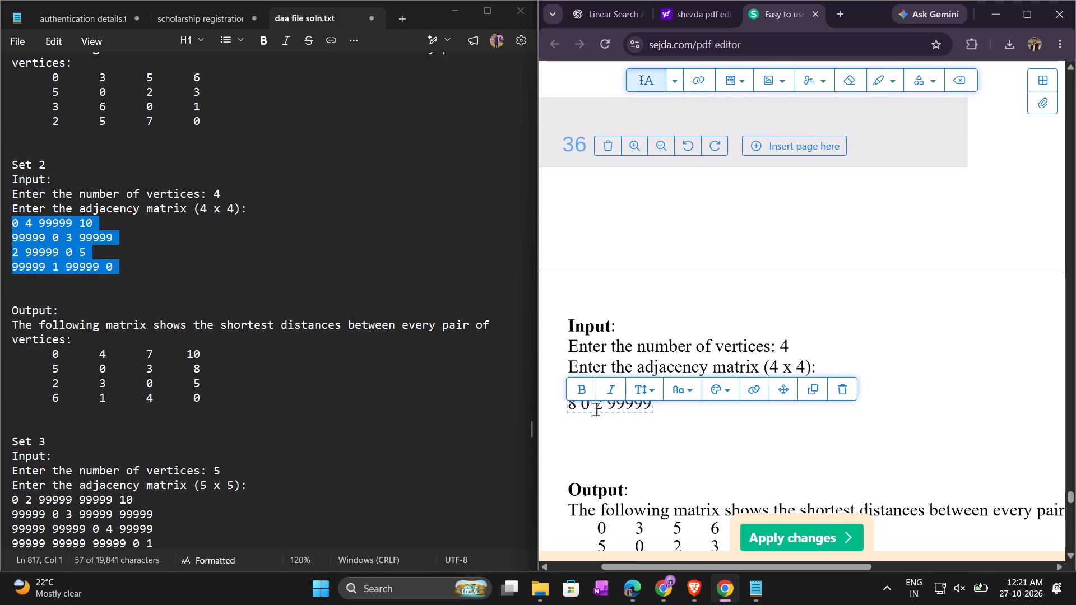
key("ctrl+a")
key("BackSpace")
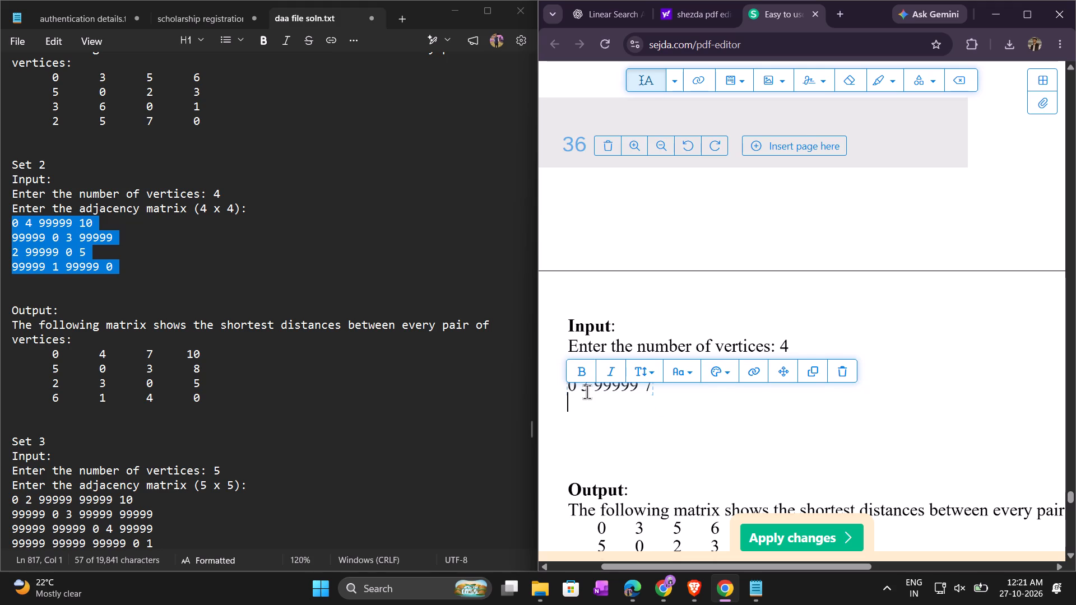
left_click(585, 391)
key("ctrl+a")
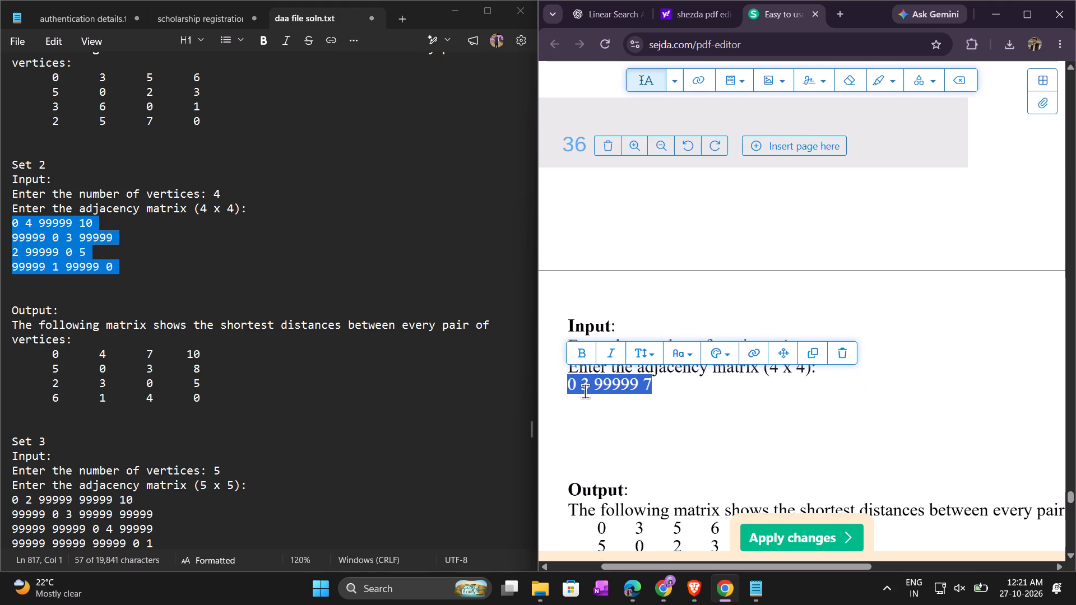
key("ctrl+v")
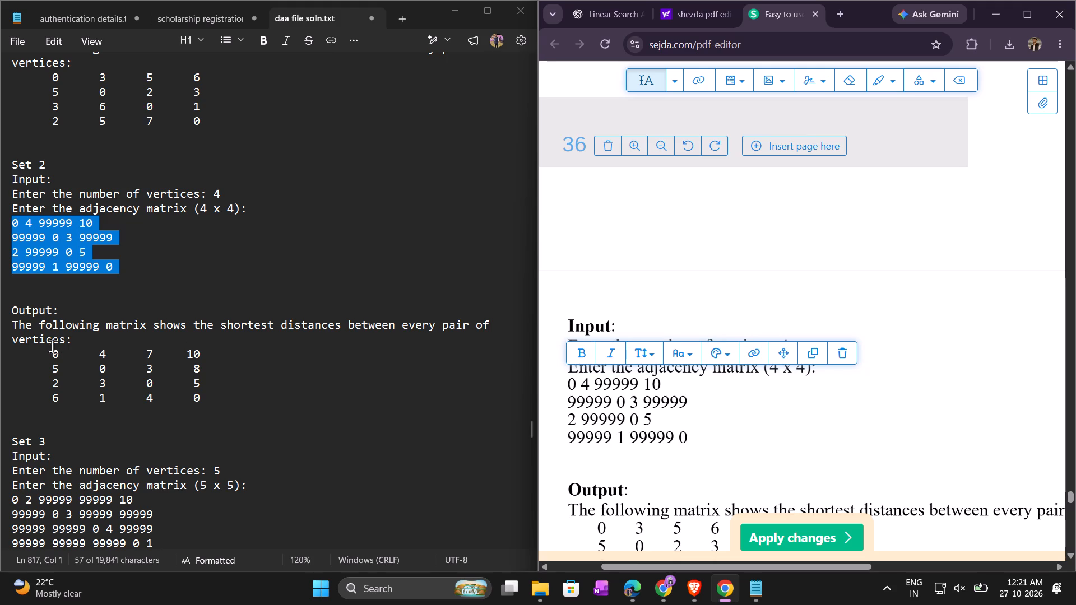
Replace the PDF's shortest-distance output matrix with Set 2's rows: 0 4 7 10; 5 0 3 8; 2 3 0 5; 6 1 4 0.
left_click_drag(49, 355, 198, 407)
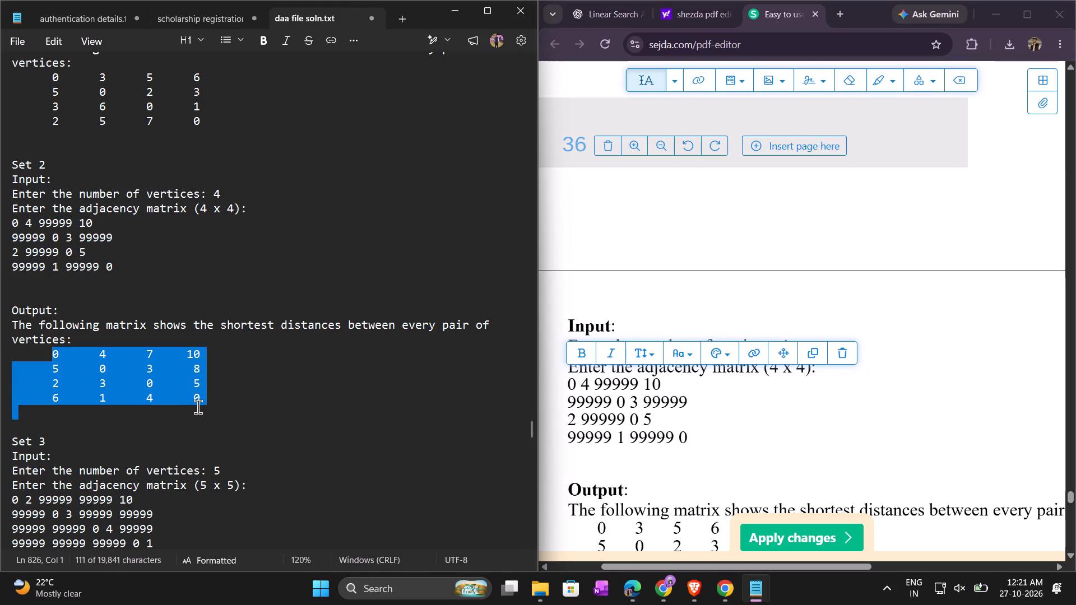
left_click_drag(198, 407, 204, 398)
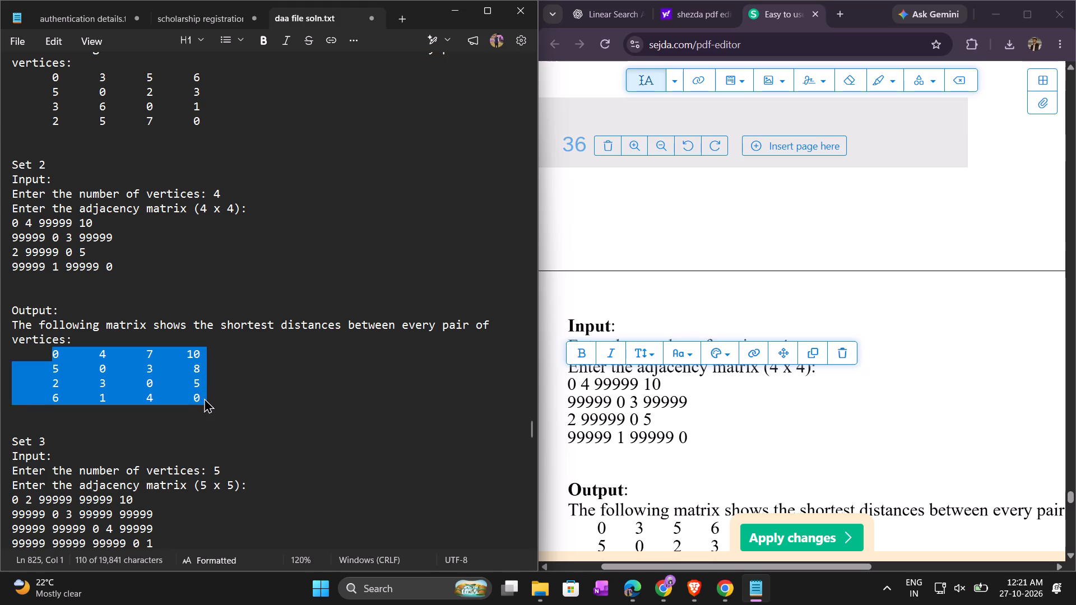
key("ctrl+c")
scroll(204, 398, "down", 1)
scroll(518, 417, "down", 1)
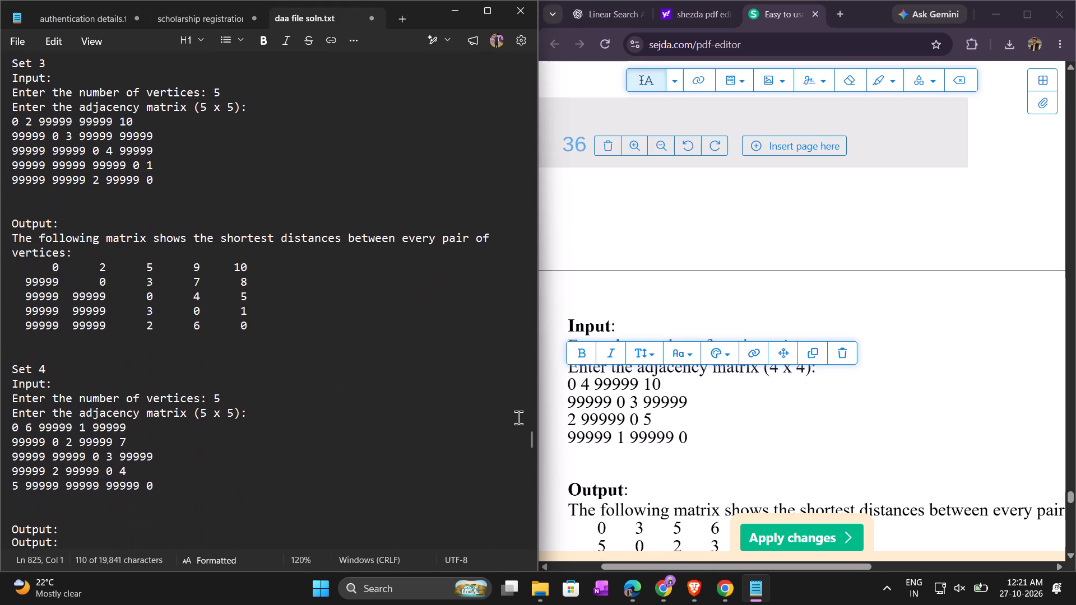
scroll(518, 417, "down", 1)
scroll(550, 448, "up", 1)
scroll(481, 390, "up", 2)
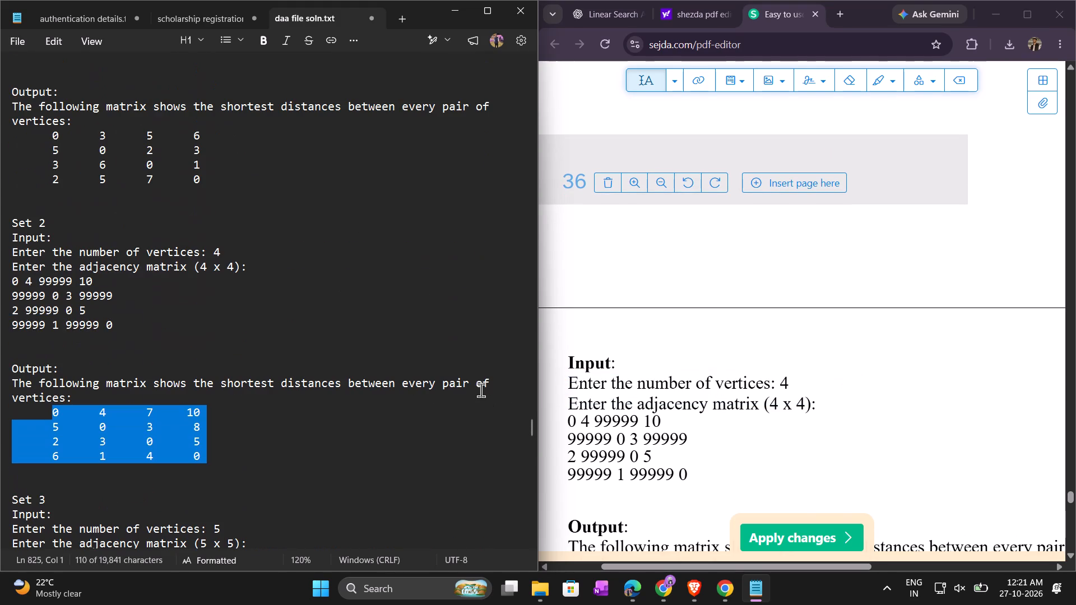
scroll(481, 390, "down", 1)
scroll(650, 405, "down", 2)
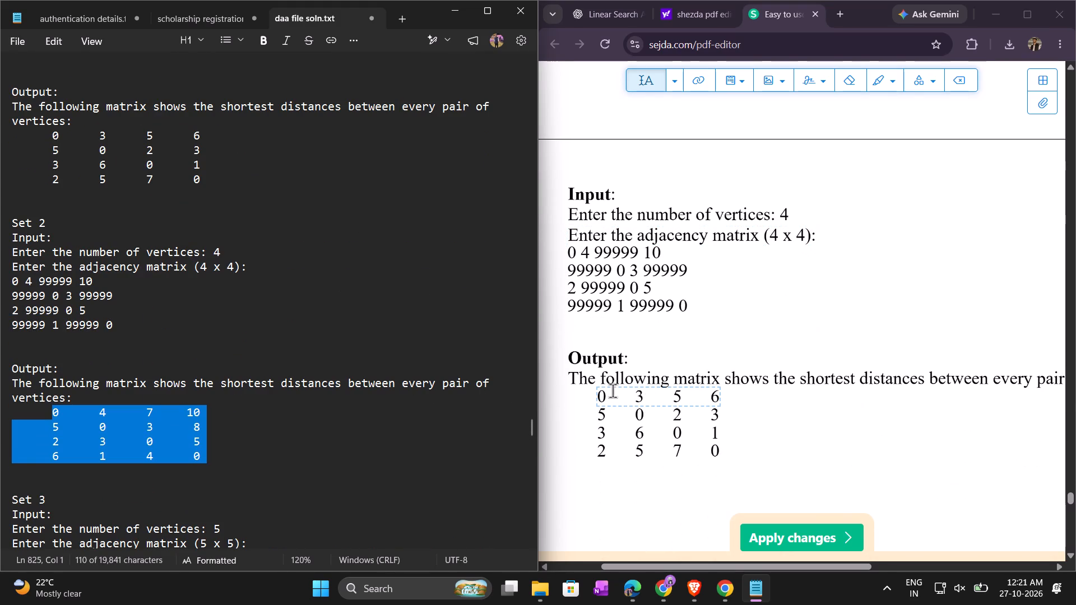
left_click(627, 445)
key("ctrl+a")
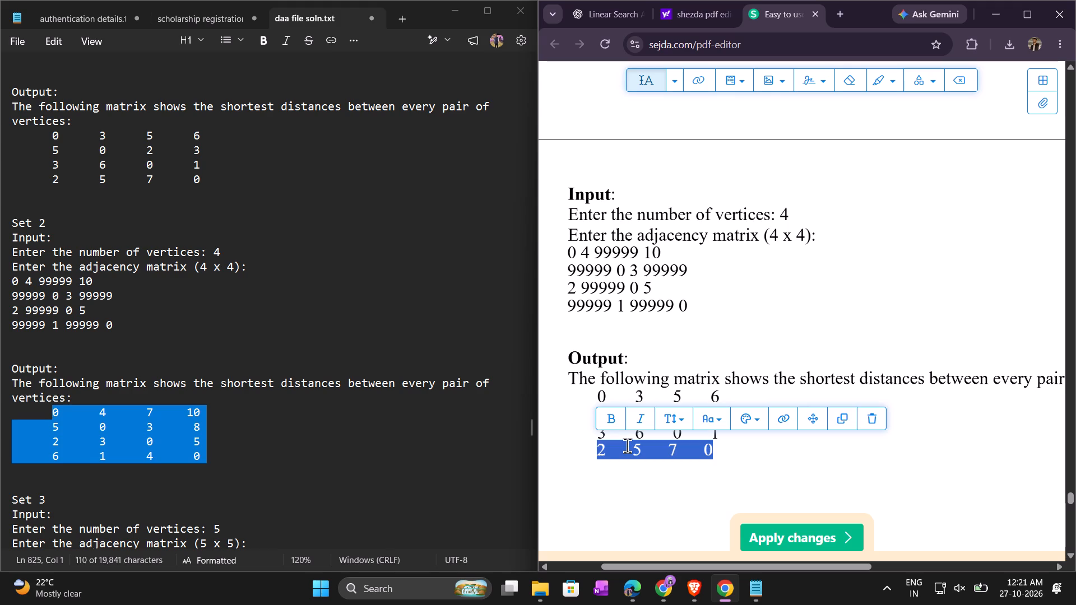
key("BackSpace")
left_click(621, 434)
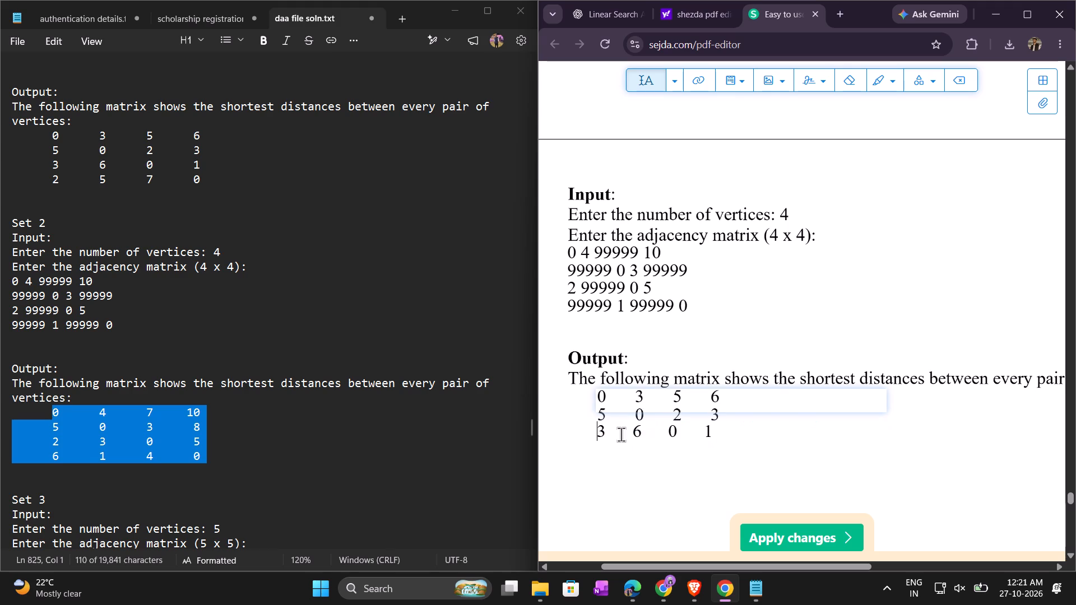
key("ctrl+a")
key("BackSpace")
left_click(610, 415)
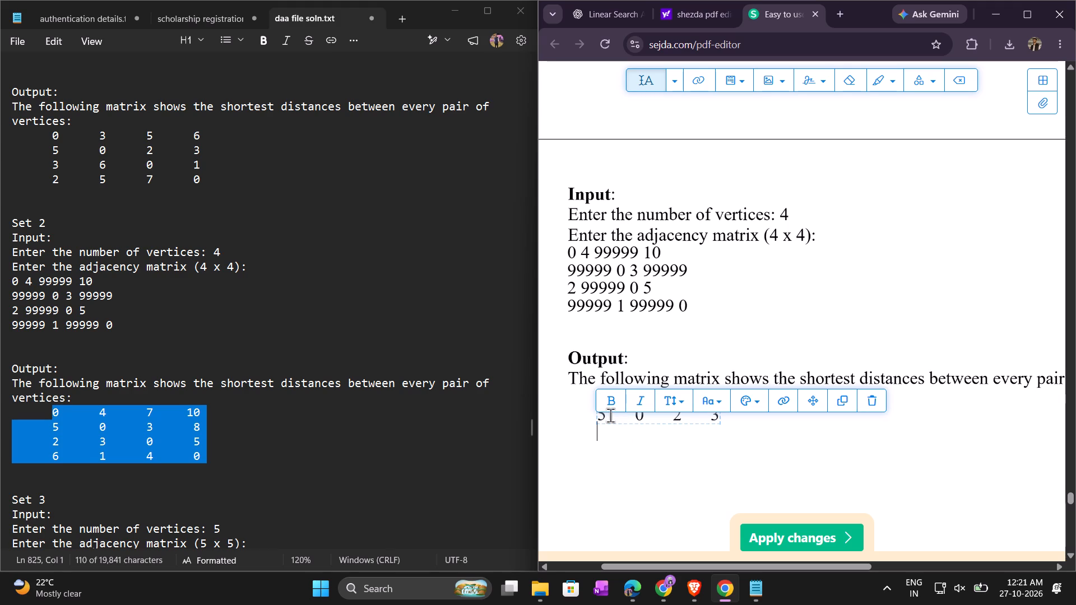
key("ctrl+a")
key("BackSpace")
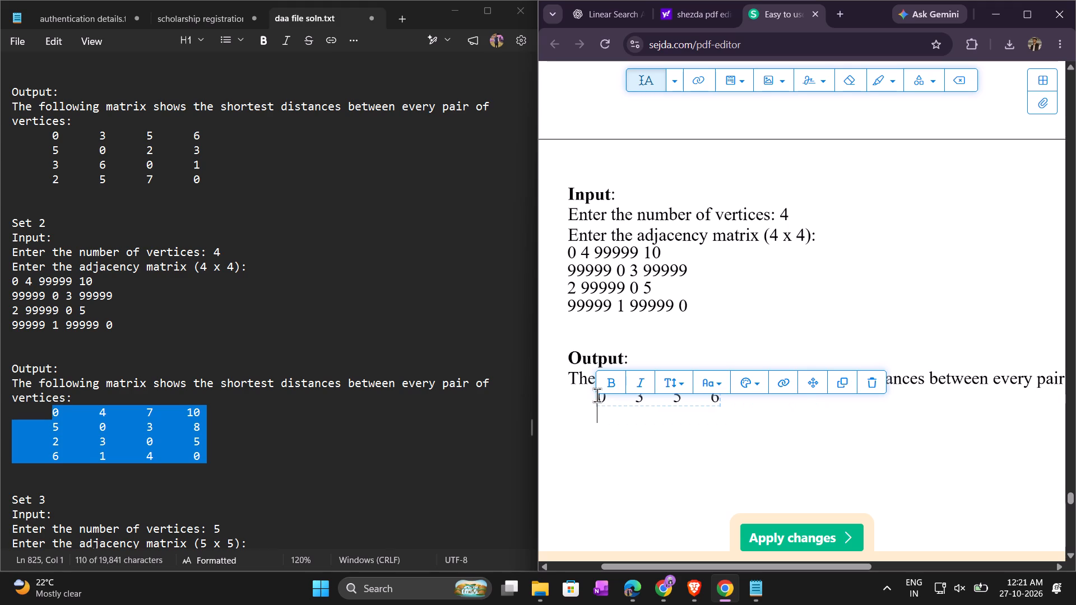
left_click(601, 400)
key("ctrl+a")
key("ctrl+v")
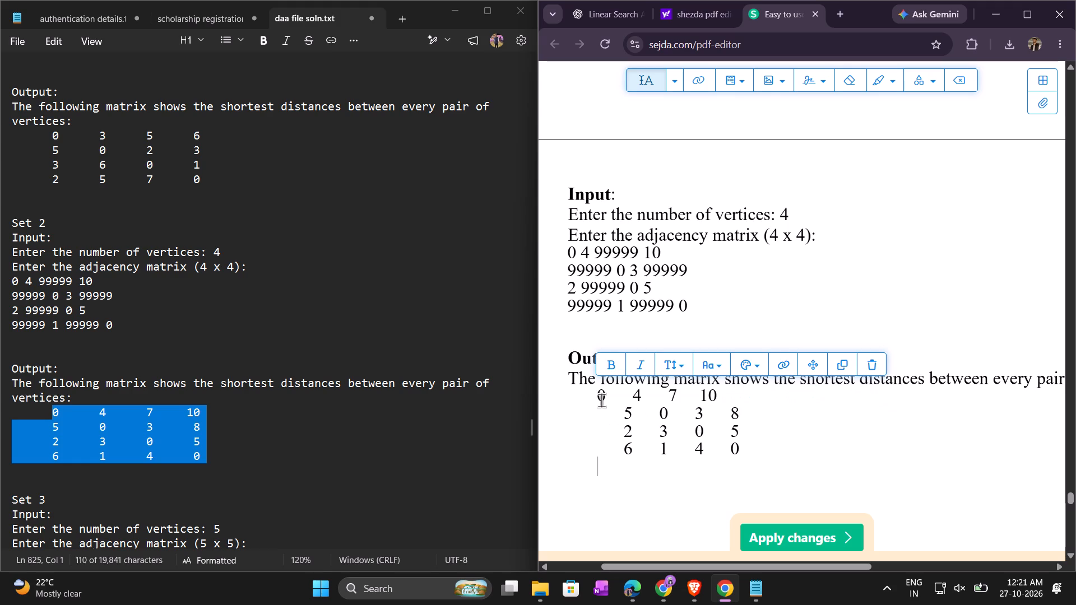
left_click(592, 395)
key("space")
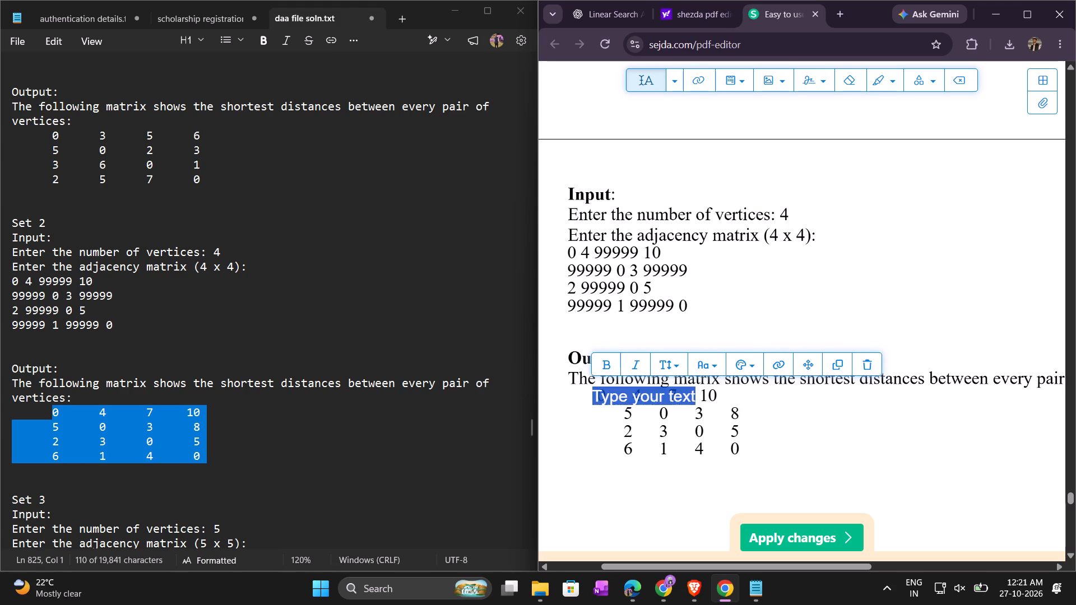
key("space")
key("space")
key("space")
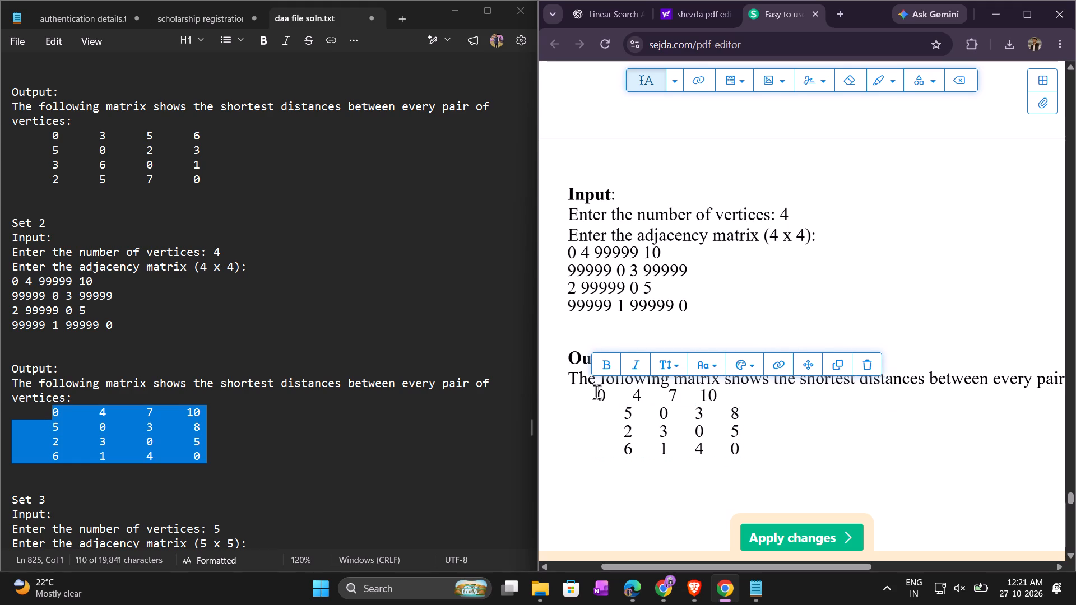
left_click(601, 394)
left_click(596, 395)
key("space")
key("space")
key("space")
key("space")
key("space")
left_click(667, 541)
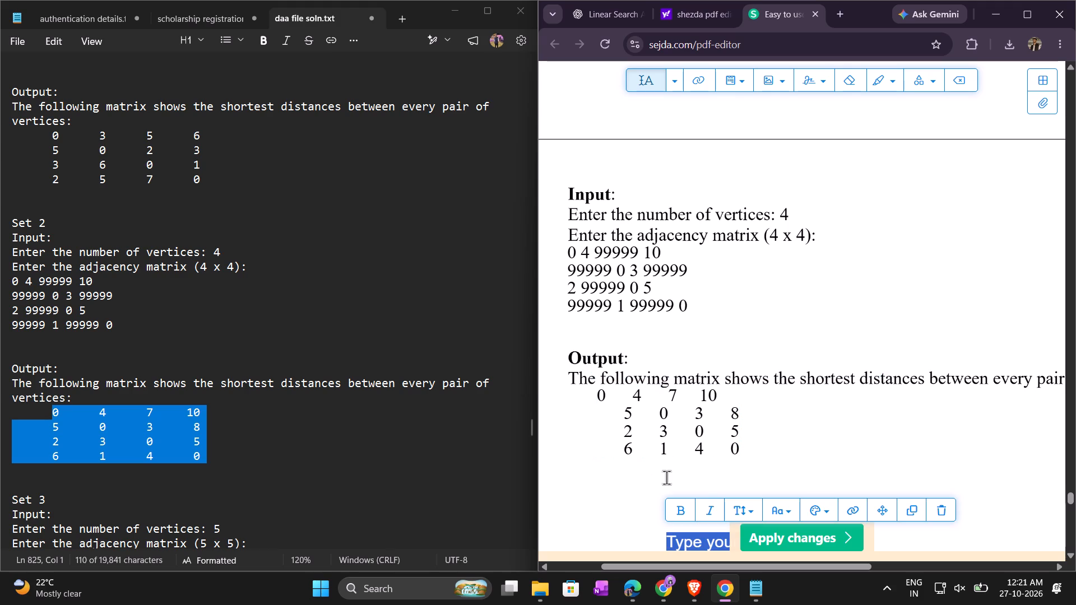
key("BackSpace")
Indent the first row of the shortest-distance output matrix by six spaces to align it with the rows below.
left_click(602, 416)
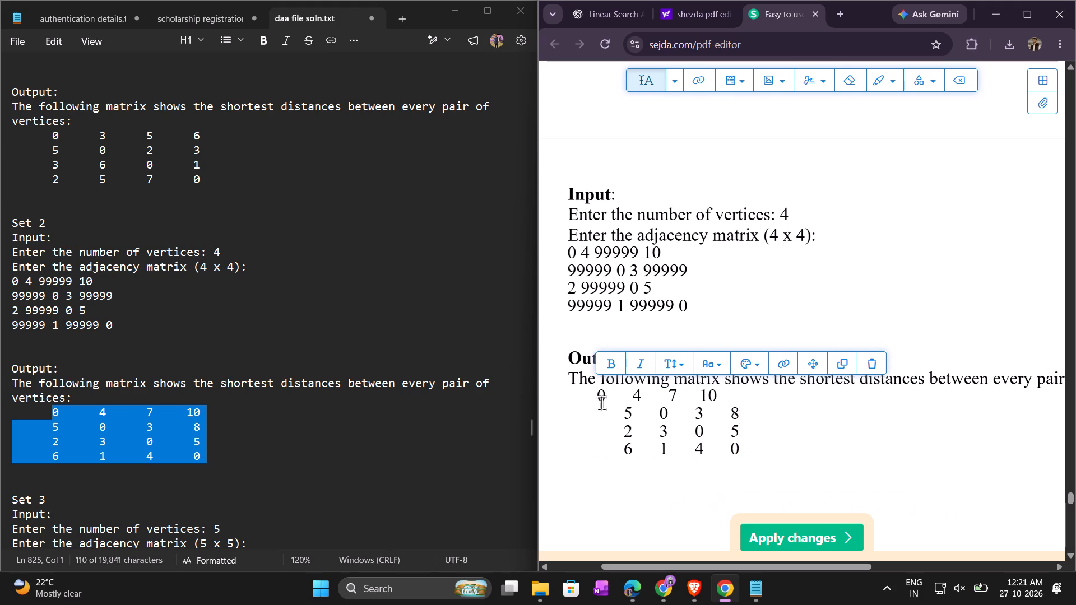
key("space")
key("space")
key("space")
key("space")
key("space")
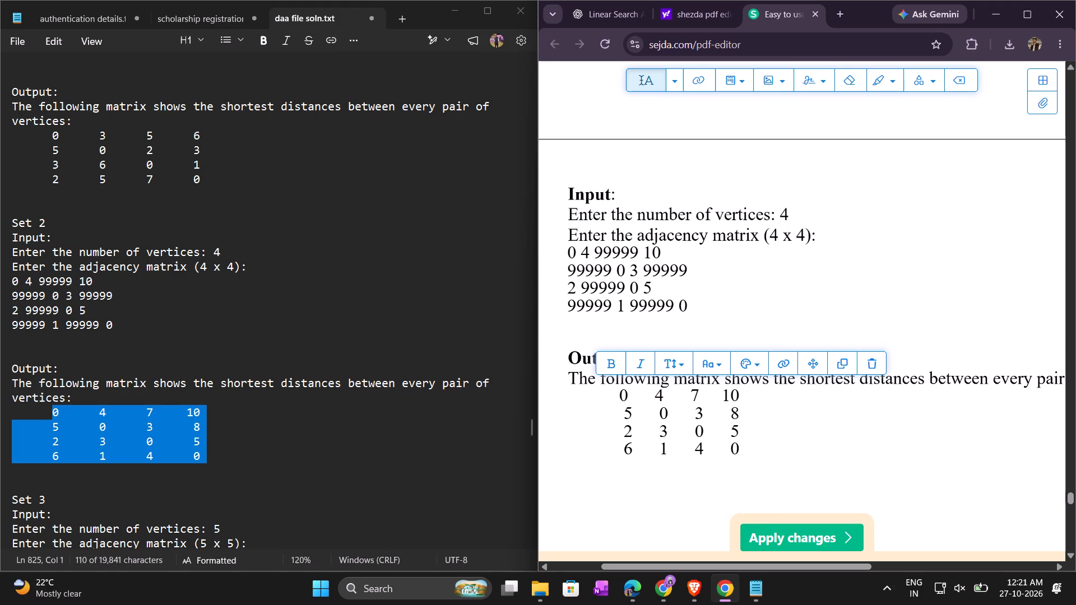
key("space")
Locate the minimum cost spanning tree sample in the PDF and its Set 2 data in the notes.
scroll(597, 310, "up", 3)
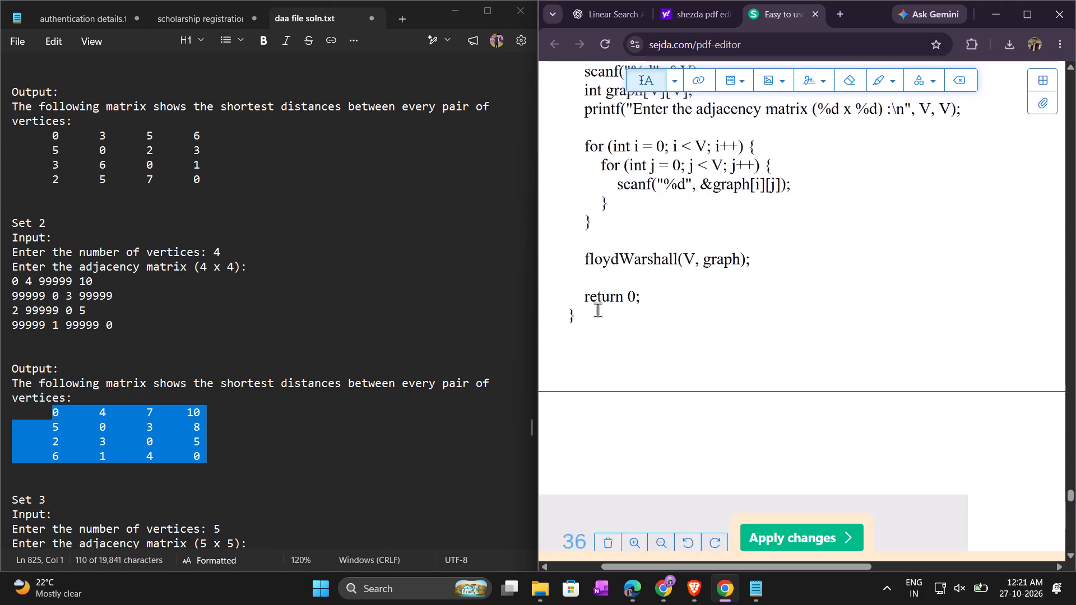
scroll(597, 310, "up", 8)
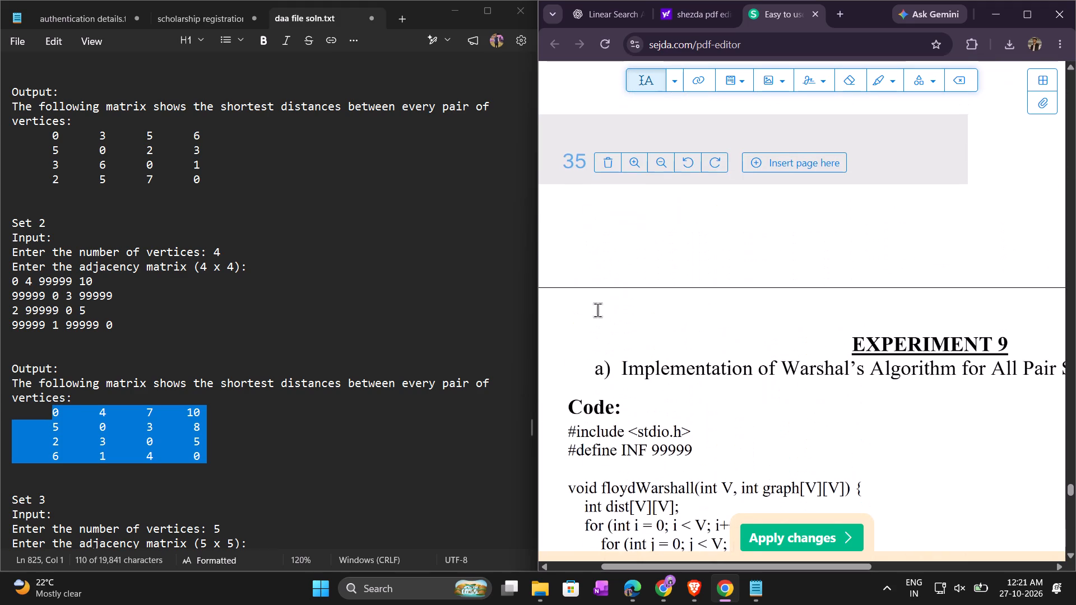
scroll(597, 310, "up", 7)
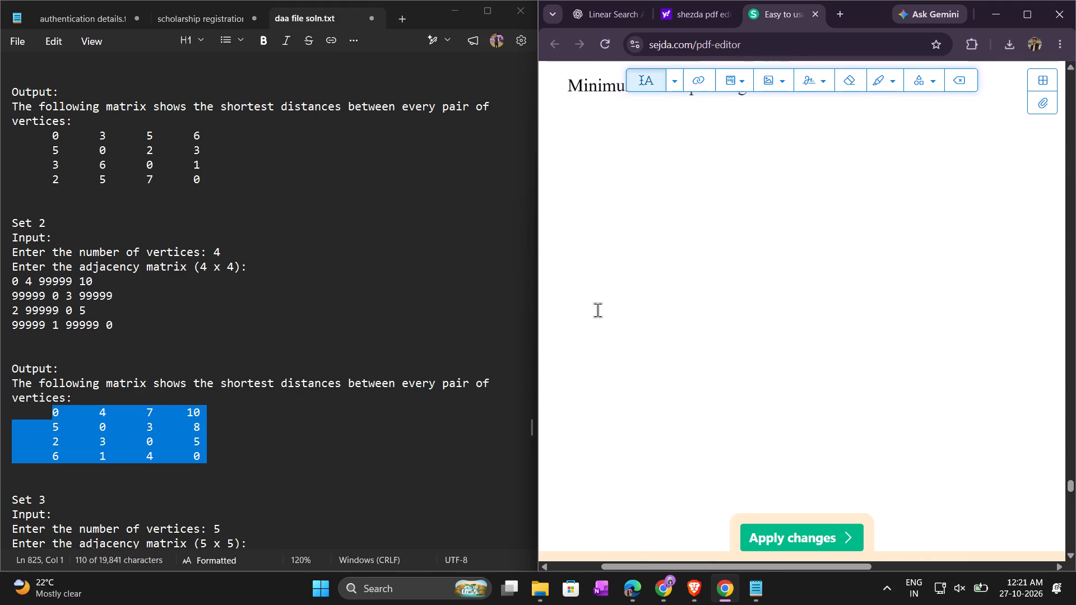
scroll(597, 310, "up", 2)
scroll(597, 310, "down", 2)
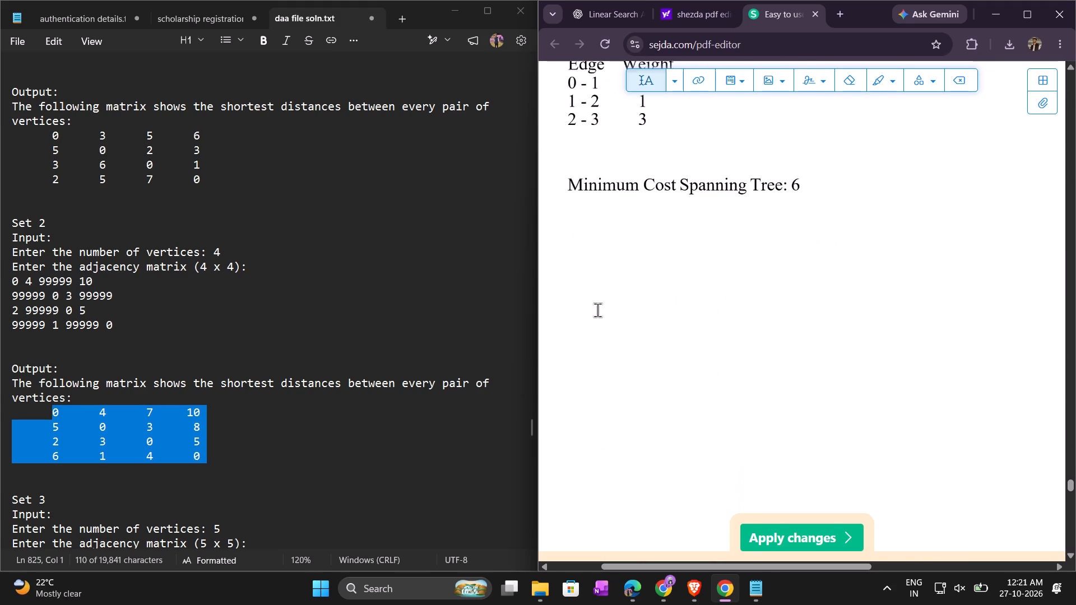
scroll(597, 310, "down", 6)
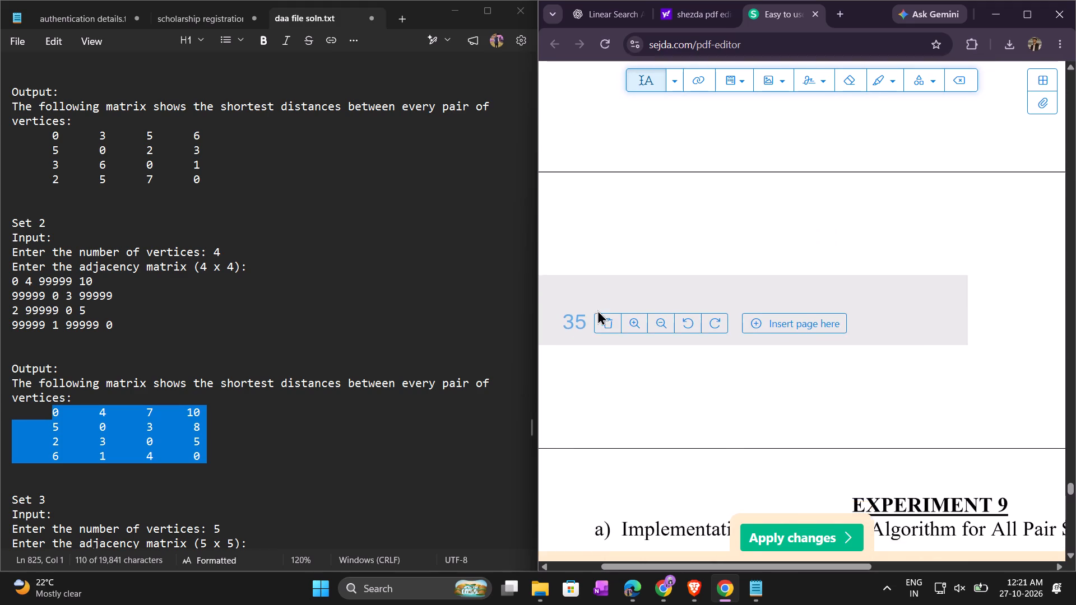
scroll(597, 310, "up", 6)
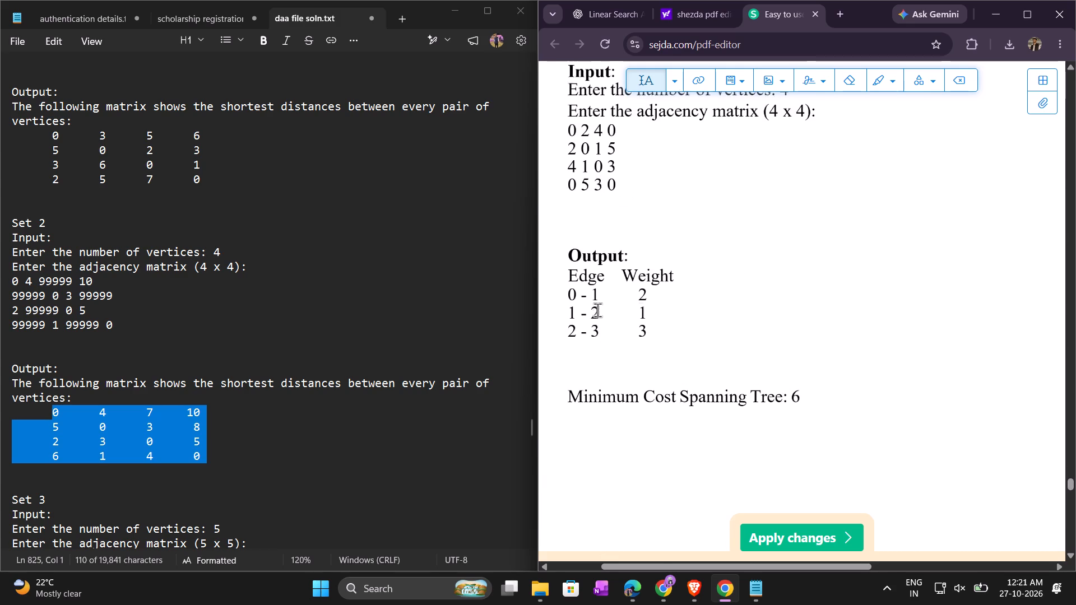
scroll(597, 310, "up", 2)
scroll(597, 310, "down", 1)
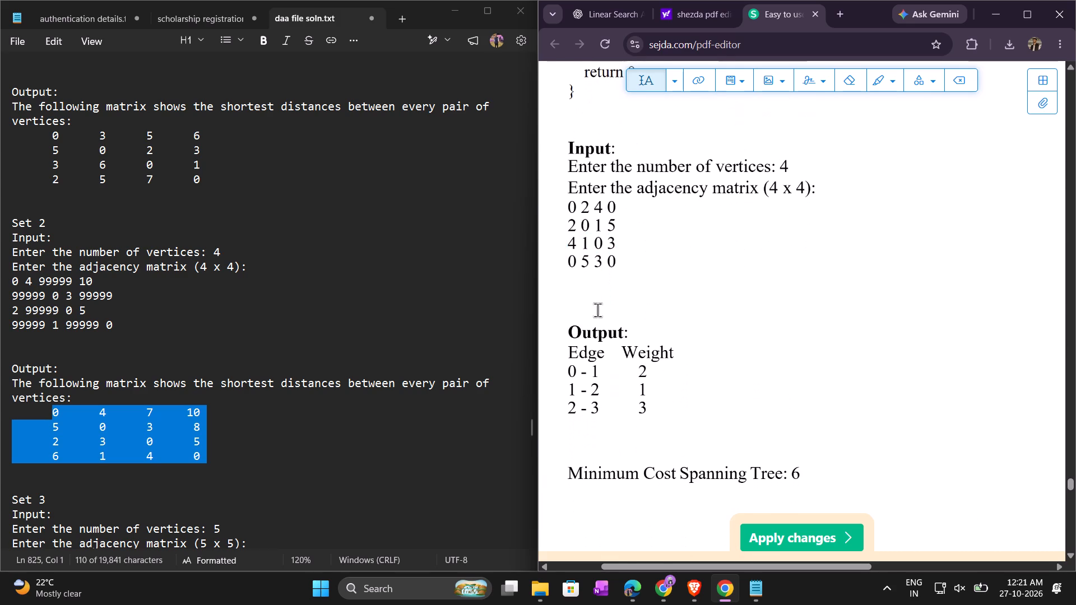
scroll(597, 310, "down", 1)
scroll(278, 355, "up", 4)
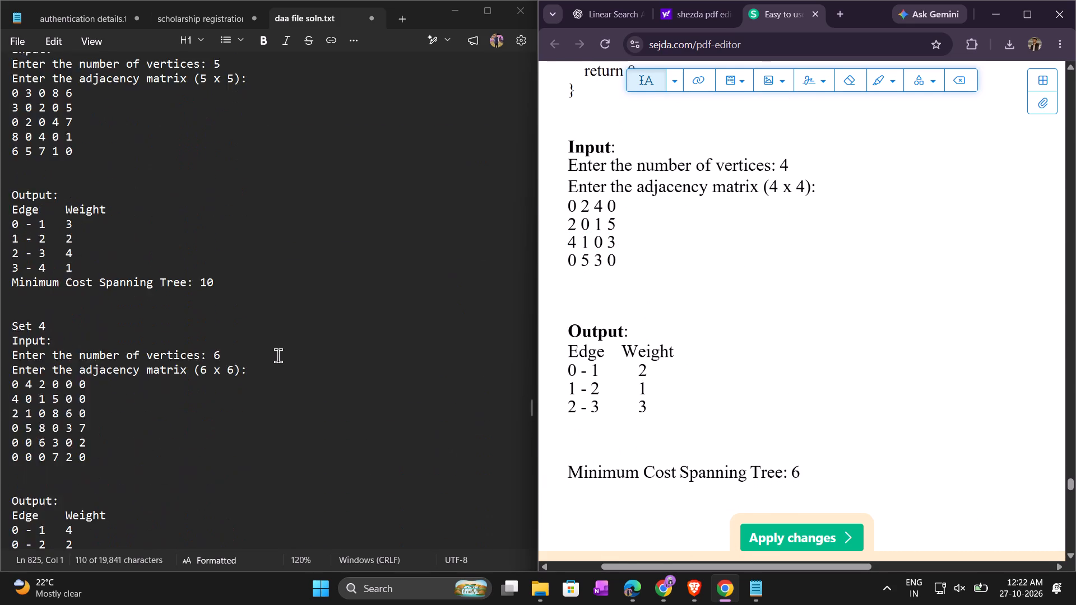
scroll(278, 355, "up", 2)
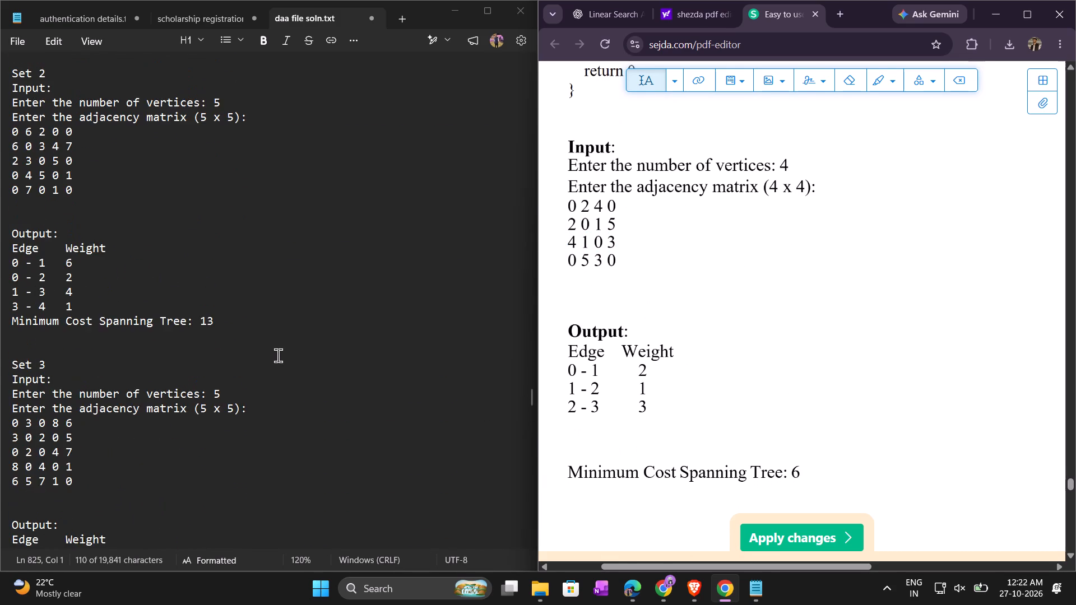
scroll(278, 355, "up", 1)
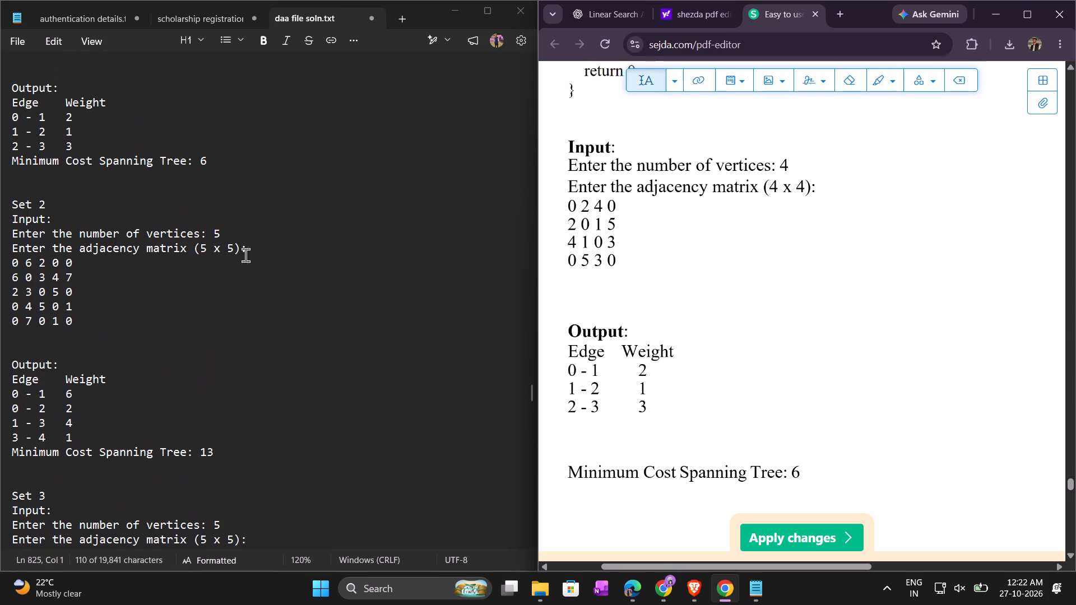
Set the number of vertices in the PDF's spanning tree sample input to 5.
left_click(783, 162)
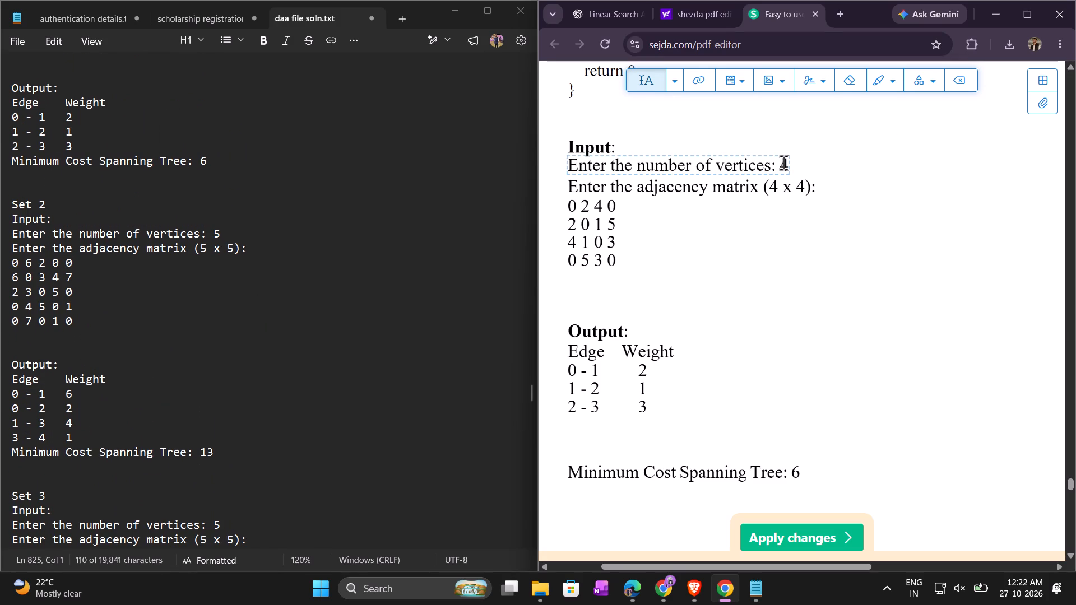
left_click(786, 164)
key("BackSpace")
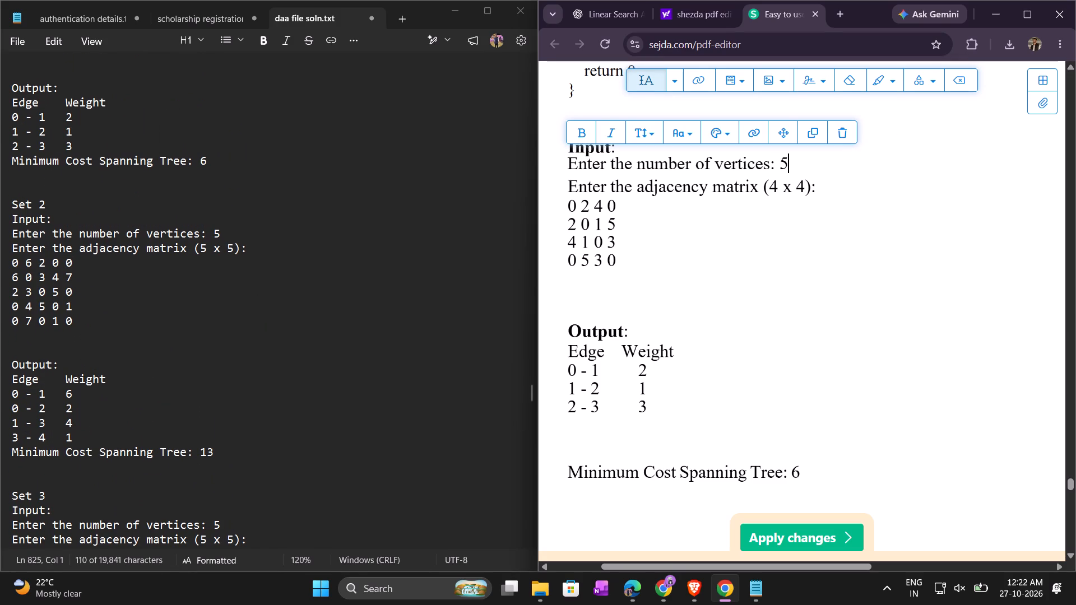
key("5")
Change the adjacency matrix size in the spanning tree input prompt to (5 x 5).
left_click(810, 182)
left_click(808, 182)
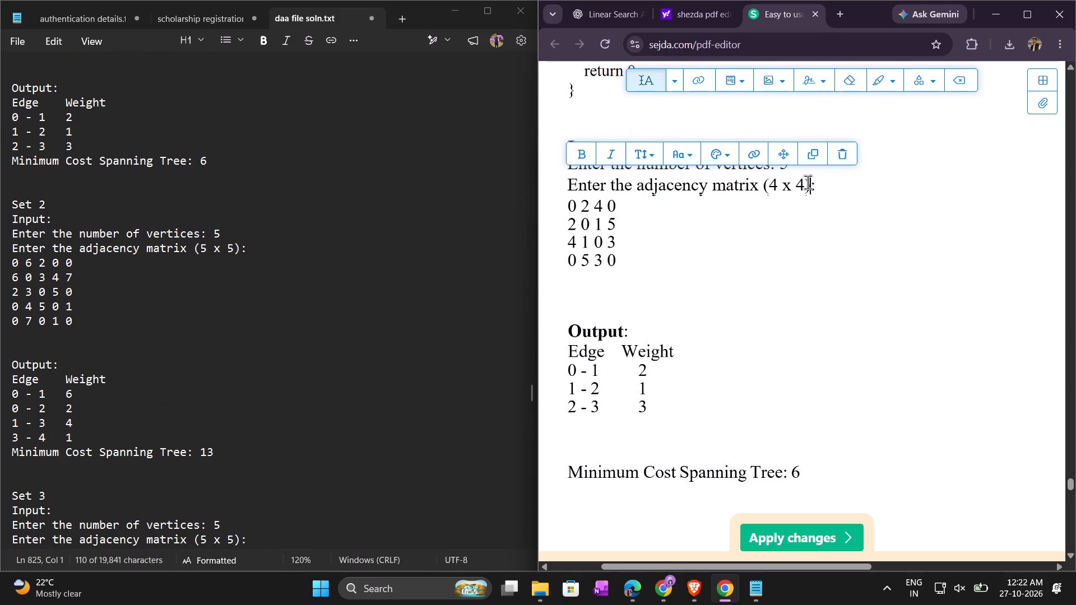
key("Left")
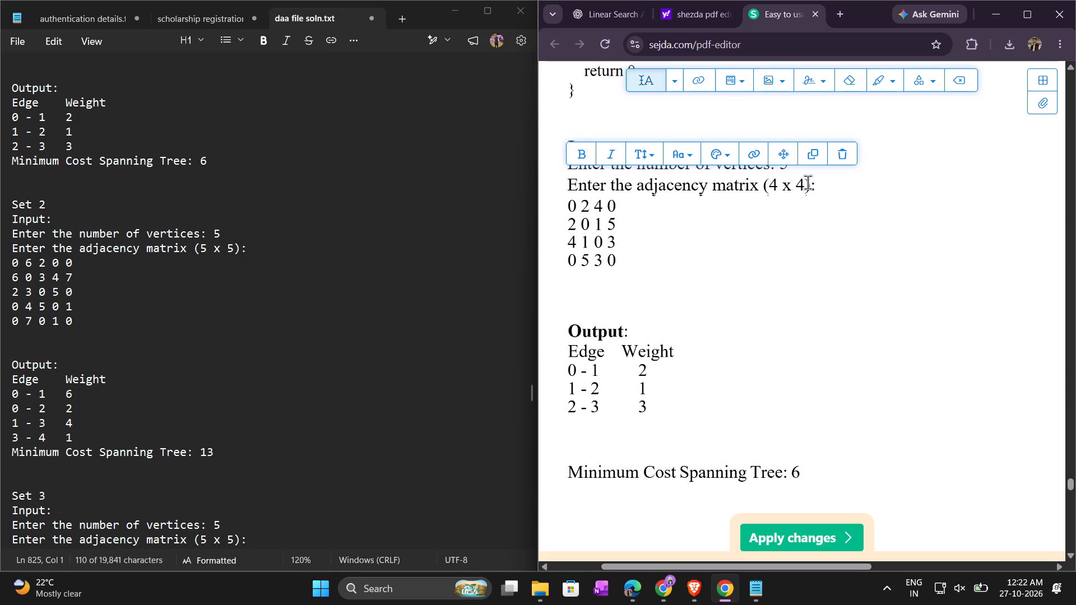
key("BackSpace")
key("5")
key("Left")
key("Left")
key("Left")
key("Left")
key("BackSpace")
key("5")
Replace the PDF's spanning tree adjacency matrix with the five-row Set 2 matrix copied from the notes, beginning 0 6 2 0 0.
left_click(610, 263)
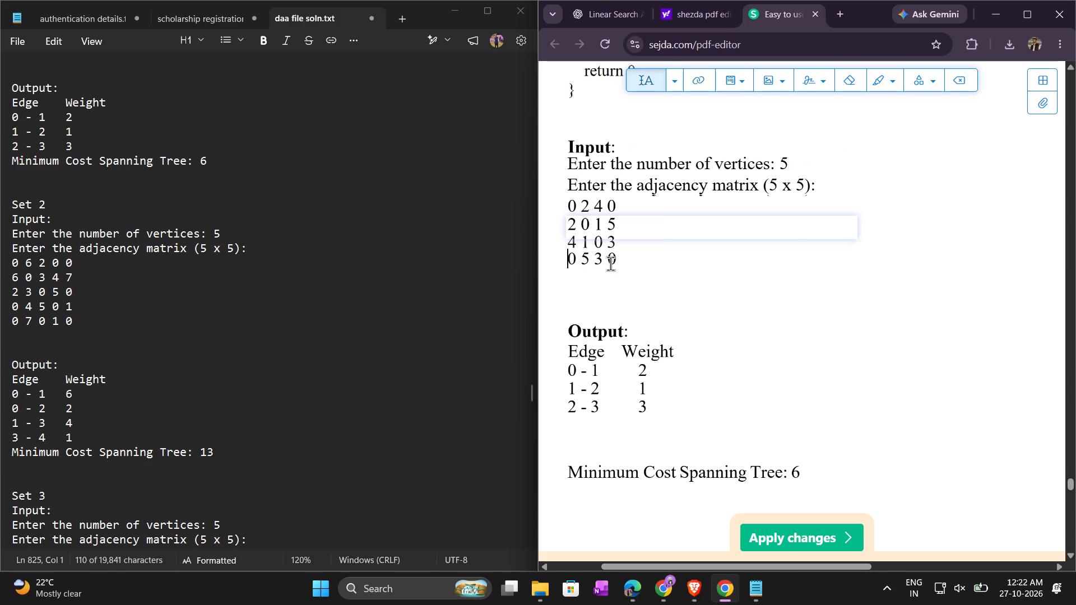
key("ctrl+a")
key("BackSpace")
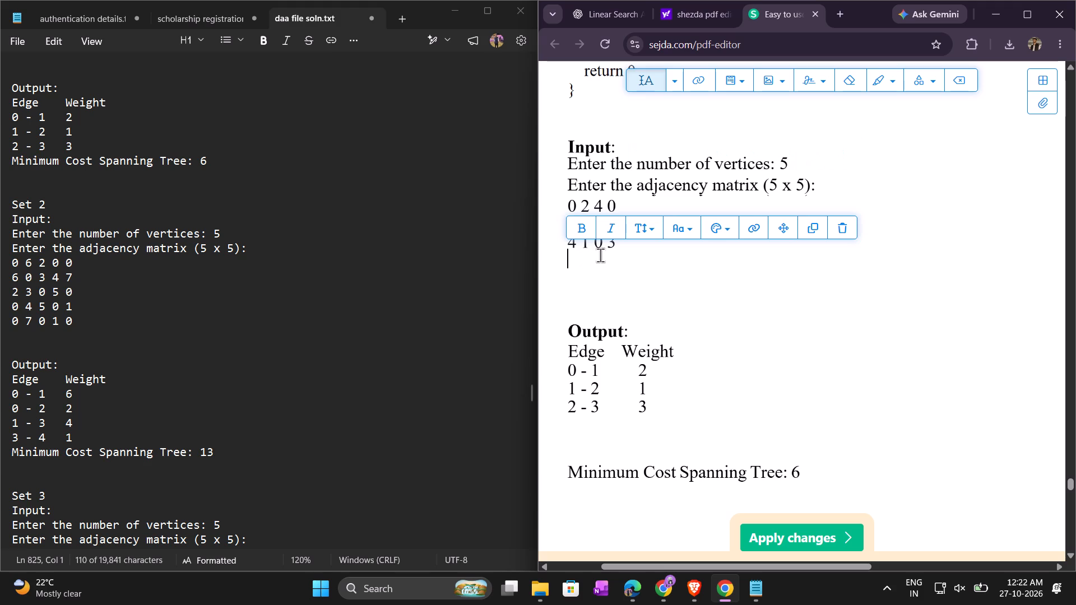
left_click(596, 249)
key("ctrl+a")
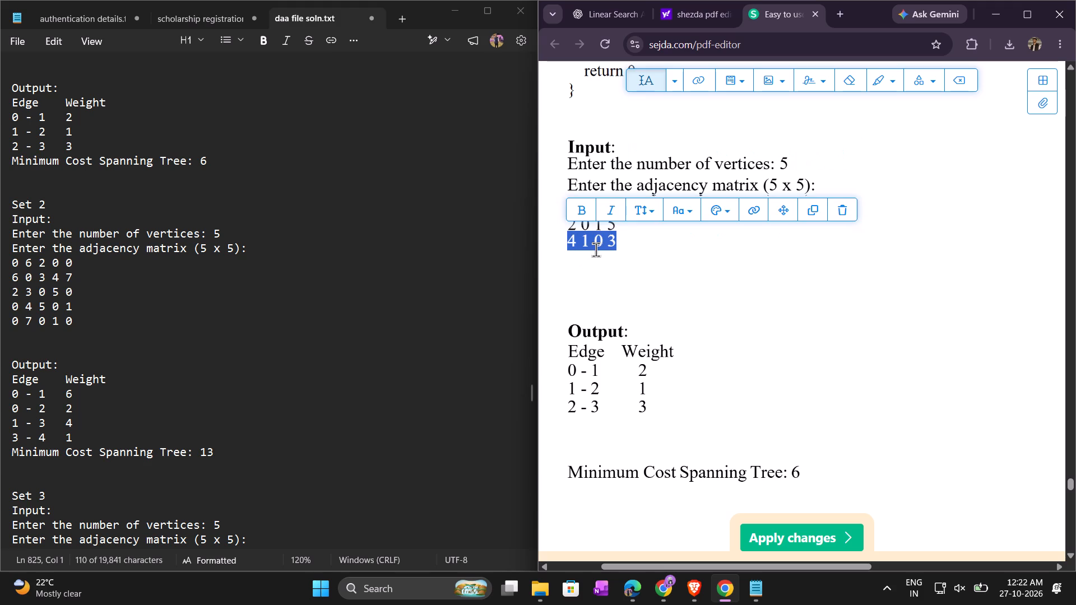
key("BackSpace")
left_click(591, 226)
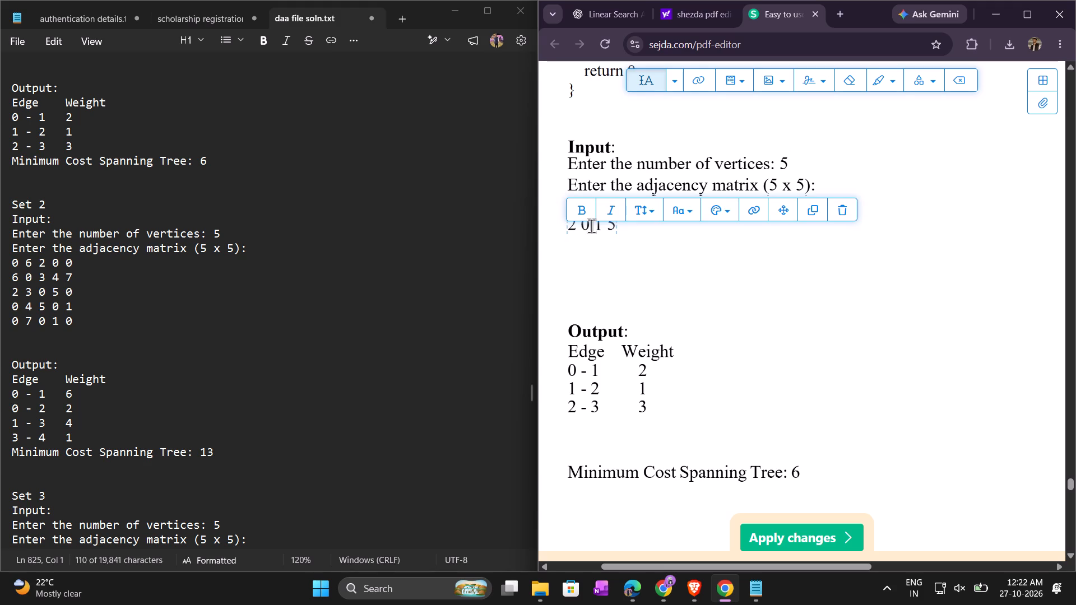
key("ctrl+a")
key("equal")
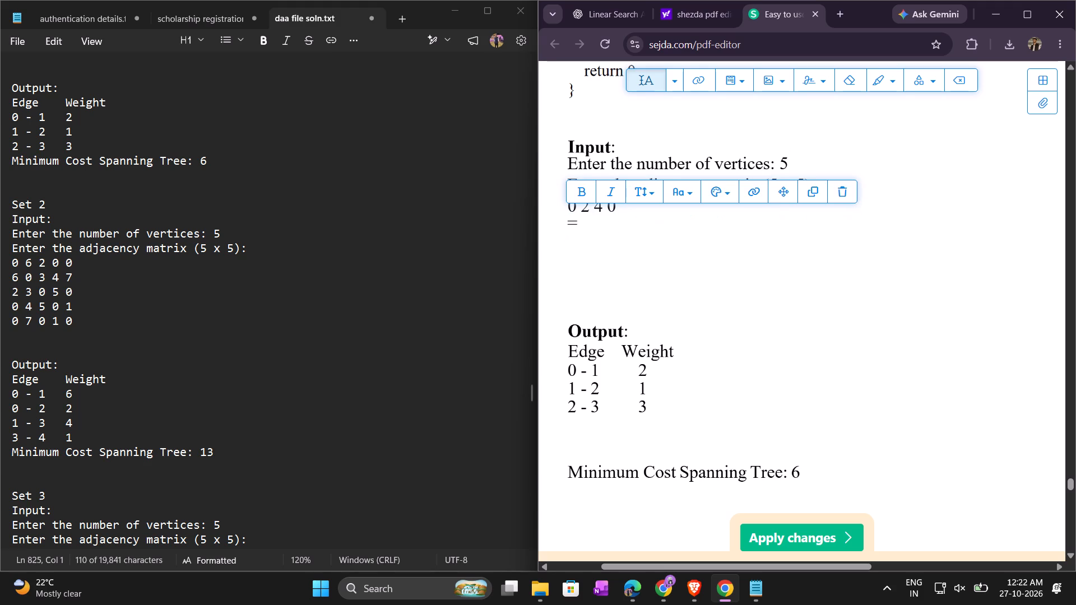
key("BackSpace")
left_click(587, 209)
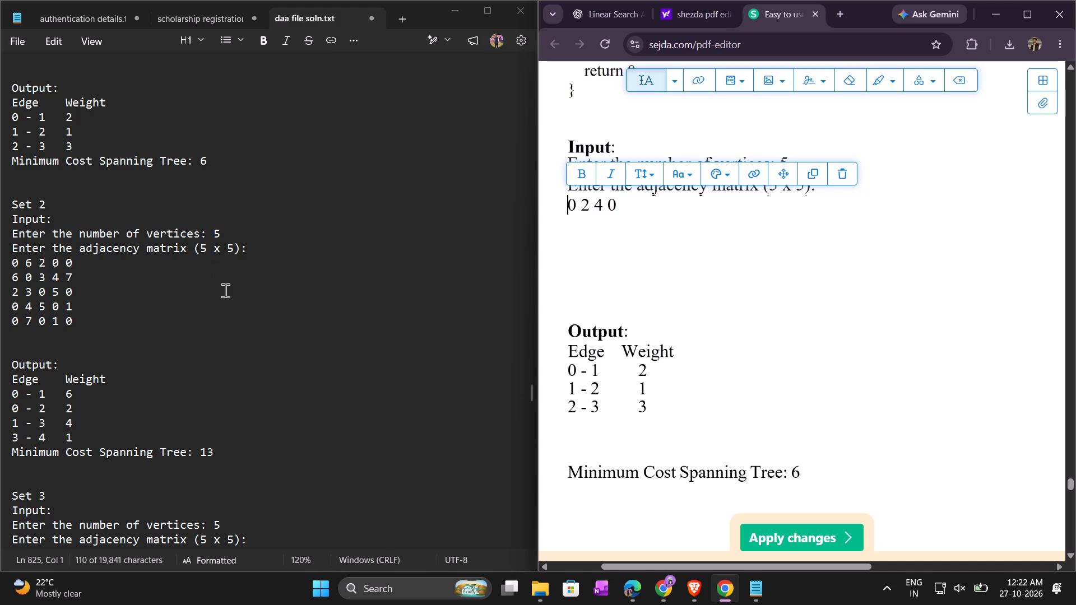
left_click_drag(76, 322, 3, 263)
key("ctrl+c")
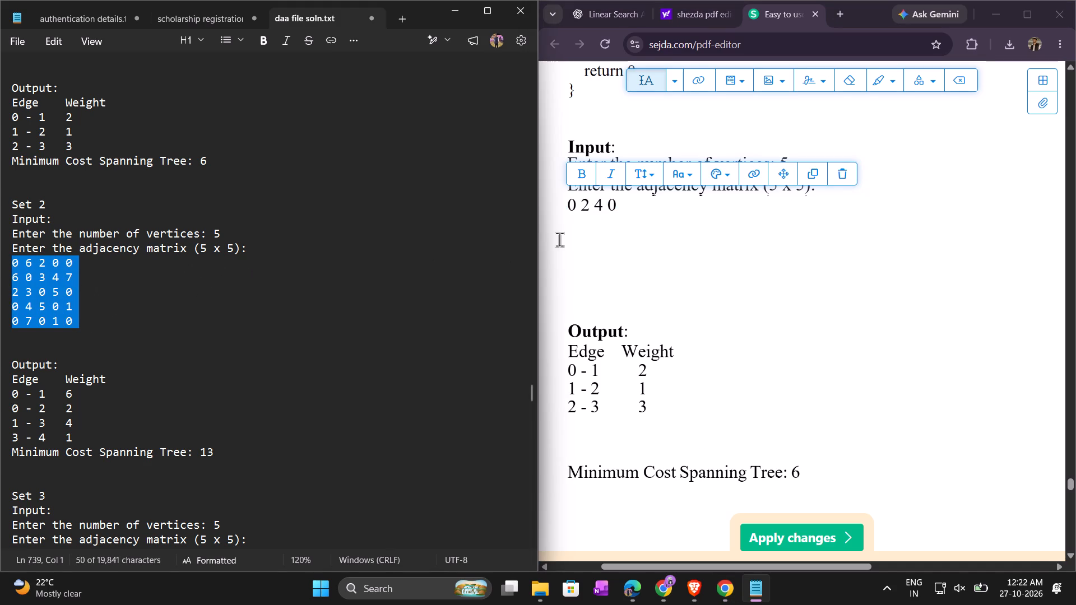
left_click(569, 213)
key("ctrl+a")
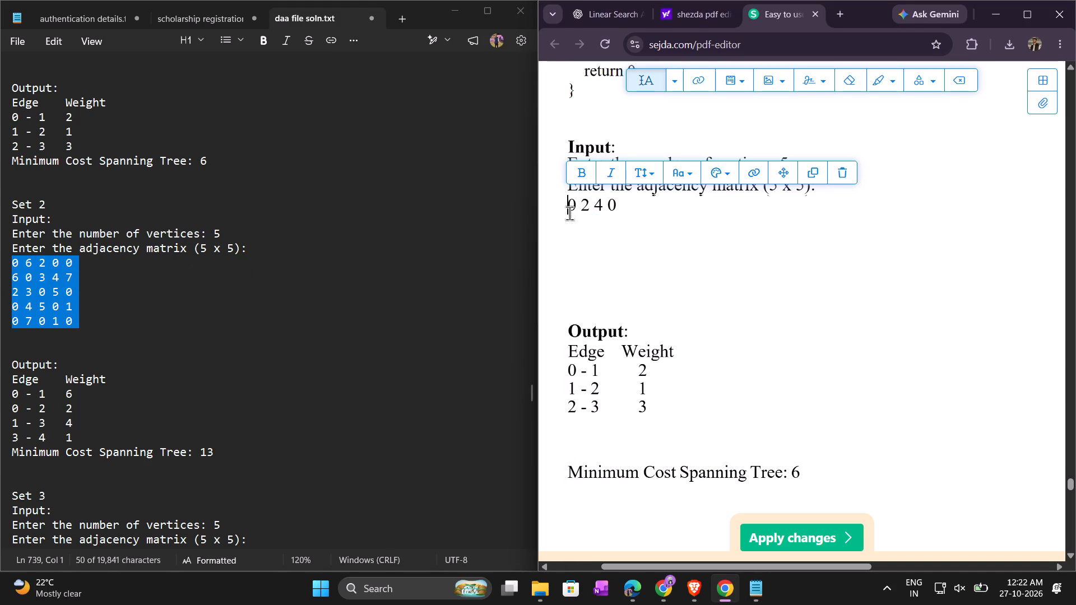
key("ctrl+v")
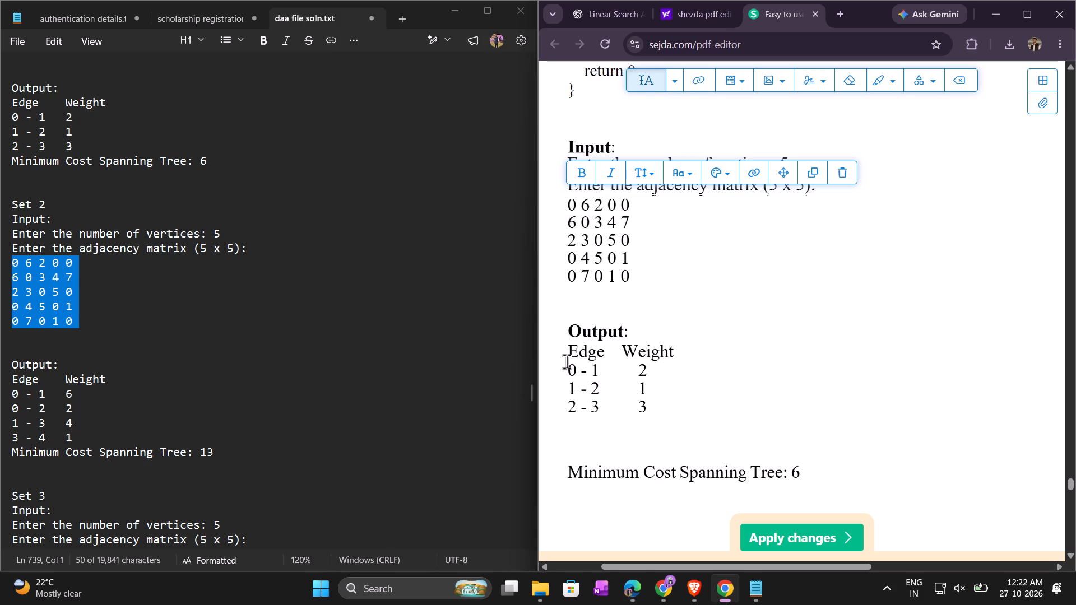
Replace the edge rows in the PDF's Prim's algorithm output with the four Set 2 rows from the notes, 0 - 1 6 through 3 - 4 1.
left_click(583, 405)
key("ctrl+a")
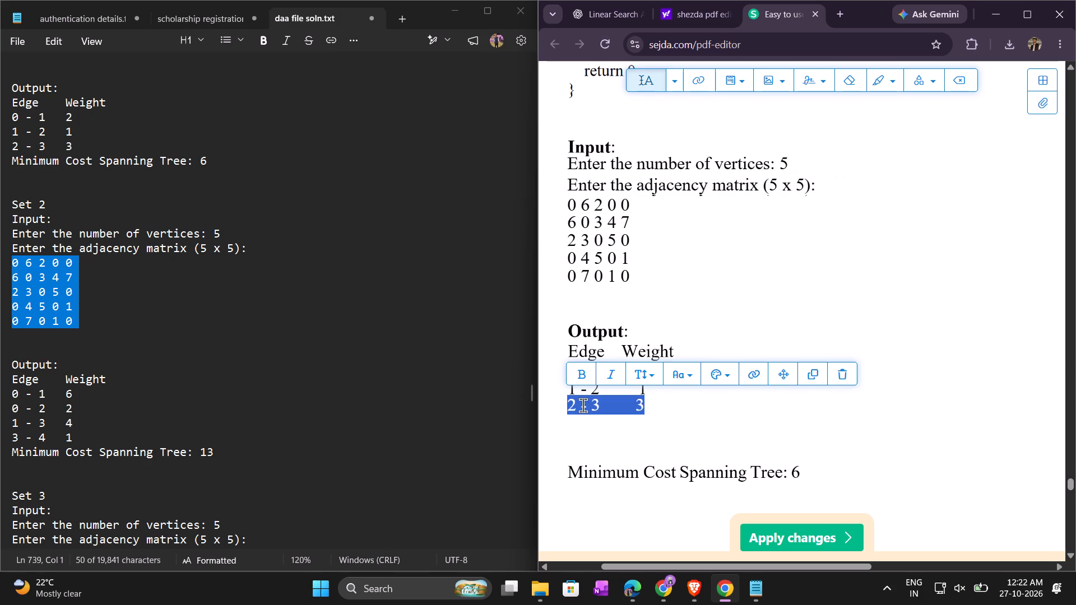
key("BackSpace")
left_click(580, 394)
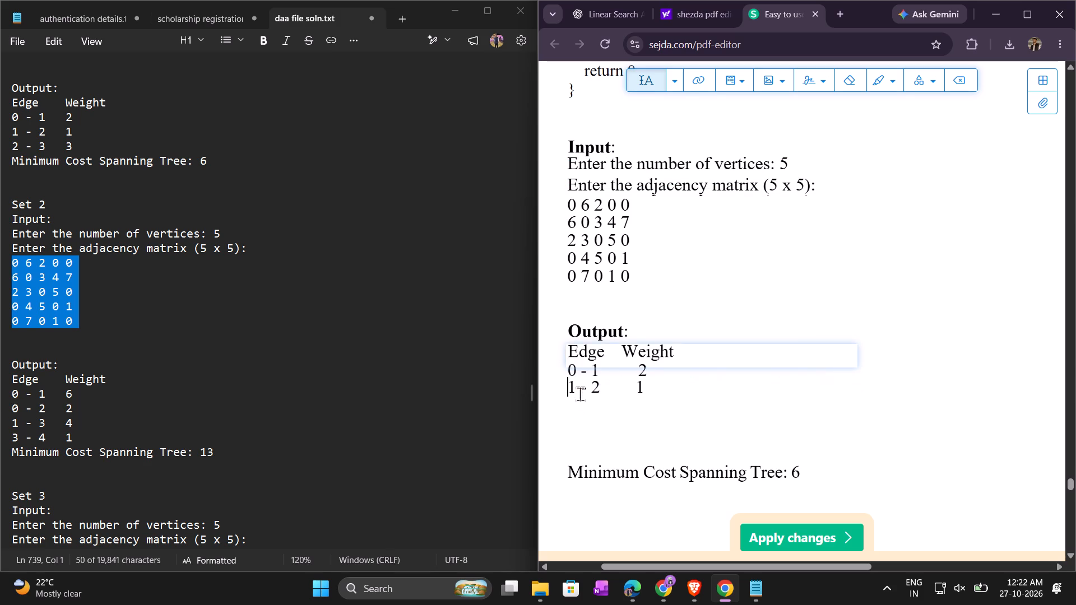
key("ctrl+a")
key("BackSpace")
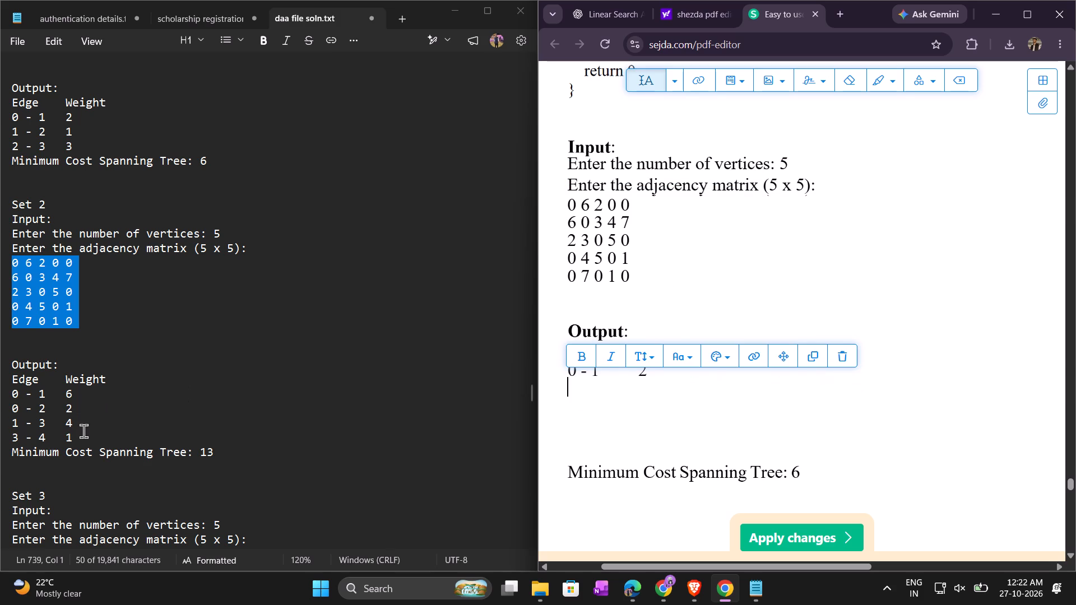
left_click_drag(80, 436, 10, 398)
key("ctrl+c")
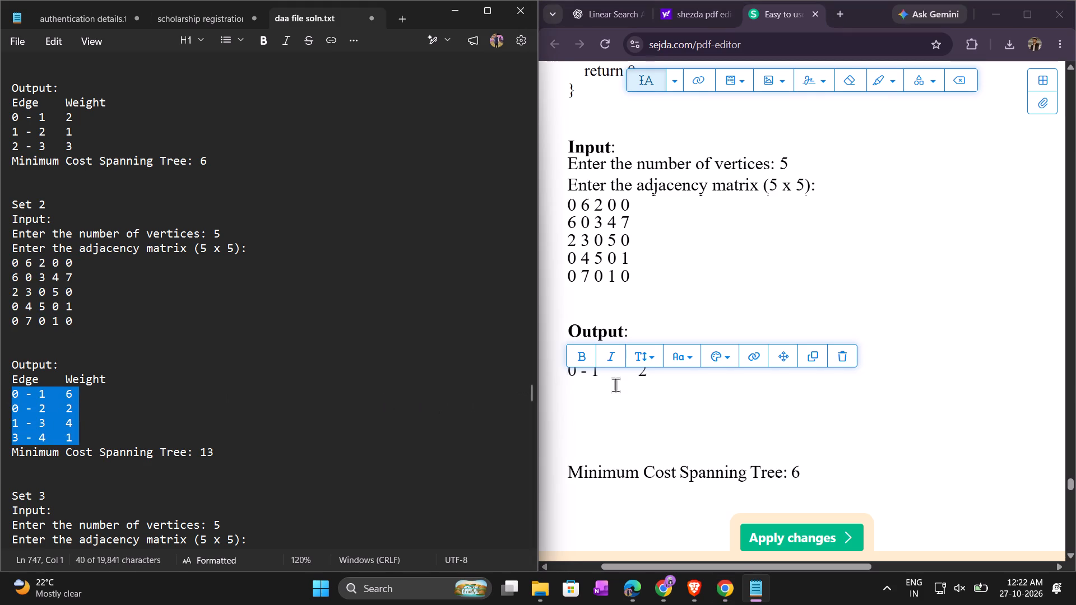
left_click(595, 371)
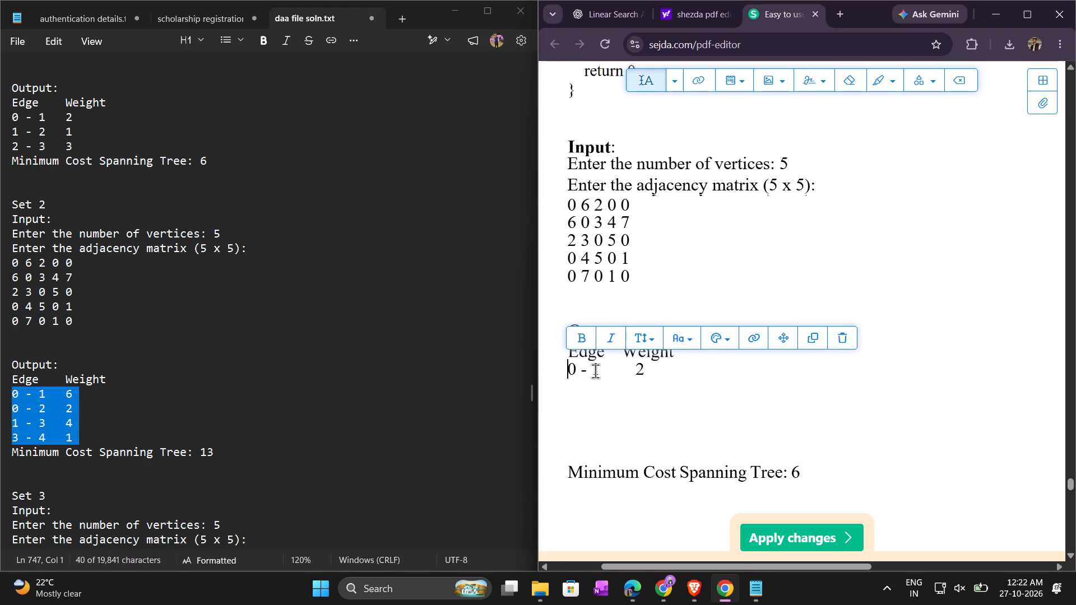
key("ctrl+a")
key("ctrl+v")
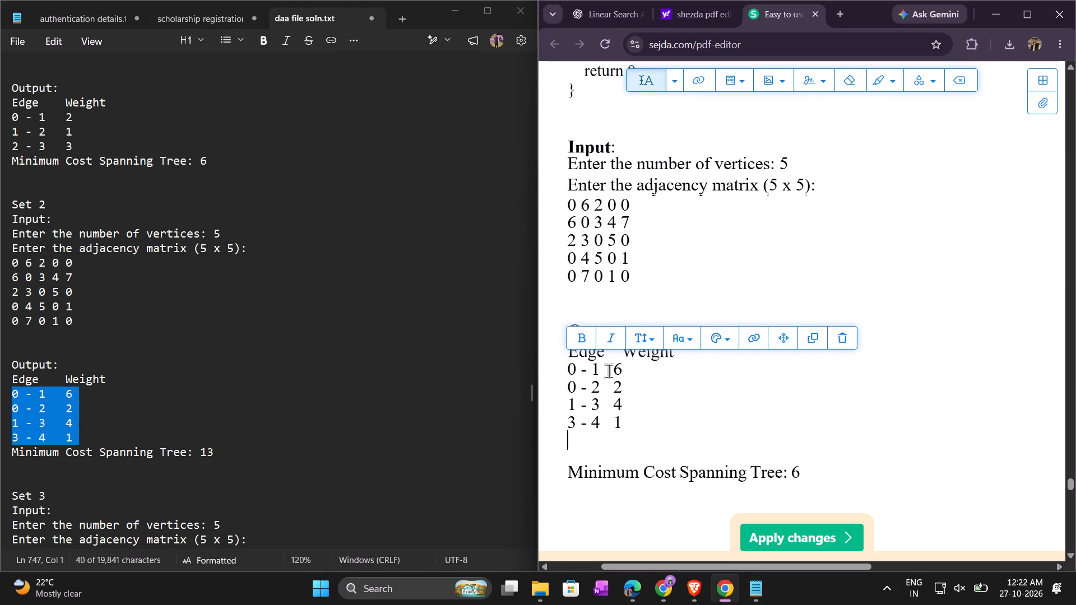
Add spacing to the four pasted edge rows so the values 6, 2, 4 and 1 line up under the Weight heading.
left_click(609, 371)
key("space")
key("space")
key("space")
key("space")
key("space")
key("space")
left_click_drag(635, 366, 601, 366)
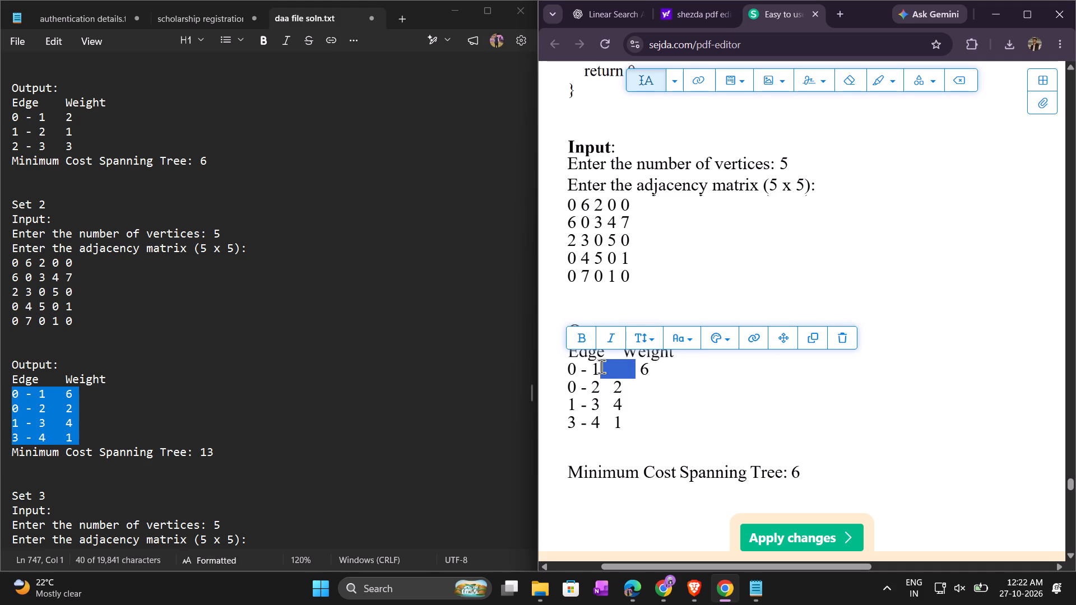
left_click_drag(601, 366, 605, 367)
key("ctrl+c")
left_click(611, 385)
key("ctrl+v")
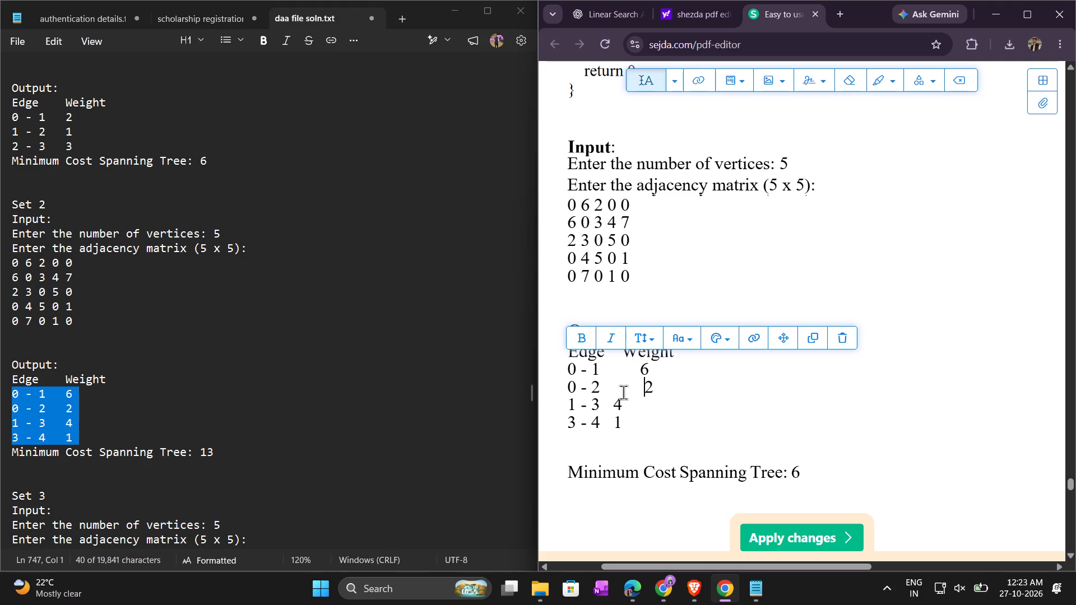
left_click(614, 400)
key("ctrl+c")
key("ctrl+v")
left_click(612, 426)
key("ctrl+v")
left_click(640, 370)
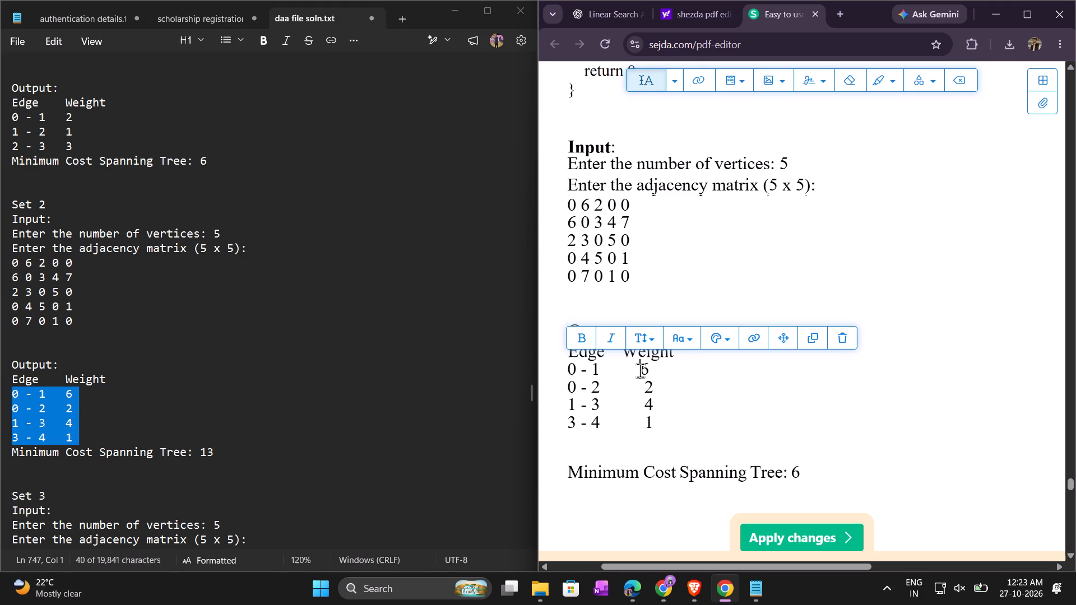
key("space")
Set the Minimum Cost Spanning Tree value in the PDF's Prim's algorithm output to 13.
left_click(795, 472)
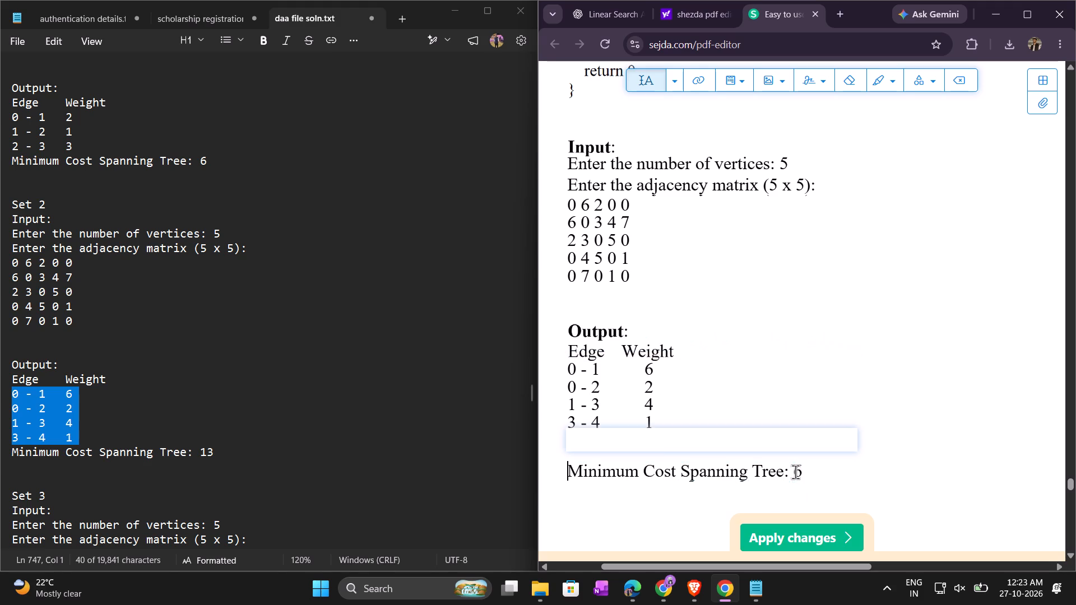
left_click(804, 473)
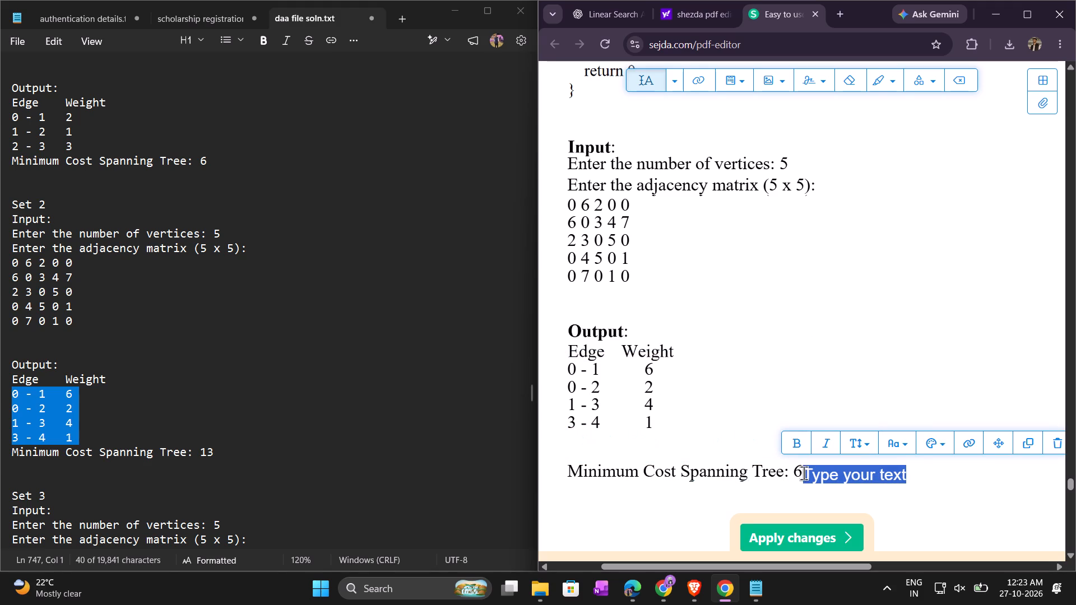
key("BackSpace")
left_click(801, 470)
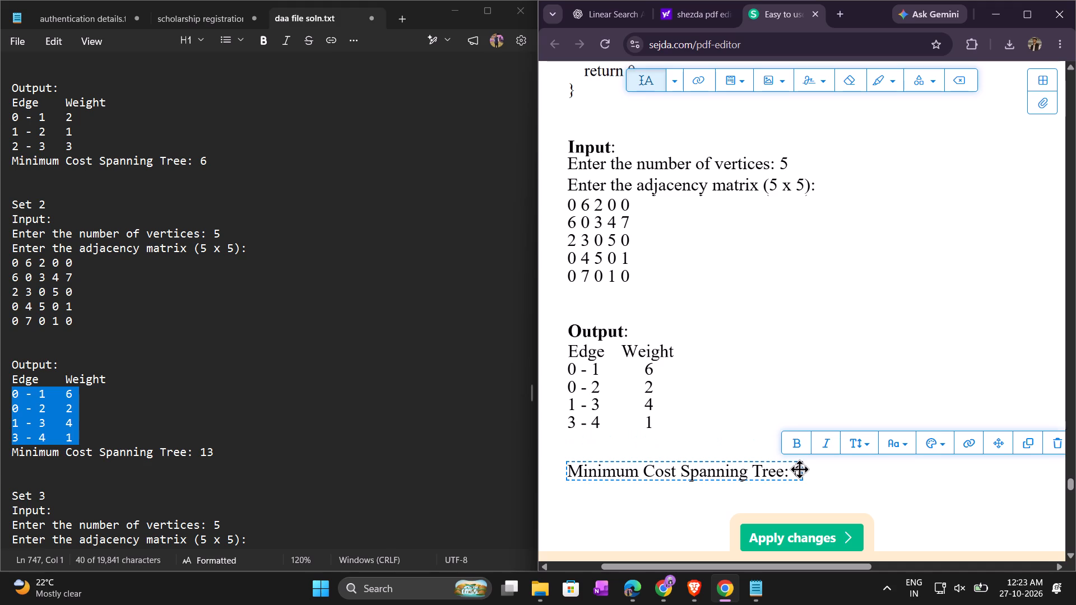
left_click(799, 469)
left_click(799, 469)
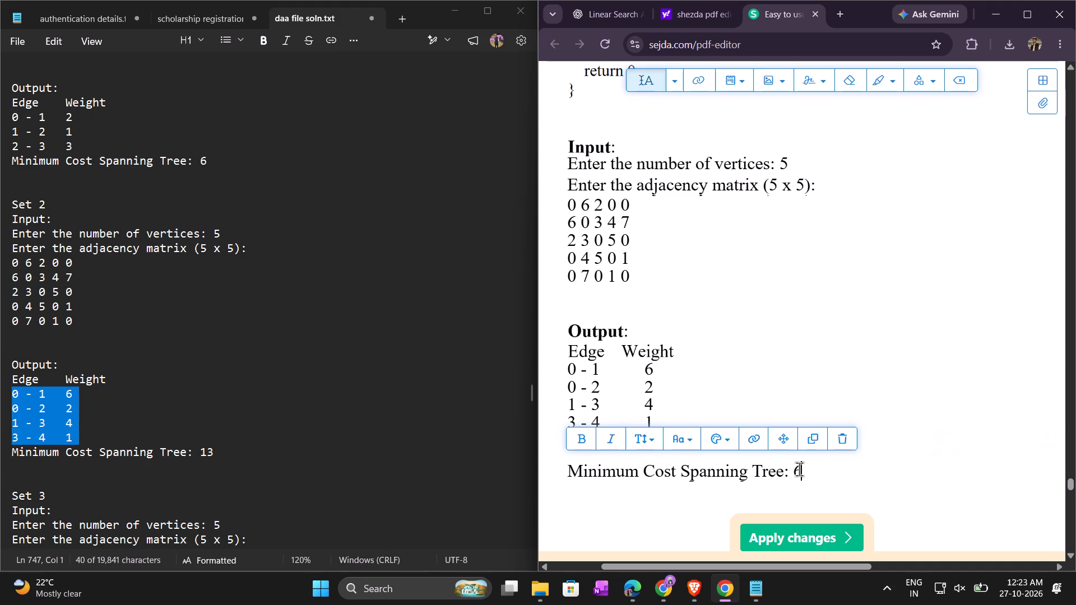
key("BackSpace")
type("13")
Locate the edge-list MST sample preceding Prim's algorithm in the PDF and its matching Set 2 data in the notes.
scroll(739, 384, "up", 3)
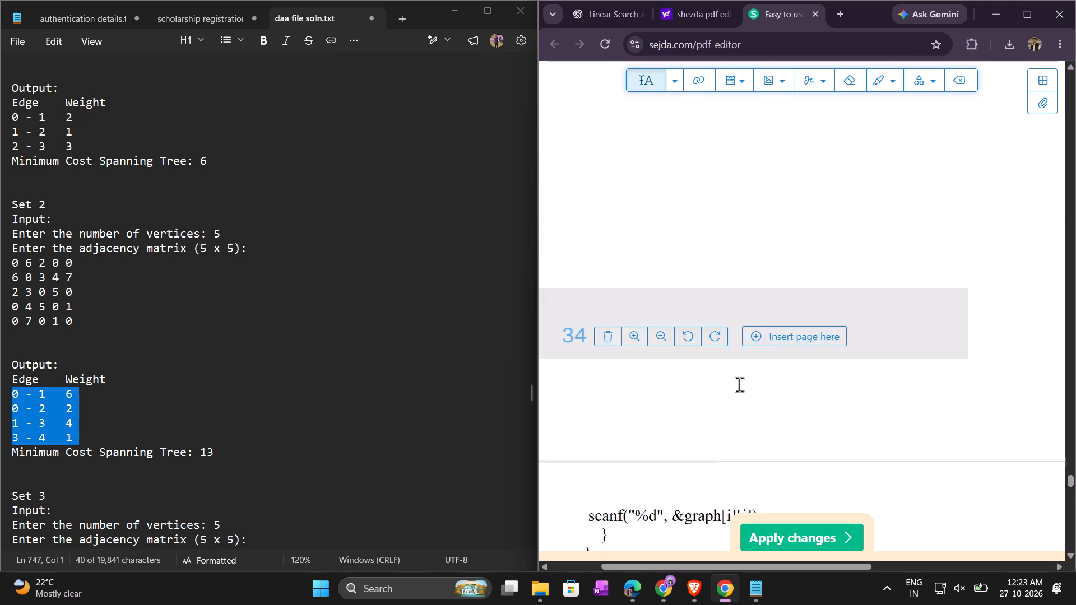
scroll(739, 384, "up", 1)
scroll(739, 384, "down", 1)
scroll(739, 384, "up", 1)
scroll(277, 393, "up", 1)
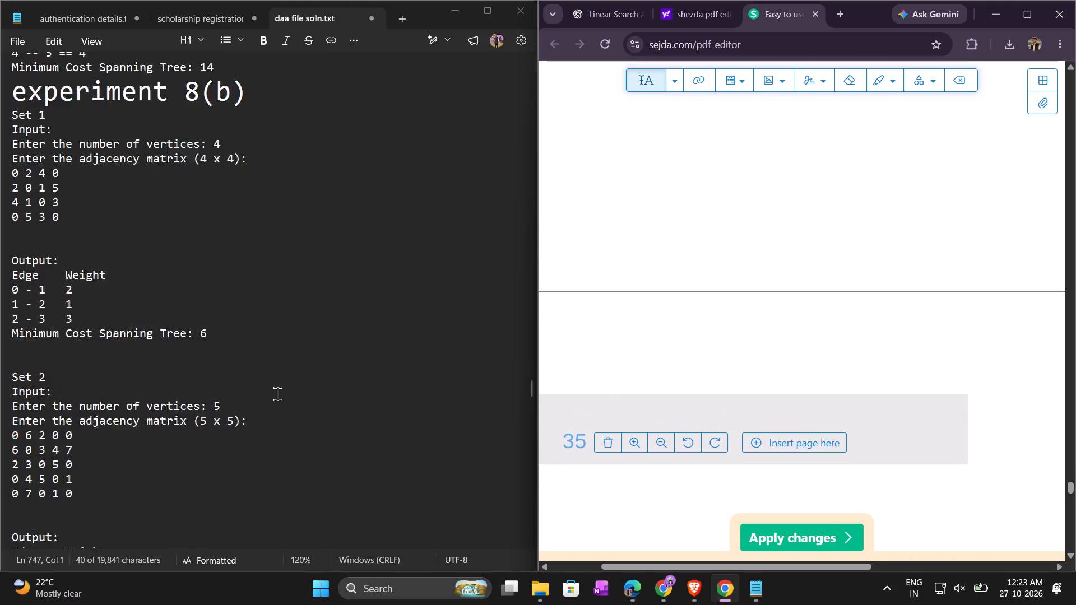
scroll(277, 393, "up", 2)
scroll(302, 422, "down", 1, "ctrl")
scroll(302, 422, "up", 1, "ctrl")
scroll(302, 422, "down", 1, "ctrl")
scroll(302, 422, "up", 1, "ctrl")
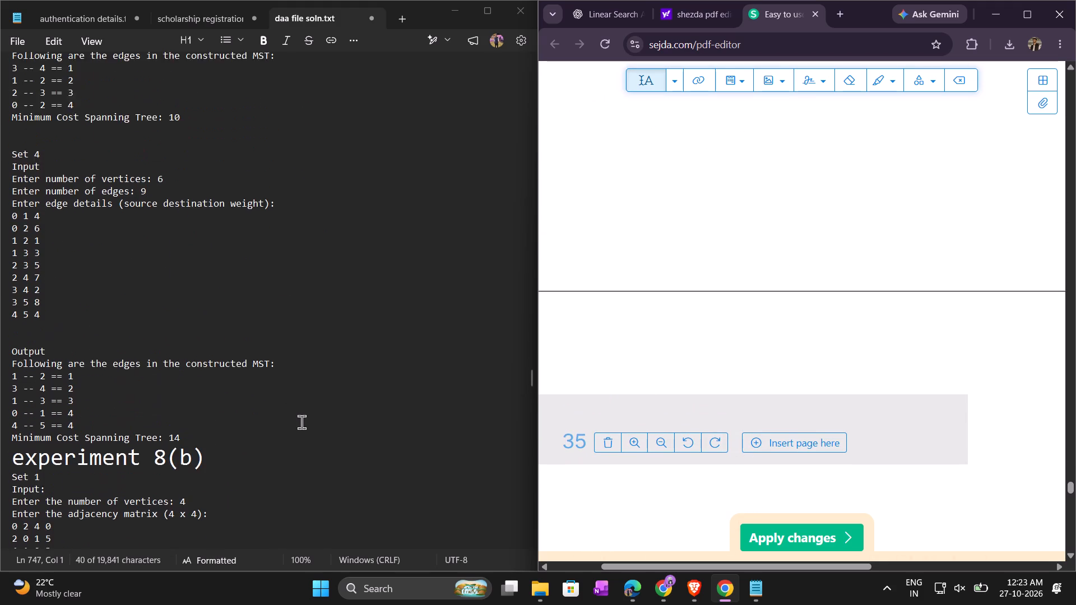
scroll(302, 422, "up", 4, "ctrl")
scroll(302, 422, "up", 1)
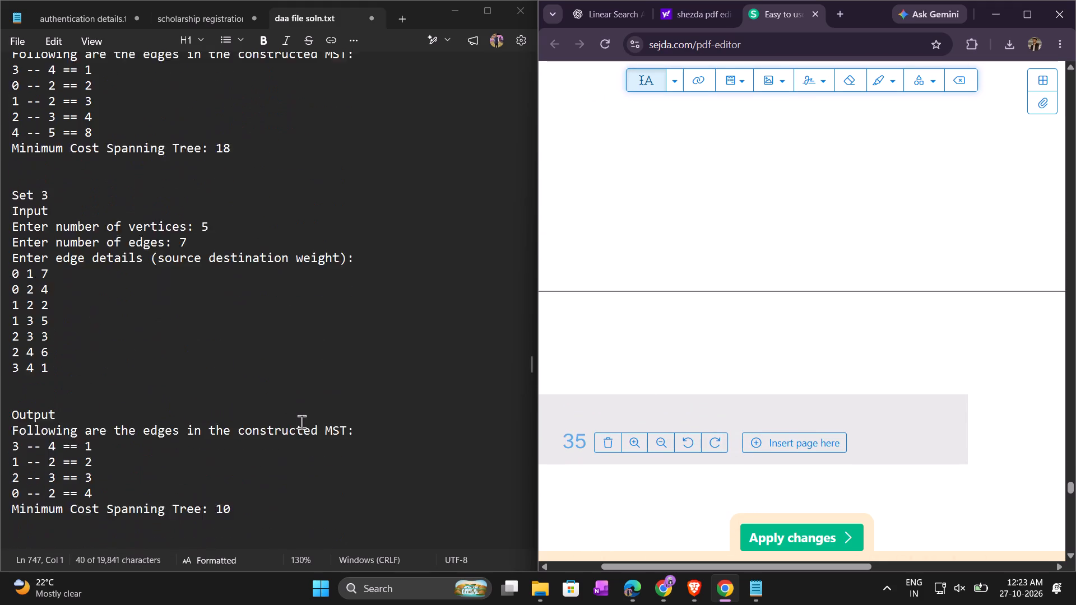
scroll(302, 422, "up", 2)
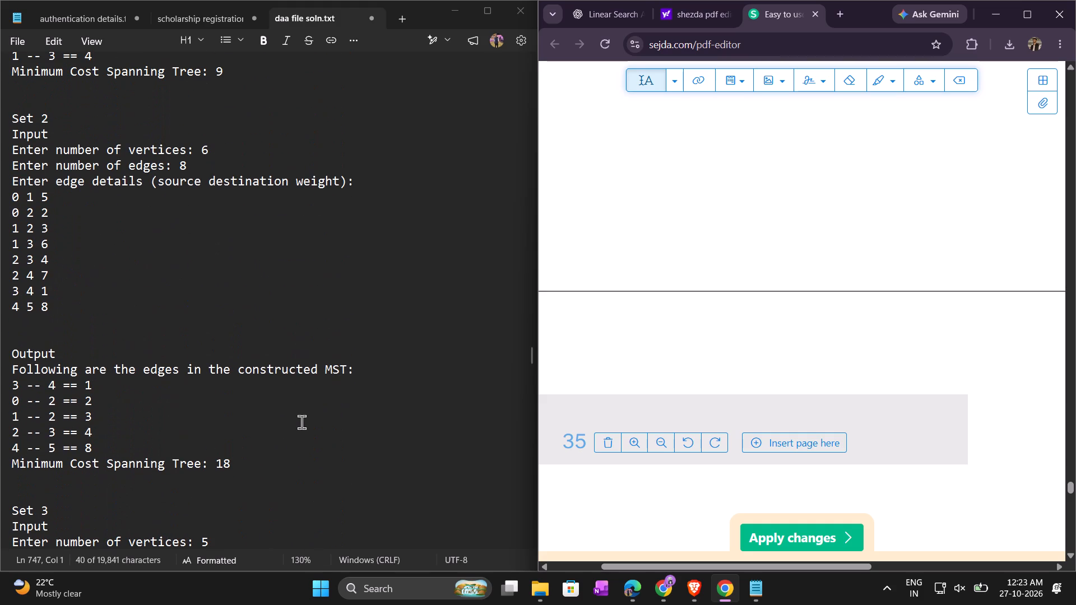
scroll(695, 306, "up", 6)
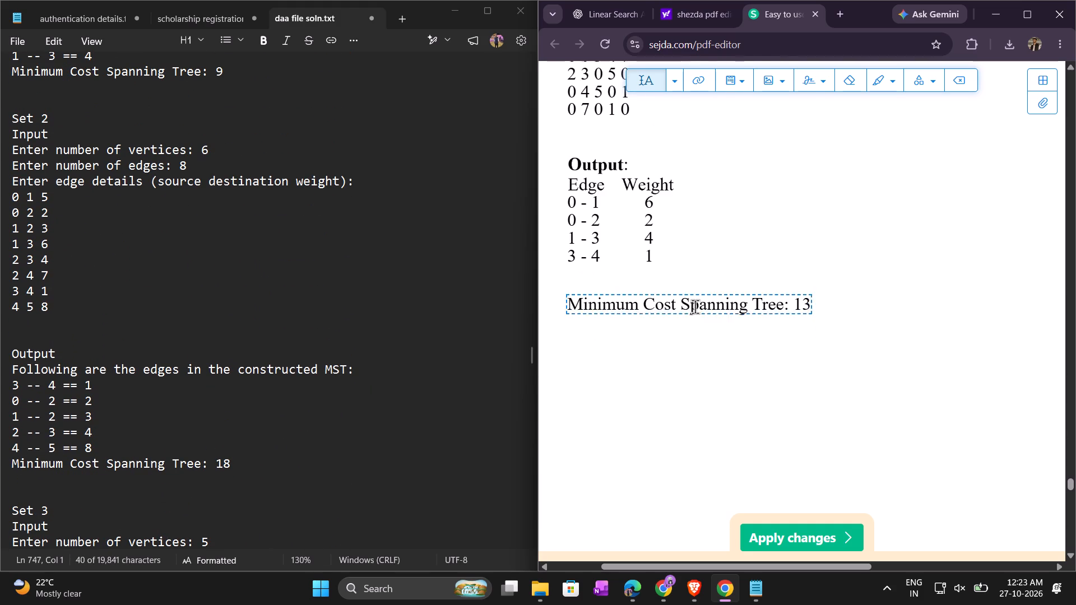
scroll(695, 306, "up", 9)
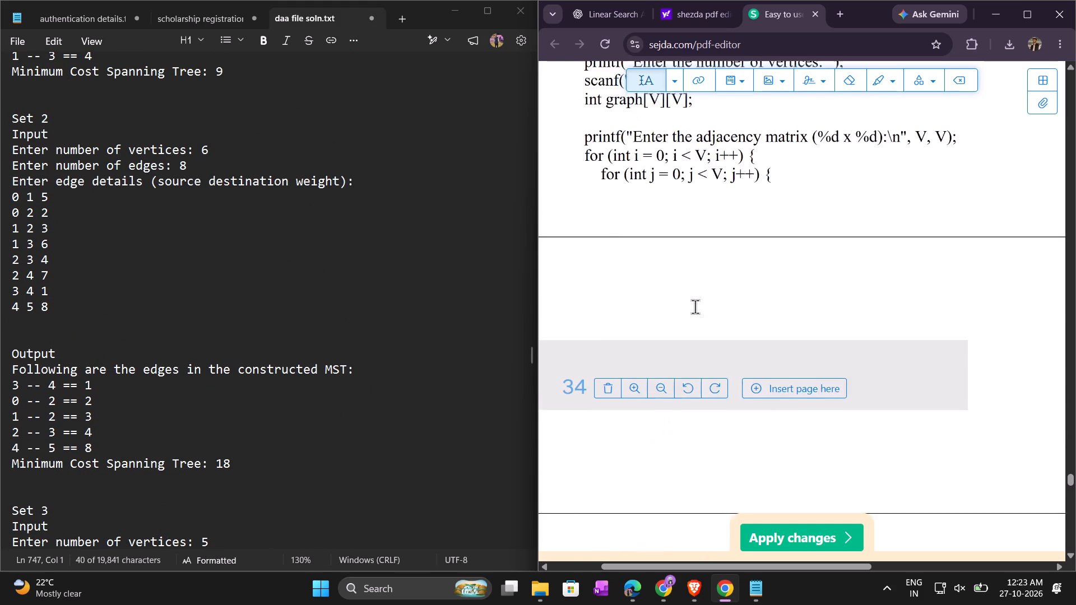
scroll(695, 306, "up", 11)
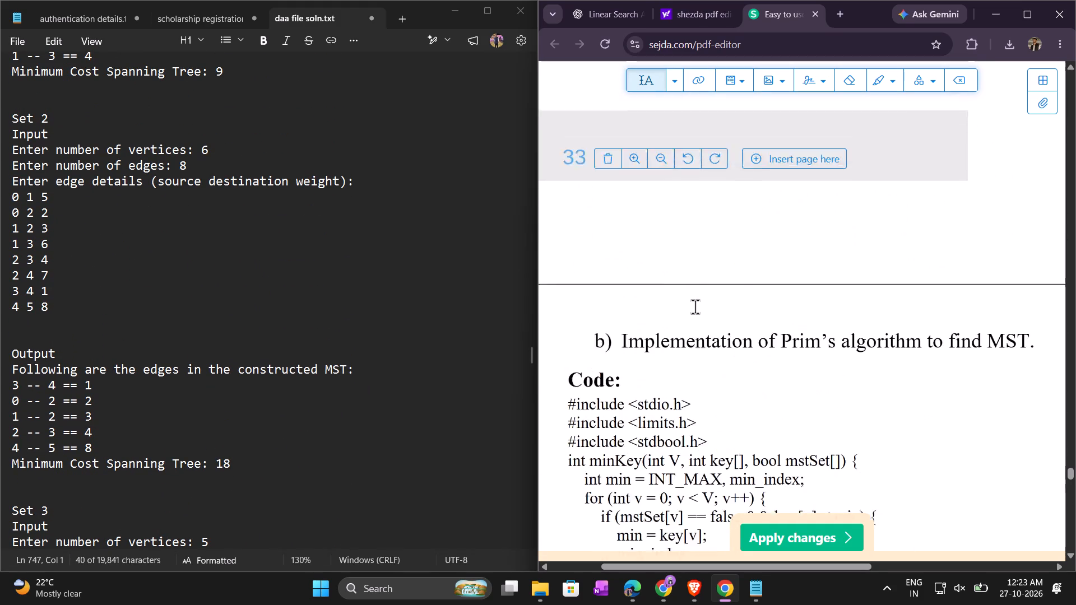
scroll(695, 306, "up", 9)
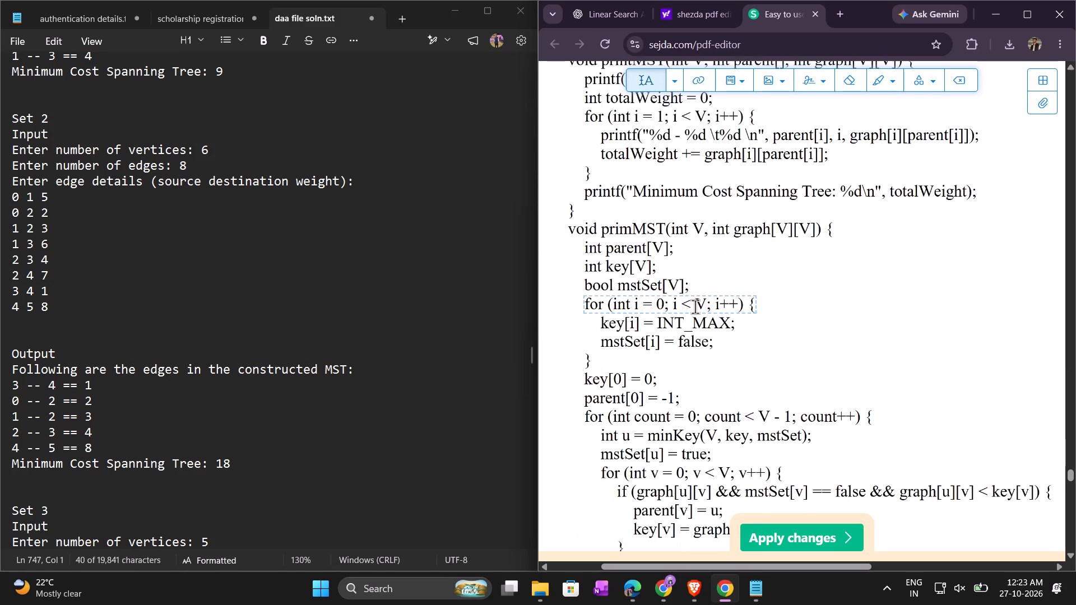
scroll(695, 306, "down", 7)
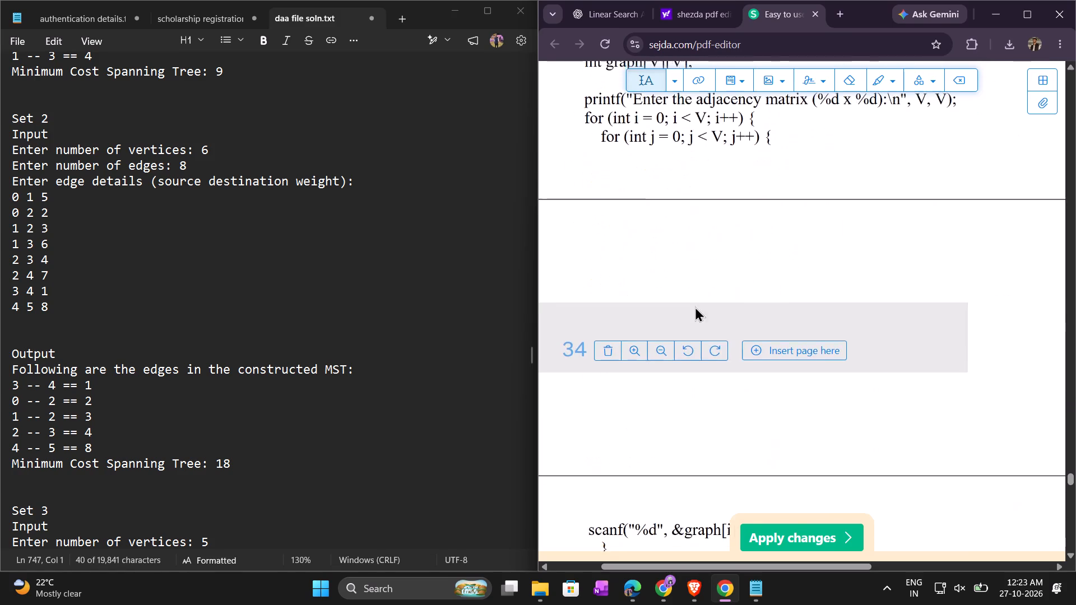
scroll(695, 306, "down", 3)
scroll(695, 306, "up", 2)
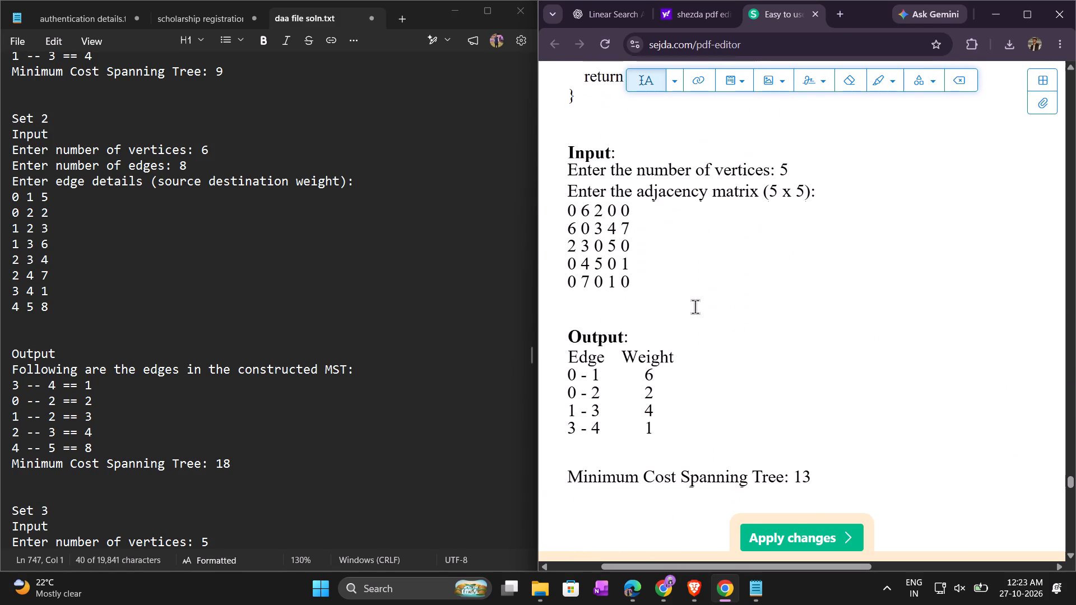
scroll(695, 306, "up", 4)
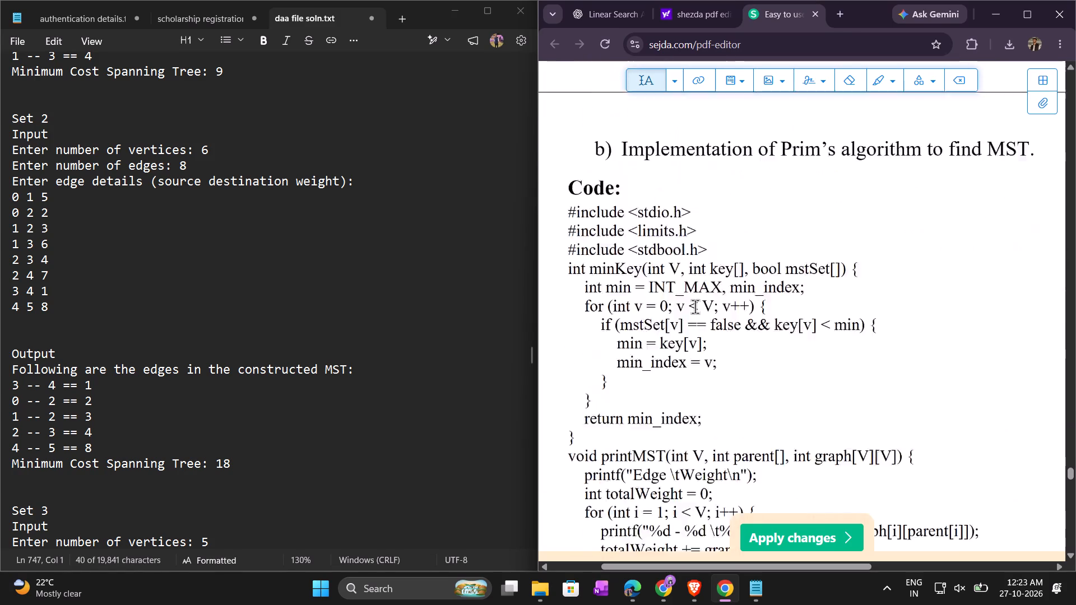
scroll(695, 306, "up", 4)
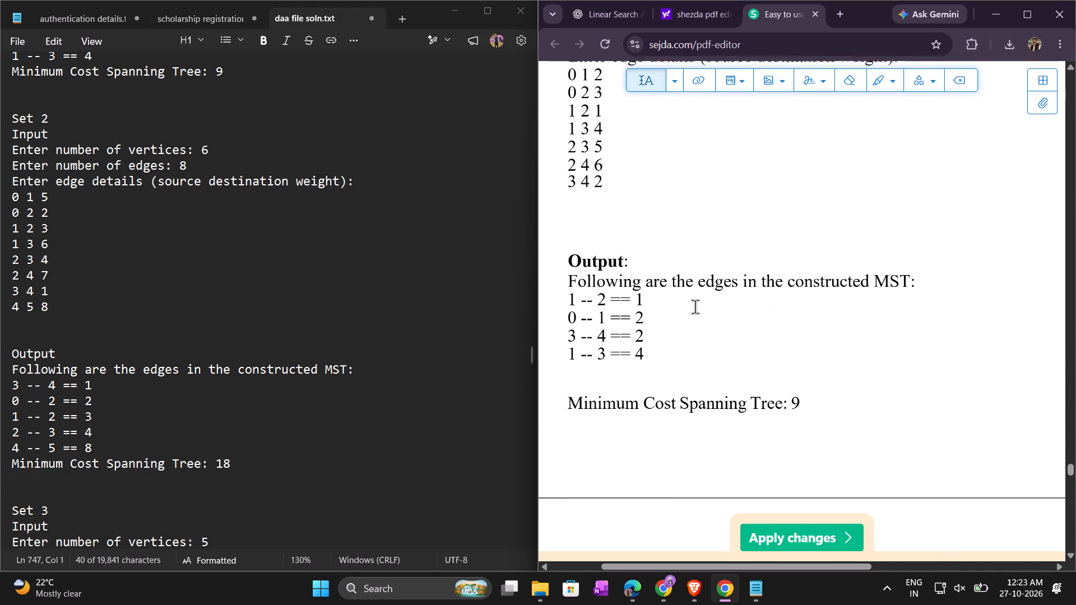
scroll(695, 306, "up", 1)
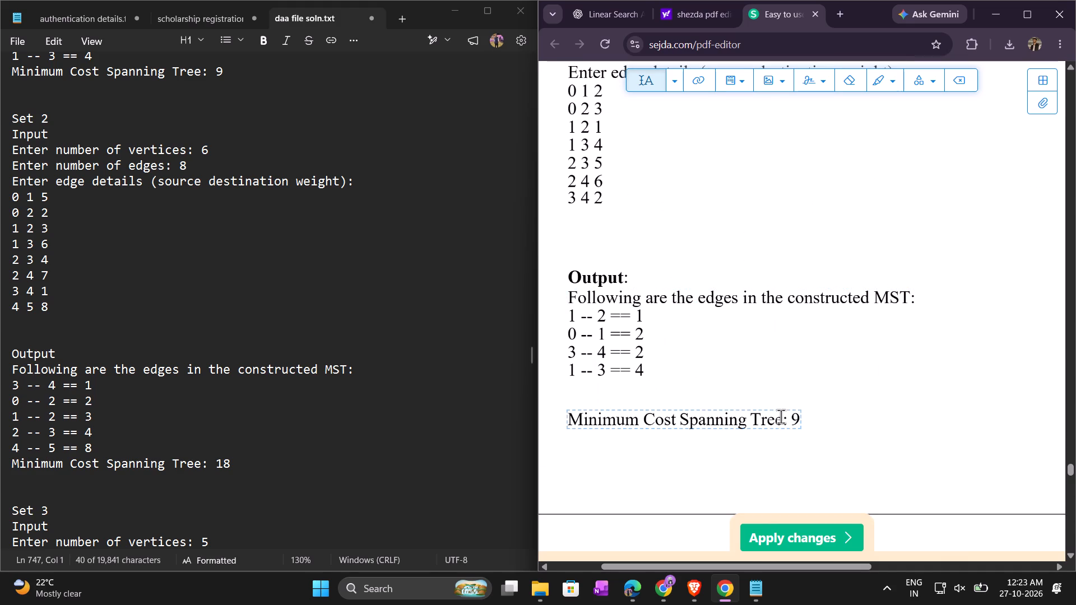
Set the Minimum Cost Spanning Tree value in the PDF's Kruskal's algorithm output to 18.
left_click(799, 415)
left_click(799, 415)
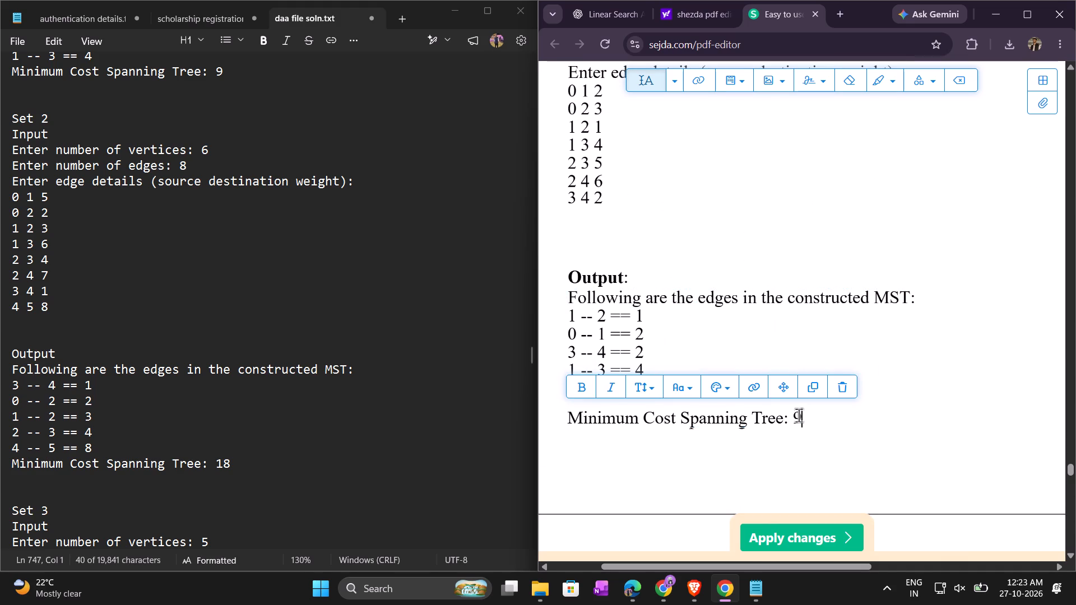
key("BackSpace")
type("18")
Replace the edge rows in the PDF's Kruskal output with the five Set 2 rows from the notes, 3 -- 4 == 1 through 4 -- 5 == 8.
left_click_drag(96, 444, 4, 383)
key("ctrl+c")
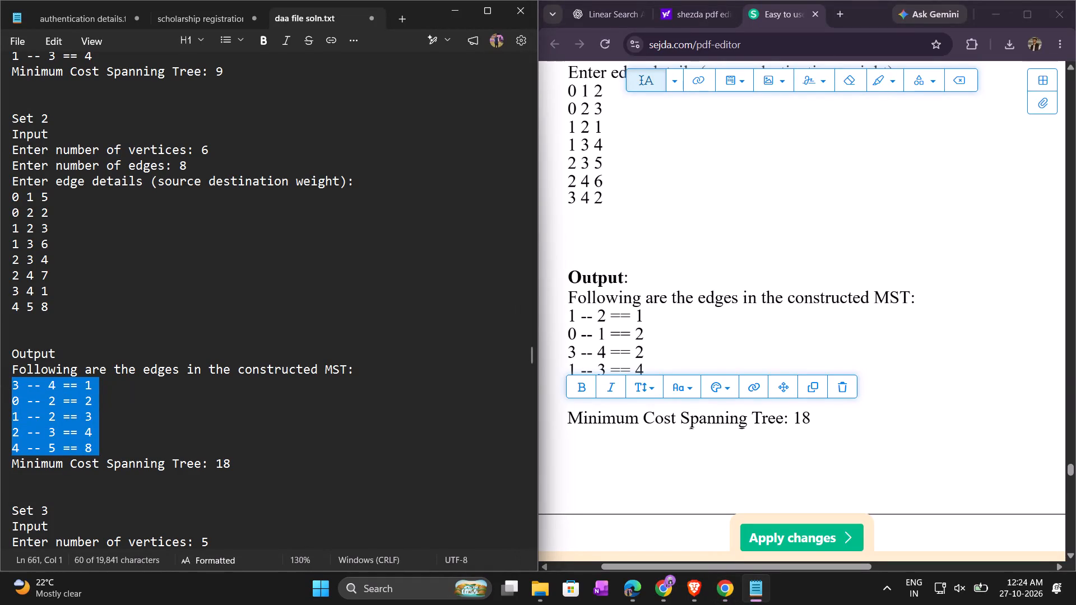
left_click(600, 362)
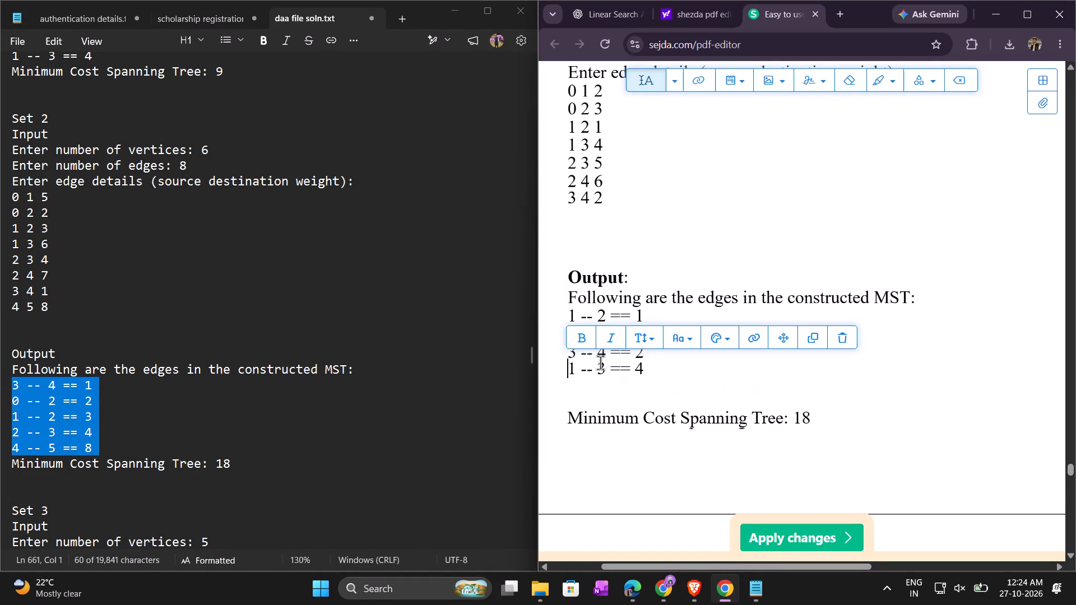
key("ctrl+a")
key("BackSpace")
left_click(592, 352)
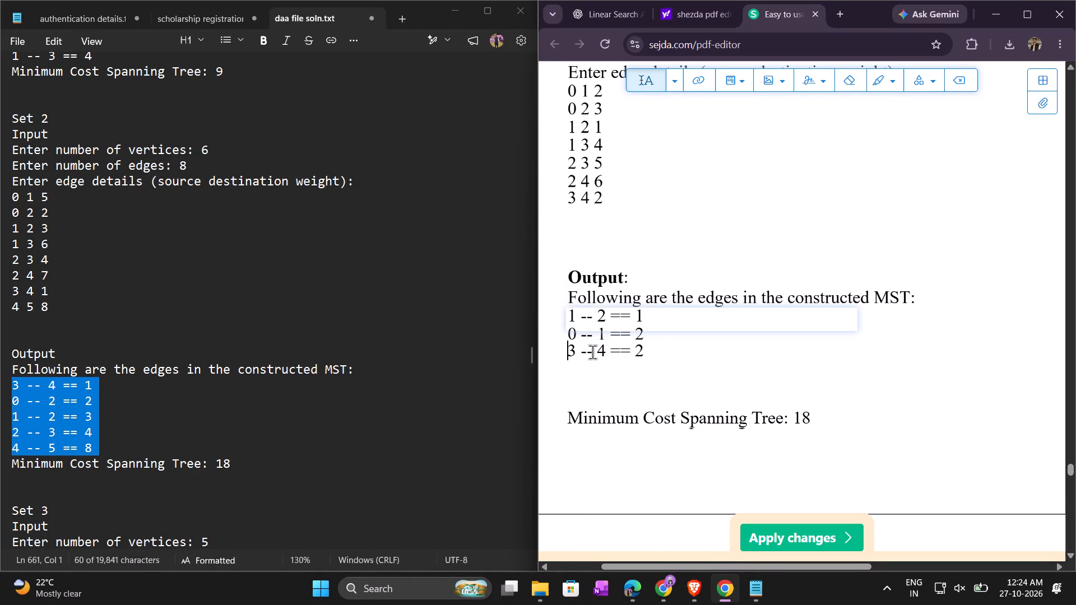
key("ctrl+a")
key("BackSpace")
left_click(594, 338)
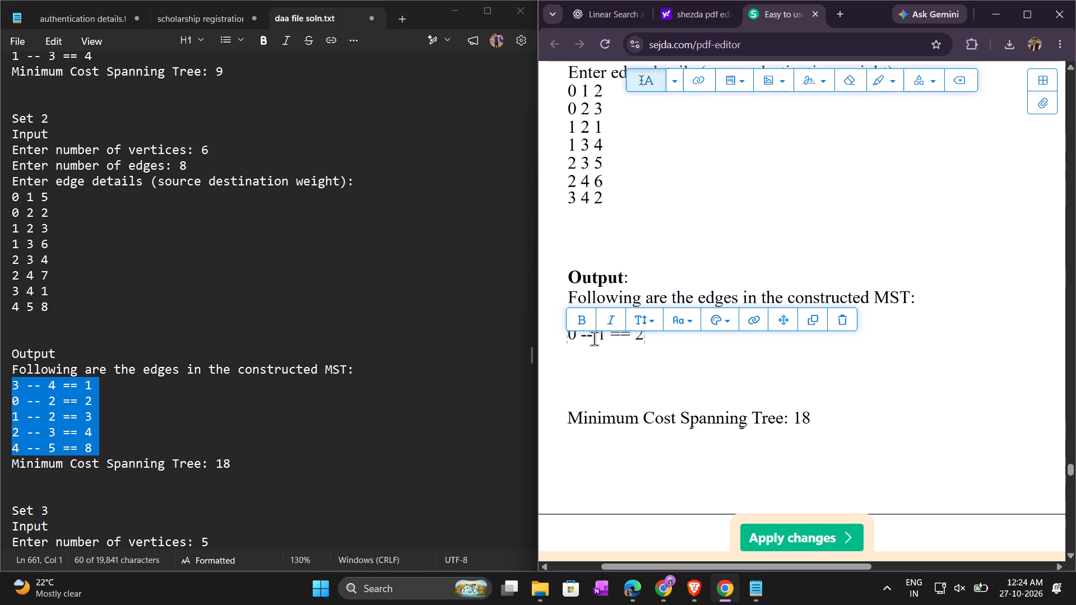
key("ctrl+a")
key("BackSpace")
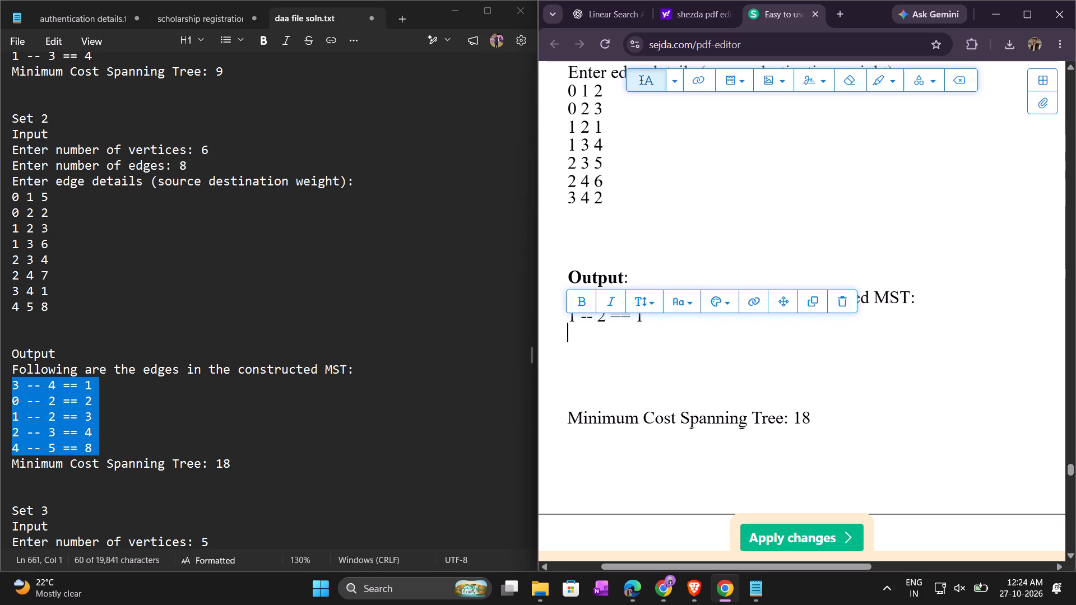
left_click(606, 321)
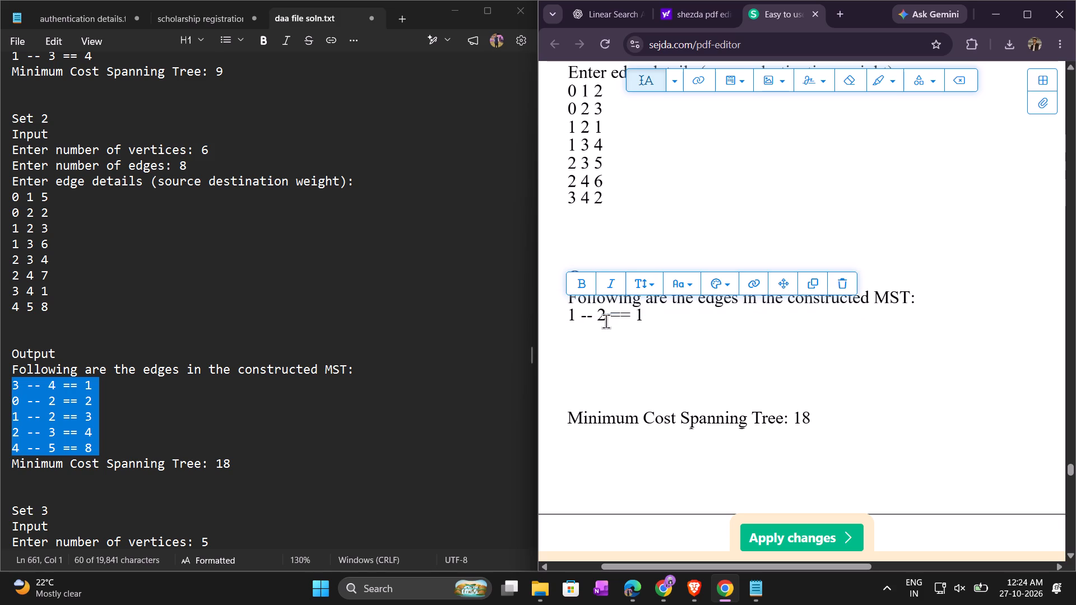
key("ctrl+a")
key("ctrl+v")
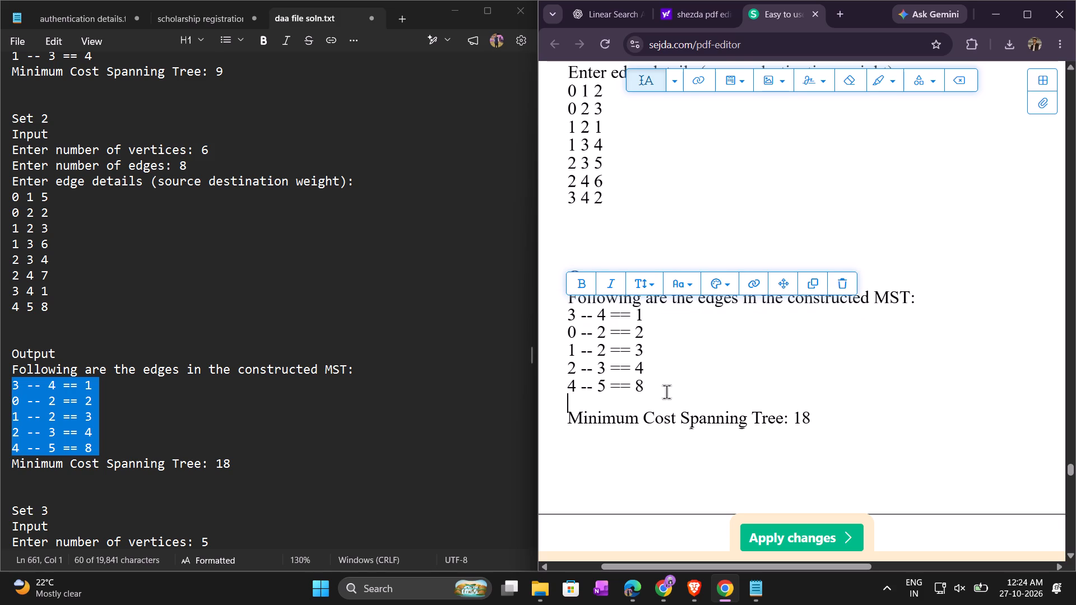
Delete all edge rows below 0 1 2 in the PDF's Kruskal sample input.
scroll(666, 392, "up", 4)
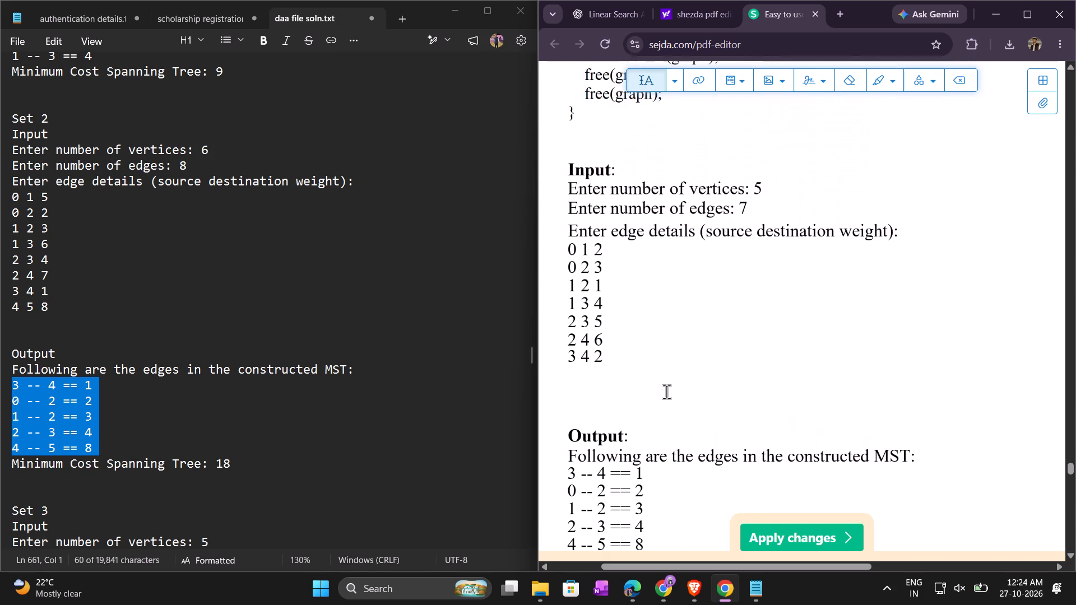
scroll(666, 392, "up", 2)
left_click(588, 407)
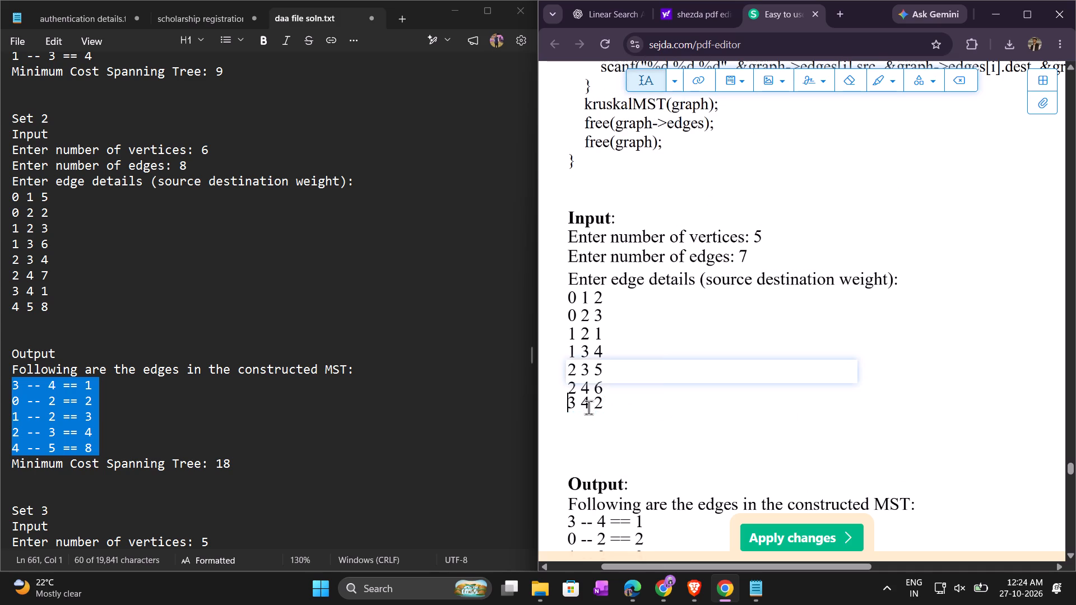
key("ctrl+a")
key("BackSpace")
left_click(577, 392)
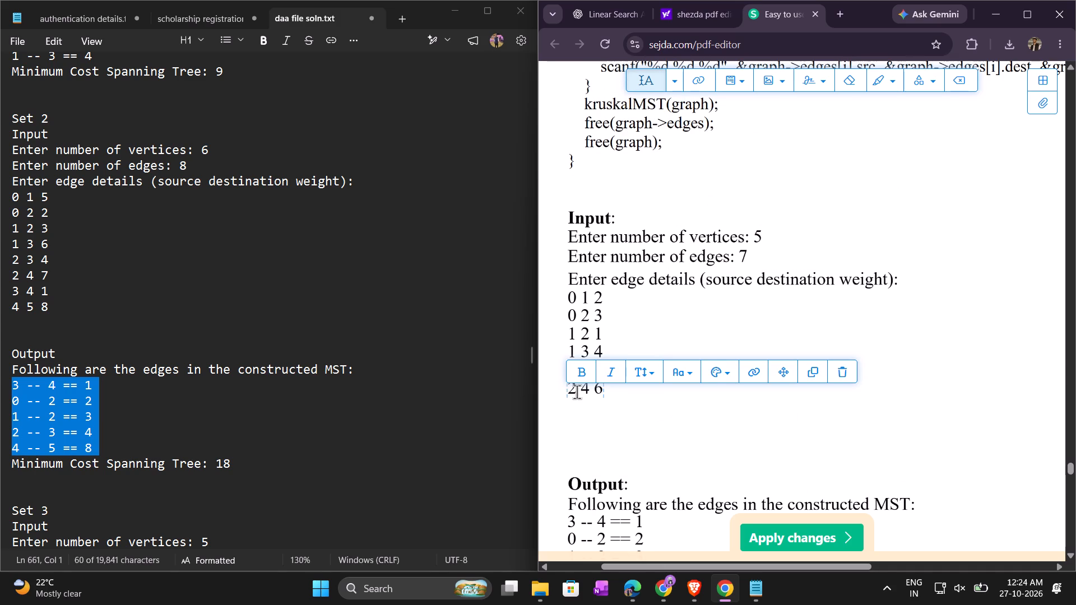
key("ctrl+a")
key("BackSpace")
left_click(578, 376)
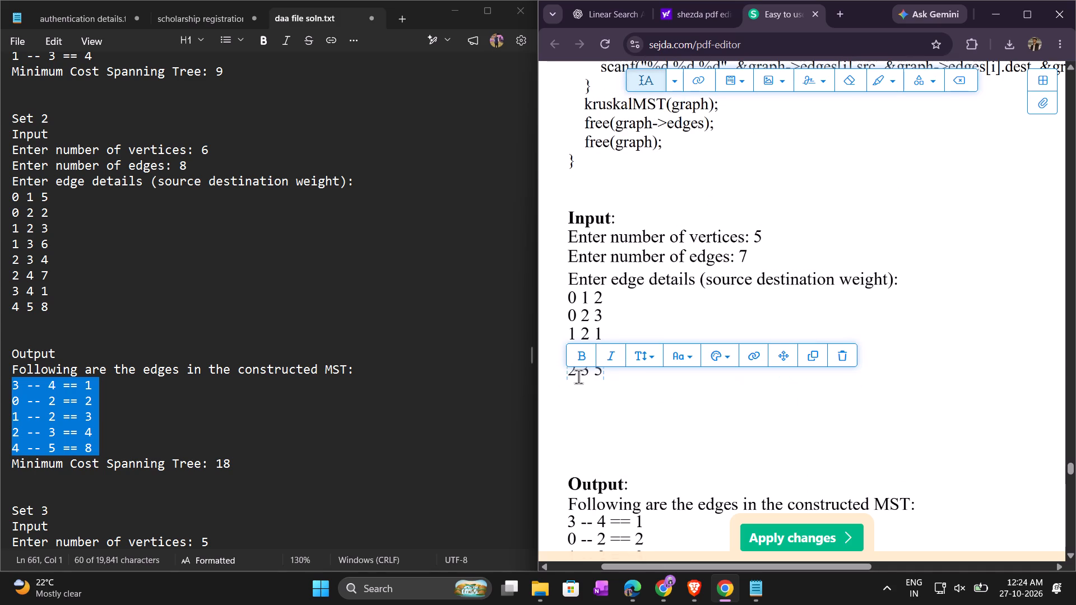
key("ctrl+a")
key("BackSpace")
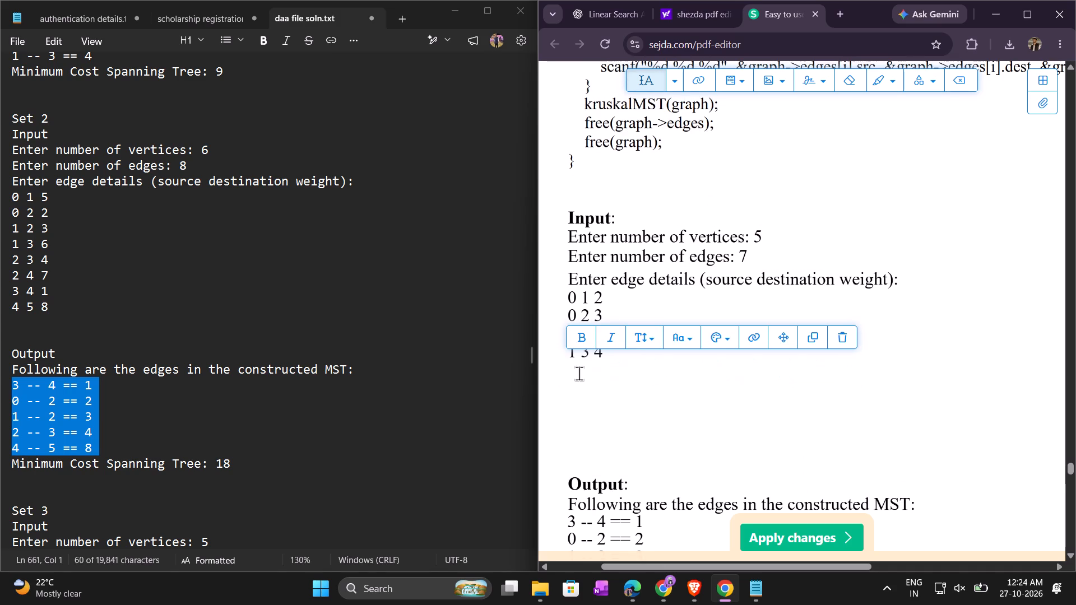
left_click(577, 353)
key("ctrl+a")
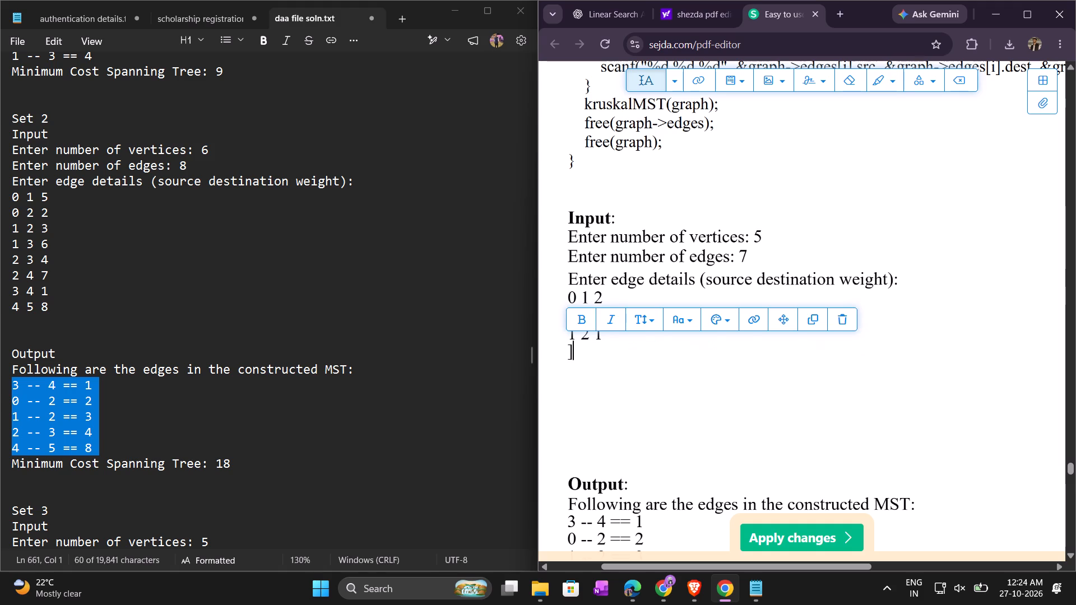
key("bracketright")
key("BackSpace")
key("BackSpace")
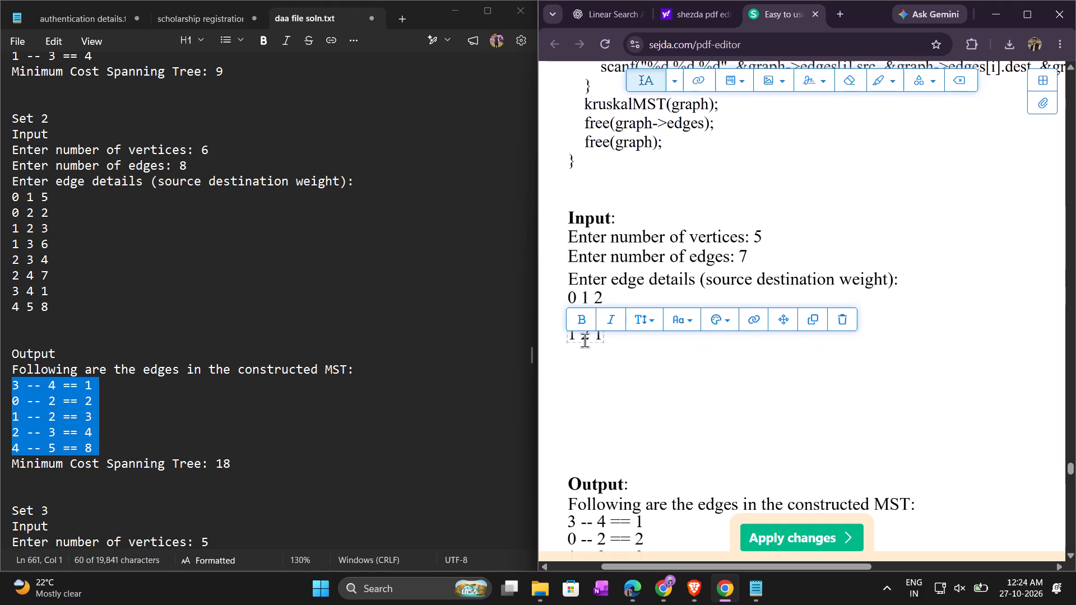
left_click(585, 340)
key("ctrl+a")
key("BackSpace")
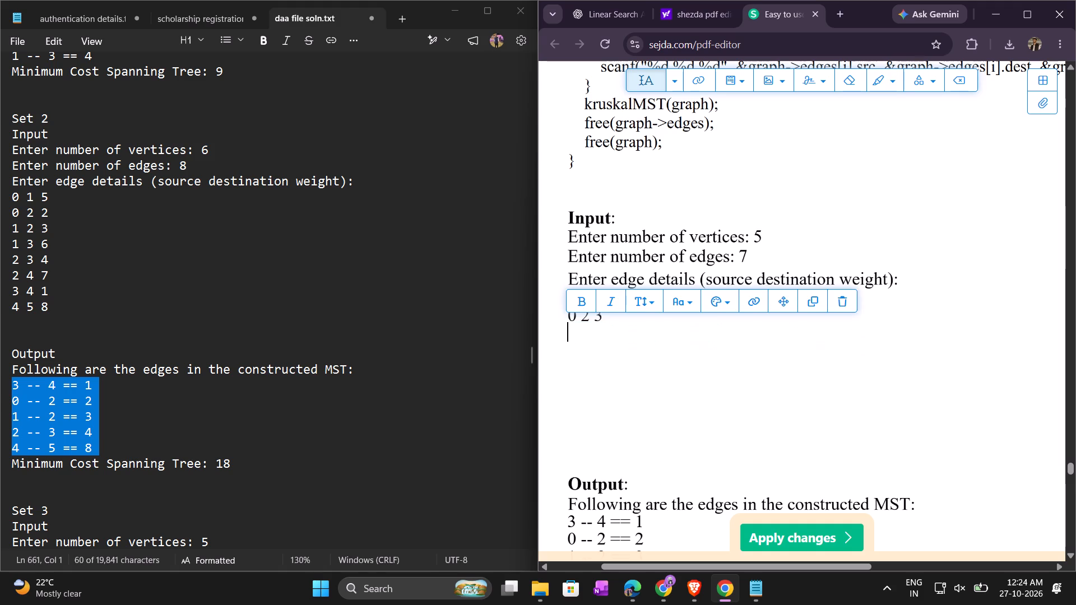
left_click(588, 315)
key("ctrl+a")
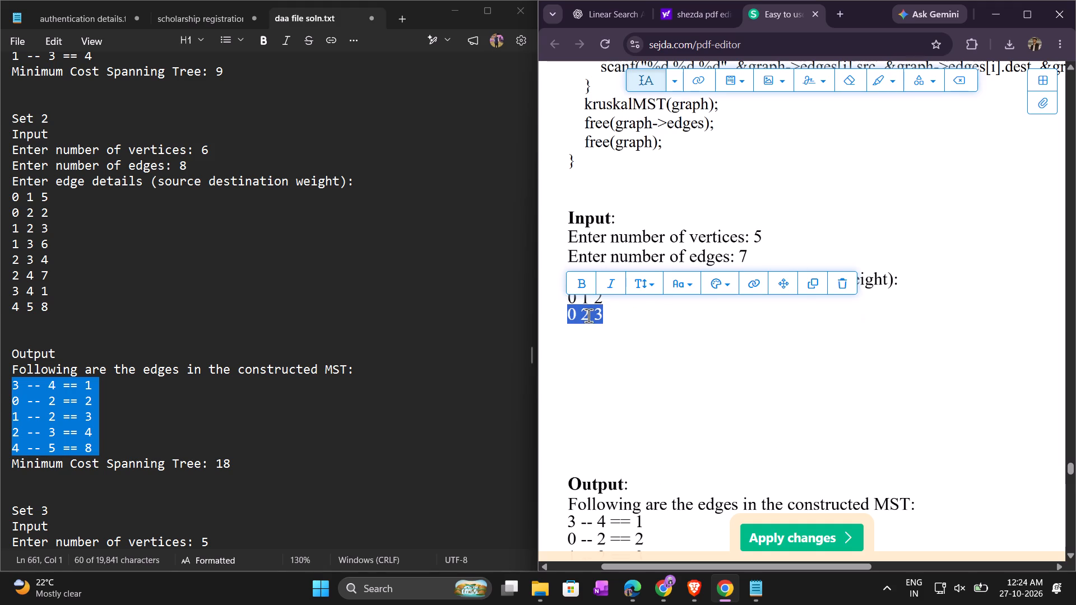
key("BackSpace")
Replace the remaining Kruskal input edge row with the eight Set 2 rows from the notes, 0 1 5 through 4 5 8.
left_click_drag(48, 306, 14, 238)
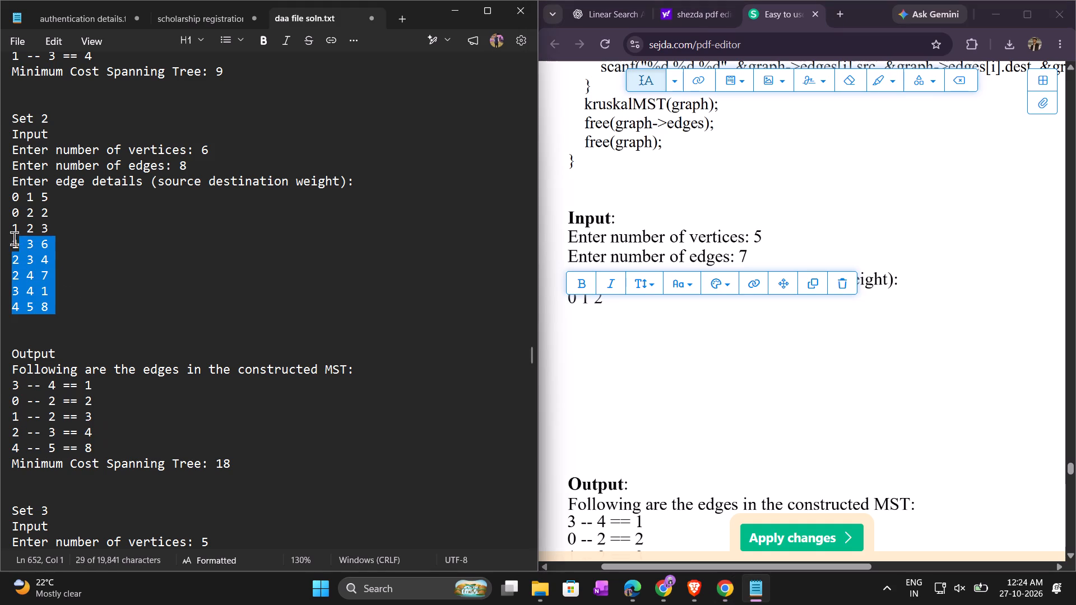
left_click_drag(14, 238, 4, 155)
left_click(7, 188)
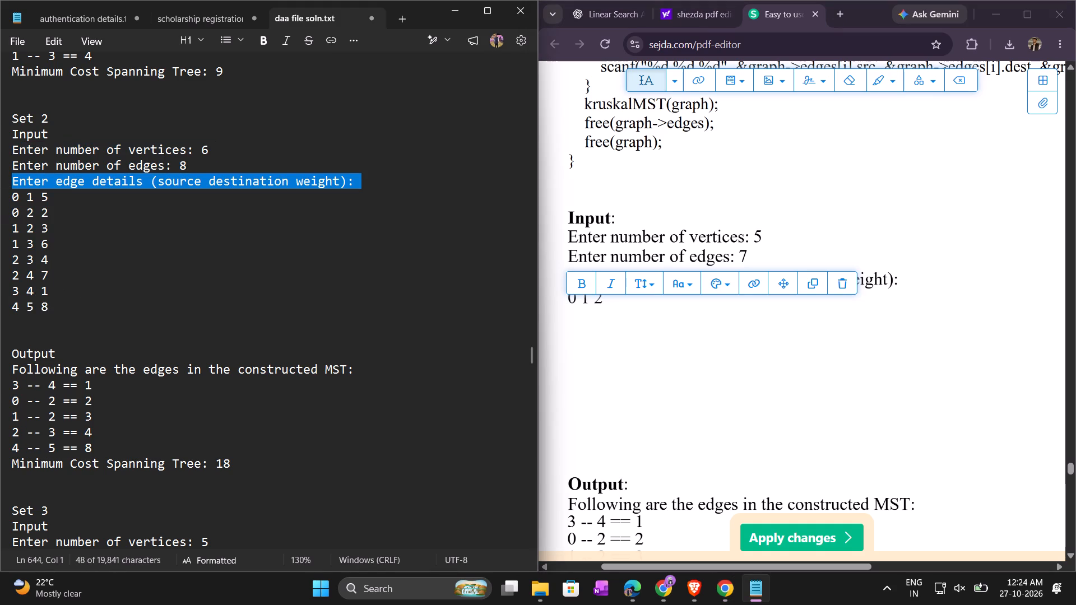
left_click(115, 249)
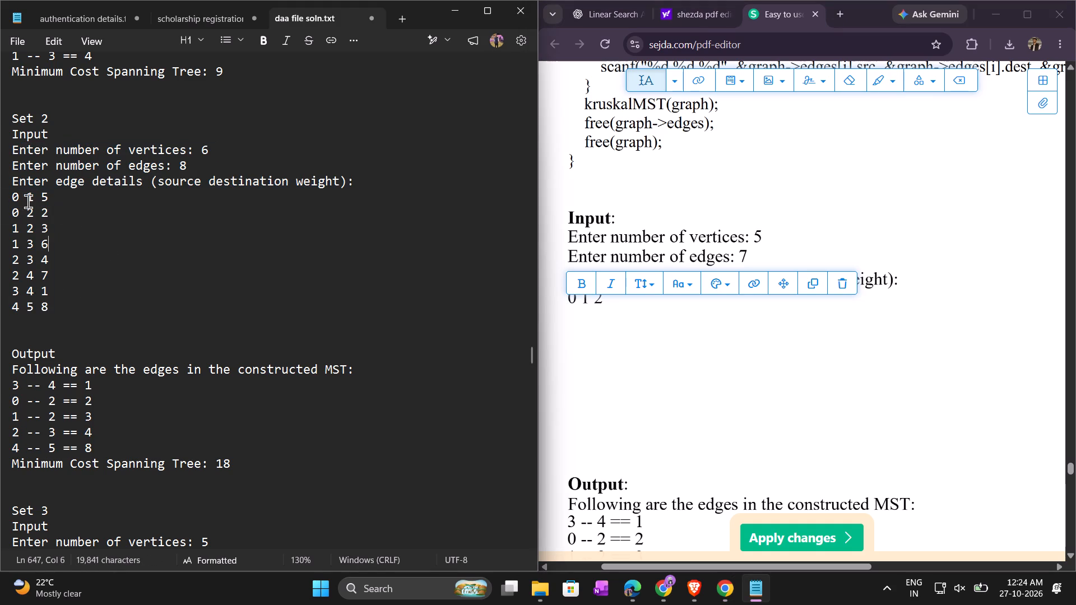
left_click_drag(11, 194, 69, 309)
key("ctrl+c")
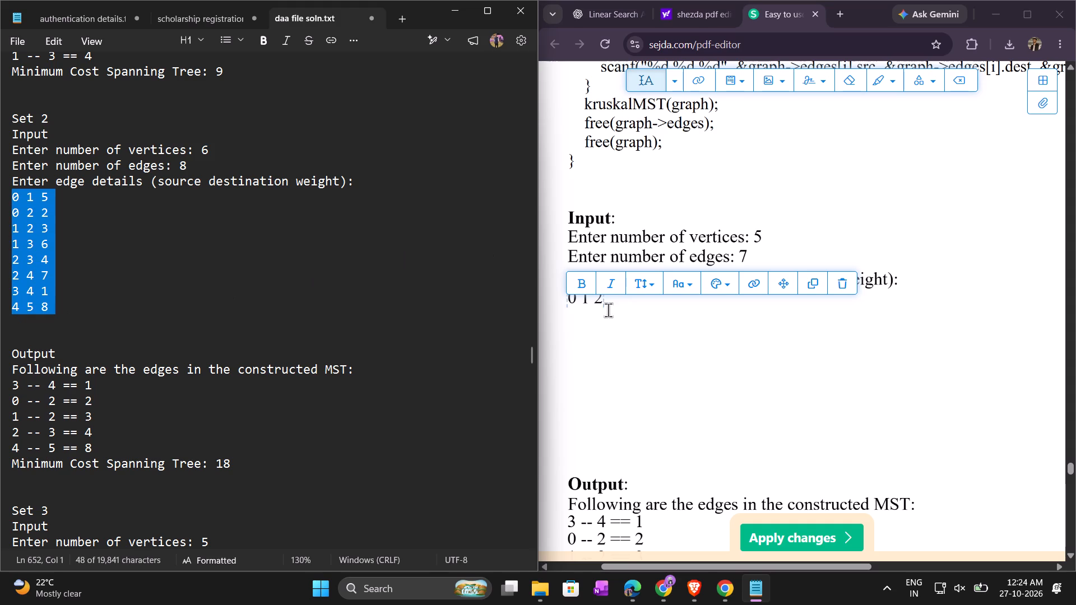
left_click(591, 299)
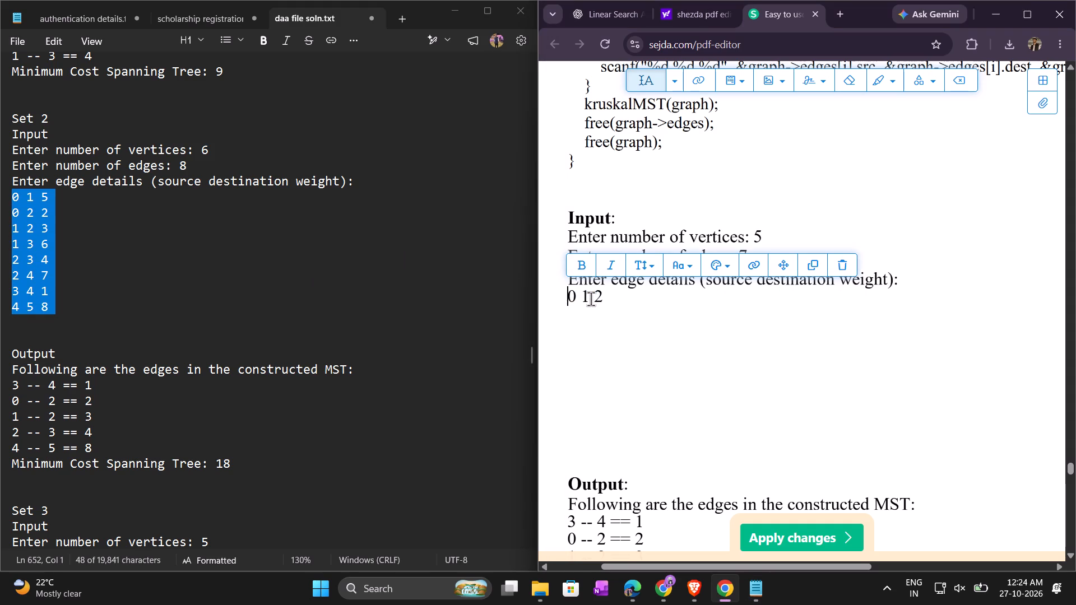
key("ctrl+a")
key("ctrl+v")
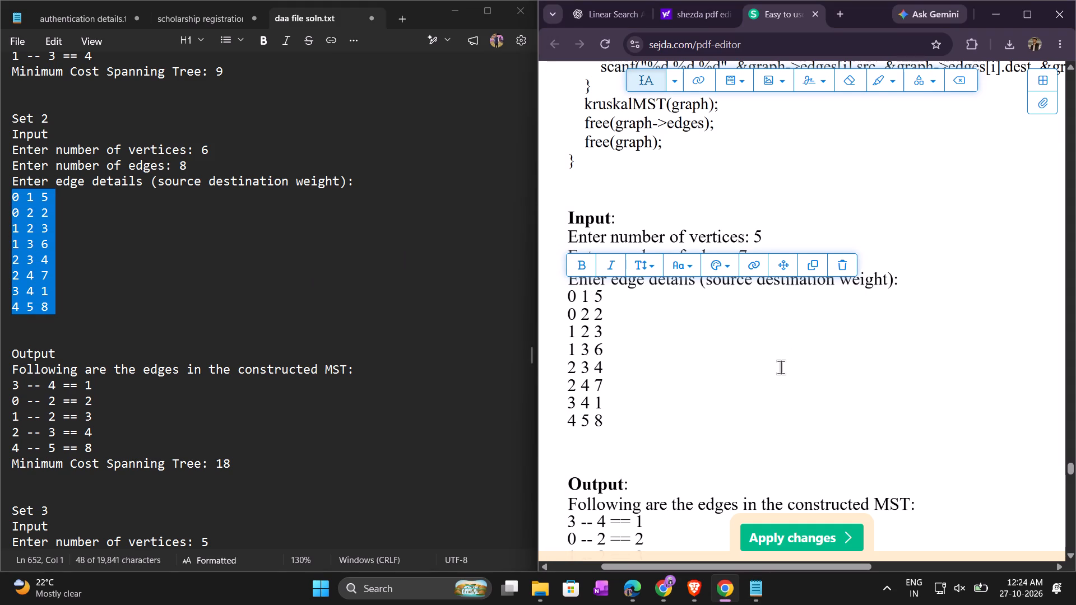
Set the Kruskal sample input to 6 vertices and 8 edges.
scroll(775, 369, "up", 1)
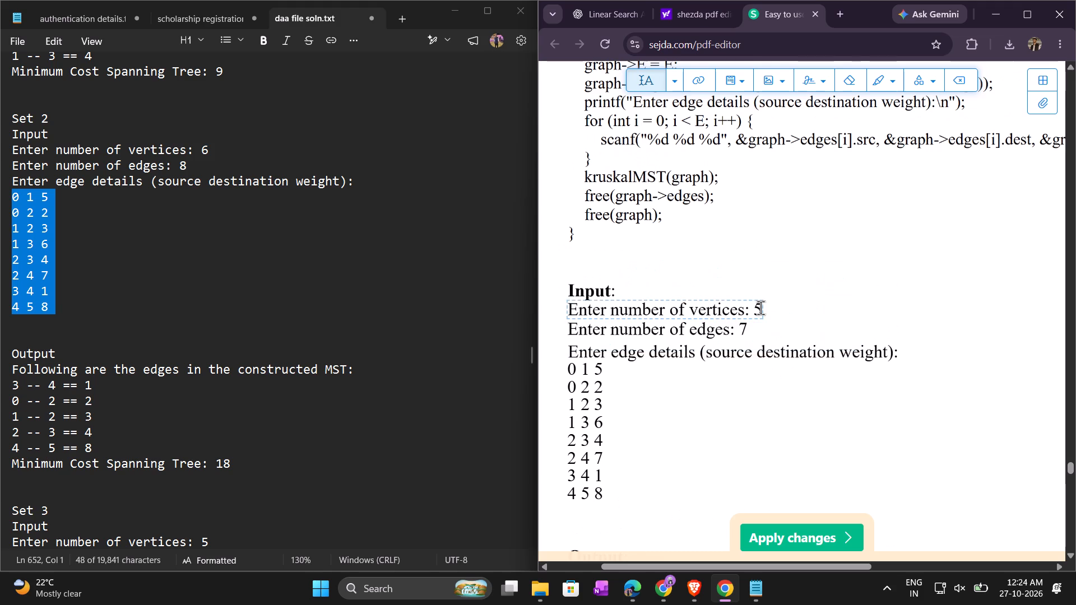
double_click(760, 308)
key("BackSpace")
key("6")
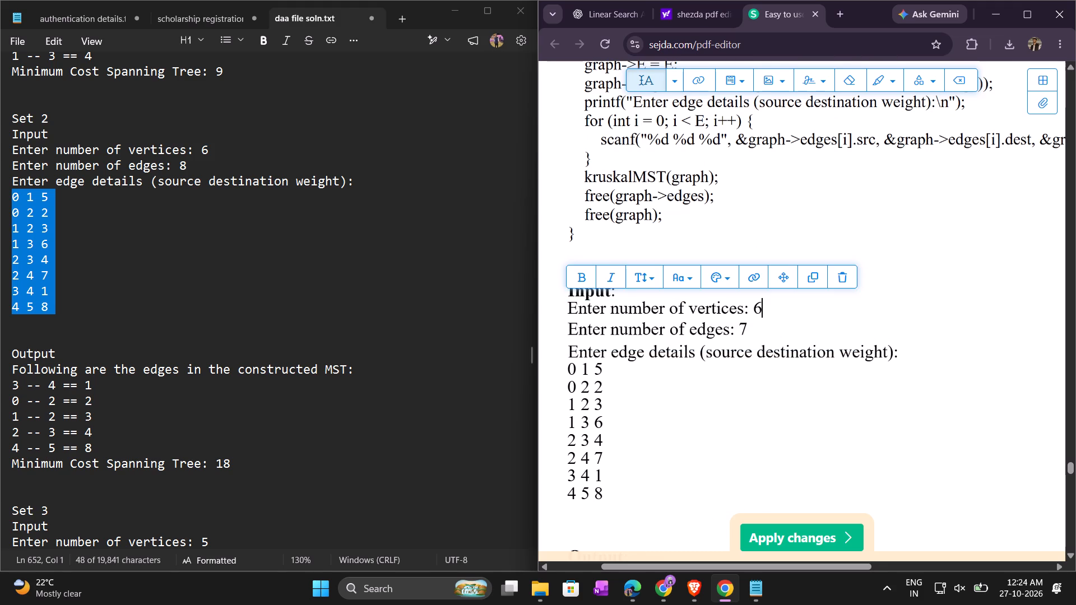
double_click(745, 327)
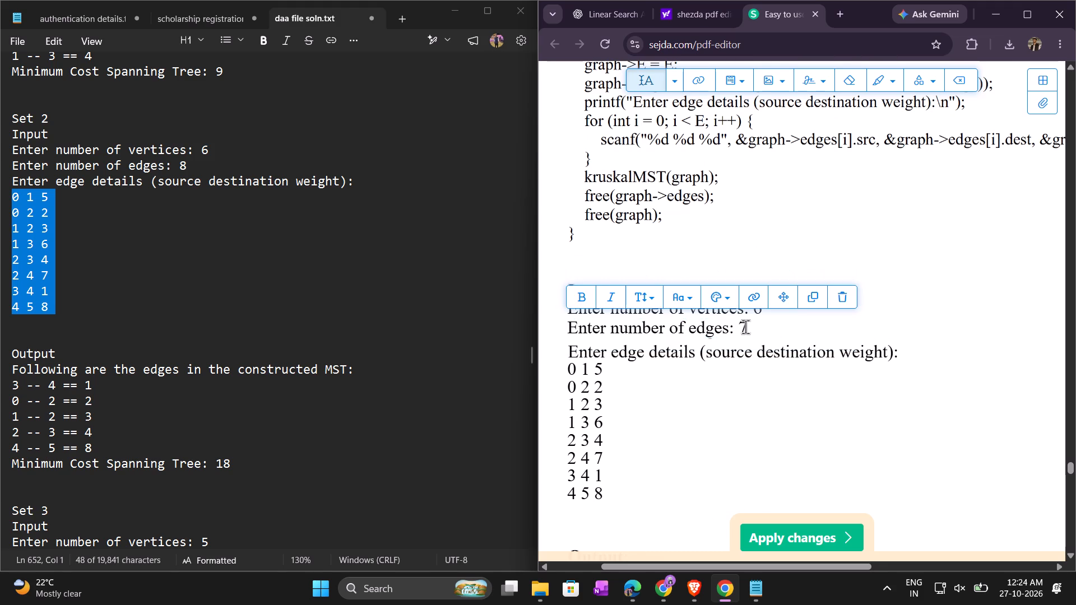
key("BackSpace")
key("8")
Locate the LCS Set 2 data in the notes and the matching LCS sample input and output in the PDF.
scroll(633, 243, "up", 6)
scroll(475, 255, "up", 4)
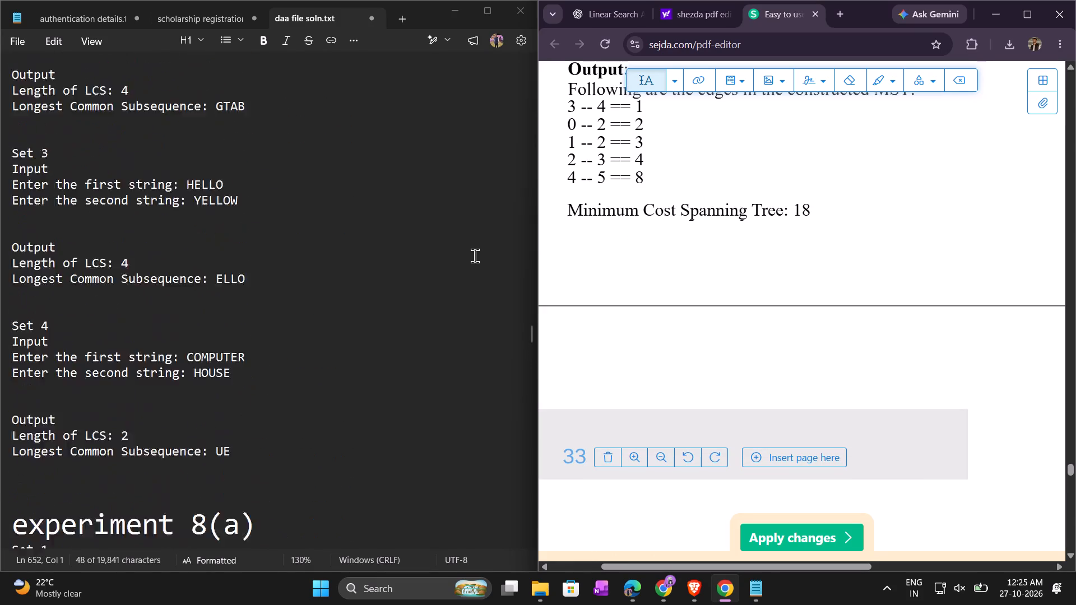
scroll(475, 255, "up", 1)
scroll(336, 323, "down", 1)
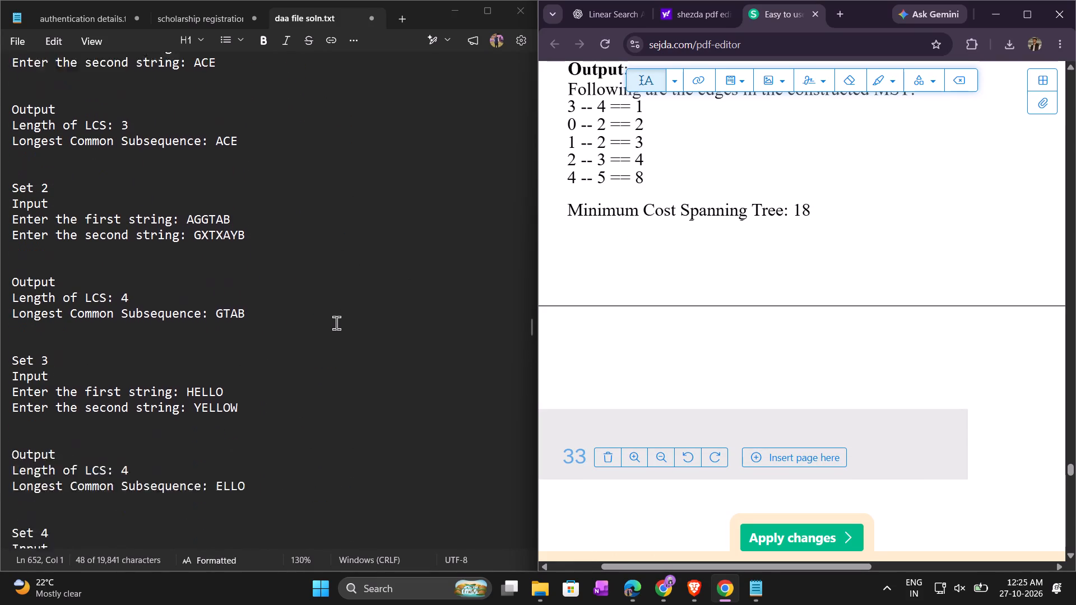
scroll(336, 323, "down", 2)
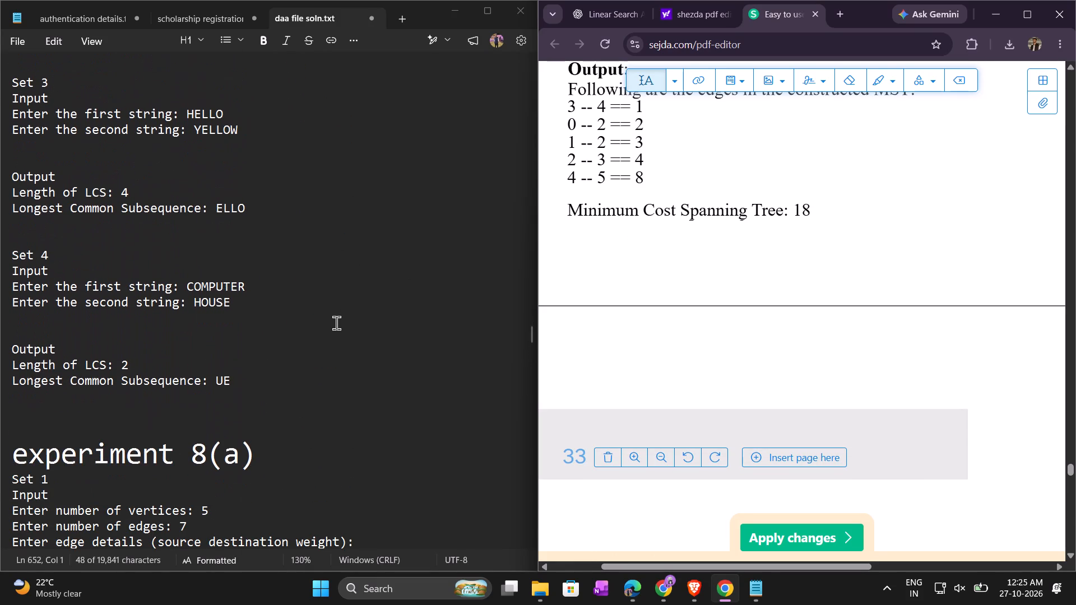
scroll(366, 310, "up", 2)
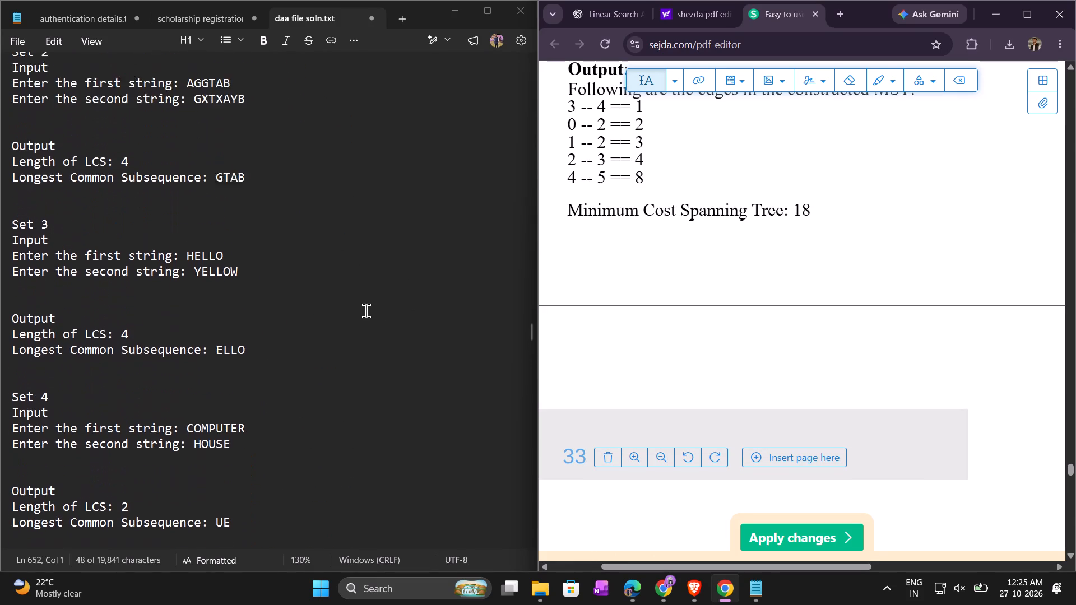
scroll(366, 310, "up", 1)
scroll(699, 317, "up", 1)
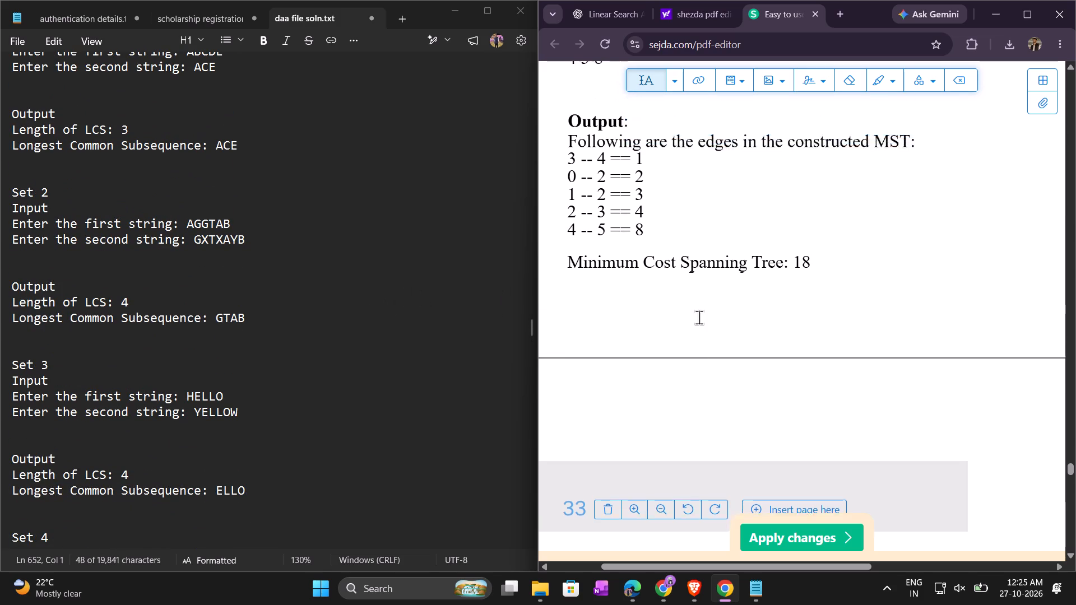
scroll(699, 317, "up", 10)
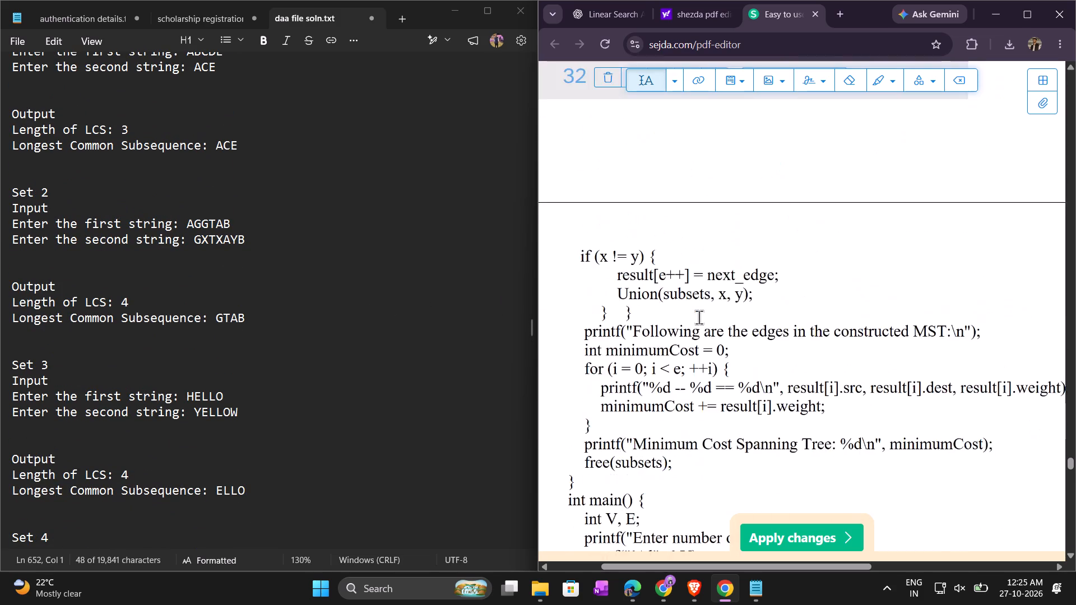
scroll(699, 317, "up", 10)
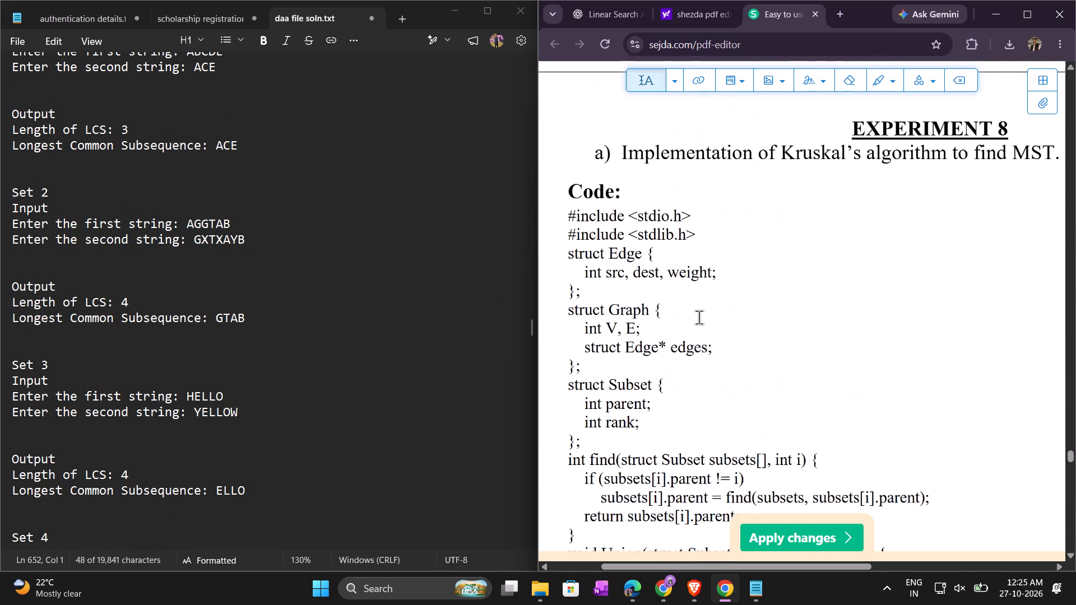
scroll(699, 317, "up", 9)
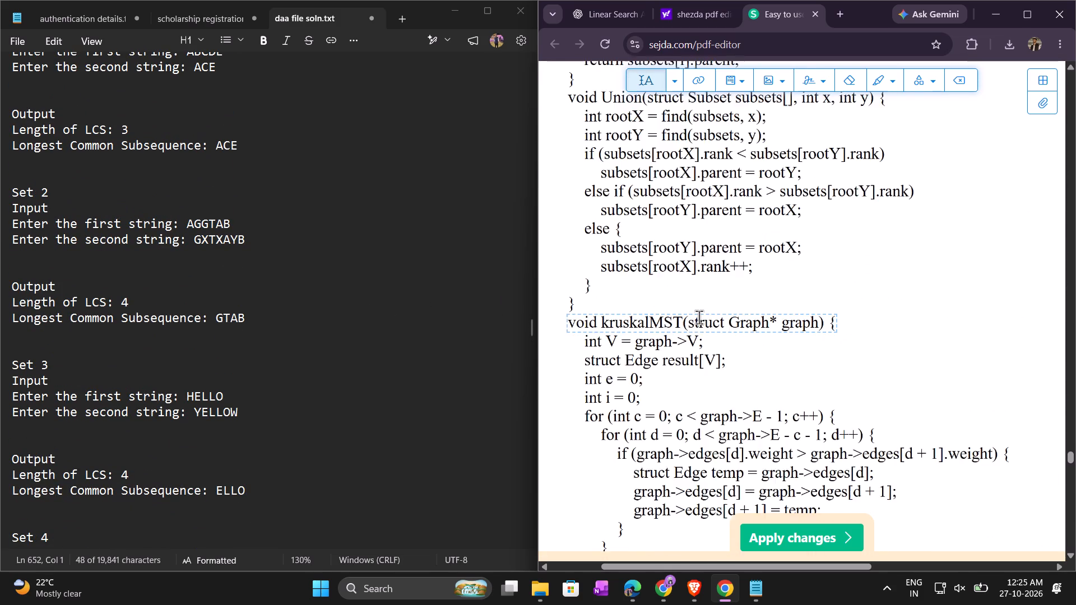
scroll(699, 317, "up", 1)
scroll(699, 317, "down", 6)
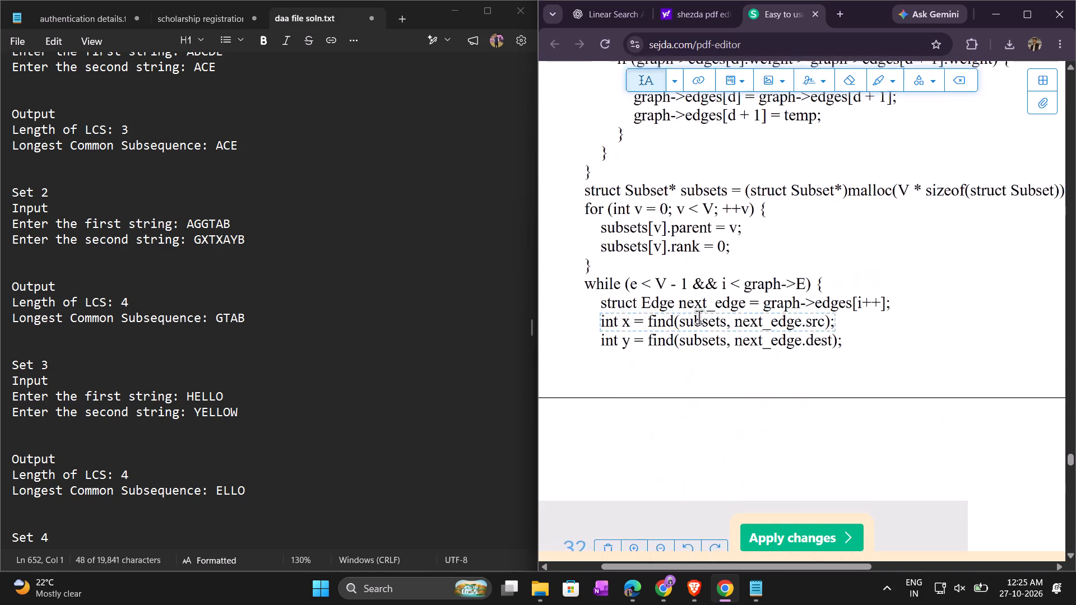
scroll(699, 317, "down", 8)
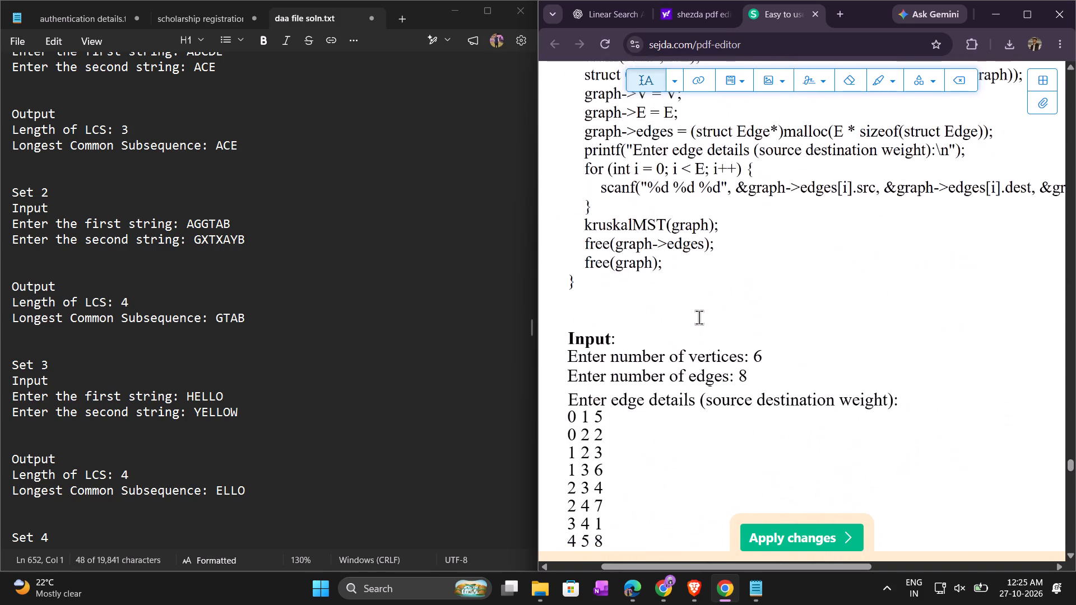
scroll(699, 317, "up", 9)
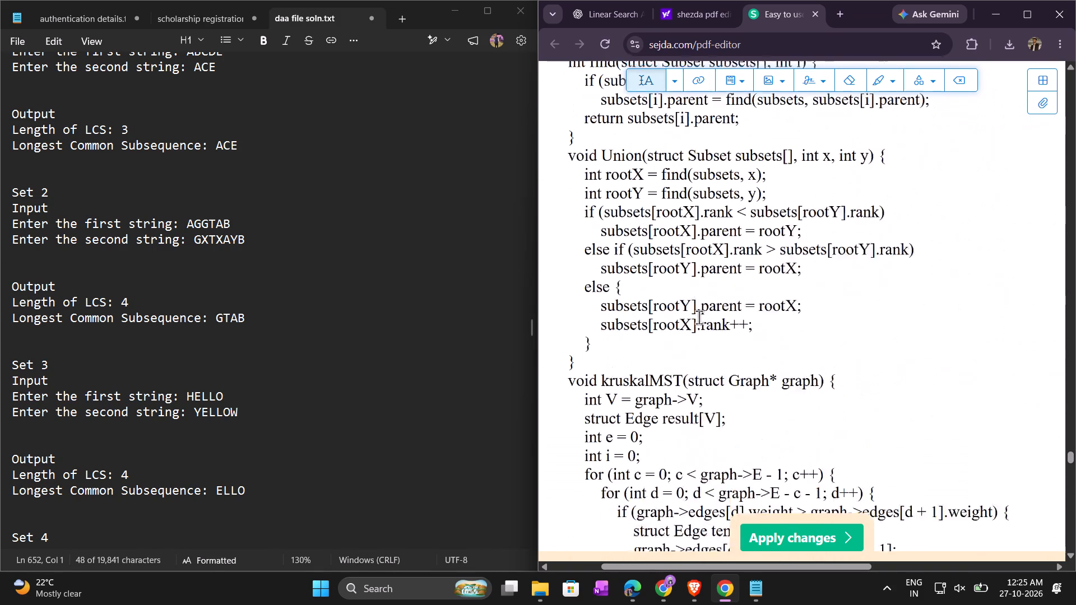
scroll(699, 317, "up", 9)
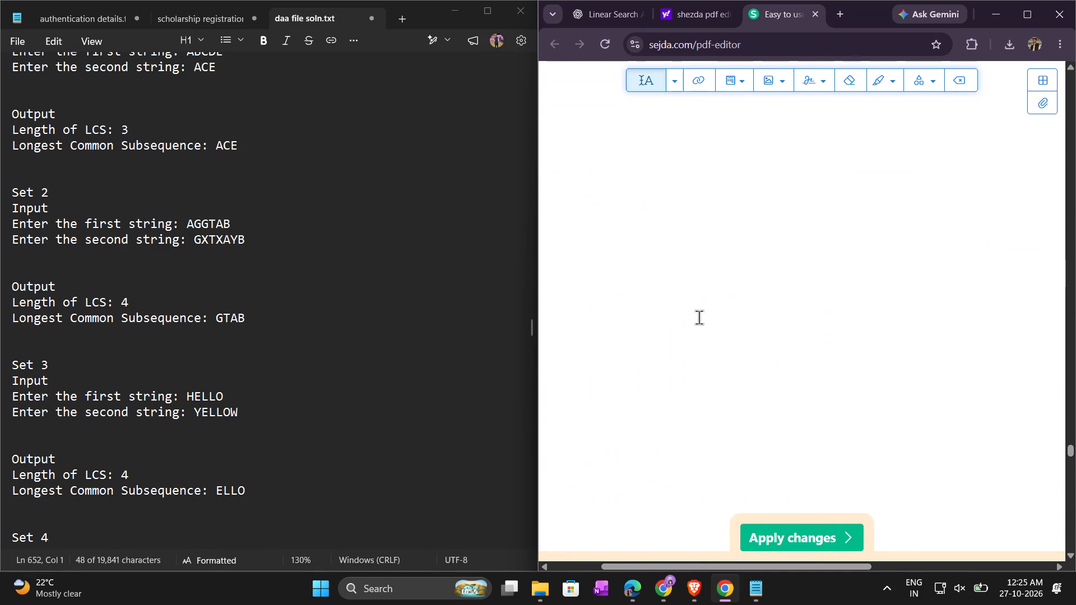
scroll(699, 317, "up", 11)
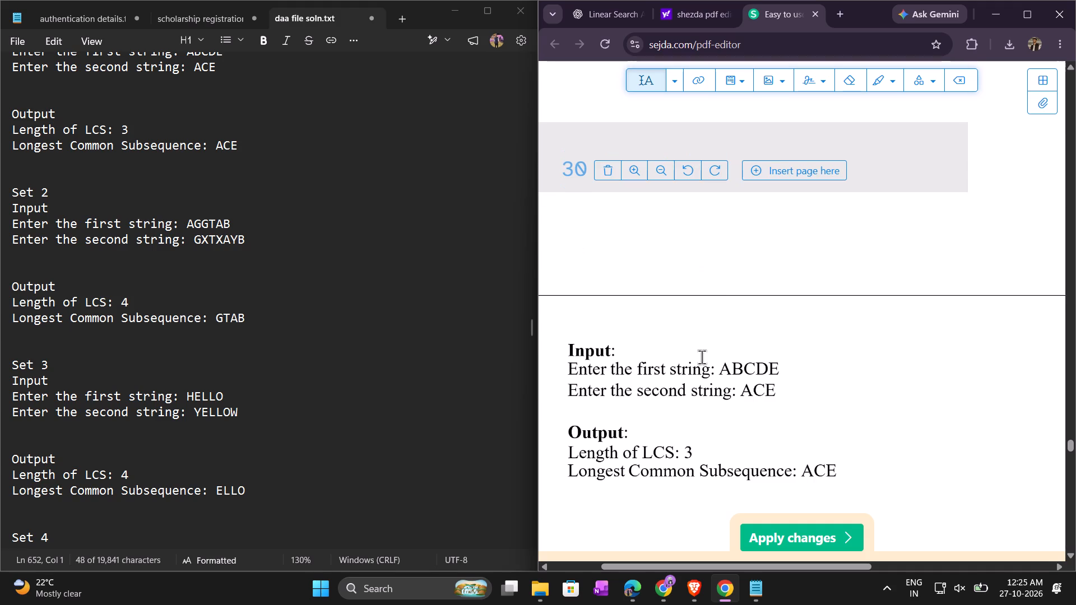
scroll(702, 357, "down", 1)
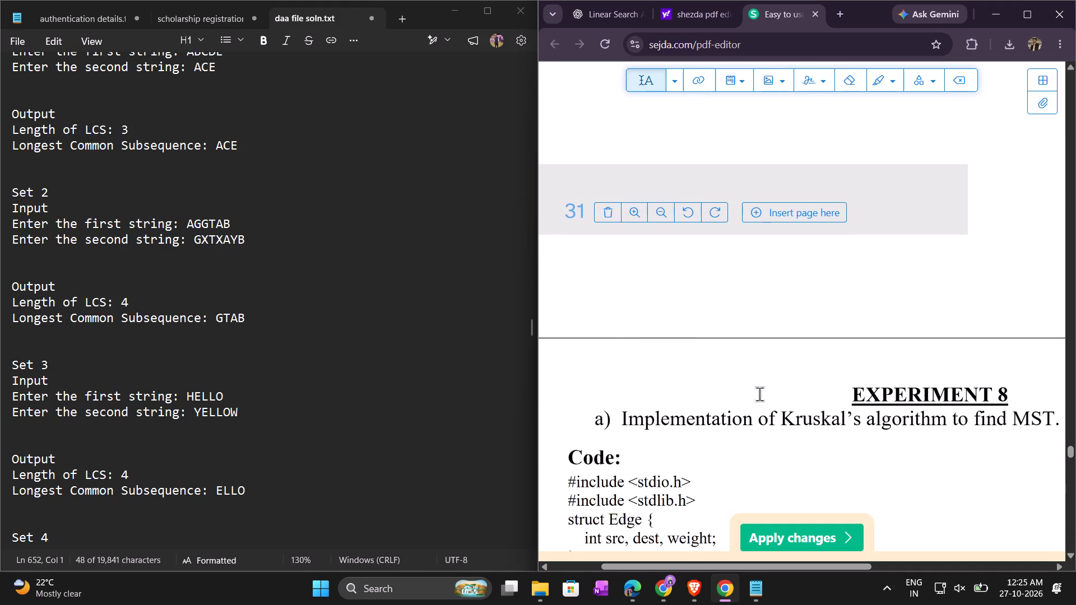
scroll(759, 394, "up", 8)
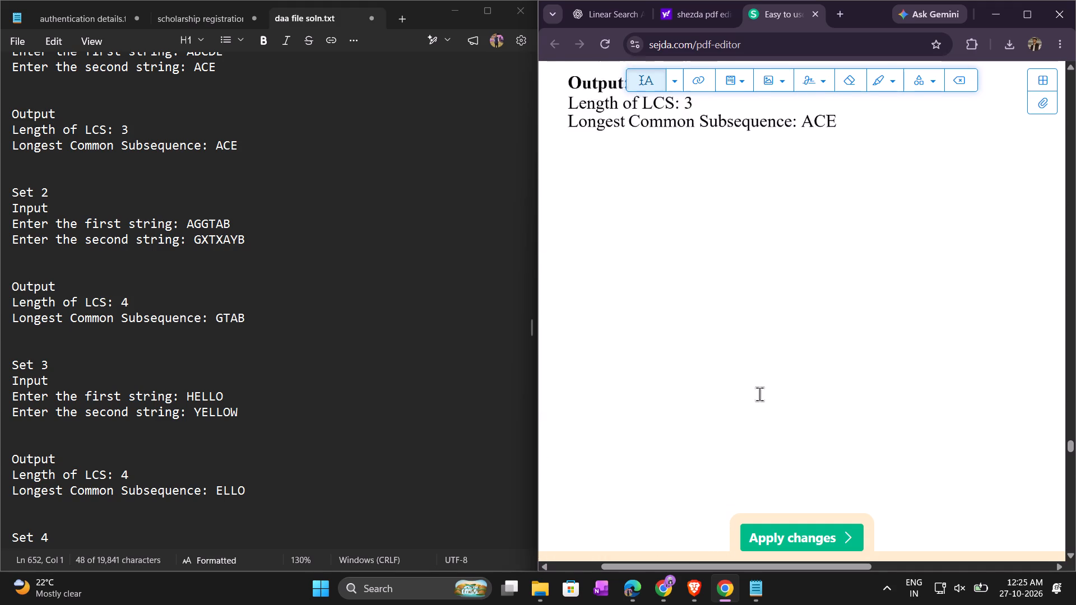
scroll(759, 394, "up", 5)
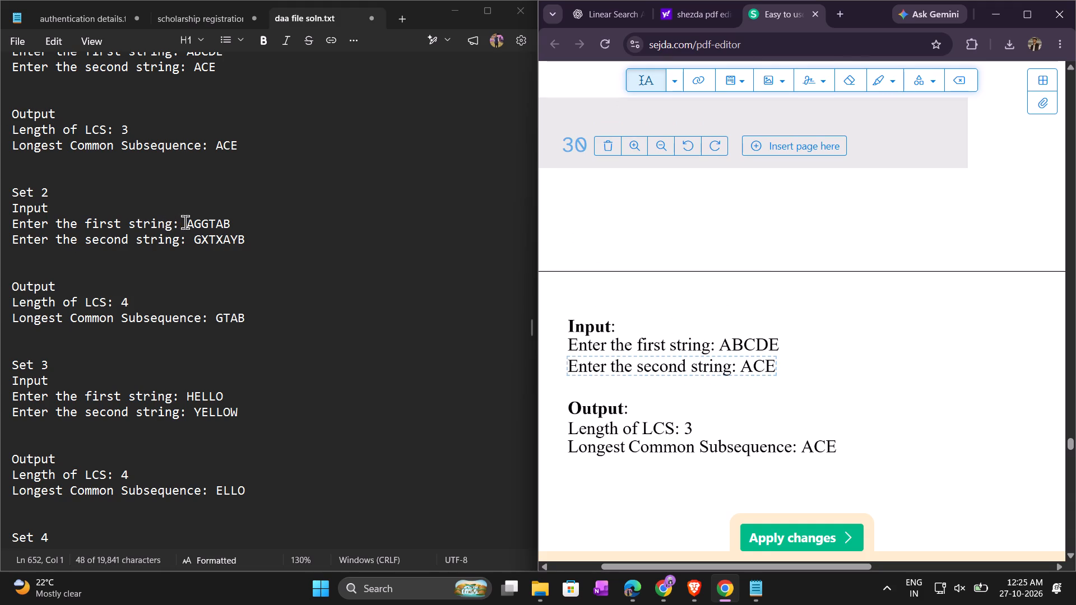
Replace the first string in the PDF's LCS sample input with AGGTAB, copied from Set 2 of the notes.
left_click_drag(186, 222, 229, 223)
key("ctrl+c")
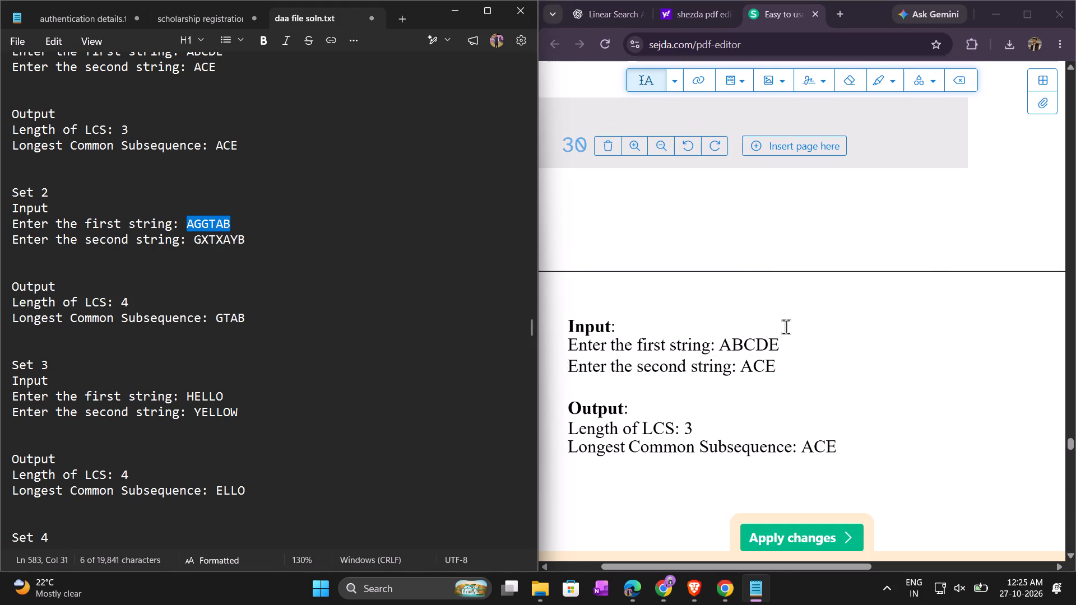
left_click(746, 343)
left_click_drag(725, 345, 734, 345)
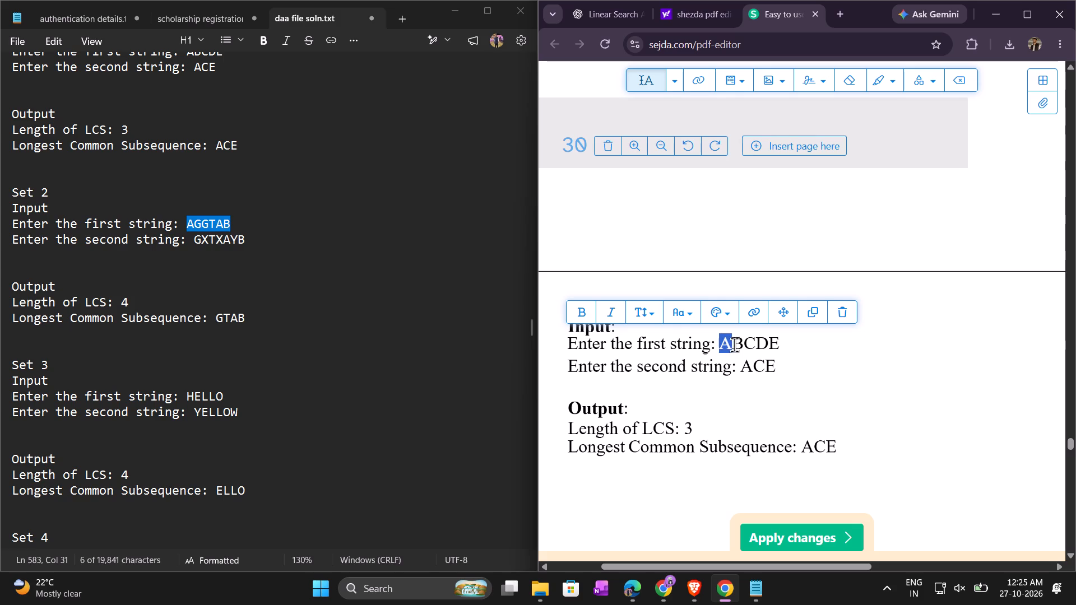
left_click_drag(734, 345, 781, 346)
key("ctrl+v")
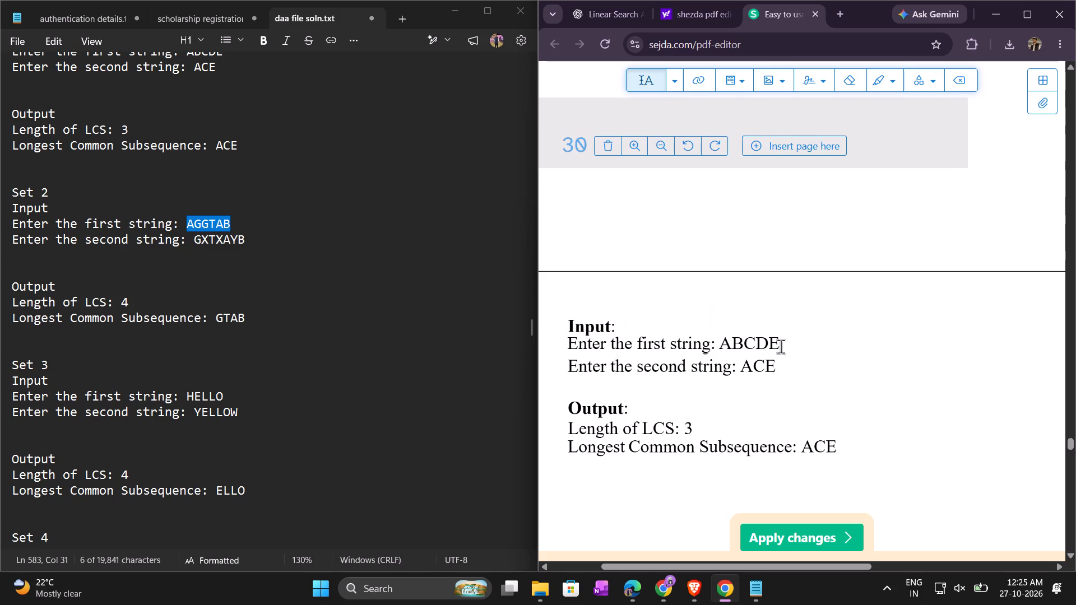
left_click(759, 341)
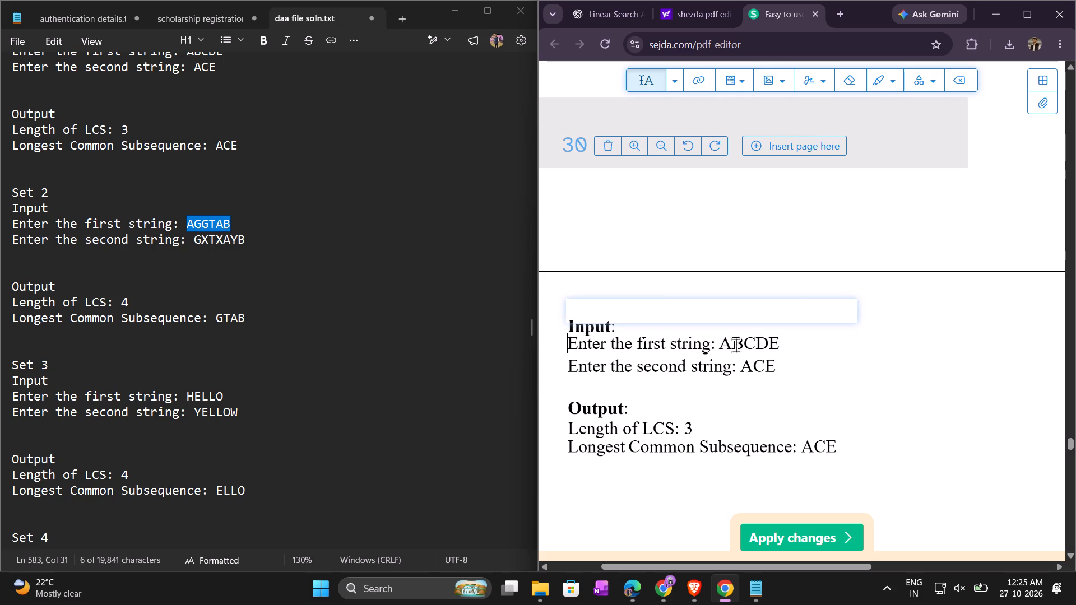
left_click_drag(720, 341, 786, 341)
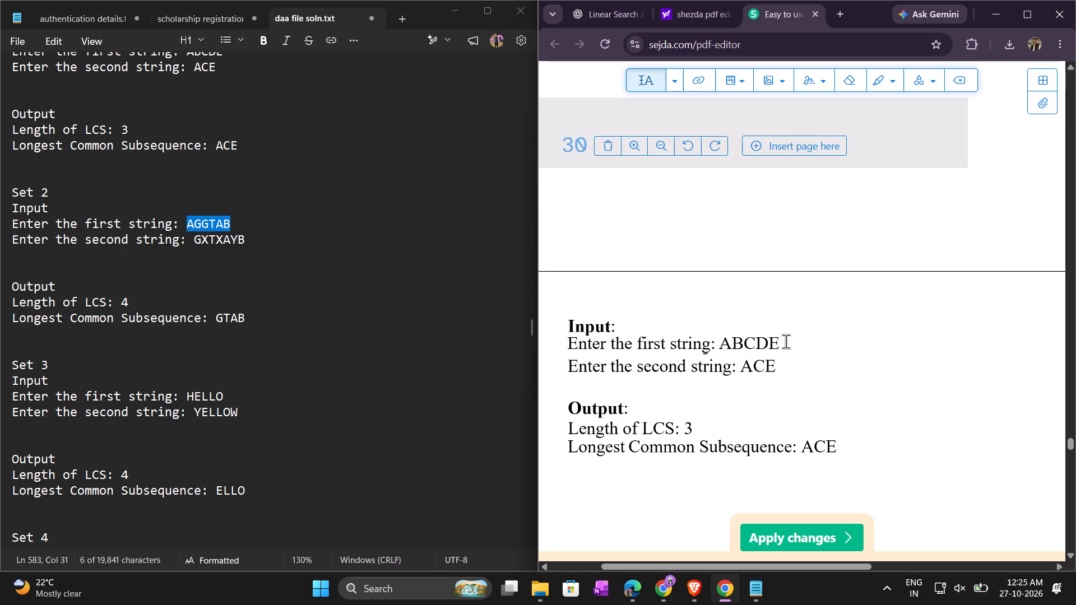
left_click(758, 344)
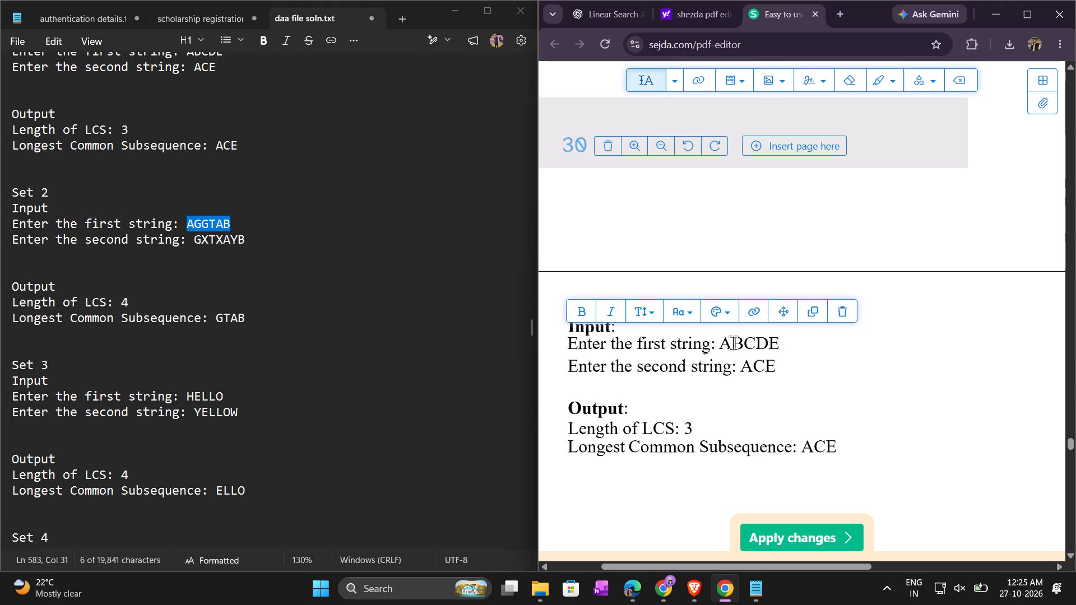
left_click(733, 343)
left_click(722, 343)
left_click_drag(722, 343, 764, 342)
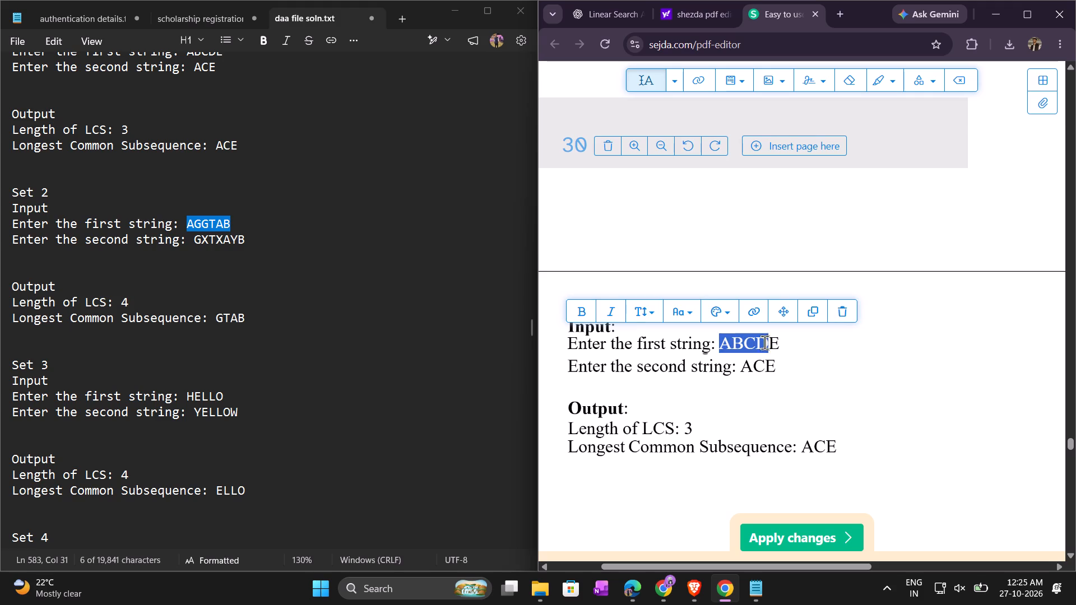
left_click_drag(764, 342, 785, 343)
left_click(720, 342)
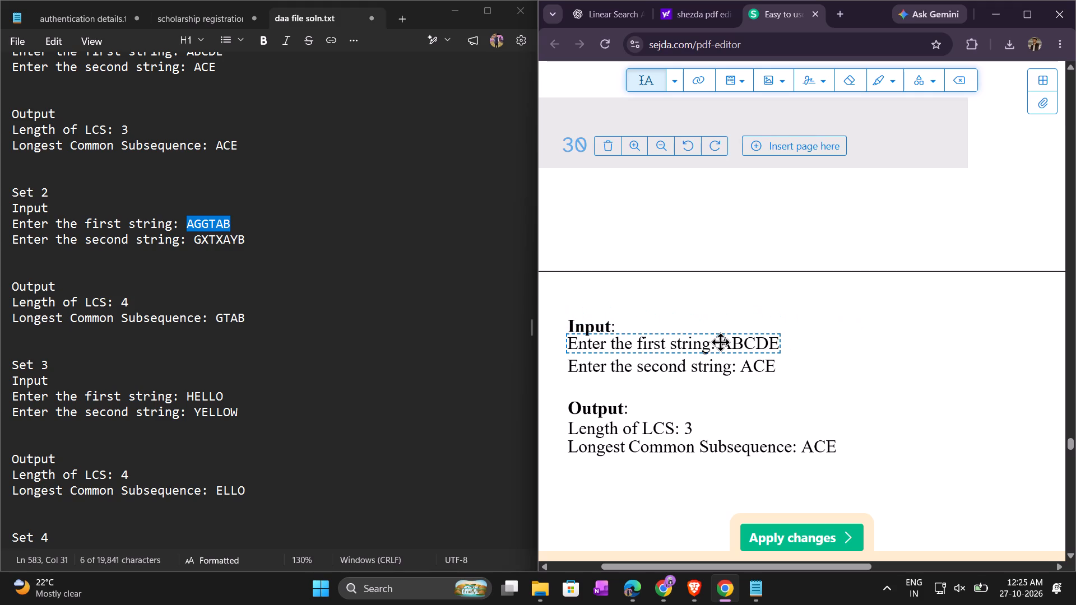
left_click(720, 342)
key("Delete")
key("Delete")
key("Delete")
key("Delete")
key("Delete")
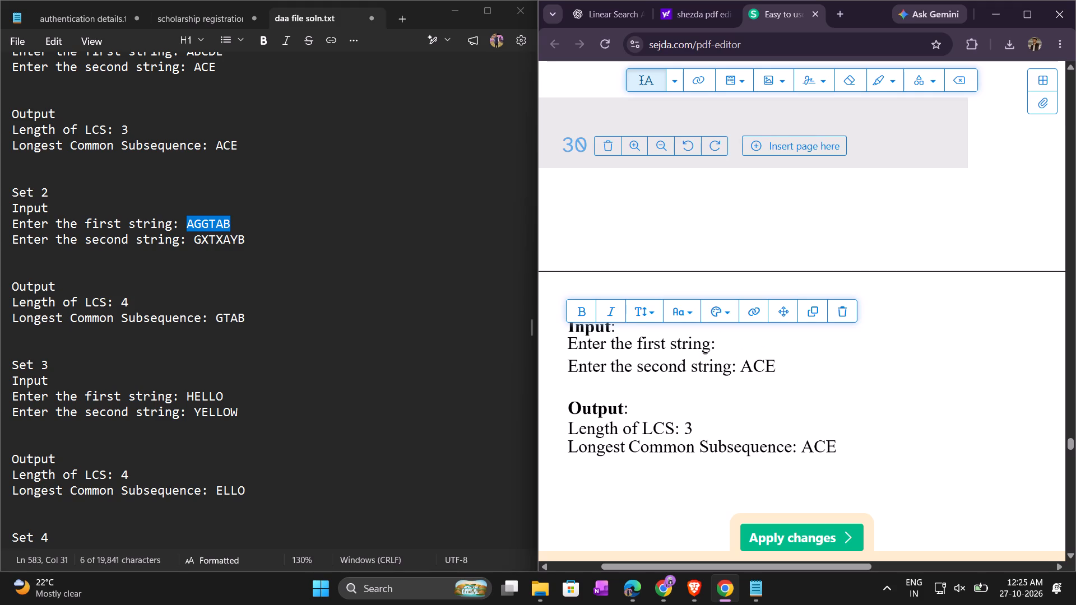
key("ctrl+v")
Replace the second string in the PDF's LCS sample input with GXTXAYB, copied from Set 2 of the notes.
left_click_drag(245, 240, 194, 234)
key("ctrl+c")
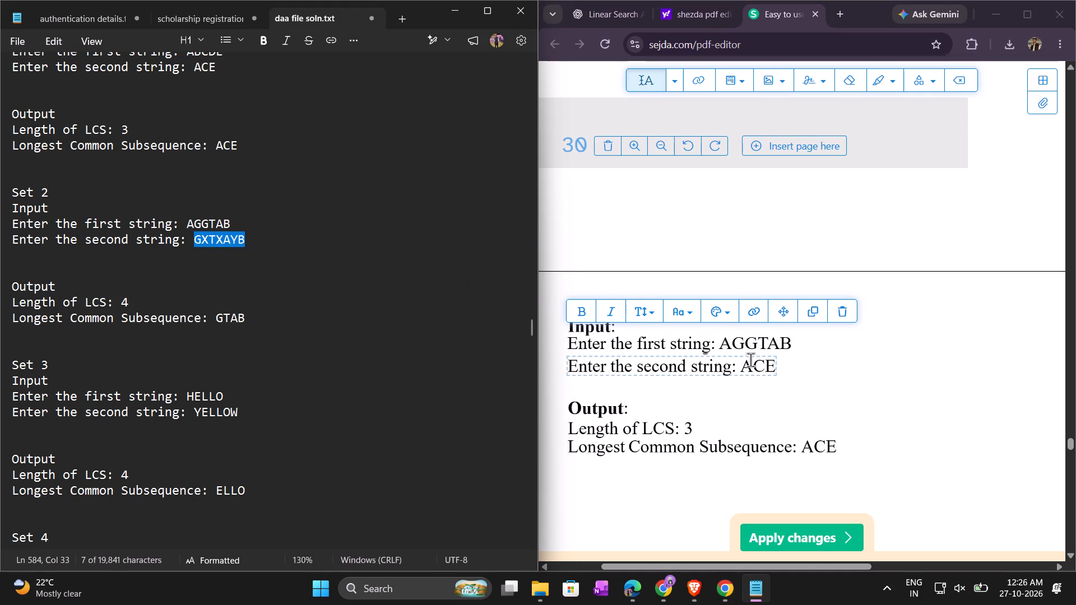
left_click(738, 370)
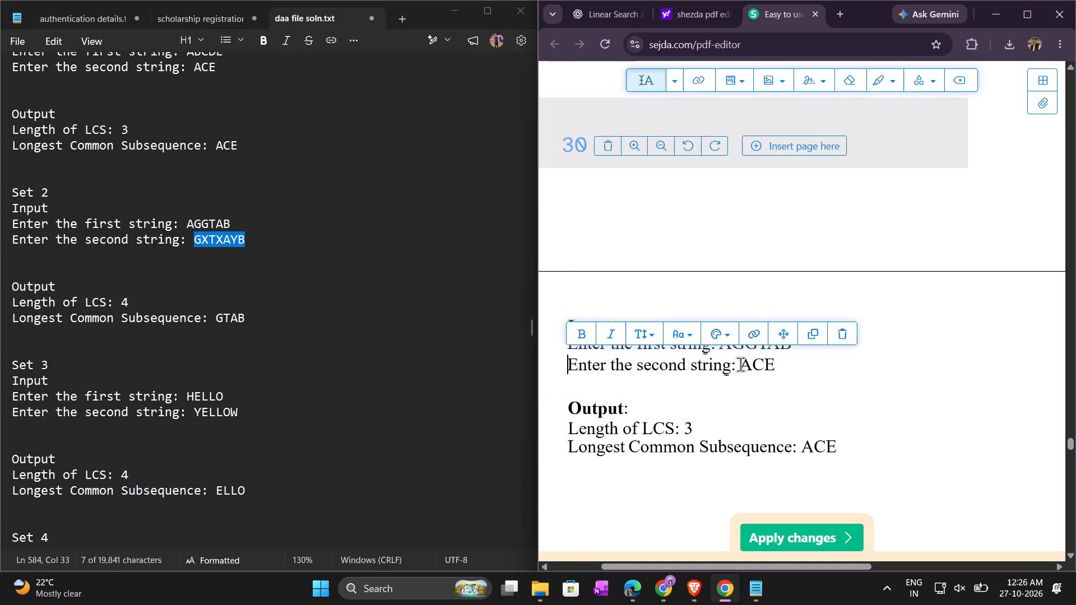
left_click(742, 364)
key("Delete")
key("Delete")
key("Delete")
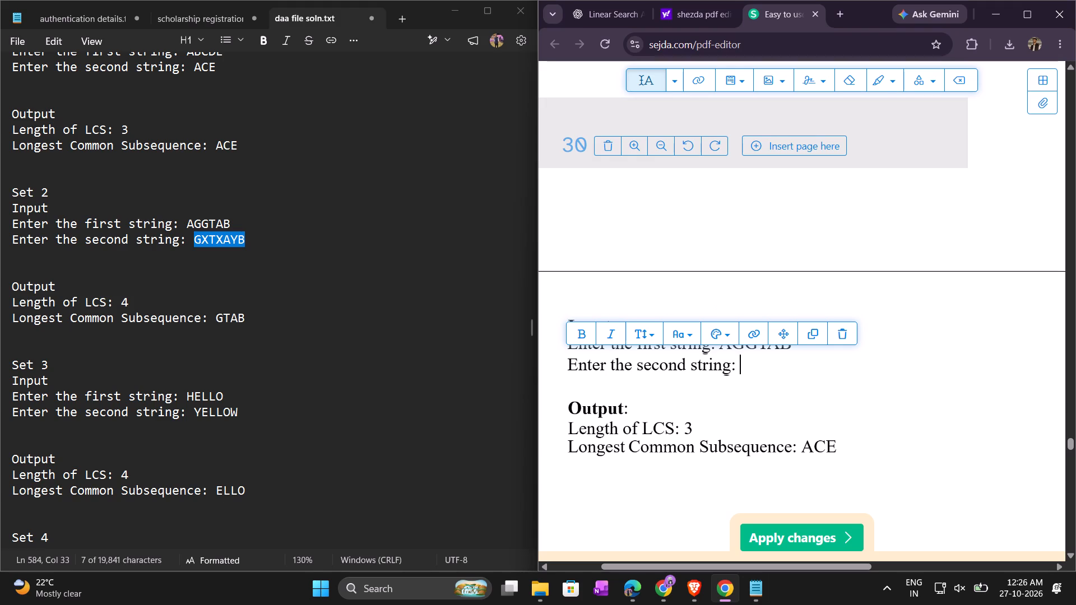
key("ctrl+v")
Replace the longest common subsequence in the PDF's LCS output with GTAB, copied from Set 2 of the notes.
left_click_drag(243, 318, 212, 311)
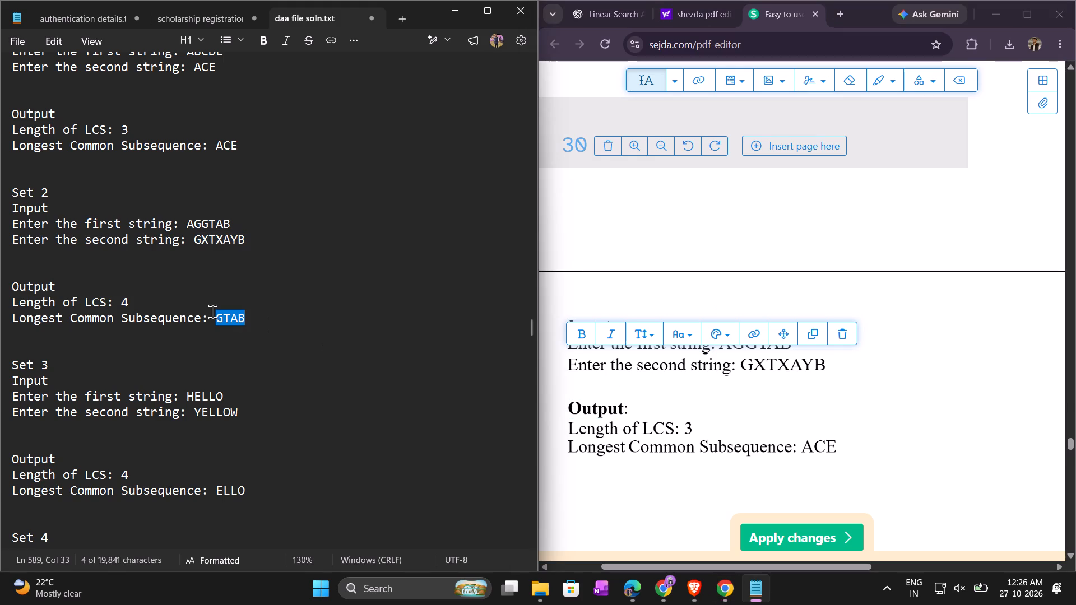
key("ctrl+c")
left_click(827, 447)
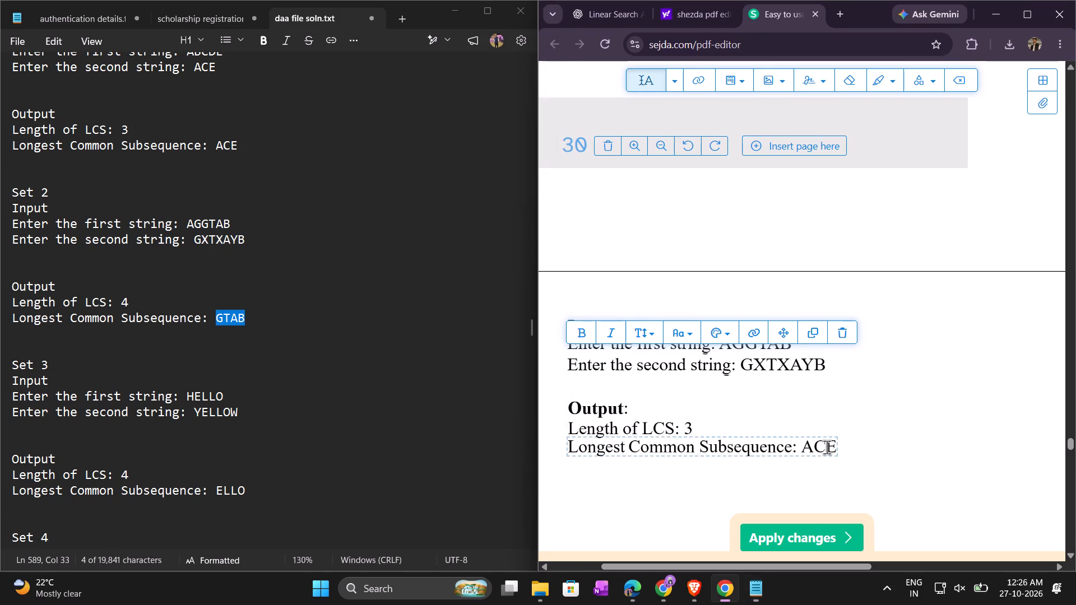
left_click(806, 446)
key("Delete")
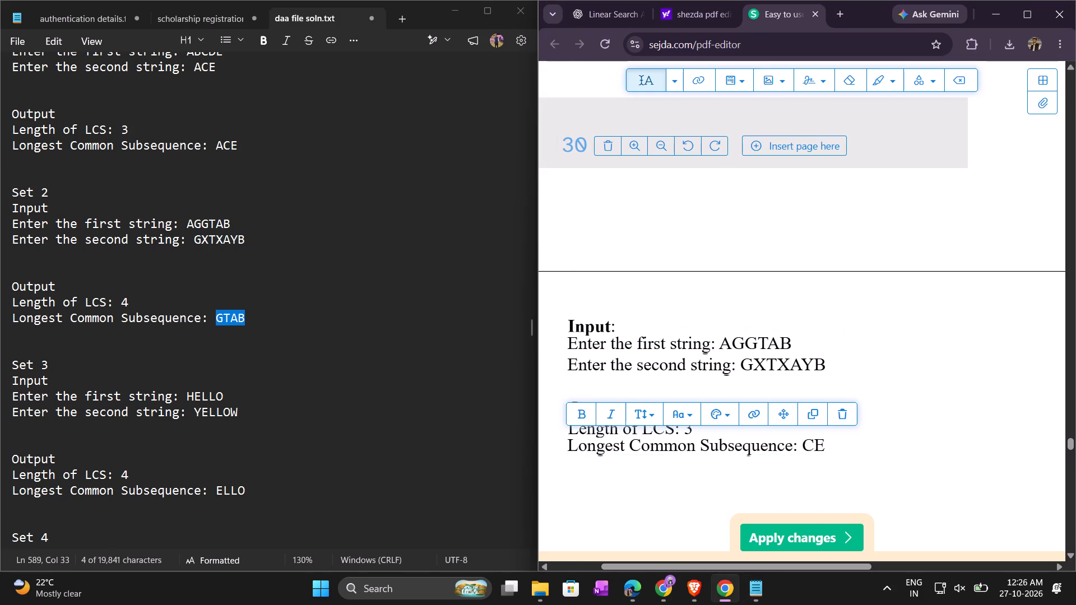
key("Delete")
key("Delete")
key("ctrl+v")
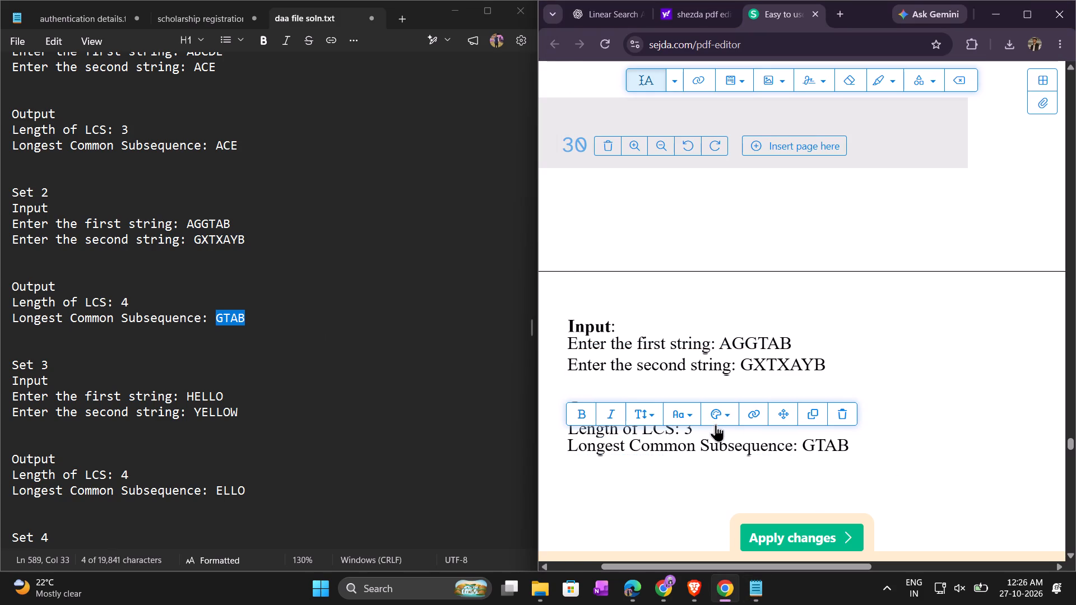
Set the length of LCS in the PDF's LCS output to 4, keeping the original font.
left_click(689, 429)
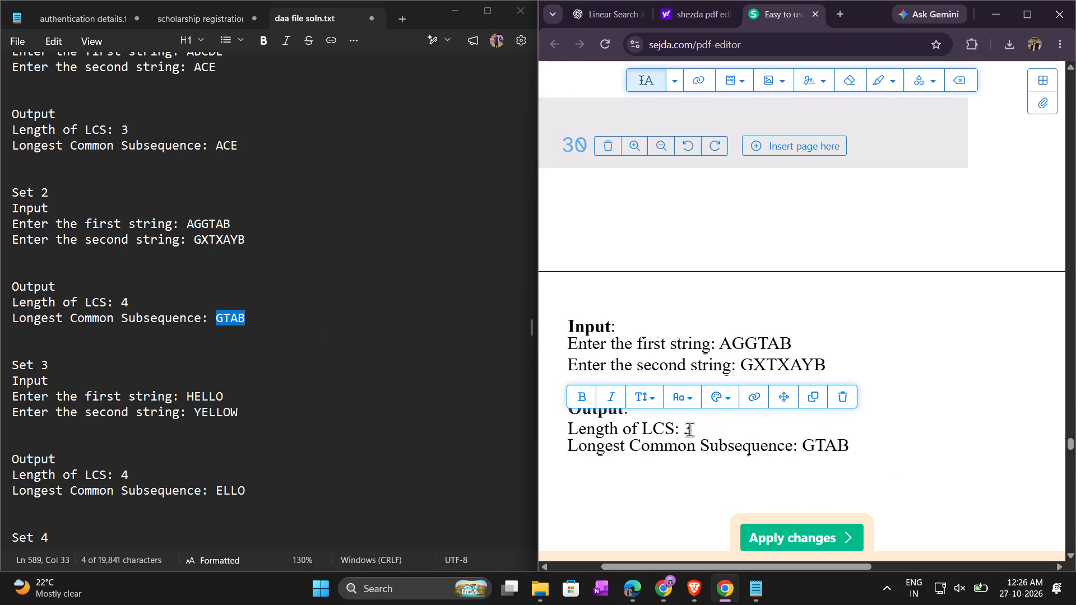
left_click(689, 429)
key("BackSpace")
key("4")
scroll(625, 319, "up", 2)
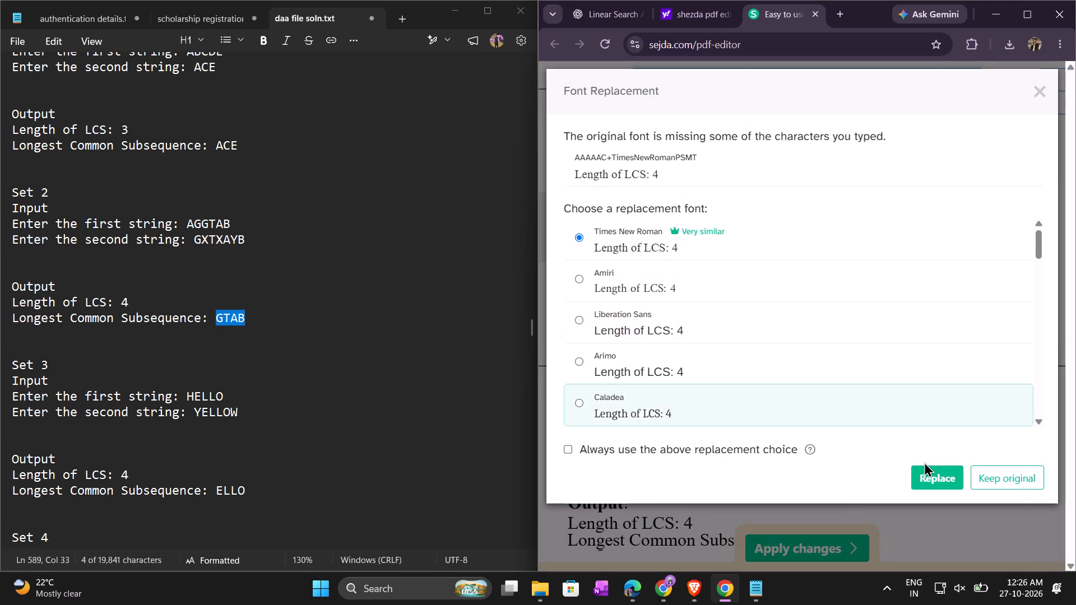
left_click(1013, 480)
Locate Set 2 of experiment 7(a) in the notes and the matching knapsack sample input and output in the PDF.
scroll(747, 407, "up", 4)
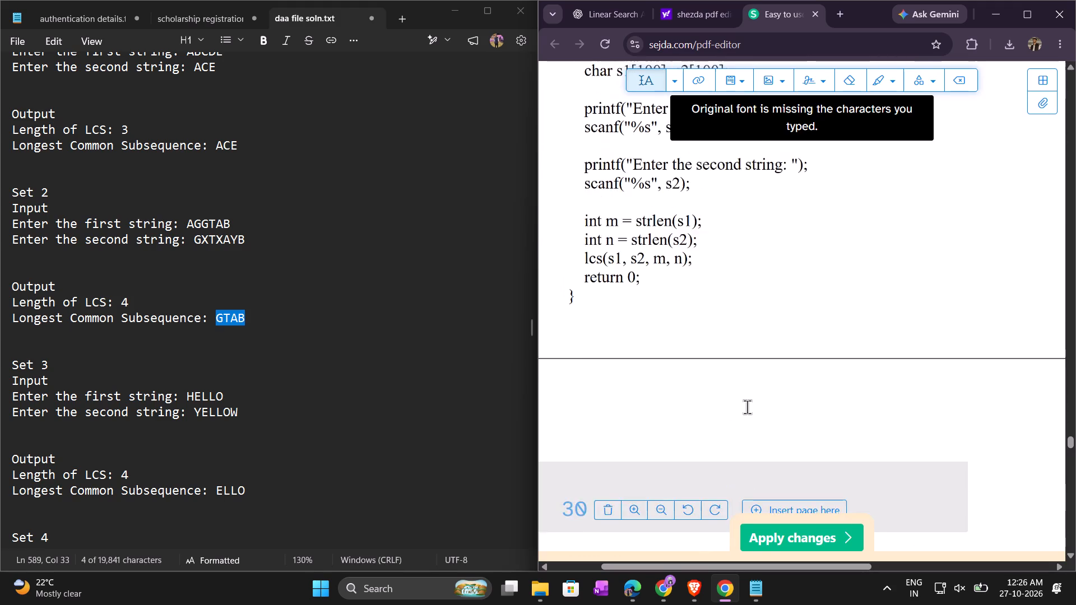
scroll(747, 407, "up", 4)
scroll(391, 369, "up", 2)
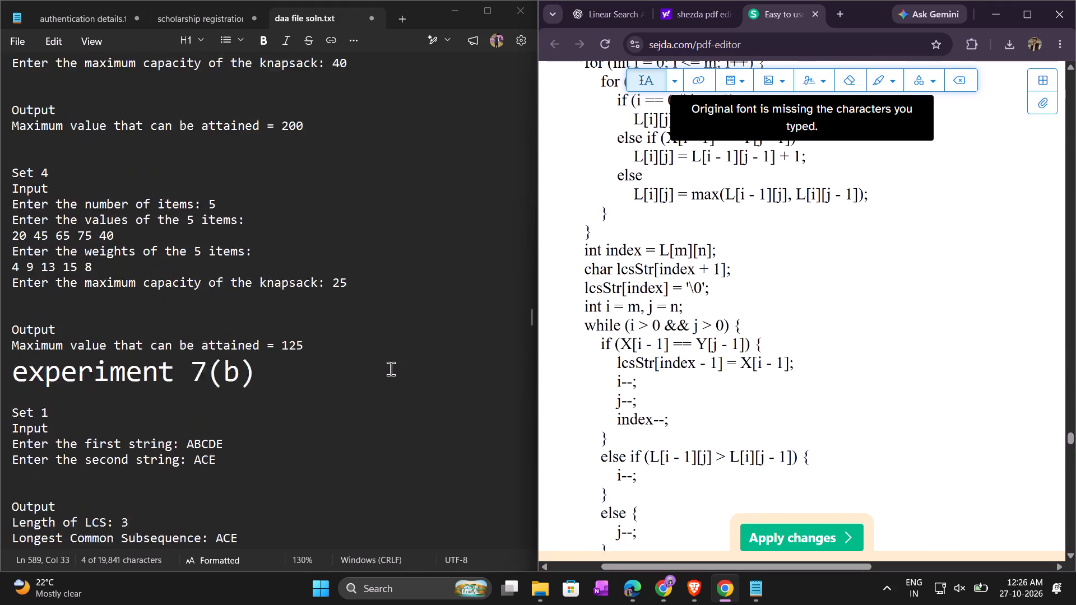
scroll(391, 369, "up", 1)
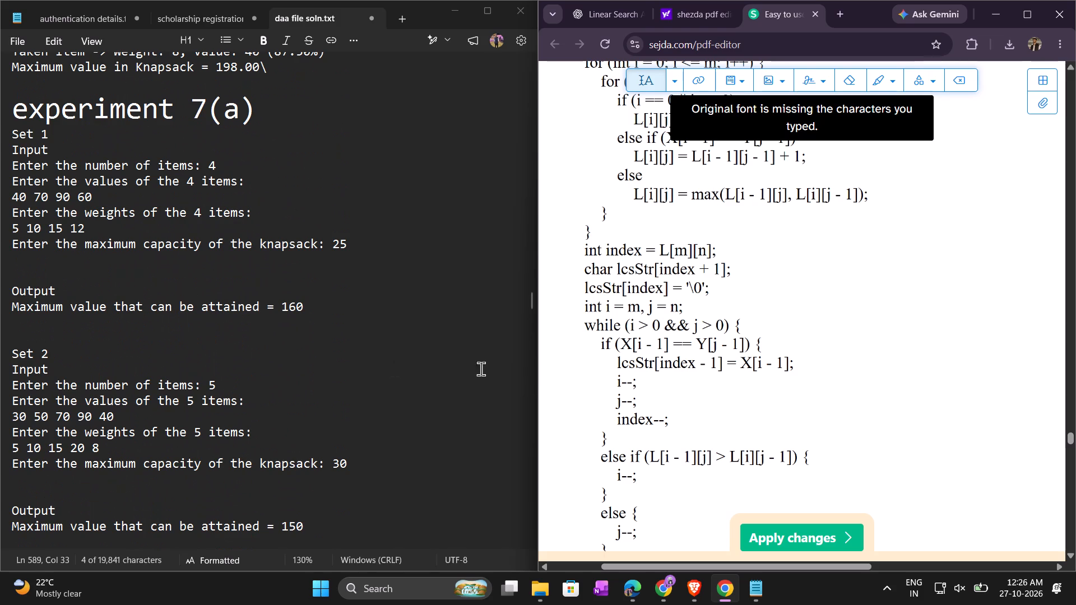
scroll(338, 429, "down", 1)
scroll(669, 354, "up", 3)
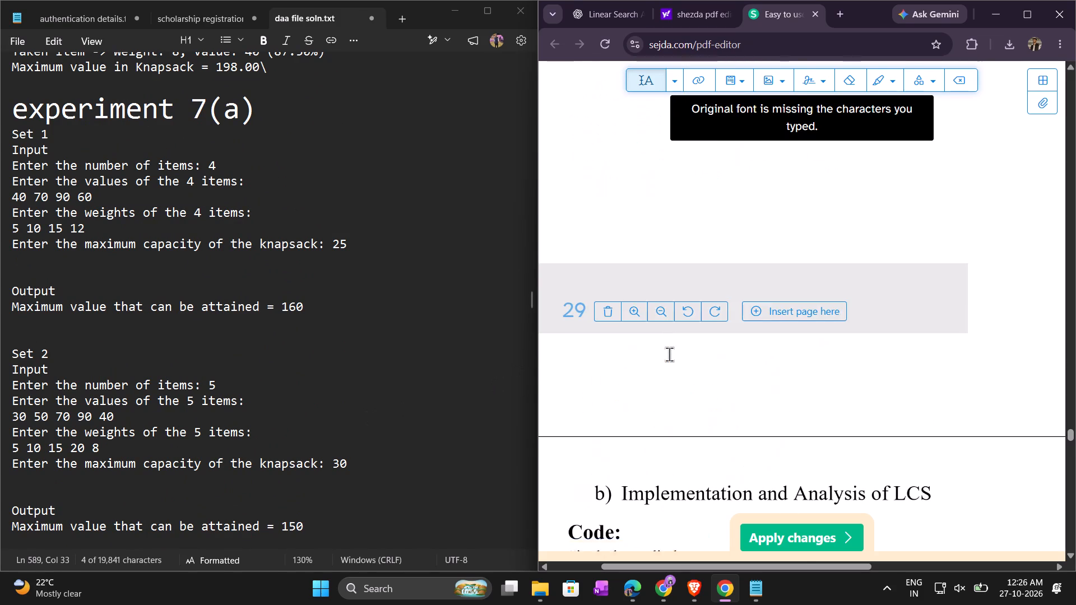
scroll(669, 354, "up", 3)
scroll(669, 354, "down", 3)
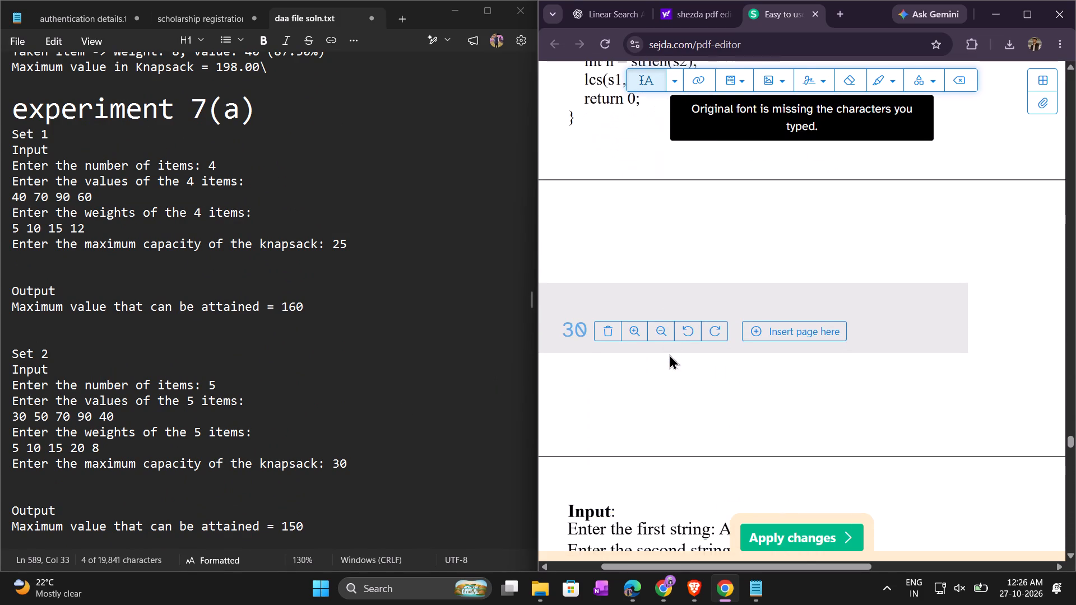
scroll(669, 354, "down", 2)
scroll(669, 354, "up", 4)
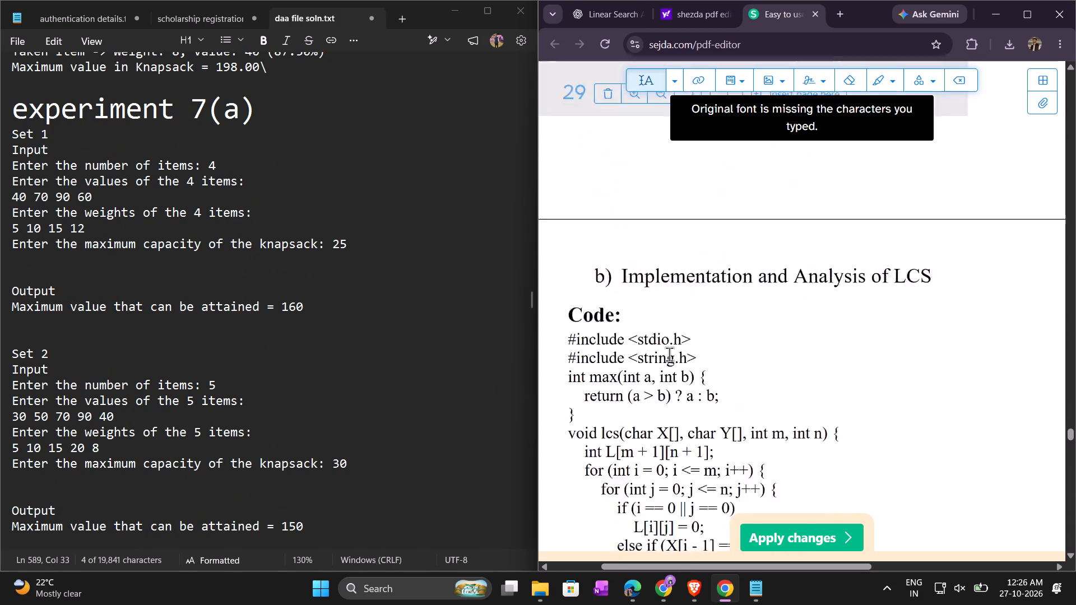
scroll(669, 354, "up", 4)
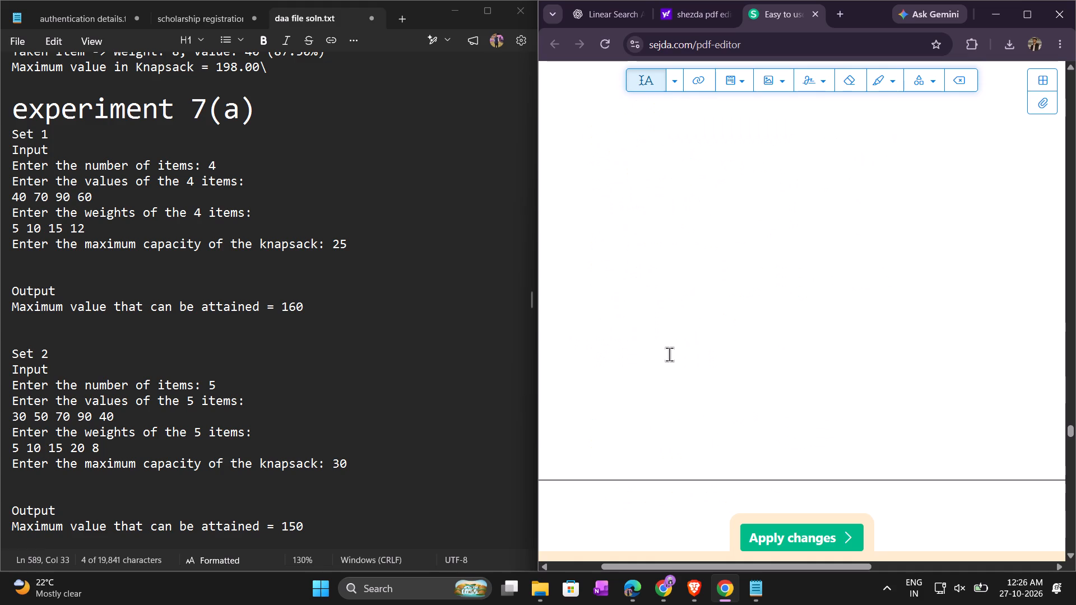
scroll(669, 354, "up", 7)
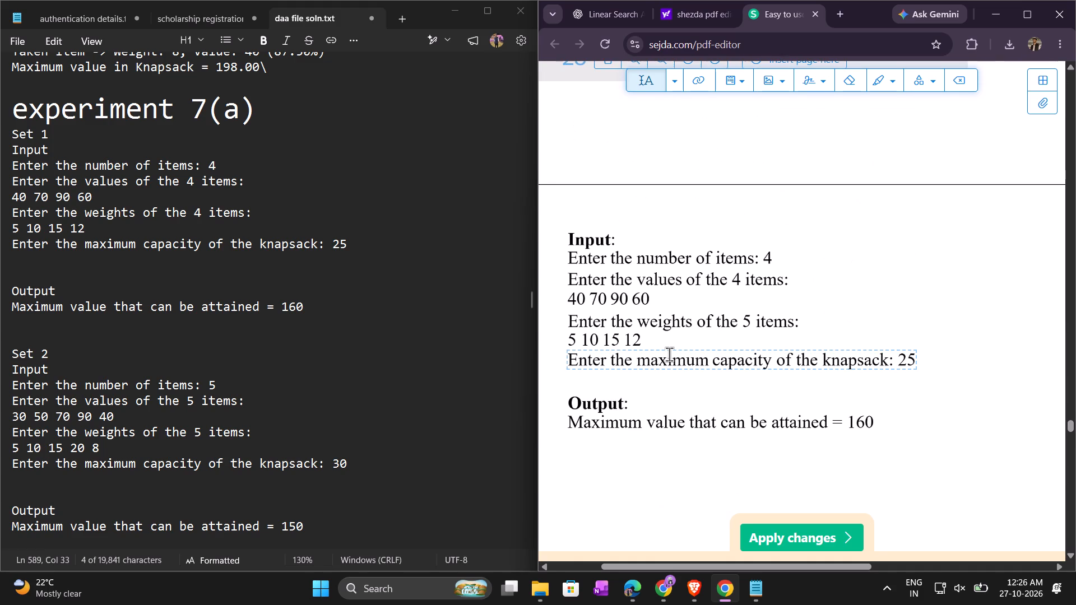
Set the maximum value that can be attained in the PDF's knapsack output to 150.
left_click(862, 424)
left_click(862, 424)
key("BackSpace")
key("5")
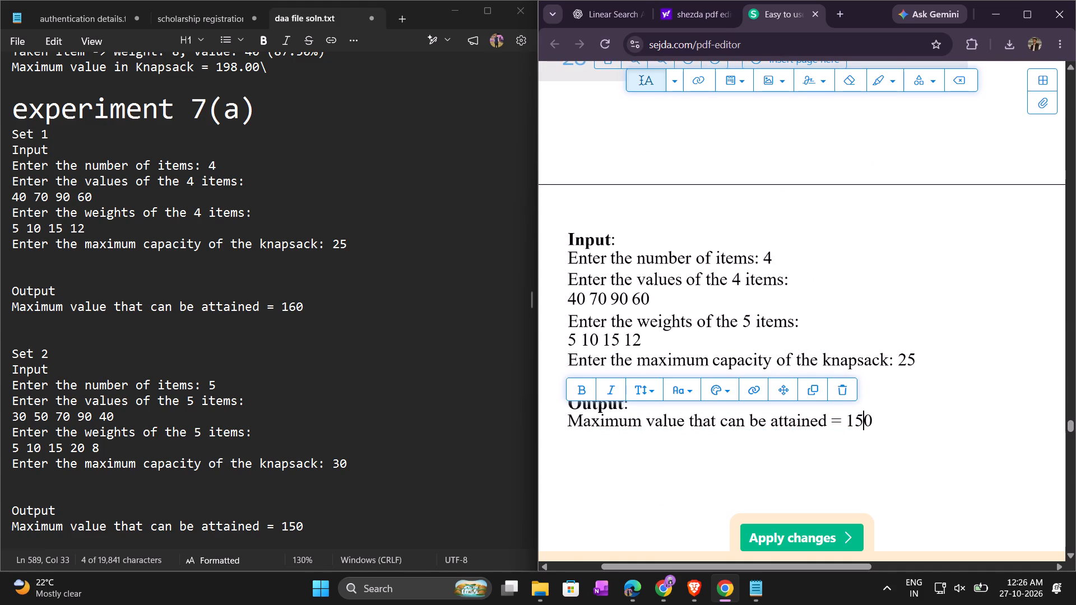
Set the maximum capacity of the knapsack in the PDF's sample input to 30.
left_click(911, 357)
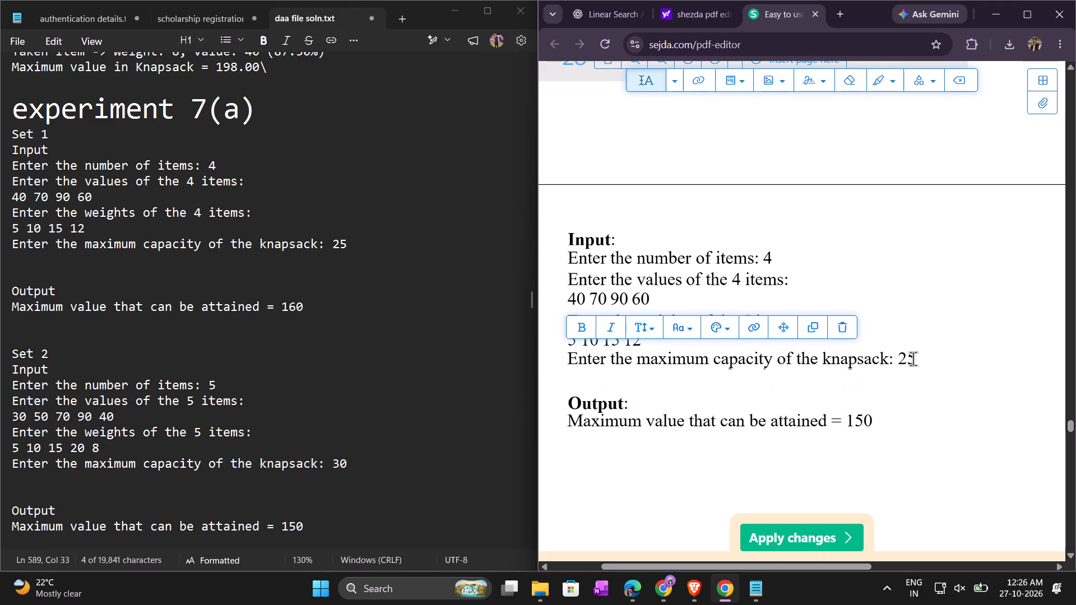
left_click(913, 359)
key("BackSpace")
key("BackSpace")
type("30")
Replace the item weights in the PDF's knapsack input with 5 10 15 20 8, copied from Set 2 of the notes.
left_click_drag(103, 443, 12, 449)
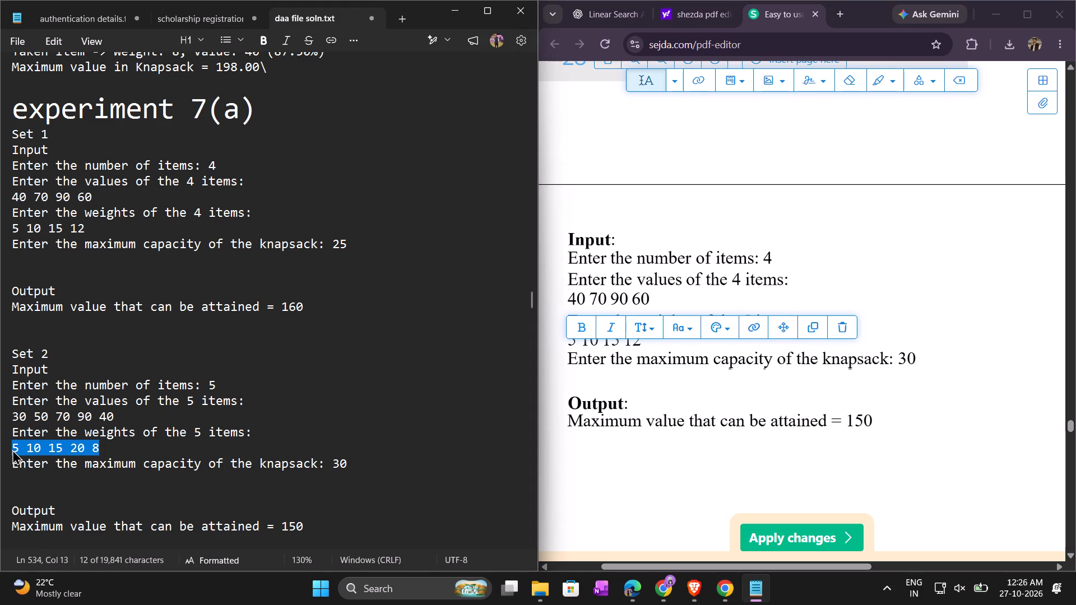
key("ctrl+c")
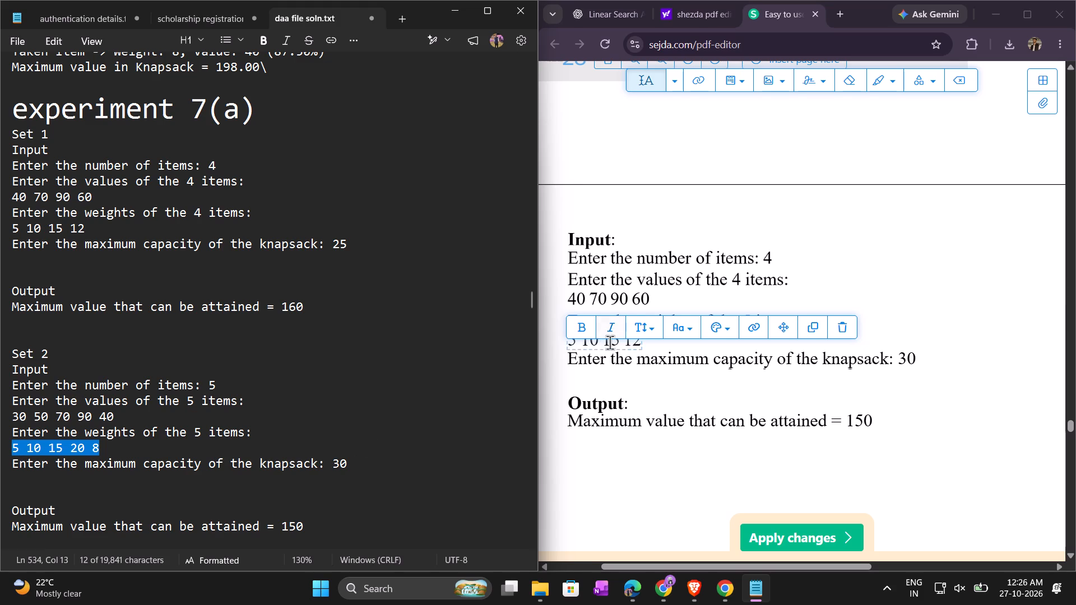
left_click(610, 342)
key("ctrl+a")
key("ctrl+v")
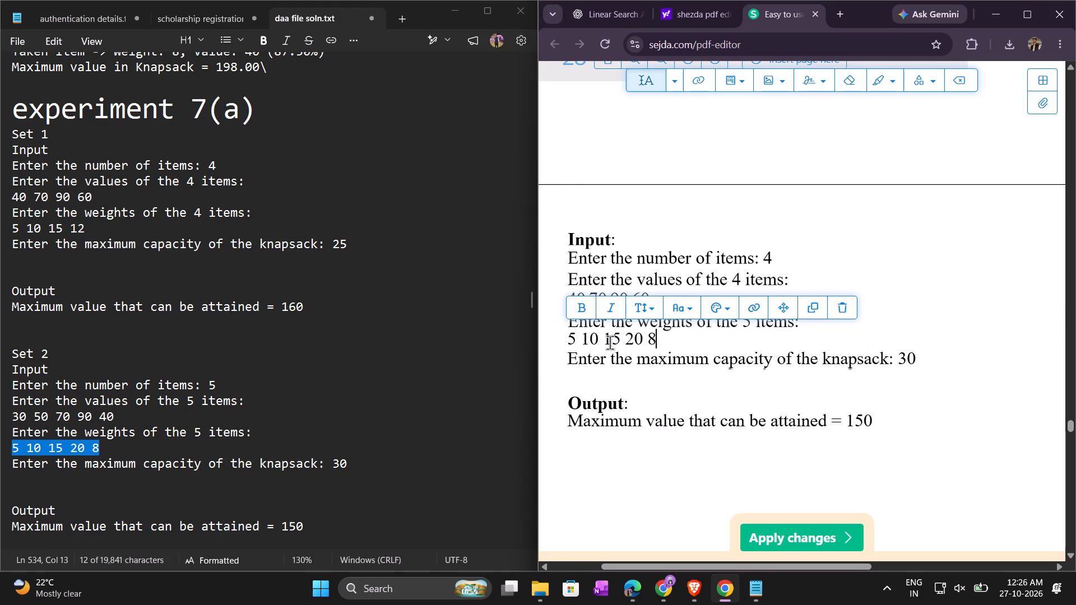
left_click(115, 417)
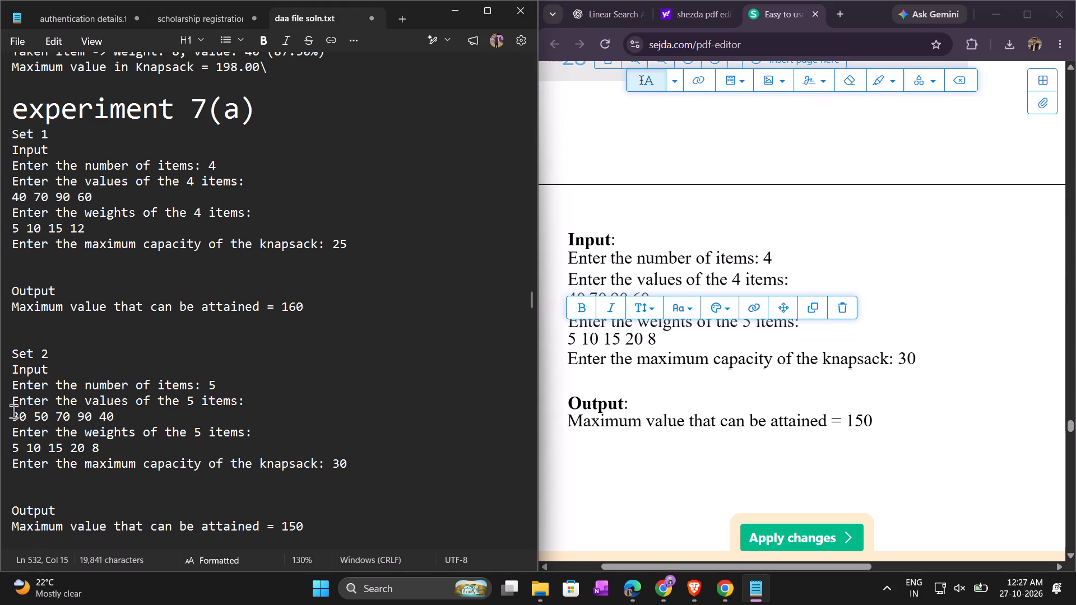
left_click_drag(13, 411, 119, 415)
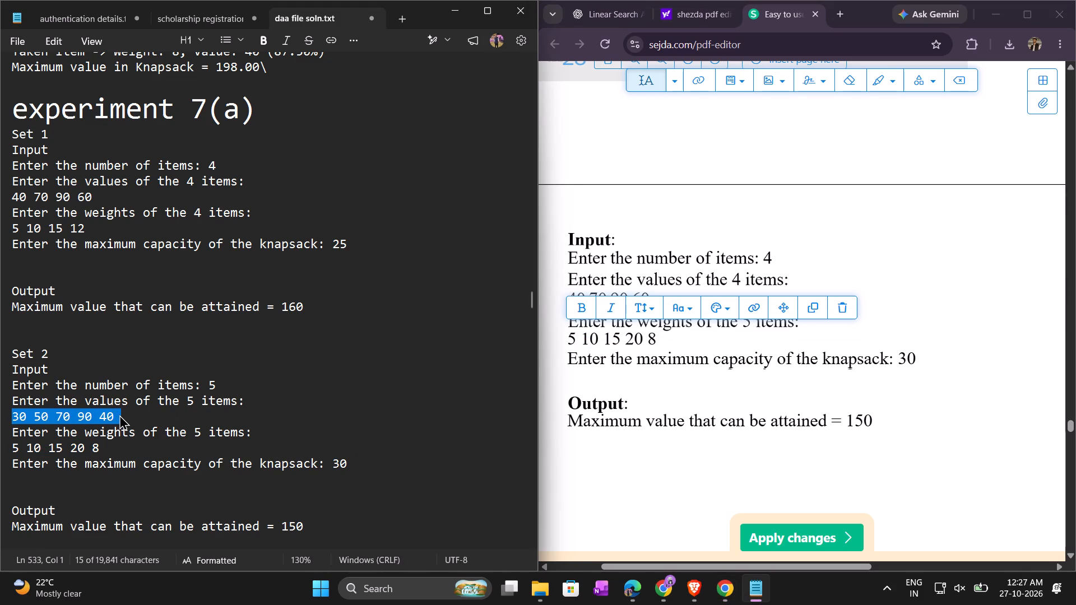
key("ctrl+c")
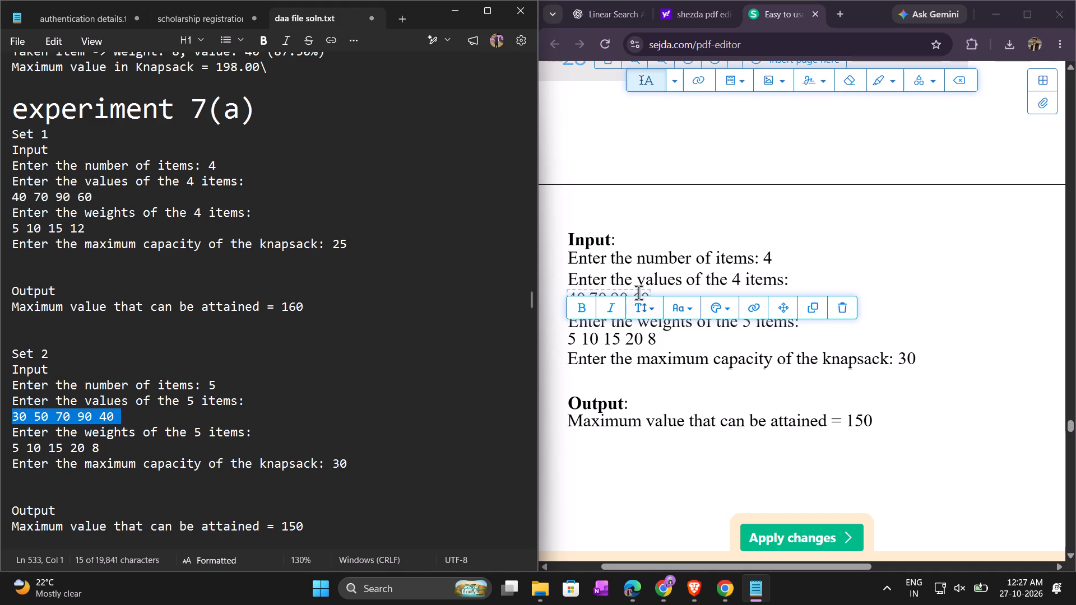
left_click(641, 292)
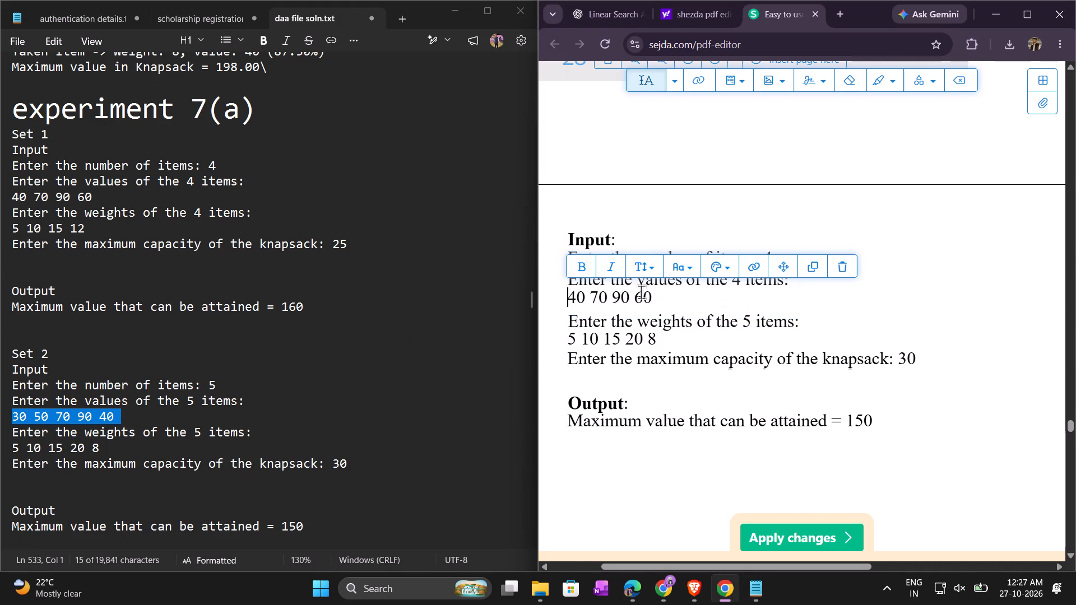
key("ctrl+a")
key("ctrl+v")
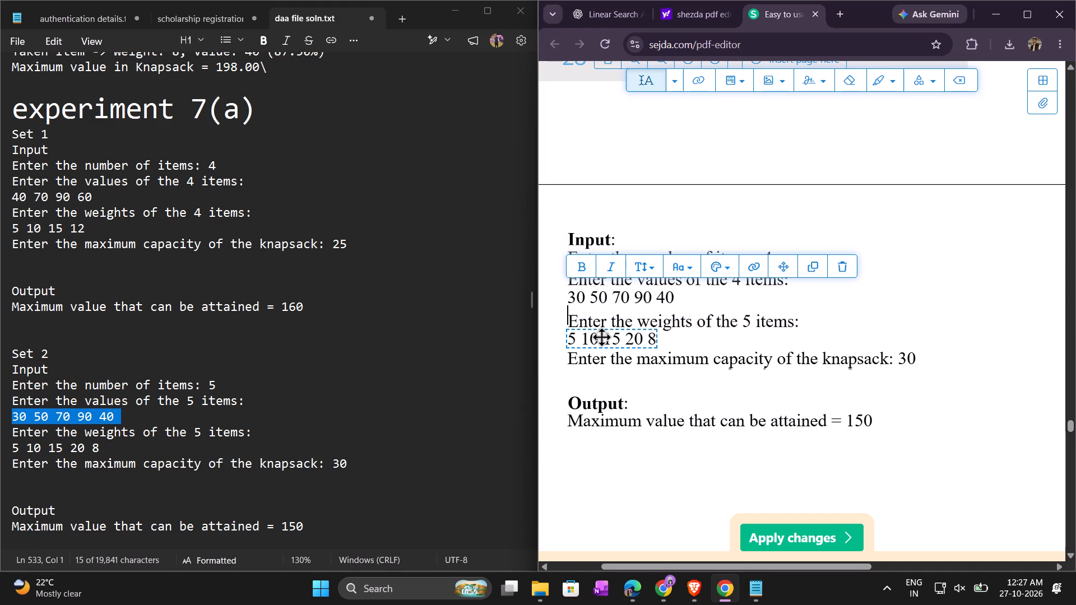
left_click(629, 300)
key("ctrl+z")
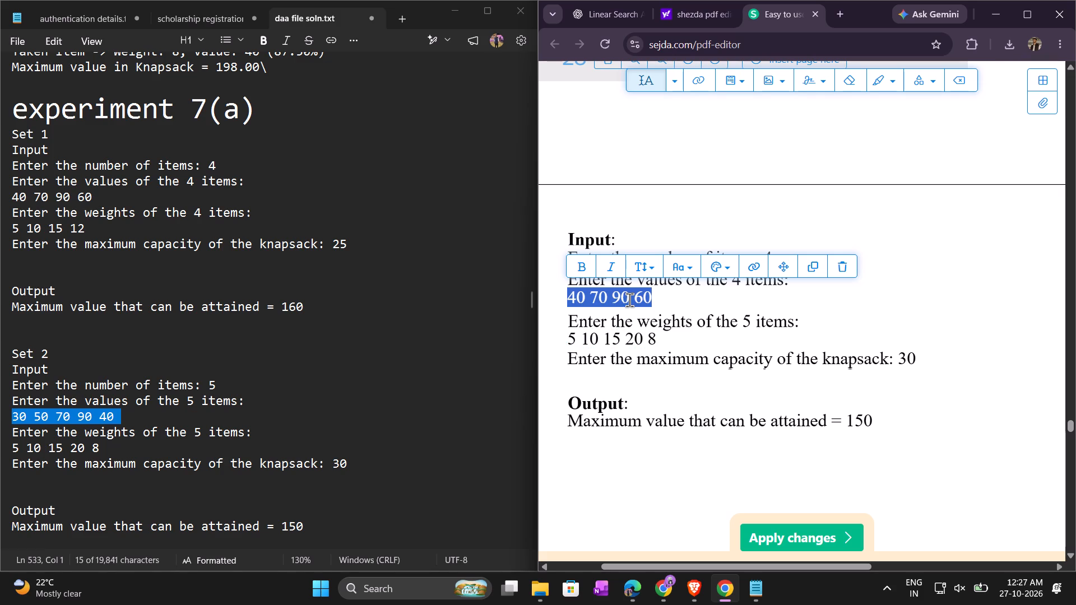
key("ctrl+v")
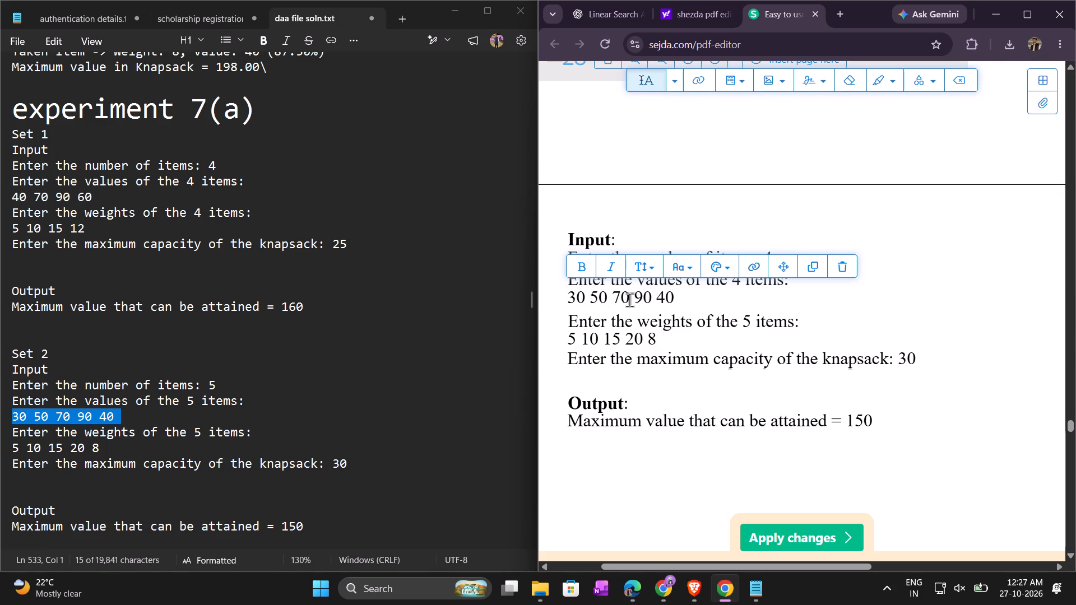
Set the item count to 5 in both the values prompt and the number-of-items line of the PDF's knapsack input.
scroll(681, 328, "up", 1)
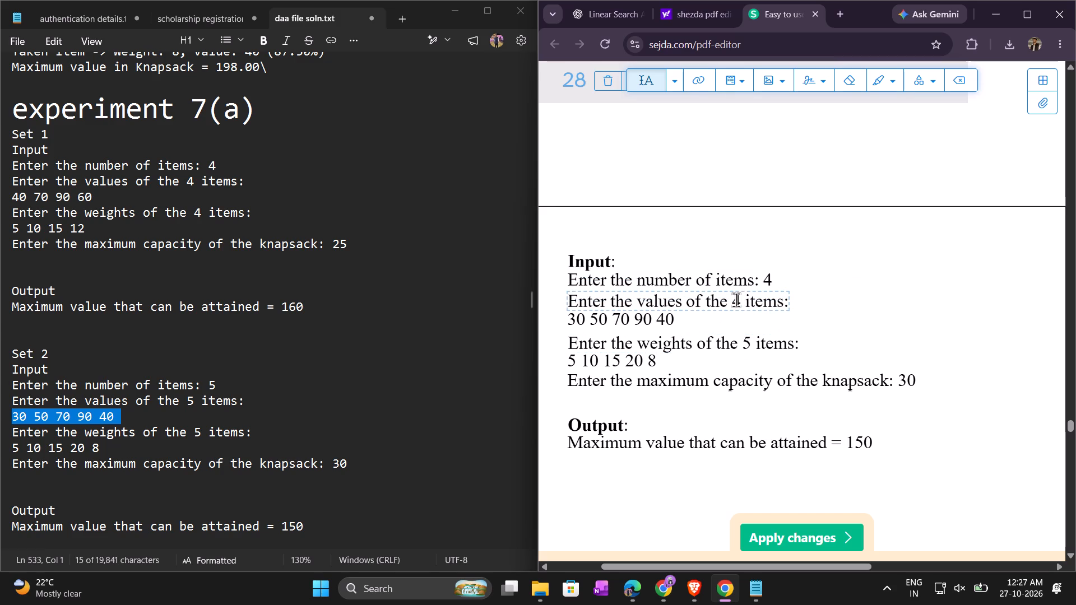
left_click(743, 300)
left_click(742, 299)
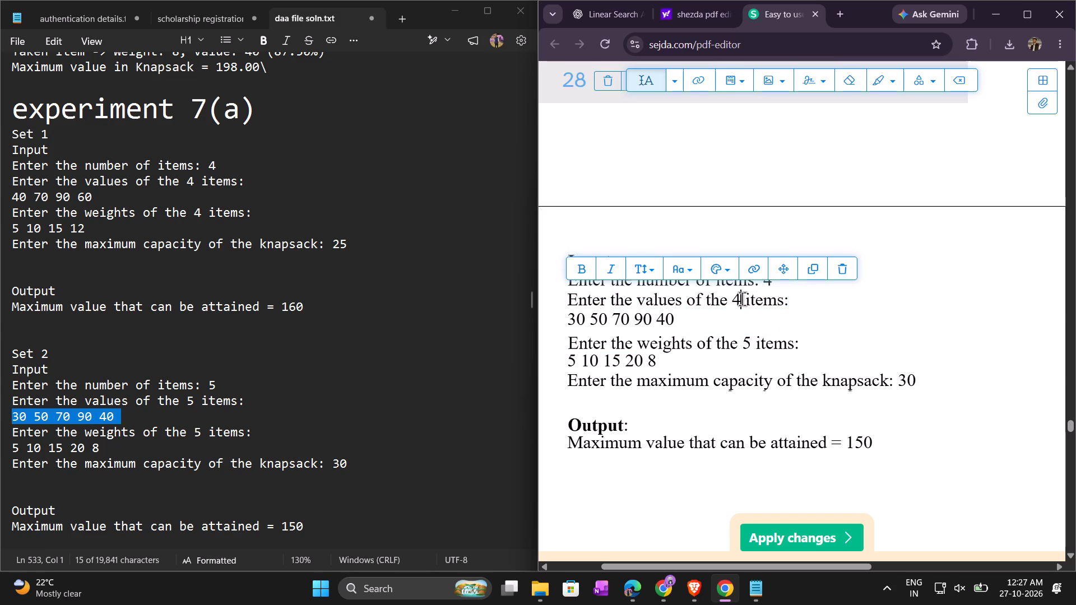
key("BackSpace")
key("5")
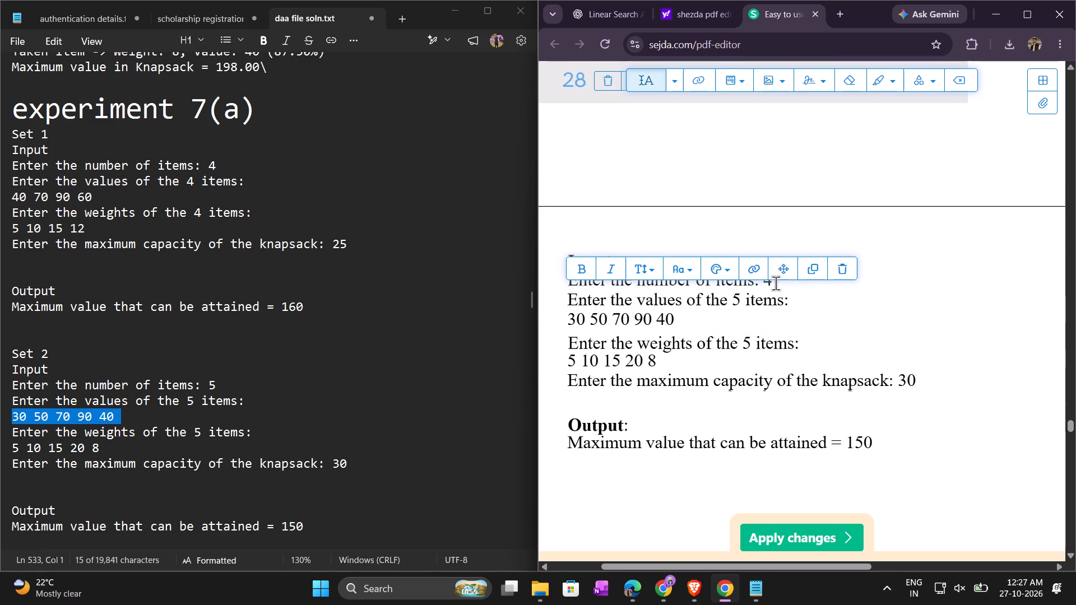
left_click(776, 282)
key("BackSpace")
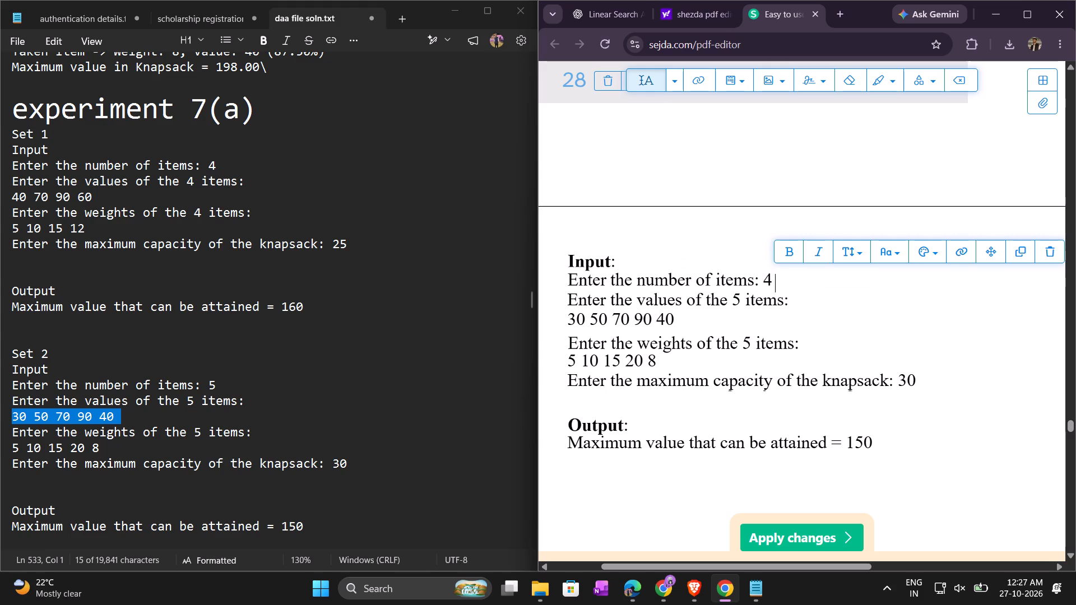
left_click(771, 276)
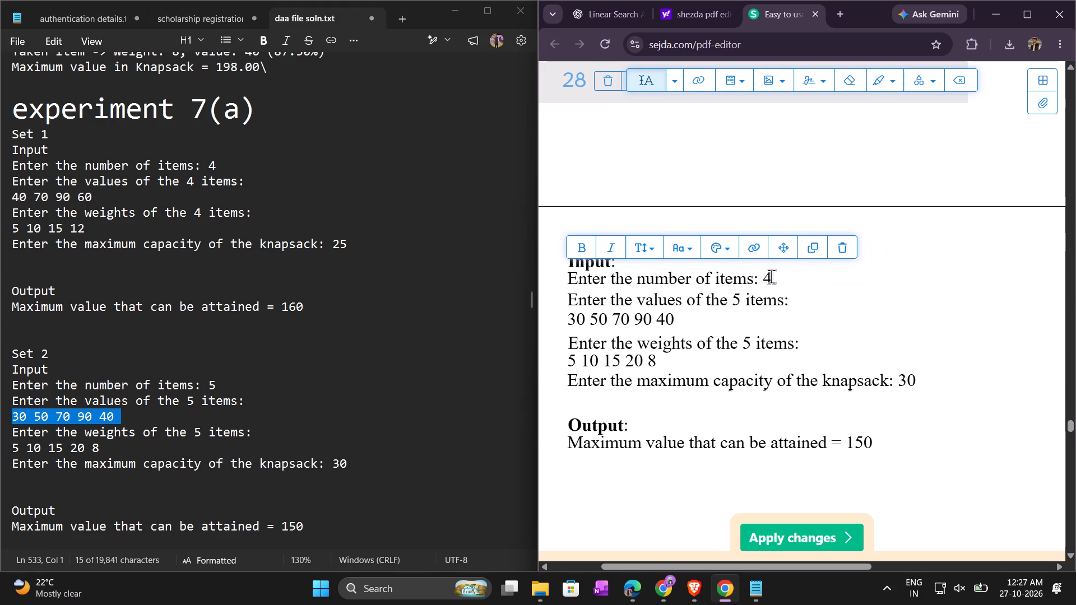
left_click(771, 276)
key("BackSpace")
key("5")
Set the item count to 5 in the number-of-items line and the weight-and-value prompt of the PDF's experiment 6(b) knapsack input.
scroll(512, 425, "up", 3)
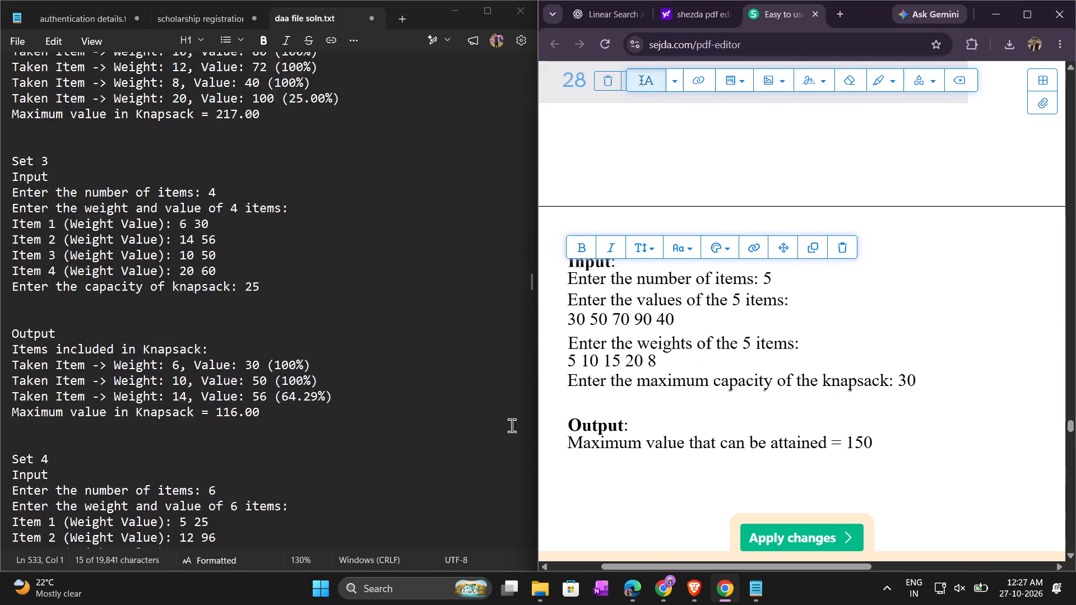
scroll(512, 425, "up", 2)
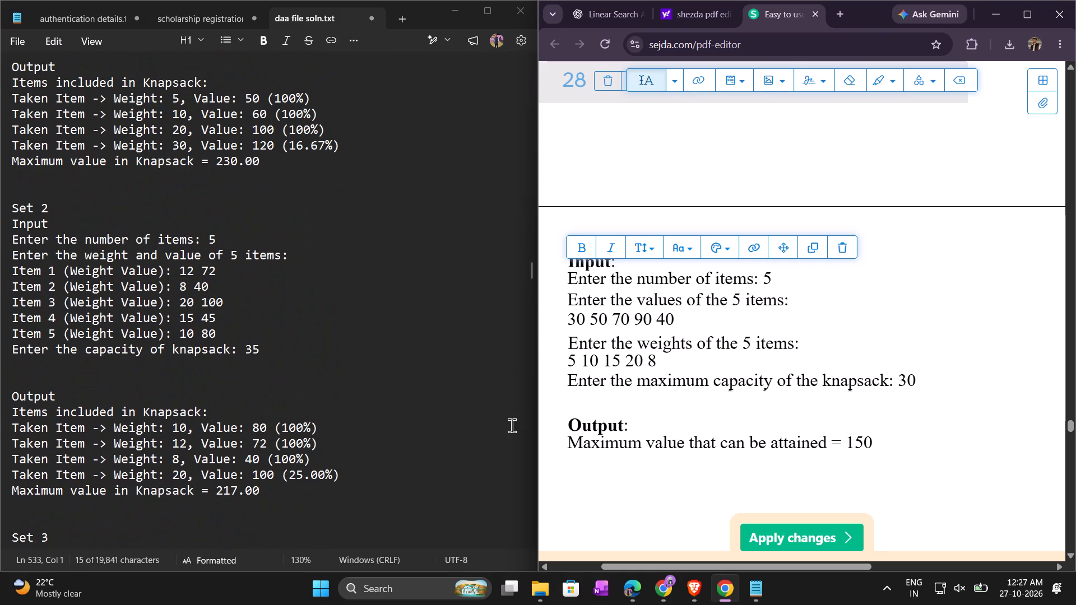
scroll(688, 382, "up", 3)
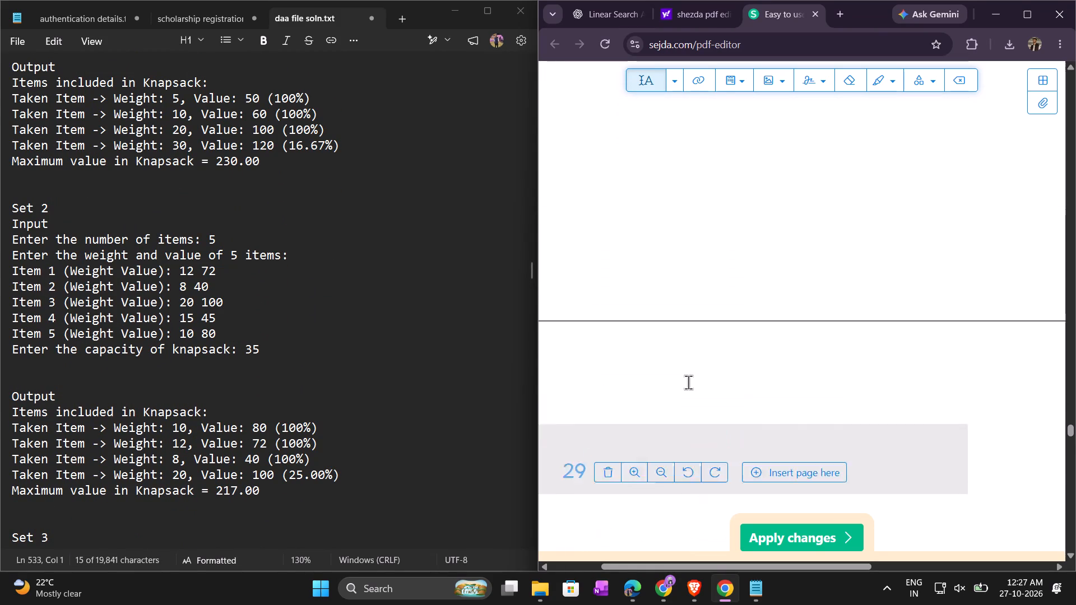
scroll(688, 382, "up", 1)
scroll(688, 382, "down", 1)
scroll(688, 382, "up", 2)
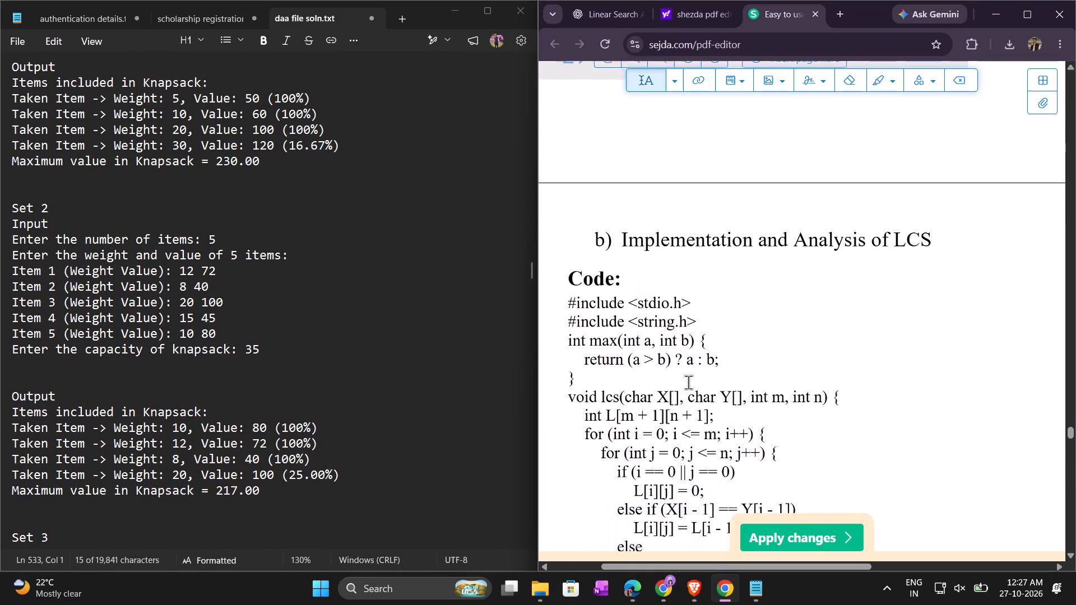
scroll(688, 382, "up", 6)
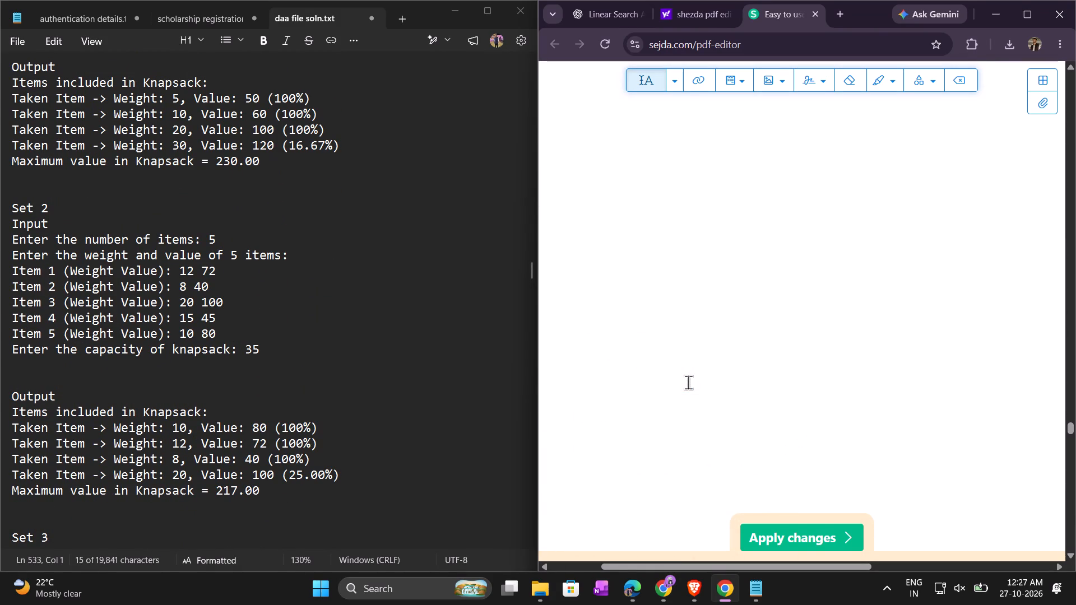
scroll(366, 380, "up", 1)
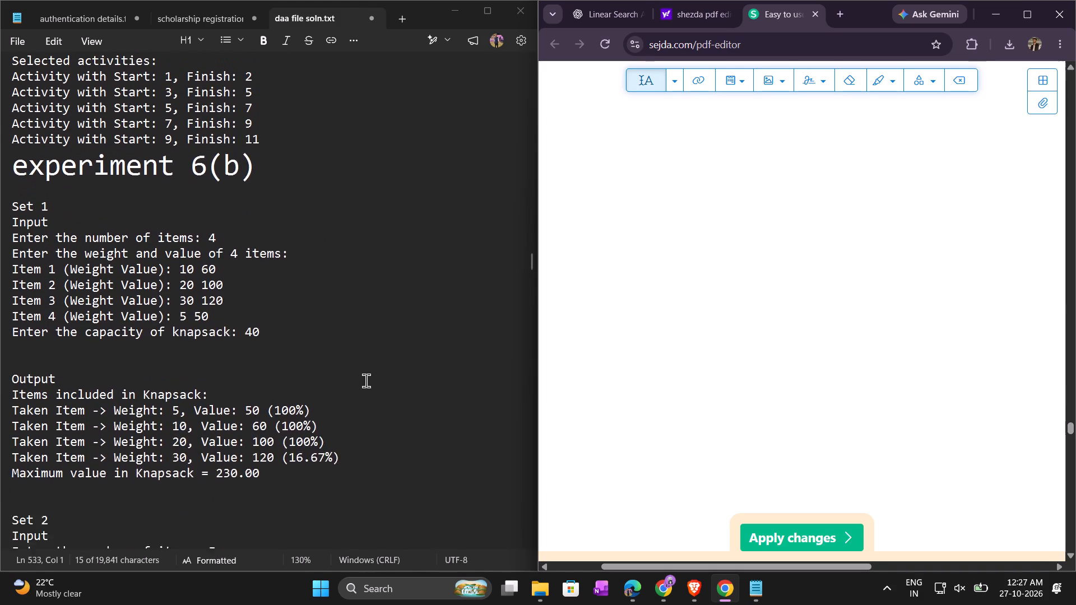
scroll(366, 380, "down", 1)
scroll(366, 380, "up", 1)
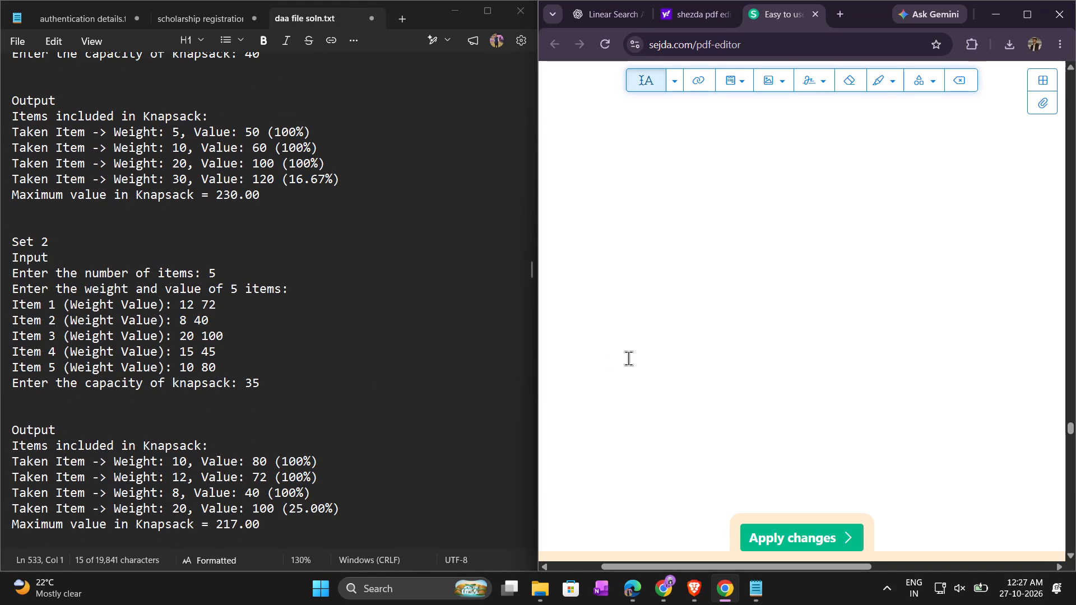
scroll(628, 358, "up", 4)
scroll(691, 284, "up", 2)
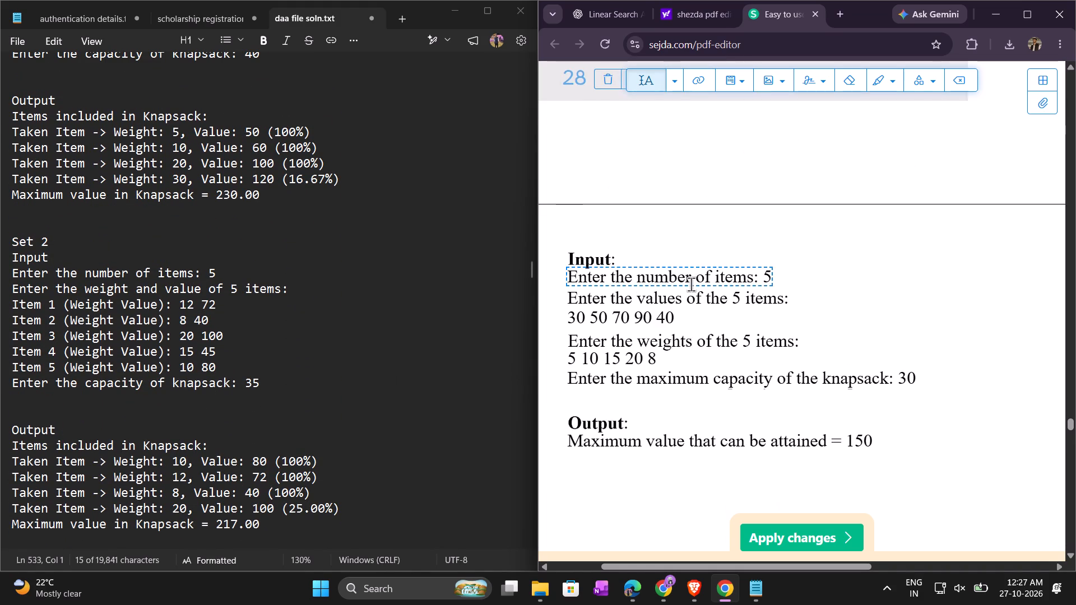
scroll(691, 284, "up", 8)
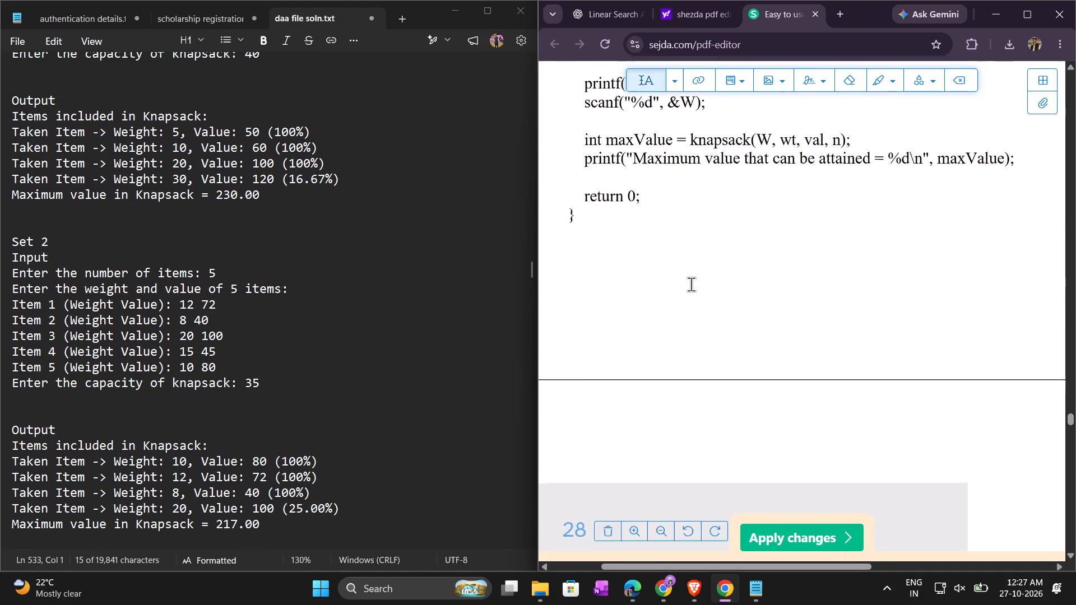
scroll(691, 284, "up", 9)
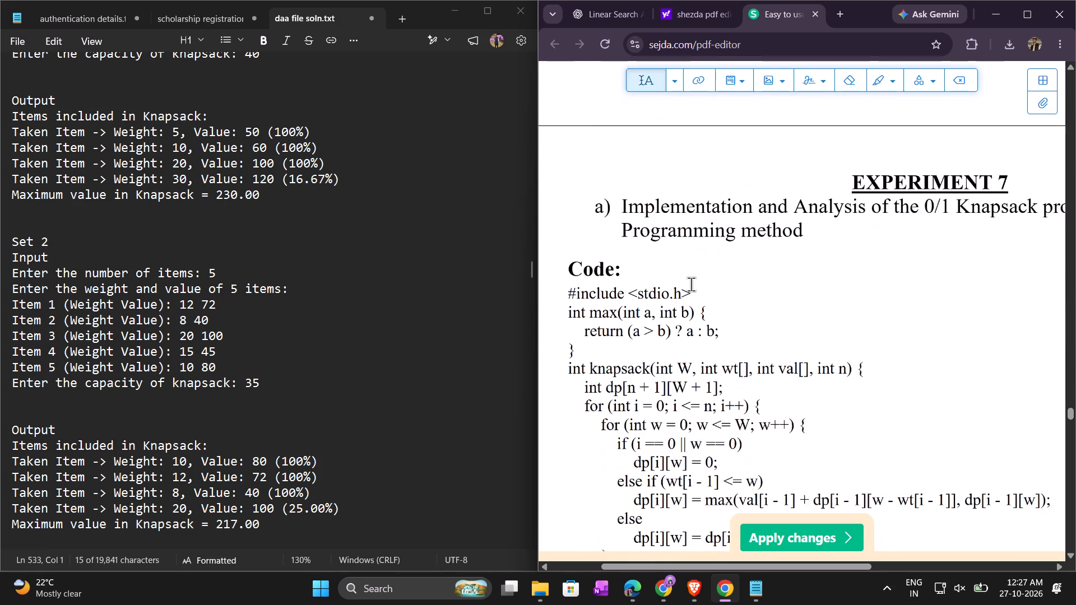
scroll(691, 284, "up", 9)
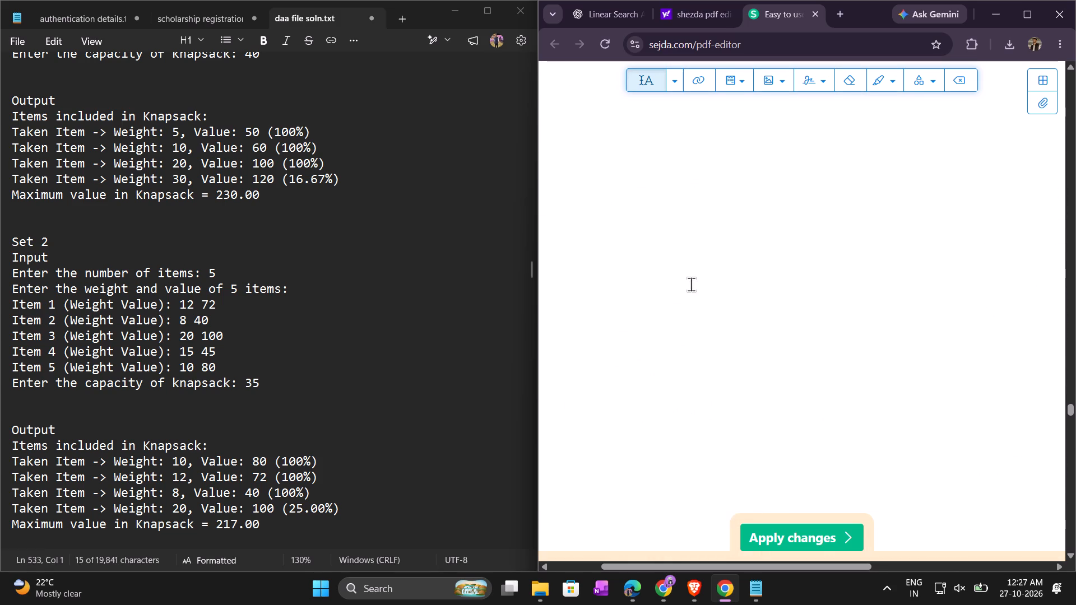
scroll(691, 284, "up", 8)
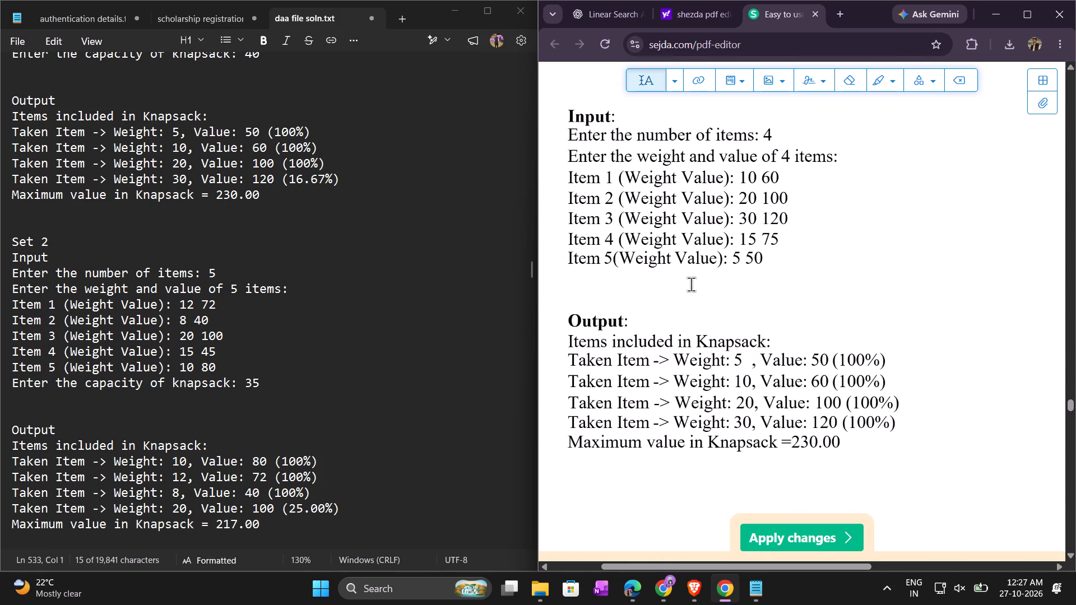
scroll(691, 284, "up", 2)
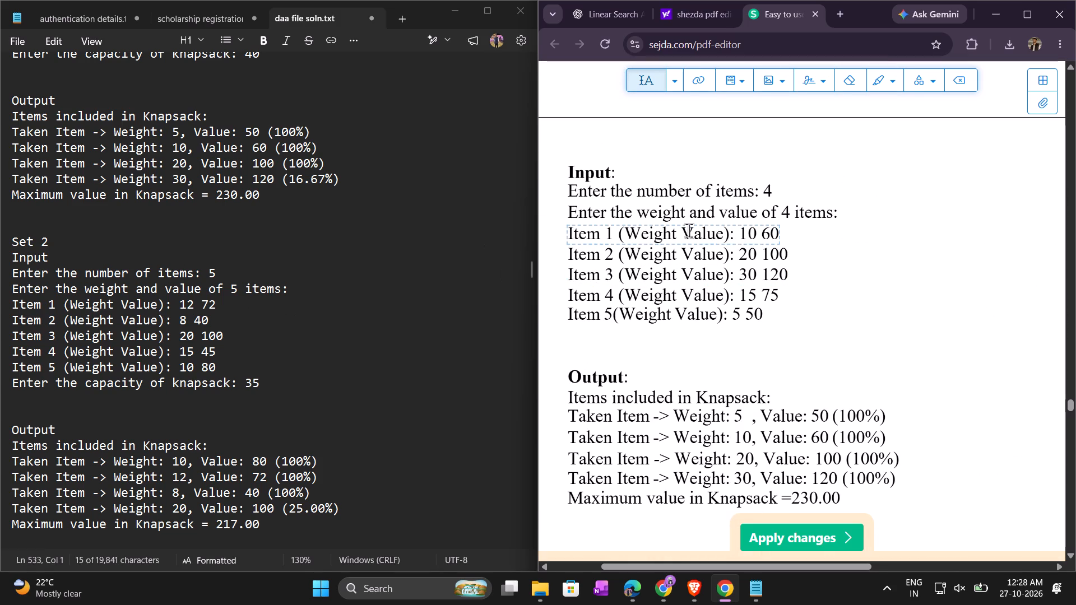
double_click(770, 190)
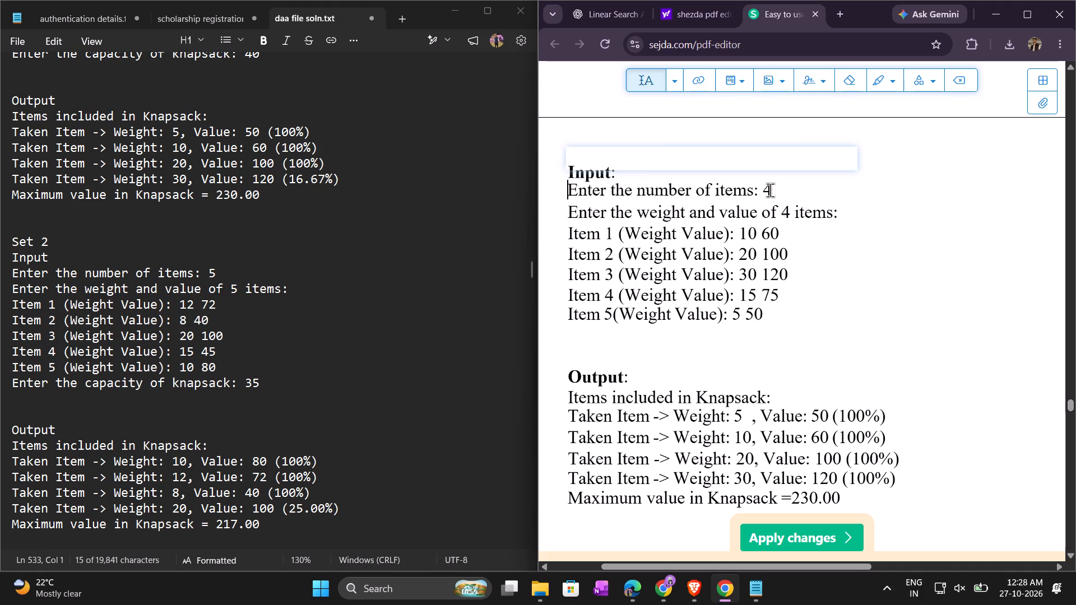
key("BackSpace")
key("5")
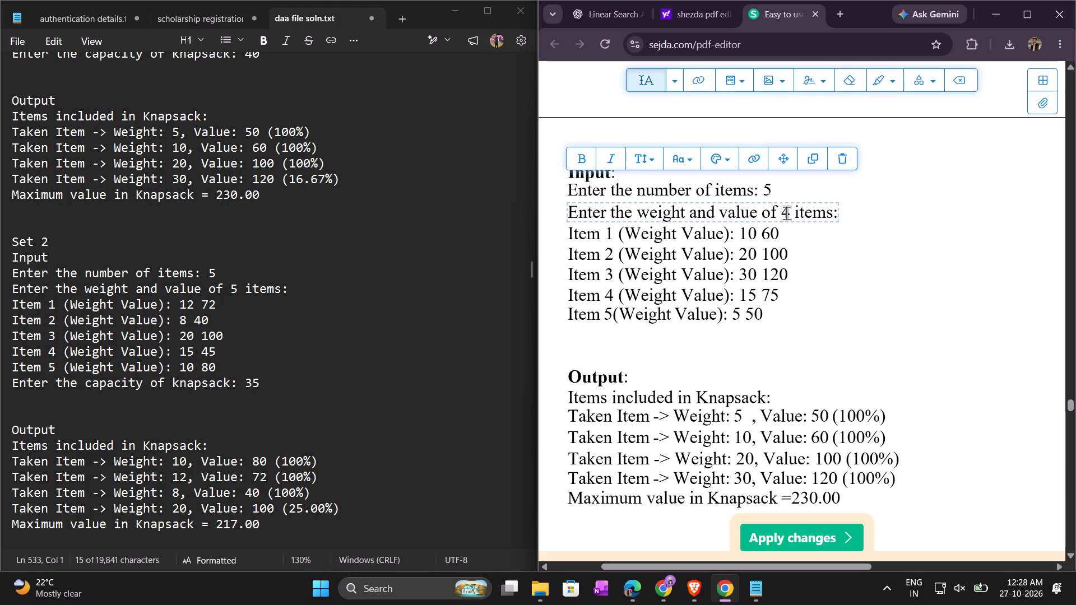
left_click(787, 215)
left_click(791, 211)
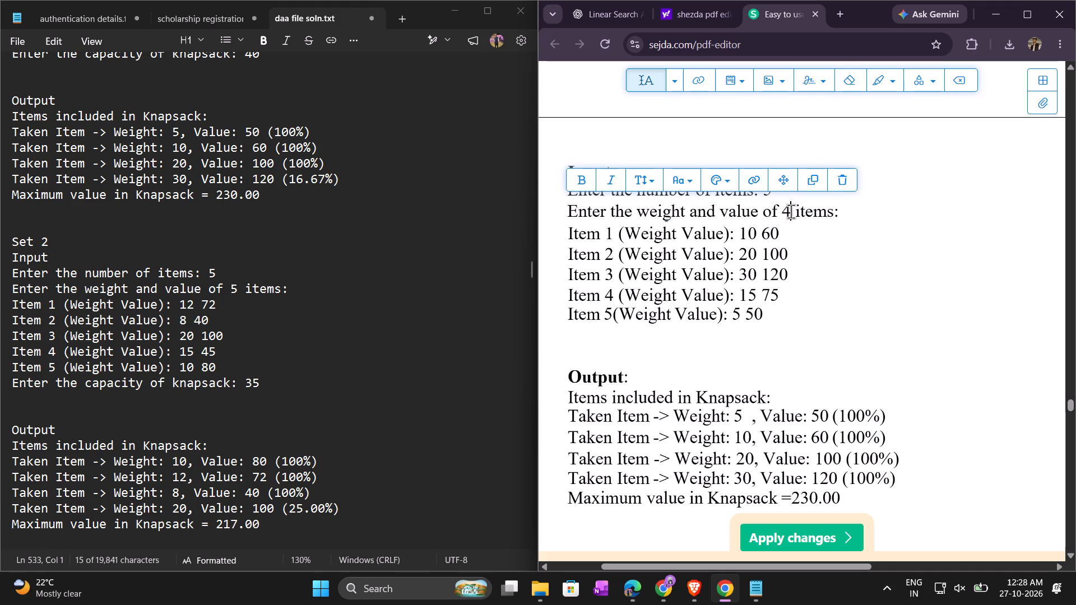
key("BackSpace")
key("5")
Replace the weight and value pairs in the knapsack input with 12 72 for Item 1 and 8 40 for Item 2.
left_click(754, 235)
left_click_drag(777, 232, 738, 235)
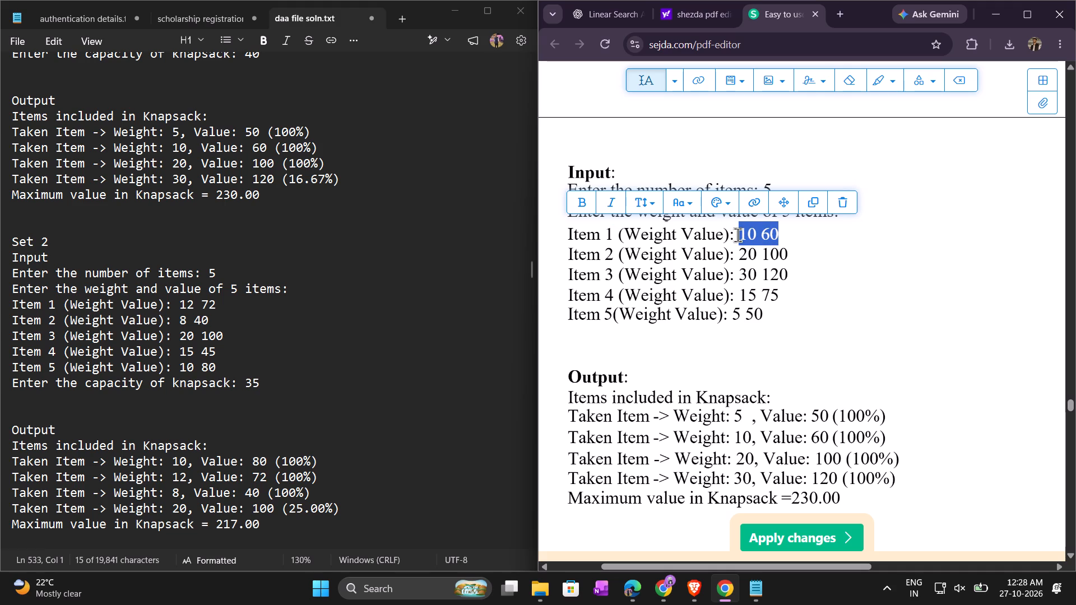
type("12")
key("space")
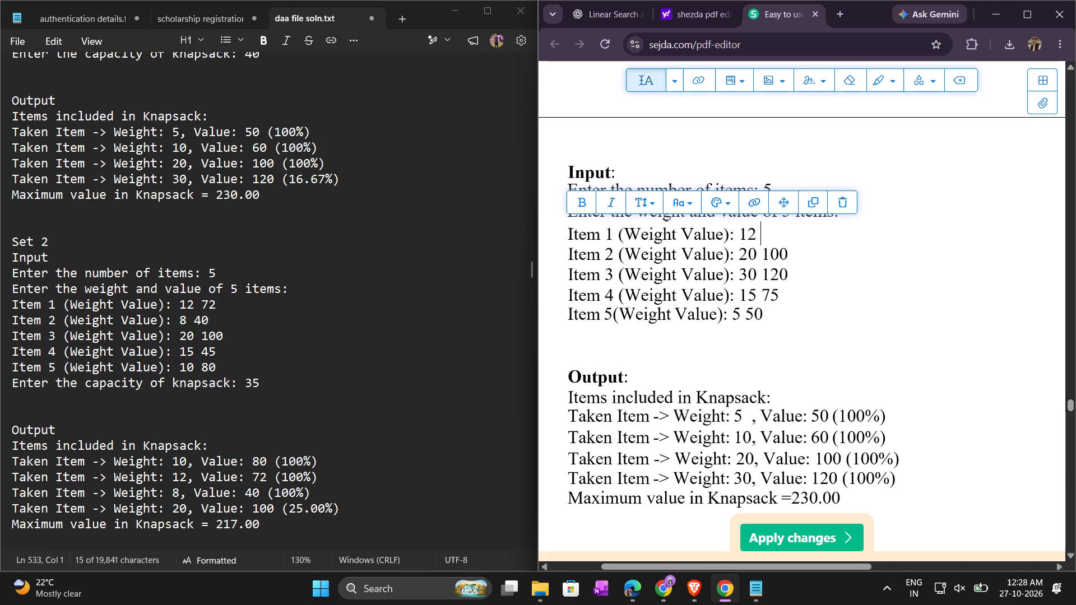
type("72")
left_click(786, 256)
left_click(786, 254)
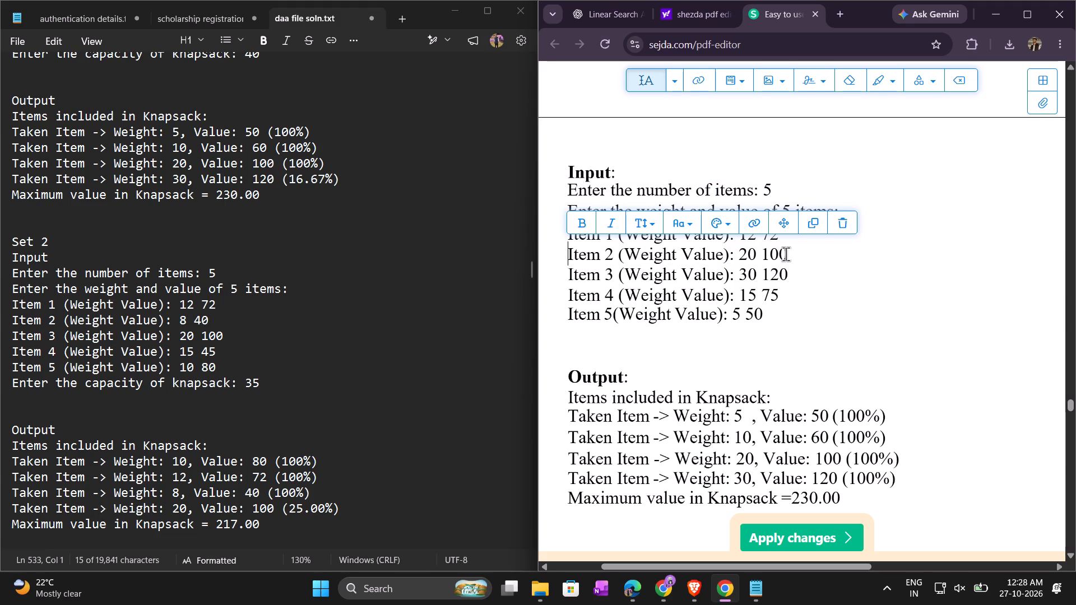
left_click(786, 254)
left_click_drag(786, 254, 741, 251)
type("8 40")
Set the weight and value pairs in the knapsack input to 20 100 for Item 3 and 15 45 for Item 4.
left_click(772, 275)
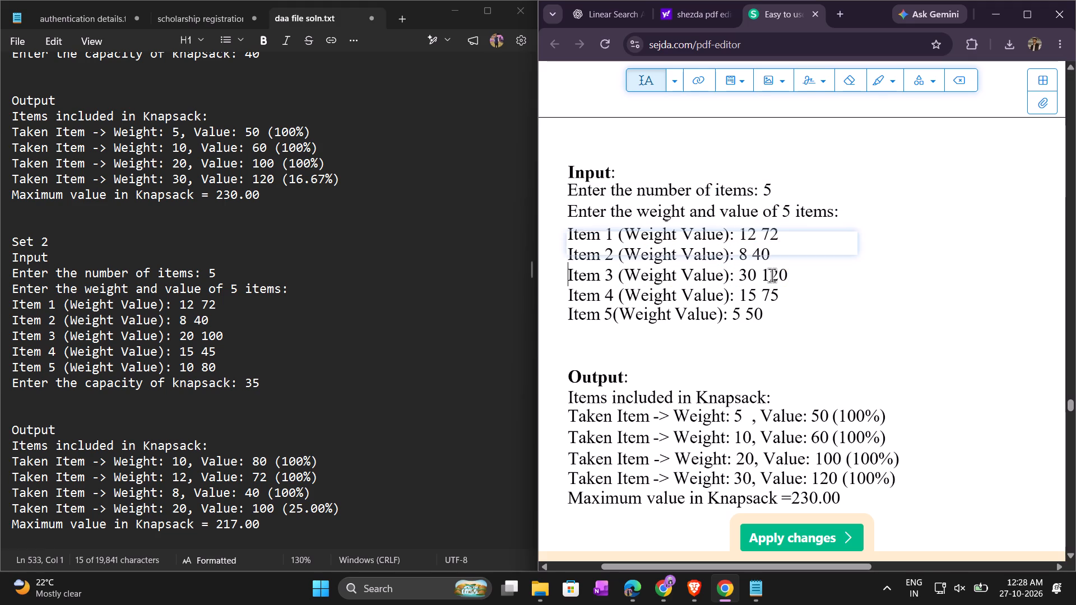
left_click(789, 273)
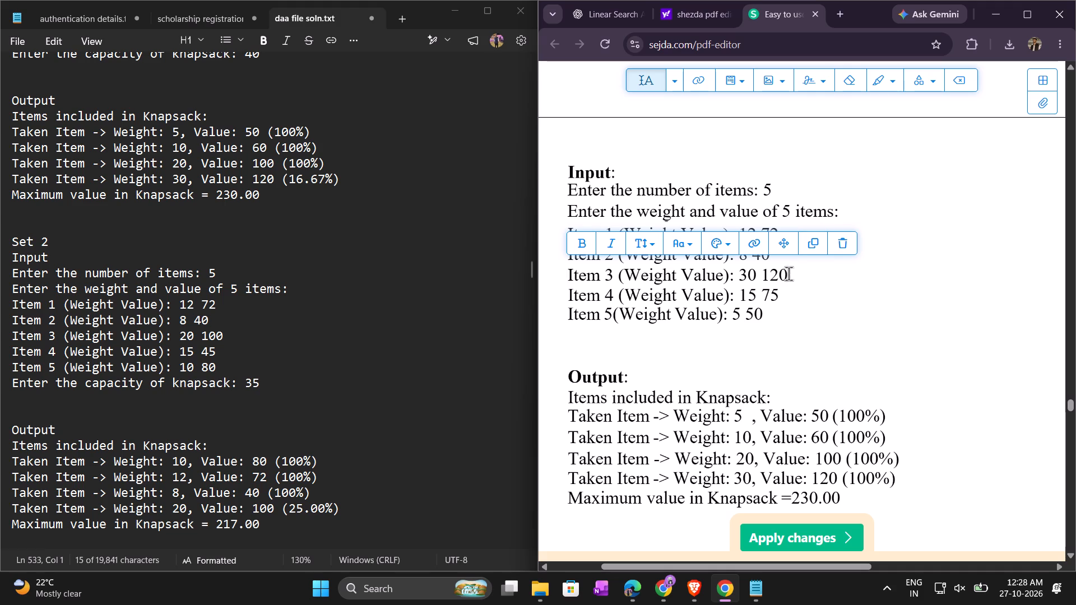
left_click_drag(789, 273, 740, 274)
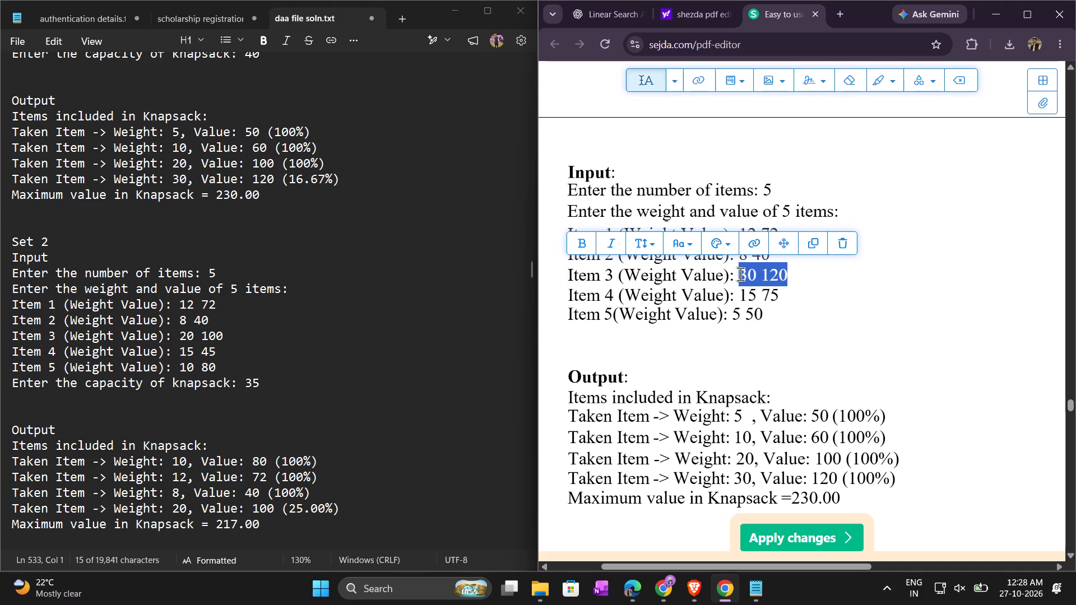
type("20 100")
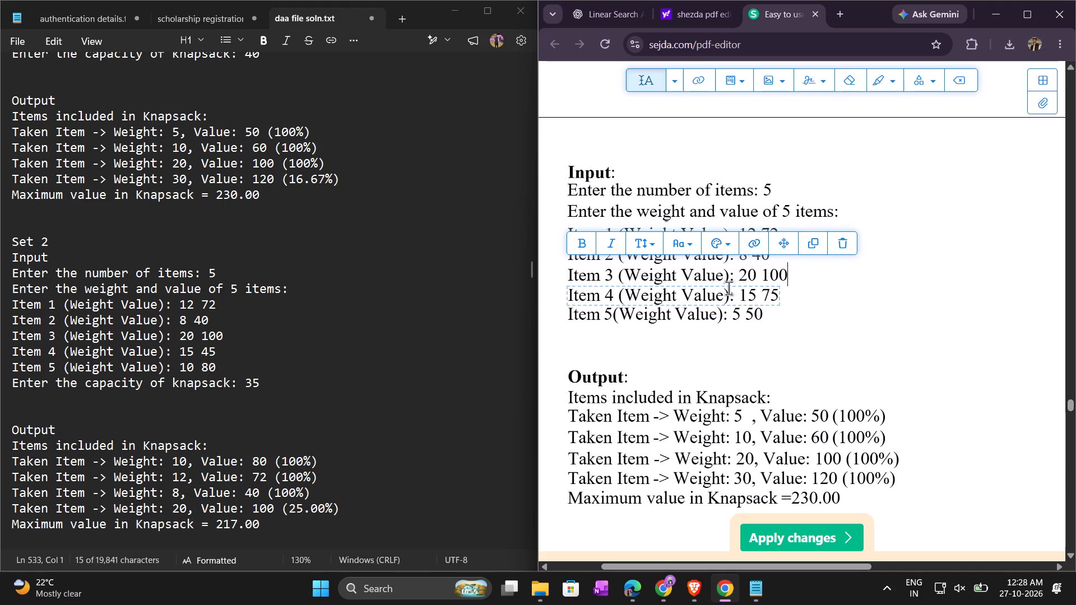
left_click(778, 294)
left_click_drag(778, 294, 744, 290)
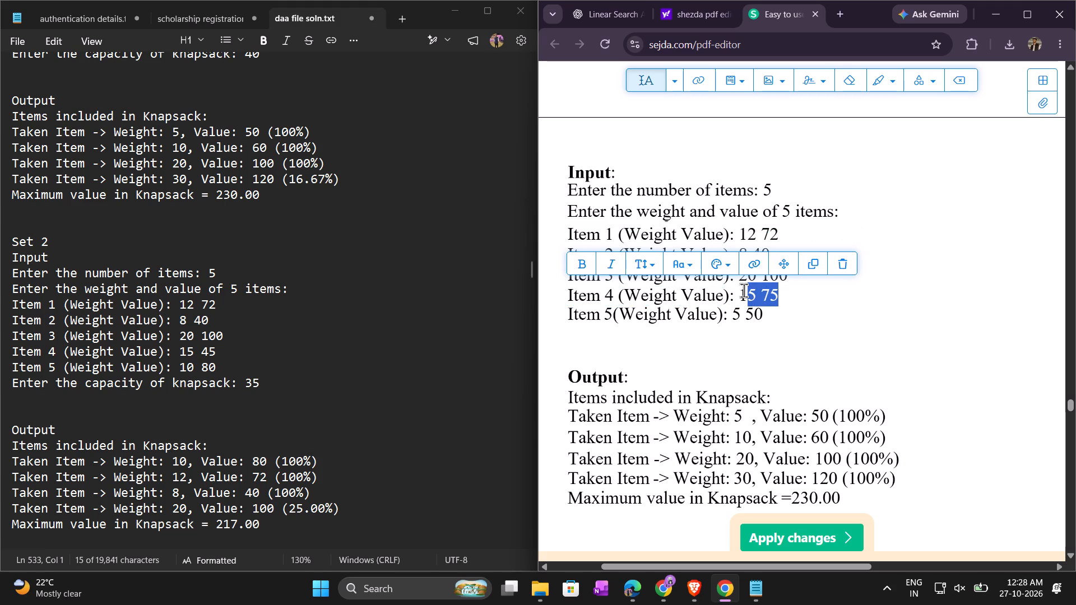
left_click_drag(744, 290, 765, 292)
type("45")
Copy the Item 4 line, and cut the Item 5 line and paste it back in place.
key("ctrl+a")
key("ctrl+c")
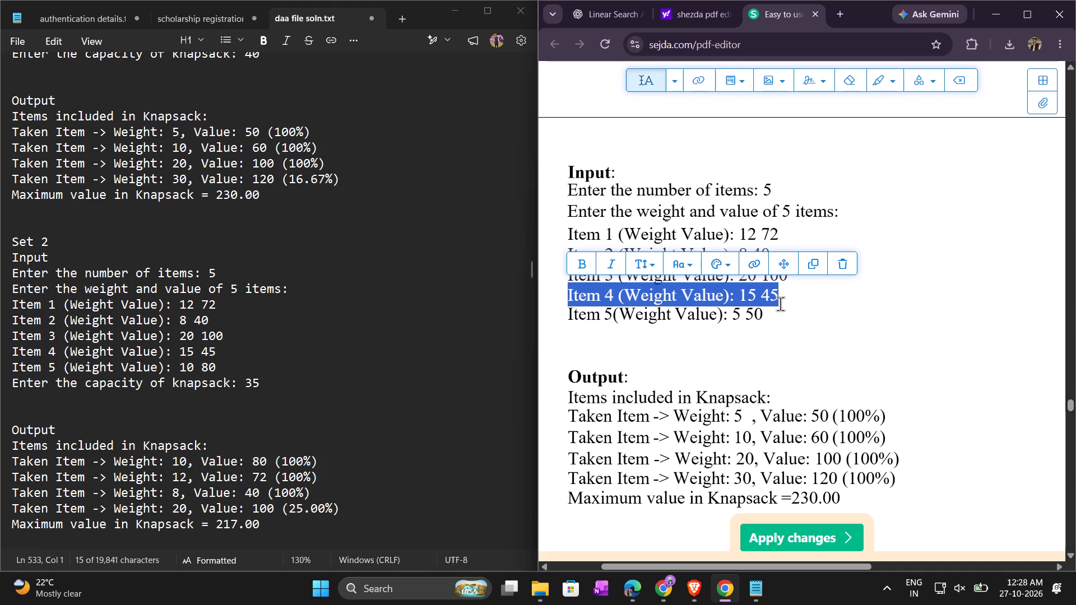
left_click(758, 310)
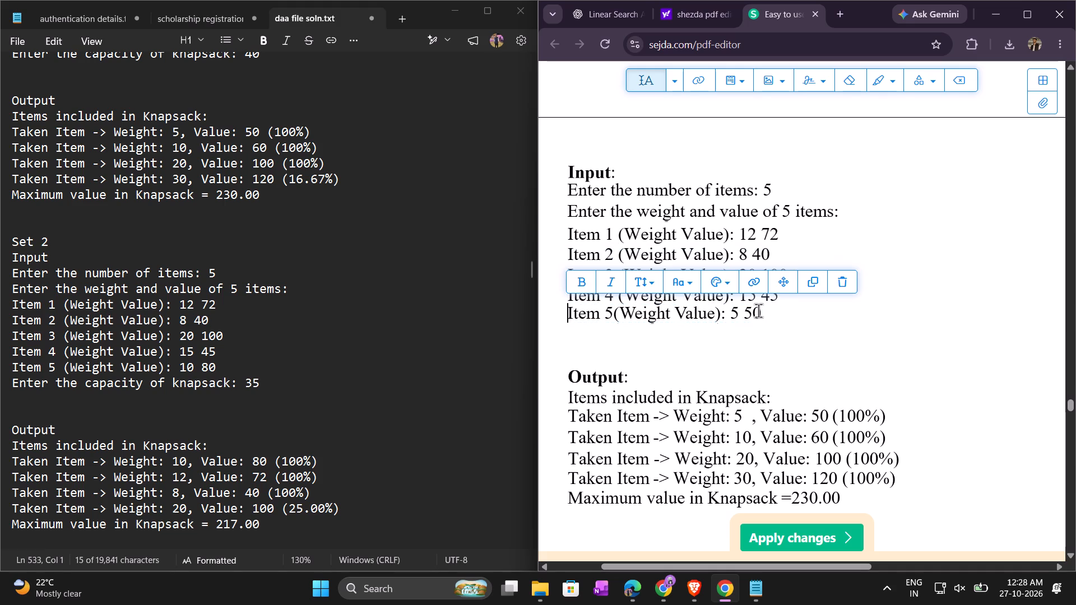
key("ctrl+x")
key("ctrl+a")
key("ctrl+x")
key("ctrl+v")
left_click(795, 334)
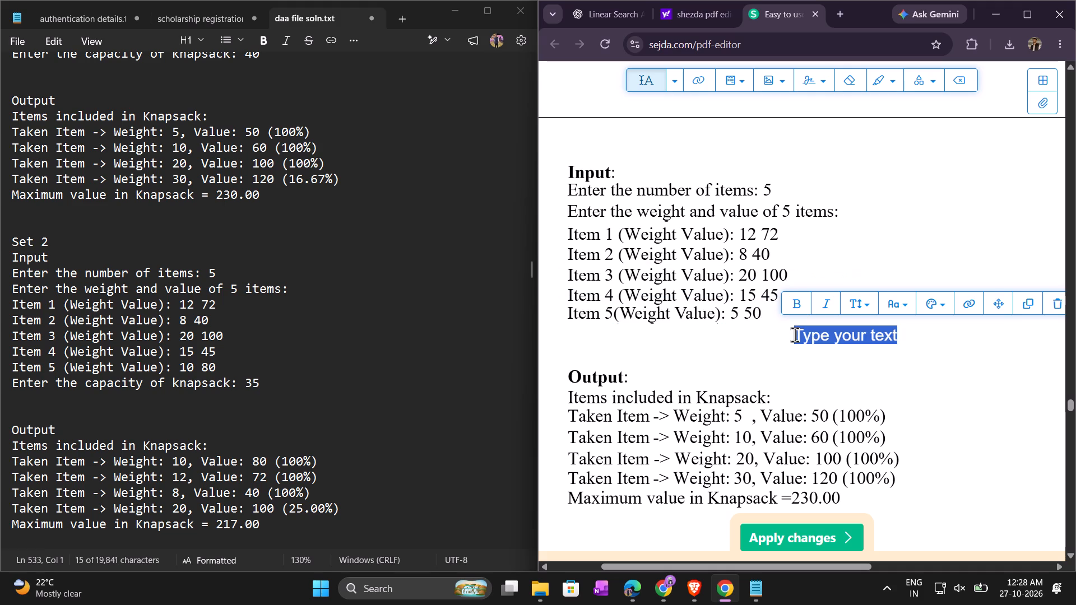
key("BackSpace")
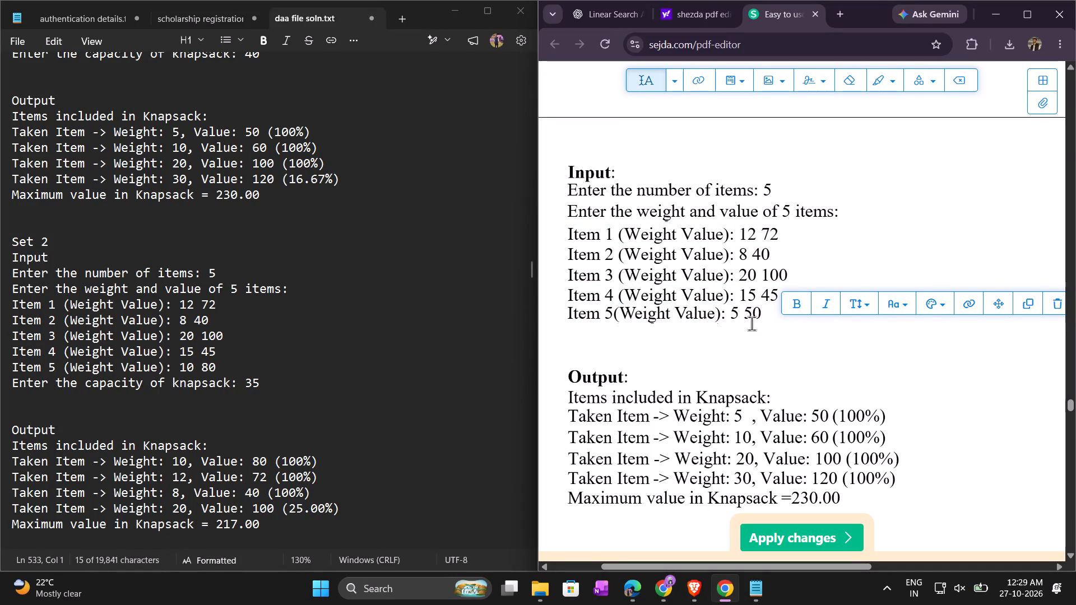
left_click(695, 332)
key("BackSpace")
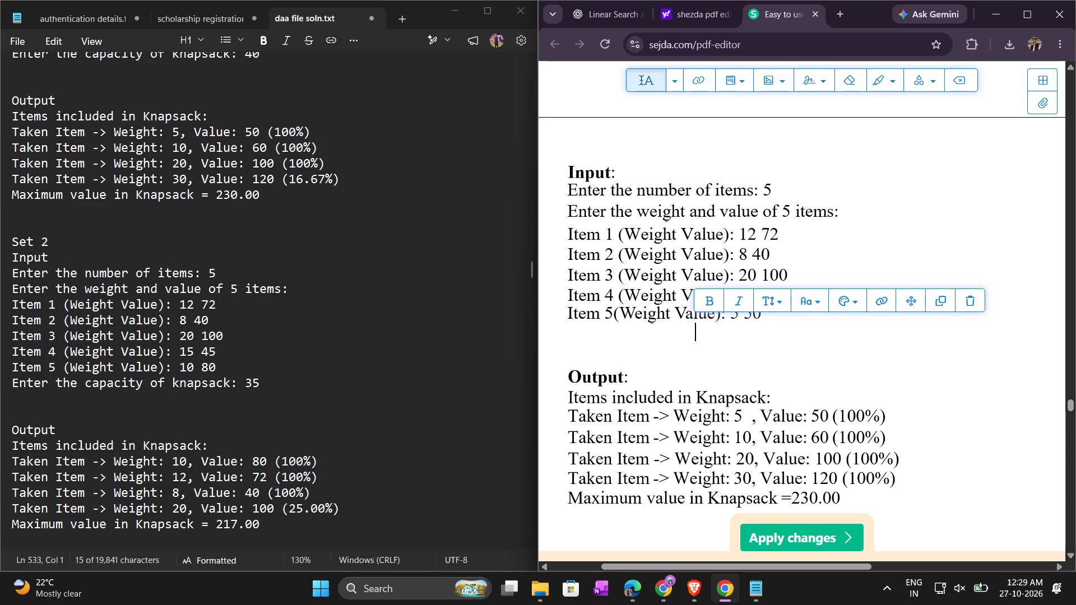
Paste a duplicate of the Item 5 line on a new line directly beneath it in the knapsack input.
left_click(685, 312)
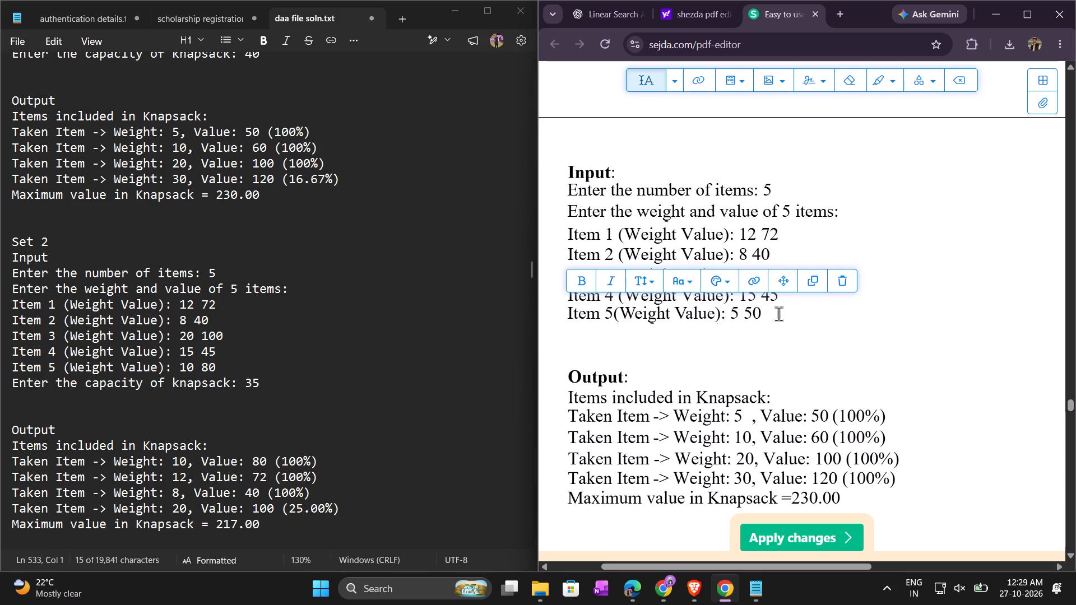
left_click(762, 312)
key("Return")
key("ctrl+v")
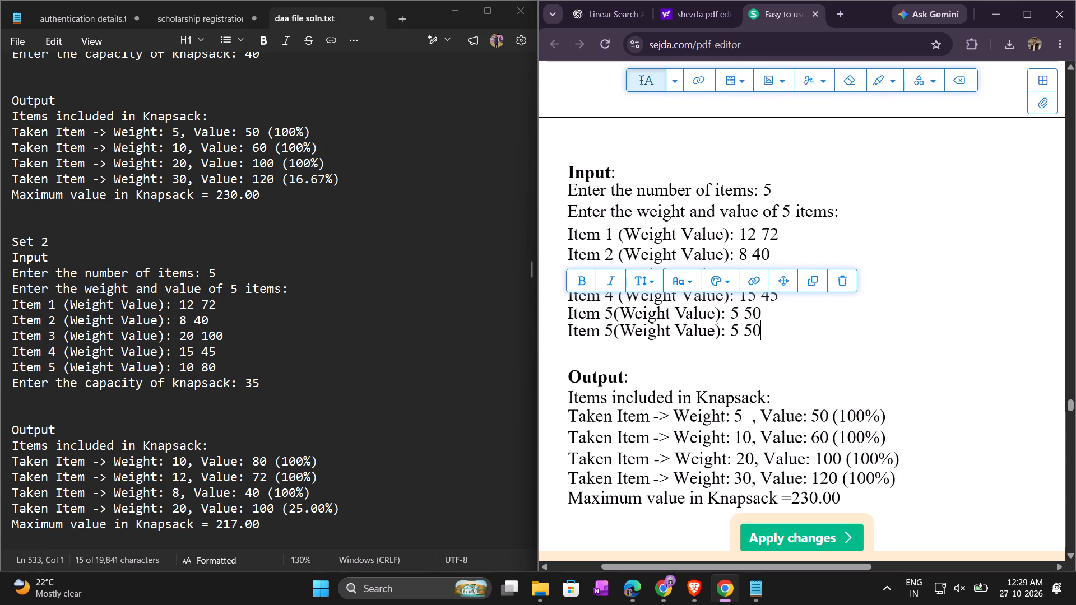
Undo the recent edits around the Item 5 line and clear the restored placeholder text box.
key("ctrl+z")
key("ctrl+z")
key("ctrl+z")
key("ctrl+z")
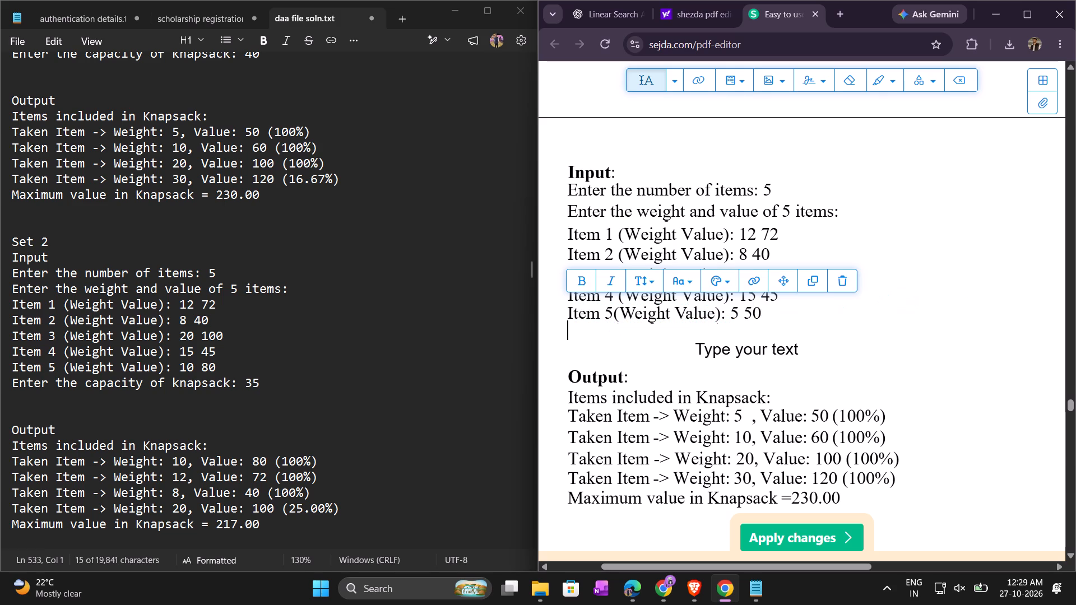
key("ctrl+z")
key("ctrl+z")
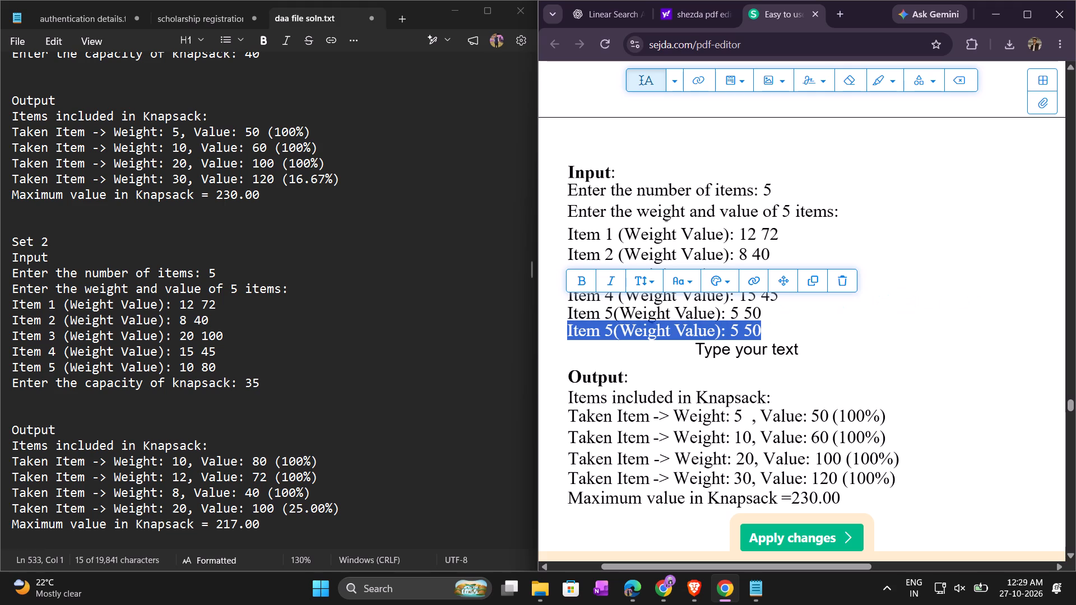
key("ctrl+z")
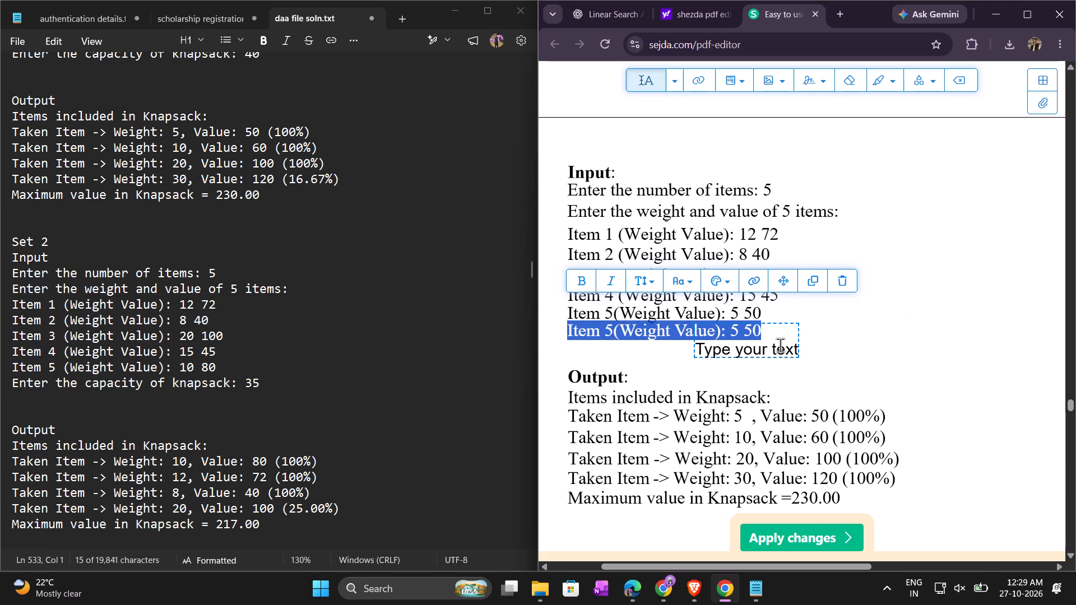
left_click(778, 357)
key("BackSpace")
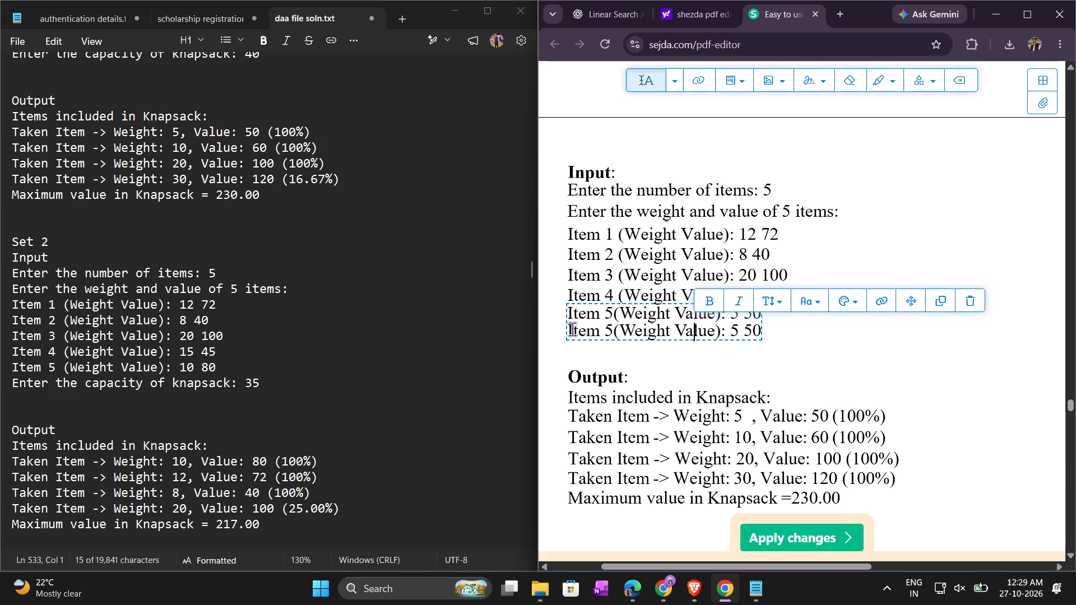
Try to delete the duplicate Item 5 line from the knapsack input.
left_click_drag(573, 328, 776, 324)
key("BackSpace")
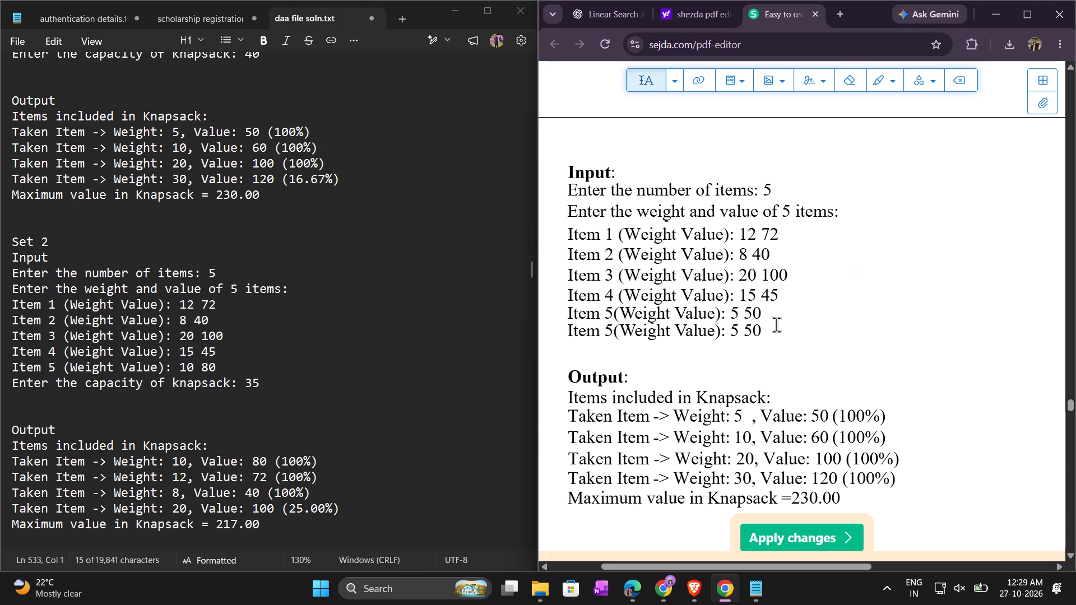
Set the weight and value pair of the first Item 5 line in the knapsack input to 10 80.
left_click(734, 312)
left_click_drag(734, 312, 762, 313)
type("10 80")
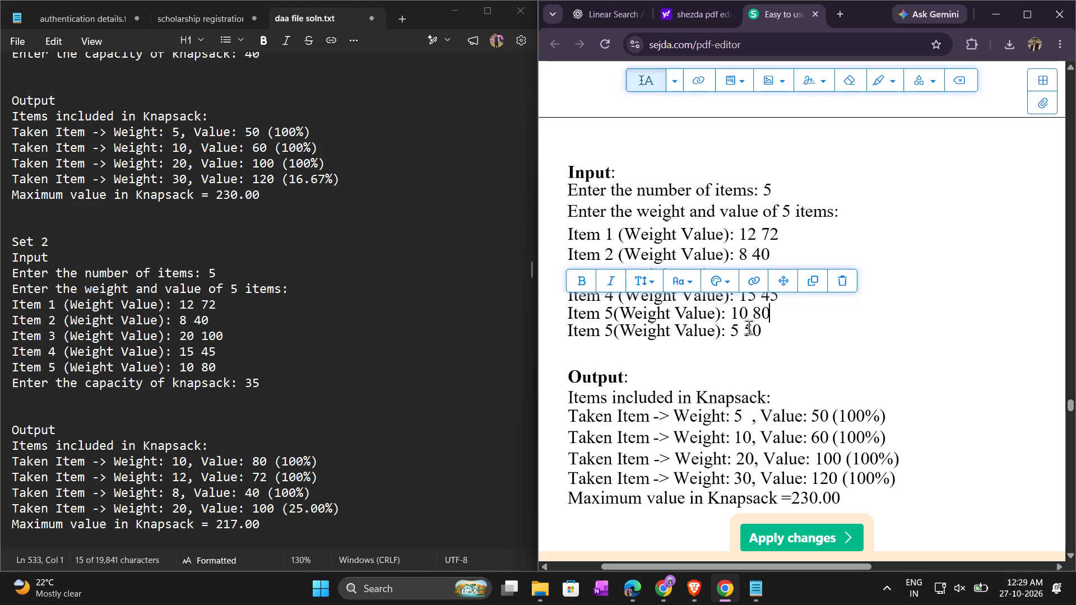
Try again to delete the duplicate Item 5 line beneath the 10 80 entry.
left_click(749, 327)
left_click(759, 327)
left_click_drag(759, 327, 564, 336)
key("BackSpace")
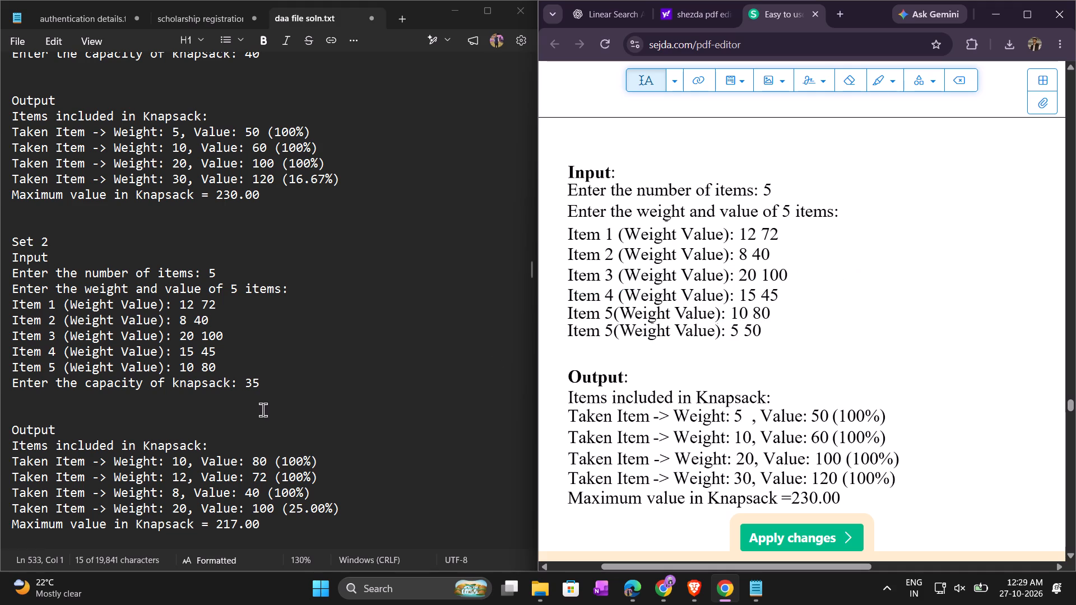
Replace the duplicate Item 5 line with "Enter the capacity of knapsack: 35", copied from the Set 2 notes.
left_click_drag(263, 388, 9, 383)
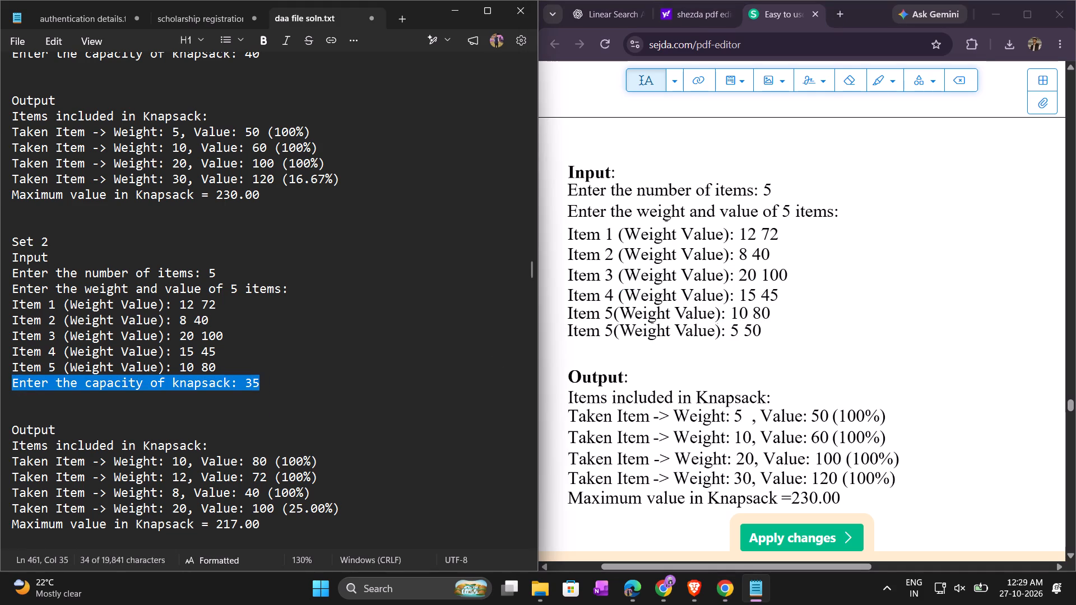
key("ctrl+c")
left_click(637, 333)
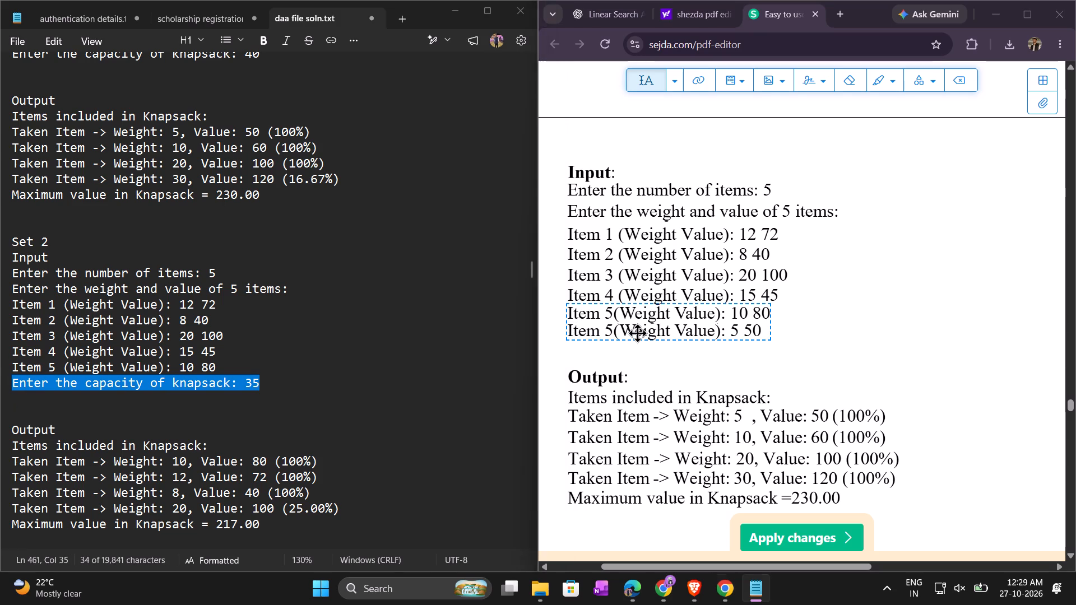
left_click_drag(758, 329, 622, 348)
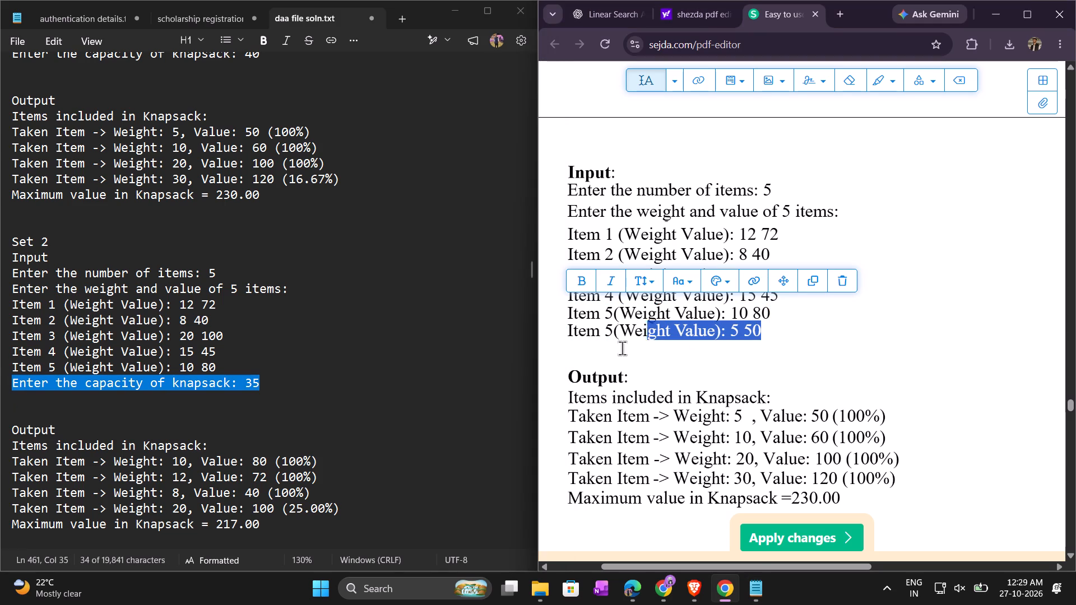
left_click_drag(622, 348, 576, 344)
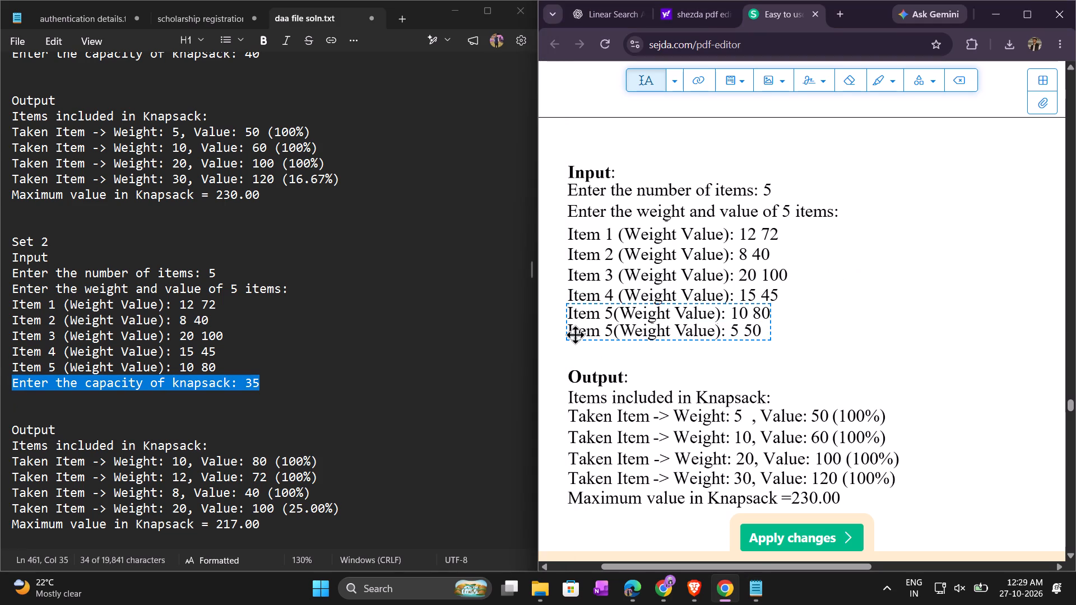
left_click(575, 334)
left_click_drag(576, 334, 722, 329)
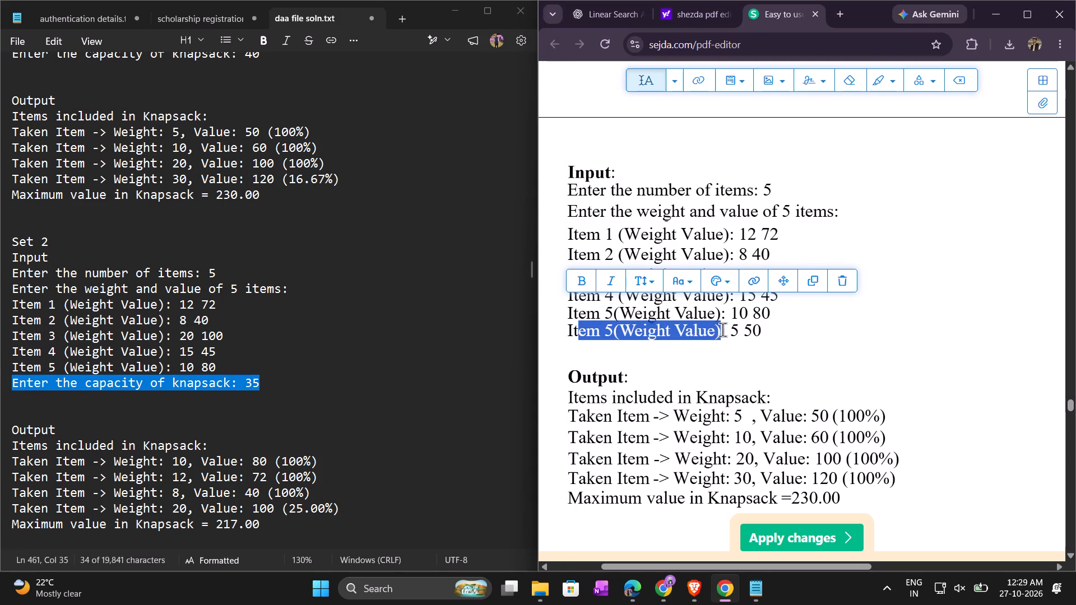
left_click_drag(722, 329, 724, 330)
key("BackSpace")
key("Delete")
key("Delete")
key("Delete")
key("Delete")
key("Delete")
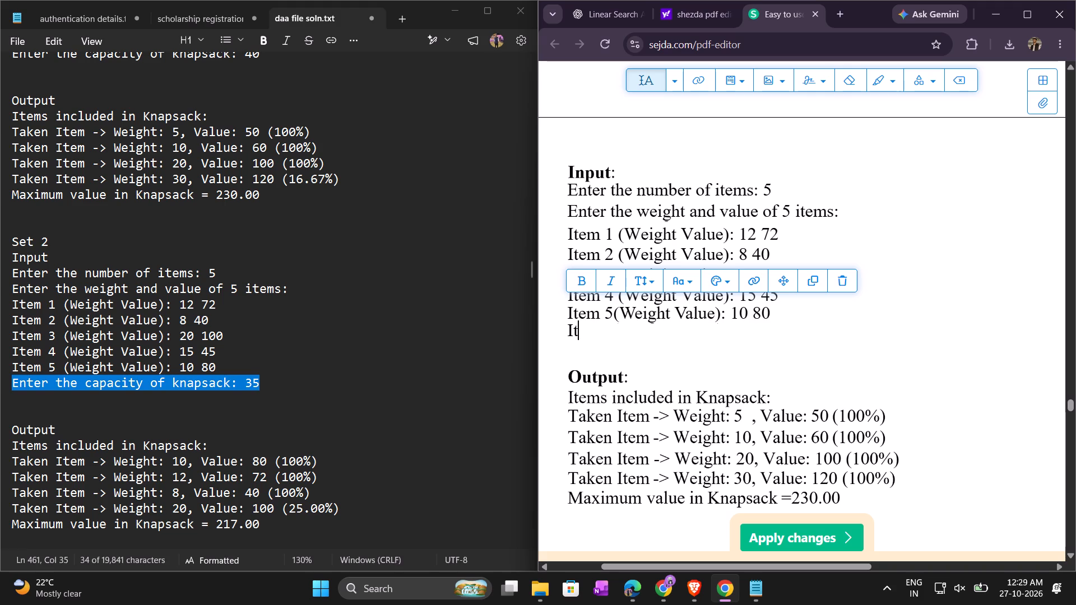
key("BackSpace")
key("BackSpace")
key("ctrl+v")
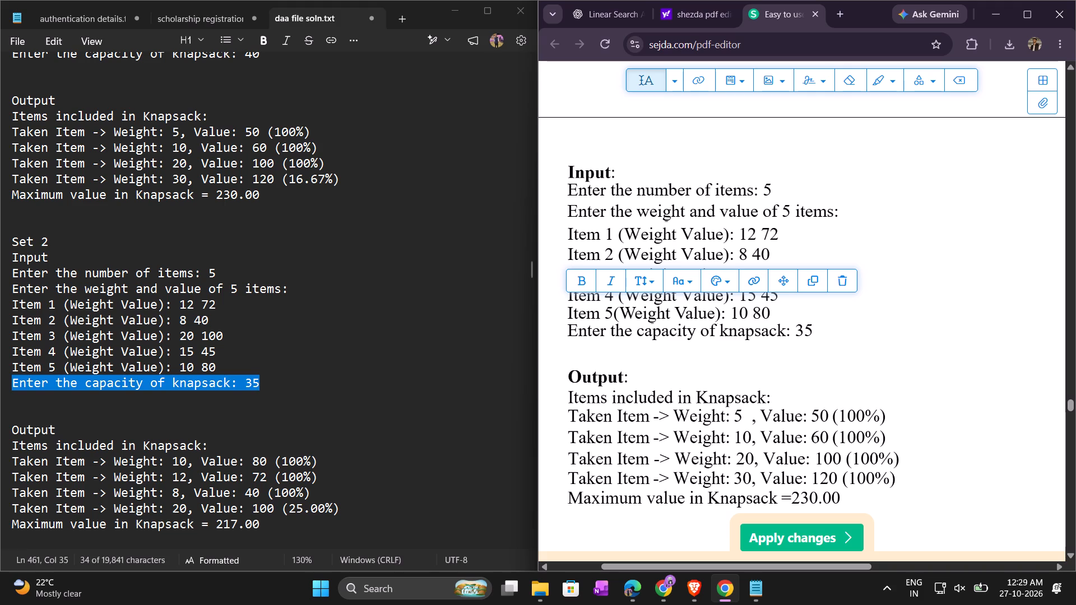
Delete the "Maximum value in Knapsack" line from the PDF's knapsack output.
scroll(738, 342, "up", 1)
scroll(738, 342, "down", 1)
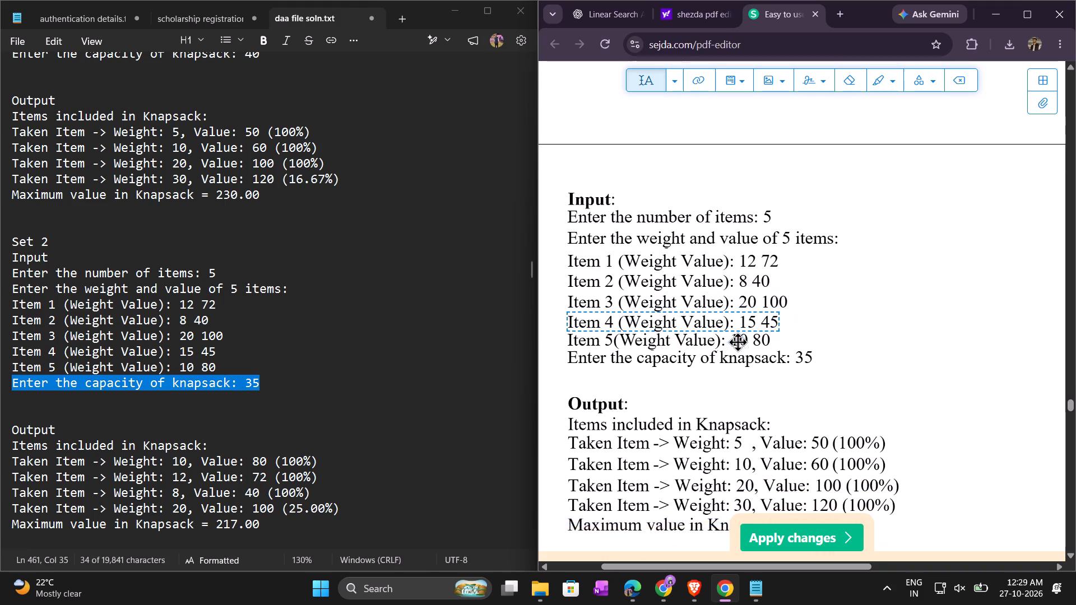
scroll(738, 342, "down", 2)
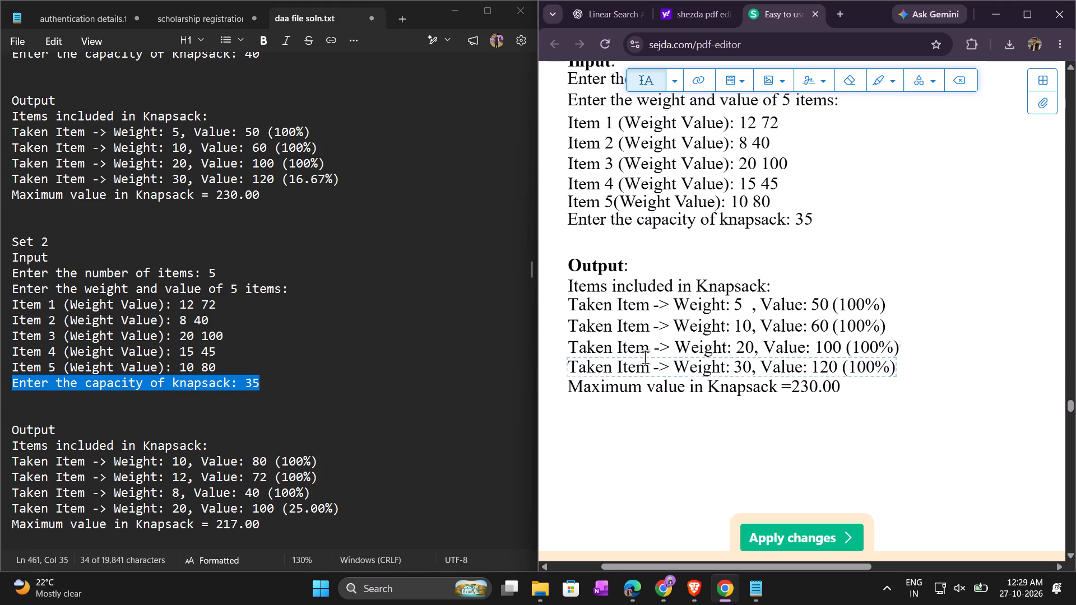
left_click(813, 384)
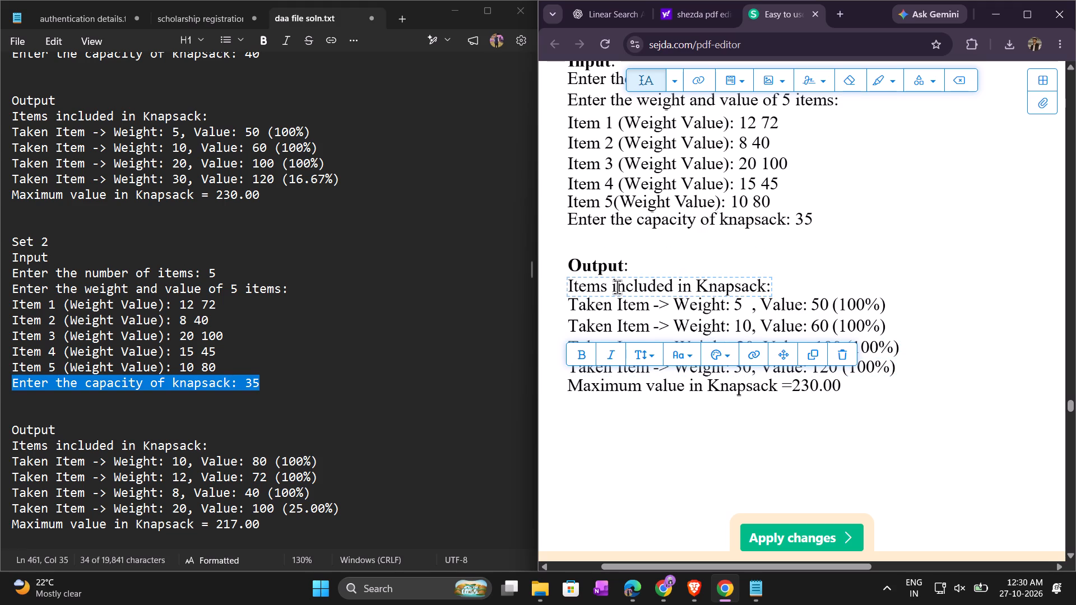
left_click(821, 385)
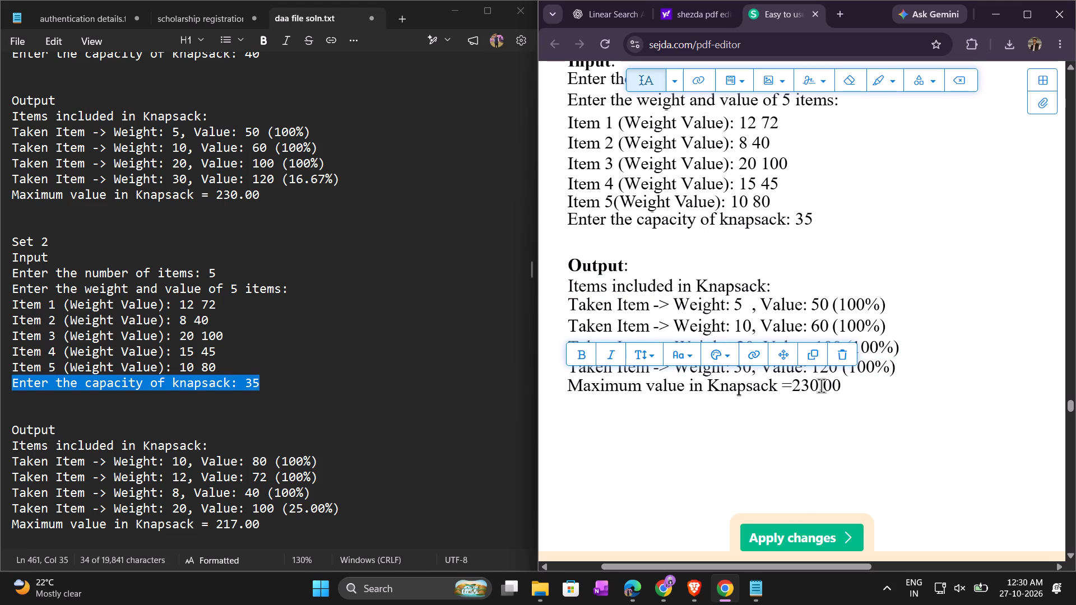
key("ctrl+a")
key("ctrl+c")
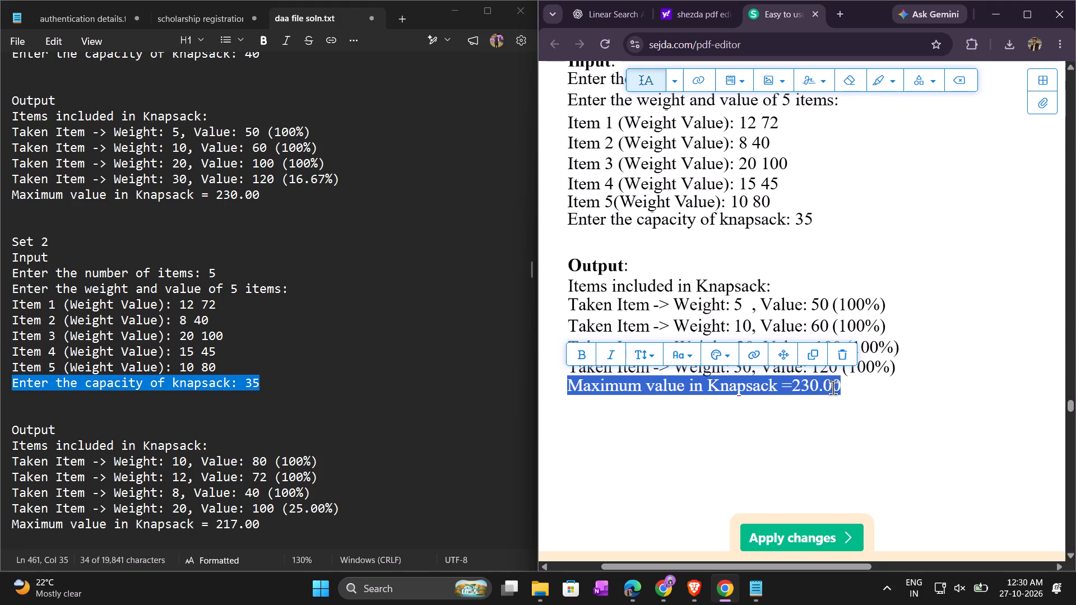
key("BackSpace")
Delete the Taken Item lines with weights 30, 20 and 10 from the PDF's knapsack output.
left_click(826, 373)
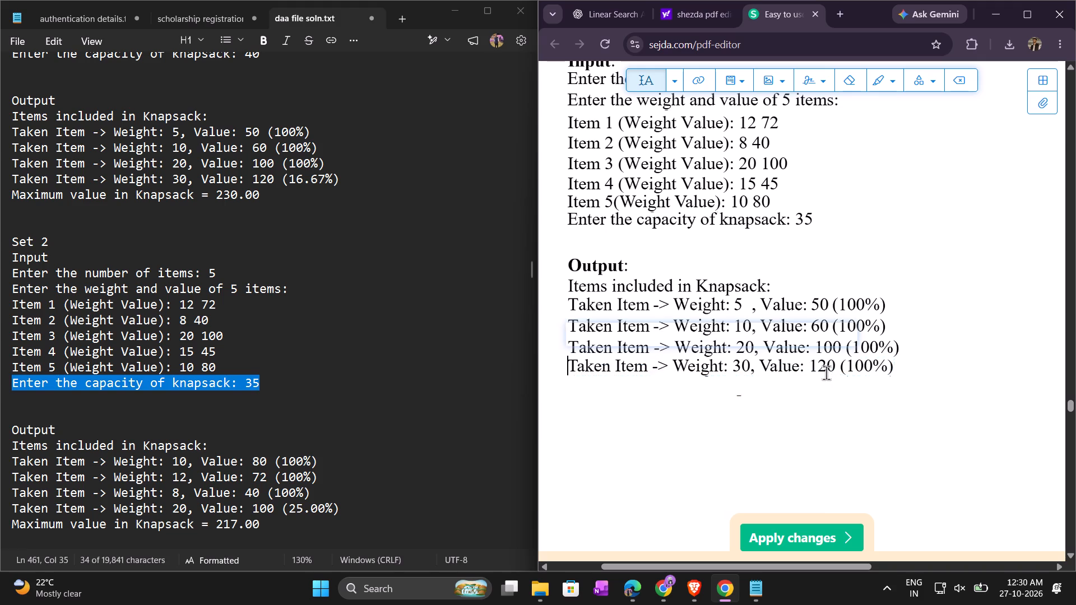
key("ctrl+a")
key("ctrl+BackSpace")
left_click(876, 343)
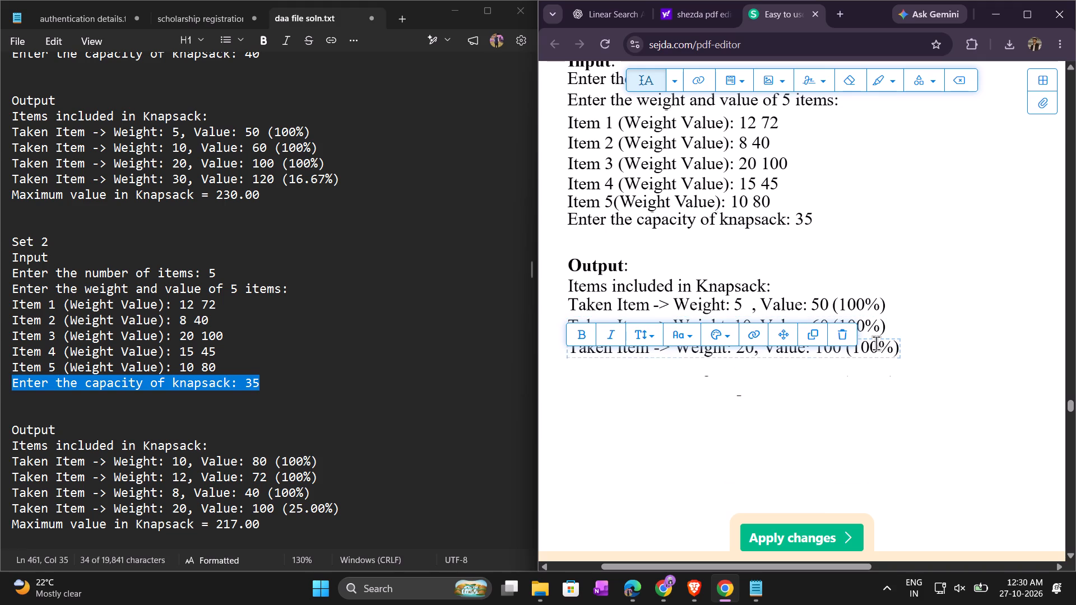
key("ctrl+a")
key("BackSpace")
left_click(873, 322)
key("ctrl+a")
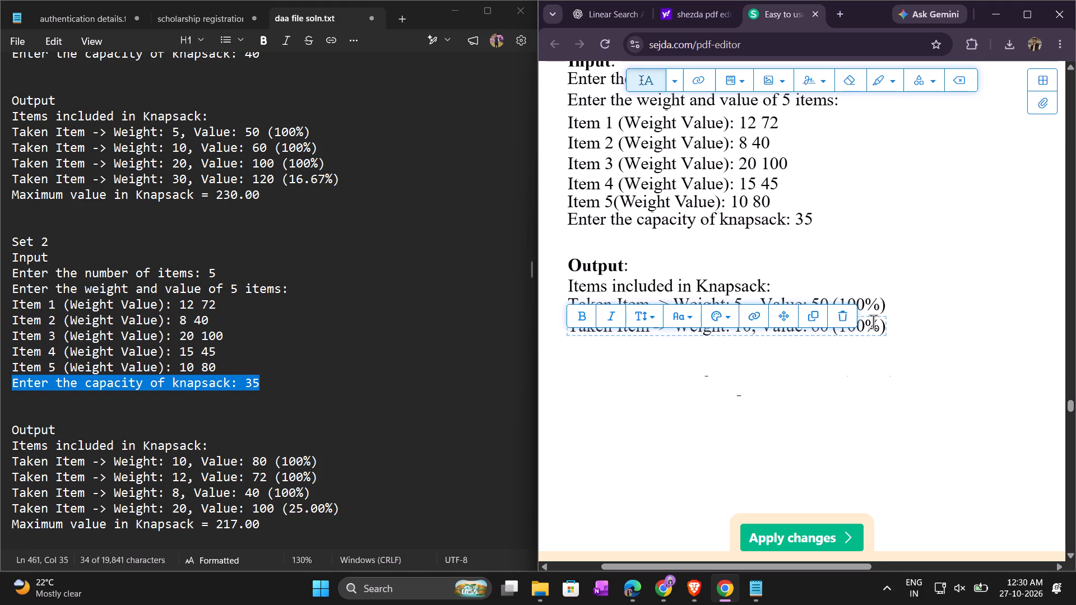
key("ctrl+BackSpace")
key("ctrl+a")
key("BackSpace")
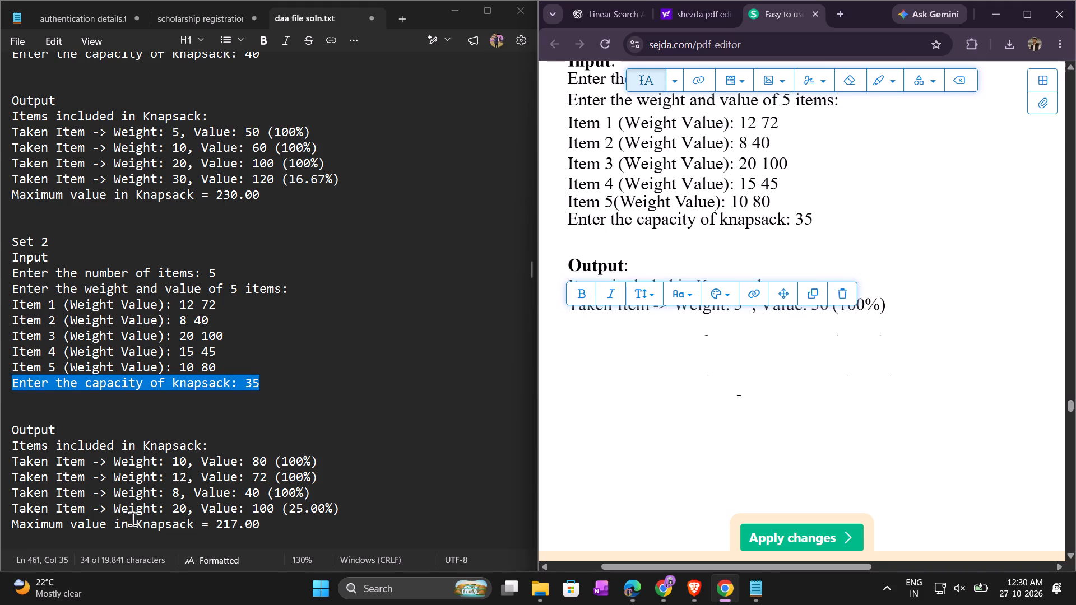
Replace the PDF's remaining Taken Item line (weight 5) with the full Set 2 knapsack output from the notes, ending at maximum value 217.00.
left_click_drag(11, 446, 91, 502)
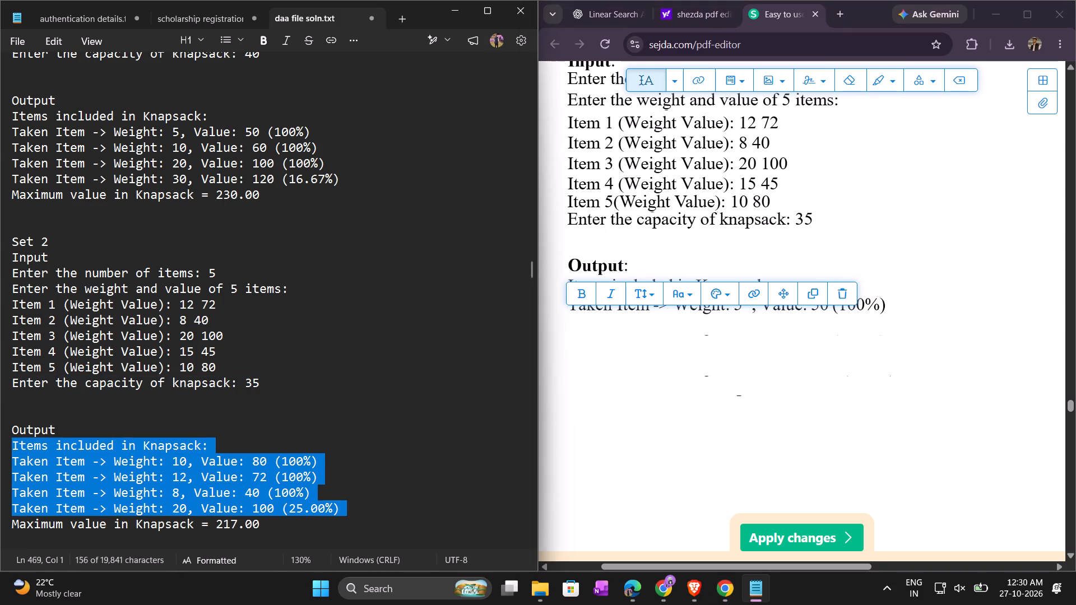
left_click_drag(91, 502, 240, 524)
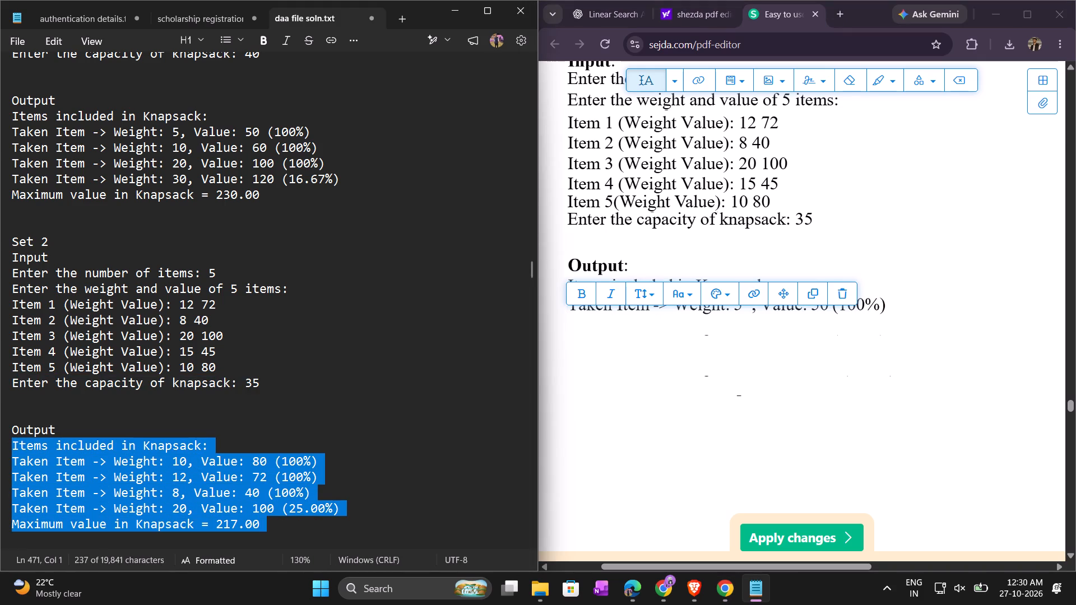
left_click_drag(240, 524, 262, 527)
key("ctrl+c")
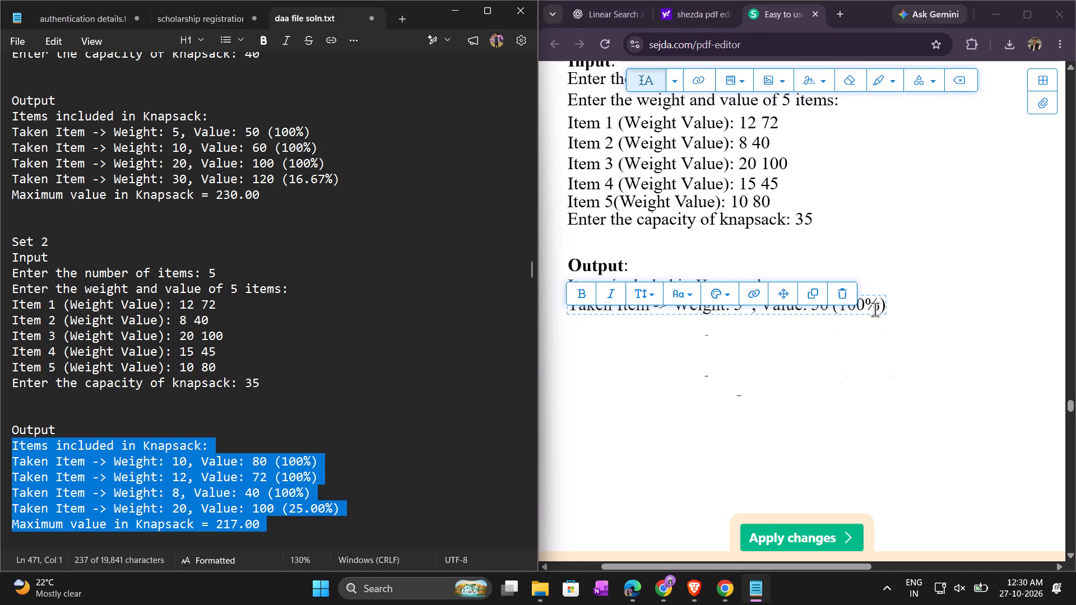
left_click(875, 309)
key("ctrl+a")
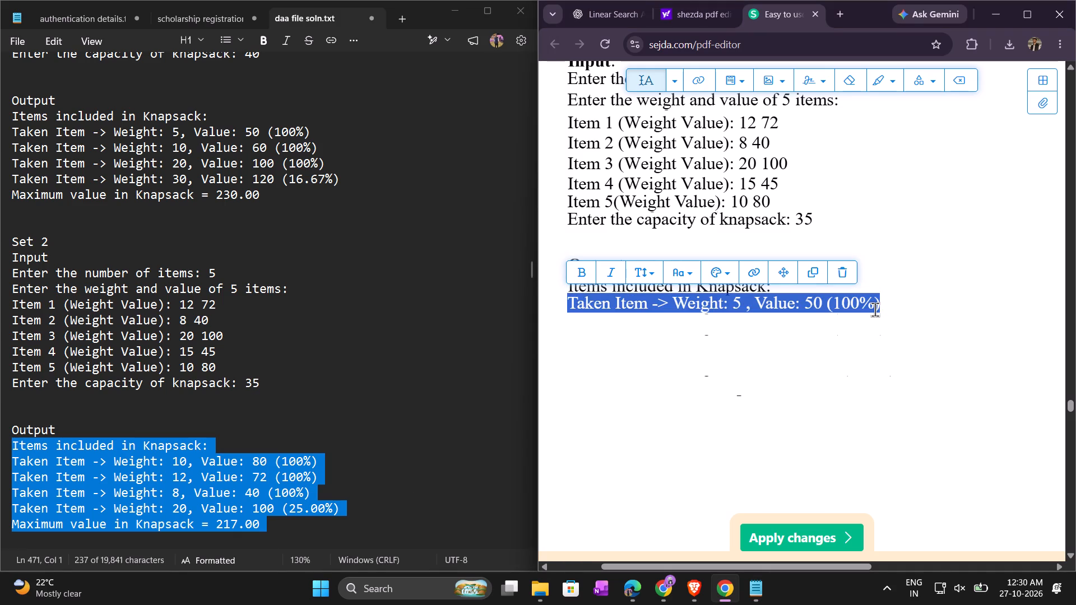
key("ctrl+v")
Remove the duplicate "Items included in Knapsack:" line and its blank line above the pasted Taken Item entries.
left_click_drag(772, 300, 583, 299)
key("BackSpace")
key("BackSpace")
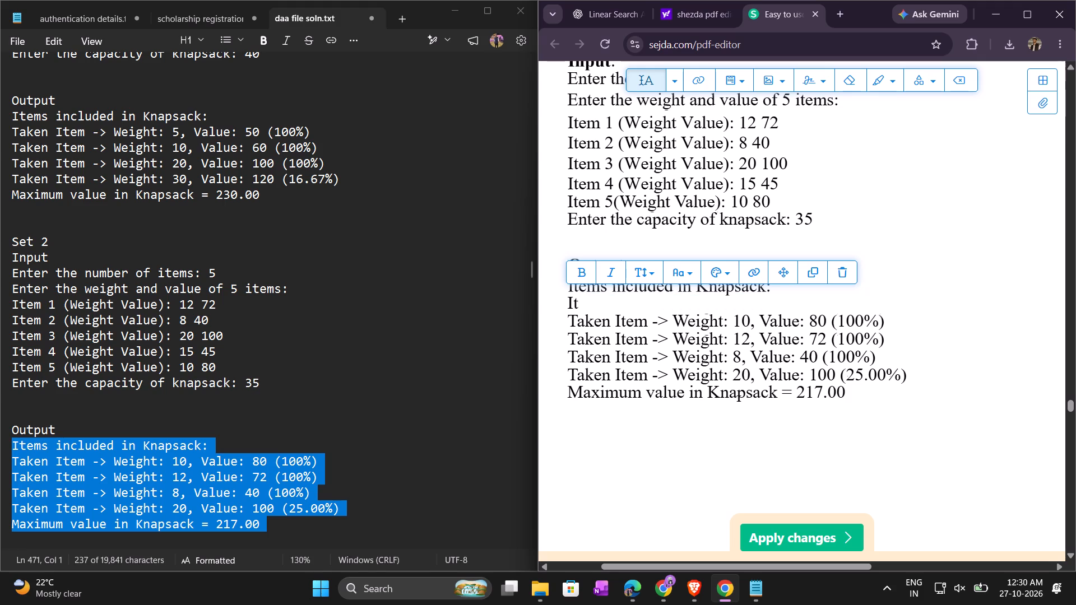
key("BackSpace")
key("BackSpace")
key("BackSpace")
key("Down")
key("BackSpace")
In the PDF's activity selection input on the page before experiment 6(b), set the number of activities to 6.
scroll(743, 359, "up", 1)
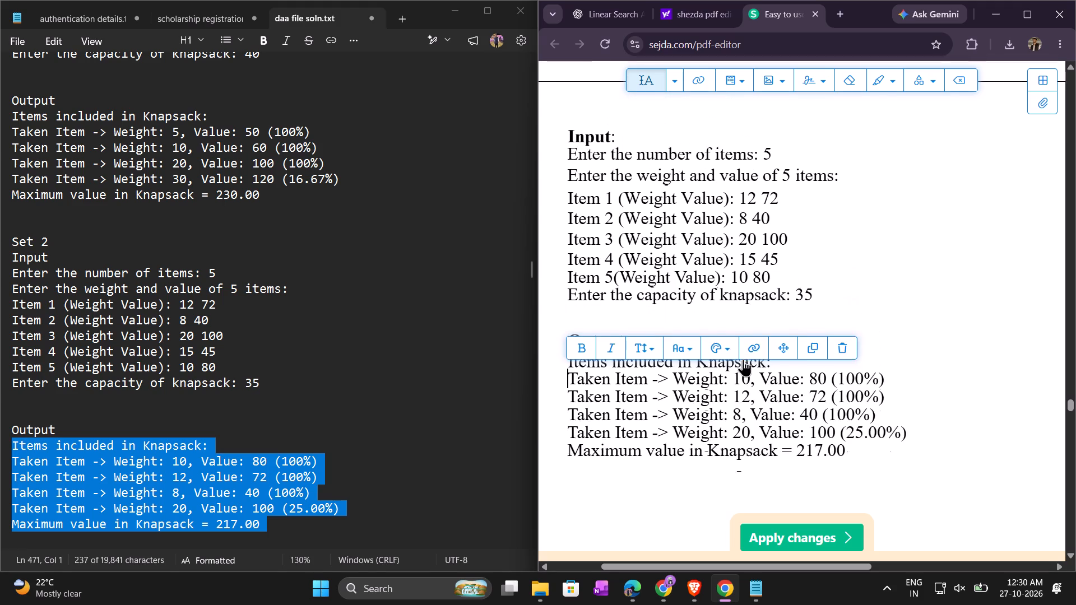
scroll(743, 359, "up", 2)
scroll(504, 332, "up", 1)
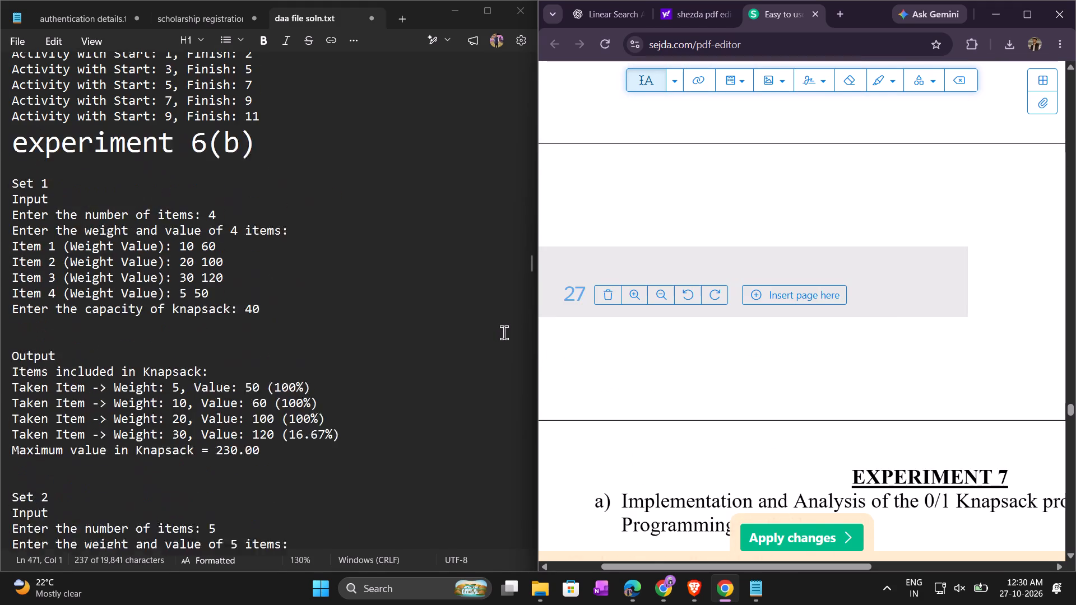
scroll(504, 332, "up", 1)
scroll(447, 335, "up", 1)
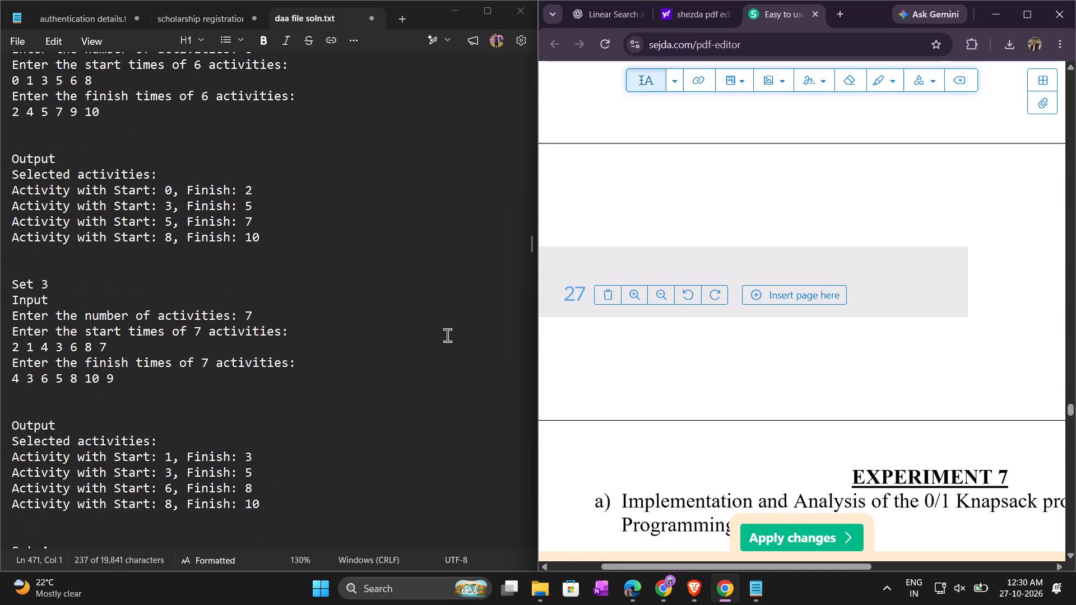
scroll(447, 335, "up", 3)
scroll(674, 291, "up", 1)
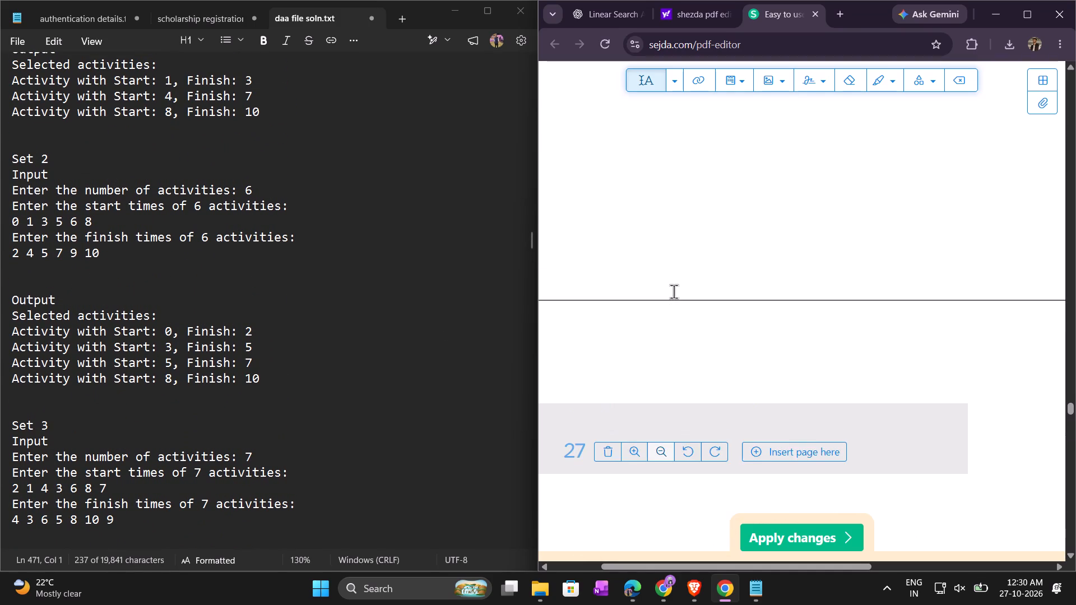
scroll(674, 291, "up", 3)
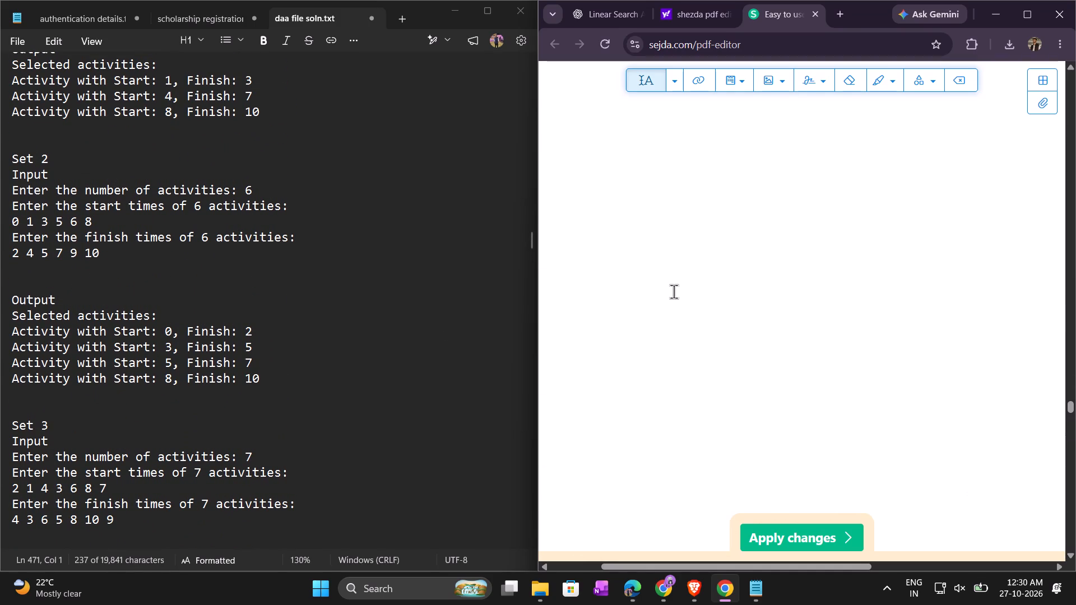
scroll(674, 291, "up", 6)
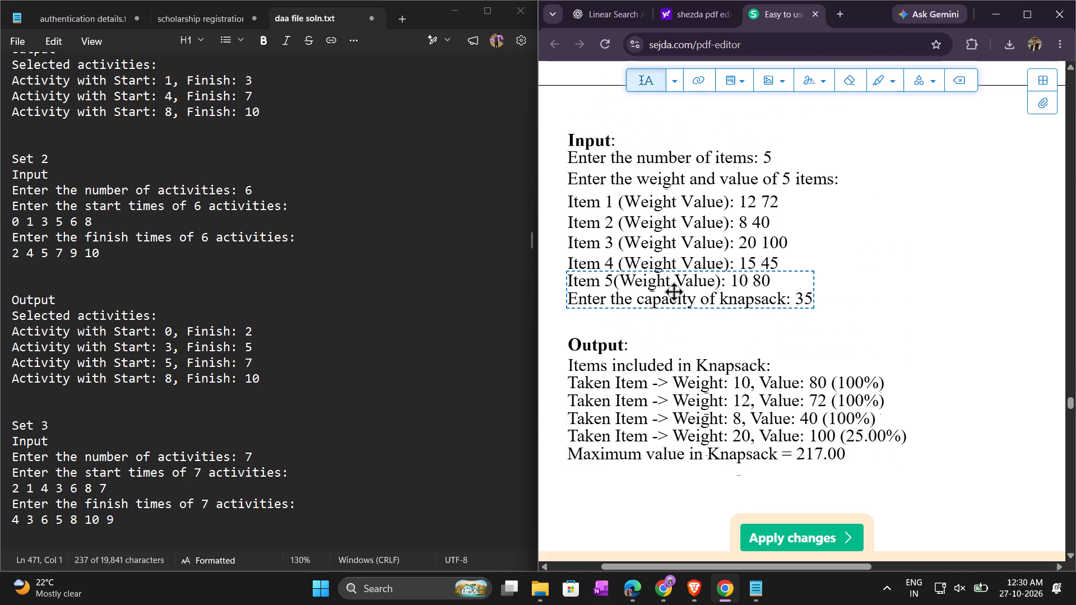
scroll(674, 291, "up", 12)
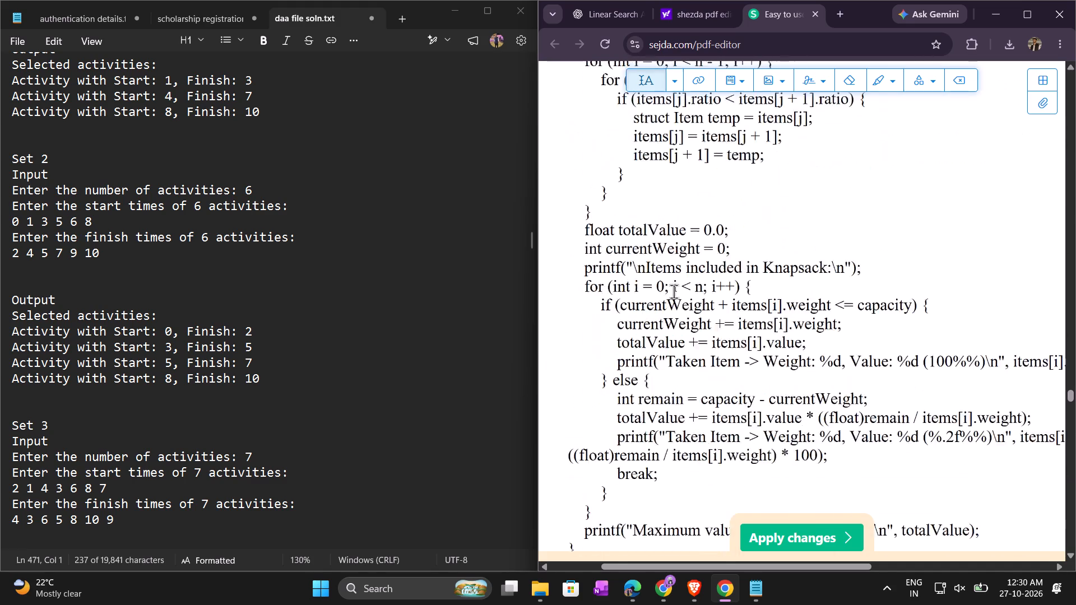
scroll(674, 291, "up", 7)
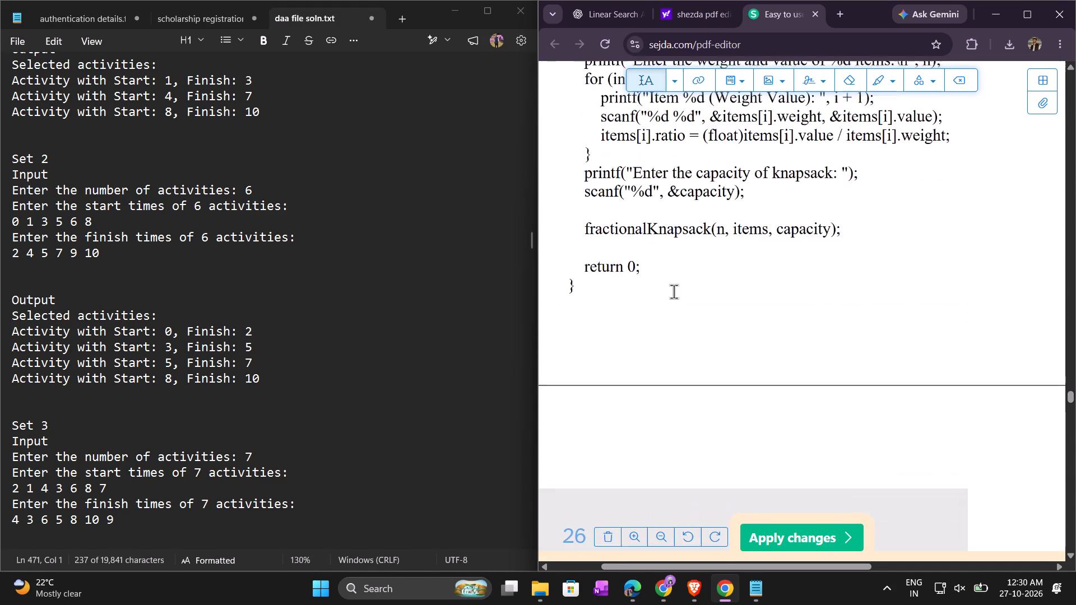
scroll(674, 291, "up", 8)
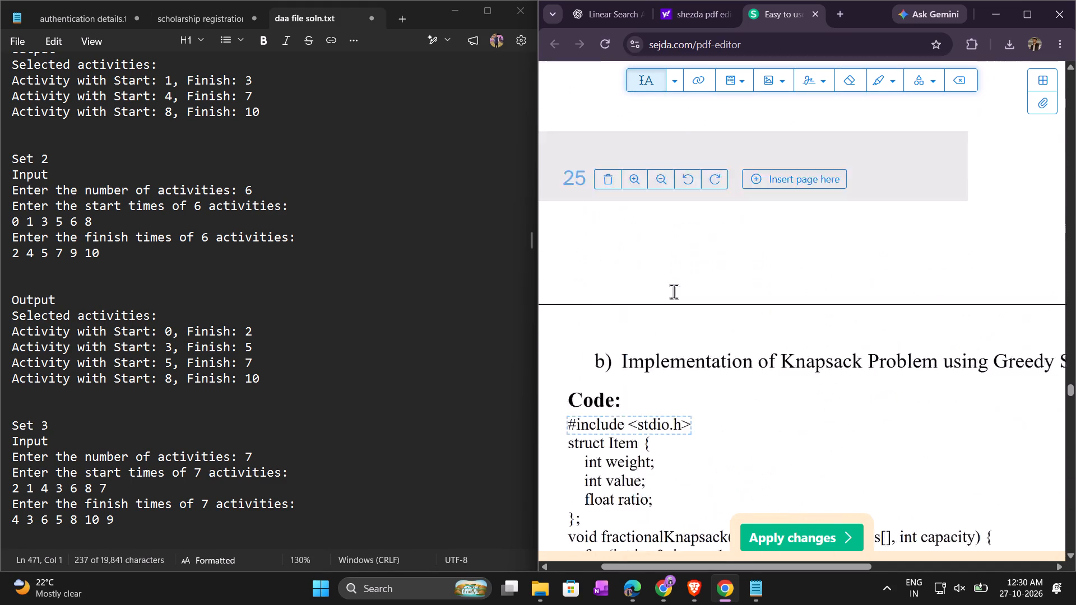
scroll(674, 291, "up", 7)
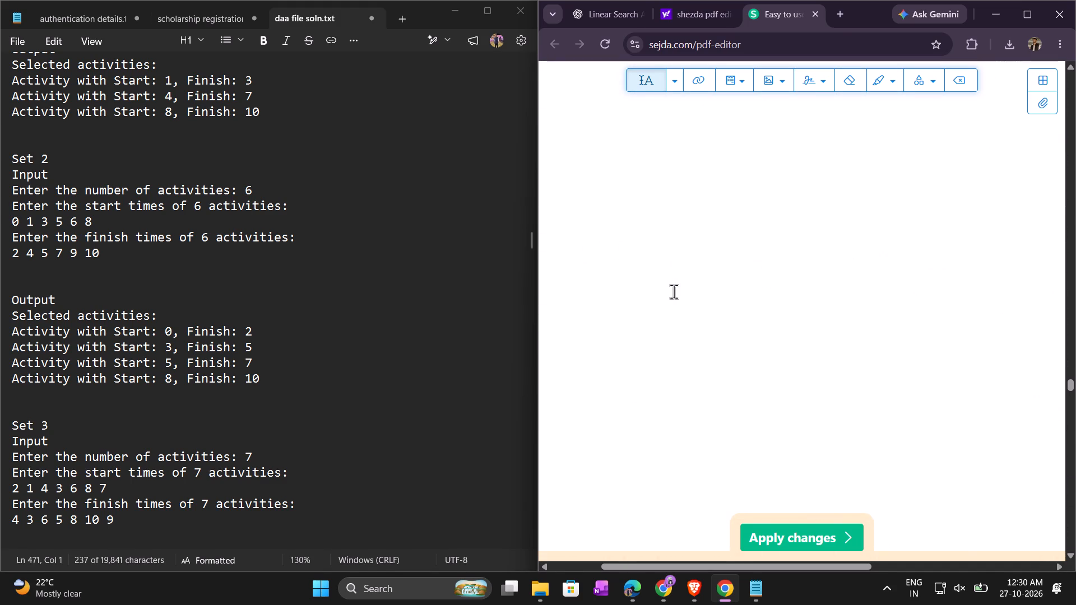
scroll(674, 291, "up", 4)
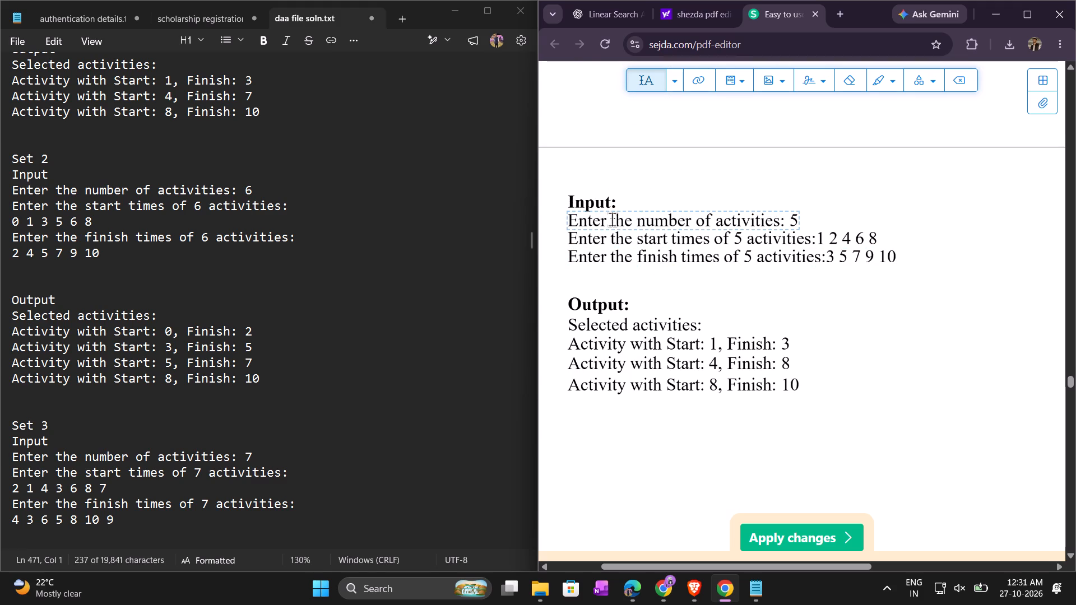
left_click(796, 213)
left_click(796, 213)
key("BackSpace")
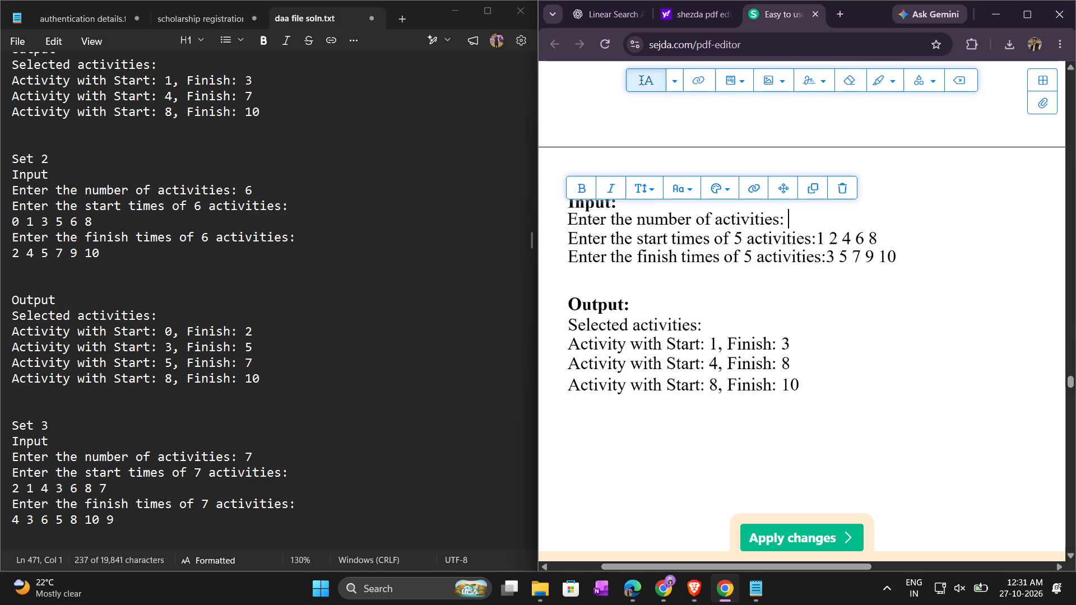
key("6")
Change the start times line to 6 activities with the values 0 1 3 5 6 8 copied from the Set 2 notes.
left_click_drag(95, 217, 8, 214)
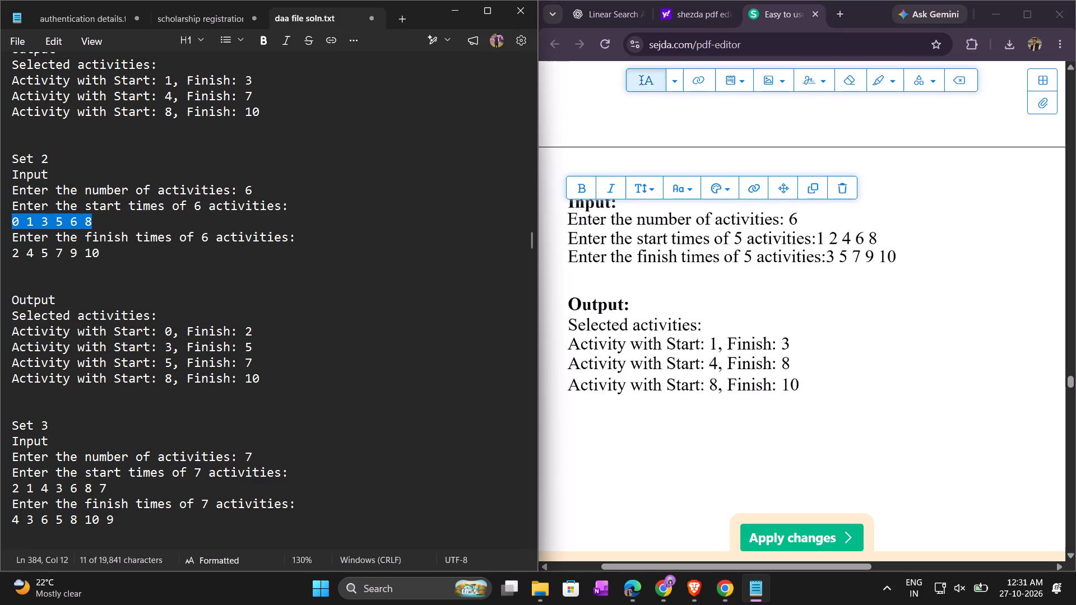
key("ctrl+c")
left_click(818, 230)
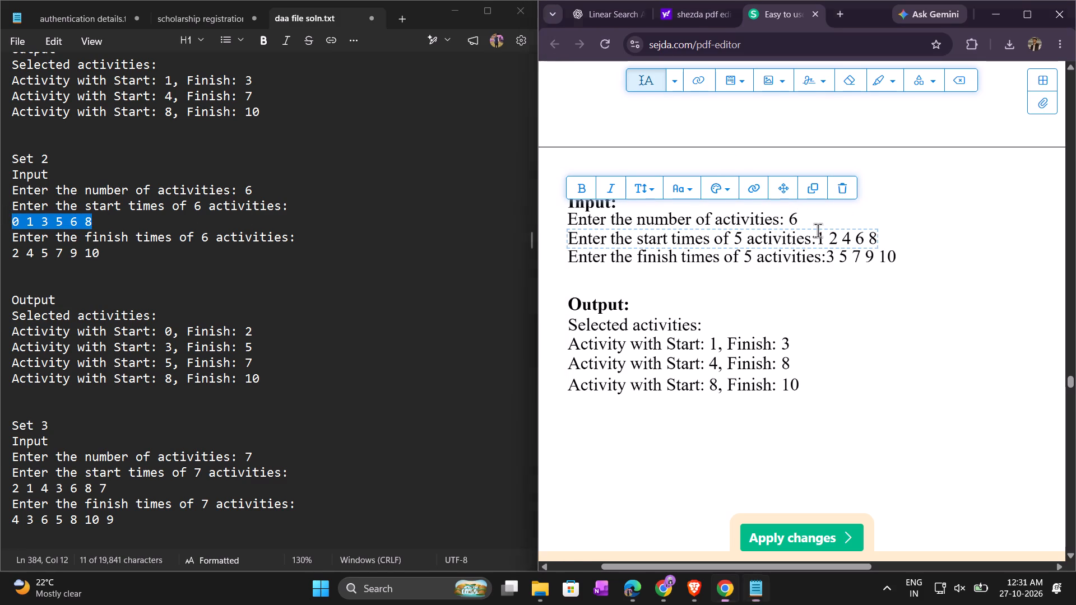
left_click_drag(820, 235, 869, 241)
key("BackSpace")
key("Delete")
key("Delete")
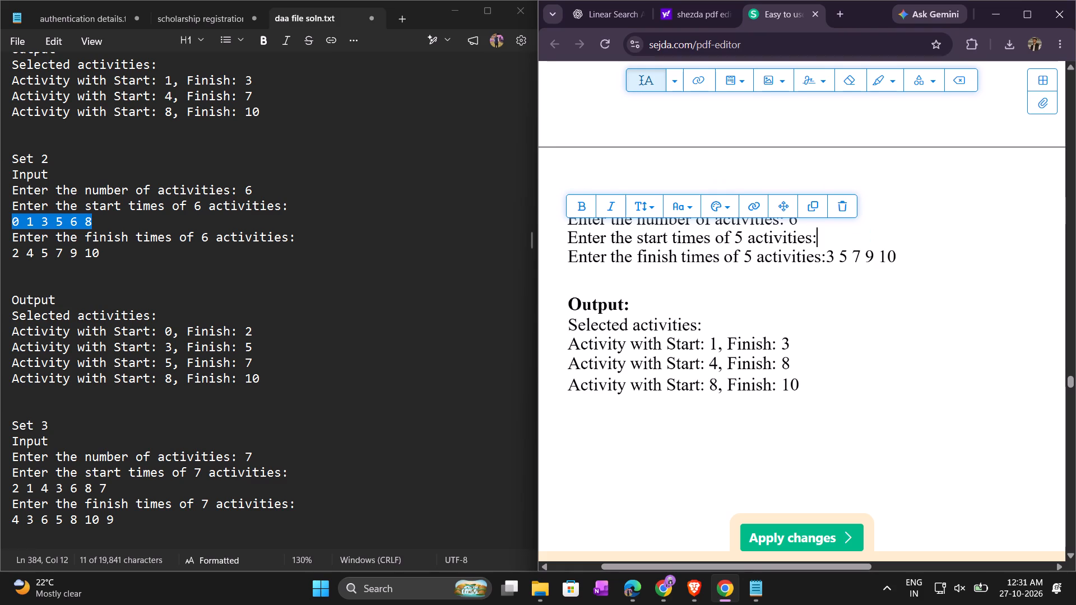
key("ctrl+v")
left_click(740, 234)
key("BackSpace")
key("6")
Change the finish times line to 6 activities with the values 2 4 5 7 9 10 copied from the Set 2 notes.
left_click_drag(103, 252, 8, 251)
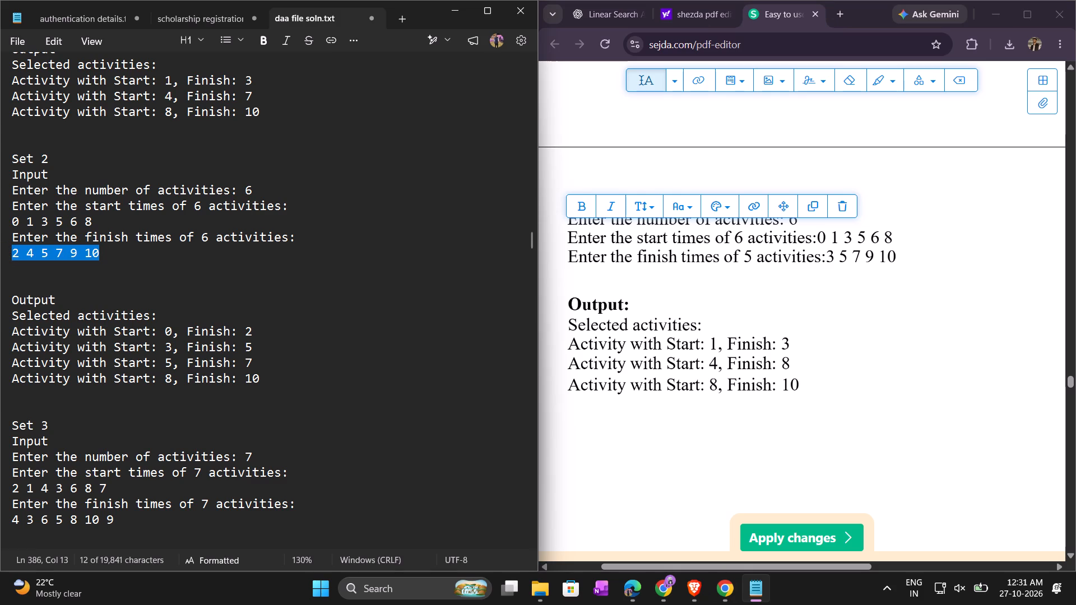
key("ctrl+c")
double_click(753, 255)
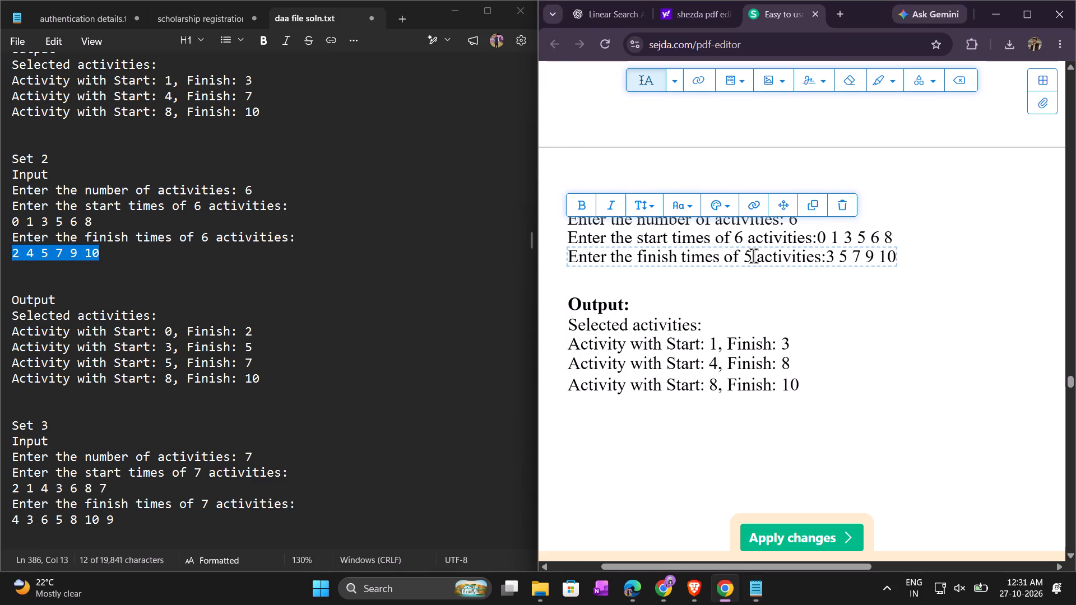
key("BackSpace")
key("6")
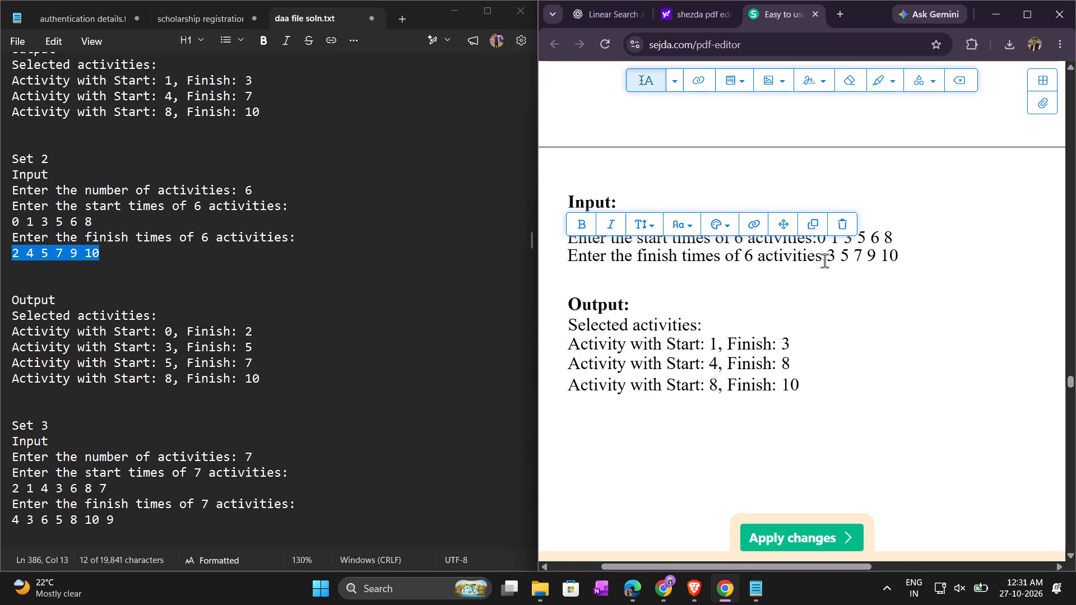
left_click_drag(829, 255, 889, 254)
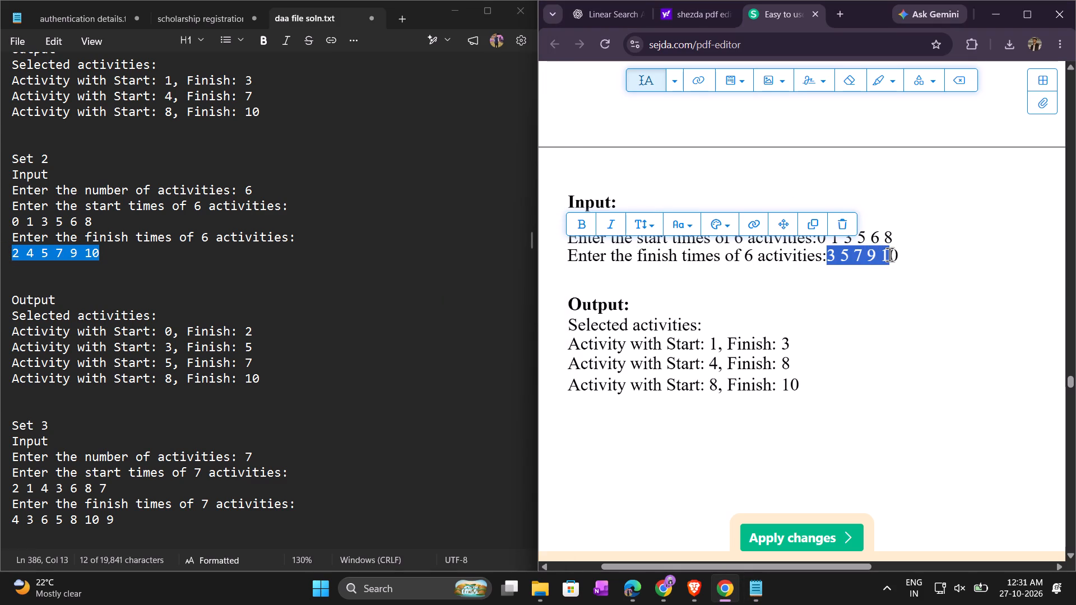
key("BackSpace")
key("Delete")
key("ctrl+v")
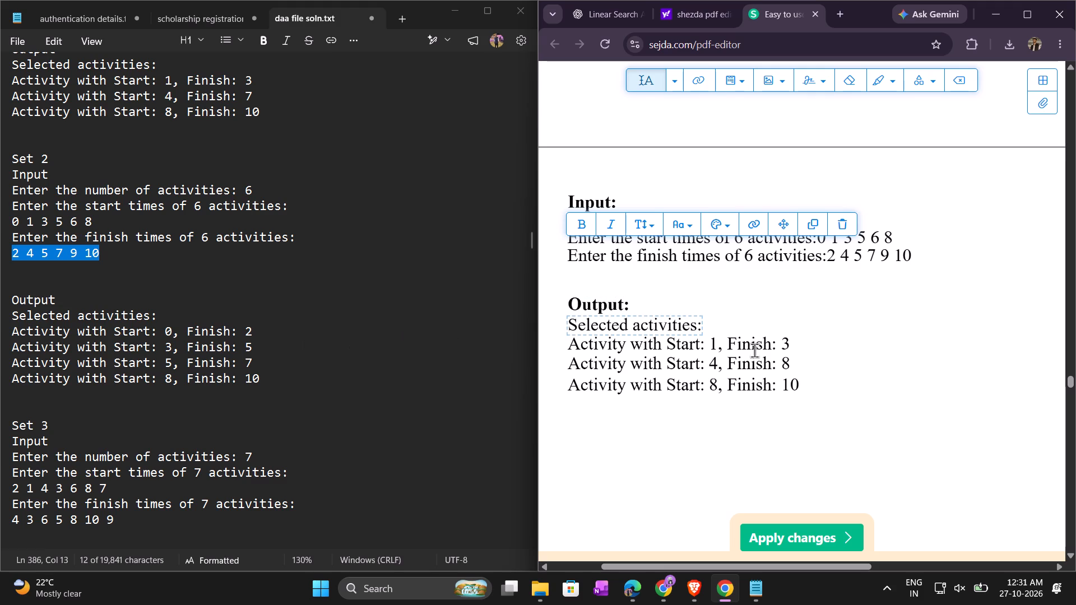
Change the first selected activity in the PDF's output to Start: 0, Finish: 2.
double_click(716, 344)
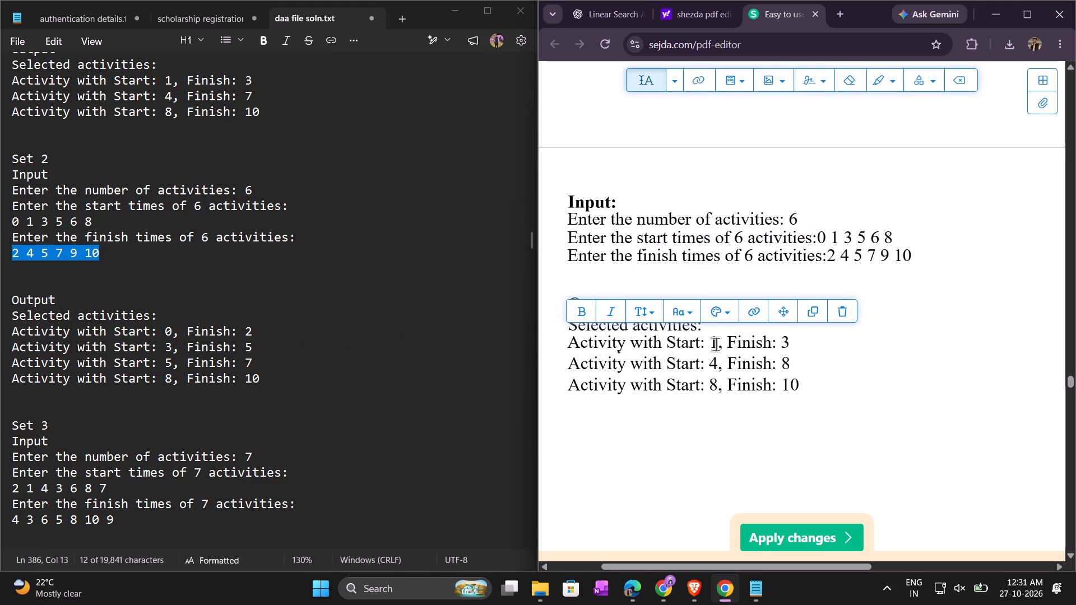
key("BackSpace")
key("0")
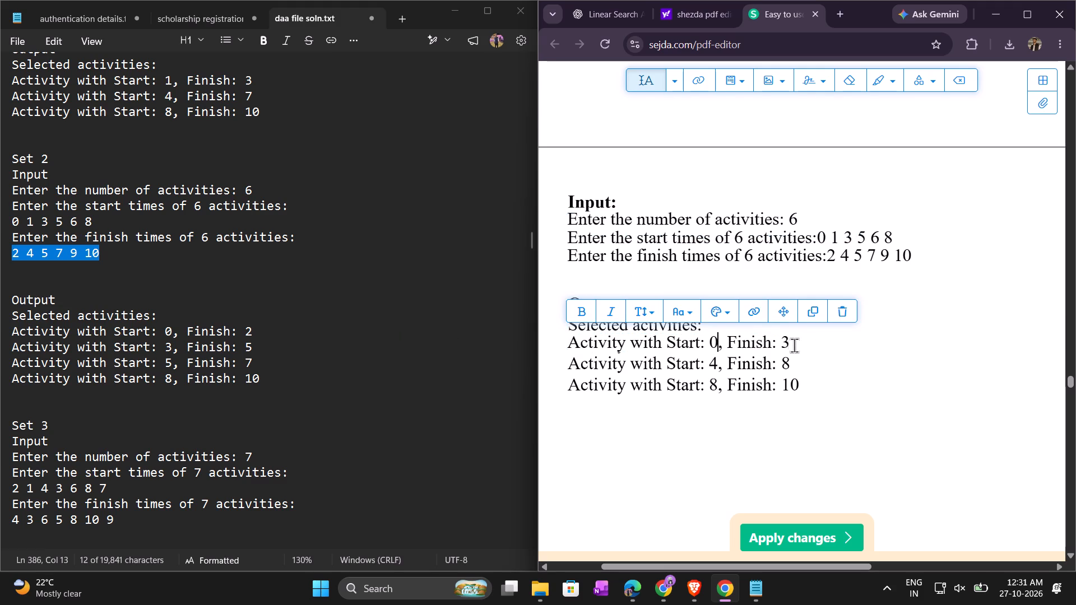
left_click(789, 341)
key("BackSpace")
key("2")
Replace the remaining selected activities in the PDF's output with the Set 2 lines: Start 3, Finish 5; Start 5, Finish 7; Start 8, Finish 10.
left_click_drag(264, 379, 13, 346)
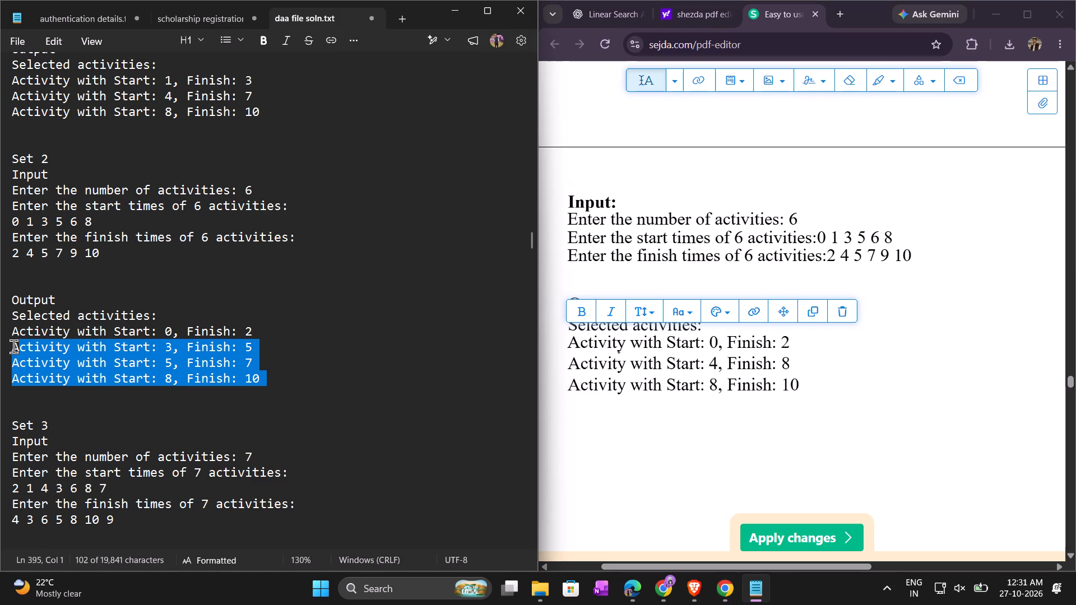
left_click_drag(13, 346, 8, 348)
key("ctrl+c")
left_click(623, 385)
key("ctrl+a")
key("BackSpace")
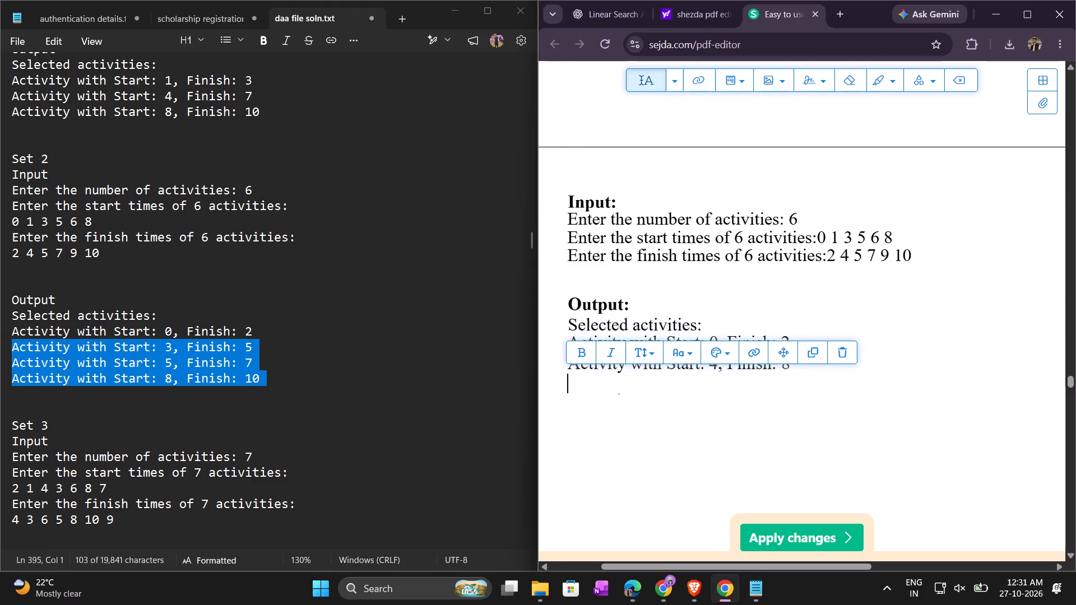
left_click(660, 370)
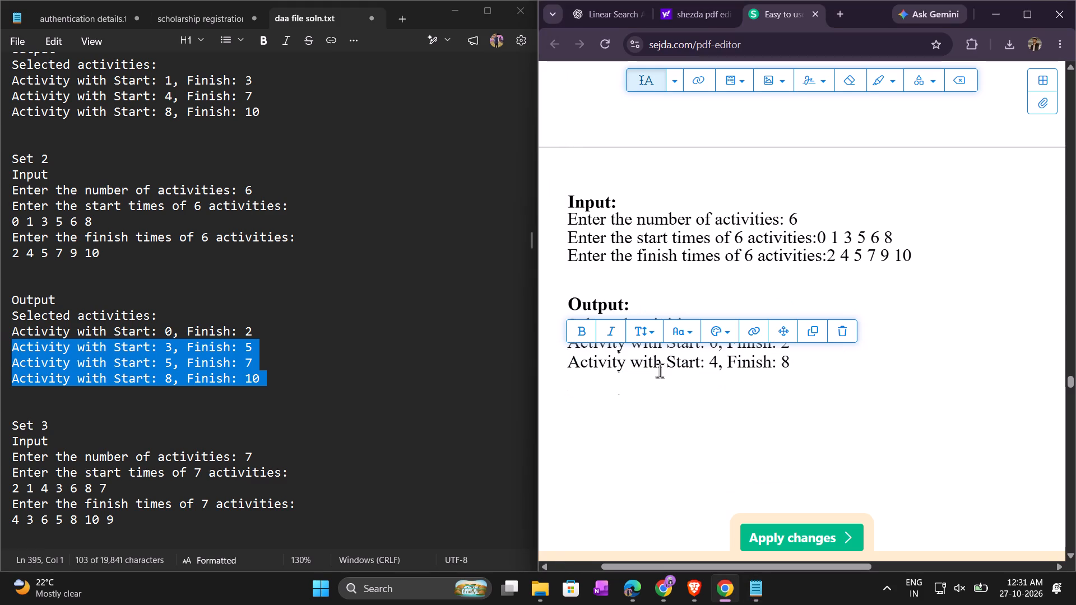
key("ctrl+a")
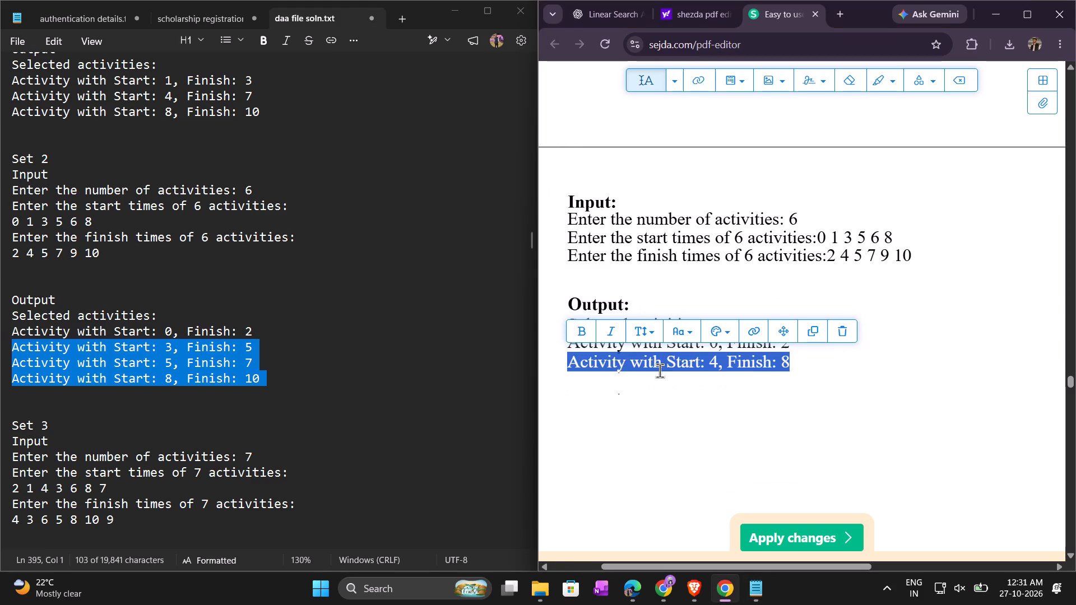
key("ctrl+v")
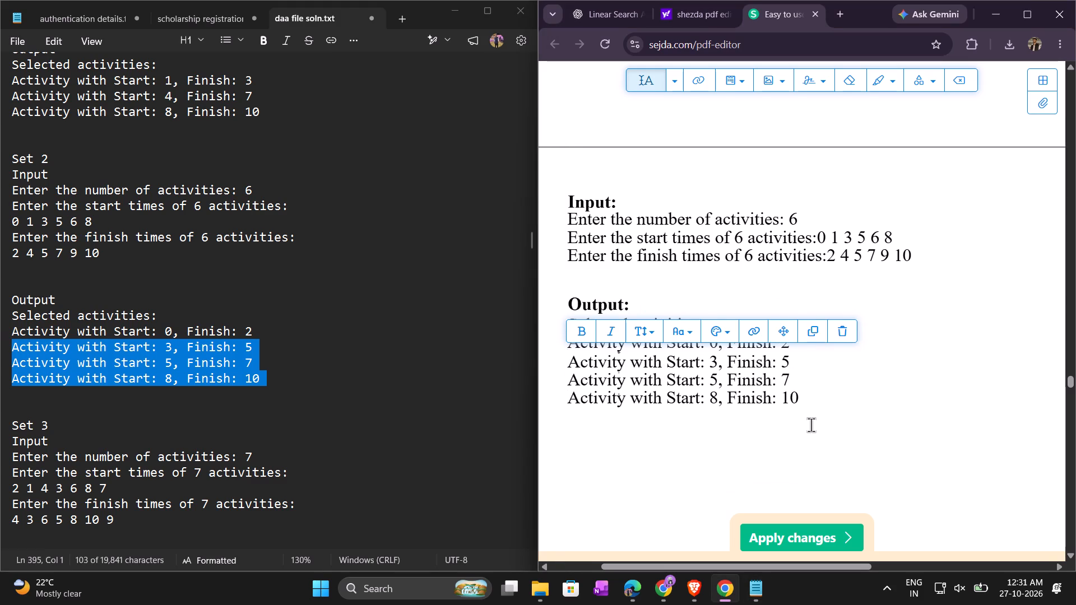
Go back through the PDF to the preceding experiment's analysis table and compare it with Analysis 1 of experiment 5(a) in the notes.
scroll(811, 425, "up", 4)
scroll(414, 335, "up", 1)
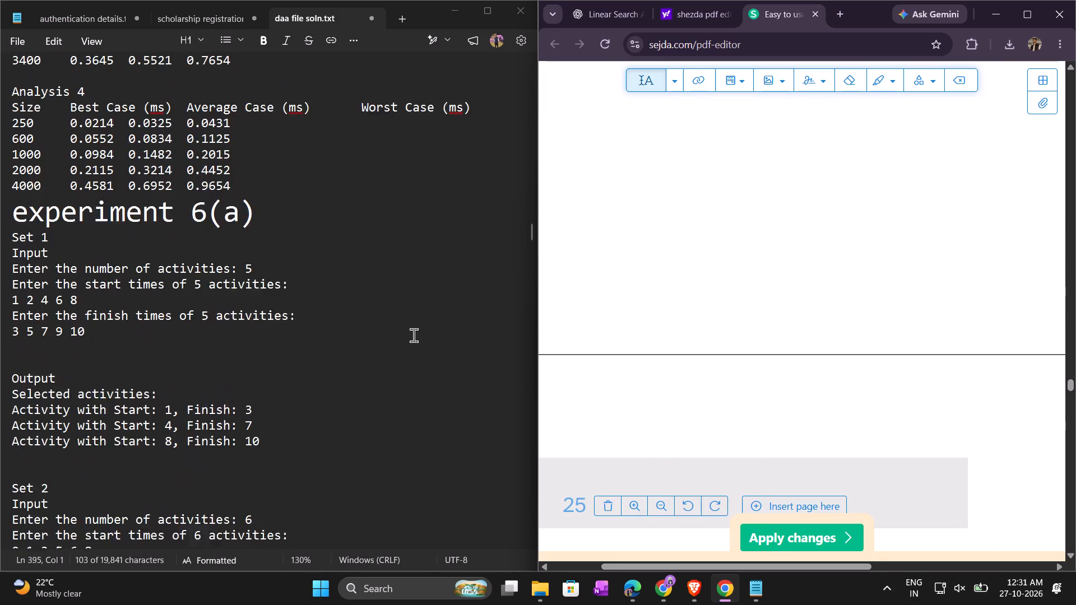
scroll(414, 335, "up", 1)
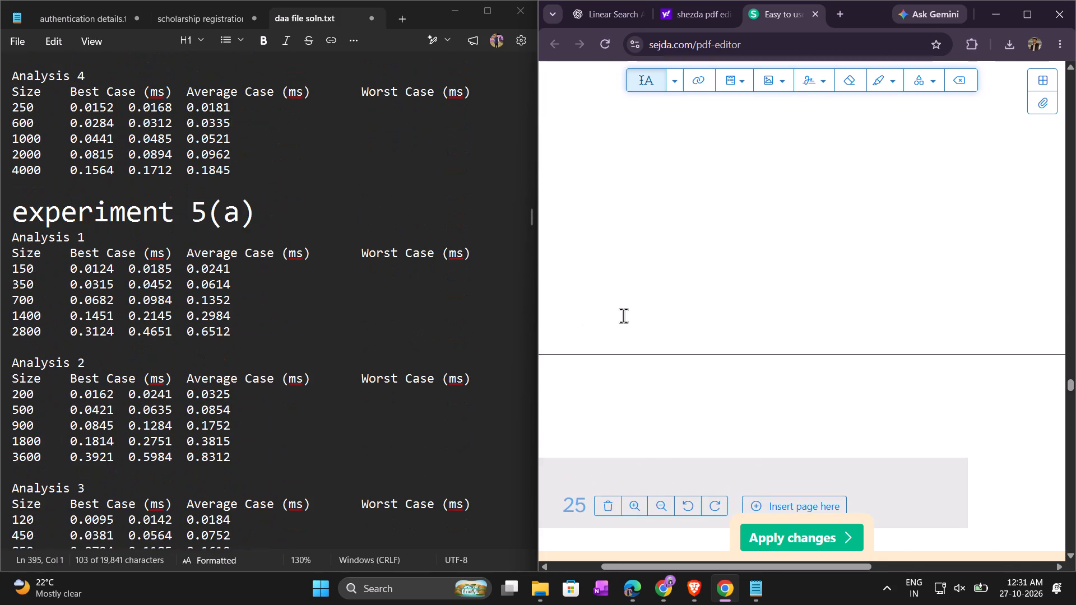
scroll(472, 411, "down", 1)
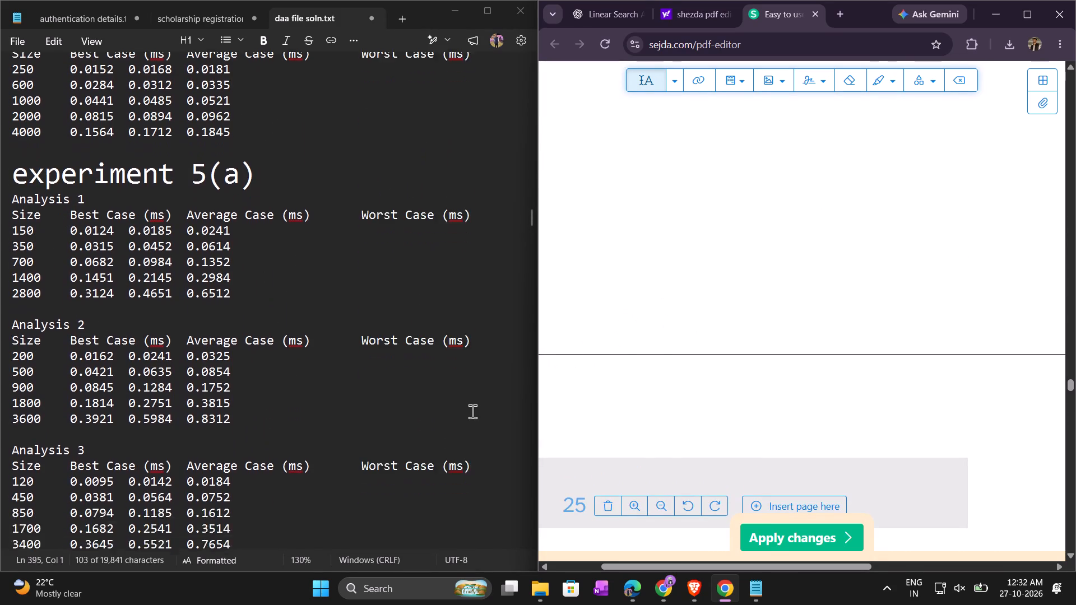
scroll(472, 411, "down", 1)
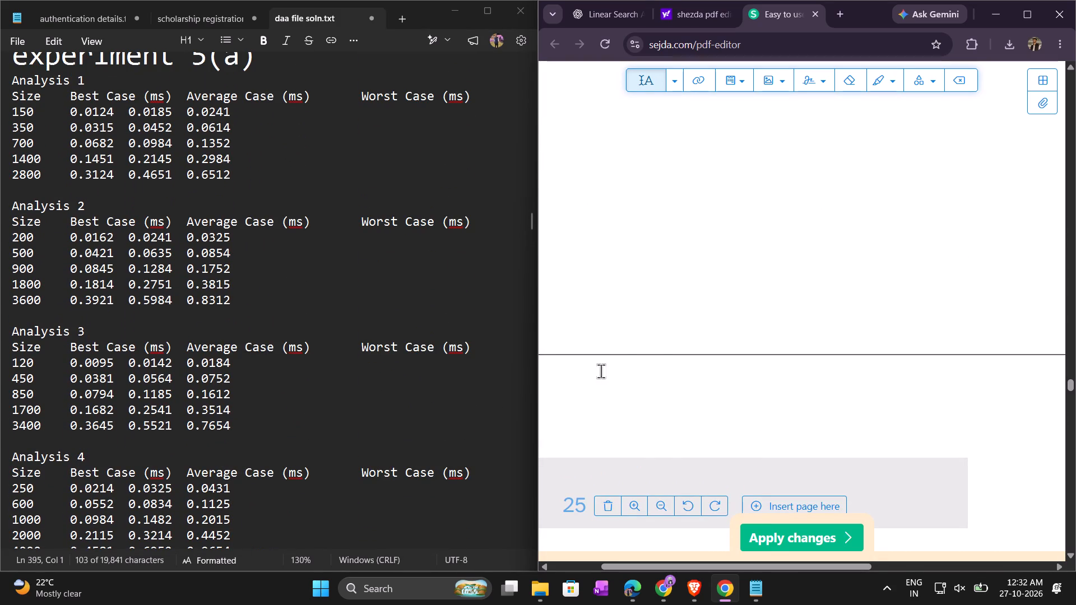
scroll(652, 397, "up", 4)
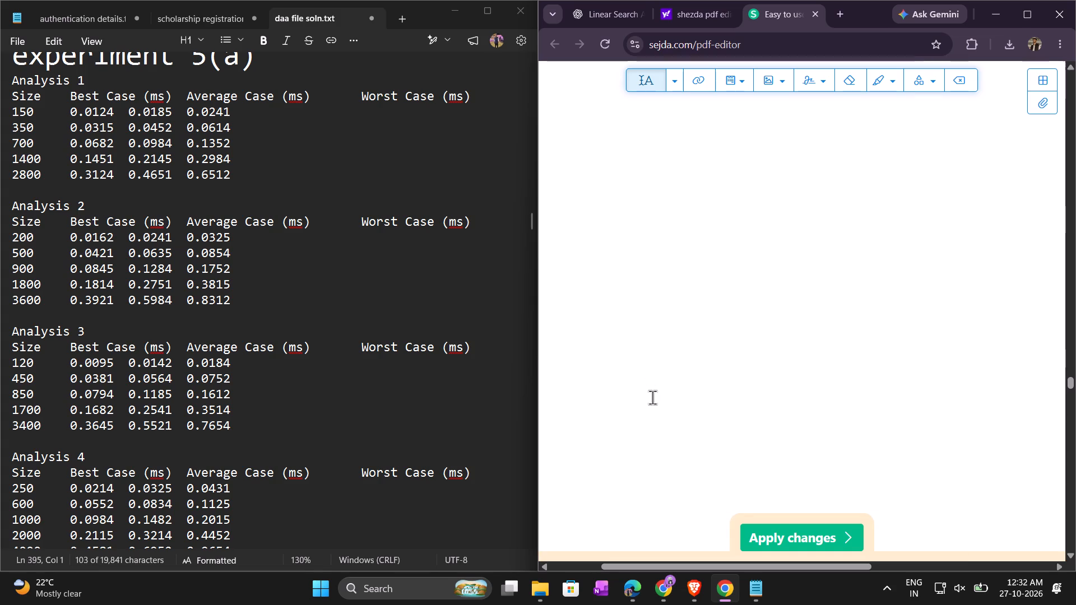
scroll(652, 397, "up", 4)
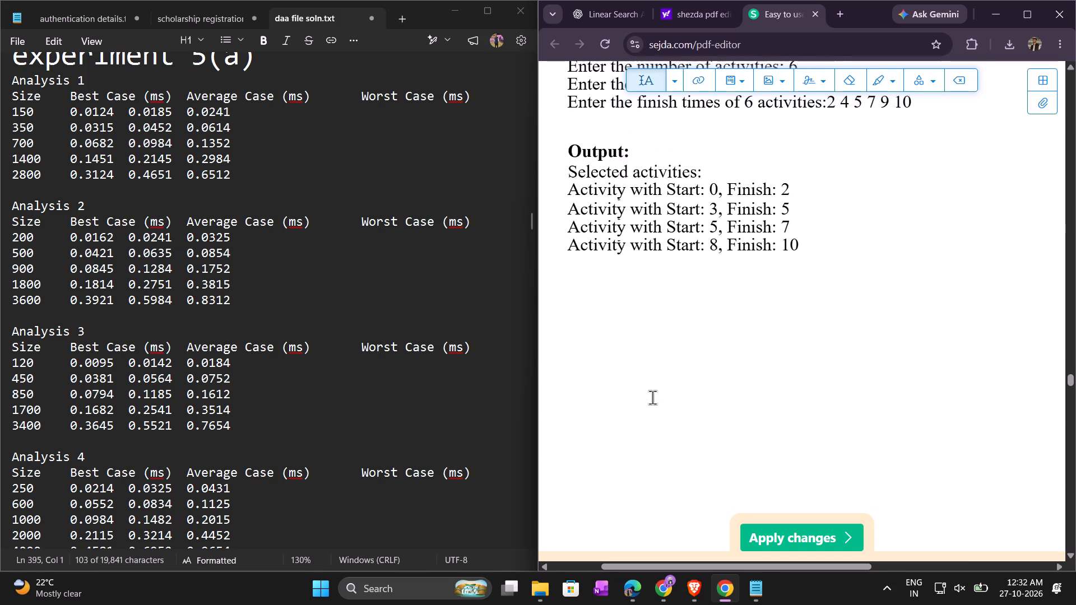
scroll(652, 397, "up", 12)
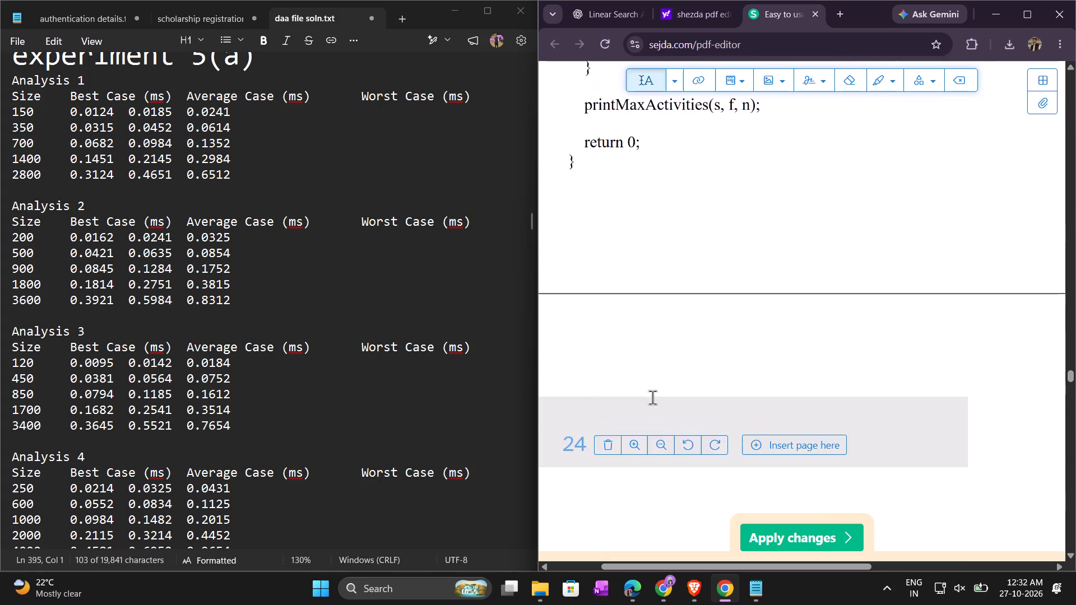
scroll(652, 397, "up", 9)
scroll(652, 397, "down", 1)
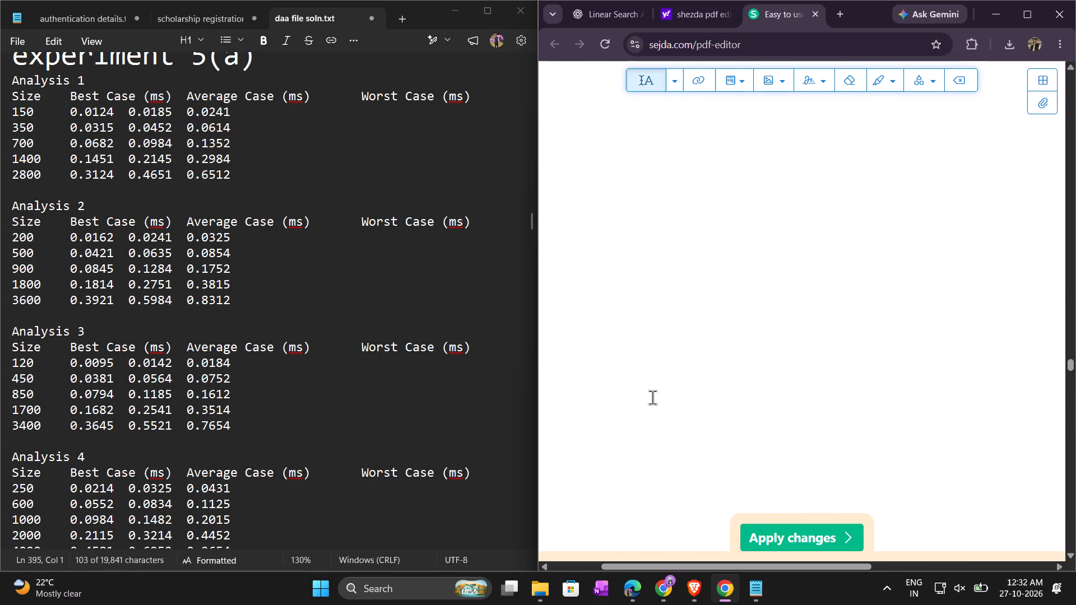
scroll(652, 397, "down", 1)
scroll(652, 397, "up", 4)
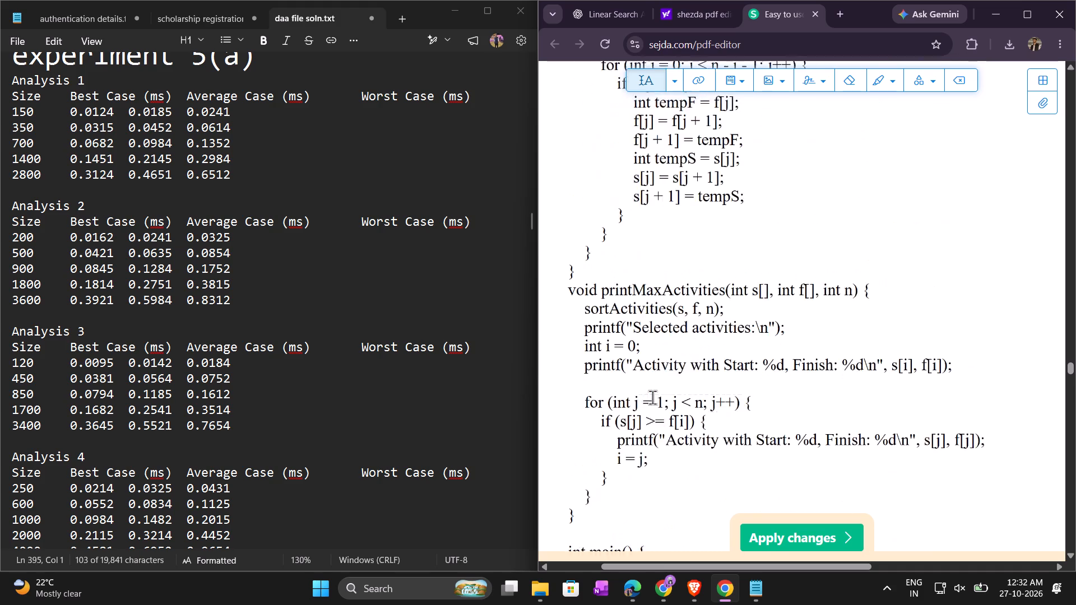
scroll(652, 397, "up", 6)
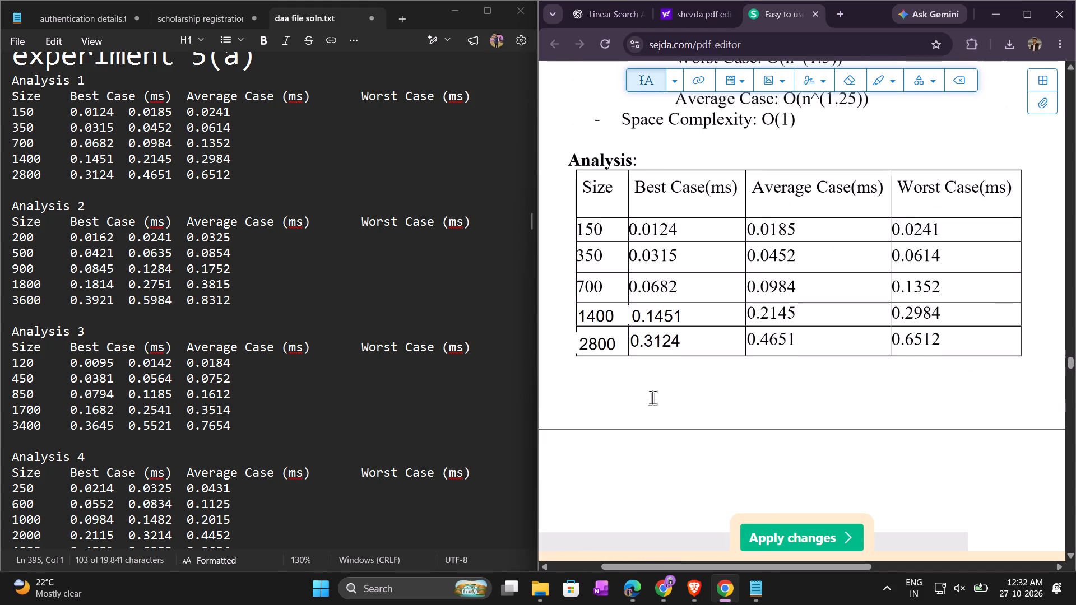
scroll(652, 397, "up", 1)
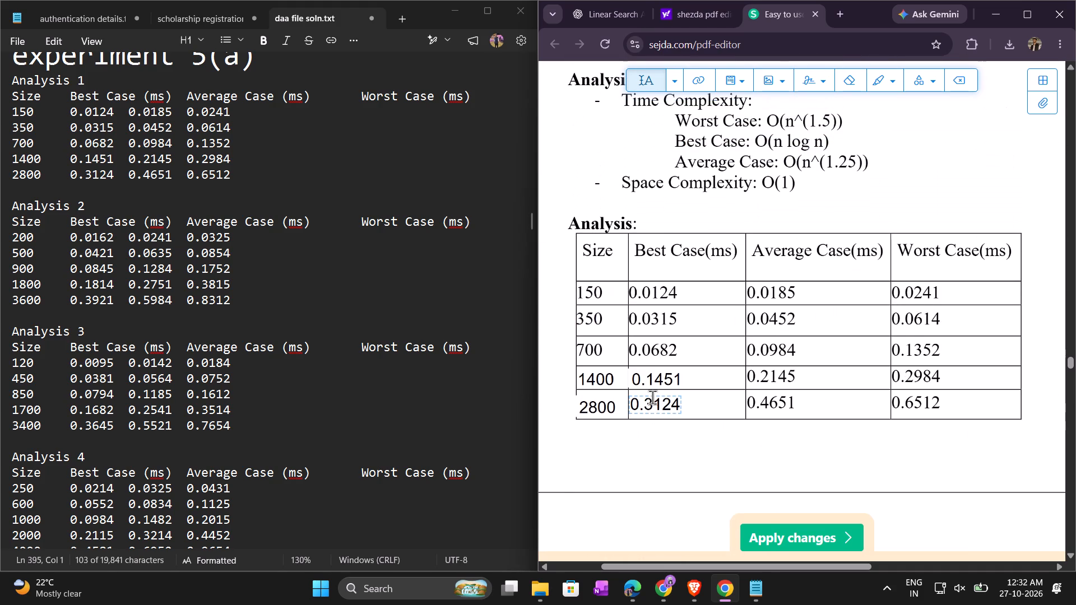
scroll(652, 397, "up", 1)
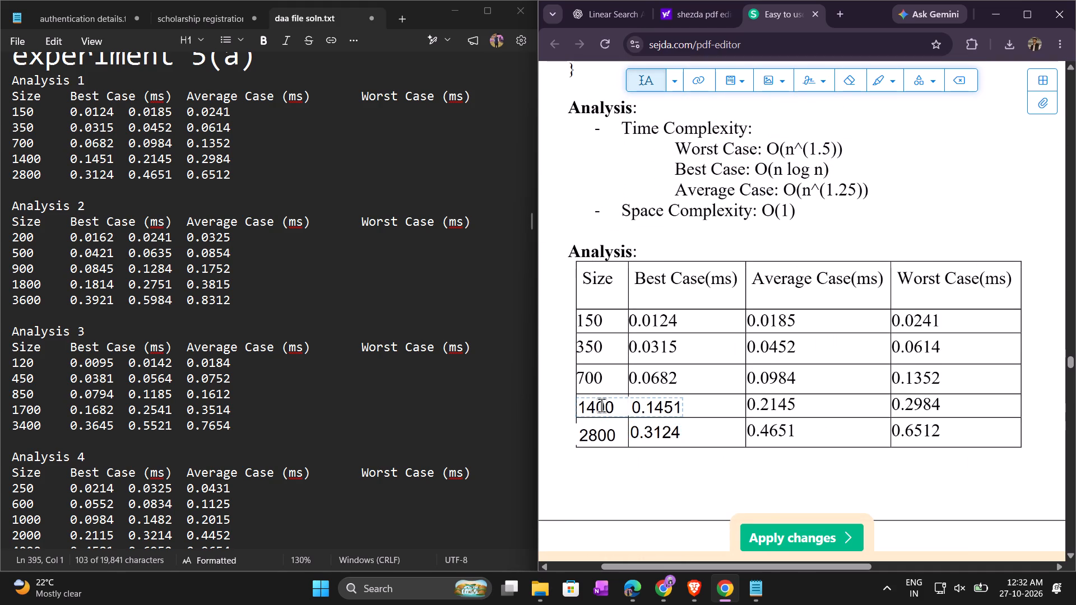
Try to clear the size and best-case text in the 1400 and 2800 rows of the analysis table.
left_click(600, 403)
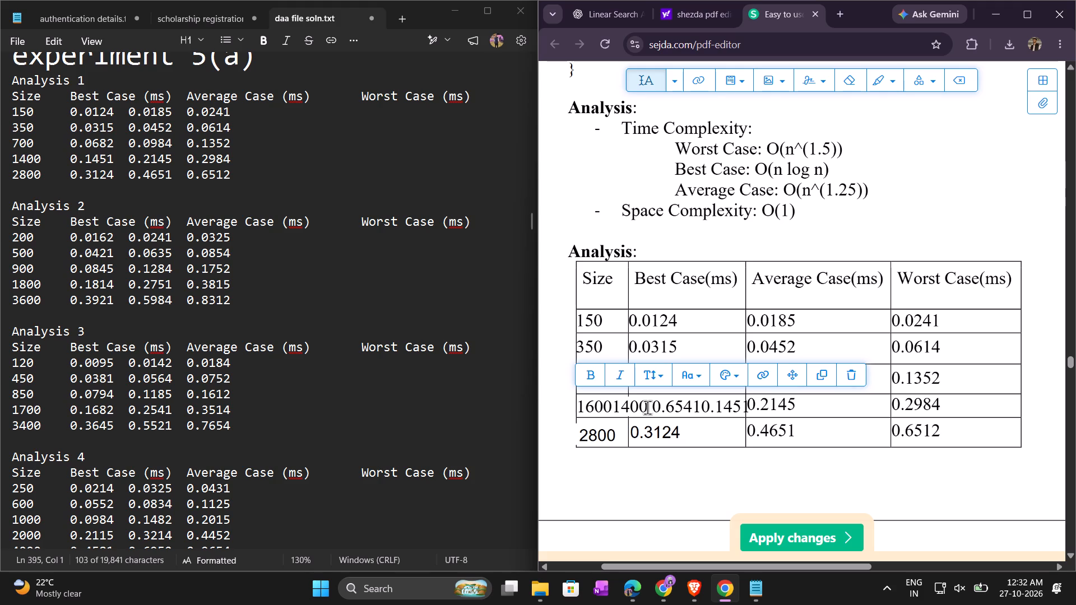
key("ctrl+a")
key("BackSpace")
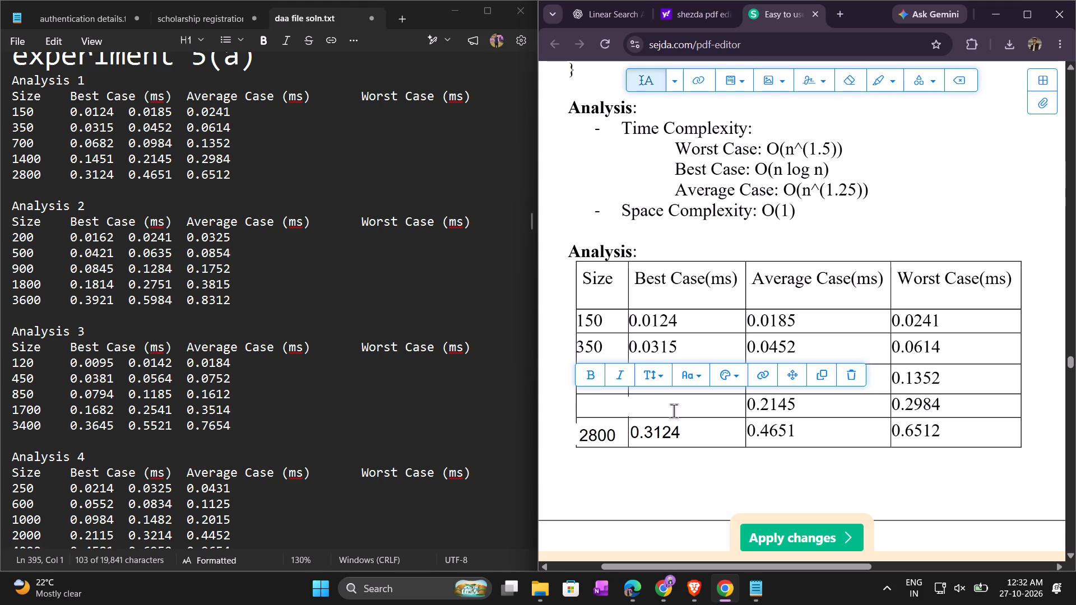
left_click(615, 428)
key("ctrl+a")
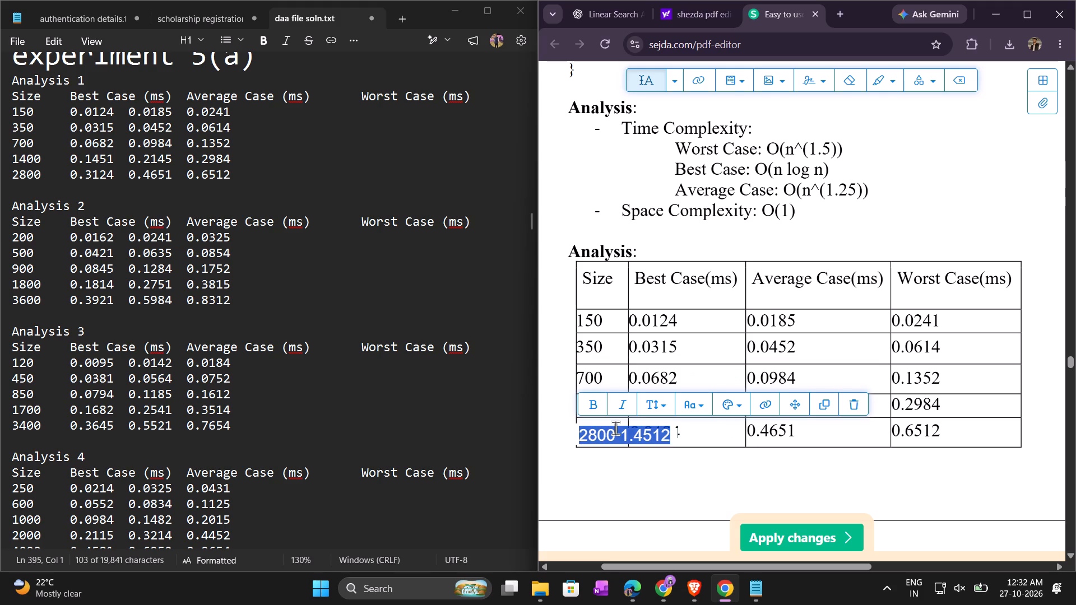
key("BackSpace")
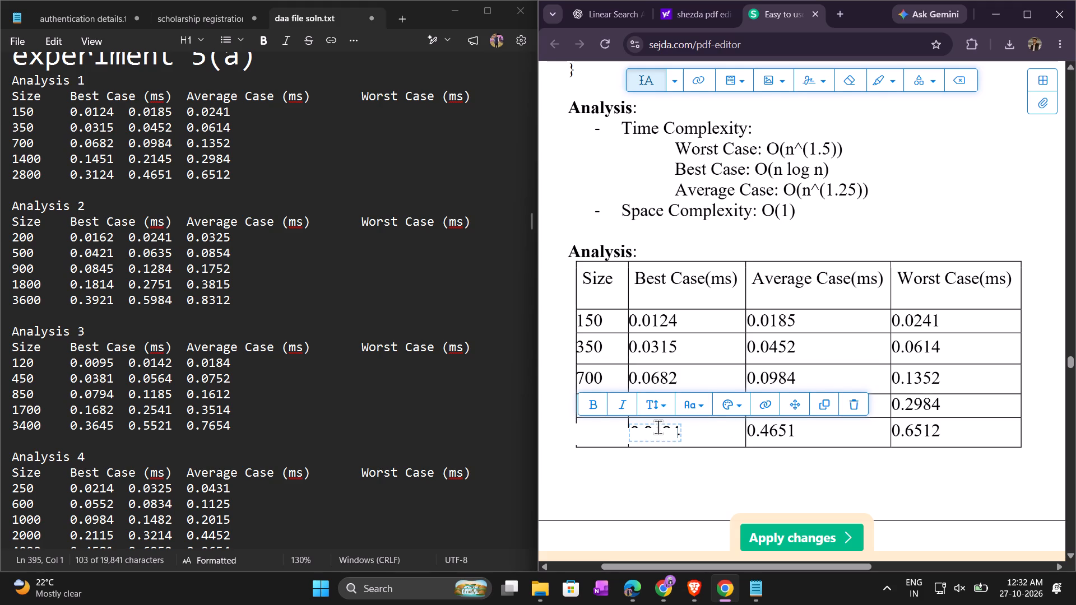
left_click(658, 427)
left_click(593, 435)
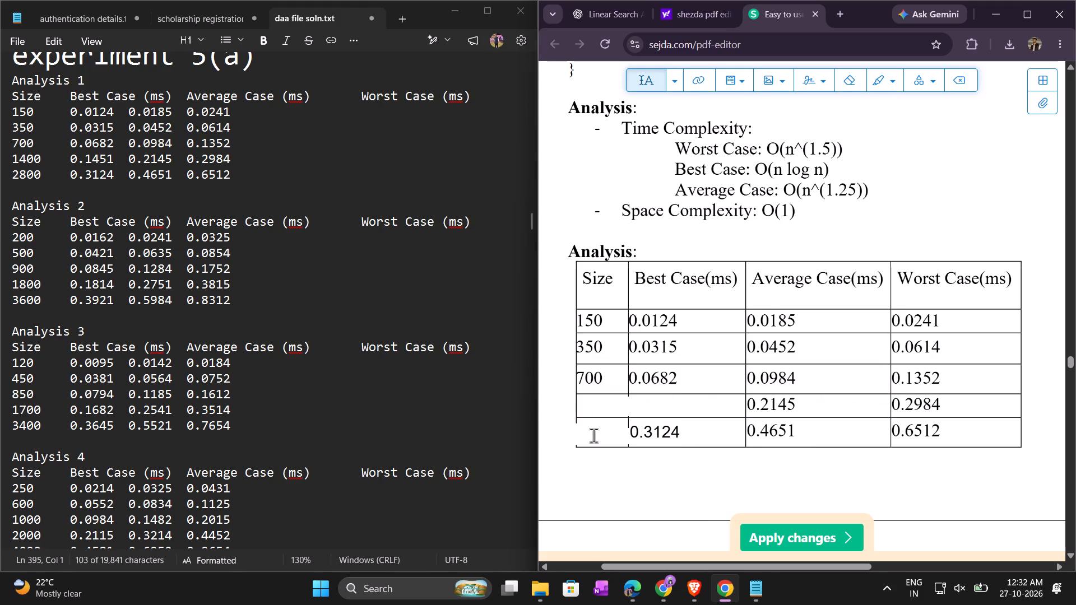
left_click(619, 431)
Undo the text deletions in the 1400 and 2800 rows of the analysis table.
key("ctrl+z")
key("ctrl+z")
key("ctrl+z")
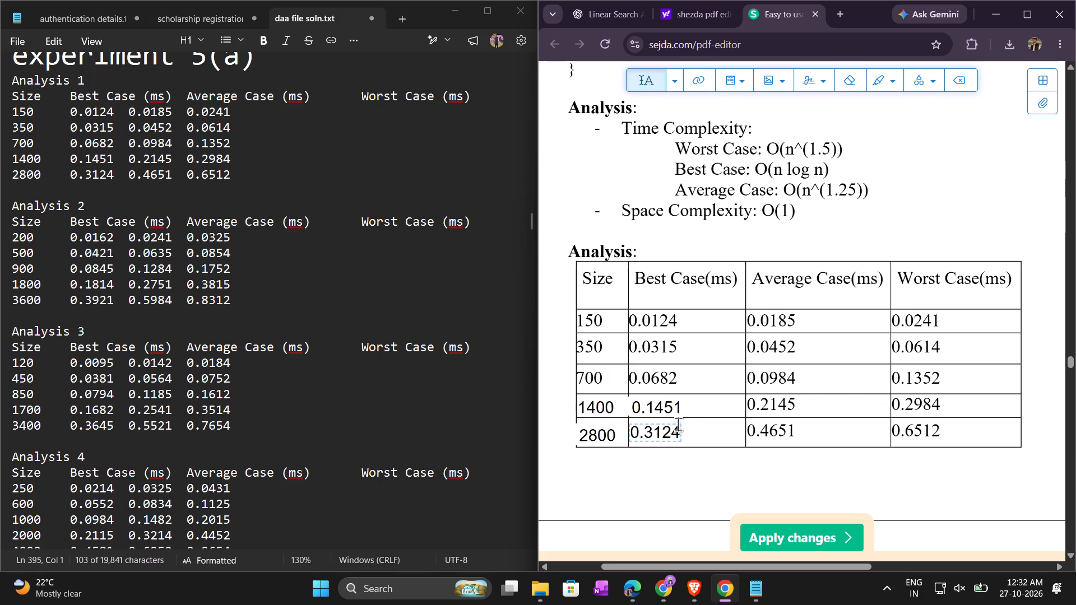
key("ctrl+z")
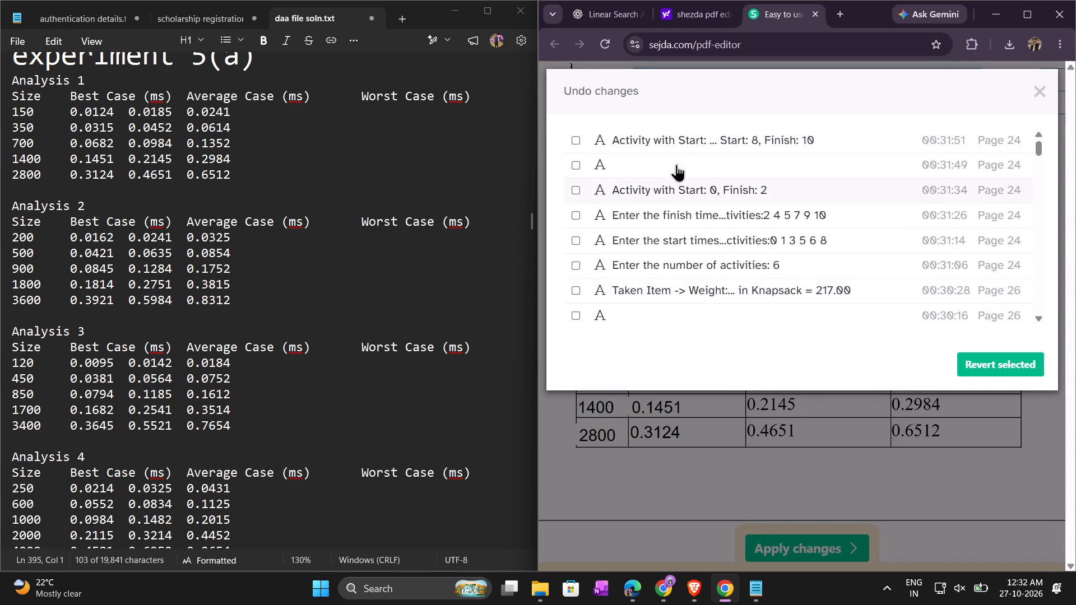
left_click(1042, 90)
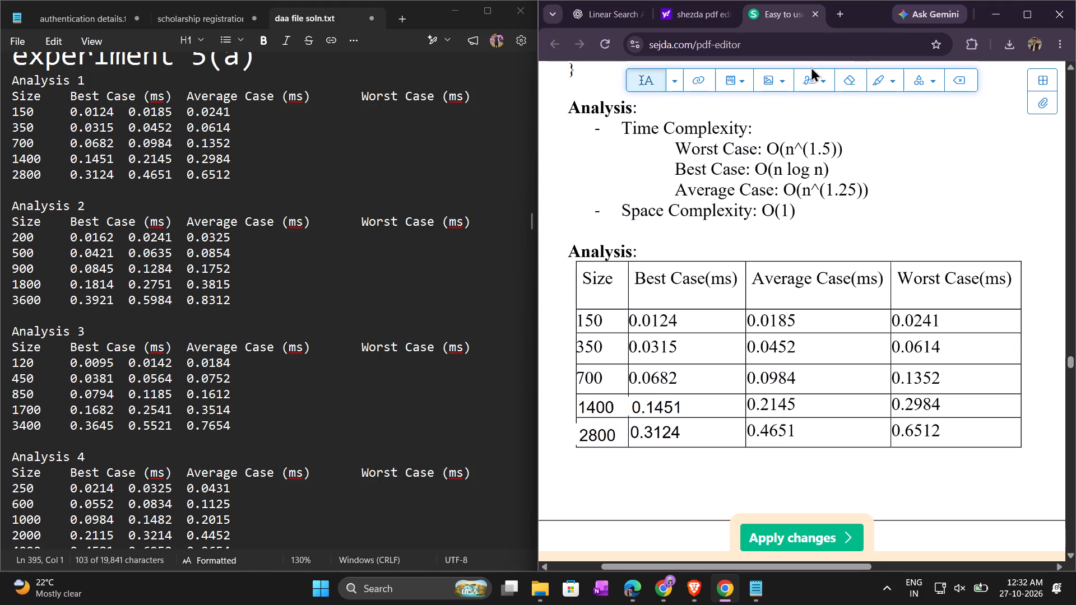
White out the best-case values in the 1400 and 2800 rows of the experiment 5(a) analysis table.
left_click(846, 79)
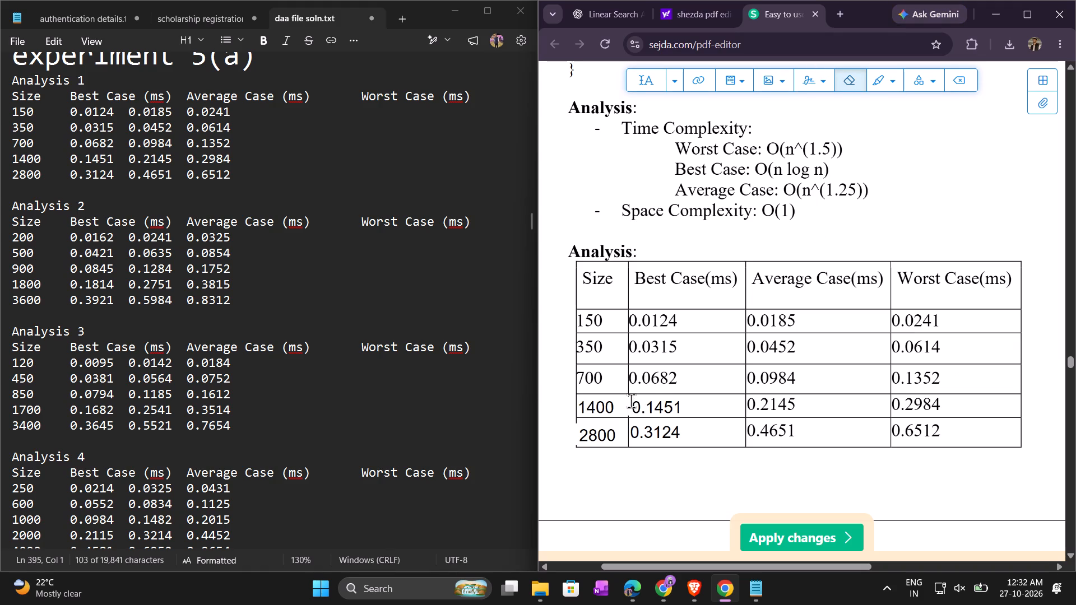
left_click(694, 403)
left_click(848, 74)
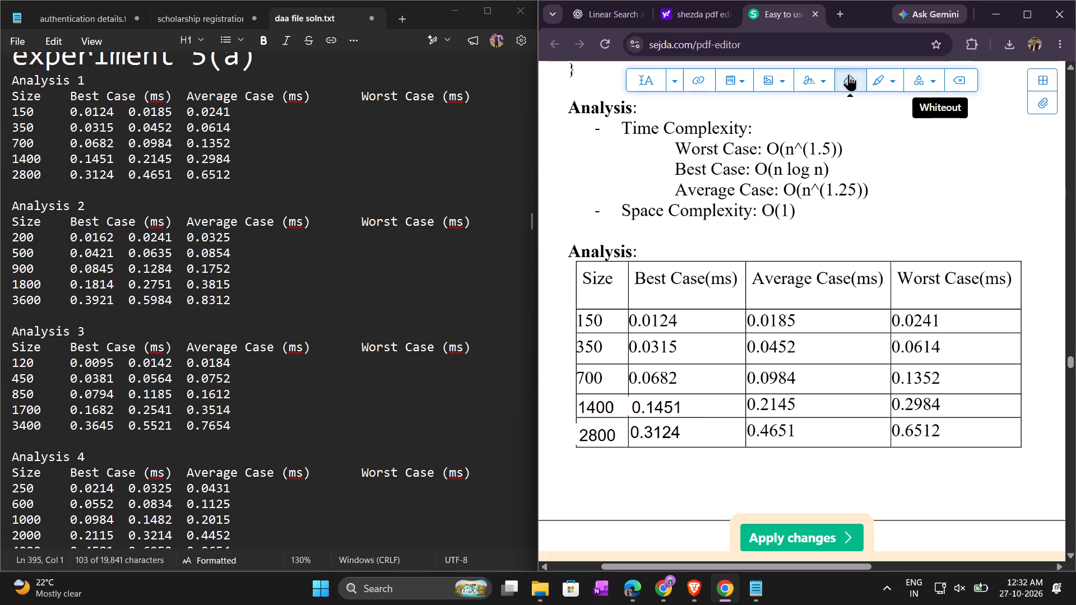
left_click_drag(689, 401, 631, 409)
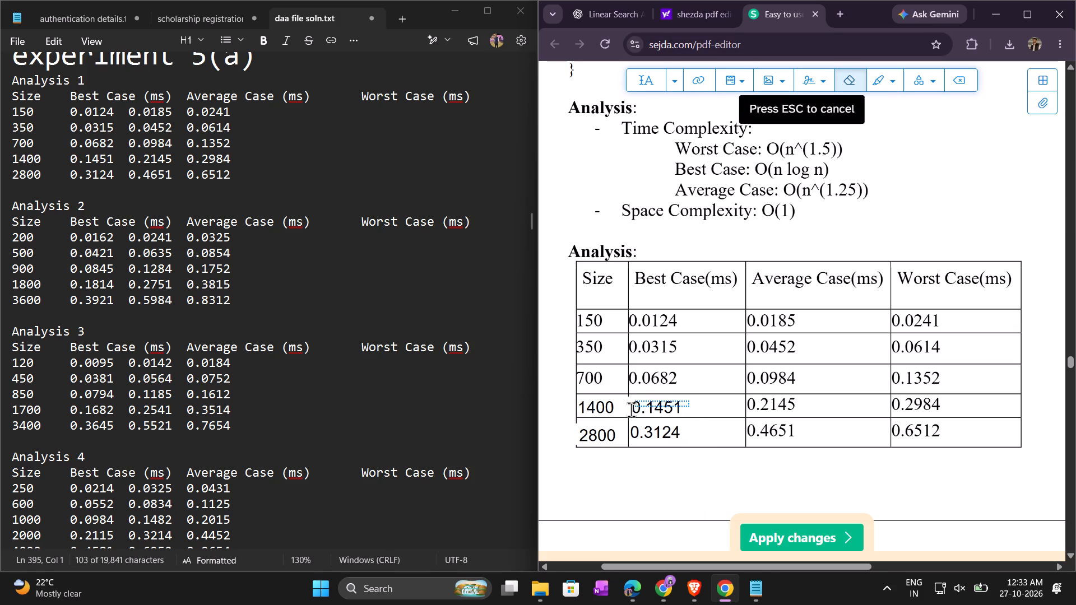
left_click_drag(631, 409, 630, 415)
left_click_drag(684, 424, 680, 424)
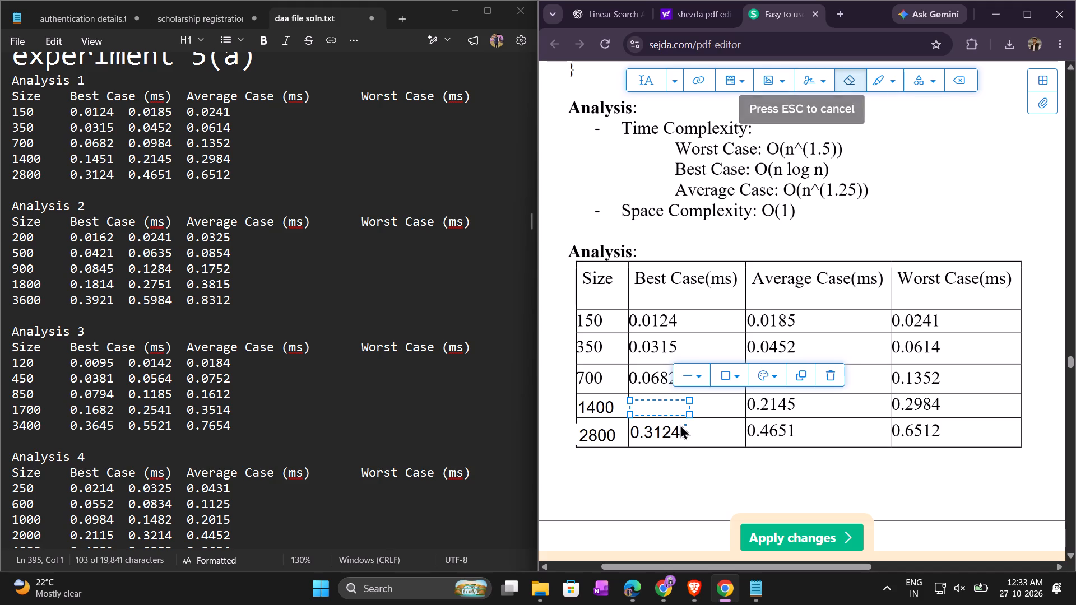
left_click_drag(680, 424, 629, 442)
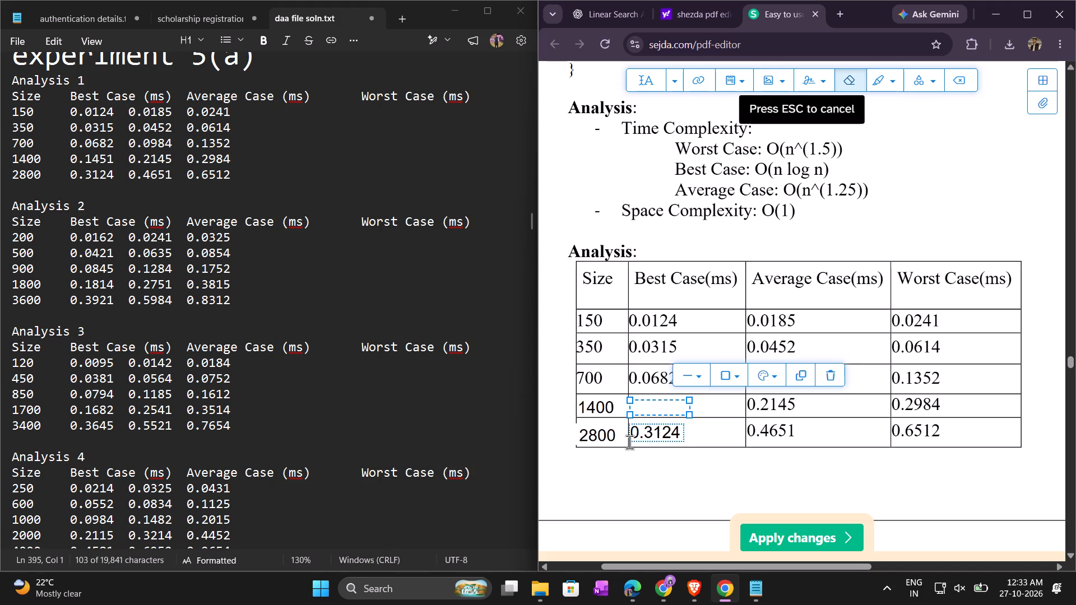
left_click_drag(629, 442, 630, 441)
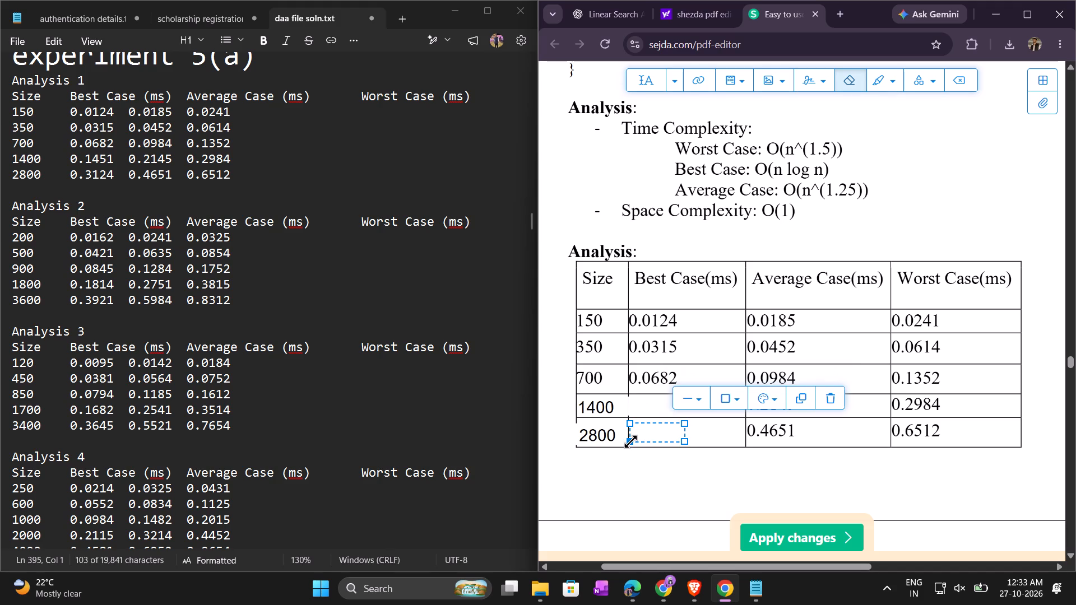
White out the size entries 2800 and 1400 in the same analysis table.
left_click_drag(619, 426, 589, 454)
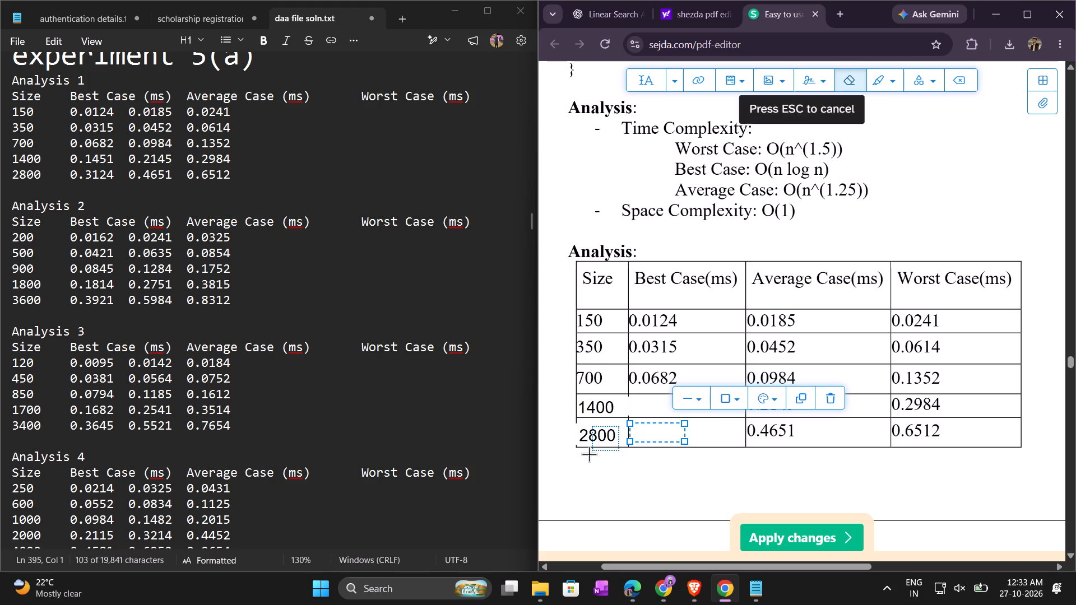
left_click_drag(589, 454, 577, 443)
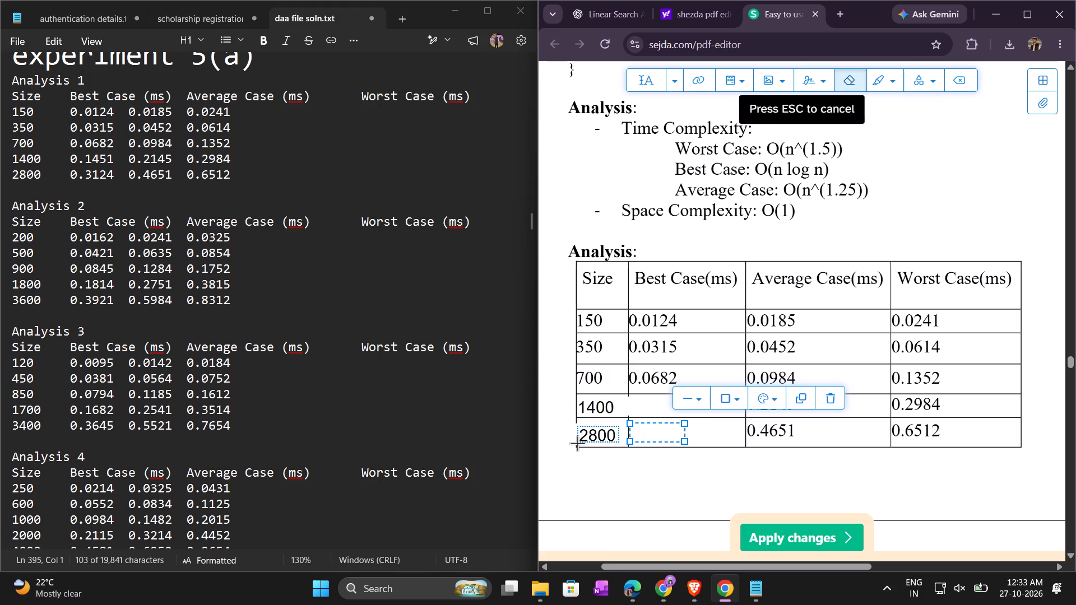
left_click_drag(577, 443, 579, 443)
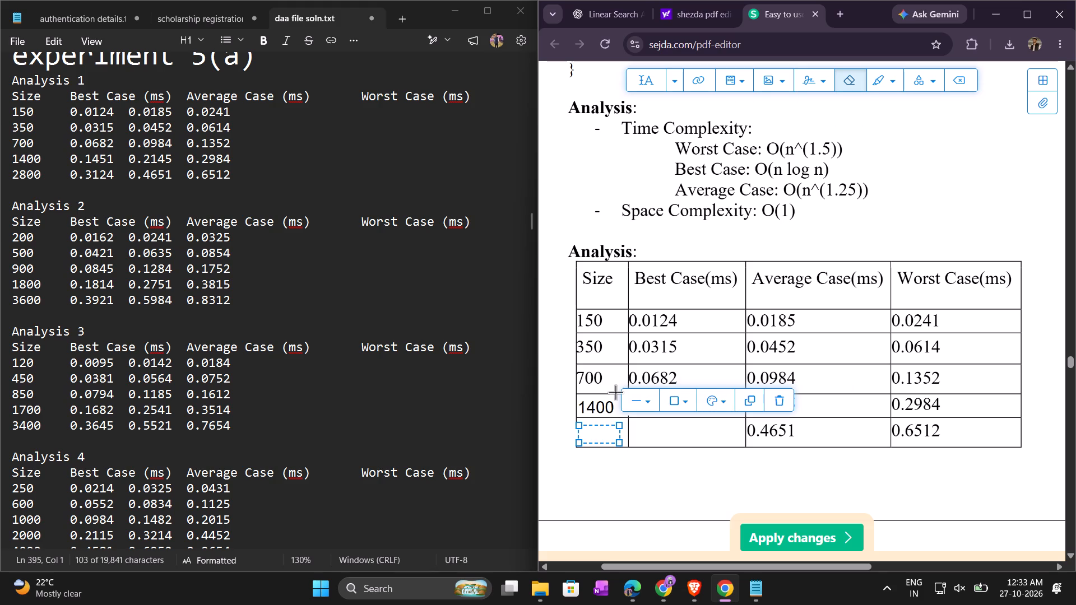
left_click_drag(615, 397, 582, 416)
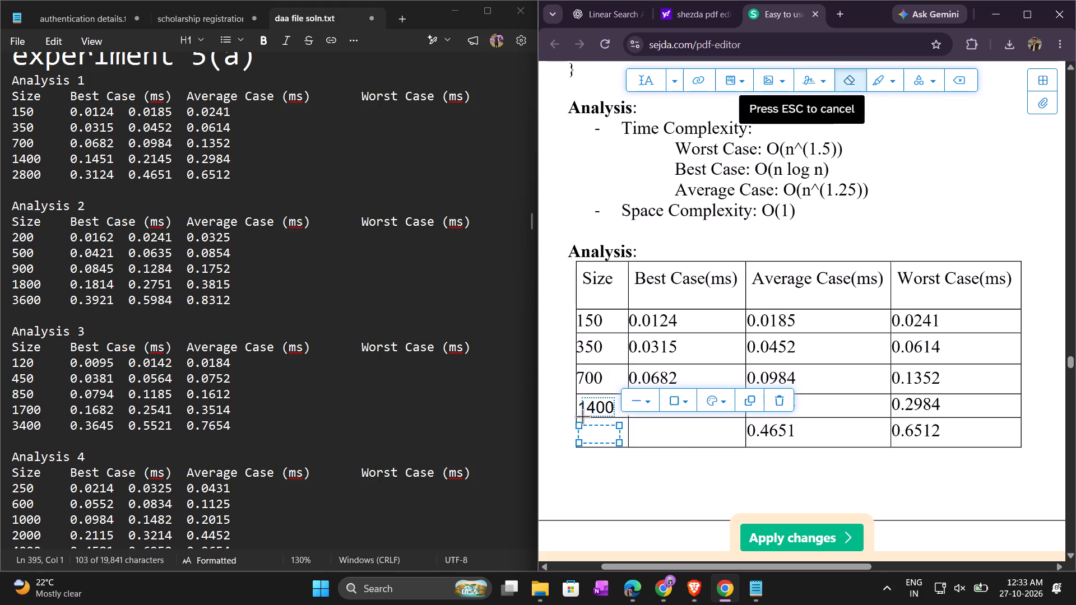
left_click_drag(582, 416, 580, 416)
left_click_drag(580, 416, 580, 412)
Return to the start of the PDF, find the first analysis table, and open the 15000 row's best-case value for text editing.
scroll(645, 379, "up", 1)
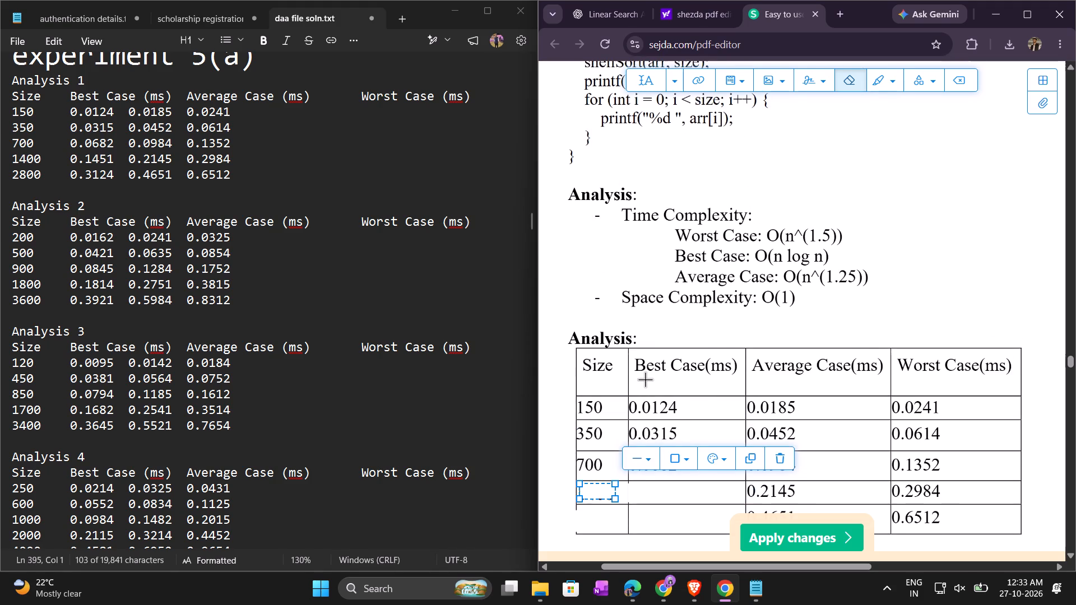
scroll(645, 379, "up", 7)
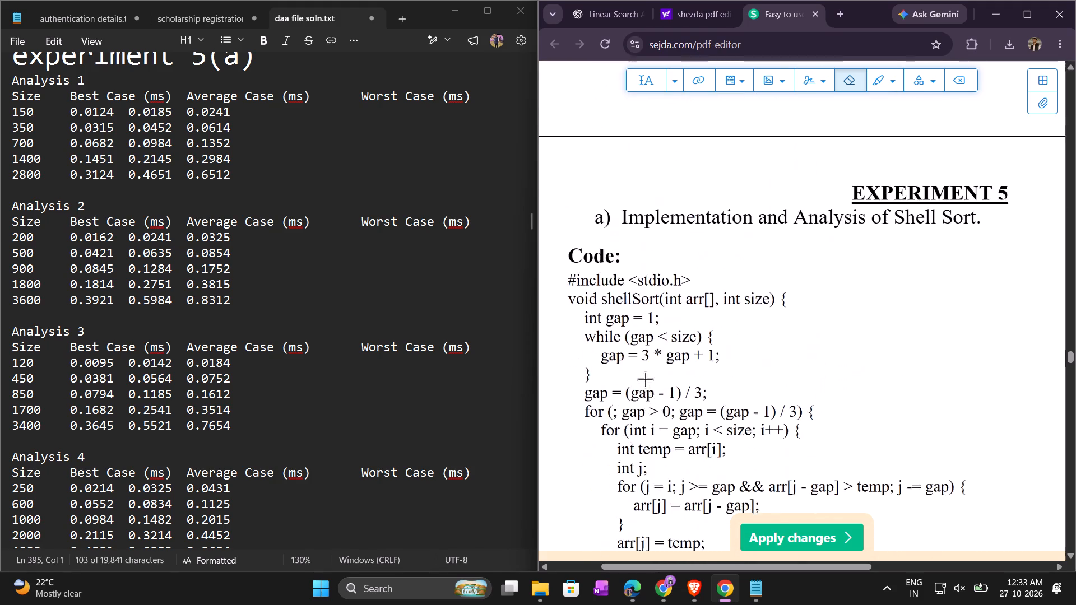
scroll(645, 379, "up", 5)
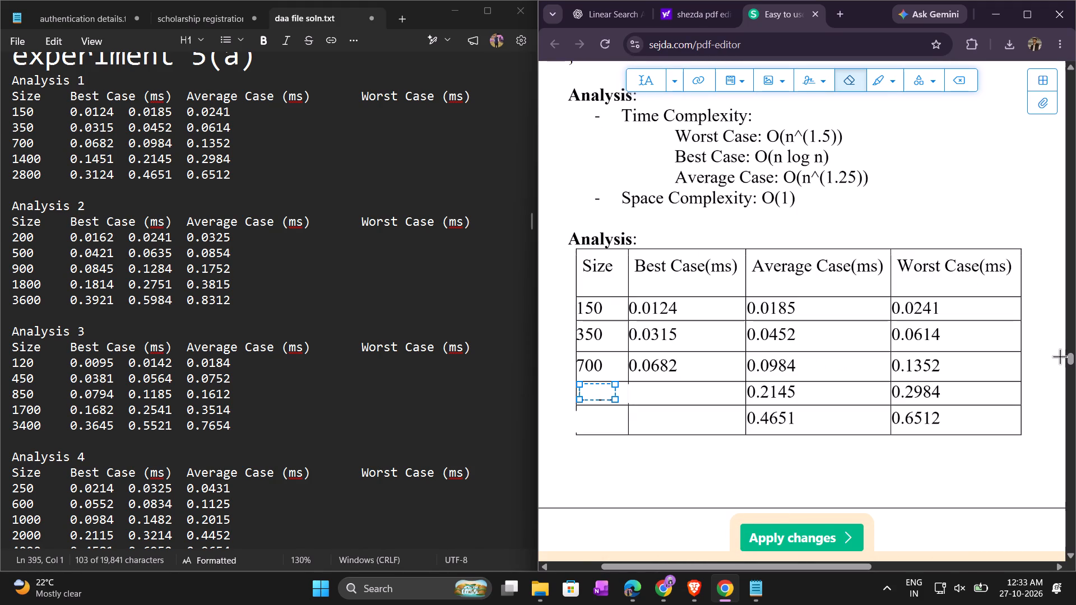
left_click_drag(1070, 358, 1060, 1)
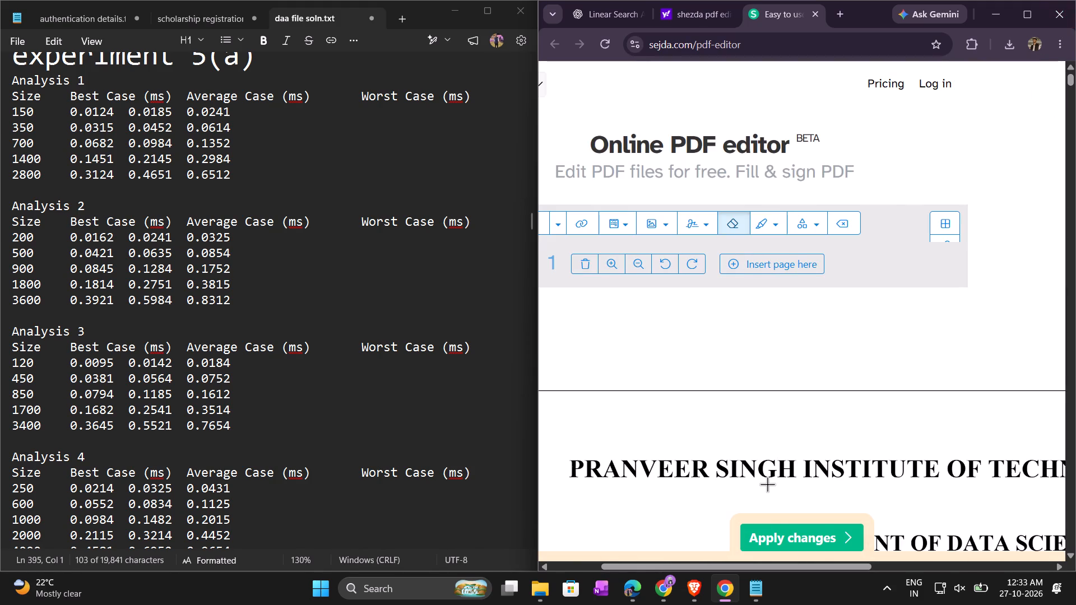
scroll(767, 484, "down", 8)
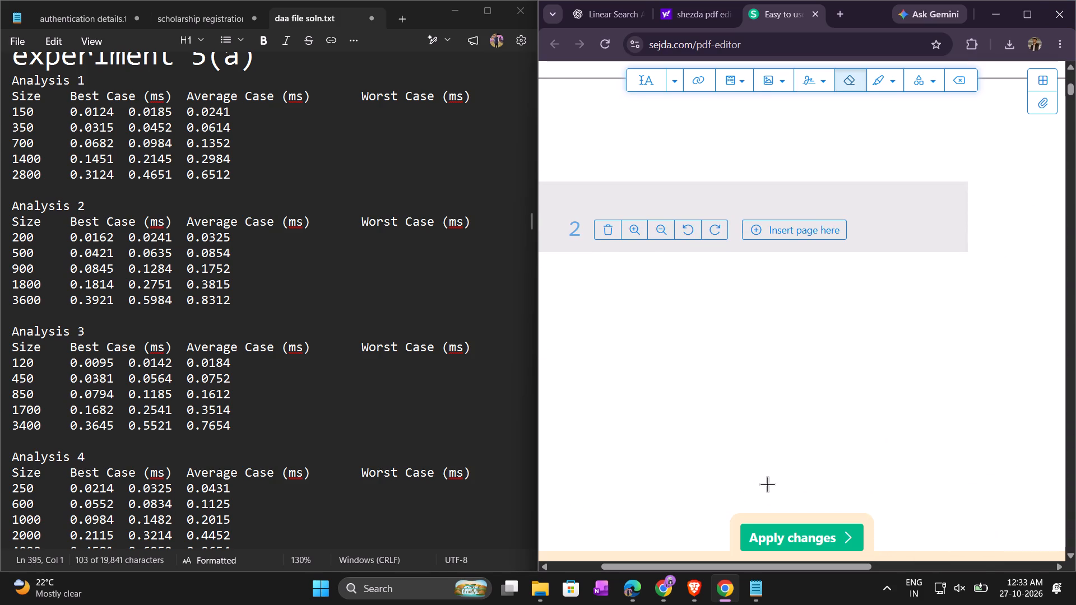
scroll(767, 484, "down", 7)
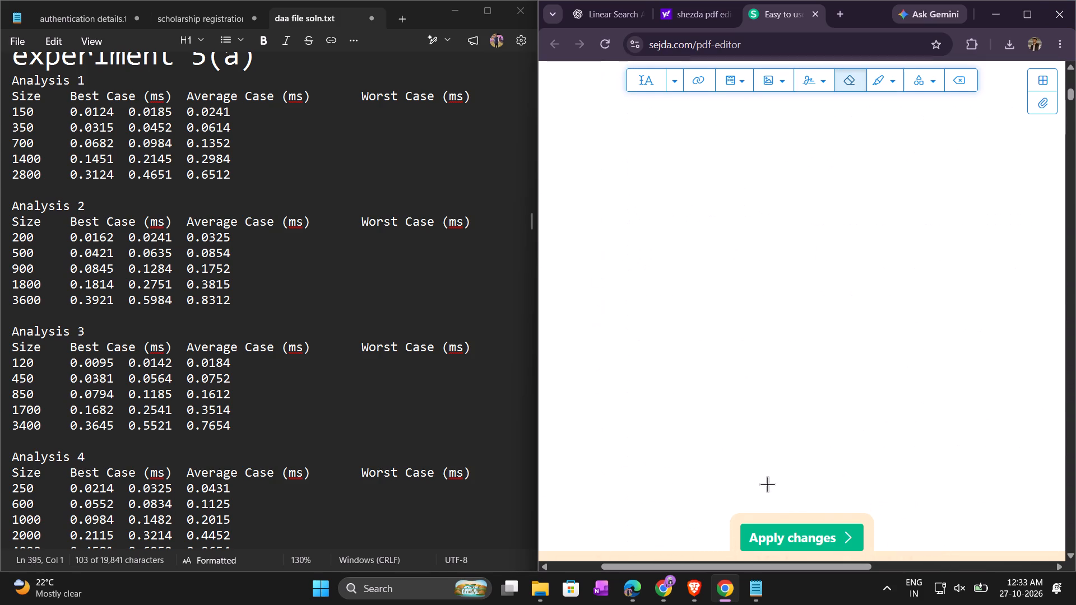
scroll(767, 484, "down", 10)
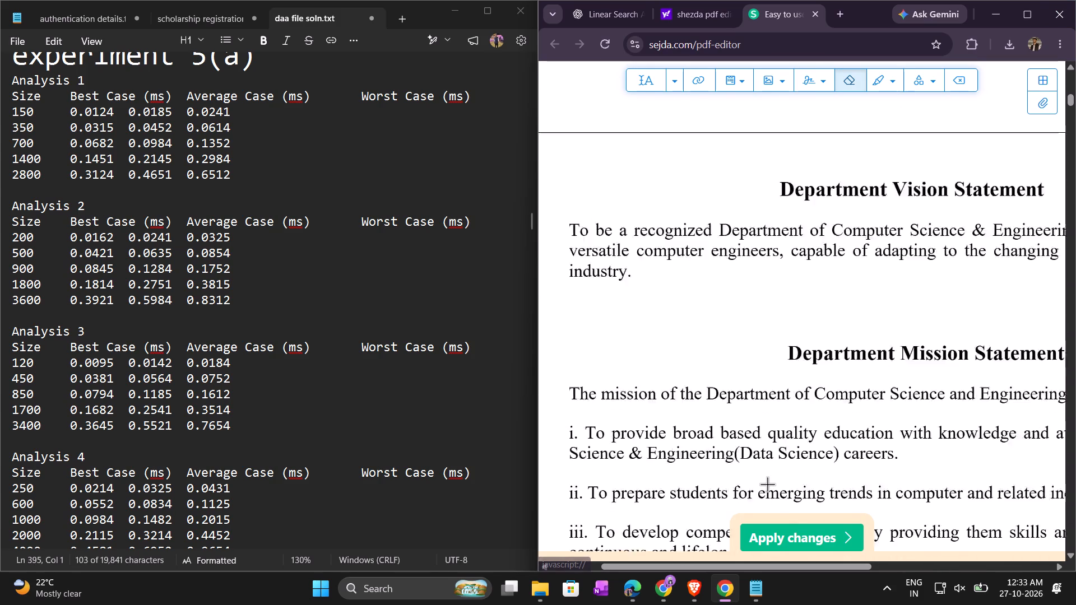
scroll(767, 484, "down", 13)
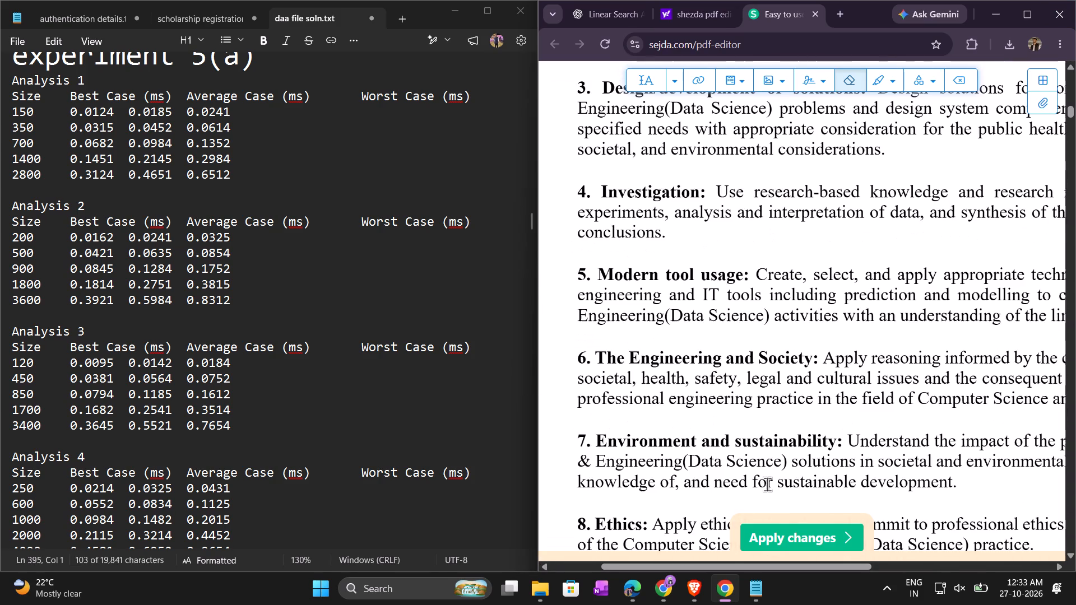
scroll(767, 484, "down", 11)
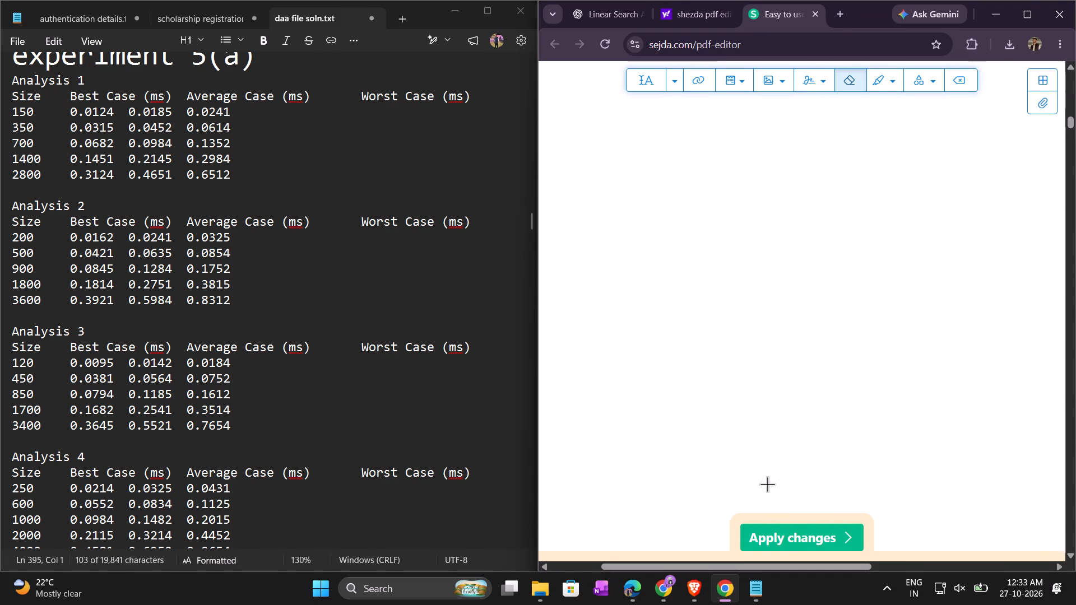
scroll(767, 484, "down", 10)
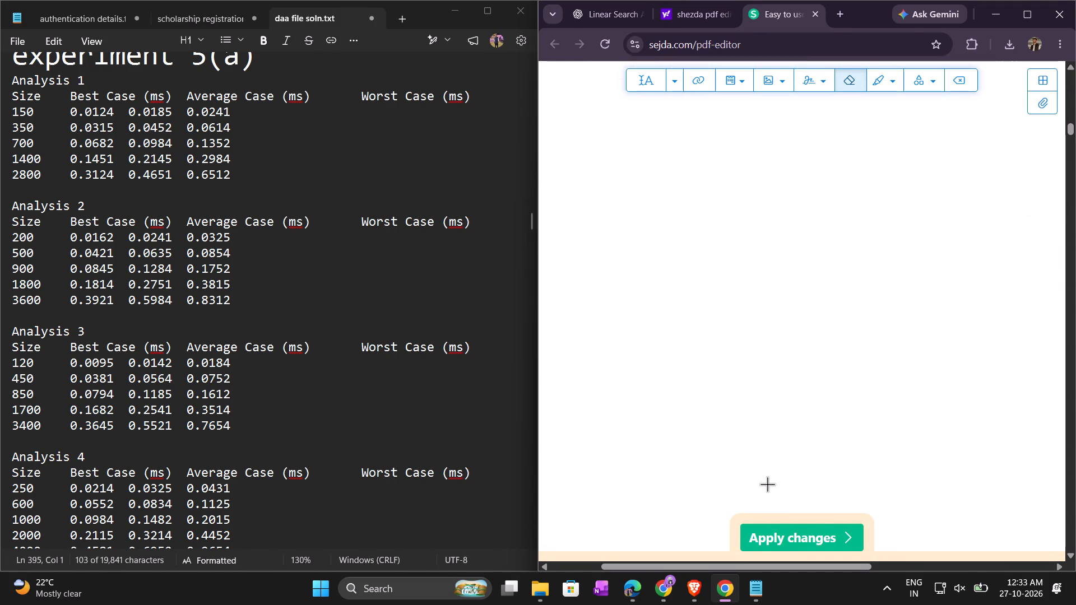
scroll(767, 484, "down", 11)
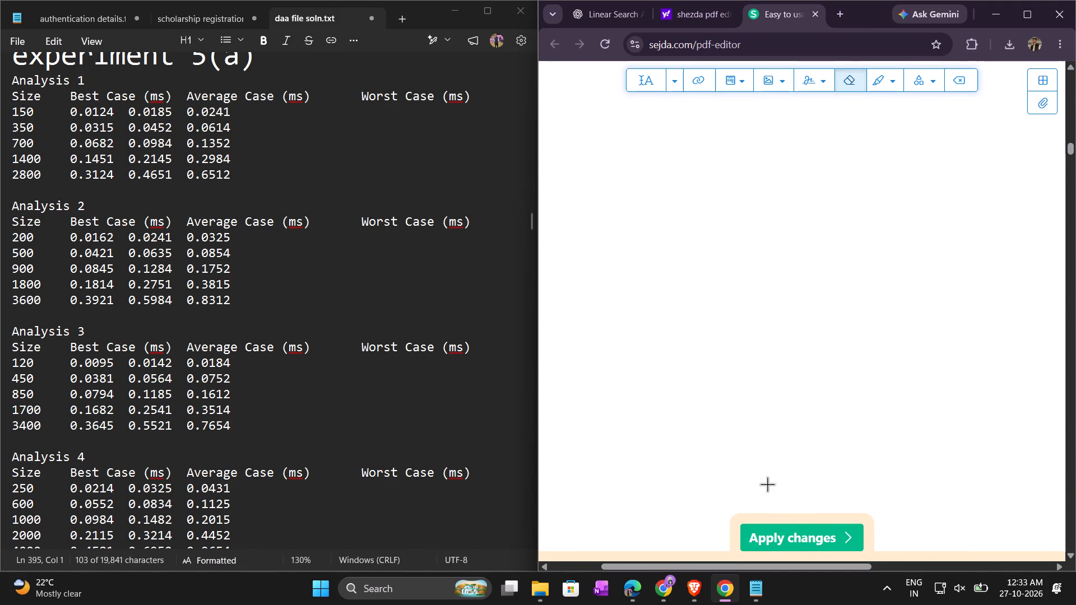
scroll(767, 484, "down", 6)
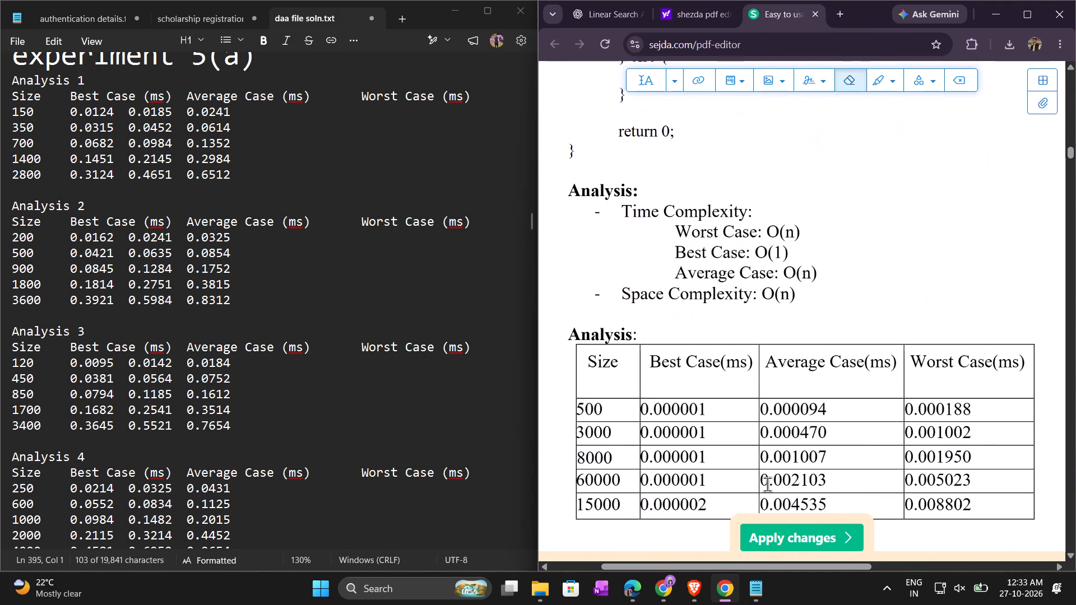
scroll(767, 484, "down", 3)
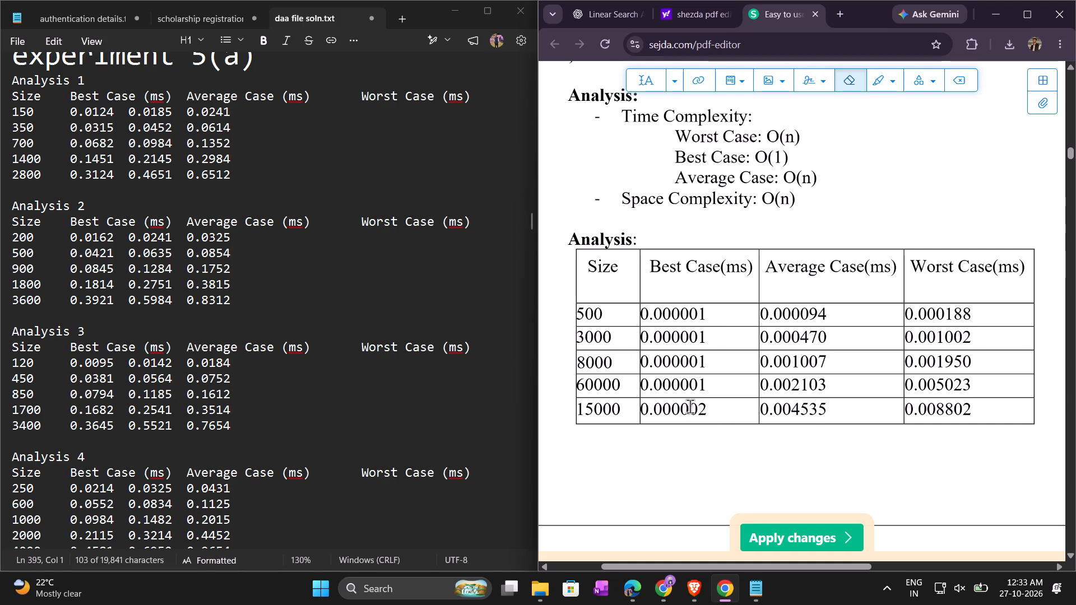
left_click(647, 75)
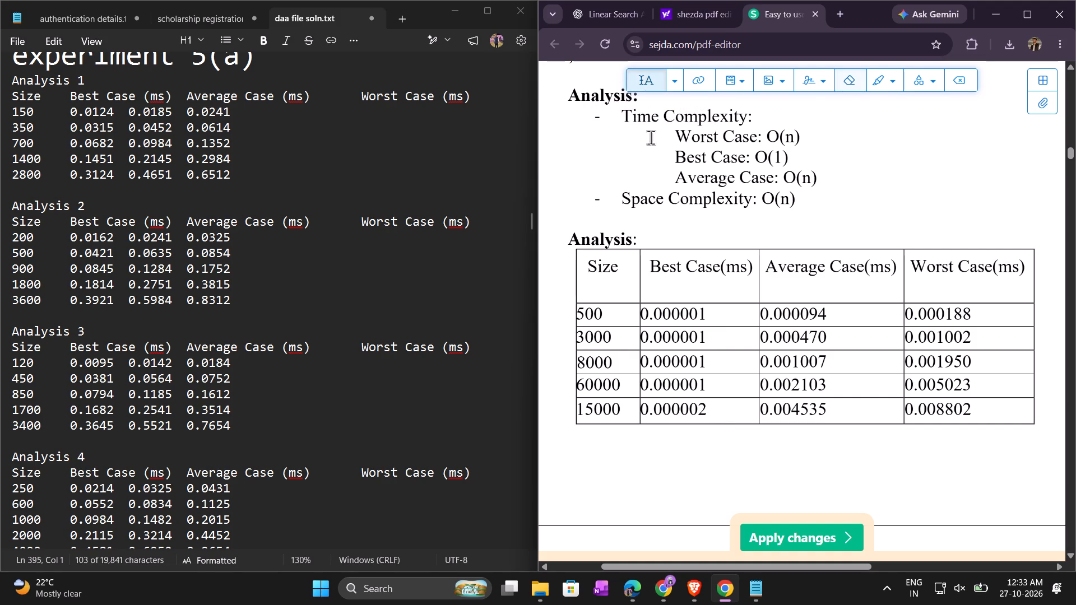
left_click(697, 409)
Examine the analysis tables from the first search experiment through Merge Sort for entries in a mismatched font.
scroll(697, 409, "down", 2)
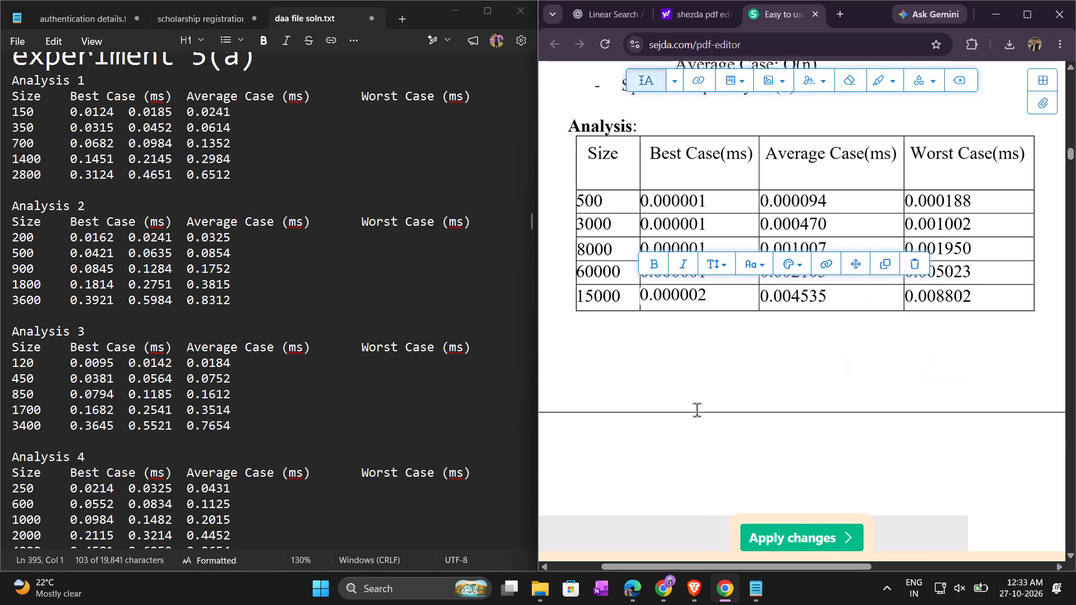
scroll(697, 409, "down", 7)
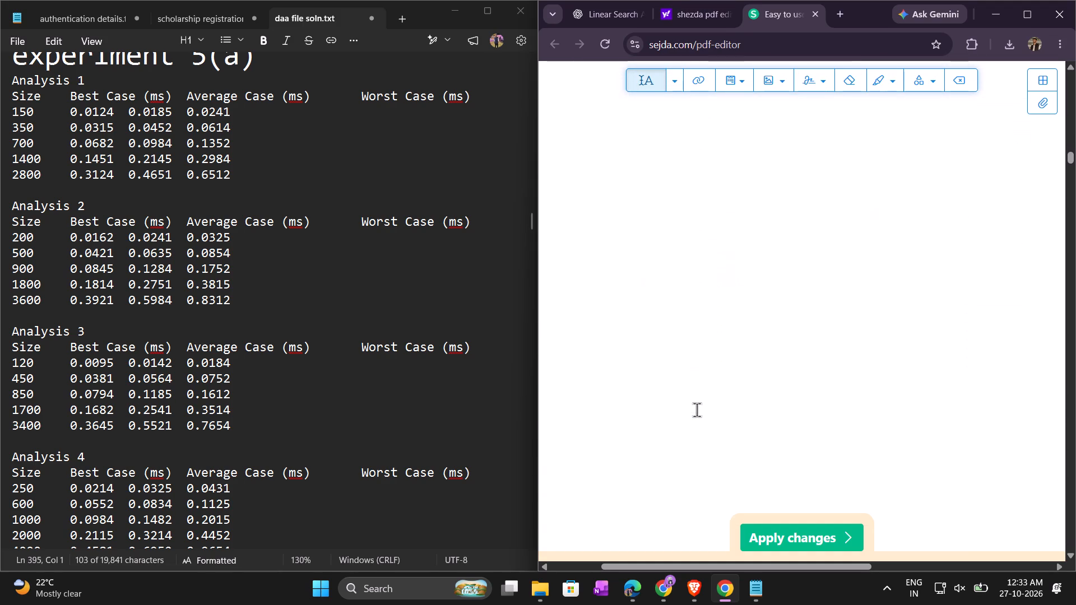
scroll(697, 409, "down", 5)
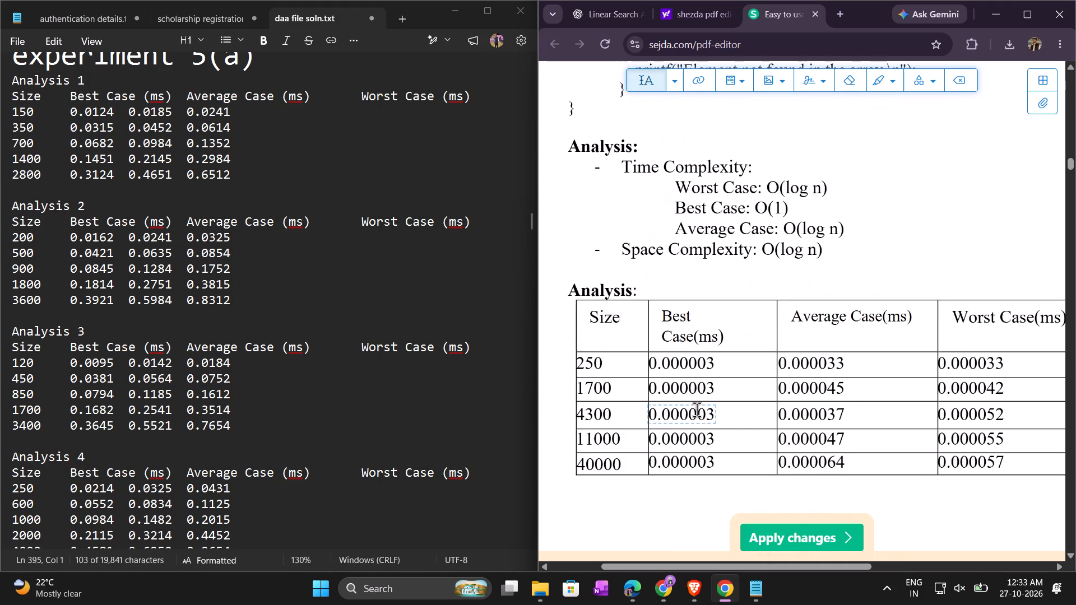
scroll(688, 459, "down", 5)
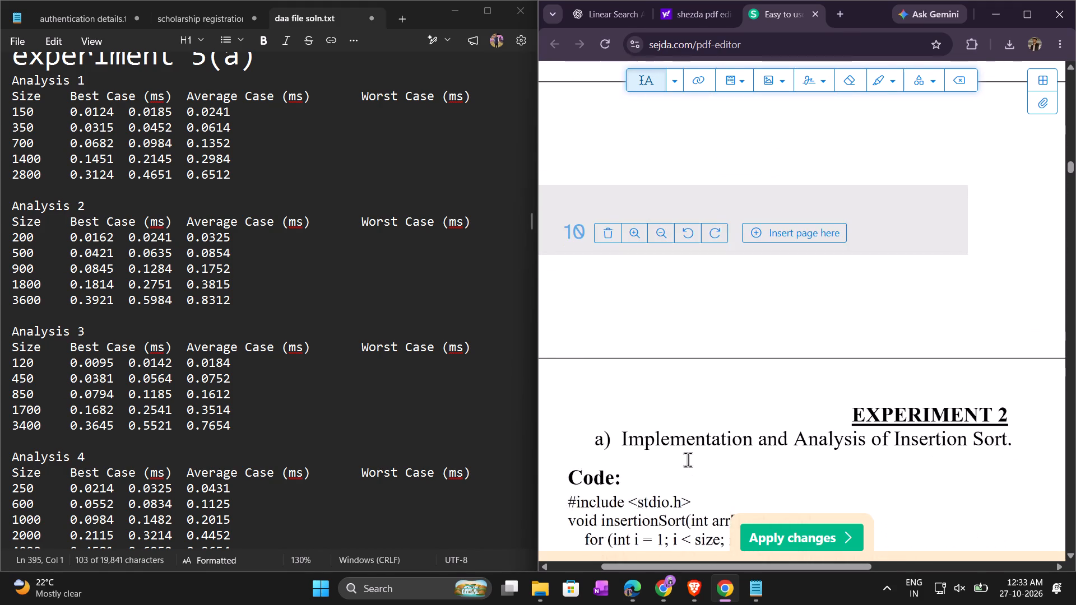
scroll(688, 459, "down", 9)
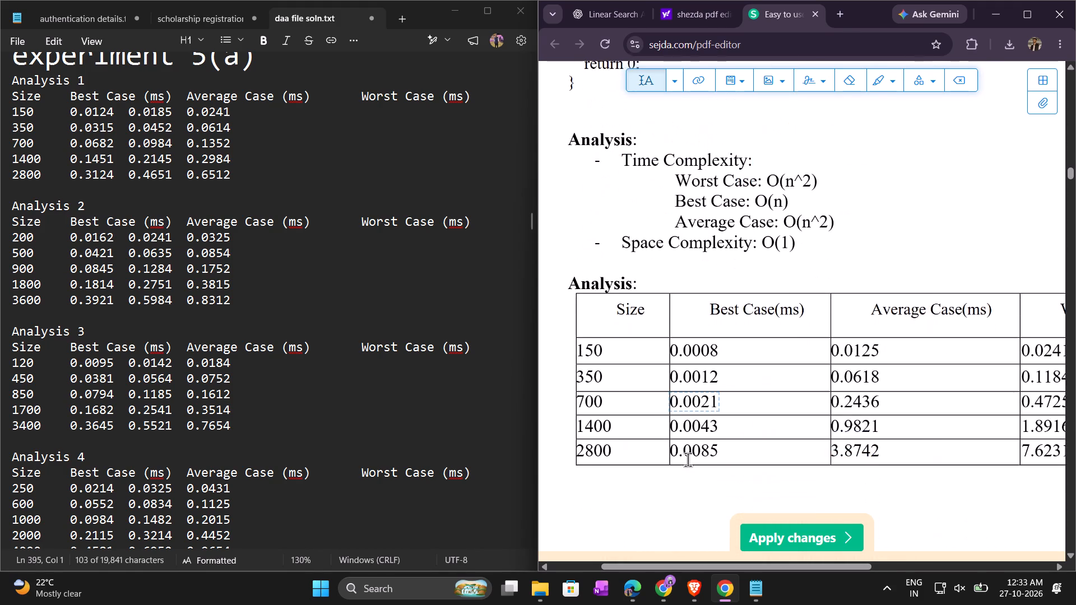
scroll(688, 459, "down", 5)
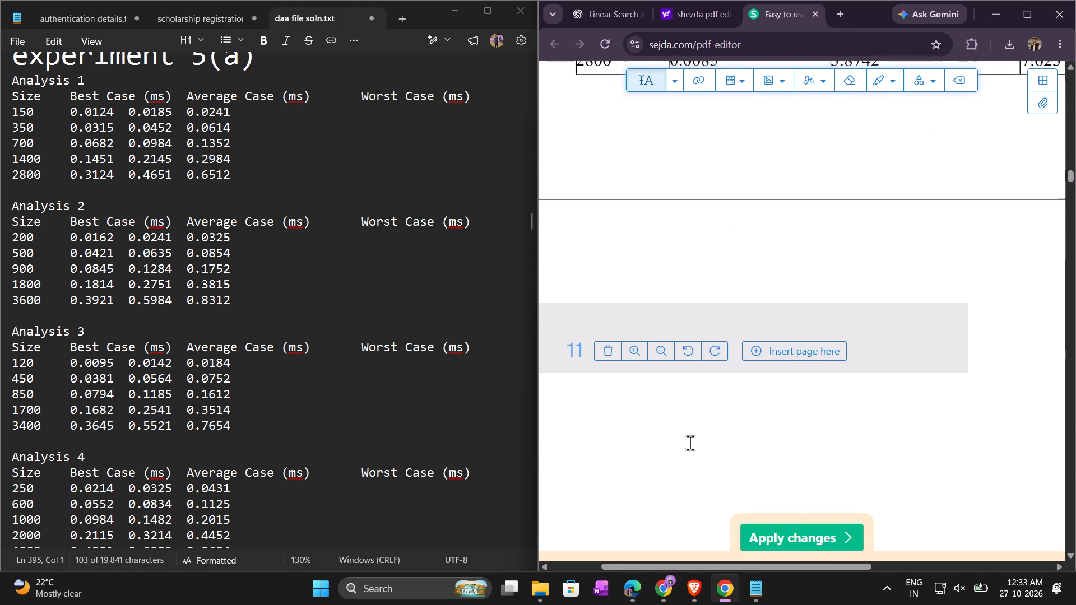
scroll(690, 443, "down", 7)
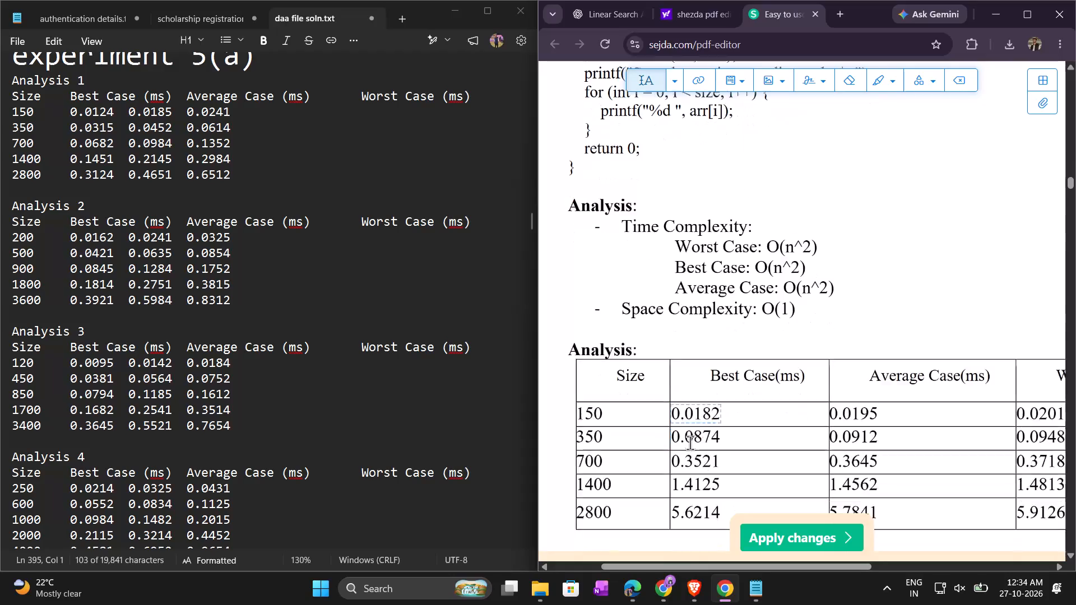
scroll(690, 443, "down", 4)
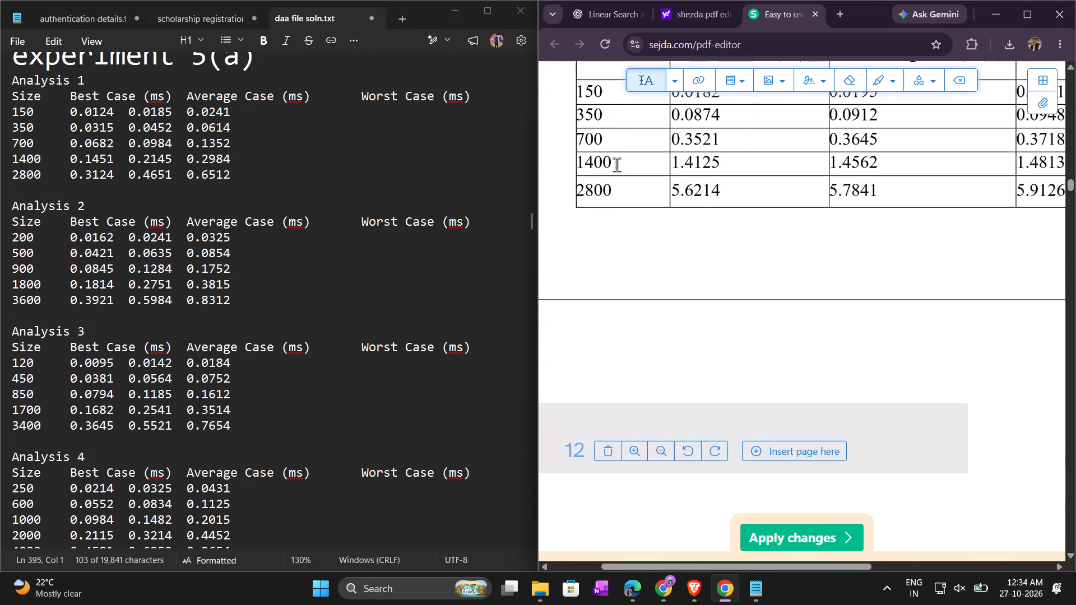
scroll(599, 199, "down", 4)
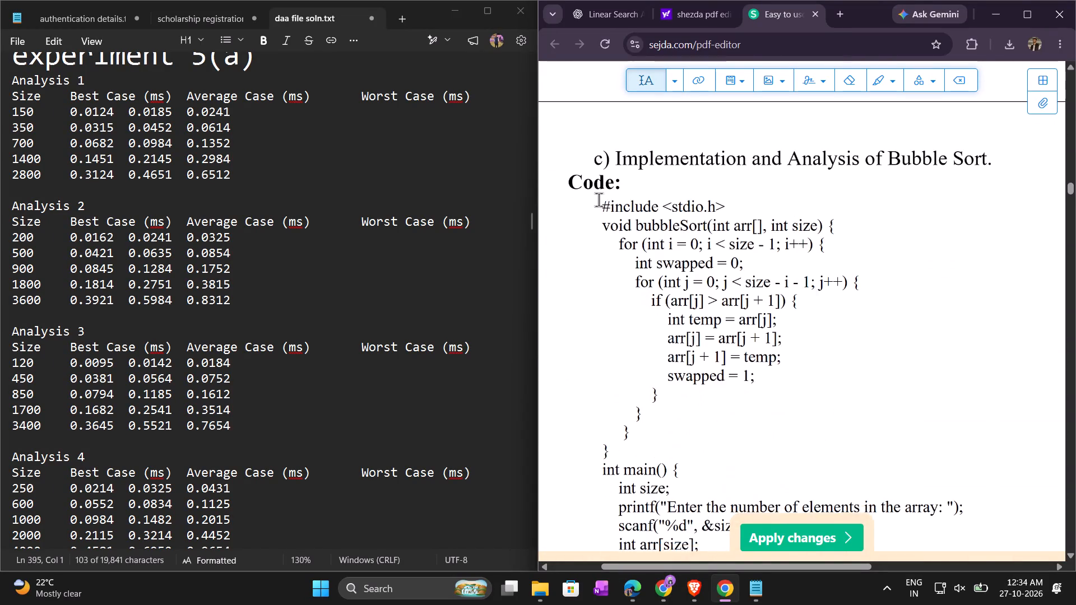
scroll(599, 199, "down", 4)
scroll(599, 199, "right", 1)
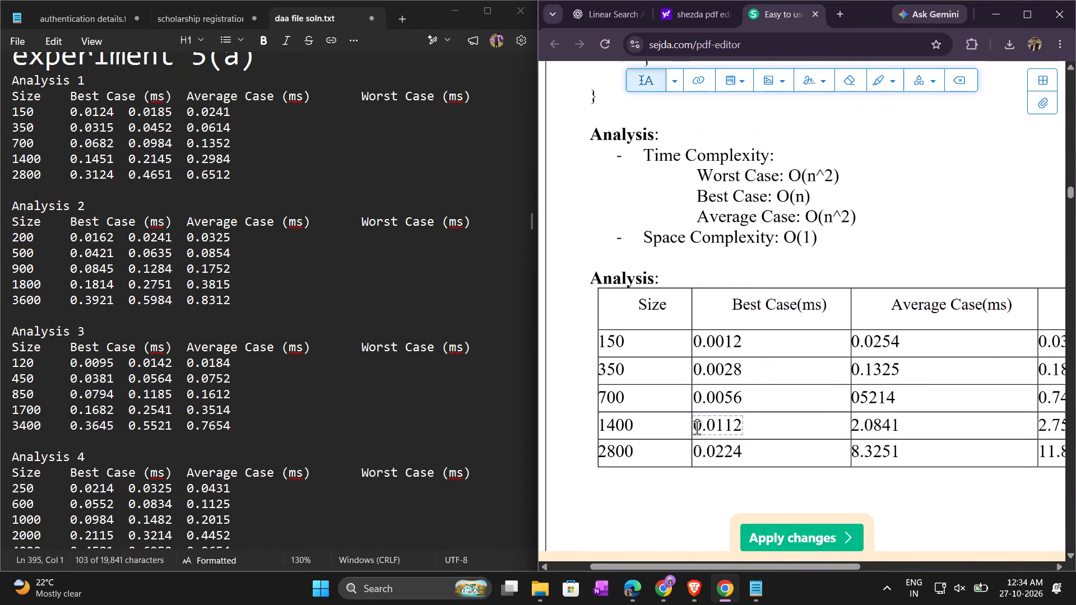
scroll(717, 454, "down", 7)
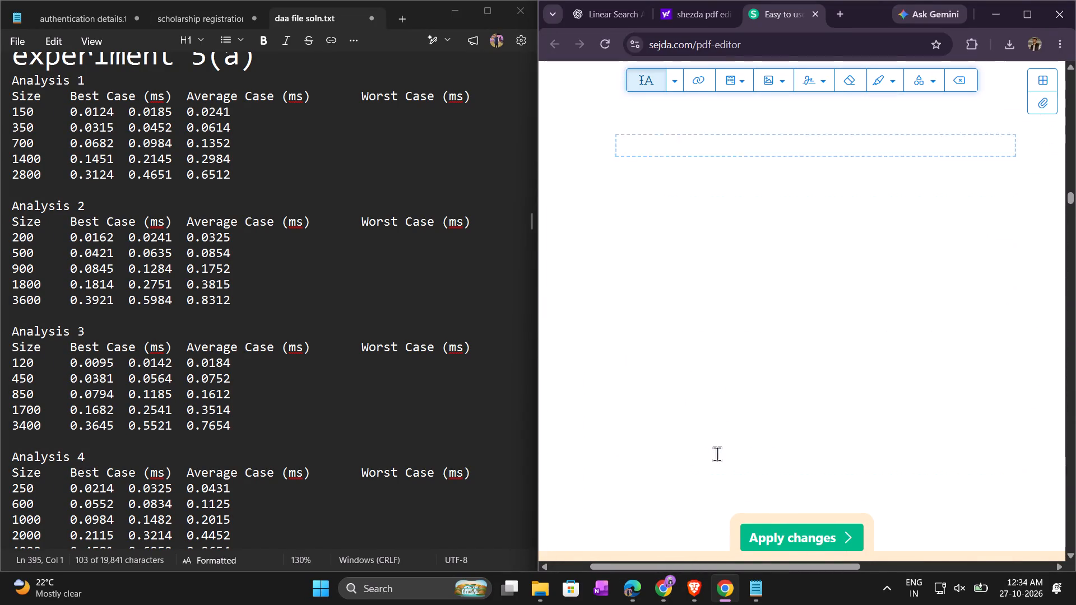
scroll(717, 454, "down", 1)
scroll(699, 399, "down", 2)
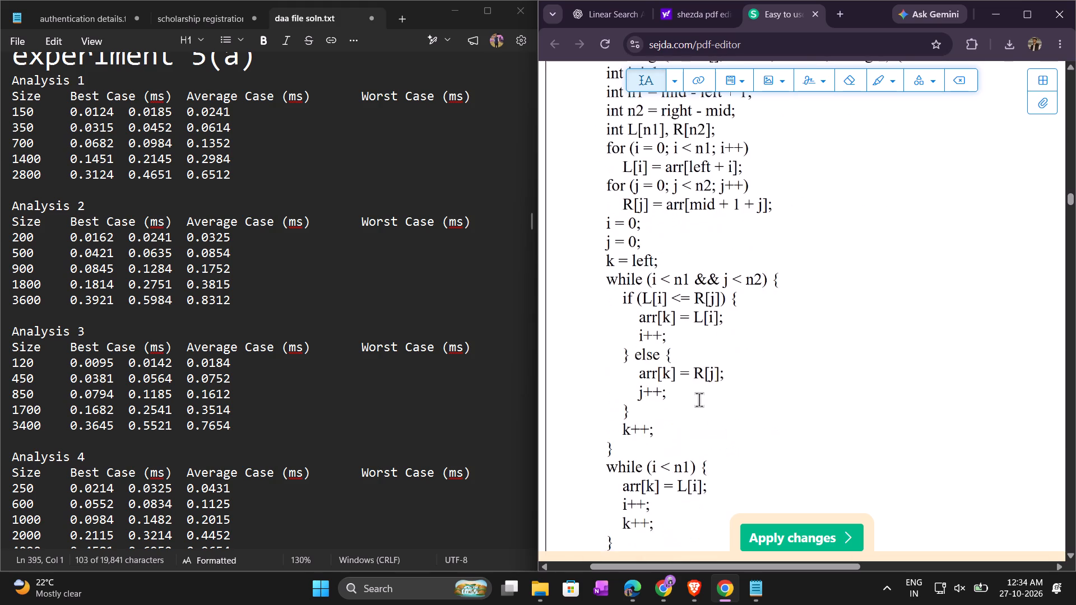
scroll(699, 399, "down", 7)
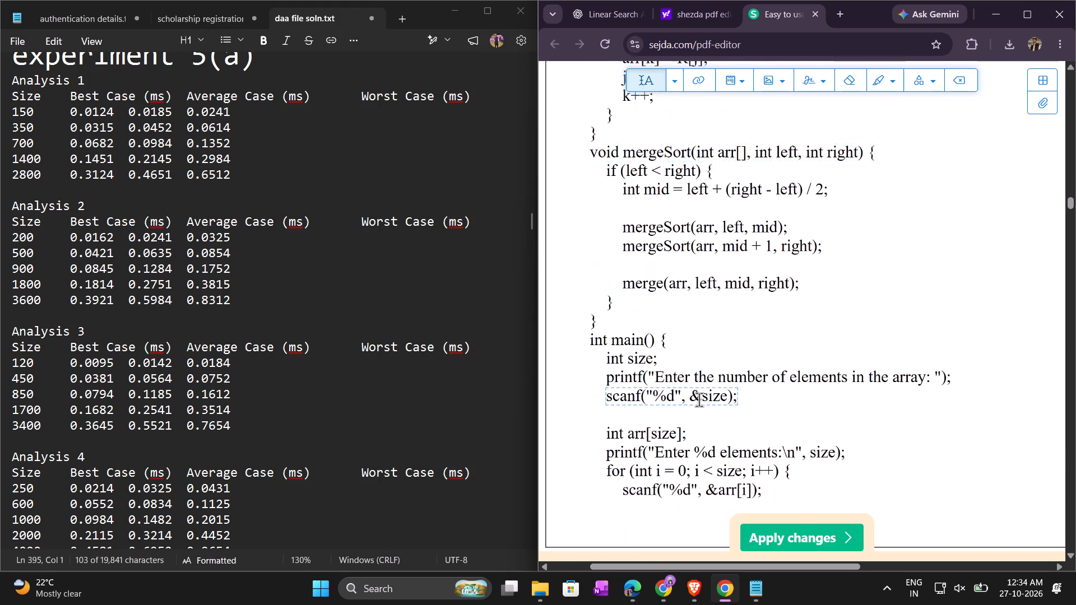
scroll(699, 399, "down", 6)
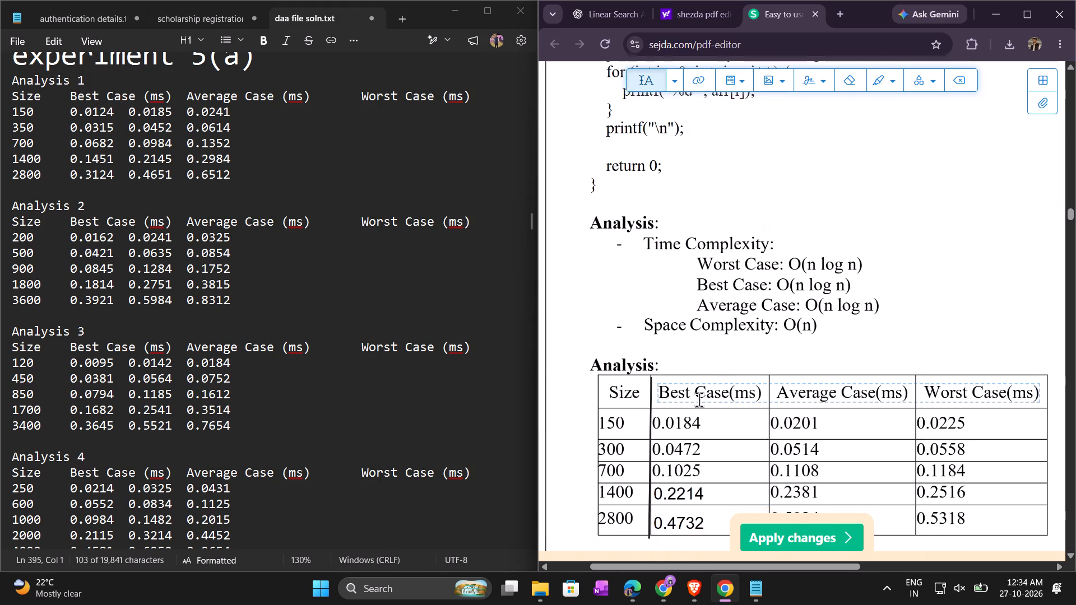
scroll(699, 399, "down", 2)
left_click(683, 469)
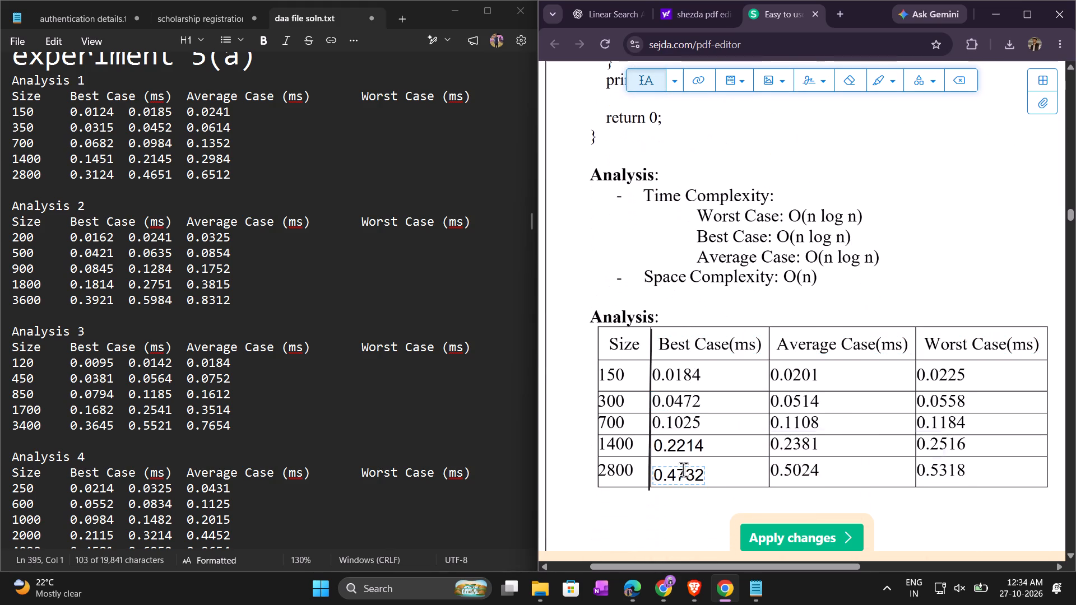
White out the best-case value 0.2014 and the size entry 2800 in the last row of the Quick Sort analysis table.
scroll(683, 469, "down", 5)
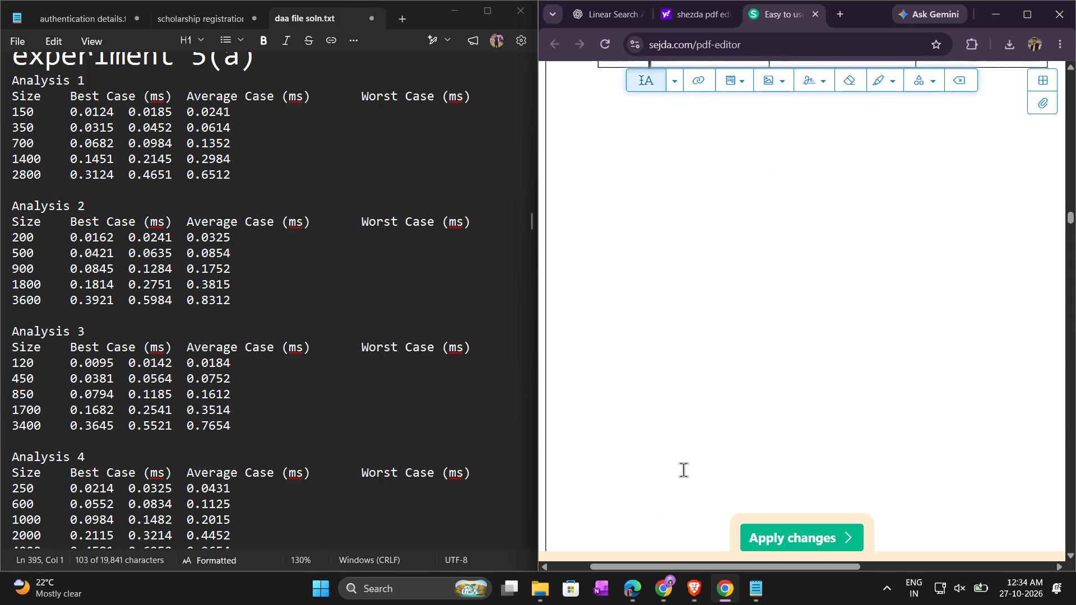
scroll(683, 469, "down", 7)
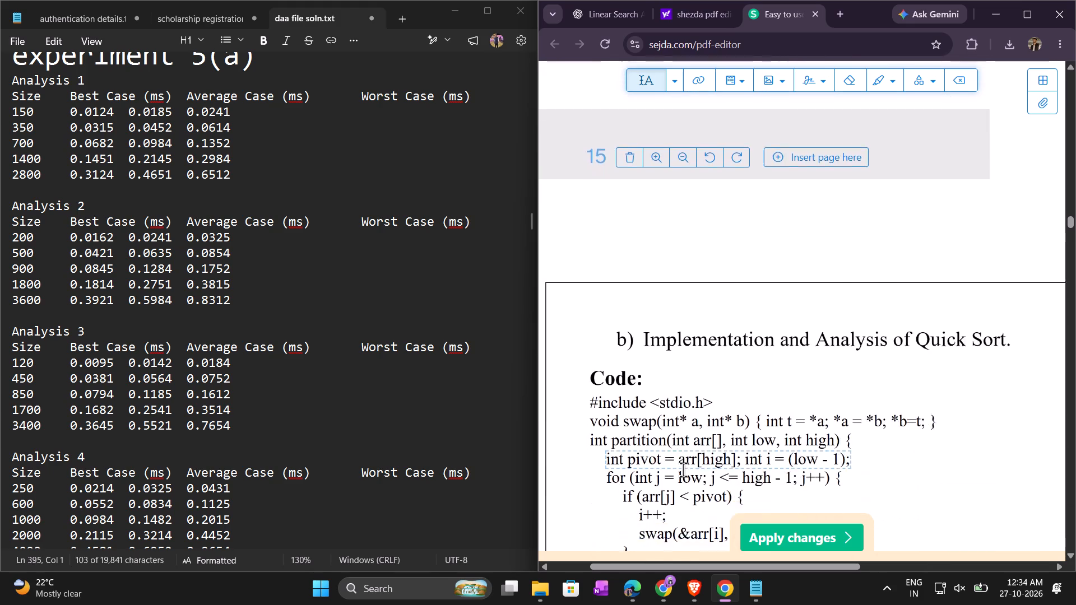
scroll(683, 469, "down", 8)
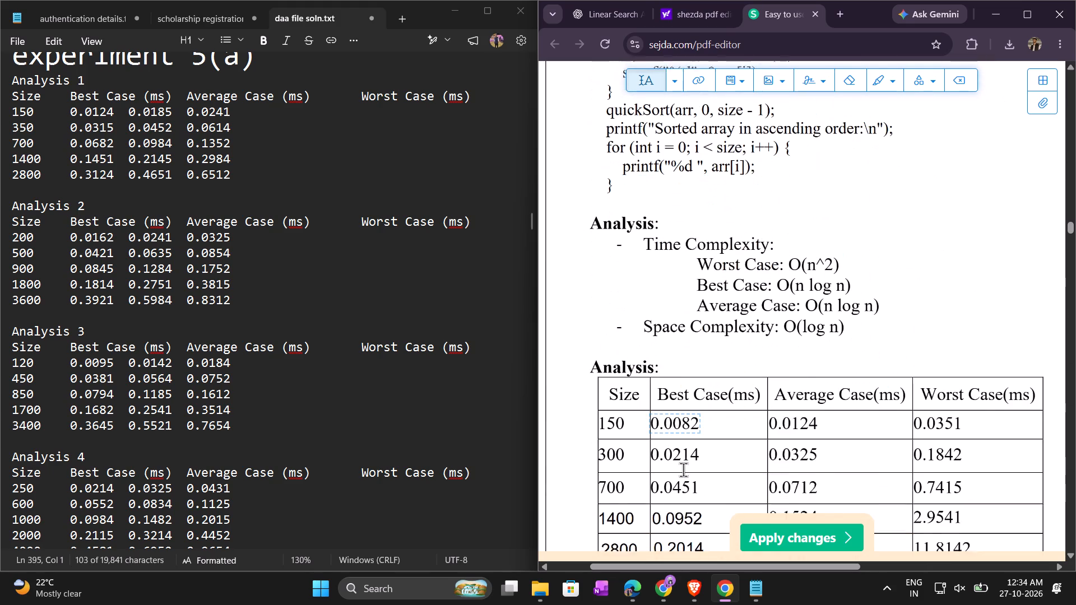
scroll(683, 469, "down", 1)
scroll(679, 535, "down", 1)
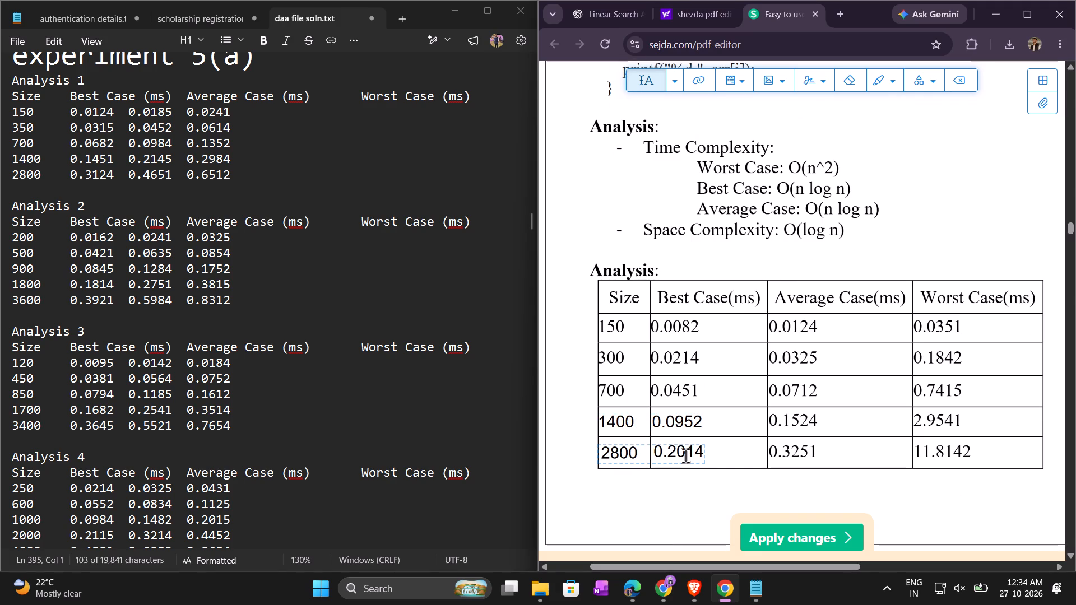
left_click(852, 72)
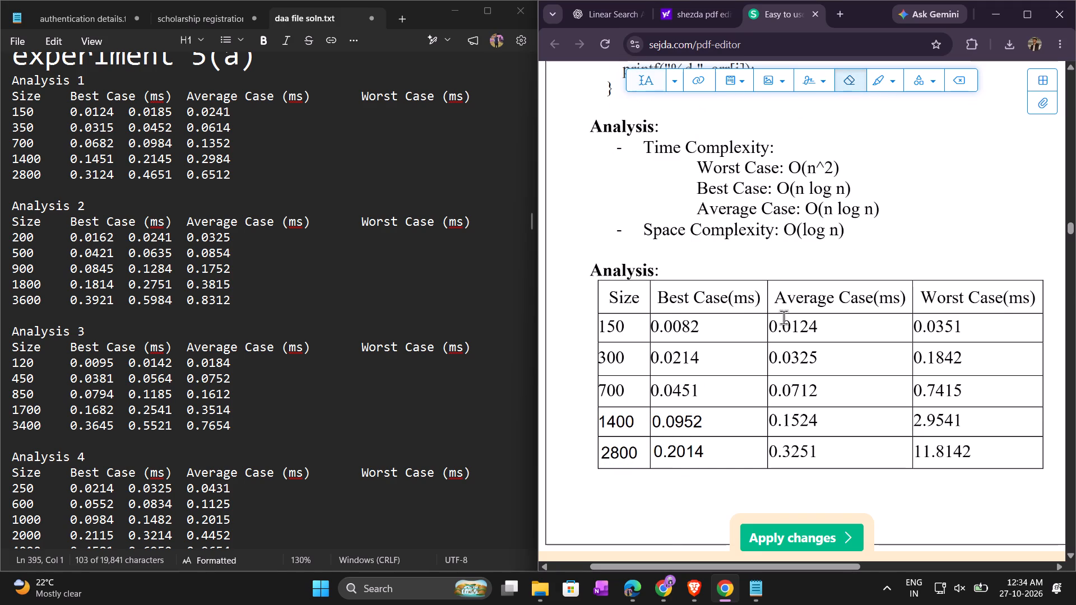
left_click_drag(708, 440, 703, 443)
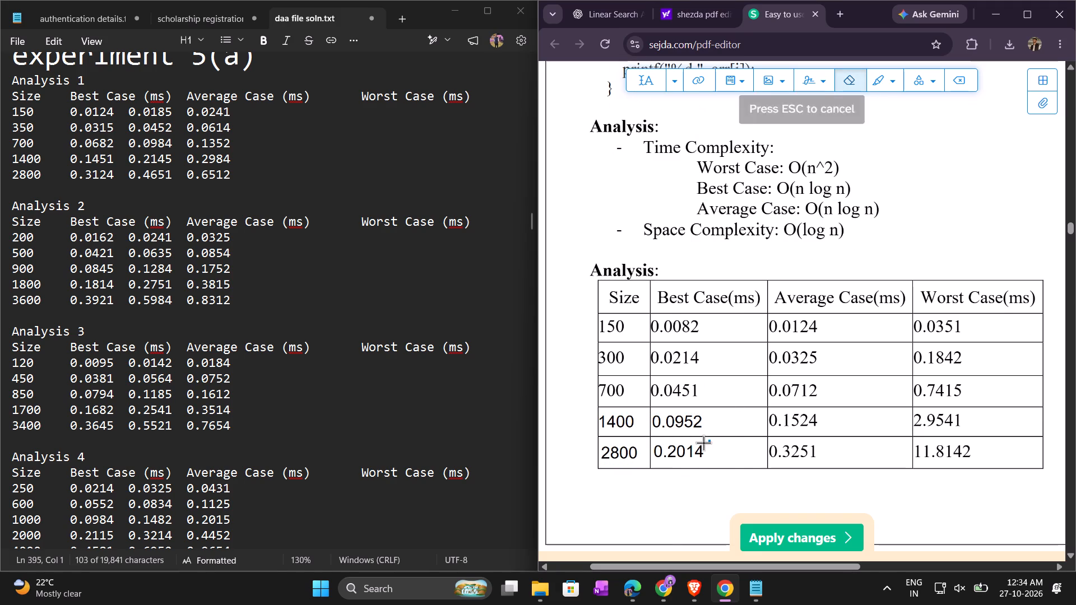
left_click_drag(703, 443, 652, 464)
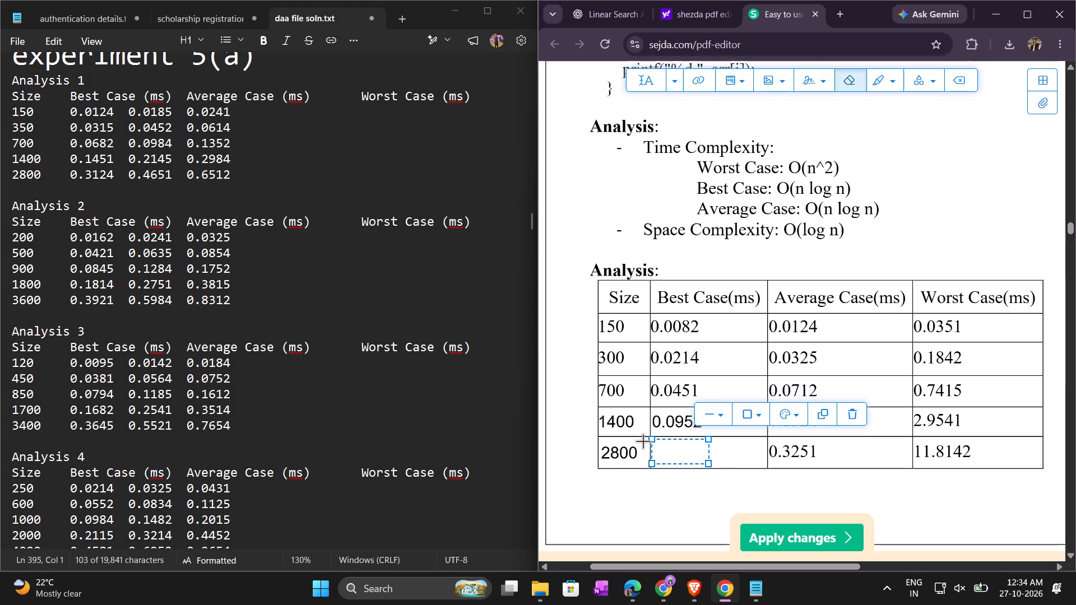
left_click_drag(643, 441, 599, 464)
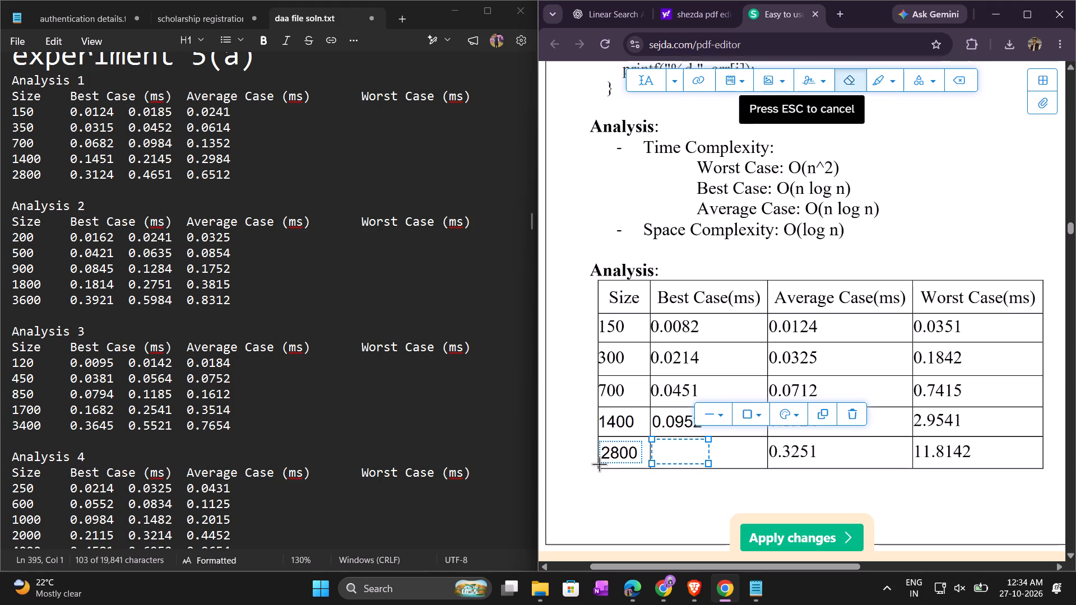
left_click_drag(599, 464, 601, 464)
White out the best-case values 0.1532 and 0.3261 in the 1400 and 2800 rows of the Heap Sort analysis table.
scroll(679, 502, "down", 3)
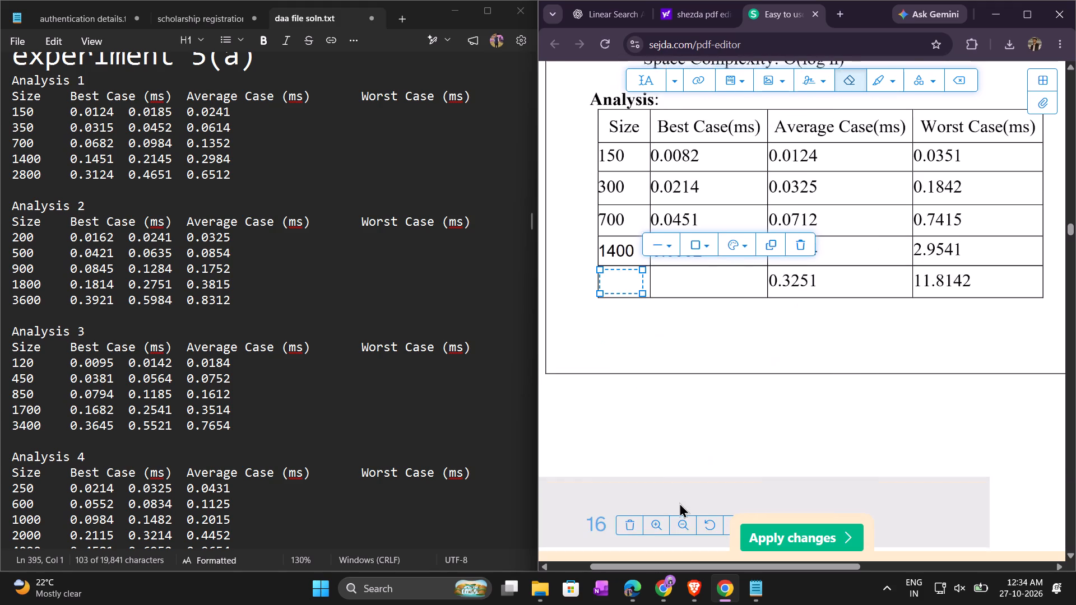
scroll(679, 502, "down", 8)
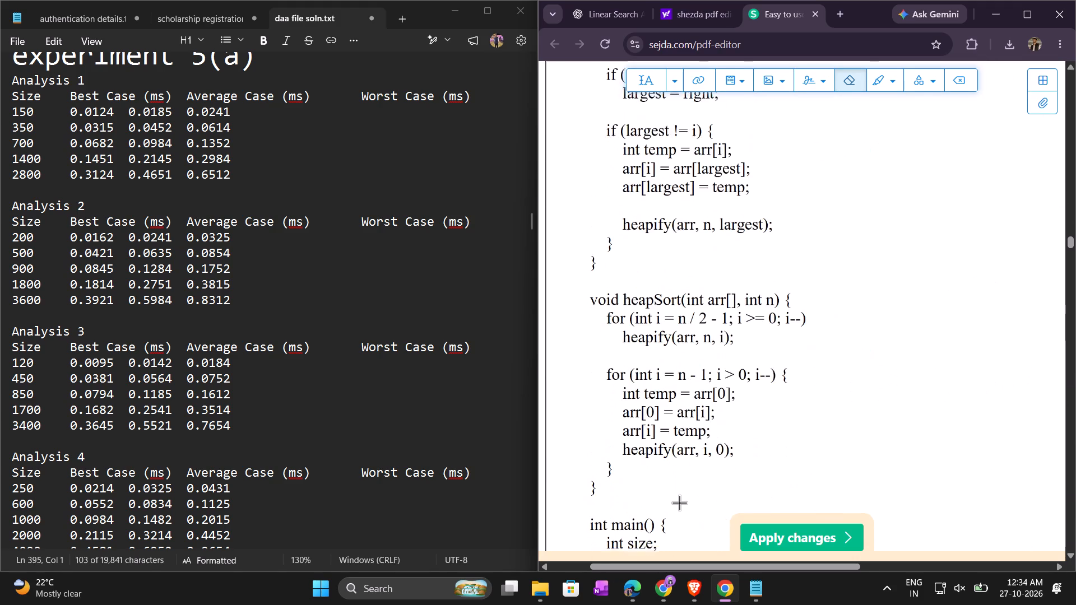
scroll(679, 502, "down", 8)
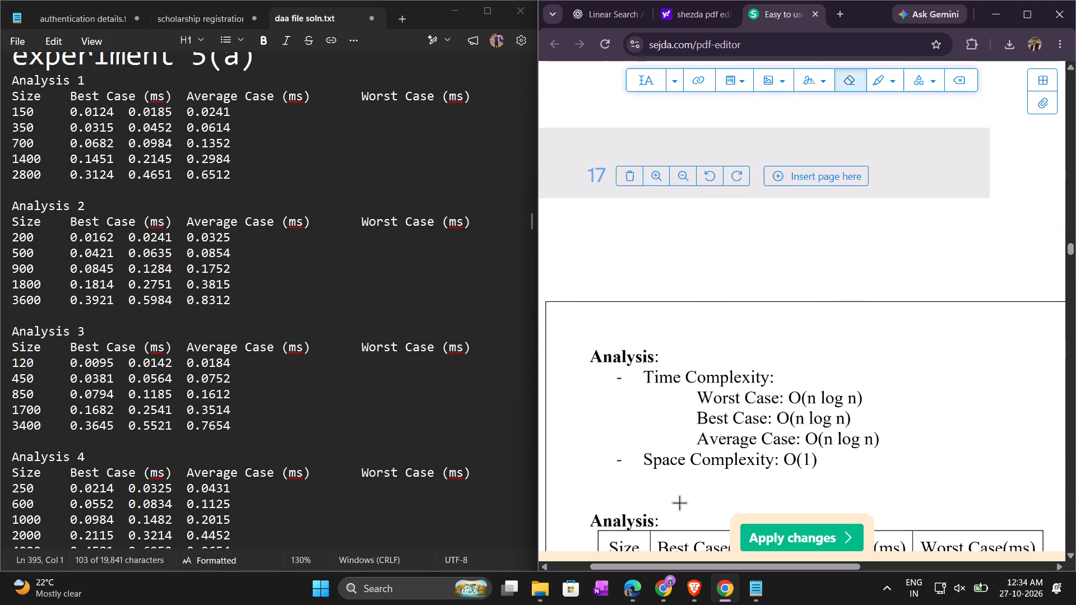
scroll(679, 502, "down", 4)
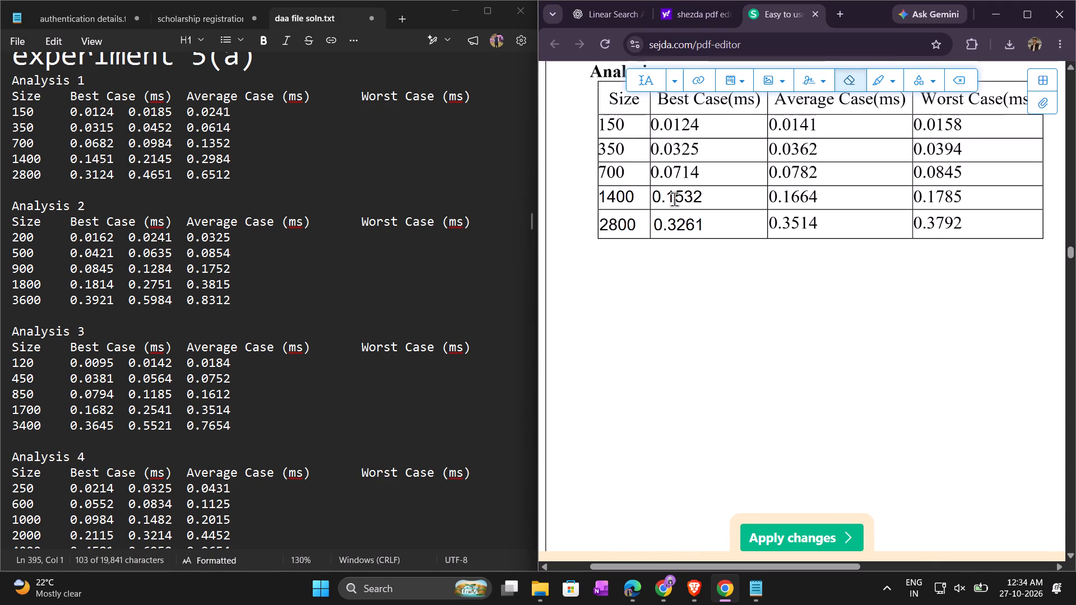
left_click(651, 87)
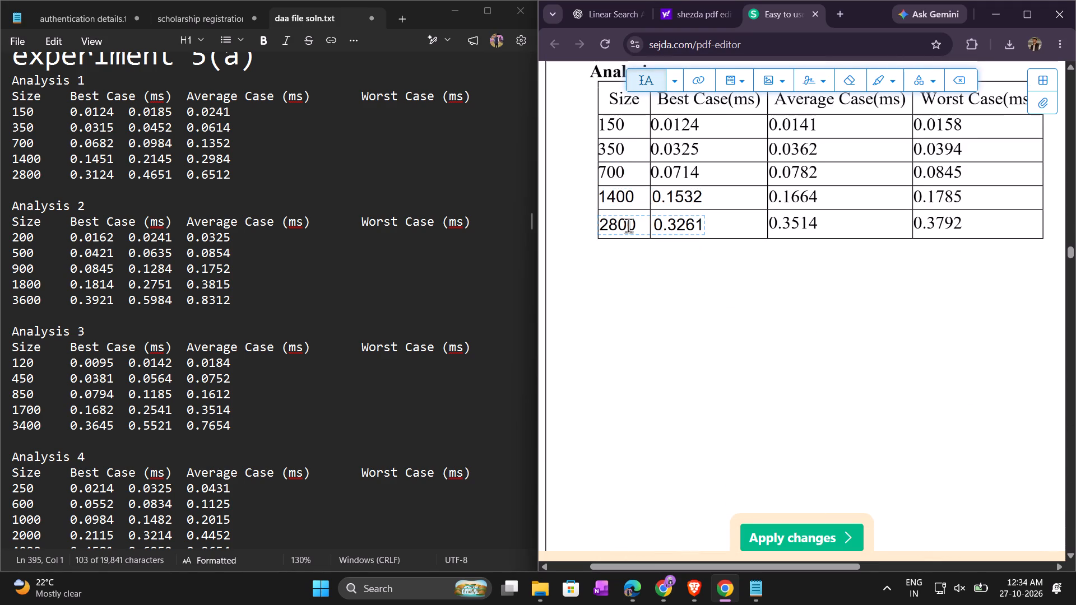
left_click(848, 77)
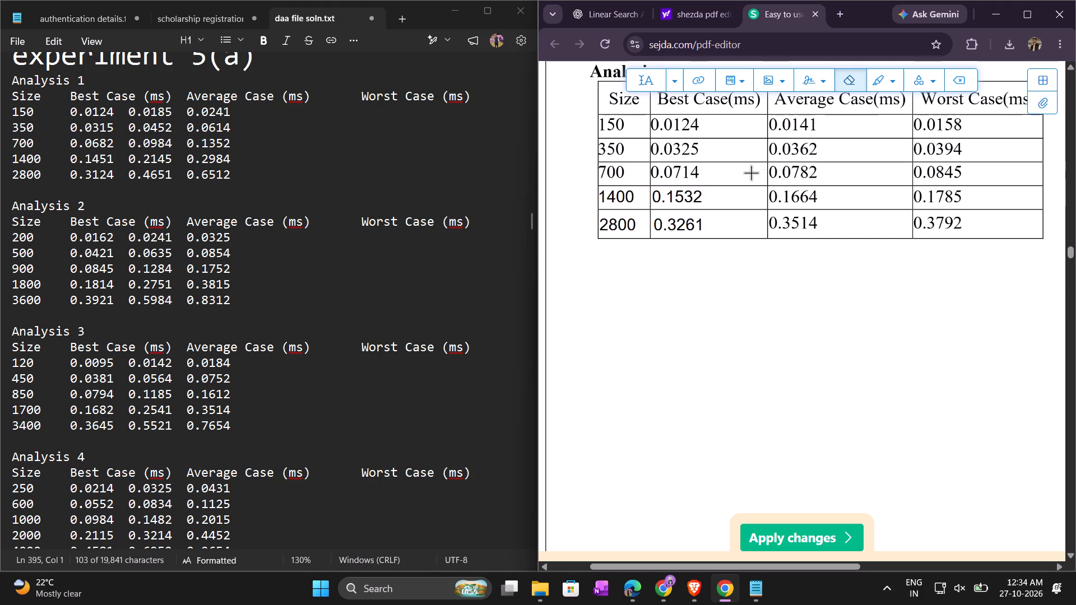
left_click_drag(704, 188, 667, 204)
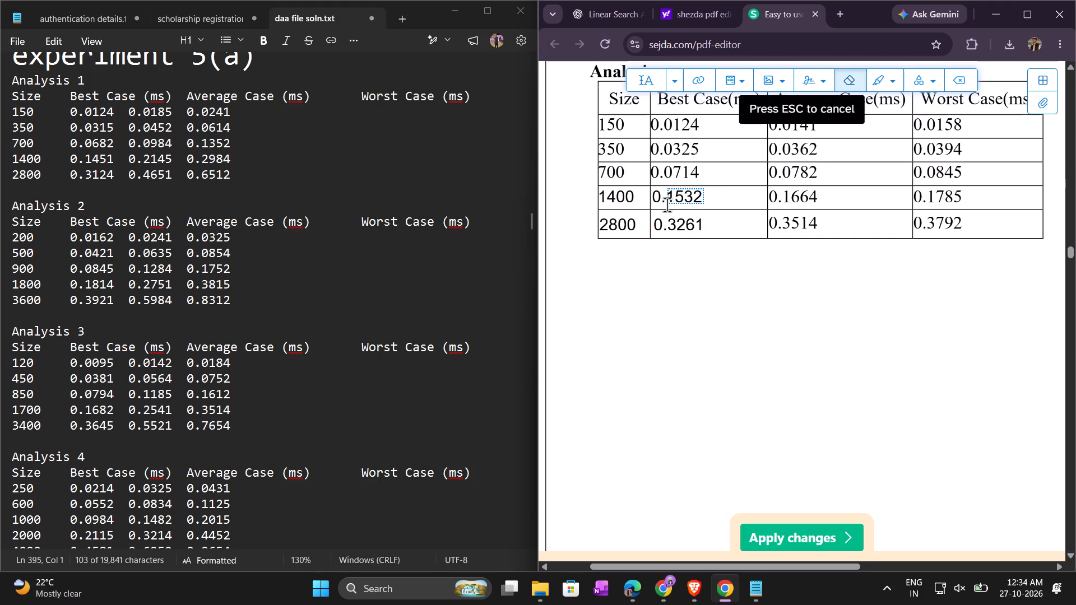
left_click_drag(667, 204, 652, 206)
left_click_drag(652, 206, 653, 204)
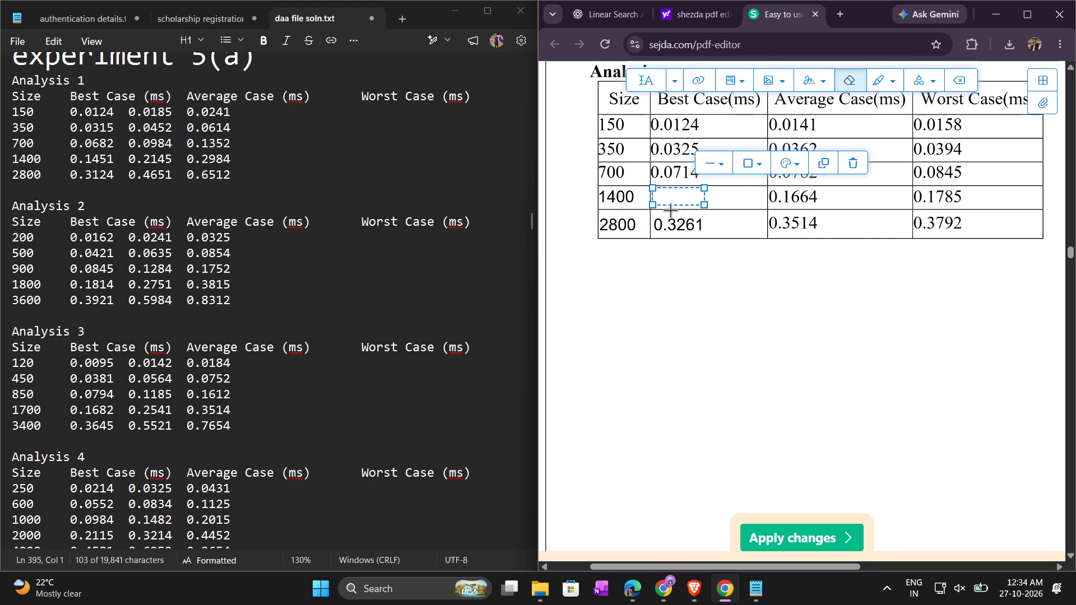
left_click_drag(705, 215, 661, 238)
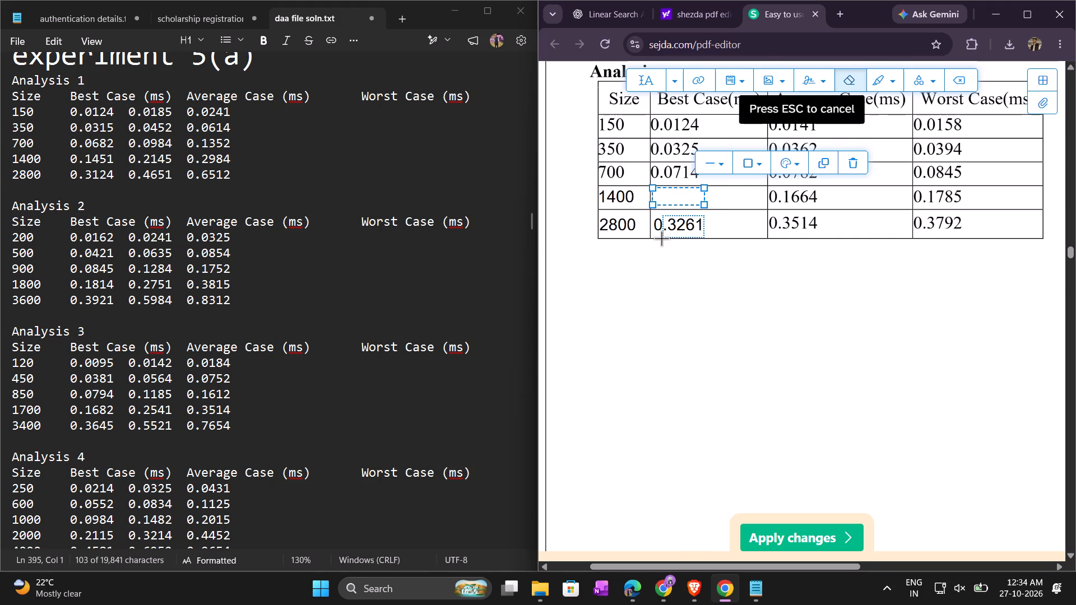
left_click_drag(661, 238, 653, 235)
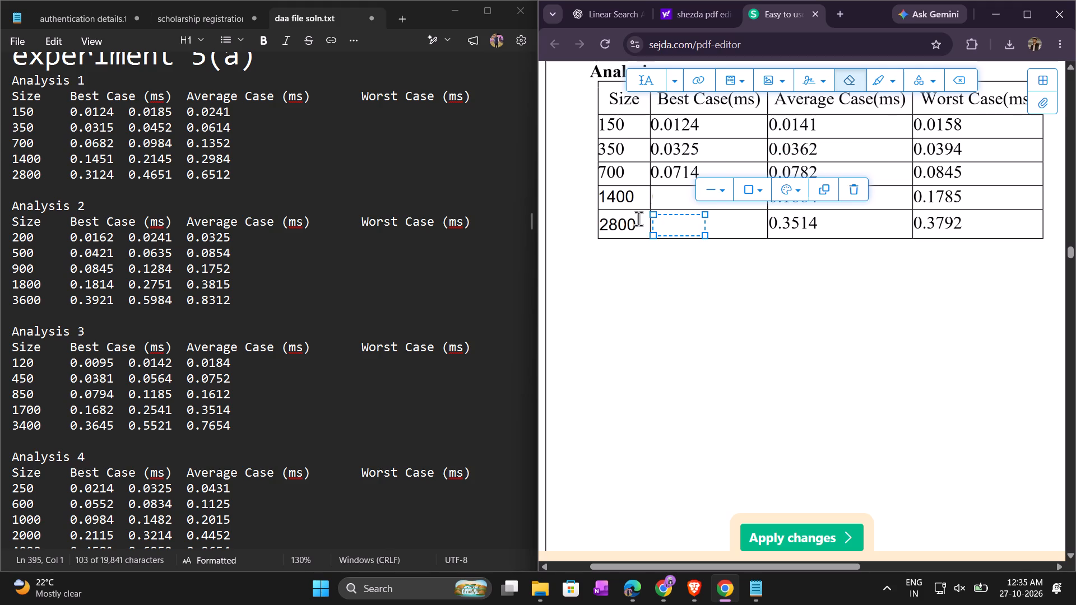
White out the size entries 2800 and 1400 in the last two rows of the Heap Sort analysis table.
left_click_drag(639, 213, 601, 236)
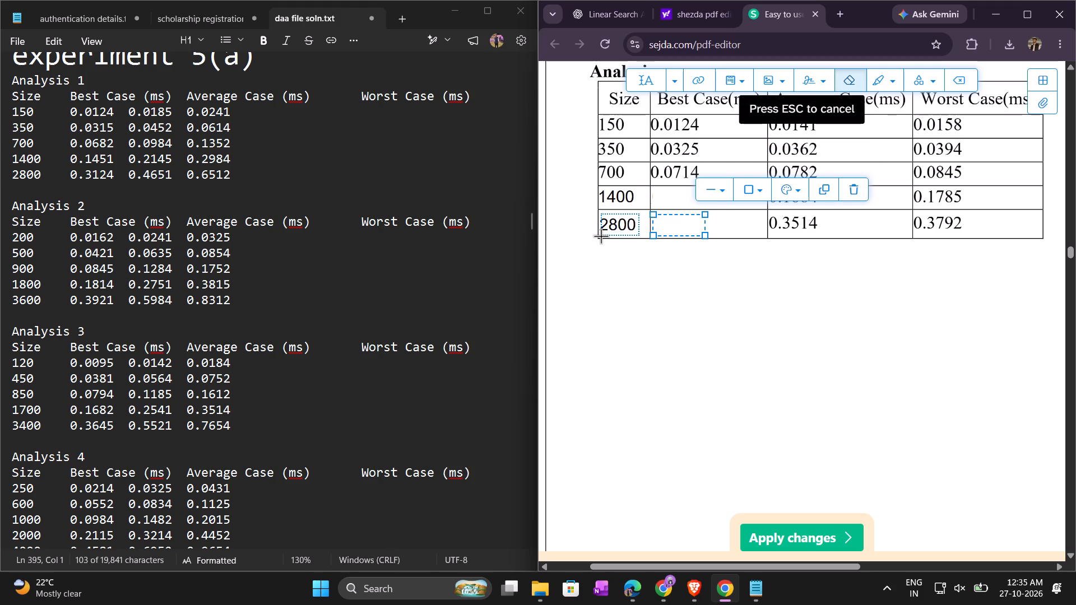
left_click_drag(601, 236, 601, 235)
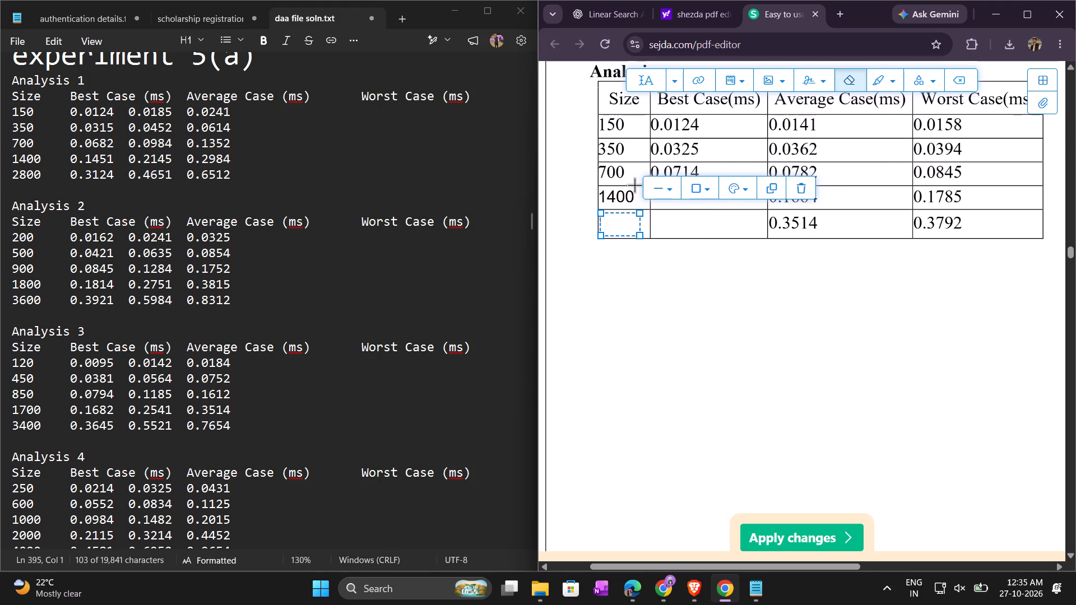
left_click_drag(634, 185, 611, 209)
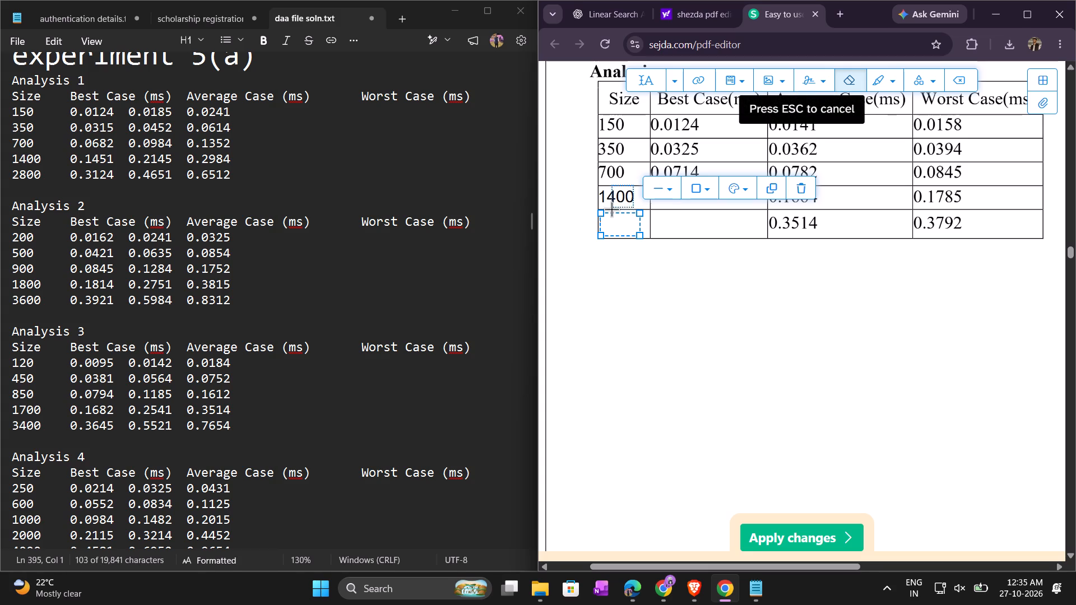
left_click_drag(611, 209, 601, 203)
left_click_drag(601, 203, 599, 205)
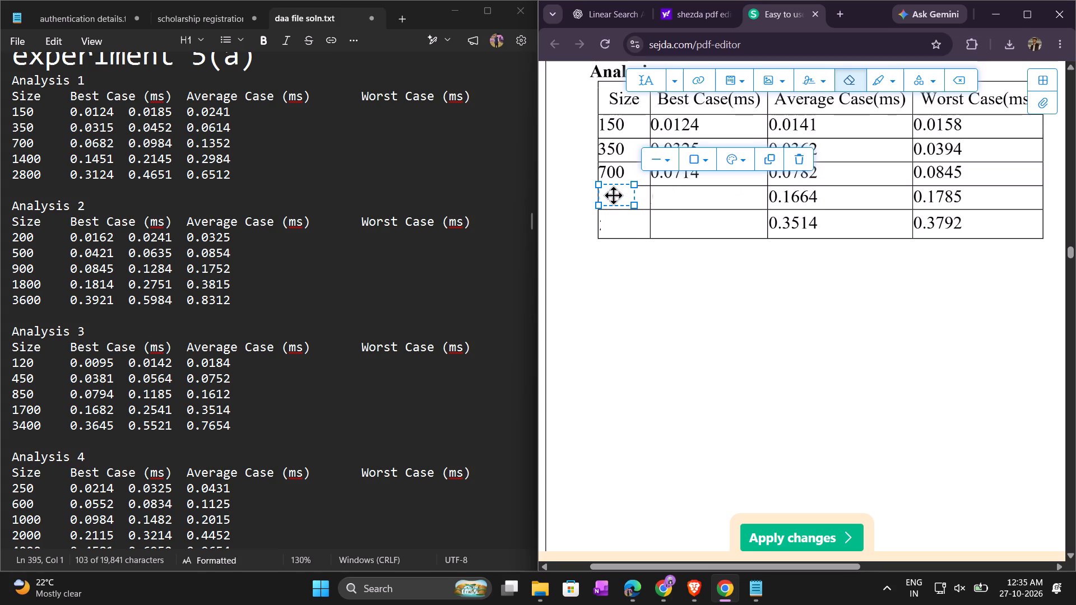
left_click(614, 194)
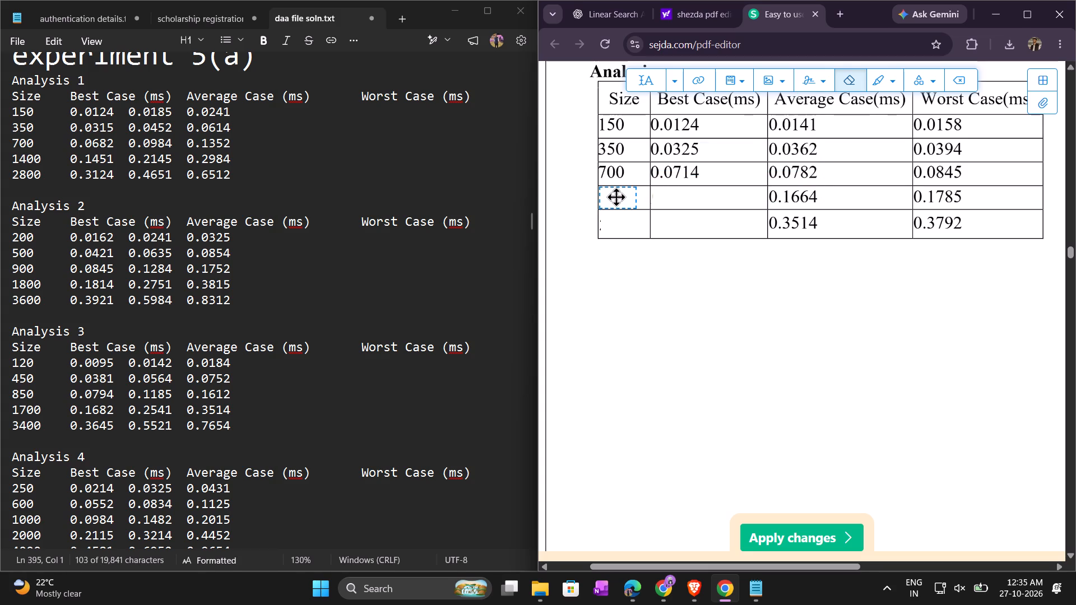
left_click(628, 269)
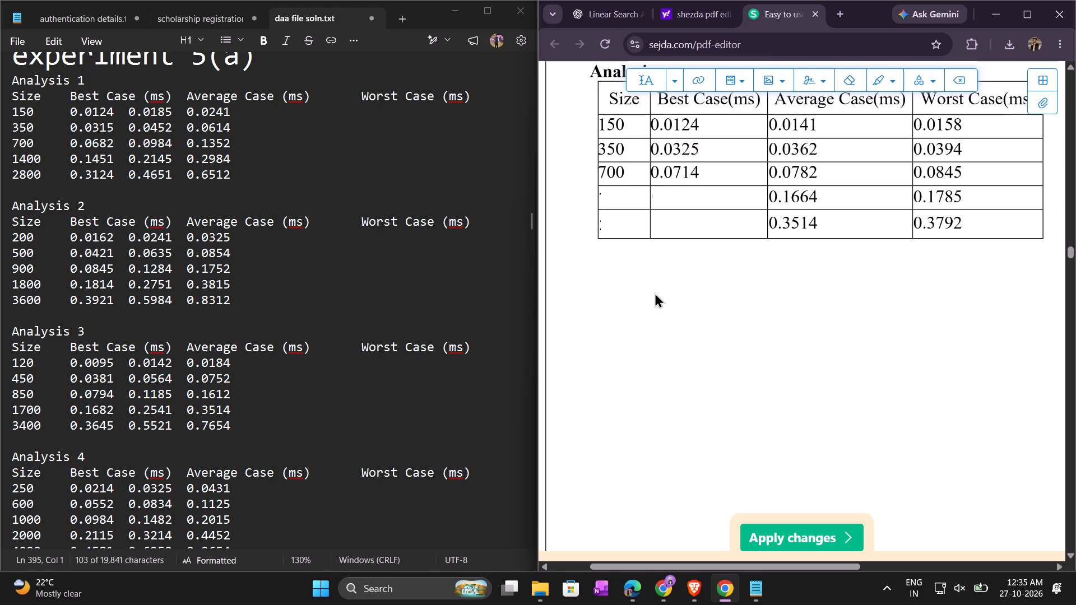
Examine the Counting Sort and Radix Sort analysis tables for entries in a mismatched font.
scroll(666, 313, "down", 7)
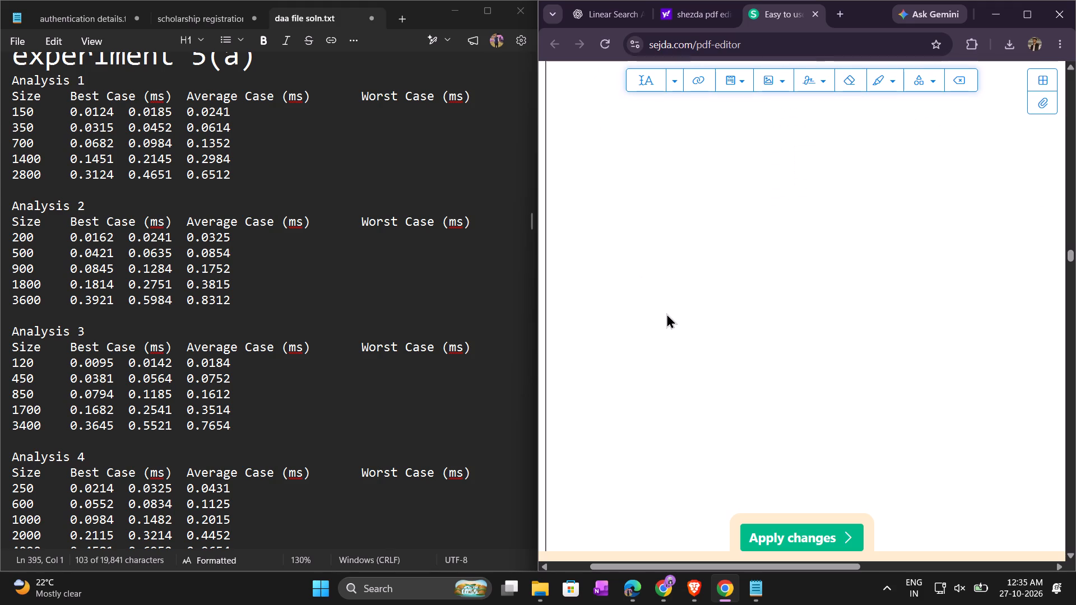
scroll(666, 313, "down", 5)
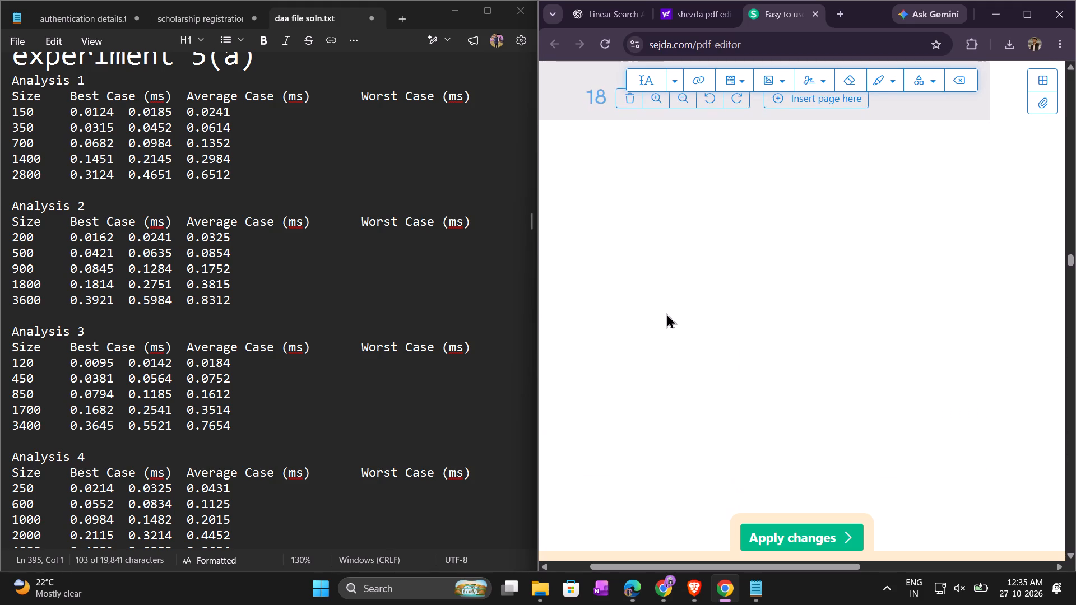
scroll(666, 313, "down", 5)
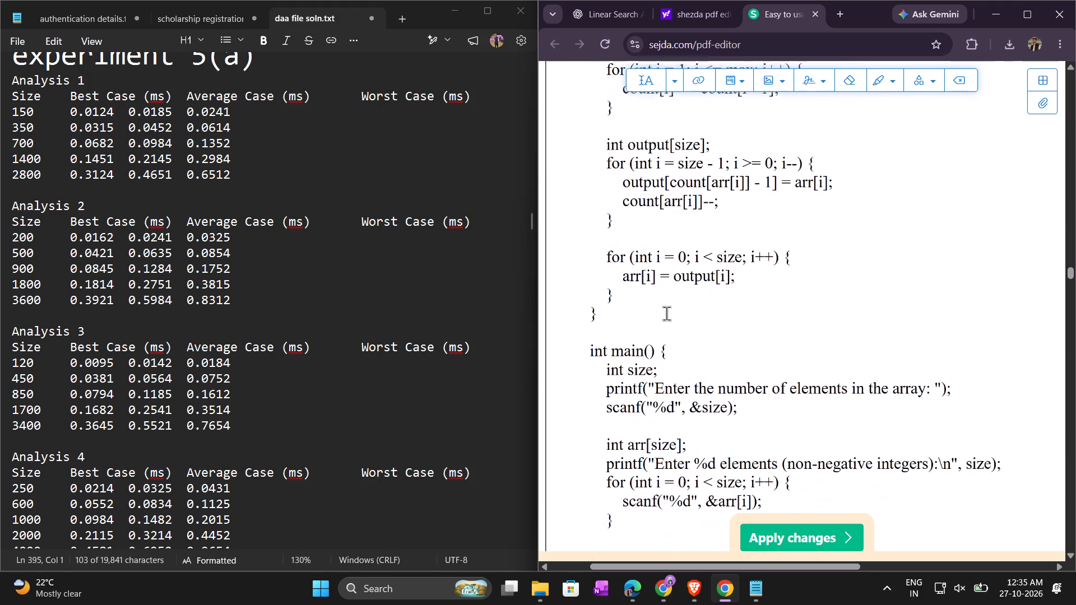
scroll(666, 313, "down", 9)
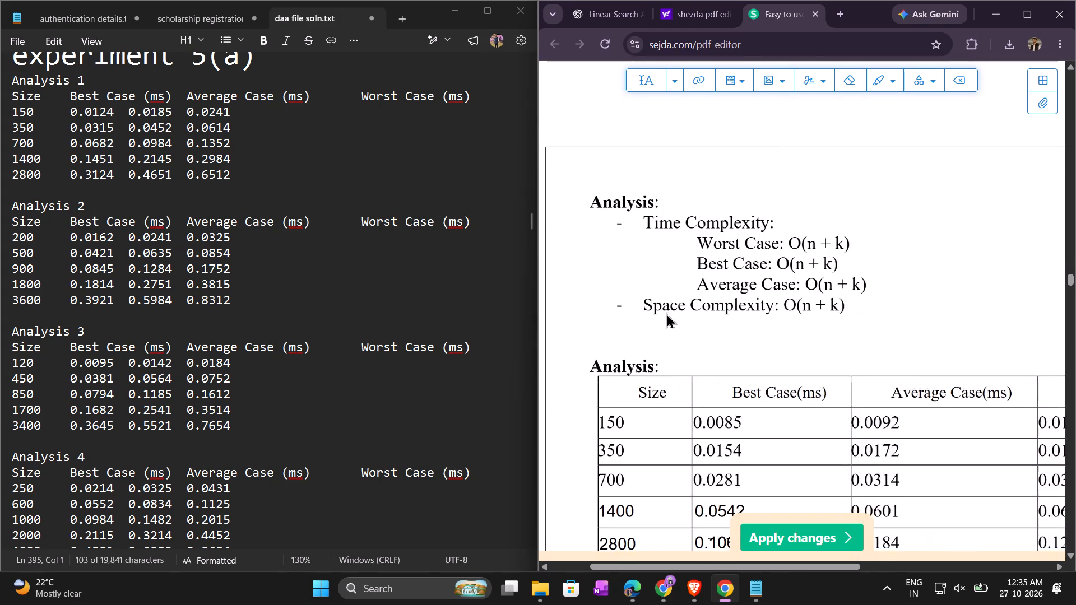
scroll(666, 313, "down", 3)
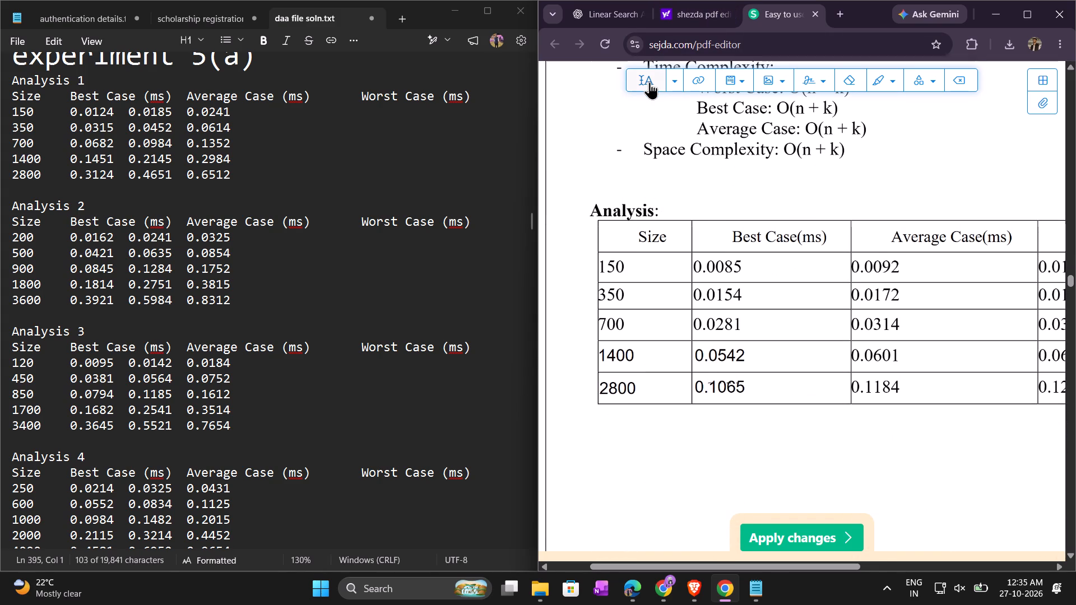
left_click(650, 82)
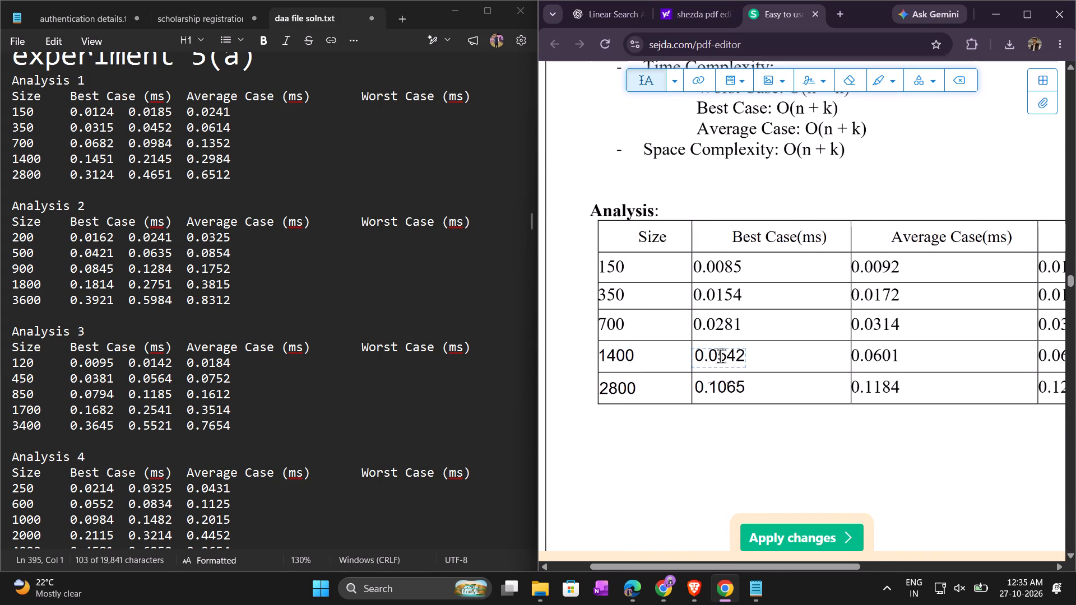
scroll(628, 382, "down", 9)
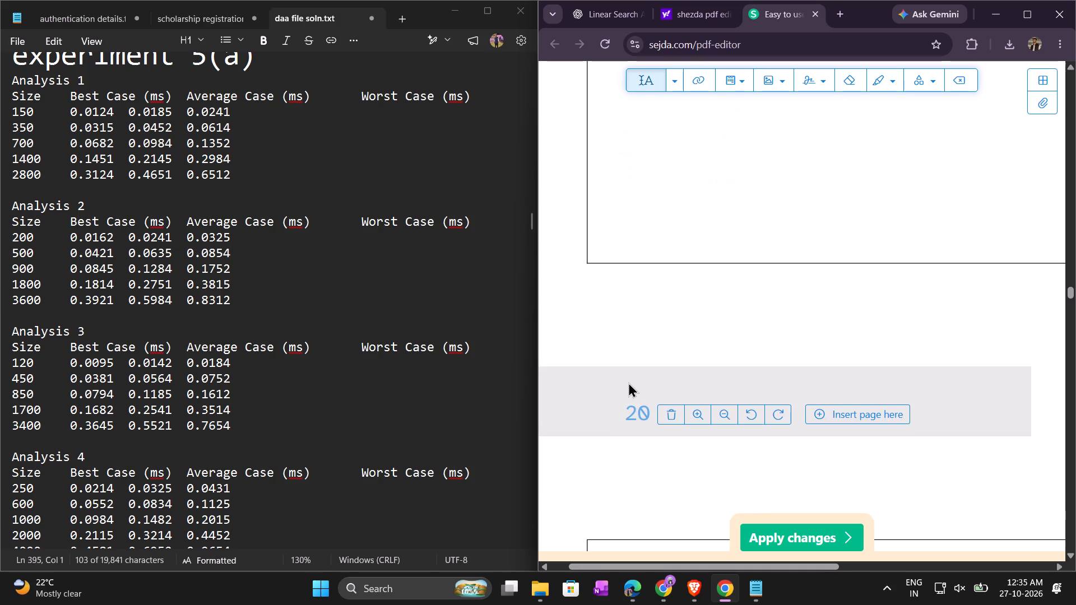
scroll(628, 382, "down", 10)
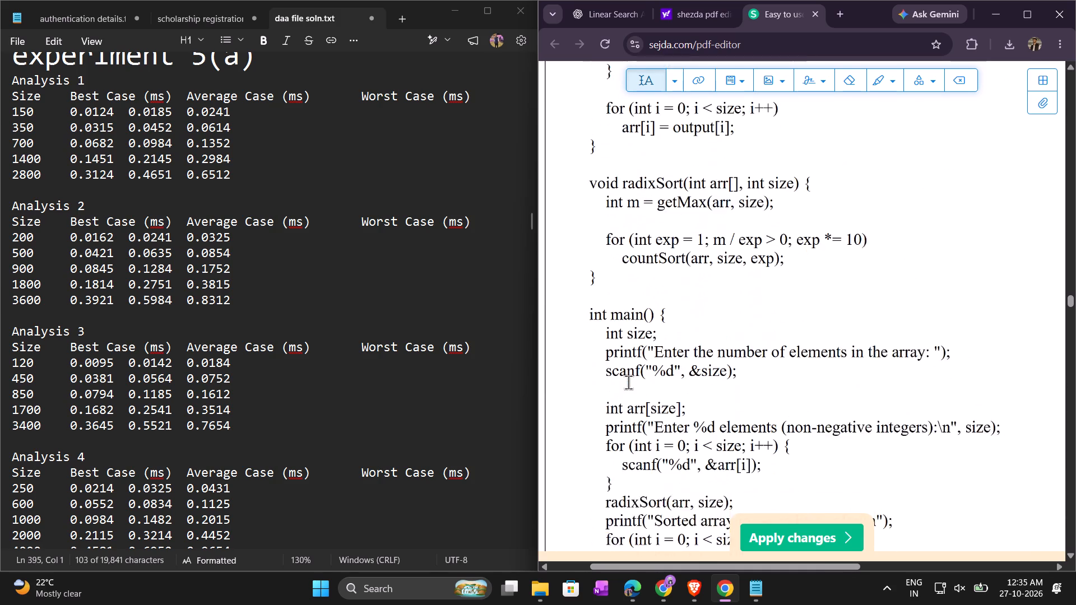
scroll(628, 382, "down", 9)
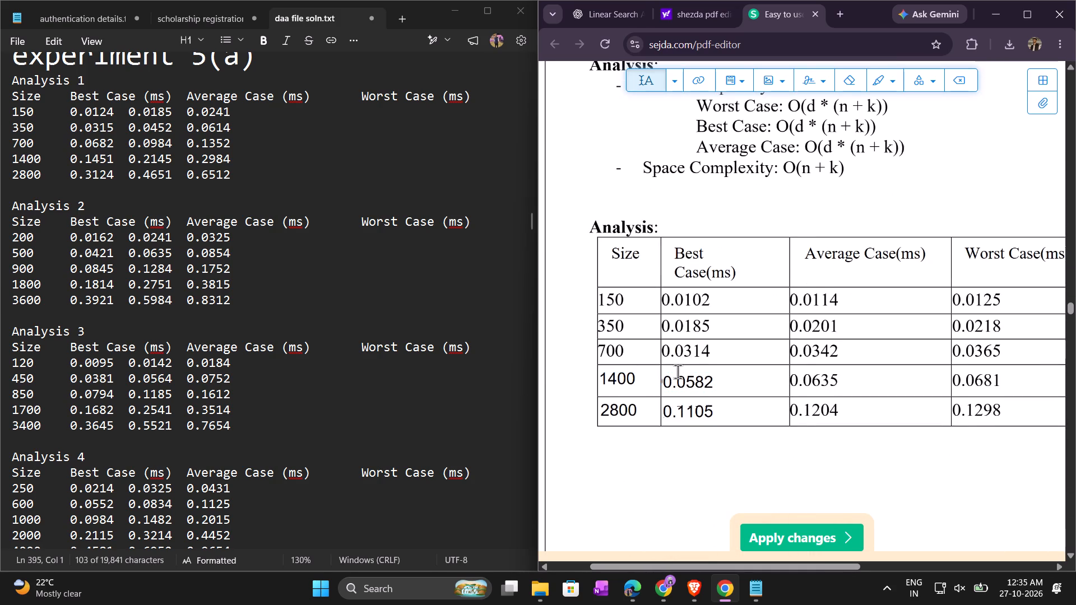
scroll(730, 451, "down", 5)
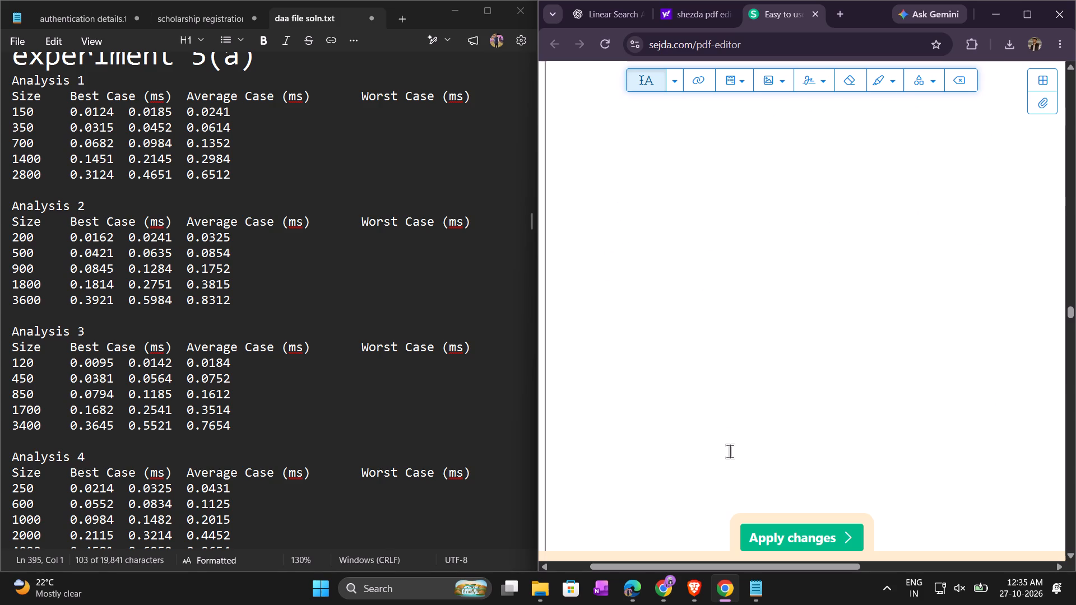
scroll(730, 451, "down", 4)
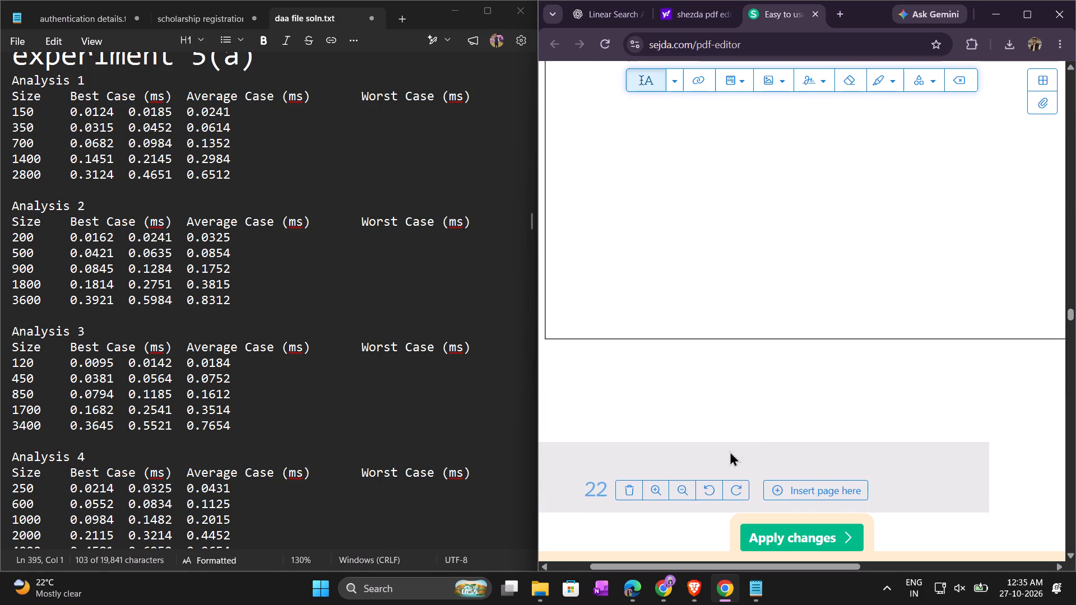
White out the leftover traces of 1400 in the size cell of the Shell Sort analysis table.
scroll(730, 451, "down", 9)
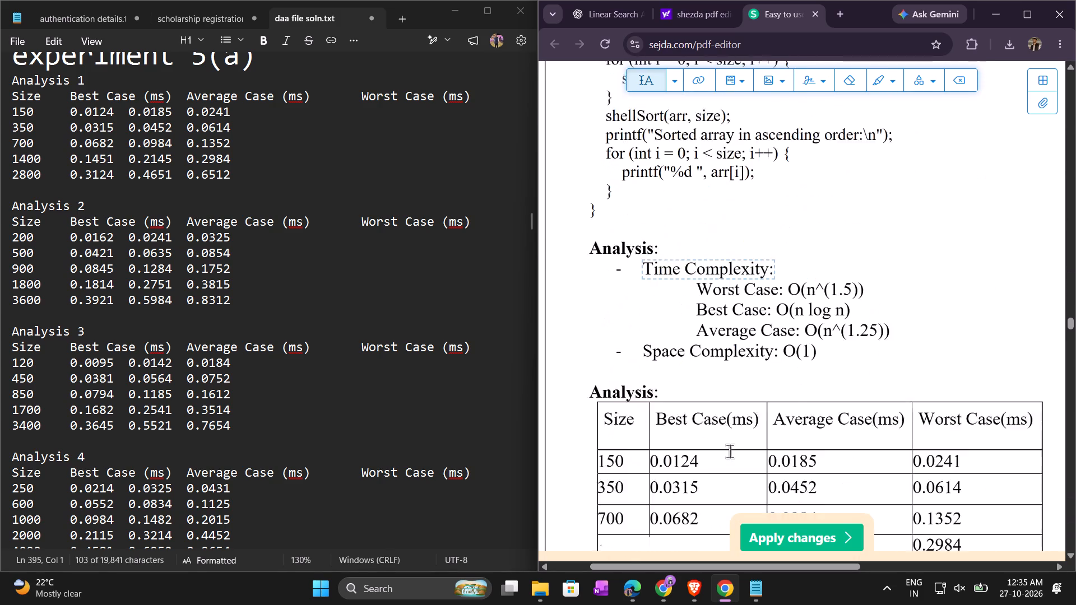
scroll(730, 451, "down", 4)
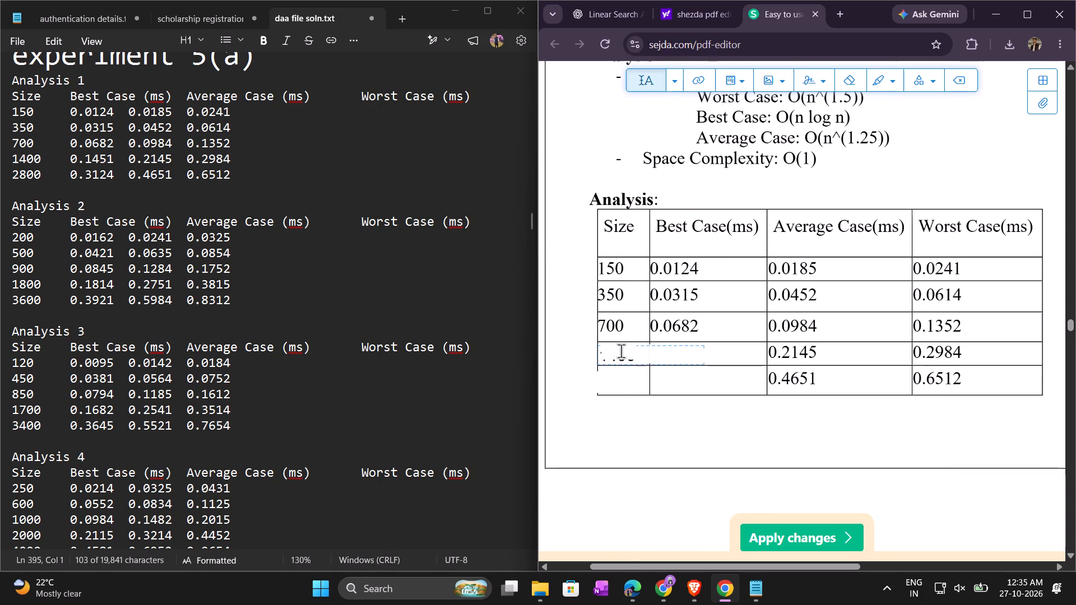
left_click(620, 351)
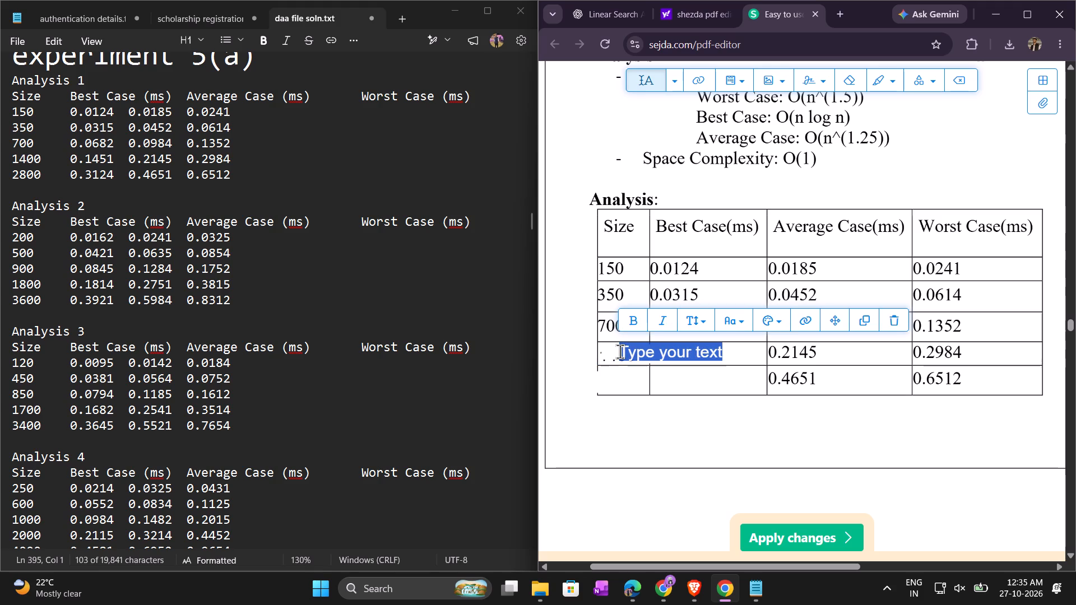
key("BackSpace")
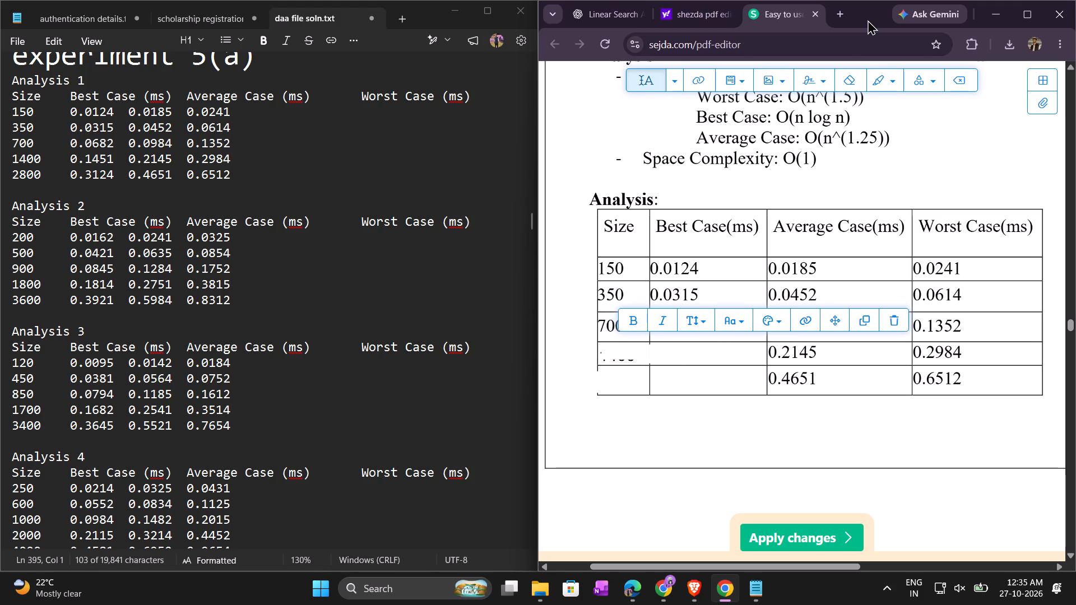
left_click(846, 68)
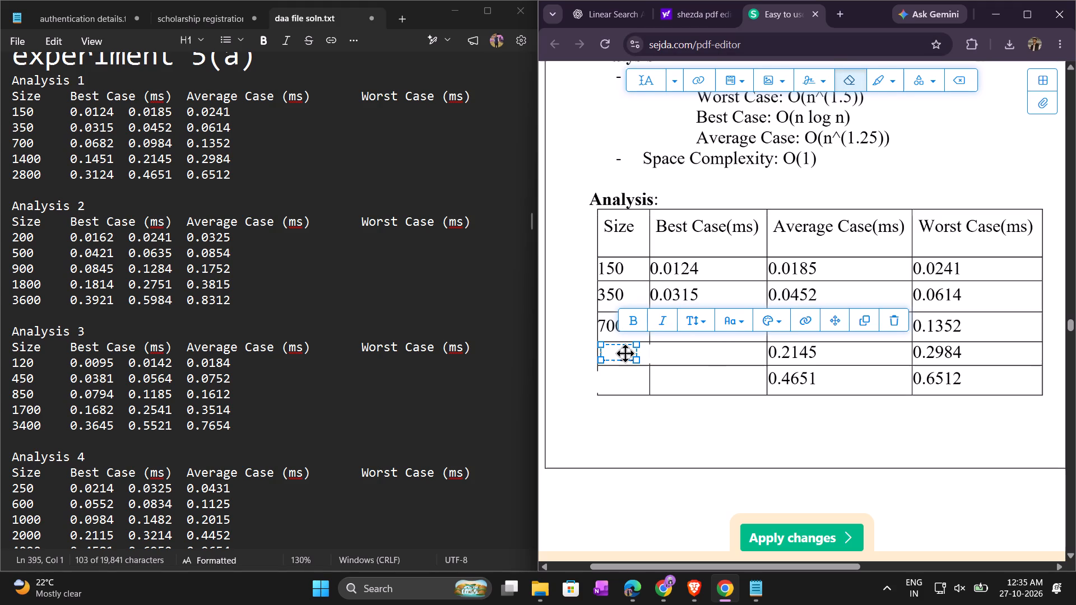
left_click_drag(638, 363, 645, 365)
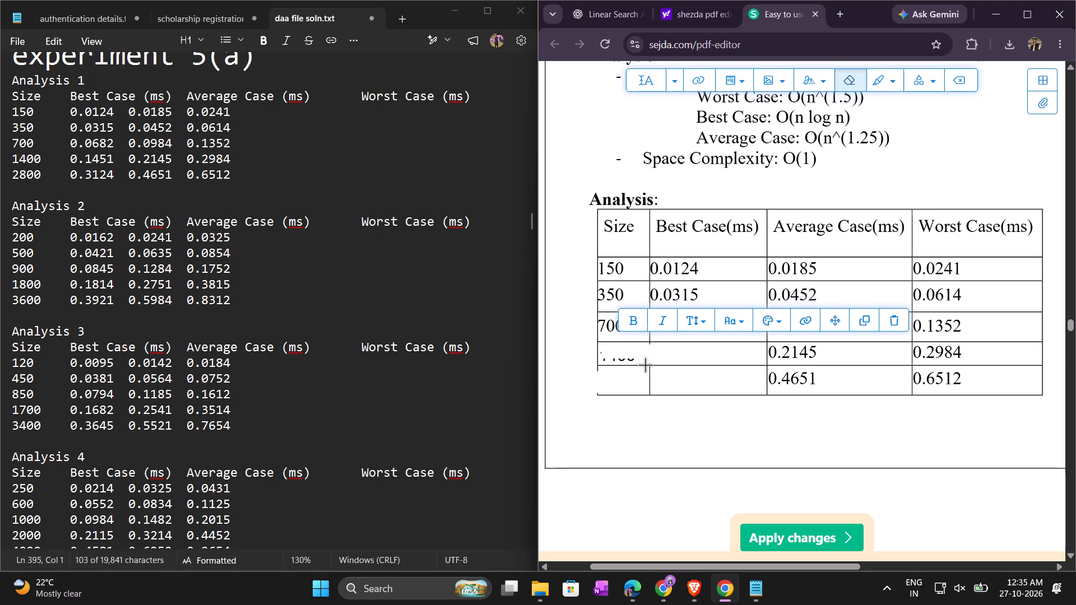
left_click_drag(645, 365, 642, 368)
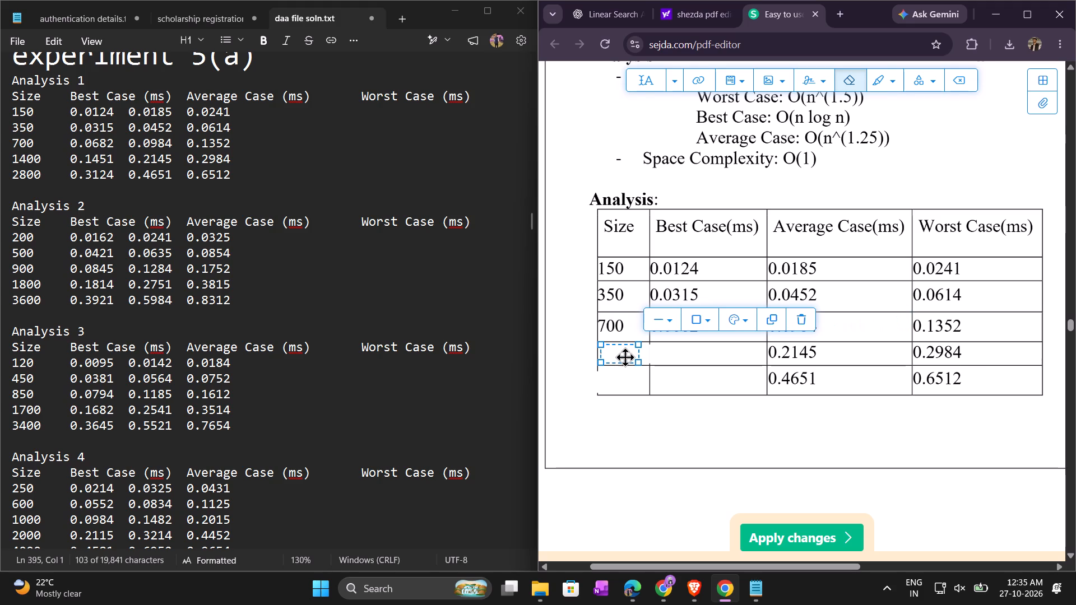
left_click(625, 357)
left_click(636, 424)
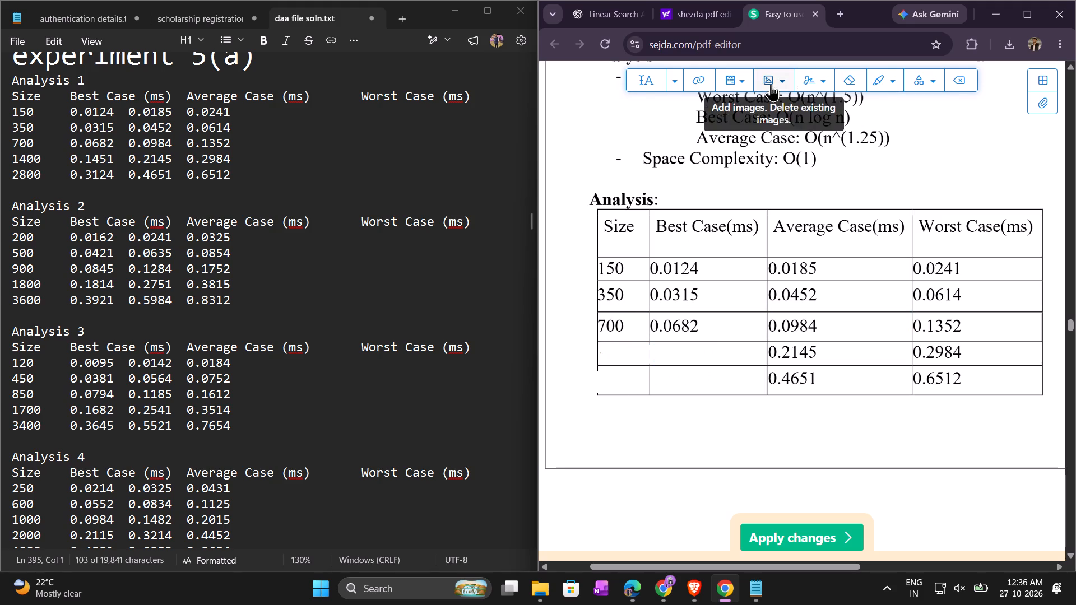
Redraw the missing vertical border between the Size and Best Case cells in the Shell Sort table's fourth data row, using the thinnest line.
left_click(889, 75)
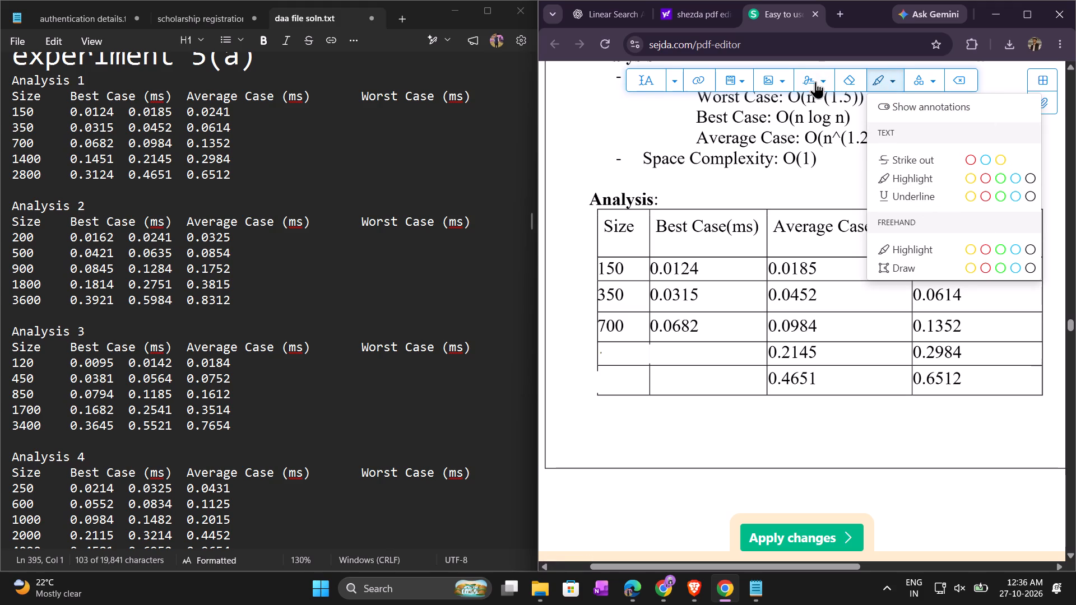
left_click(933, 81)
left_click(933, 138)
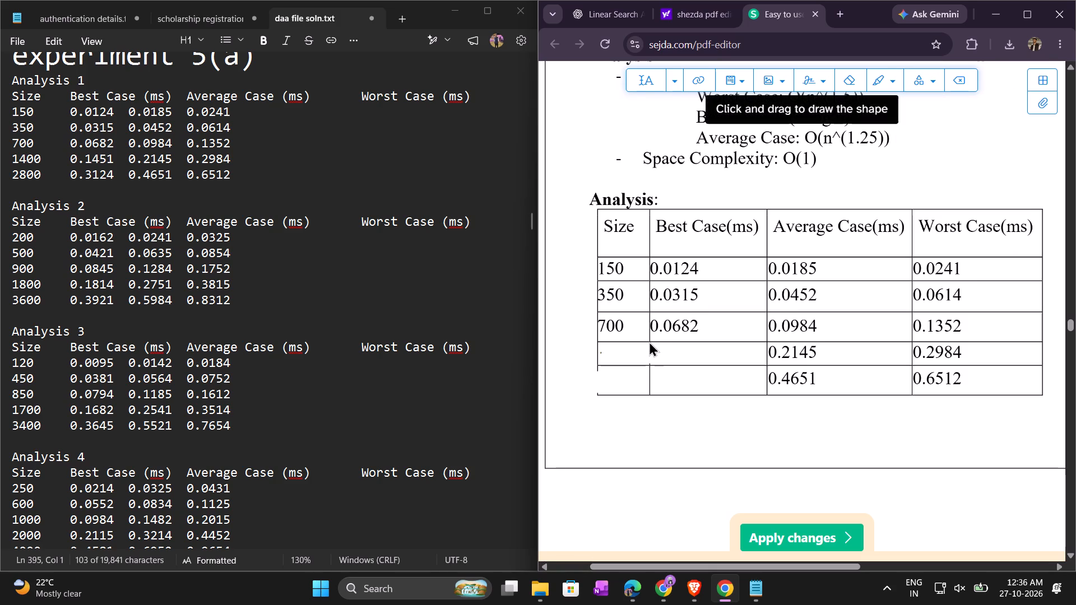
left_click_drag(649, 341, 650, 367)
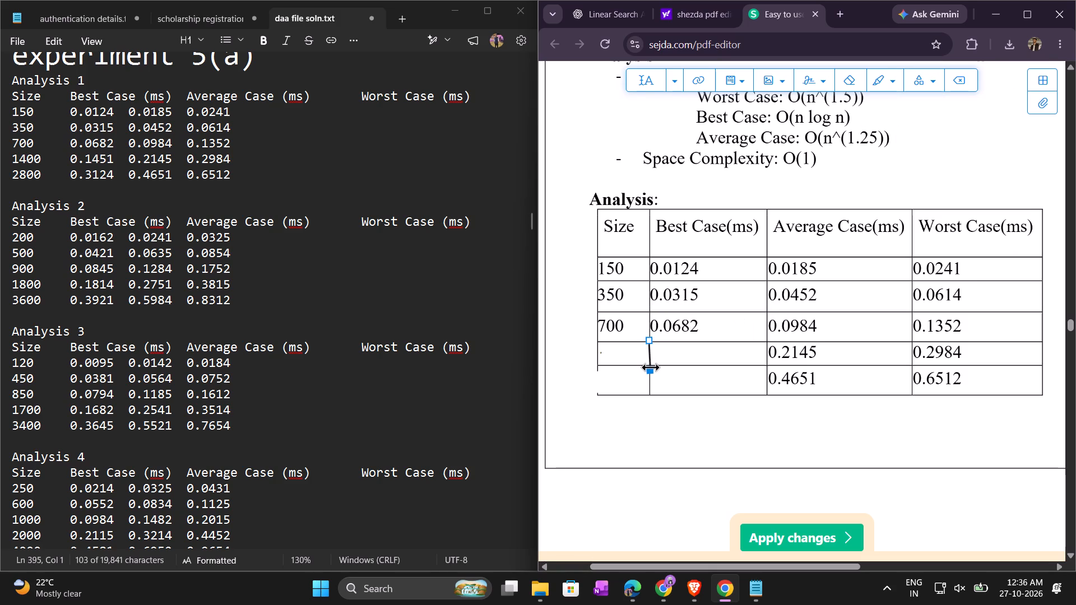
left_click(651, 355)
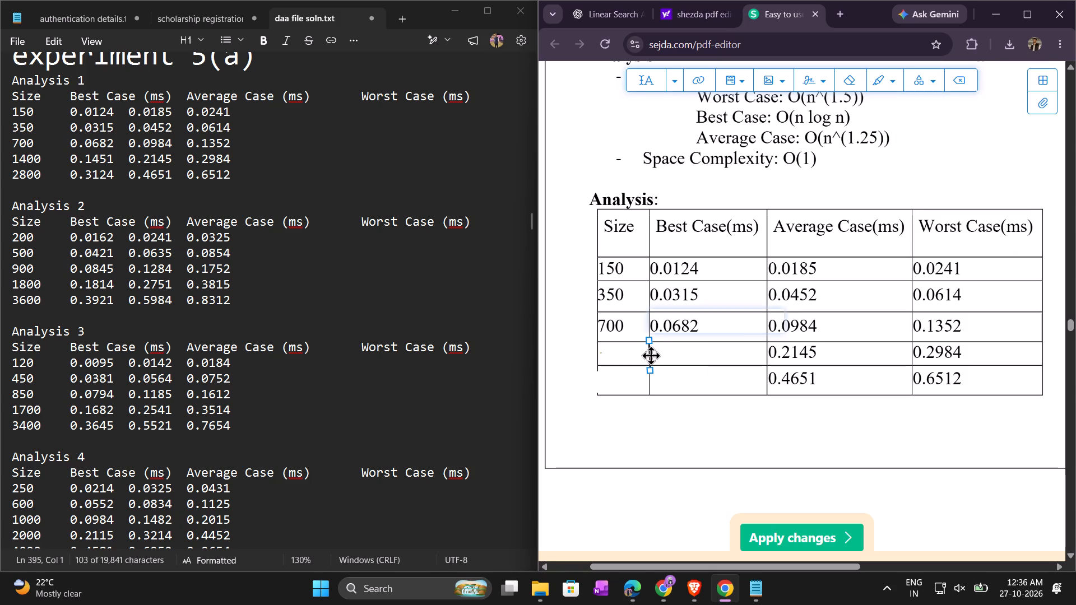
left_click(672, 318)
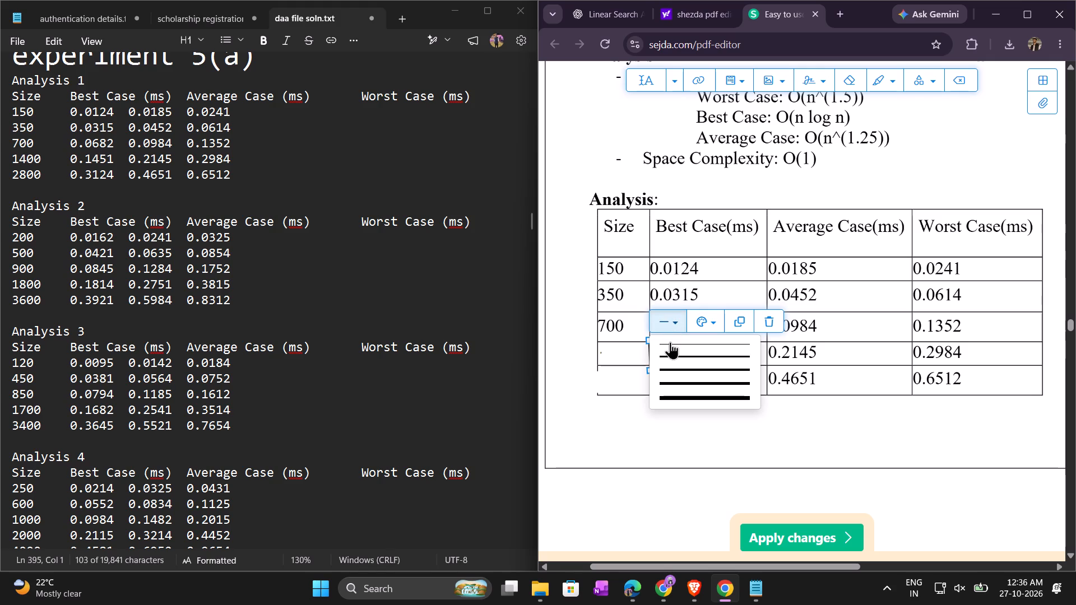
left_click(670, 342)
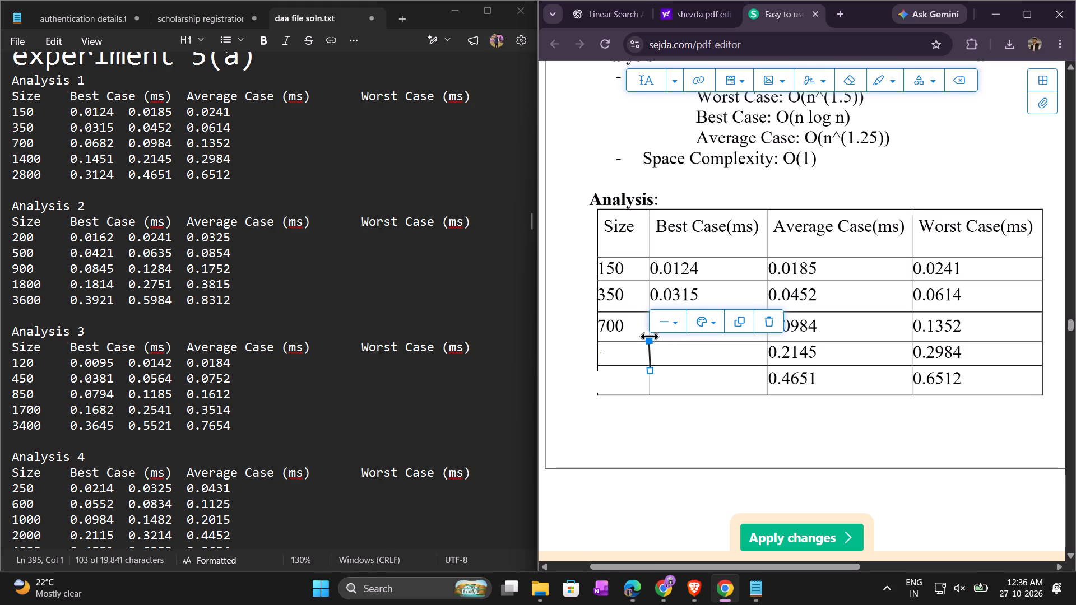
left_click(642, 418)
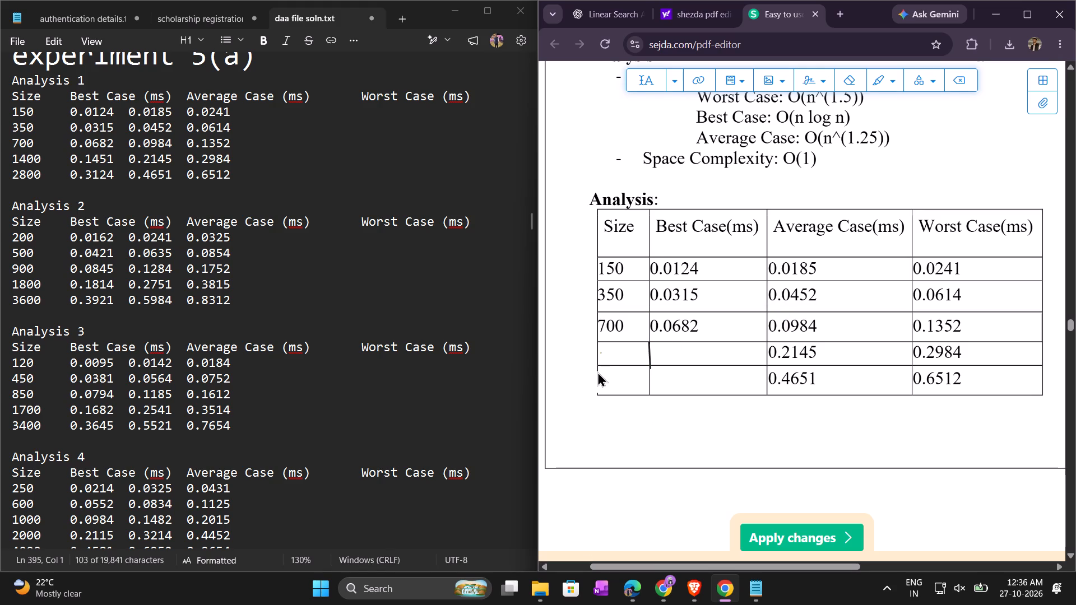
Draw the missing outer vertical border line beside the Size cell in the last row of the Shell Sort analysis table.
left_click(926, 80)
left_click(941, 144)
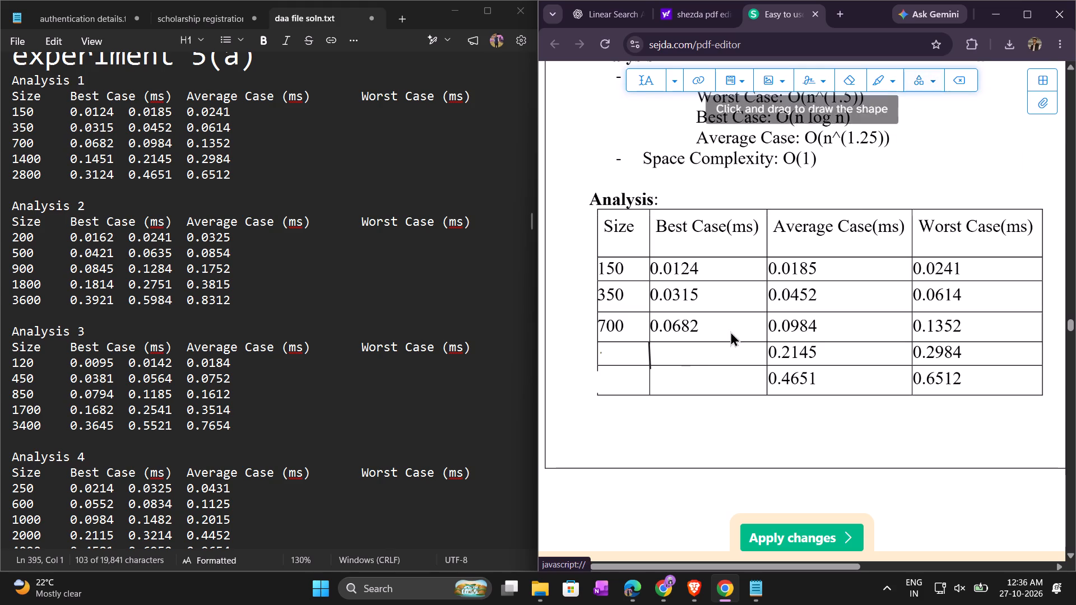
left_click_drag(596, 366, 597, 382)
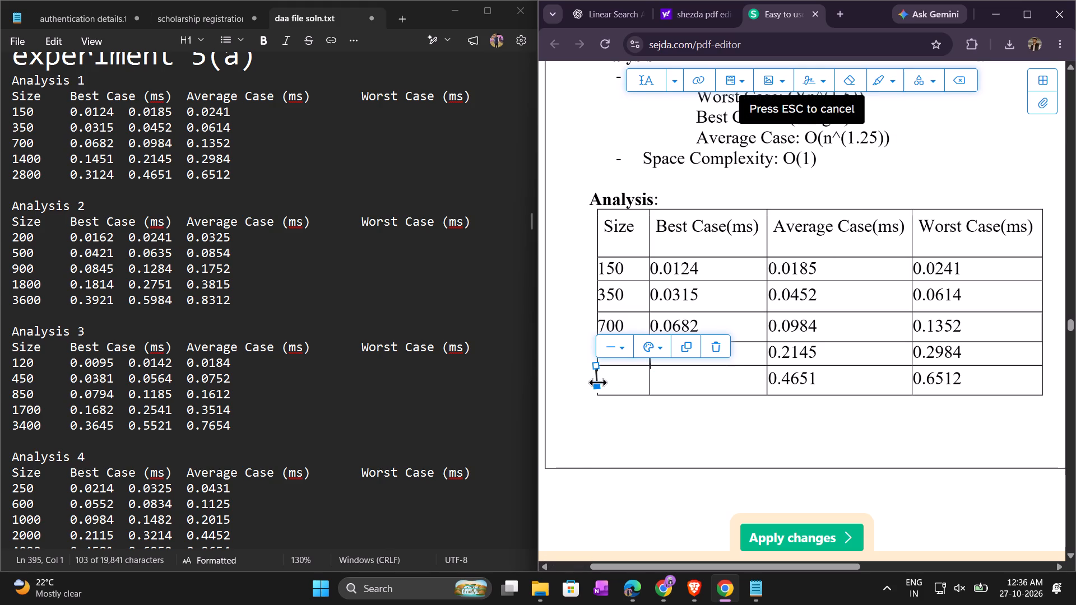
left_click_drag(597, 382, 597, 390)
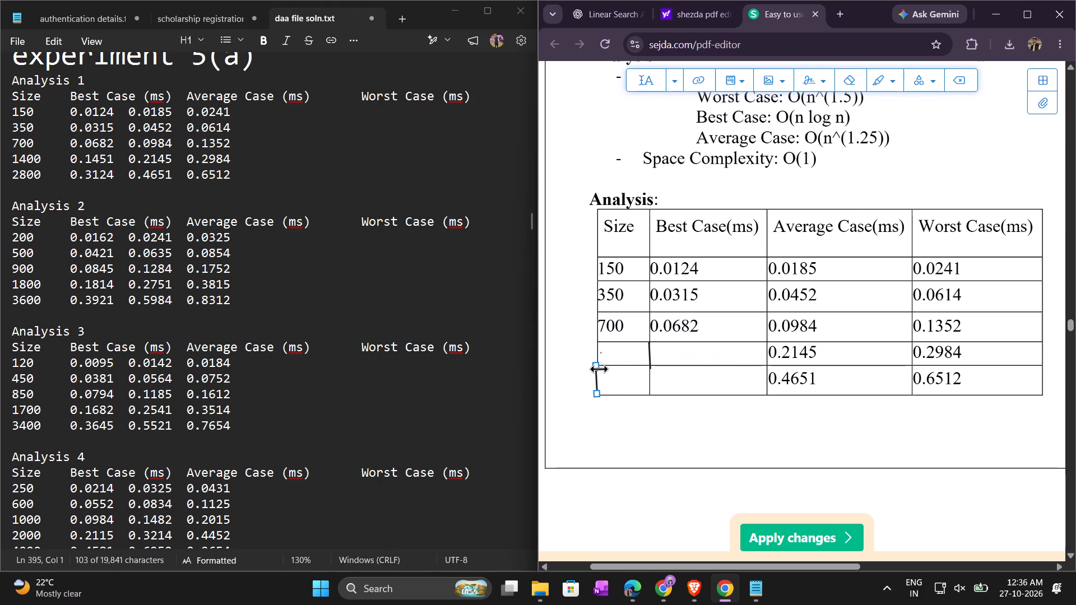
left_click(598, 368)
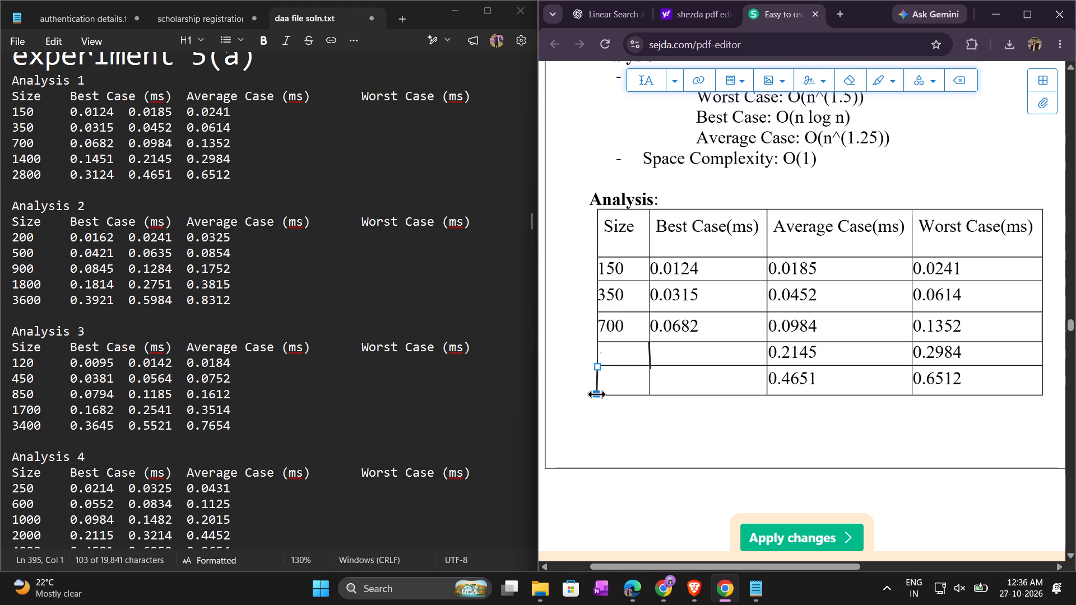
left_click(596, 394)
left_click(626, 430)
left_click(635, 428)
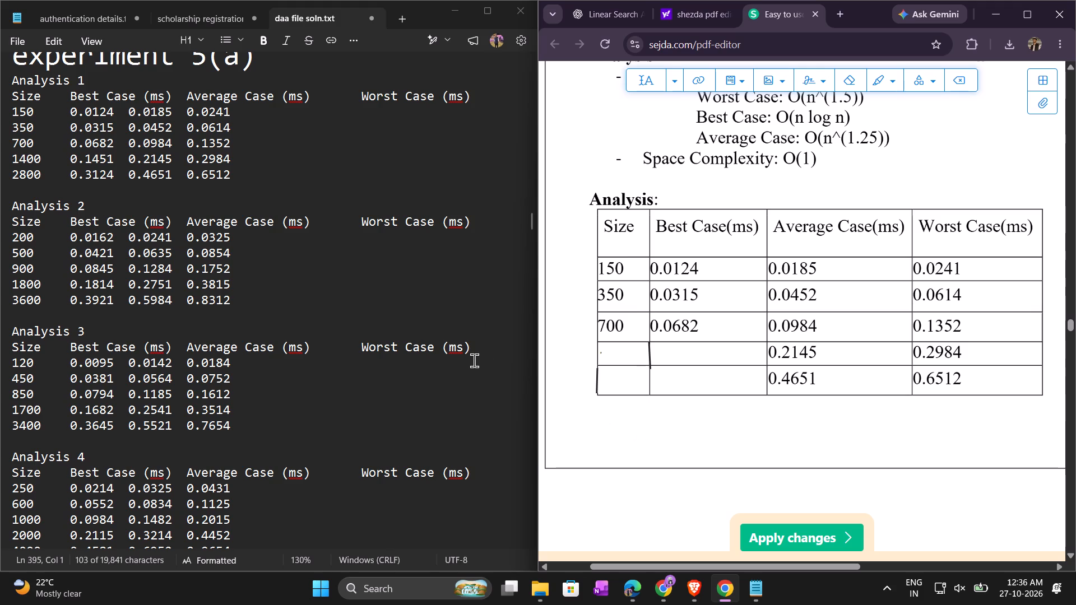
Examine the Linear Search analysis table in Experiment 1 alongside the experiment 1(A) data in the notes.
scroll(661, 417, "down", 2)
scroll(661, 417, "up", 14)
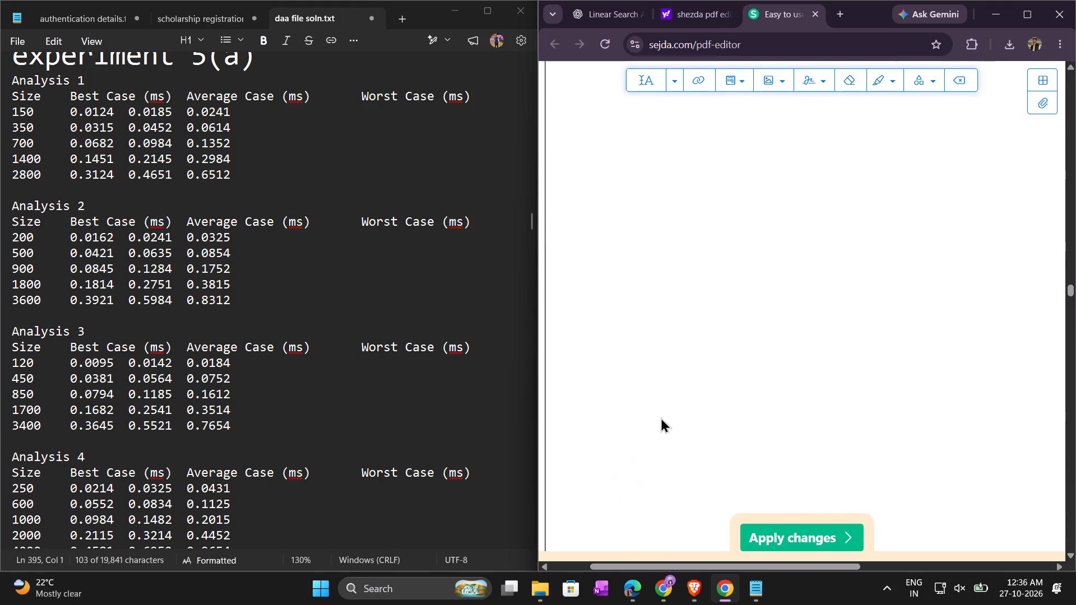
scroll(661, 417, "up", 14)
scroll(661, 417, "up", 7)
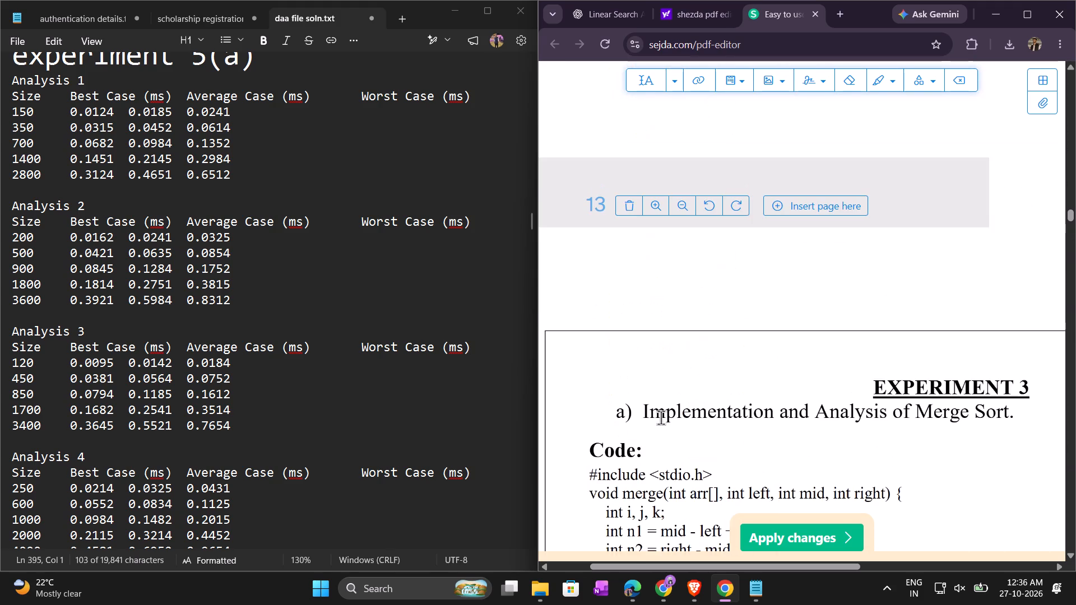
scroll(661, 417, "up", 9)
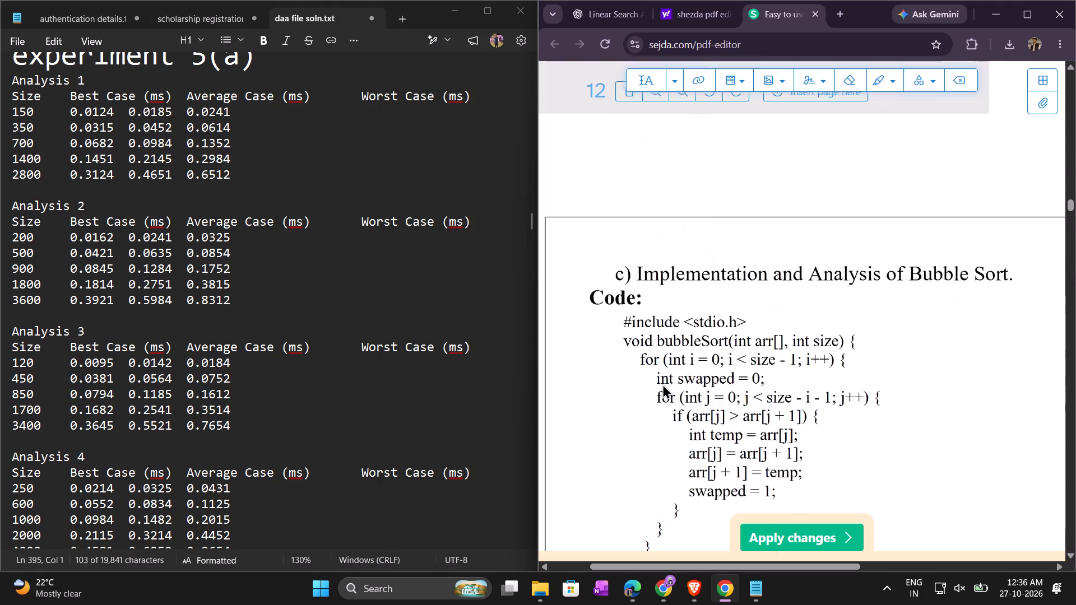
scroll(662, 384, "up", 6)
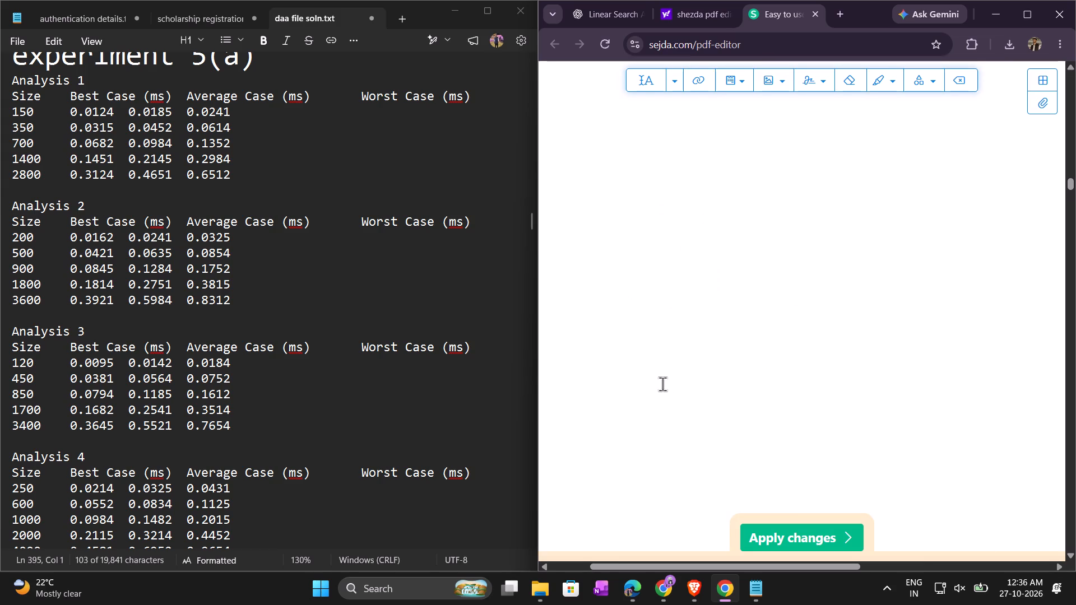
scroll(662, 384, "up", 7)
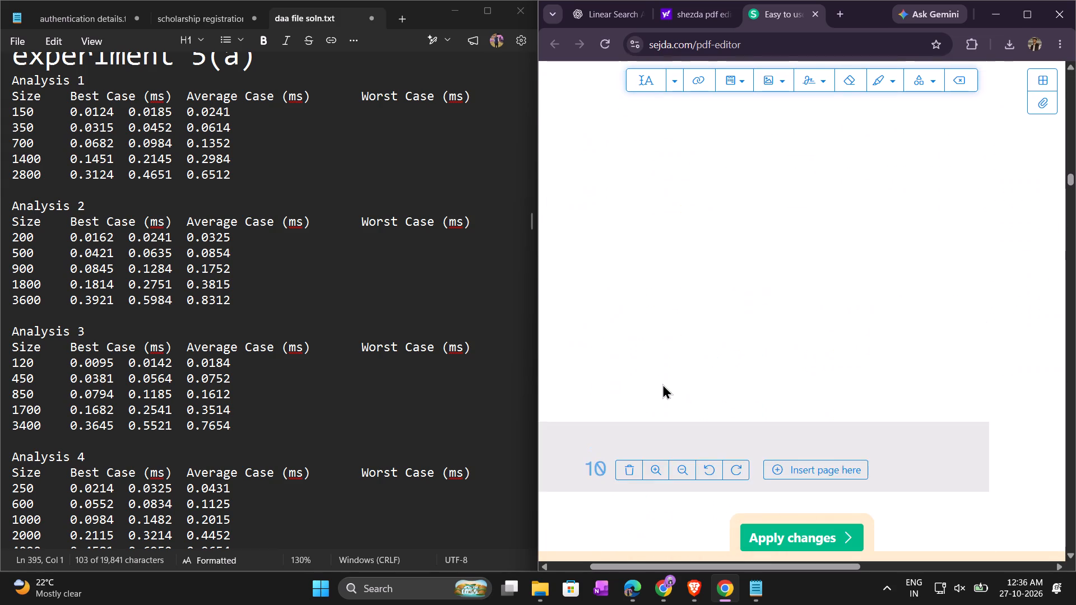
scroll(662, 384, "up", 11)
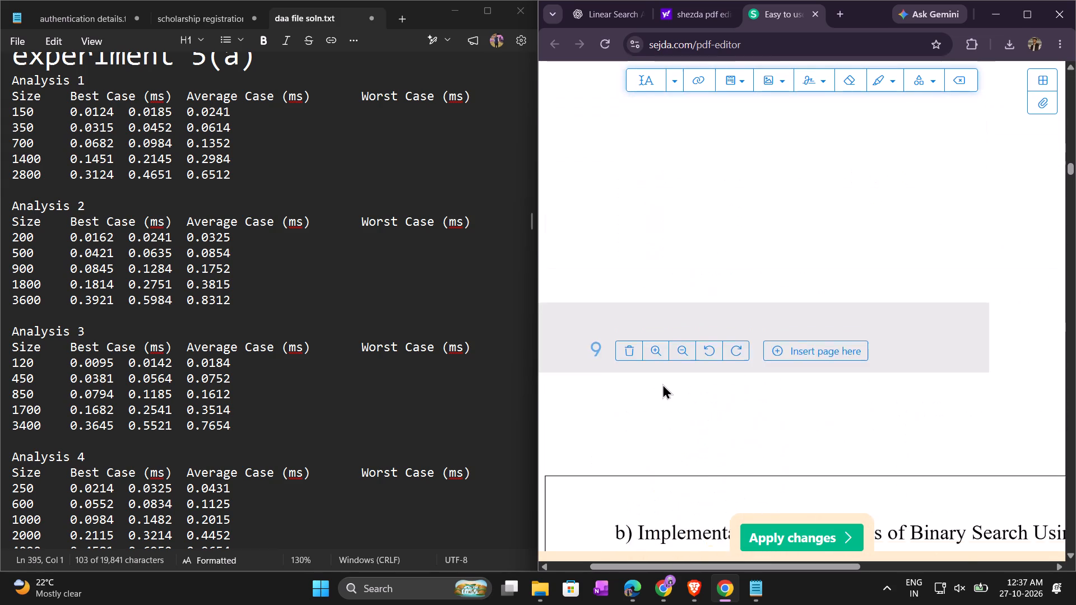
scroll(662, 384, "up", 9)
scroll(662, 384, "down", 1)
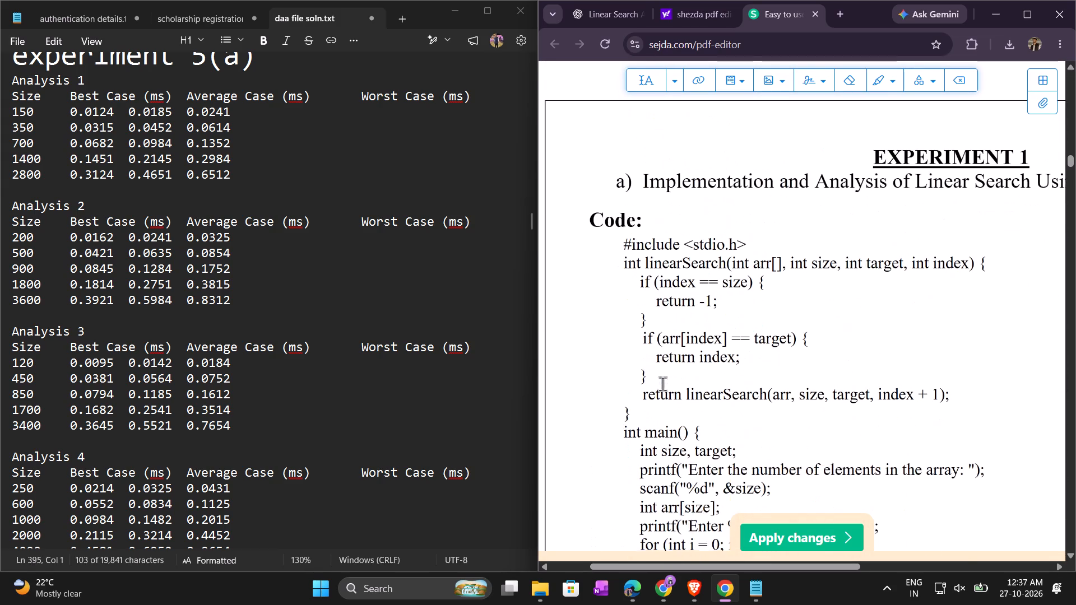
scroll(662, 384, "down", 4)
scroll(322, 309, "up", 16)
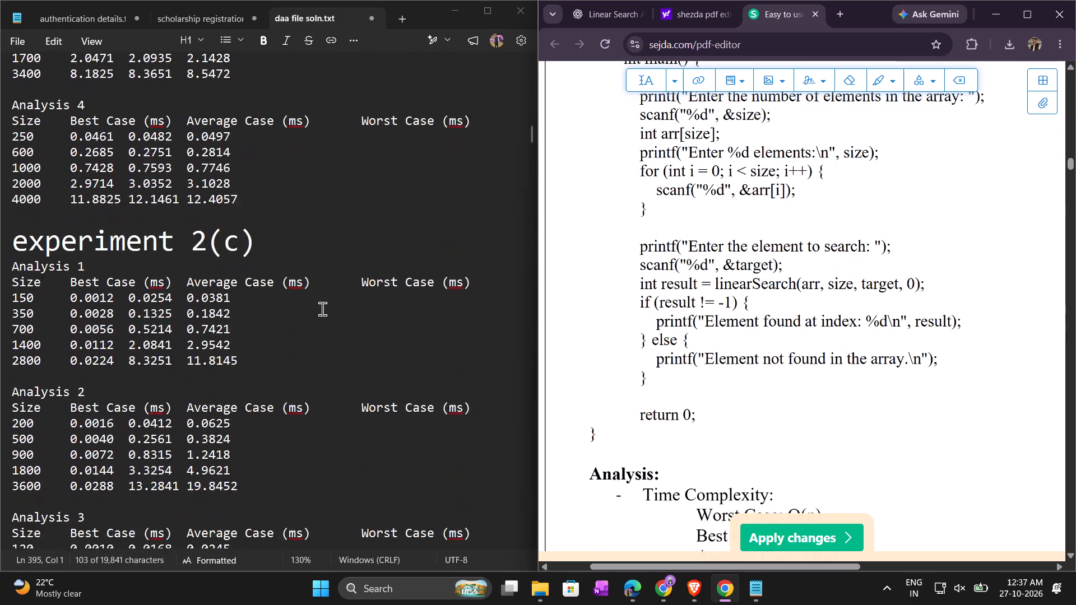
scroll(322, 309, "up", 15)
scroll(587, 320, "down", 2)
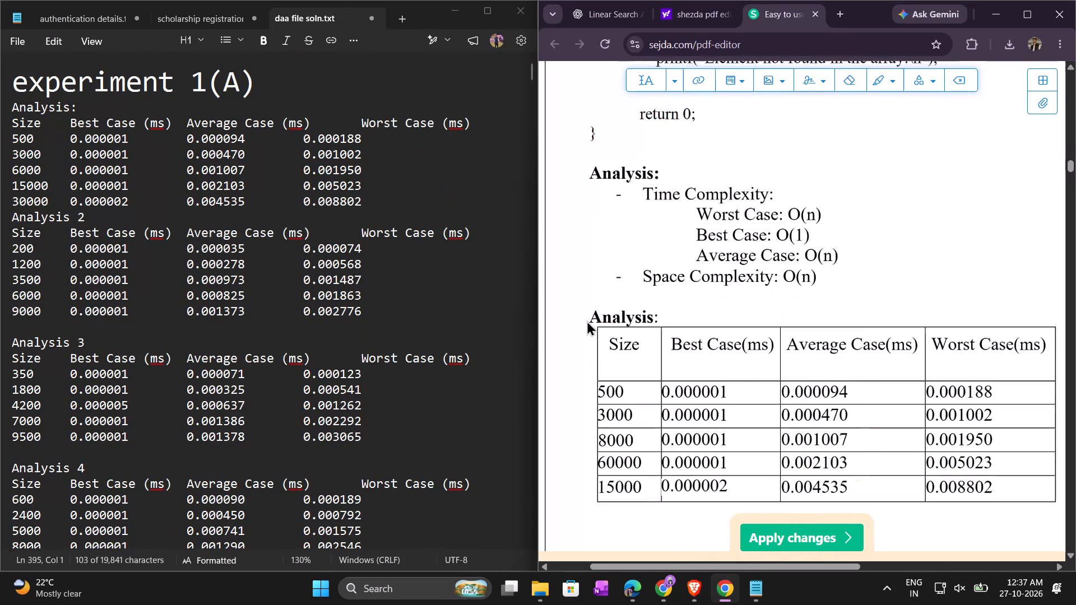
scroll(587, 320, "down", 2)
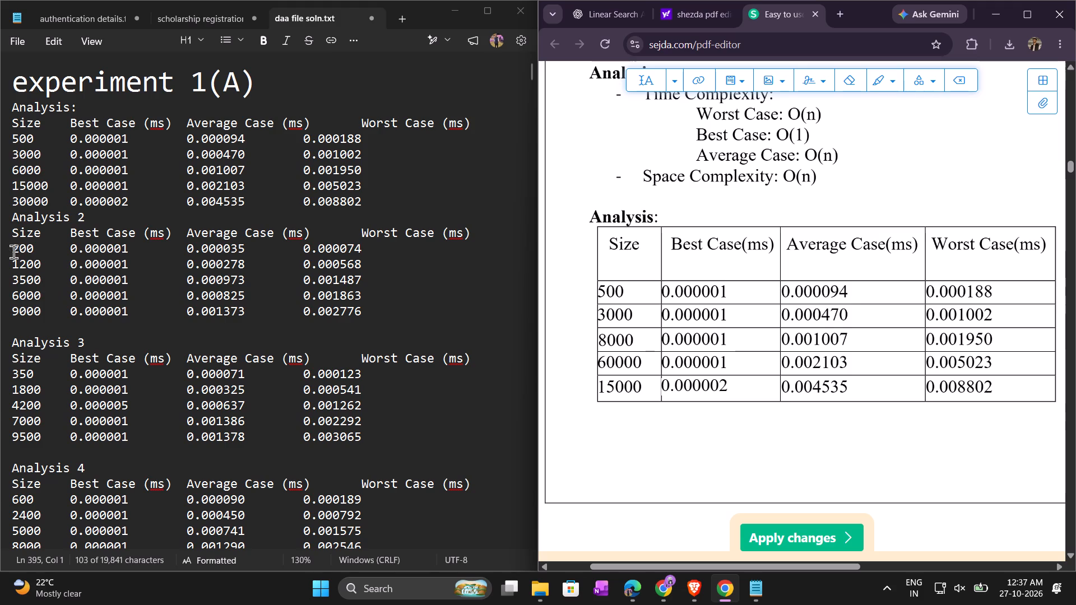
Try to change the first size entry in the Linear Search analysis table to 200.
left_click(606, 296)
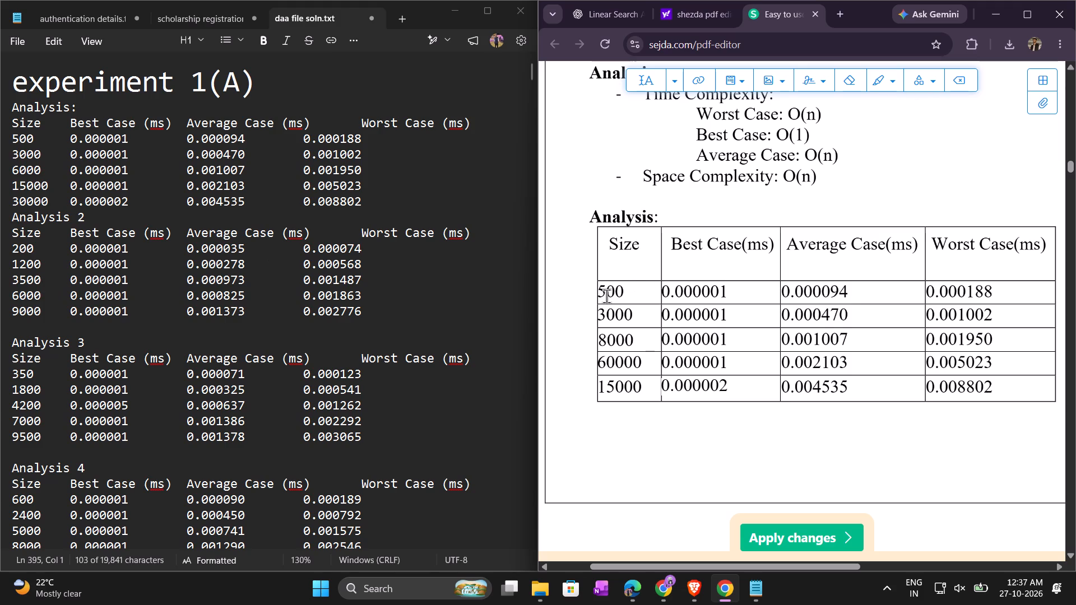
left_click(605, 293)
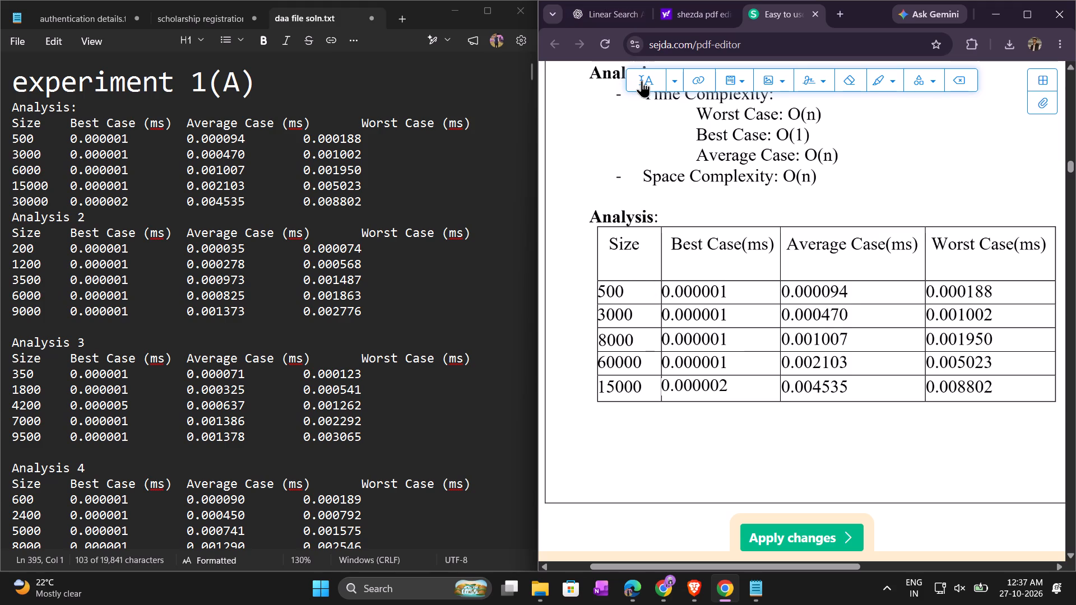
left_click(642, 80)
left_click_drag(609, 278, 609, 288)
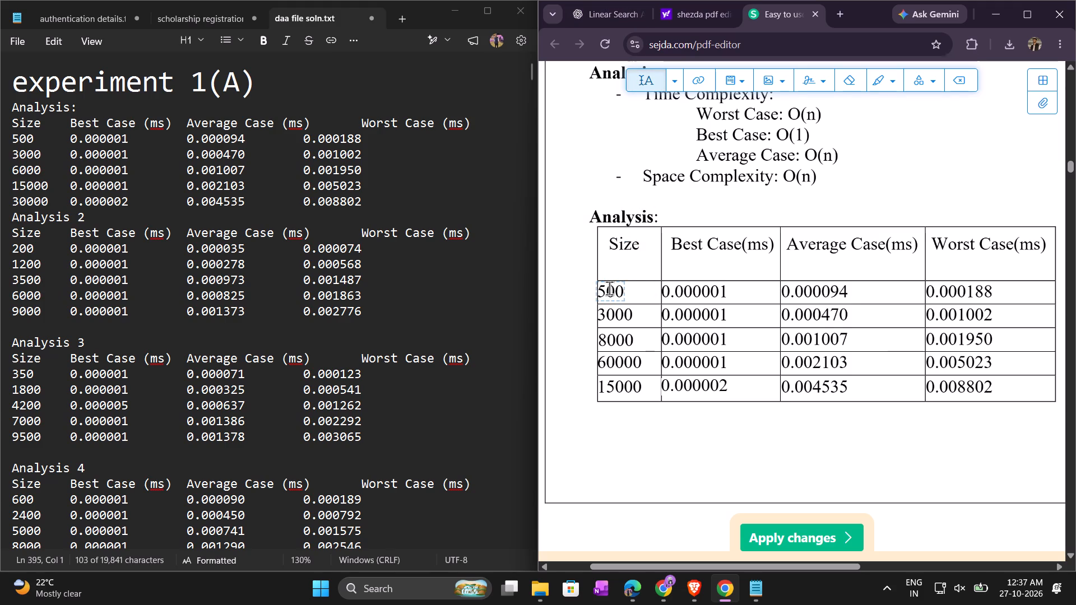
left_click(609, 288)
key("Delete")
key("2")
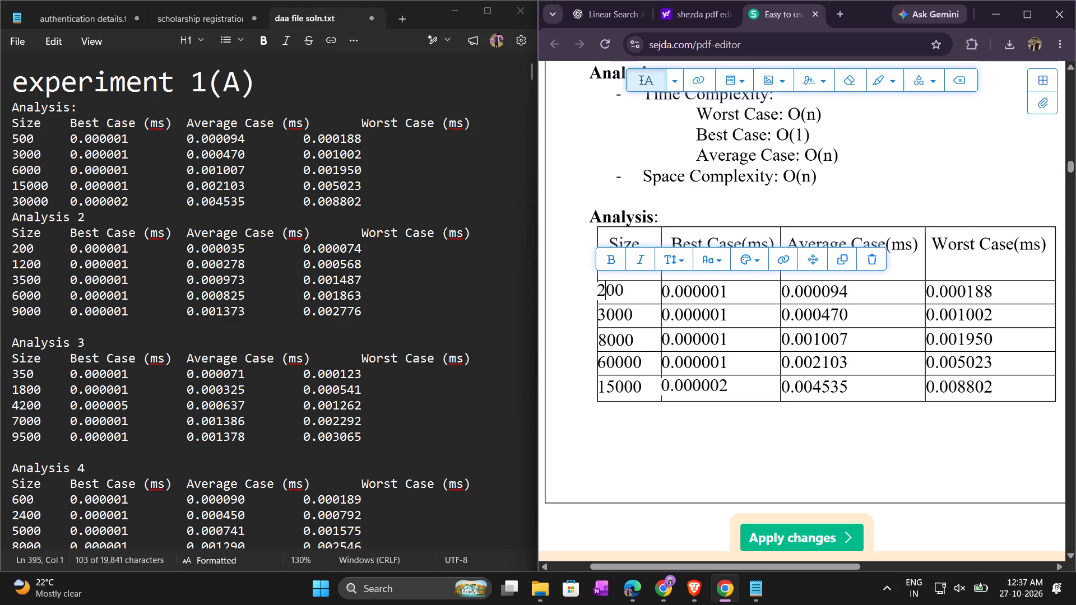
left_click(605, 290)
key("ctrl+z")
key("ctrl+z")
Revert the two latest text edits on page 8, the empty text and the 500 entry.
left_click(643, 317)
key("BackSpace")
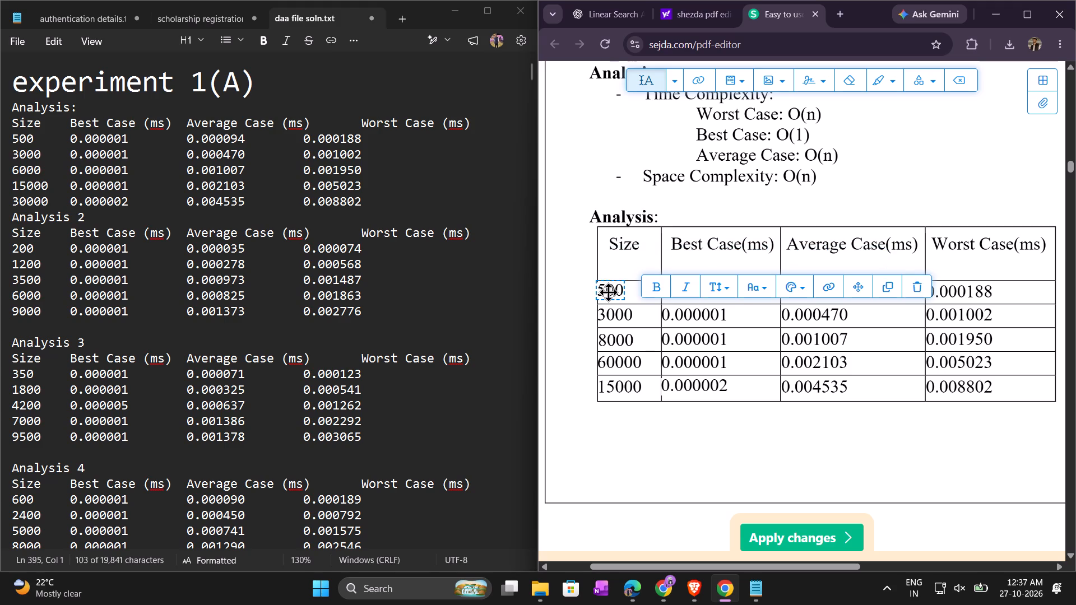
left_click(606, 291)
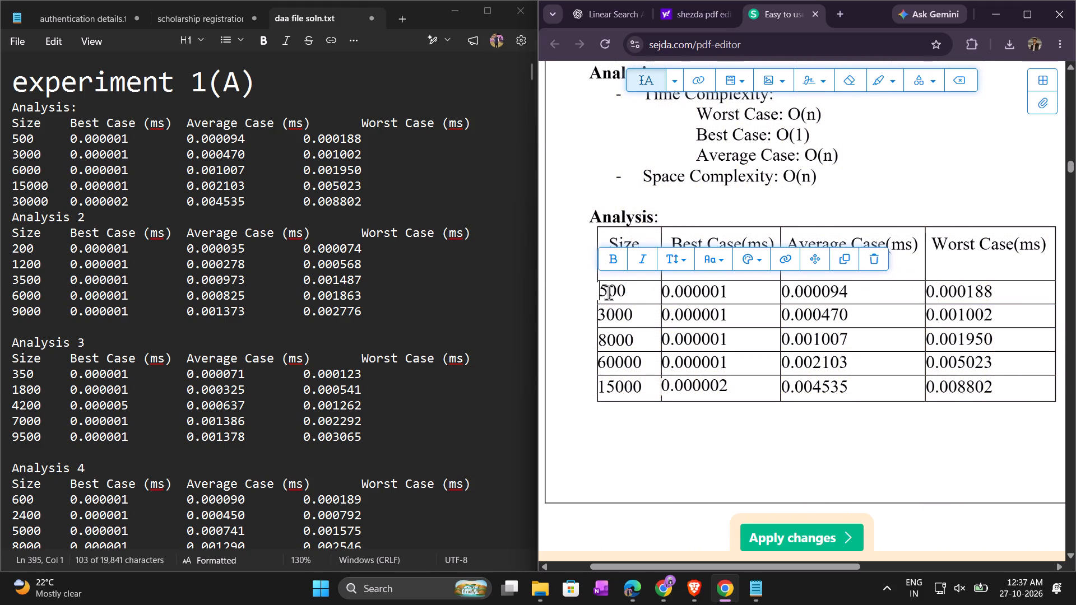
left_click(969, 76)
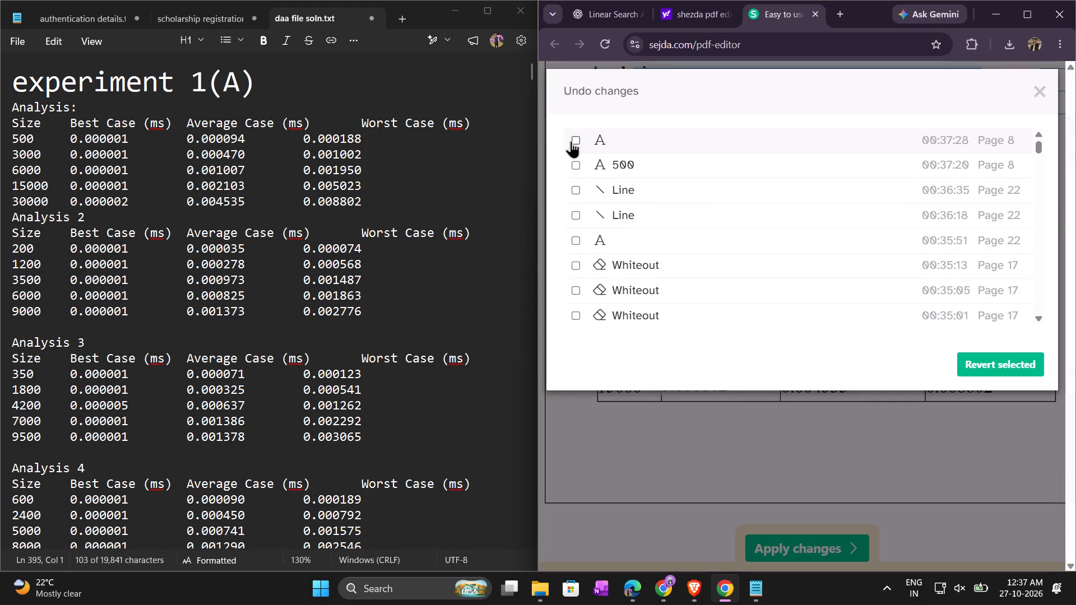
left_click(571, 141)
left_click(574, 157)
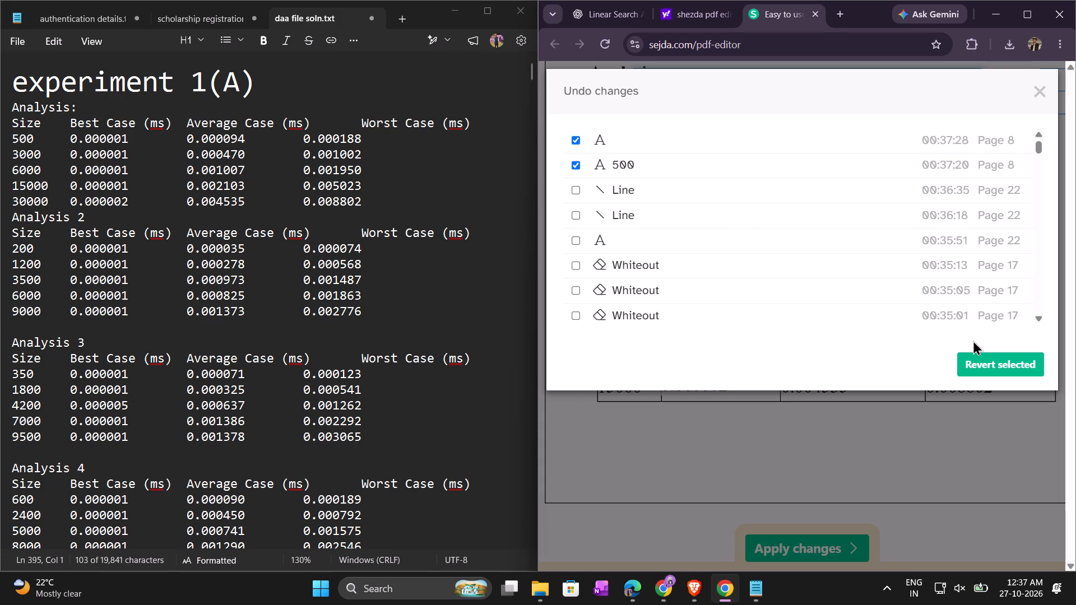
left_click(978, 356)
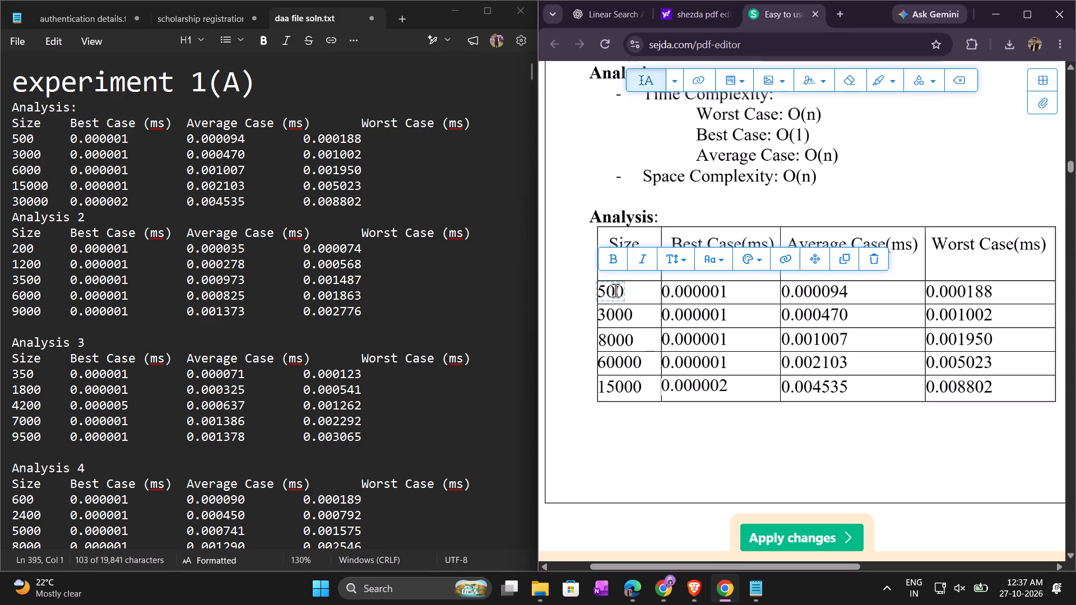
Set the first size entry in the Linear Search analysis table to 200, matching Analysis 2 in the notes.
left_click_drag(615, 290, 624, 290)
left_click(624, 290)
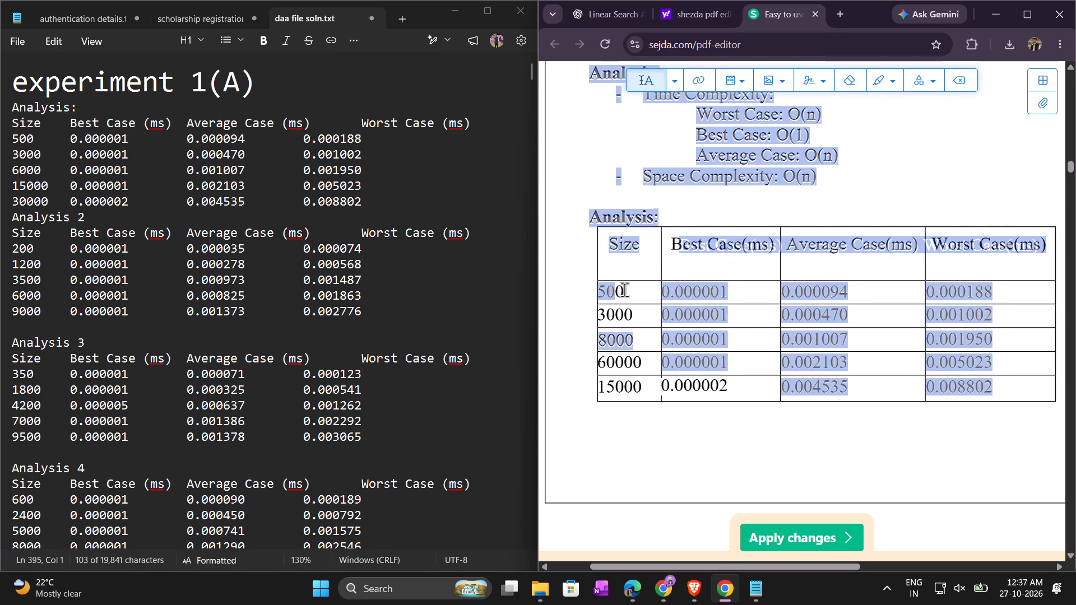
key("BackSpace")
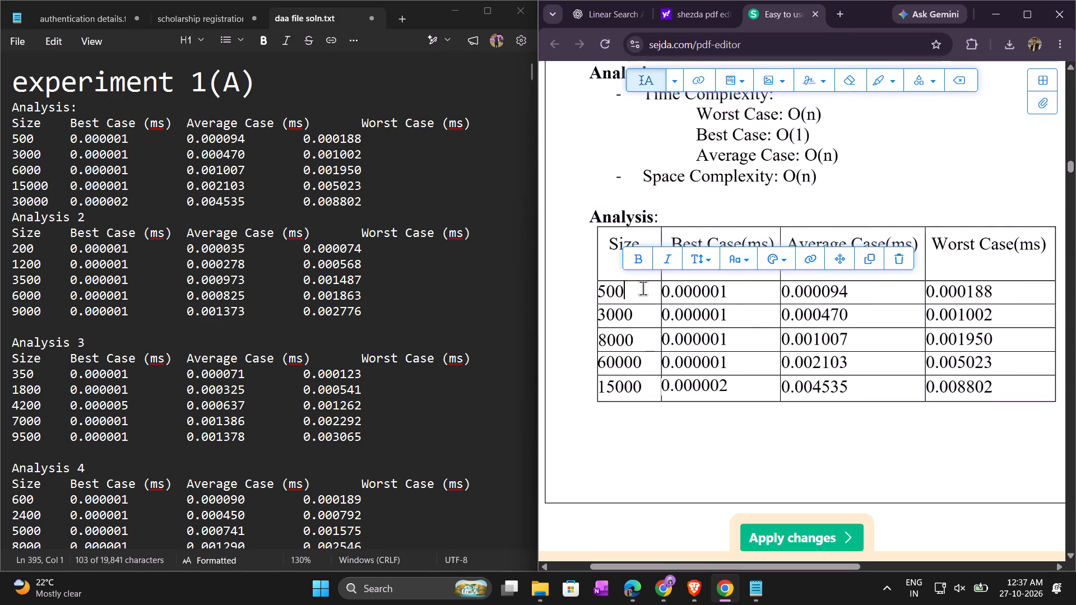
left_click(615, 288)
left_click_drag(615, 288, 618, 290)
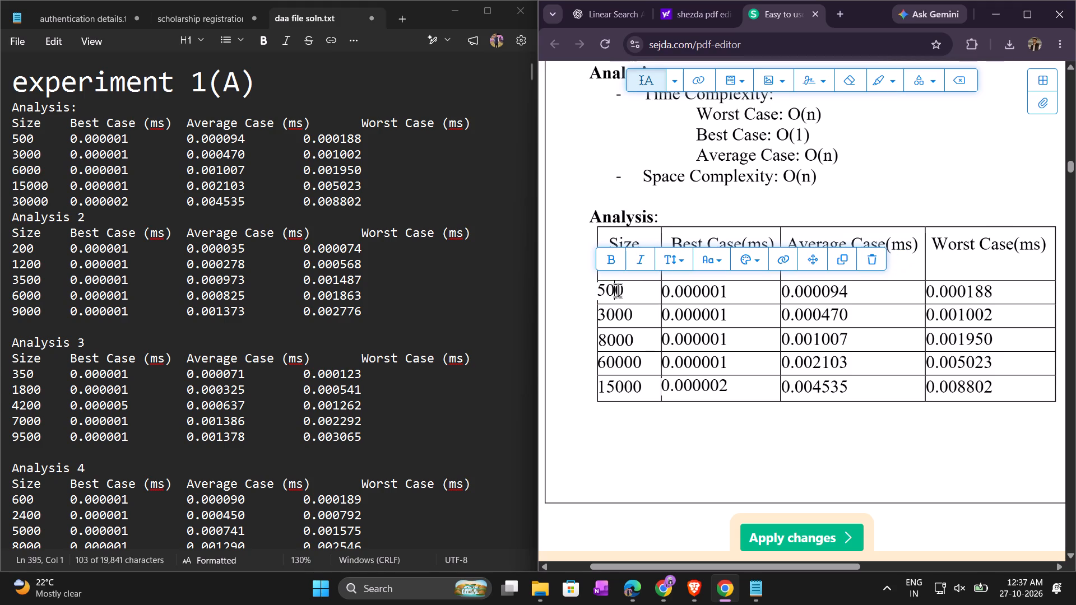
left_click_drag(618, 290, 622, 294)
key("BackSpace")
key("BackSpace")
key("BackSpace")
type("200")
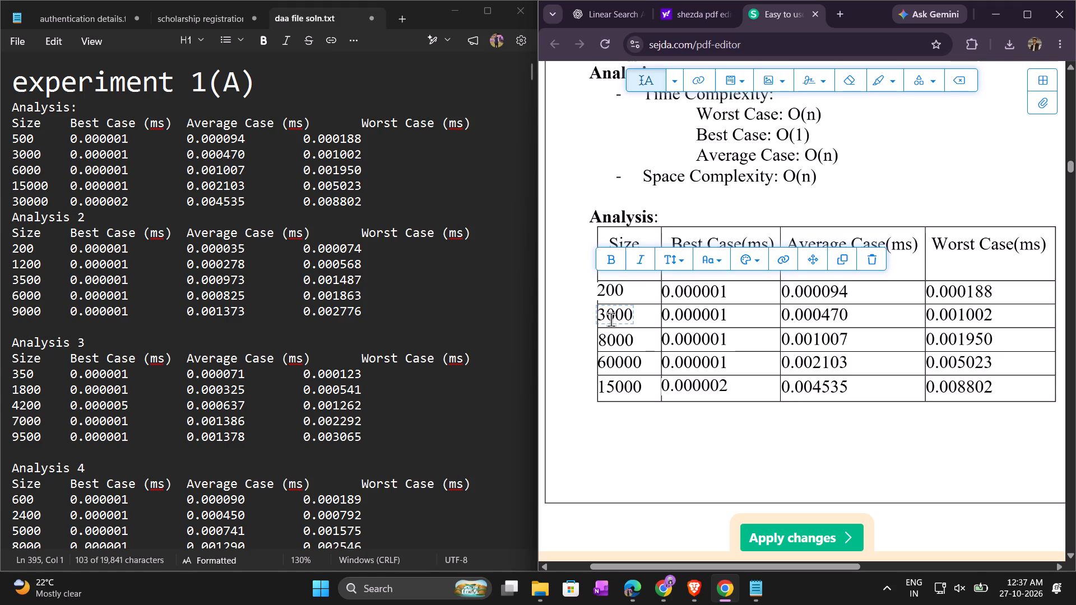
key("ctrl+a")
type("1200")
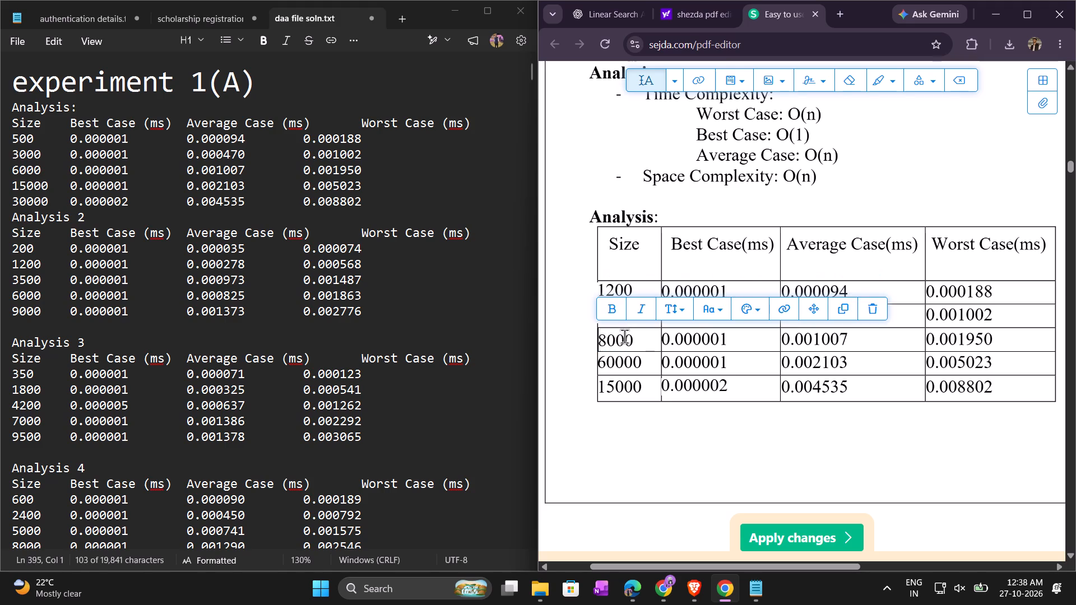
left_click(622, 362)
key("ctrl+a")
type("3500")
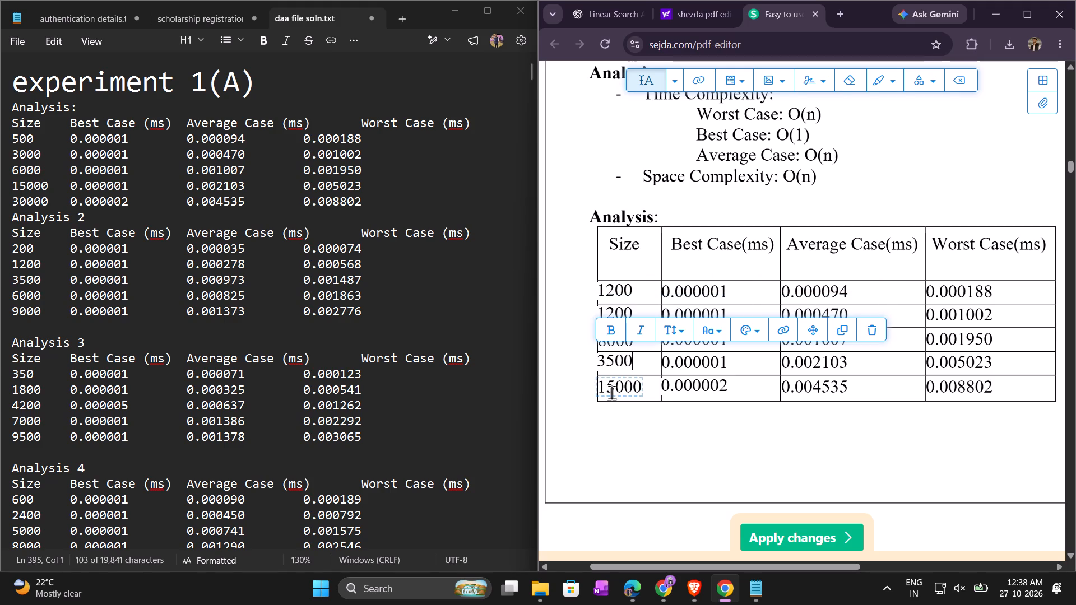
left_click(611, 392)
key("ctrl+a")
type("6000")
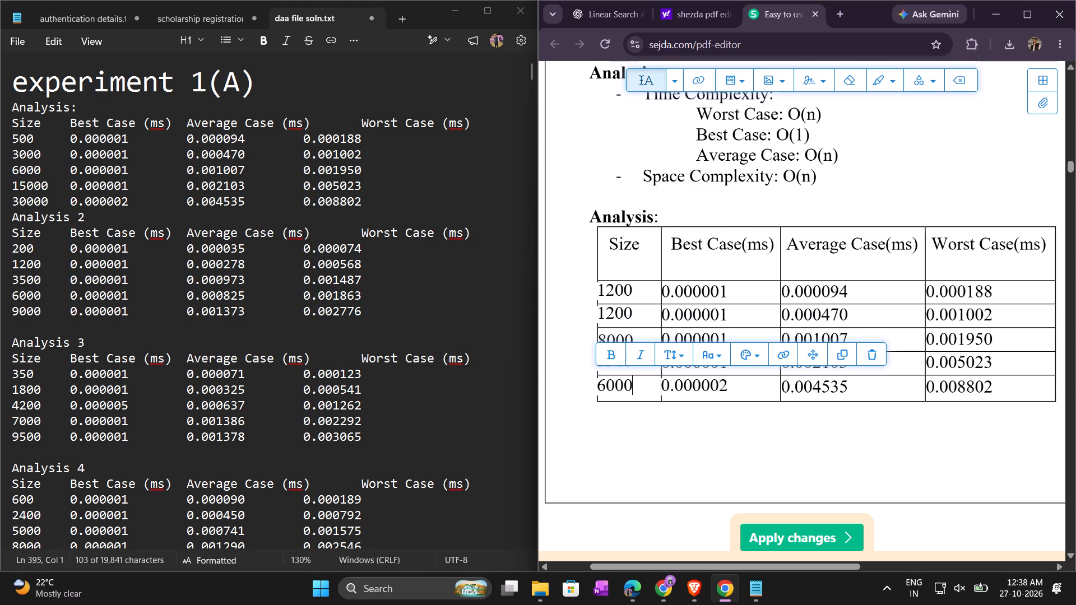
Nudge the first four size entries slightly inward, away from the table's outer border beside the Size column.
left_click(599, 294)
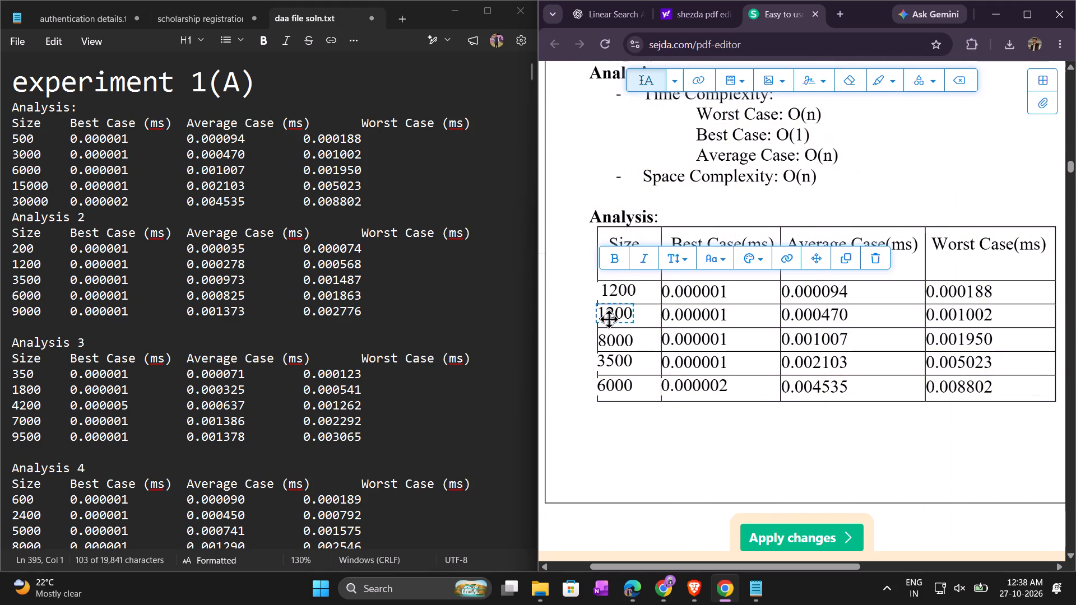
left_click(609, 319)
left_click(616, 335)
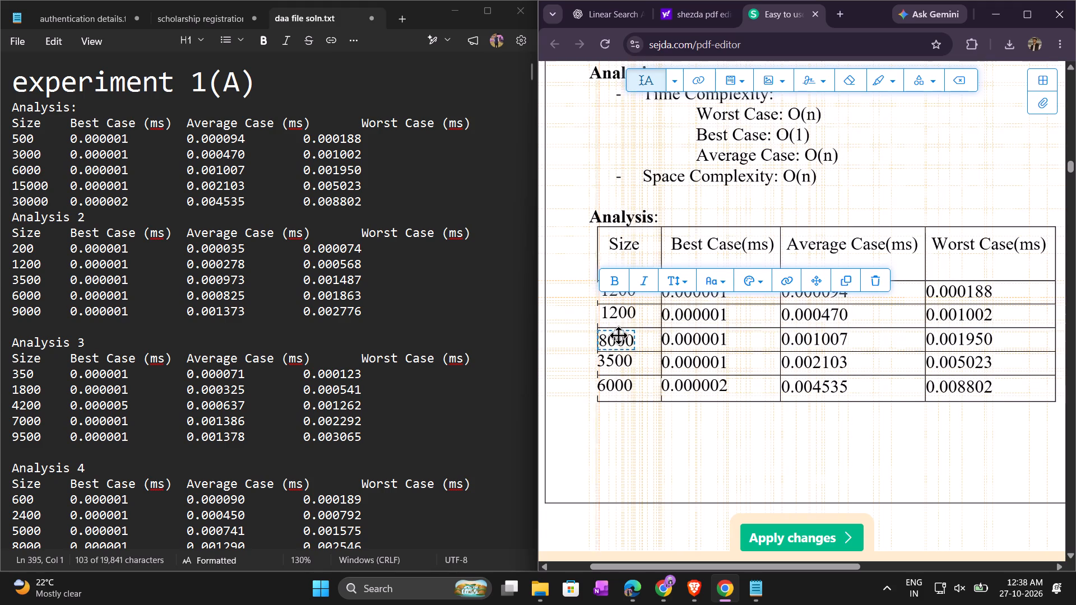
left_click_drag(619, 359, 624, 359)
left_click(617, 387)
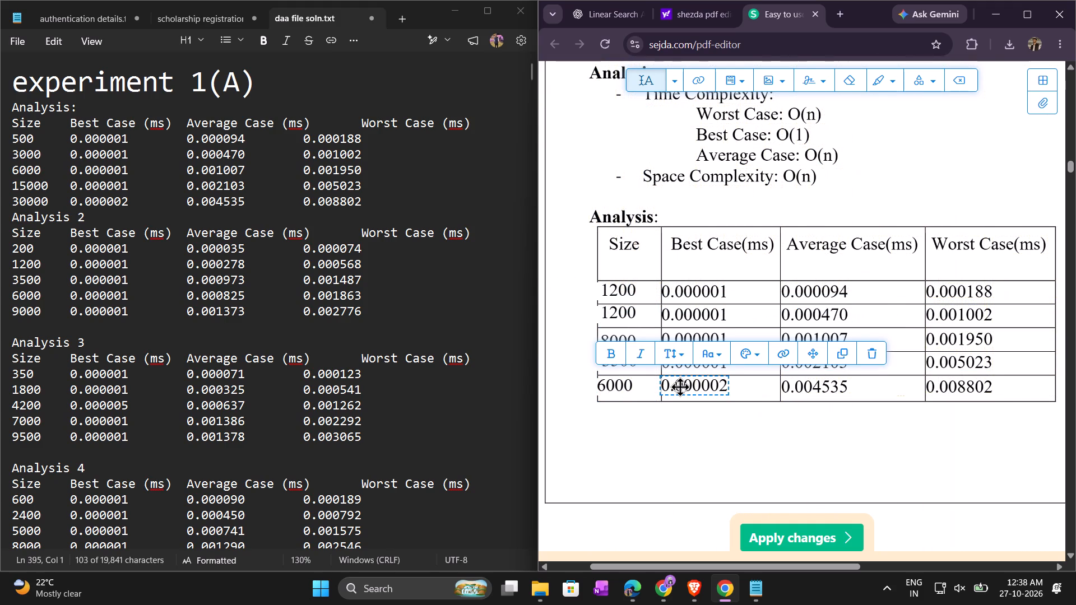
Set the last row's best case to 0.000001 and its average case to 0.001373, matching Analysis 2.
left_click(680, 387)
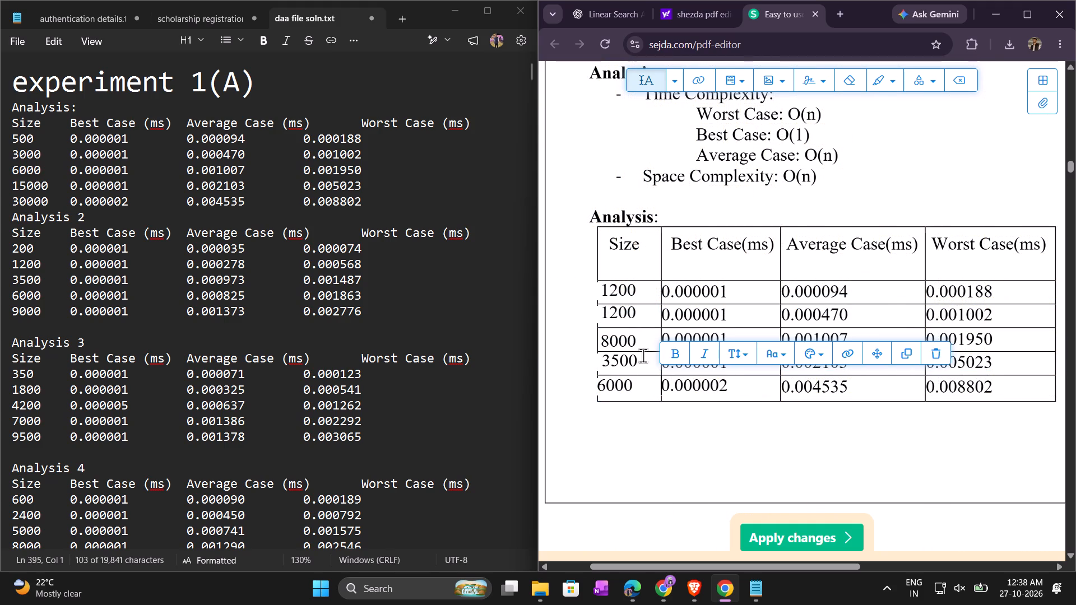
scroll(341, 345, "up", 1)
left_click(725, 381)
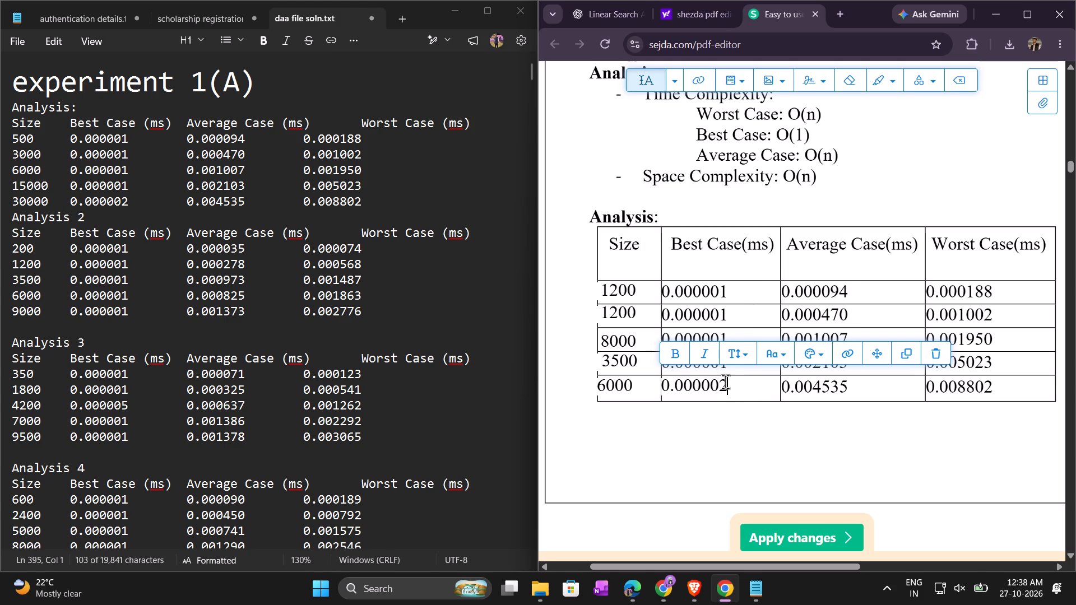
key("BackSpace")
key("1")
left_click(820, 383)
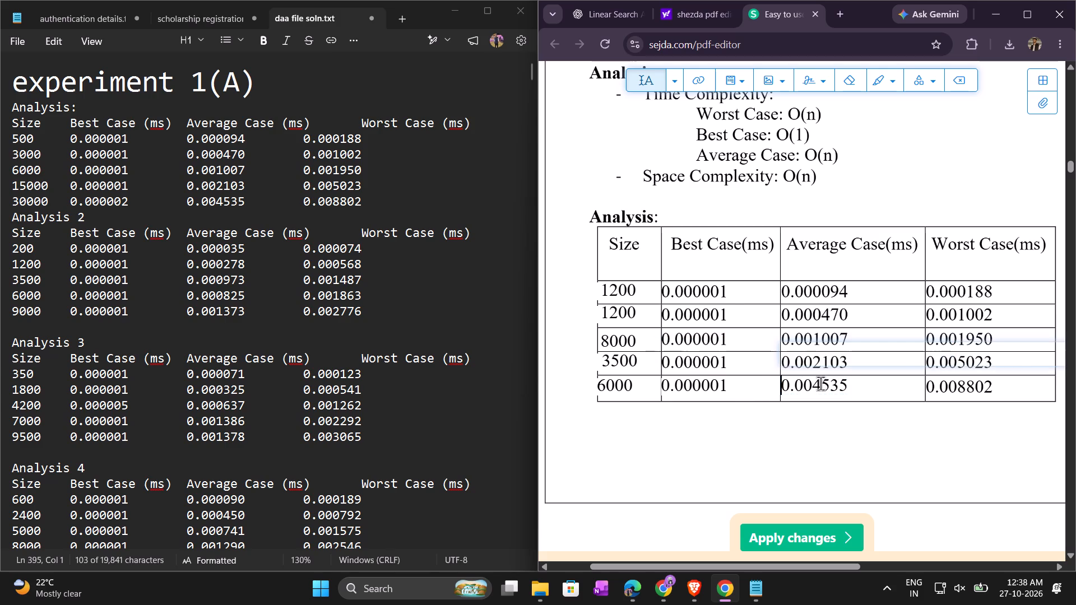
left_click_drag(814, 384, 848, 385)
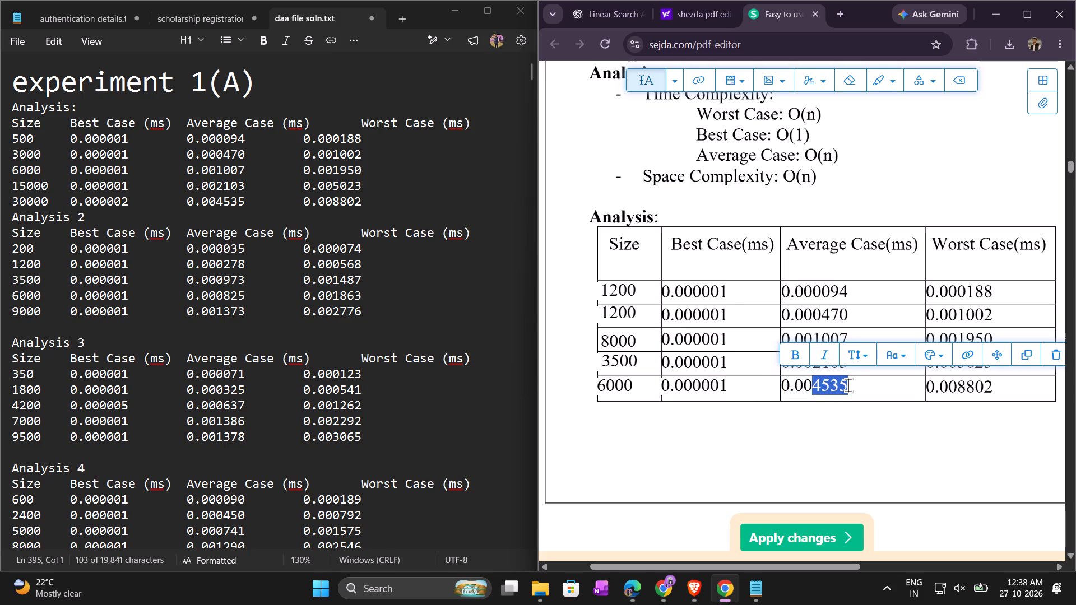
key("BackSpace")
type("1373")
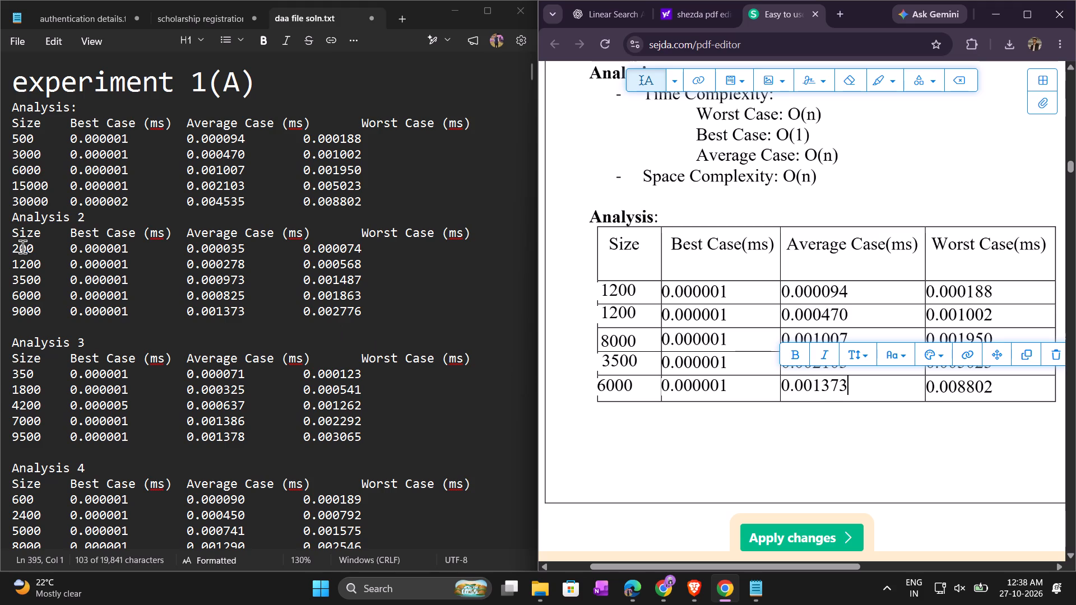
Highlight the Analysis 2 data rows, sizes 200 to 9000, in the notes for reference.
left_click_drag(12, 246, 390, 327)
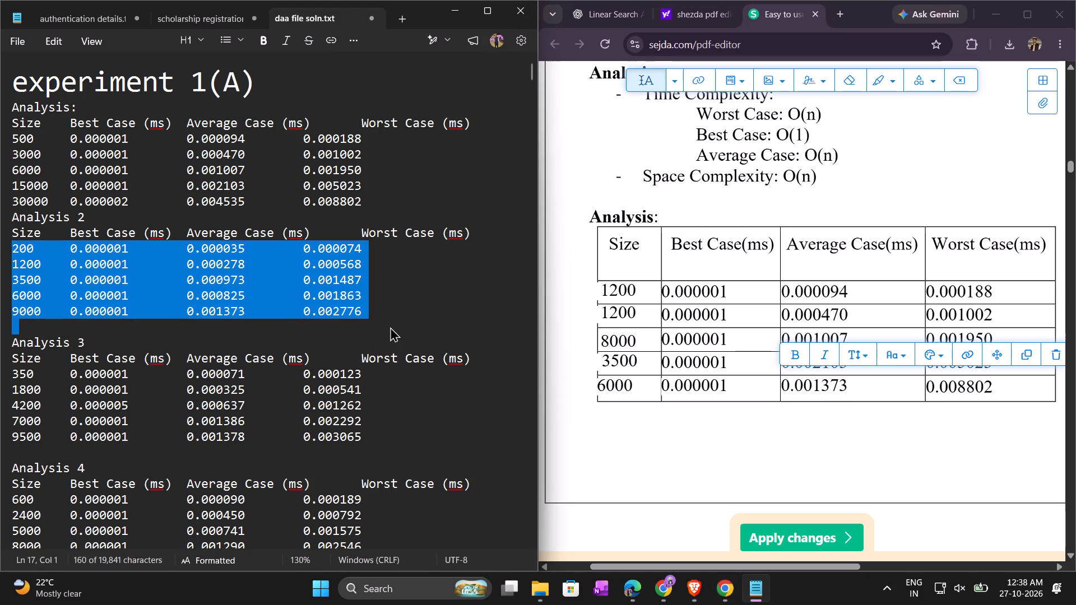
Draw a vertical line over the table's outer border beside the Size column, aligned to its full height, with the thinnest line width.
left_click(930, 80)
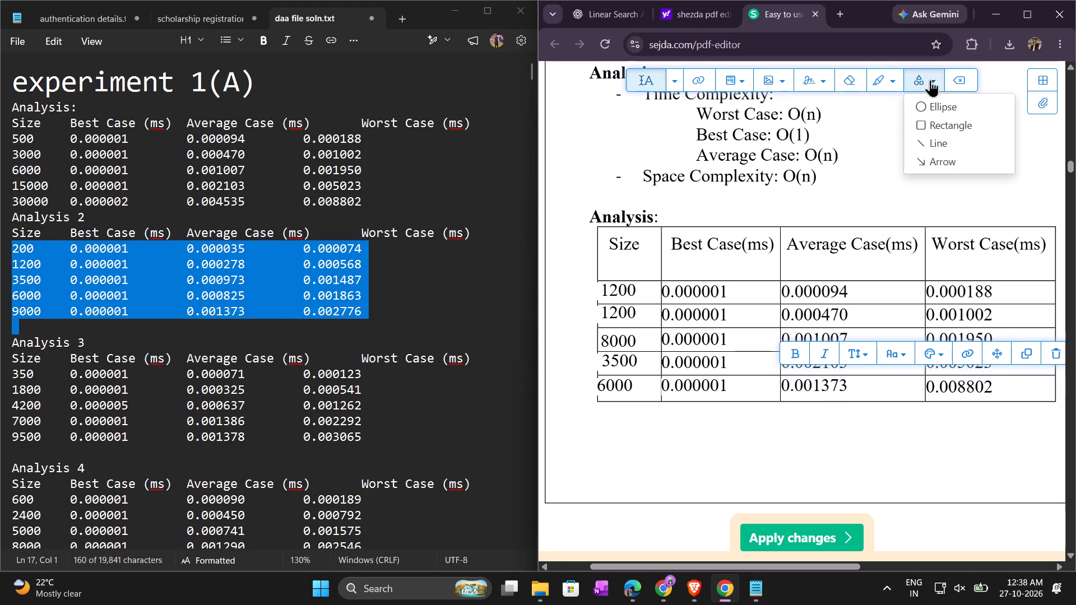
left_click(930, 133)
left_click(933, 71)
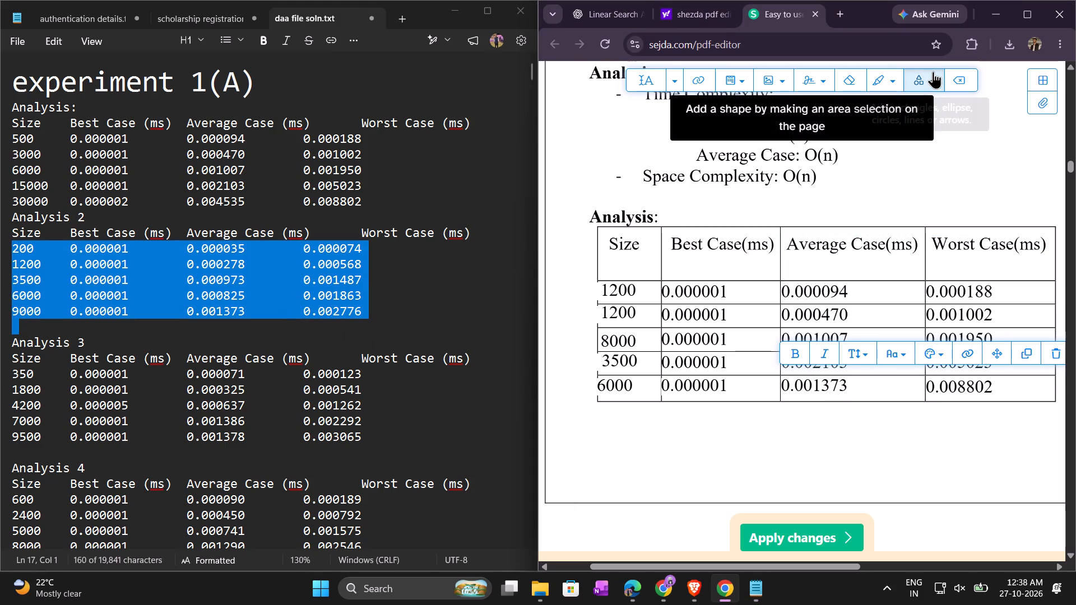
left_click(925, 141)
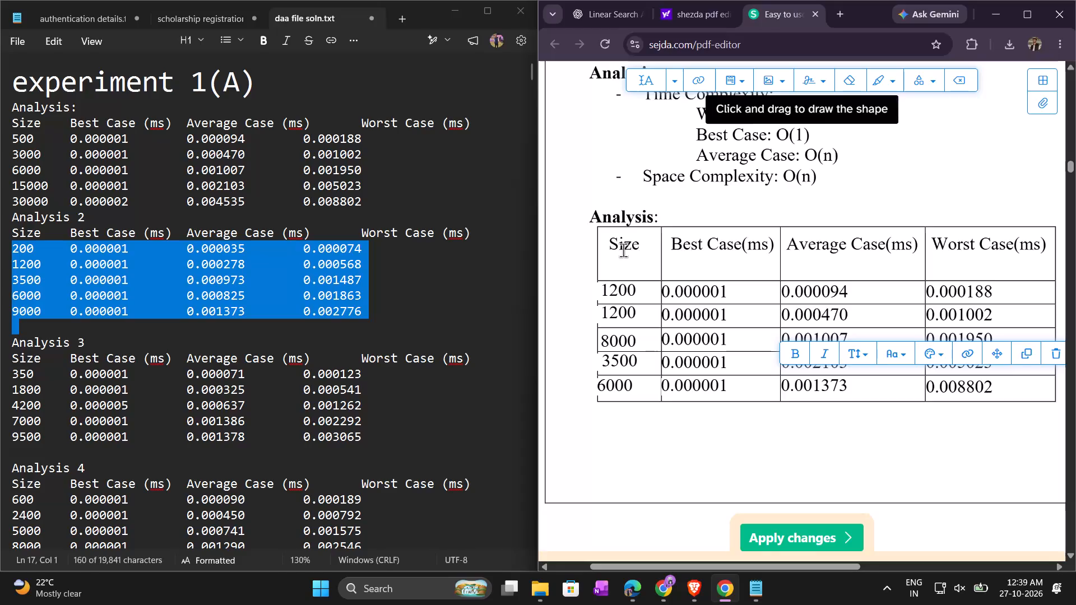
left_click_drag(596, 273, 605, 397)
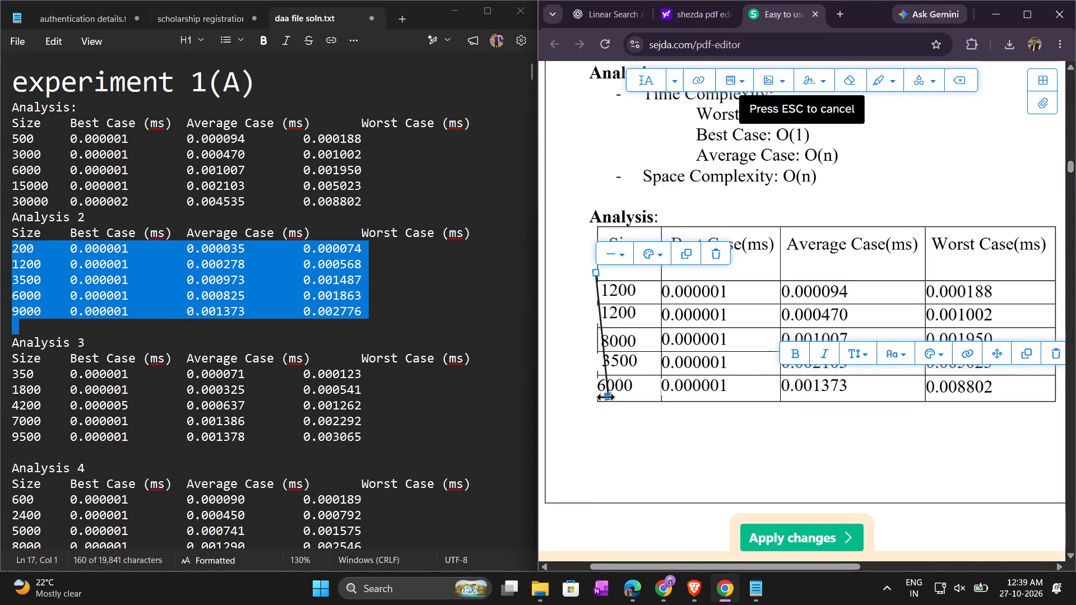
left_click_drag(605, 397, 600, 397)
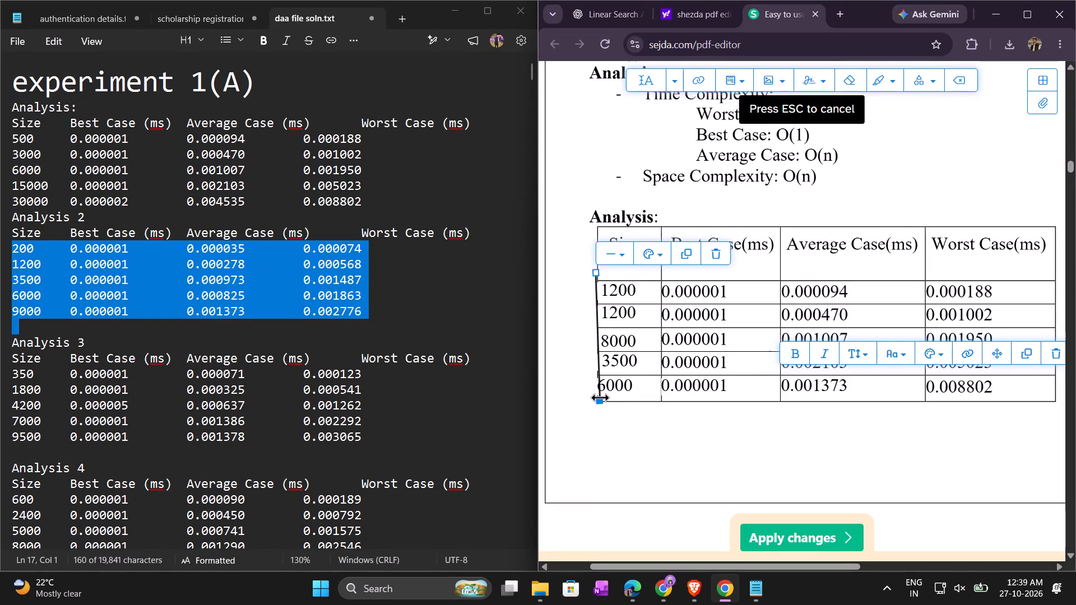
left_click_drag(600, 397, 598, 397)
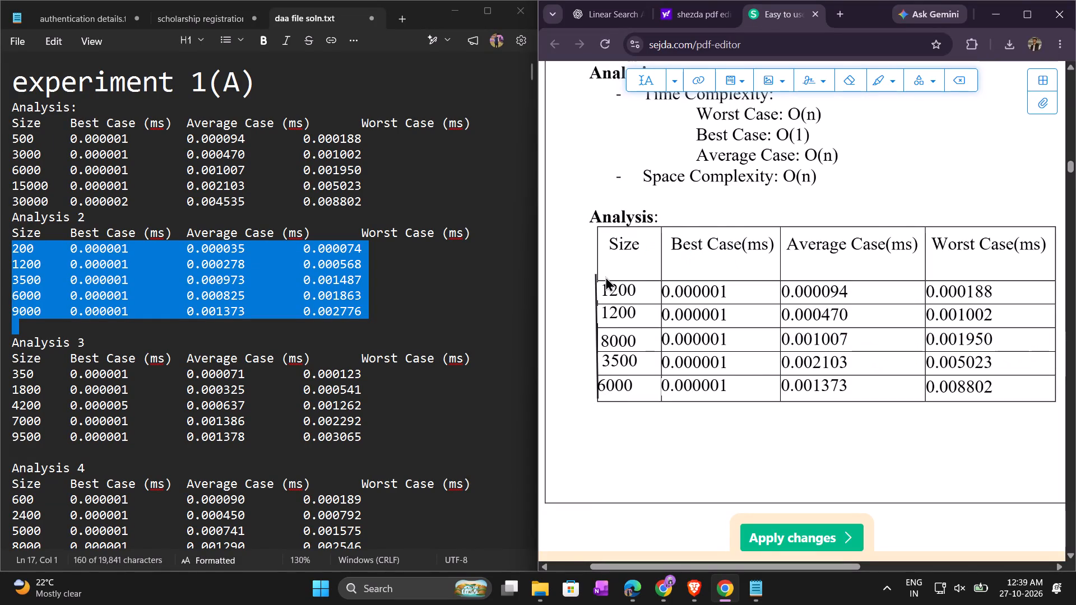
left_click_drag(596, 276, 597, 238)
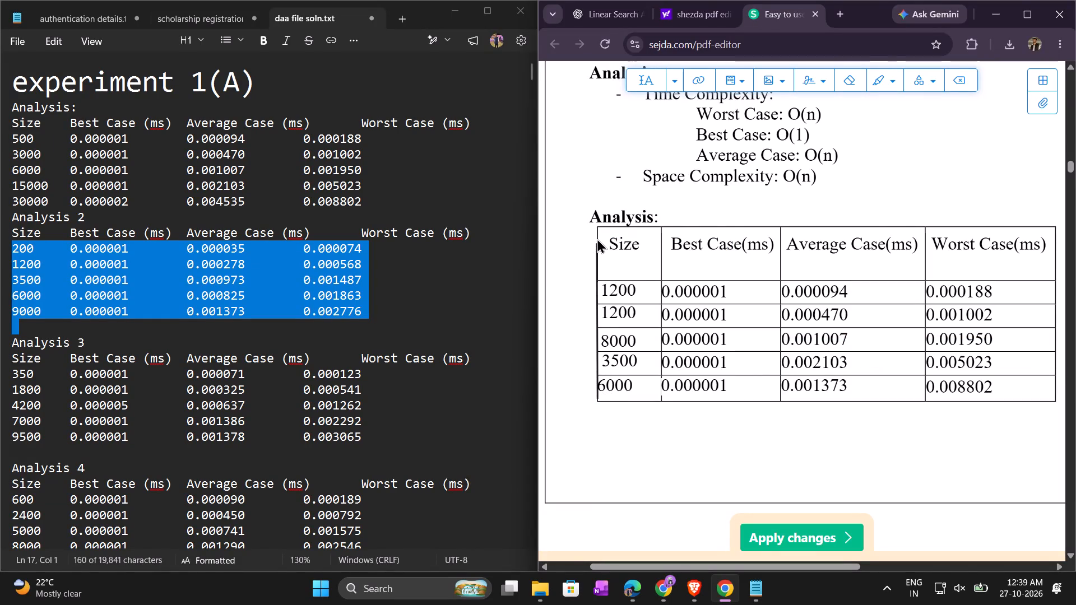
left_click_drag(597, 238, 599, 227)
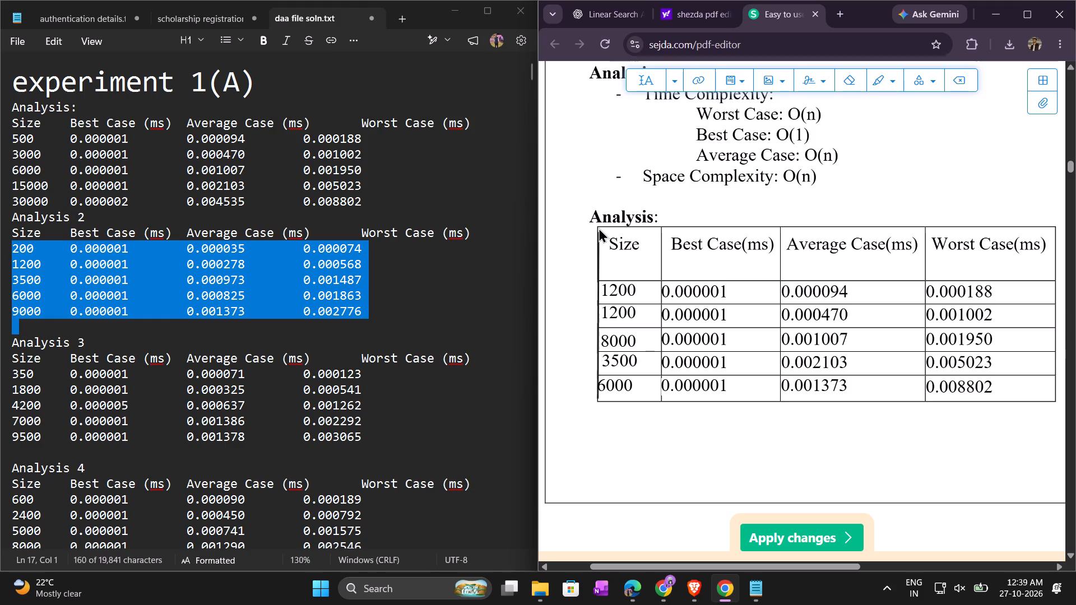
left_click_drag(599, 227, 599, 221)
left_click_drag(599, 221, 599, 222)
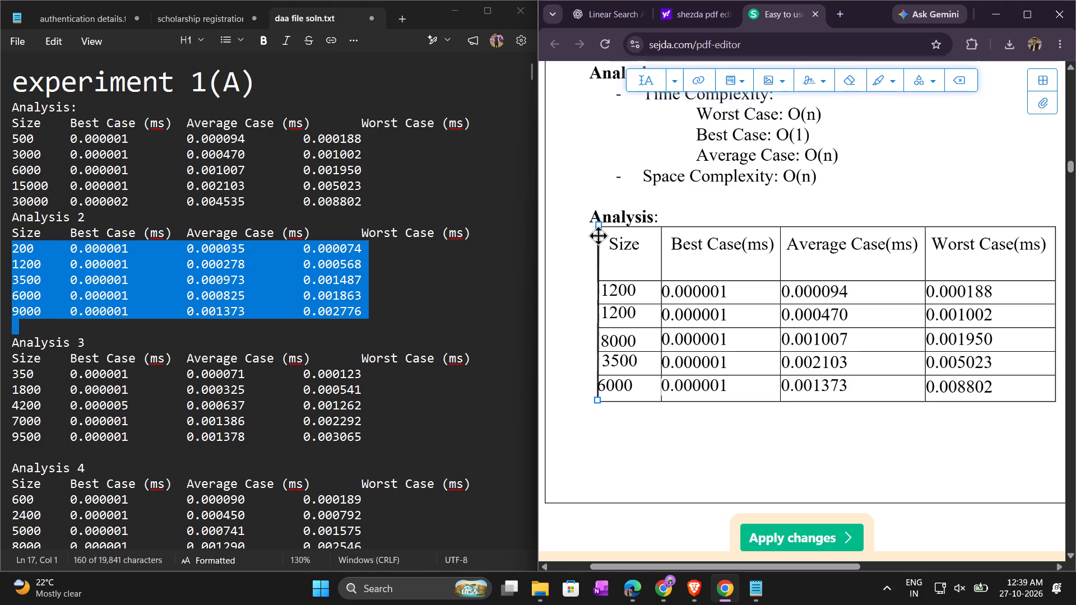
left_click(598, 234)
left_click(632, 199)
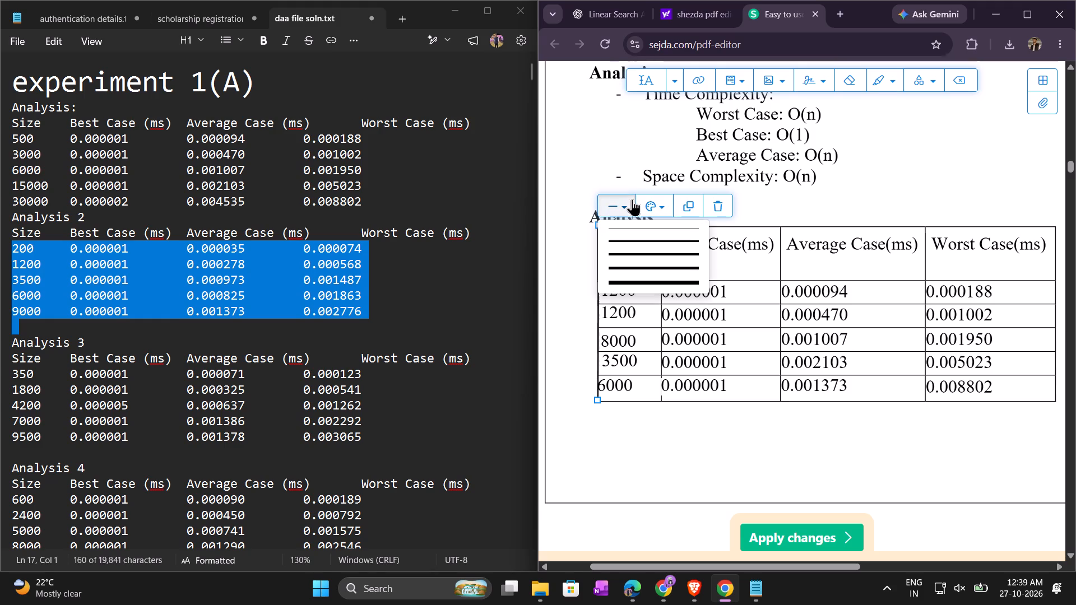
left_click(631, 230)
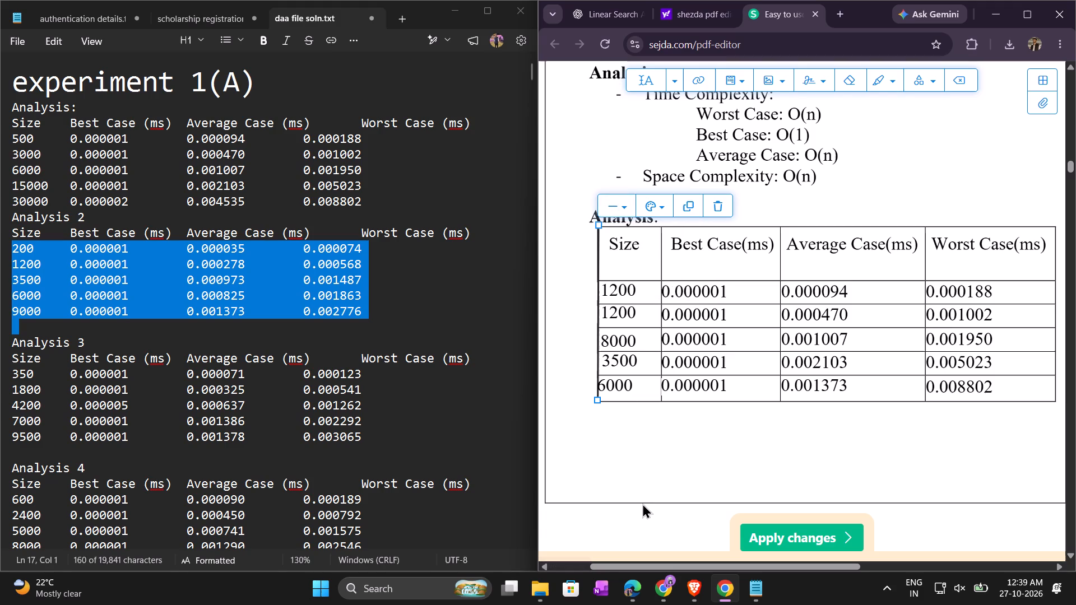
left_click(642, 503)
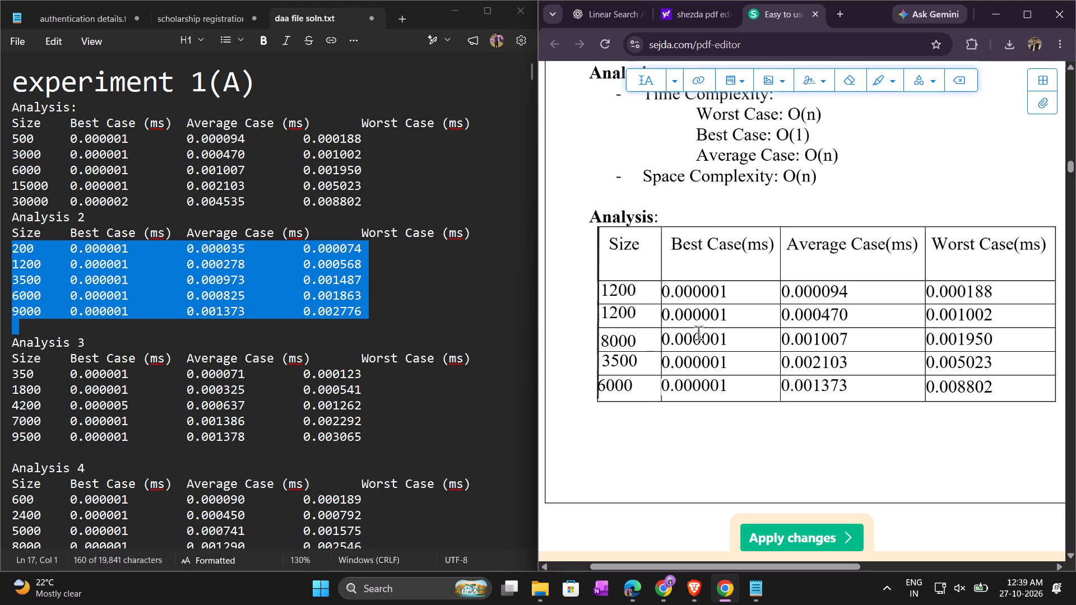
Set the first two rows' average cases to 0.000035 and 0.000278, matching Analysis 2 in the notes.
left_click(843, 287)
left_click(832, 290)
left_click(648, 80)
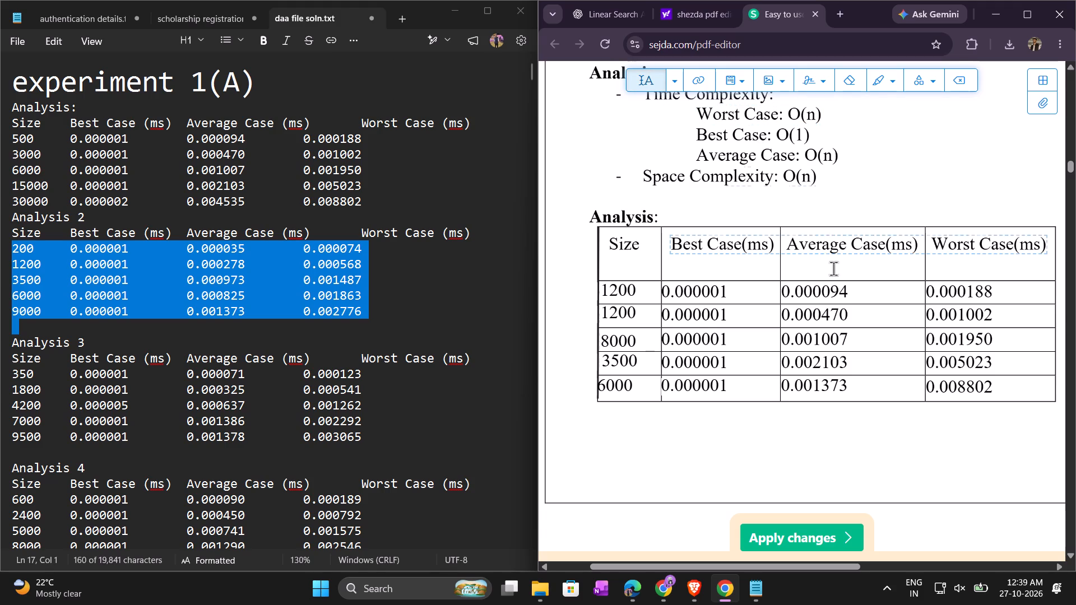
left_click(832, 293)
left_click_drag(832, 293, 844, 292)
type("35")
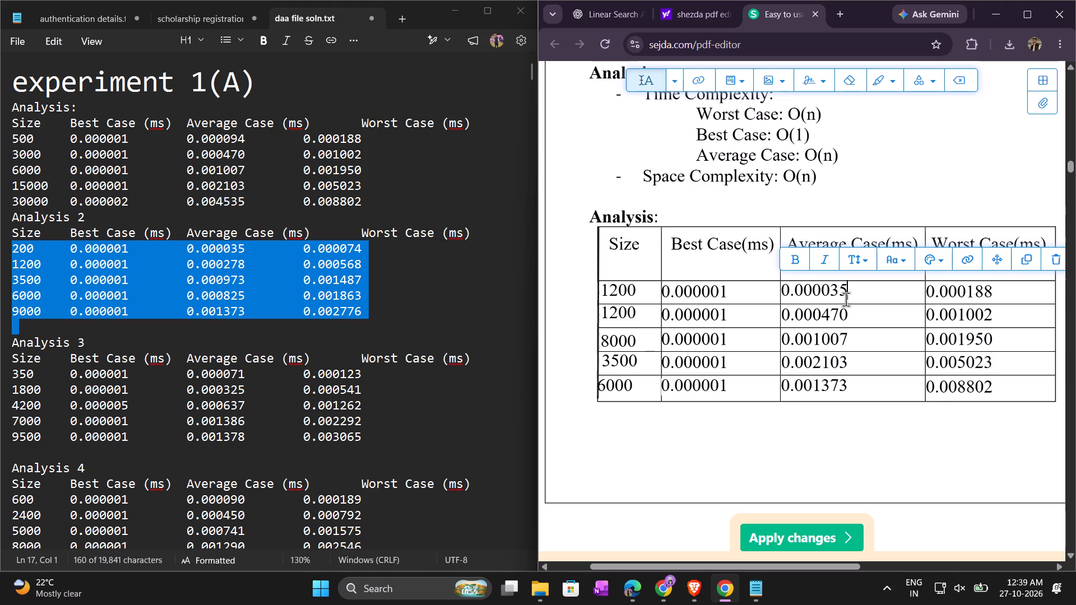
left_click(827, 317)
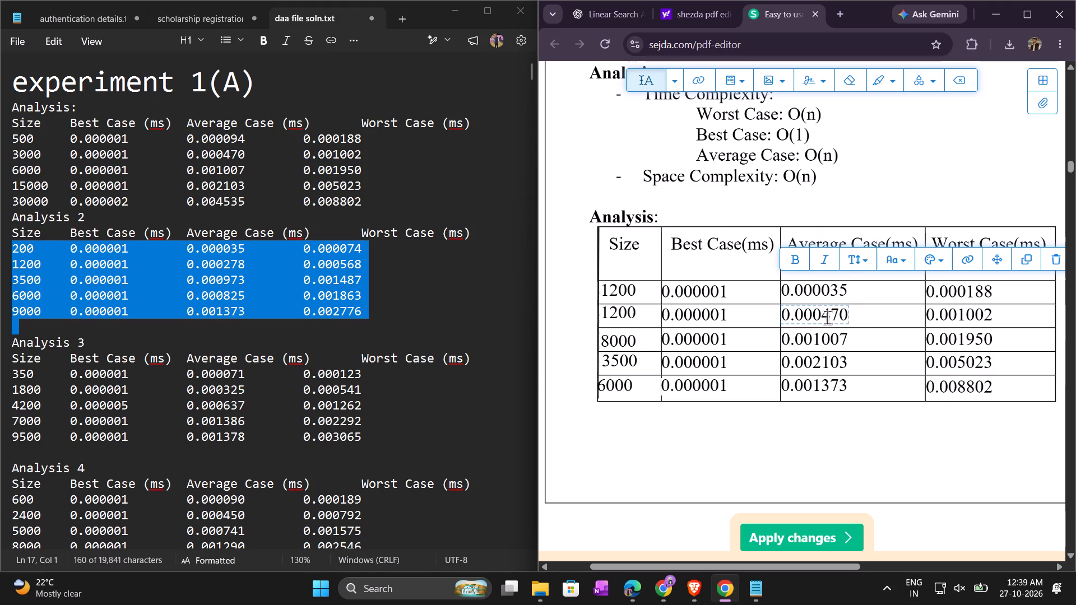
left_click_drag(825, 315, 847, 315)
type("278")
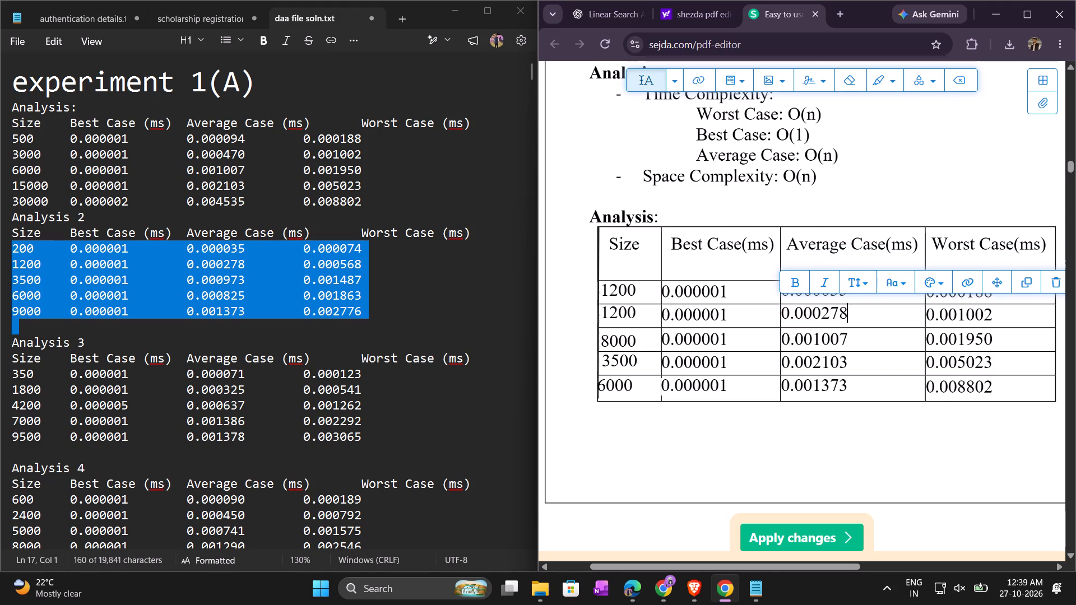
Set the average cases in the third and fourth rows to 0.000973 and 0.000825, matching Analysis 2.
left_click(831, 341)
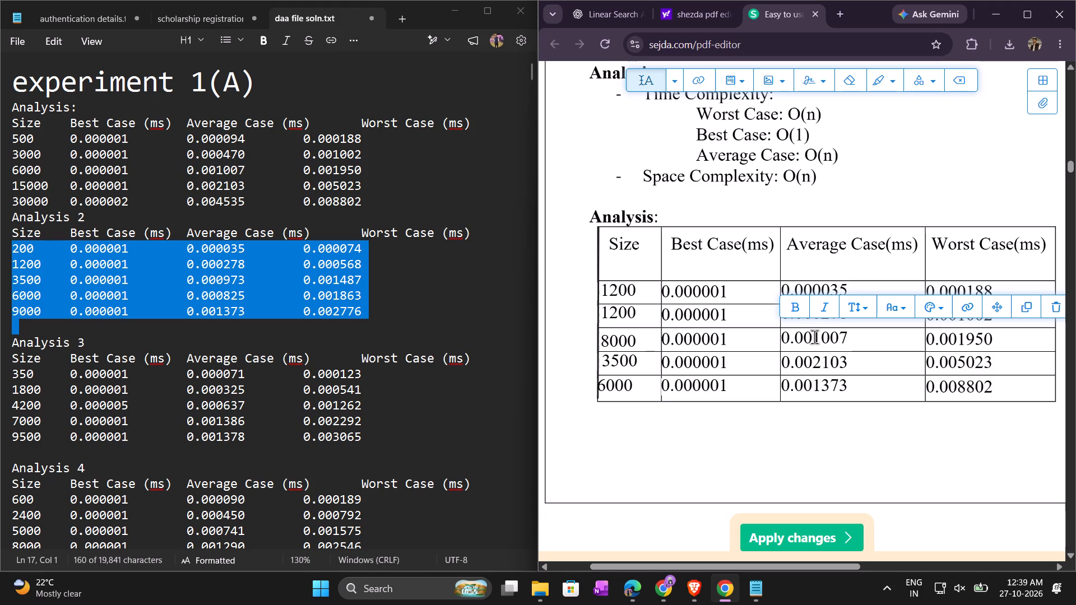
left_click_drag(814, 337, 848, 338)
type("0973")
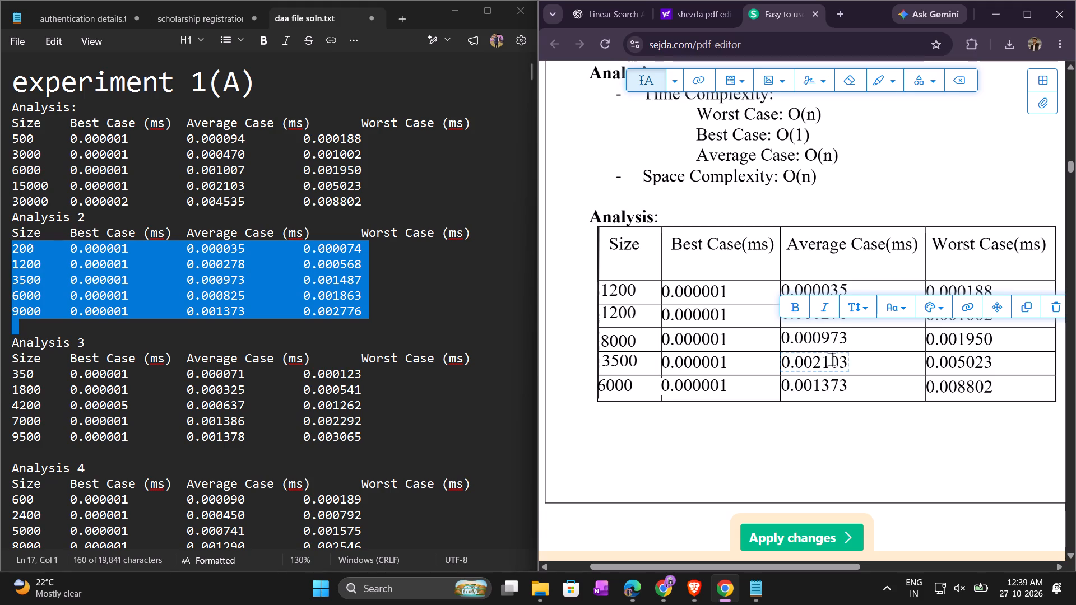
left_click(820, 364)
left_click_drag(815, 361, 846, 363)
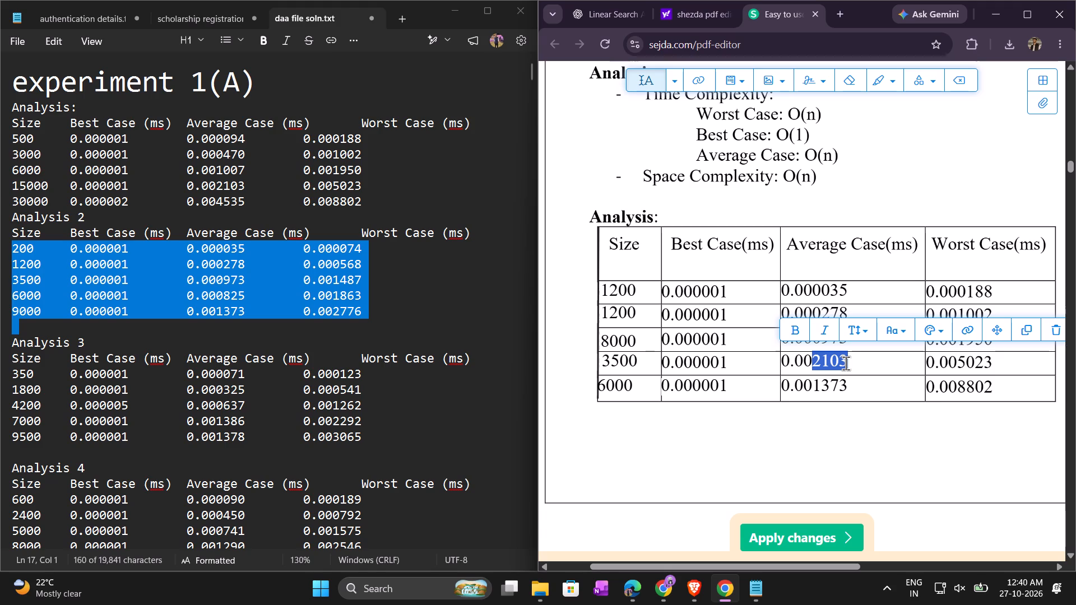
type("0825")
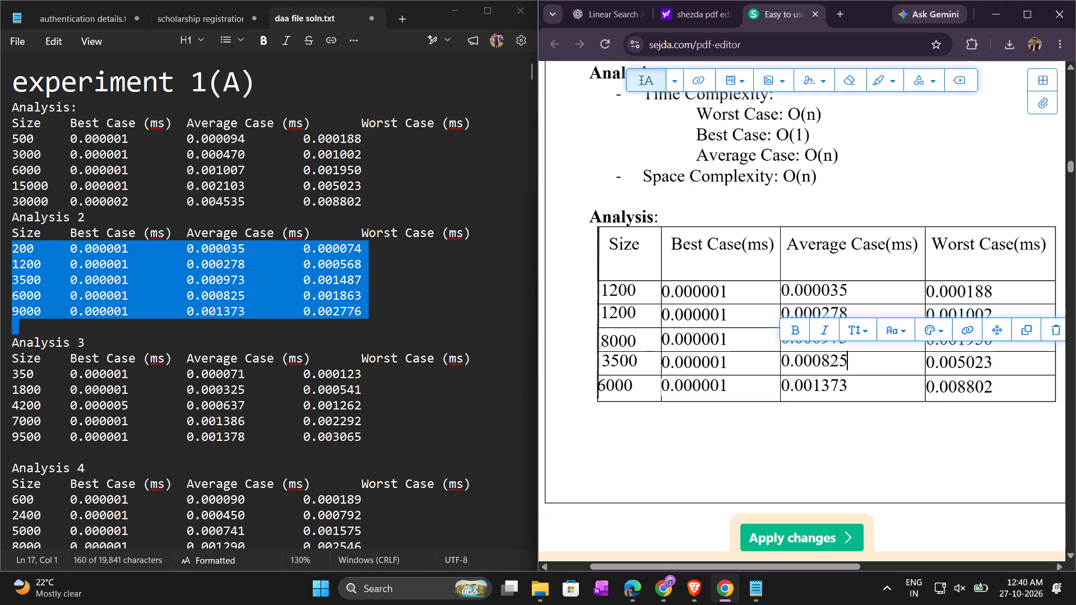
left_click(801, 380)
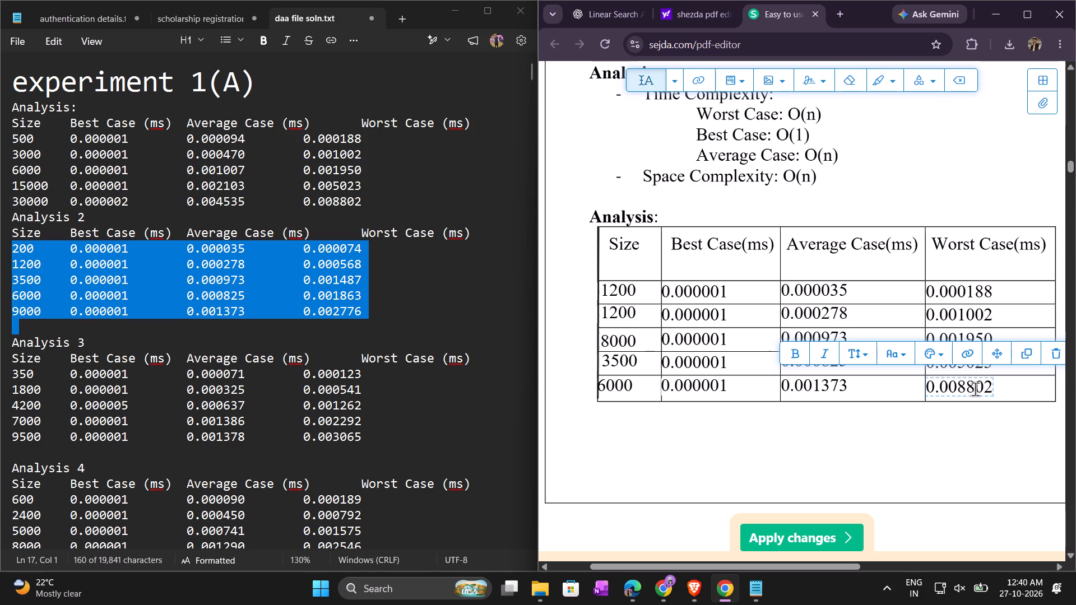
Set the first row's worst case to 0.000074, matching Analysis 2 in the notes.
left_click(971, 292)
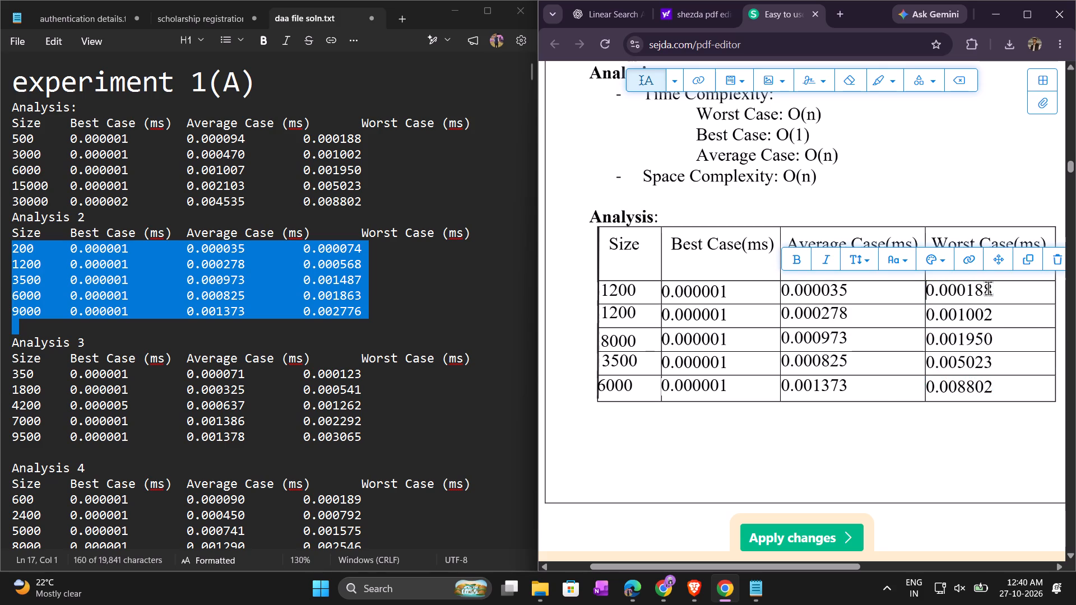
left_click_drag(968, 290, 990, 290)
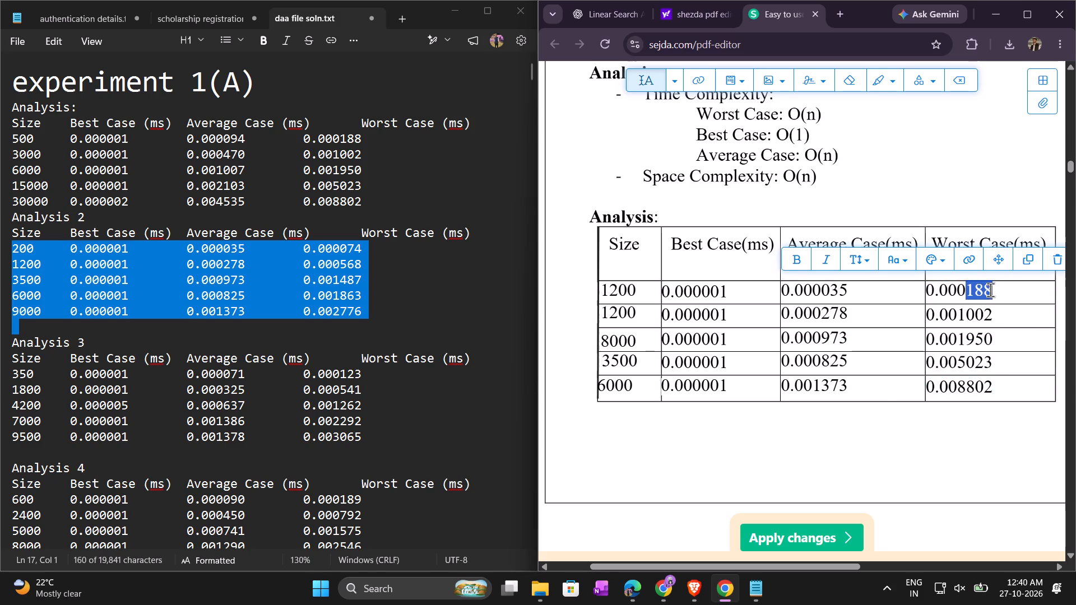
left_click_drag(990, 290, 993, 290)
type("074")
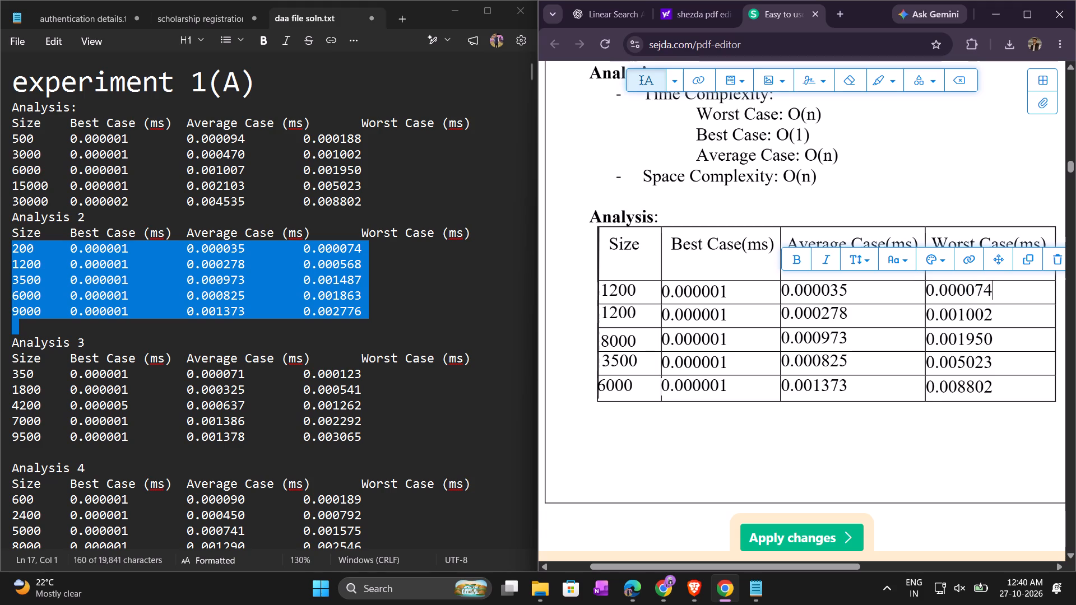
Set the second row's worst case to 0.000568, matching Analysis 2 in the notes.
left_click(958, 312)
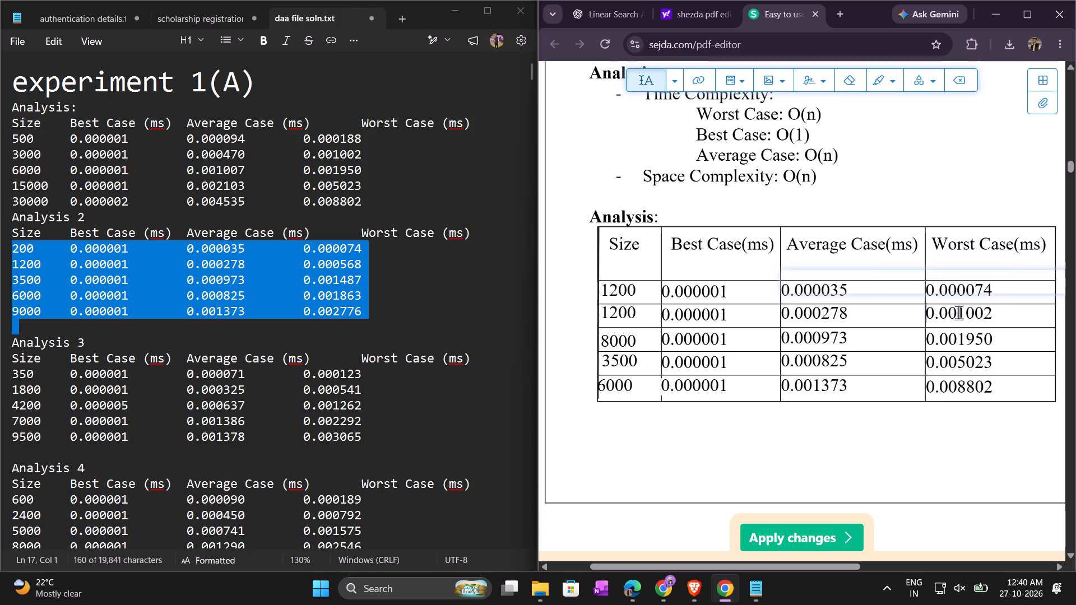
left_click(958, 312)
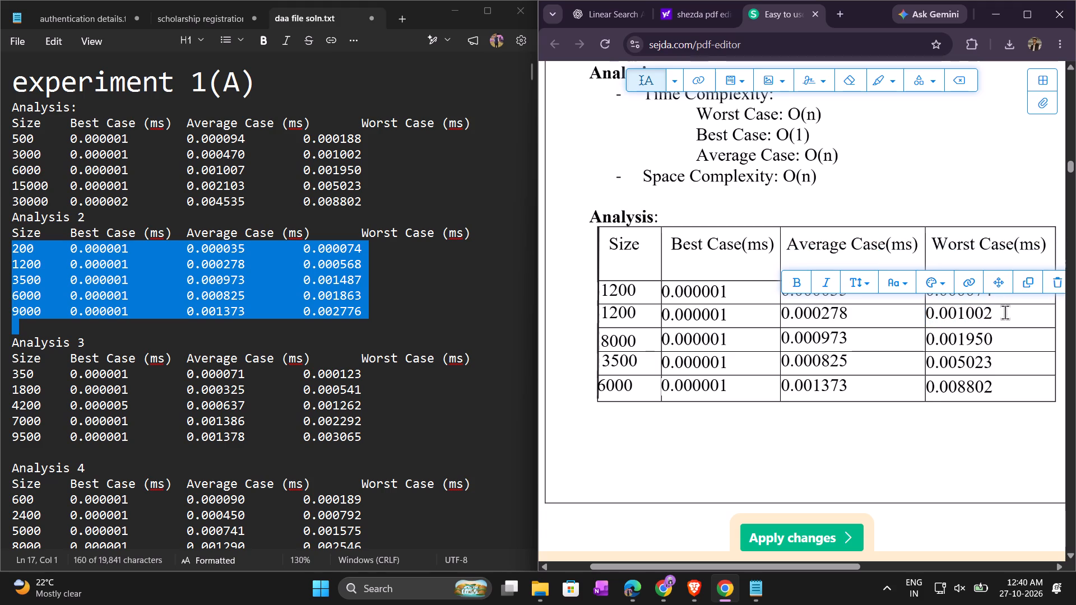
left_click(994, 312)
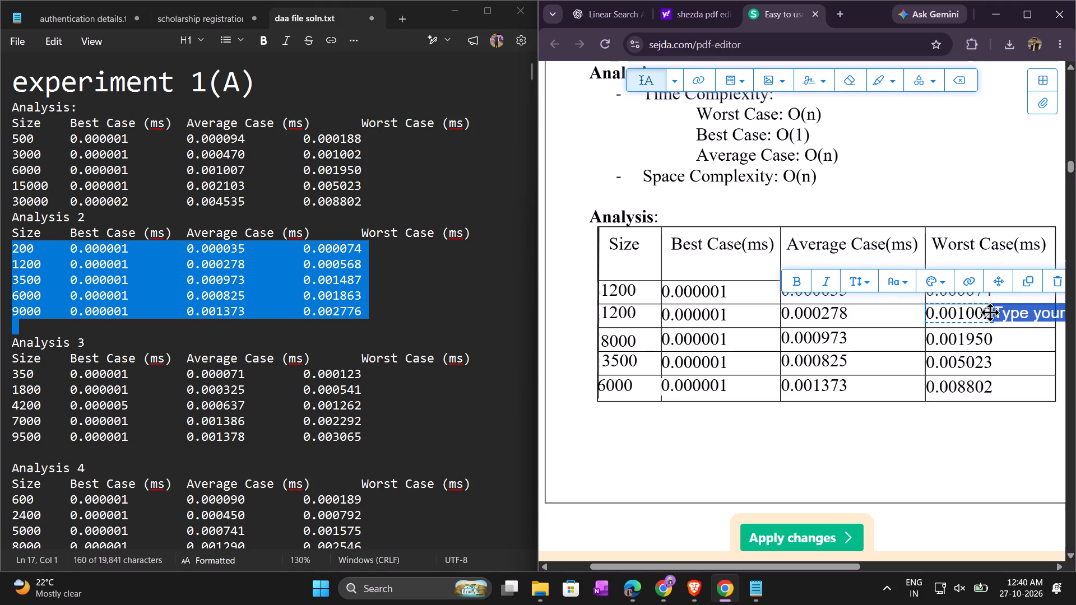
key("BackSpace")
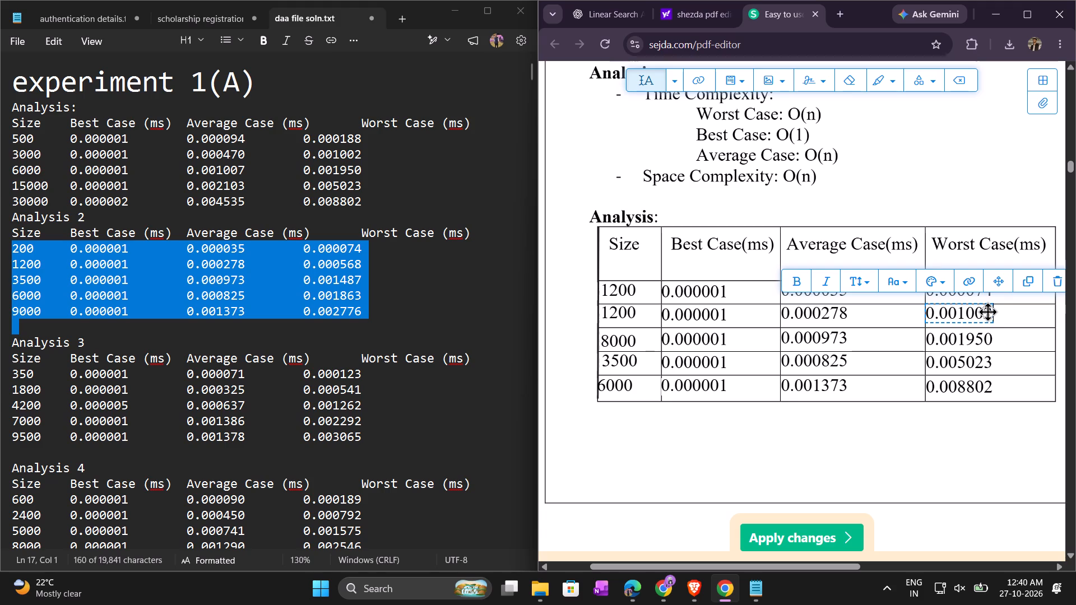
left_click(989, 314)
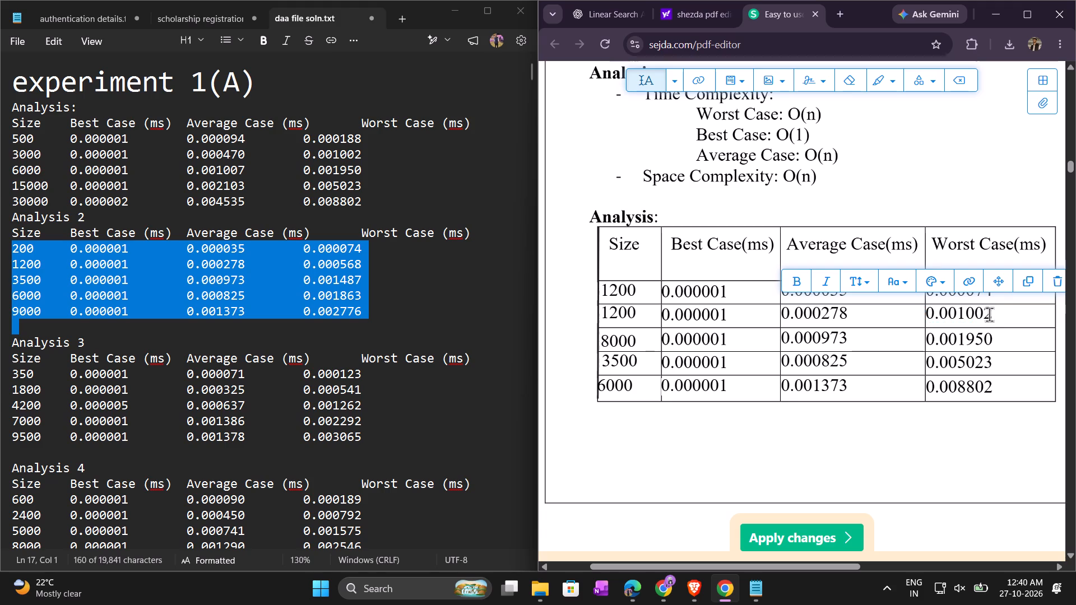
left_click(989, 314)
left_click(959, 313)
left_click_drag(959, 313, 1063, 315)
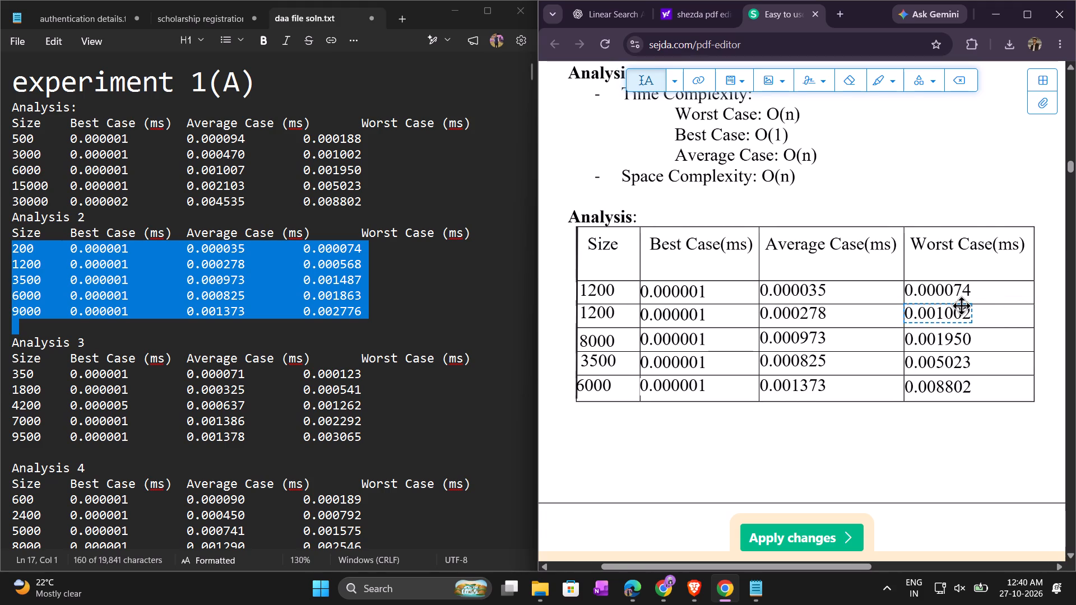
left_click(961, 305)
left_click_drag(937, 309, 959, 311)
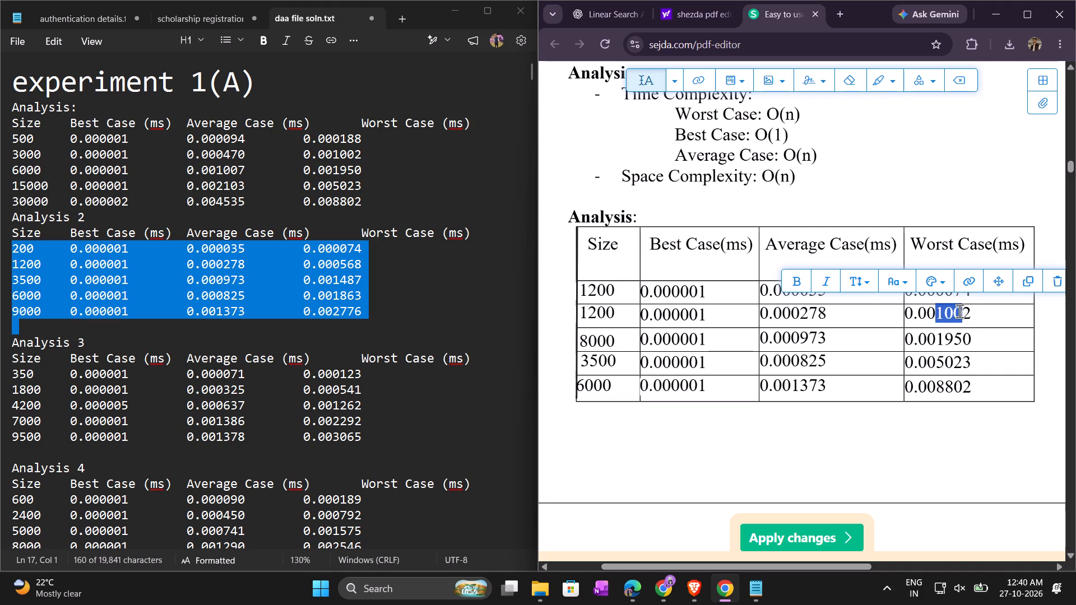
left_click_drag(959, 311, 961, 311)
key("BackSpace")
key("Delete")
type("0568")
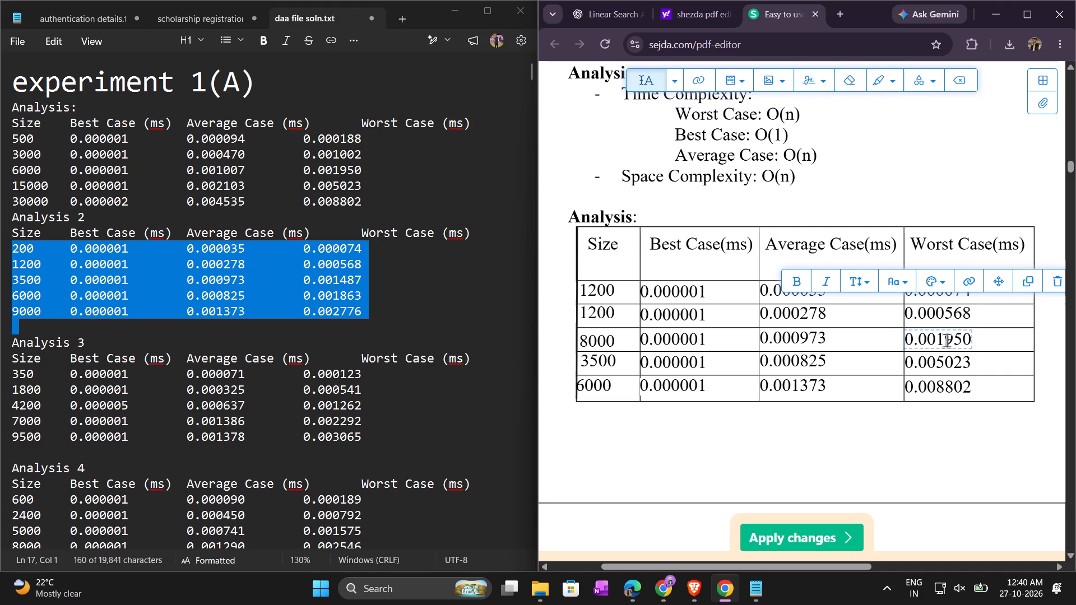
Set the third row's worst case to 0.001487, matching Analysis 2 in the notes.
left_click(939, 338)
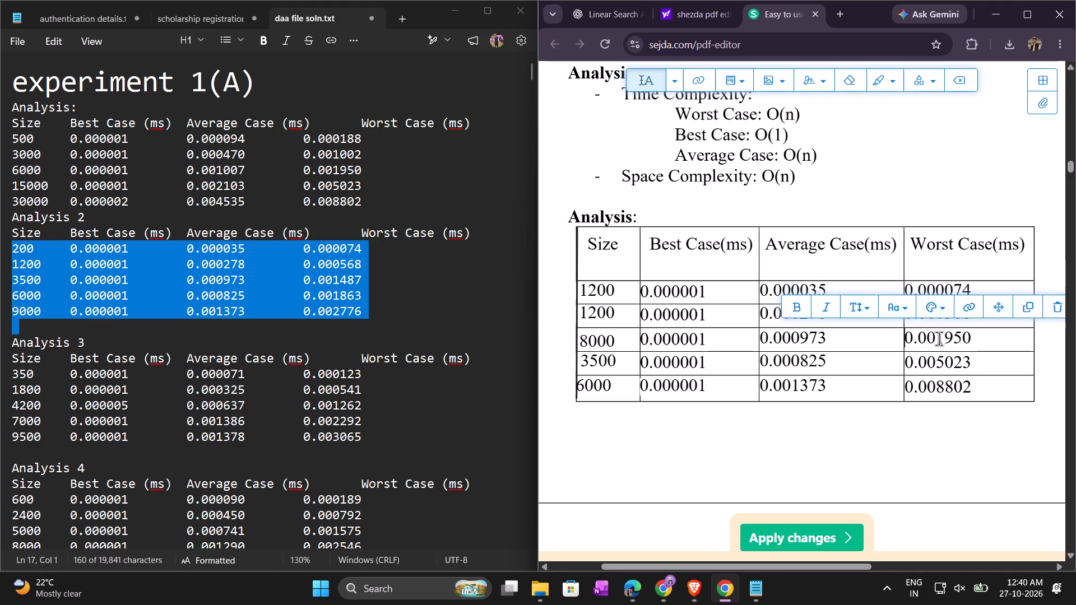
left_click(944, 336)
left_click_drag(944, 336, 949, 336)
left_click_drag(949, 336, 967, 336)
type("487")
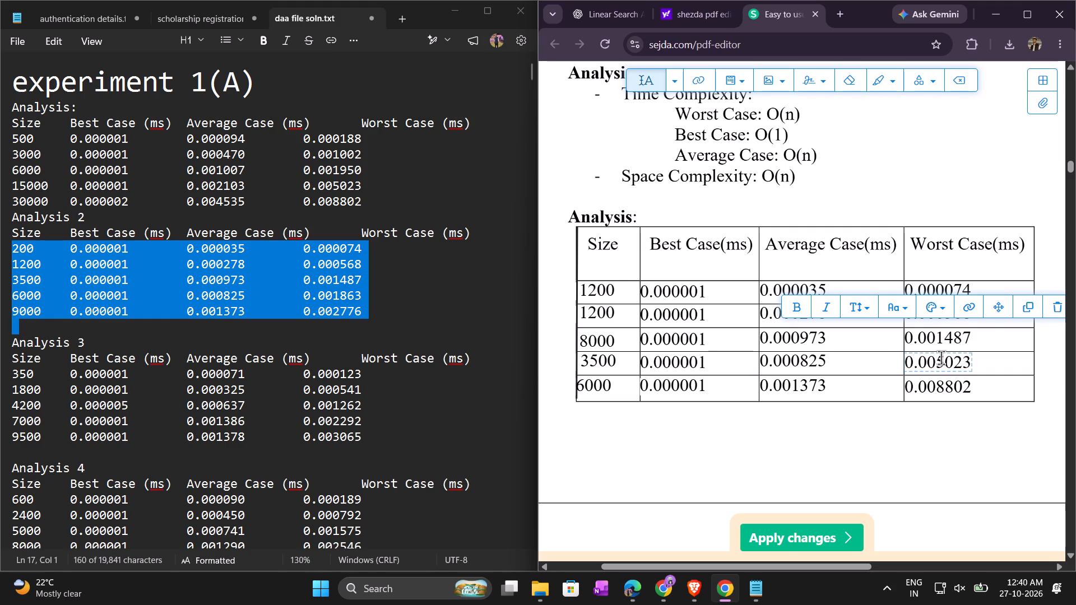
Set the fourth row's worst case to 0.001863, matching Analysis 2 in the notes.
left_click(939, 358)
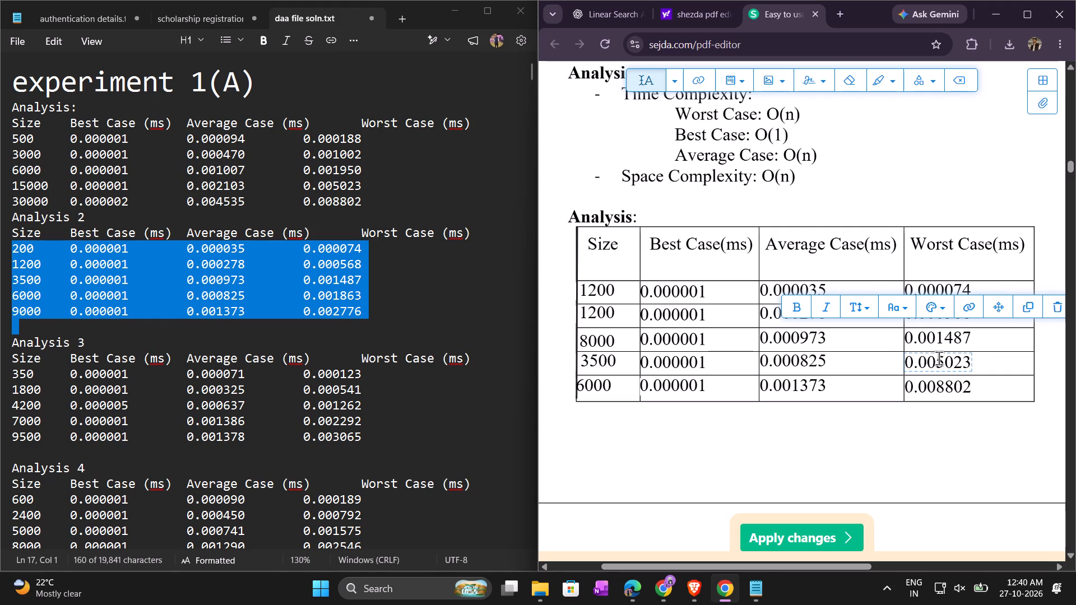
left_click(939, 358)
left_click_drag(939, 358, 966, 358)
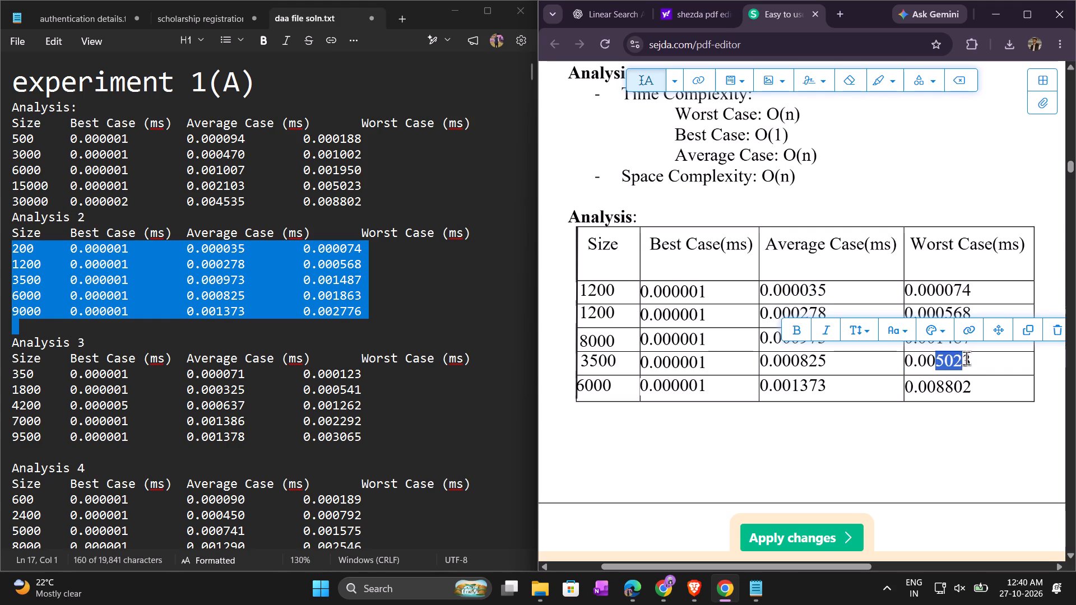
left_click_drag(966, 358, 972, 361)
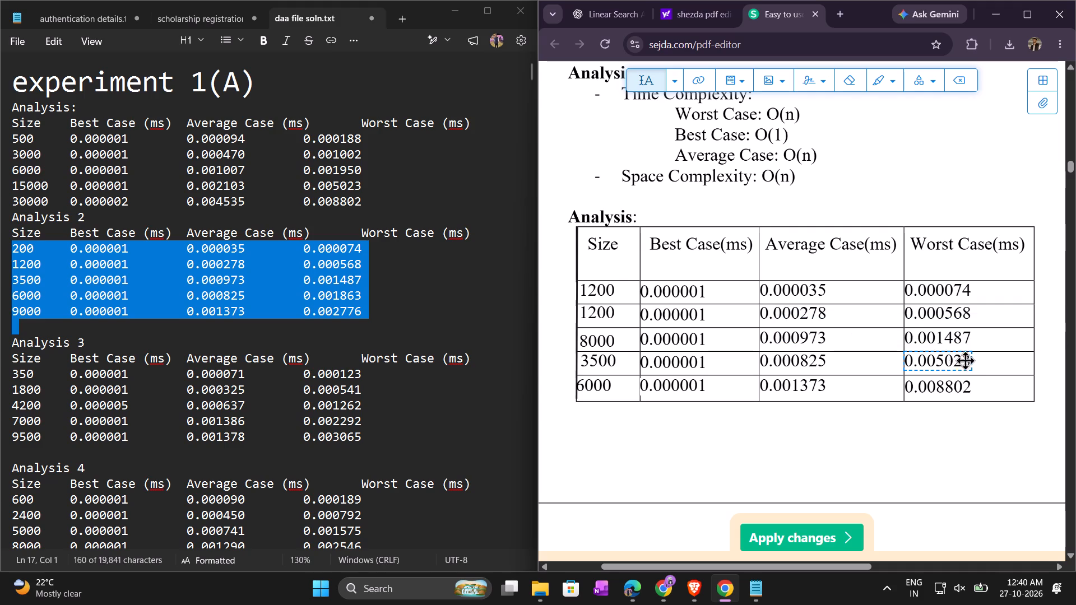
left_click(941, 360)
left_click_drag(938, 358, 960, 358)
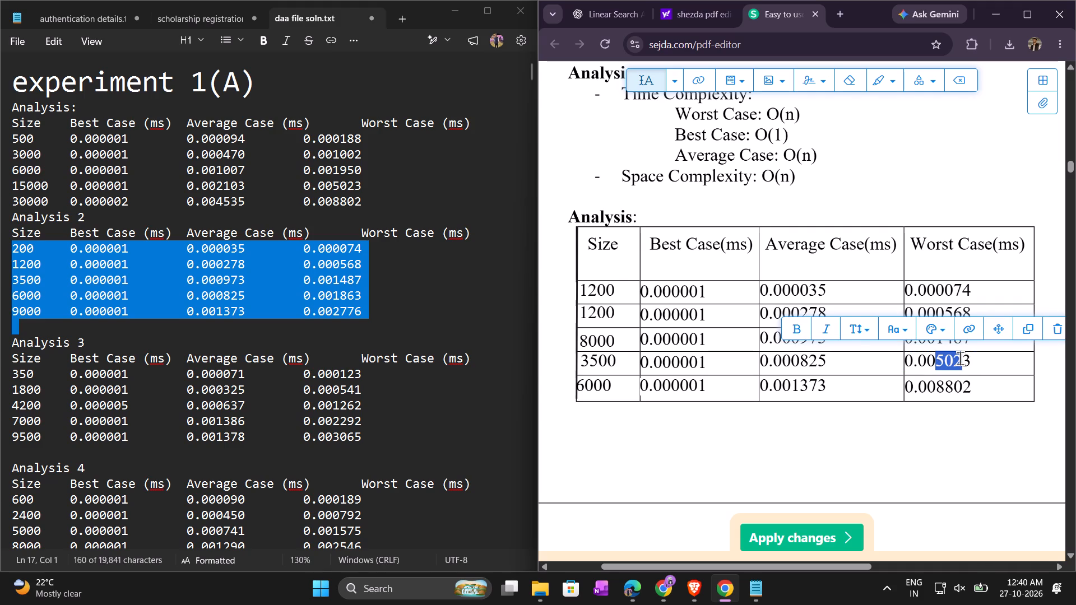
left_click_drag(960, 358, 961, 358)
key("BackSpace")
key("Delete")
type("1863")
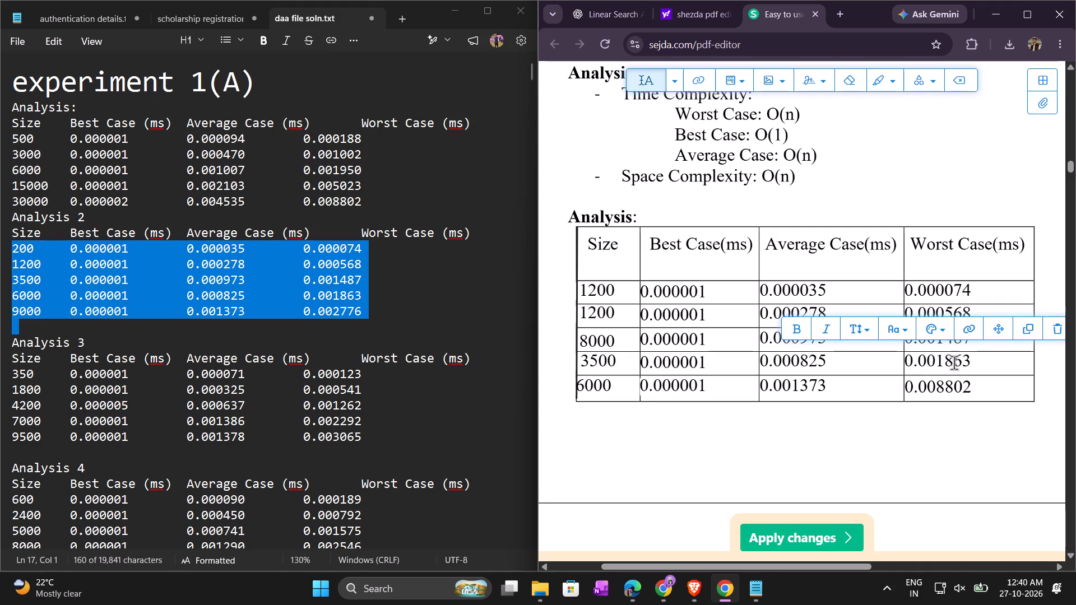
Set the last row's worst case to 0.002776, matching Analysis 2 in the notes.
left_click_drag(937, 382, 954, 383)
left_click(954, 383)
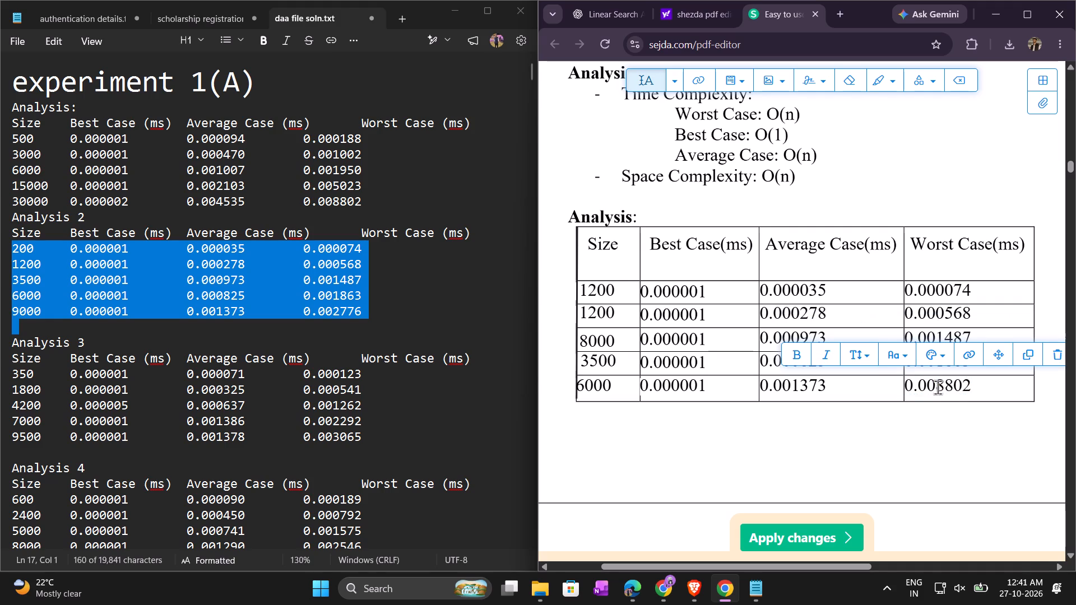
left_click_drag(938, 387, 971, 385)
type("37")
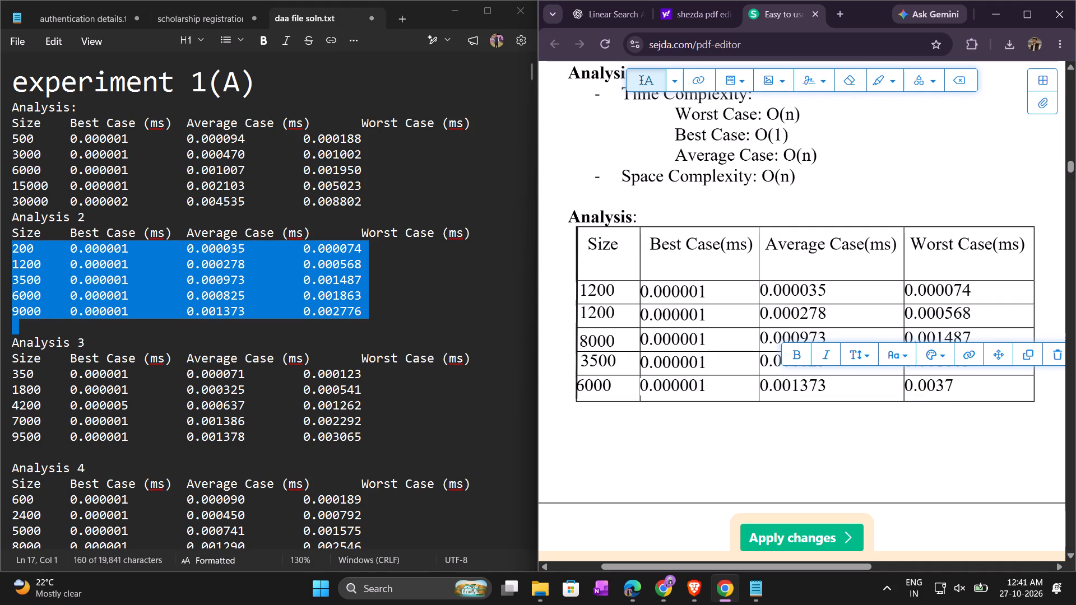
key("7")
key("6")
key("Left")
key("Left")
key("Left")
key("BackSpace")
key("2")
scroll(919, 416, "down", 1)
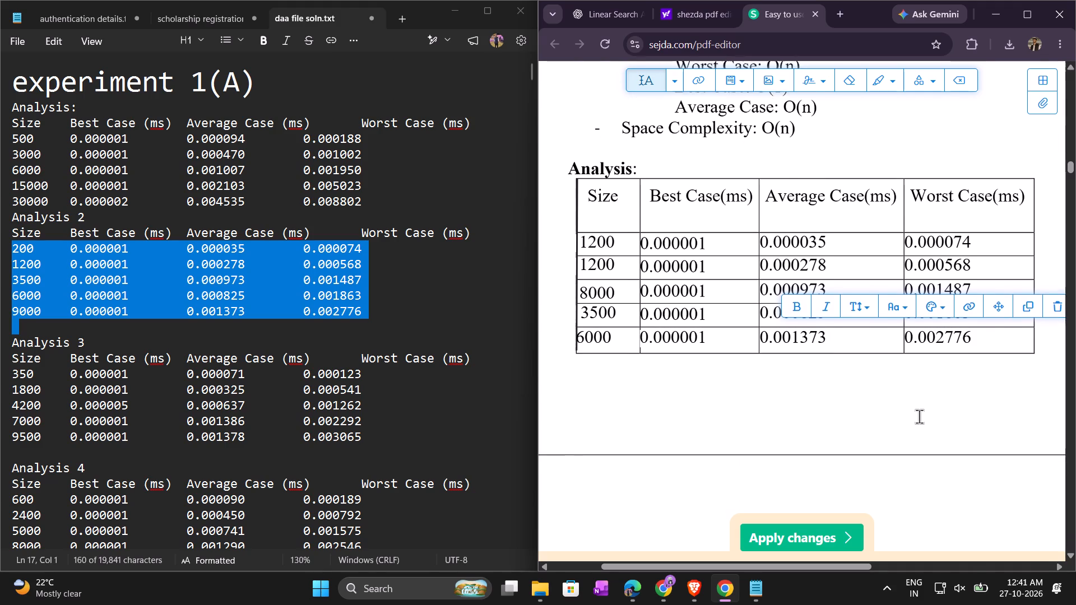
In the Experiment 1 Binary Search table, set the first two sizes to 400 and 2300, matching the experiment 1(B) Analysis 2 notes.
scroll(919, 416, "down", 7)
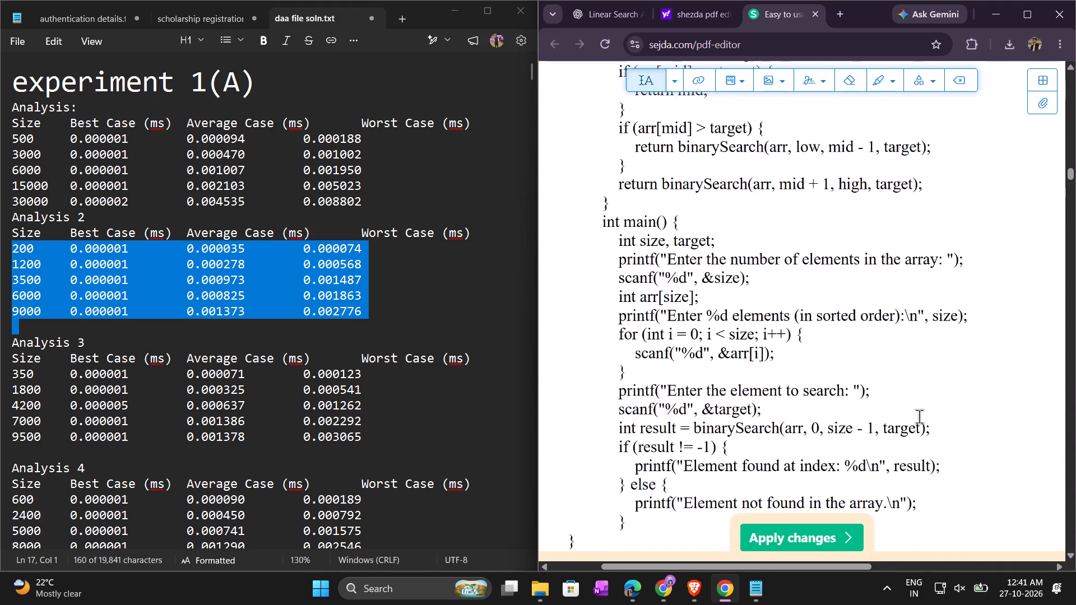
scroll(919, 416, "down", 5)
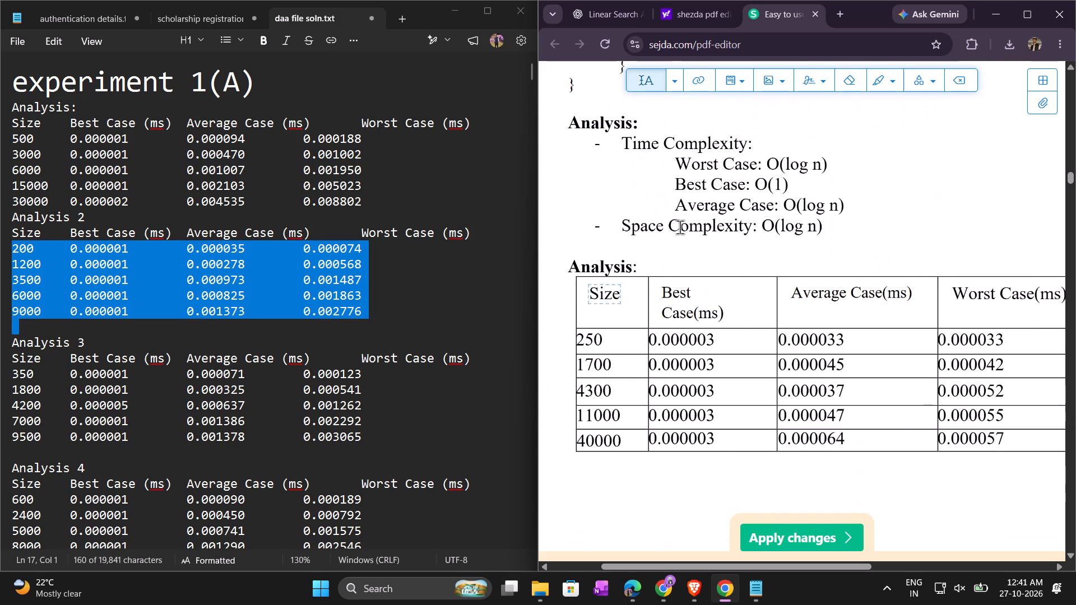
scroll(698, 214, "up", 4)
scroll(698, 214, "down", 3)
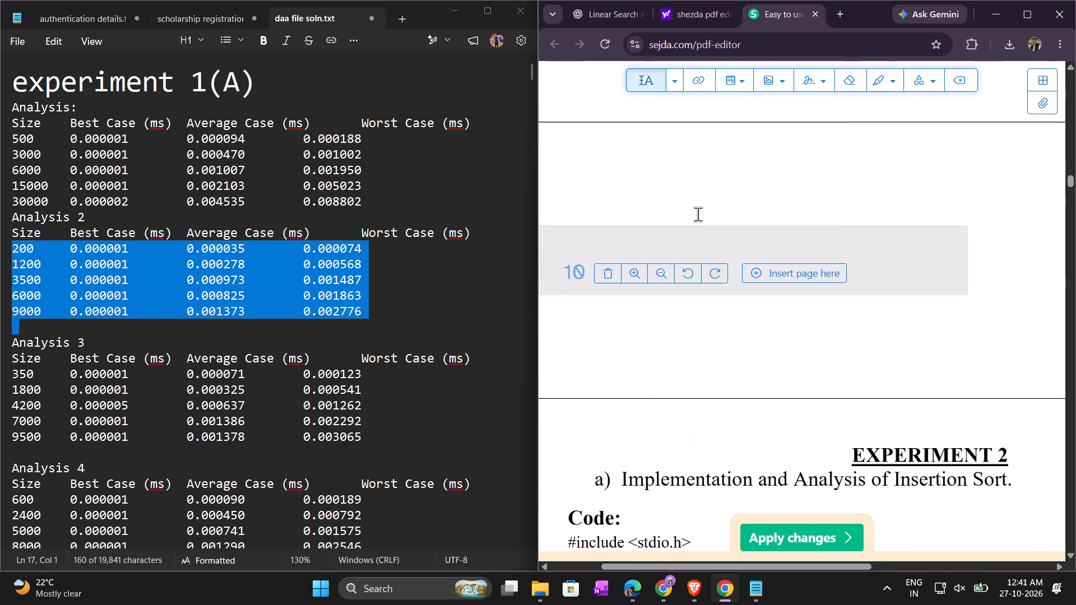
scroll(698, 214, "down", 2)
scroll(698, 214, "up", 4)
scroll(434, 362, "down", 1)
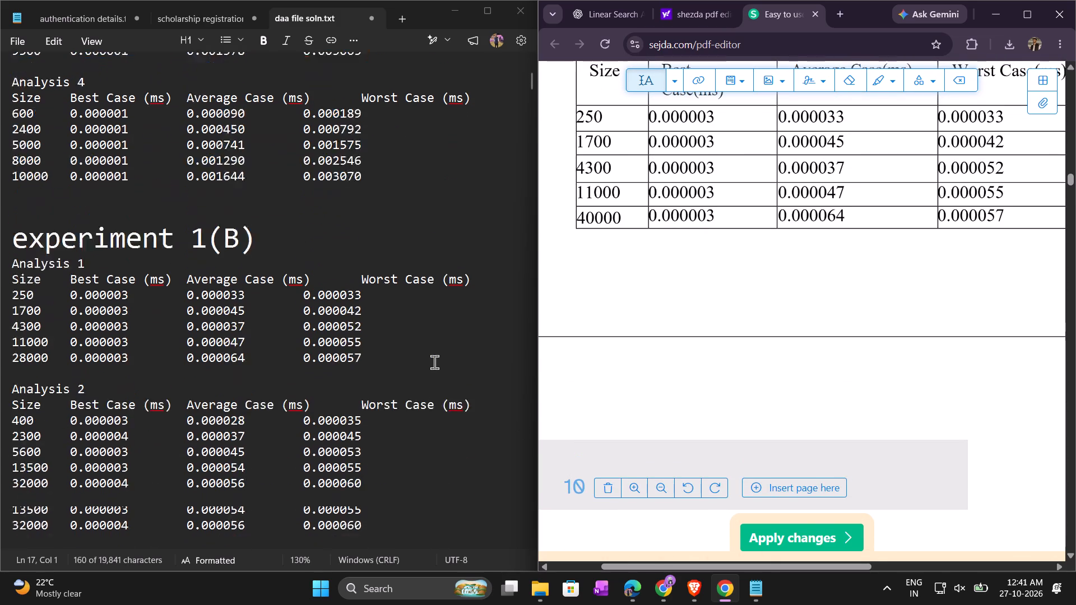
scroll(434, 362, "down", 1)
scroll(434, 362, "up", 1)
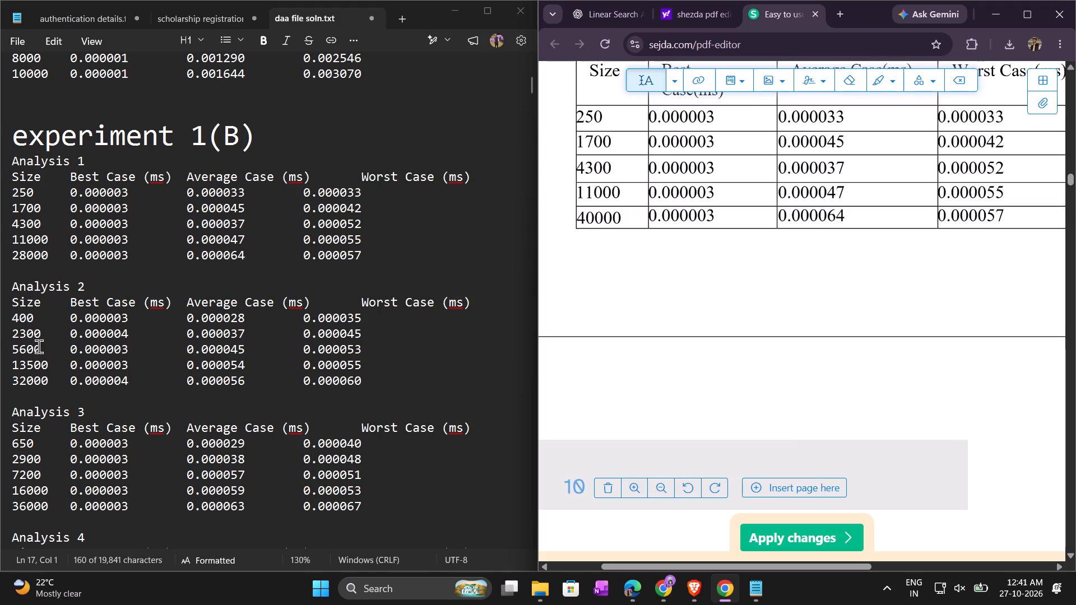
left_click(590, 119)
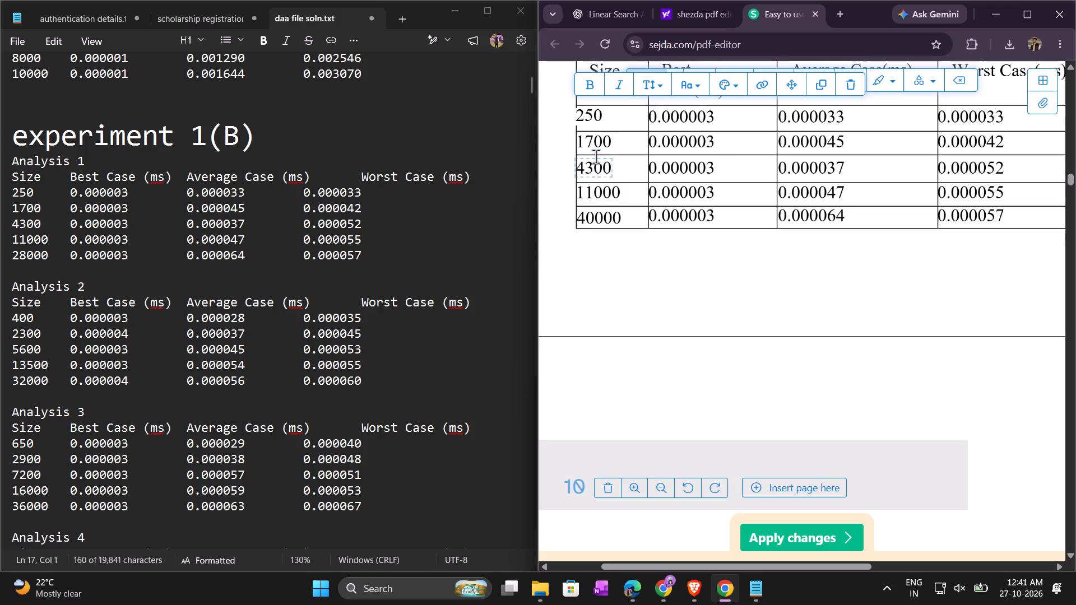
key("ctrl+a")
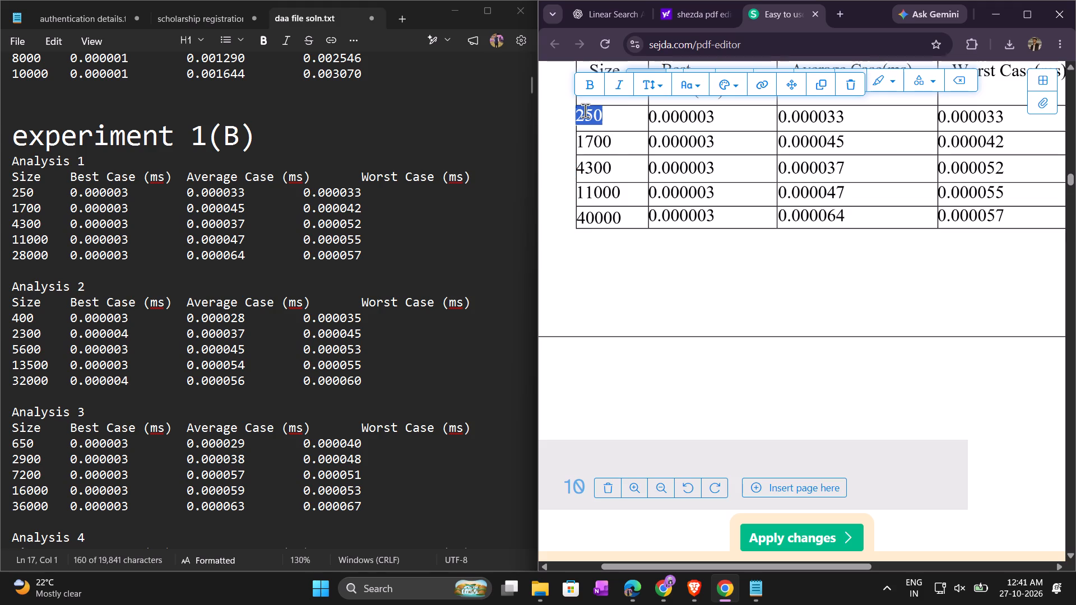
type("400")
left_click(587, 142)
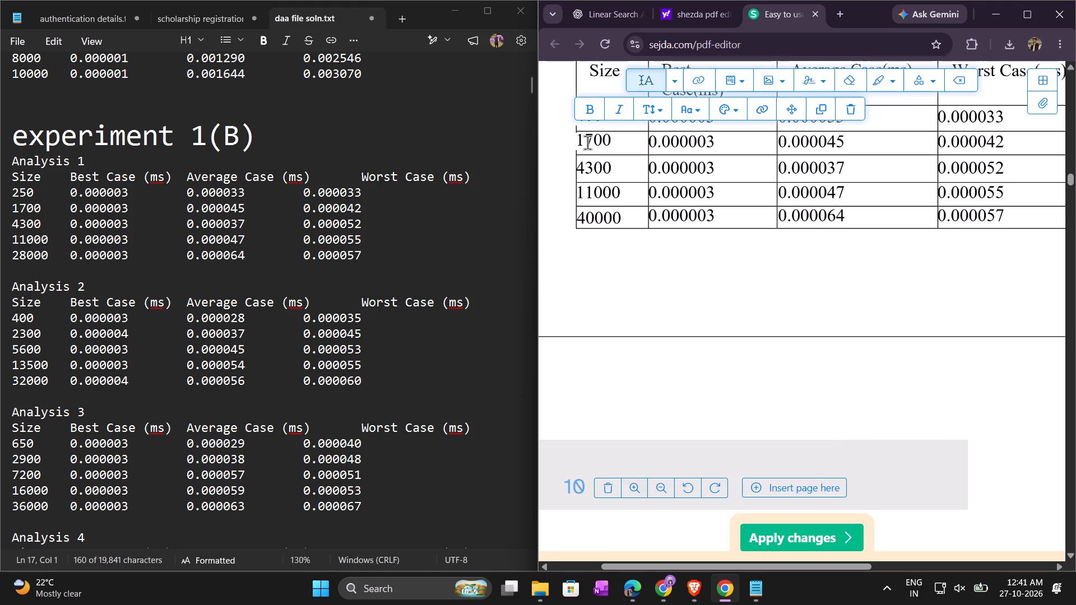
key("ctrl+a")
type("2300")
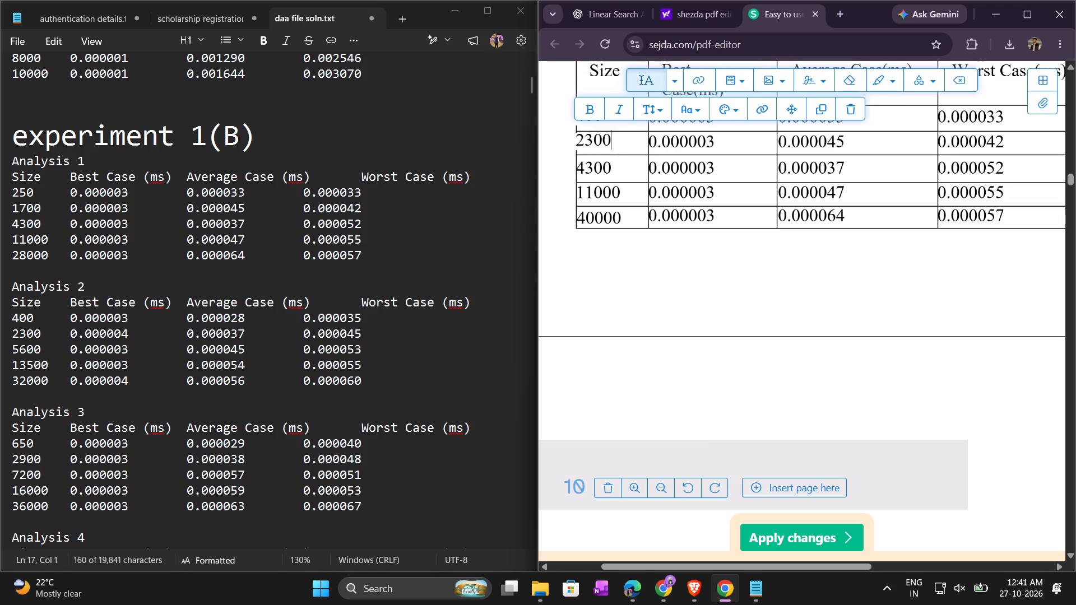
Set the Binary Search table's third, fourth and last sizes to 5600, 13500 and 32000.
left_click(588, 169)
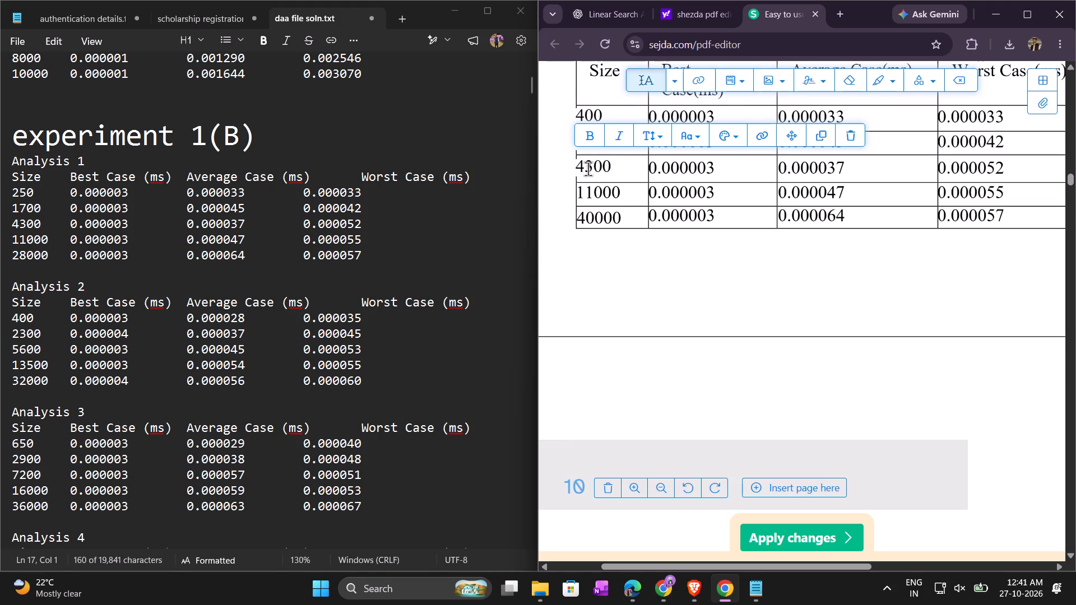
key("ctrl+a")
type("5600")
left_click(590, 194)
key("ctrl+a")
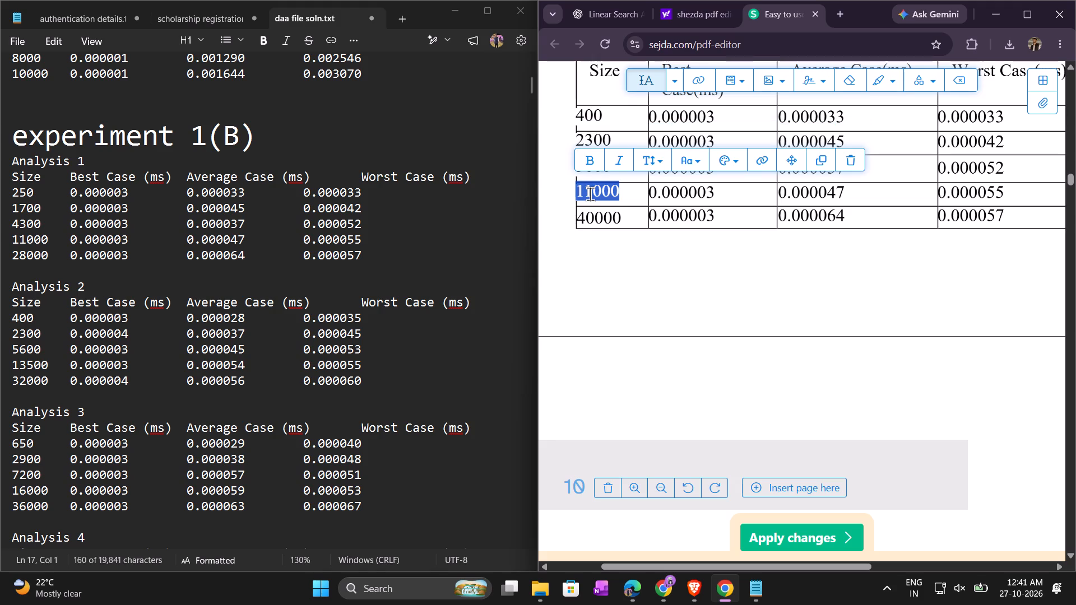
type("13500")
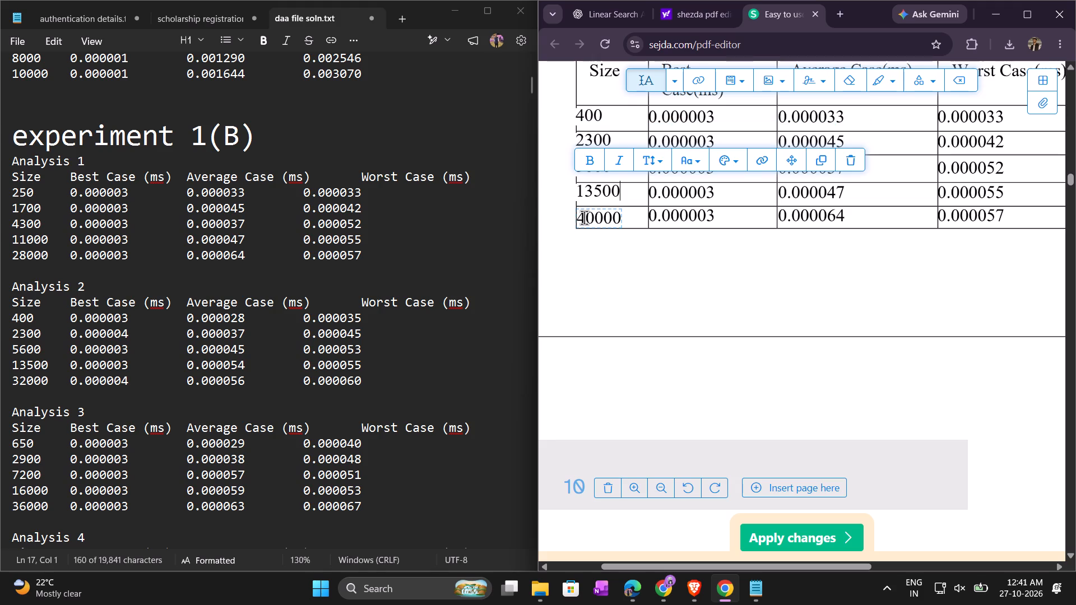
left_click(584, 217)
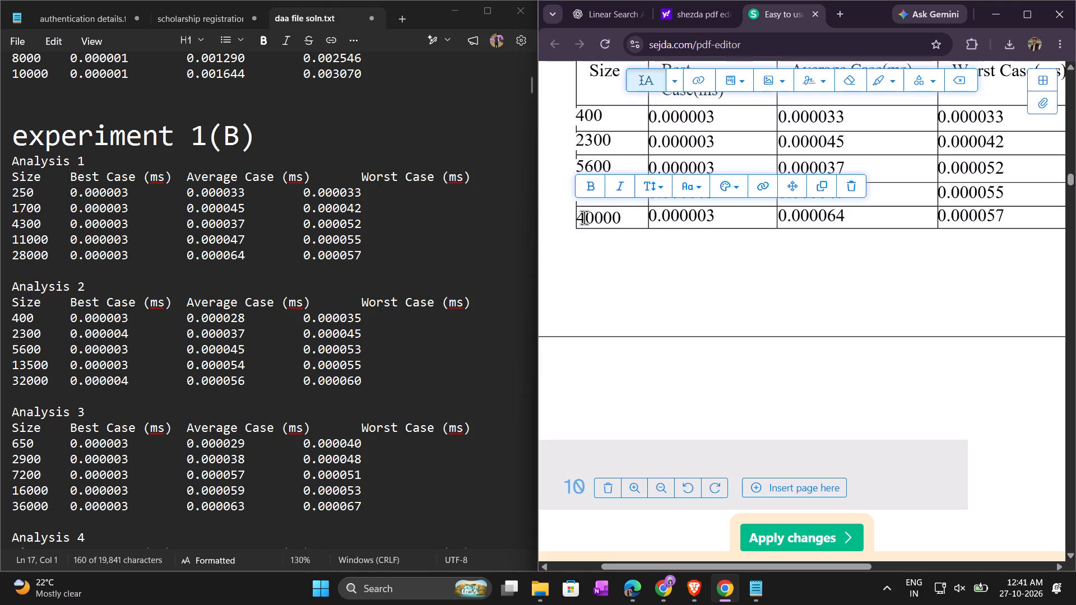
key("ctrl+a")
type("32000")
Shift the sizes 400, 2300, 5600 and 13500 slightly inward, away from the Size column's outer border.
left_click_drag(585, 117, 591, 118)
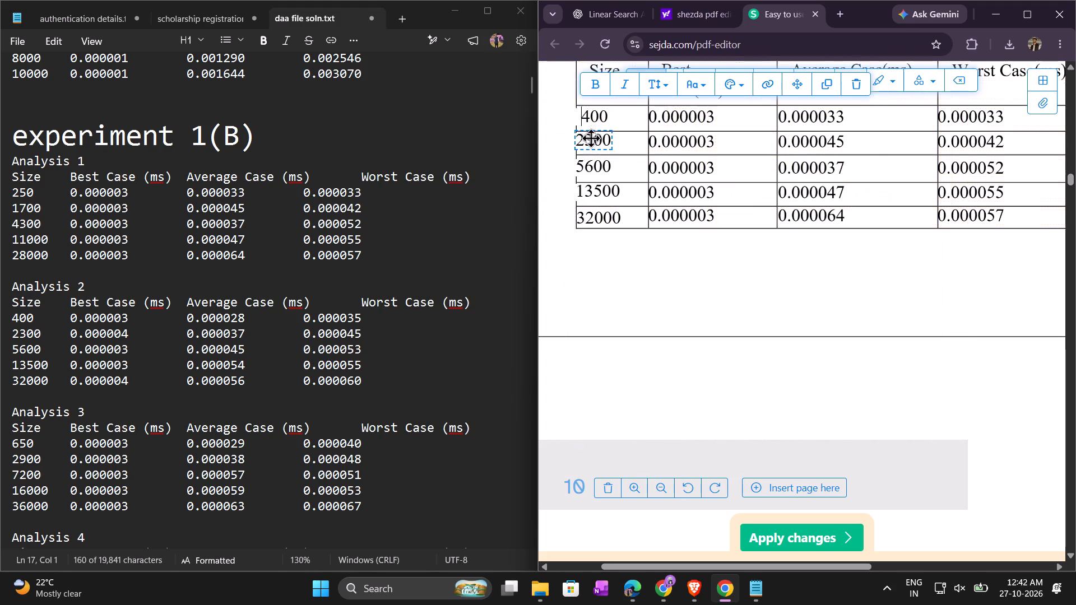
left_click_drag(591, 140, 597, 140)
left_click_drag(593, 174, 599, 174)
left_click(598, 187)
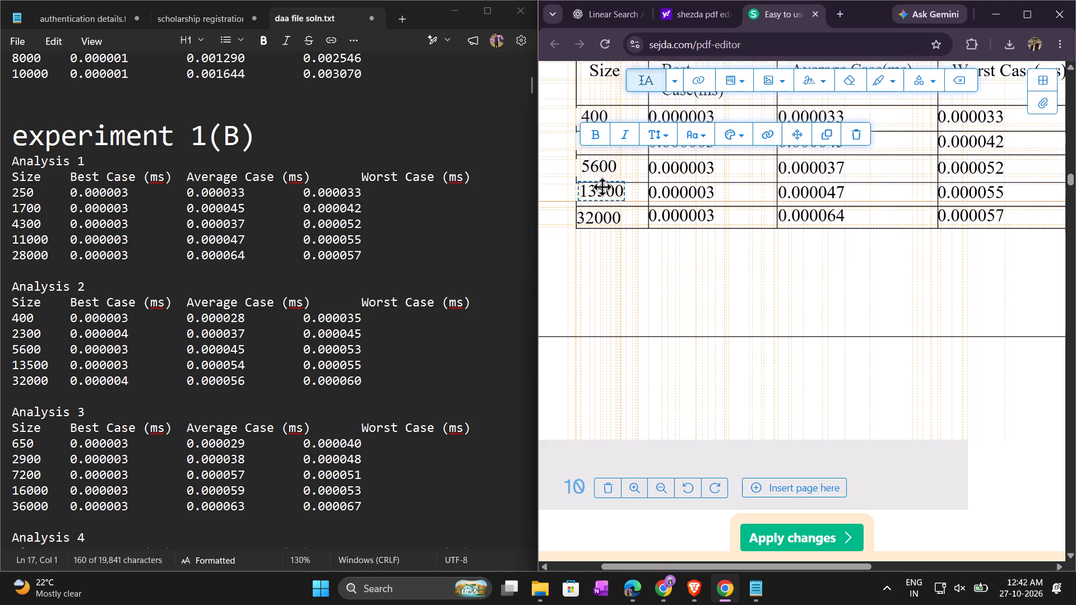
left_click(599, 214)
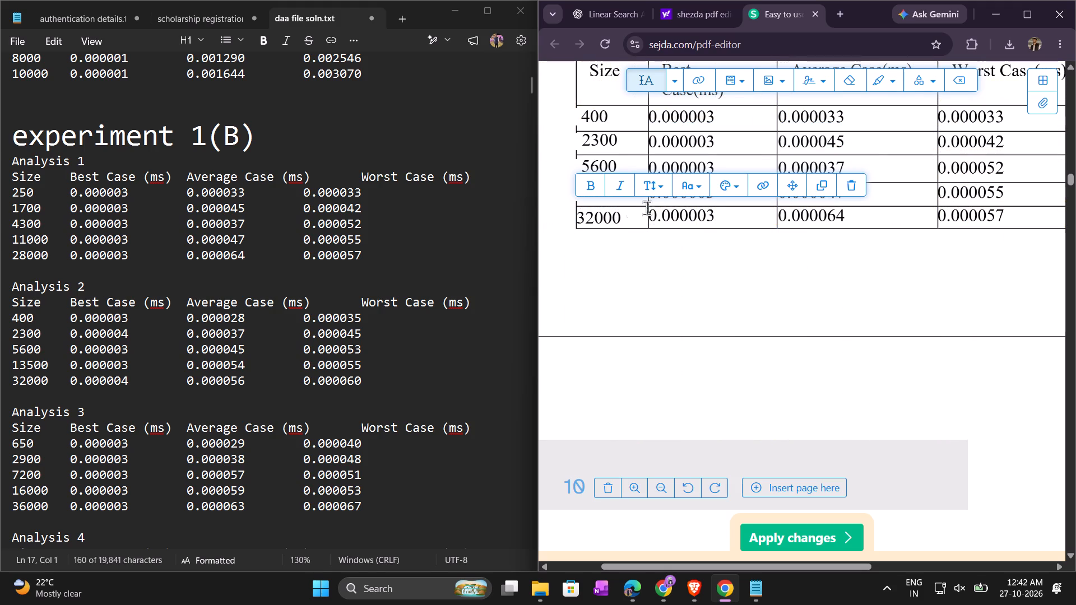
Set the last row's best case to 0.000004, using the experiment 1(B) Analysis 2 rows highlighted in the notes.
left_click(669, 210)
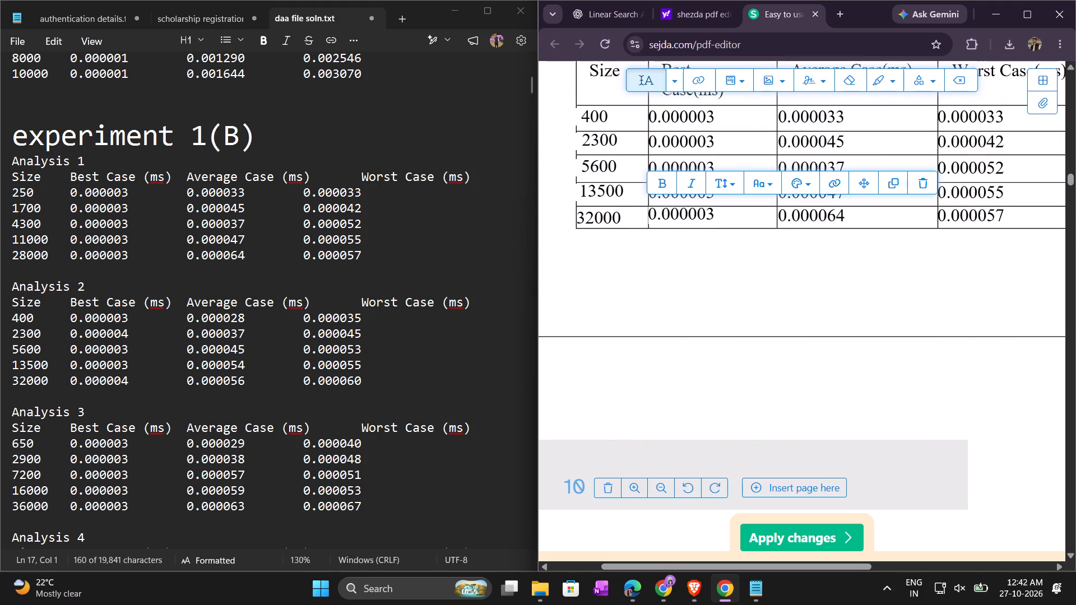
left_click_drag(14, 316, 365, 378)
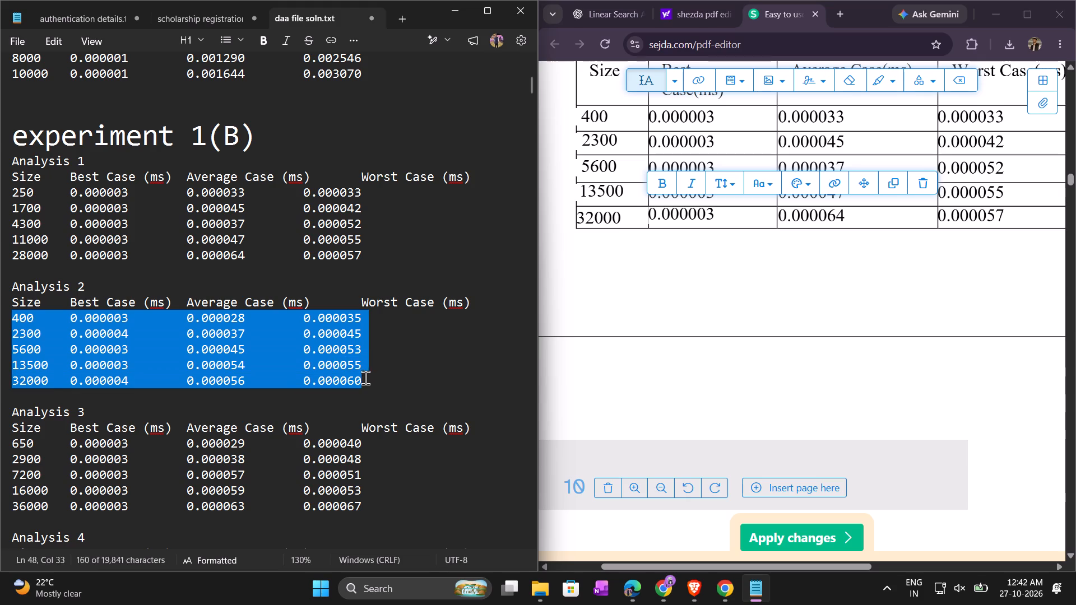
left_click_drag(365, 378, 367, 380)
double_click(713, 214)
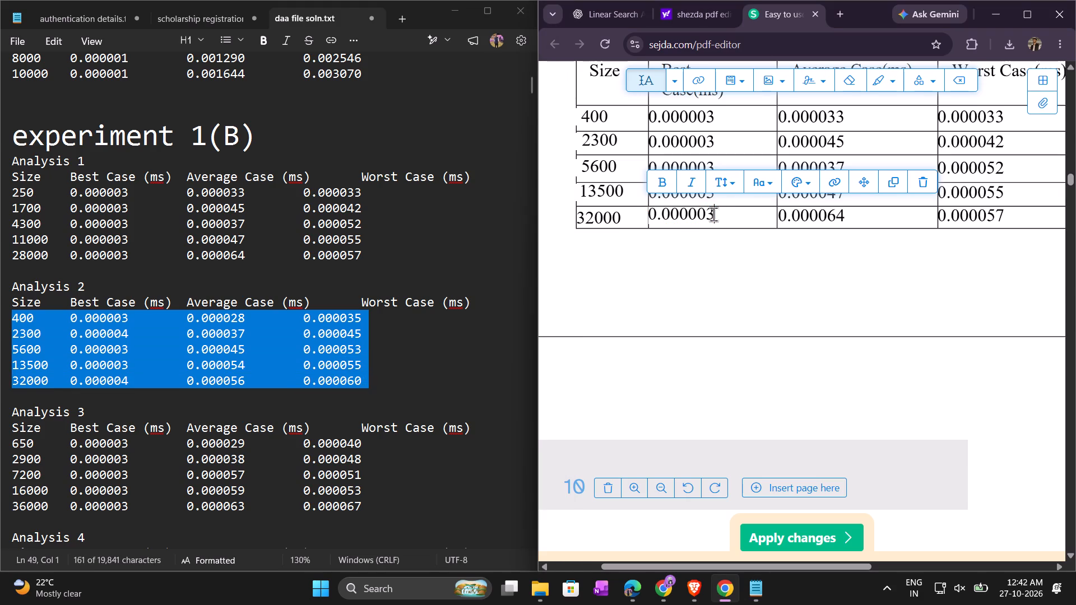
key("BackSpace")
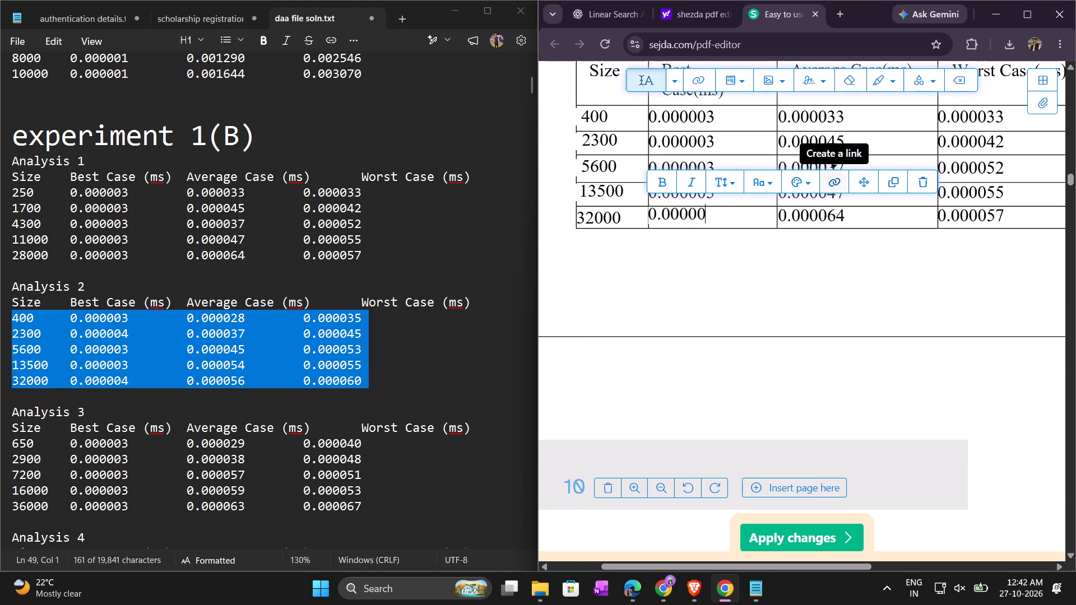
key("4")
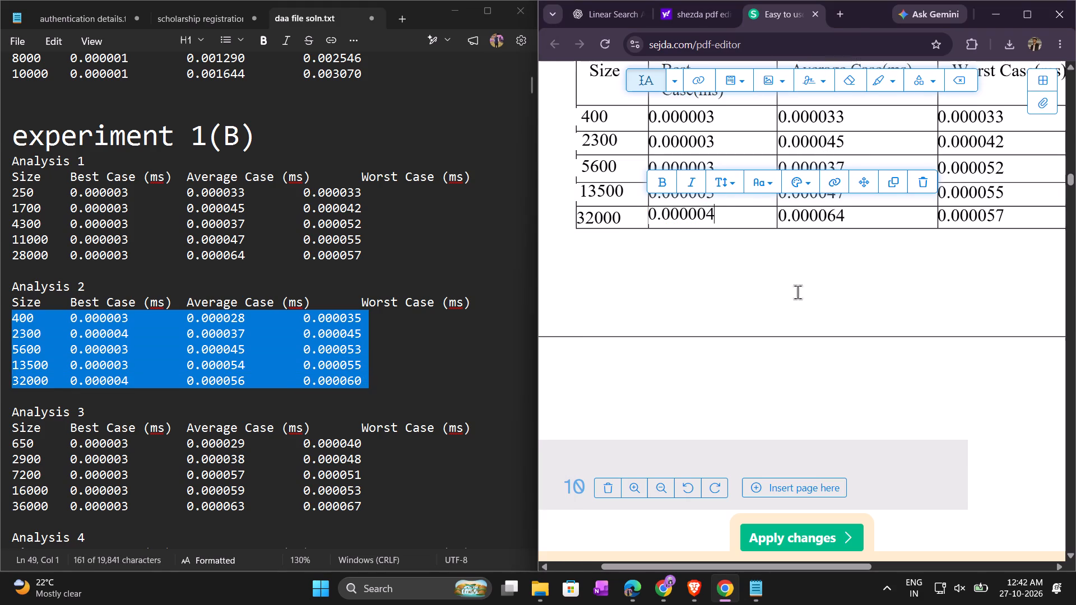
left_click(751, 271)
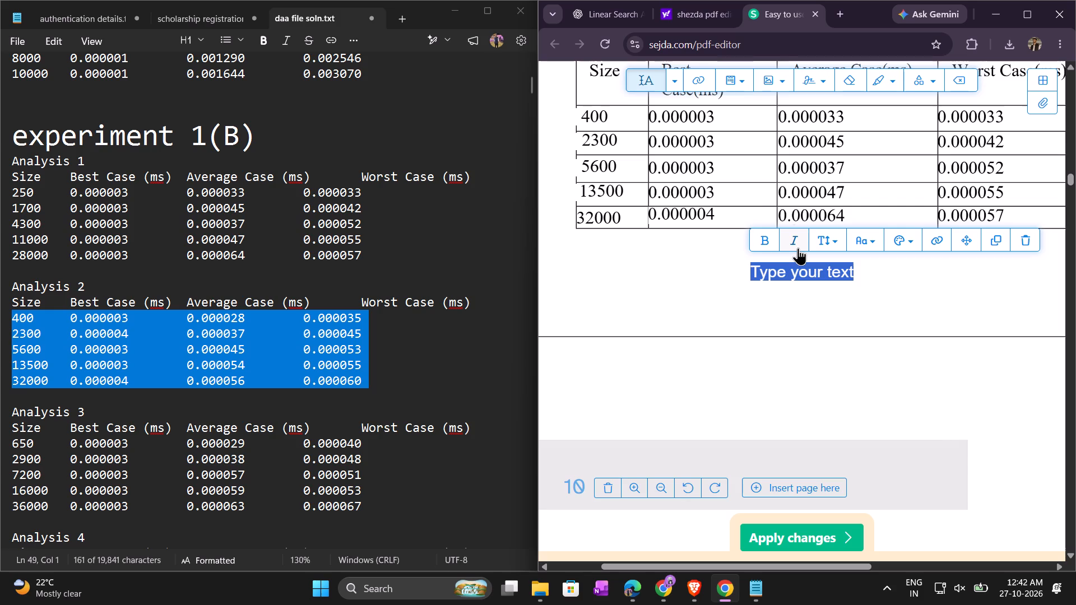
key("BackSpace")
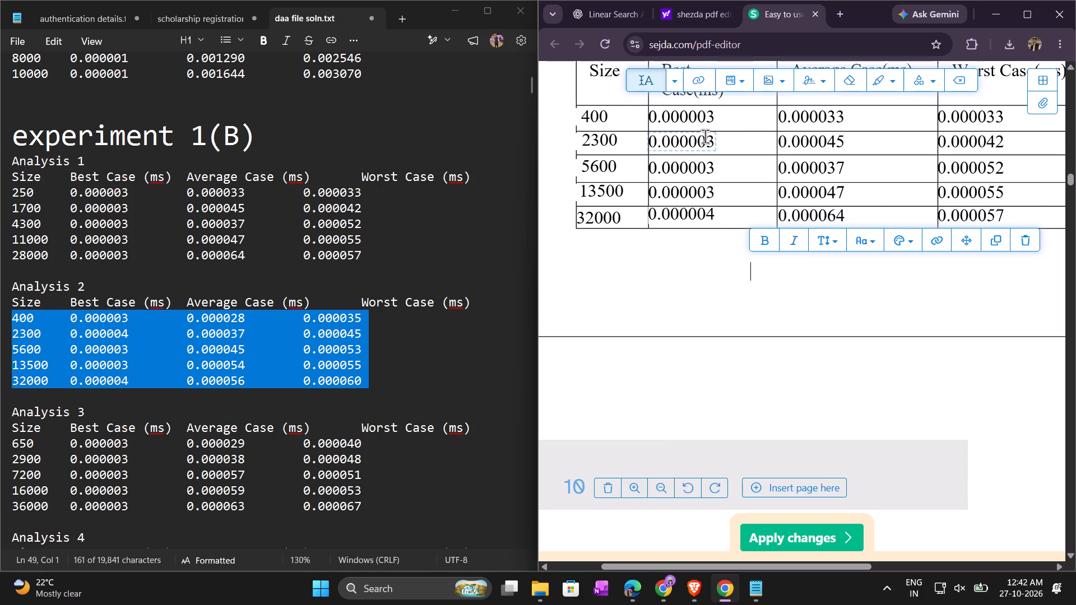
Set the second row's best case to 0.000004, matching Analysis 2 in the notes.
left_click(706, 137)
left_click(714, 140)
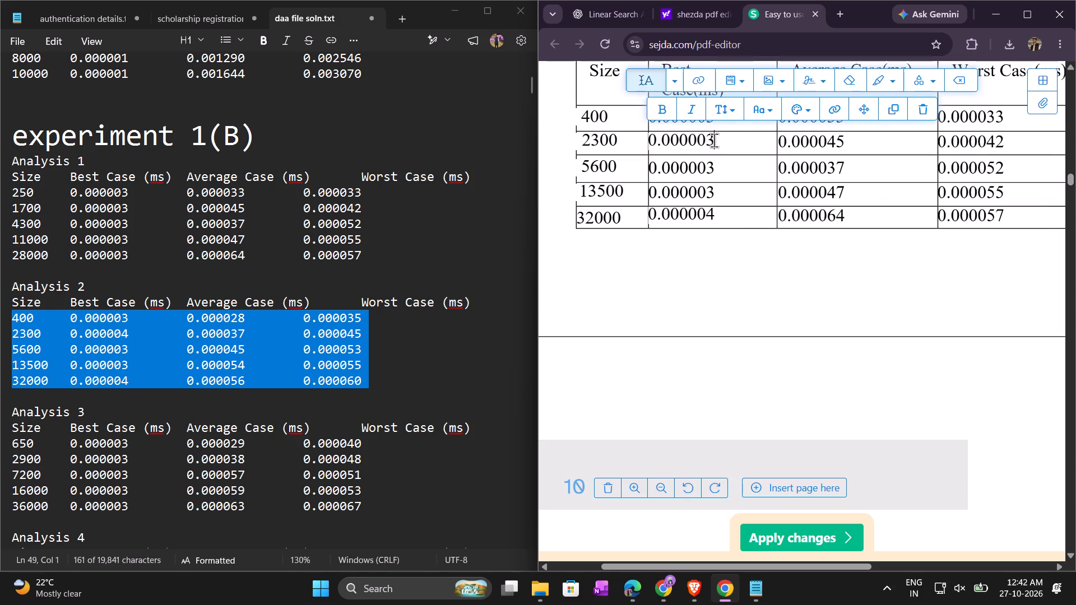
key("BackSpace")
key("4")
Shift the last row's size 32000 slightly inward, in line with the sizes above it.
left_click_drag(595, 217, 601, 217)
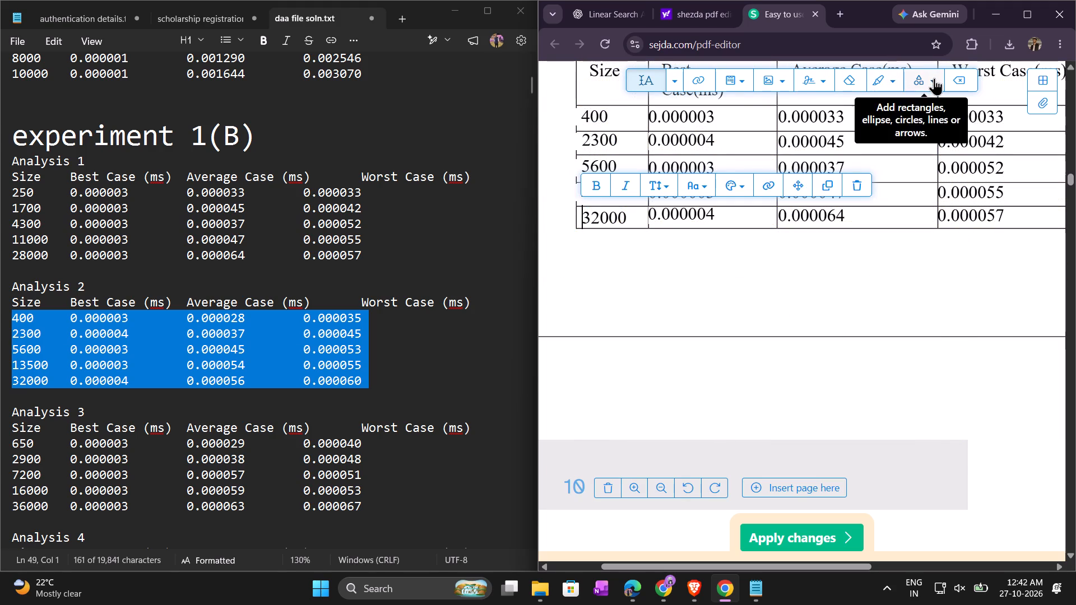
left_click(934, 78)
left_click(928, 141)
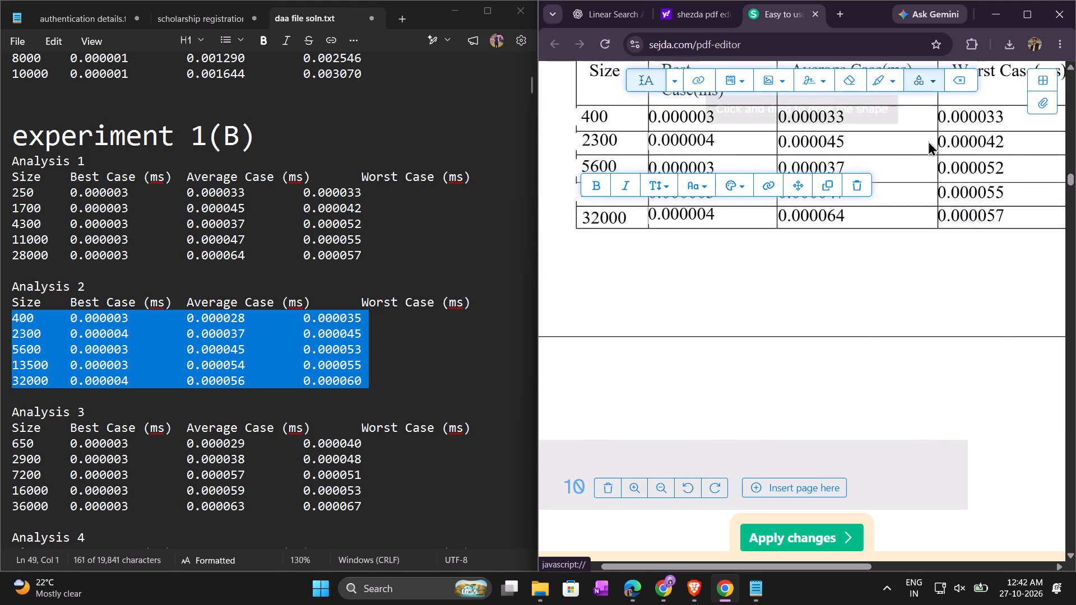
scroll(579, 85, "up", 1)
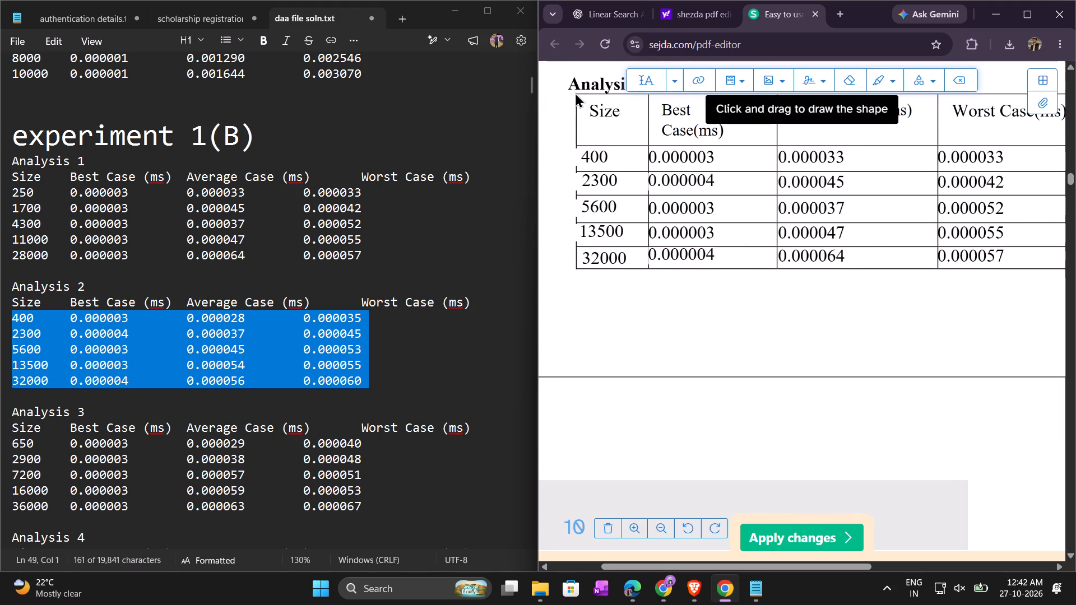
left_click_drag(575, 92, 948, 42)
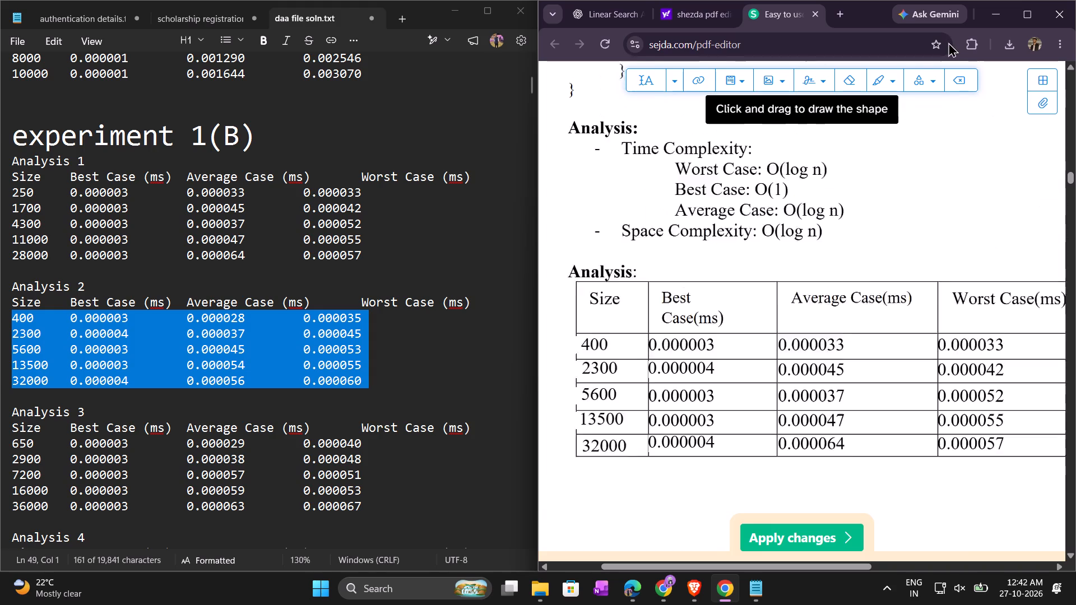
Draw a vertical line along the Size column's outer border, from the header row to the last row, and adjust its position.
left_click(911, 77)
left_click(934, 135)
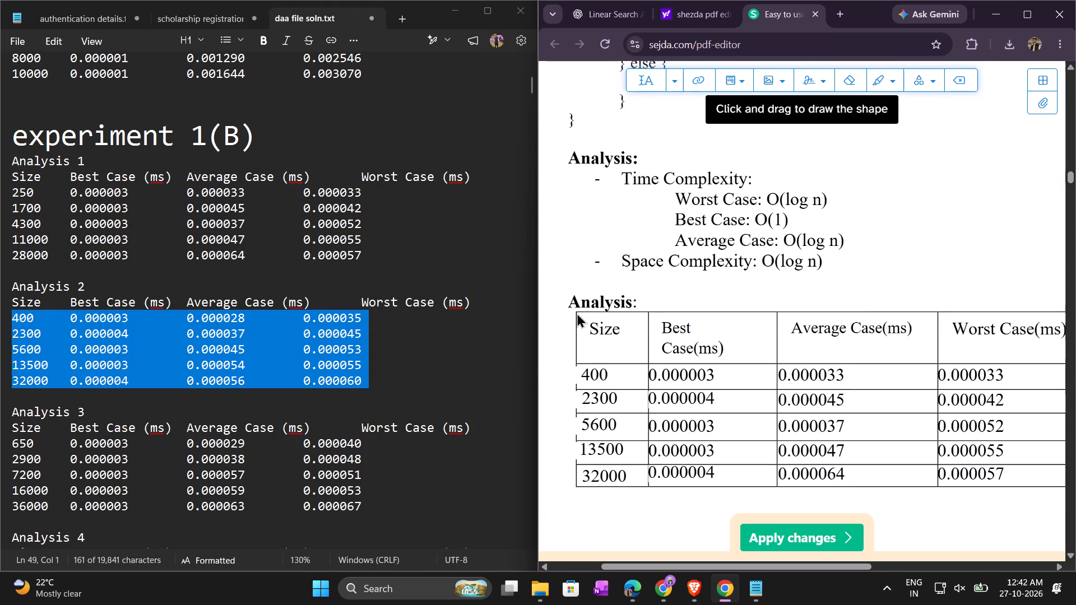
left_click_drag(575, 313, 578, 481)
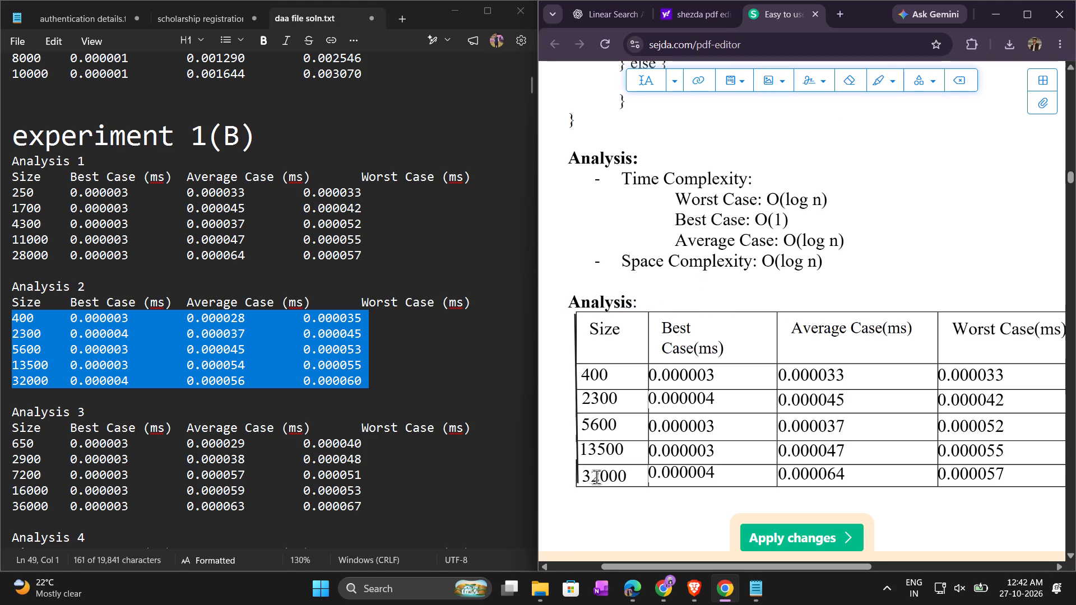
left_click_drag(579, 480, 578, 480)
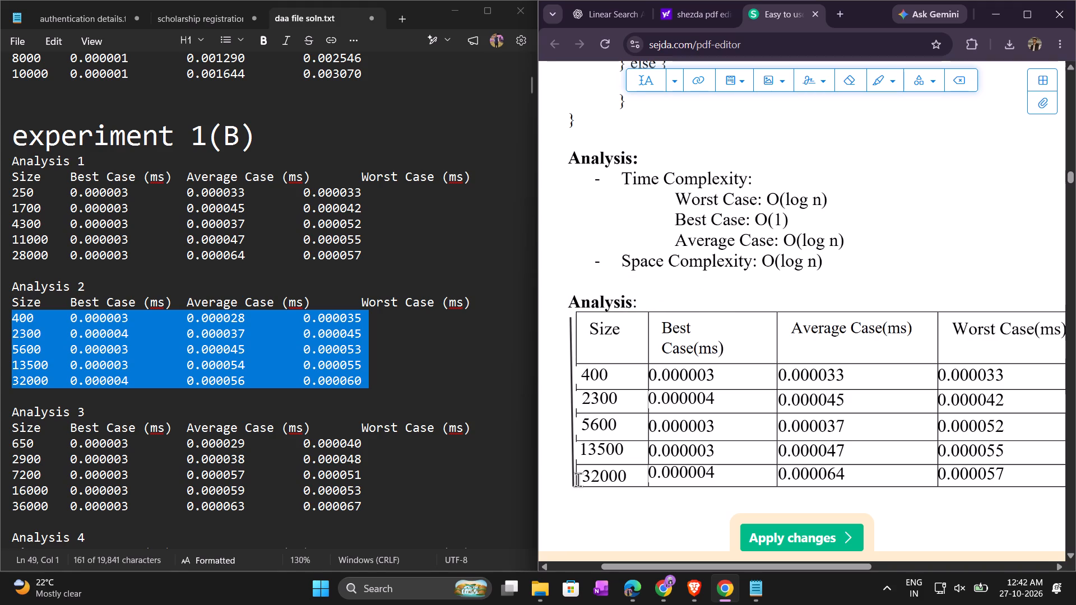
Align the vertical line beside the Size column with the table's outer border.
left_click_drag(578, 480, 583, 476)
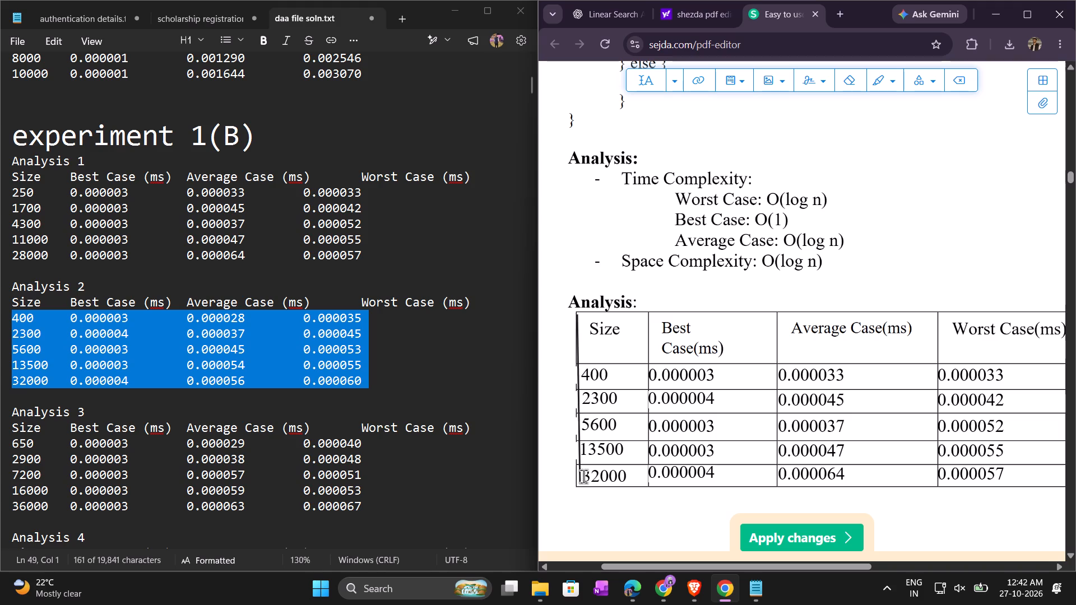
left_click_drag(583, 476, 583, 474)
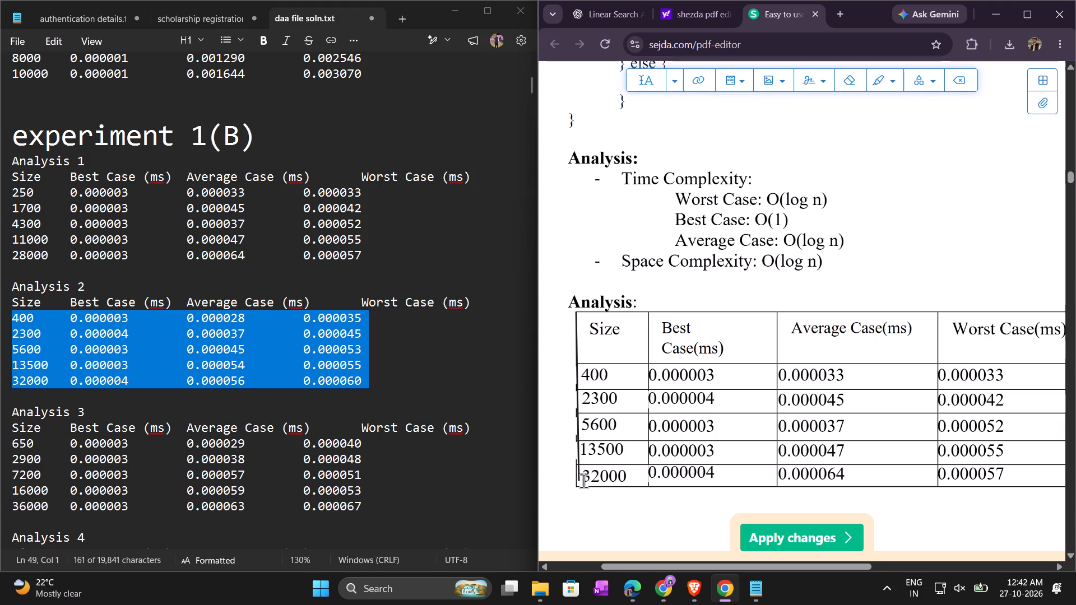
left_click(579, 481)
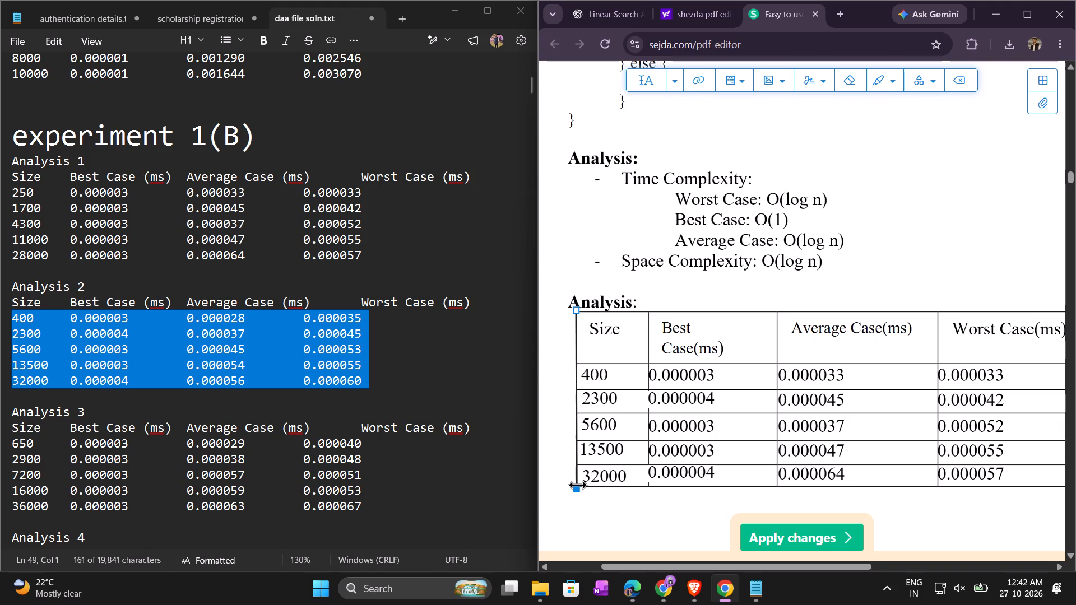
left_click(643, 510)
Set the average case for size 400 to 0.000028, matching Analysis 2 in the notes.
left_click(831, 375)
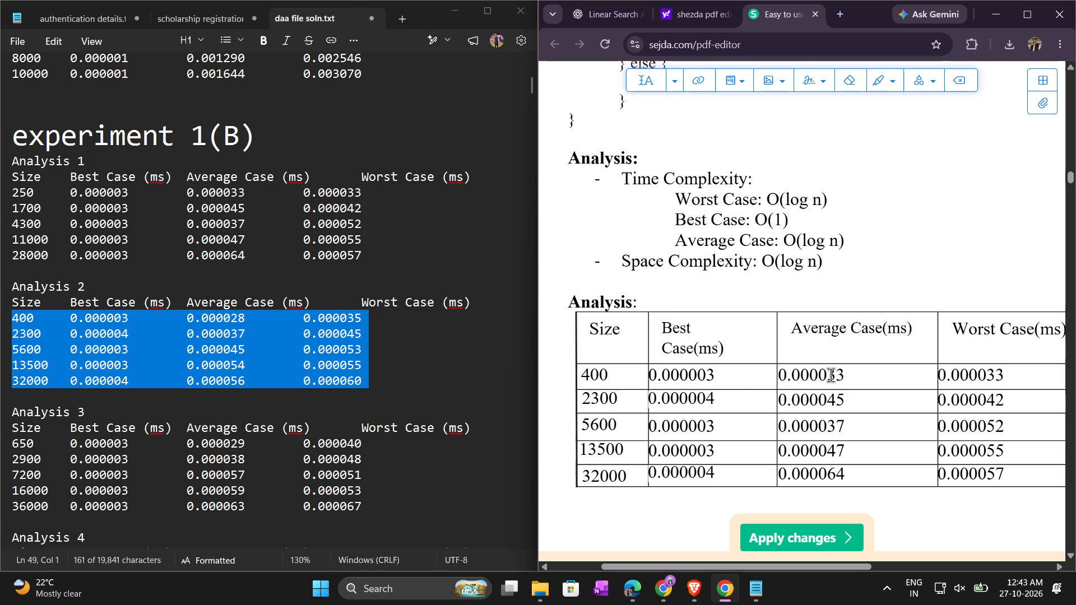
left_click(831, 375)
left_click(636, 82)
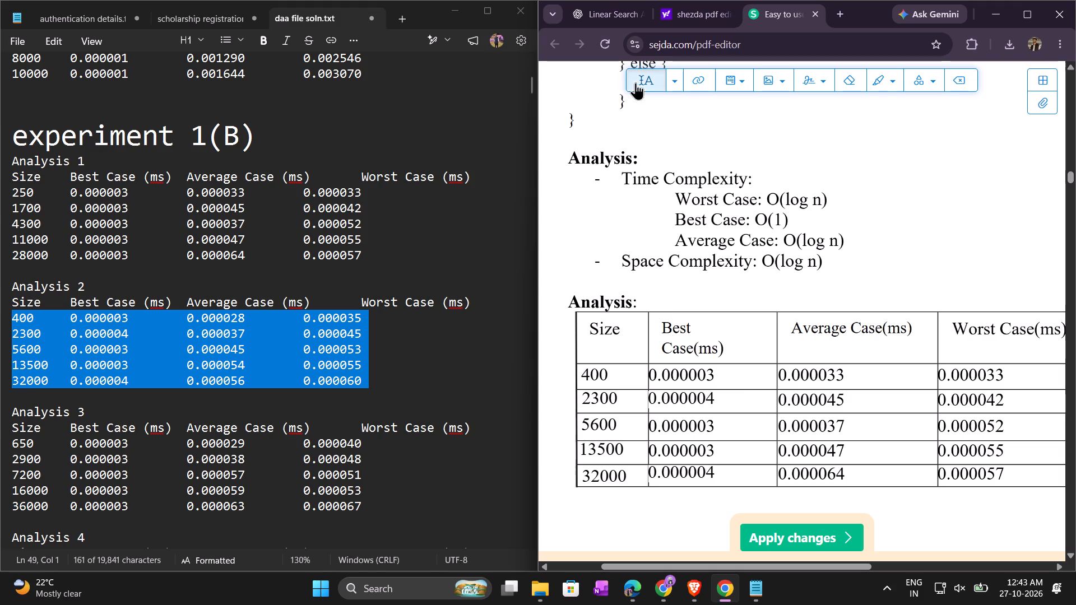
left_click(827, 371)
left_click(827, 371)
left_click_drag(827, 371, 851, 372)
left_click(831, 374)
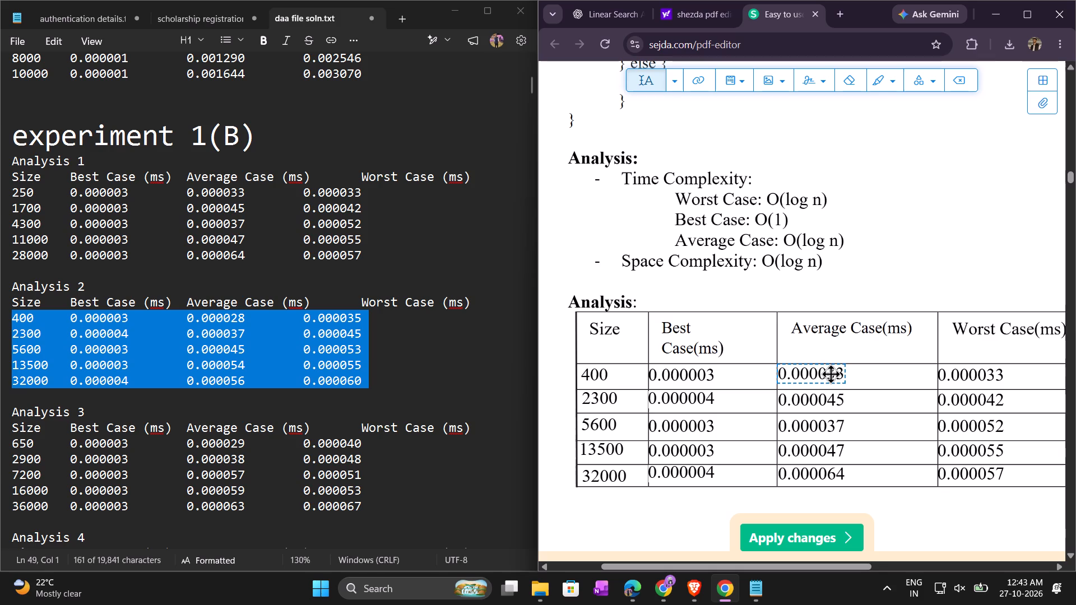
left_click(831, 374)
left_click_drag(831, 374, 840, 374)
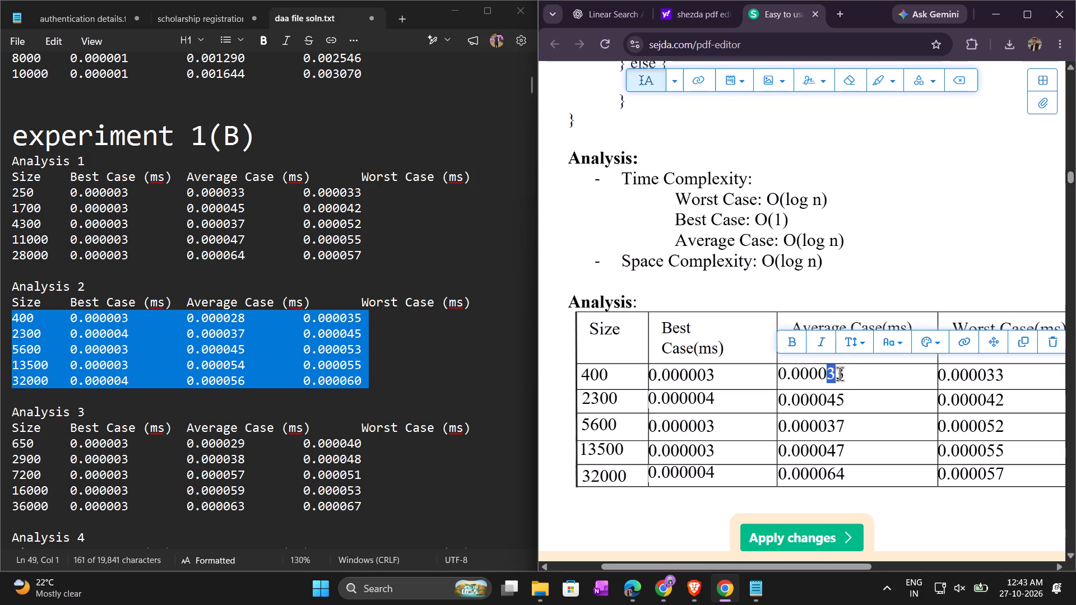
left_click_drag(840, 374, 842, 374)
type("28")
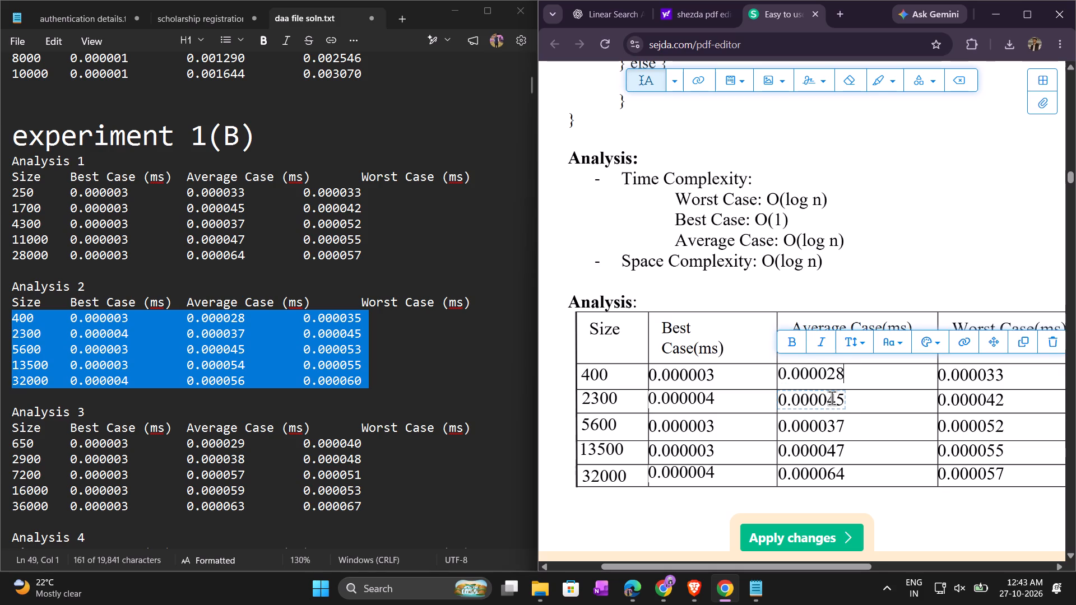
Set the average case to 0.000037 for size 2300 and to 0.000045 for size 5600.
left_click(832, 397)
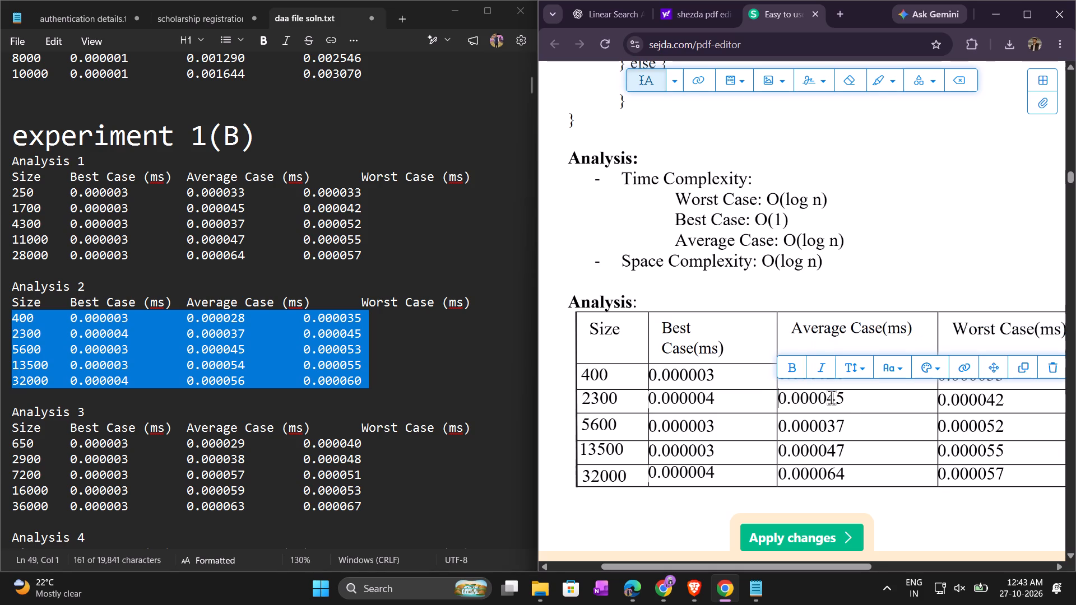
key("ctrl+a")
key("ctrl+c")
left_click(831, 397)
left_click_drag(829, 397, 842, 398)
type("37\\")
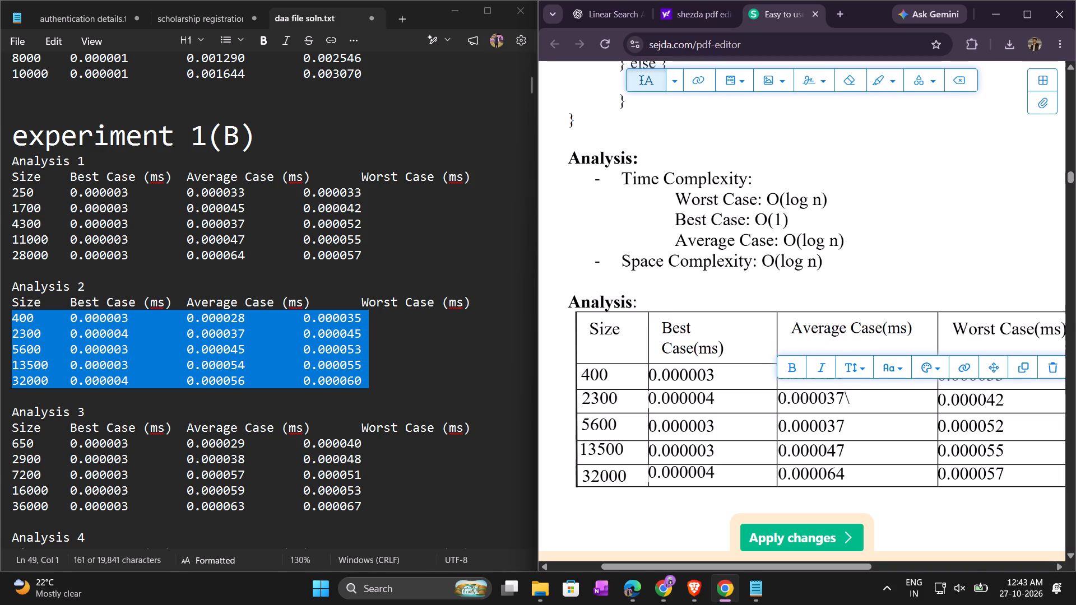
key("BackSpace")
left_click(820, 428)
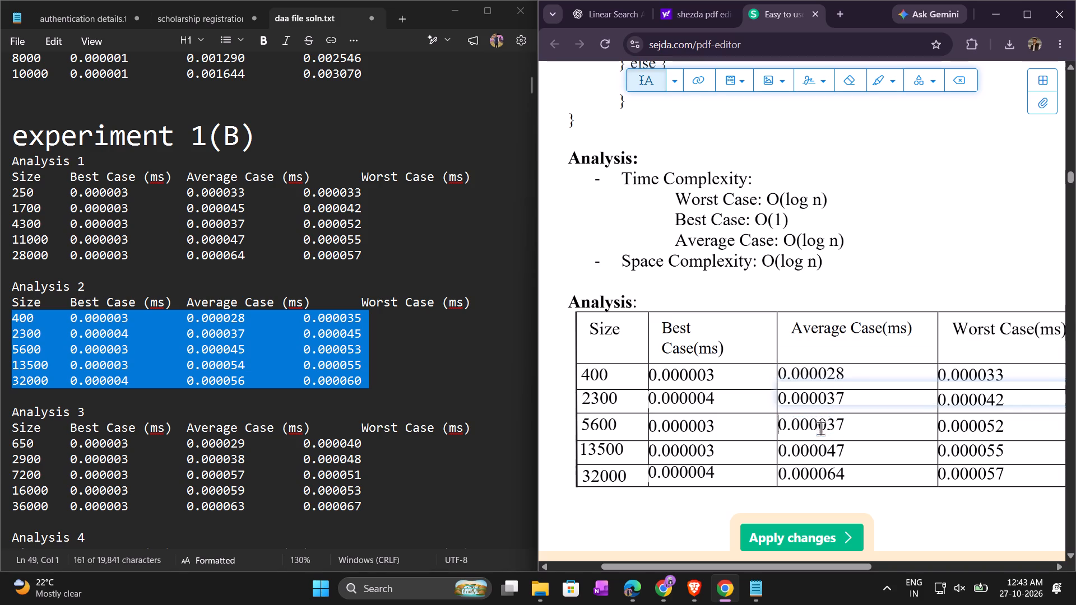
key("ctrl+a")
key("ctrl+v")
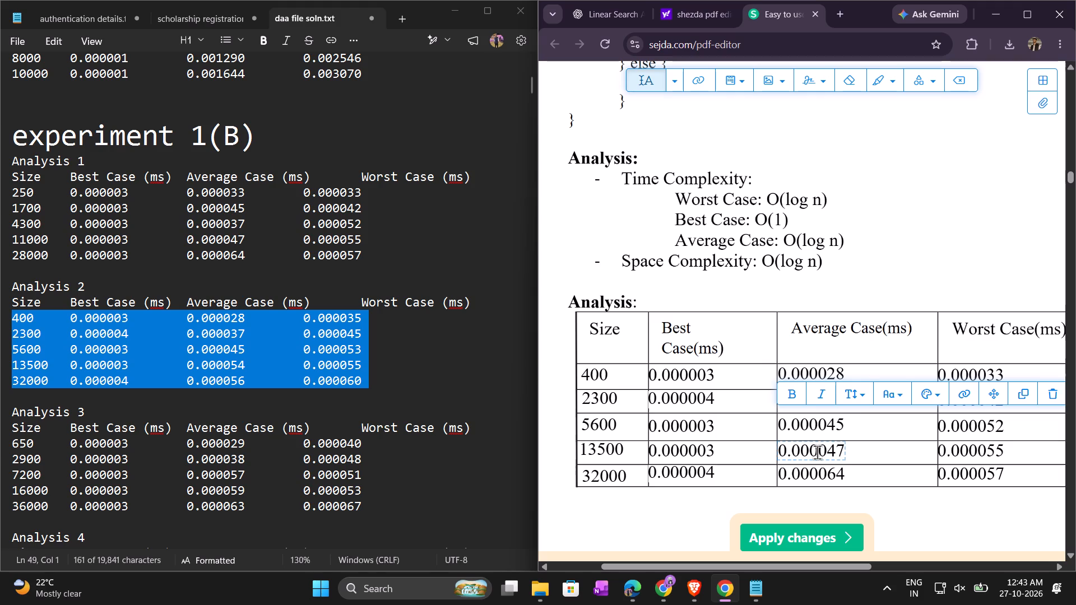
Set the average case to 0.000054 for size 13500 and to 0.000056 for size 32000.
left_click(829, 452)
left_click_drag(829, 452, 842, 452)
type("54")
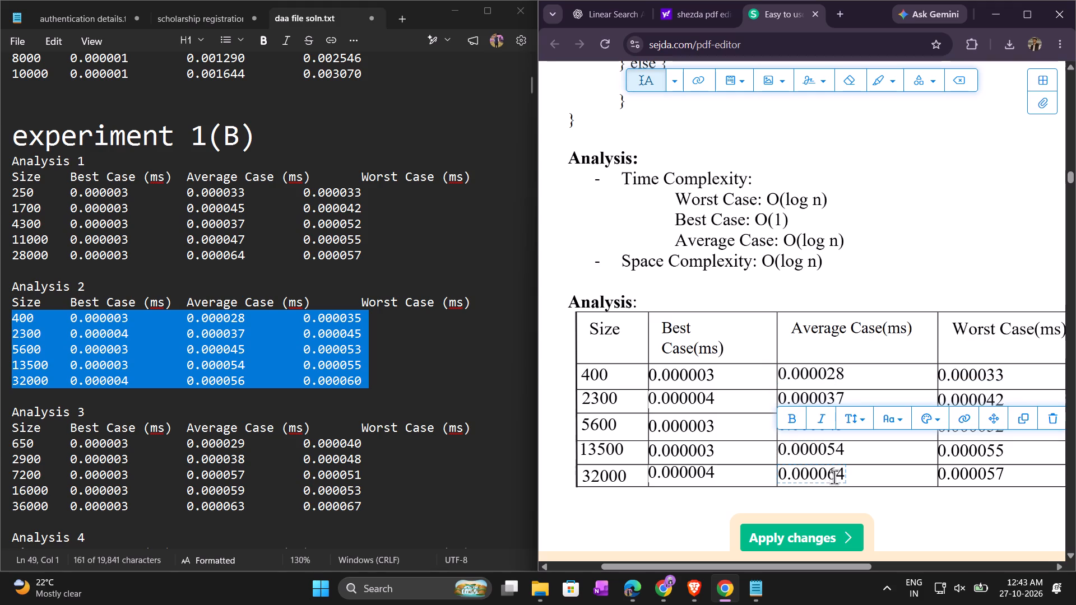
left_click(829, 474)
left_click_drag(829, 474, 842, 474)
type("56")
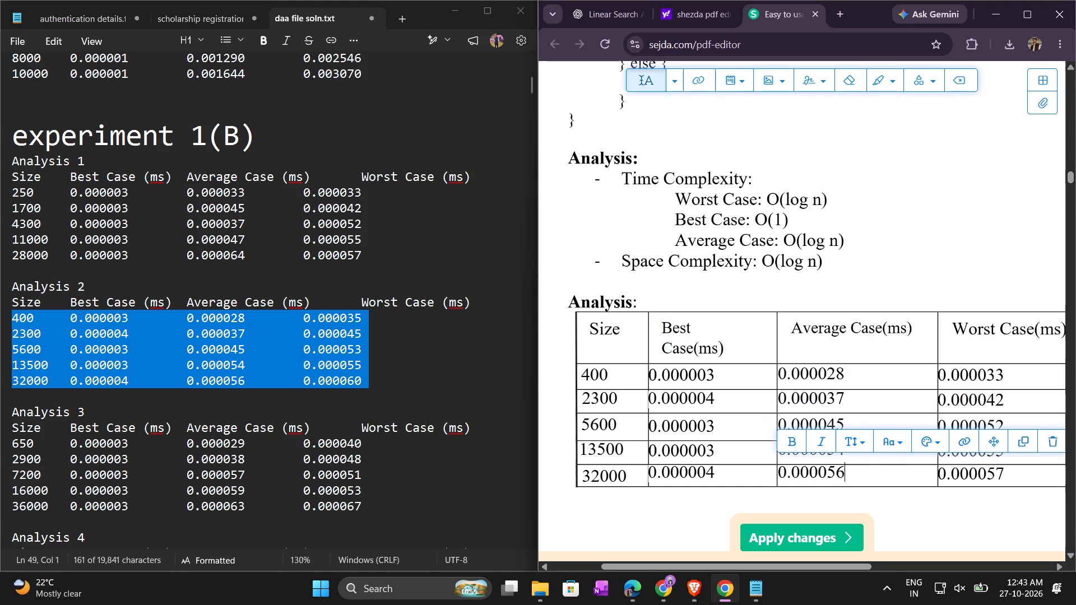
Set the worst case to 0.000035 for size 400 and to 0.000045 for size 2300, matching Analysis 2.
left_click(963, 370)
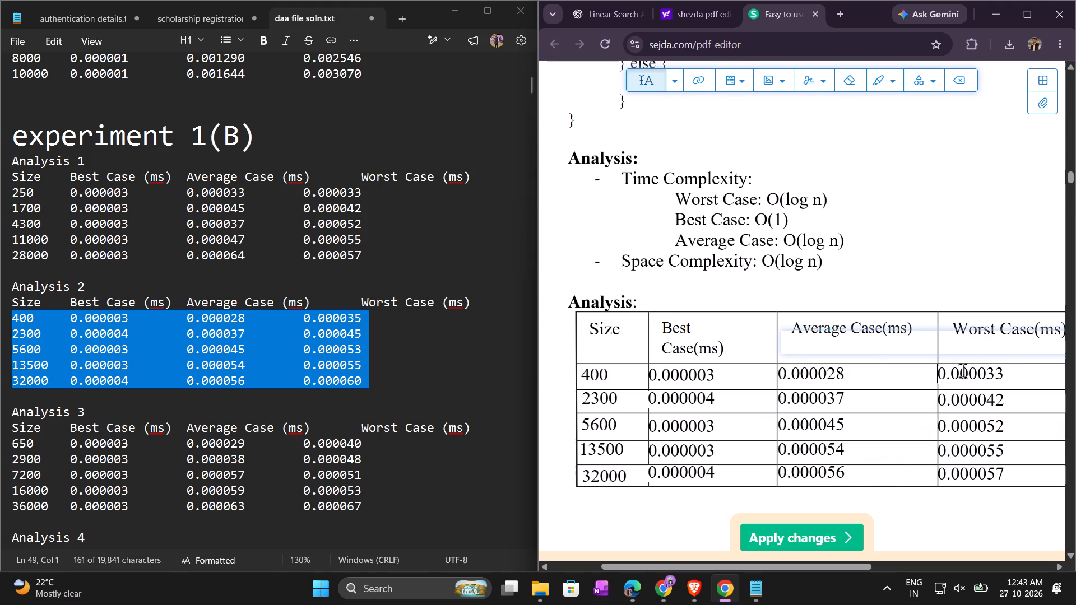
left_click(1000, 370)
key("BackSpace")
key("5")
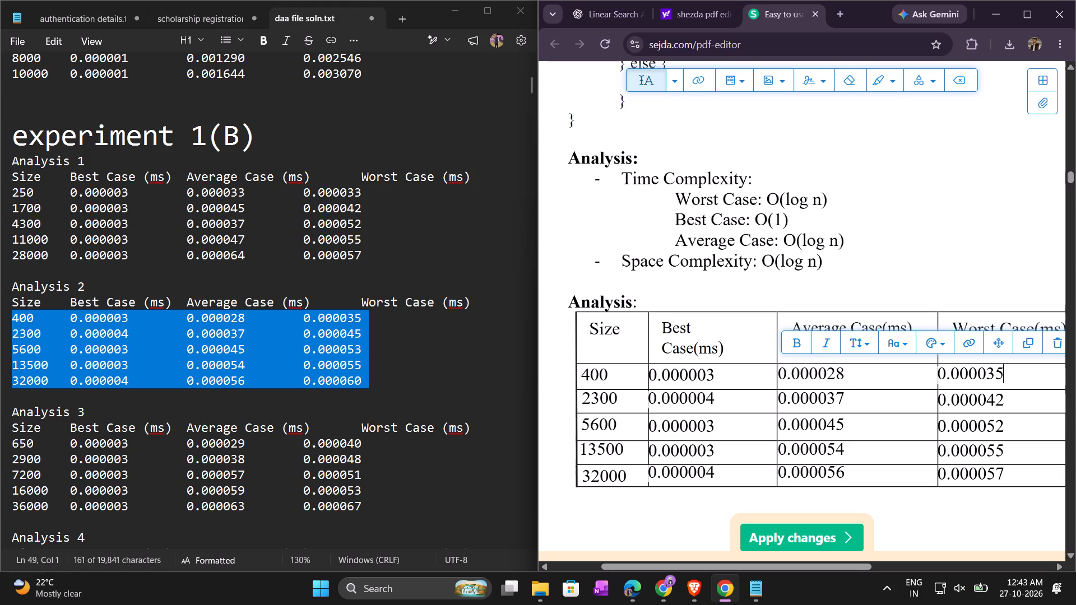
left_click(1000, 399)
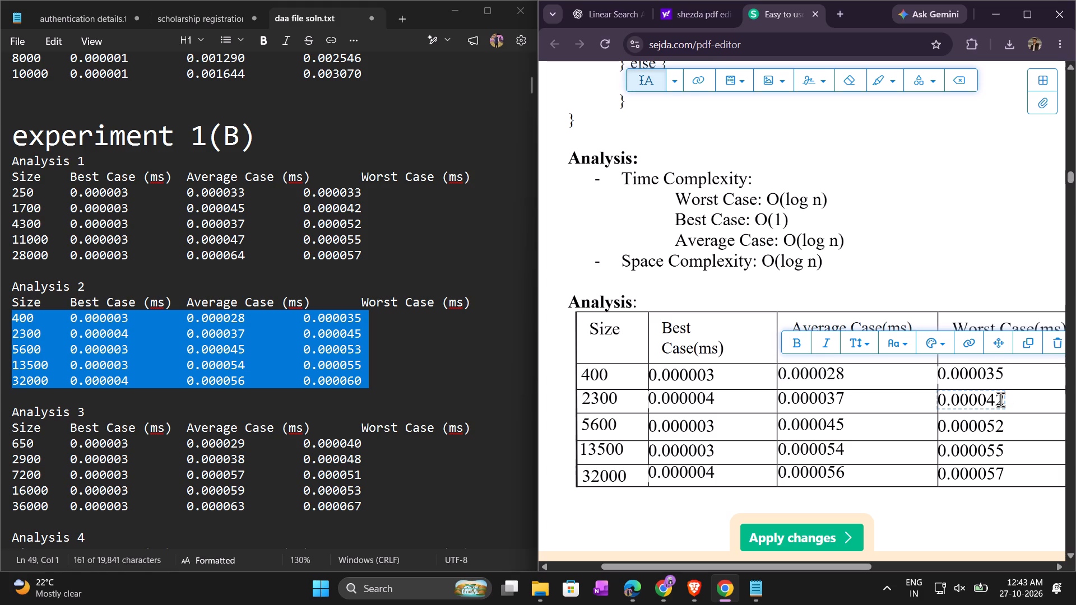
left_click(1000, 399)
key("BackSpace")
key("5")
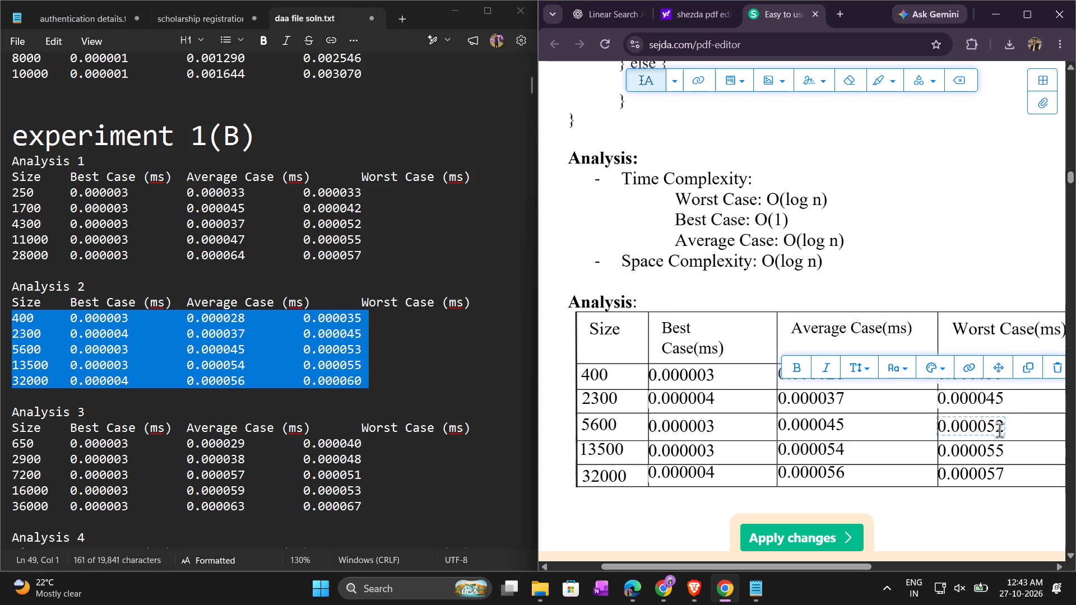
Set the worst case to 0.000053 for size 5600 and to 0.000060 for size 32000, matching Analysis 2.
left_click(1004, 425)
left_click(1004, 425)
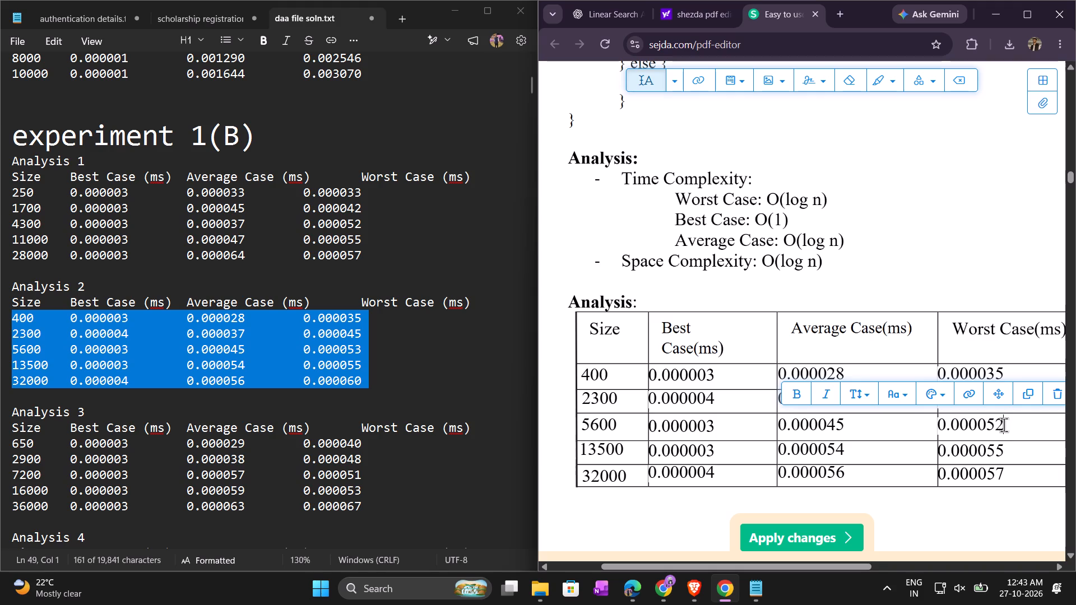
key("BackSpace")
key("3")
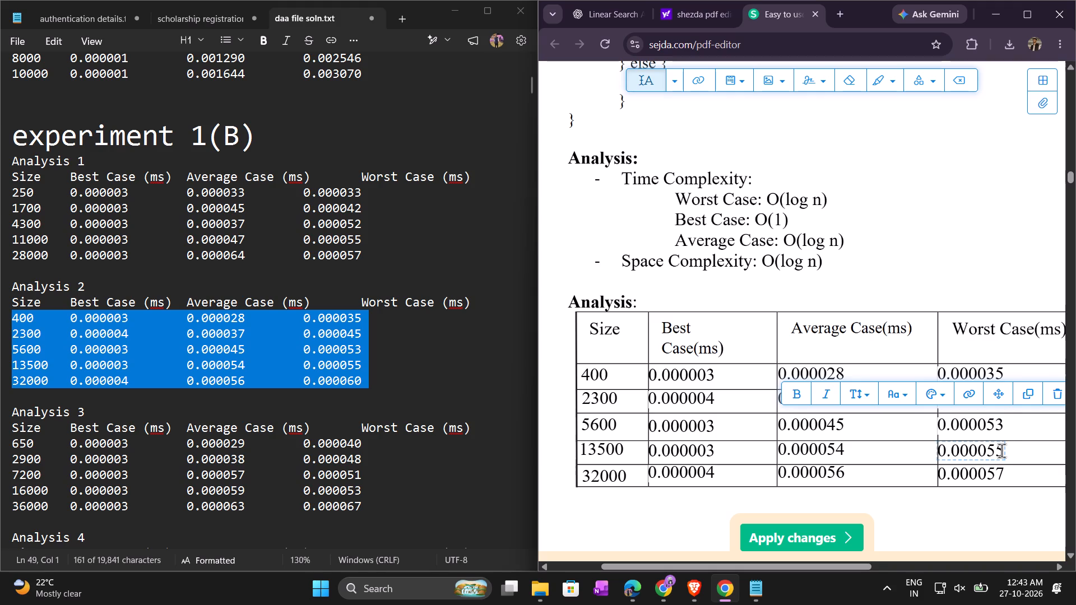
left_click(1001, 450)
left_click(995, 476)
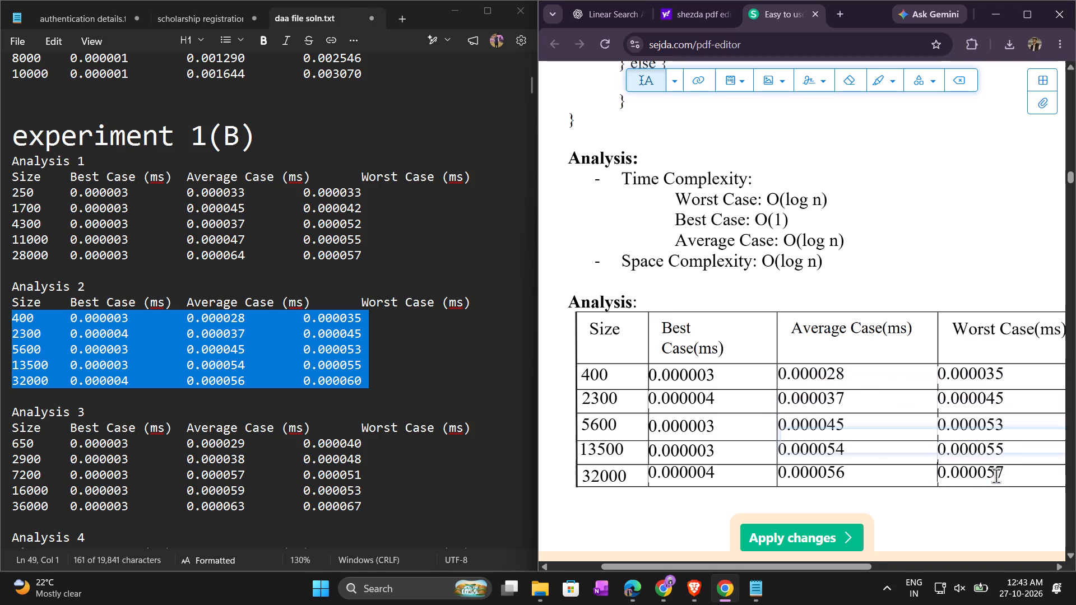
left_click(1001, 471)
key("BackSpace")
key("BackSpace")
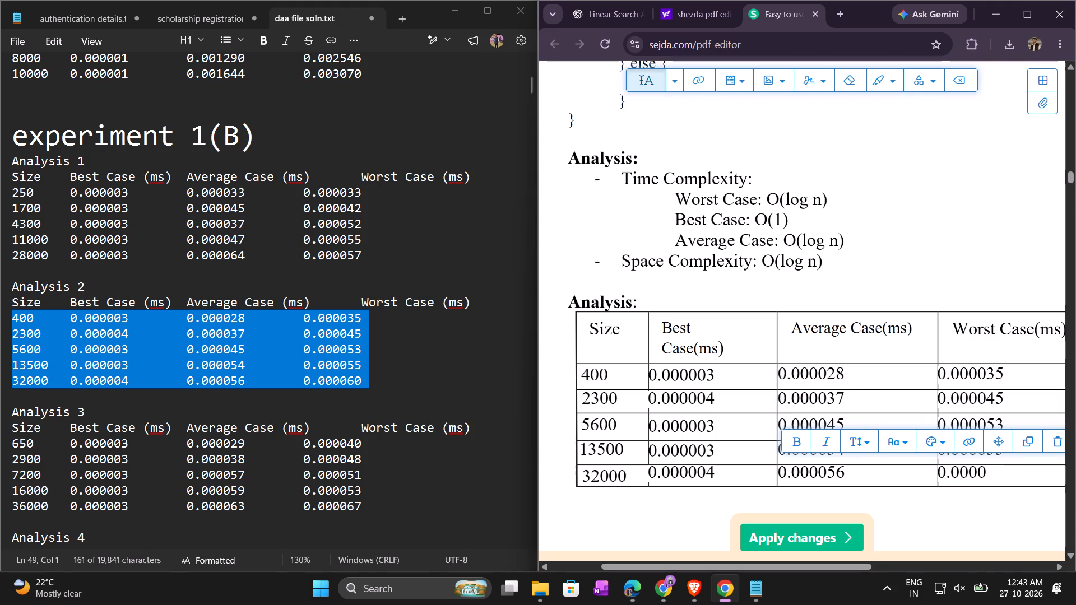
type("60")
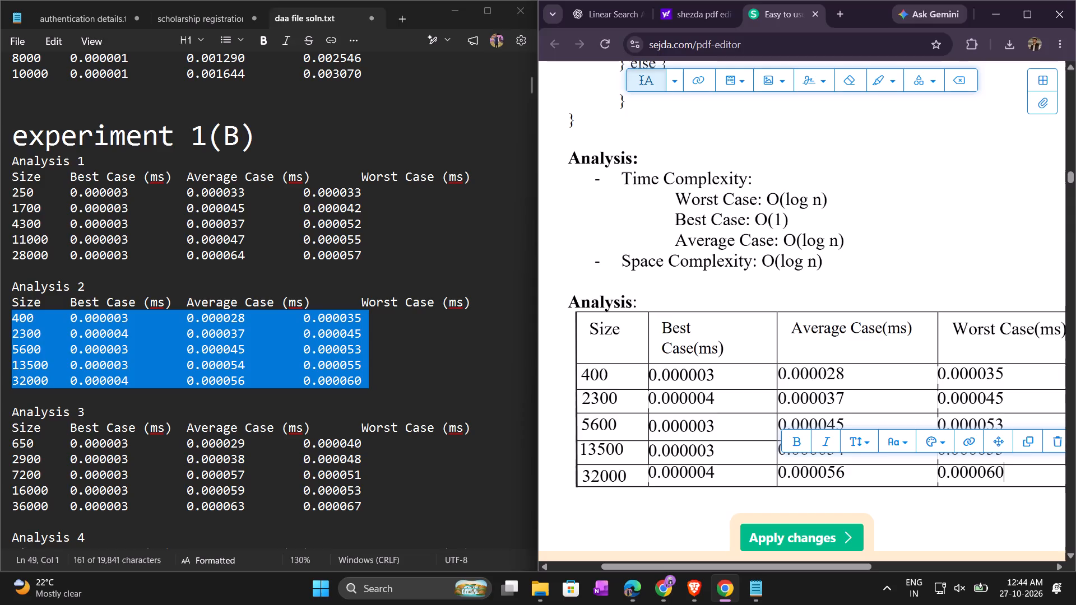
left_click(962, 534)
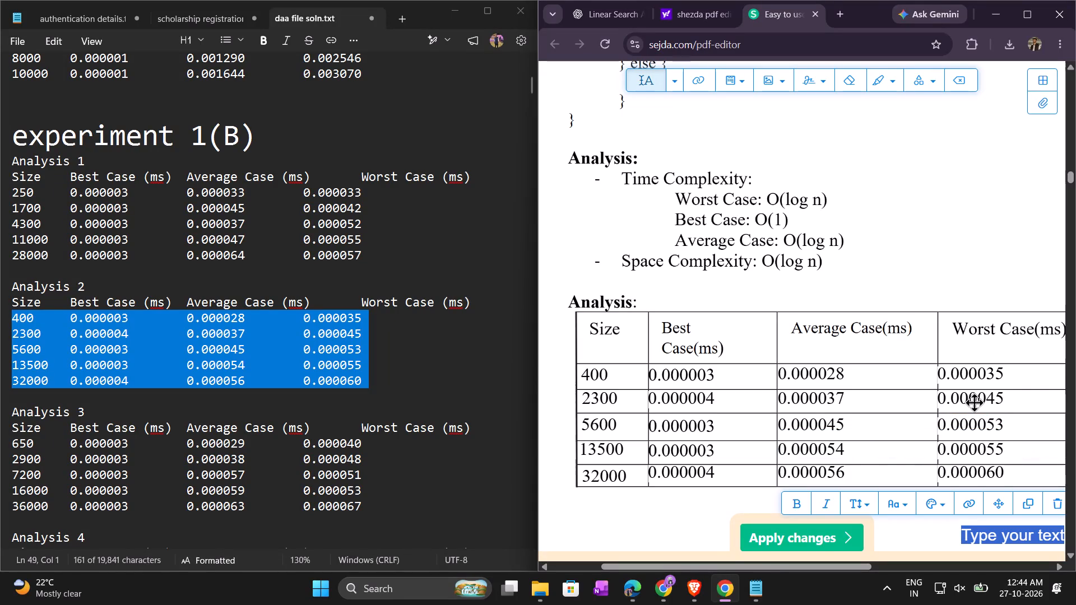
key("BackSpace")
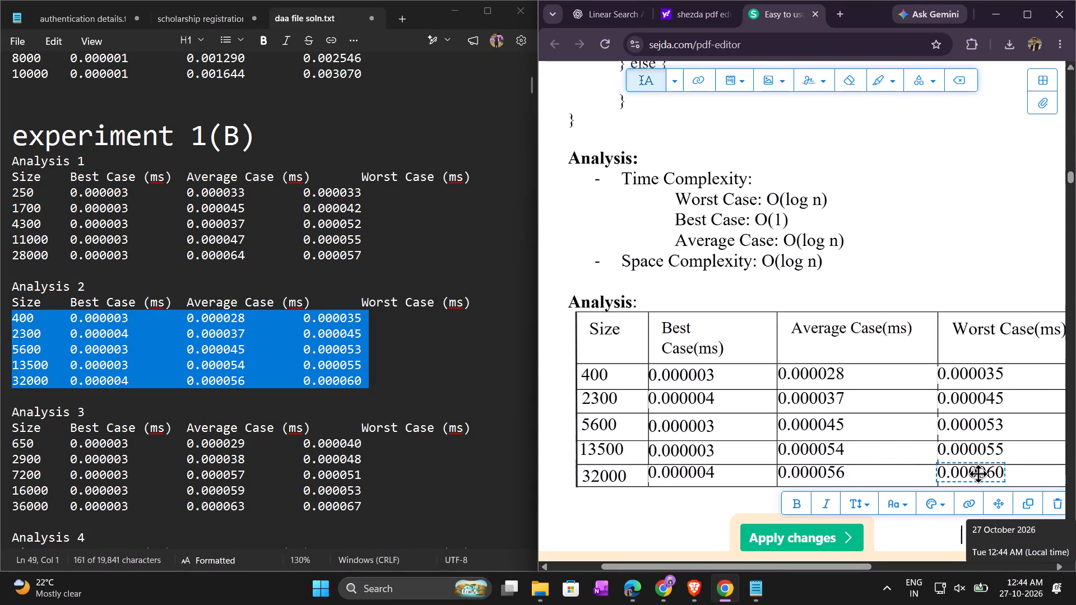
Shift all five worst case values slightly inward, clear of the column's border with Average Case.
left_click_drag(978, 473, 983, 476)
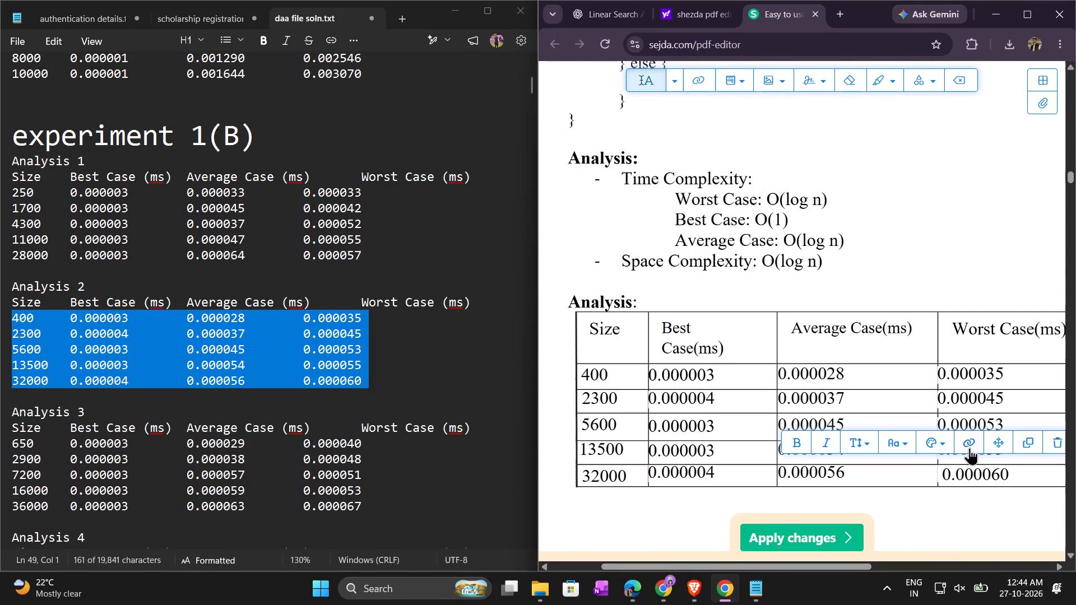
left_click_drag(975, 380, 979, 380)
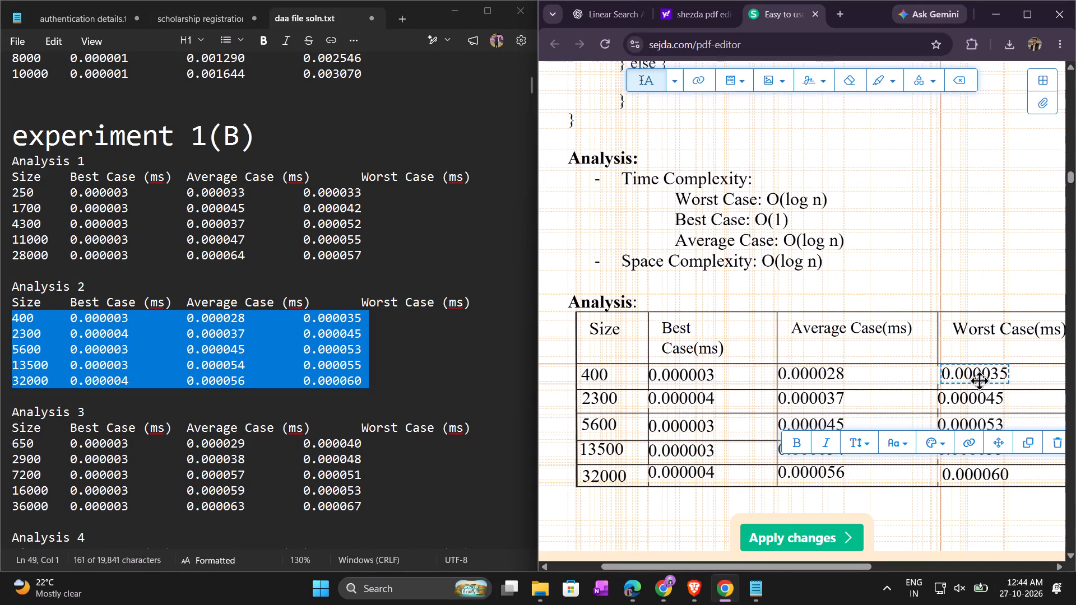
left_click_drag(979, 380, 981, 380)
left_click_drag(967, 398, 974, 398)
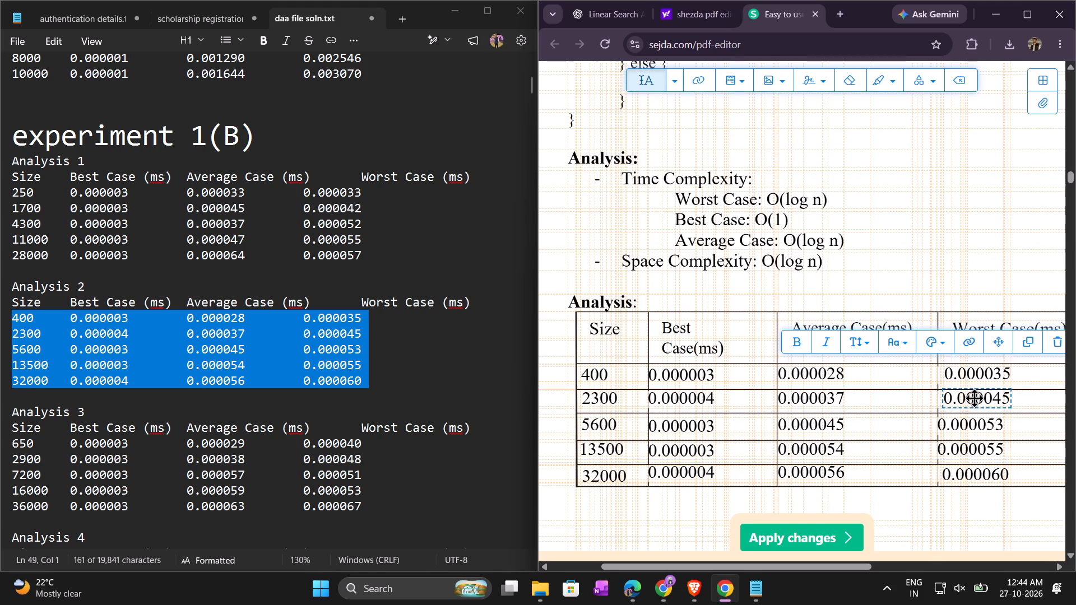
left_click_drag(974, 398, 974, 399)
left_click_drag(968, 421, 982, 422)
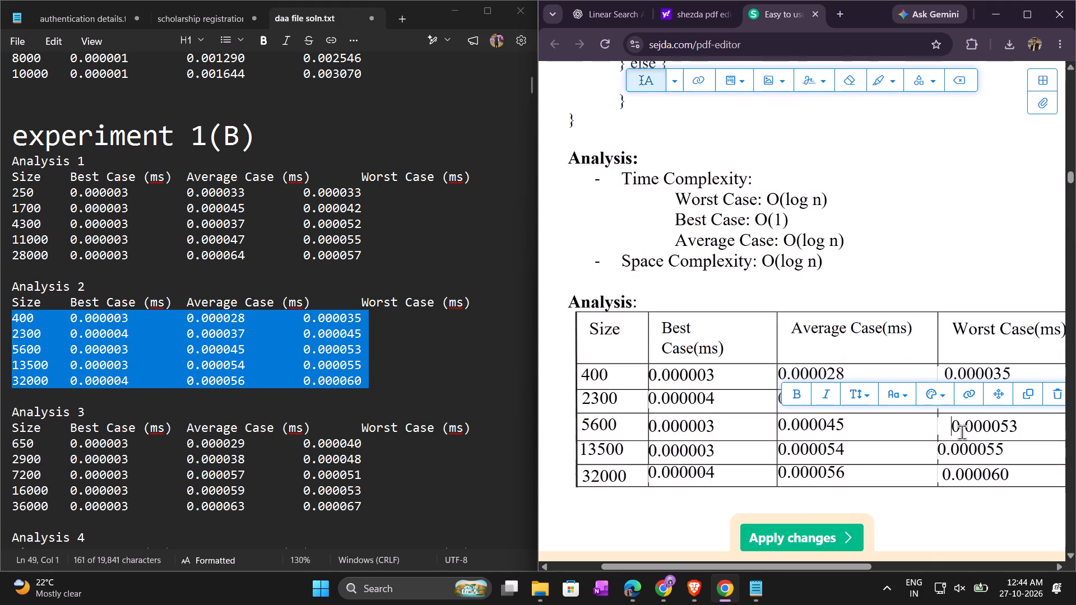
left_click_drag(958, 447, 967, 447)
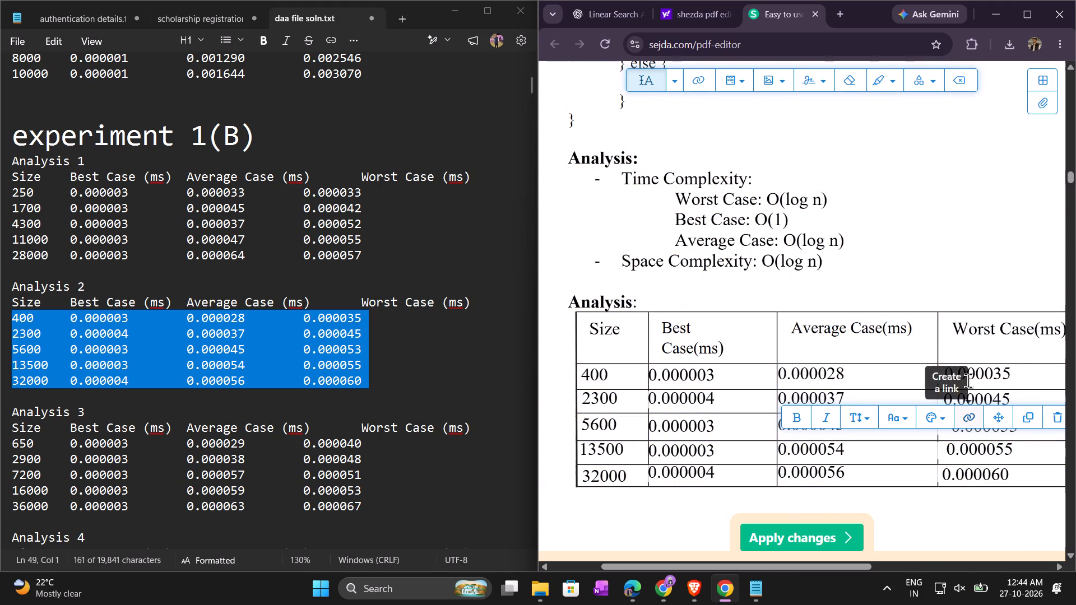
left_click(967, 361)
key("BackSpace")
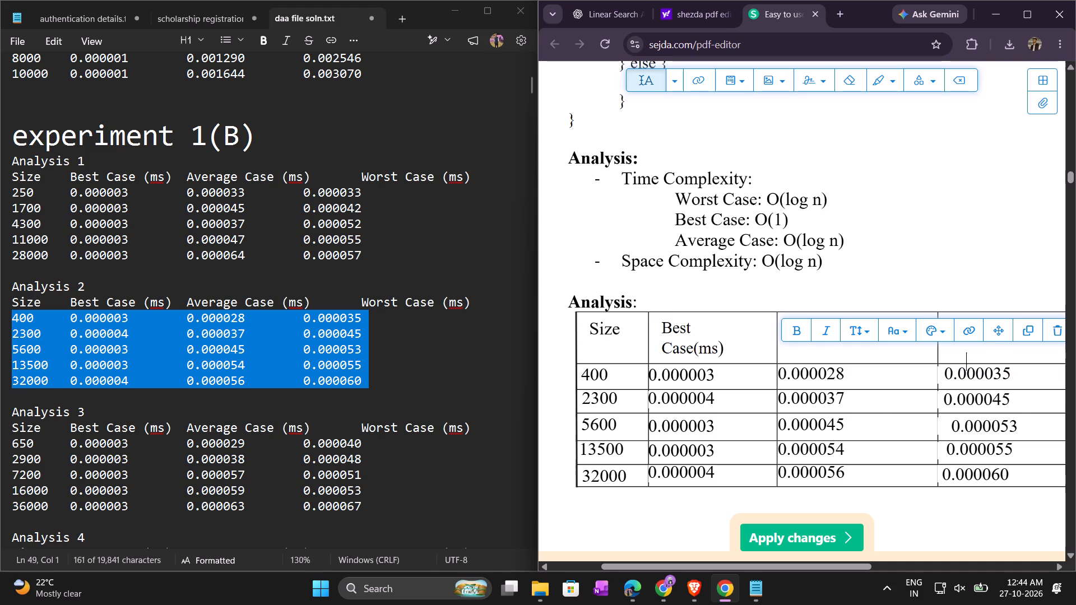
left_click(989, 428)
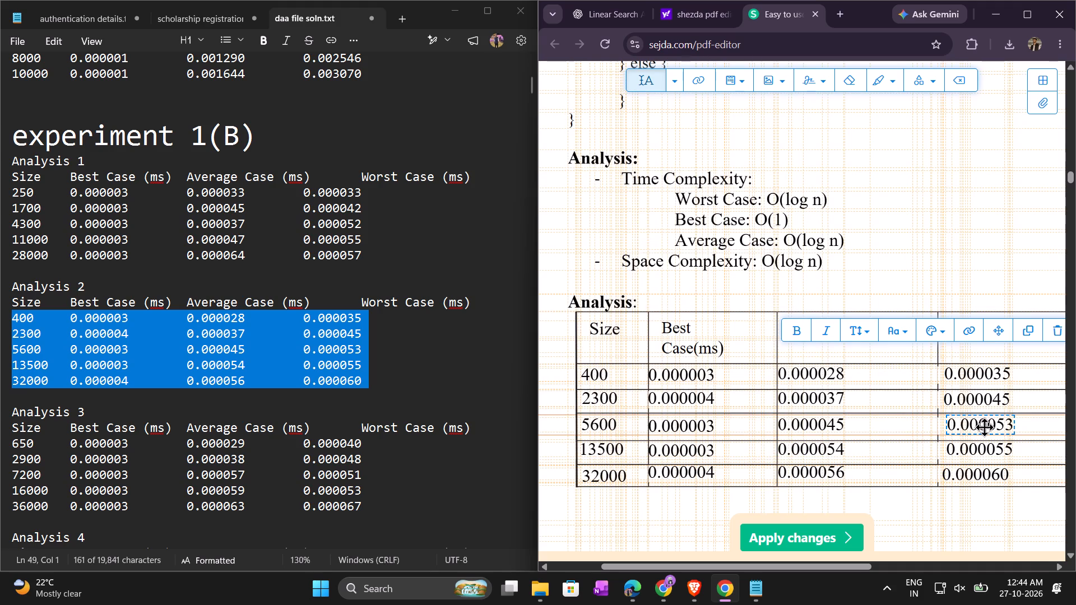
Draw a vertical line along the border between the Average Case and Worst Case columns, from header to last row, and adjust its position.
left_click(929, 87)
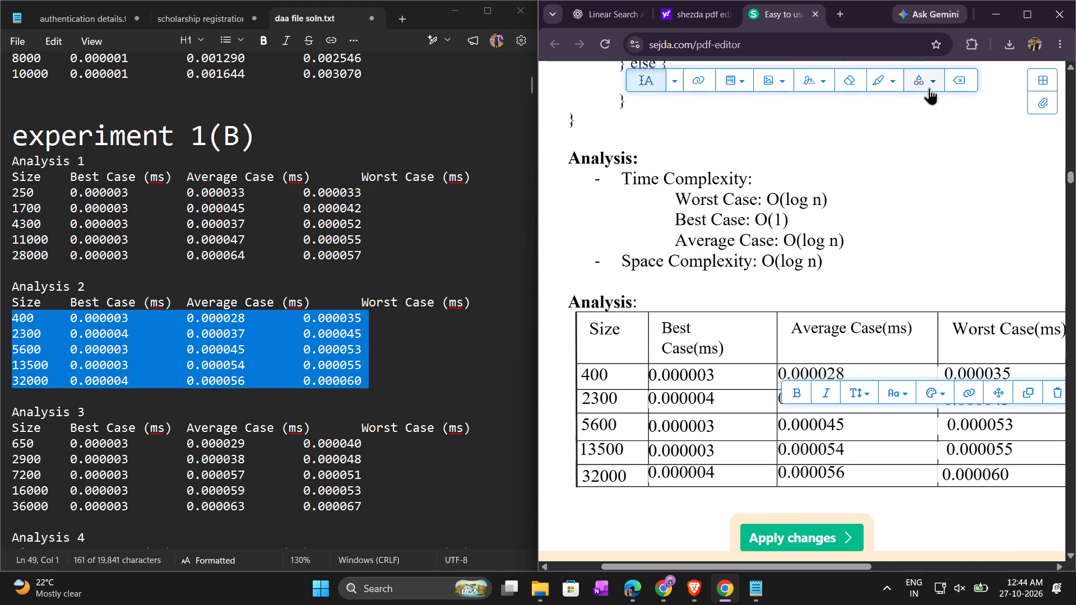
left_click(936, 140)
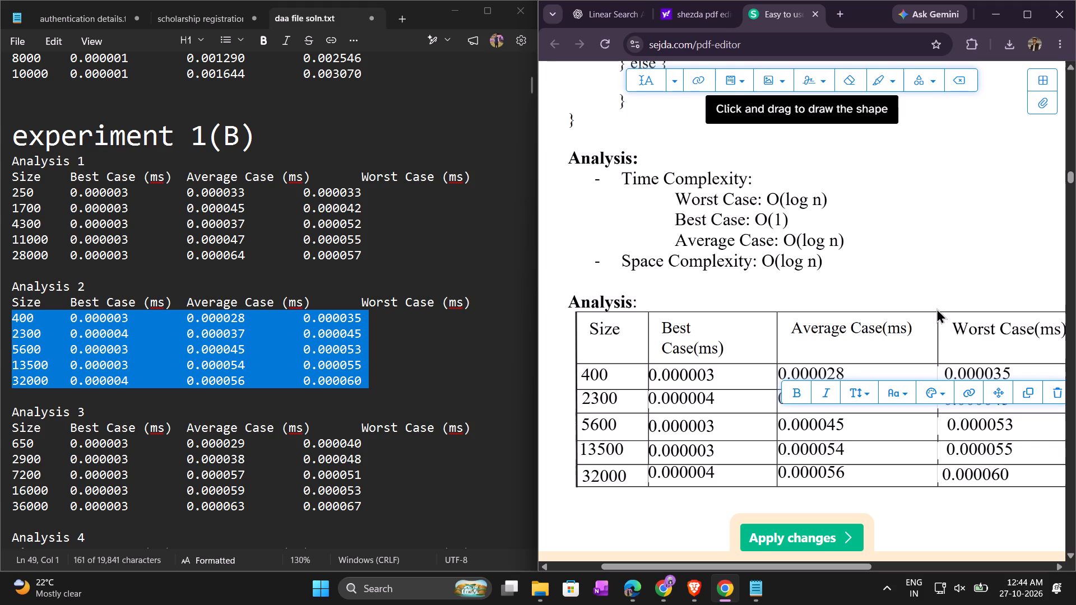
left_click_drag(936, 308, 938, 485)
left_click(972, 522)
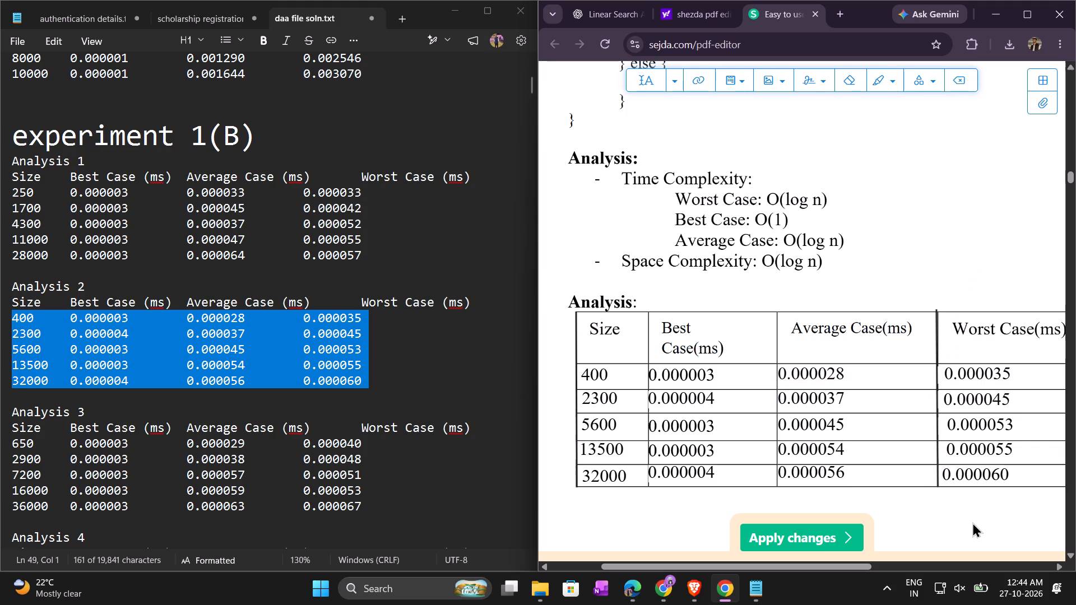
left_click(935, 310)
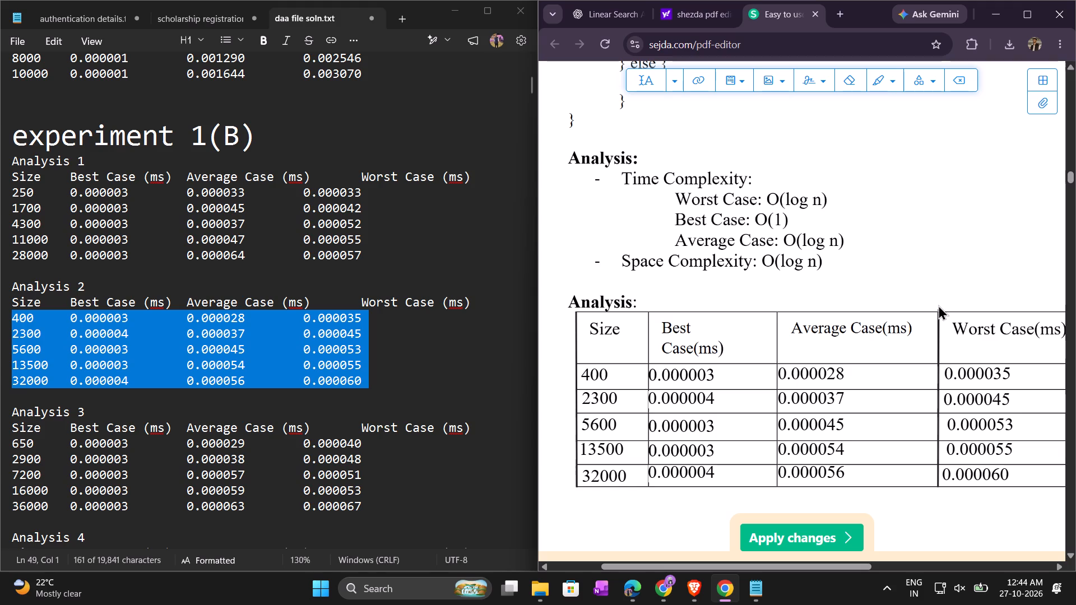
left_click(985, 471)
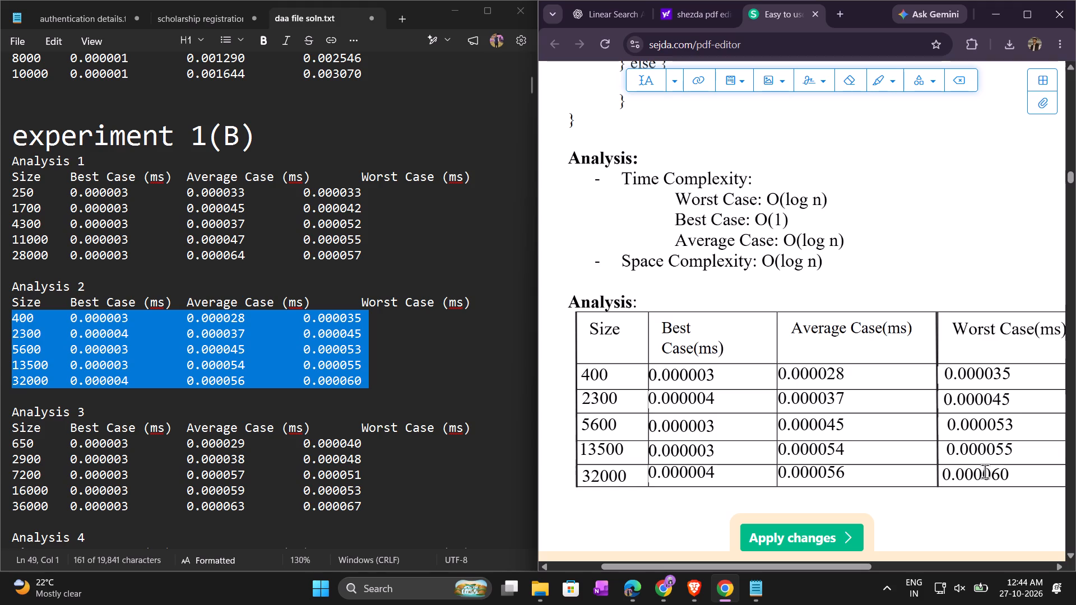